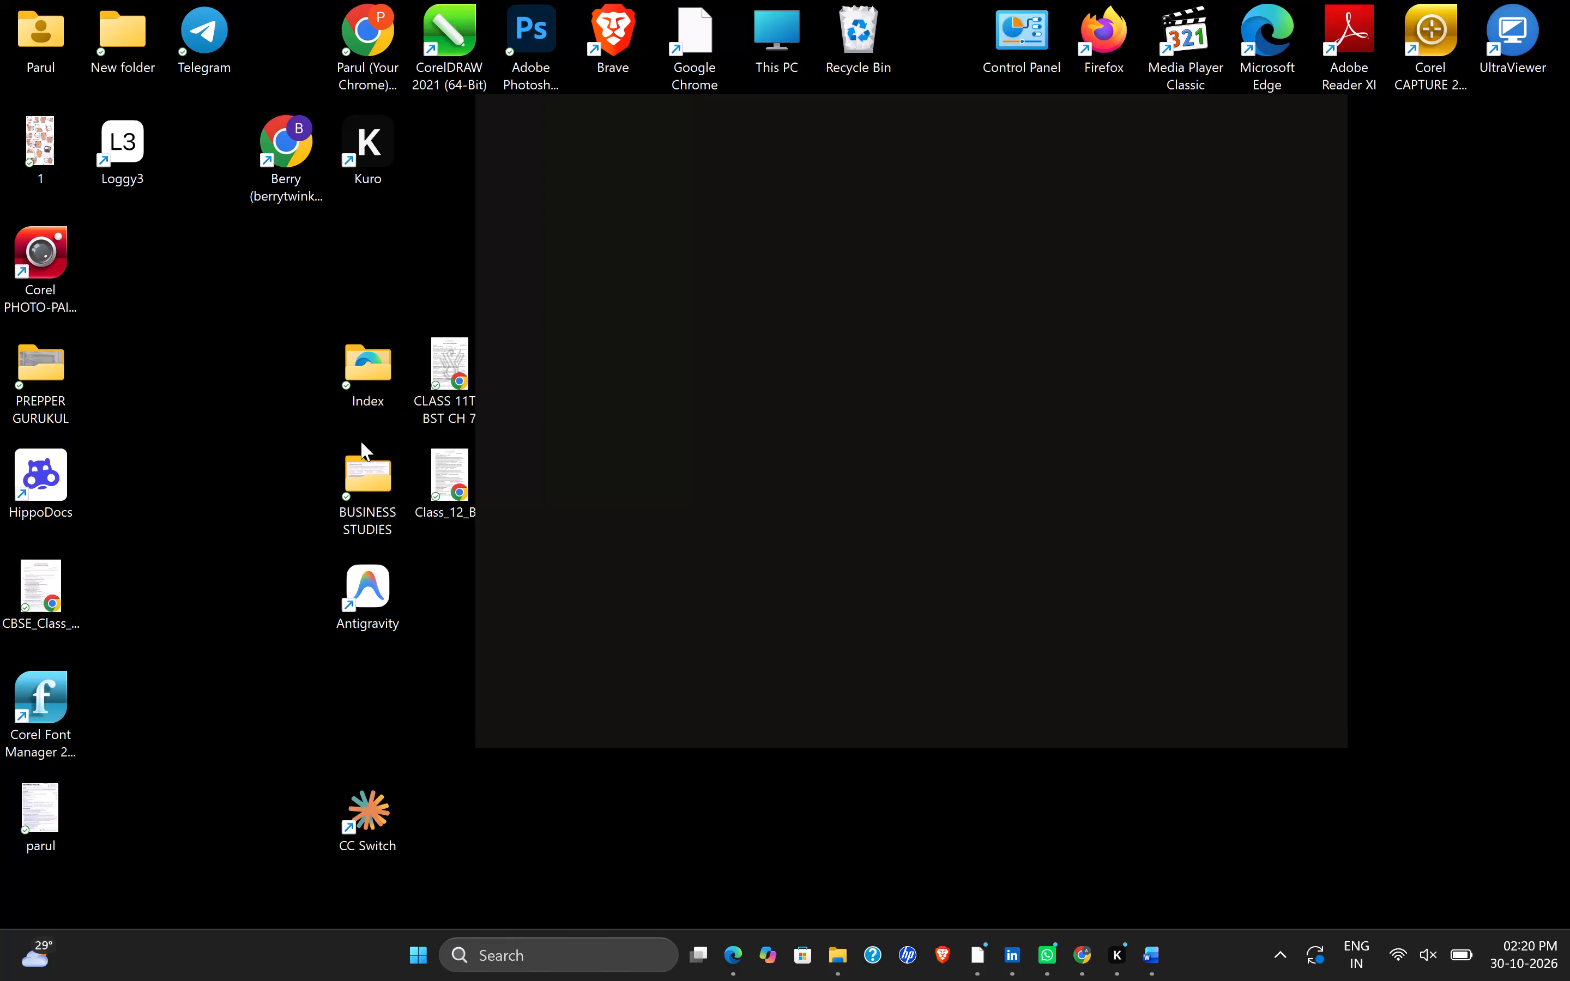
# Open the PG_Logo_Black image from the 12th state board folder inside the PREPPER GURUKUL desktop folder.
pyautogui.doubleClick(47, 382)
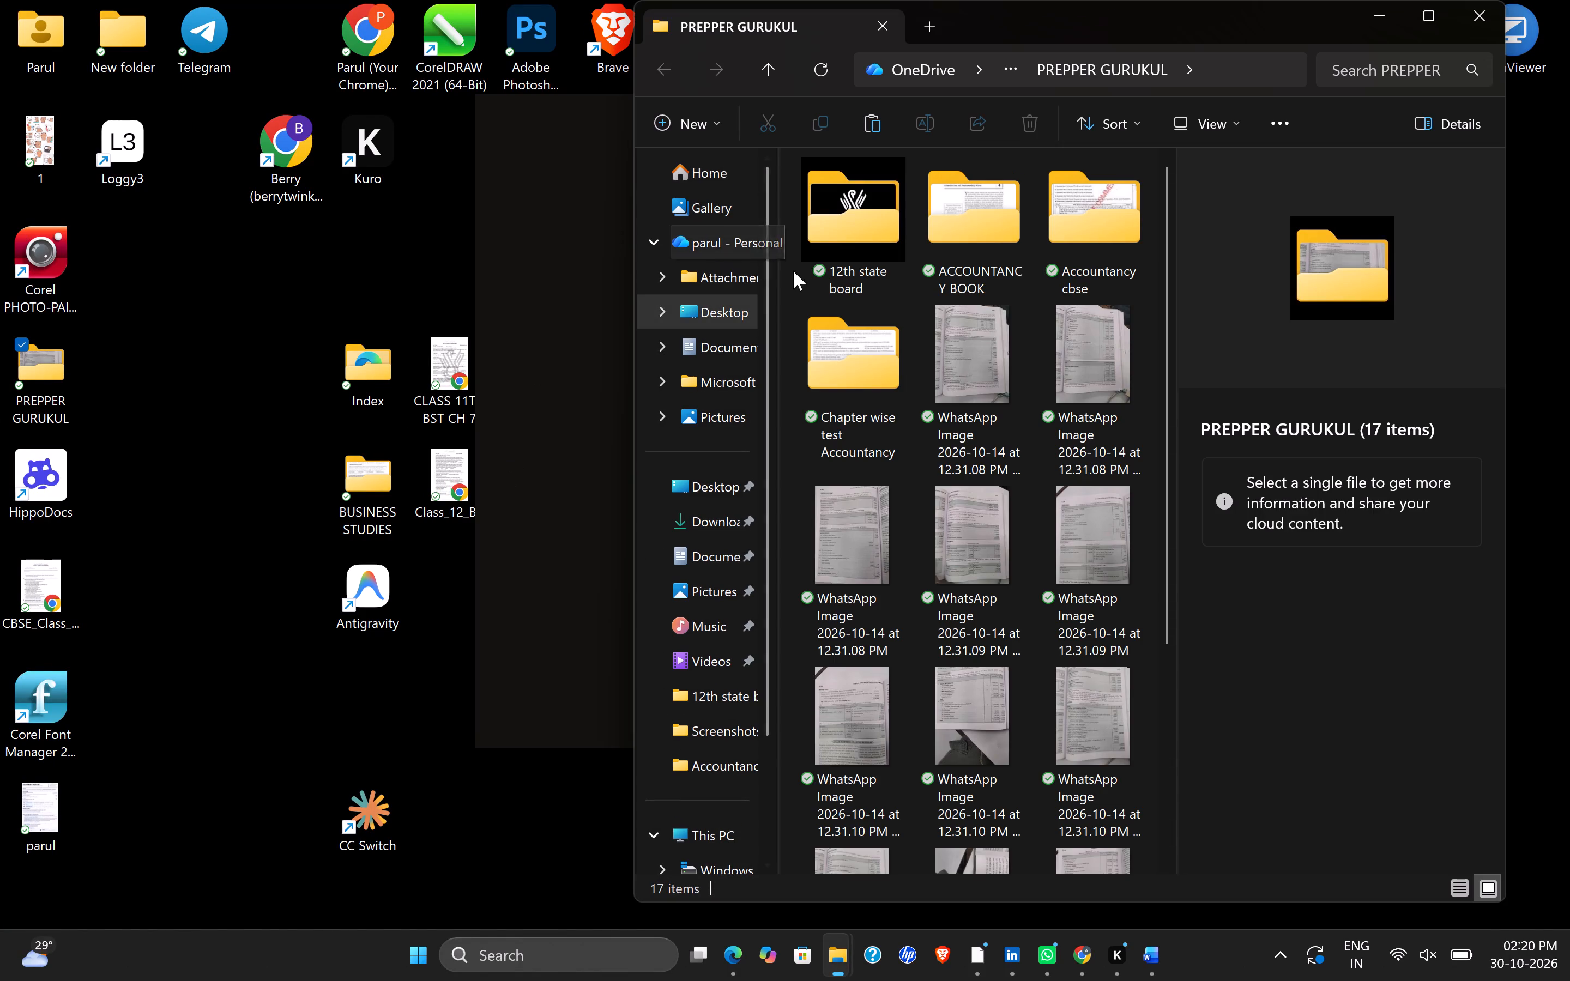
pyautogui.doubleClick(807, 259)
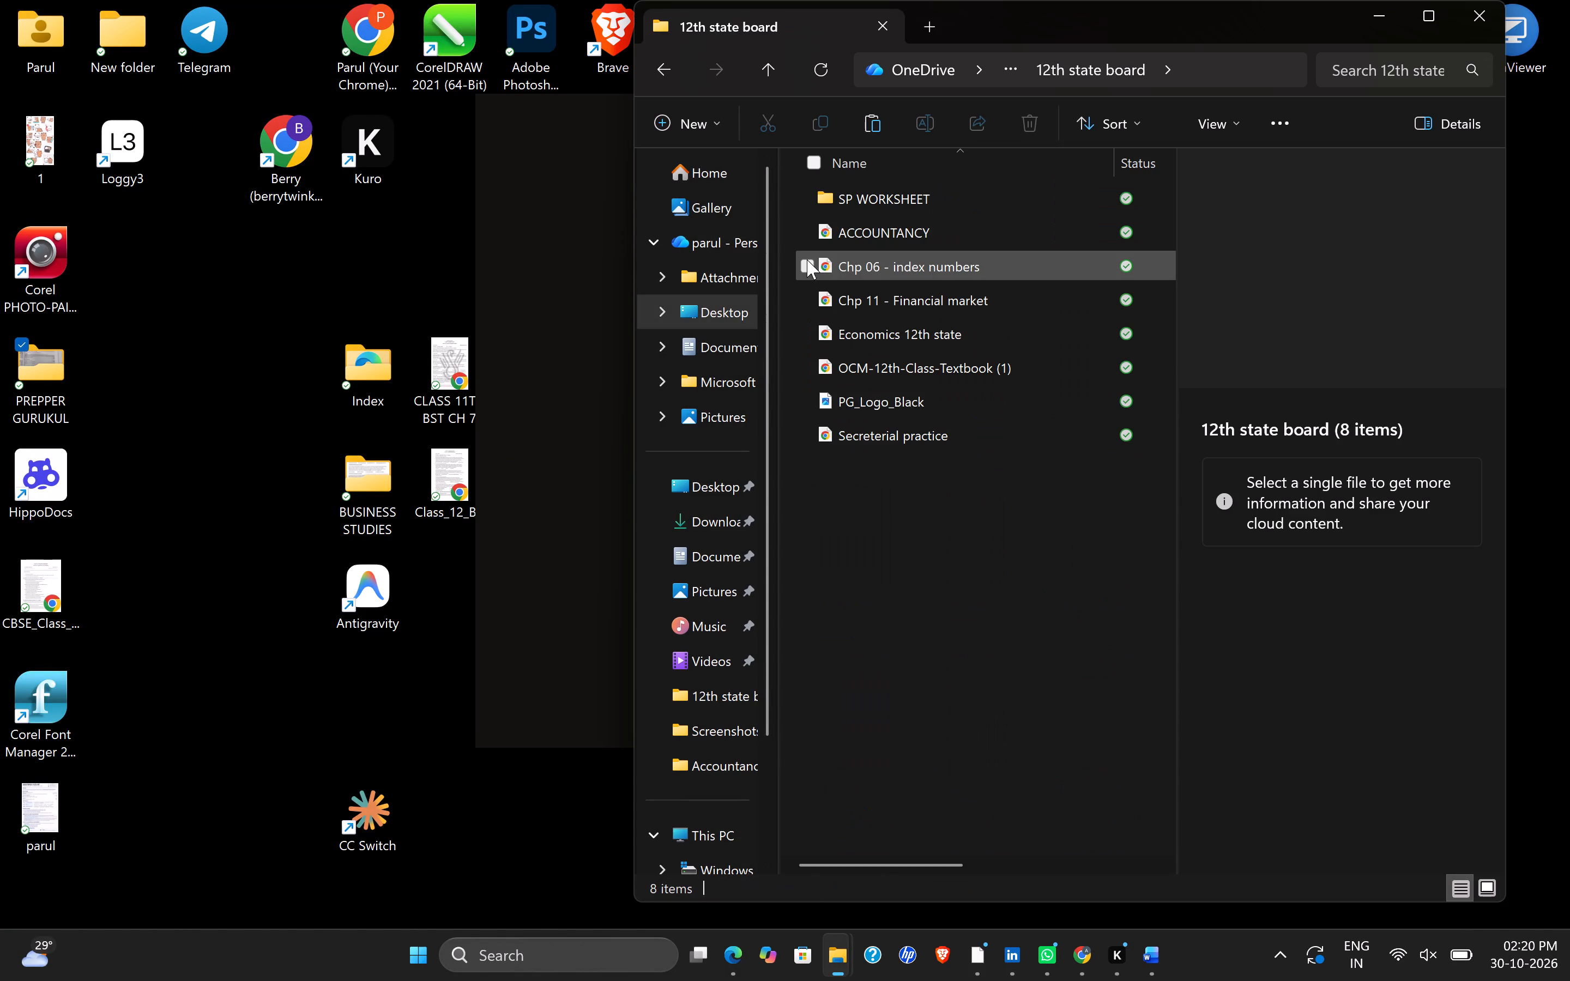
pyautogui.doubleClick(830, 402)
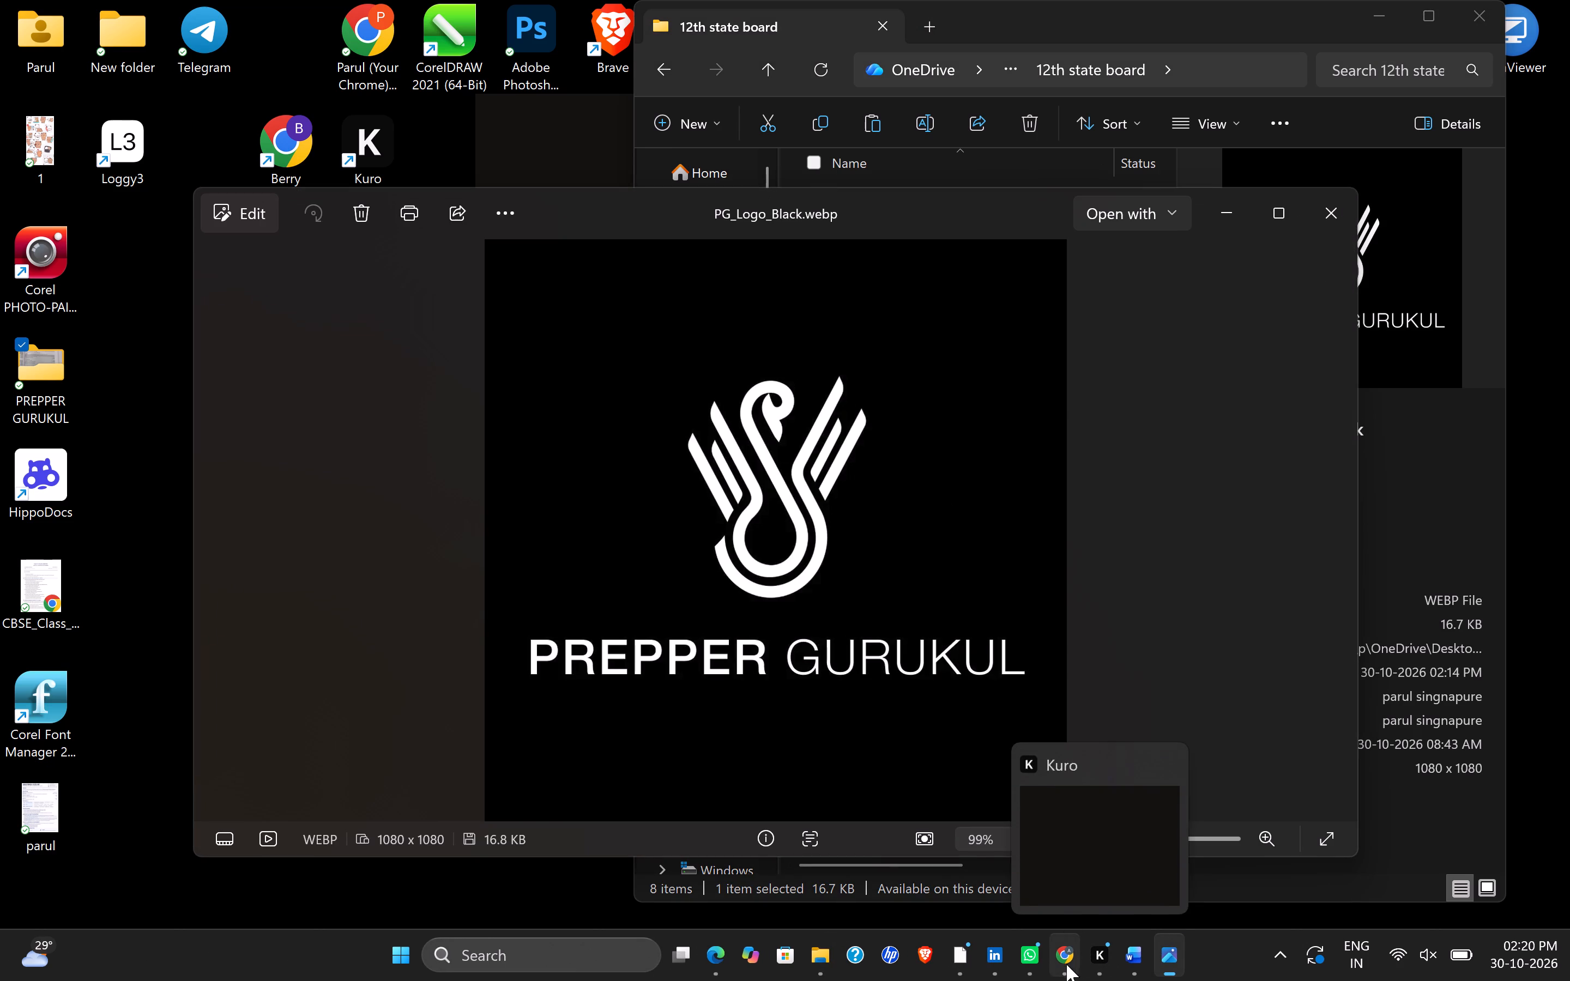
# Switch to the Word document, start a custom picture watermark and try to choose its picture from a file.
pyautogui.click(1133, 959)
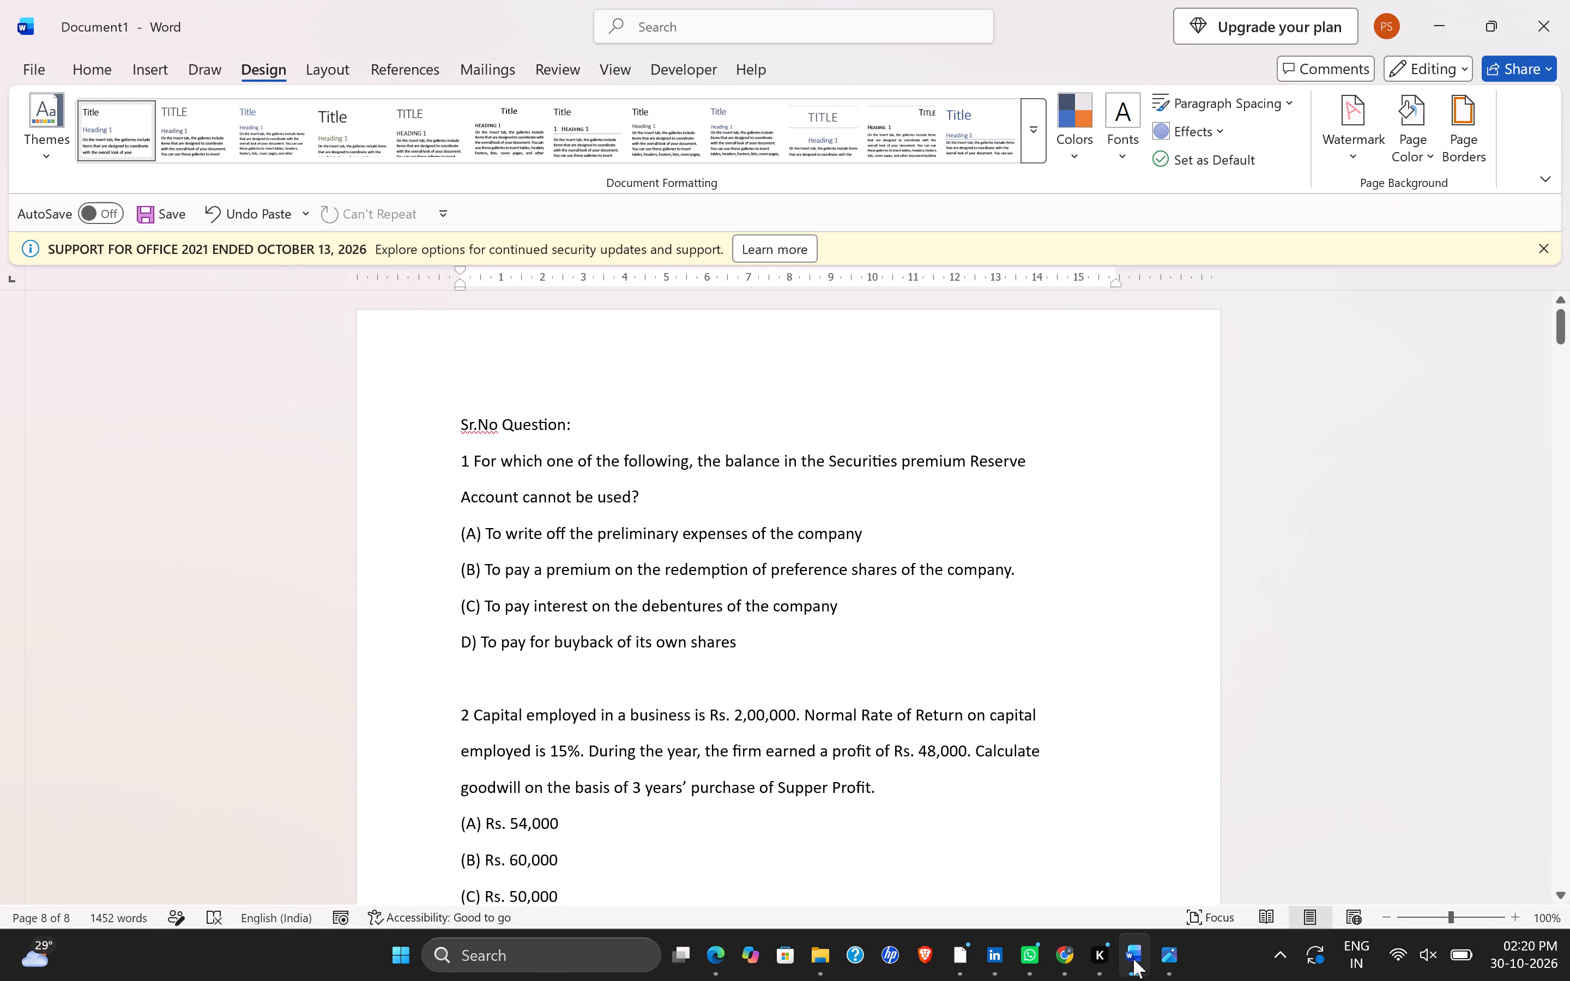
pyautogui.click(1368, 140)
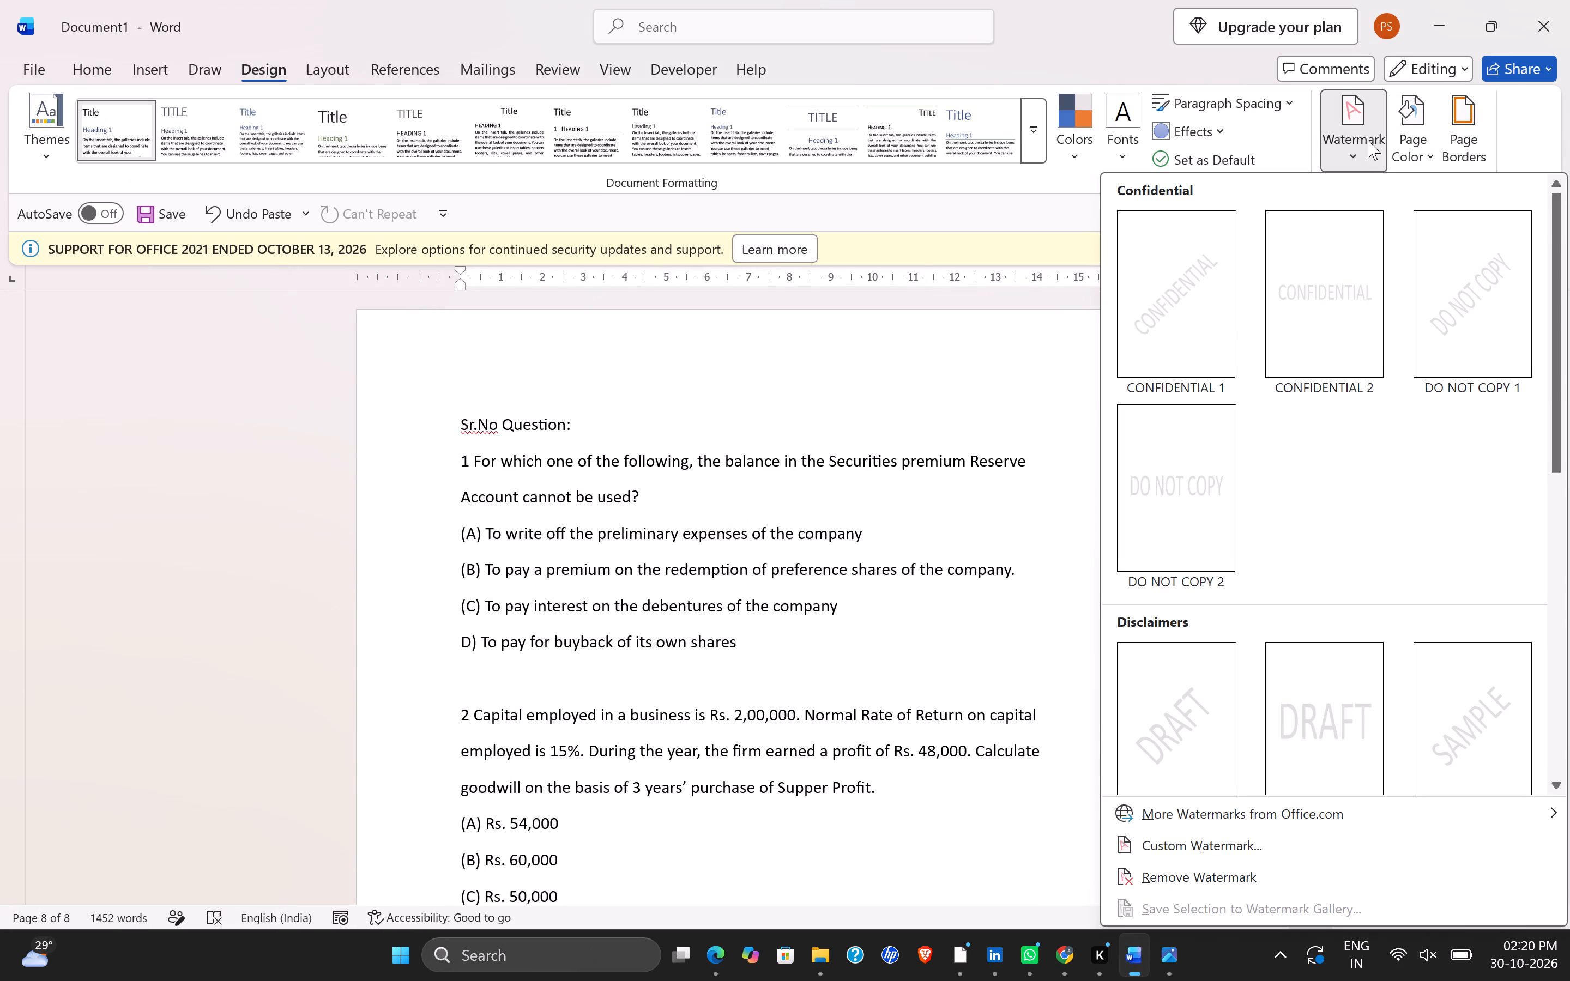
pyautogui.click(1122, 844)
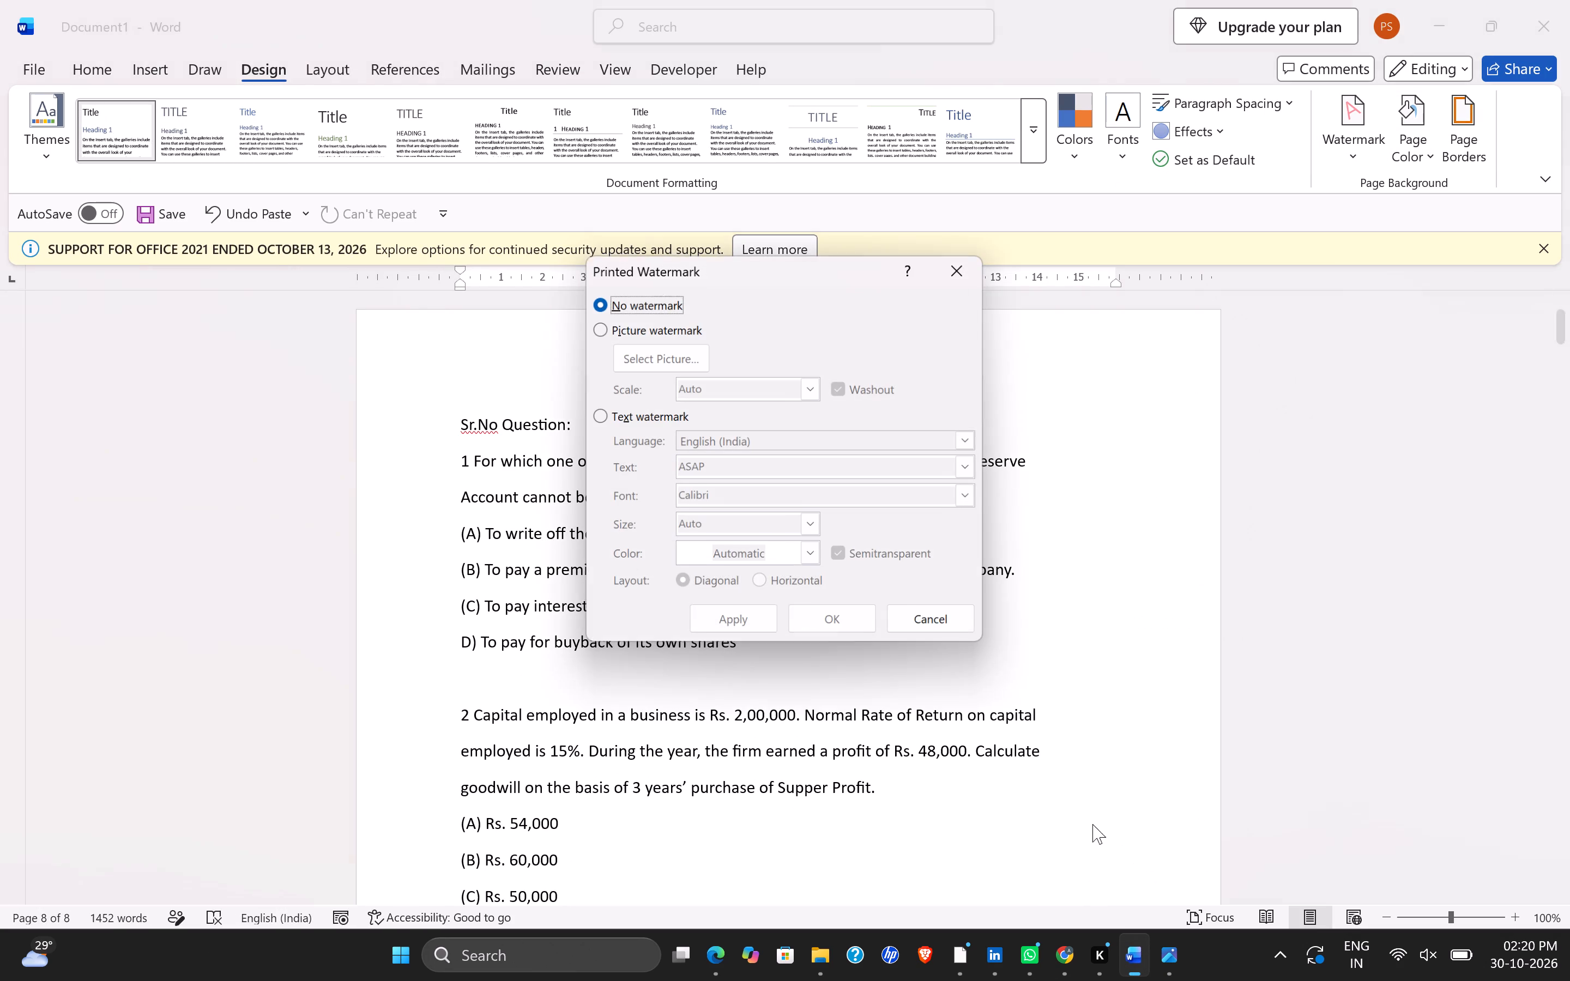
pyautogui.click(654, 334)
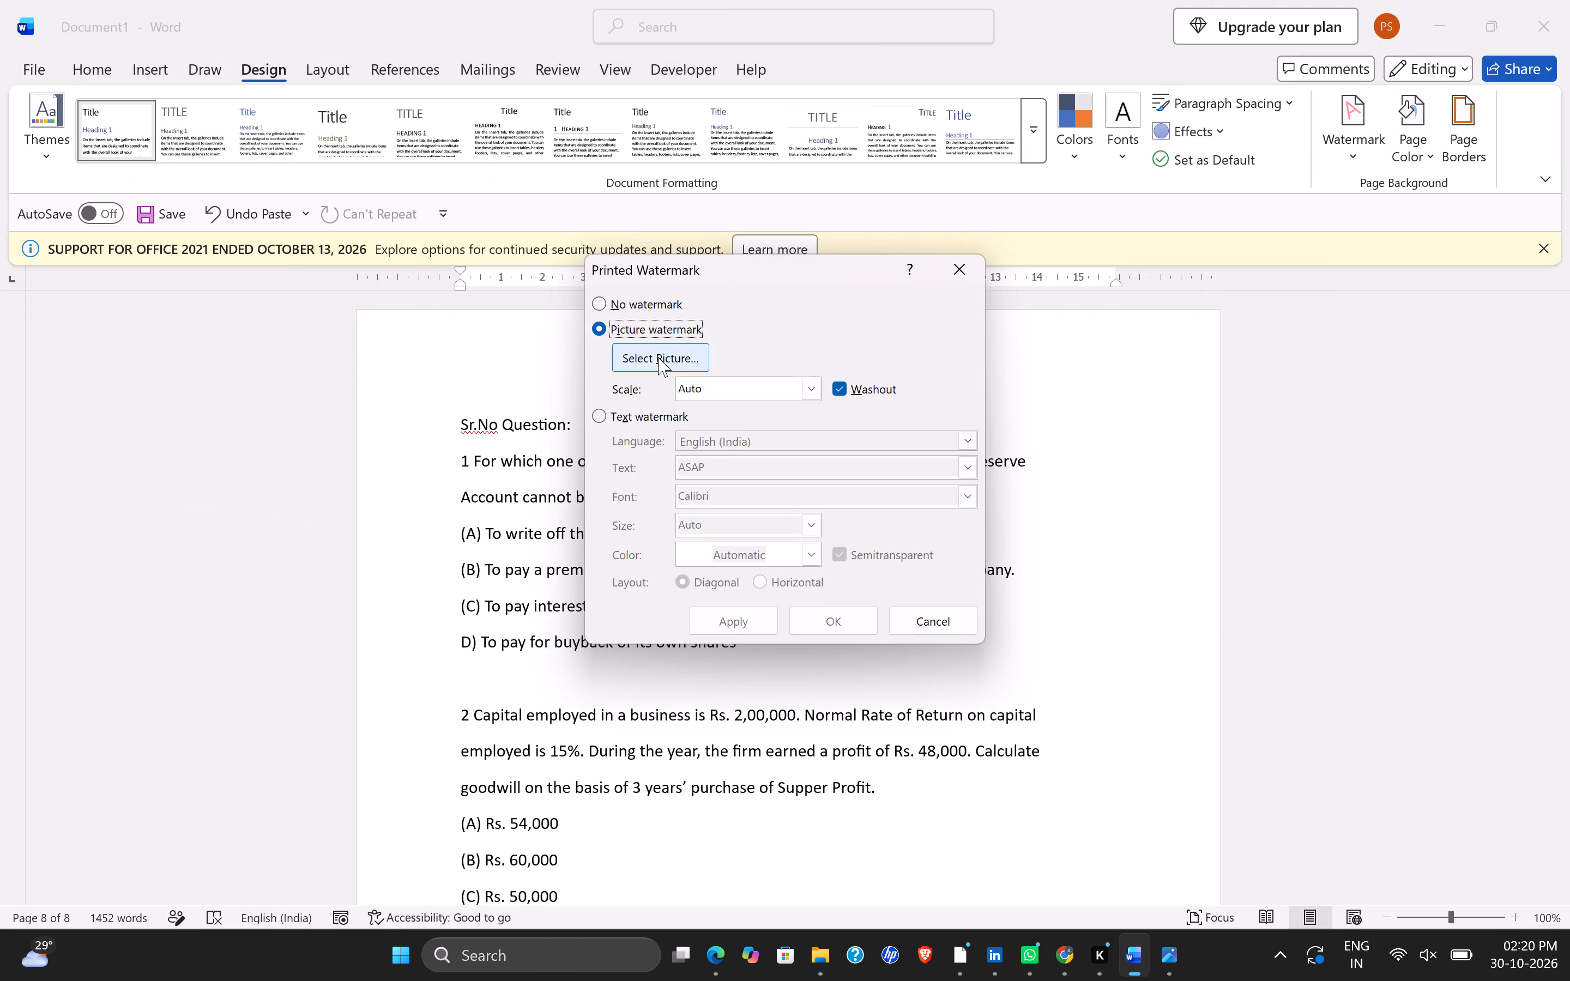
pyautogui.click(658, 357)
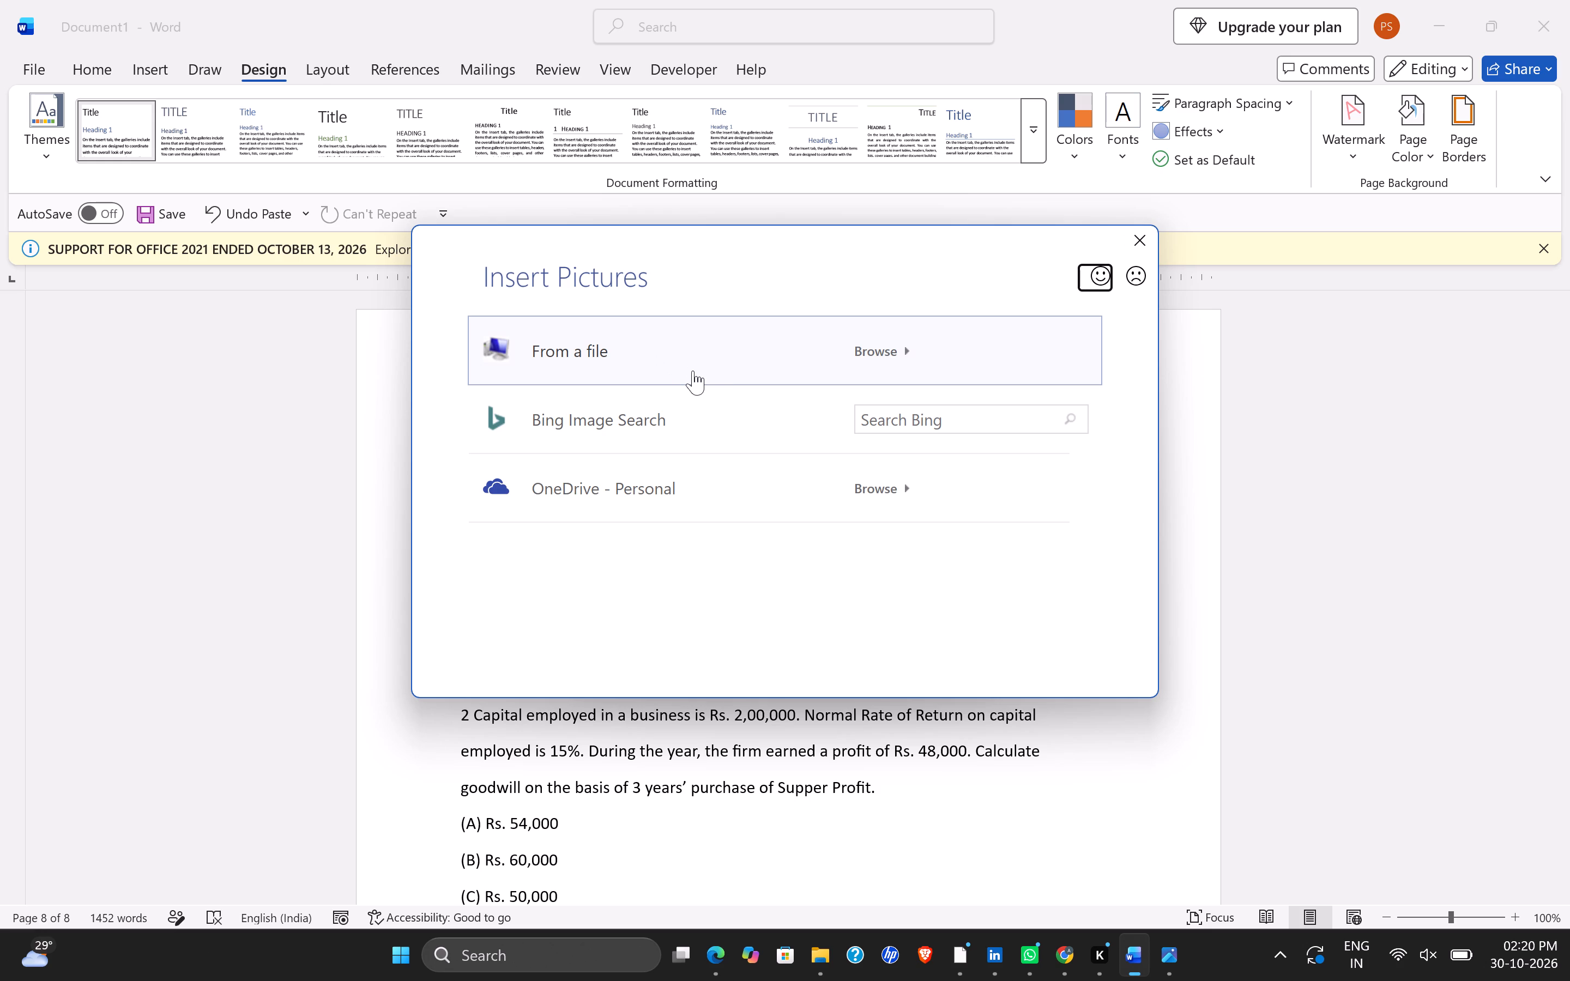
pyautogui.doubleClick(693, 371)
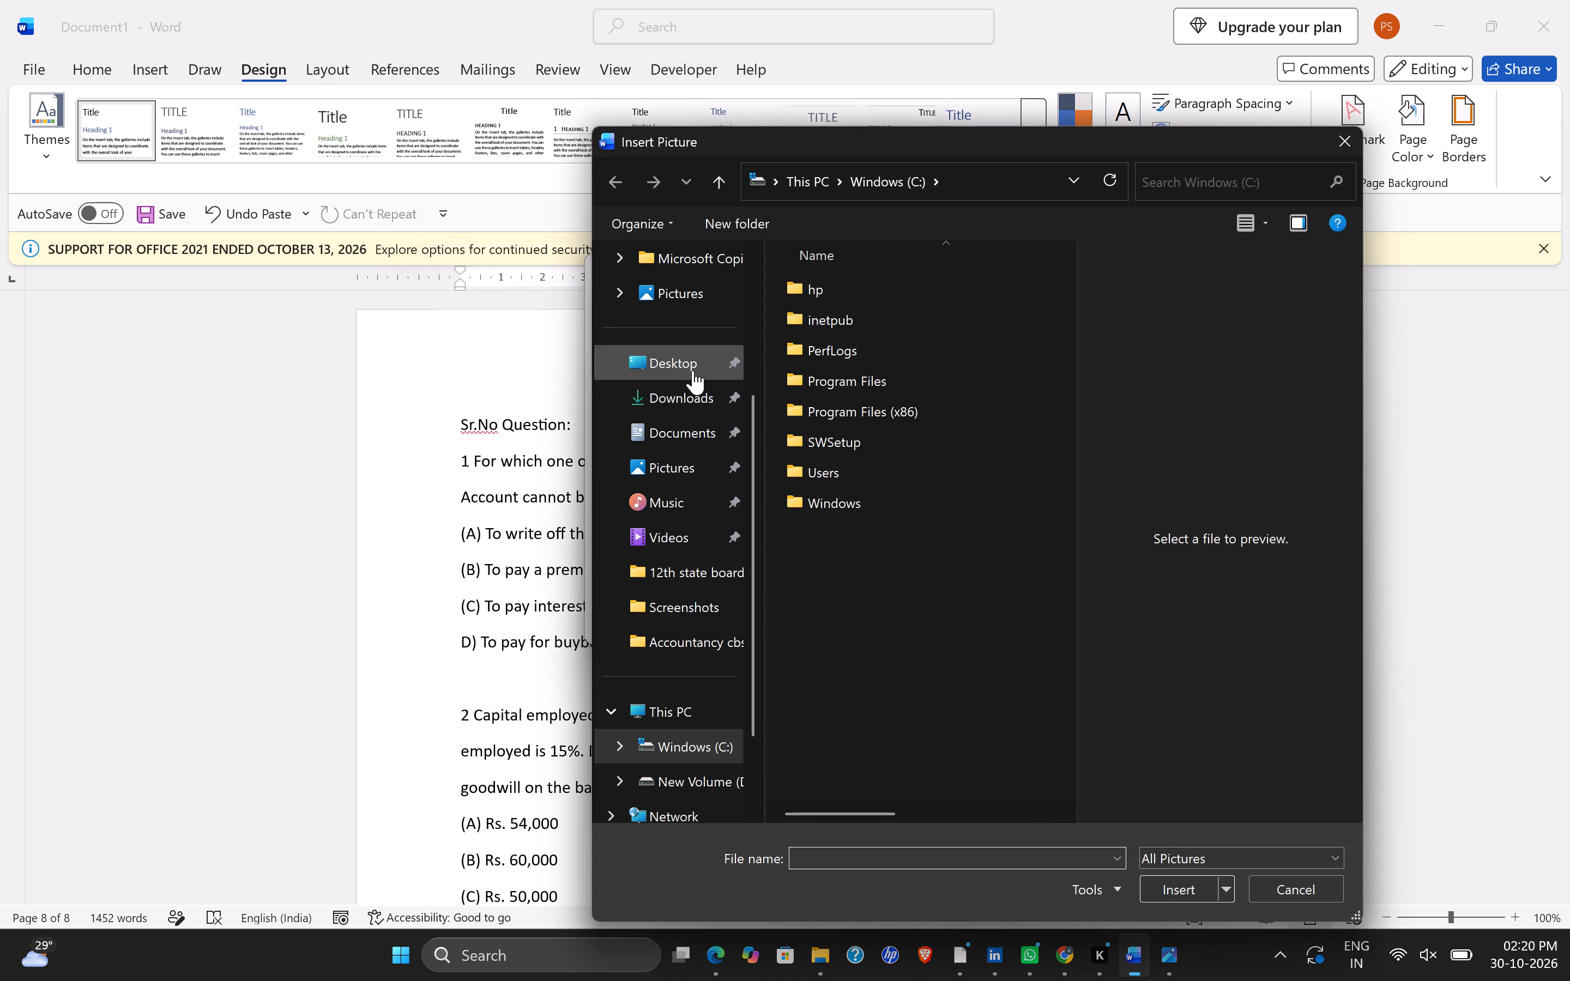
# Search the PREPPER GURUKUL desktop folder and its 12th state board and SP WORKSHEET subfolders for the watermark picture, leaving without inserting one.
pyautogui.scroll(1, 679, 405)
pyautogui.scroll(1, 681, 329)
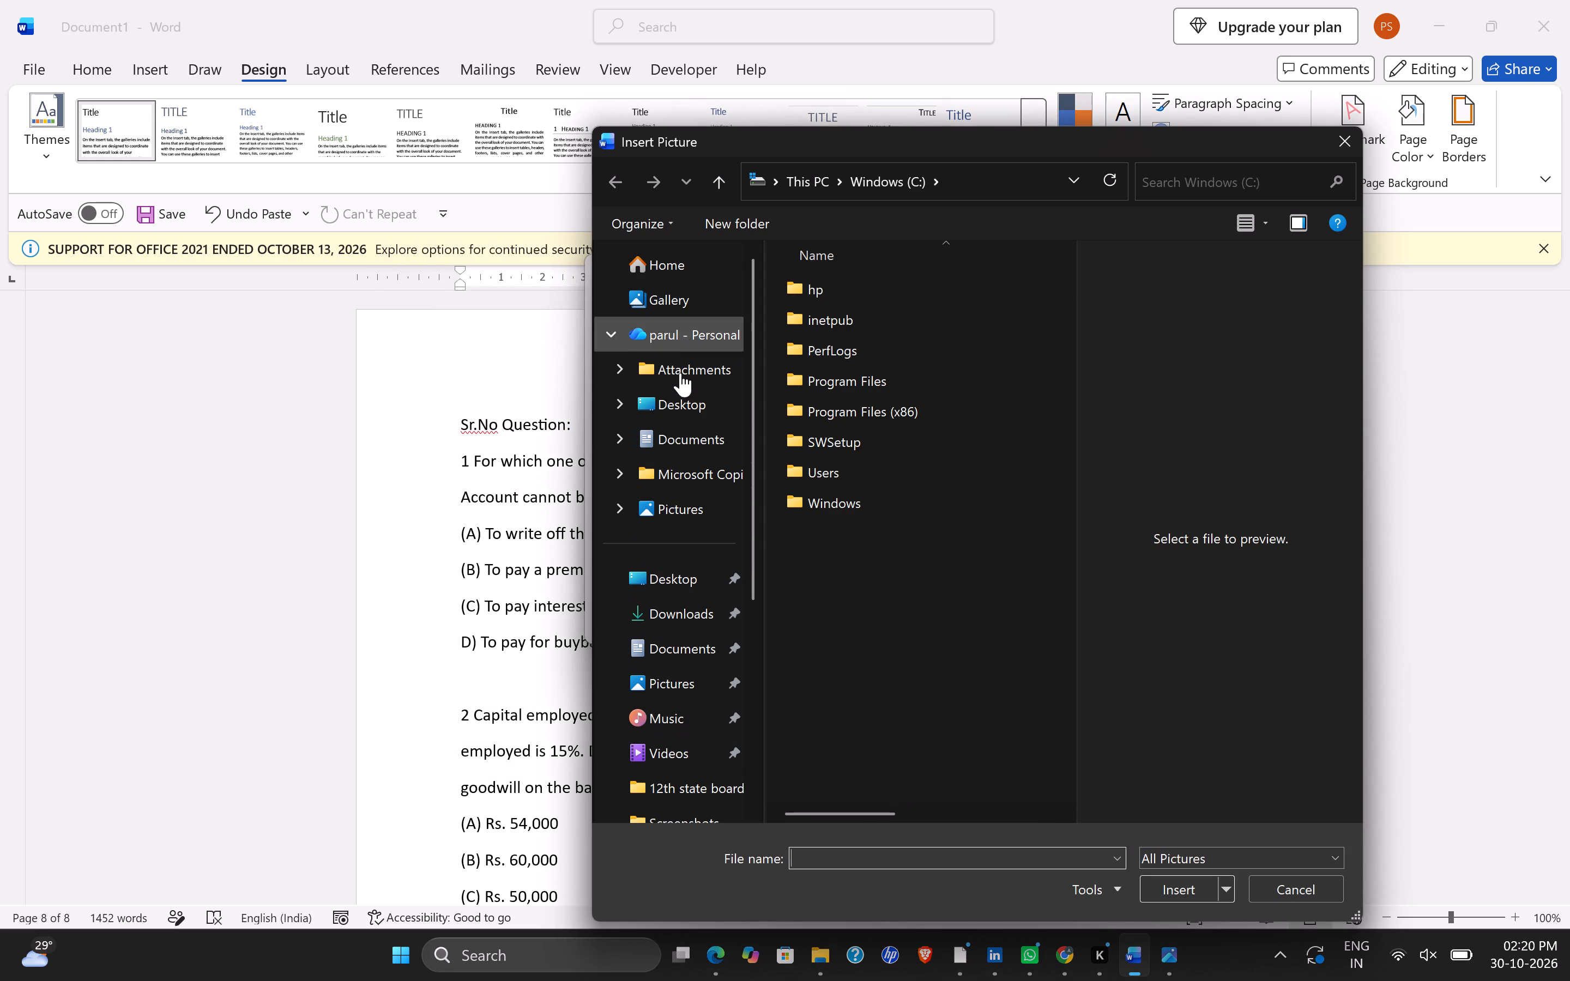
pyautogui.doubleClick(679, 389)
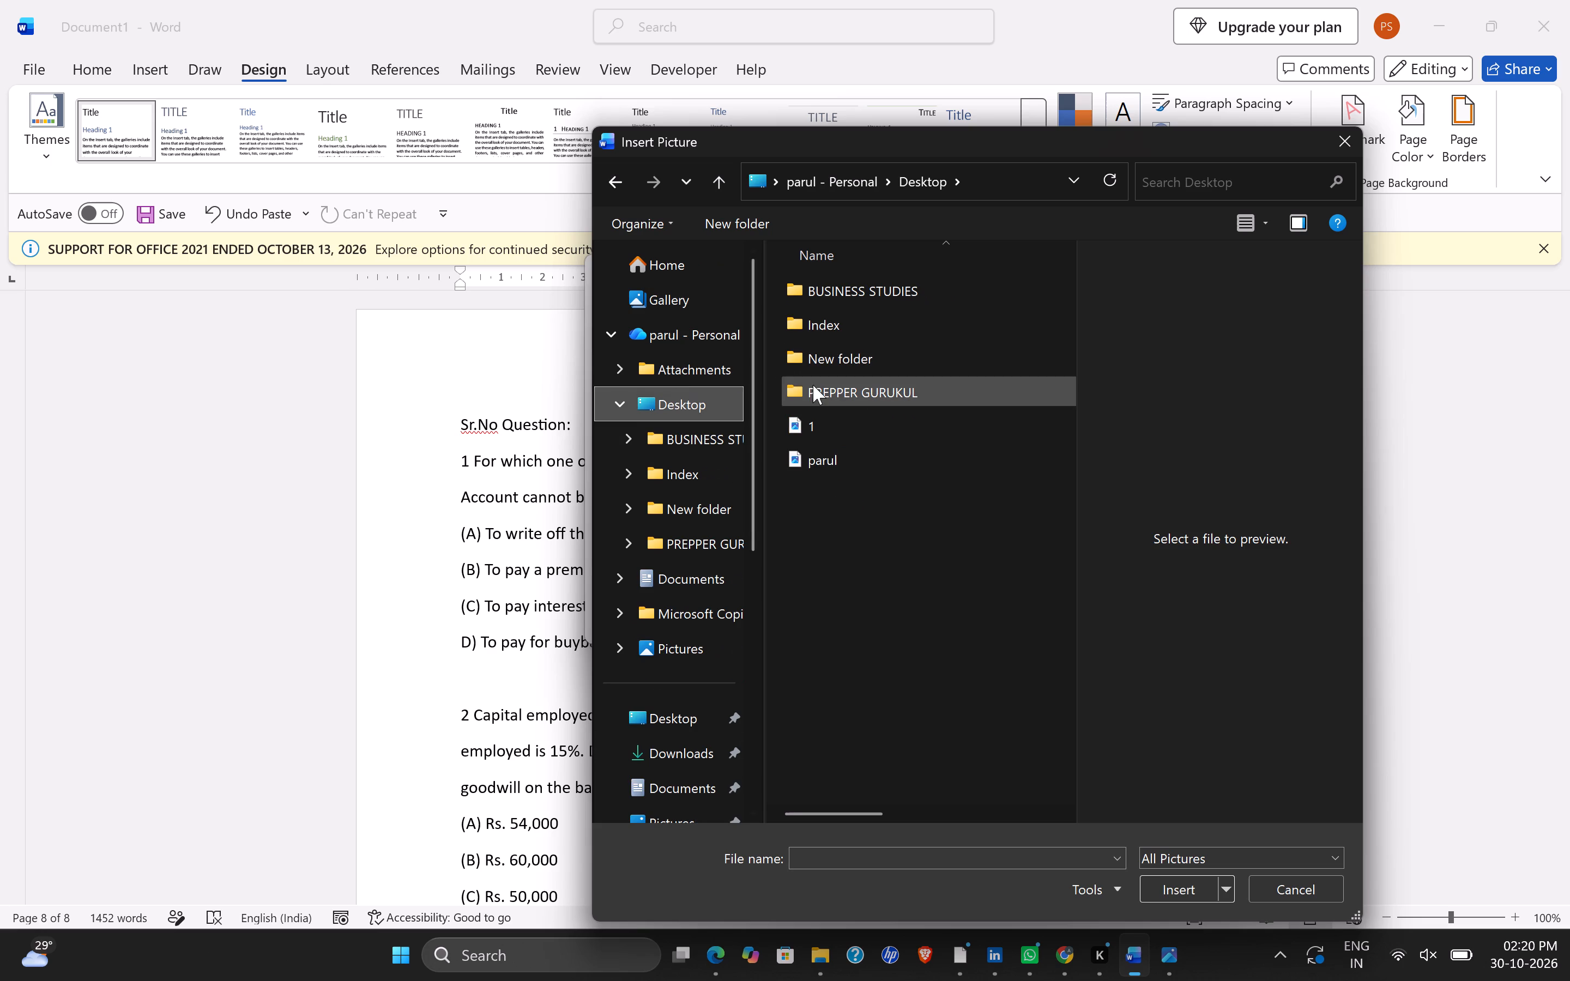
pyautogui.doubleClick(813, 385)
pyautogui.doubleClick(820, 360)
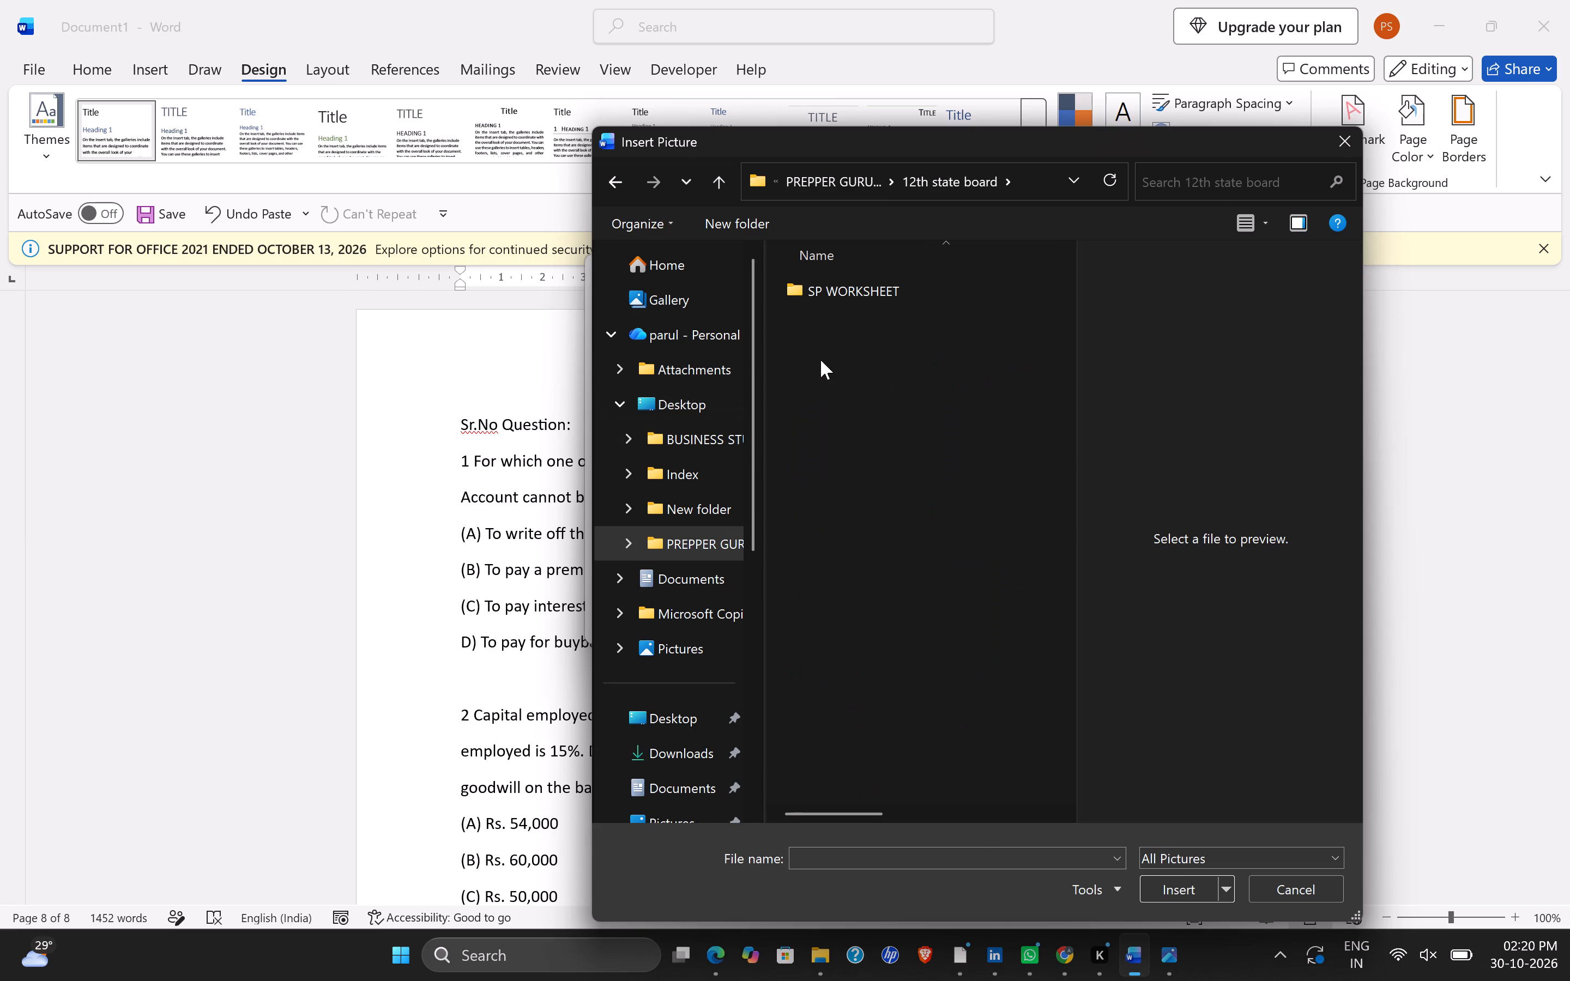
pyautogui.click(846, 190)
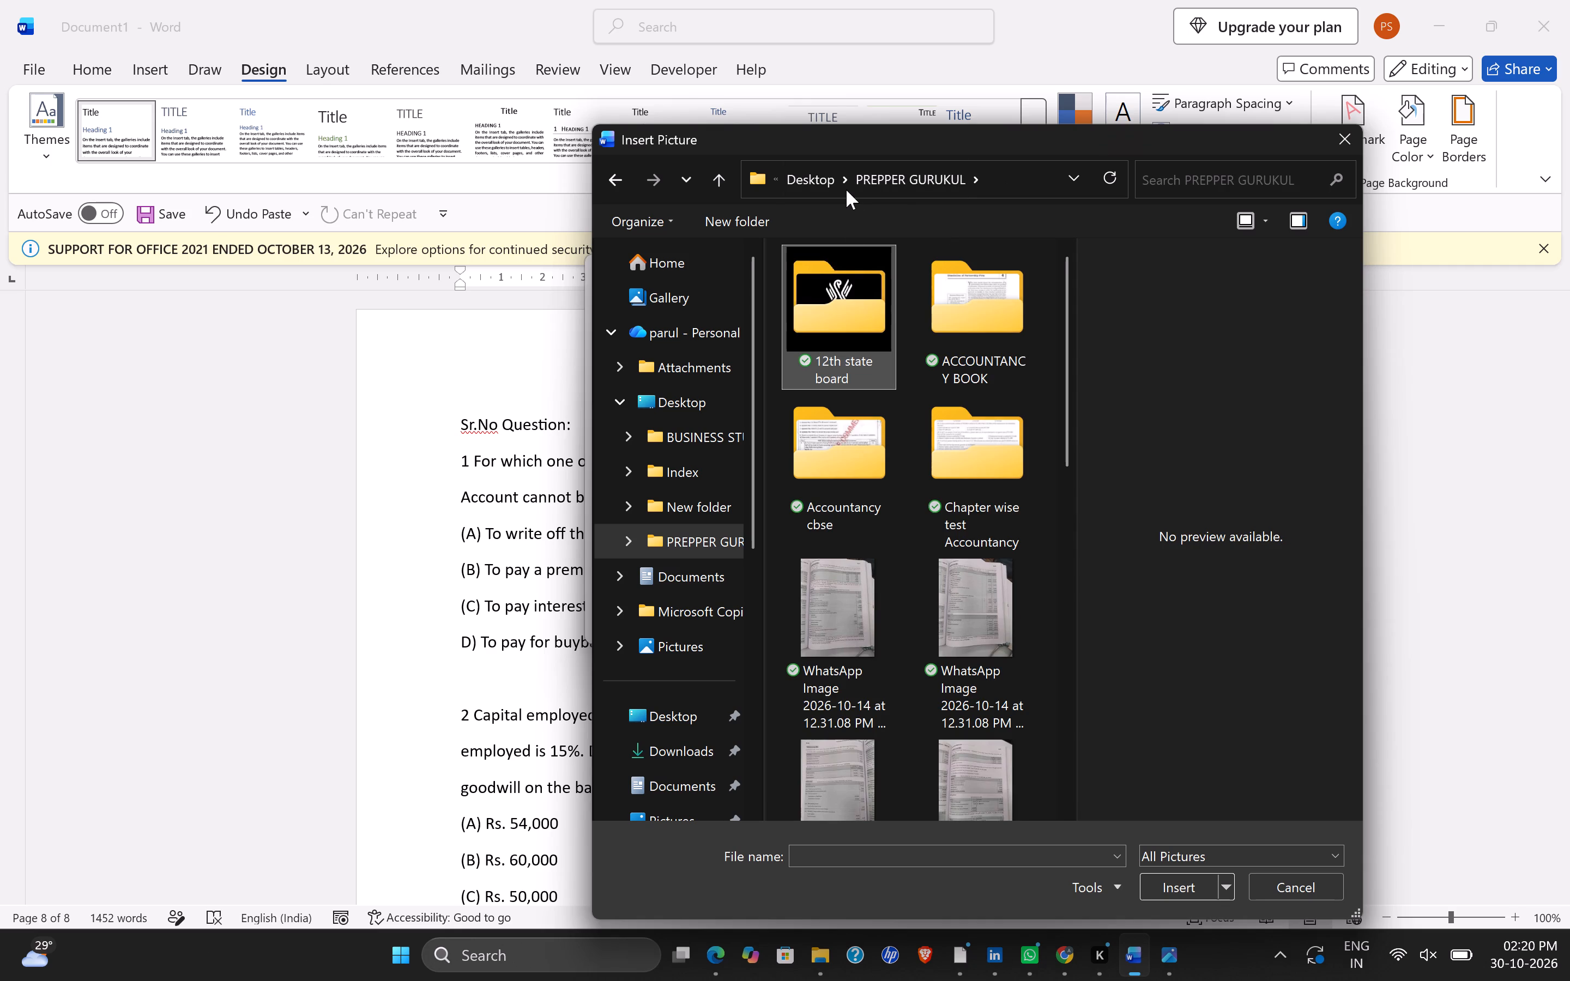
pyautogui.scroll(-2, 885, 329)
pyautogui.scroll(1, 885, 329)
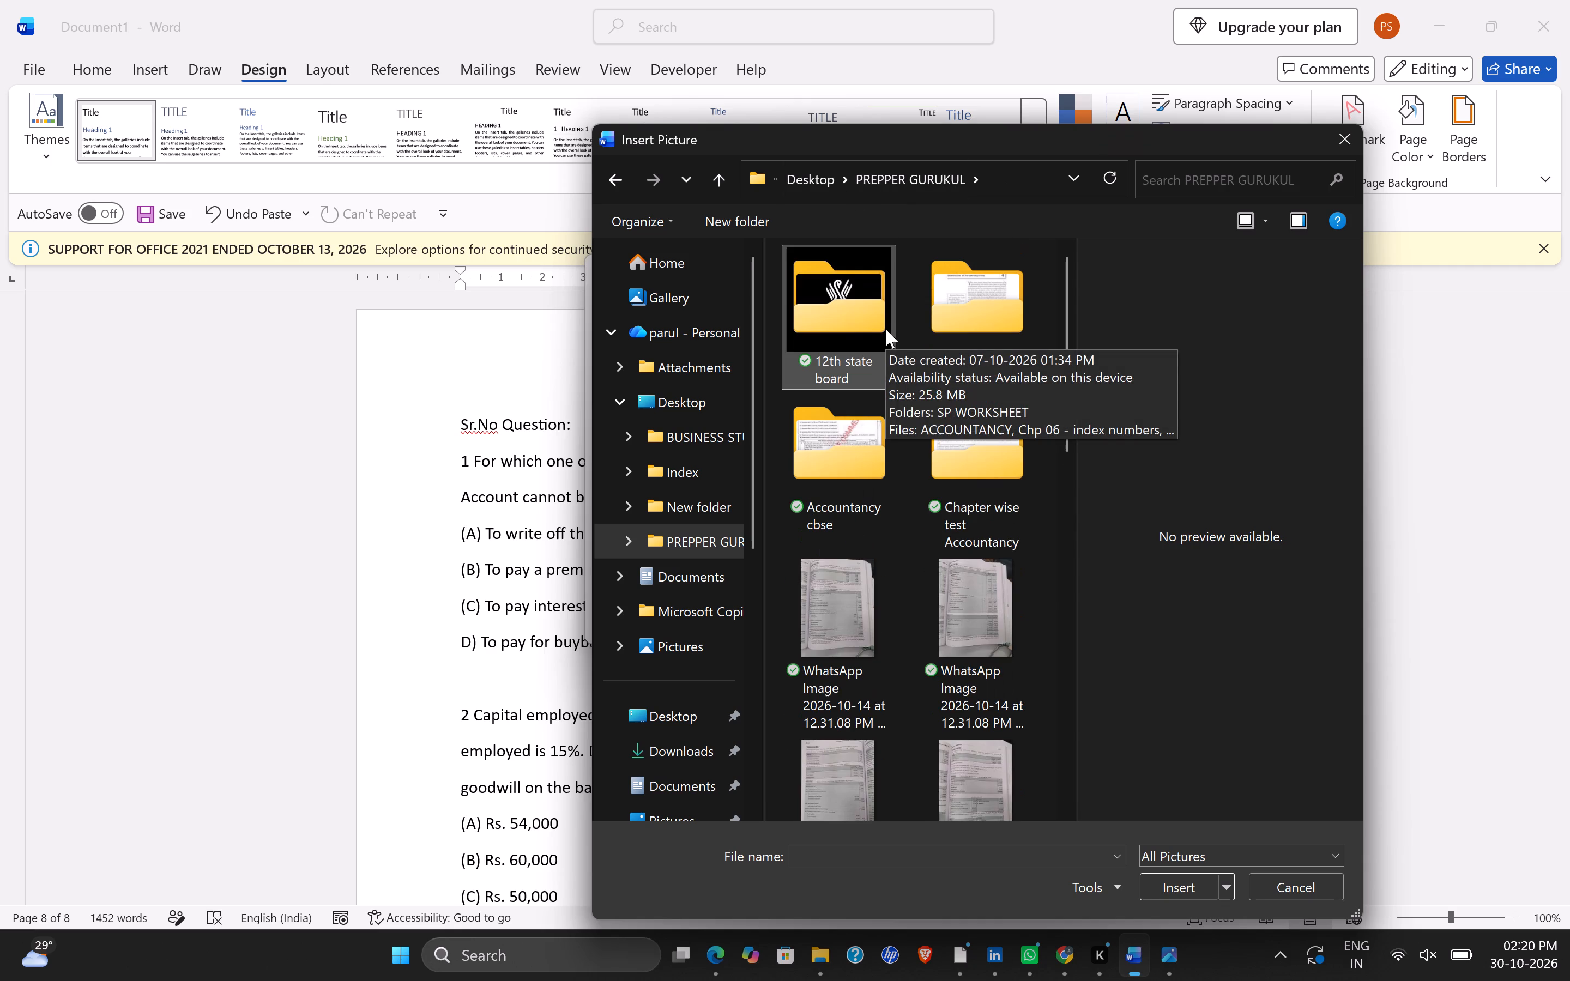
pyautogui.scroll(-2, 885, 329)
pyautogui.scroll(1, 885, 329)
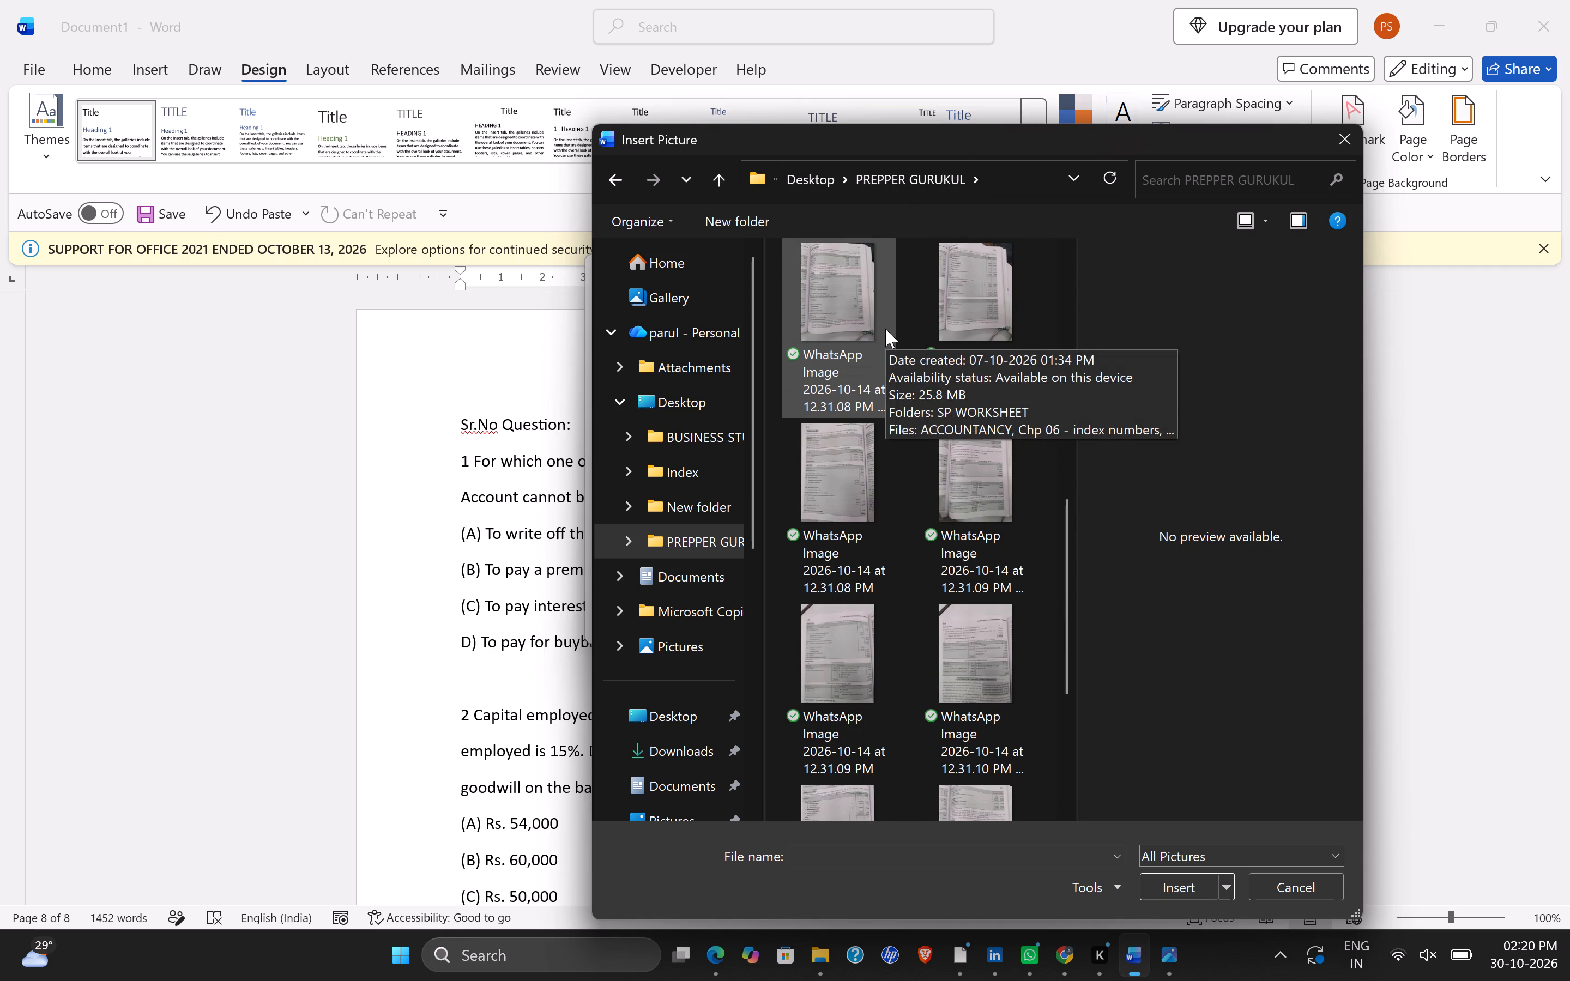
pyautogui.scroll(1, 885, 329)
pyautogui.doubleClick(839, 306)
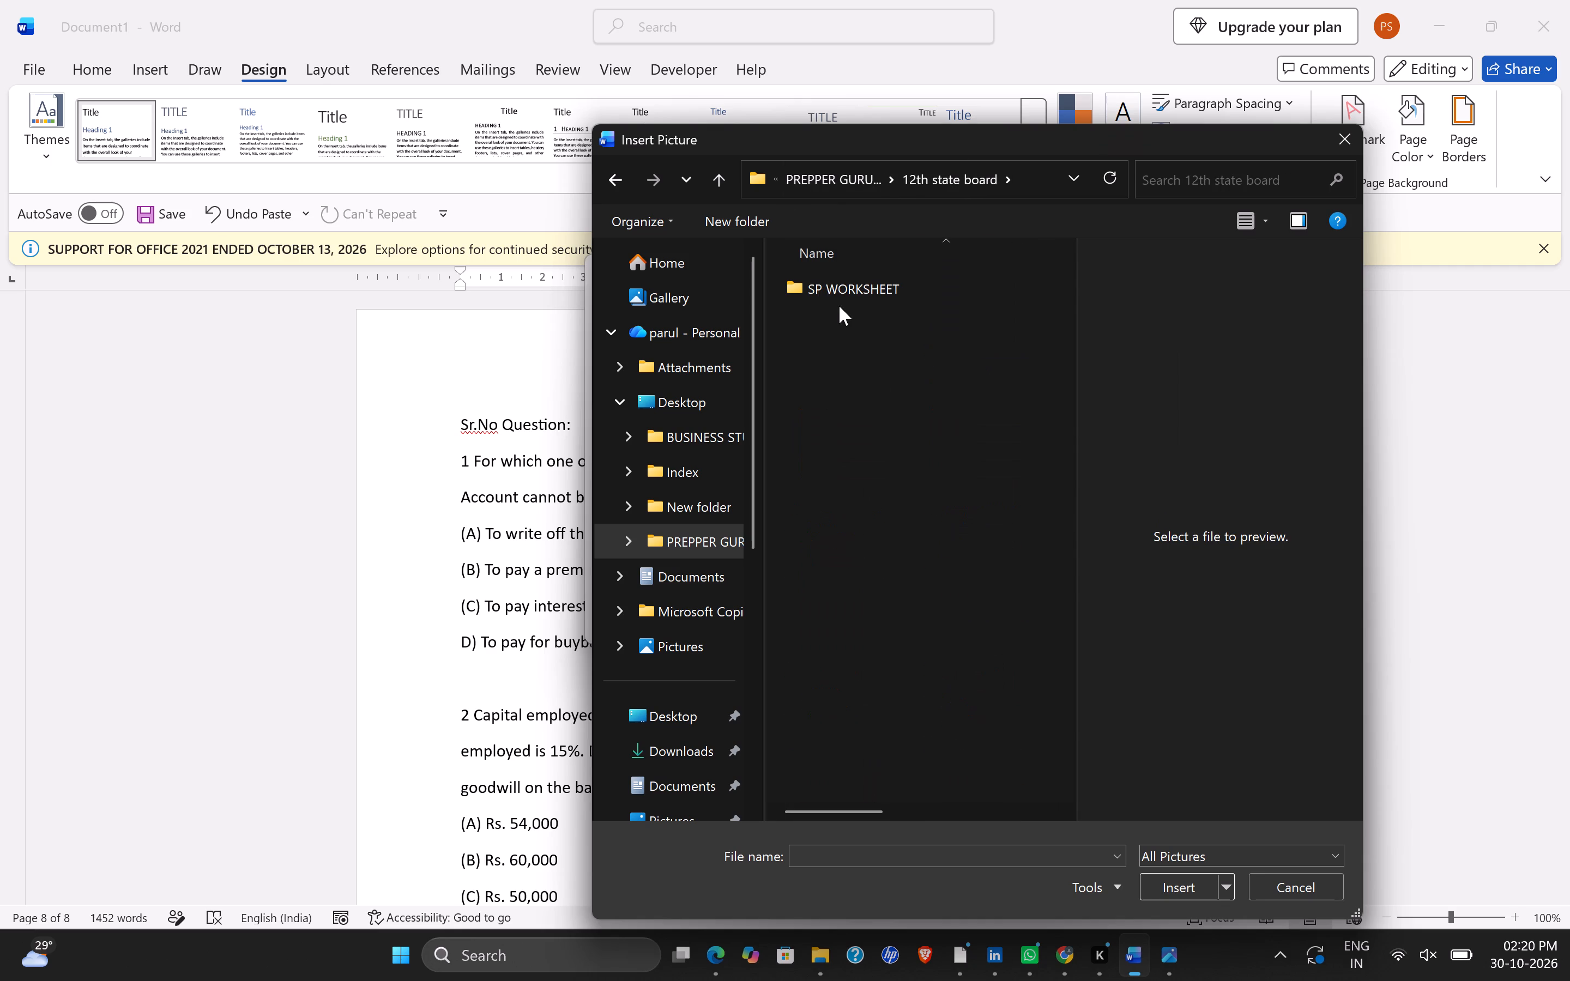
pyautogui.doubleClick(825, 293)
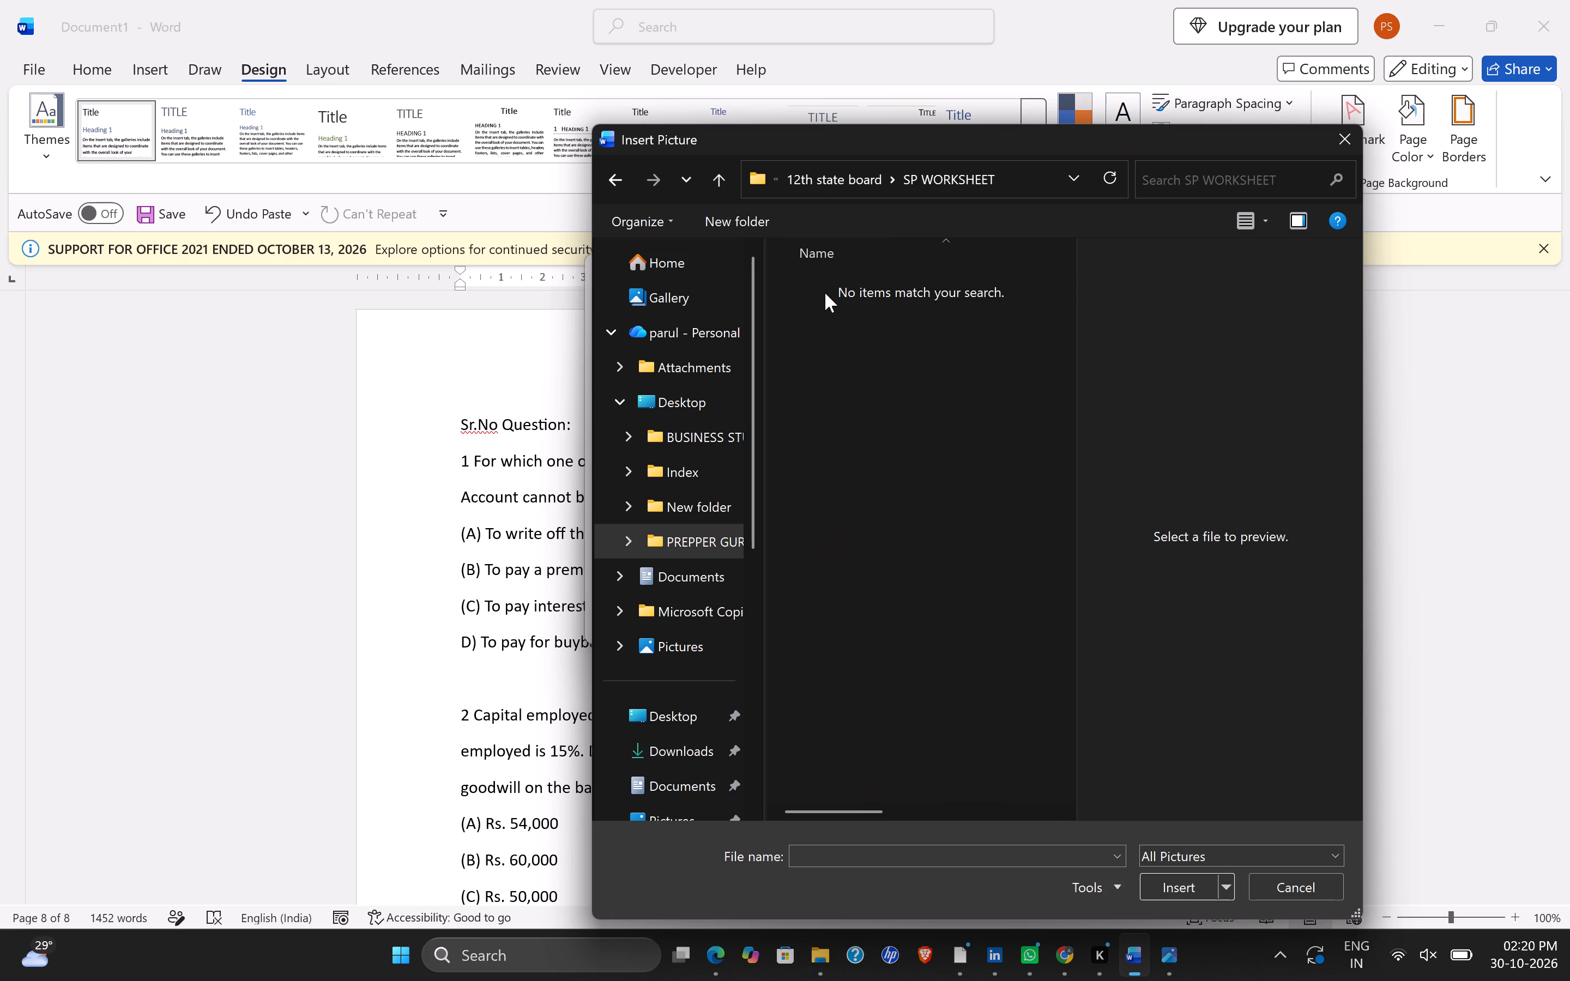
pyautogui.click(832, 197)
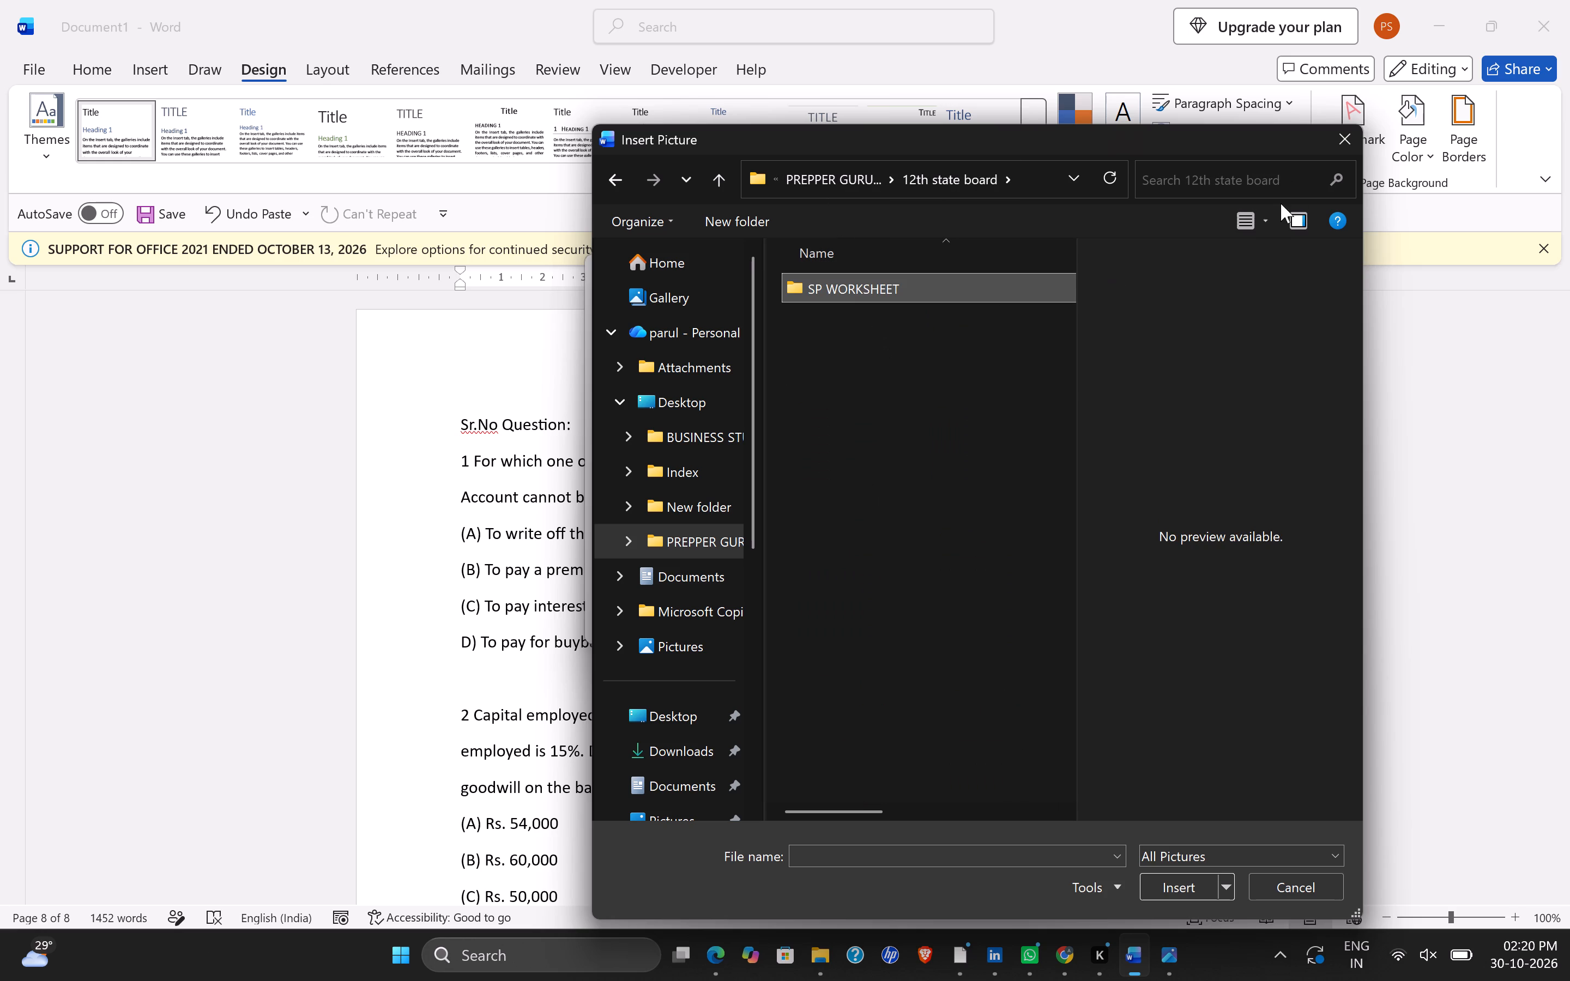
pyautogui.click(1334, 145)
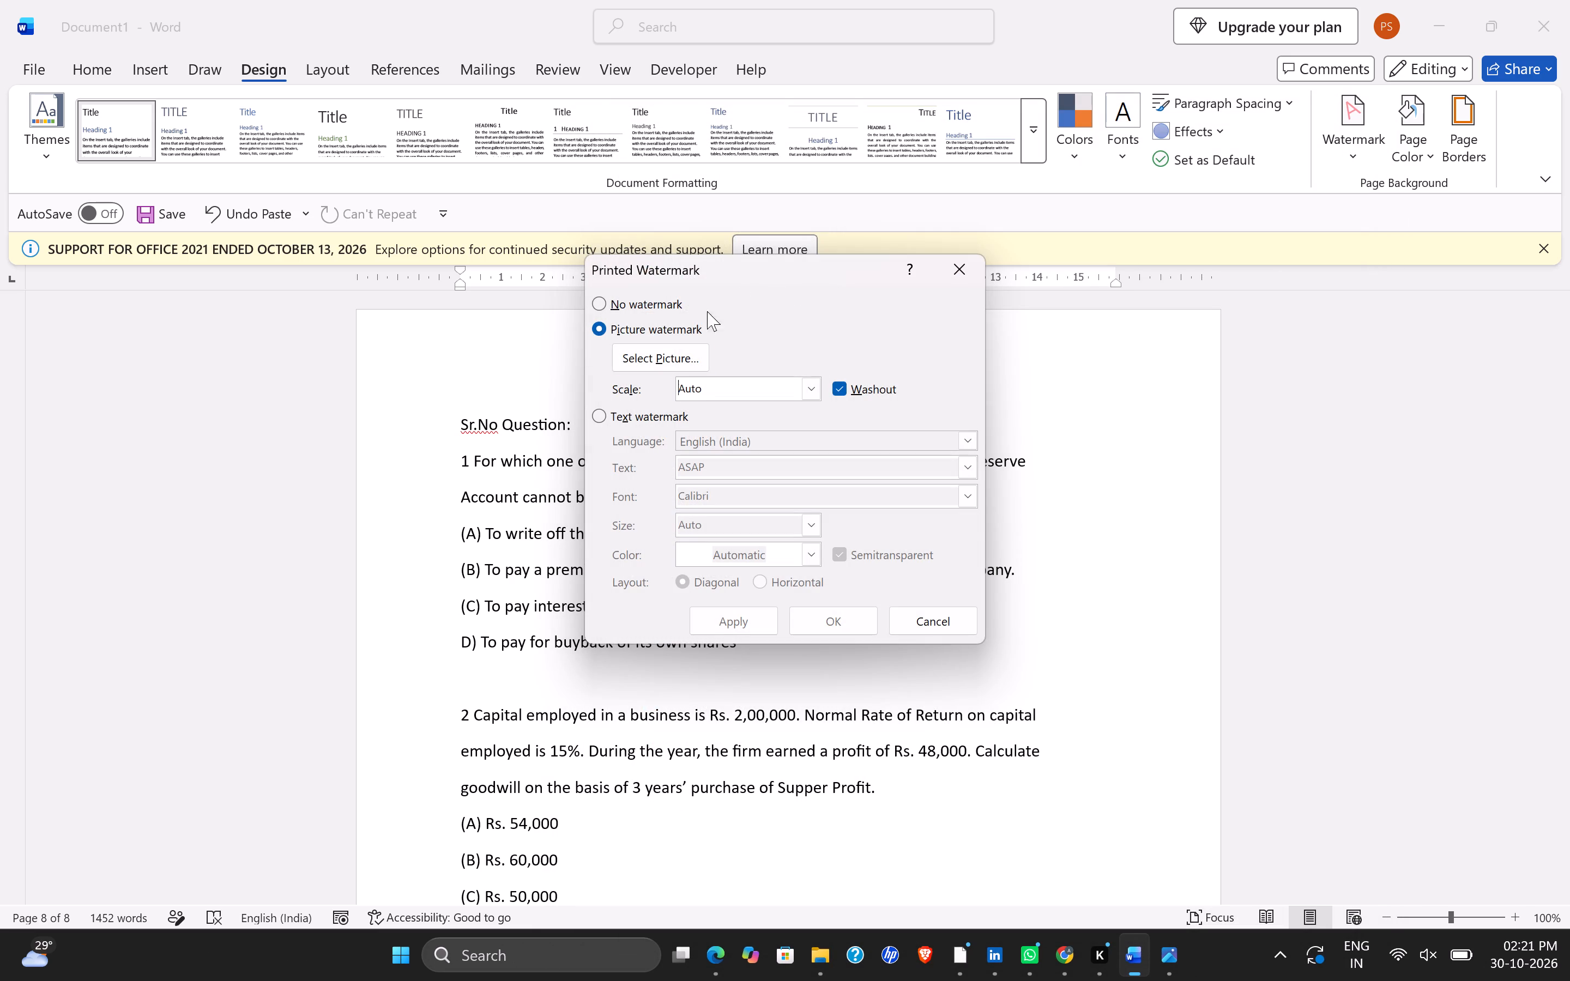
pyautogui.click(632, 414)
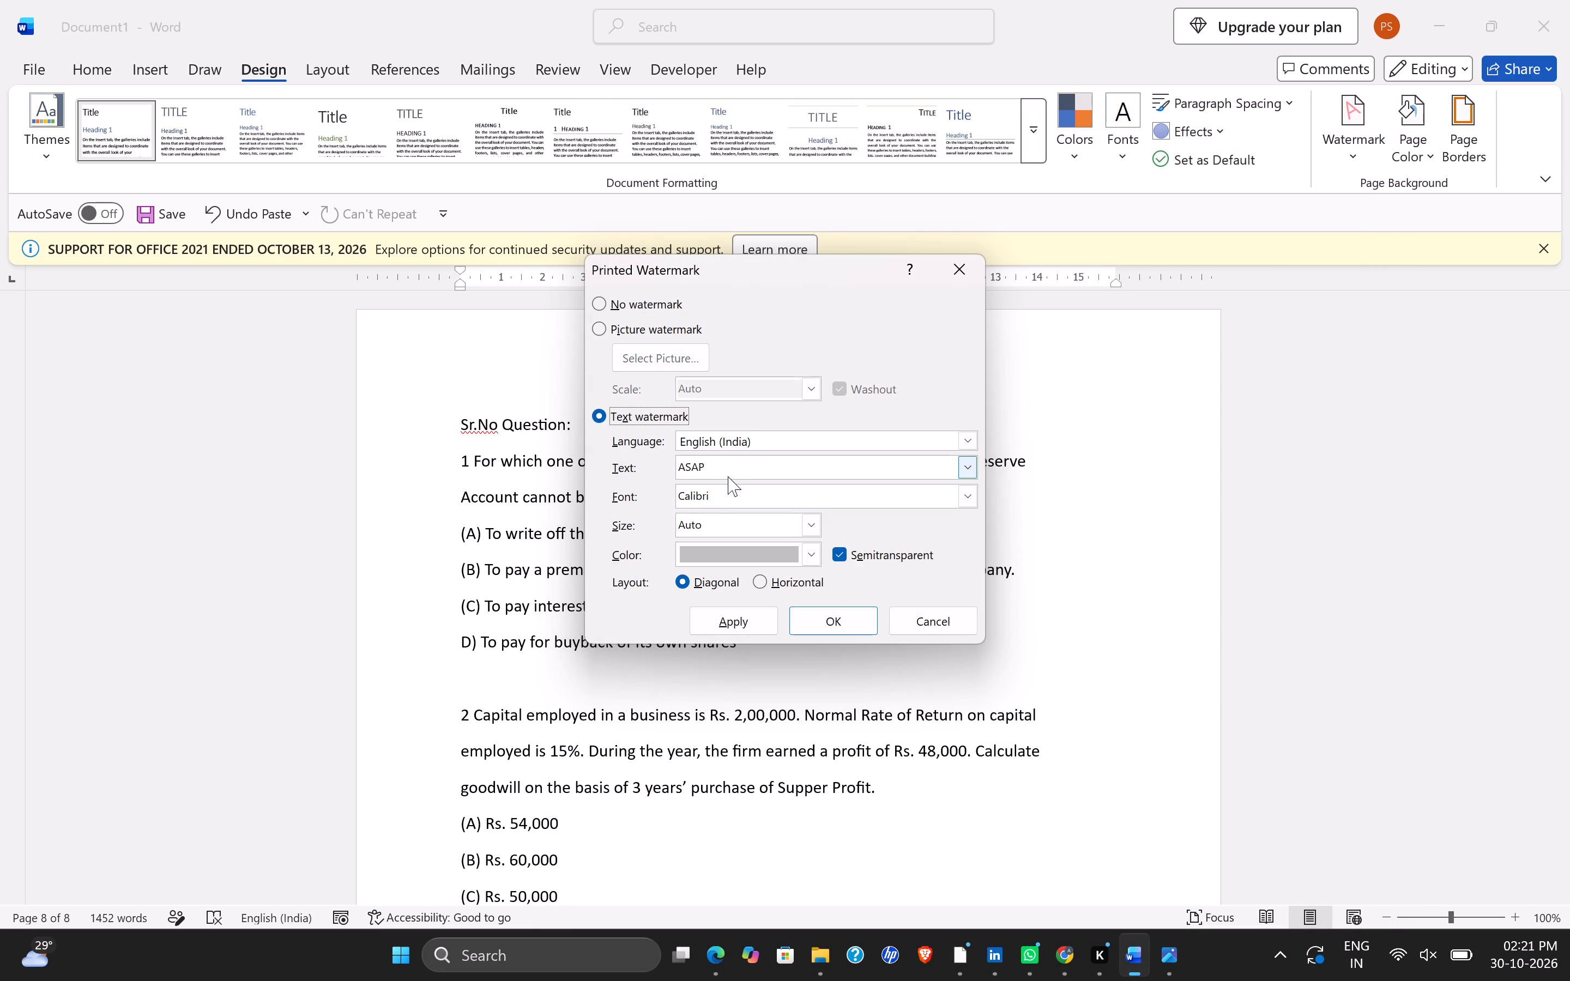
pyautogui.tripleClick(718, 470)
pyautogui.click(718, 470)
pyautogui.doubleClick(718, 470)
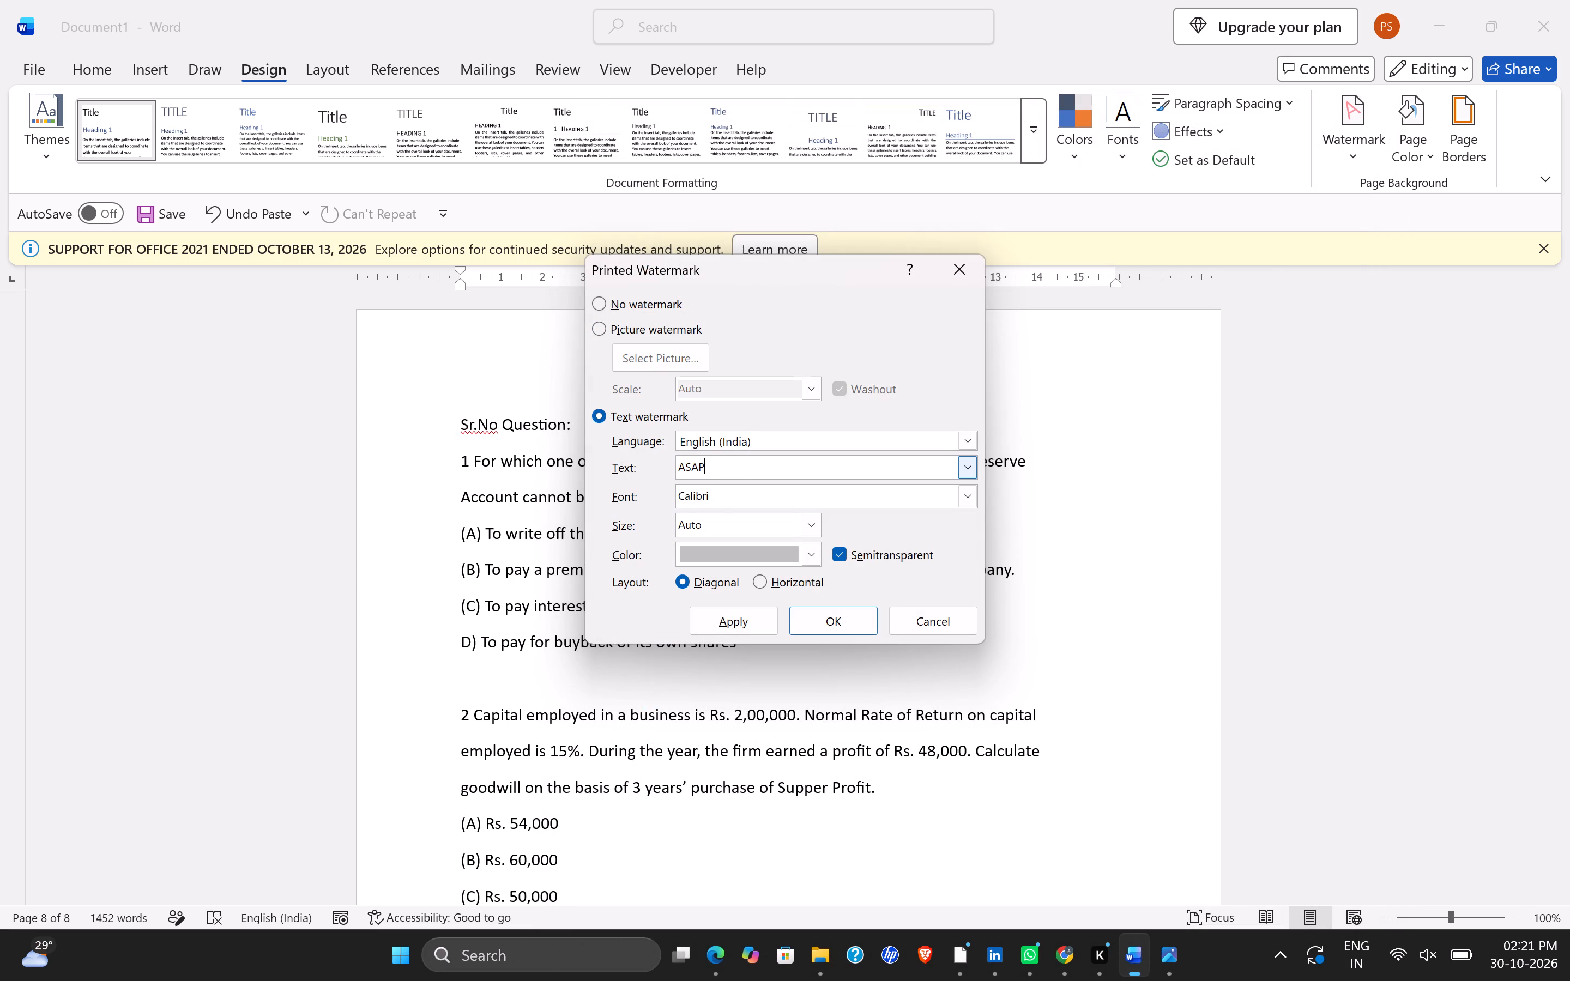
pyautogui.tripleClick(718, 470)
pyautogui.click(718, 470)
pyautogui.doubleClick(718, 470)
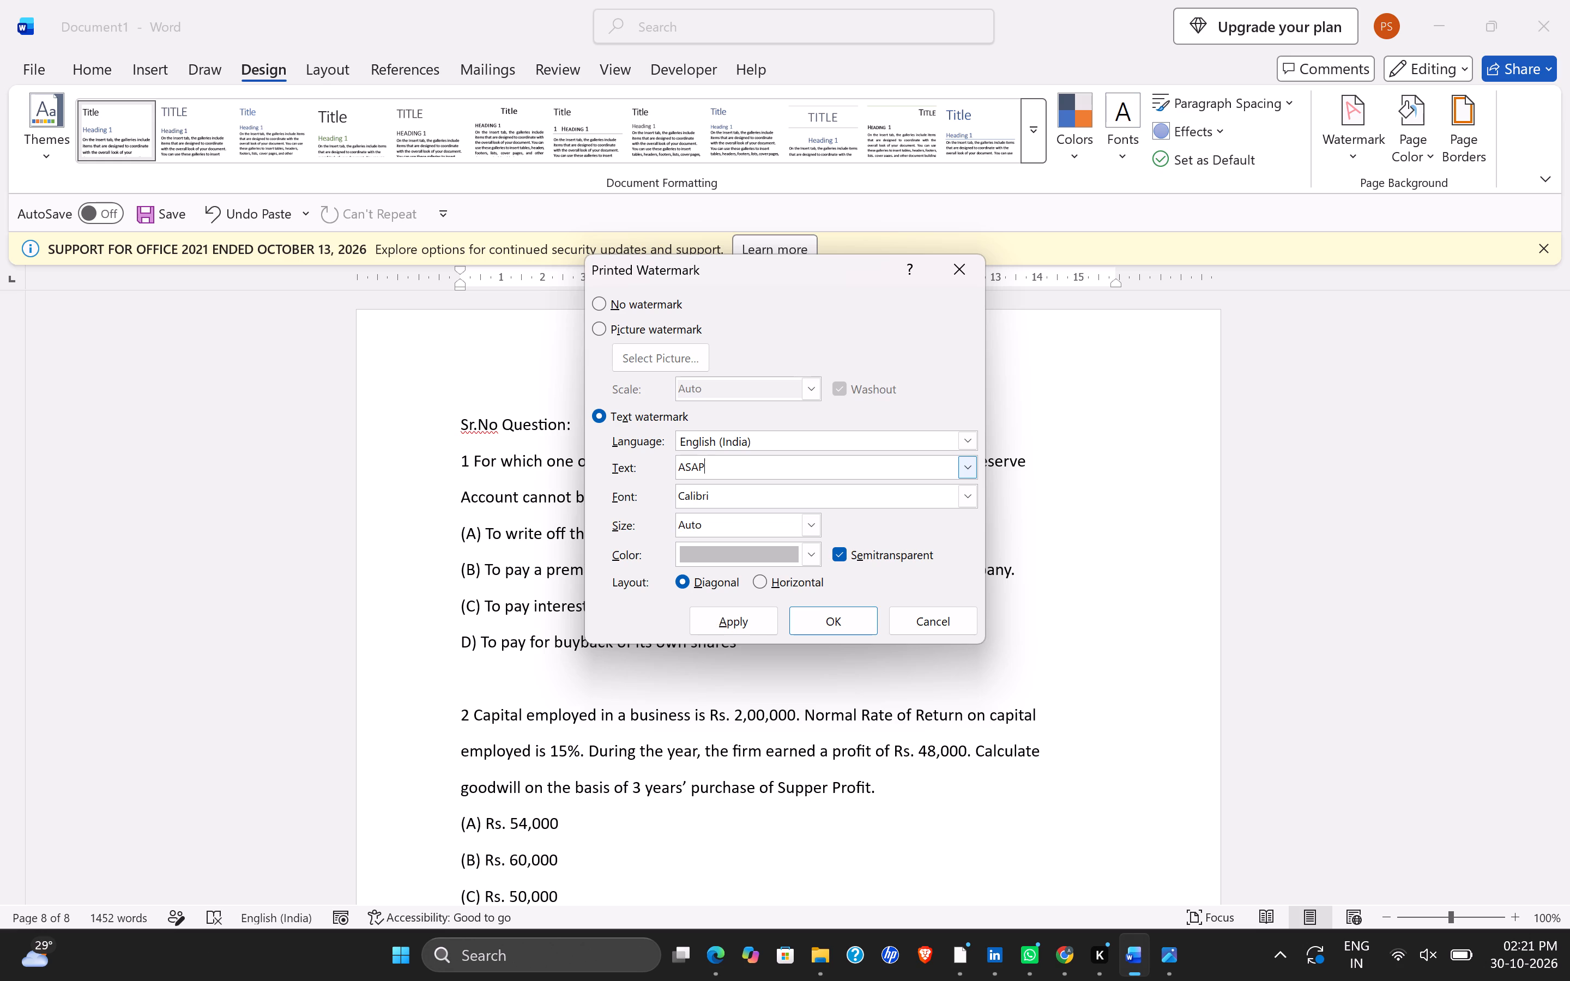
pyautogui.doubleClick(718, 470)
# Switch to the Photos window and copy the Prepper Gurukul logo image to the clipboard.
pyautogui.click(1167, 957)
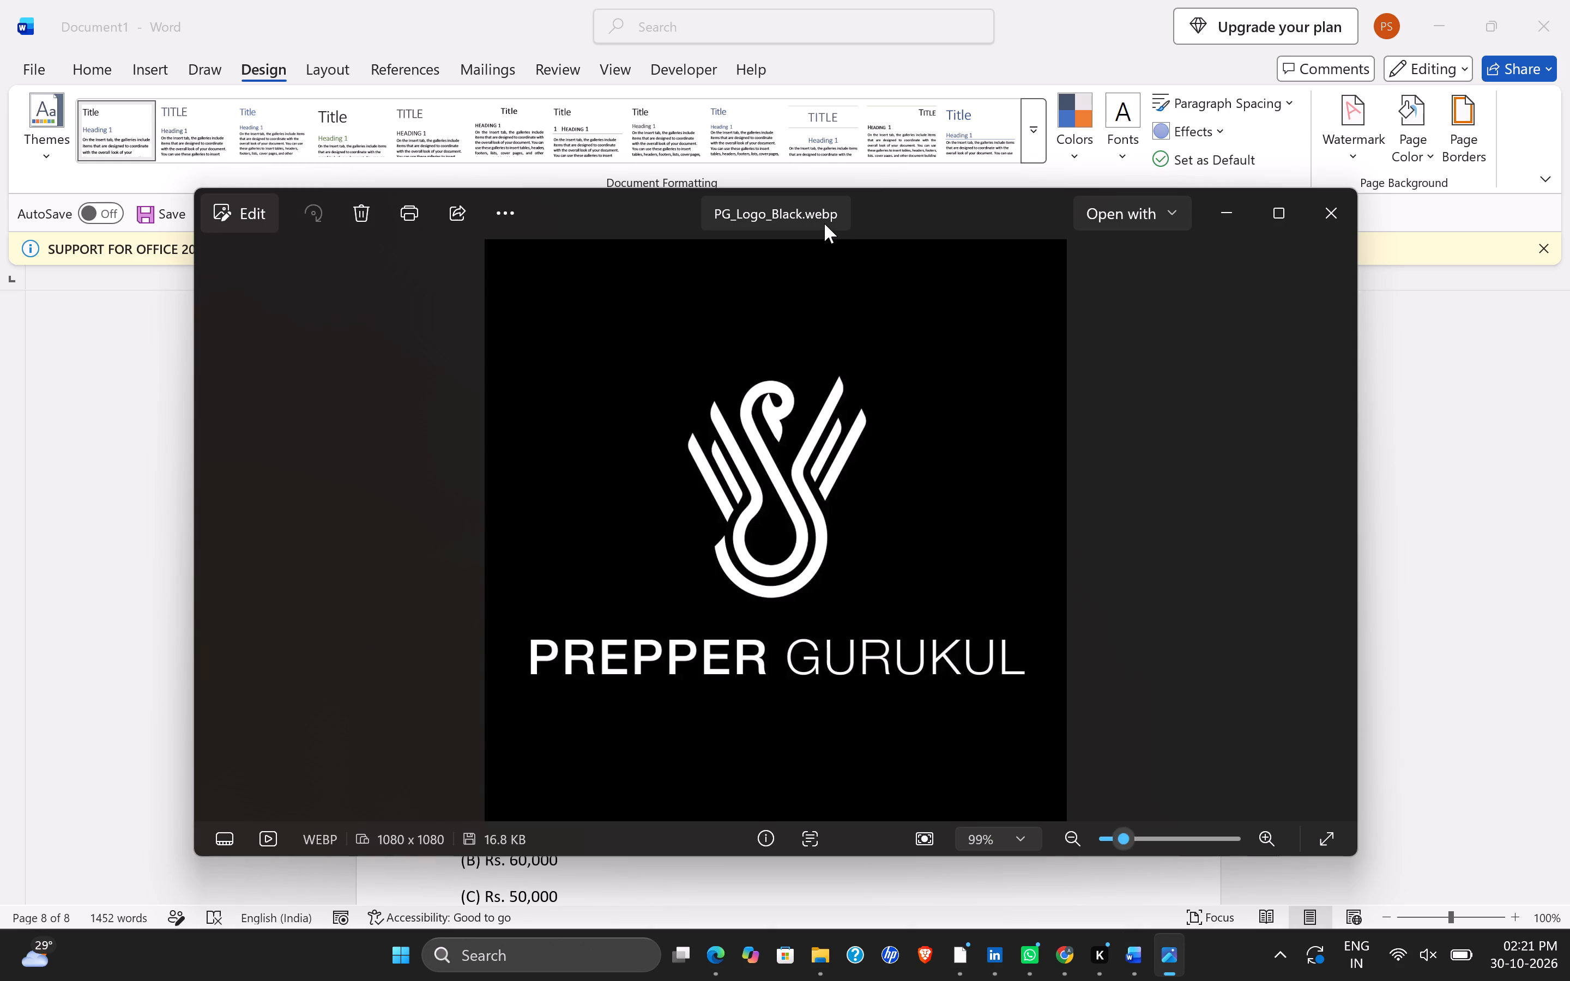
pyautogui.click(1097, 212)
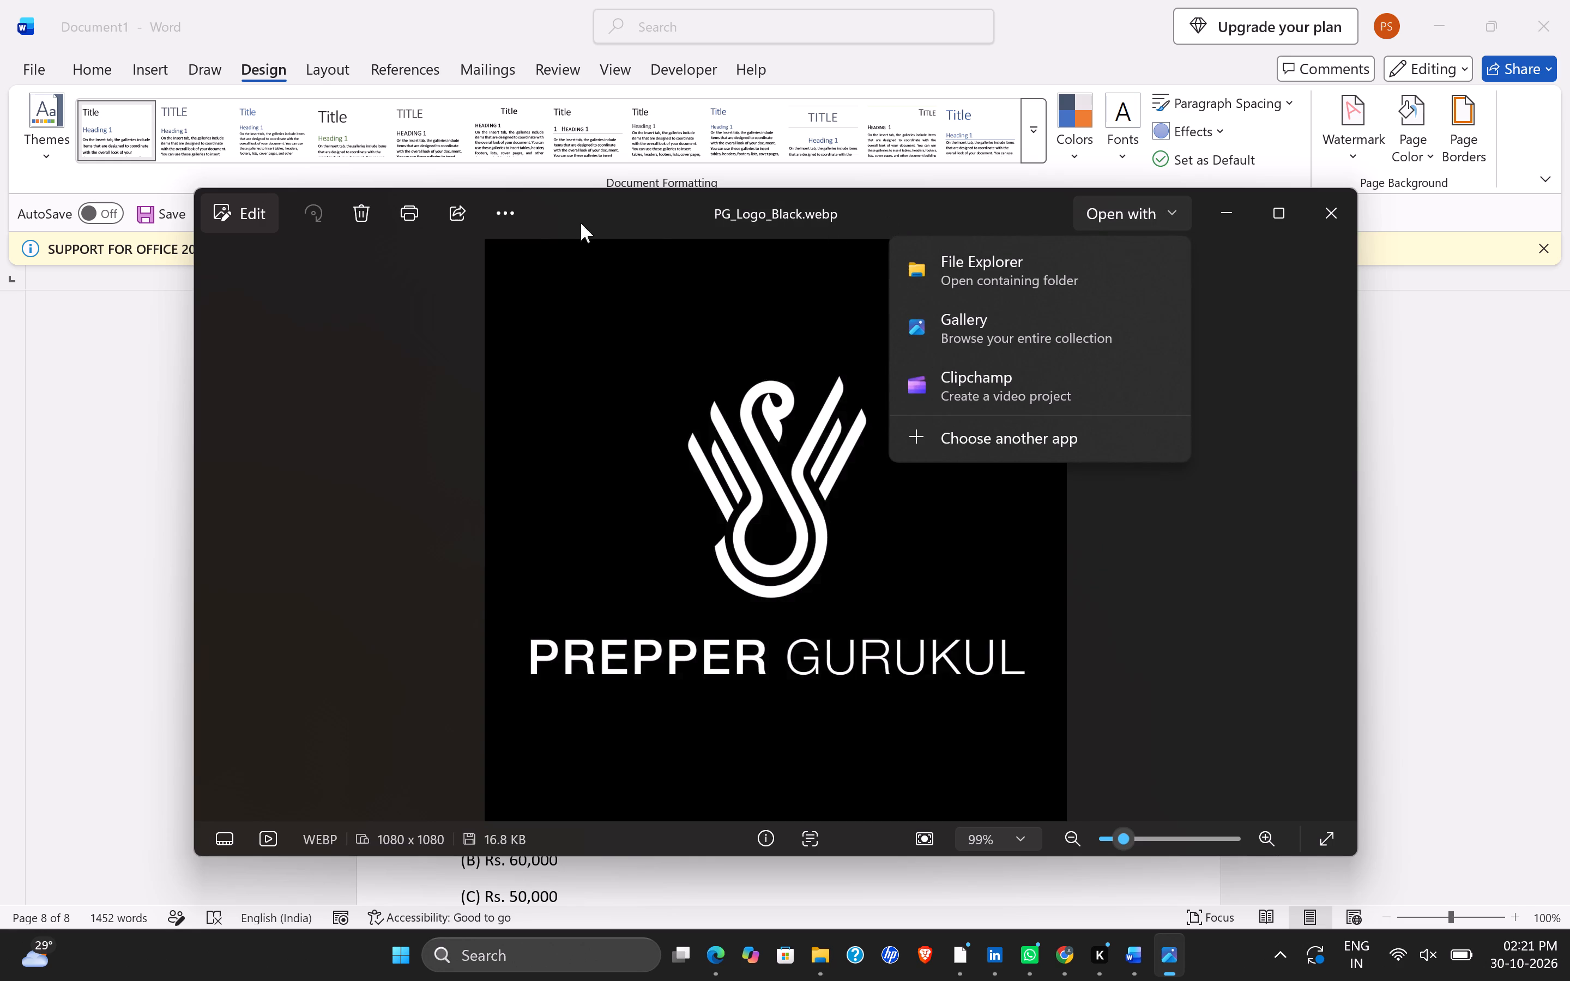
pyautogui.click(522, 216)
pyautogui.click(522, 216)
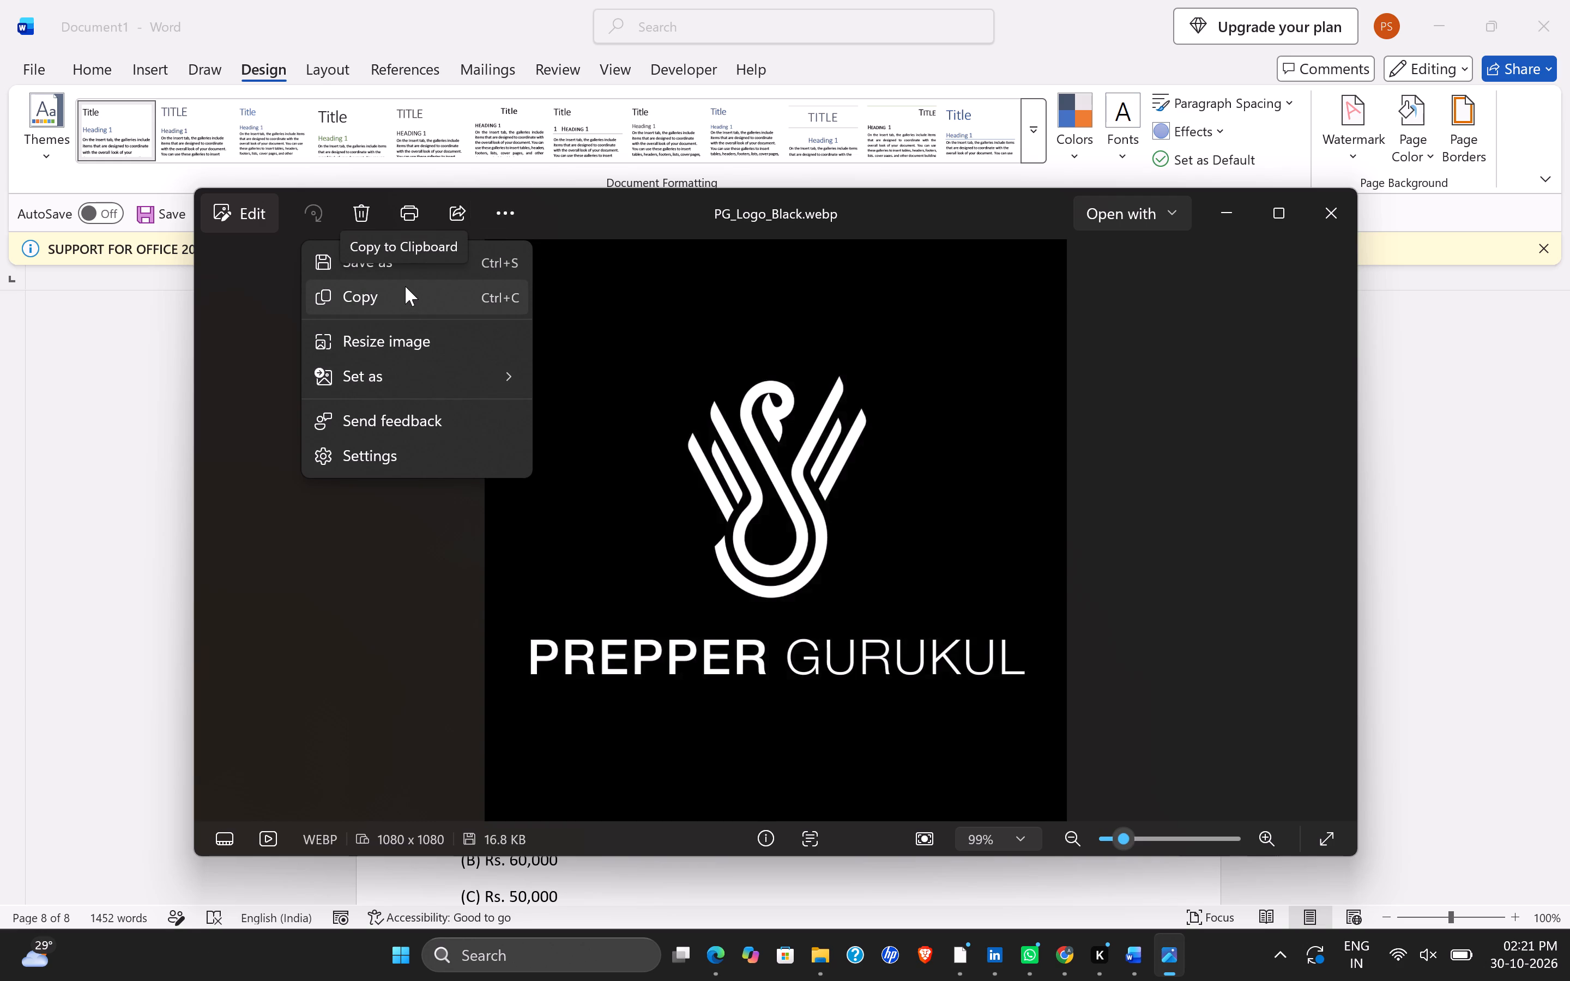
pyautogui.click(684, 549)
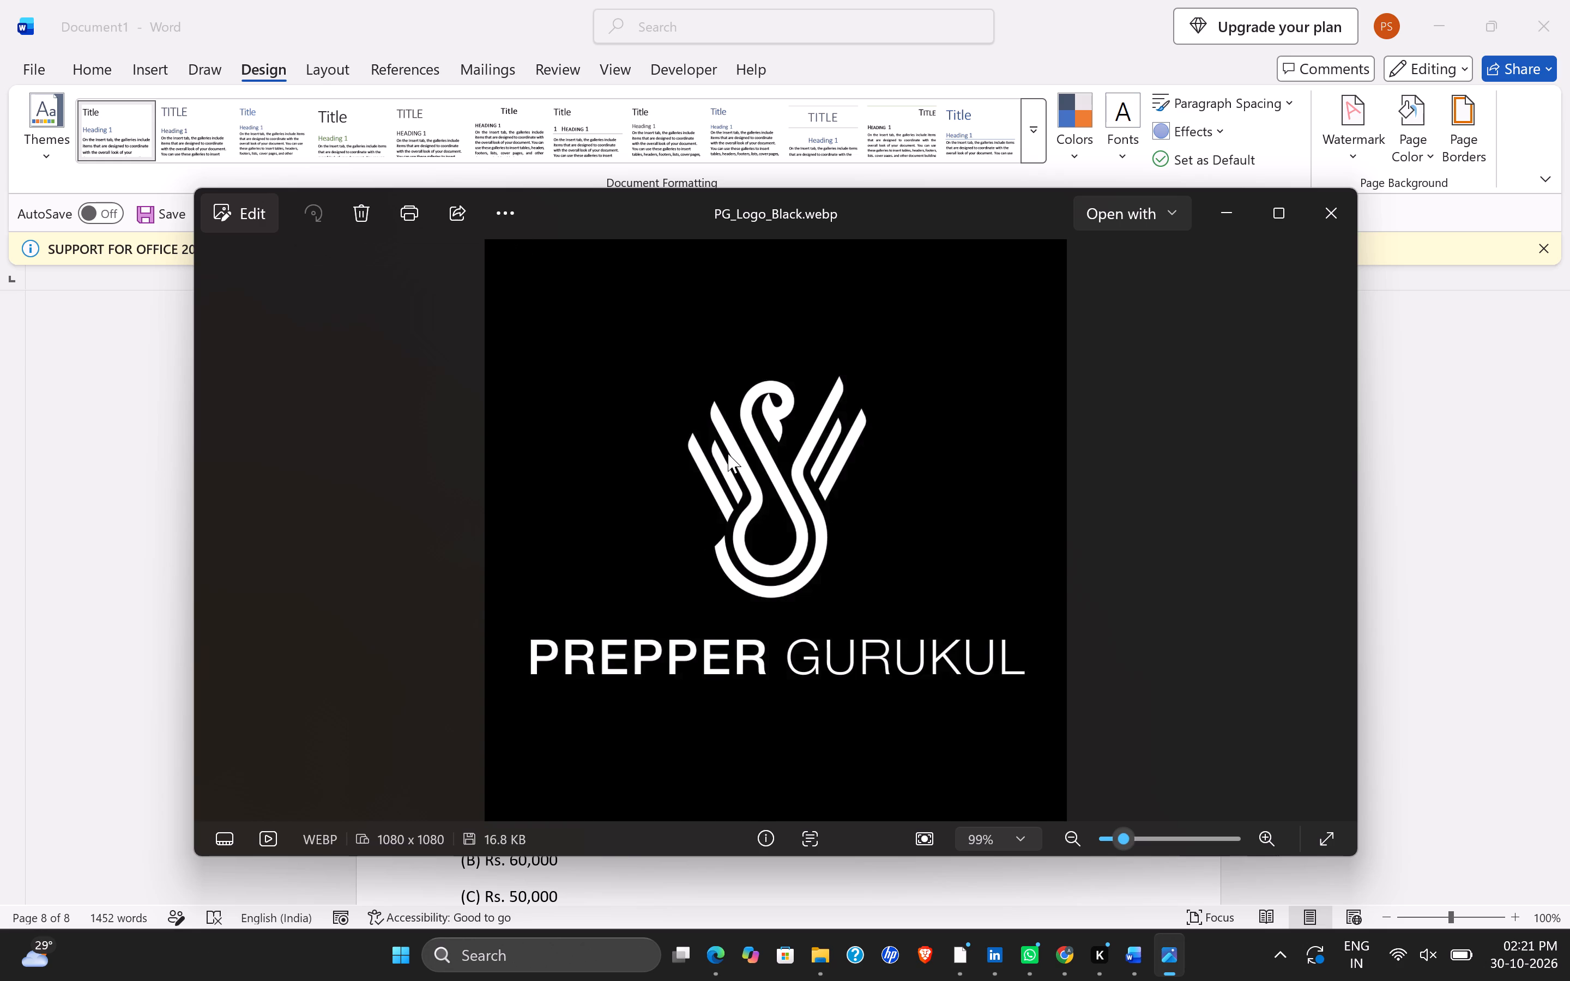
pyautogui.click(316, 850)
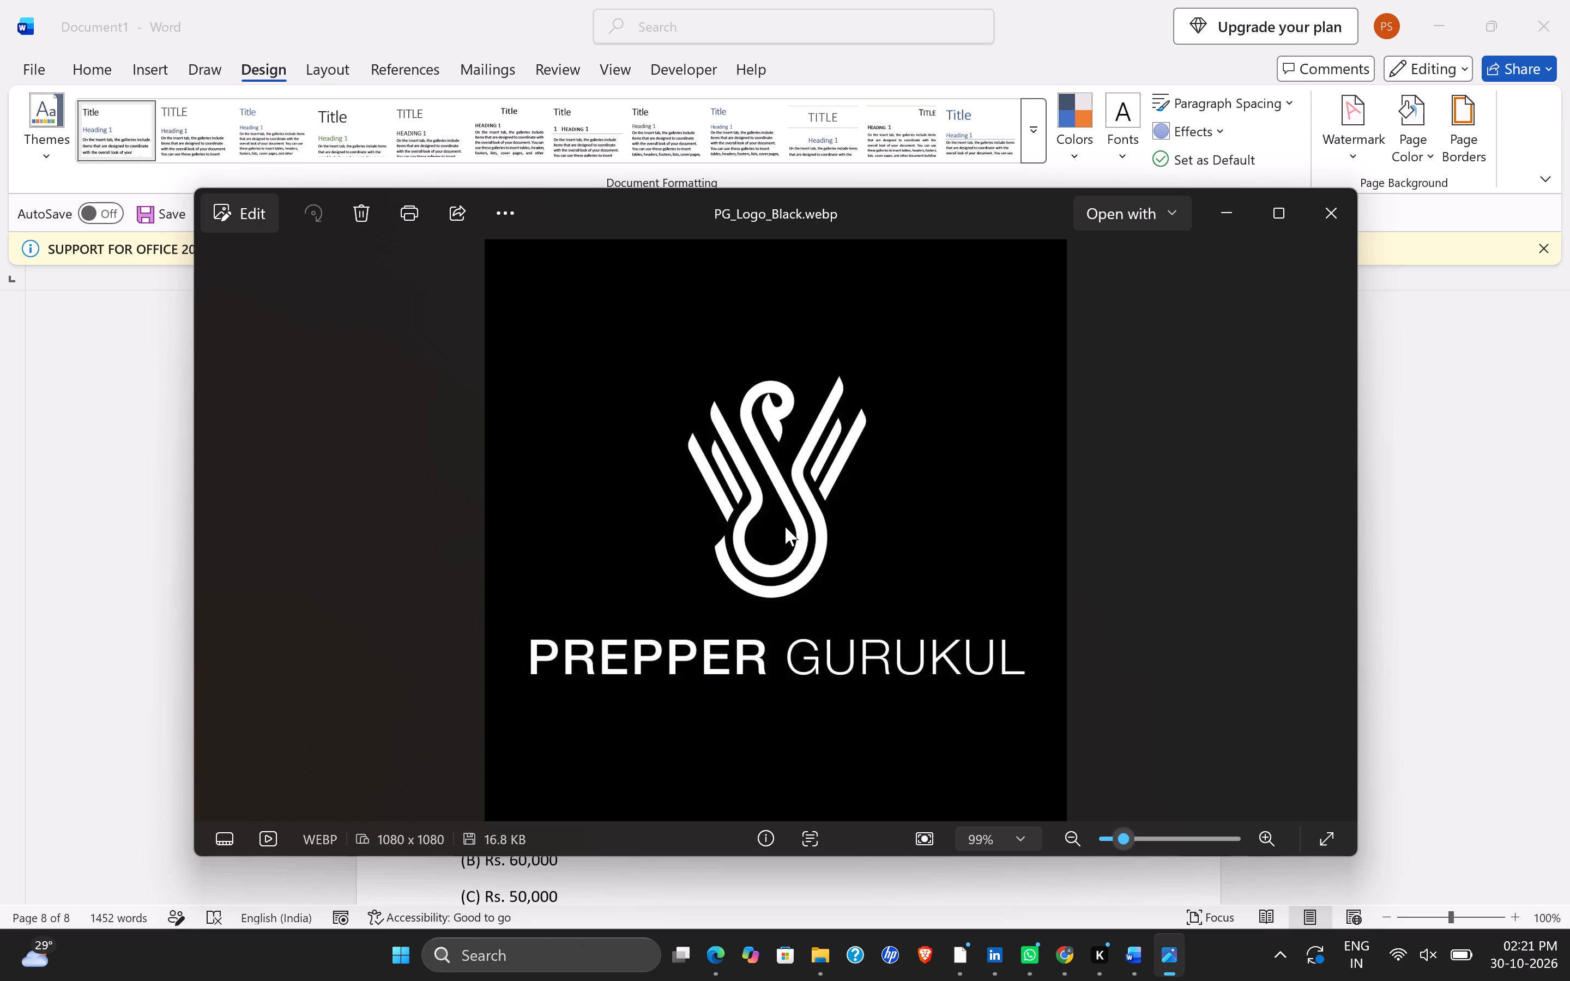
pyautogui.rightClick(789, 530)
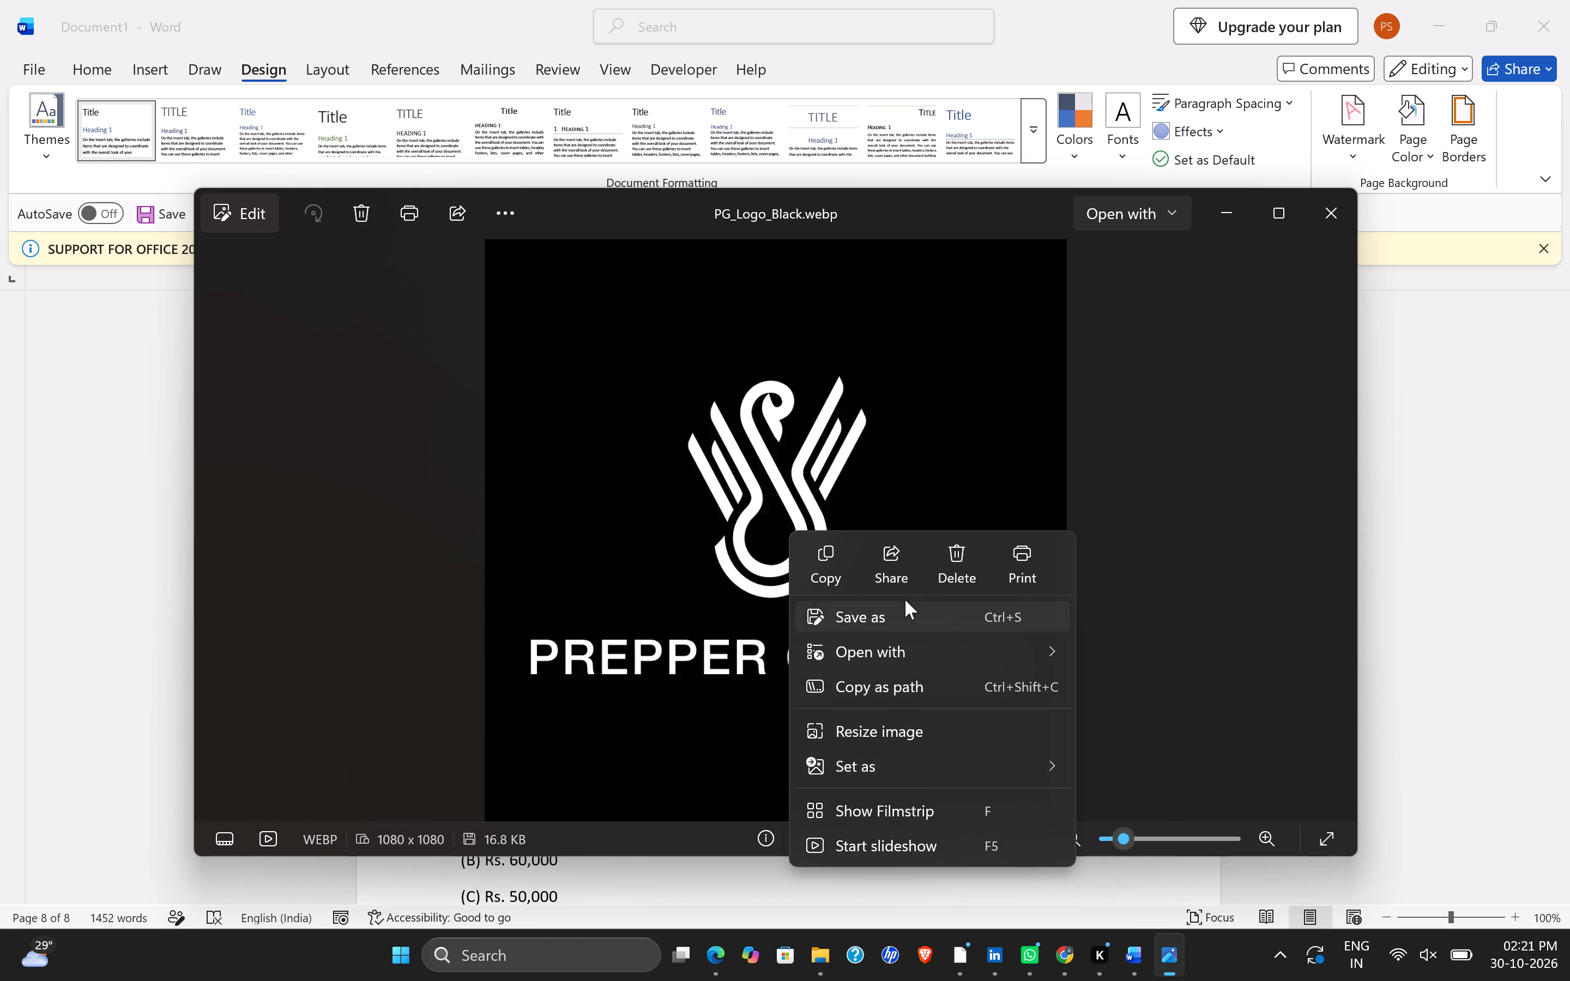
pyautogui.click(839, 579)
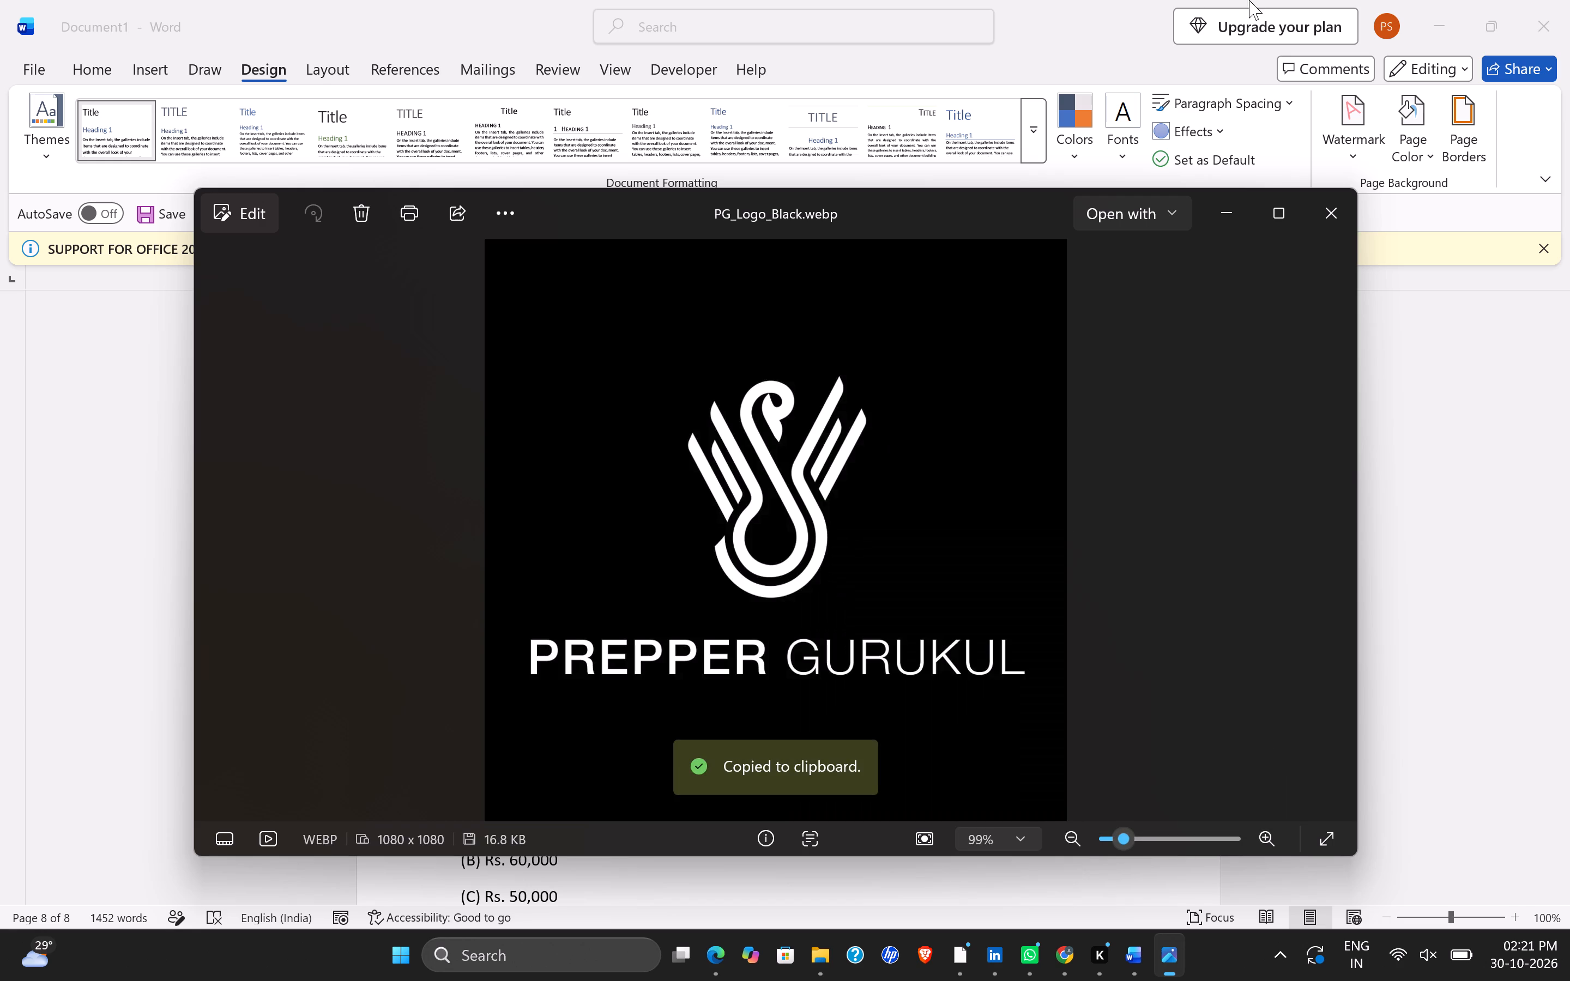
pyautogui.click(1444, 8)
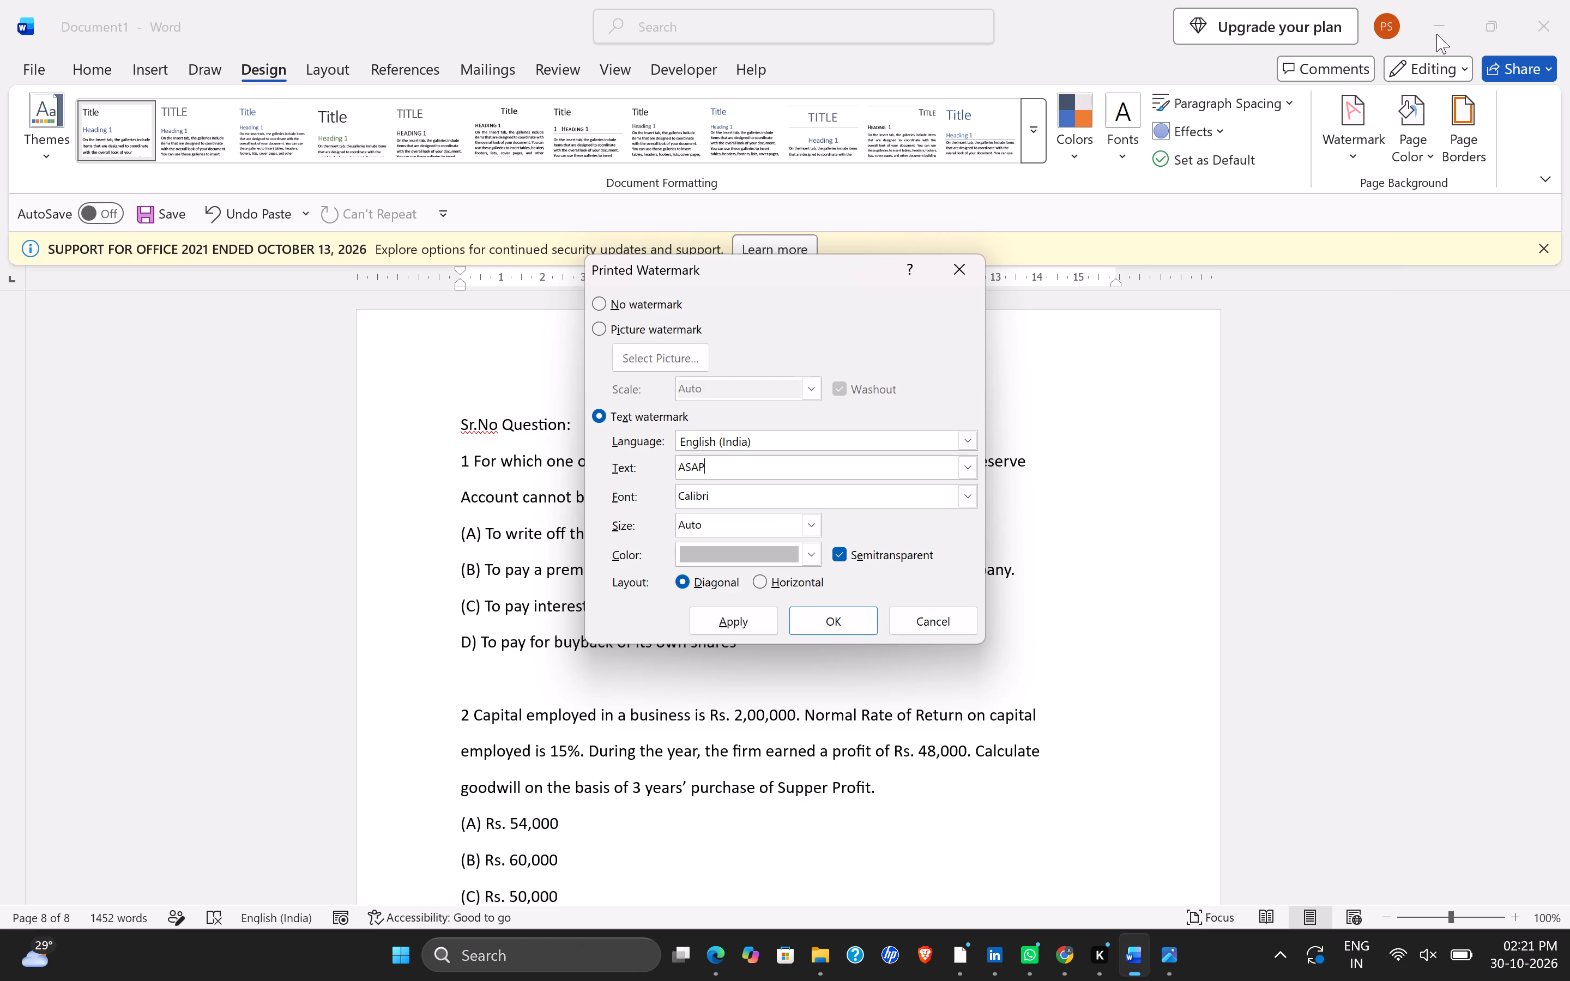
pyautogui.click(1436, 34)
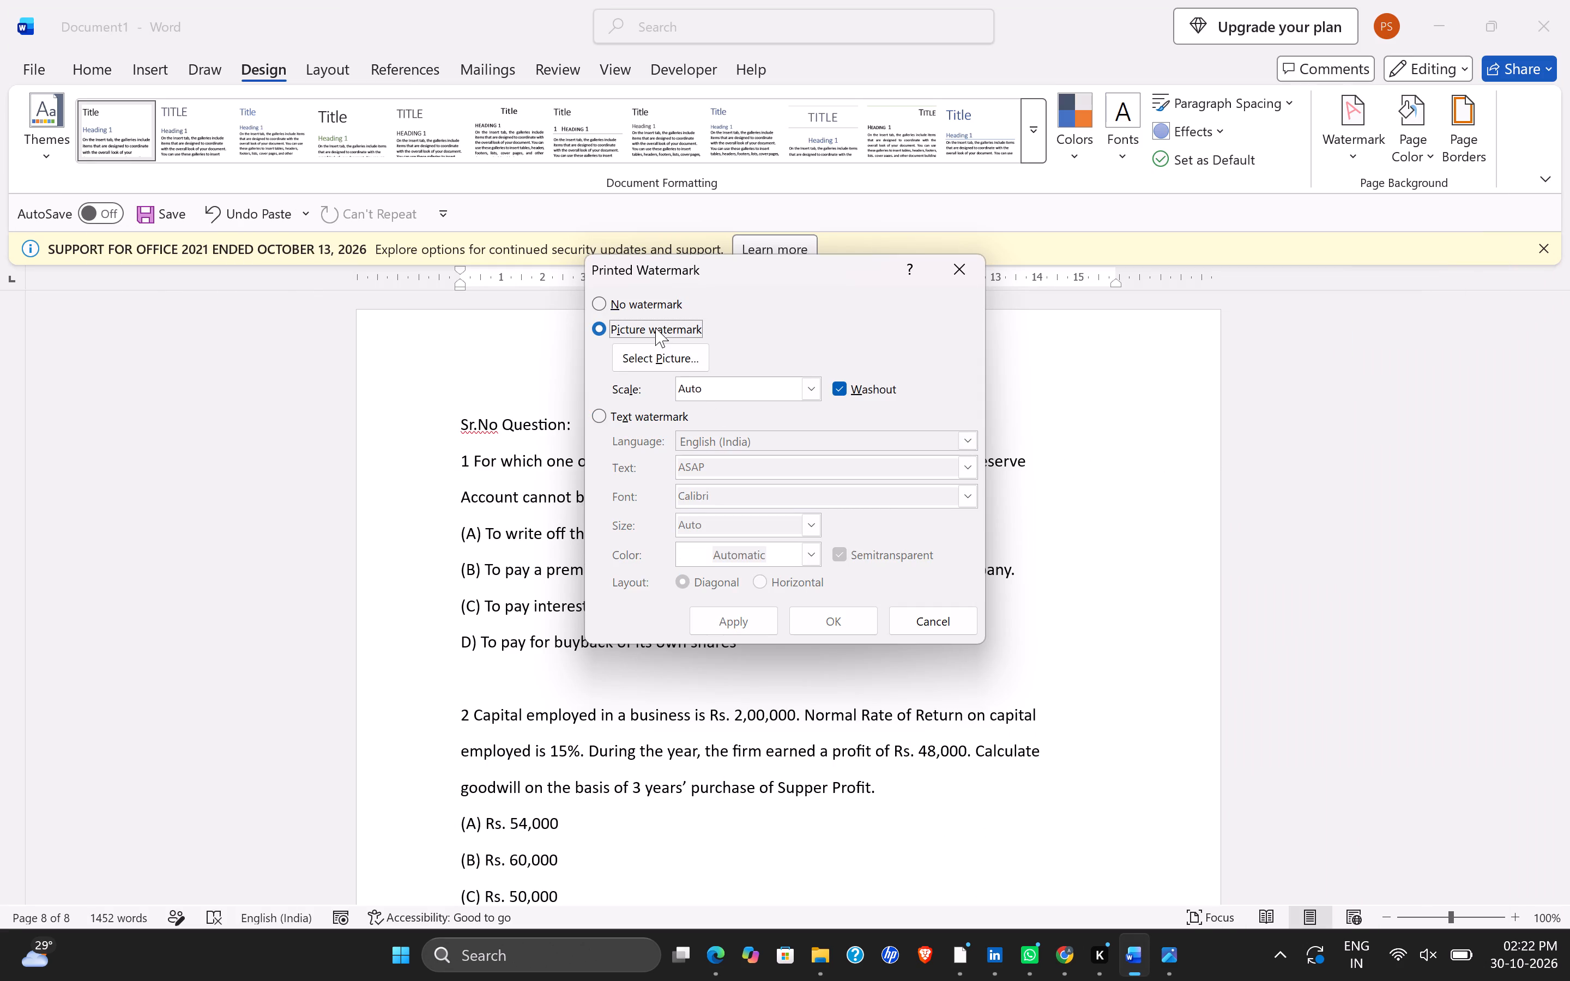
pyautogui.click(680, 359)
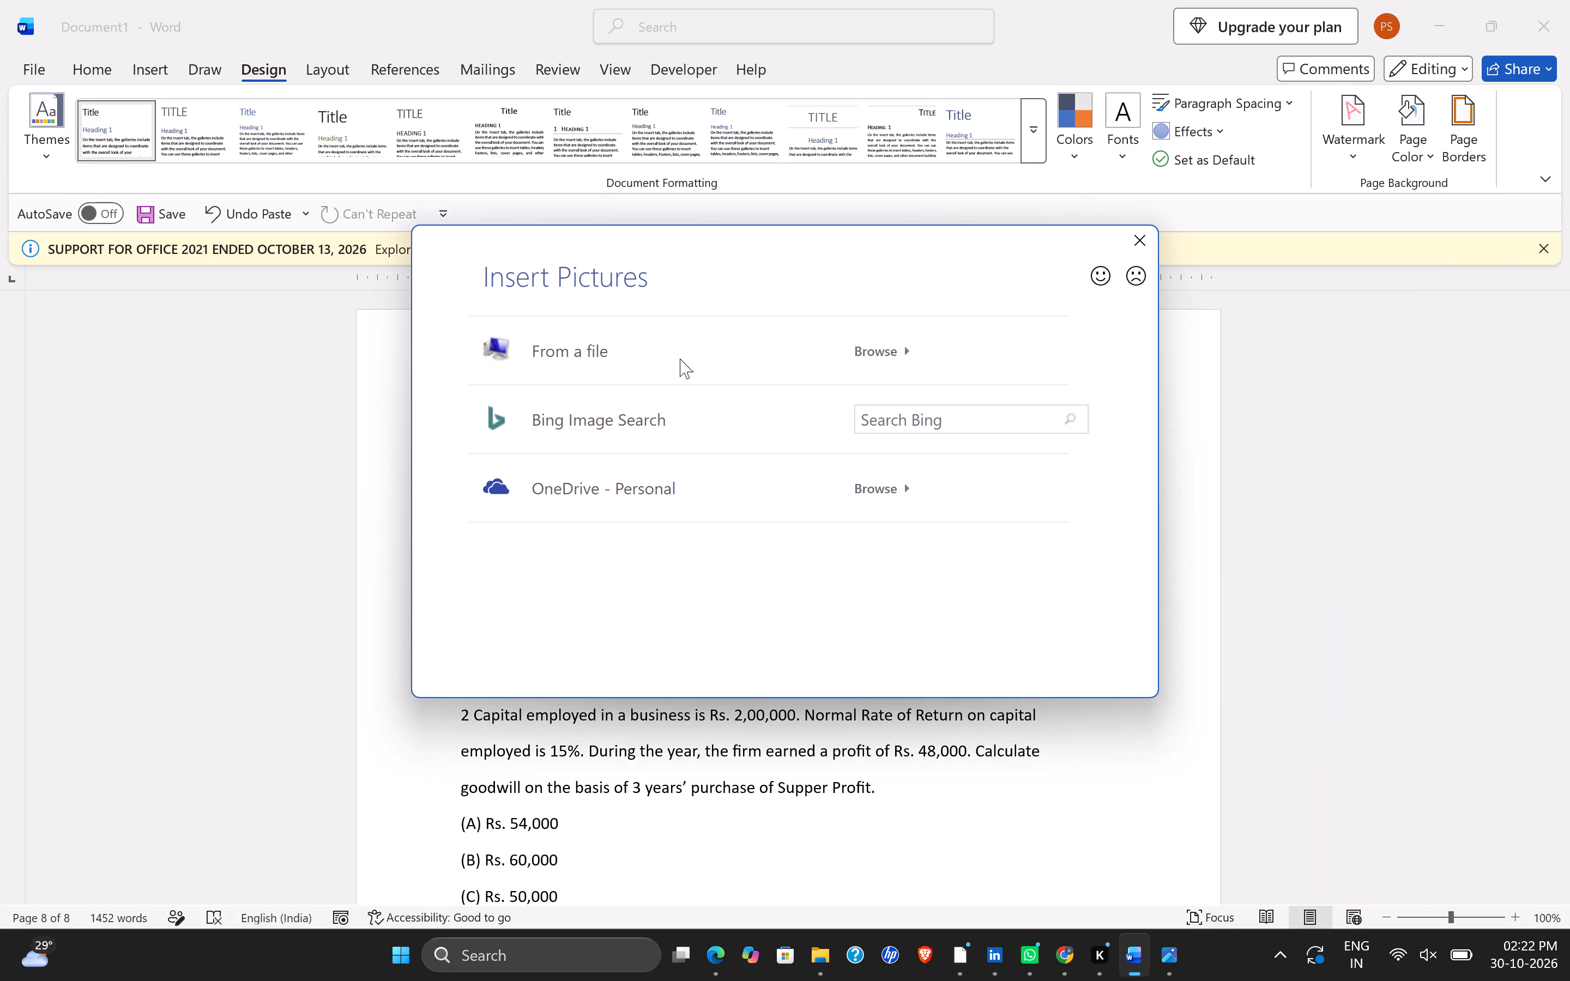
pyautogui.doubleClick(692, 354)
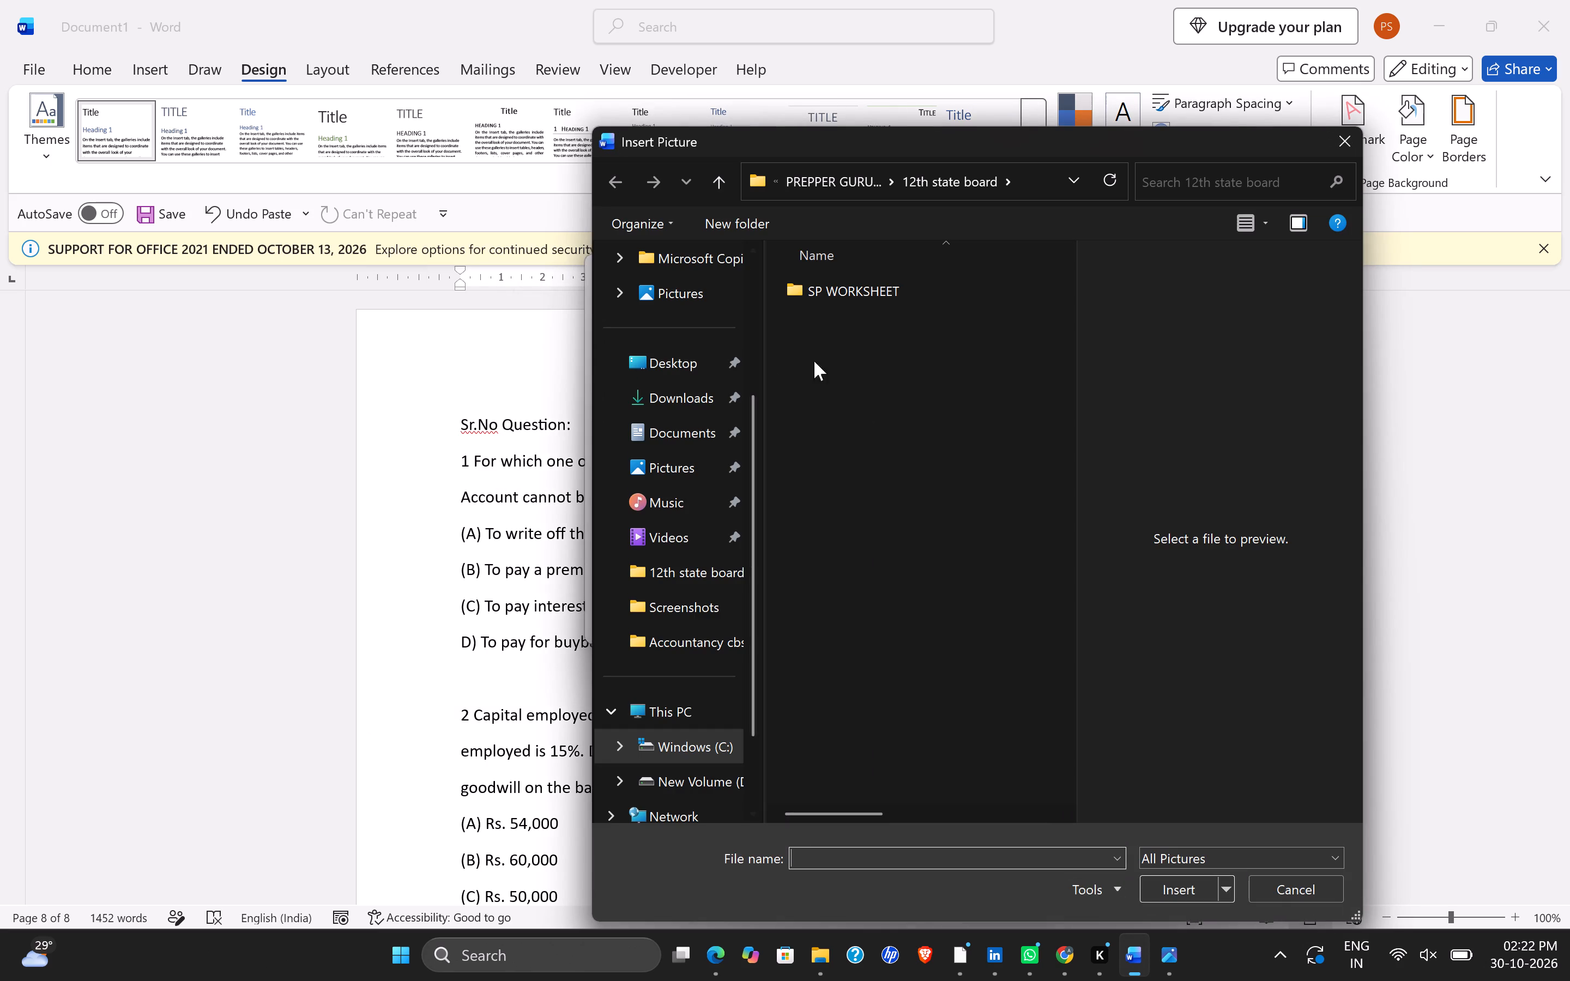
pyautogui.doubleClick(689, 396)
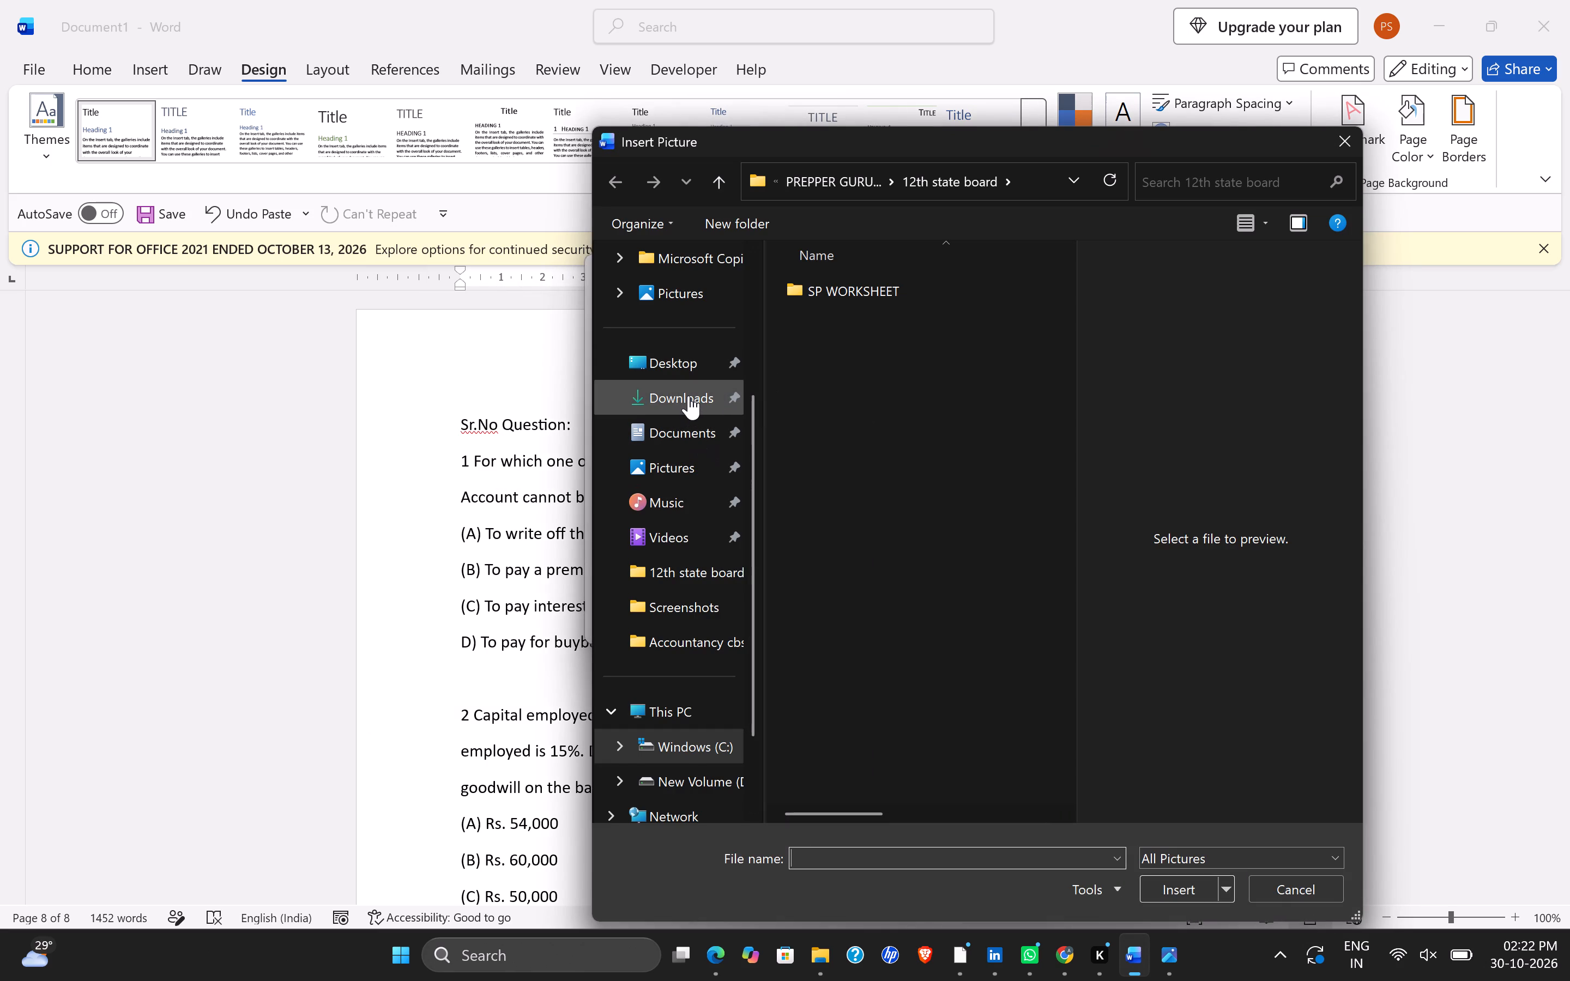
pyautogui.click(778, 342)
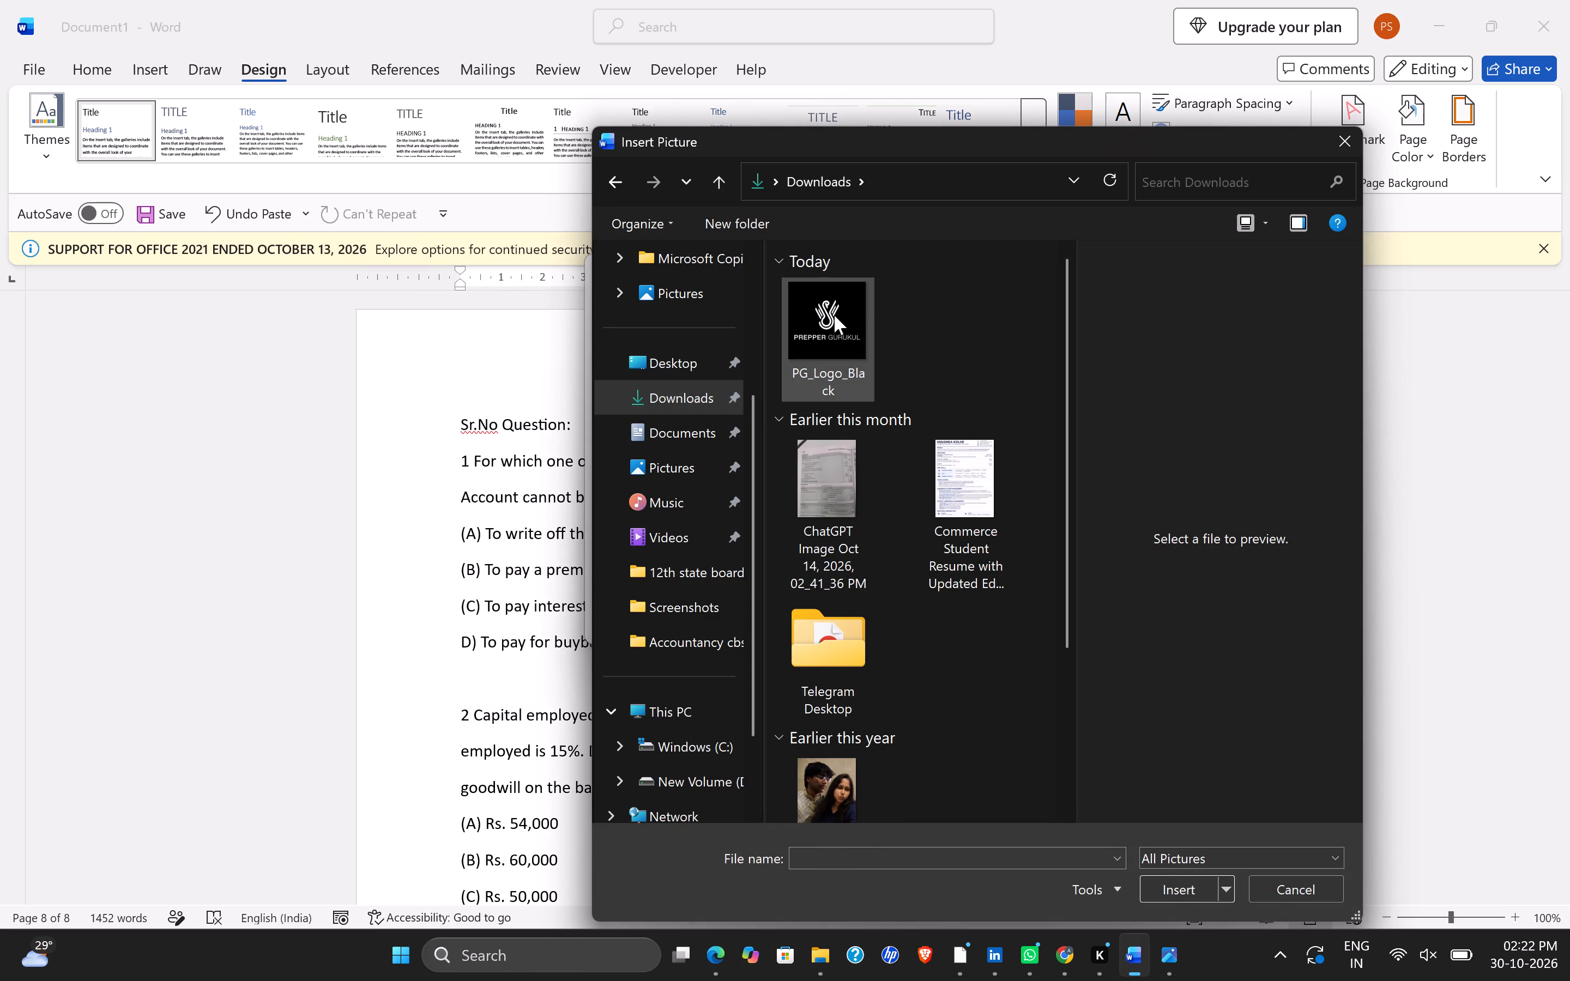
pyautogui.click(834, 315)
pyautogui.click(1182, 886)
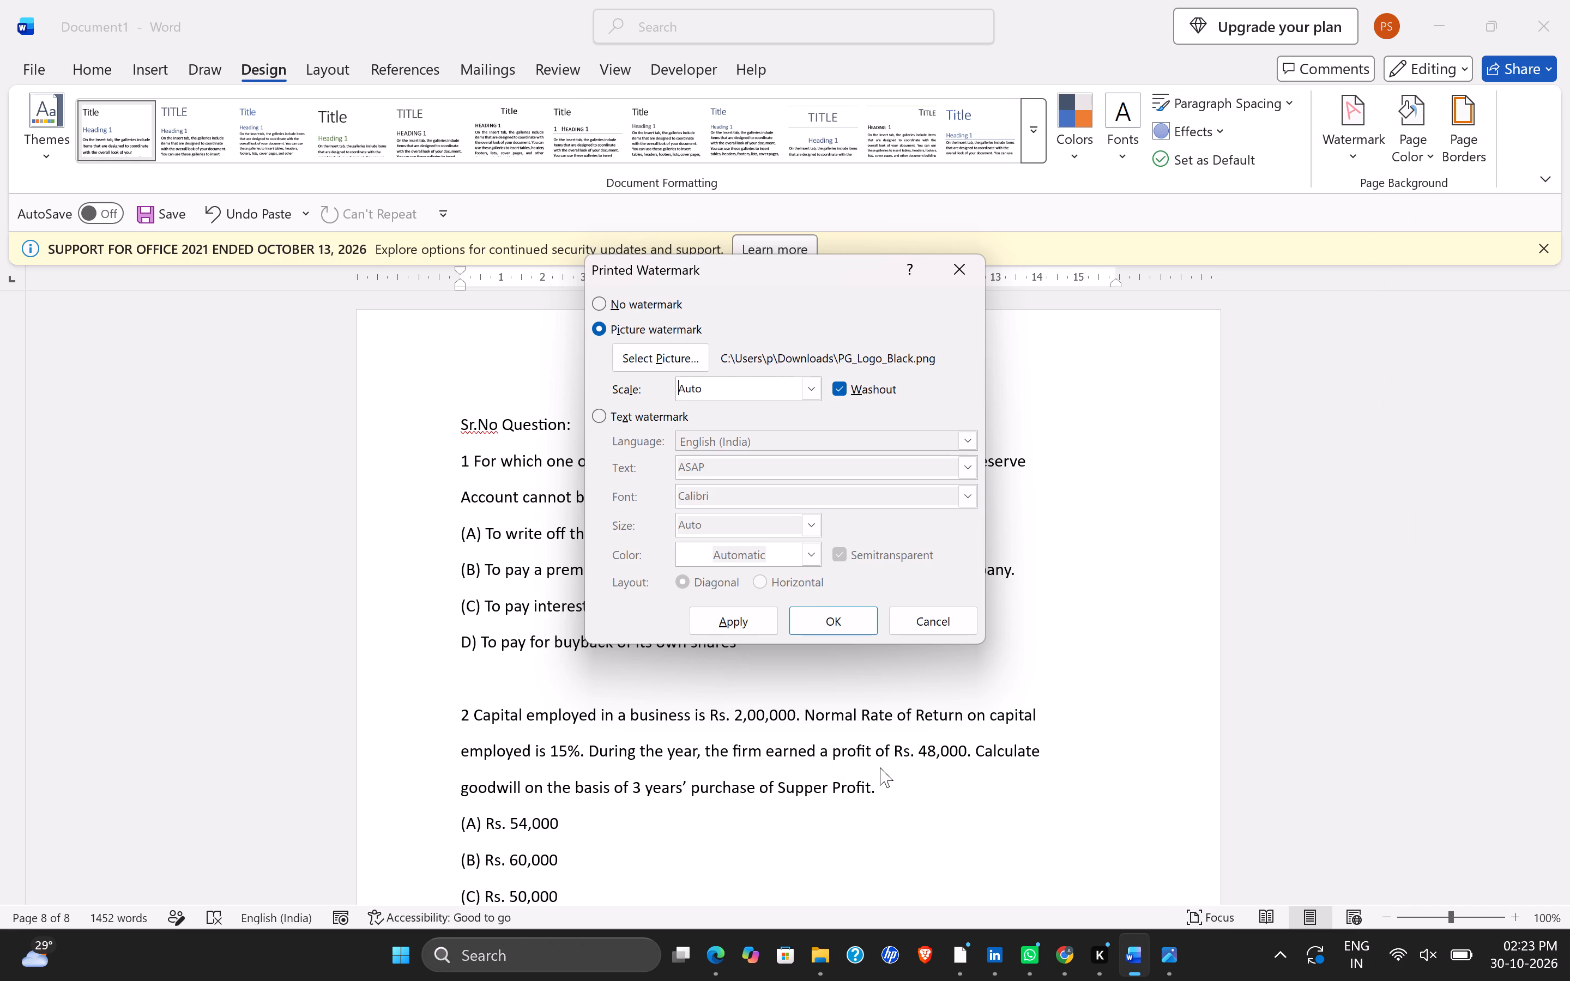
# Apply the logo picture watermark with Auto scale and Washout, close the watermark settings and check the logo on the first page.
pyautogui.click(758, 625)
pyautogui.click(947, 717)
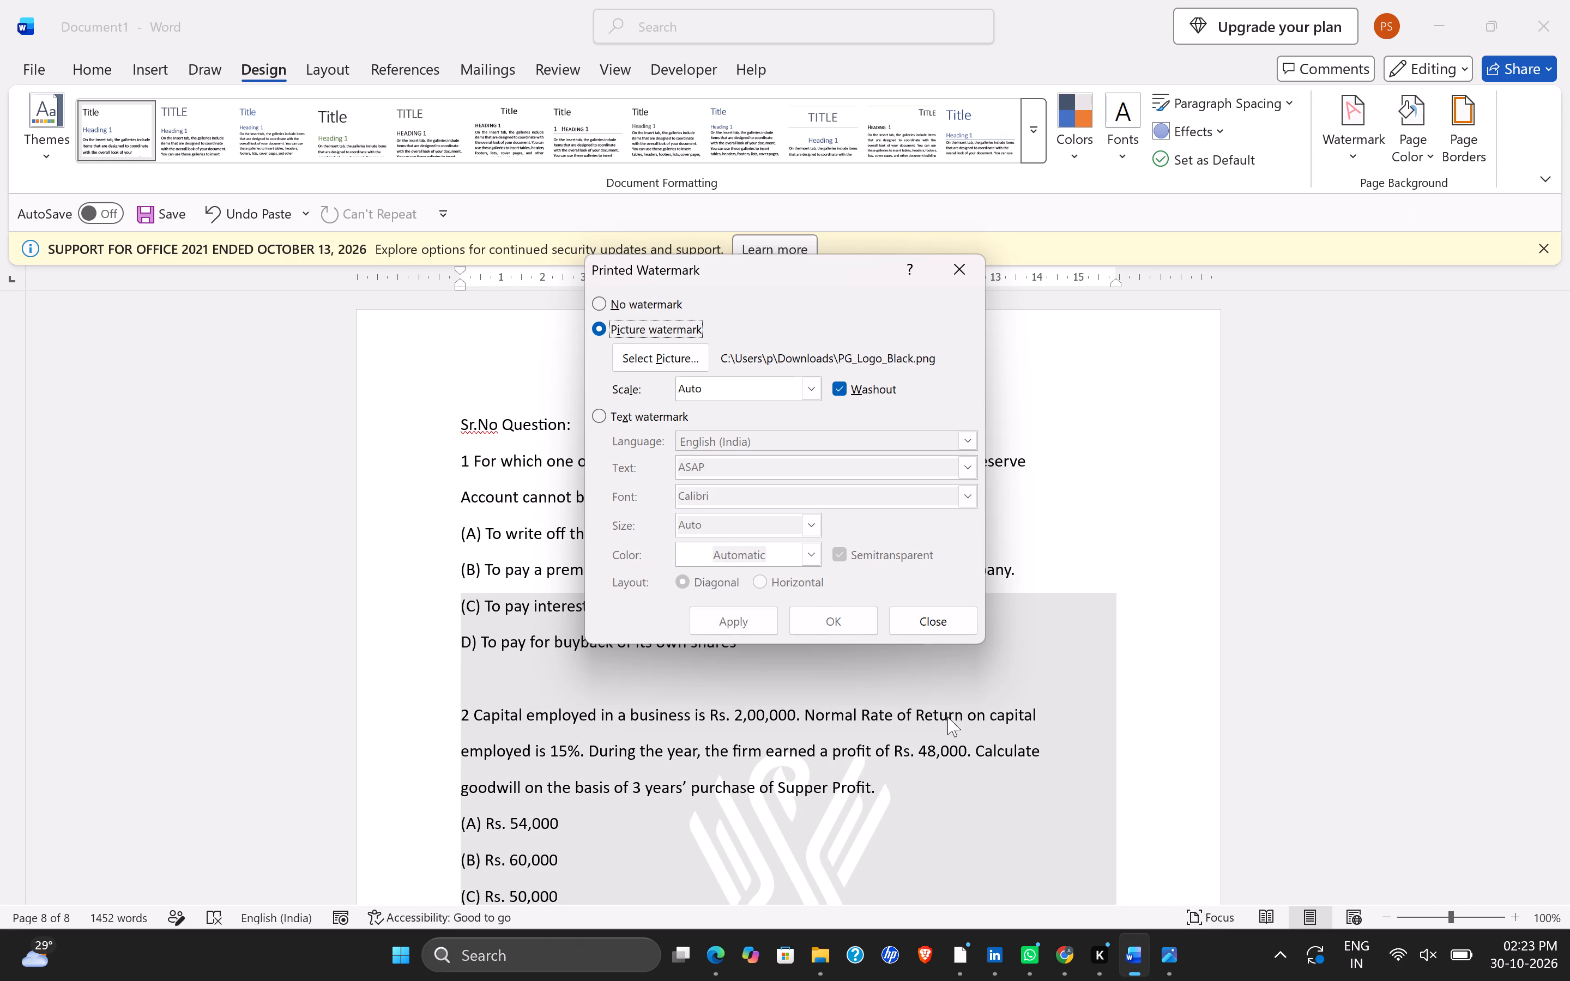
pyautogui.scroll(-4, 947, 717)
pyautogui.click(1087, 714)
pyautogui.click(952, 604)
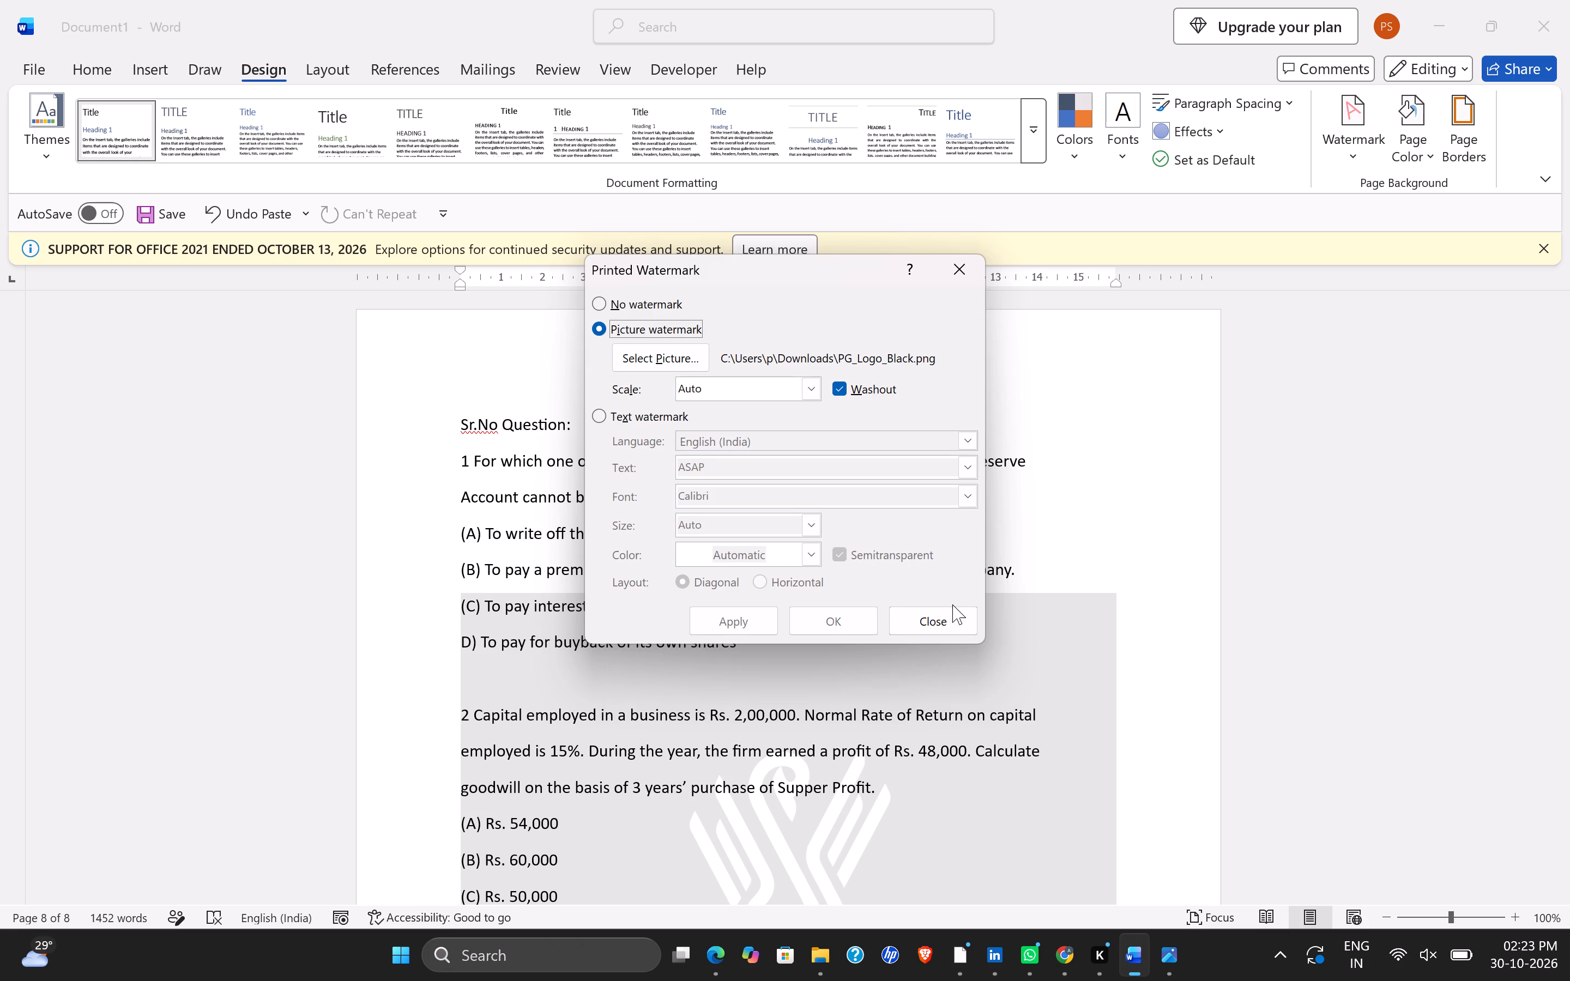
pyautogui.click(952, 623)
pyautogui.click(974, 642)
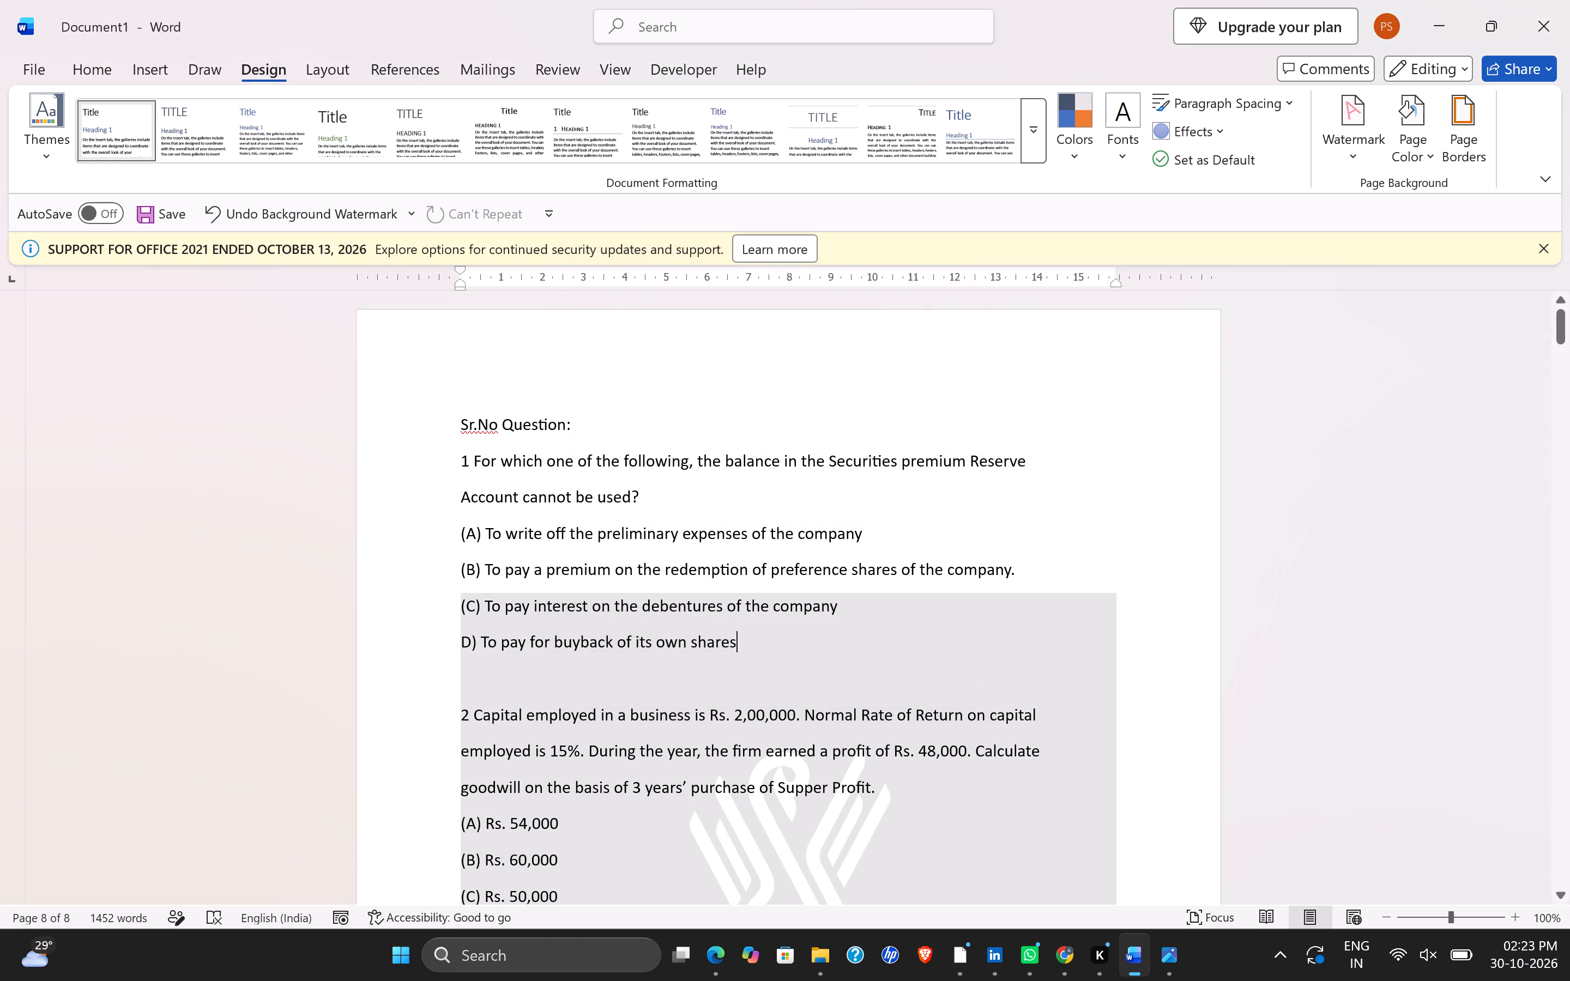
pyautogui.scroll(-3, 974, 642)
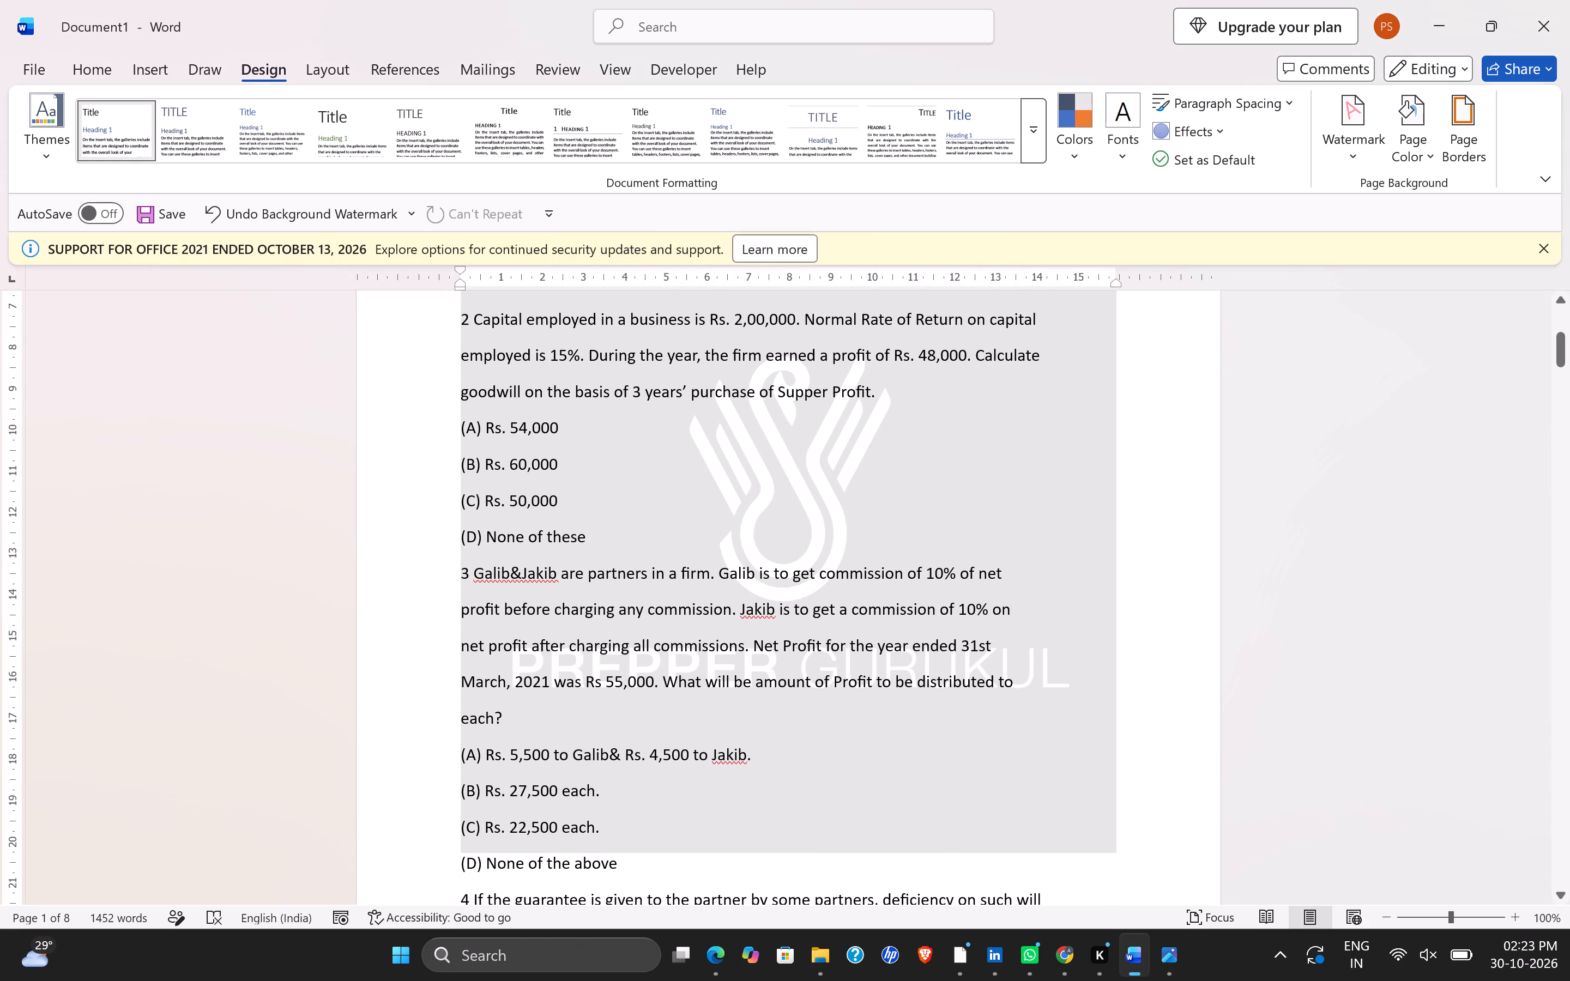
pyautogui.click(1018, 535)
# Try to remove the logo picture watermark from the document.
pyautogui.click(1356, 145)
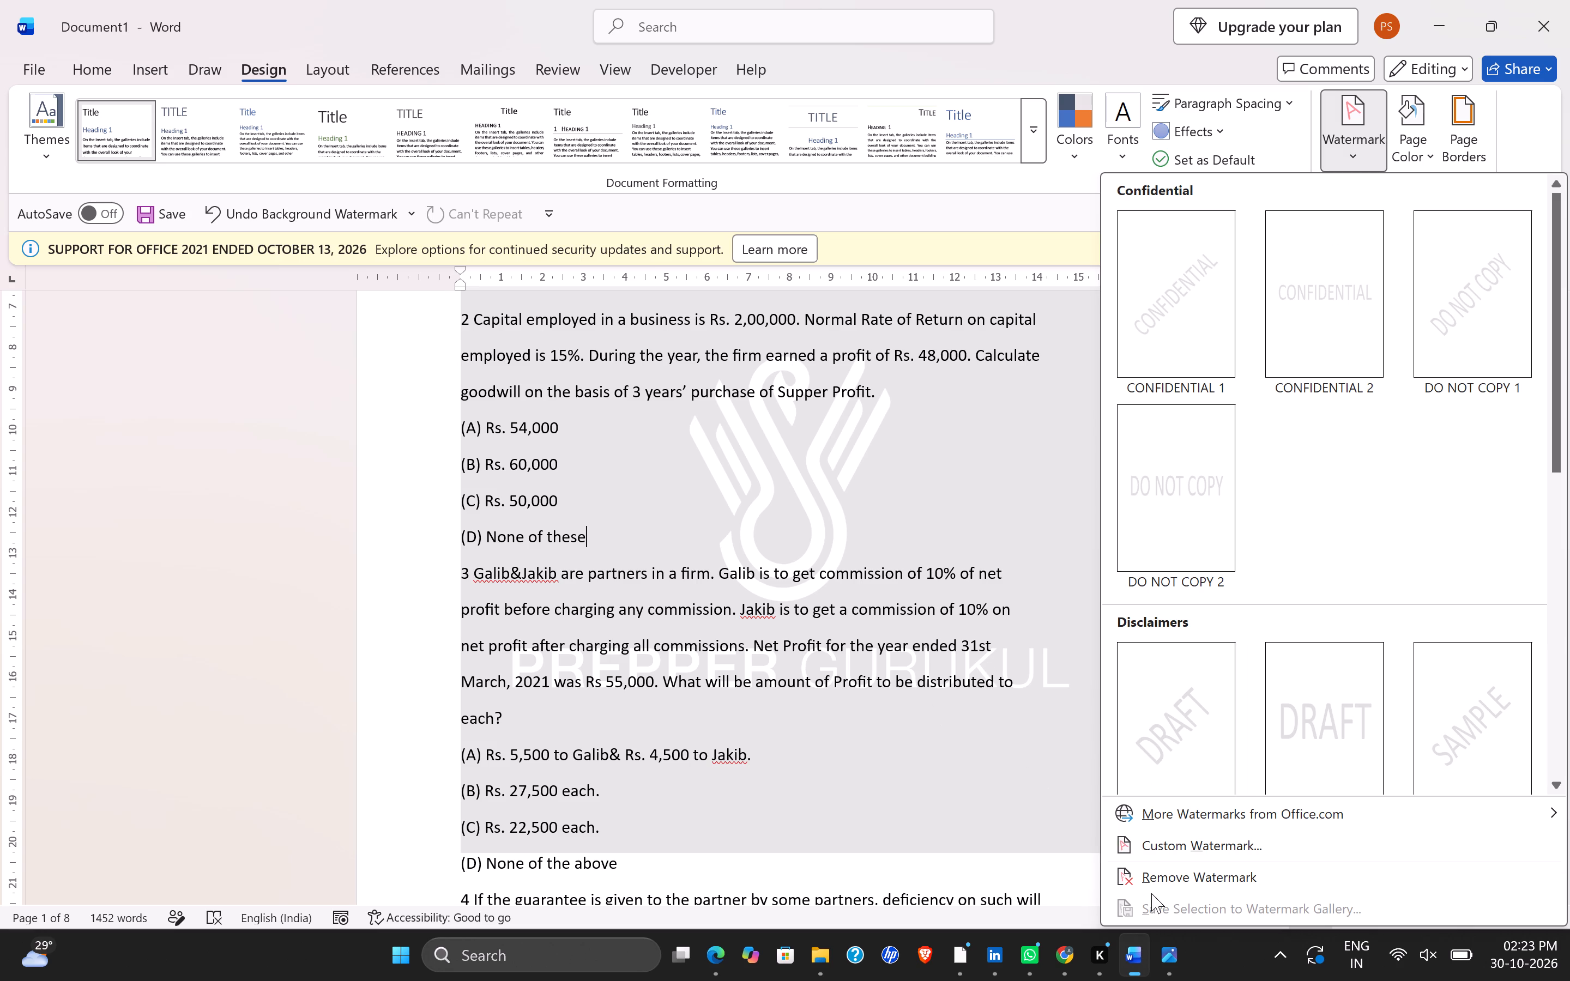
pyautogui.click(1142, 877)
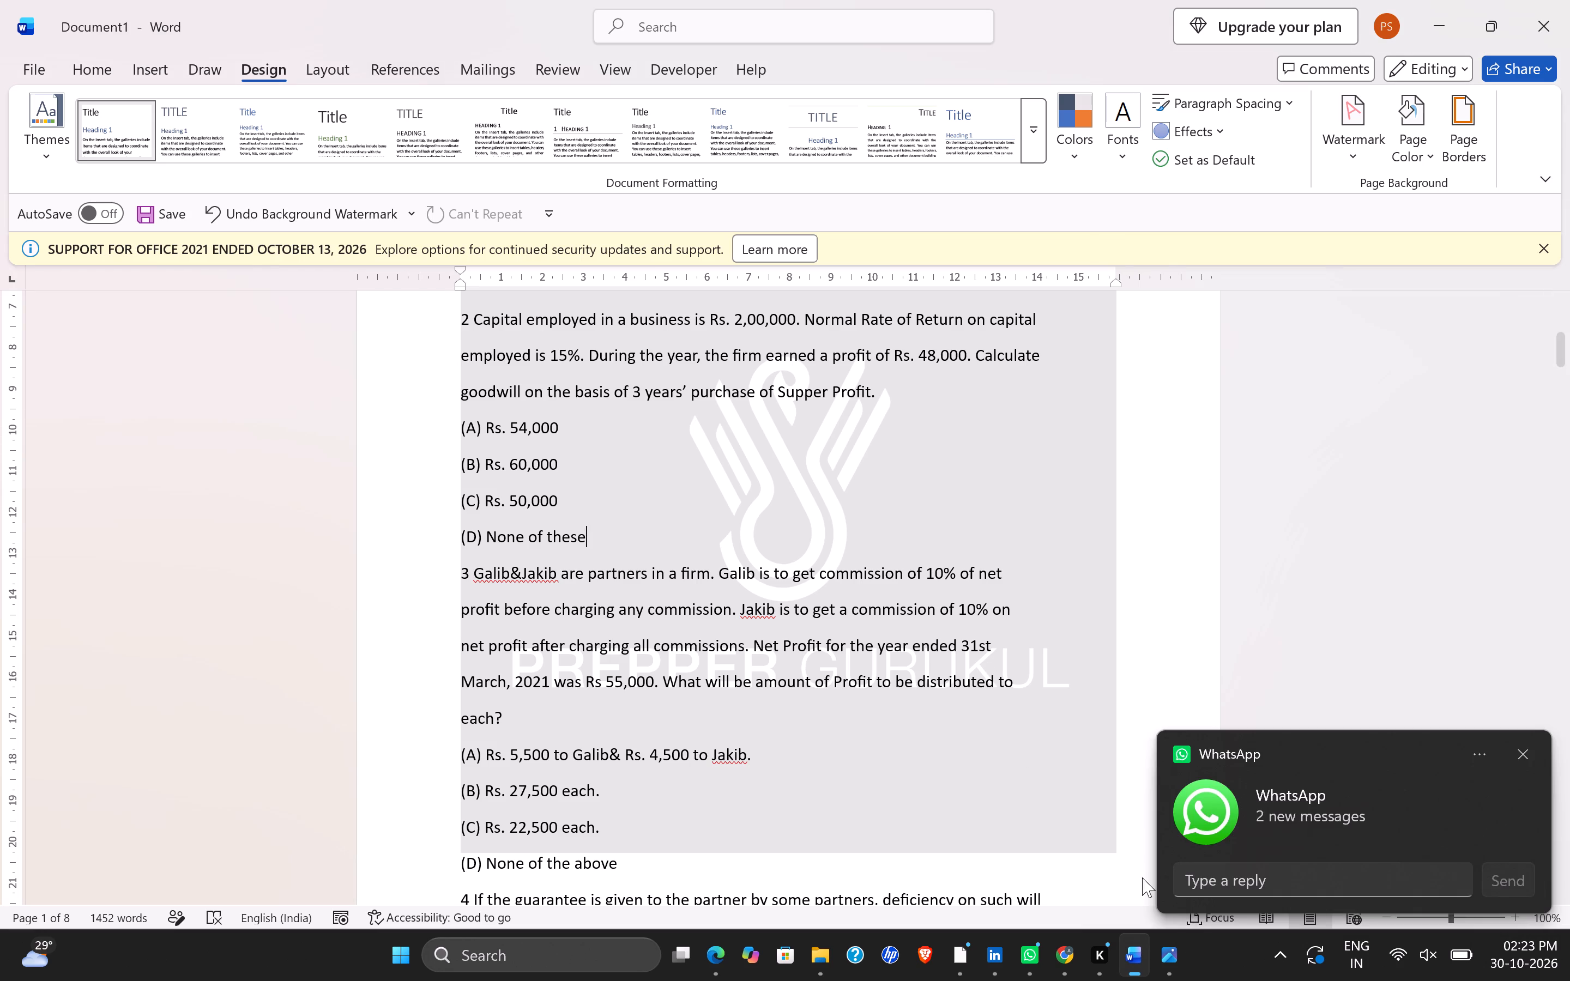
# Open the WhatsApp notification about the new messages.
pyautogui.click(1308, 823)
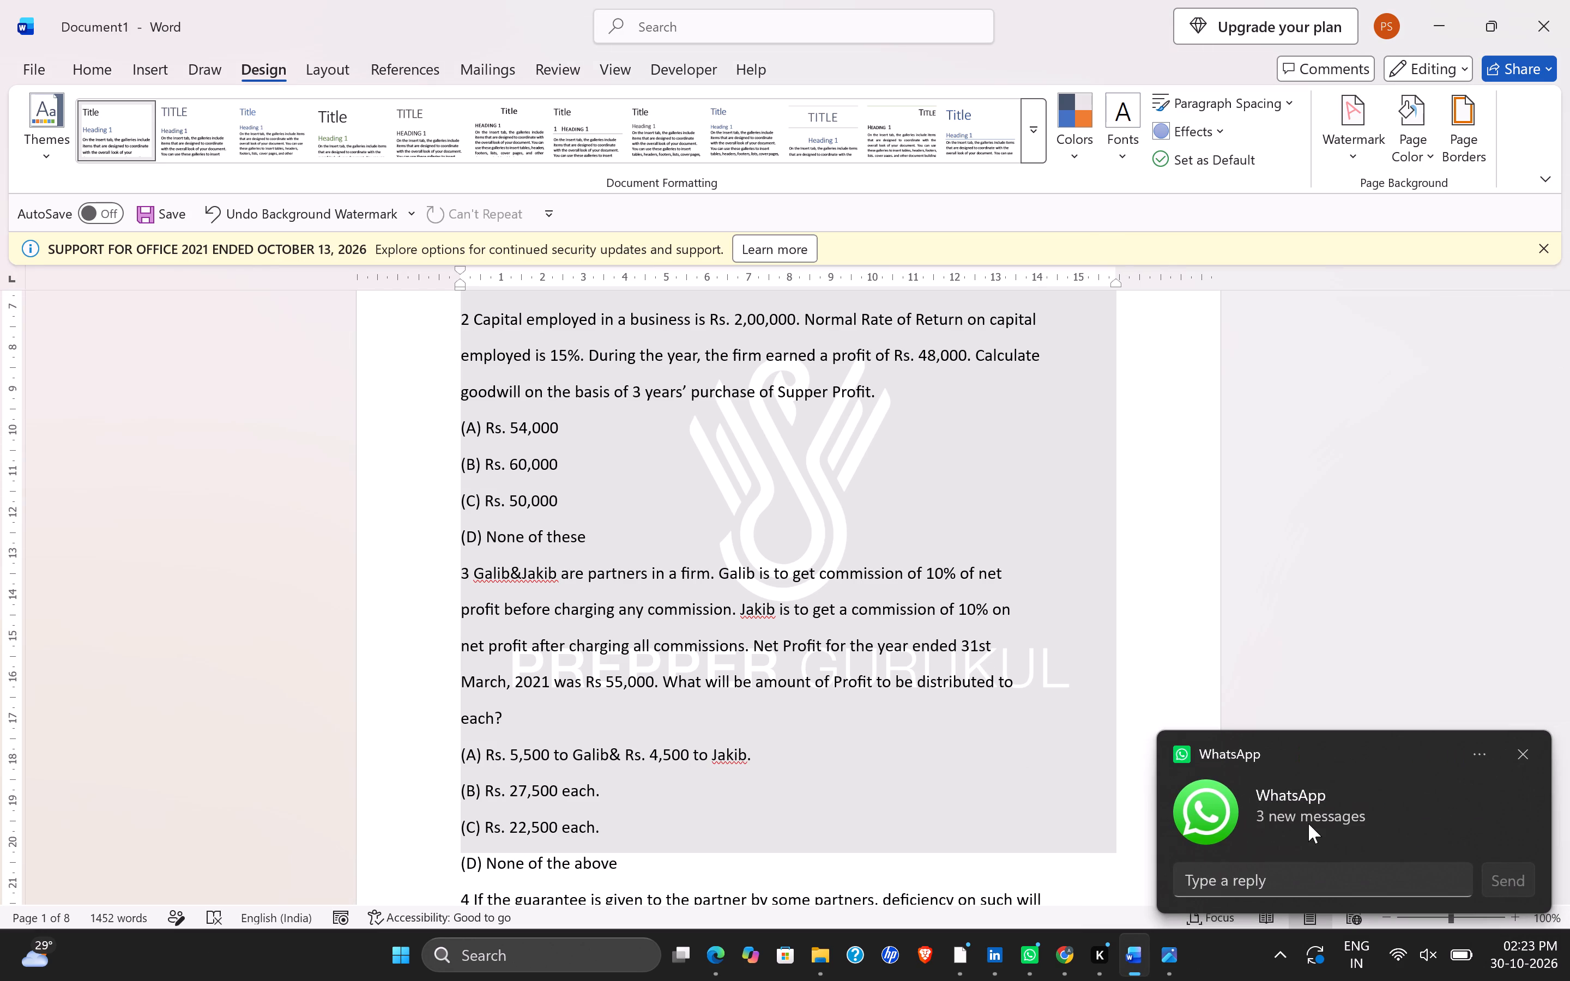
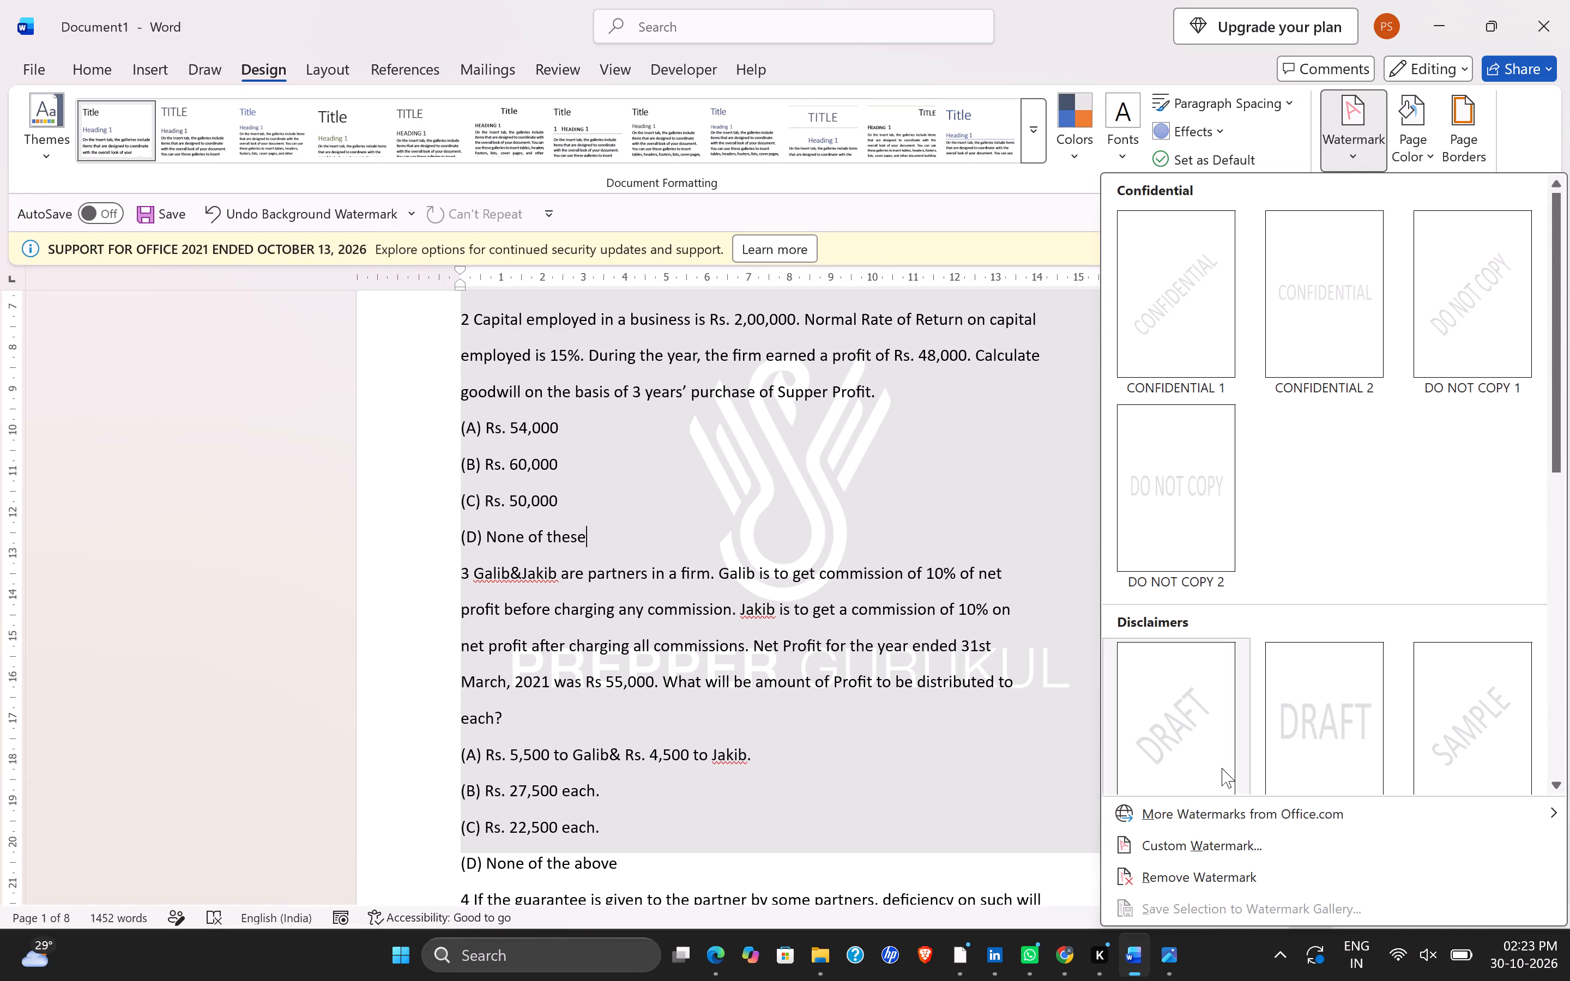
# Remove the Prepper Gurukul logo watermark from the document of accountancy questions.
pyautogui.click(1205, 882)
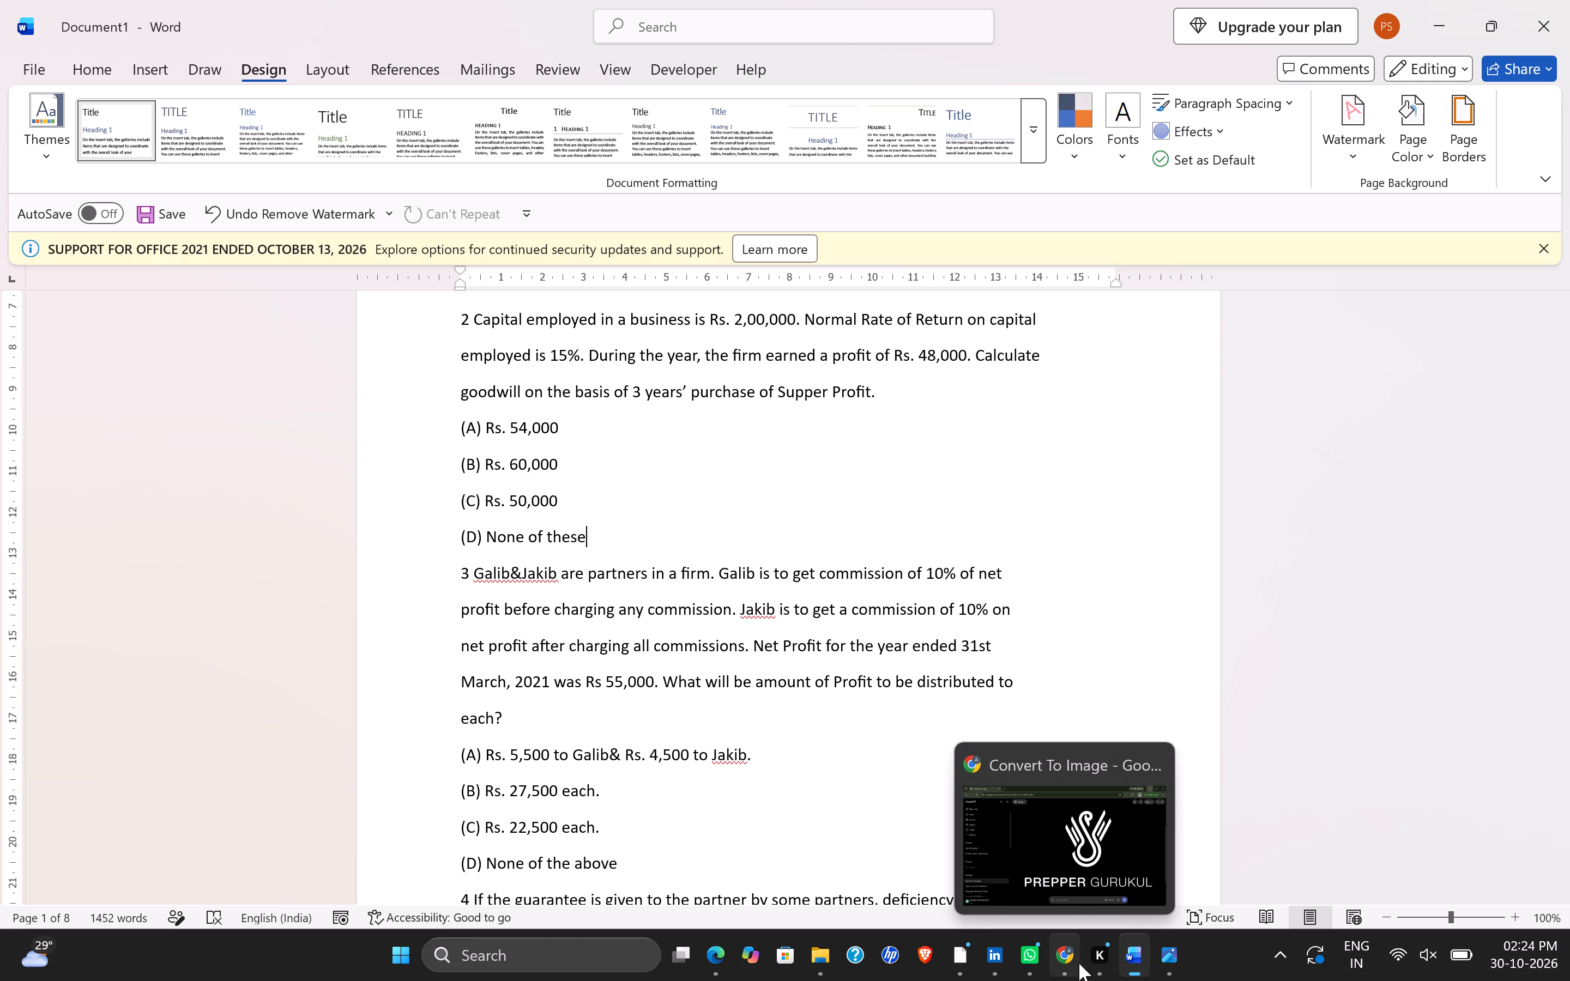
# Switch to the ChatGPT conversation in Chrome containing the converted Prepper Gurukul logo.
pyautogui.click(1053, 864)
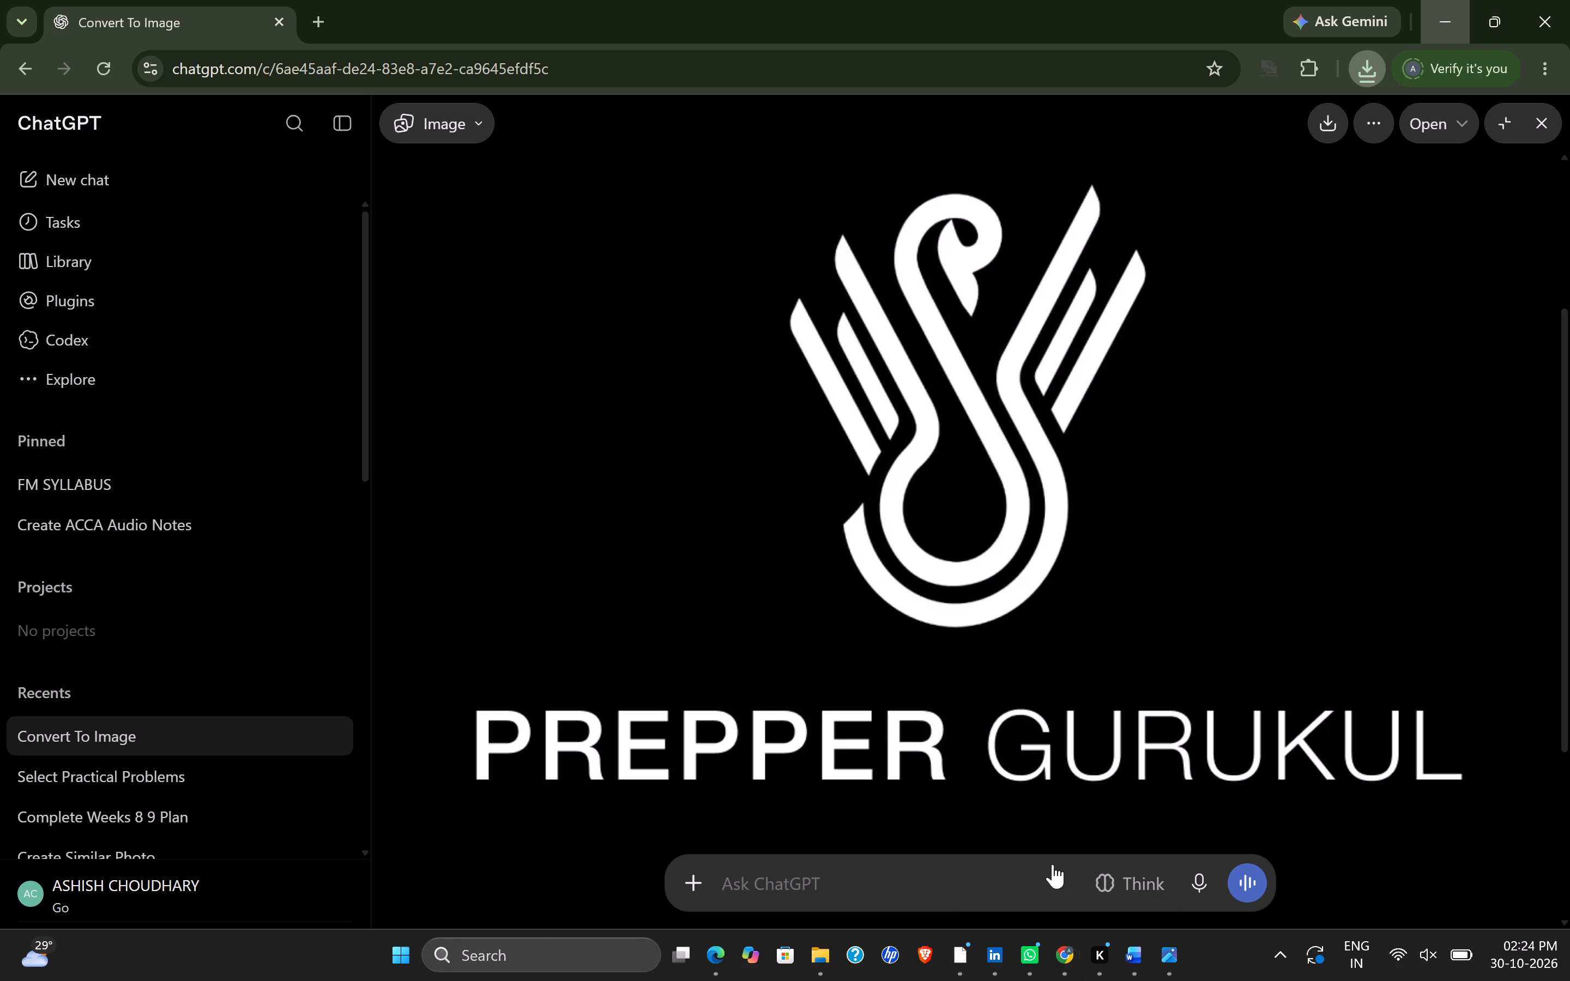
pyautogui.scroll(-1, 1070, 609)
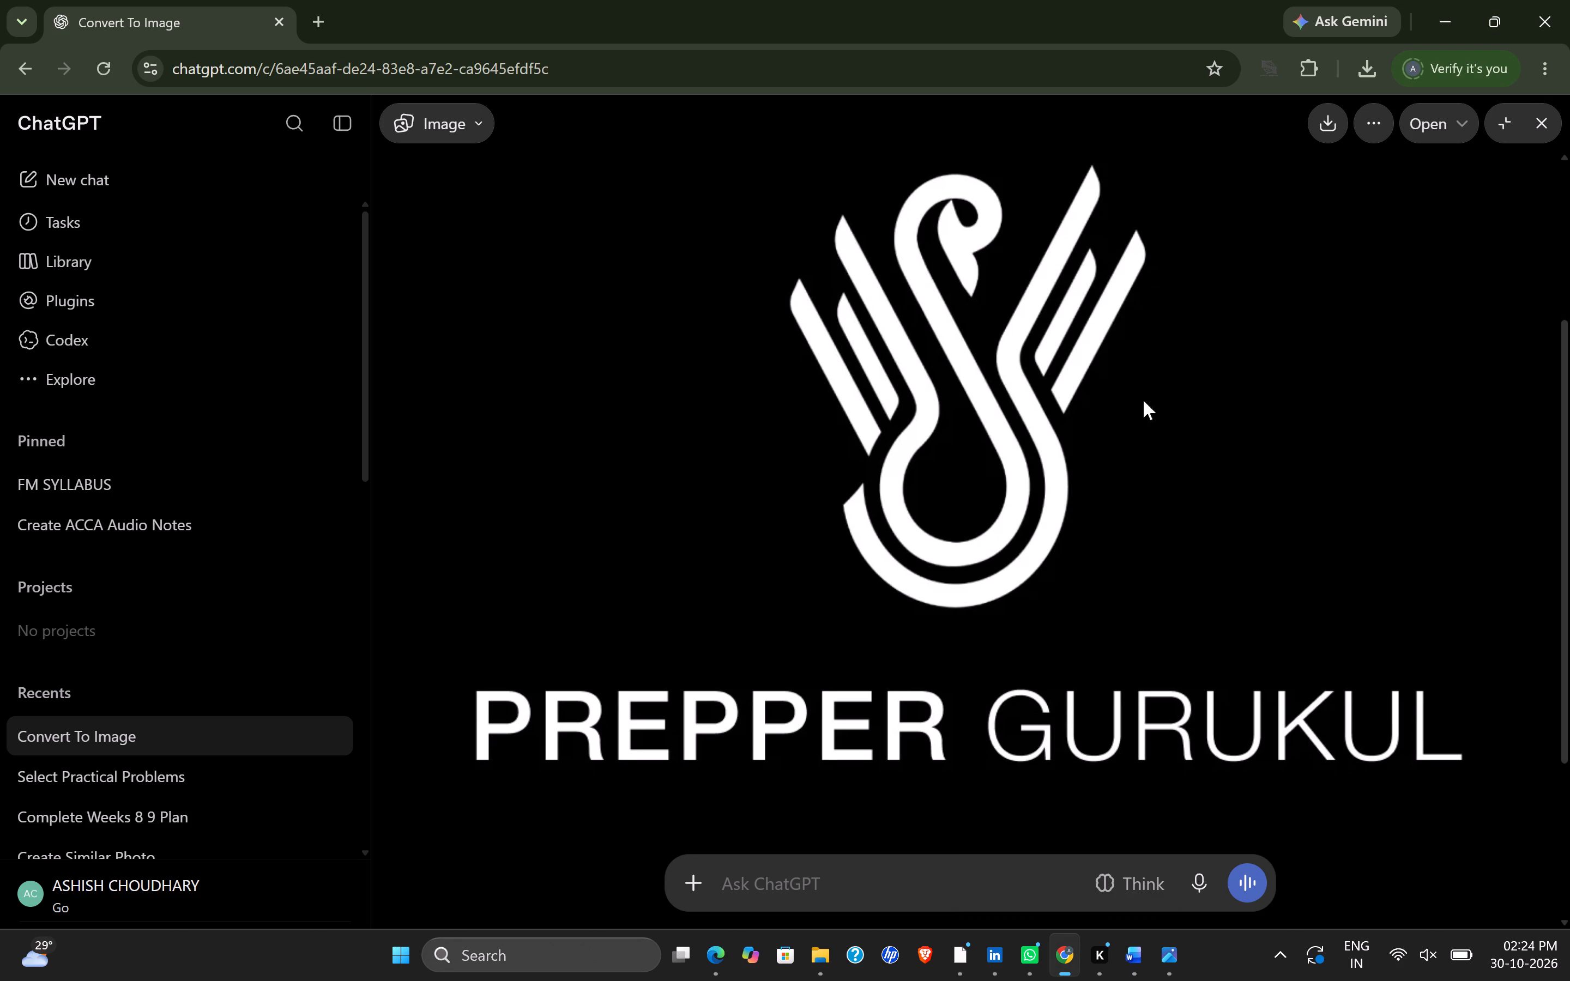
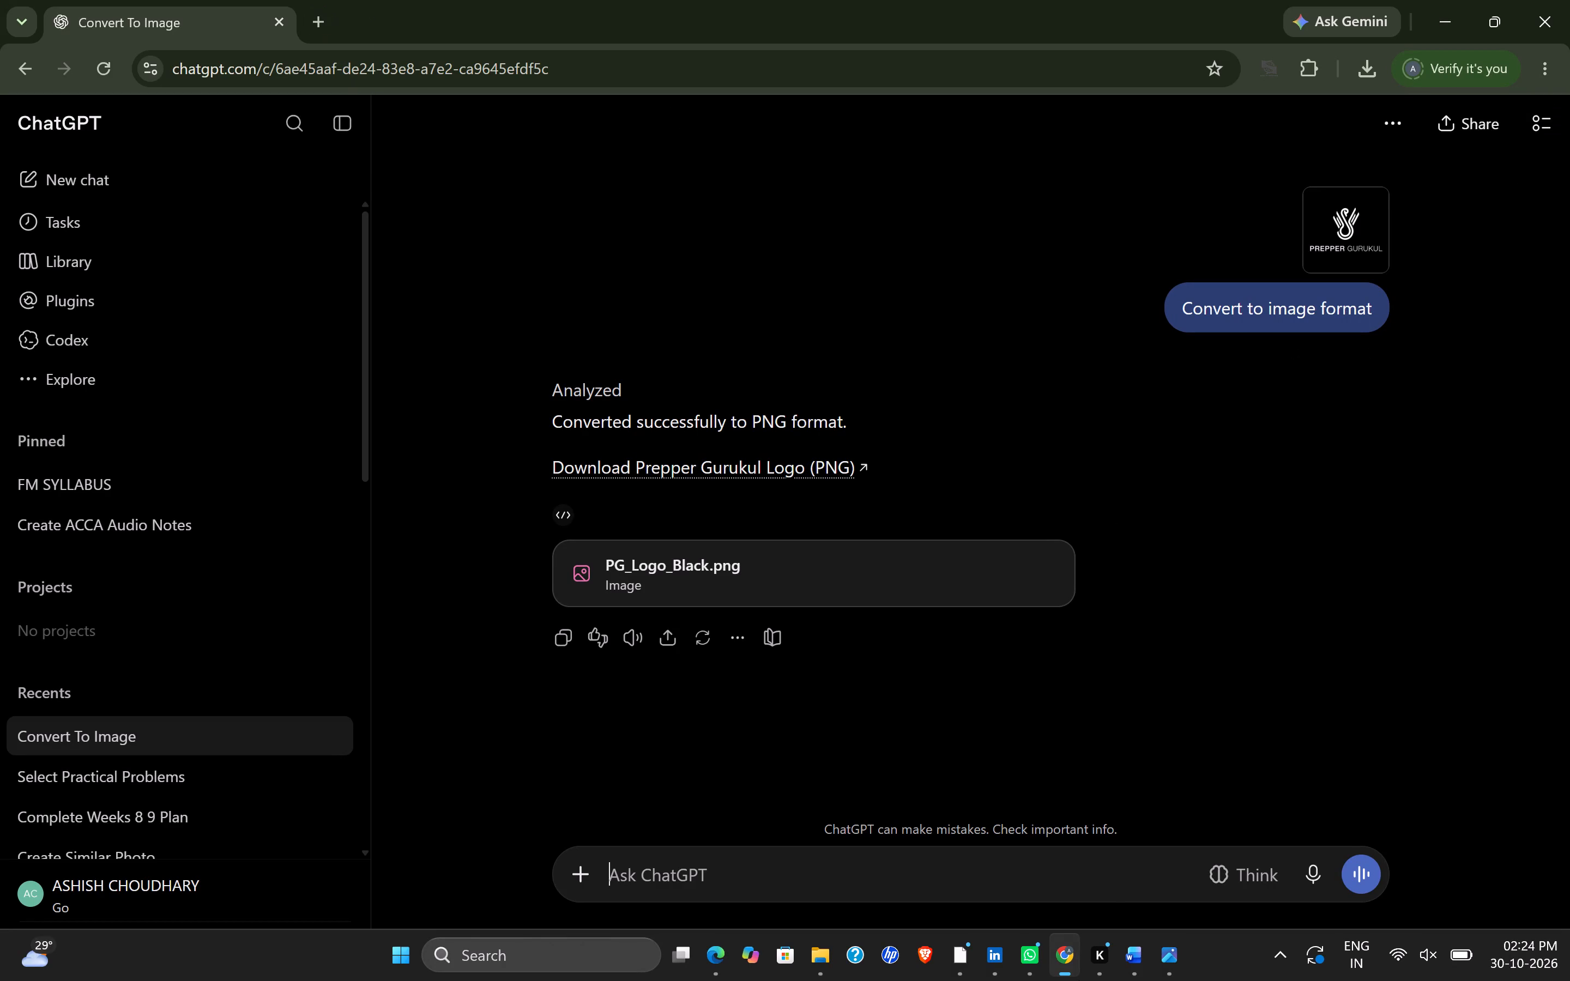
# Switch to the Google Images results for prepper gurukul and open the preview of the black logo on a white background.
pyautogui.click(968, 959)
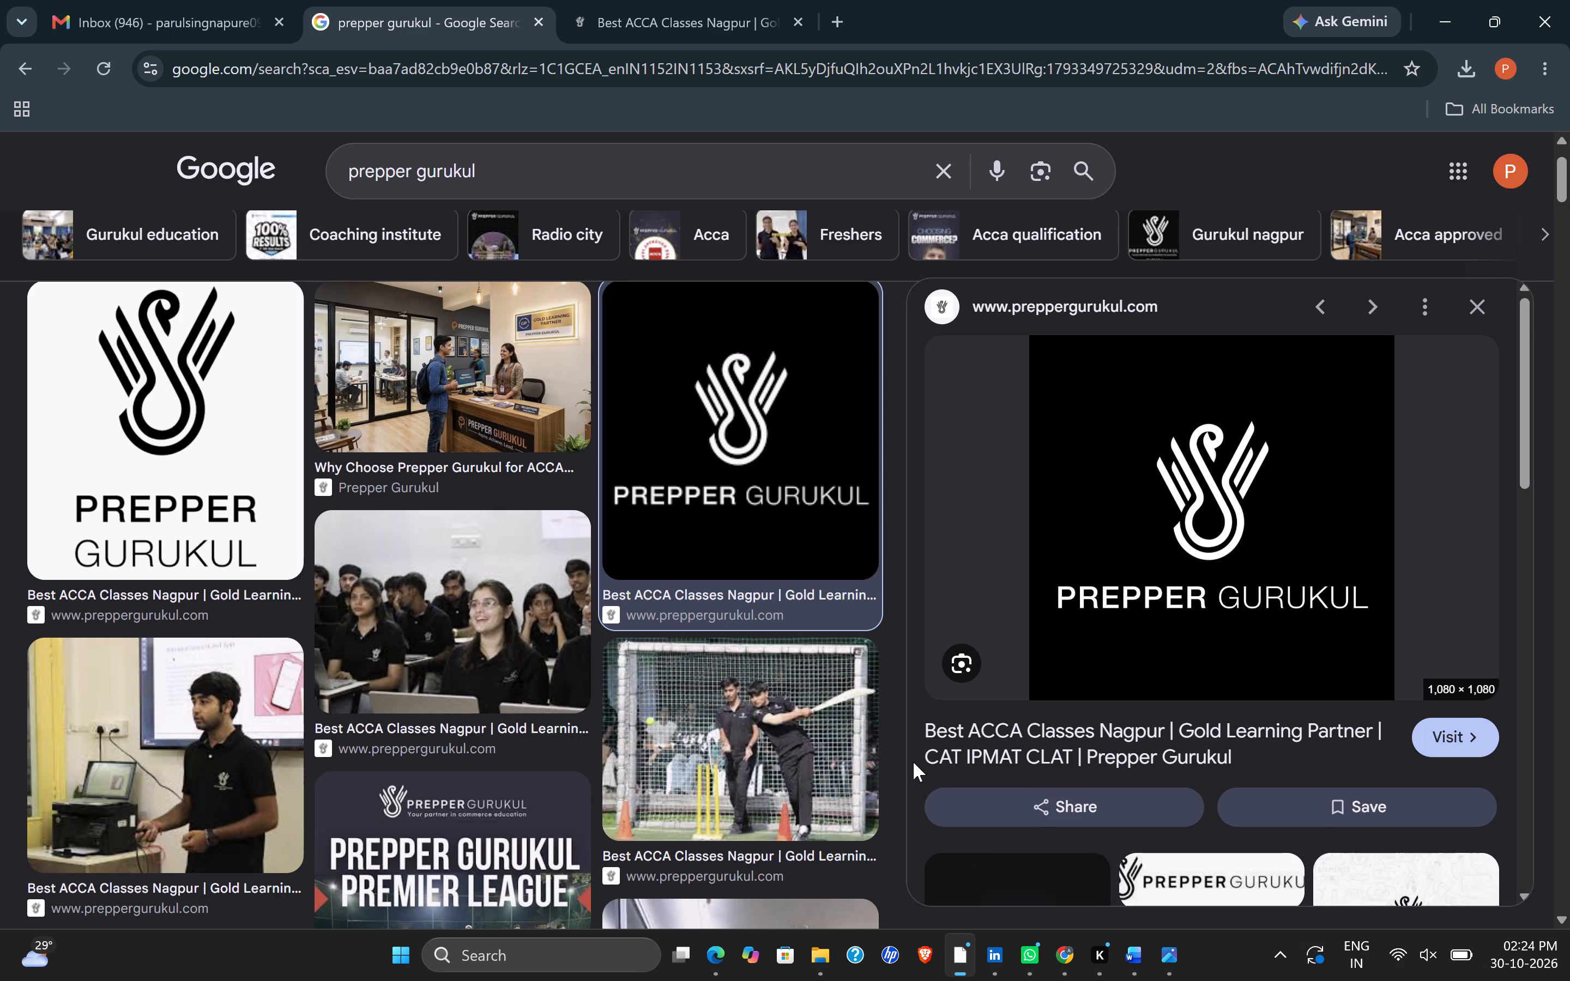
pyautogui.scroll(-6, 913, 762)
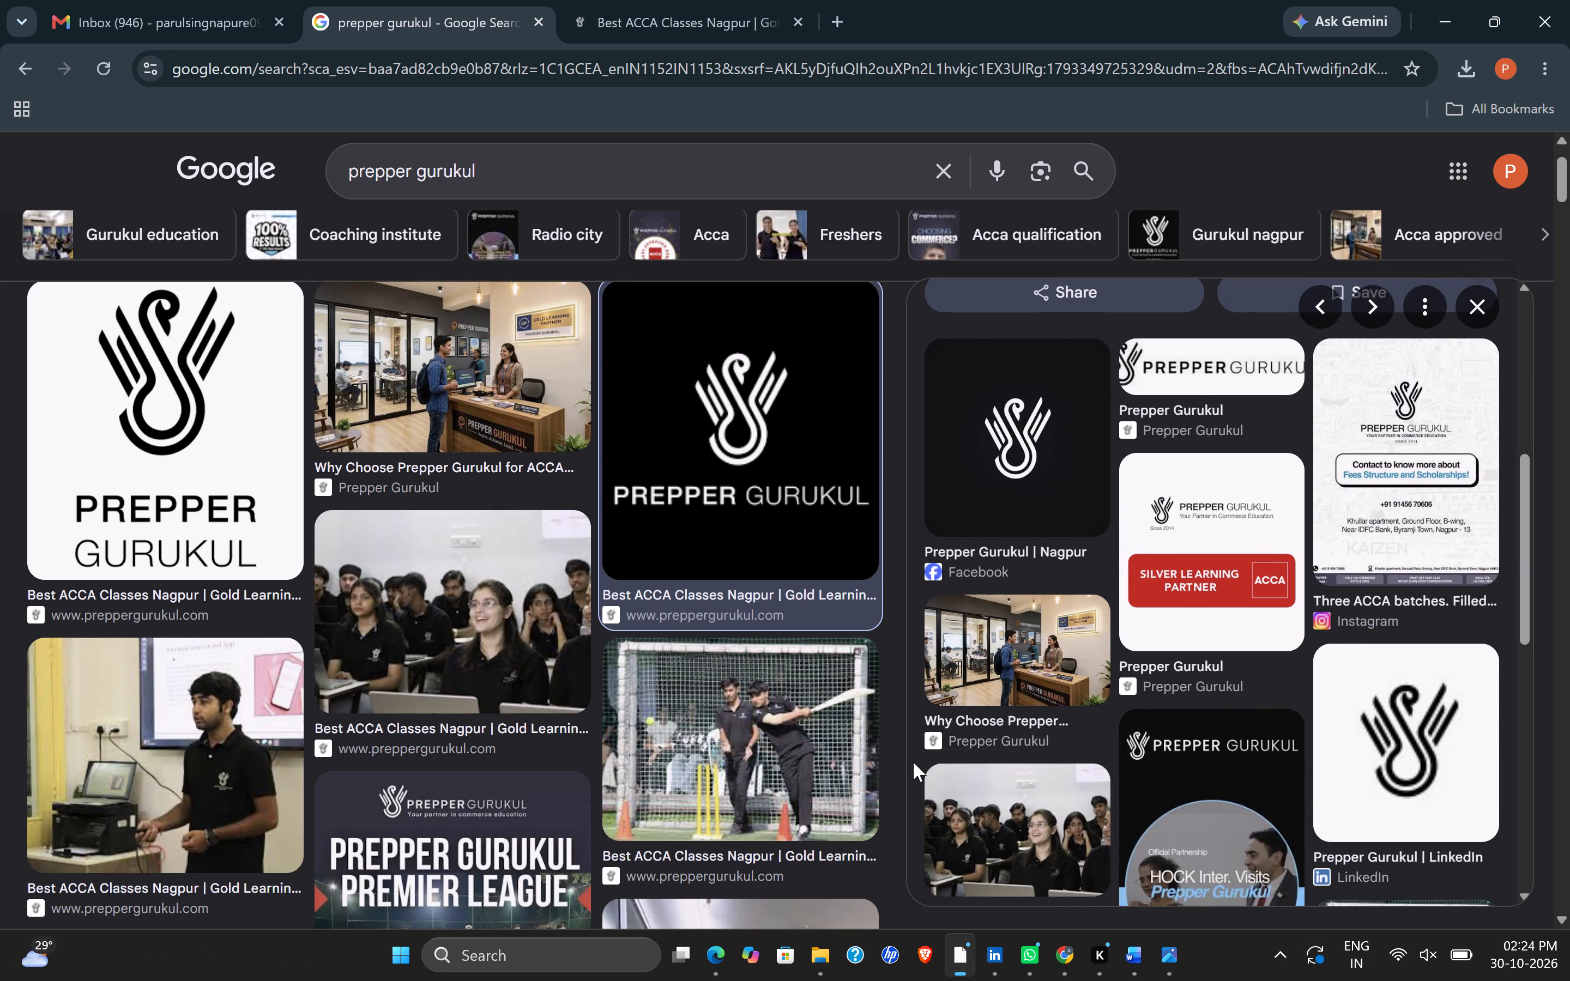
pyautogui.hscroll(1, 913, 762)
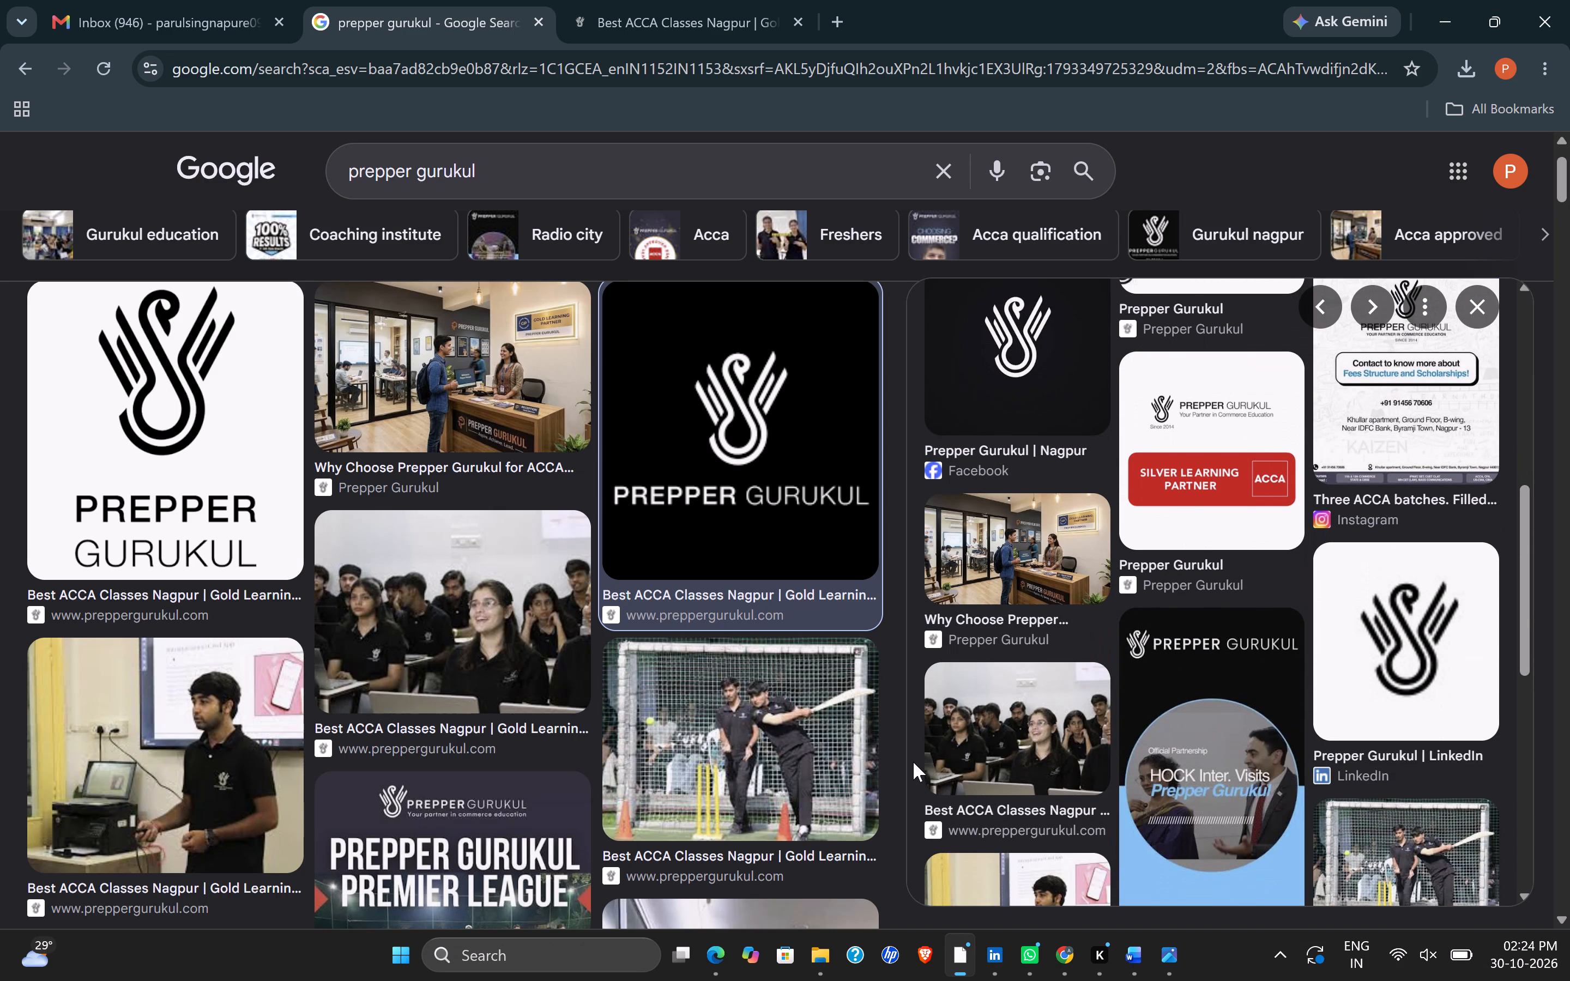
pyautogui.scroll(-6, 913, 762)
pyautogui.scroll(5, 913, 762)
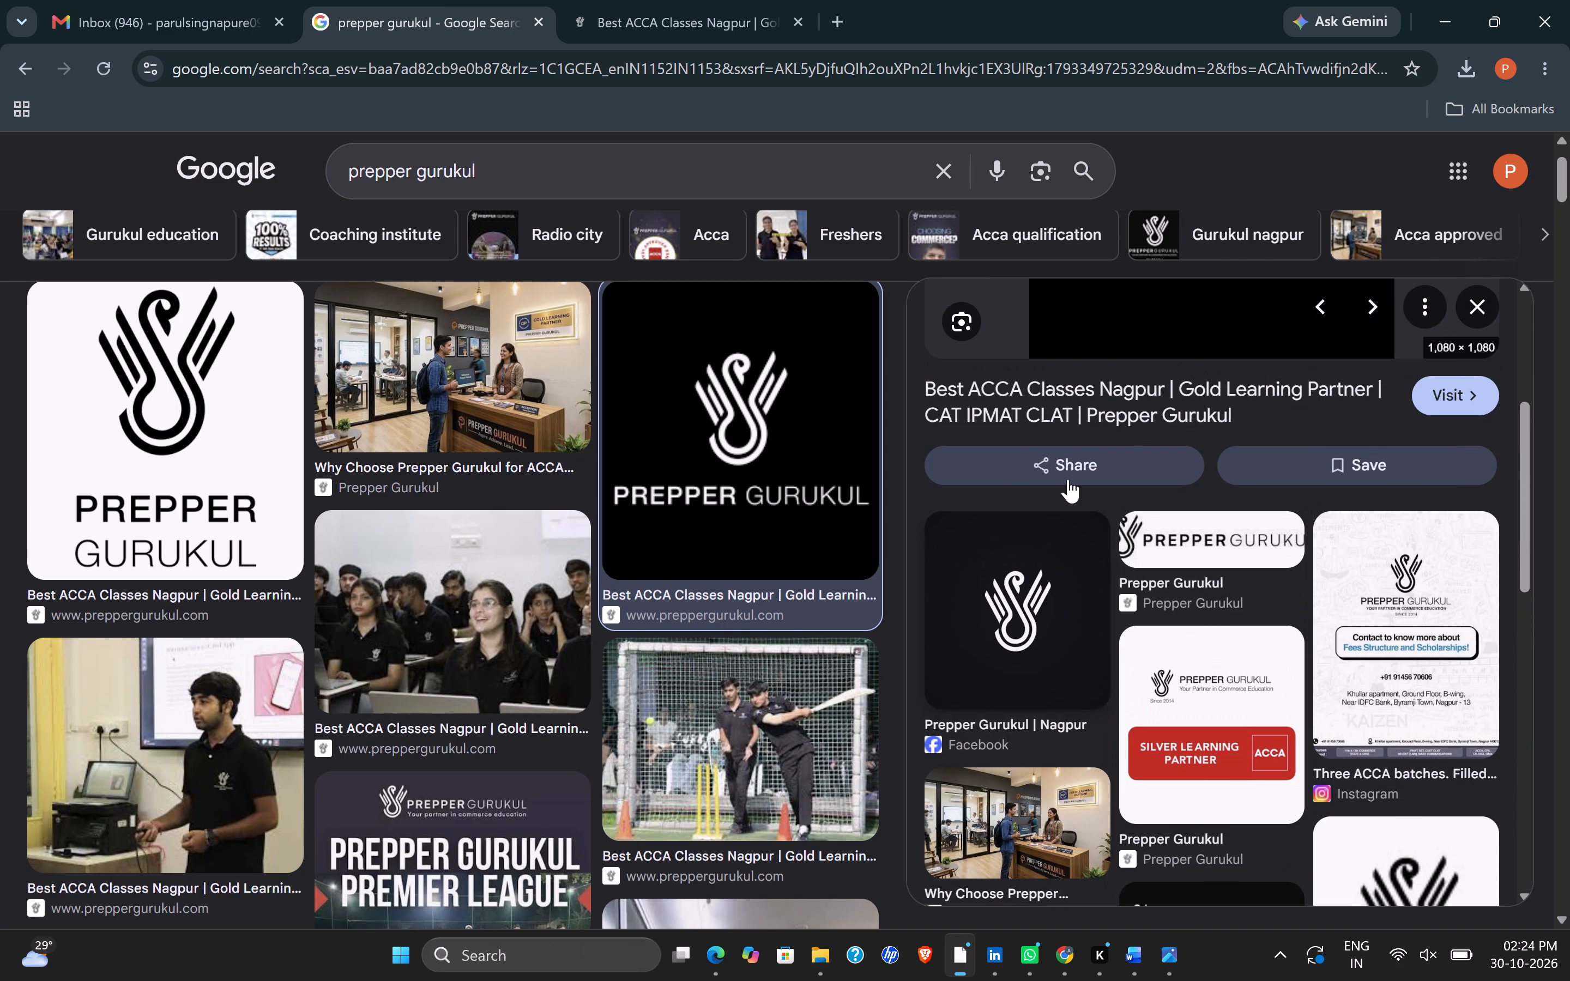
pyautogui.click(1483, 289)
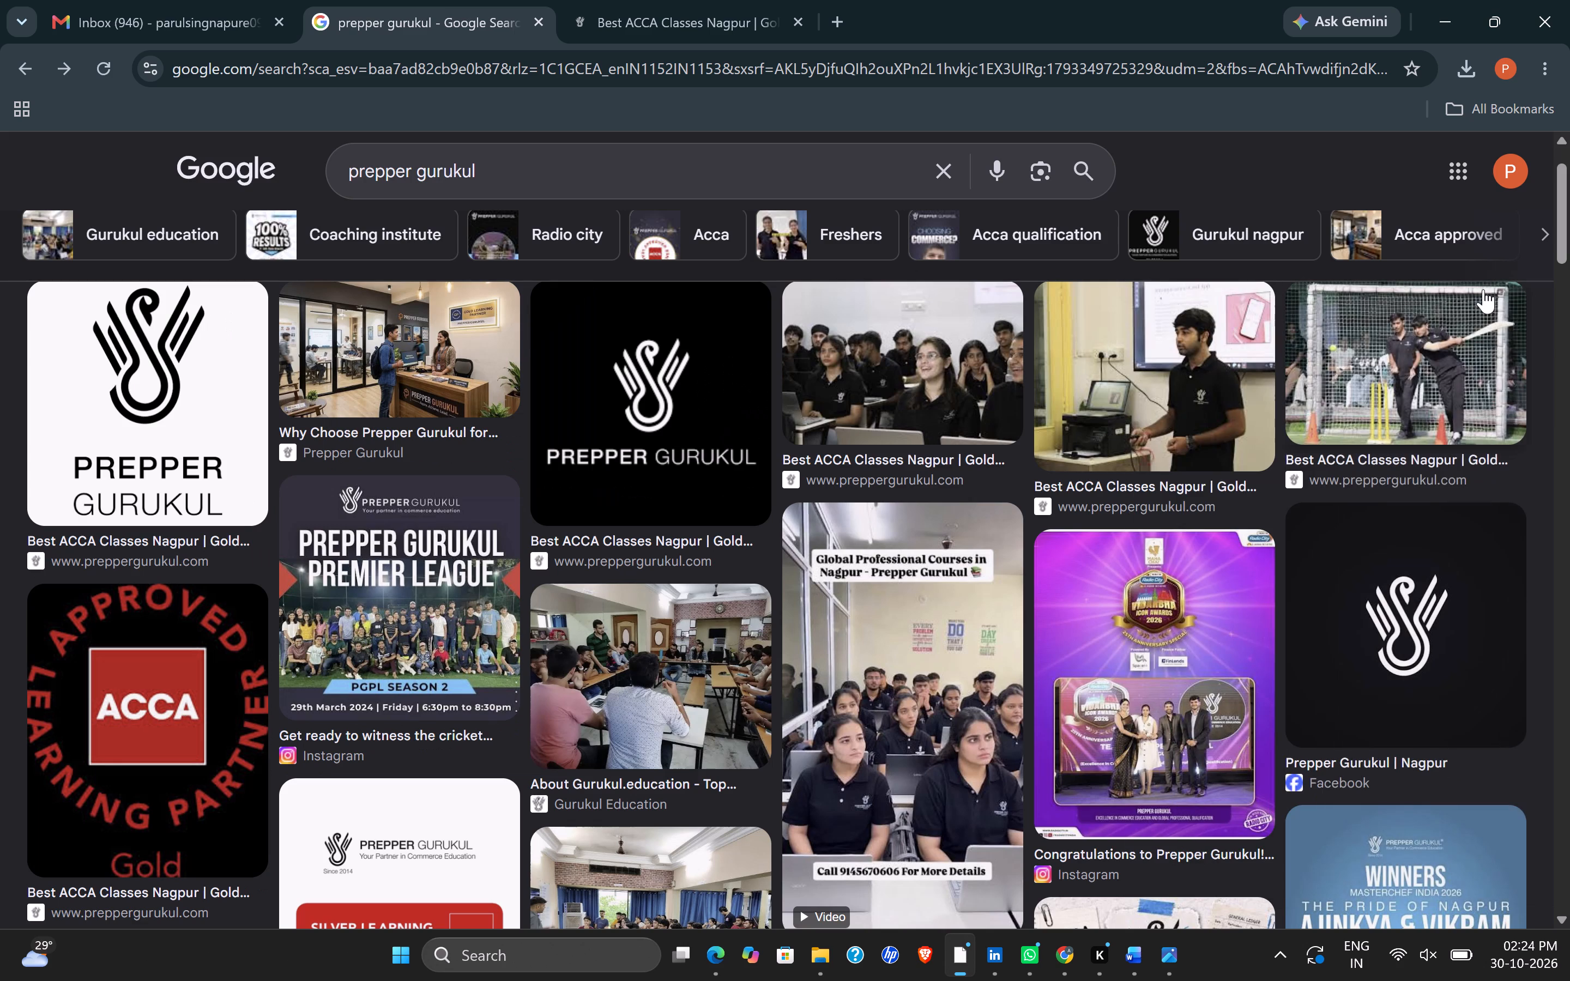
pyautogui.scroll(1, 655, 331)
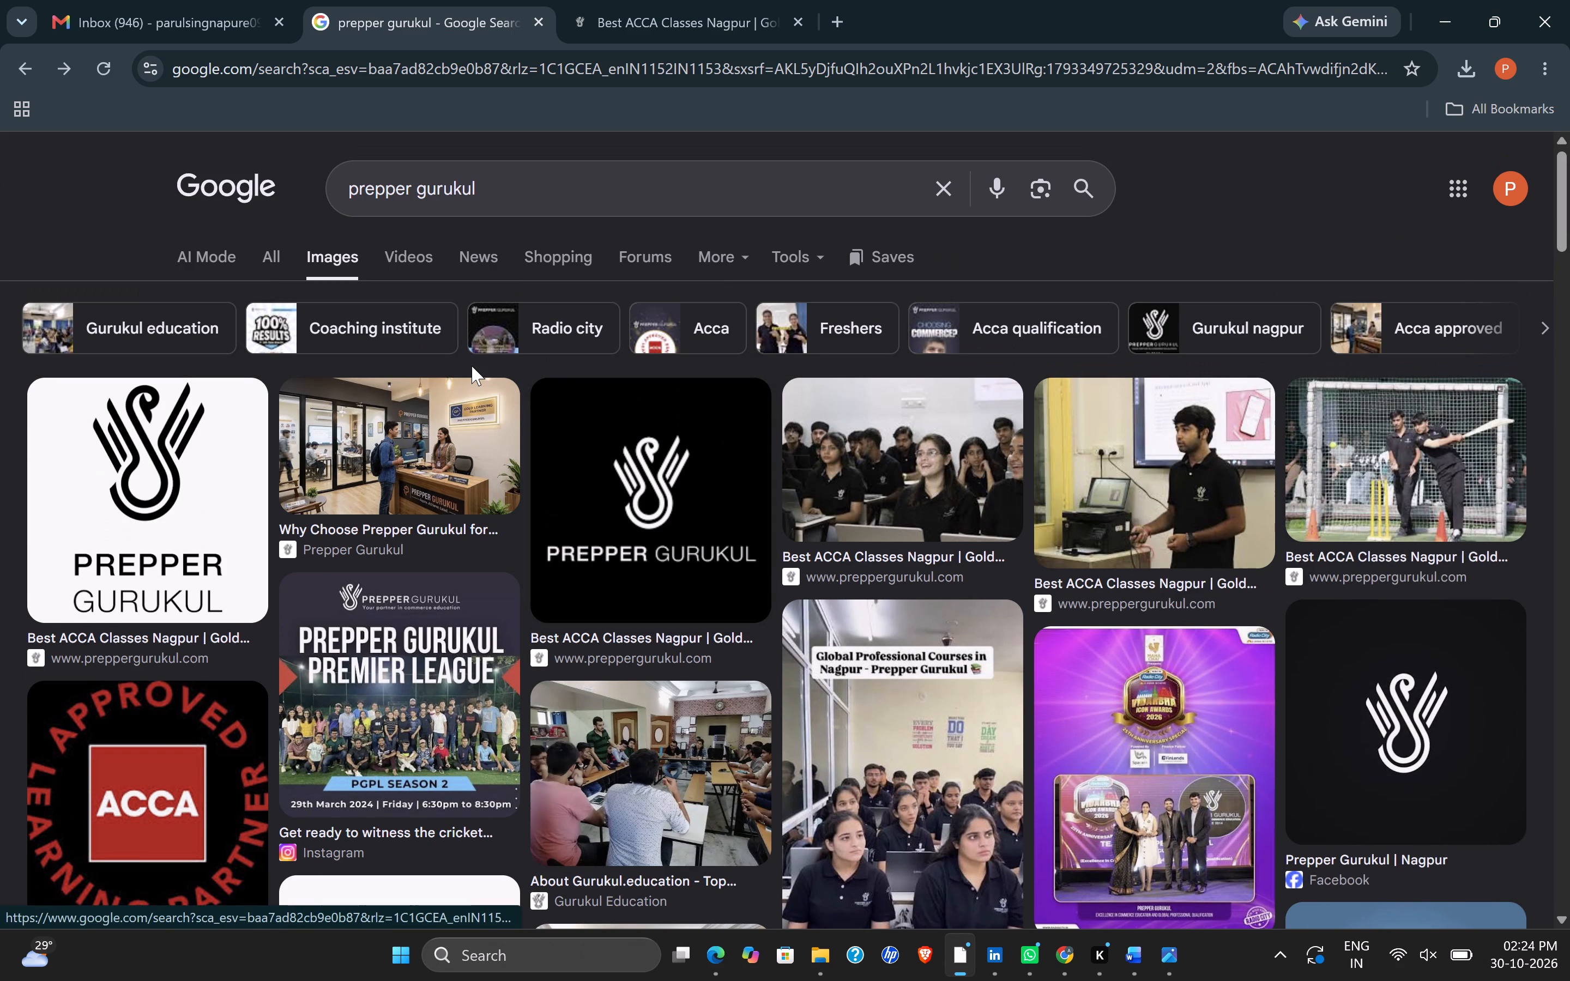
pyautogui.click(132, 473)
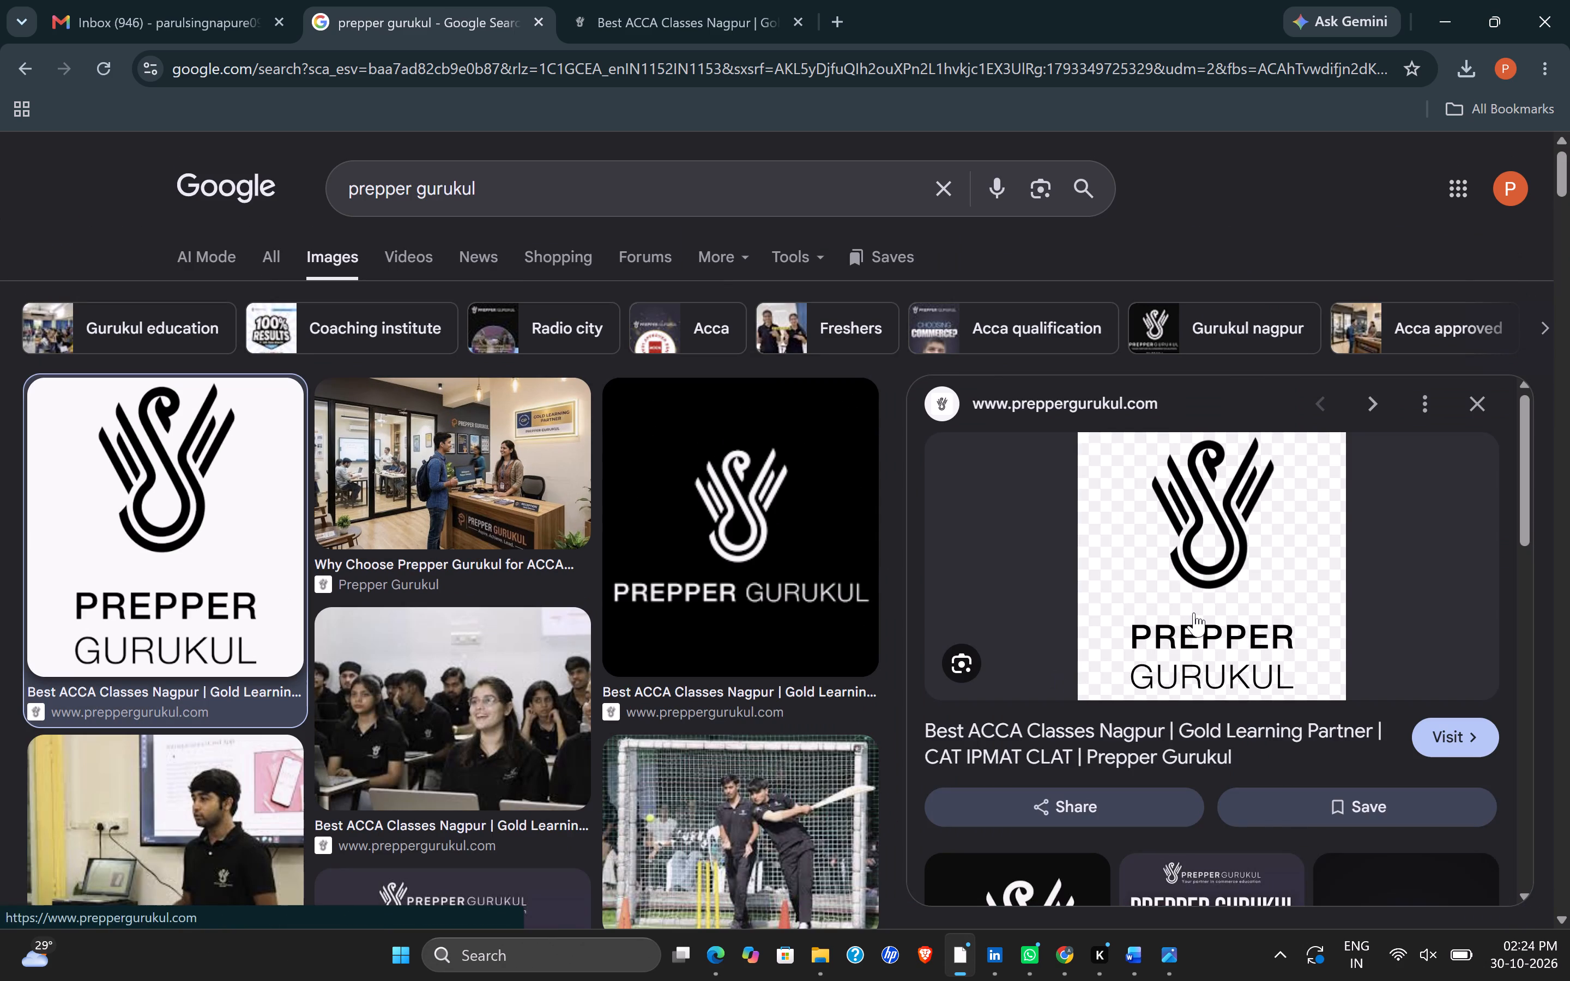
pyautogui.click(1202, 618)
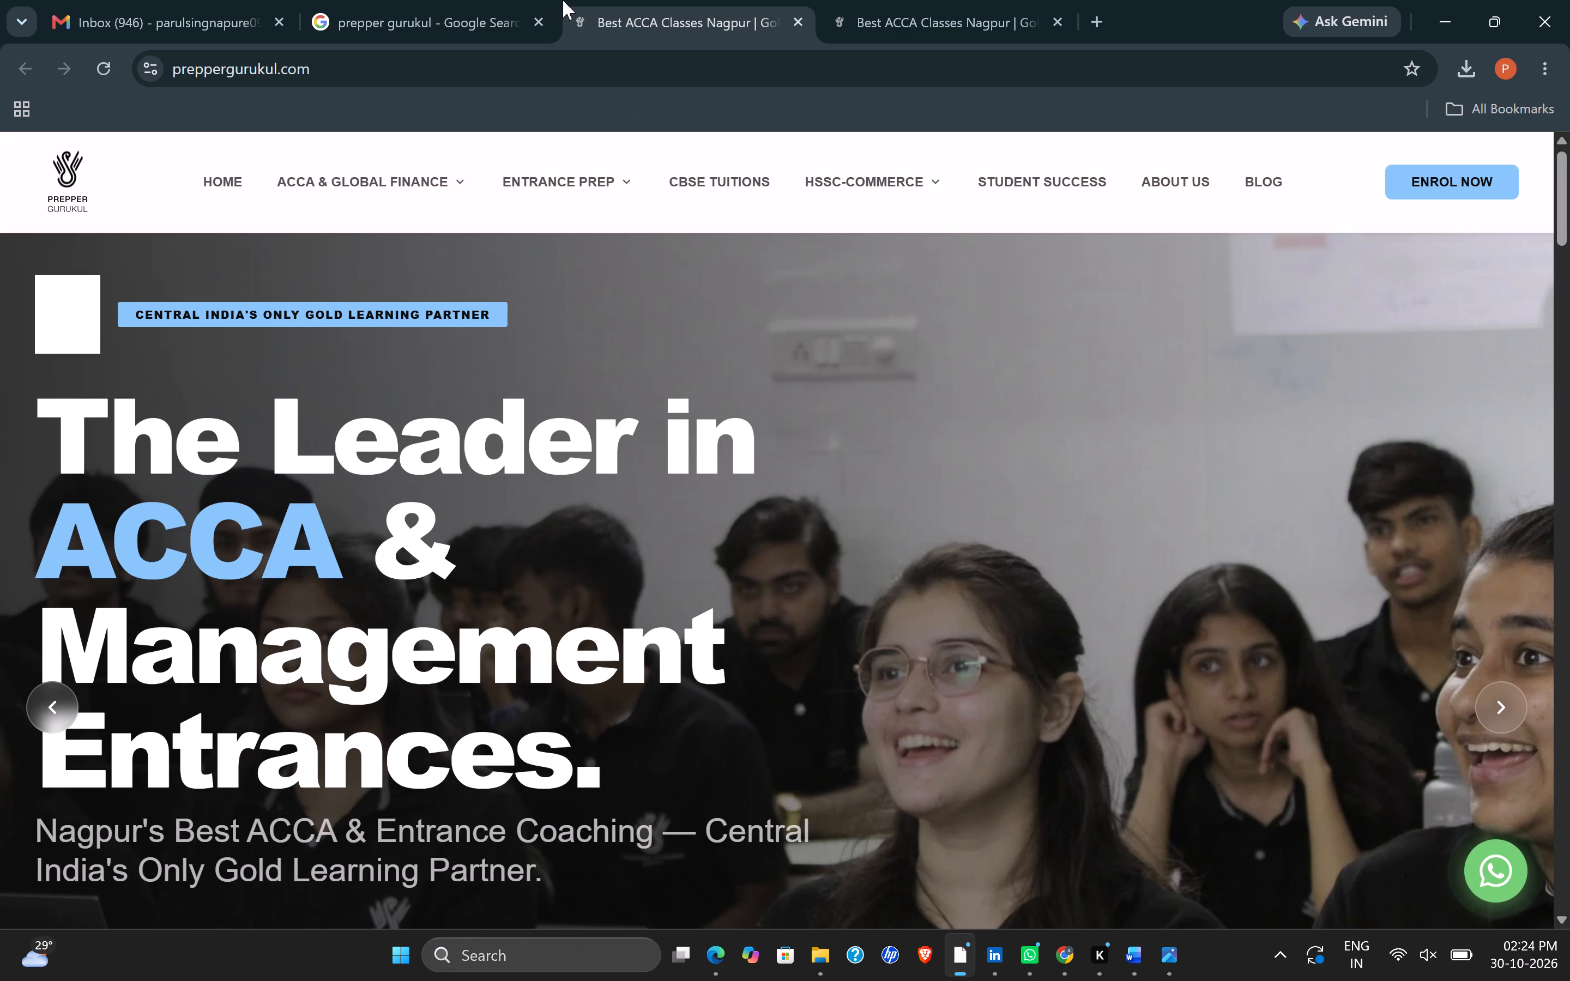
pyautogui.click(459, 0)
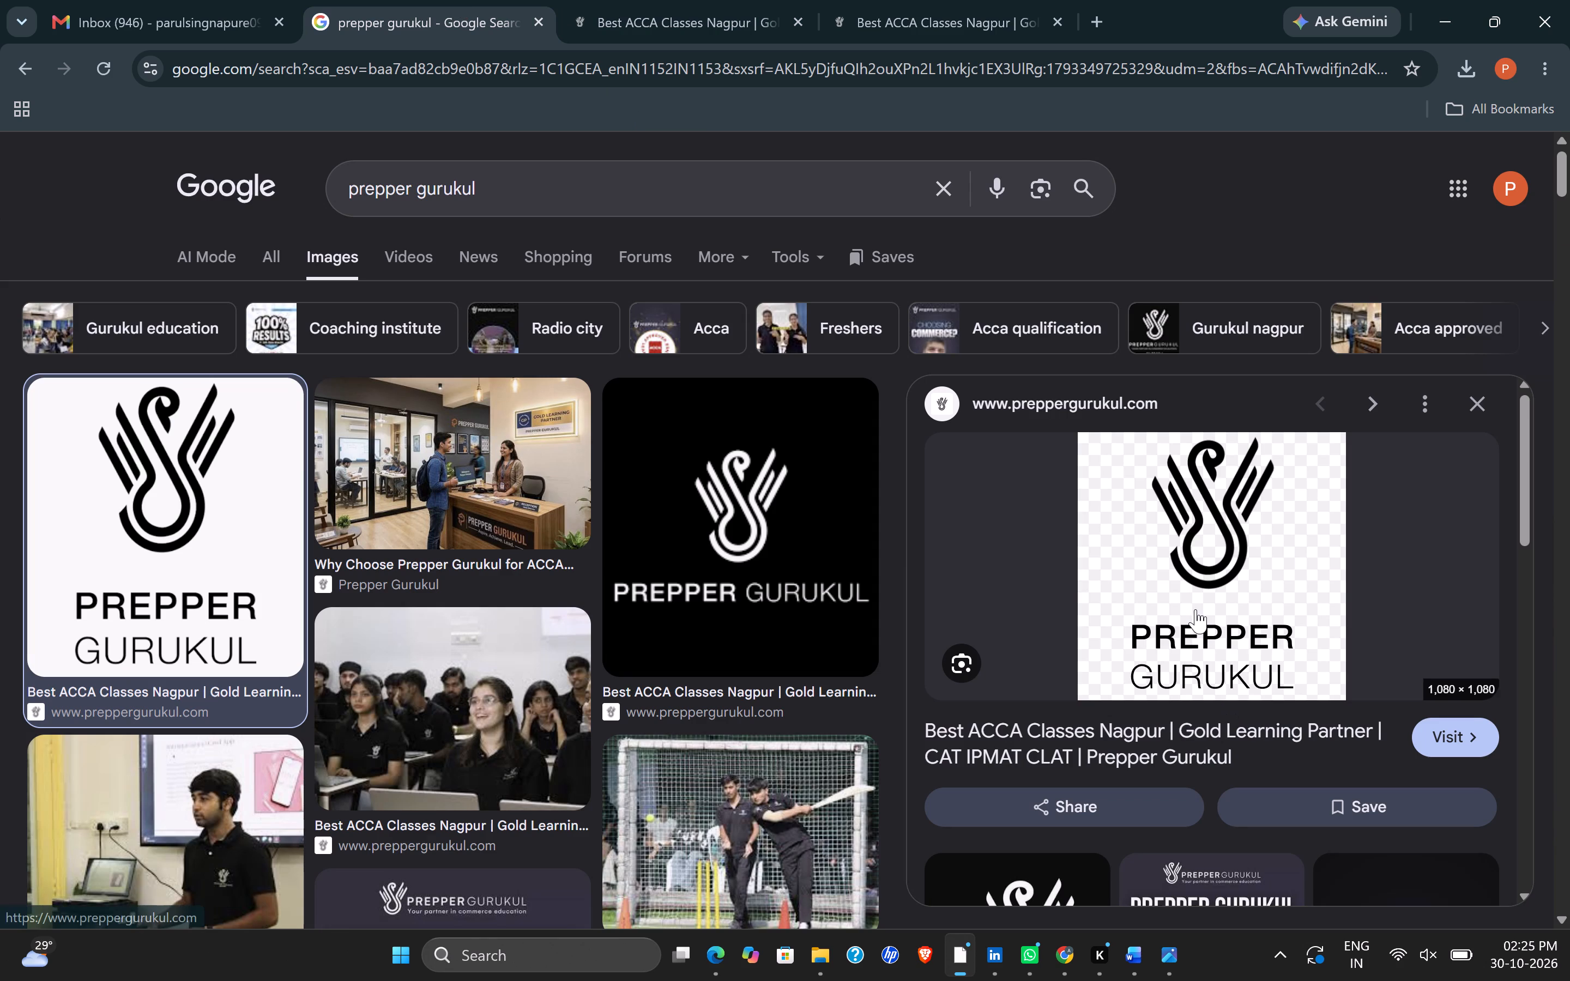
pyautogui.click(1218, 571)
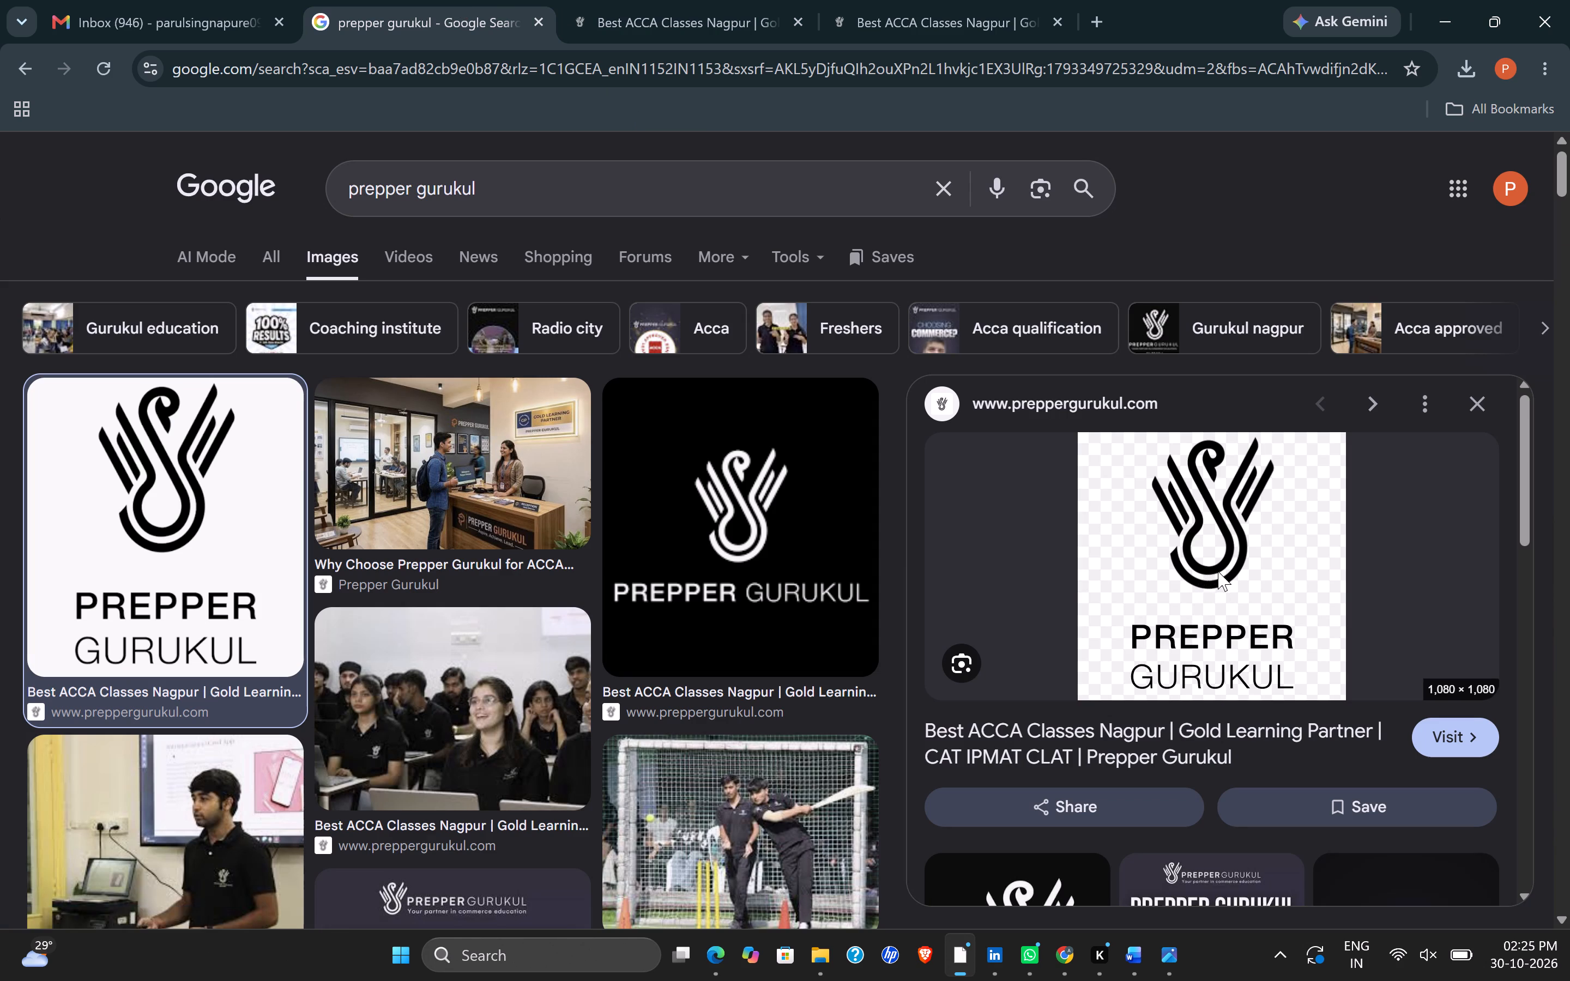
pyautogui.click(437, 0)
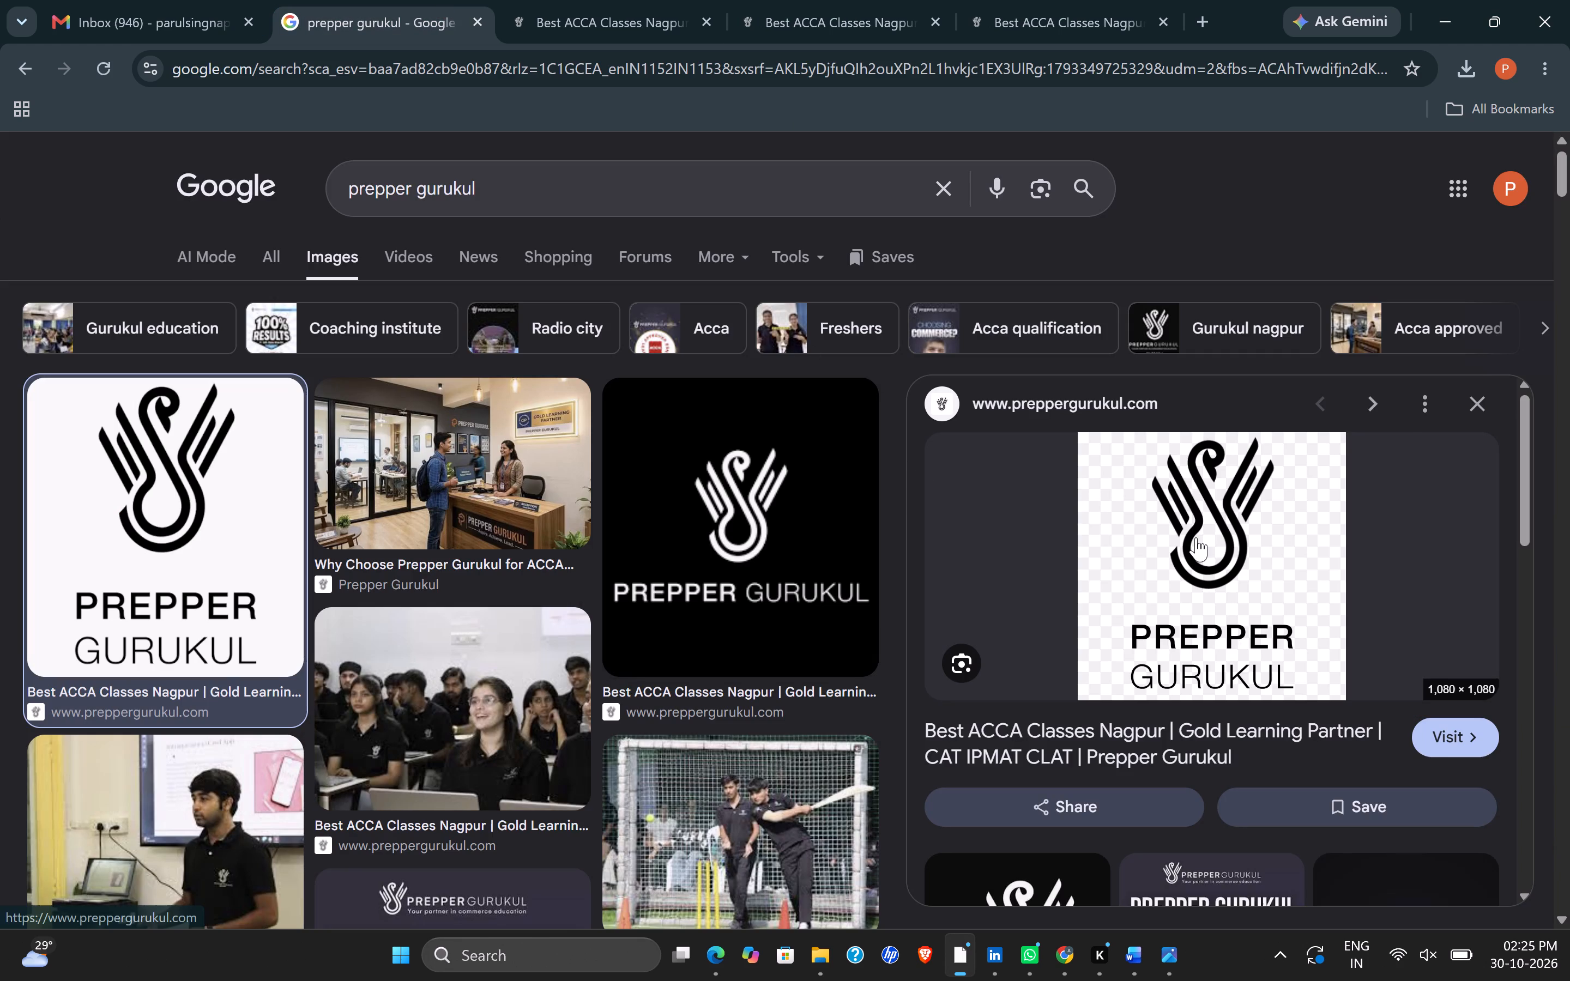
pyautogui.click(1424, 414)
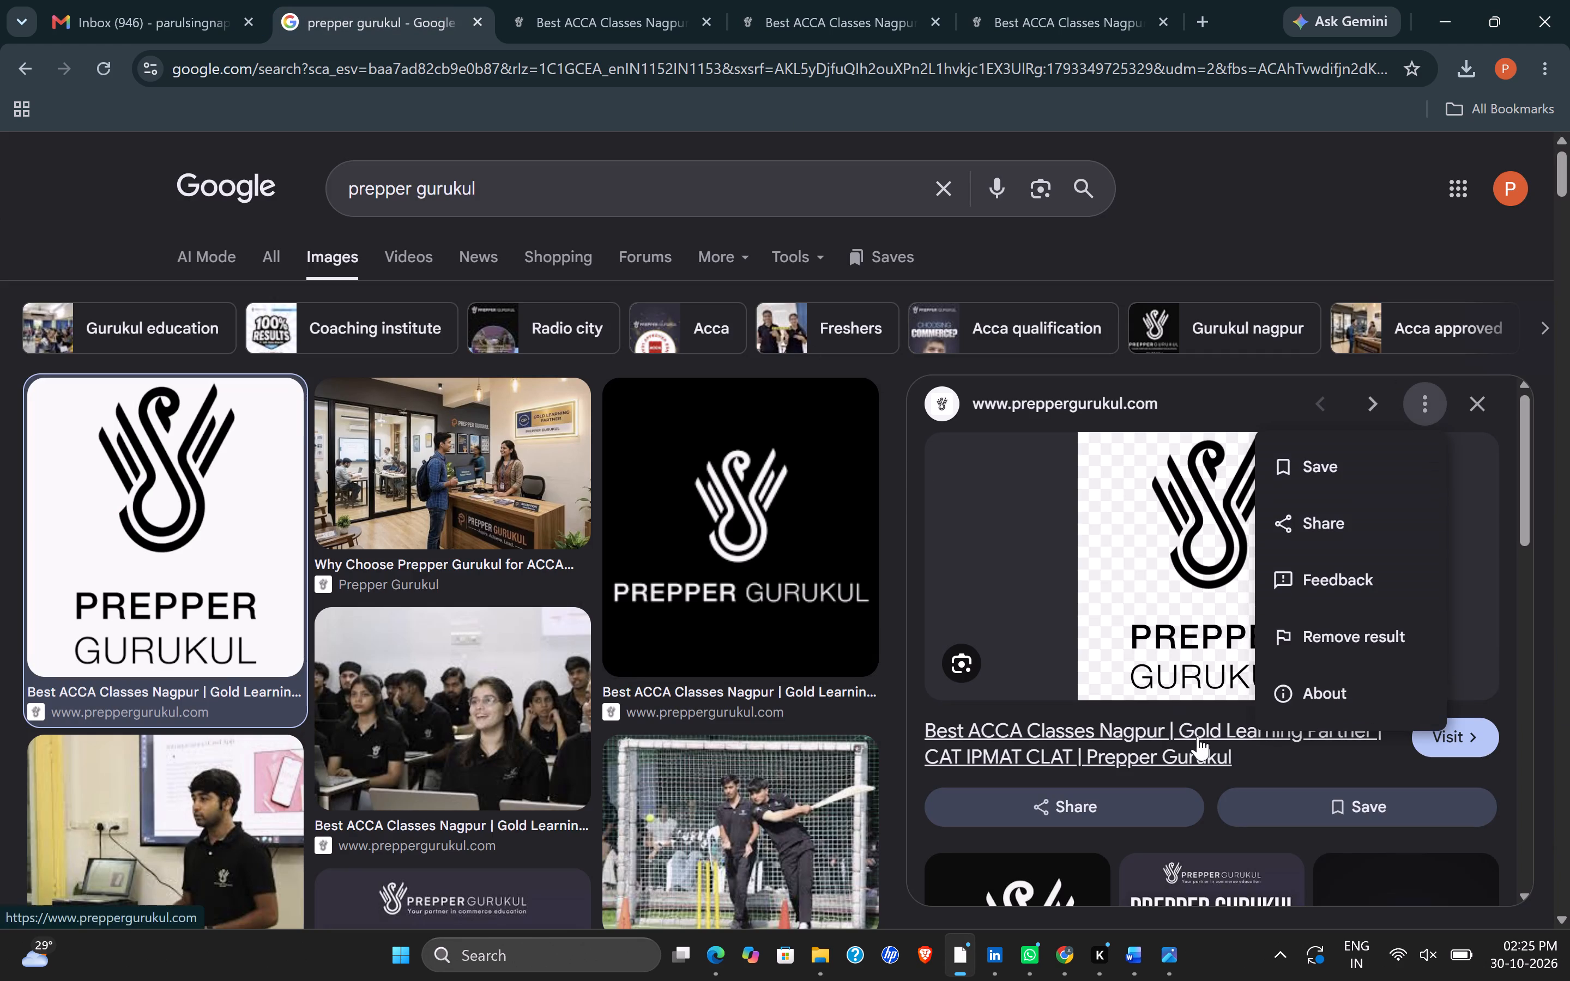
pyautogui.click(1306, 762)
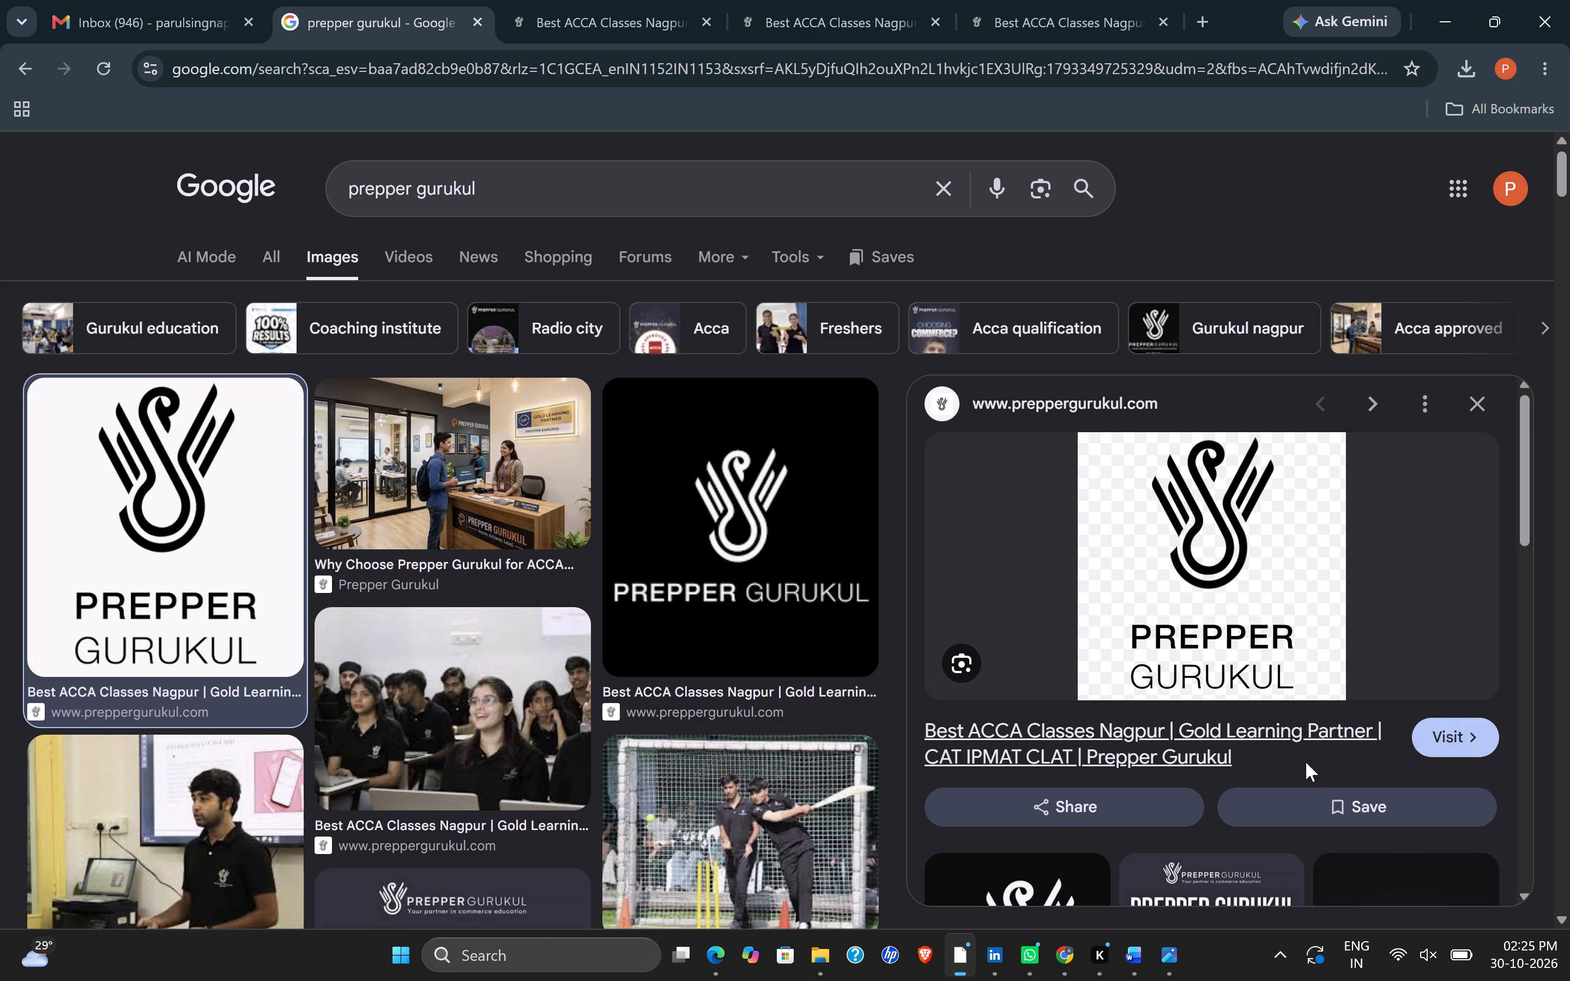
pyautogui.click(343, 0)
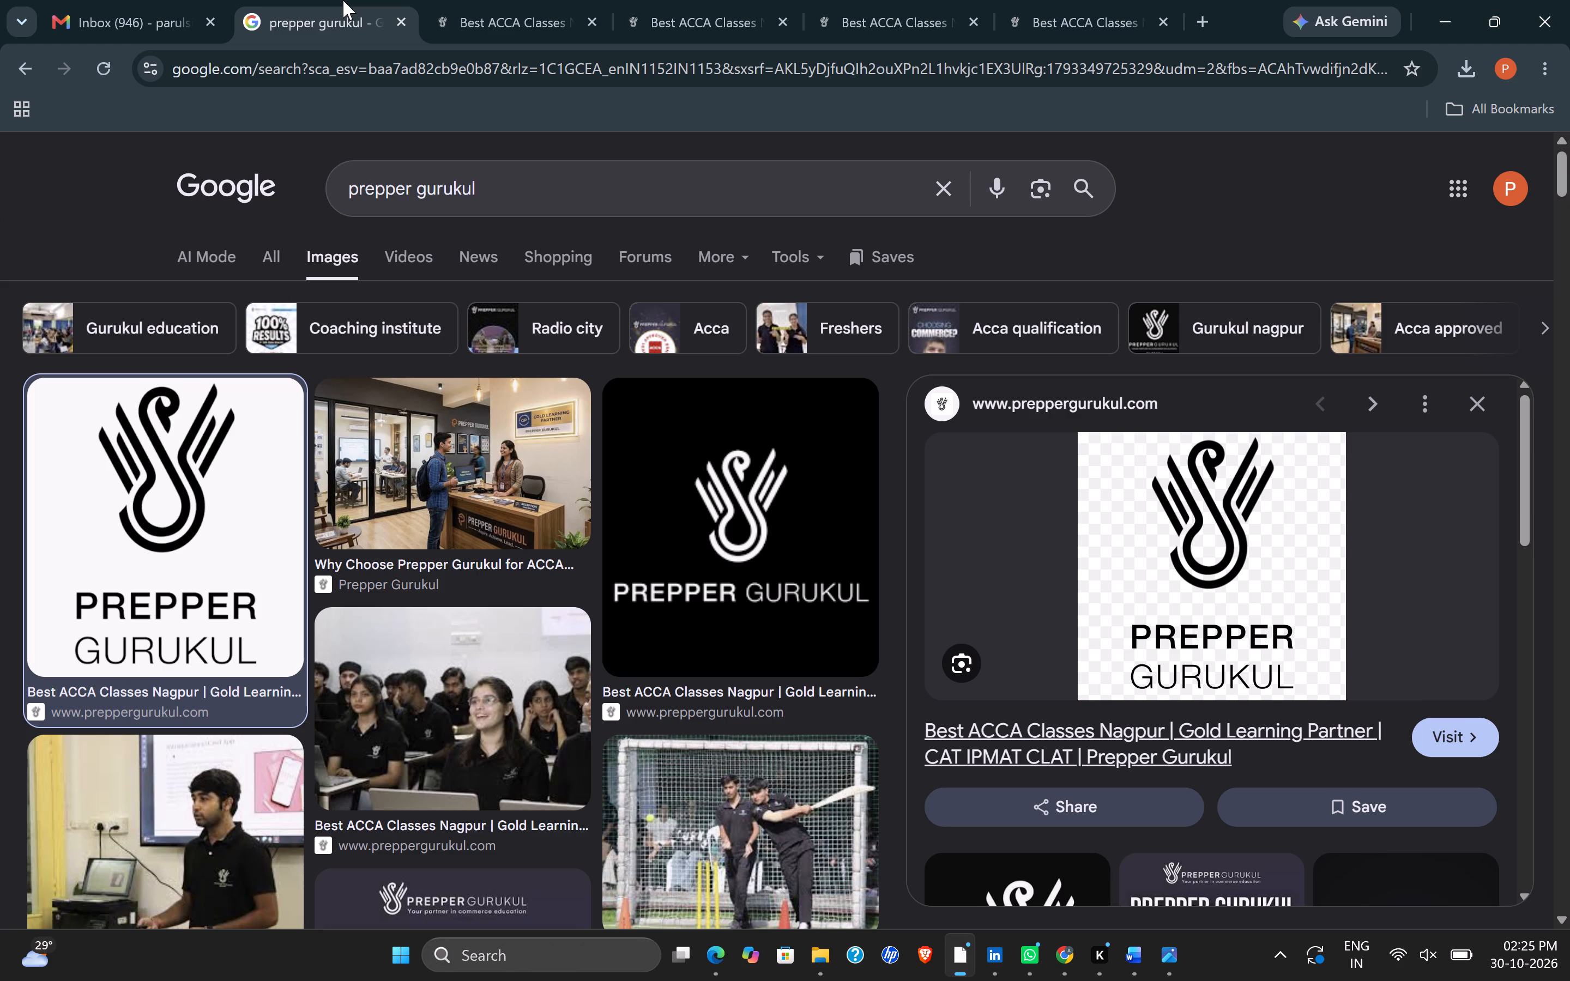
# Save the previewed logo as Prepper_Gurukul_Logo_Black in the 12th state board folder, with the file type set to All Files.
pyautogui.rightClick(1217, 495)
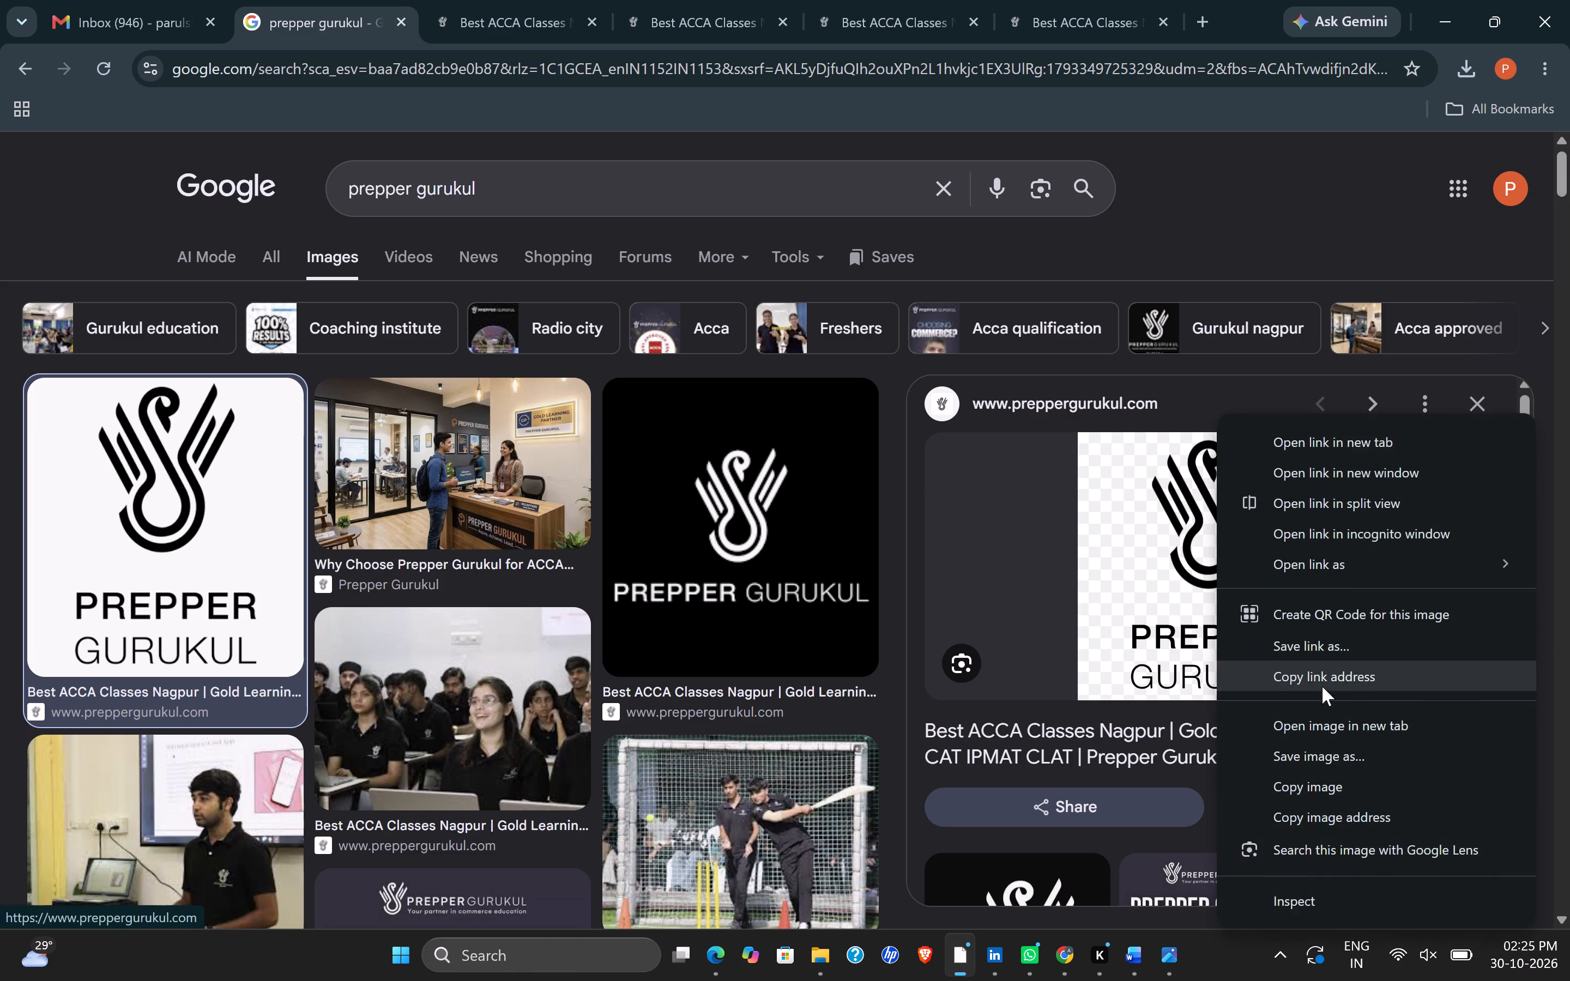
pyautogui.click(1326, 761)
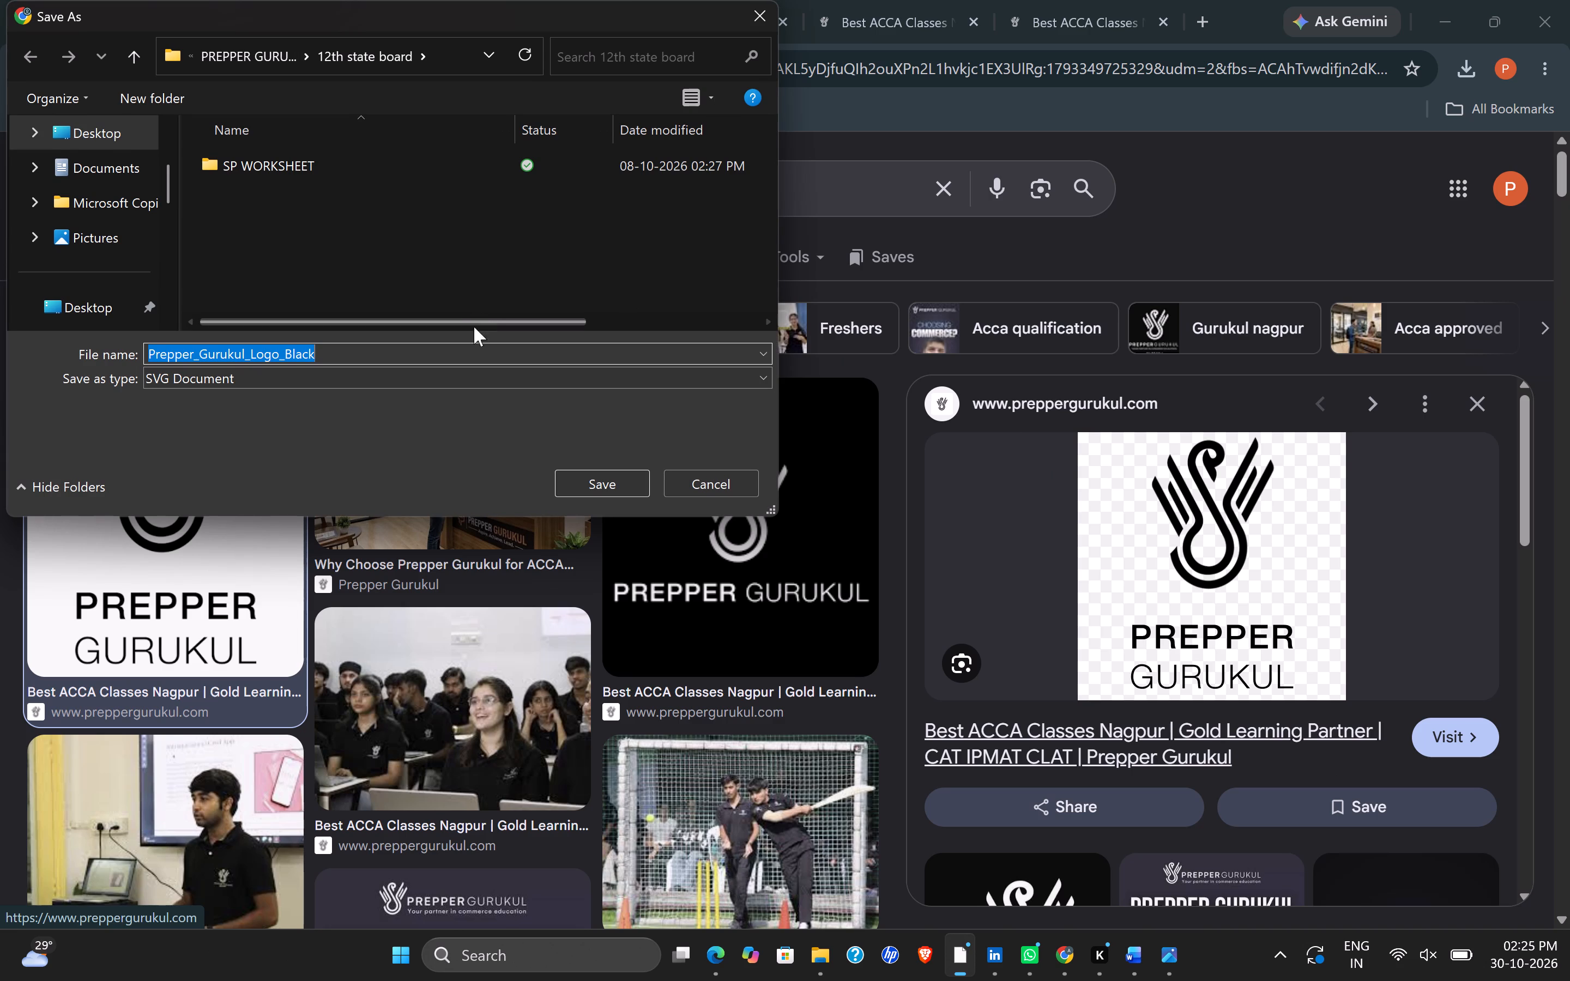
pyautogui.click(469, 373)
pyautogui.click(463, 409)
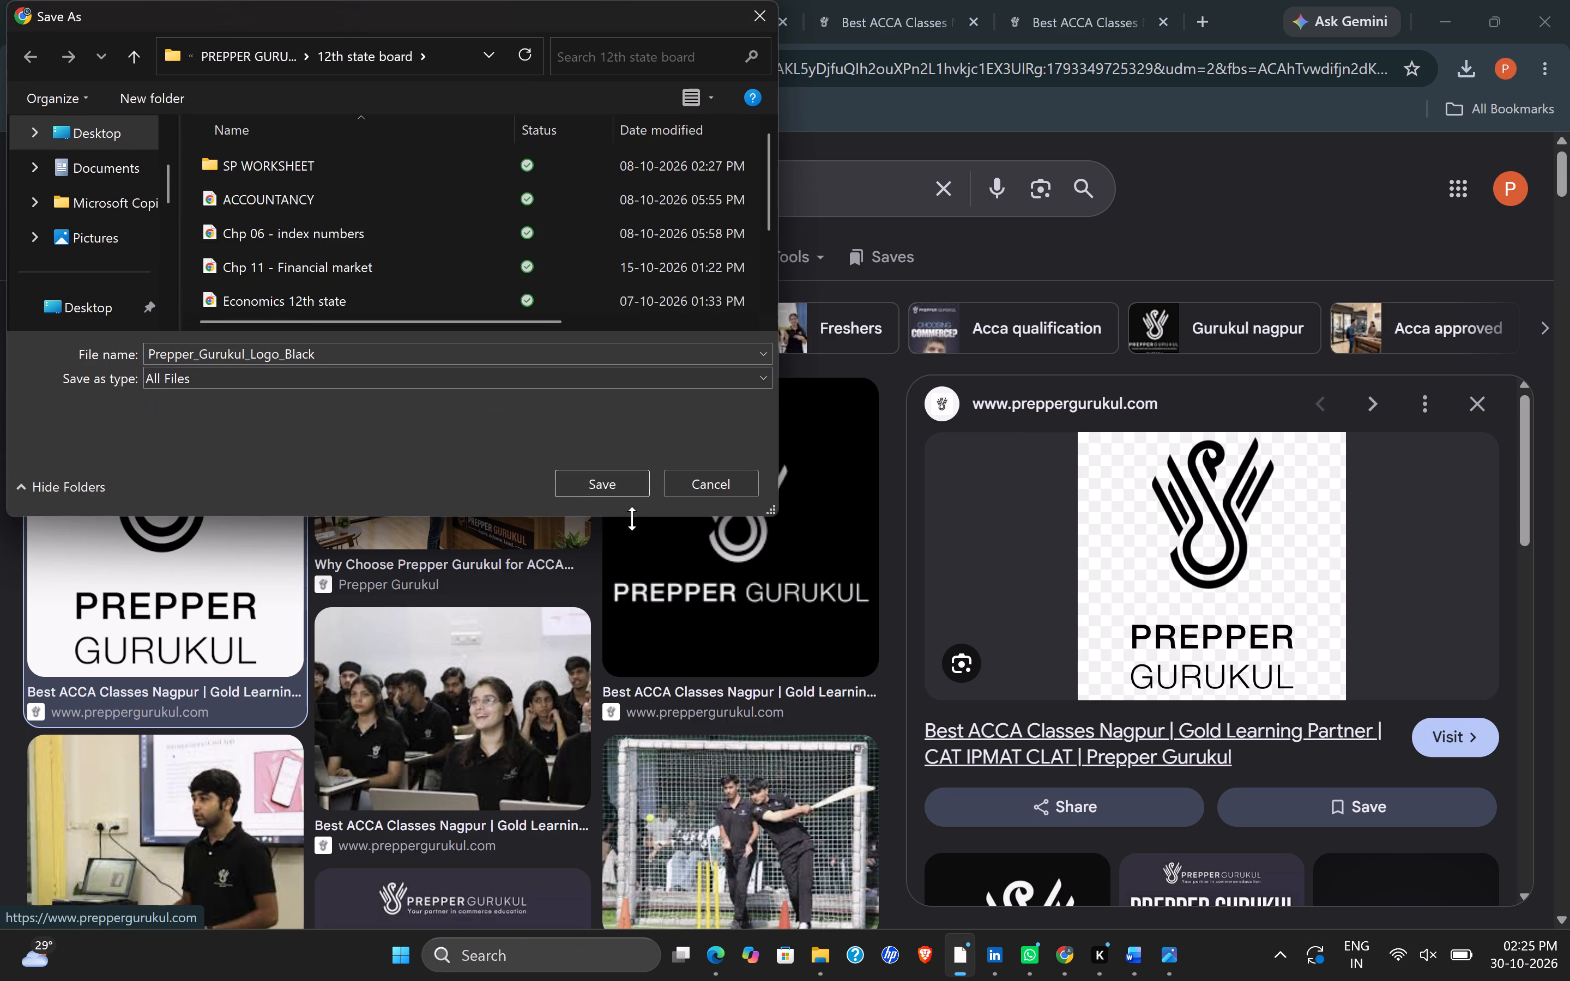
pyautogui.click(618, 482)
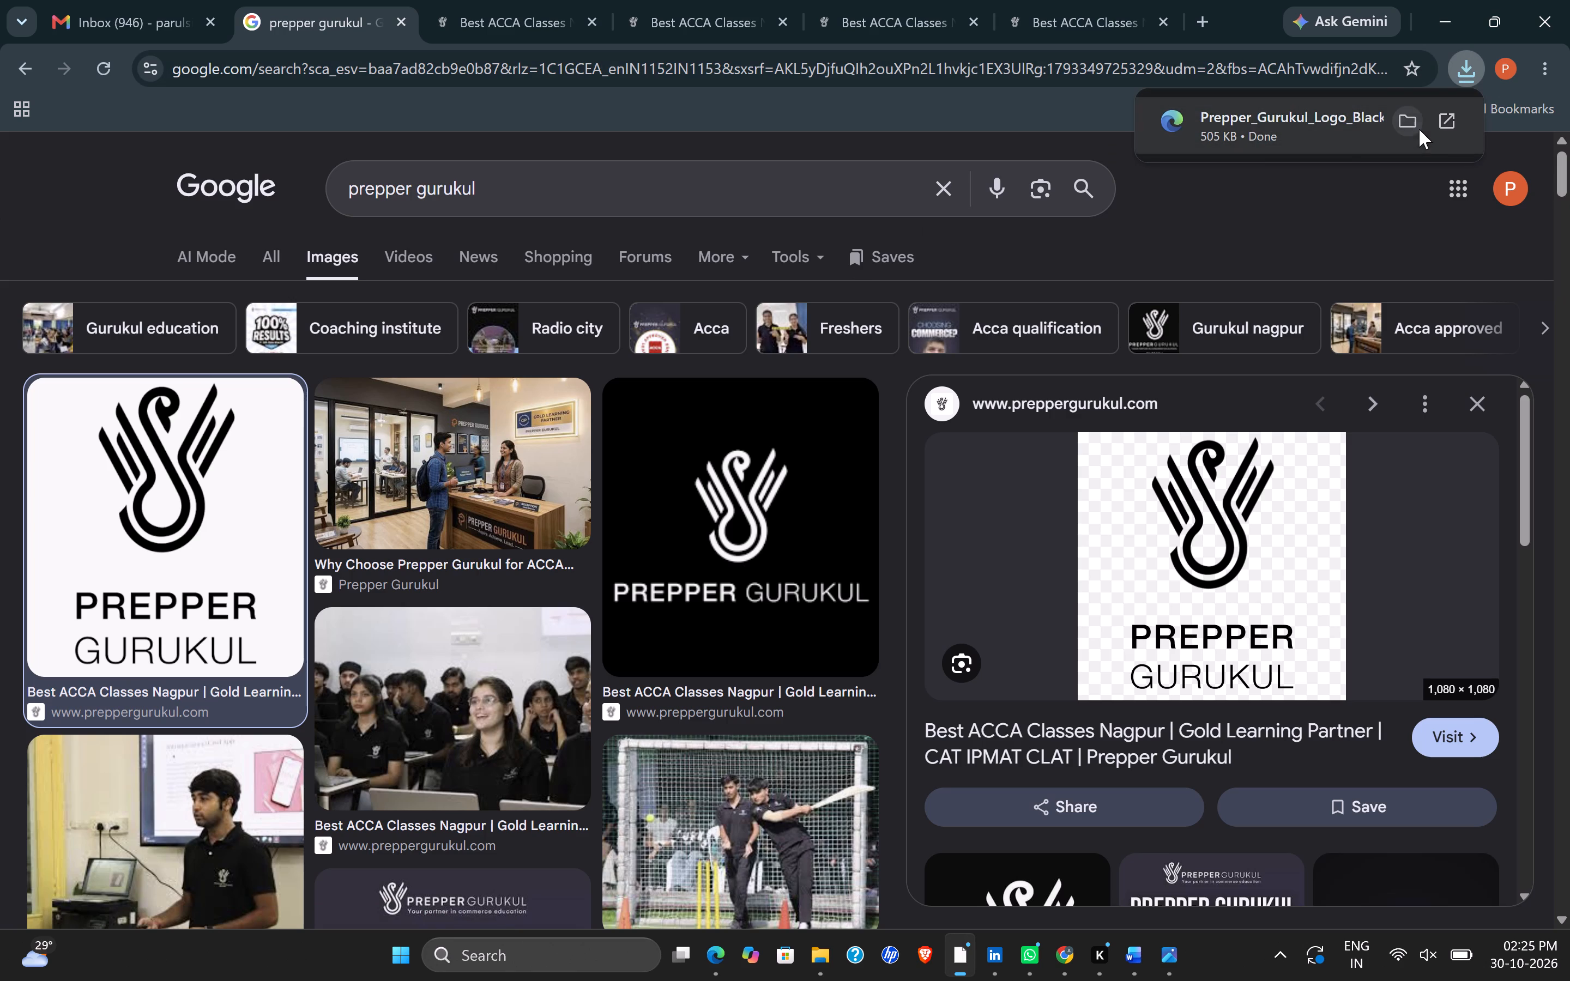
# View the downloaded Prepper_Gurukul_Logo_Black file, show it in its folder and copy it.
pyautogui.click(1445, 124)
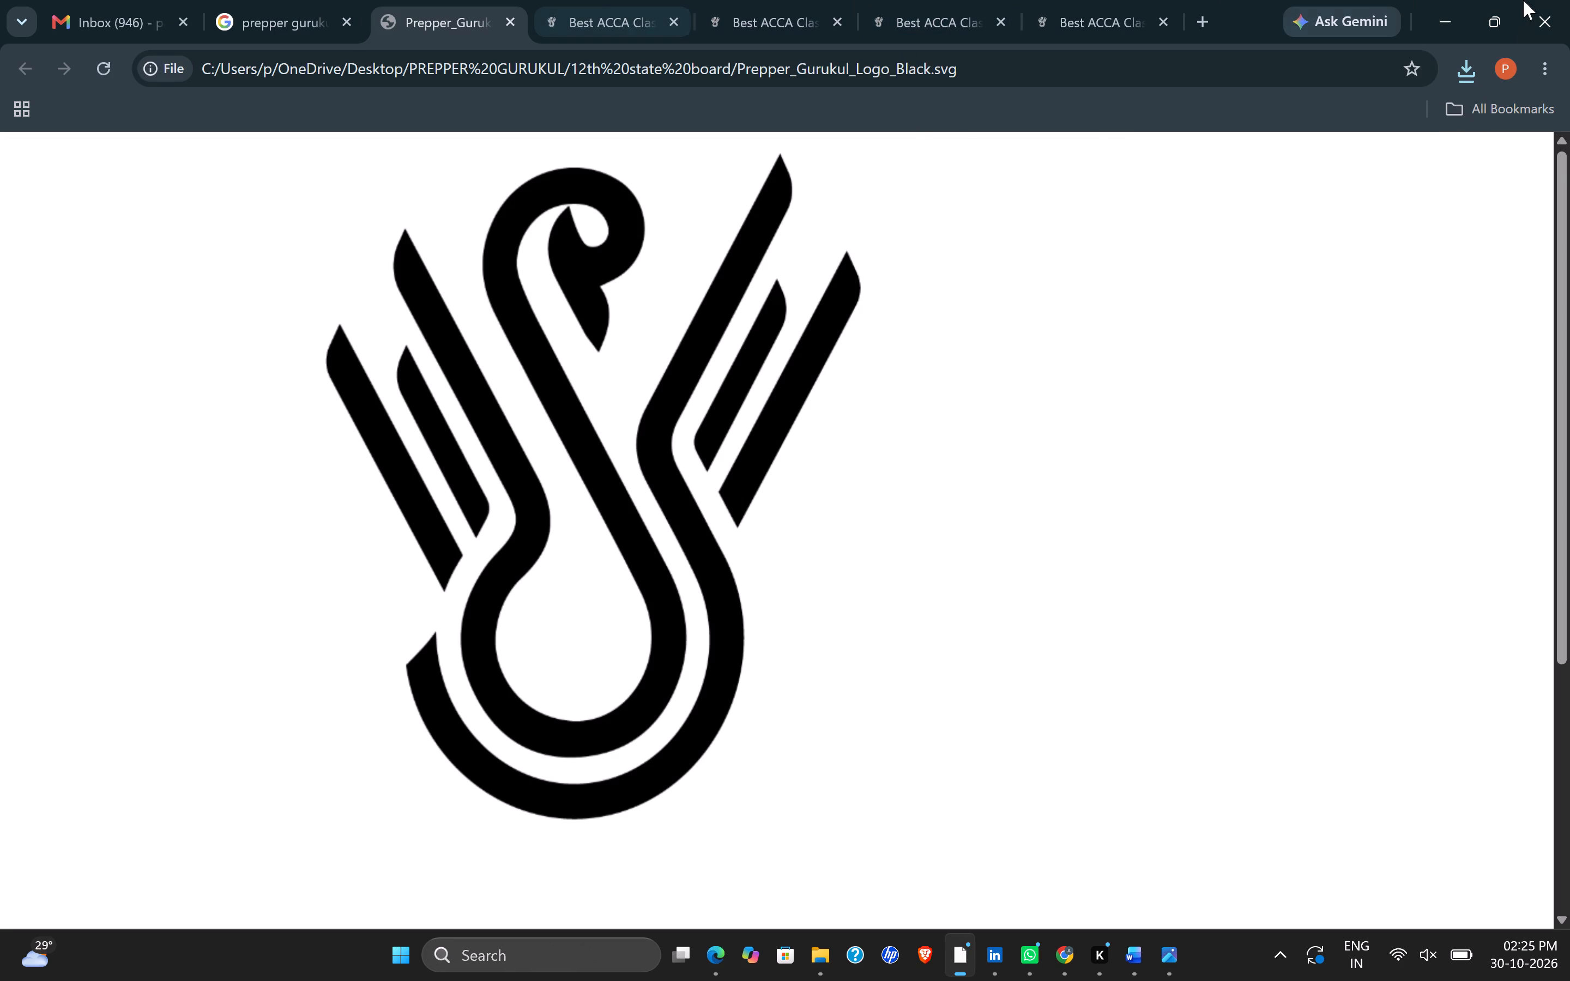
pyautogui.click(1475, 75)
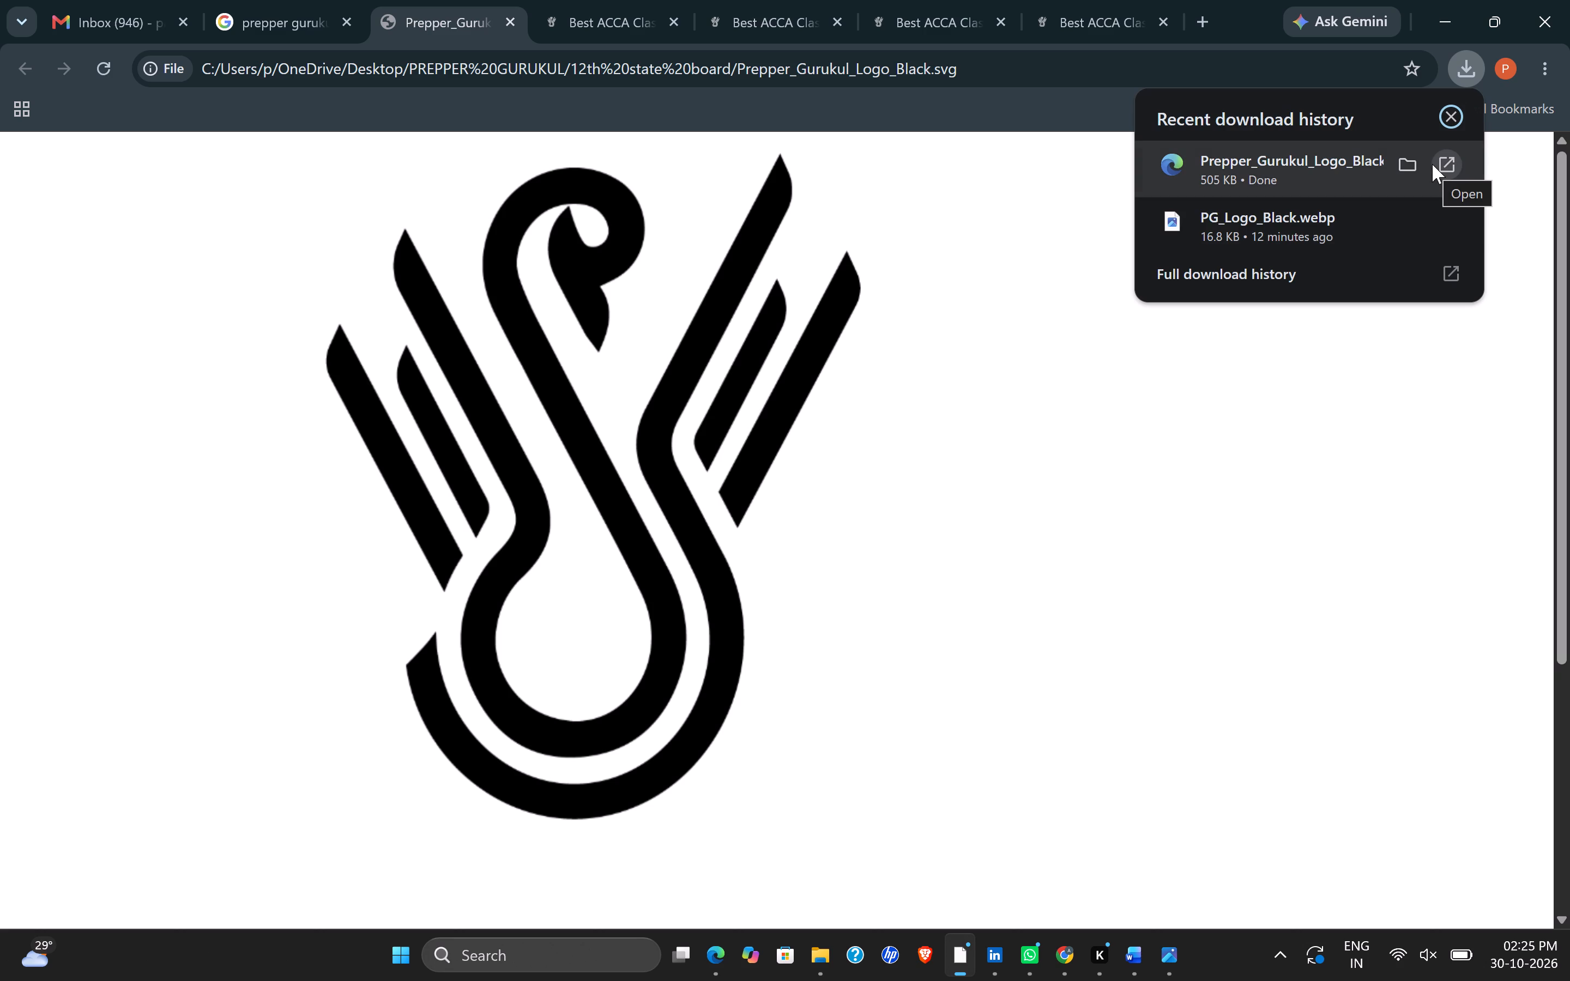
pyautogui.click(1411, 163)
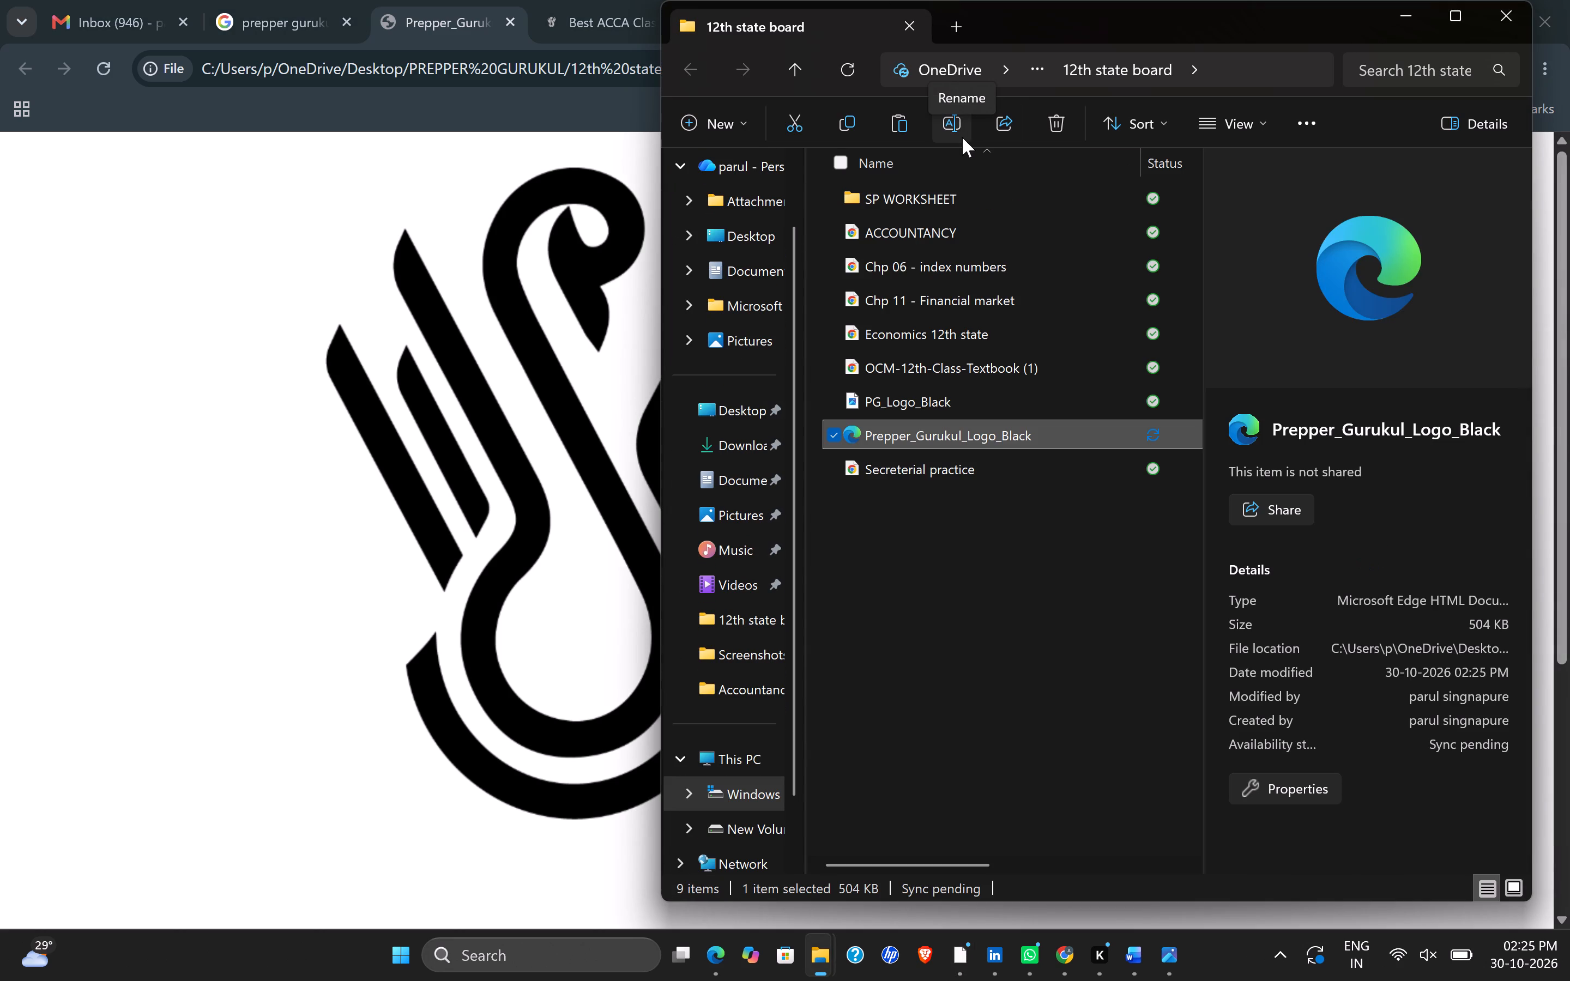
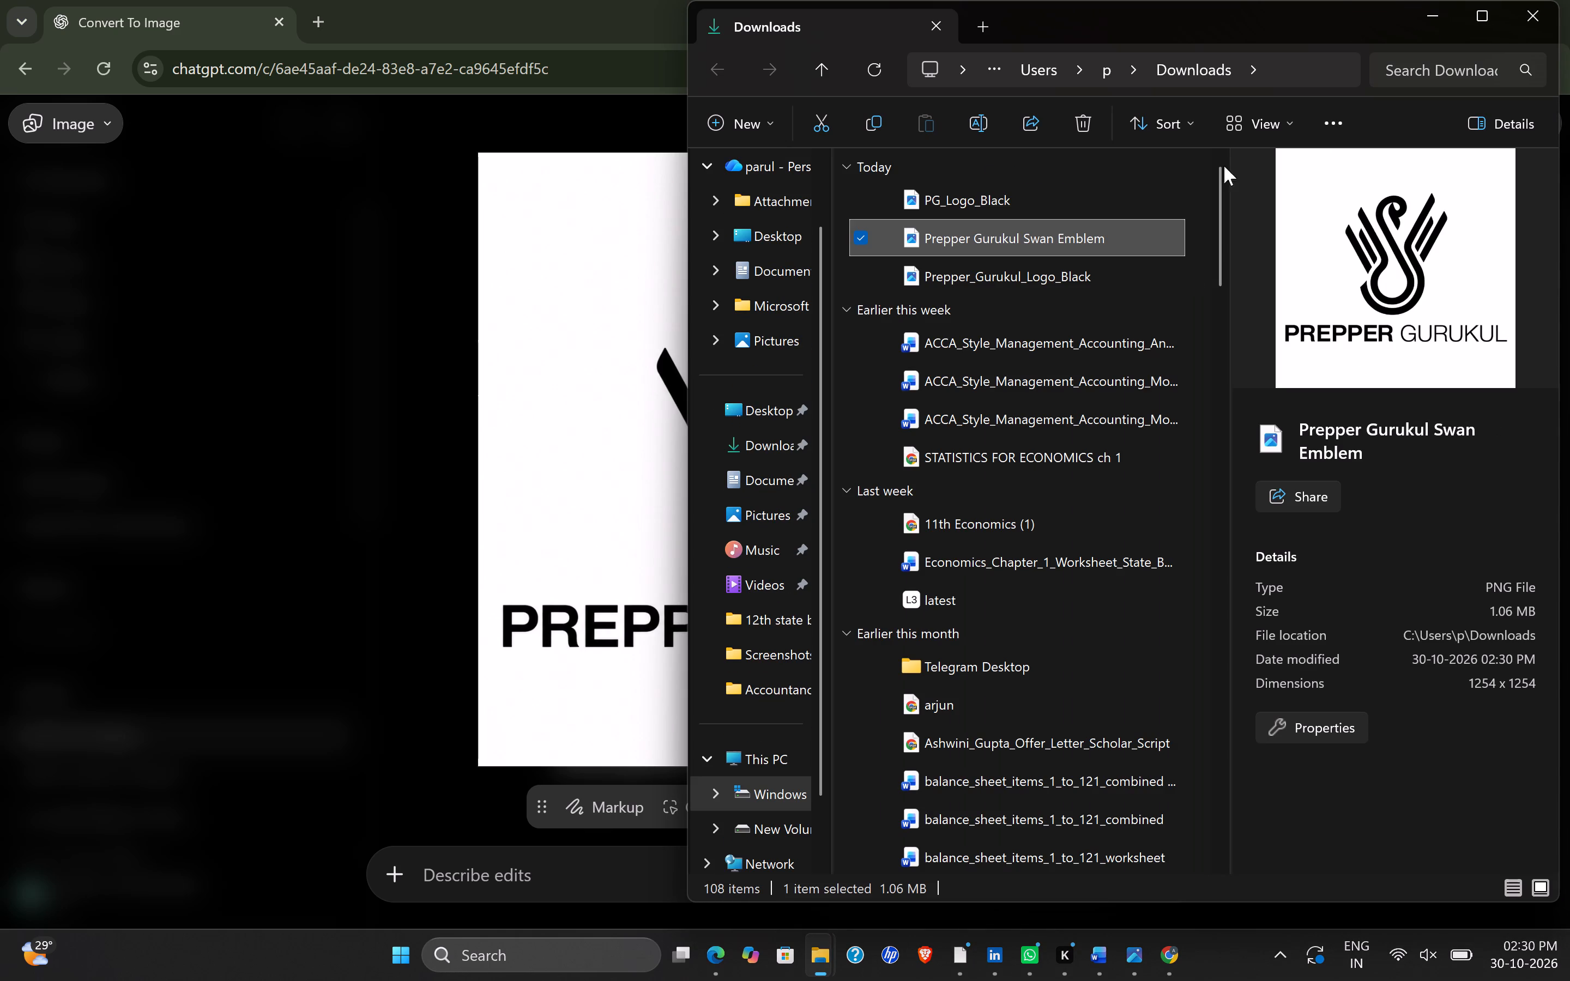
pyautogui.click(1440, 16)
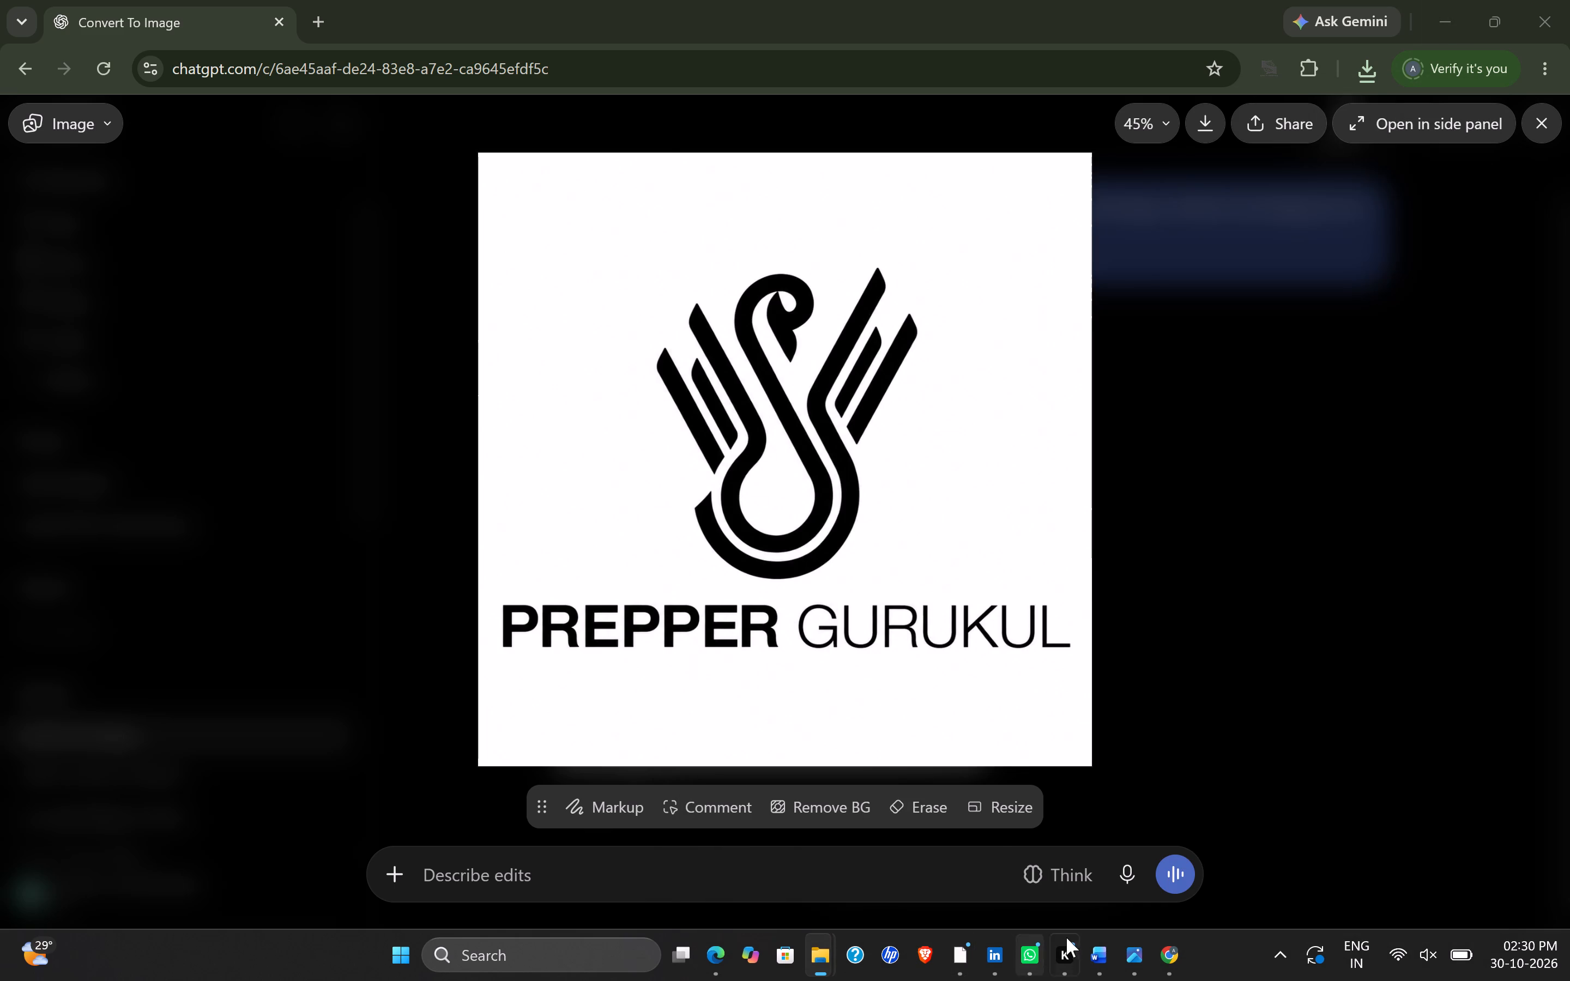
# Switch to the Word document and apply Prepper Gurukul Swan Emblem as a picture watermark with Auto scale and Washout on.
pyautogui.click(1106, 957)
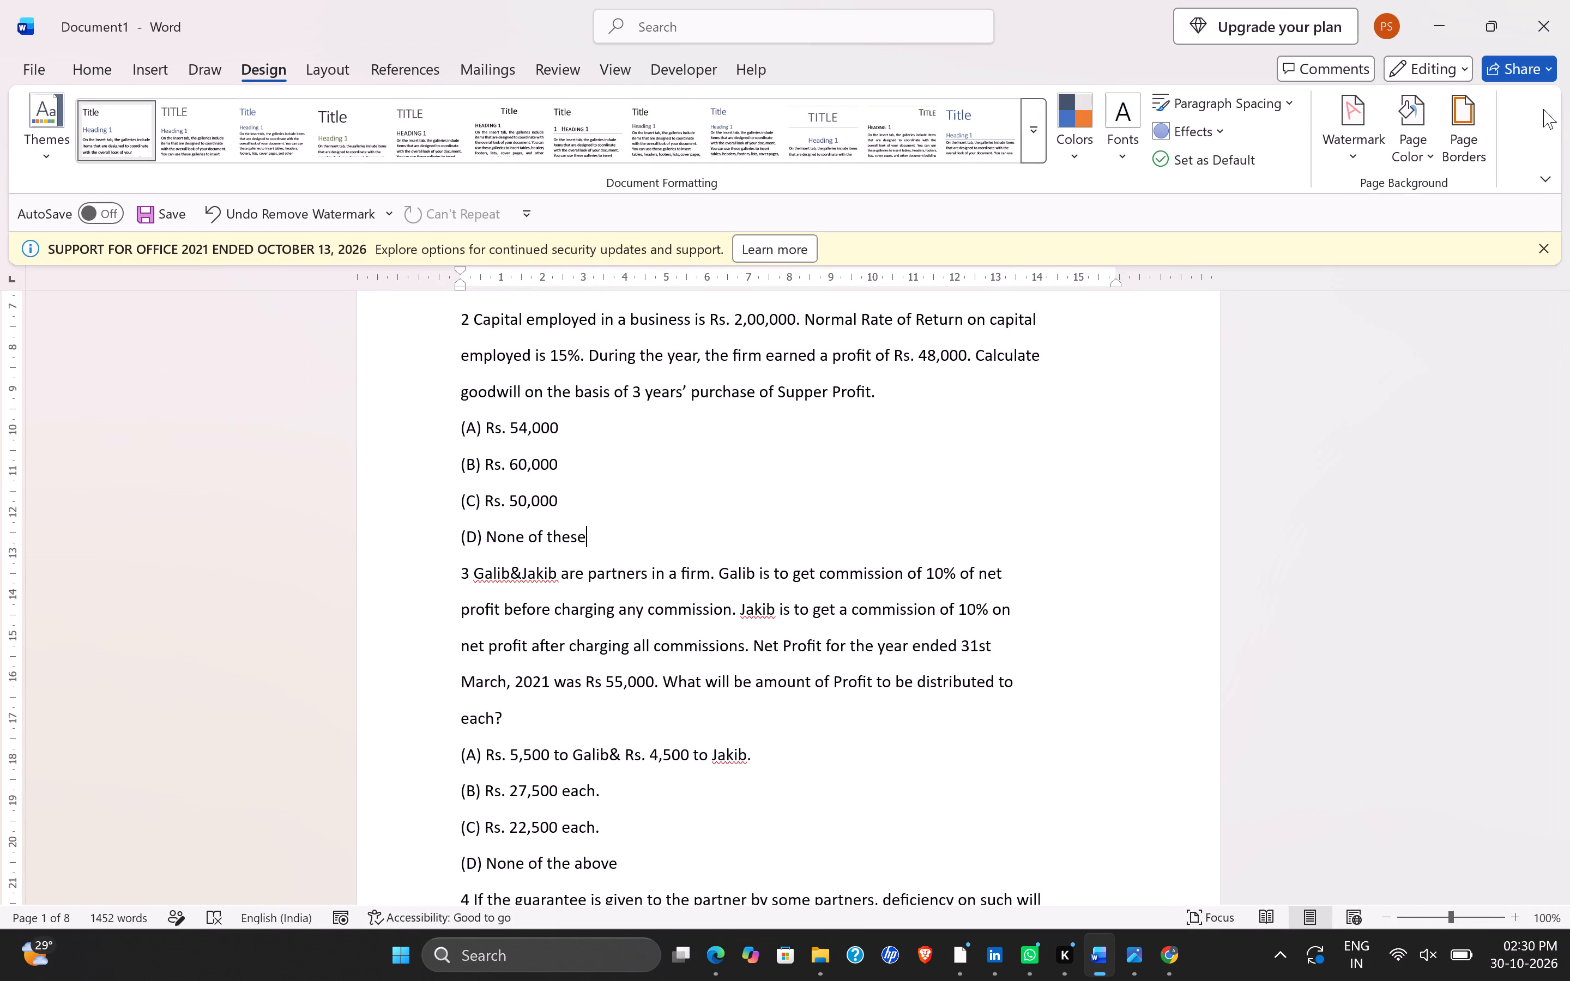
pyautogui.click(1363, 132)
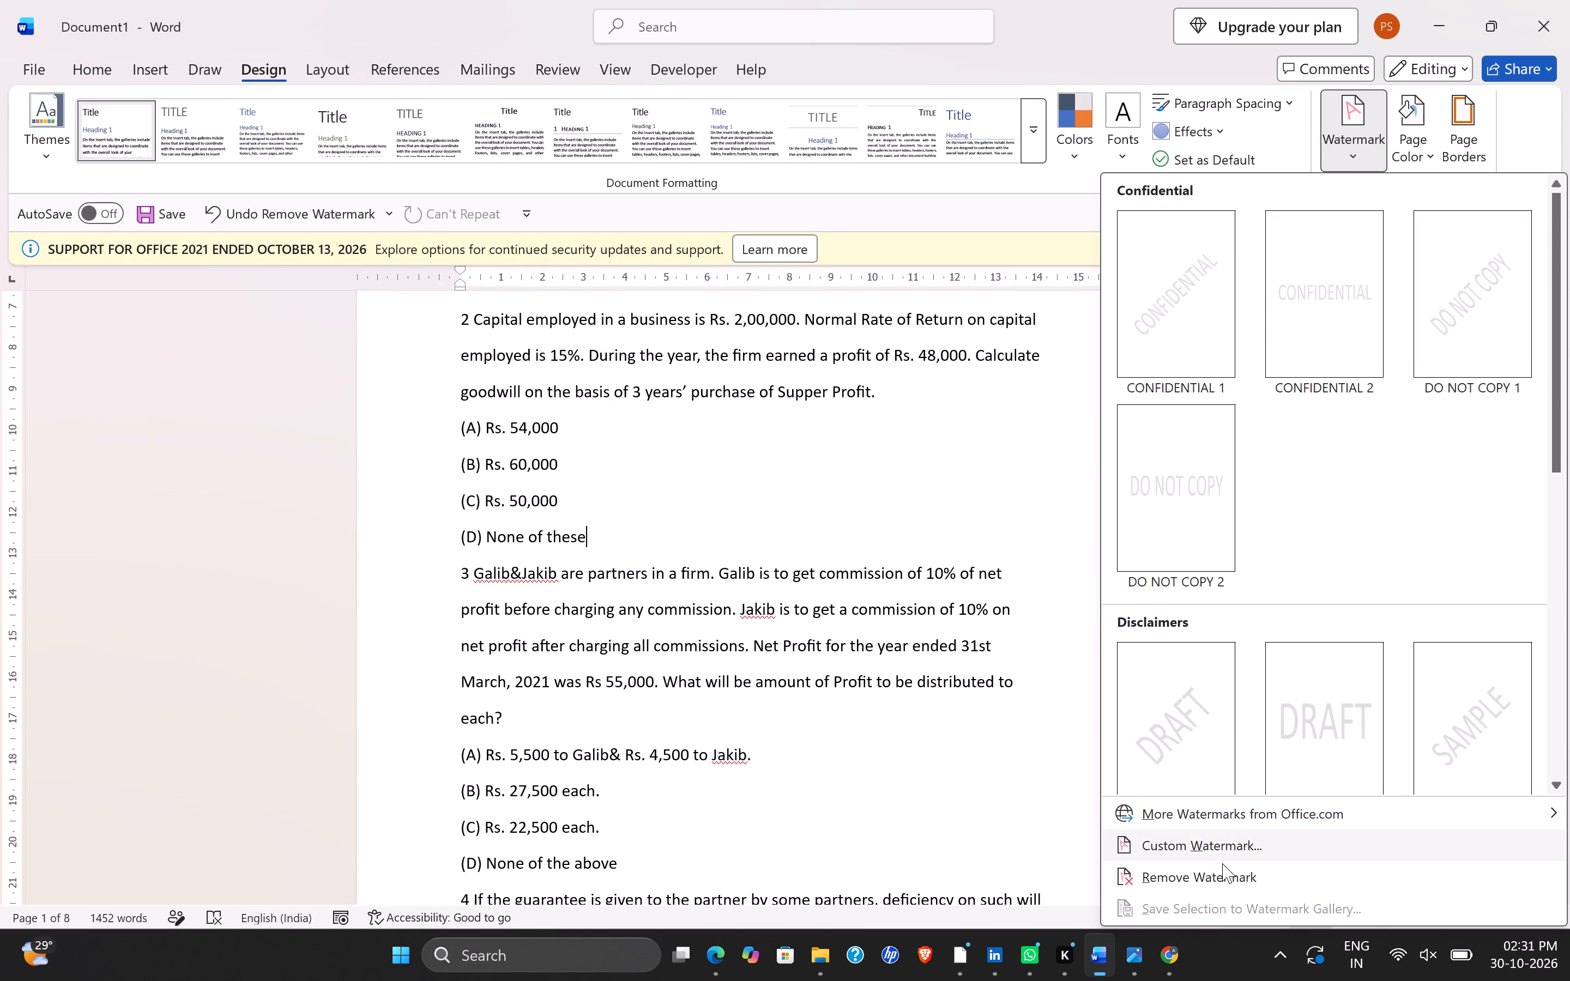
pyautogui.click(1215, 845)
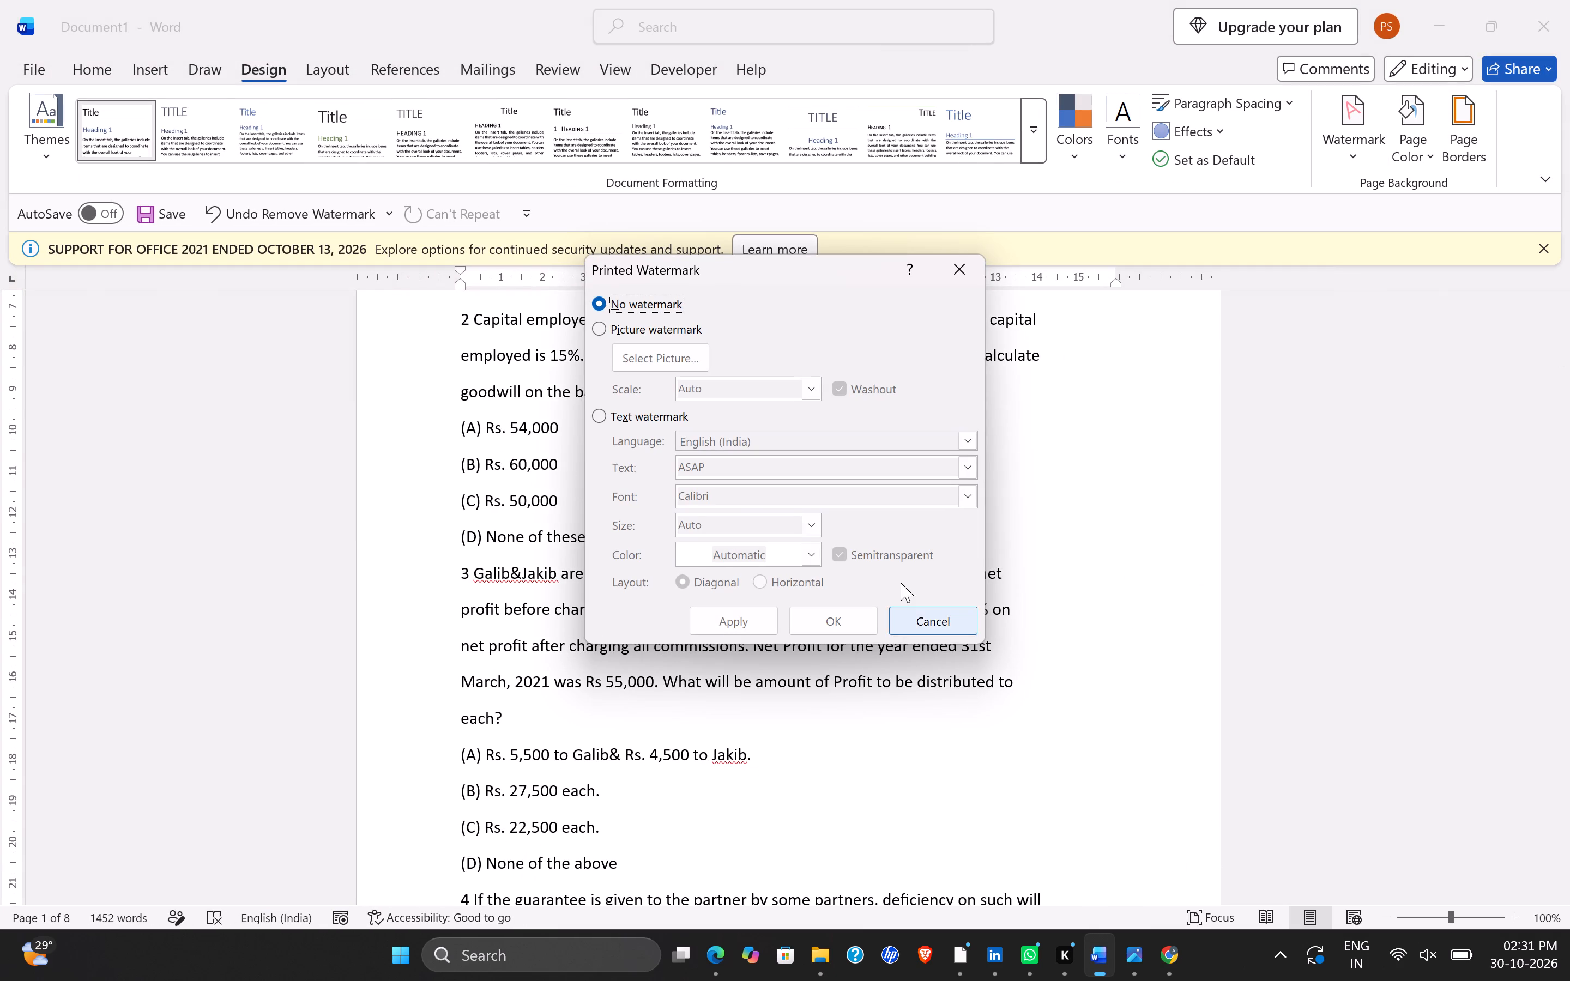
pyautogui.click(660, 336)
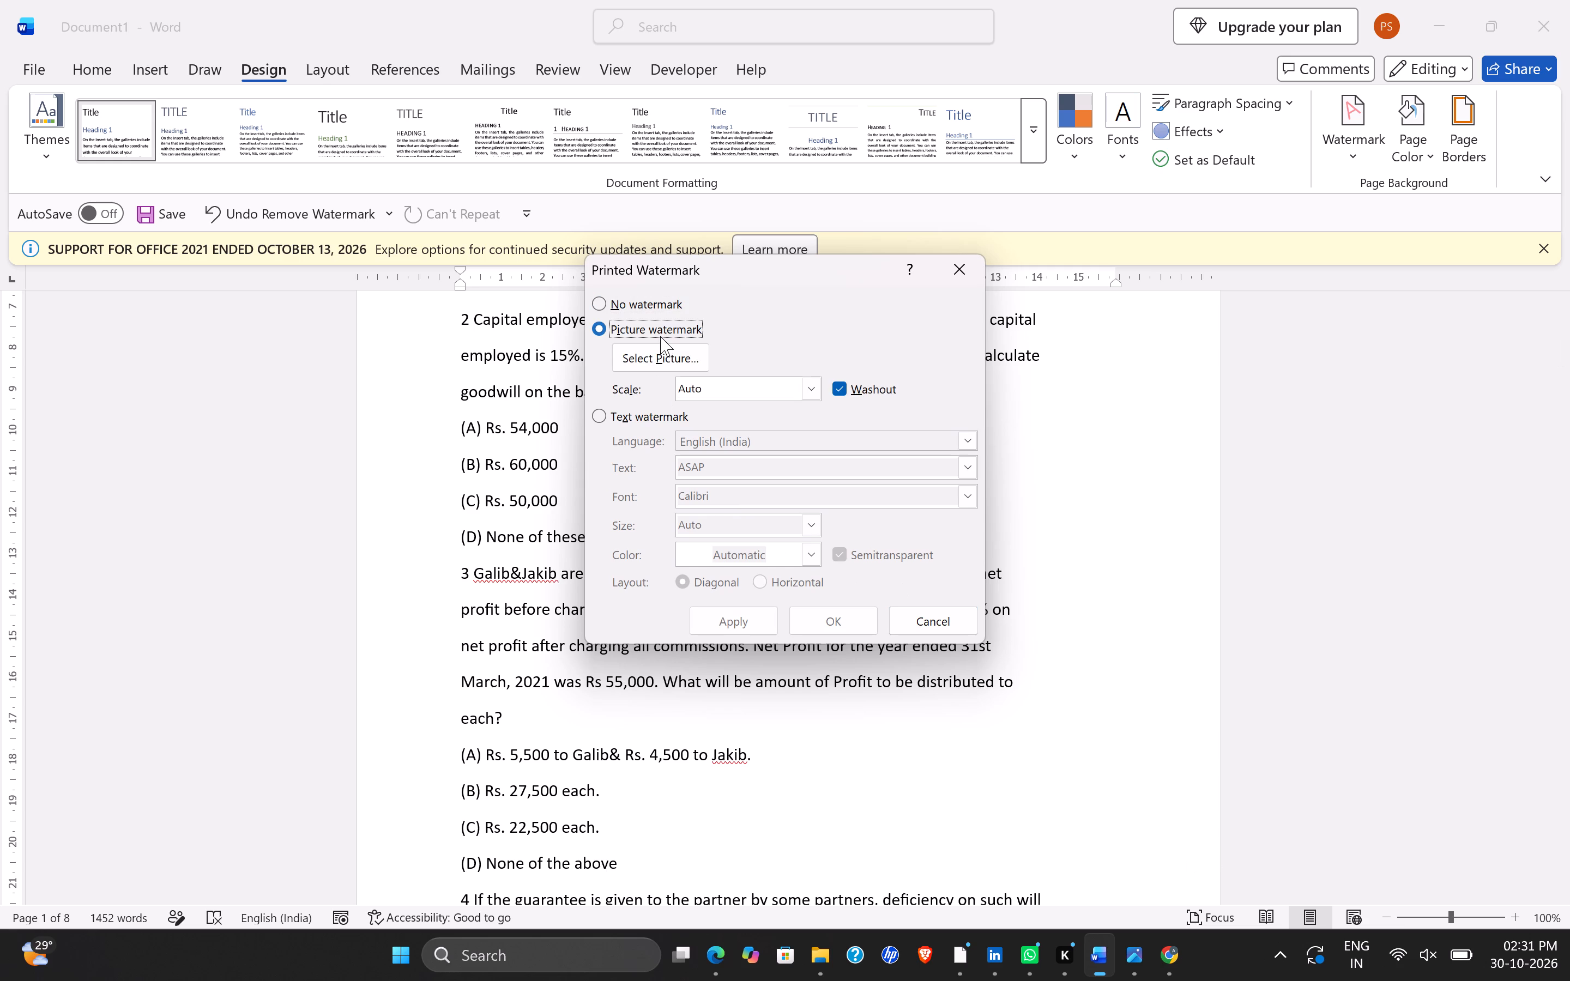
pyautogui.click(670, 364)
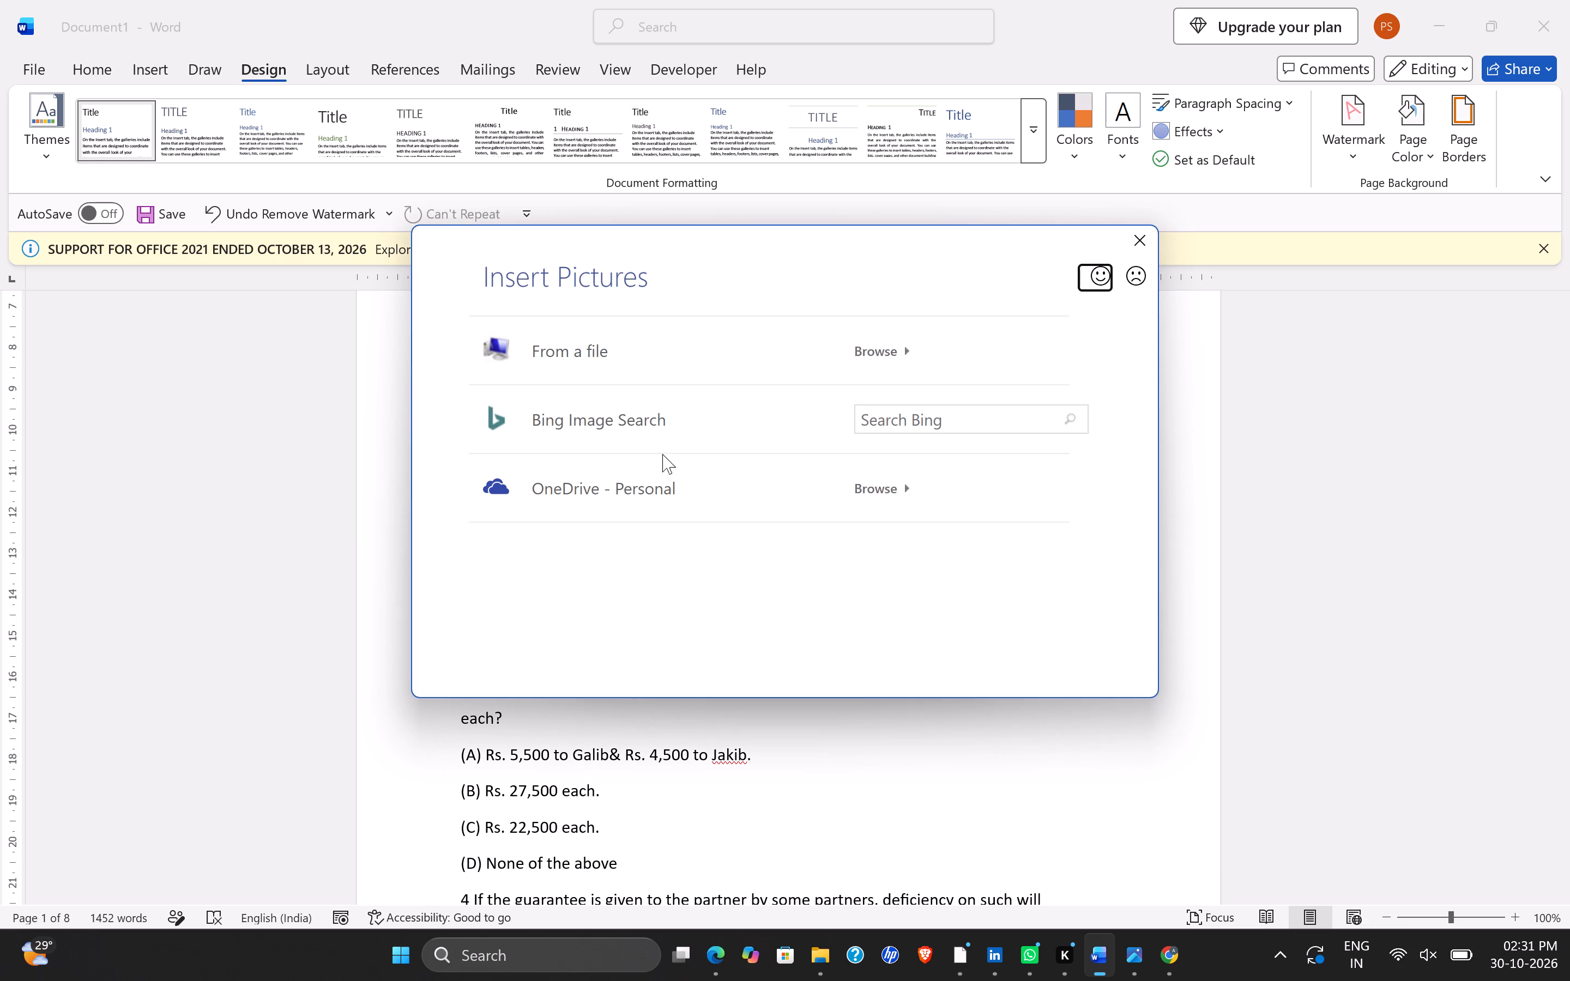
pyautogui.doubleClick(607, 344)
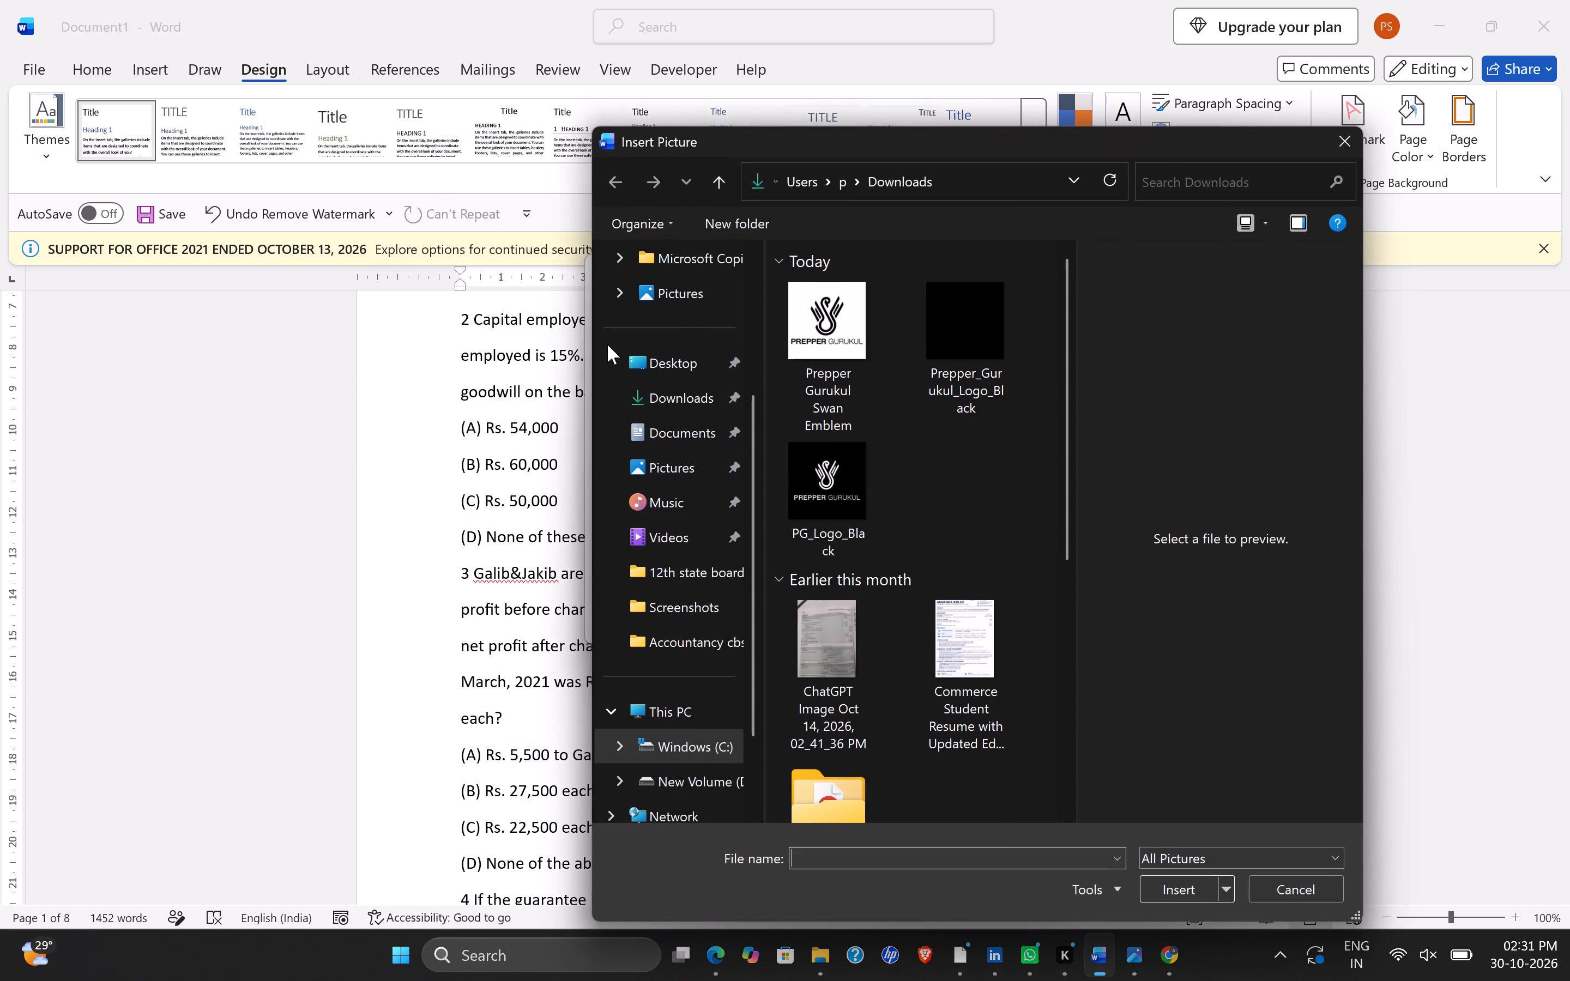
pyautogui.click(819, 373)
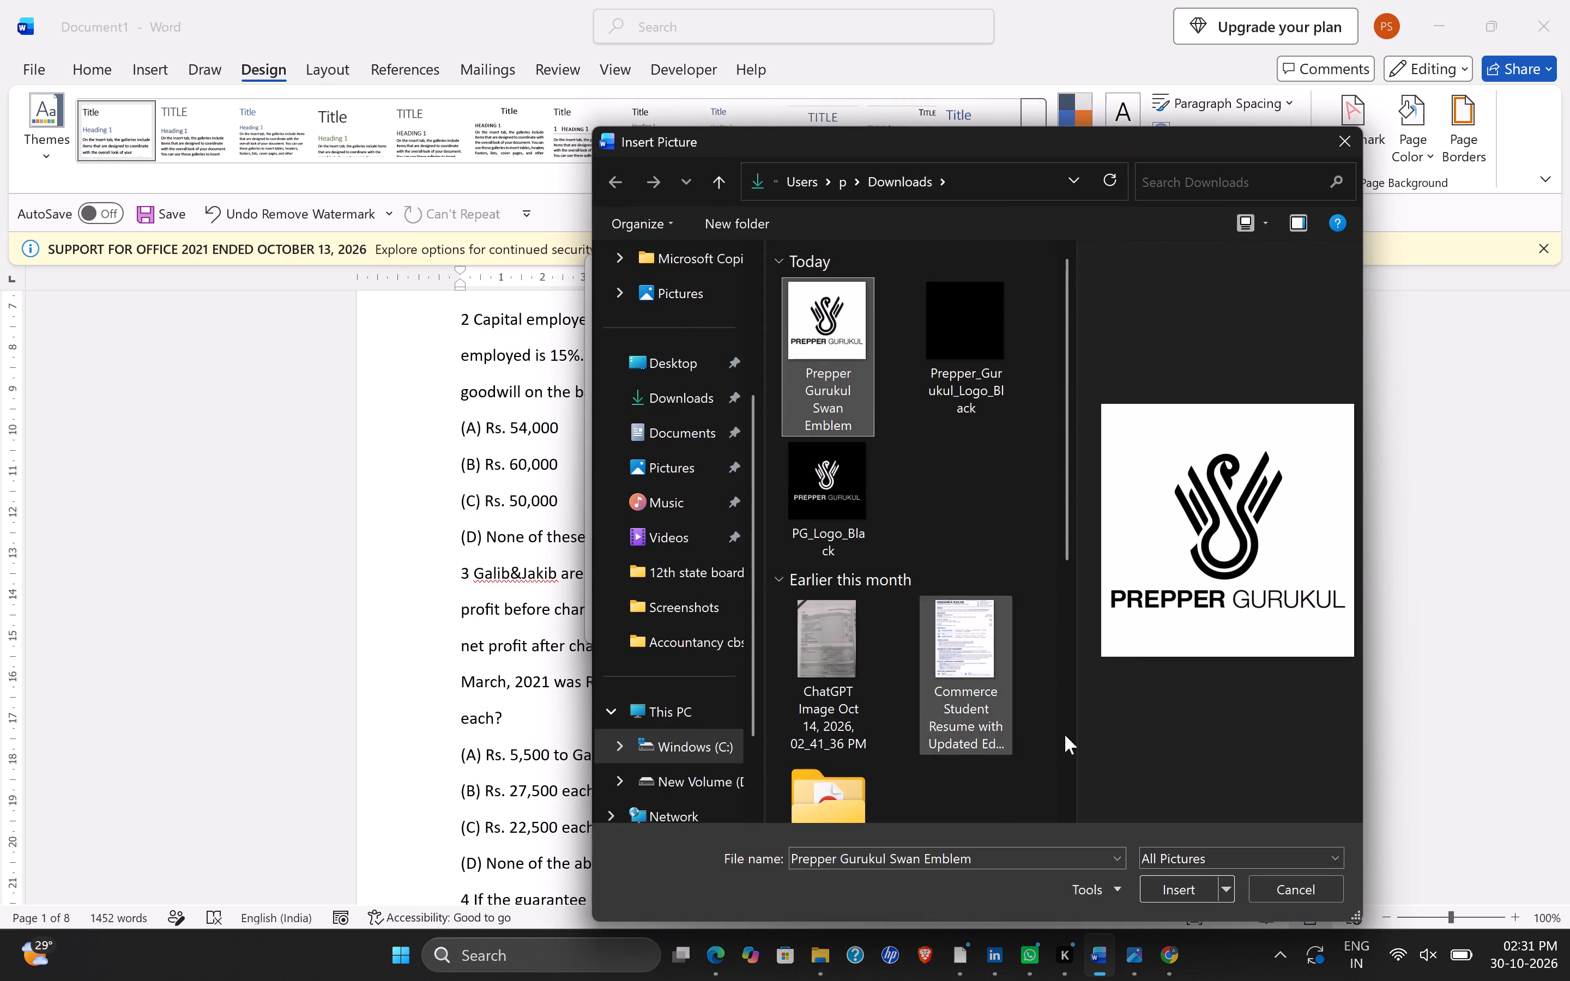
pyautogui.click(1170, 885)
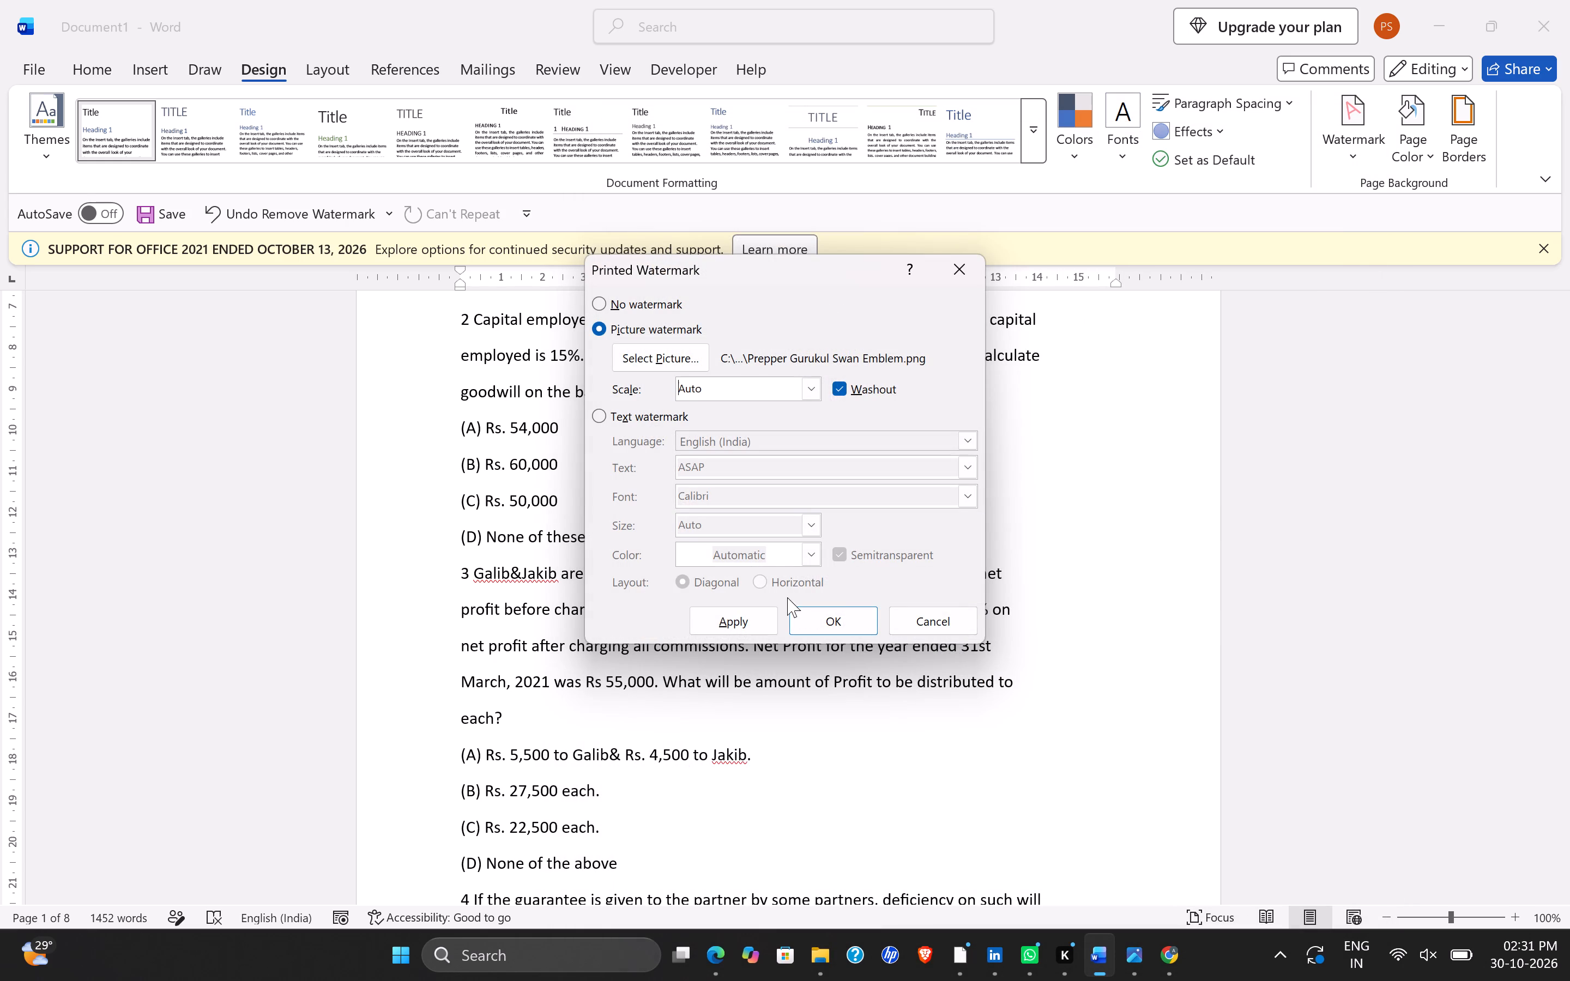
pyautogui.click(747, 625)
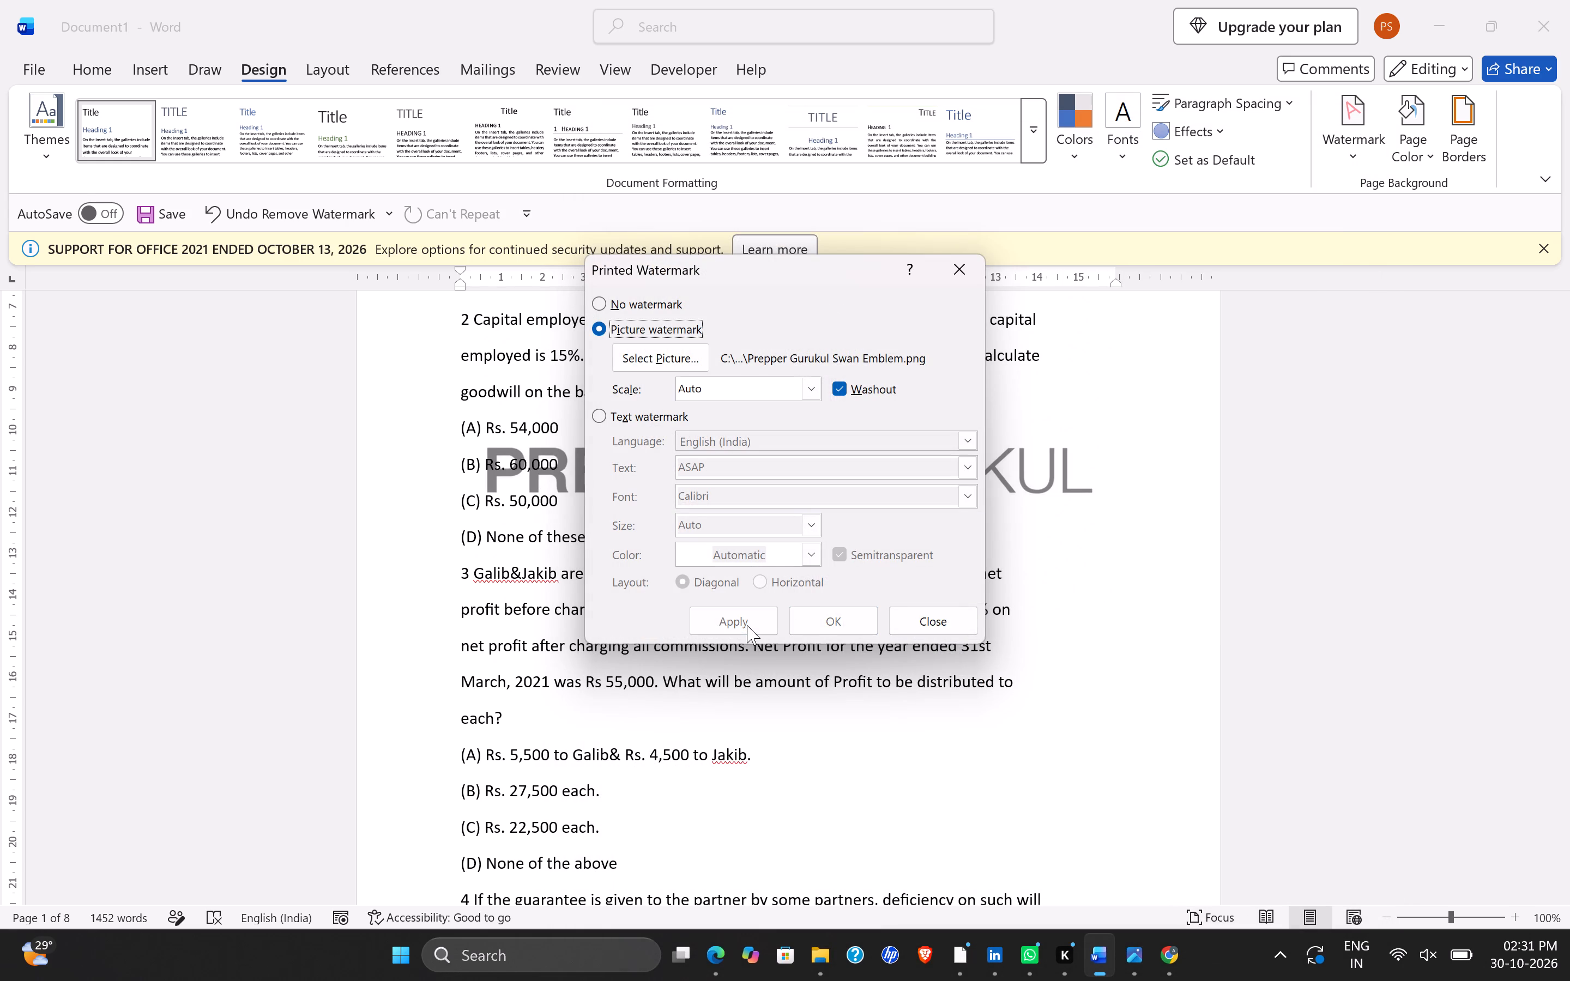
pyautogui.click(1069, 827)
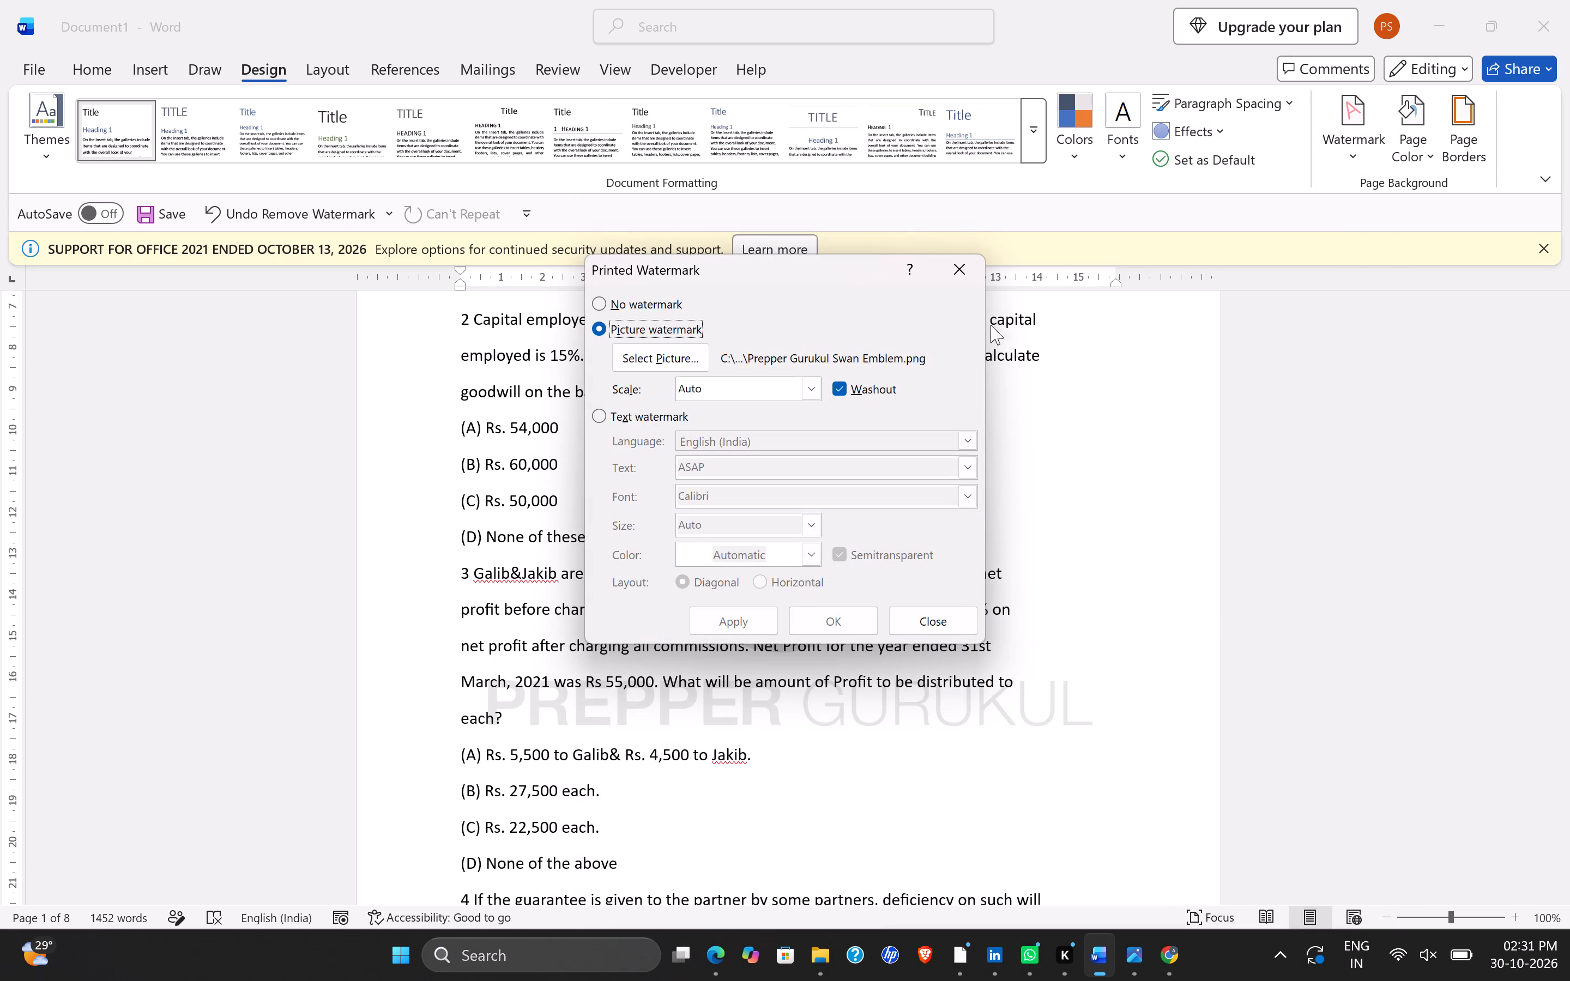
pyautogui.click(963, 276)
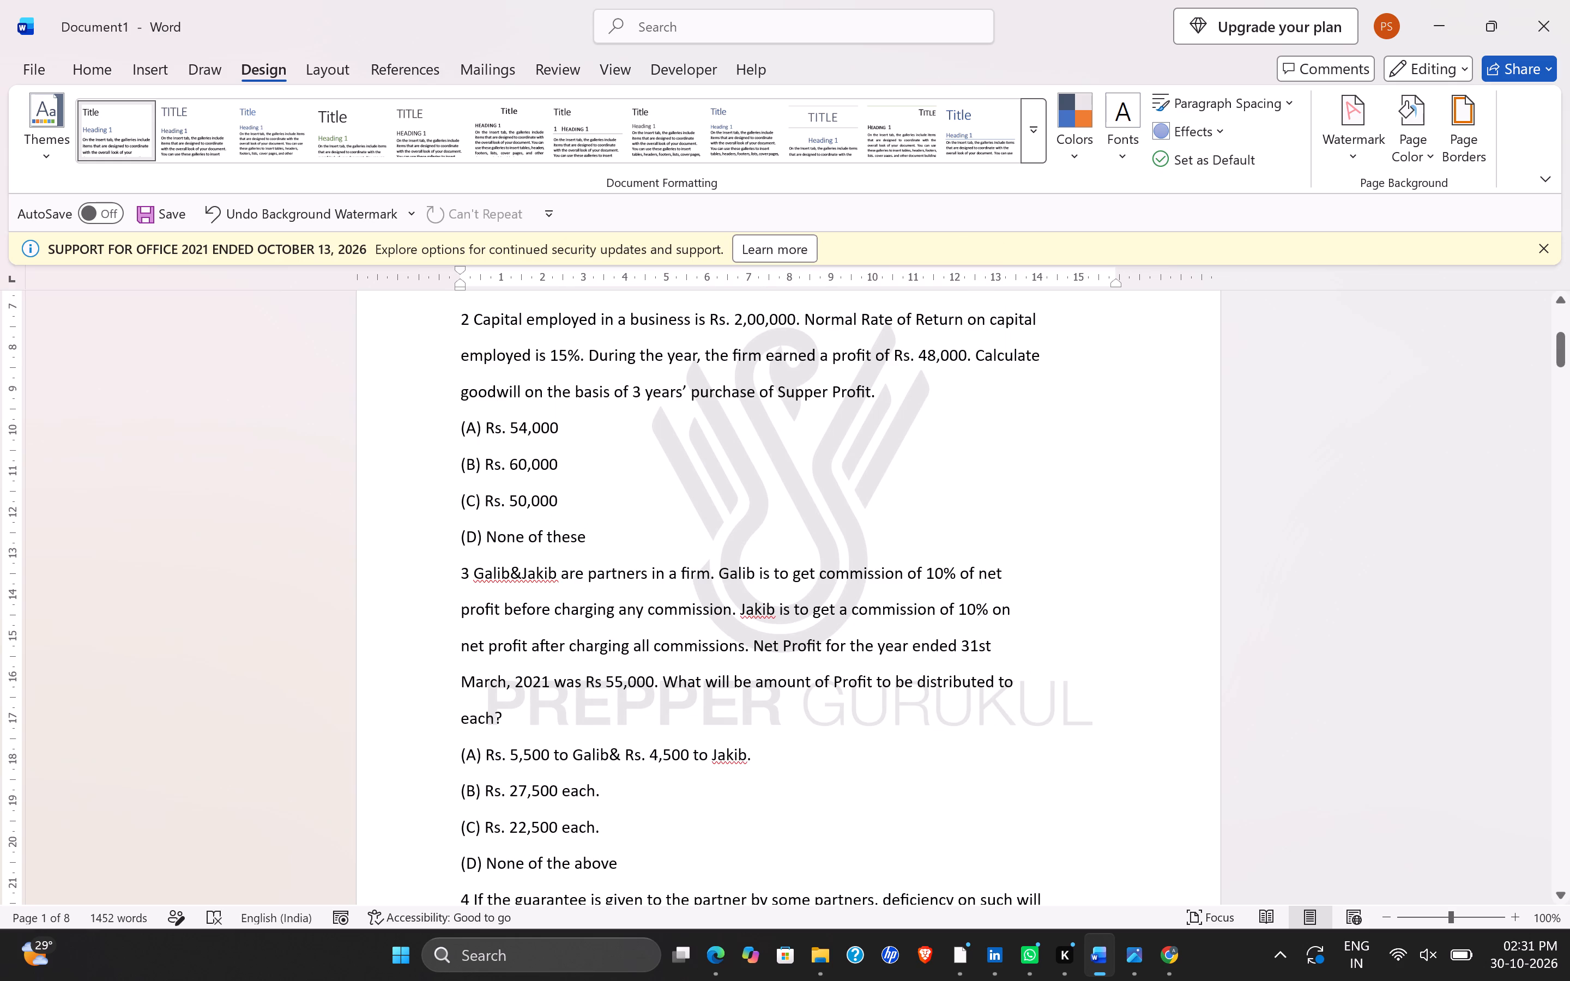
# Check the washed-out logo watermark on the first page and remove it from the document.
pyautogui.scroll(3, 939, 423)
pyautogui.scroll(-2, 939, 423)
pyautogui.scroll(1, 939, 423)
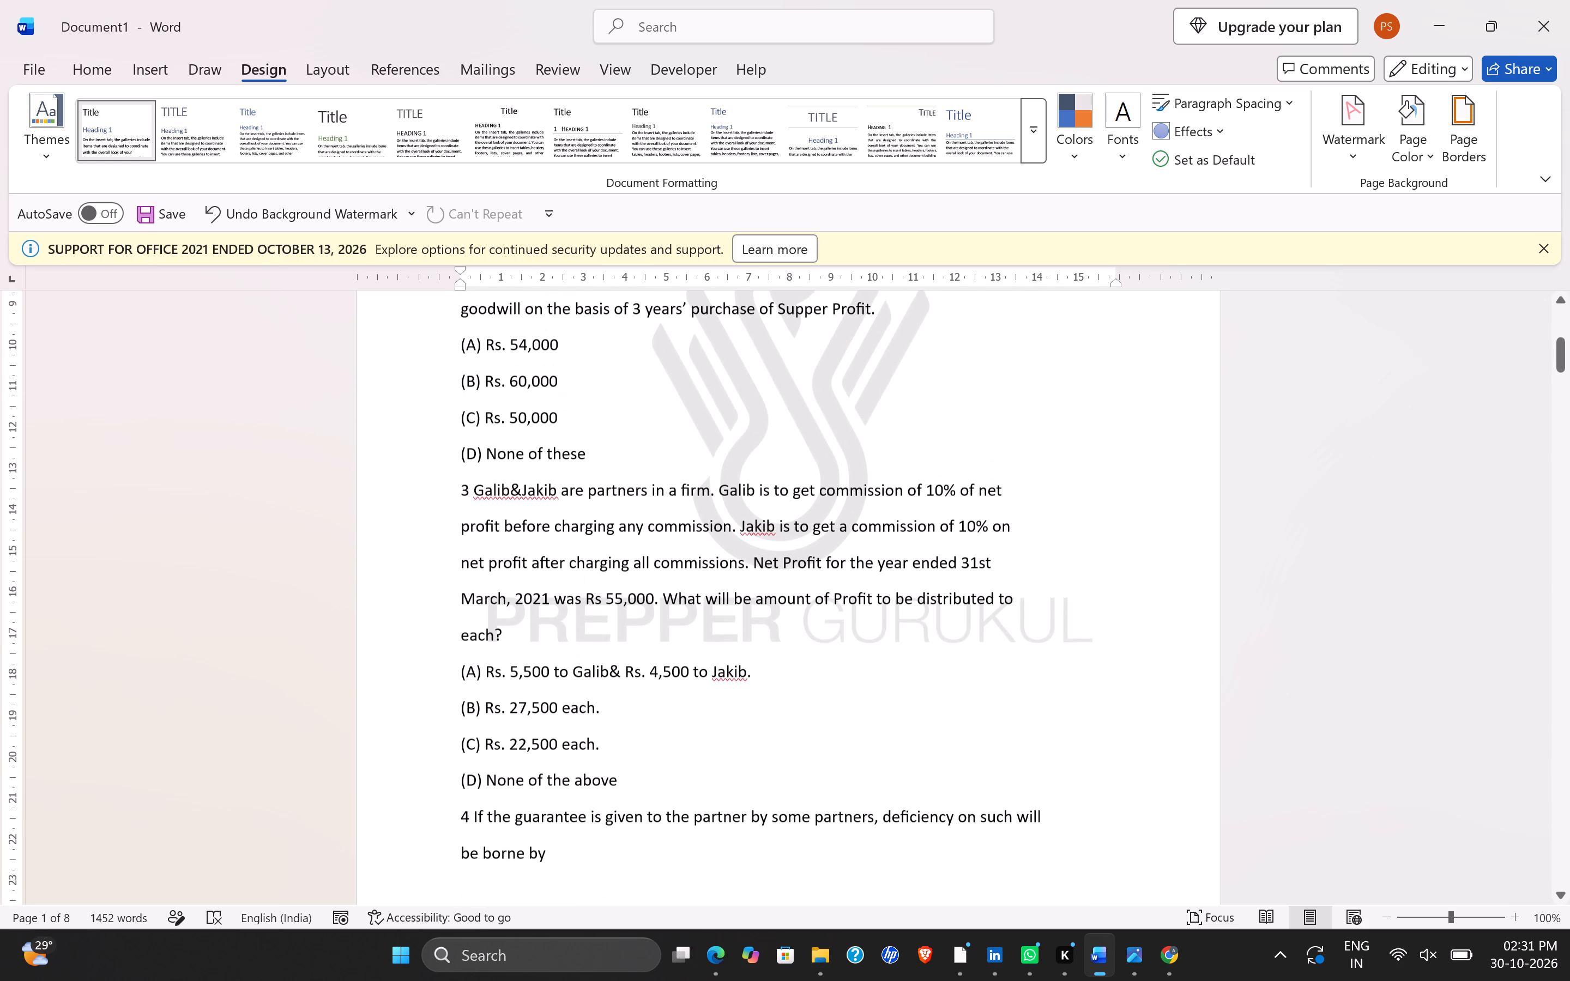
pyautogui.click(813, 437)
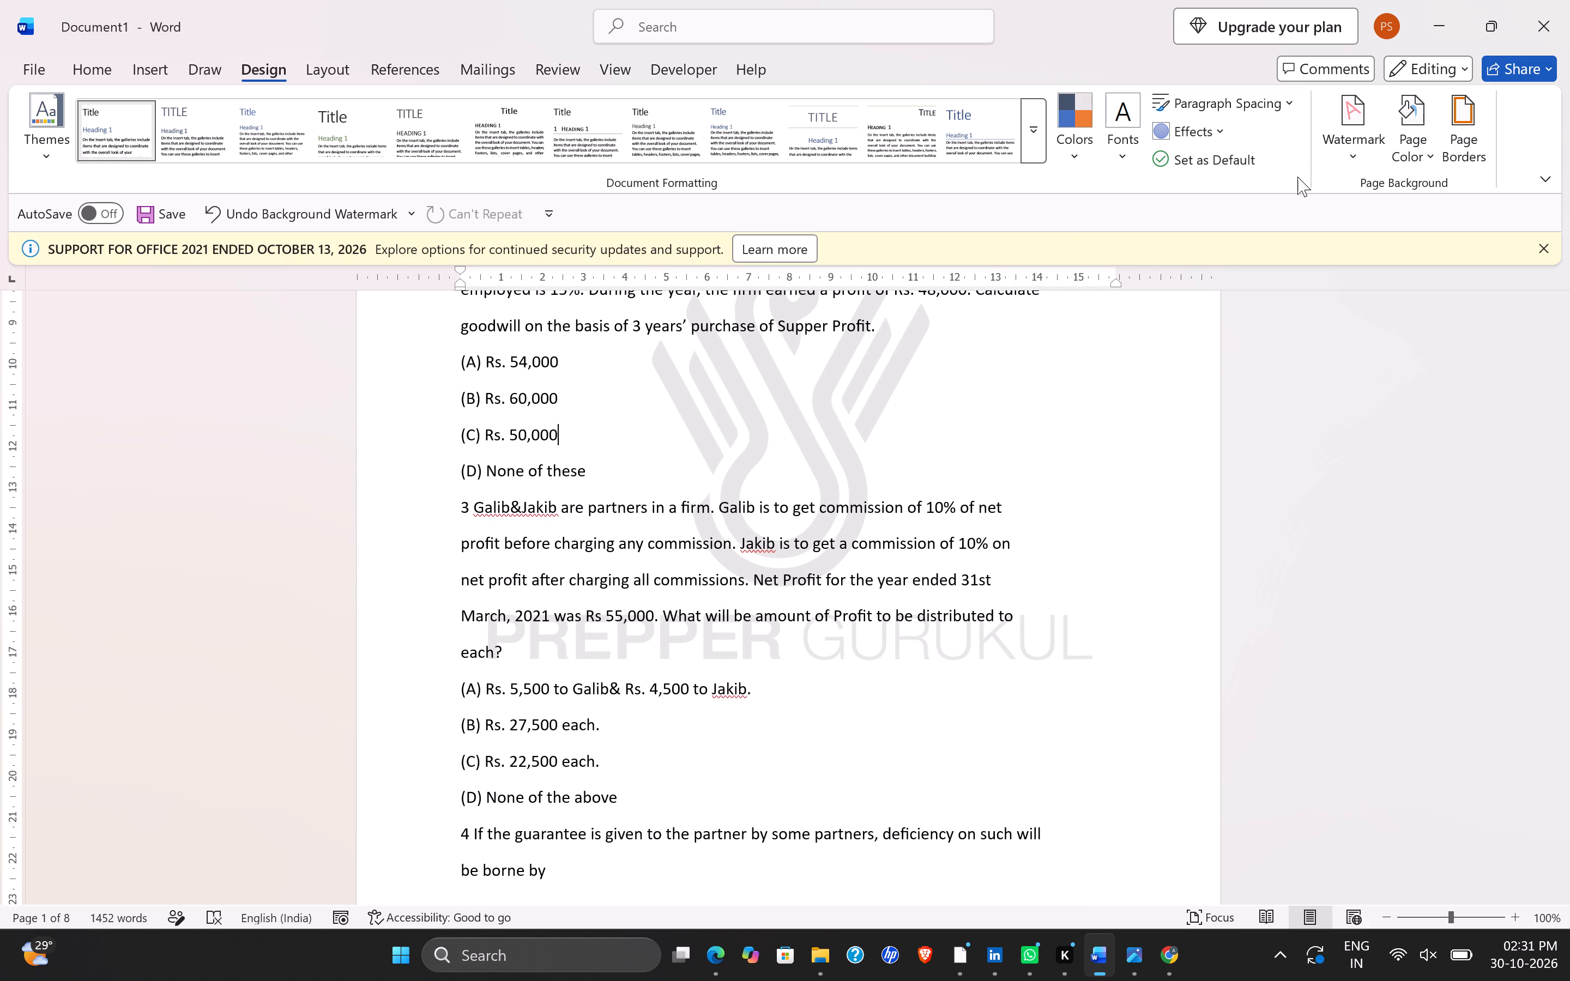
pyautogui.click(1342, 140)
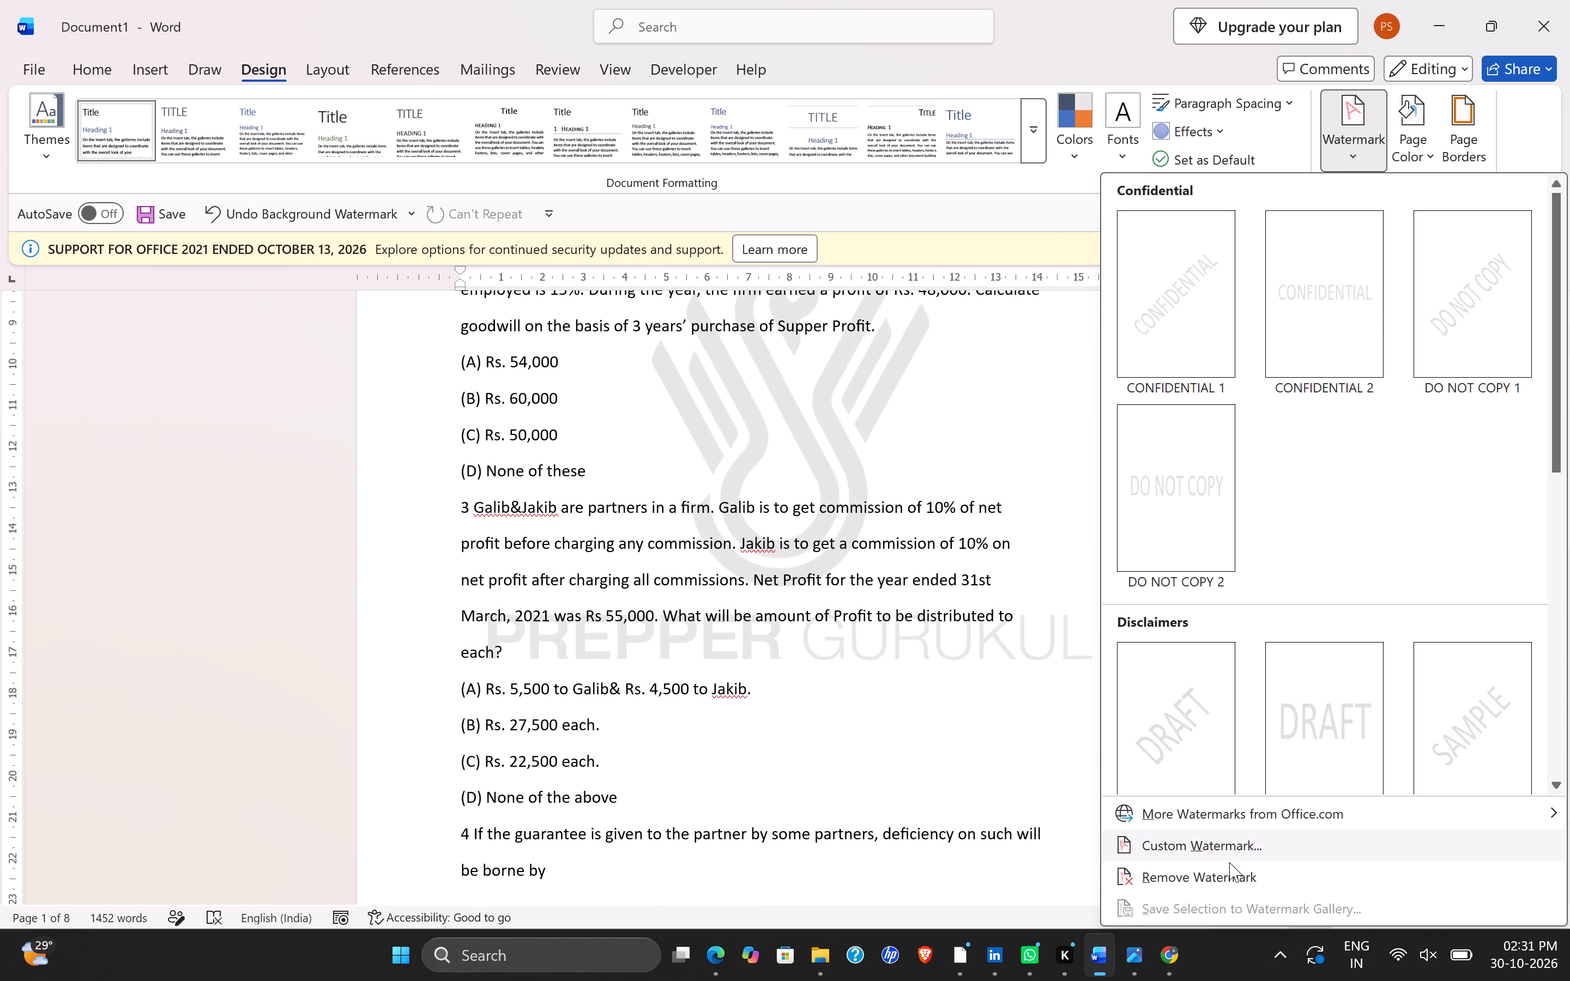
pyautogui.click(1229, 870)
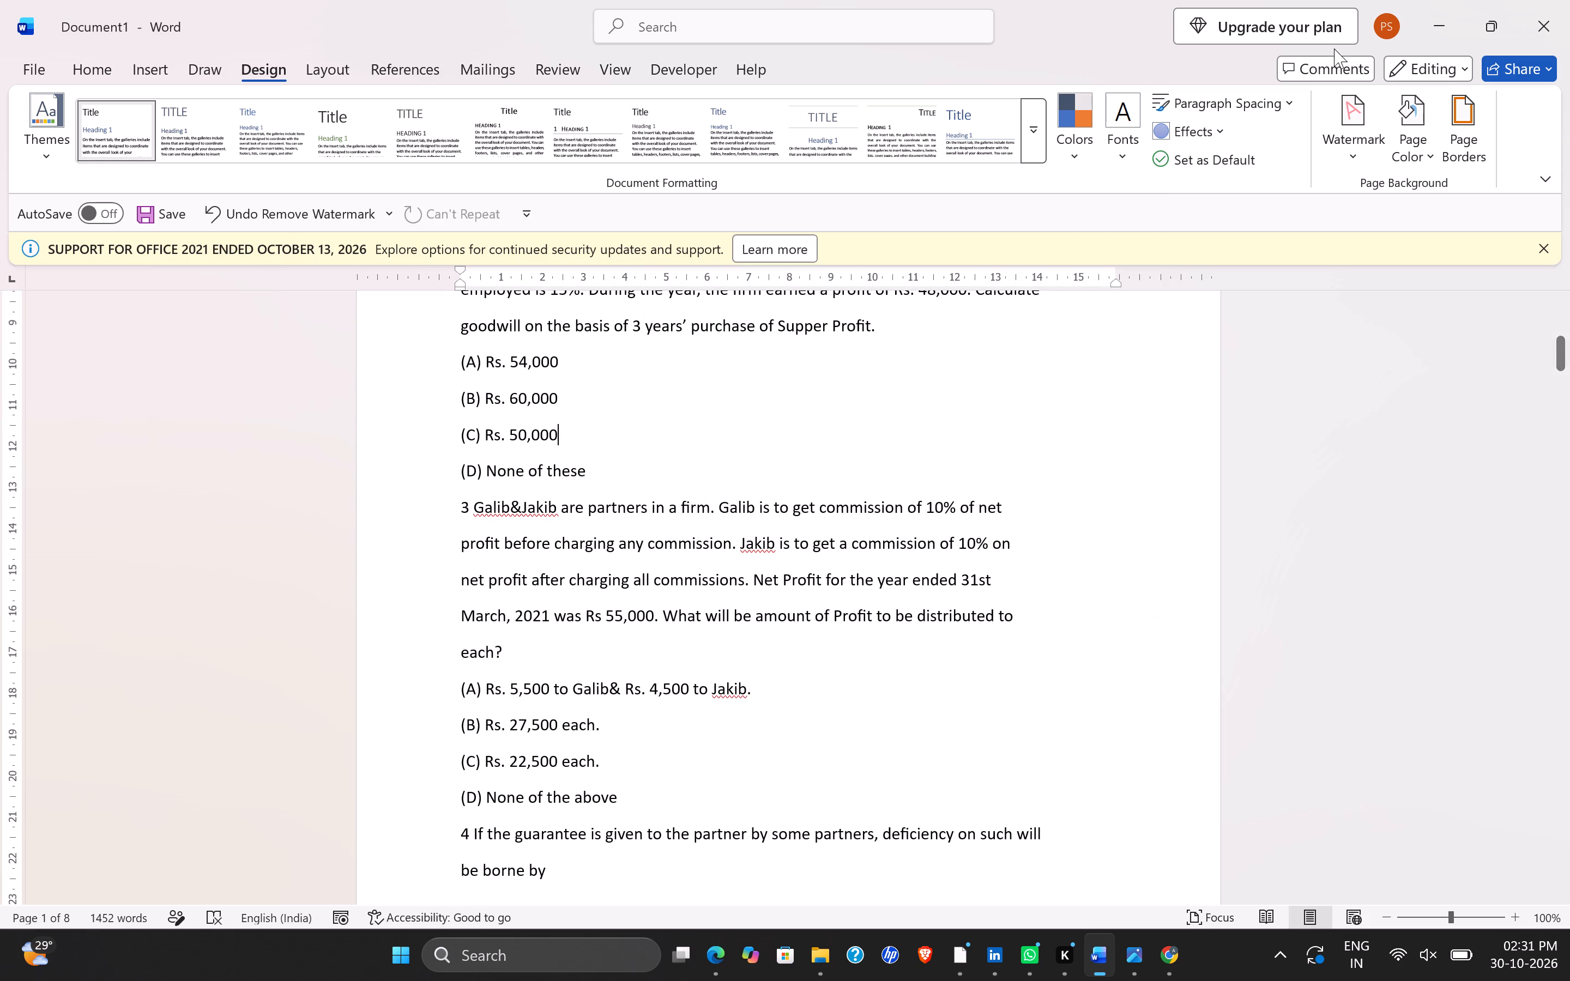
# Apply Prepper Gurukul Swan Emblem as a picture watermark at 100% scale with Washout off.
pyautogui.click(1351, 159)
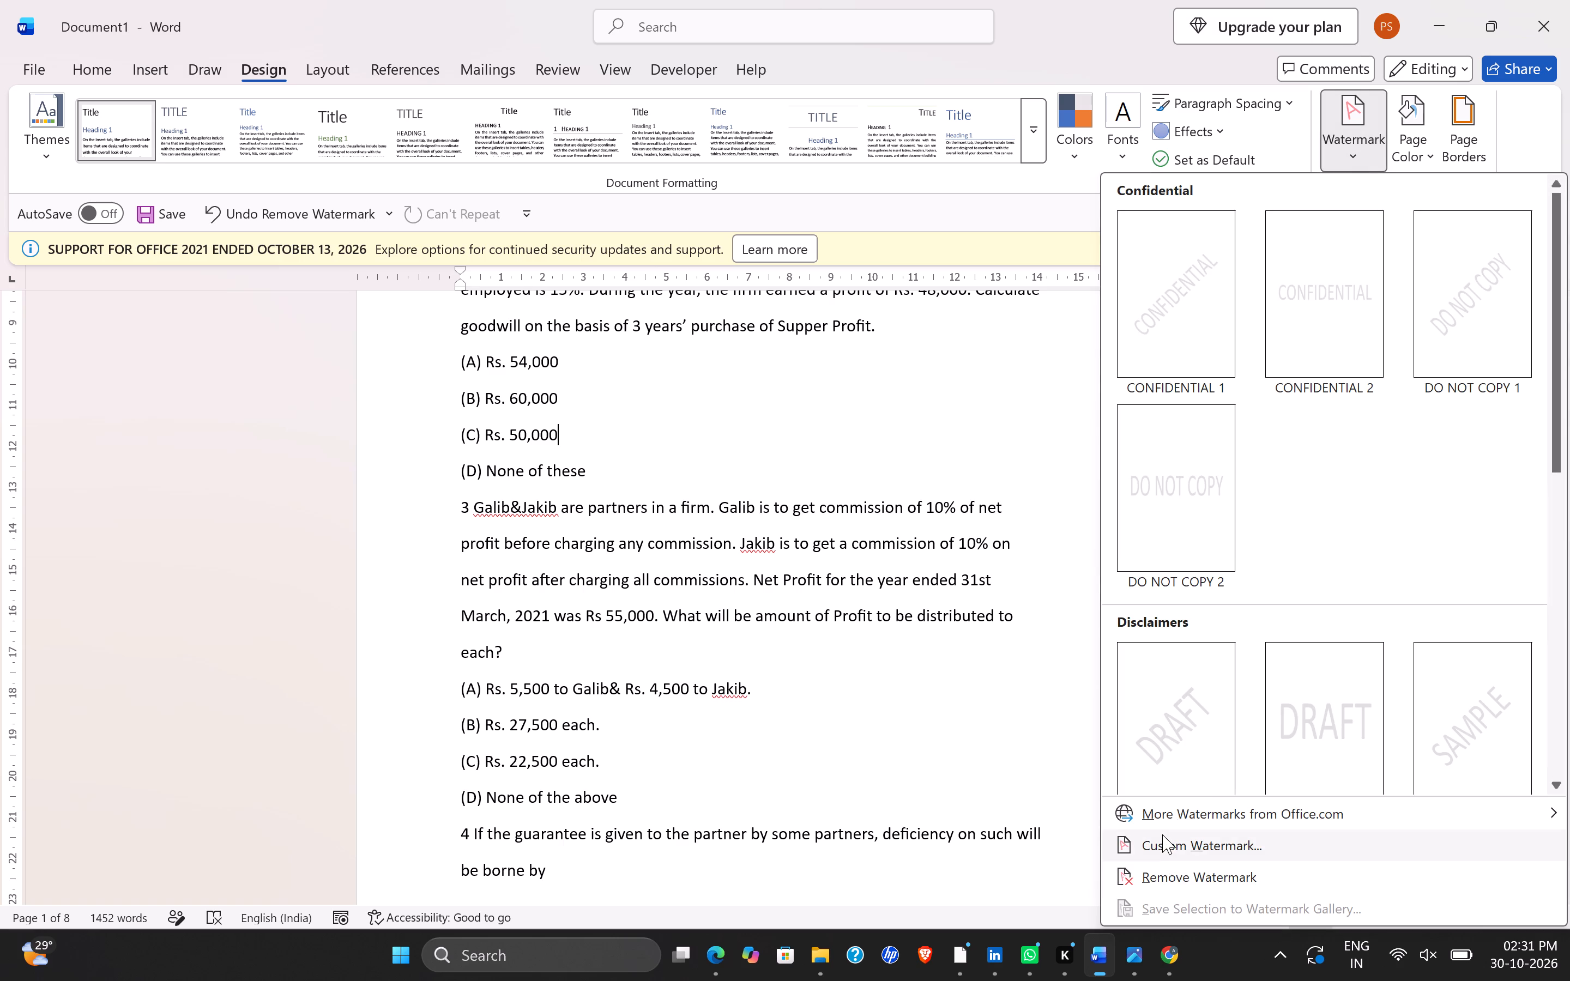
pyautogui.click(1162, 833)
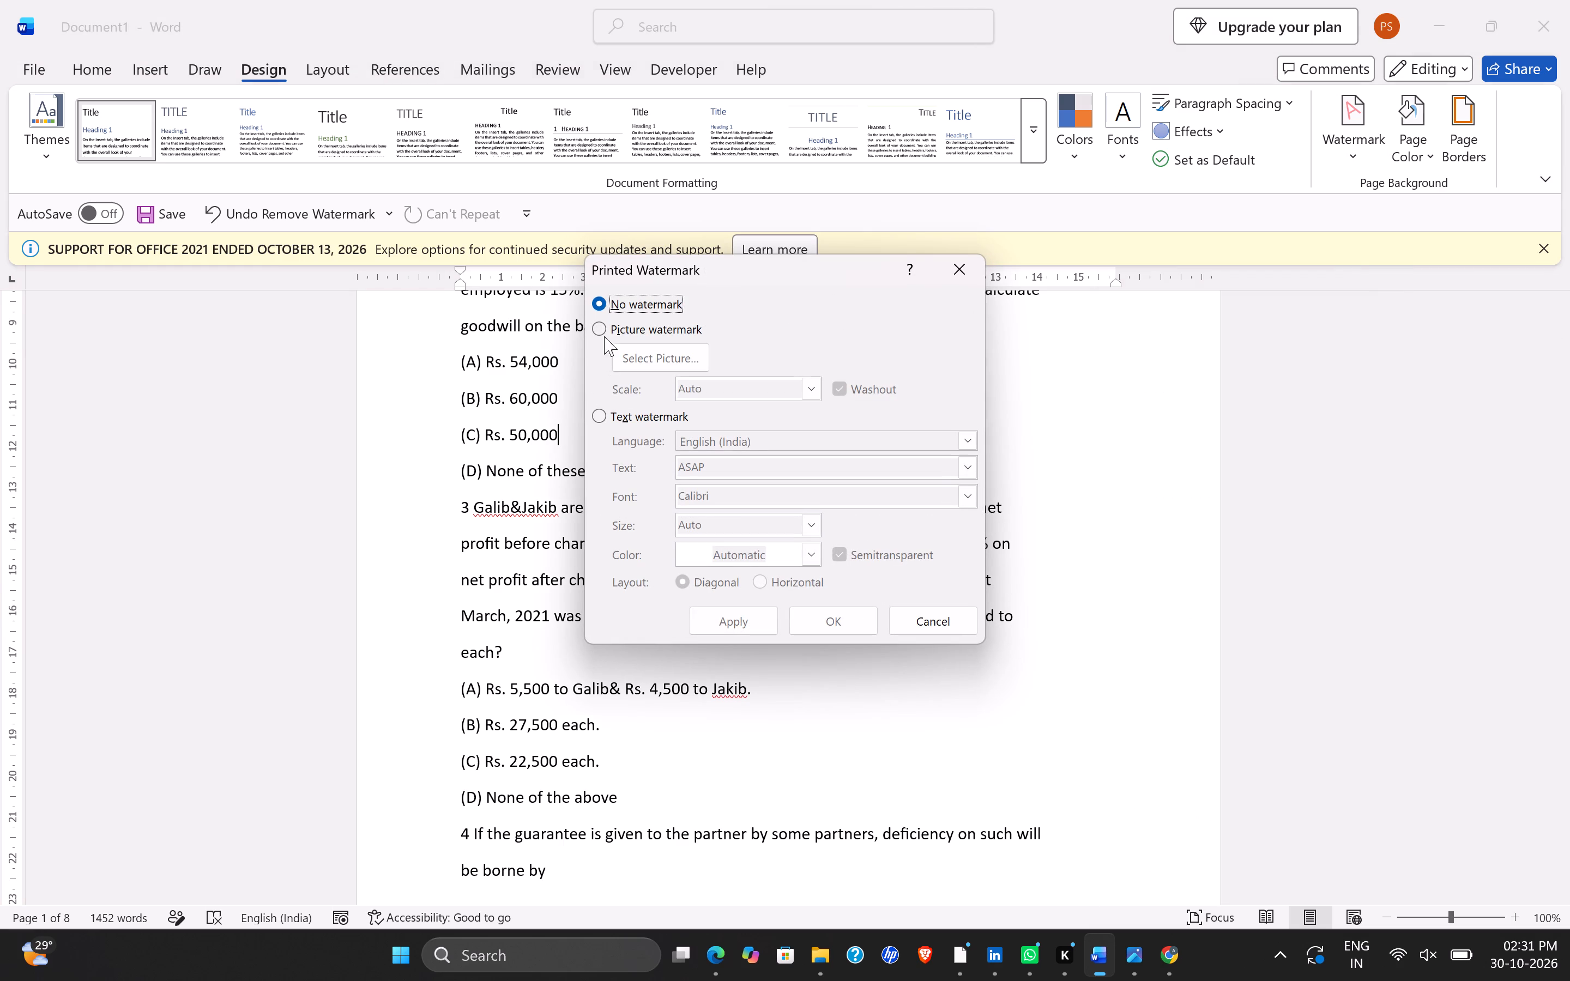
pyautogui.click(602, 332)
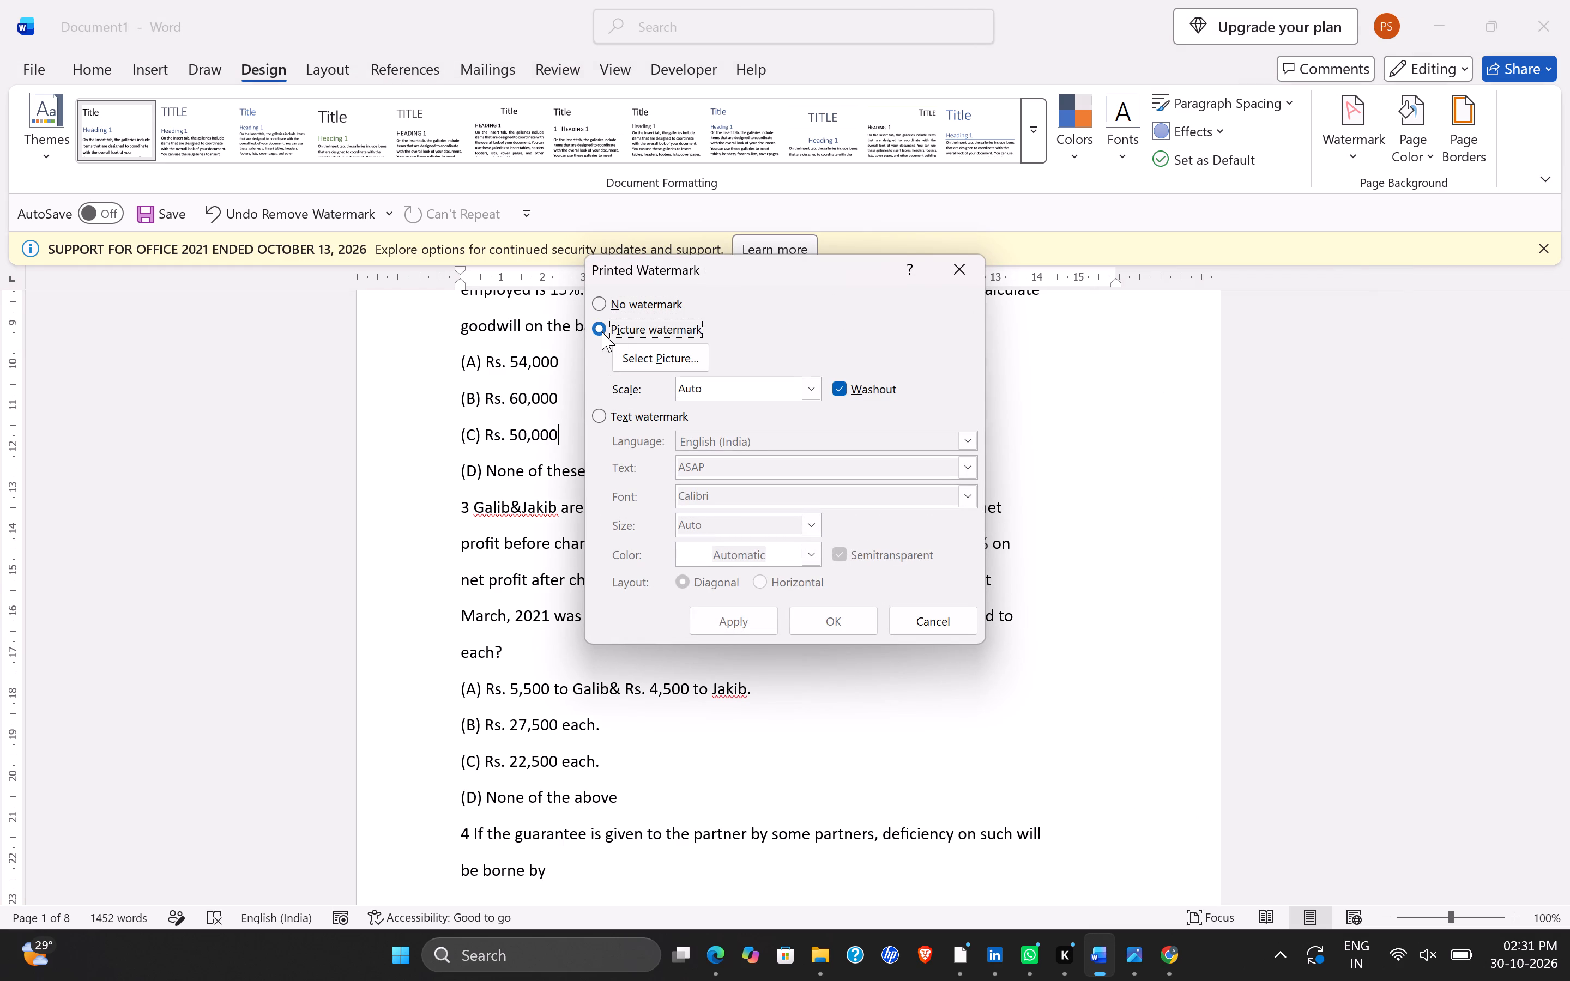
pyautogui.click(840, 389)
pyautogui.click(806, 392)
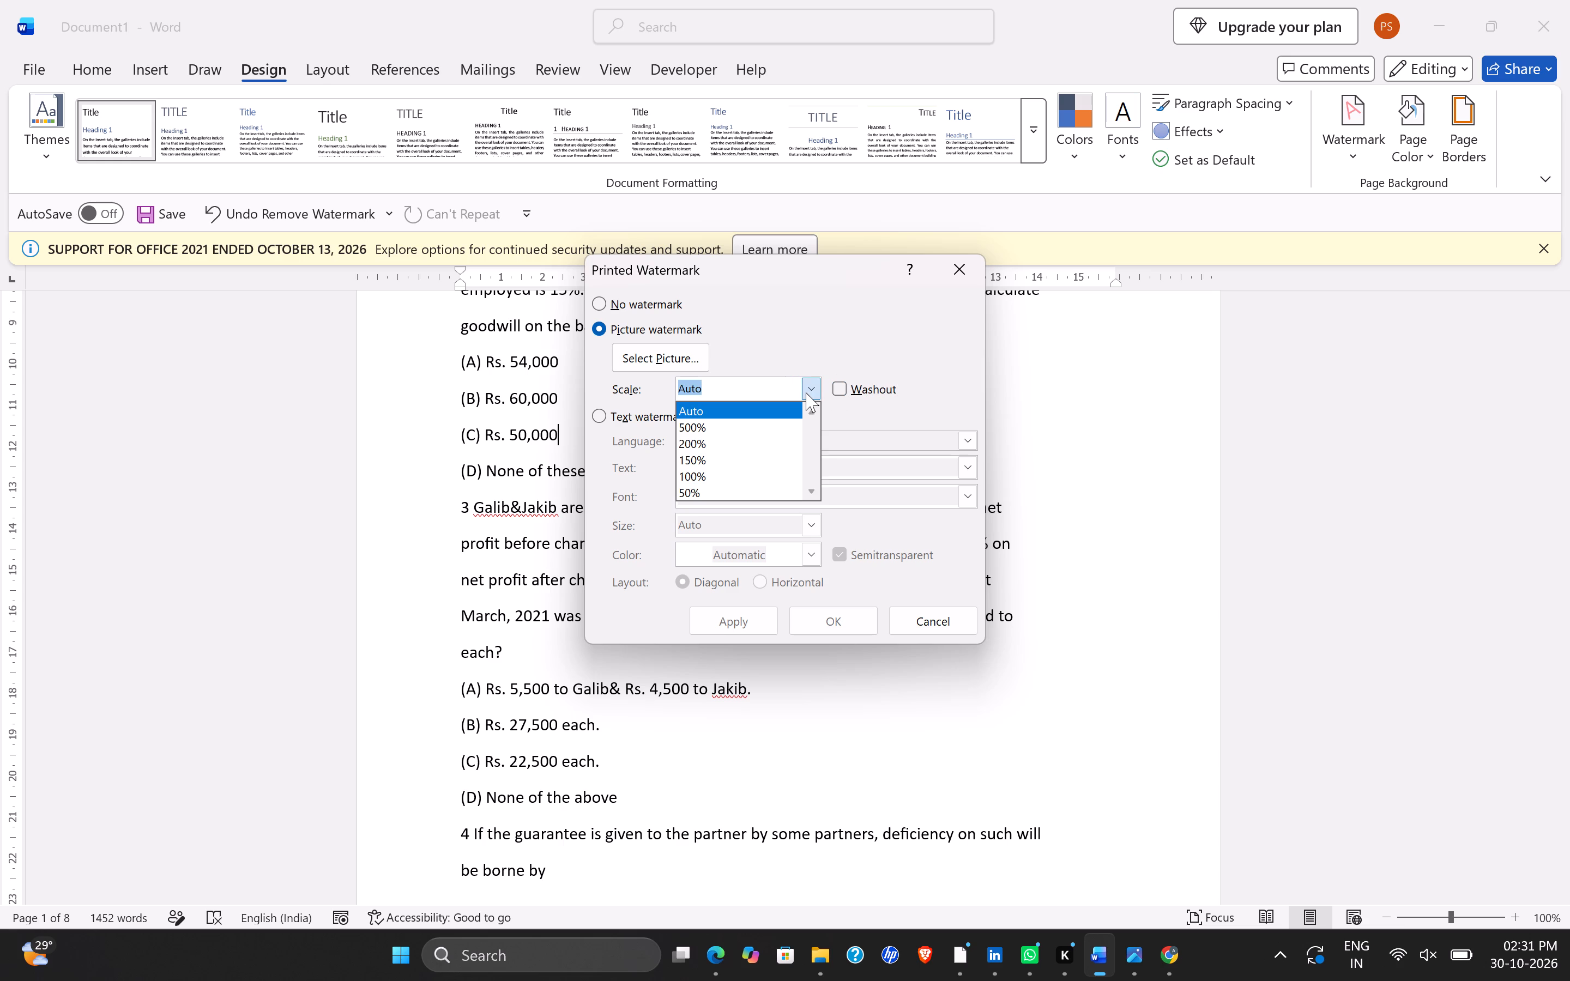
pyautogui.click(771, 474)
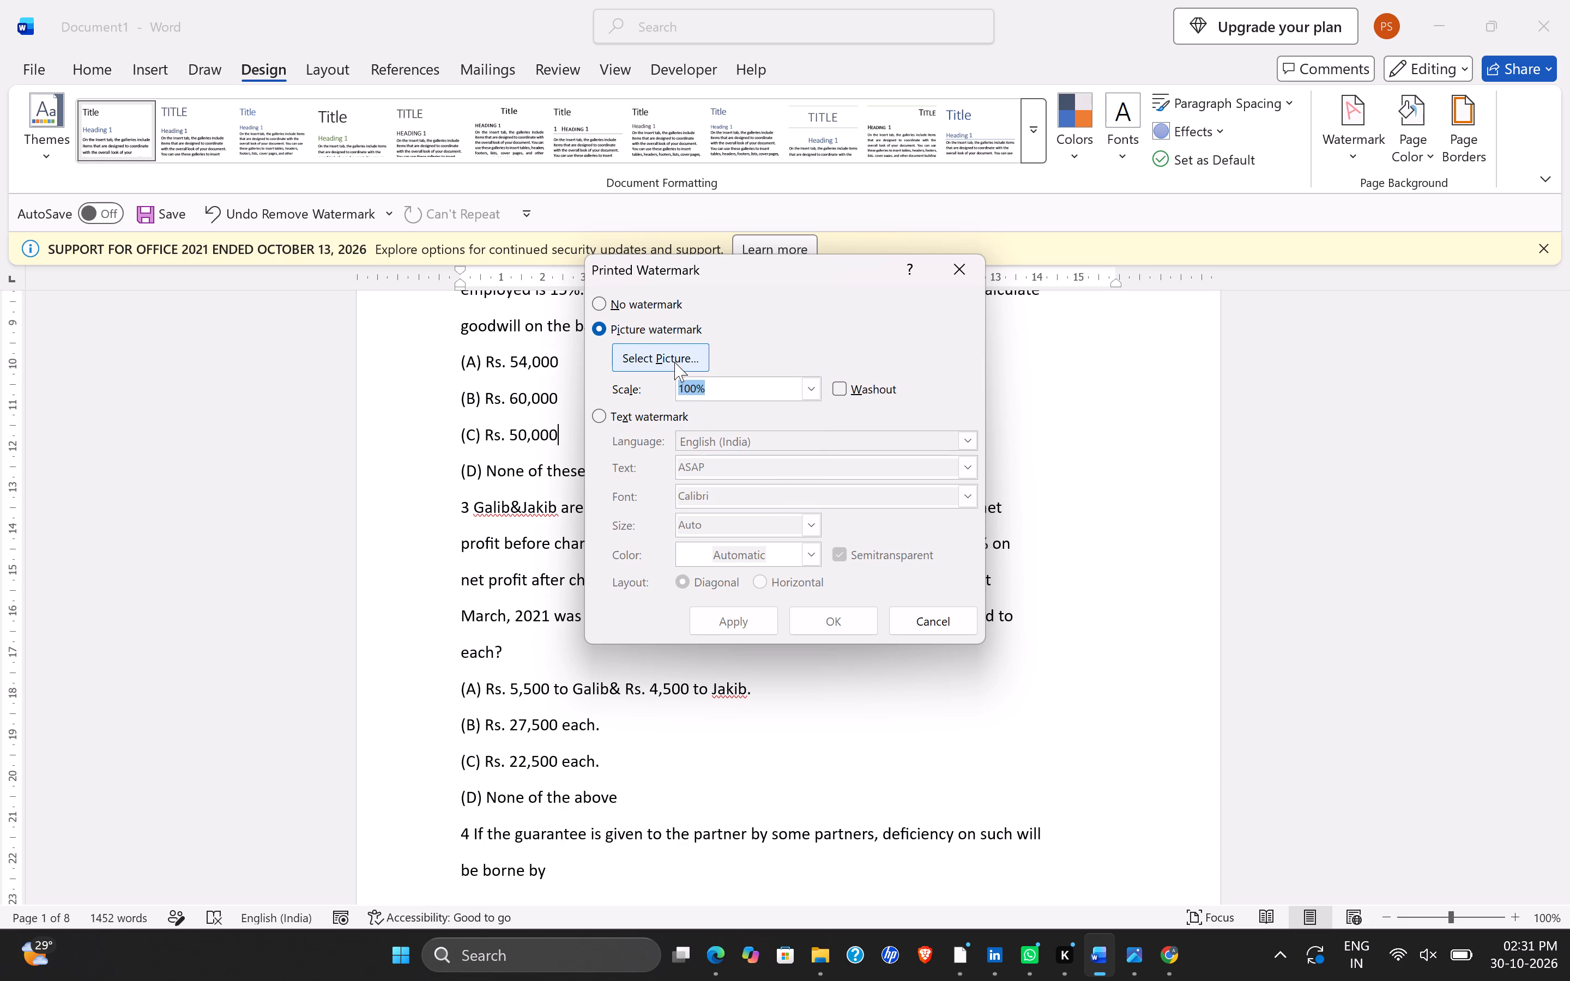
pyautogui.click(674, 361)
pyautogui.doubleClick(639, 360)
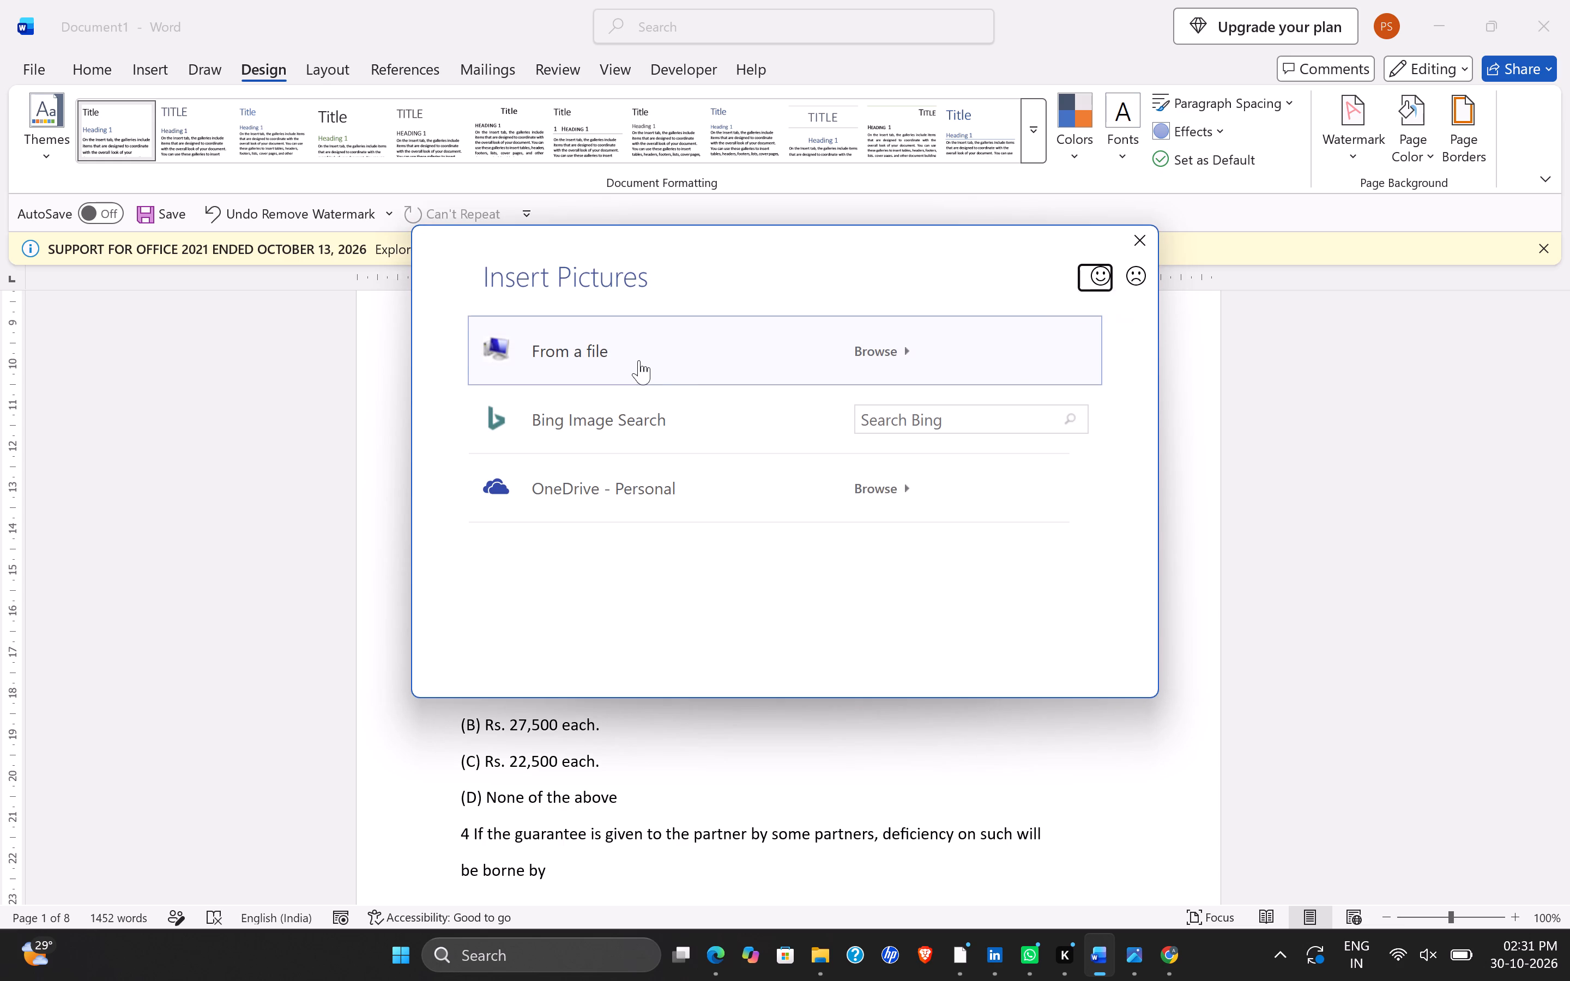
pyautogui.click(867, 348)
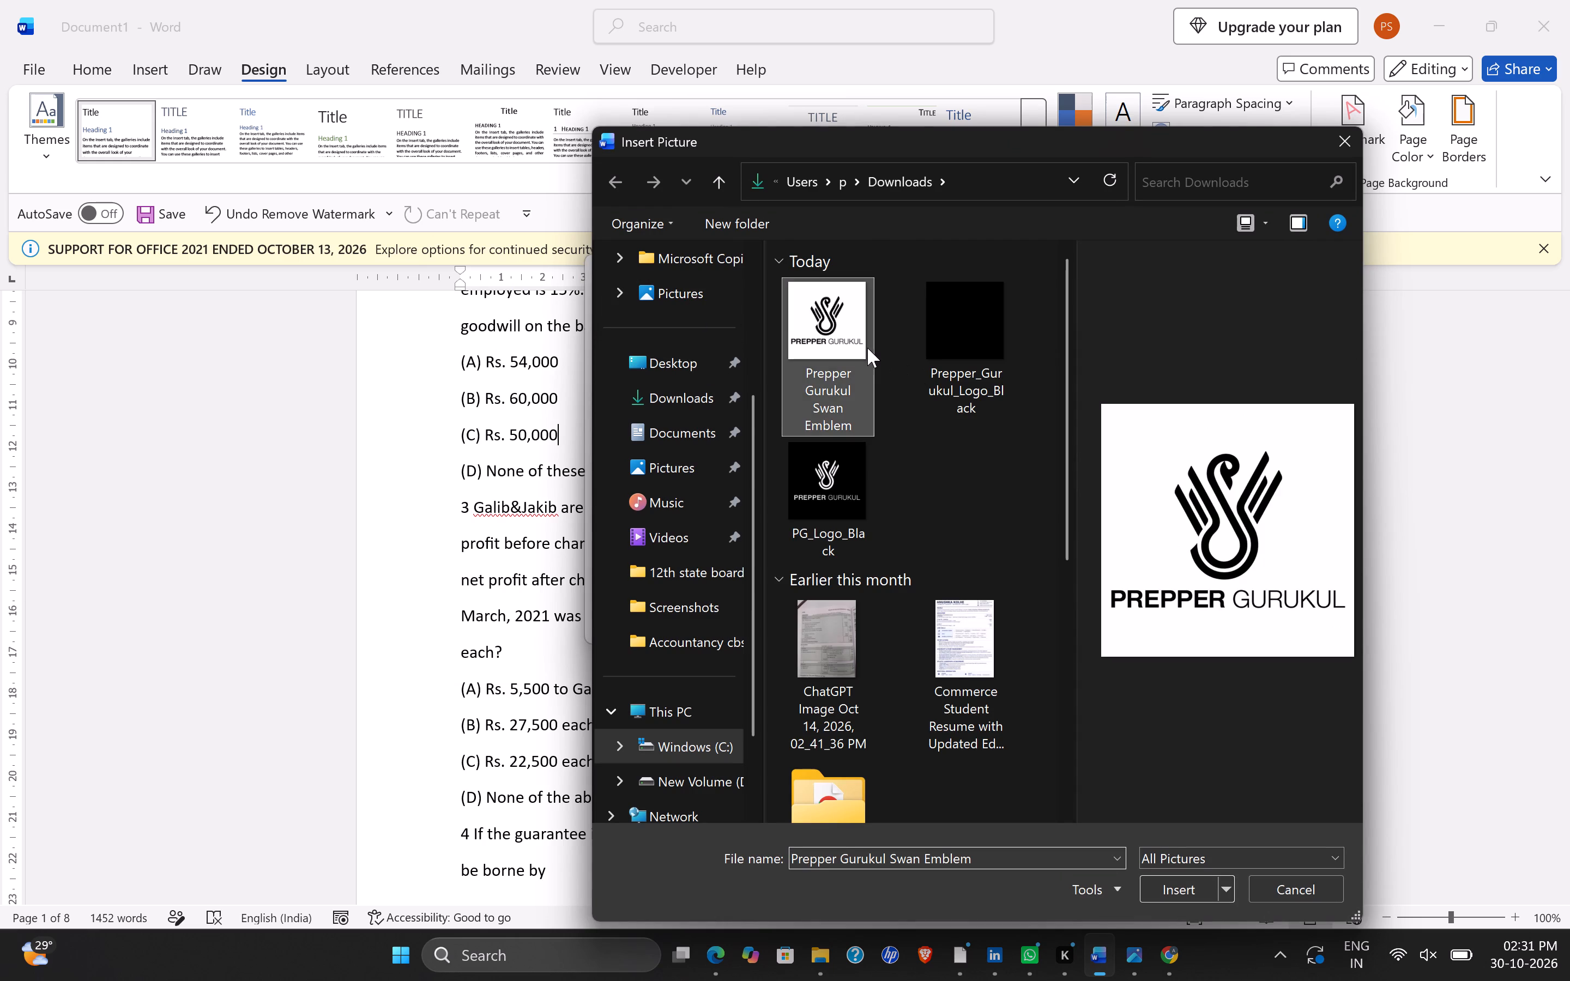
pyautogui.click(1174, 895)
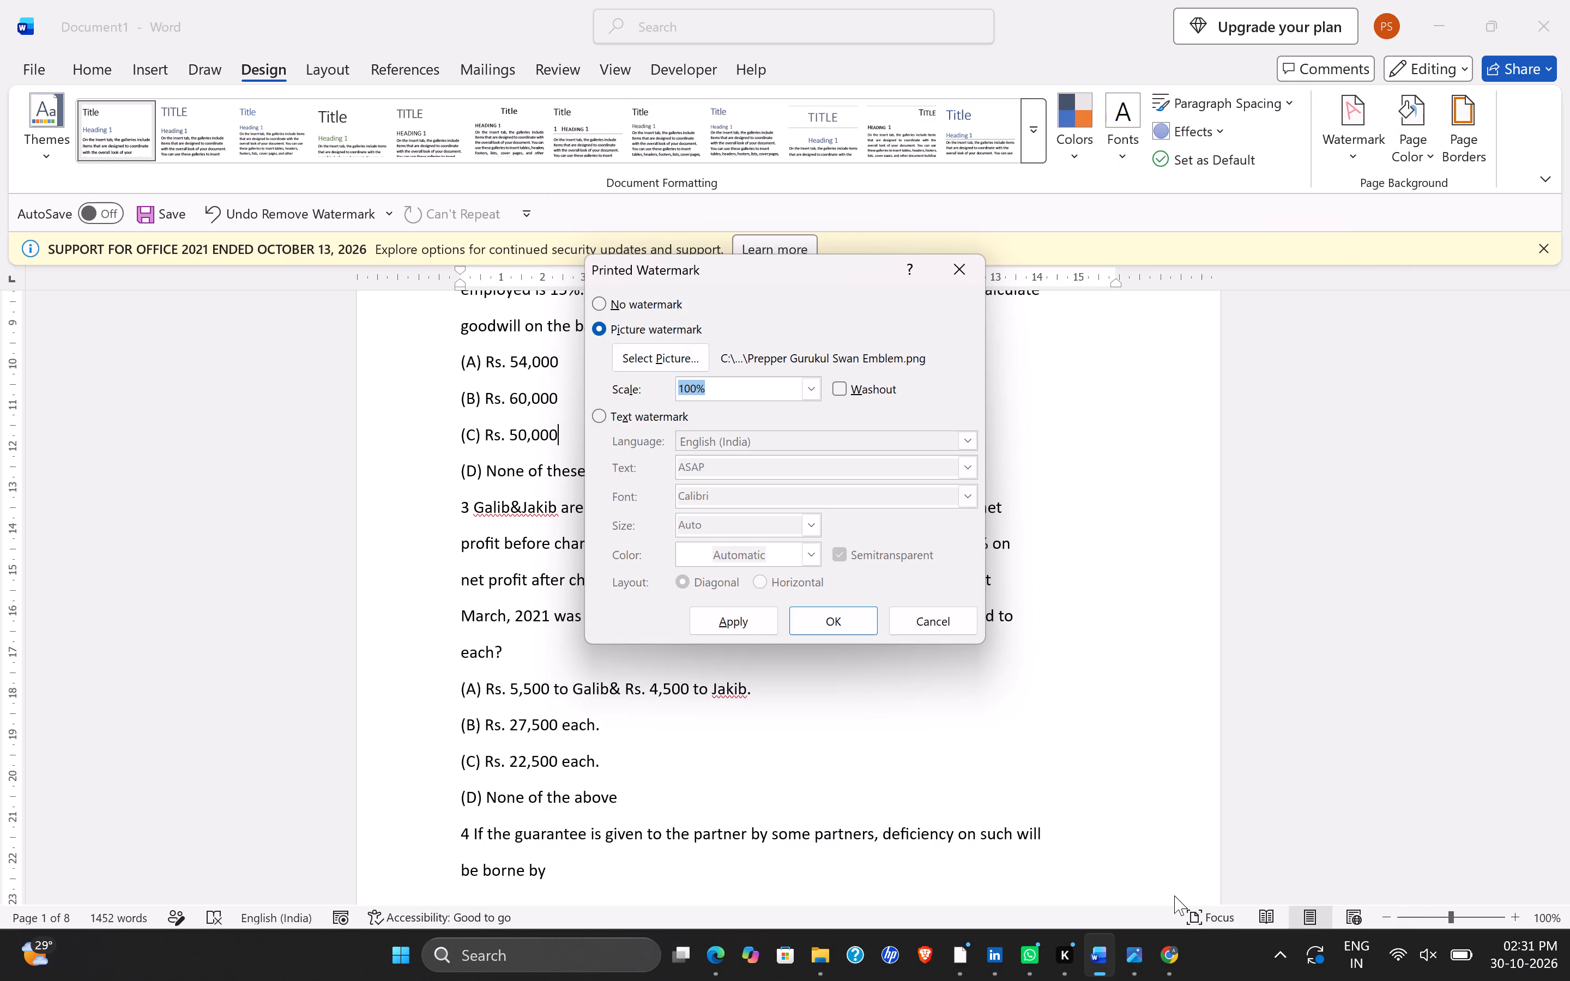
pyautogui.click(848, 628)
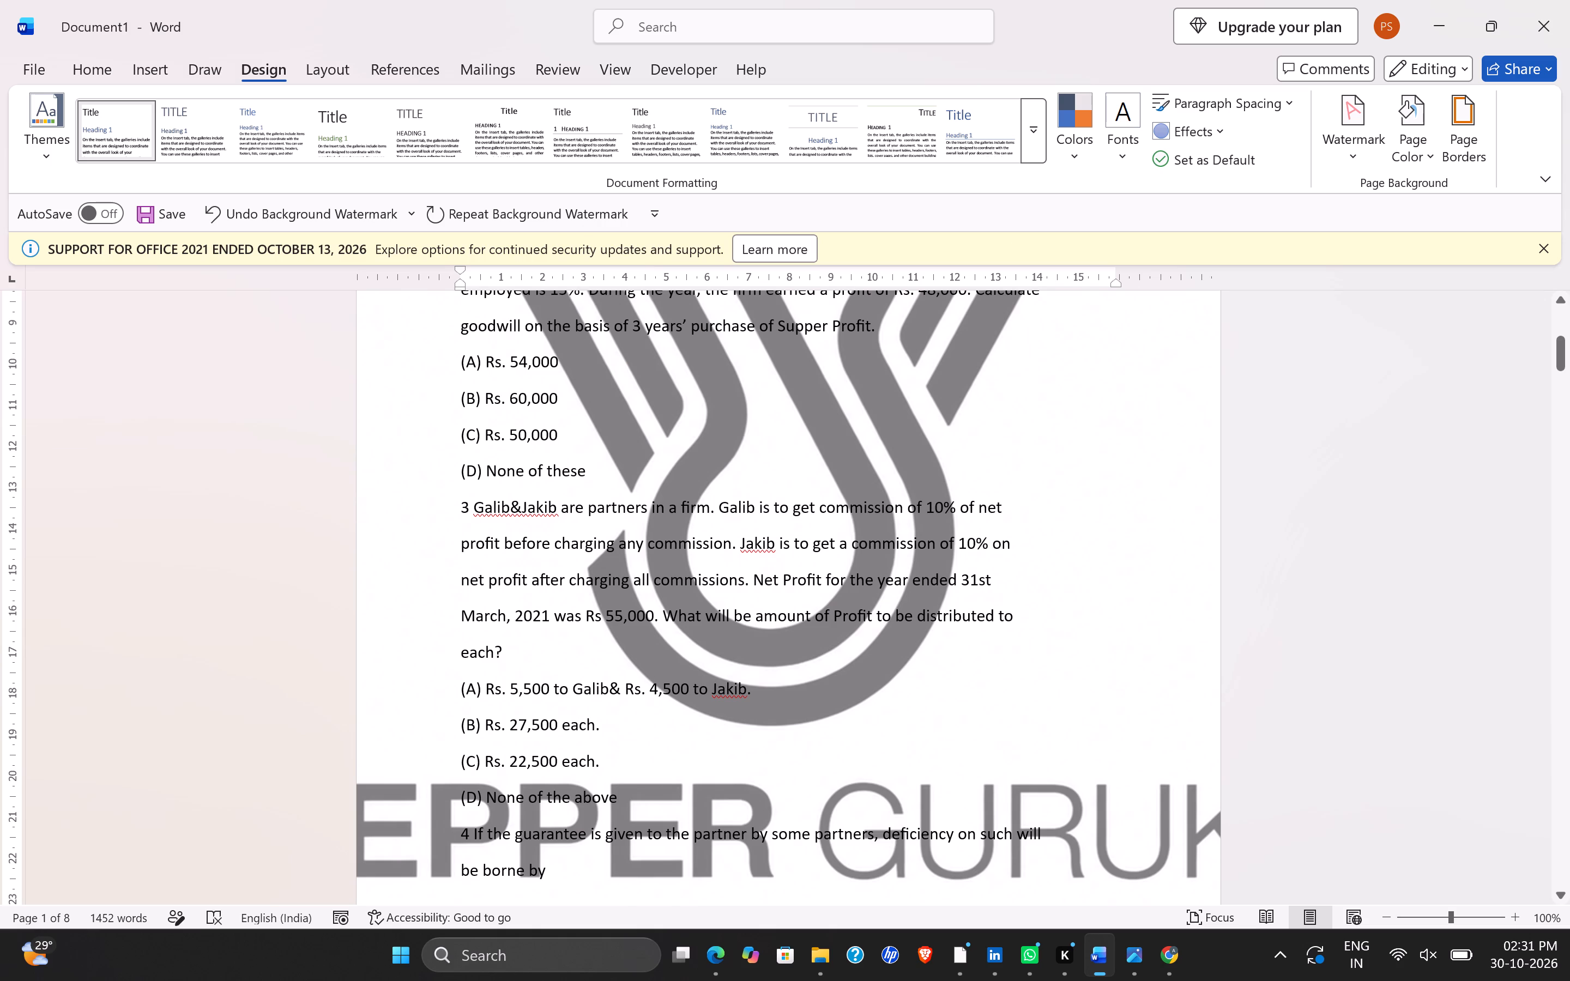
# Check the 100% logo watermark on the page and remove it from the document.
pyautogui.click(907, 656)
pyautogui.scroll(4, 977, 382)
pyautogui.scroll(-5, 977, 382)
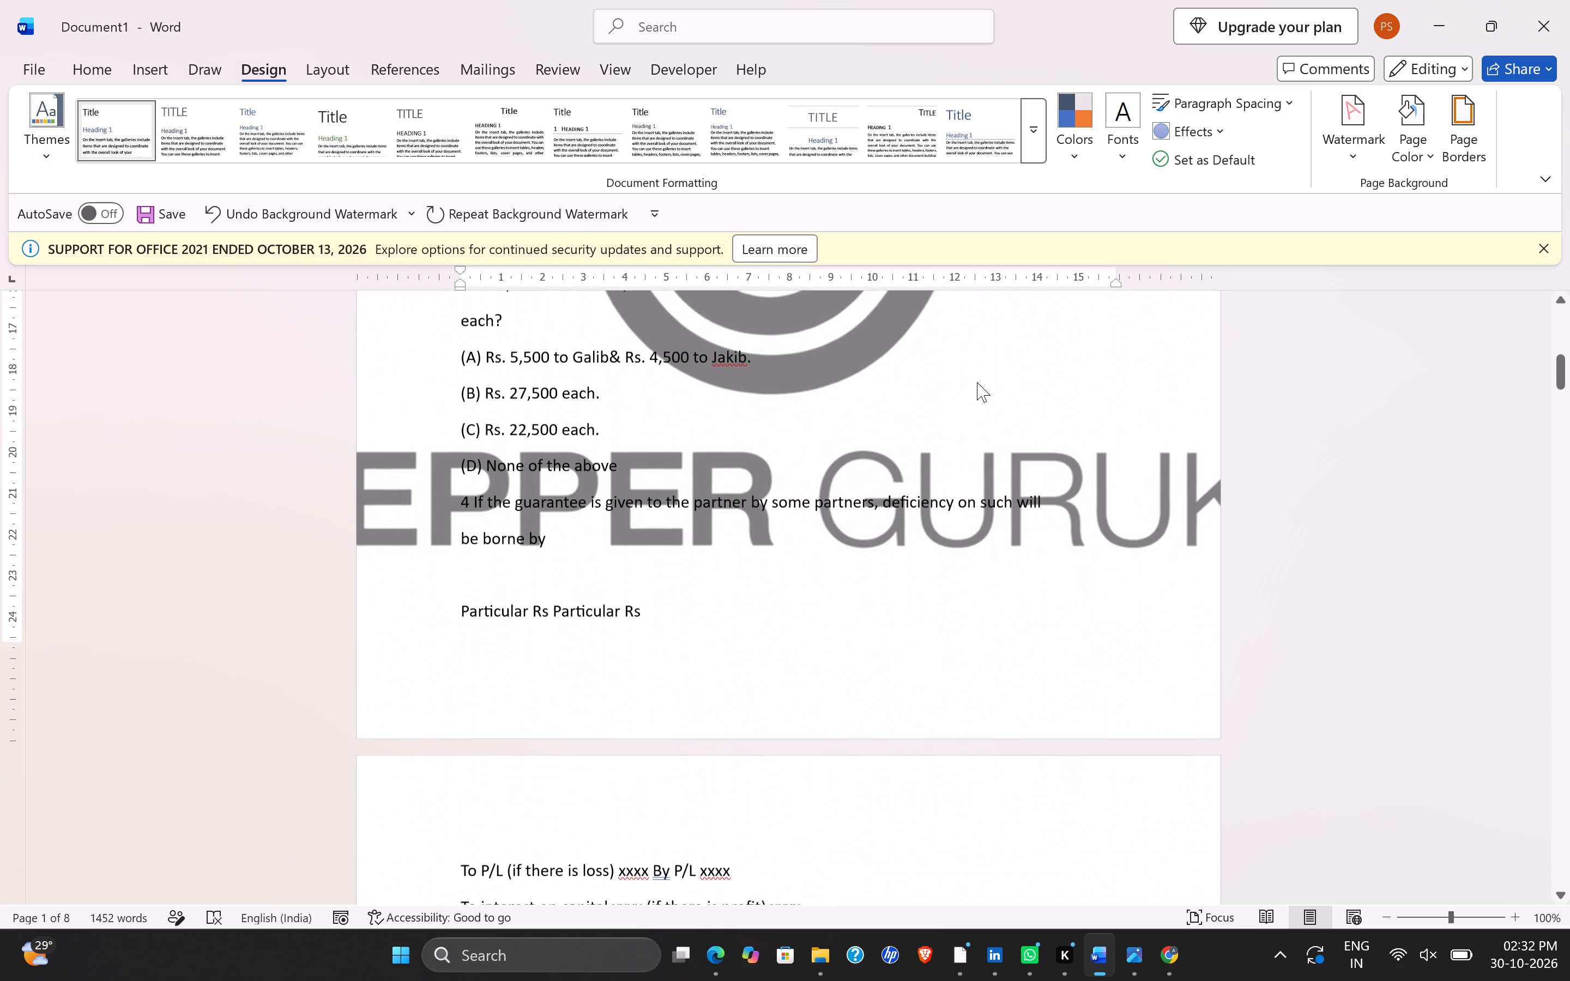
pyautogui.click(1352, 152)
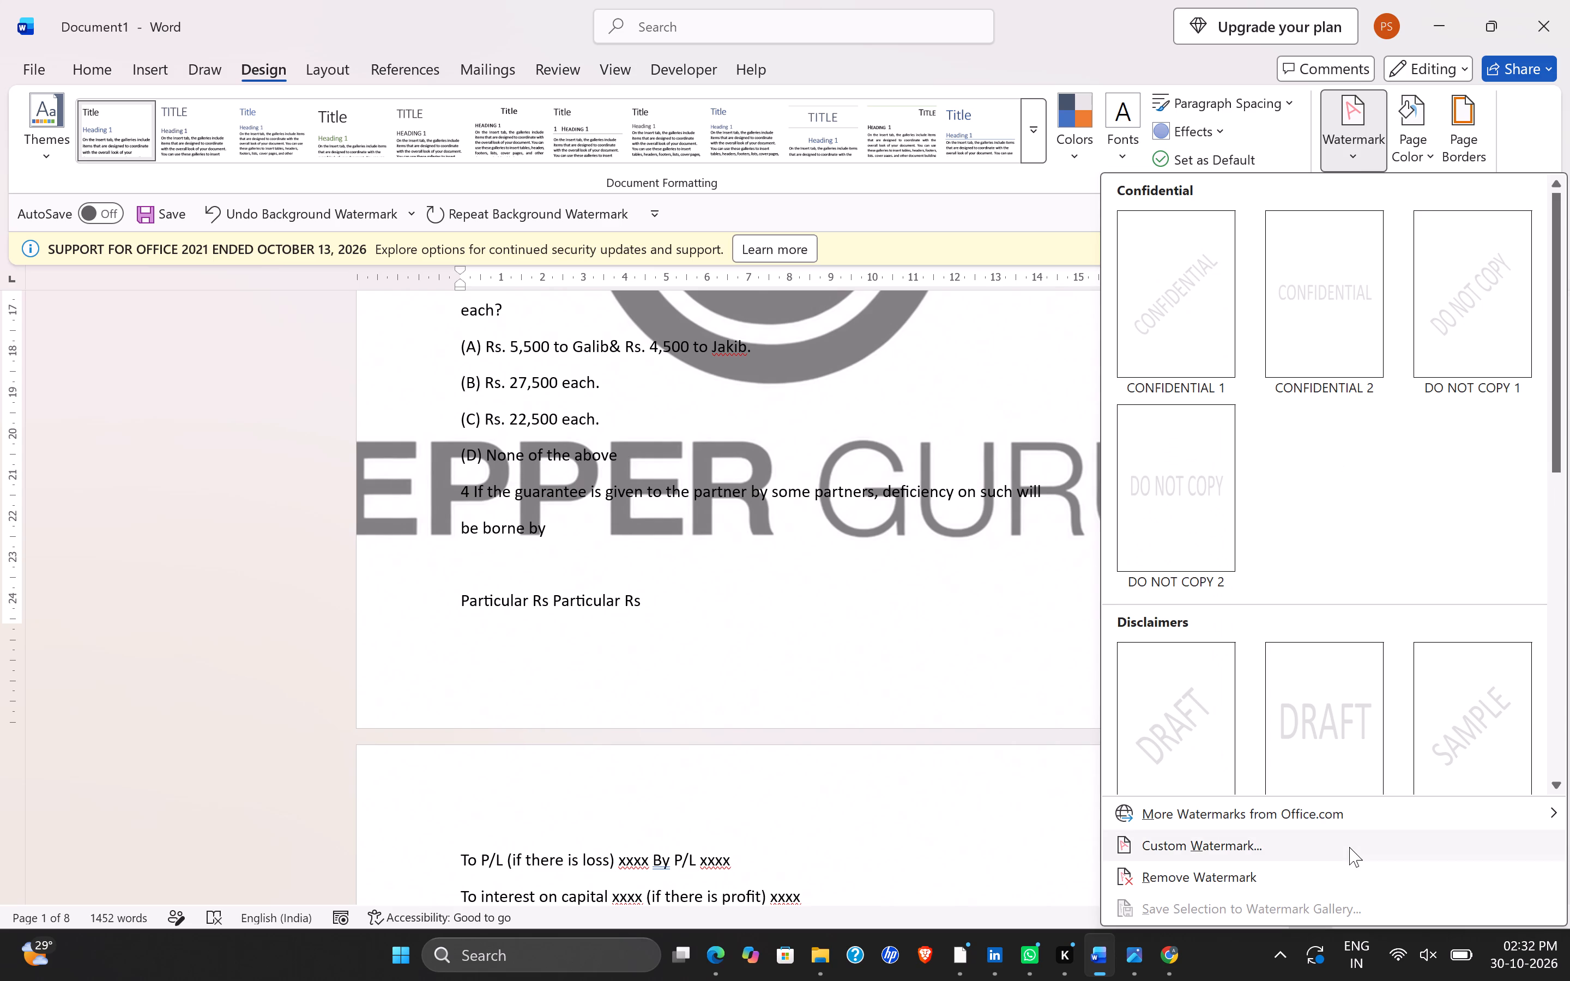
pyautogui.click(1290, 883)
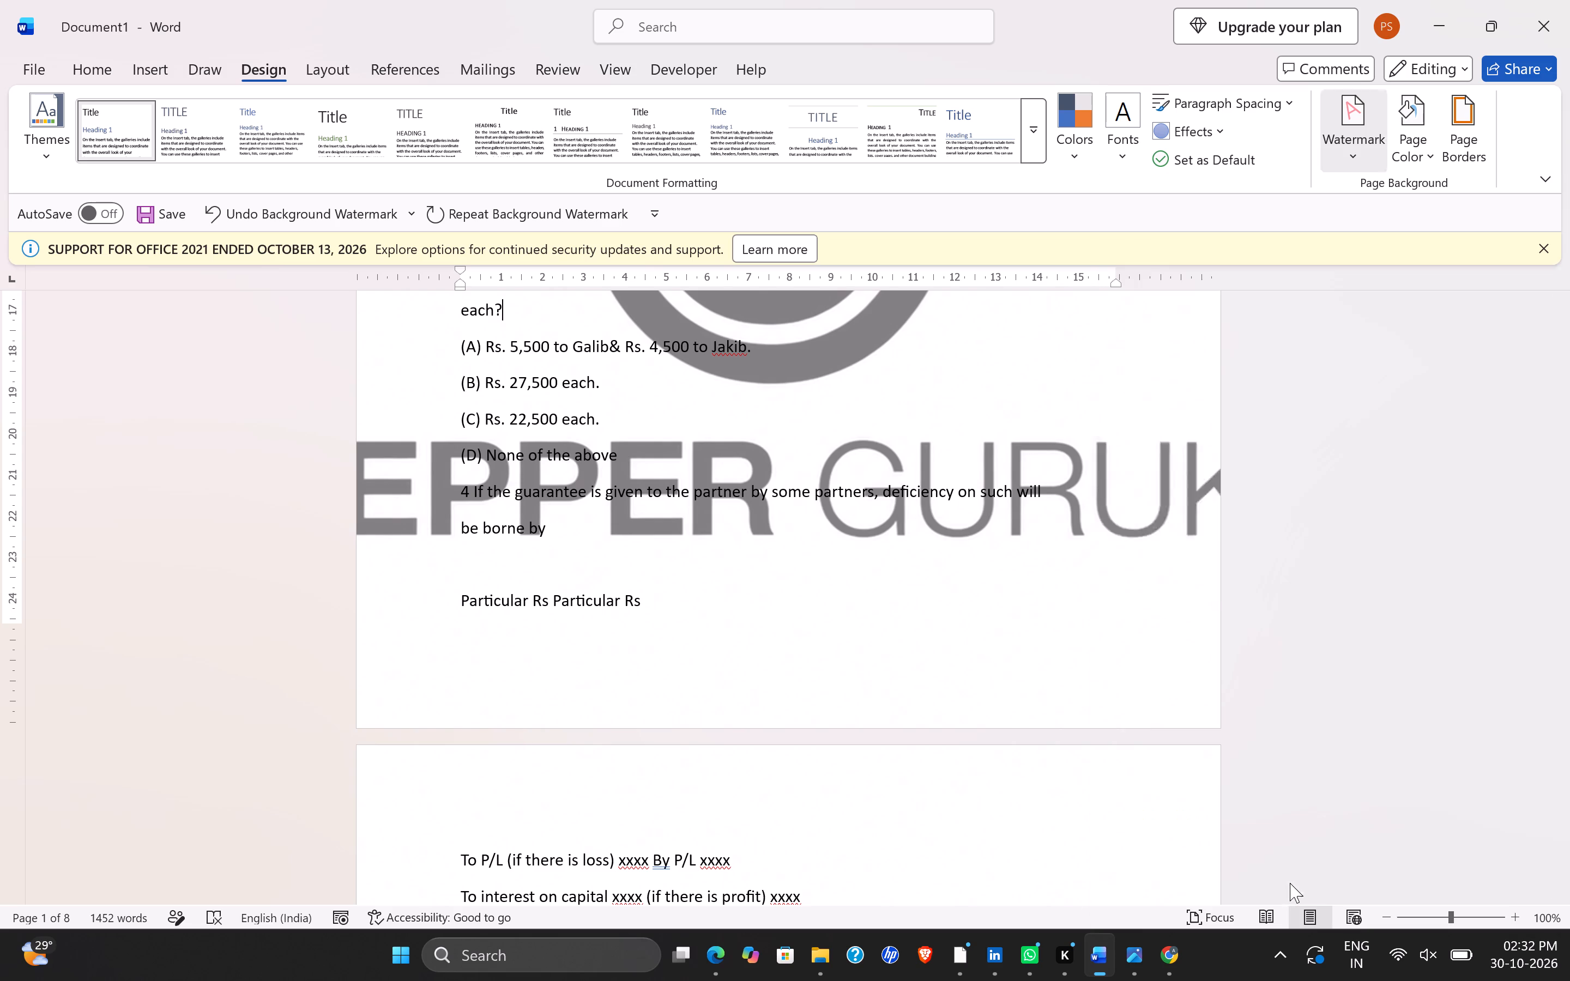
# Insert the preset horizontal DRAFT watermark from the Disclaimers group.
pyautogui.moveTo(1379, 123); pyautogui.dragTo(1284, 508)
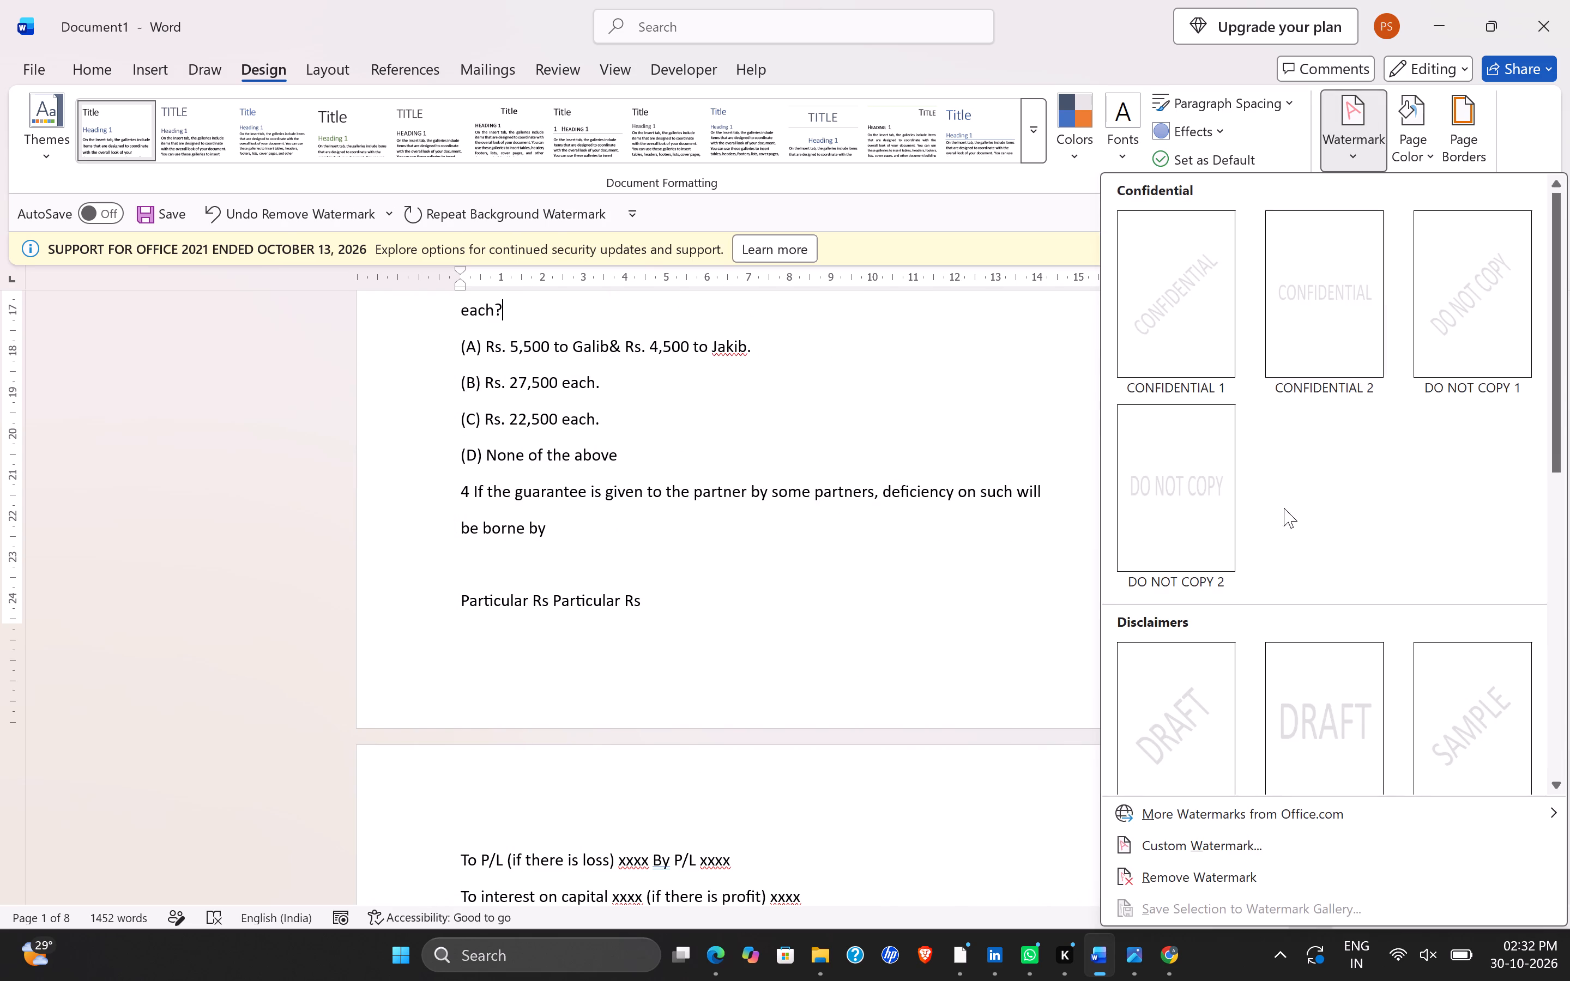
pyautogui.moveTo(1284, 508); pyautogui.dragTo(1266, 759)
# Replace the DRAFT watermark with the Prepper Gurukul Swan Emblem picture watermark at 50% scale with Washout on, and check it on the page.
pyautogui.click(1358, 120)
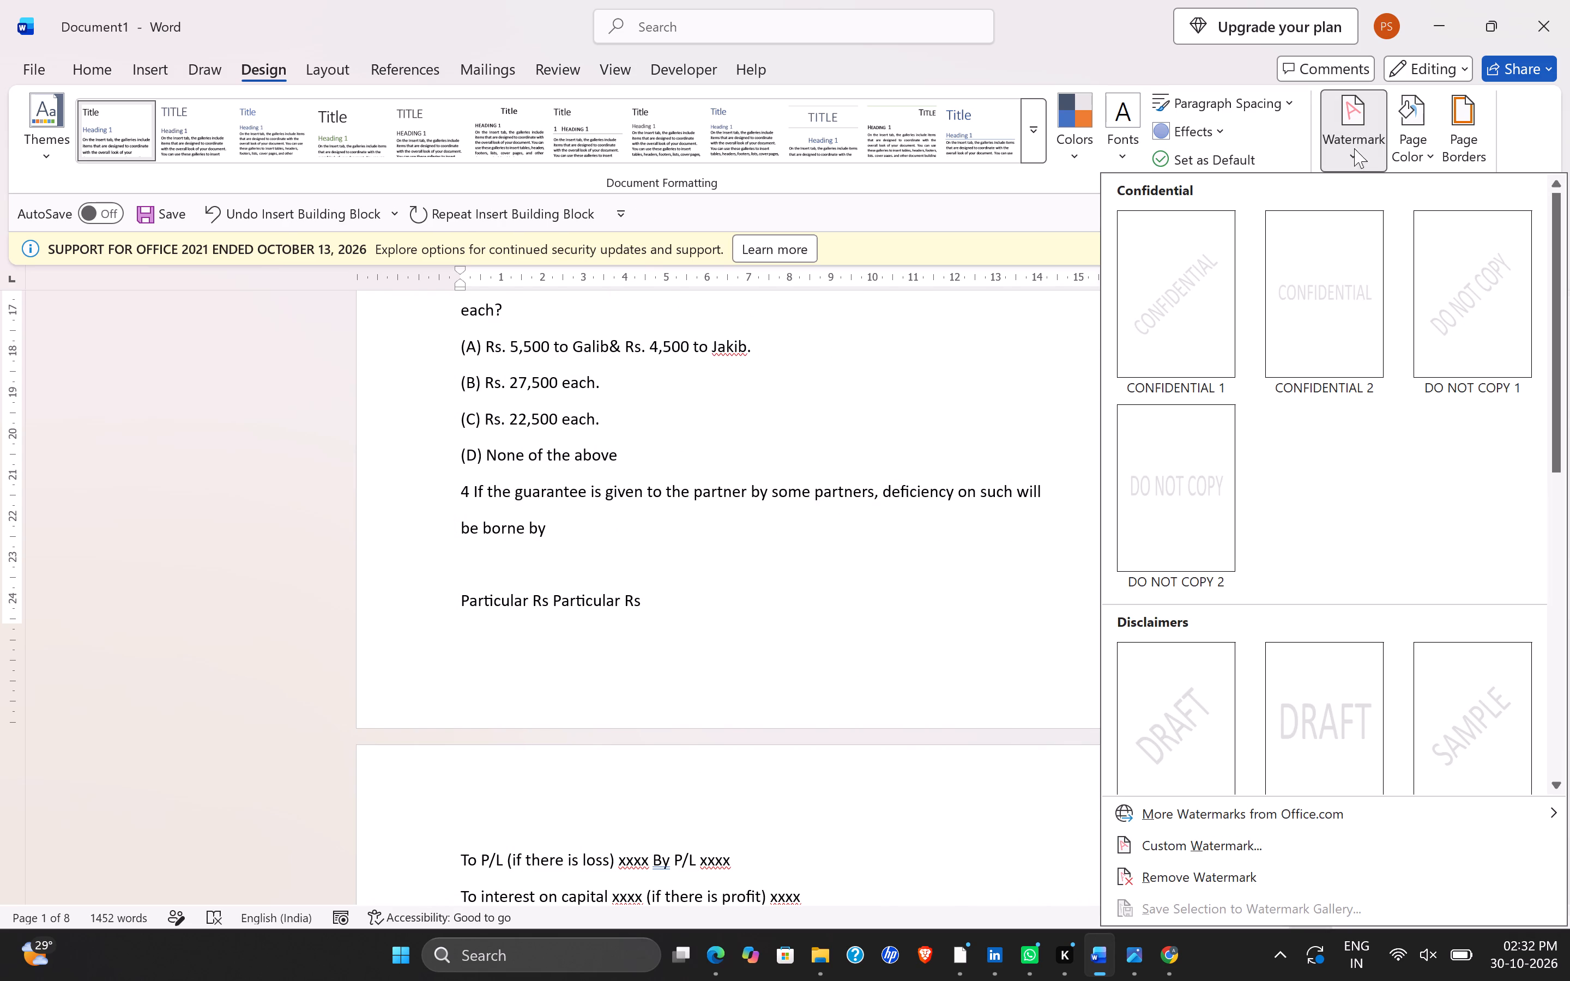
pyautogui.click(1255, 853)
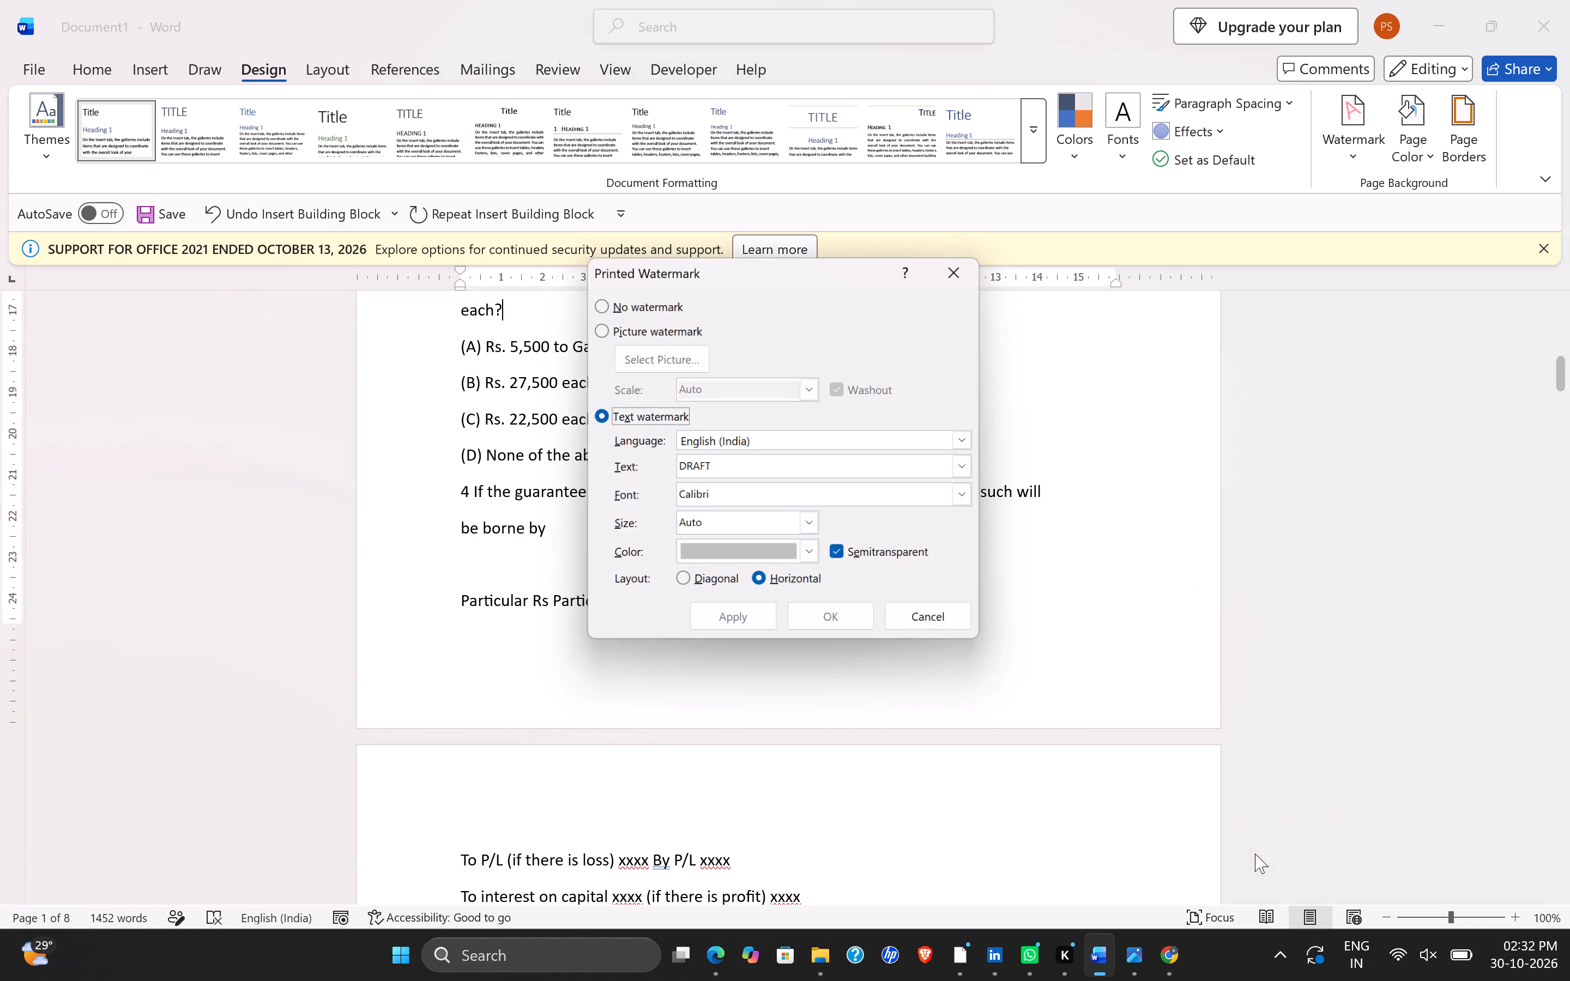
pyautogui.click(655, 368)
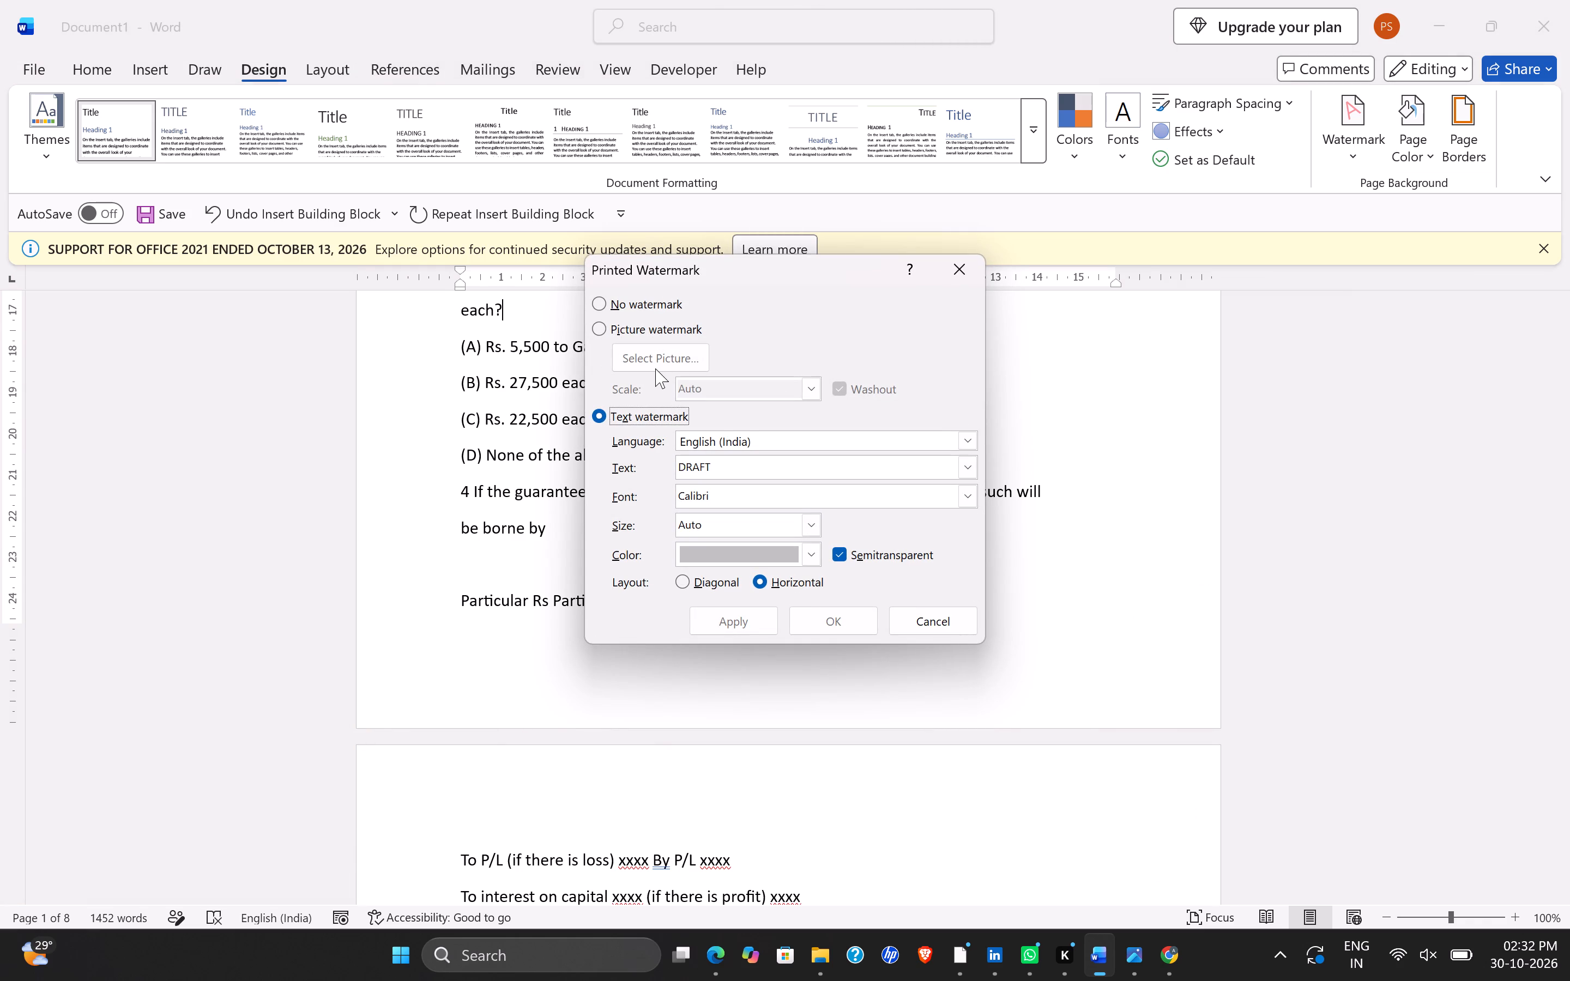
pyautogui.click(607, 334)
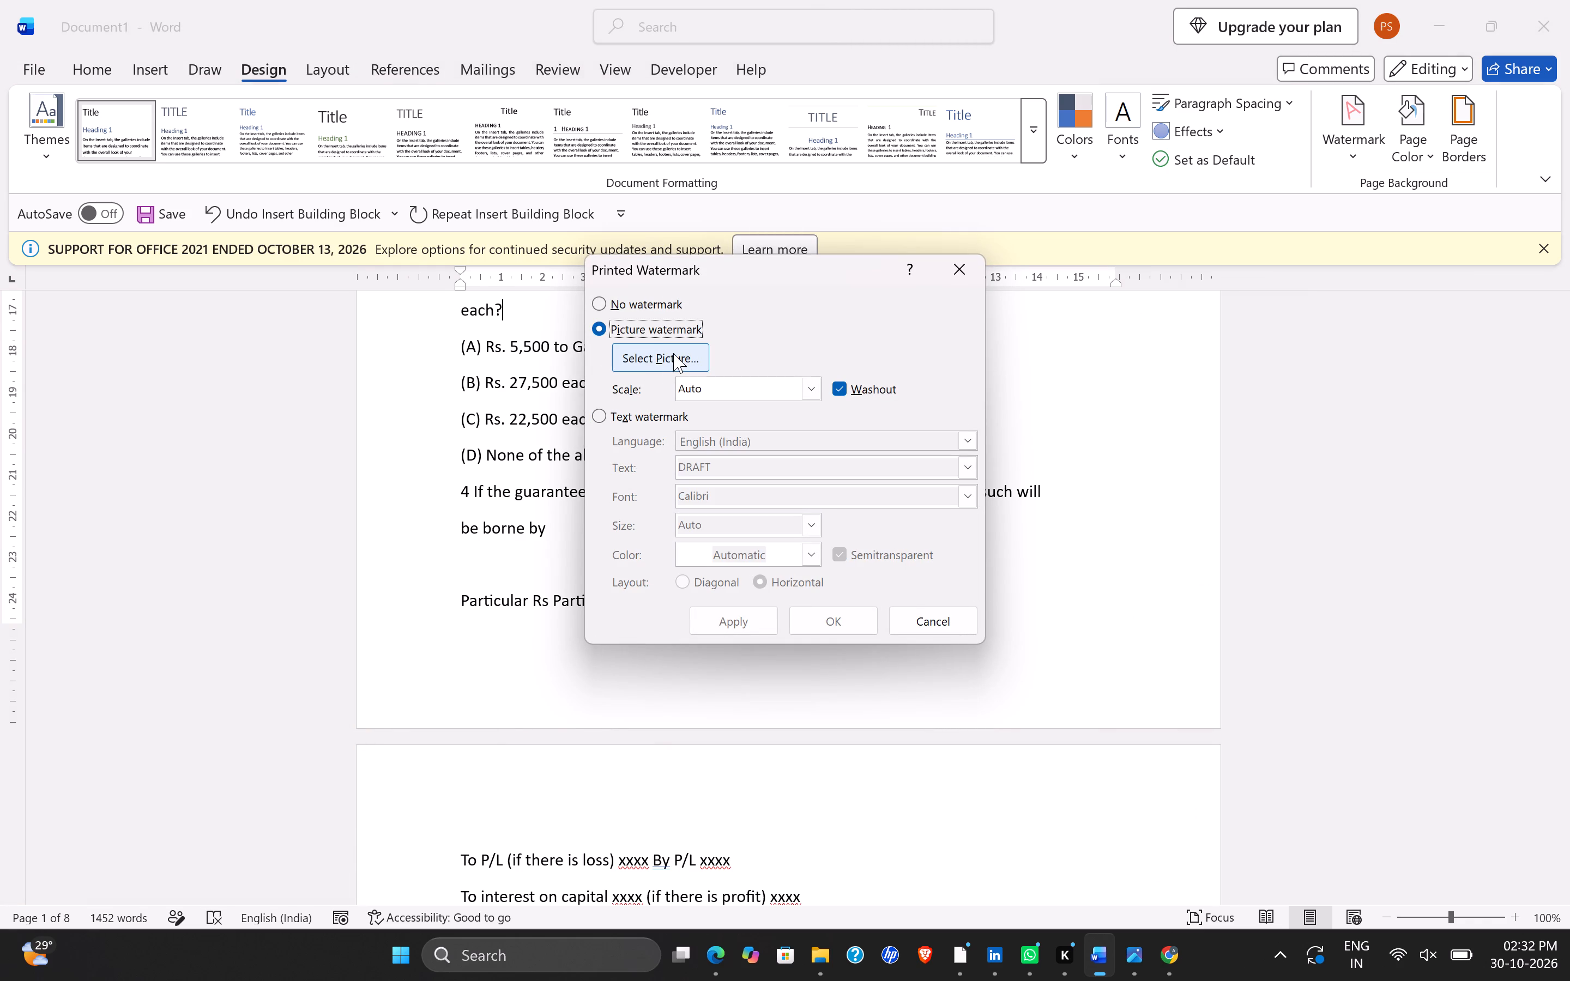
pyautogui.click(673, 353)
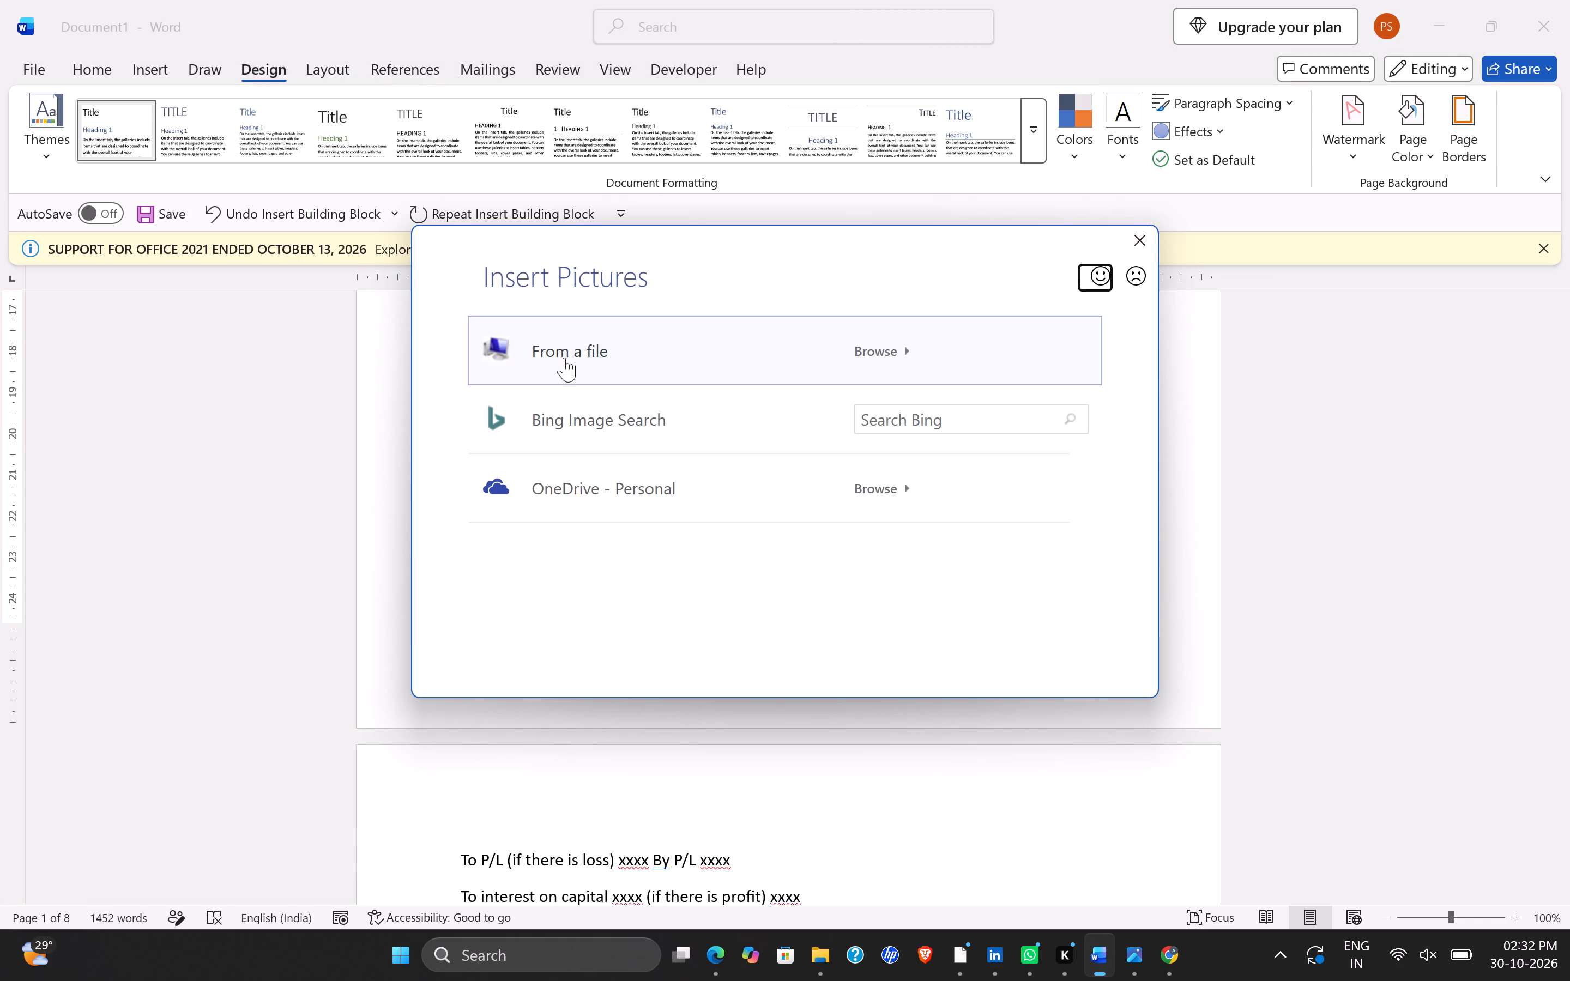
pyautogui.click(648, 364)
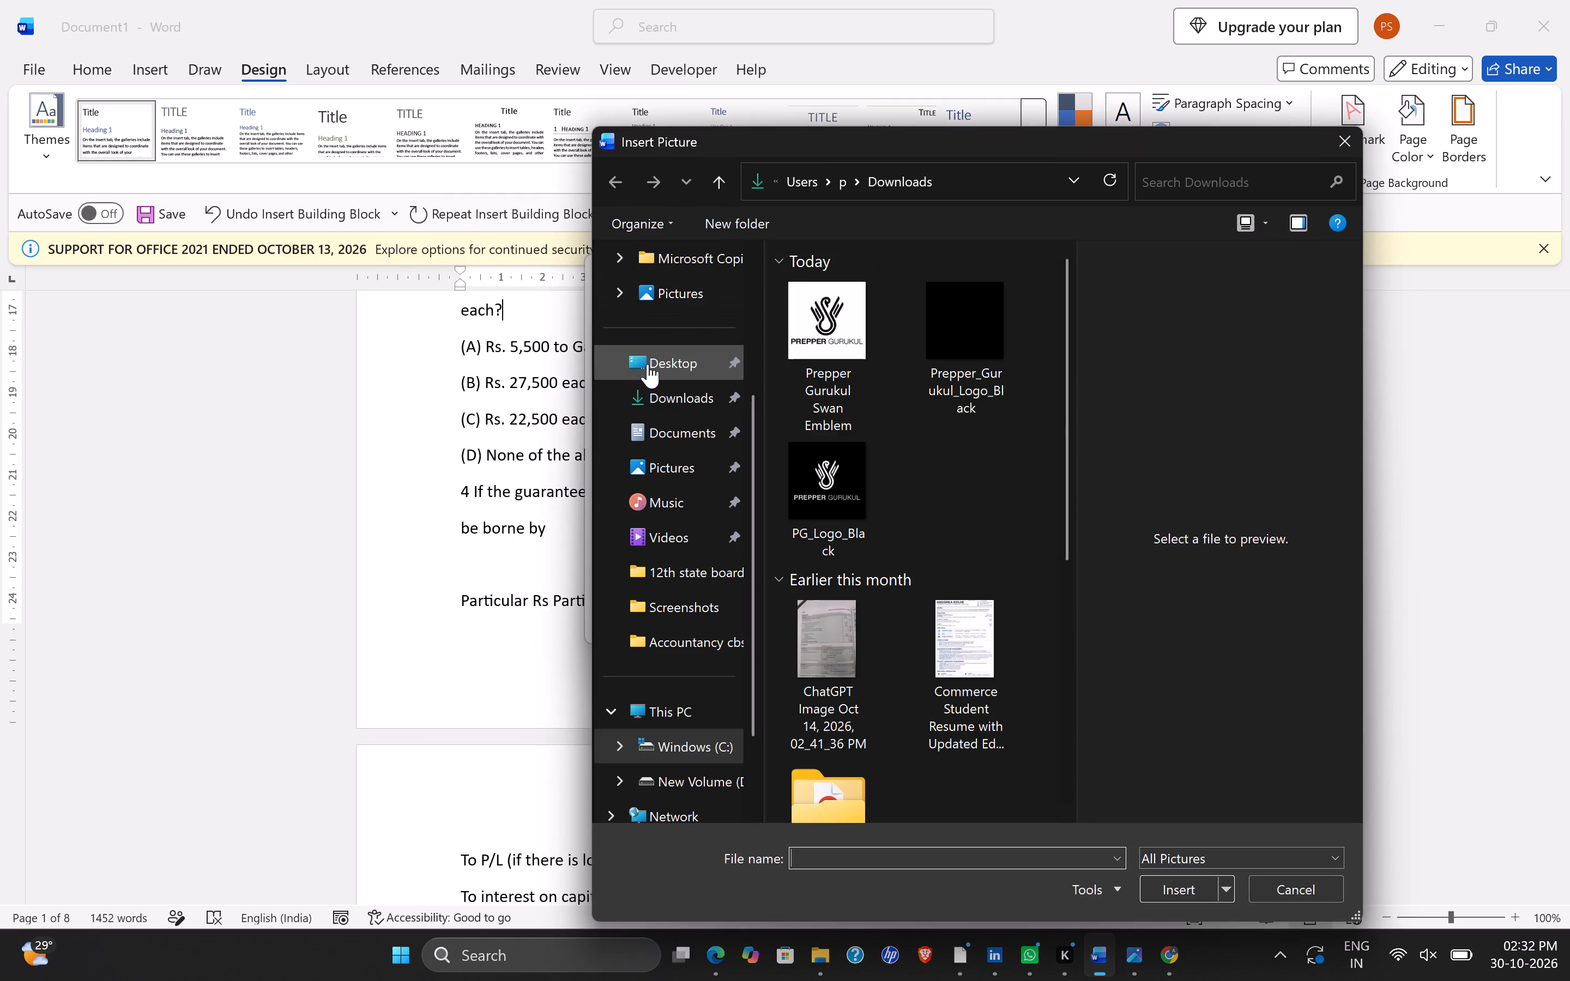
pyautogui.click(800, 373)
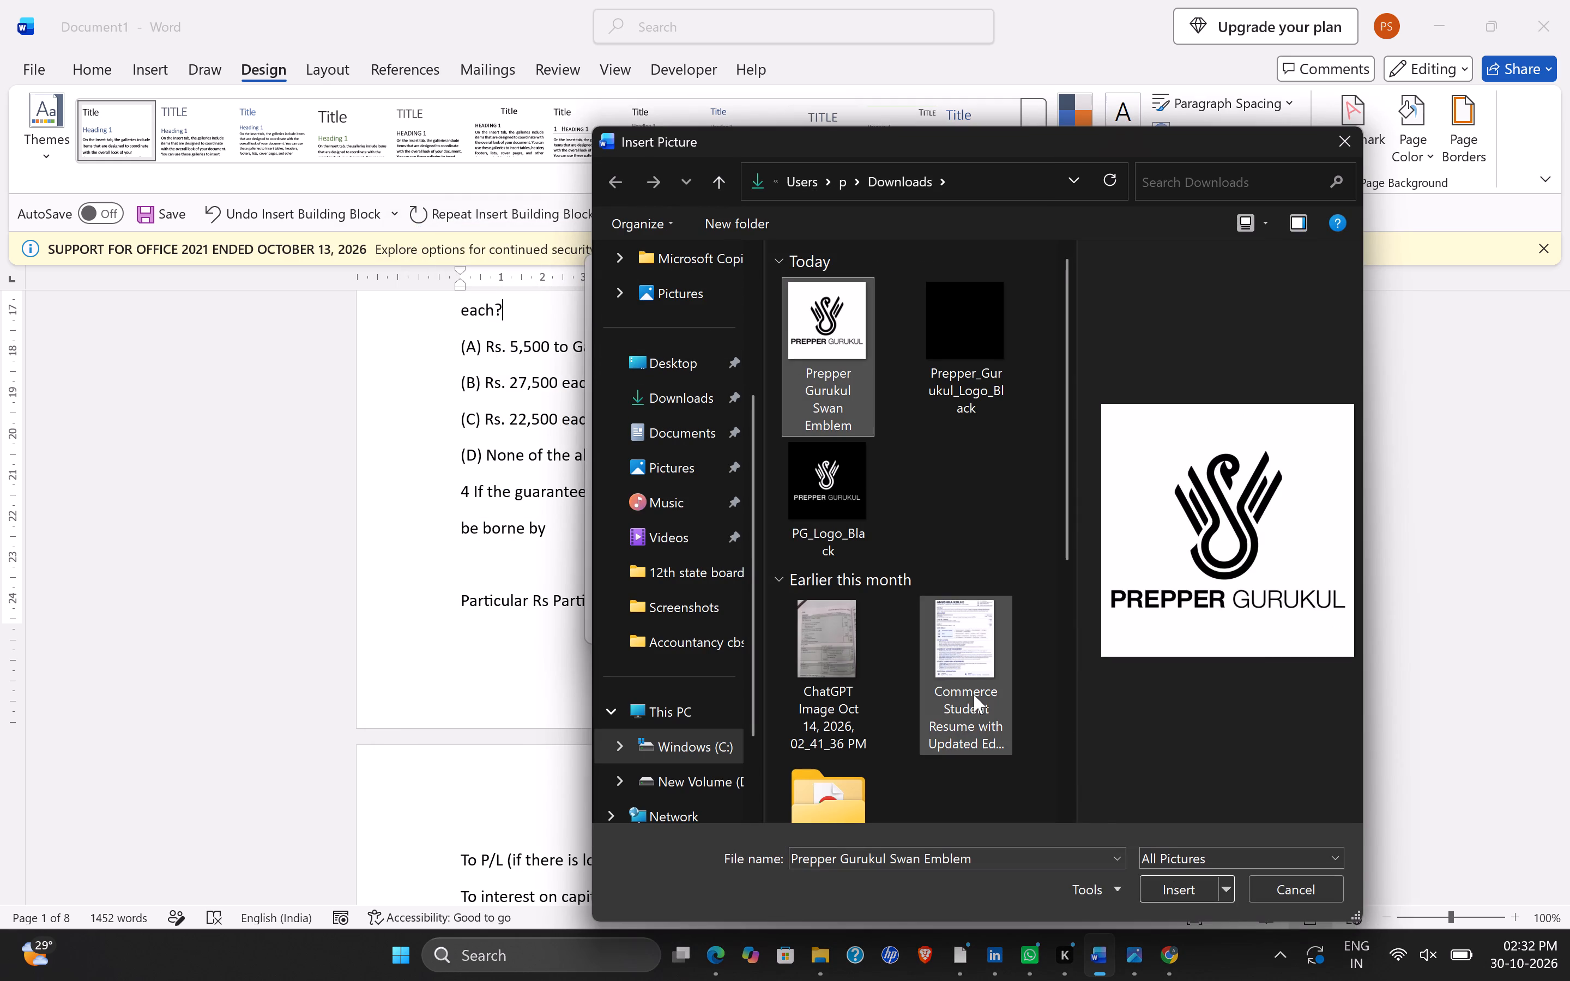
pyautogui.click(1158, 882)
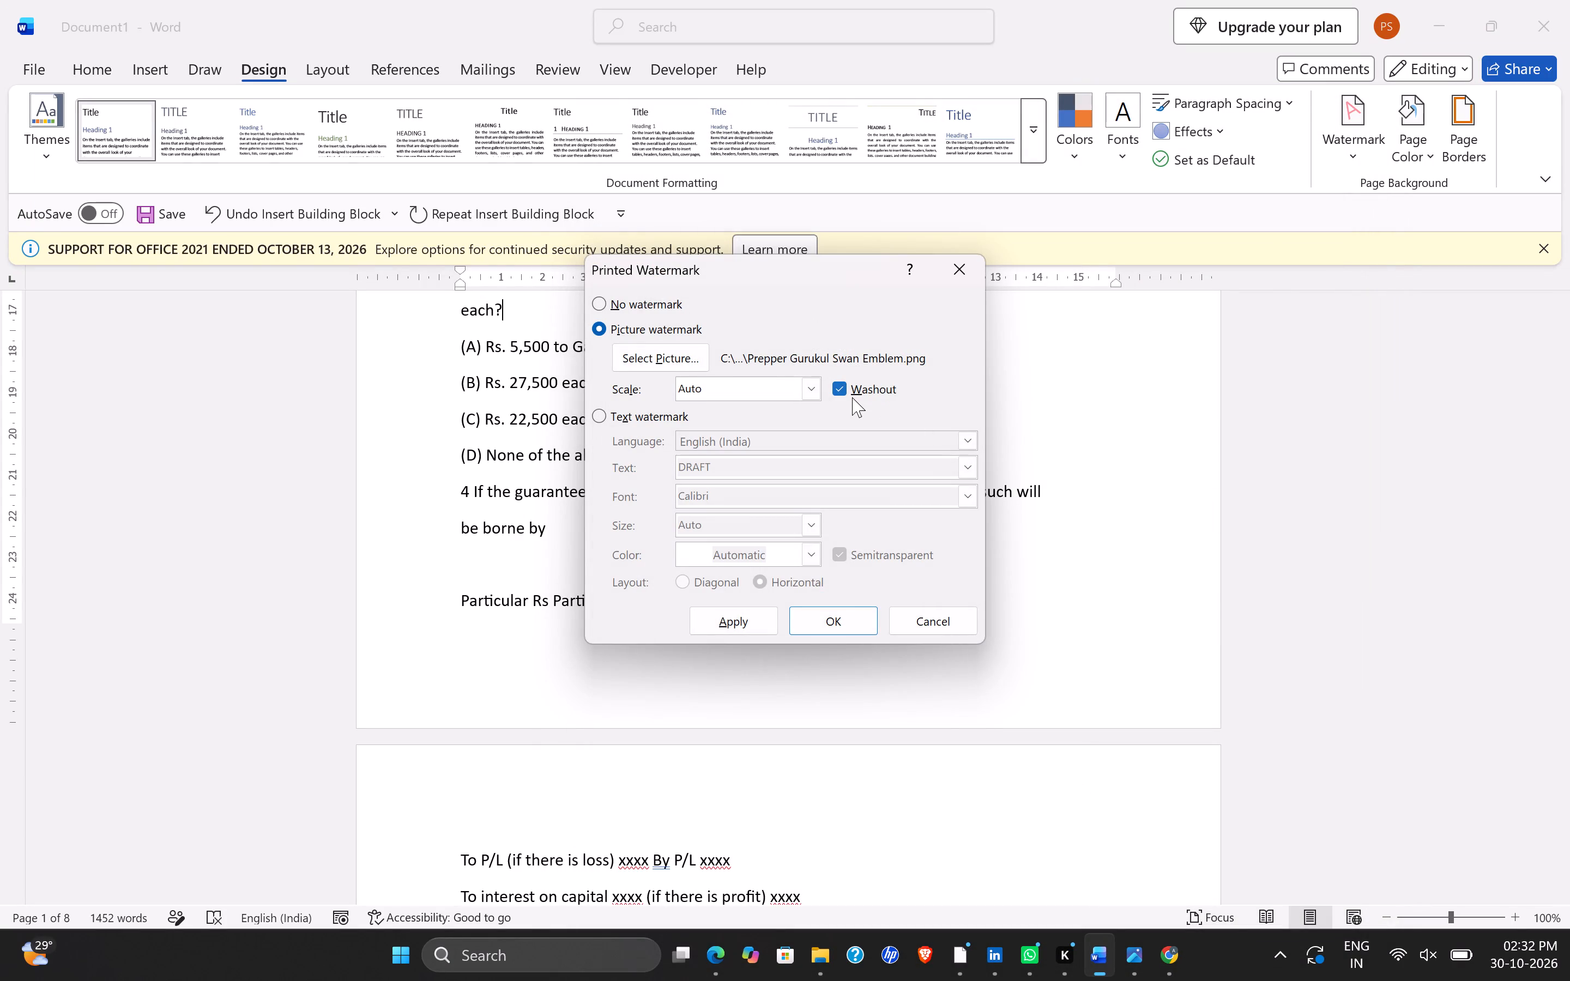
pyautogui.click(811, 391)
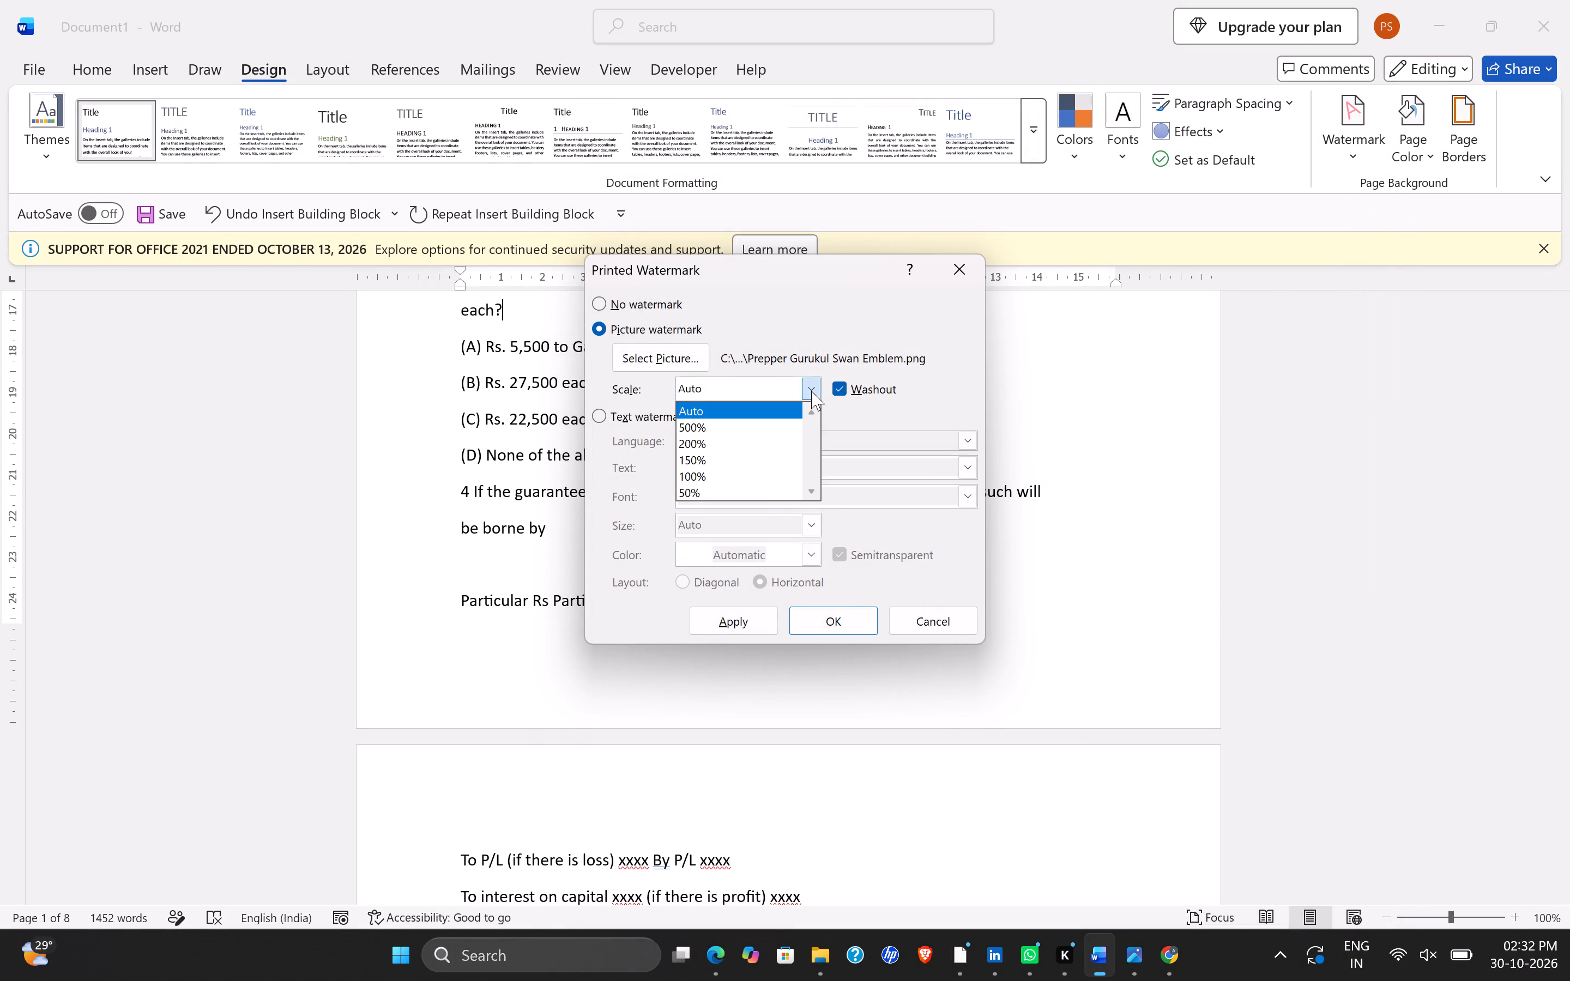
pyautogui.click(759, 492)
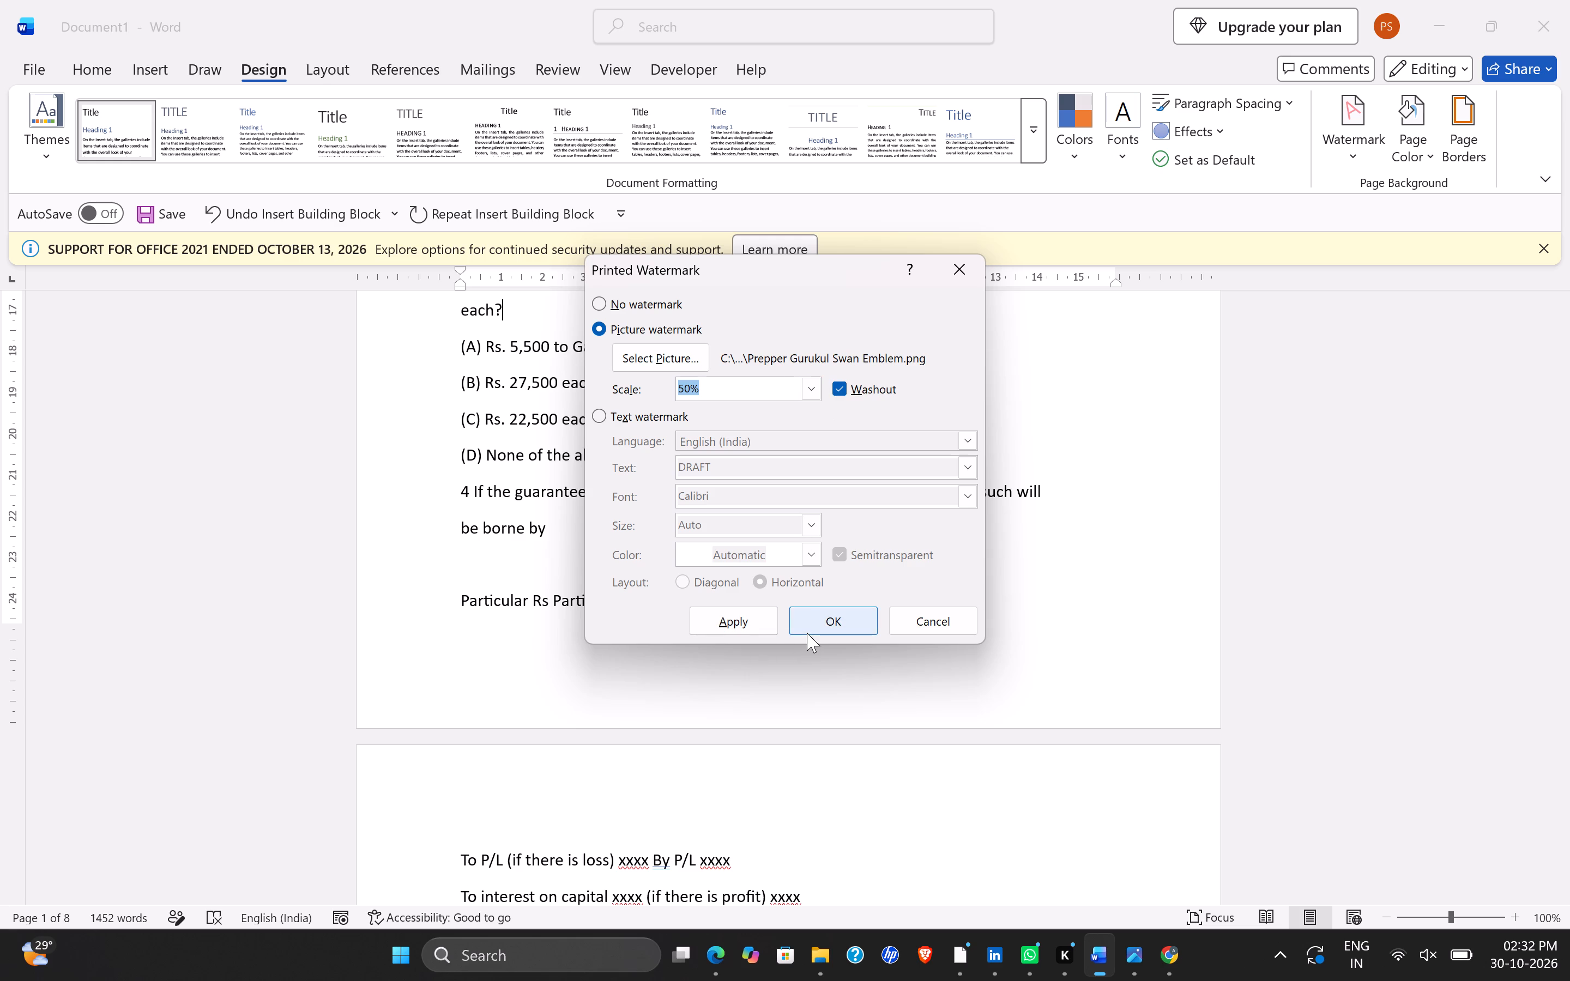
pyautogui.click(812, 616)
pyautogui.scroll(1, 812, 616)
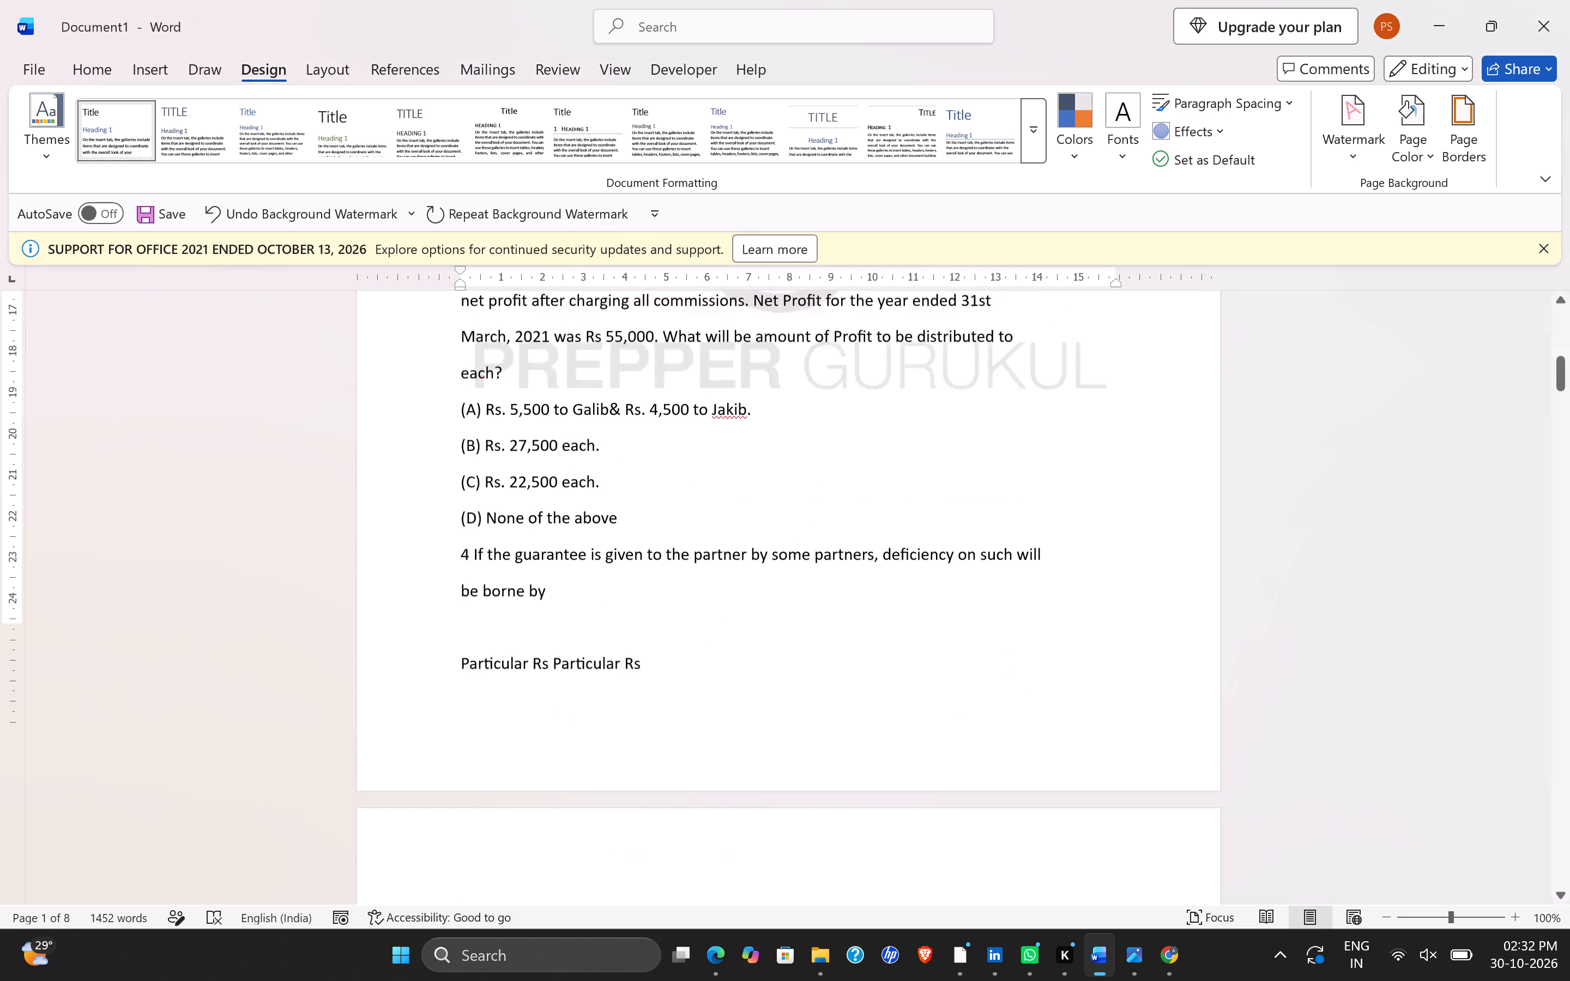
pyautogui.scroll(2, 812, 616)
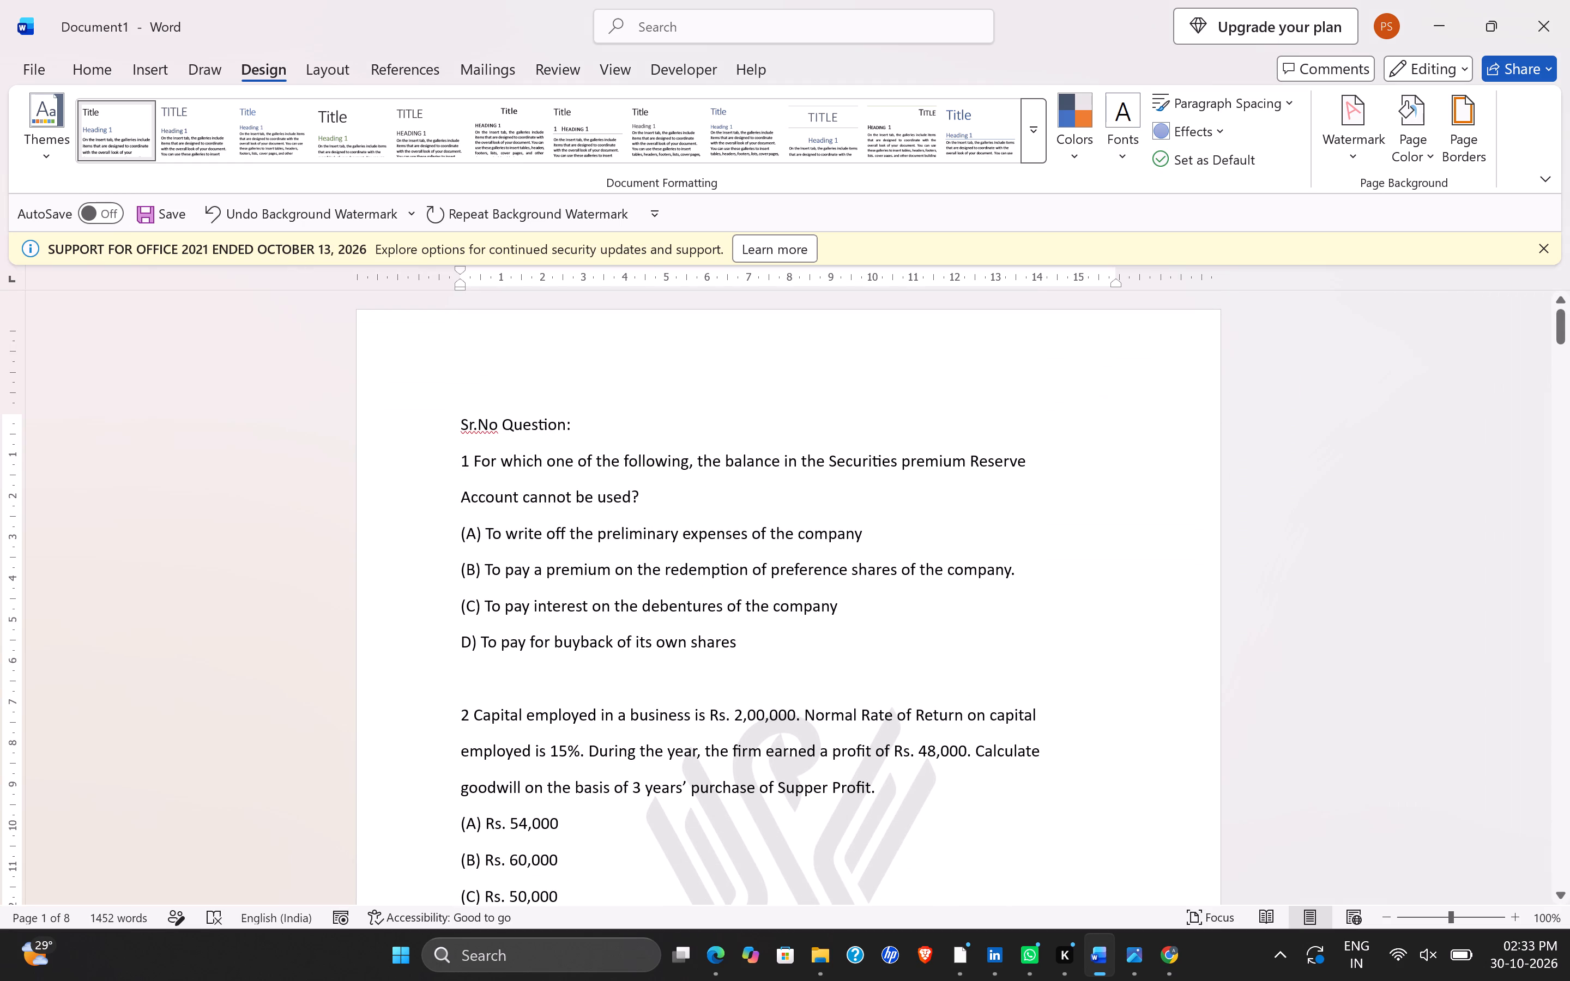
pyautogui.moveTo(472, 425); pyautogui.dragTo(580, 427)
pyautogui.press('BackSpace')
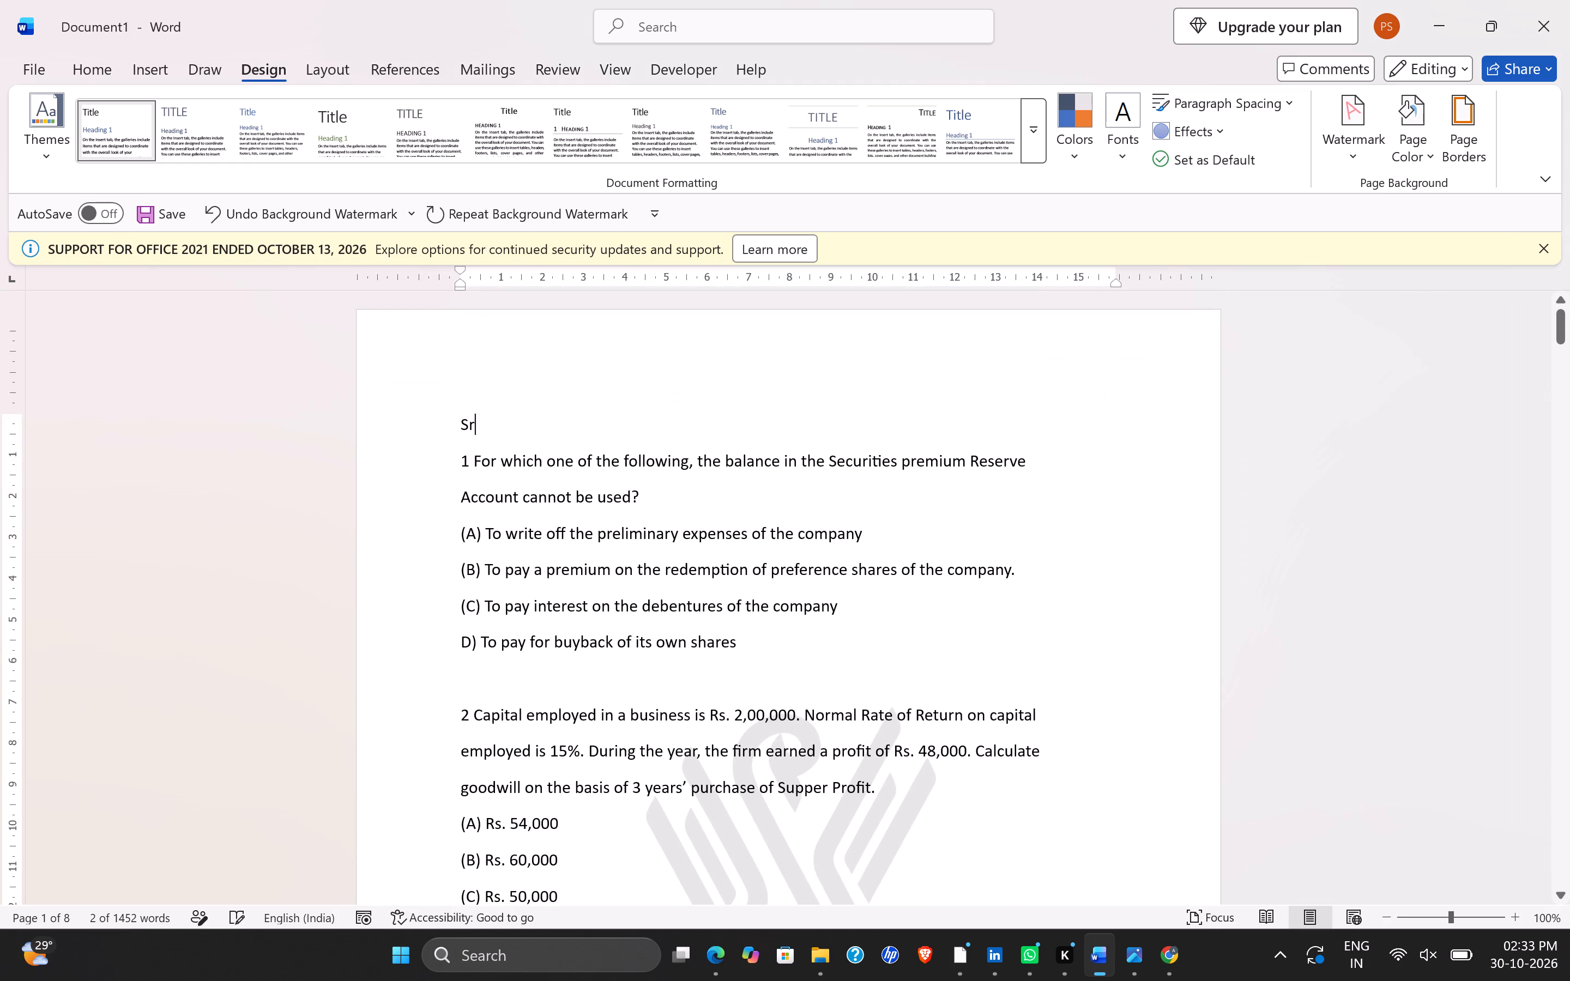
pyautogui.press('BackSpace')
pyautogui.press('BackSpace')
pyautogui.press('BackSpace')
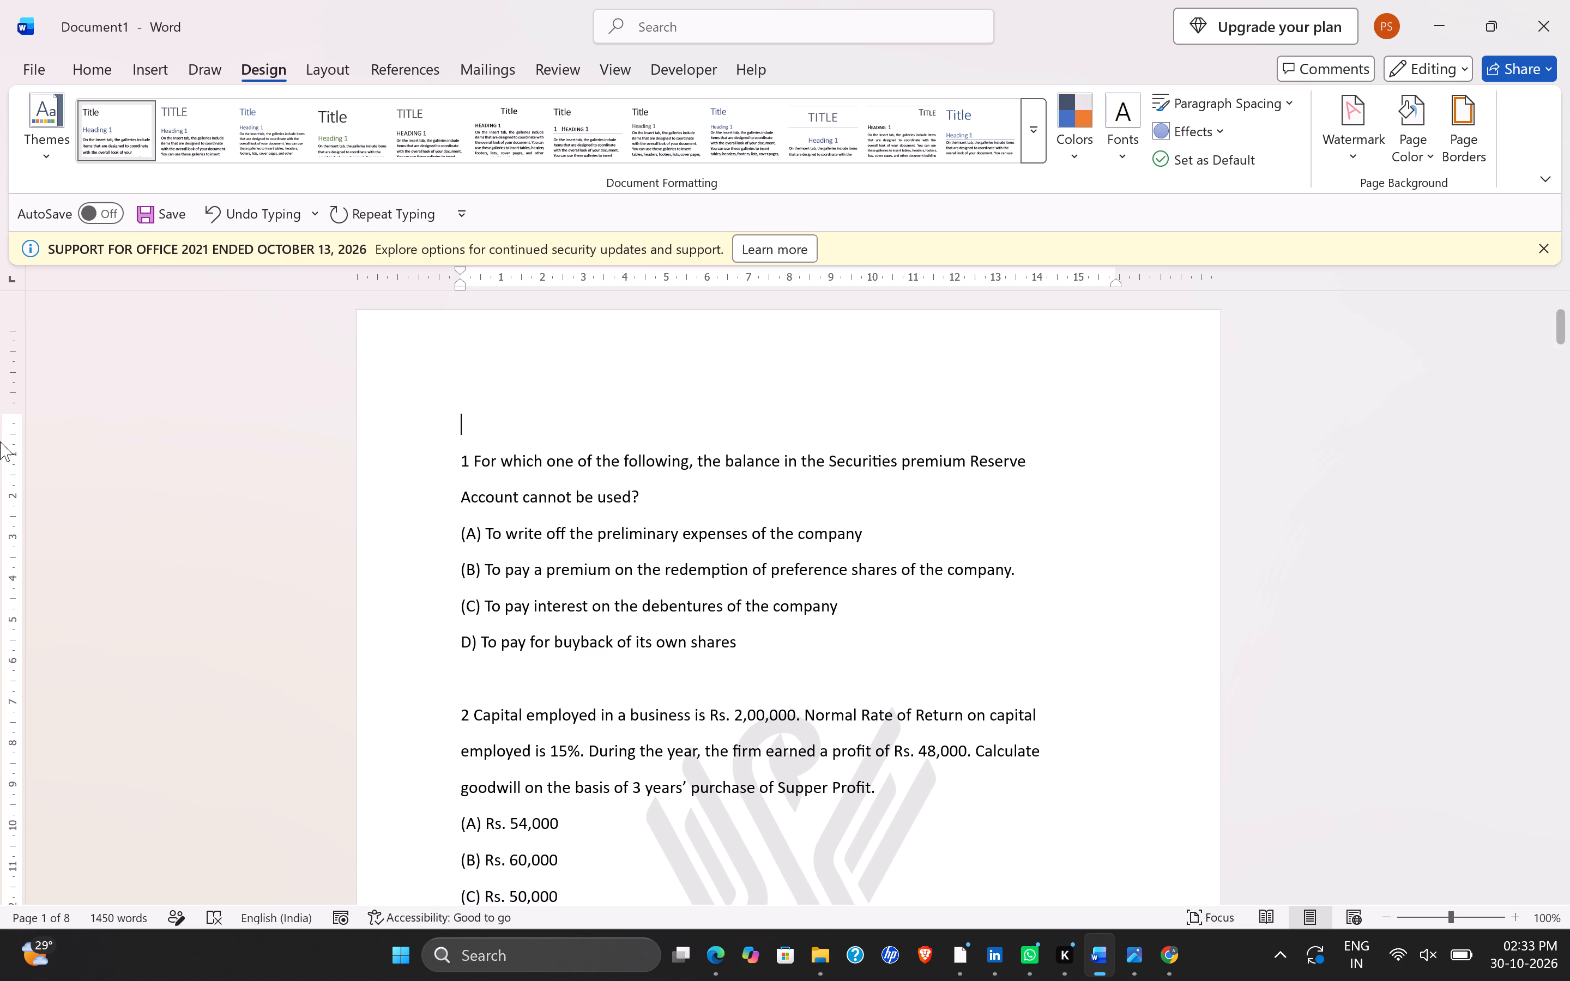
# Reduce the top, left and right page margins, widening the text area to about 18.5 cm.
pyautogui.moveTo(5, 413); pyautogui.dragTo(42, 336)
pyautogui.moveTo(458, 278); pyautogui.dragTo(424, 280)
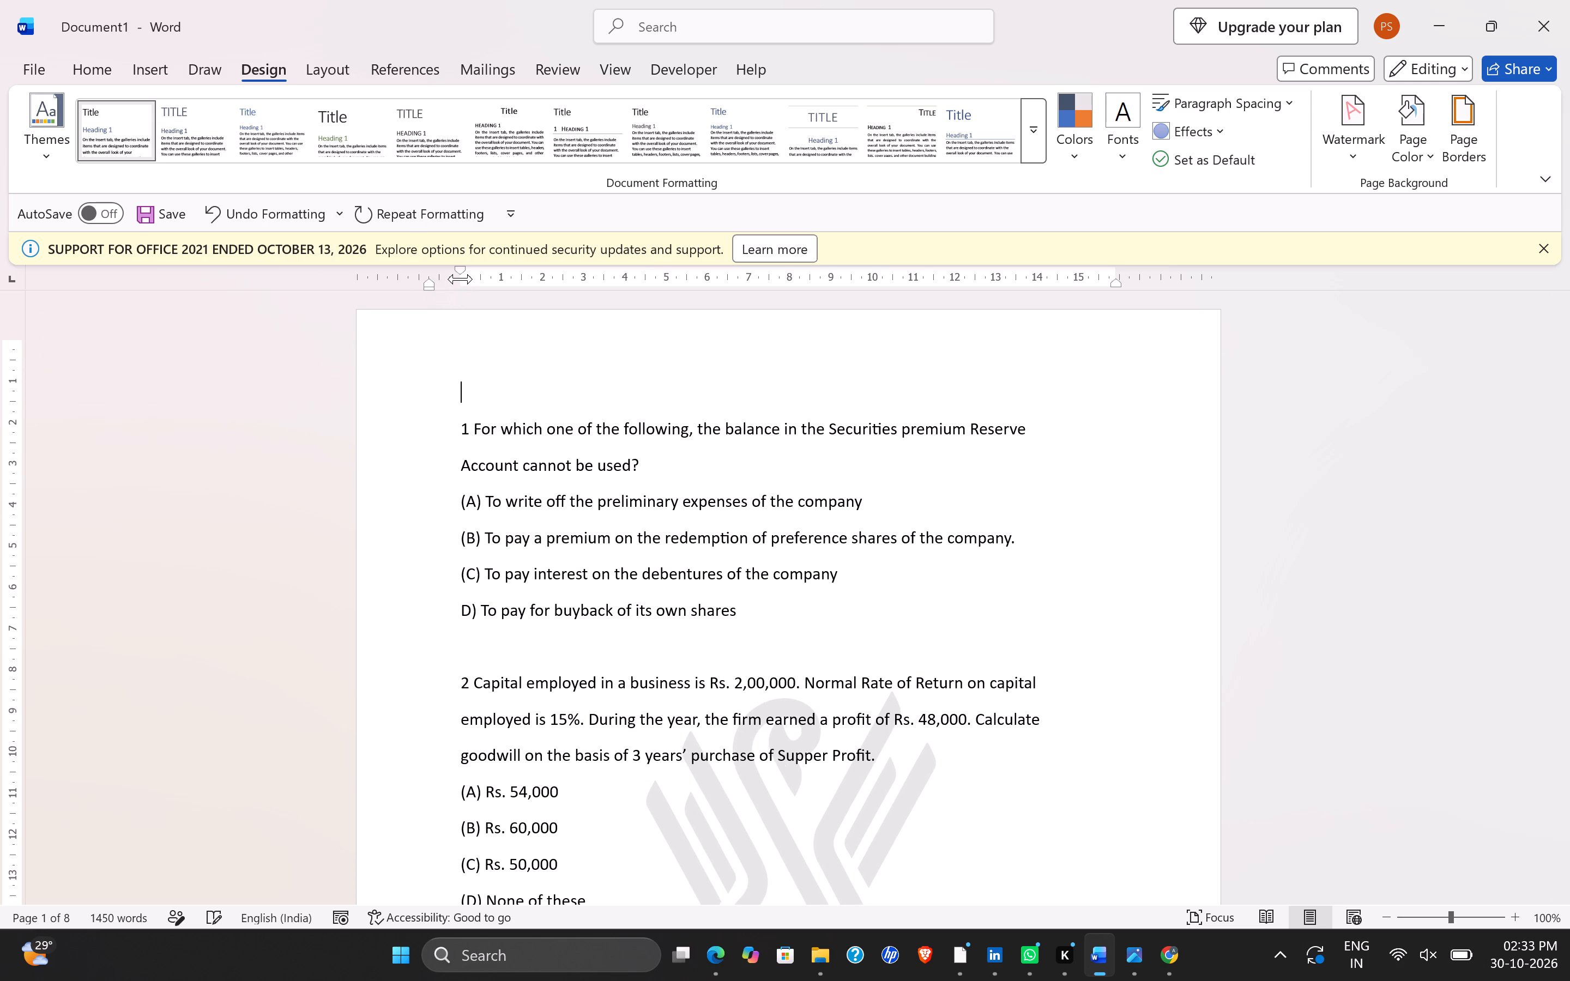
pyautogui.moveTo(461, 279); pyautogui.dragTo(406, 280)
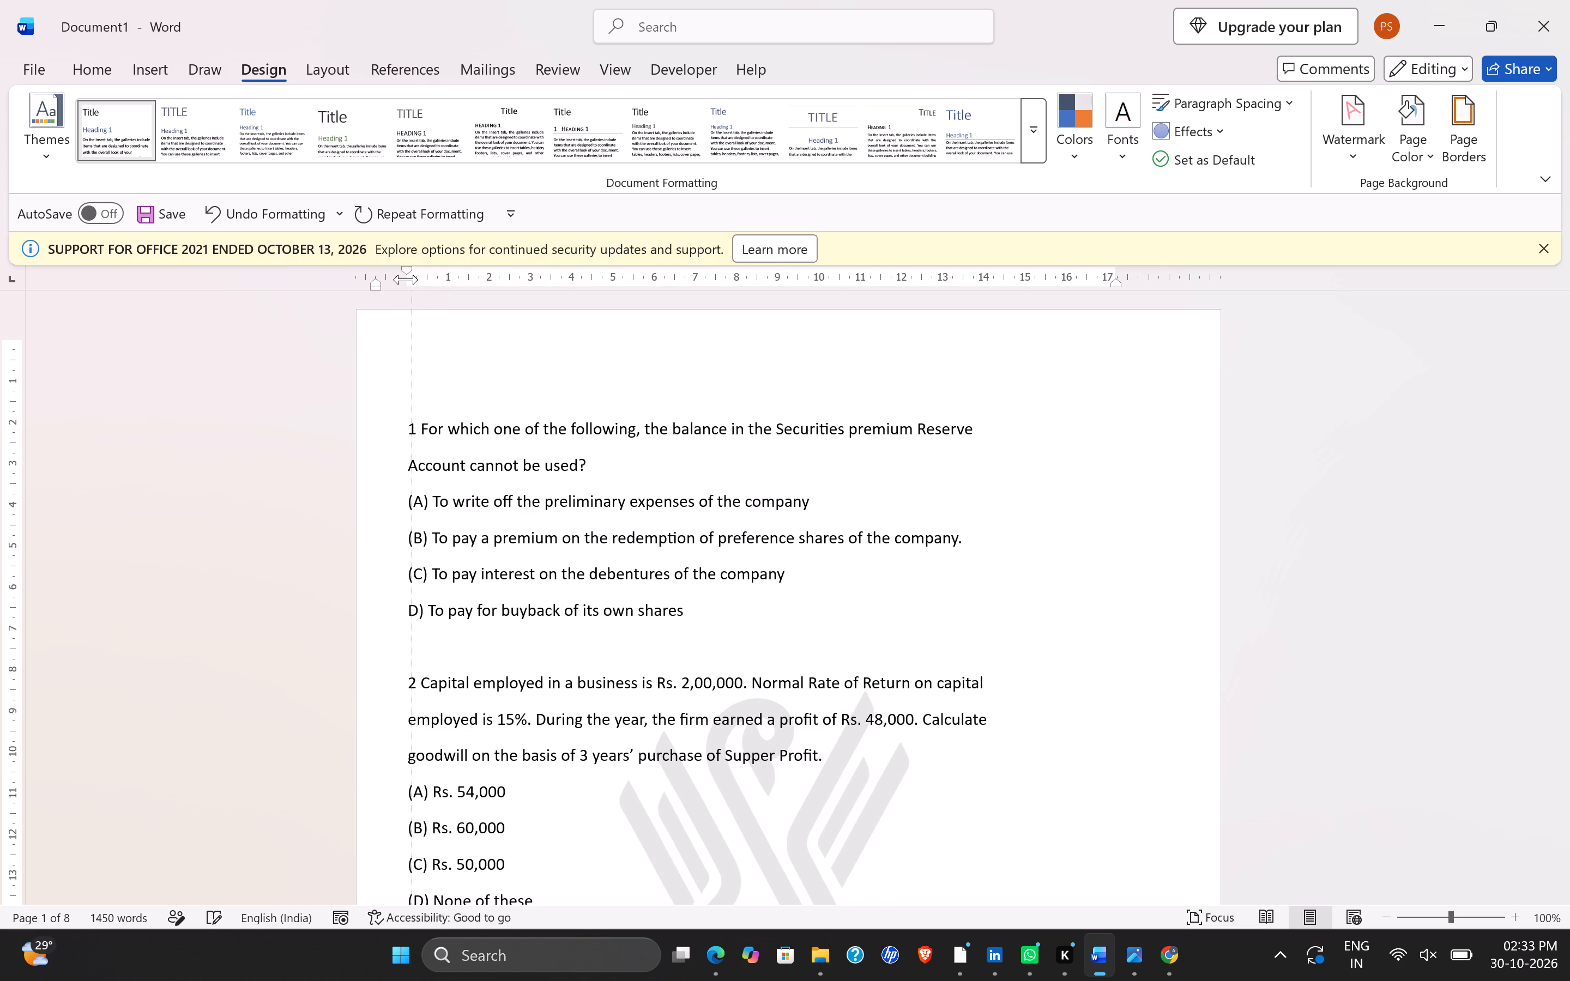
pyautogui.moveTo(406, 280); pyautogui.dragTo(403, 280)
pyautogui.moveTo(1118, 271); pyautogui.dragTo(1168, 272)
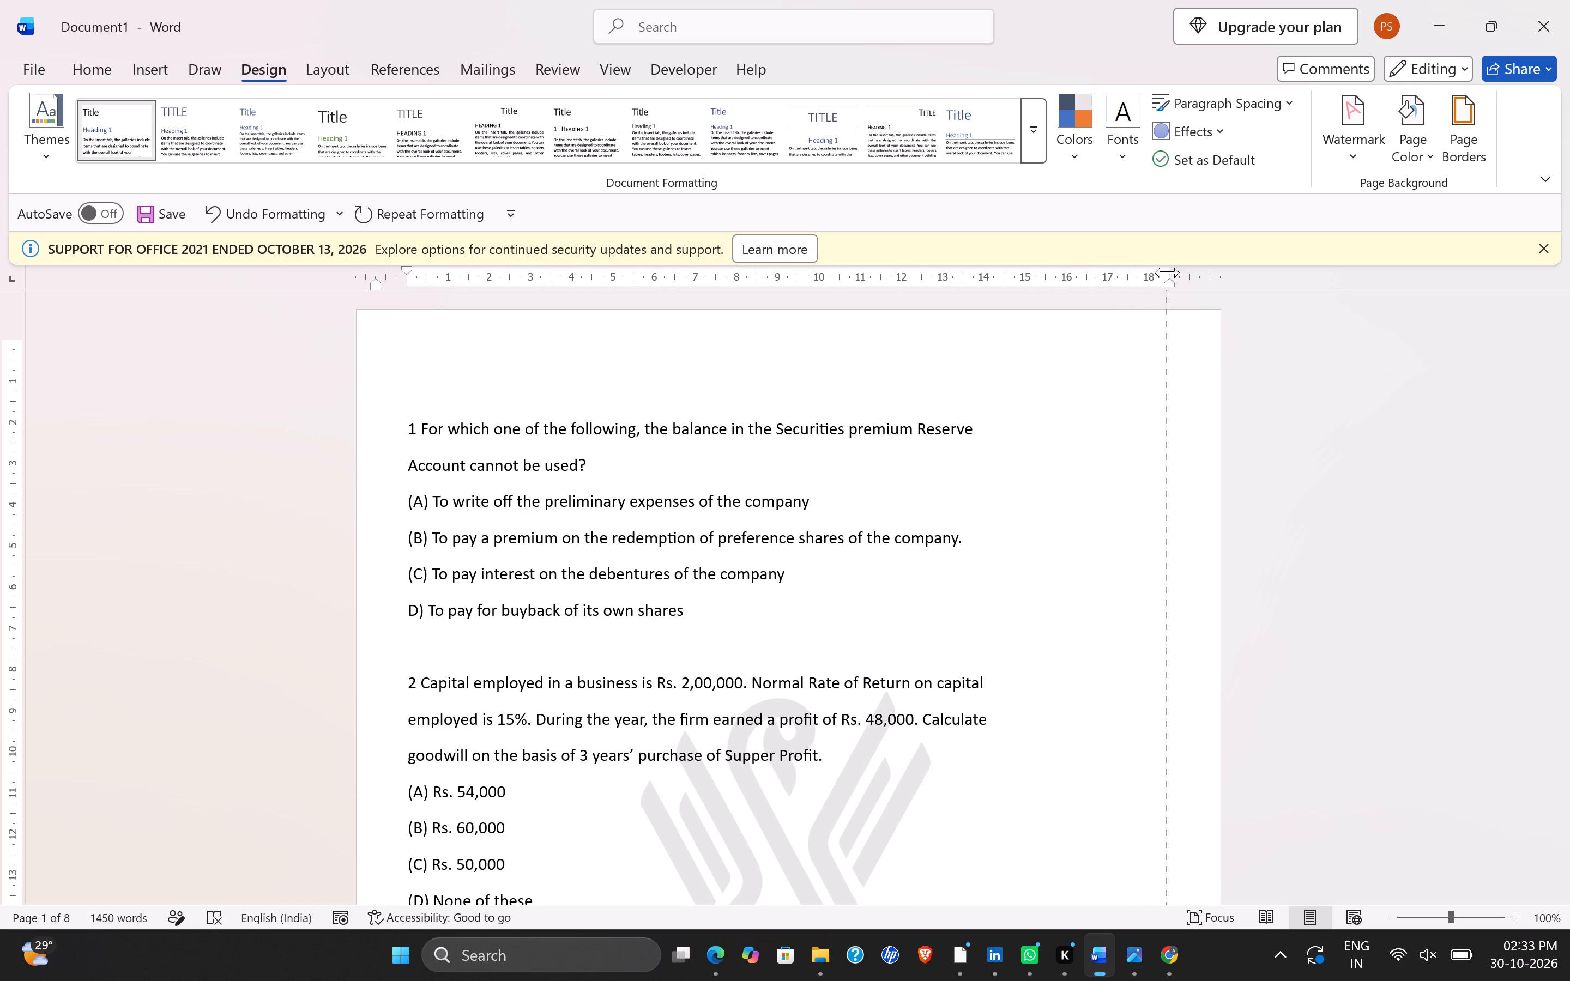
pyautogui.moveTo(1168, 272); pyautogui.dragTo(1173, 273)
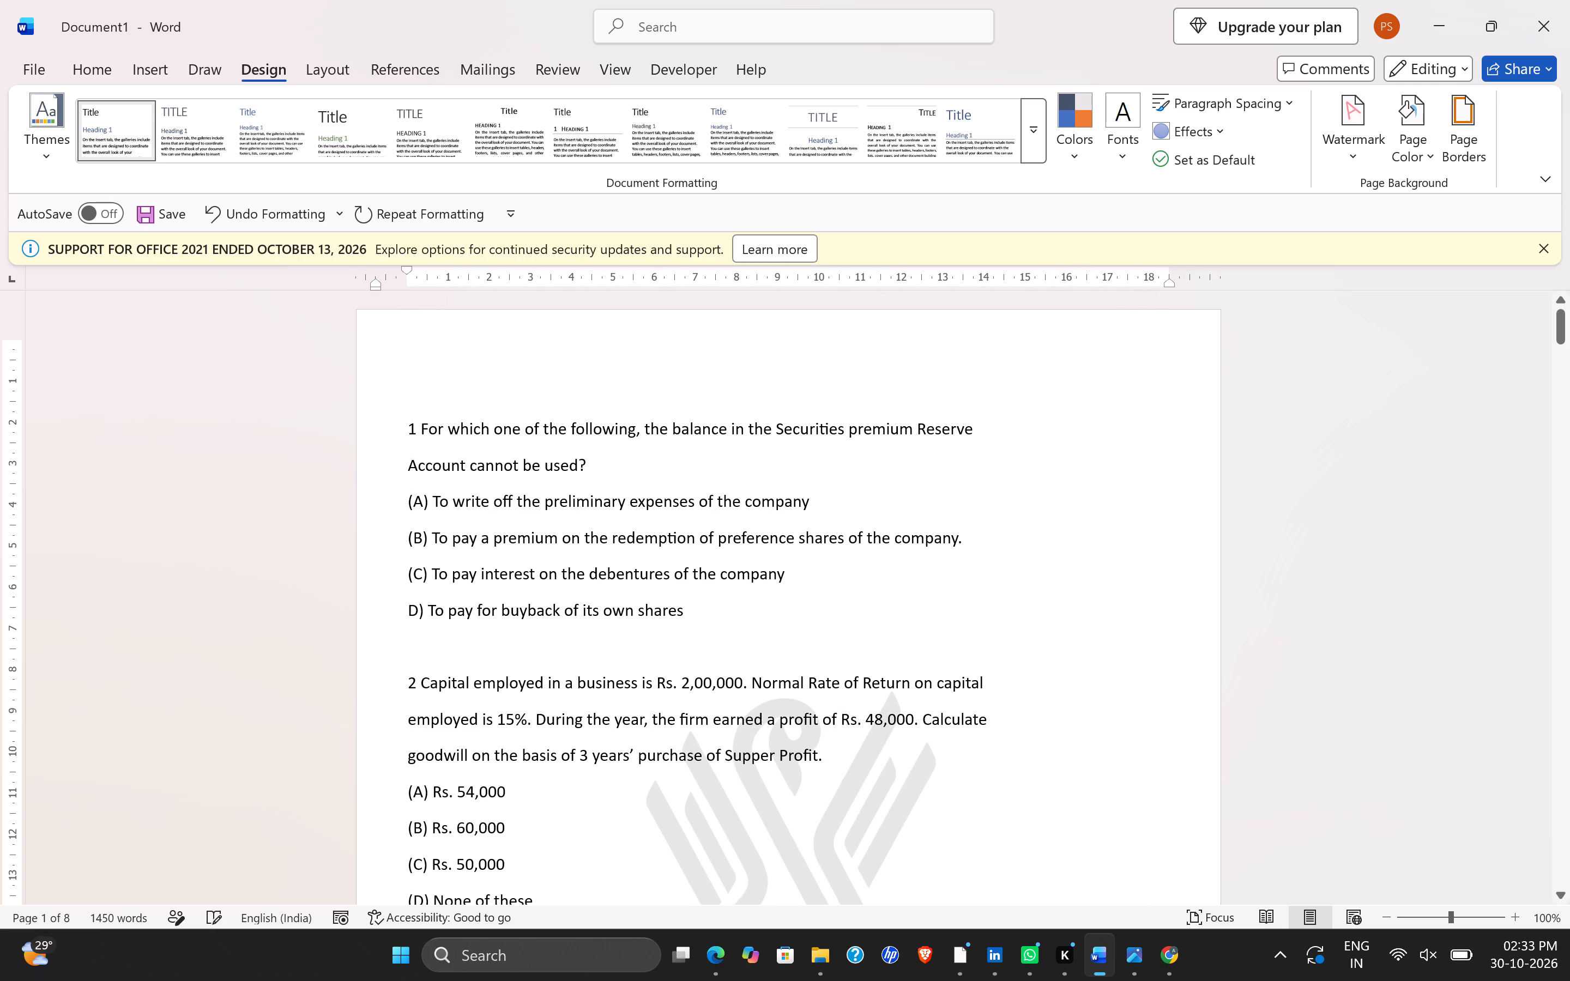
# Review the first page's text layout and logo watermark, placing the cursor in the empty first line.
pyautogui.scroll(-3, 923, 482)
pyautogui.scroll(5, 923, 482)
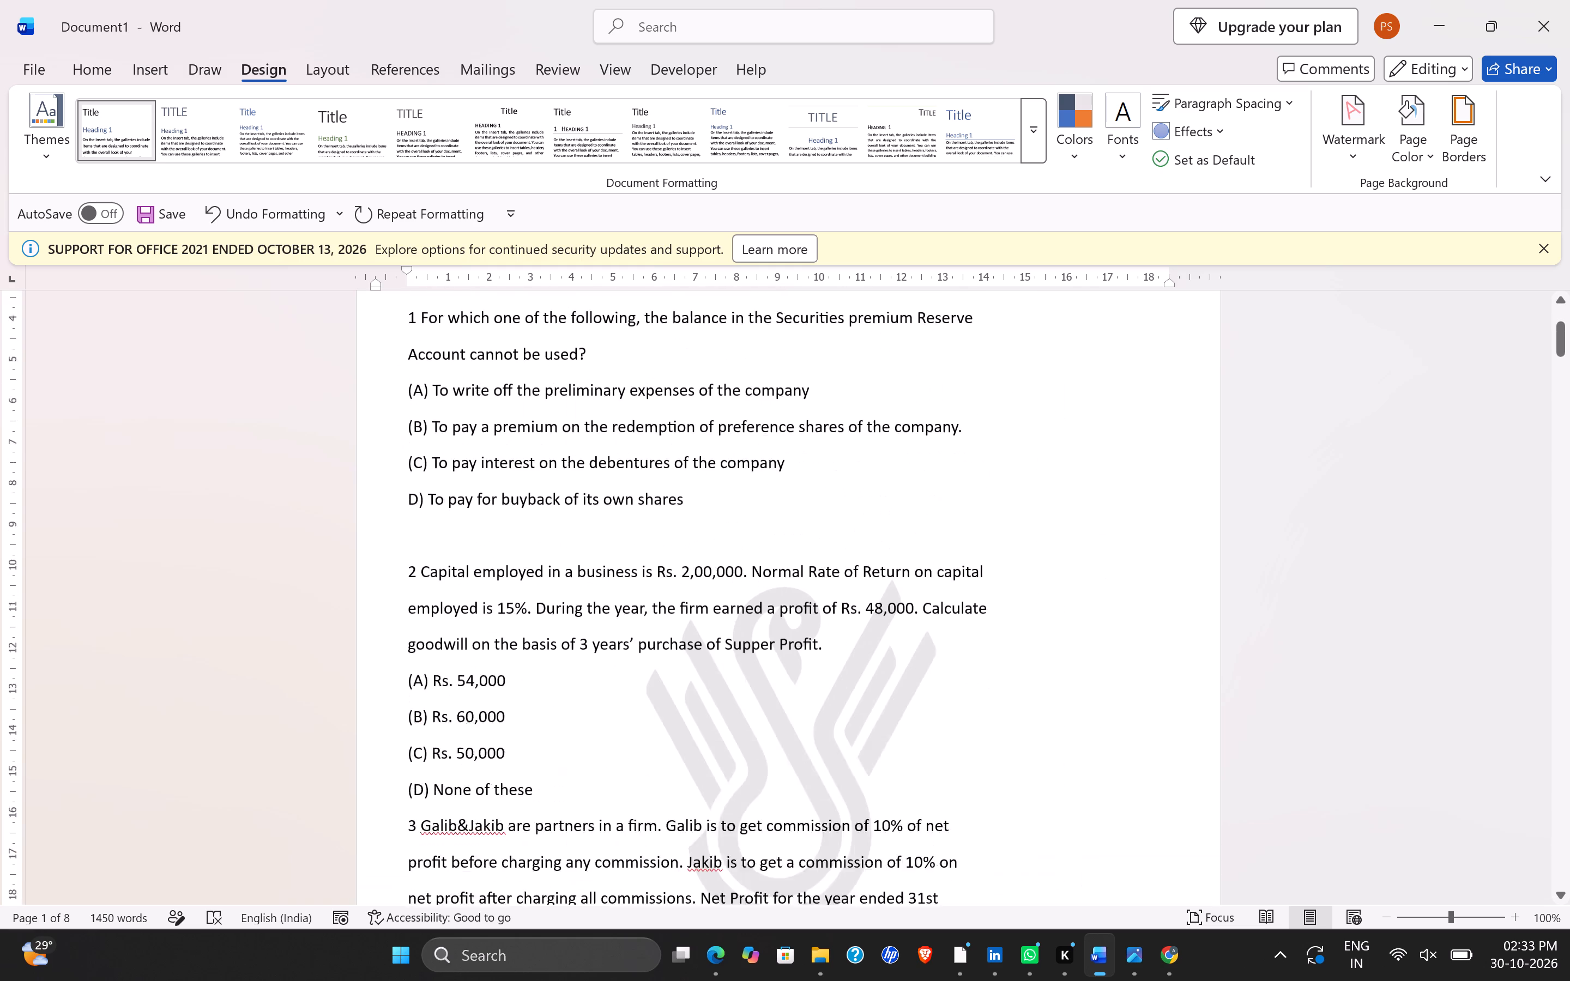
pyautogui.scroll(-1, 923, 482)
pyautogui.scroll(3, 923, 482)
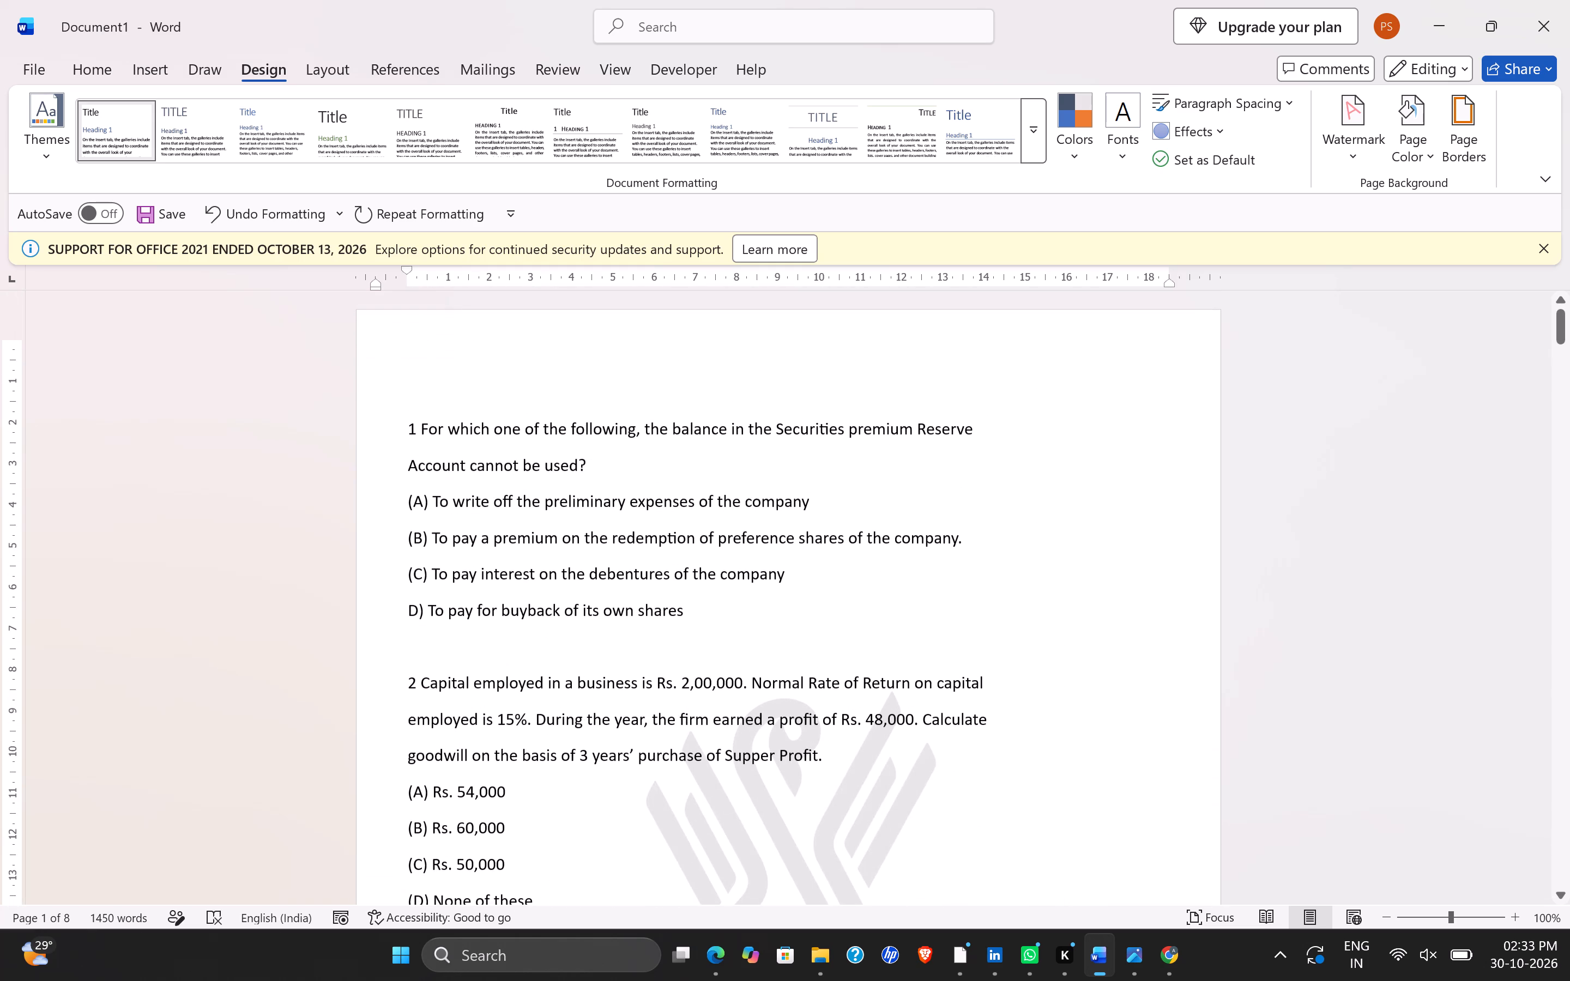
pyautogui.click(690, 404)
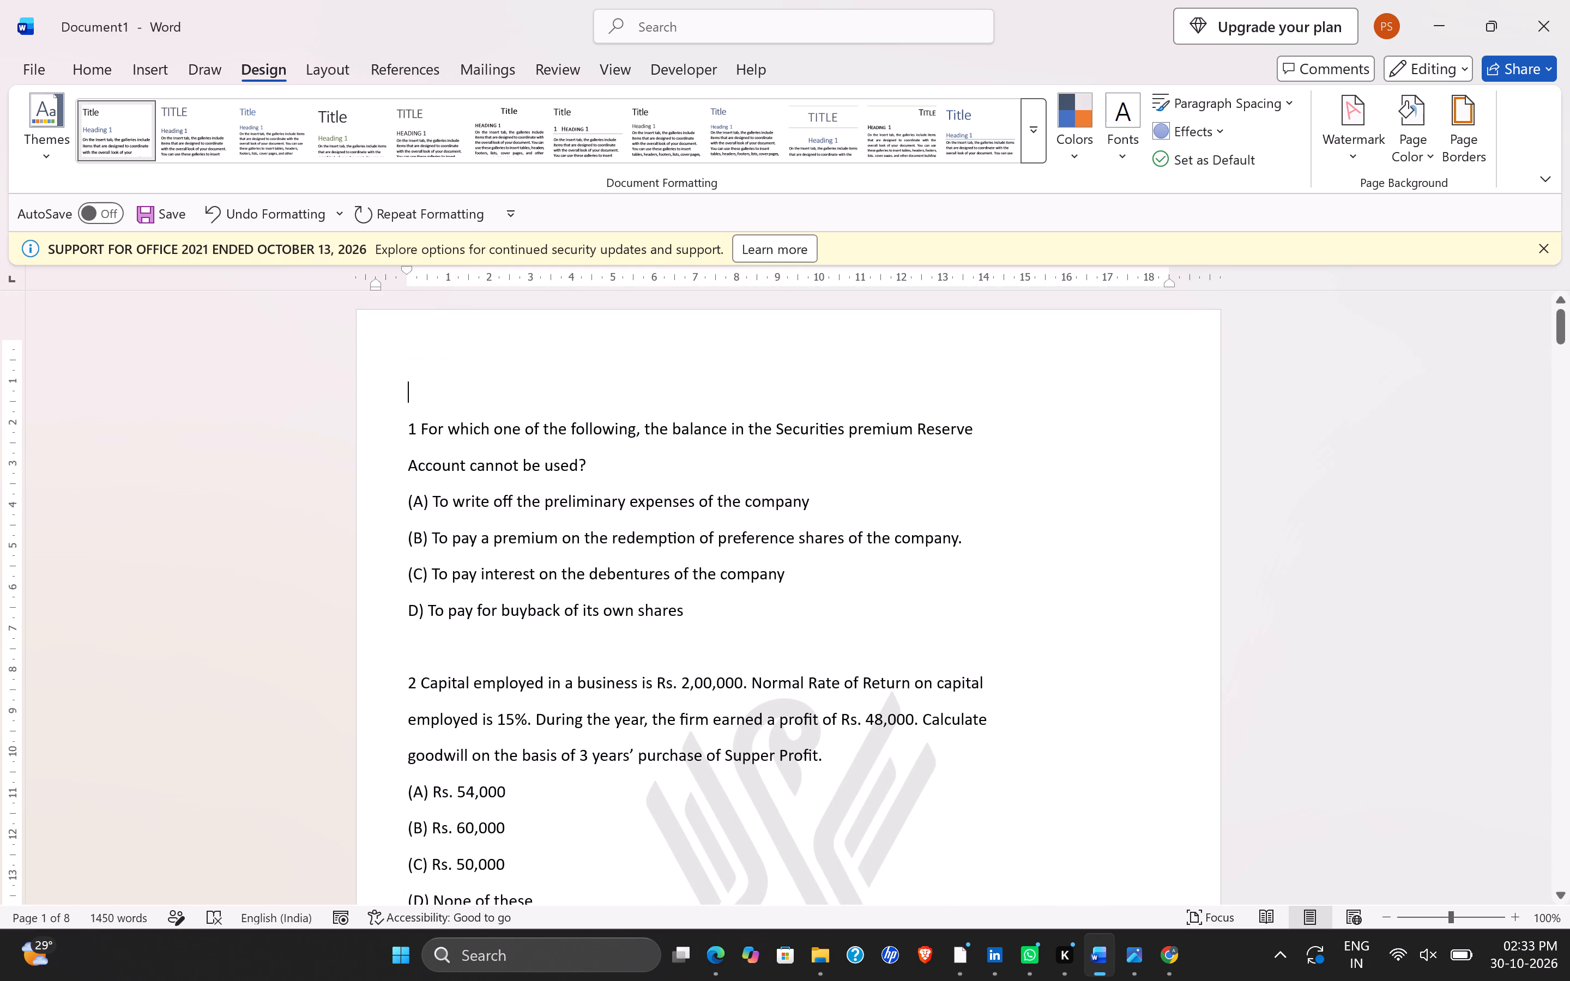
pyautogui.scroll(-2, 690, 404)
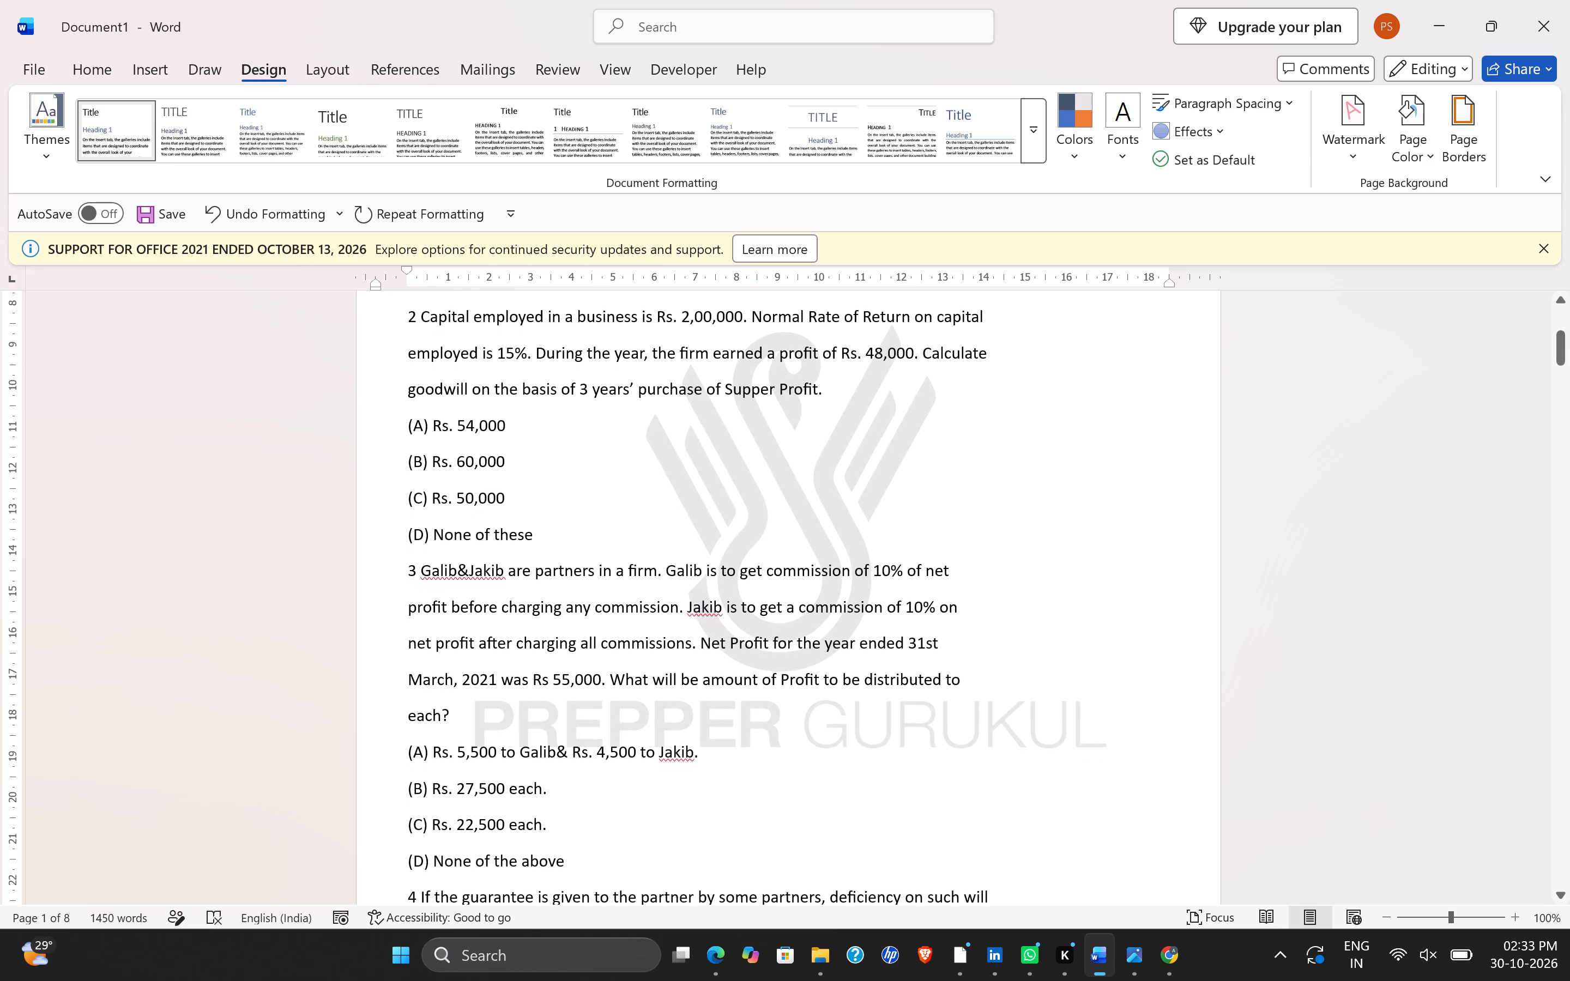
pyautogui.scroll(2, 690, 404)
pyautogui.hscroll(1, 690, 404)
pyautogui.click(661, 404)
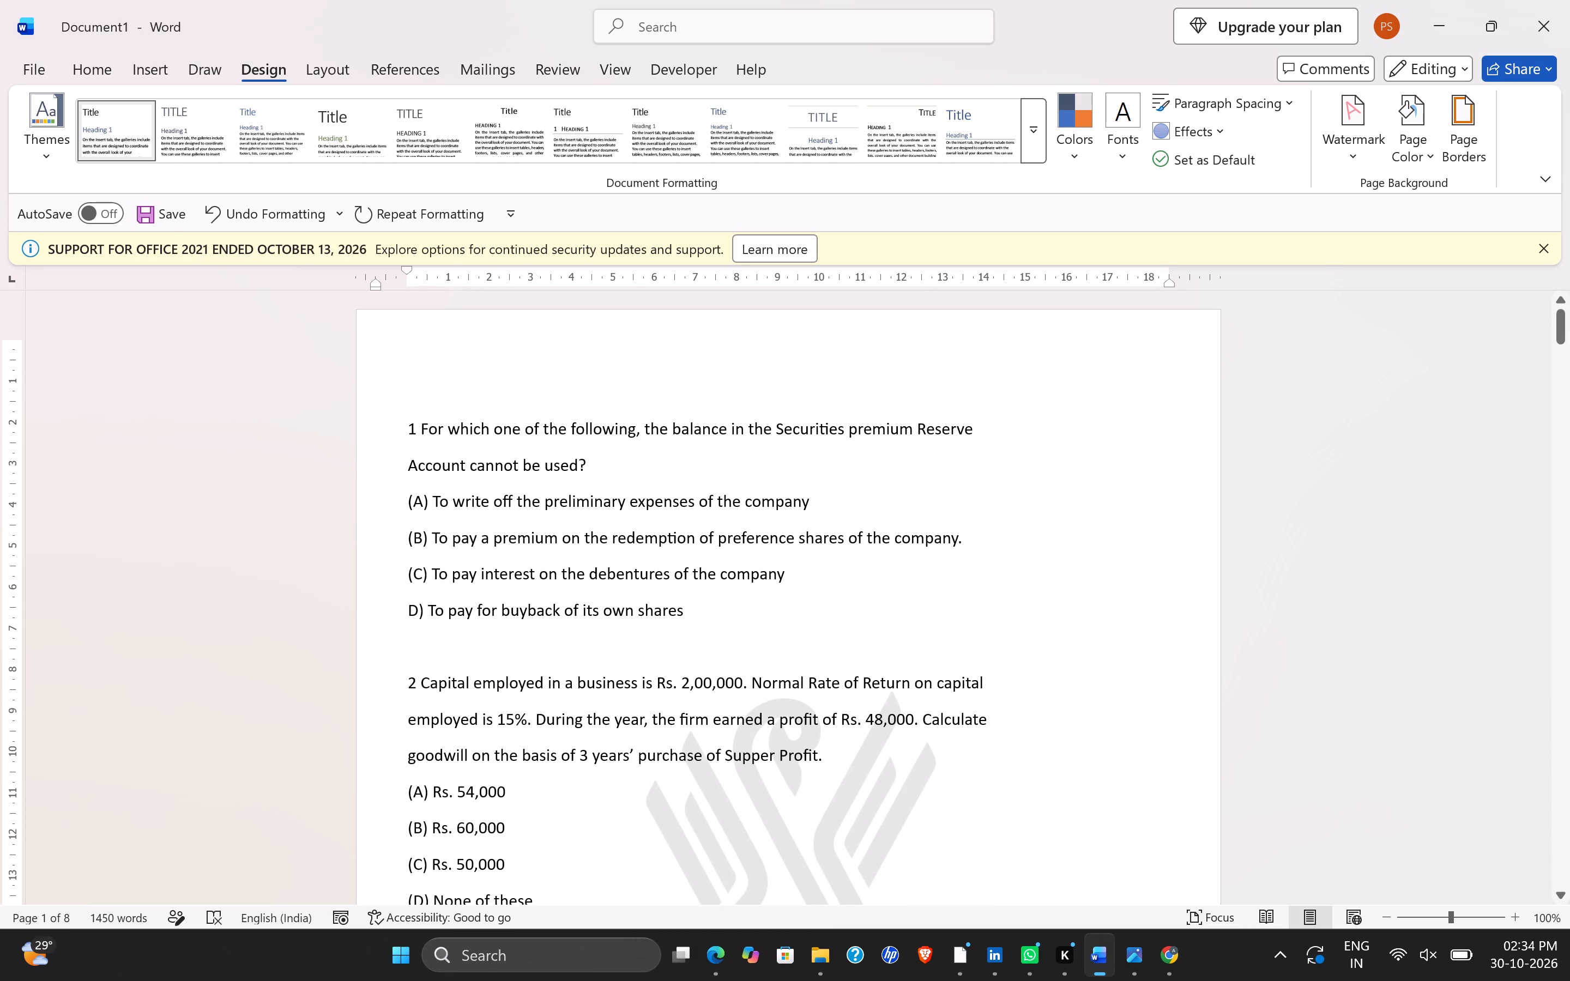
# Enter the heading "MCQ's" in the empty first line of the document.
pyautogui.write('MC')
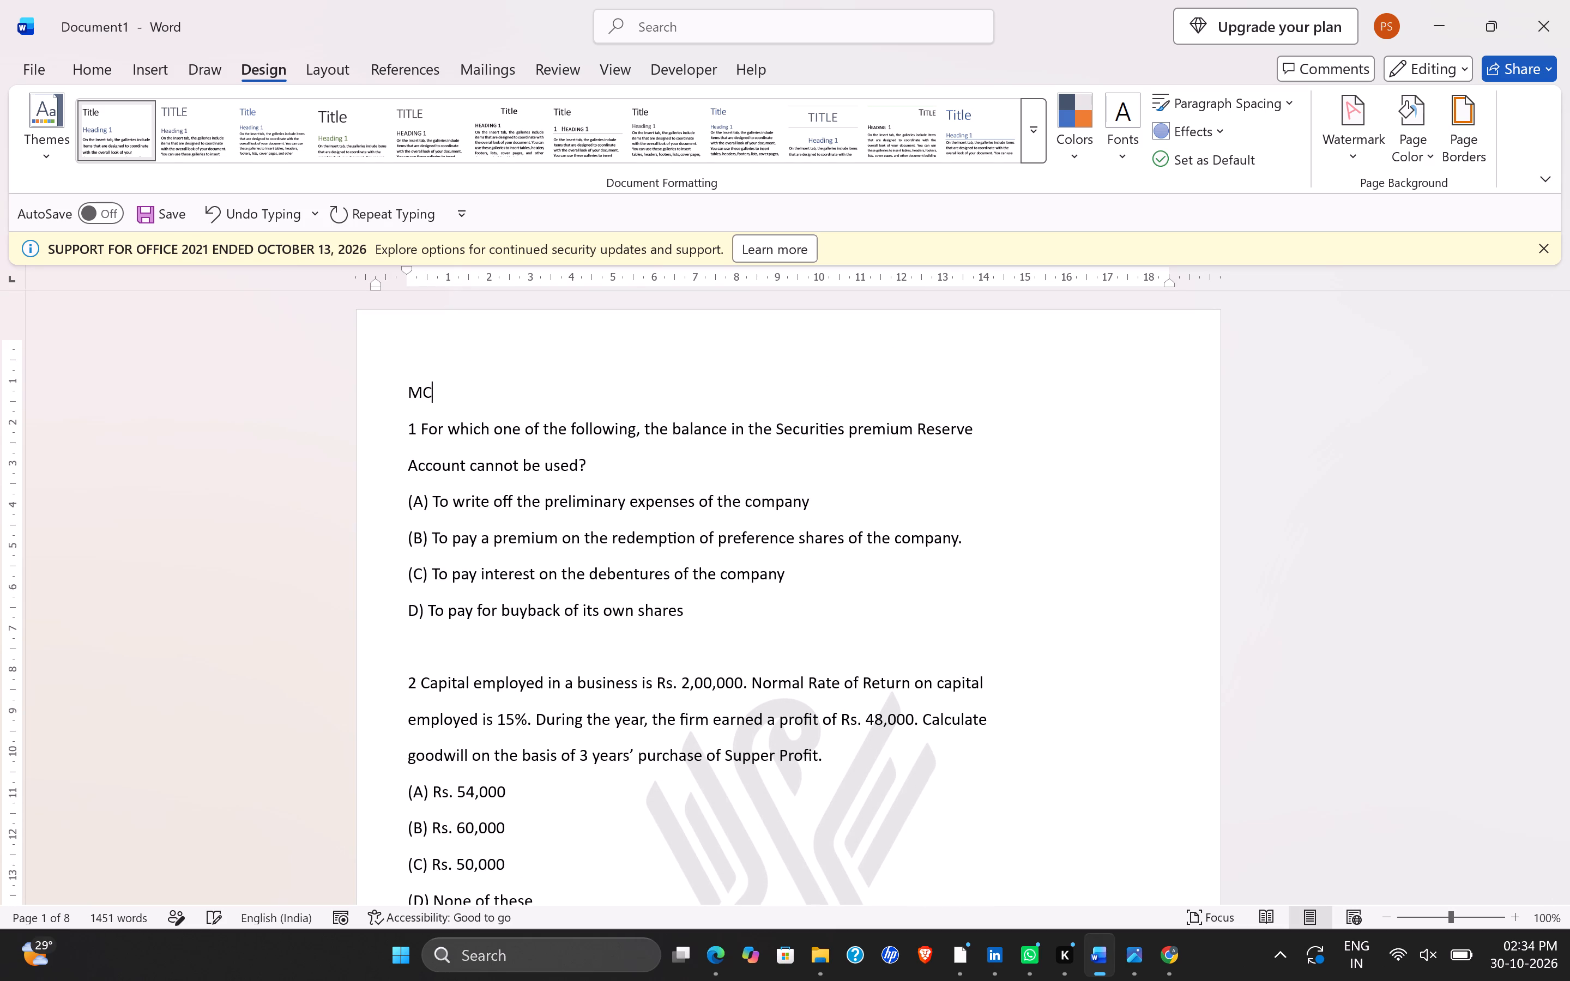
pyautogui.press('q')
pyautogui.press("'")
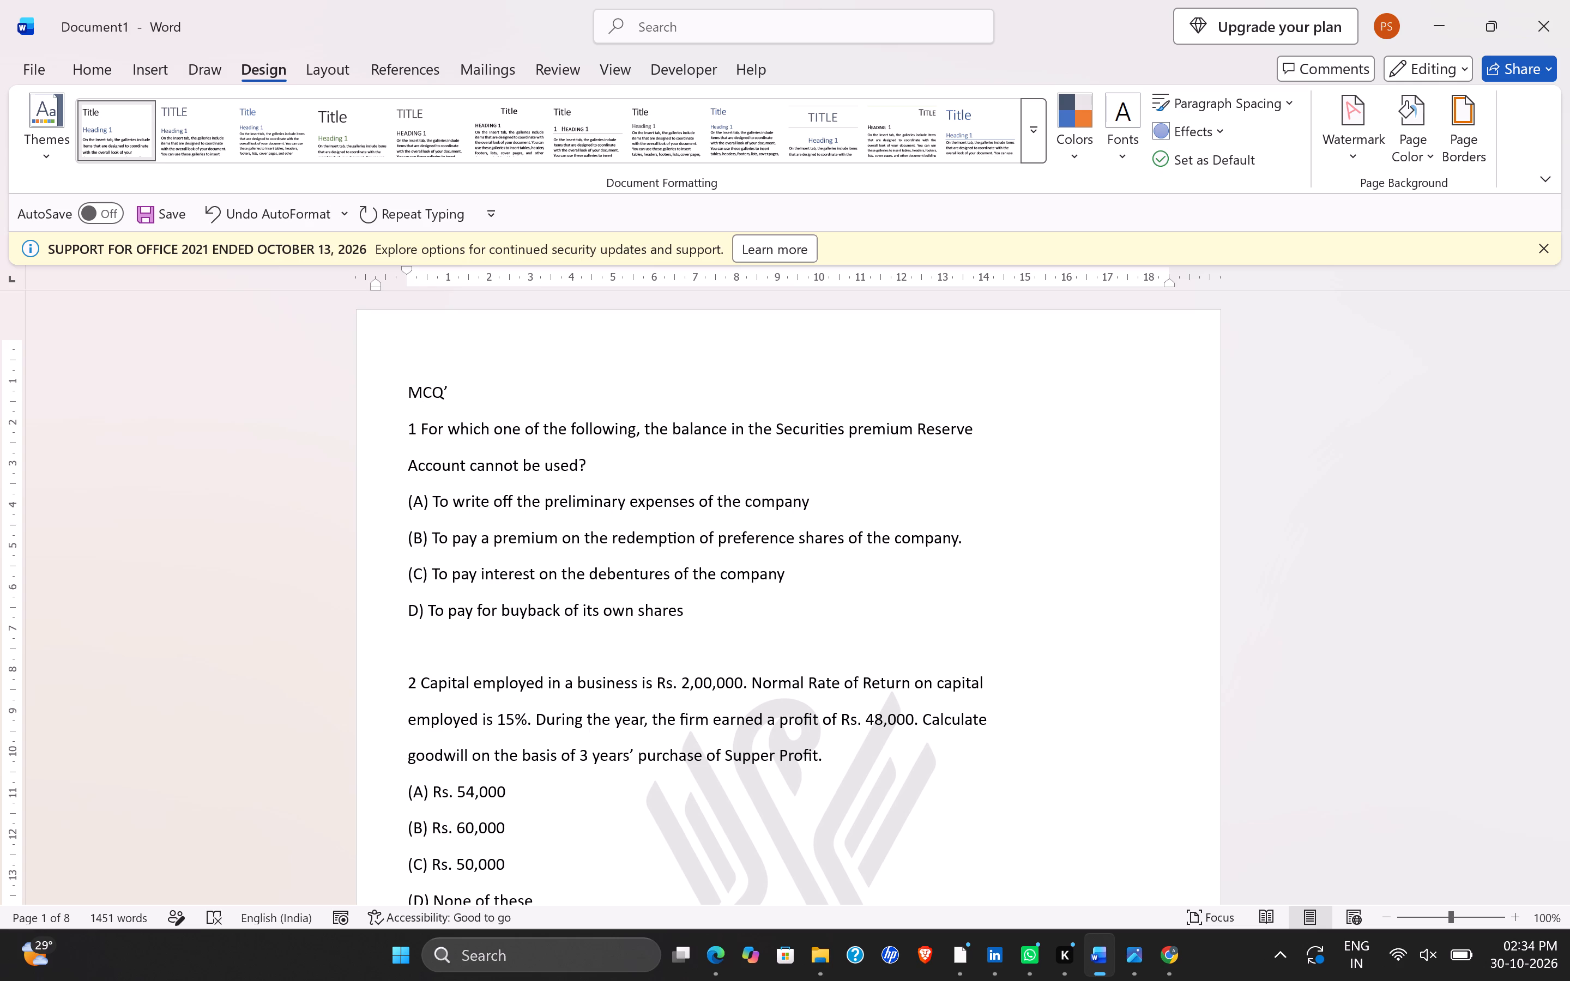
pyautogui.write('s')
pyautogui.press('space')
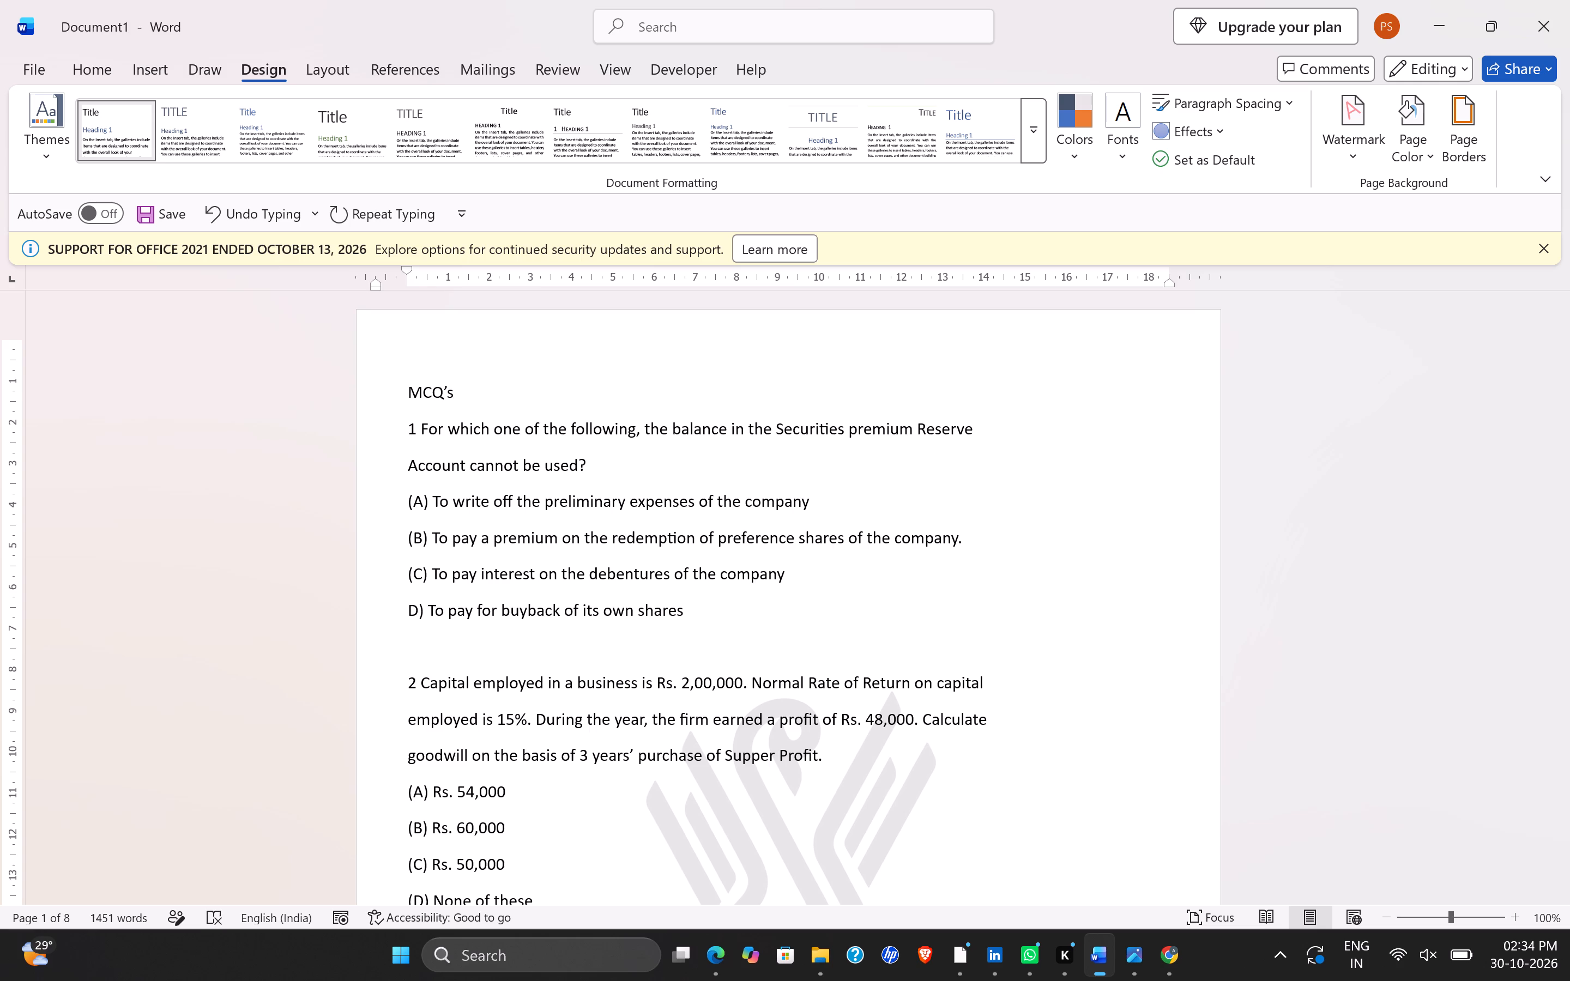
pyautogui.press('Return')
# Add the line "CHAPTER 01 – FUNDAMENTALS OF PARTNERSHIP" between the MCQ's heading and the first question.
pyautogui.hotkey('shift', 'c')
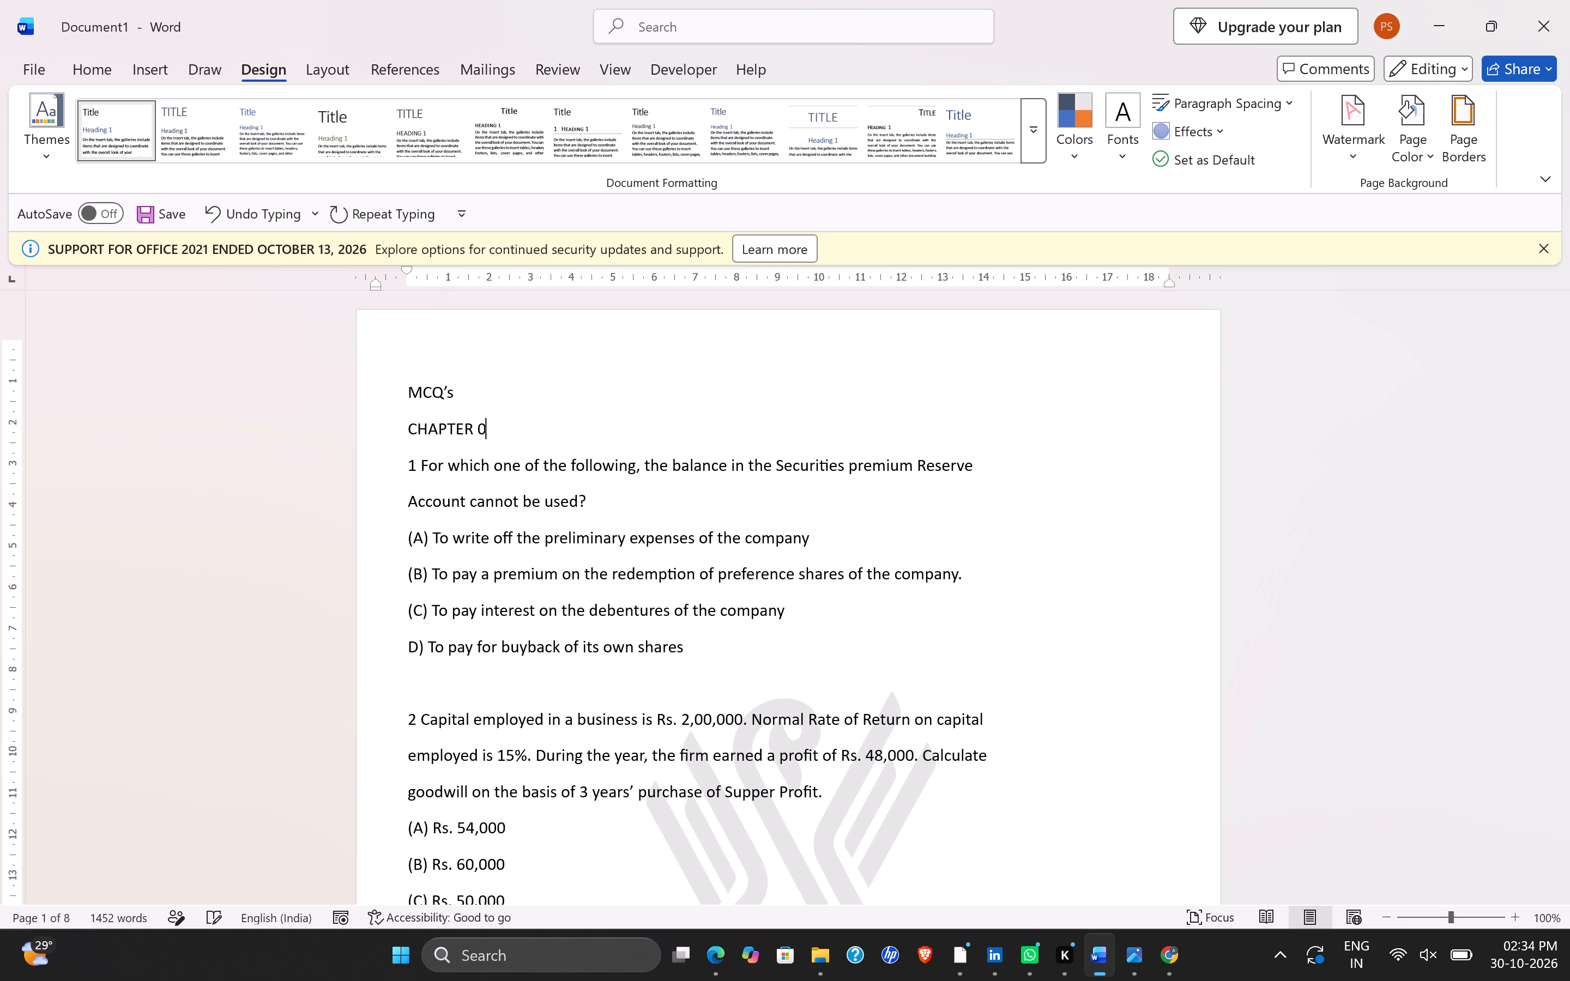
pyautogui.write('-')
pyautogui.press('space')
pyautogui.hotkey('shift', 'f')
pyautogui.press('BackSpace')
pyautogui.write('FUNDAMENTS')
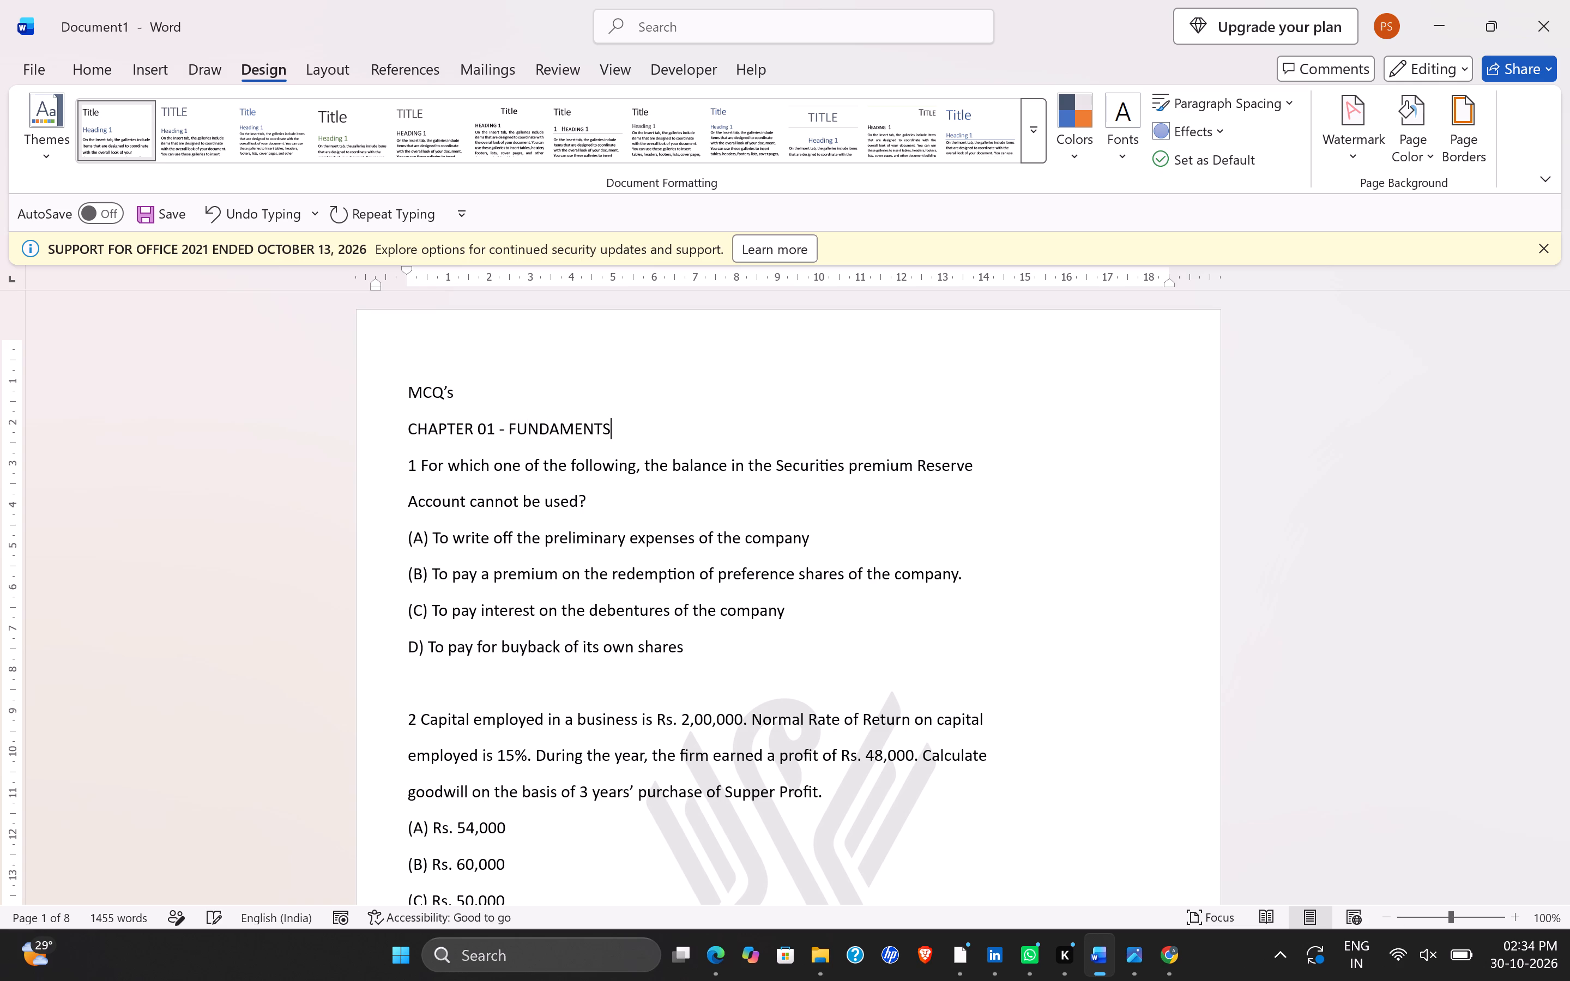
pyautogui.press('Delete')
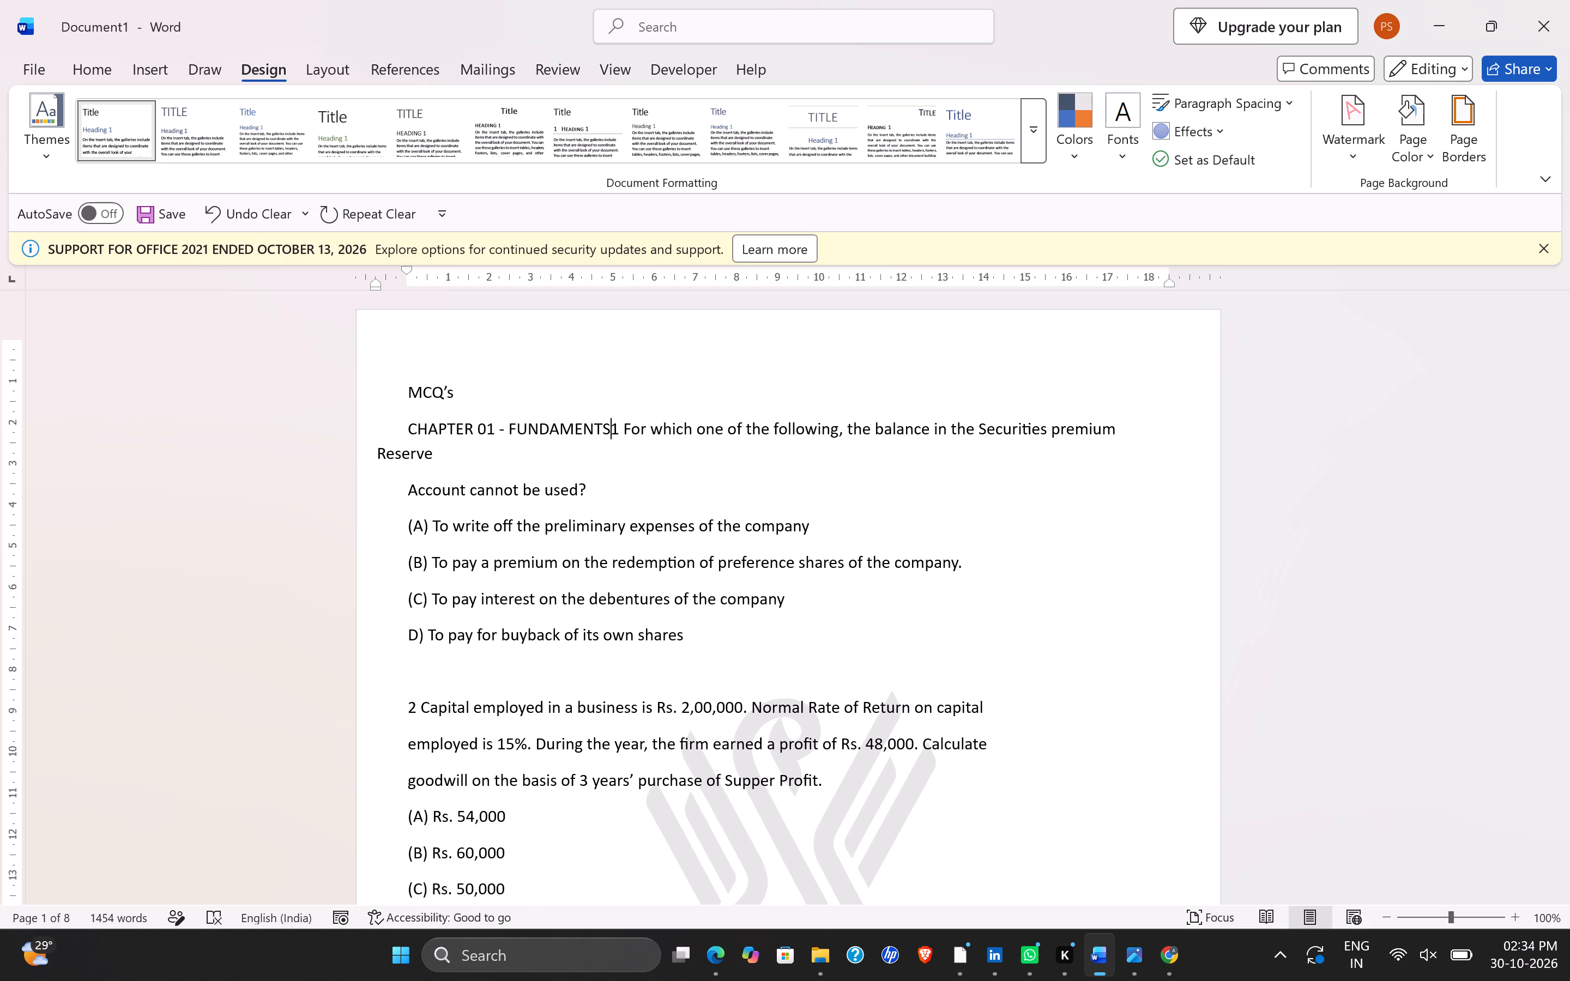
pyautogui.press('Delete')
pyautogui.press('BackSpace')
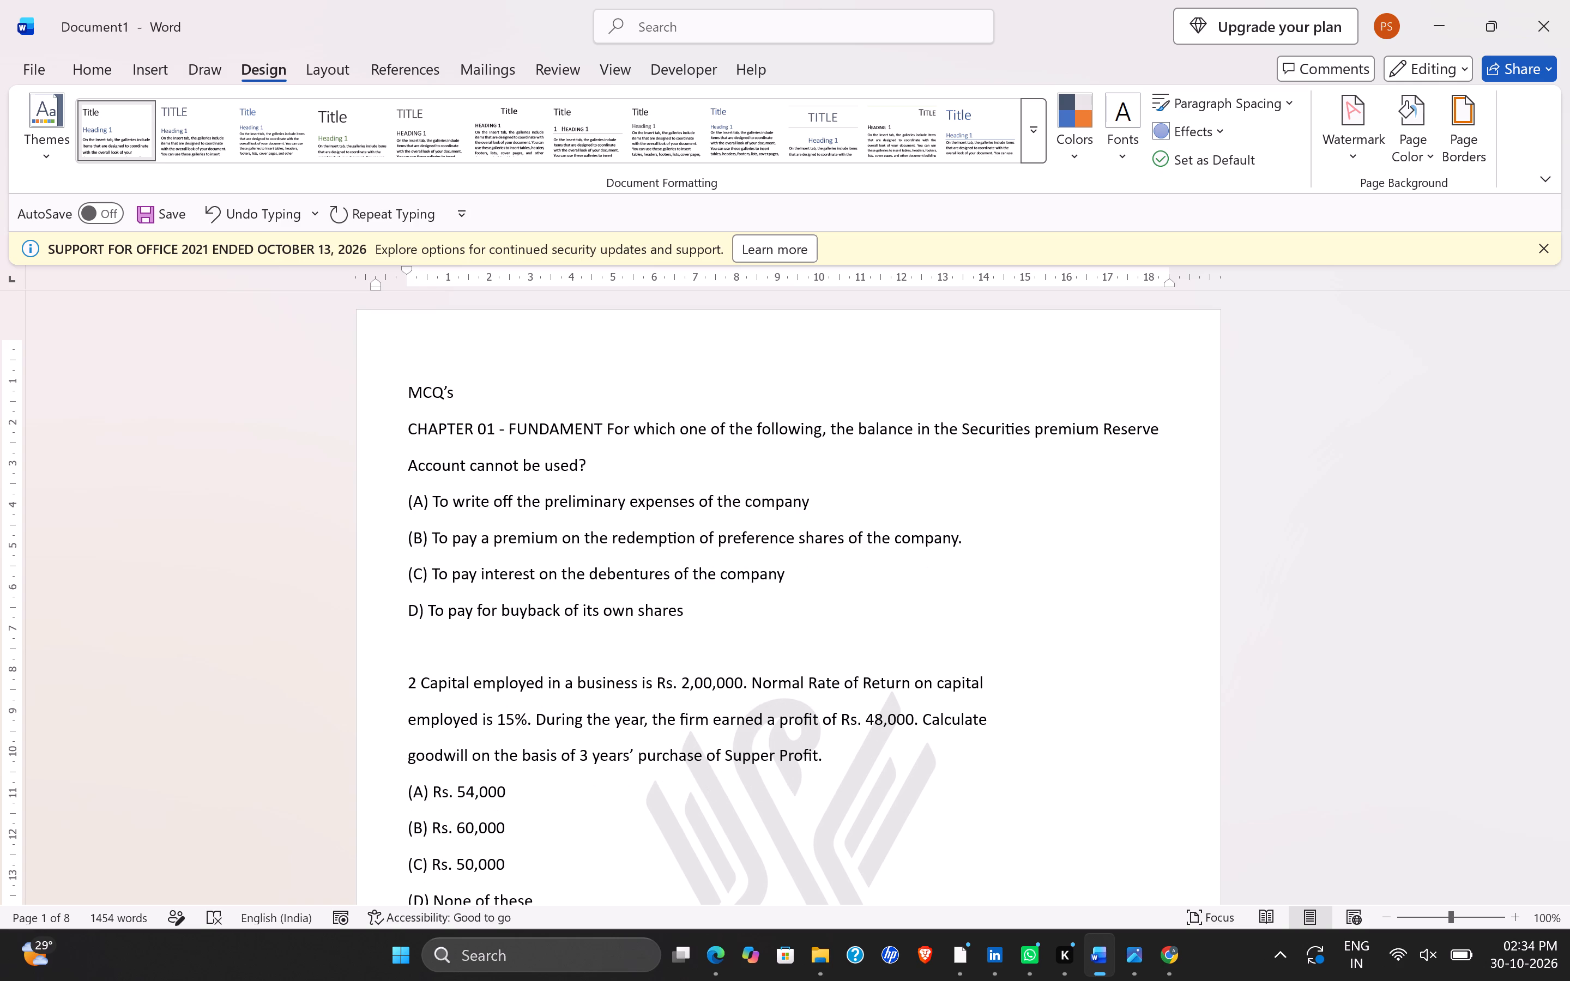
pyautogui.write('ALS OF PARTNERSHIP')
pyautogui.press('space')
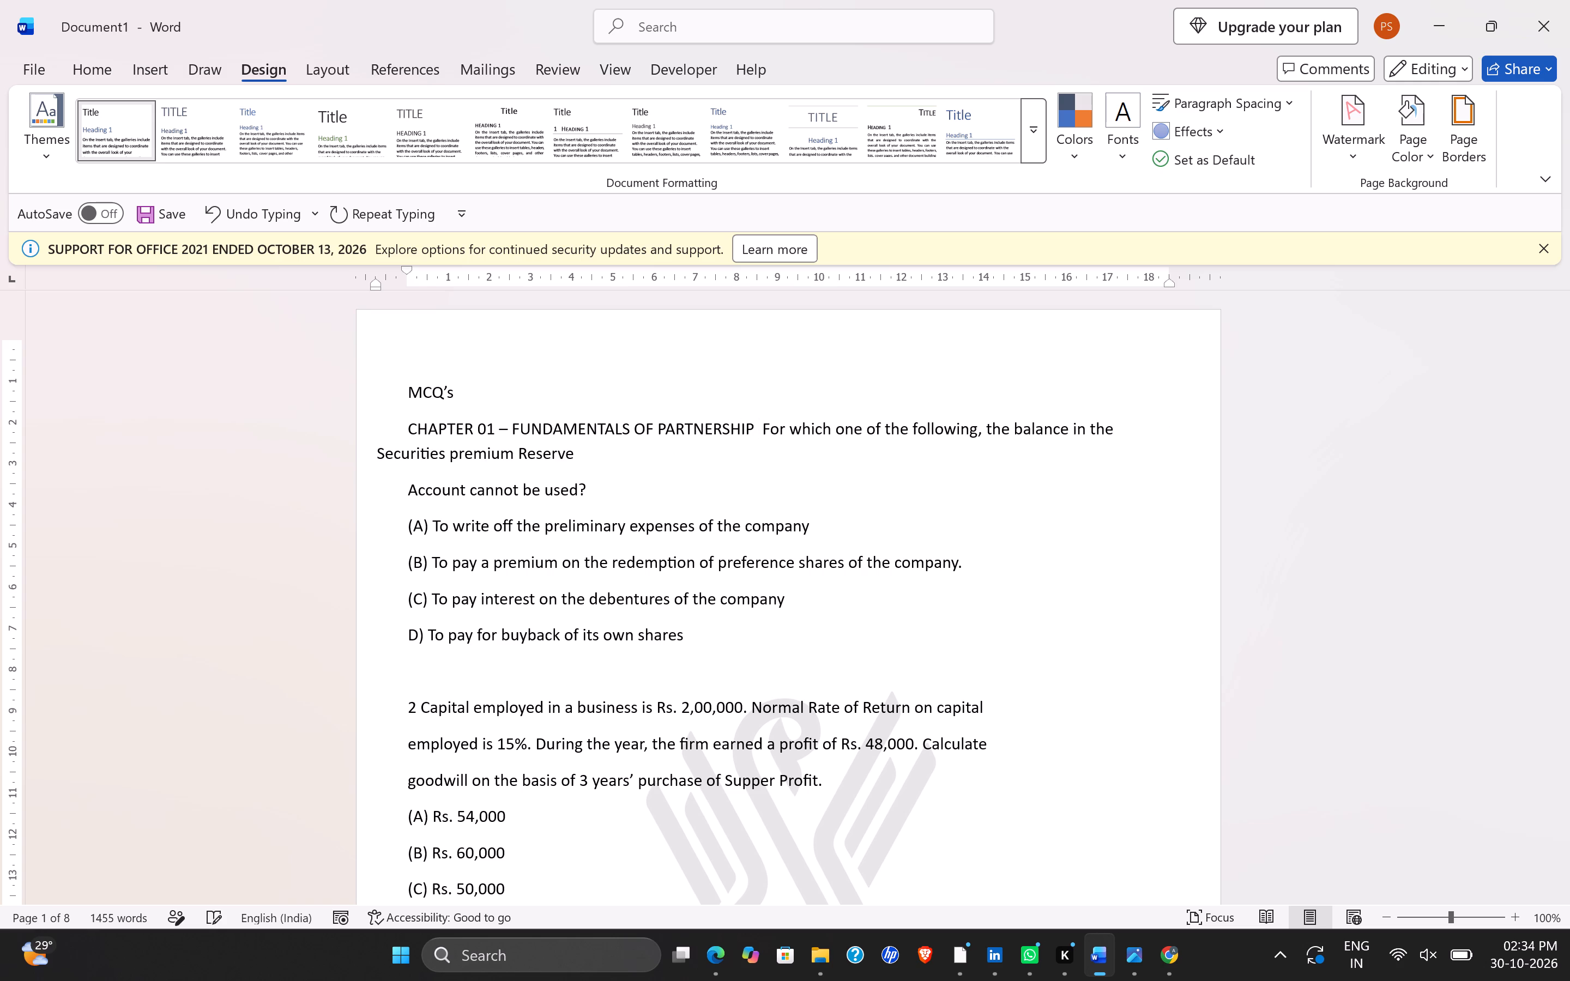
pyautogui.press('Return')
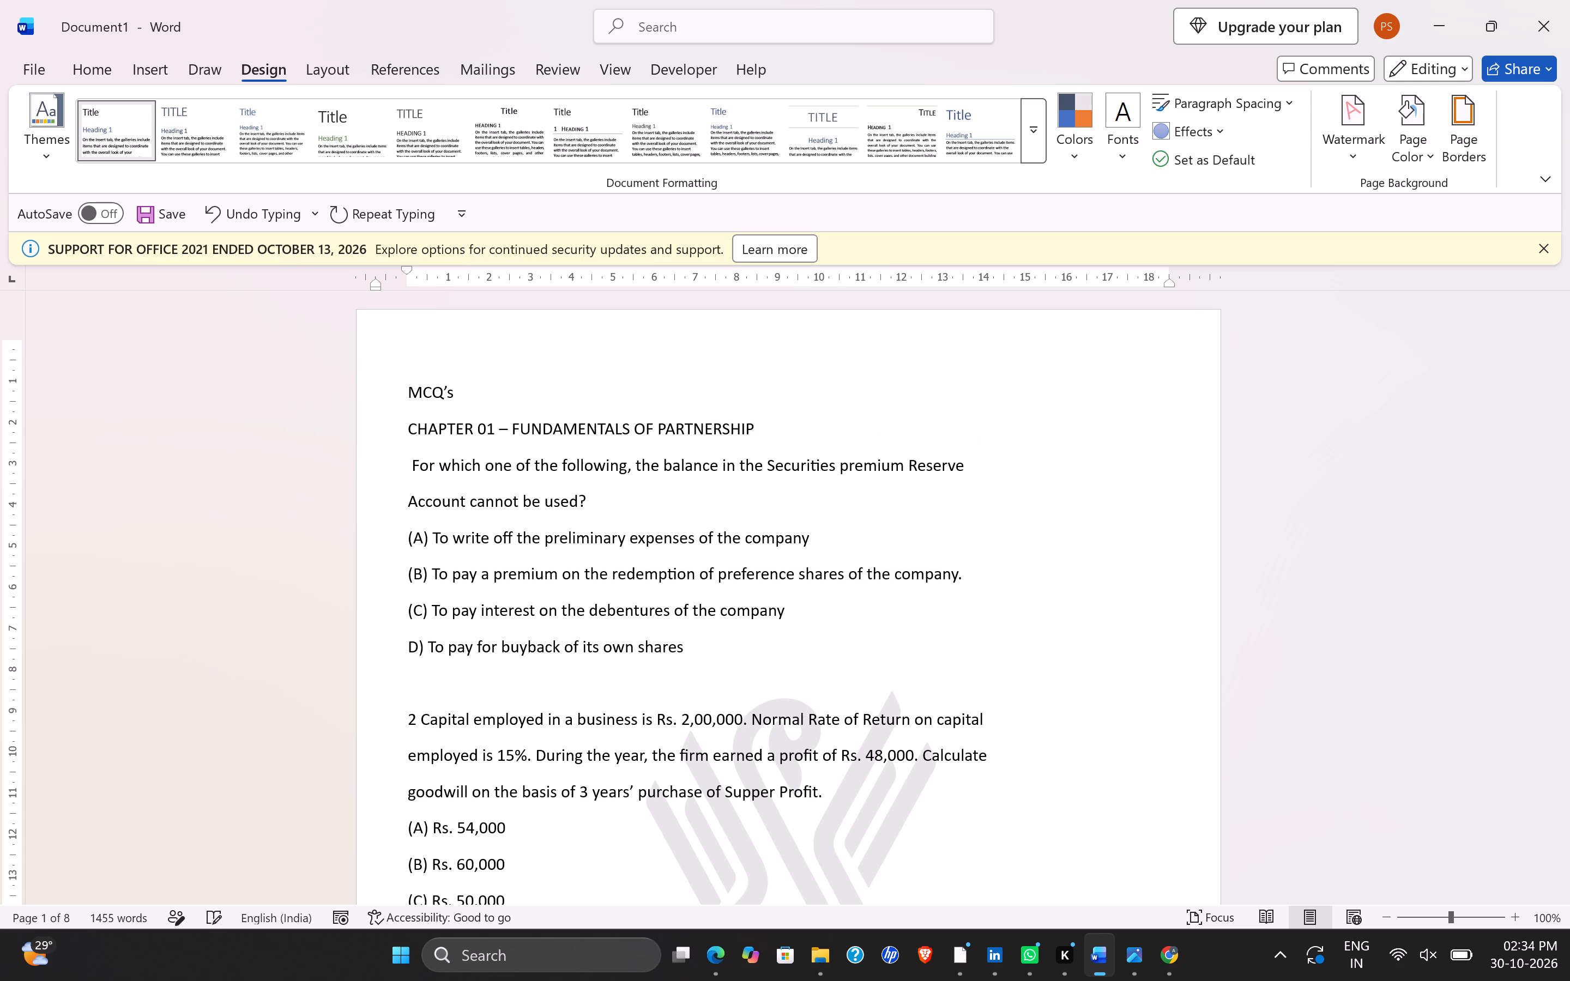
# Number the first question as "1)".
pyautogui.write('1)')
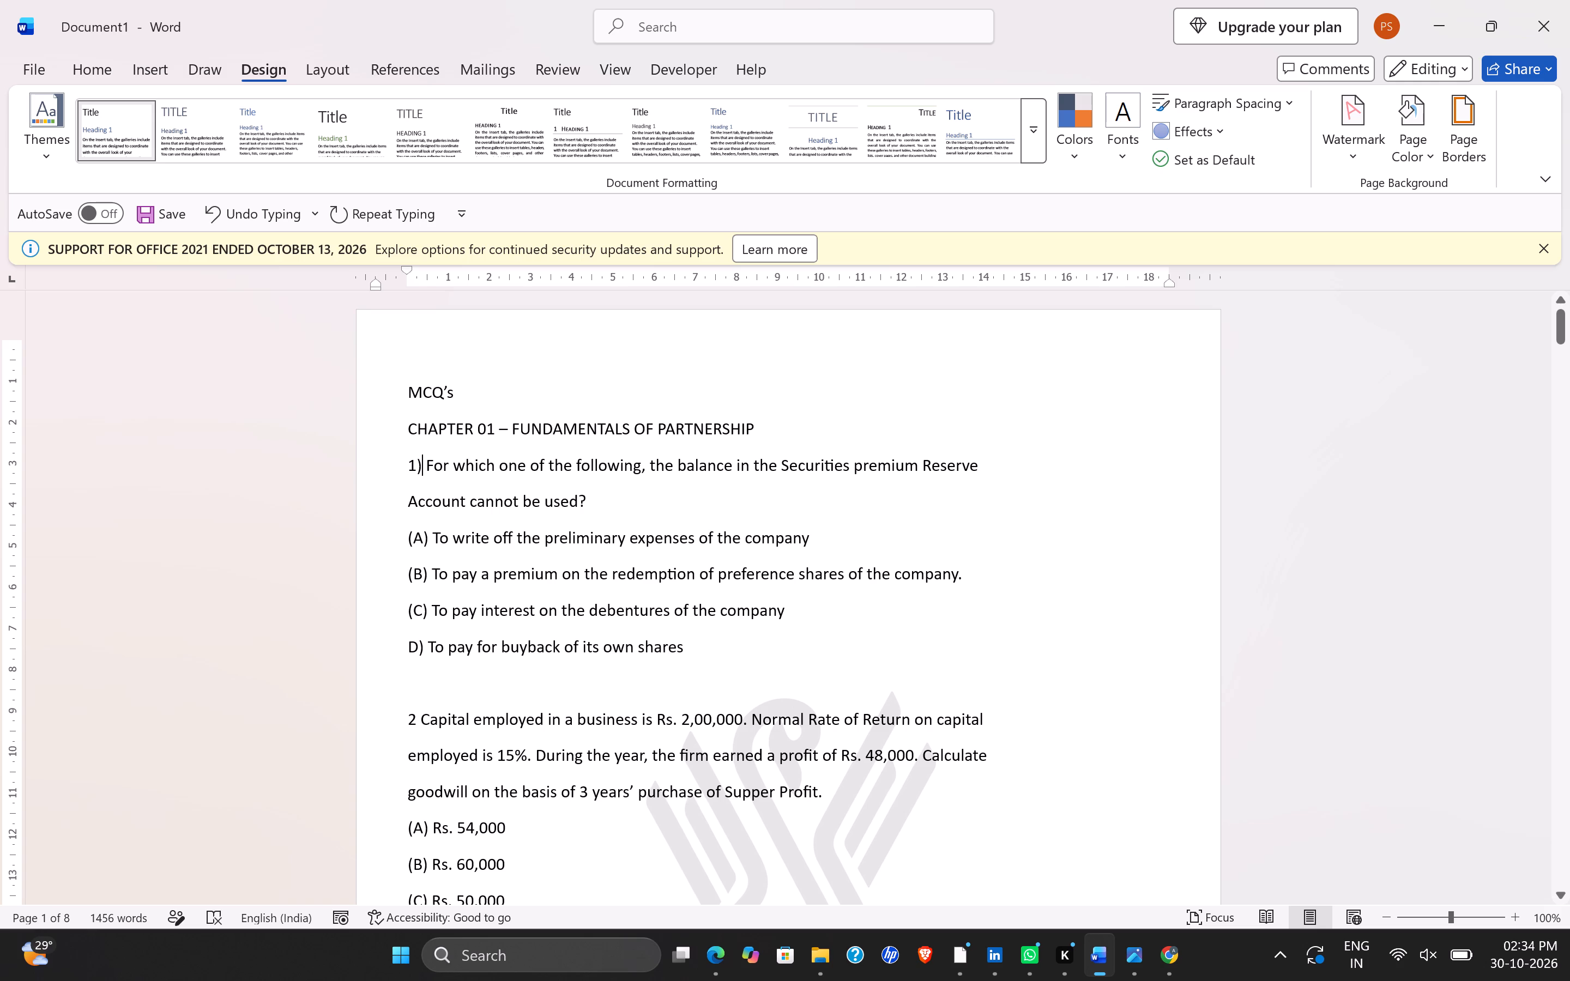
# Make the MCQ's and chapter heading lines bold and centre them.
pyautogui.moveTo(407, 391); pyautogui.dragTo(773, 436)
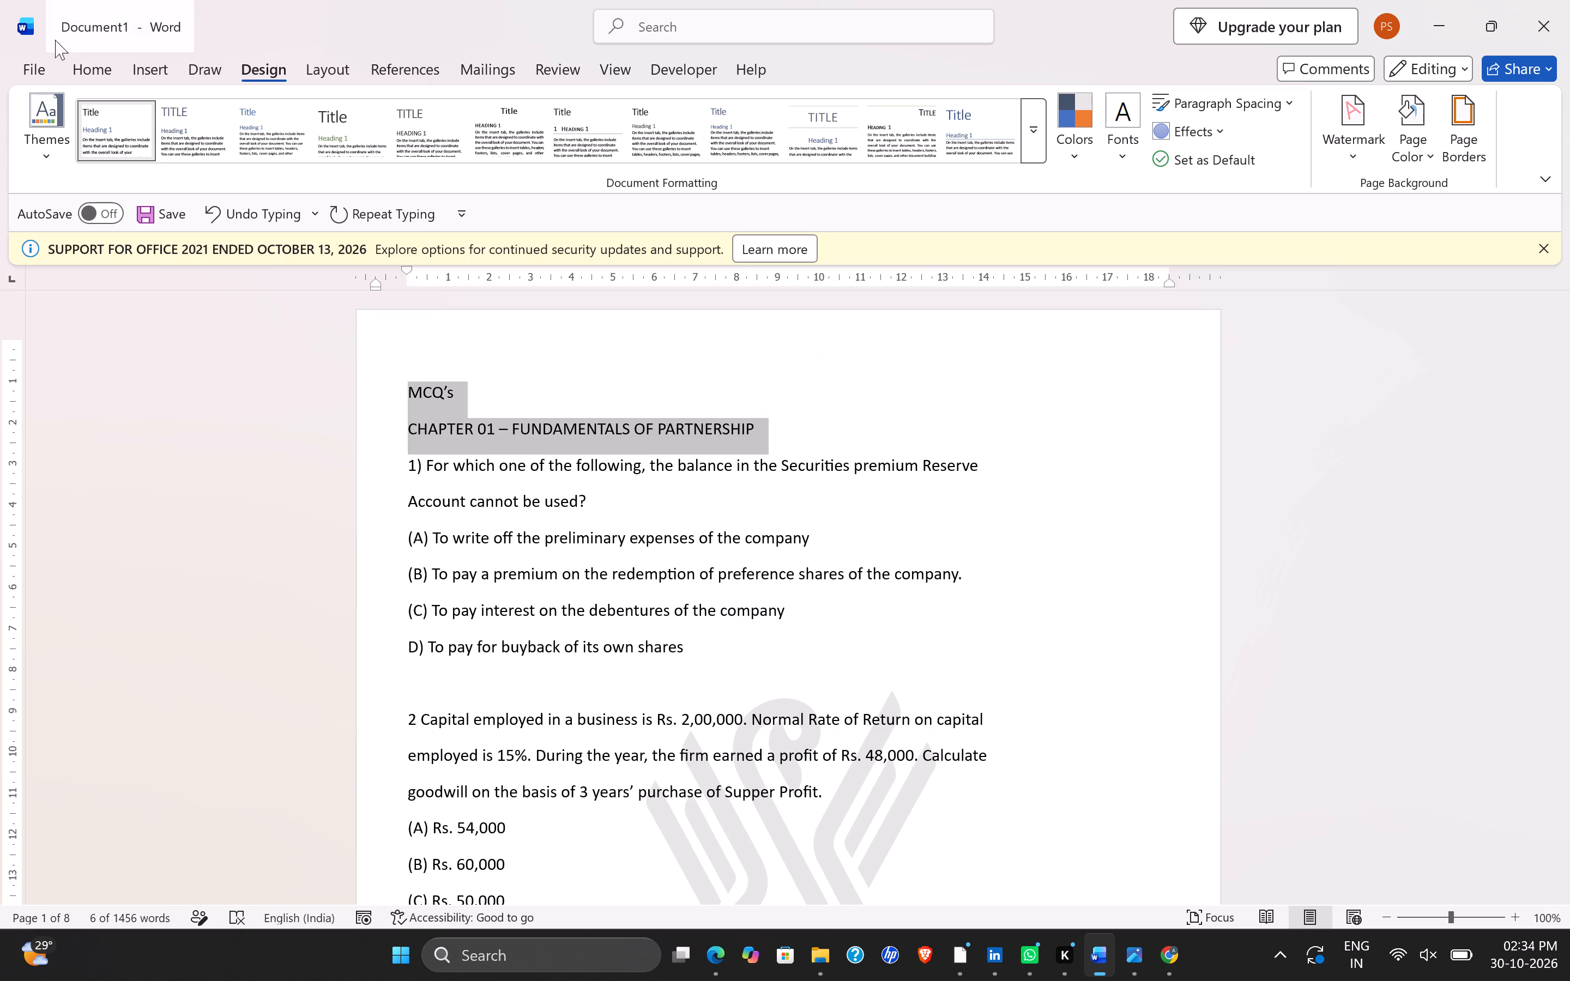
pyautogui.click(90, 76)
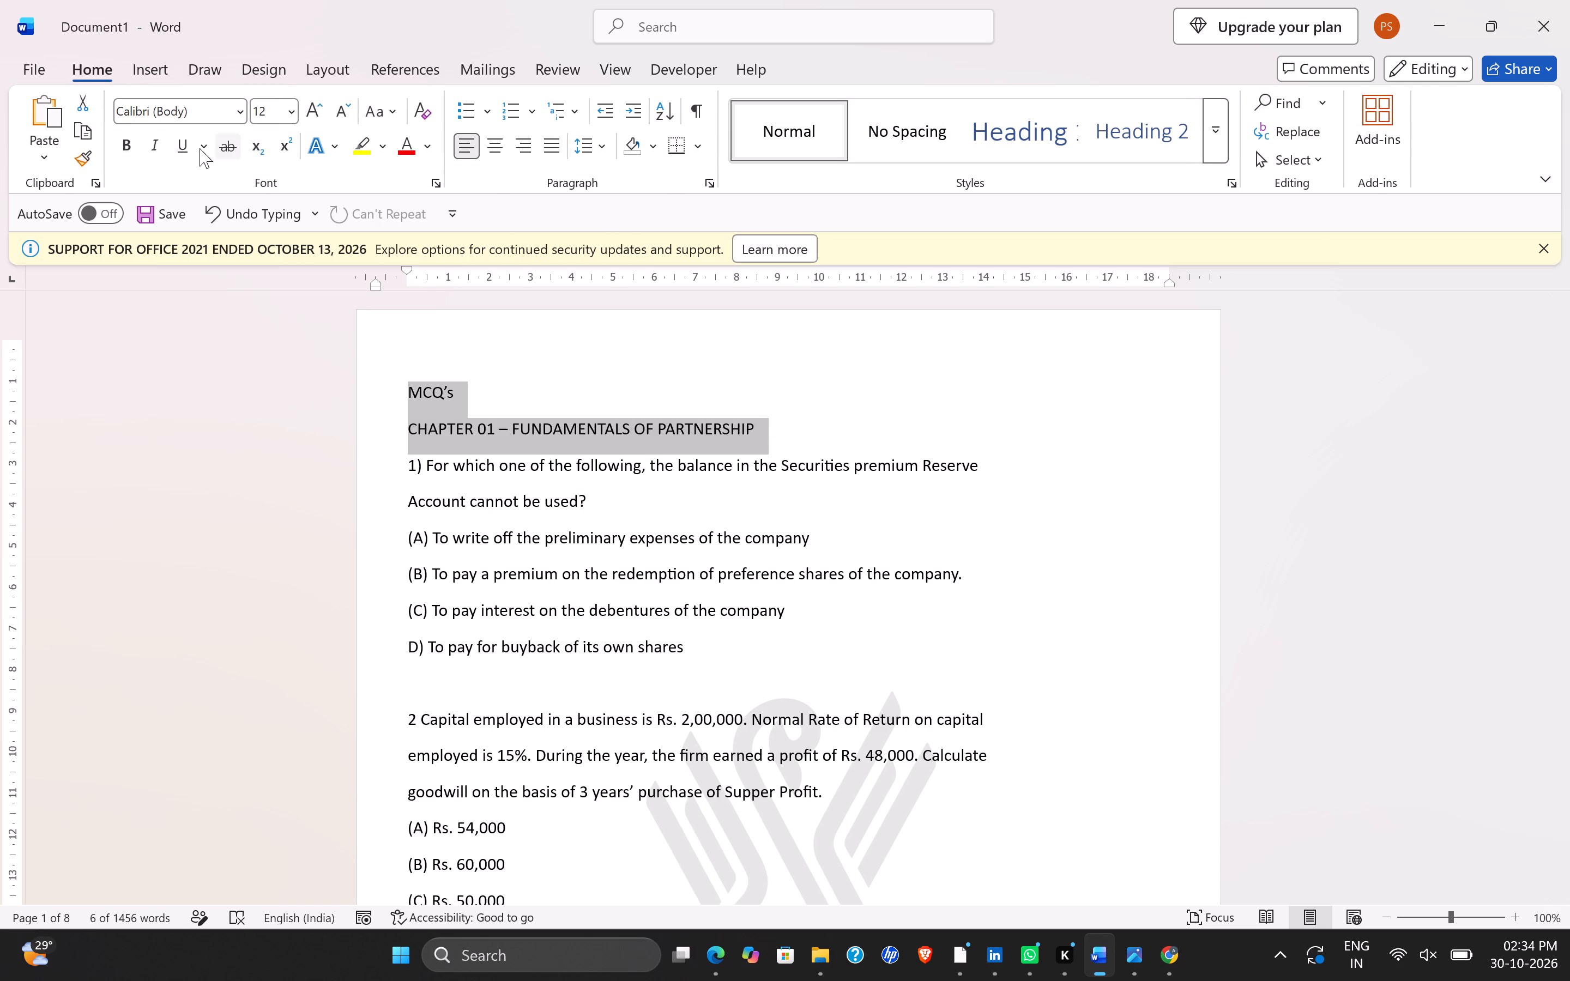
pyautogui.click(114, 154)
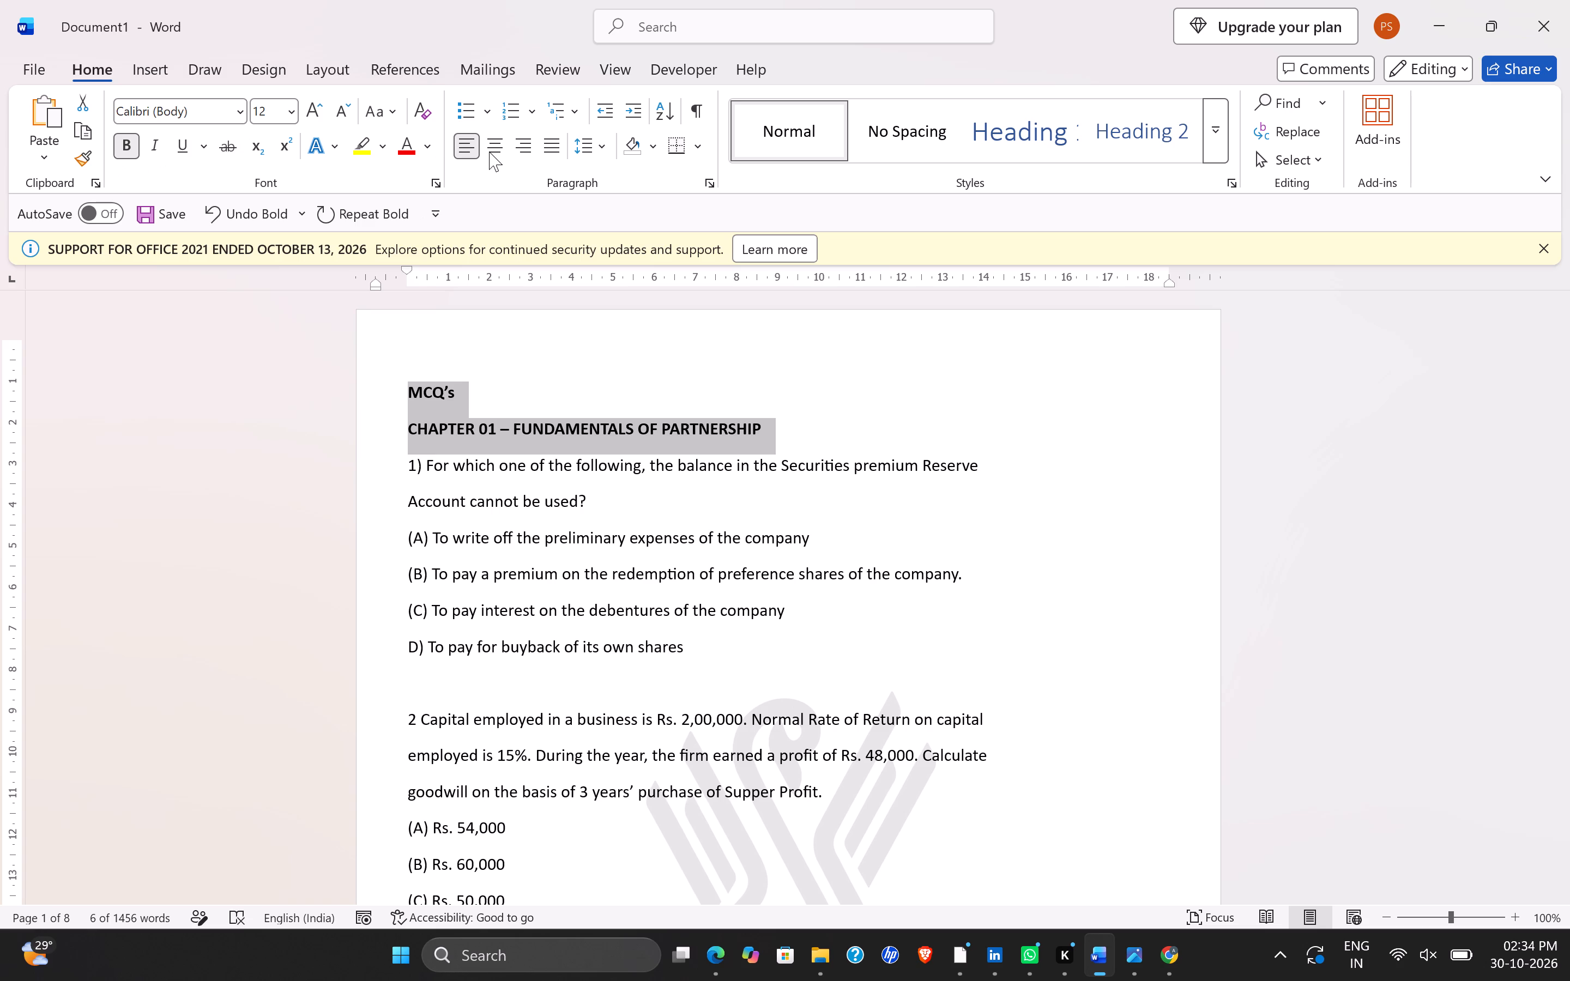
pyautogui.click(489, 152)
# Insert a line above the MCQ's heading reading "CBSE → ACCOUNTANCY".
pyautogui.click(669, 381)
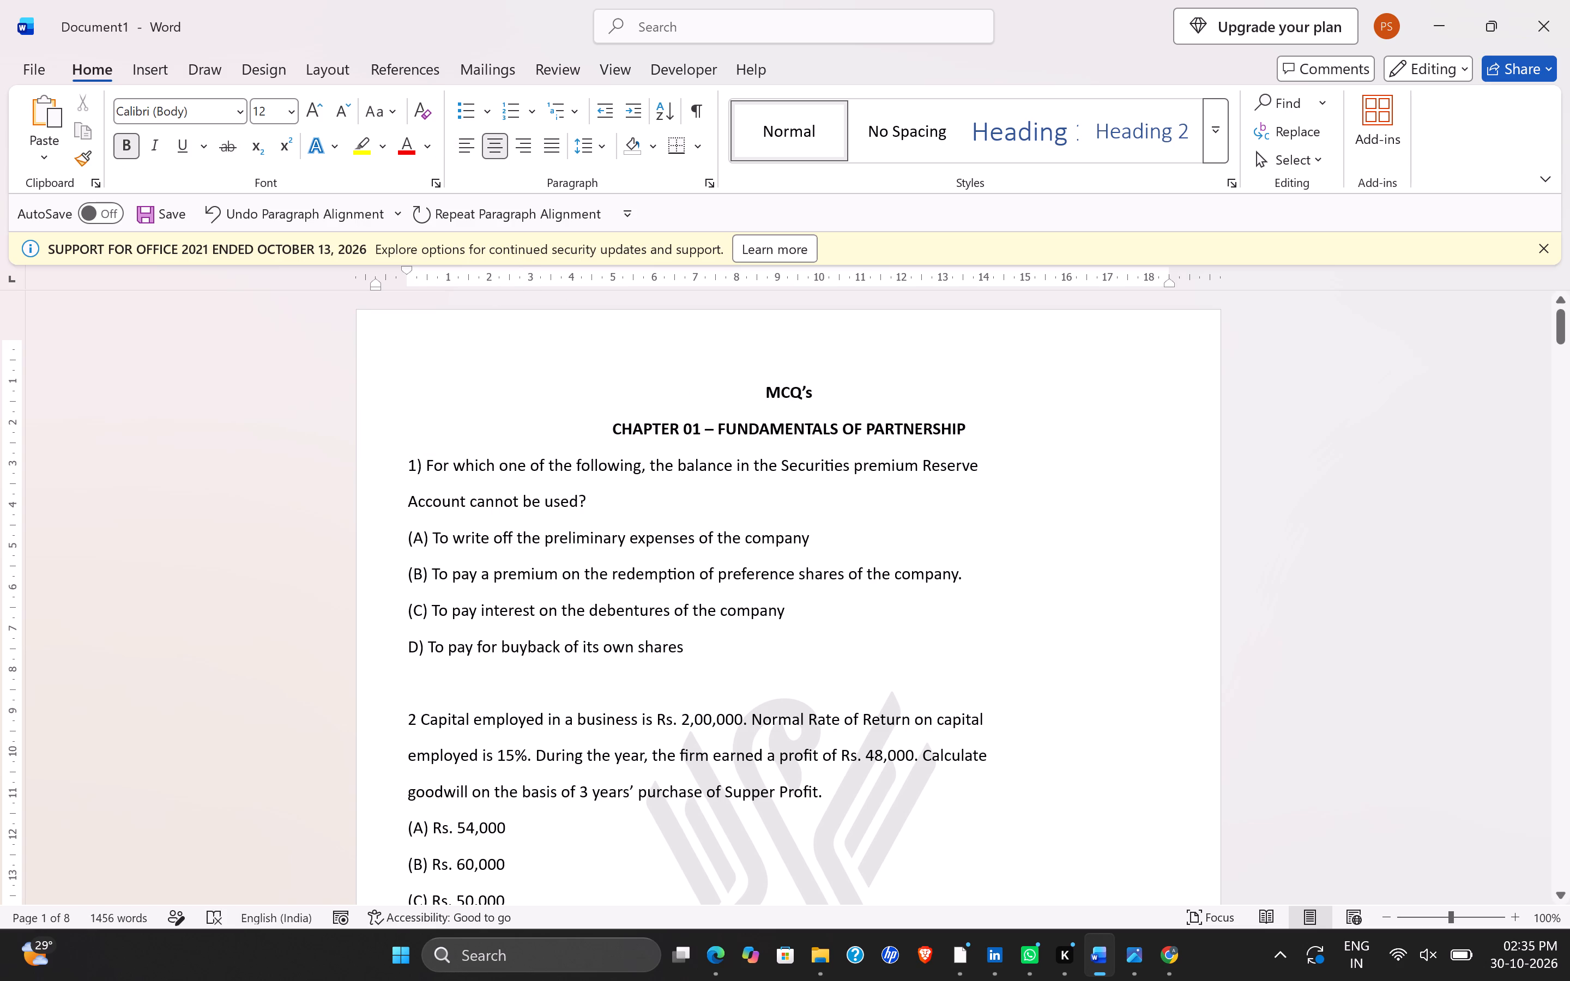
pyautogui.press('Return')
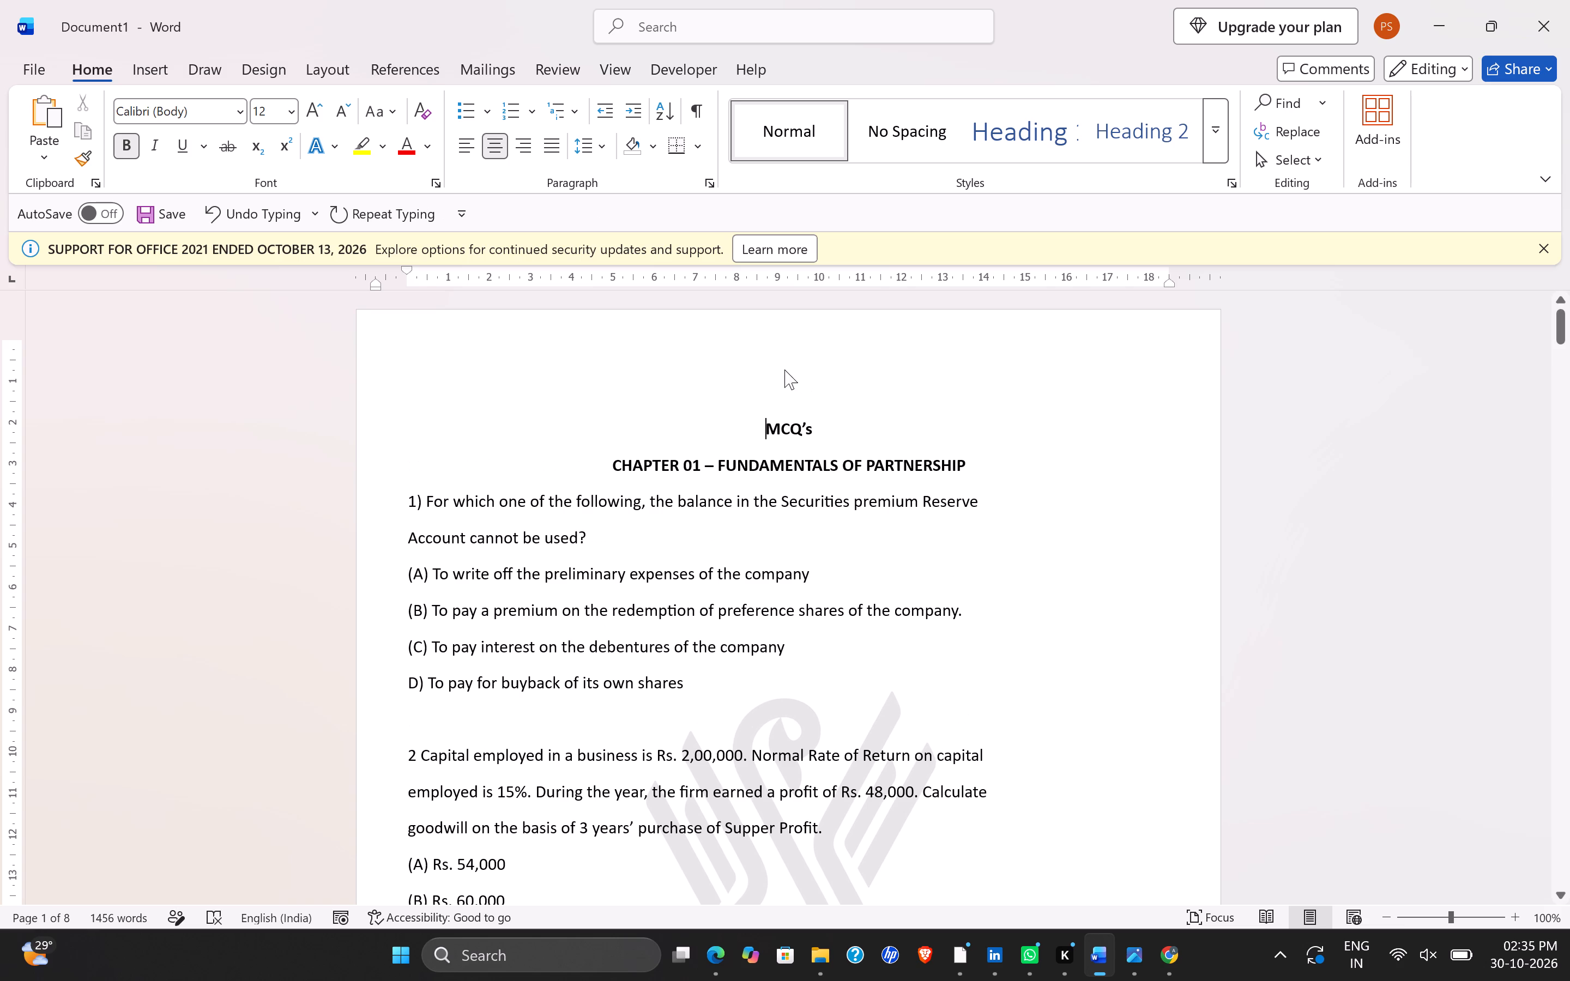
pyautogui.click(764, 379)
pyautogui.write('CBSE')
pyautogui.press('space')
pyautogui.write('--')
pyautogui.write('>')
pyautogui.press('space')
pyautogui.hotkey('shift', 'a')
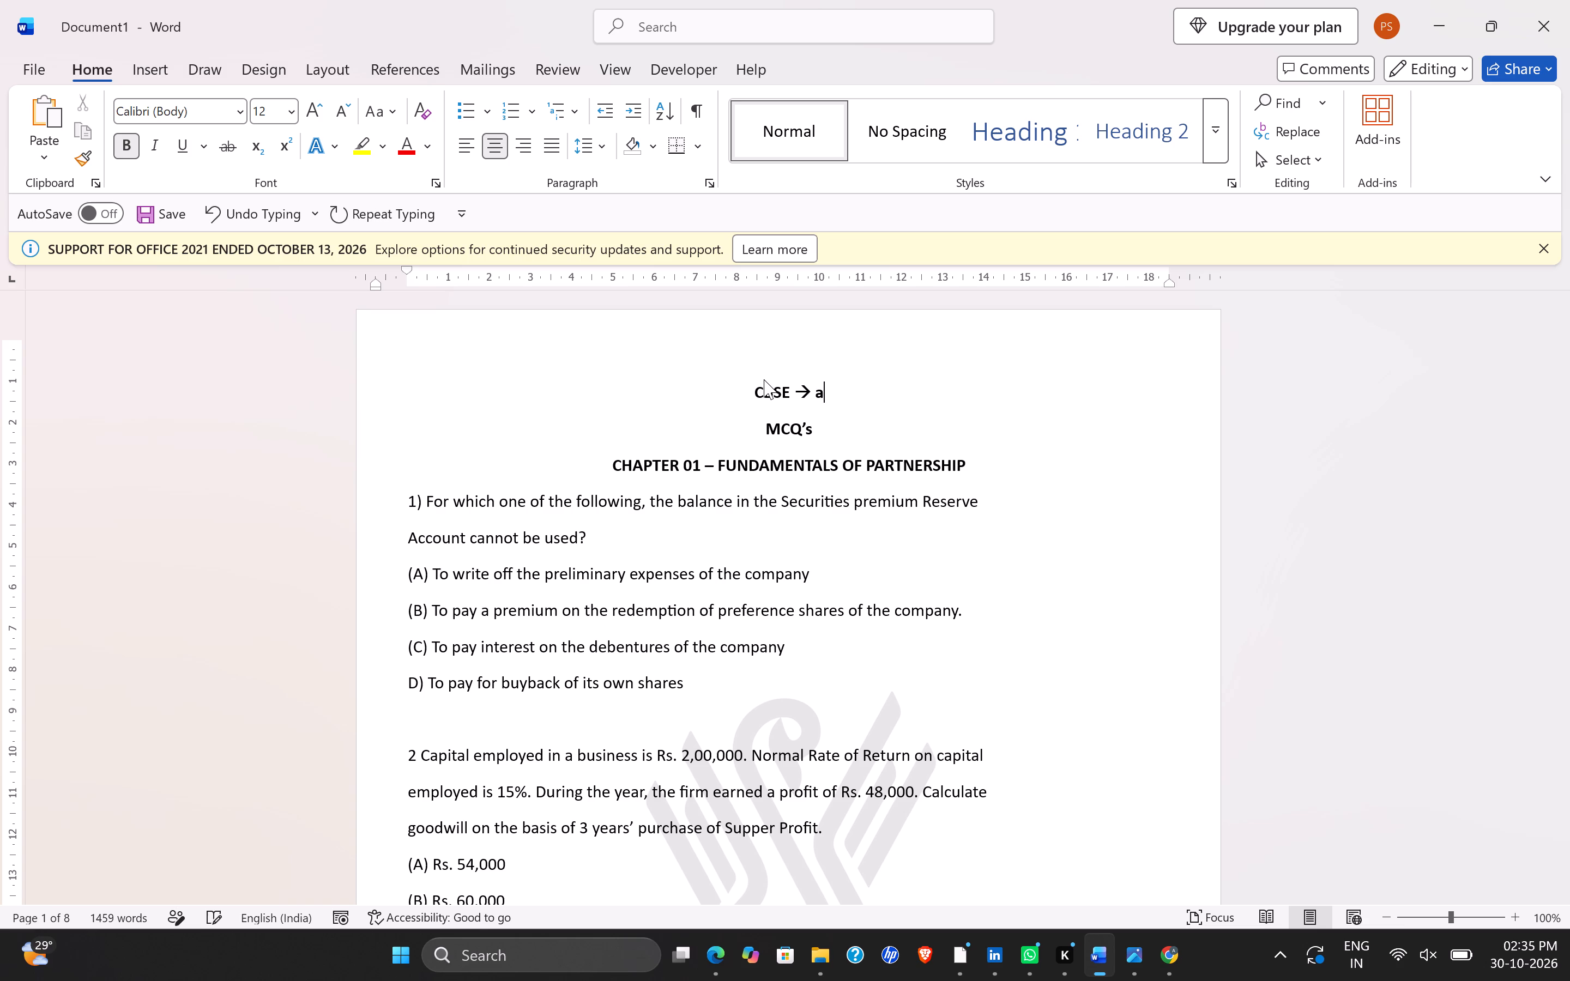
pyautogui.press('BackSpace')
pyautogui.write('ACCOUNTANCY')
pyautogui.press('space')
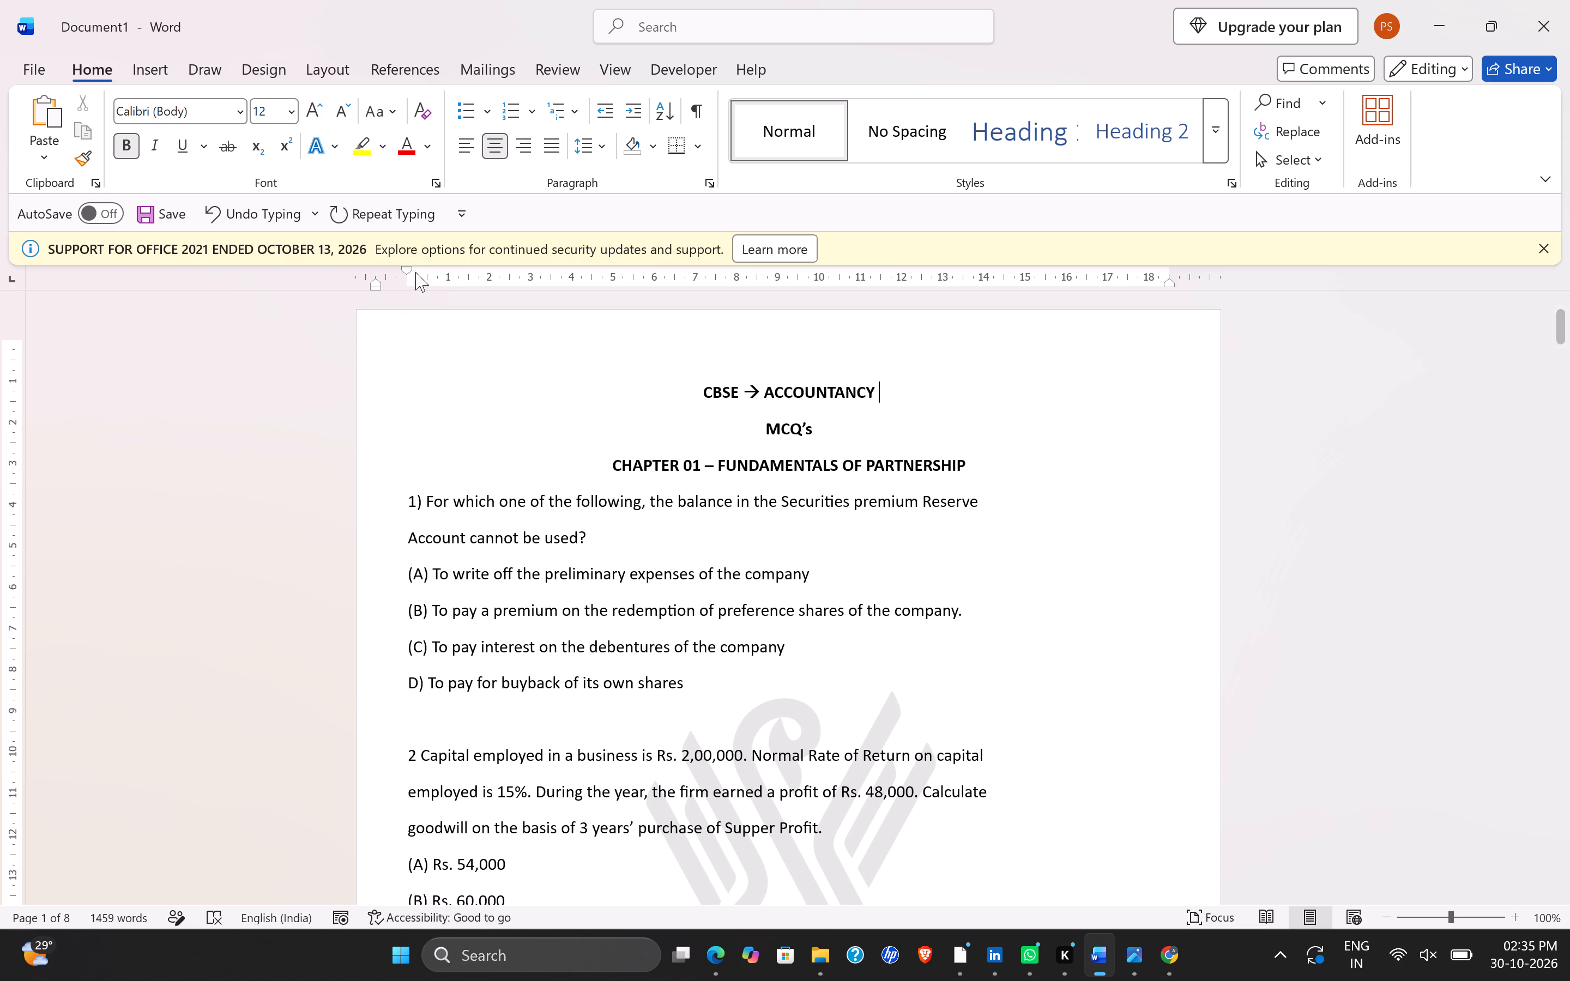
# Reduce the left and top page margins slightly further.
pyautogui.moveTo(404, 278); pyautogui.dragTo(392, 278)
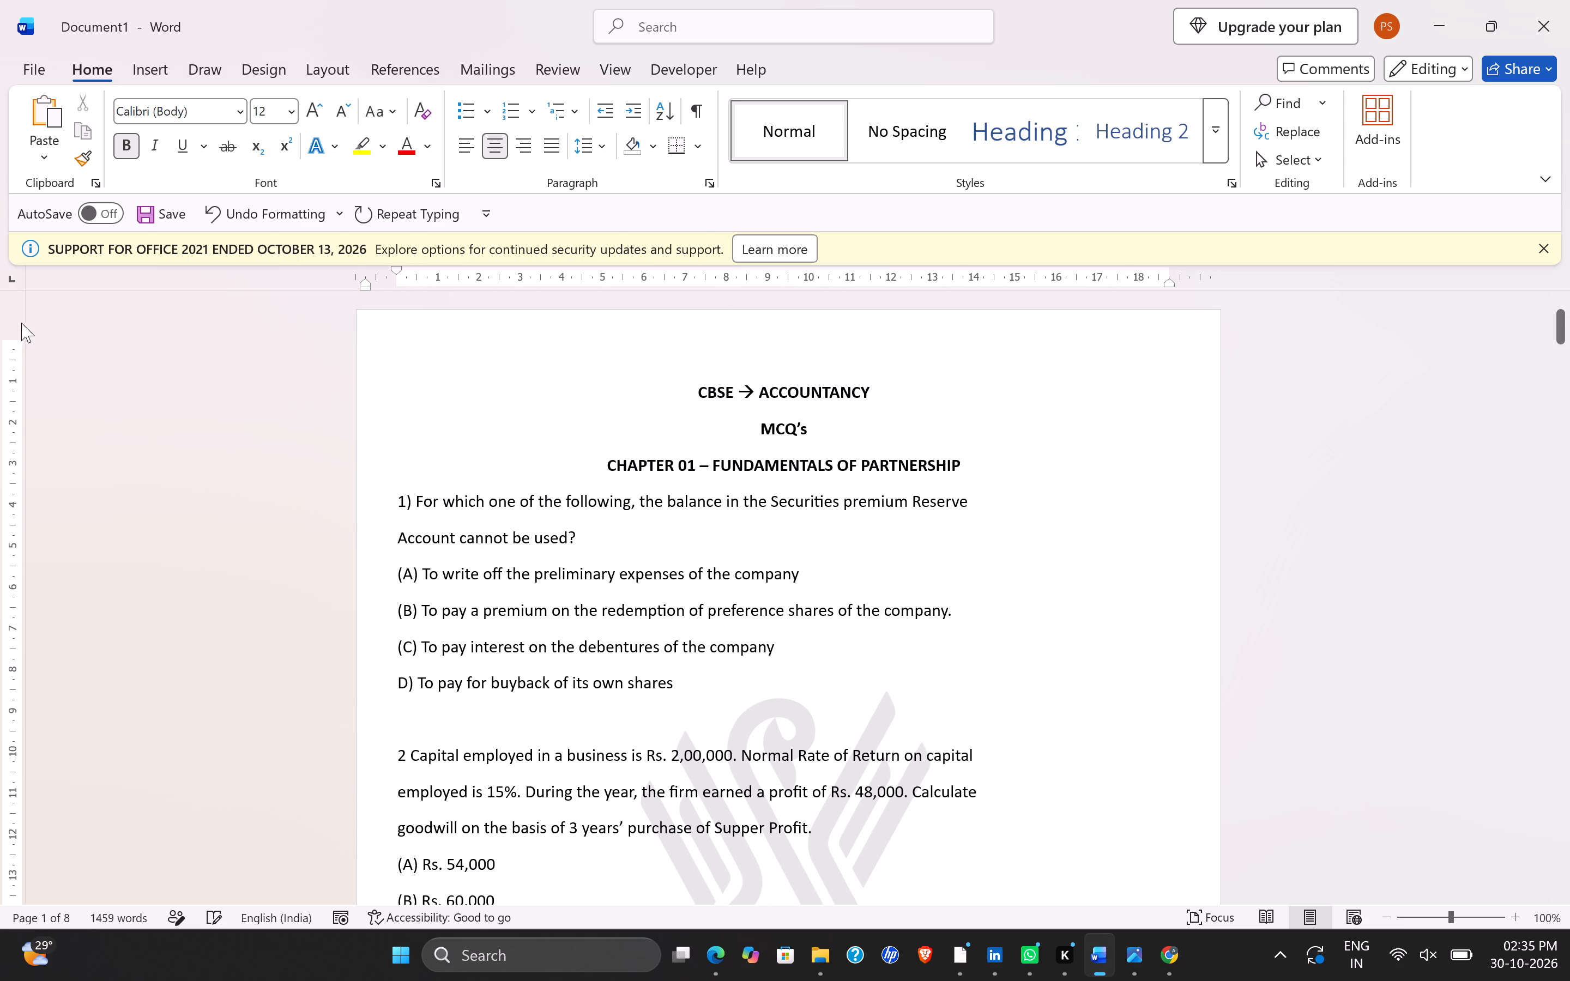
pyautogui.moveTo(17, 339); pyautogui.dragTo(21, 313)
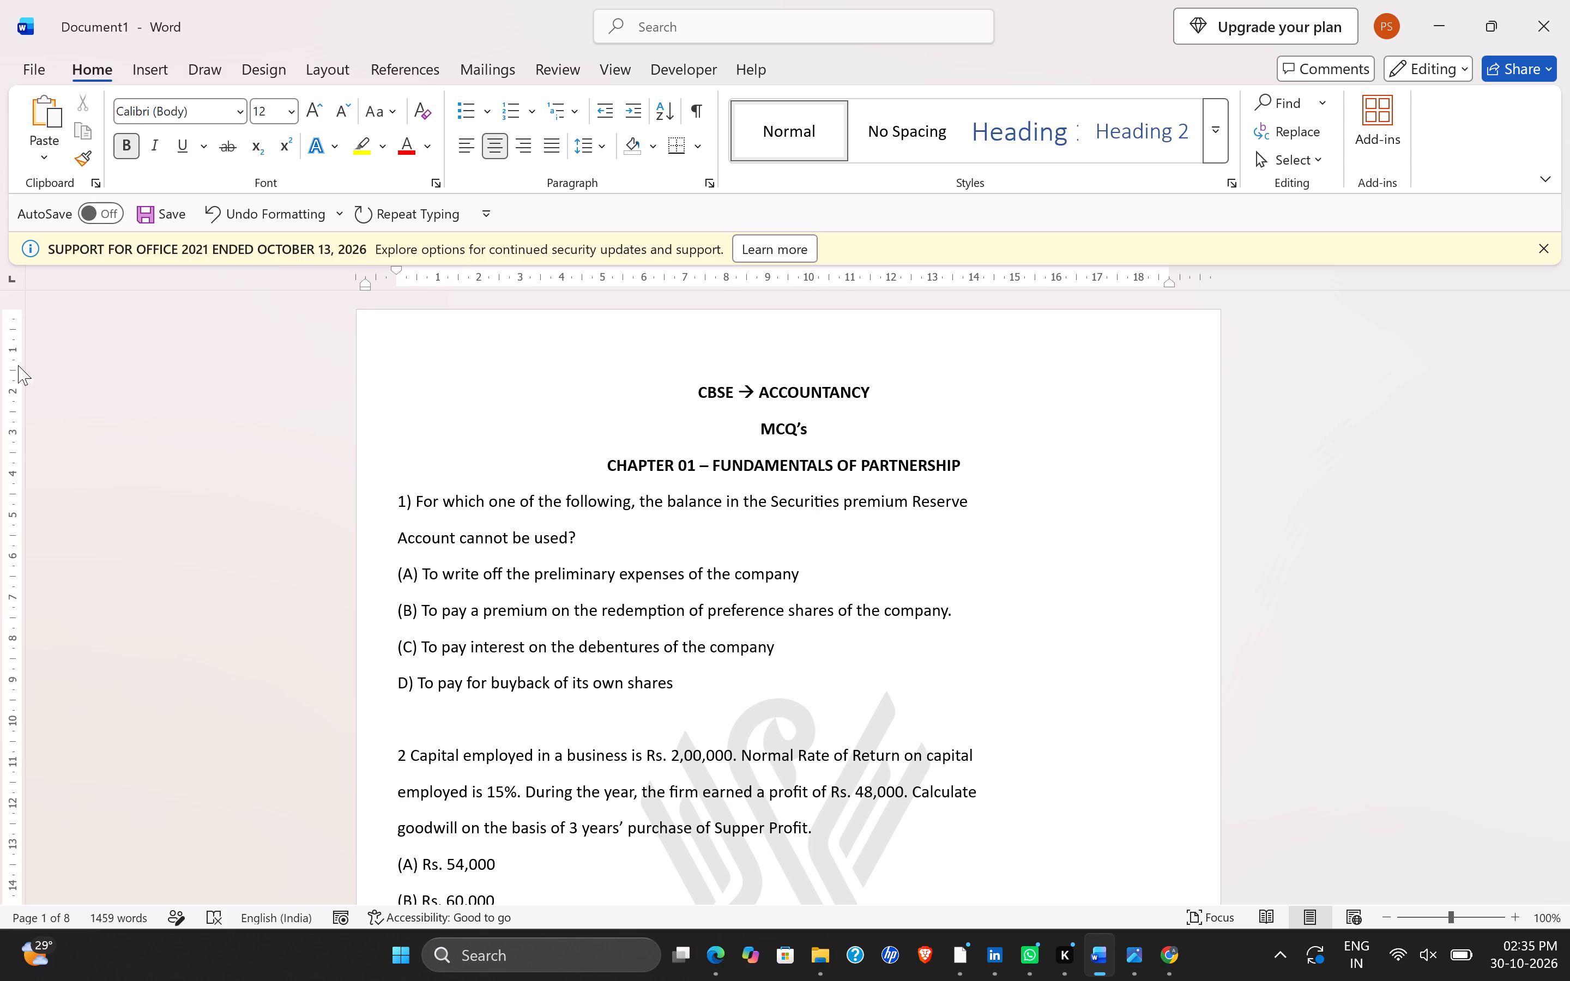
pyautogui.scroll(-1, 18, 435)
pyautogui.click(1125, 422)
# Delete the arrow from the top heading so it reads "CBSE ACCOUNTANCY".
pyautogui.click(754, 396)
pyautogui.press('BackSpace')
pyautogui.press('BackSpace')
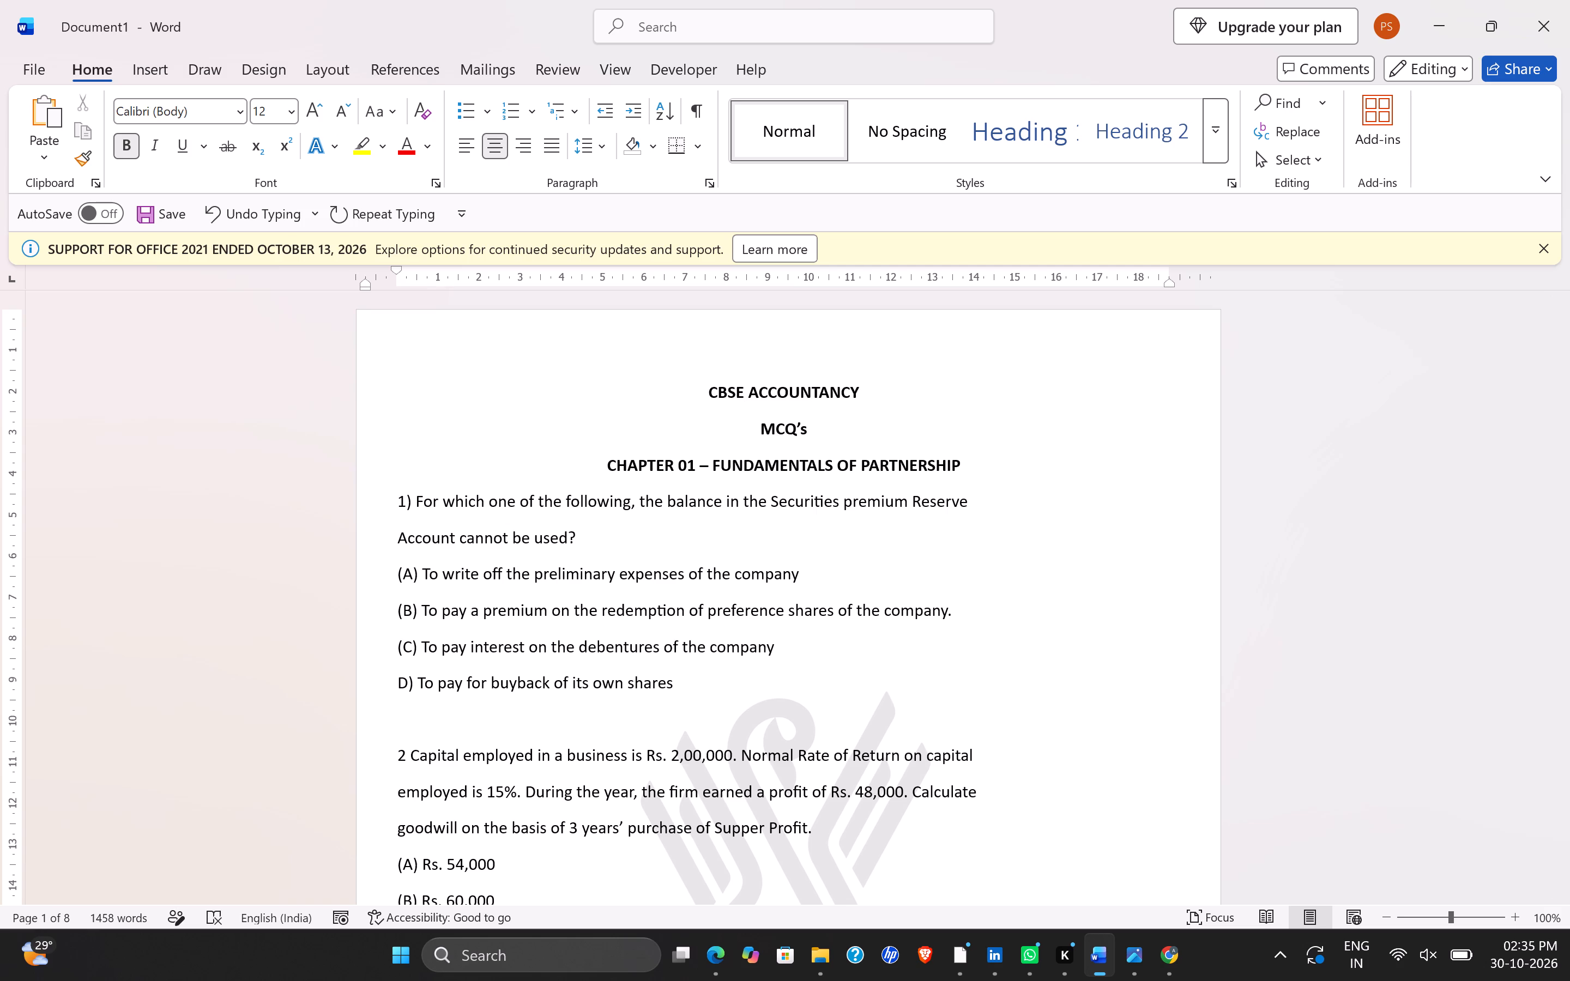
# Examine the layout of the questions and the logo watermark across the first pages.
pyautogui.scroll(-4, 689, 582)
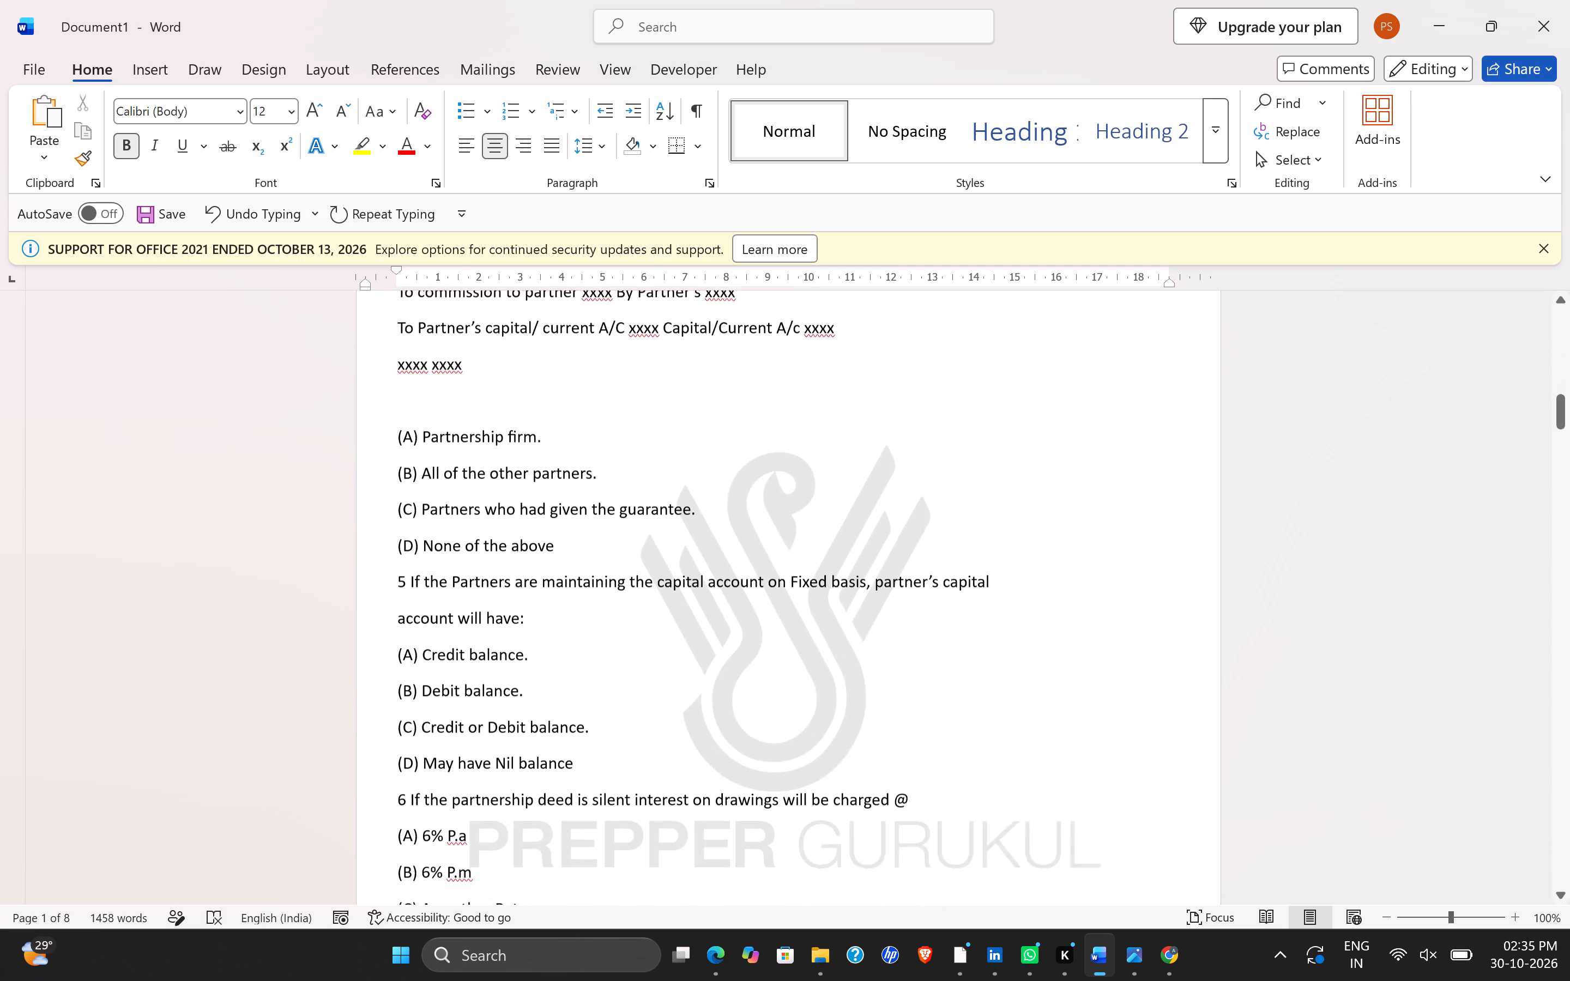
pyautogui.scroll(-4, 689, 582)
pyautogui.scroll(4, 690, 603)
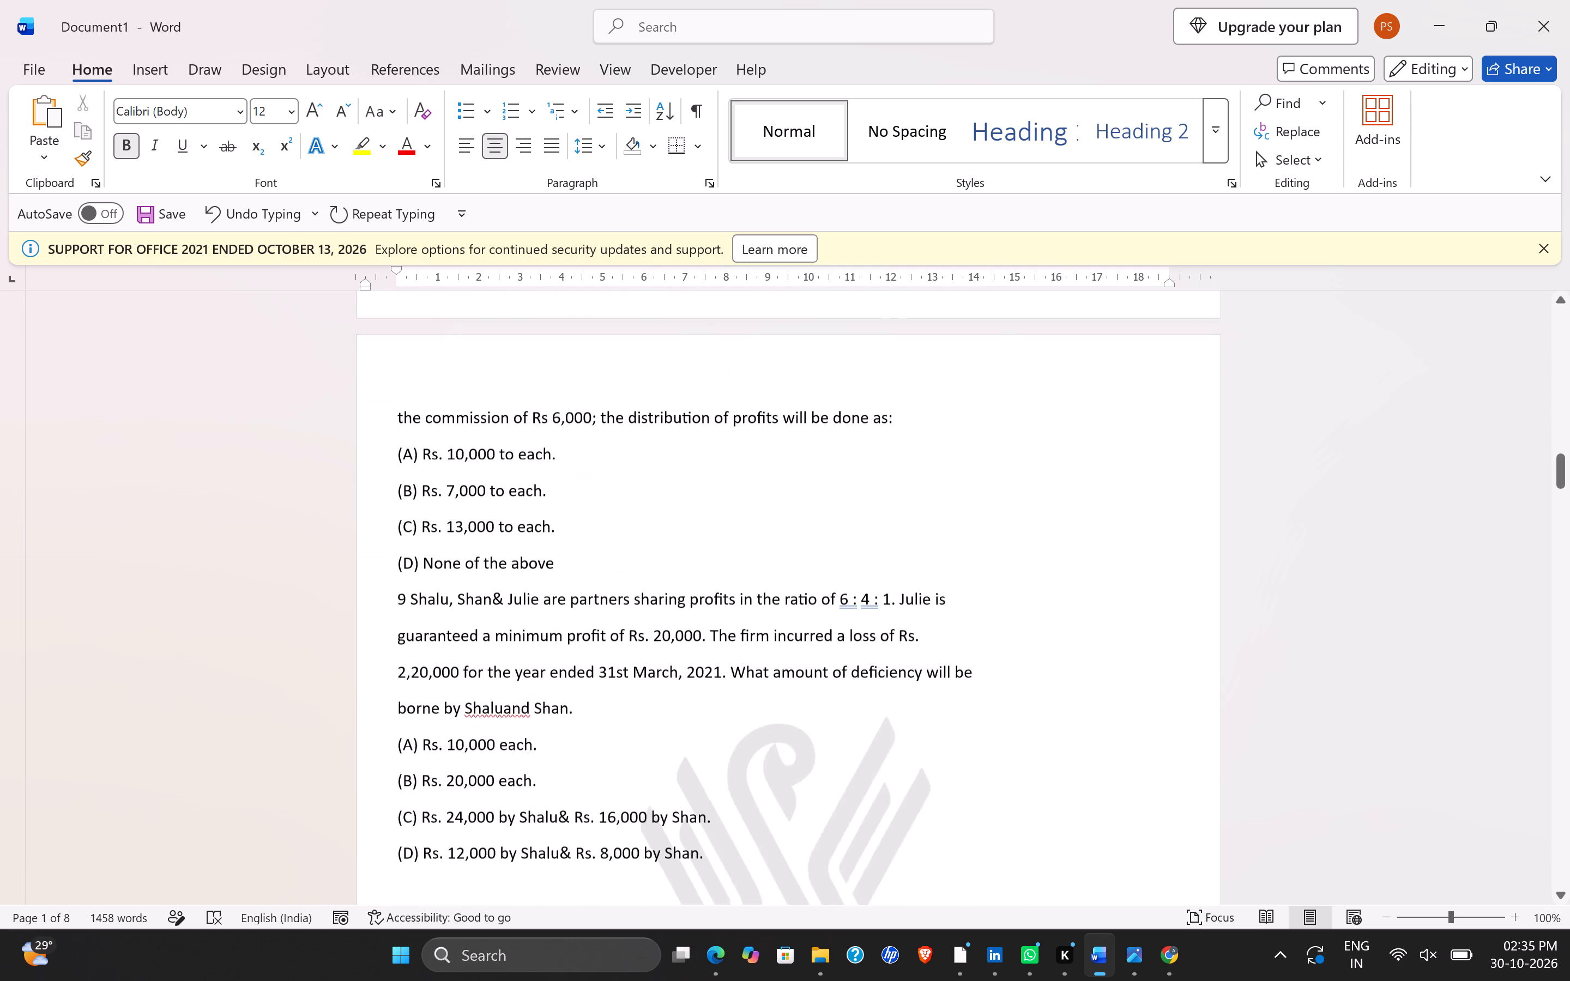
pyautogui.scroll(4, 690, 603)
pyautogui.scroll(-2, 690, 603)
pyautogui.scroll(3, 690, 603)
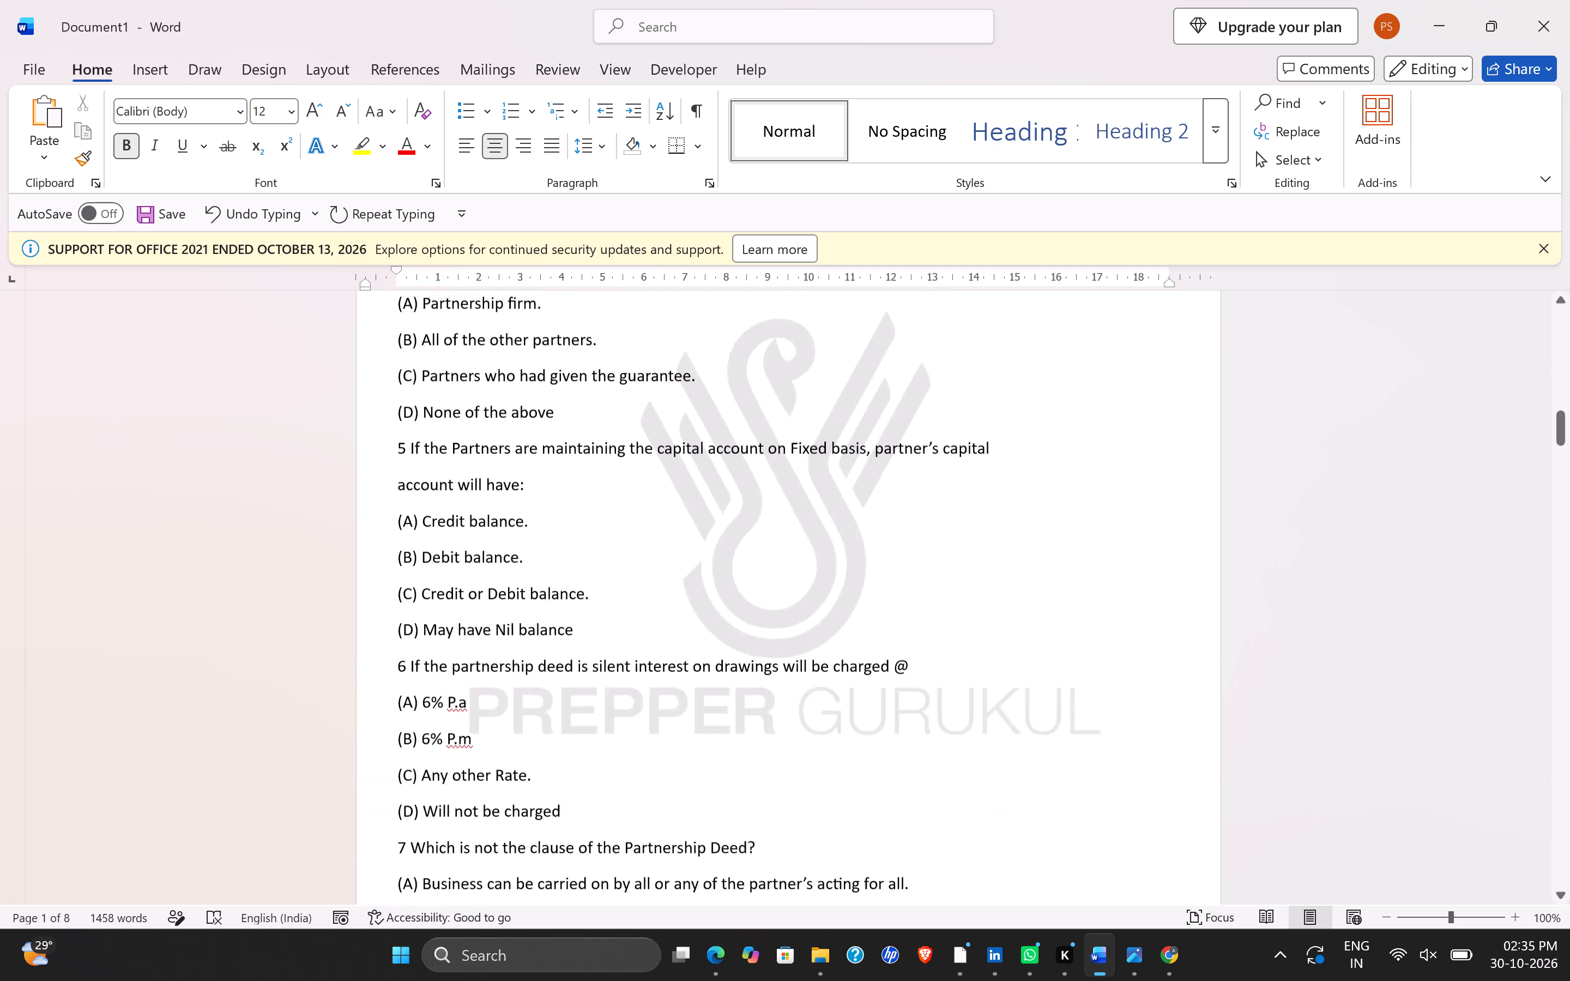
pyautogui.scroll(4, 690, 603)
pyautogui.scroll(-2, 690, 603)
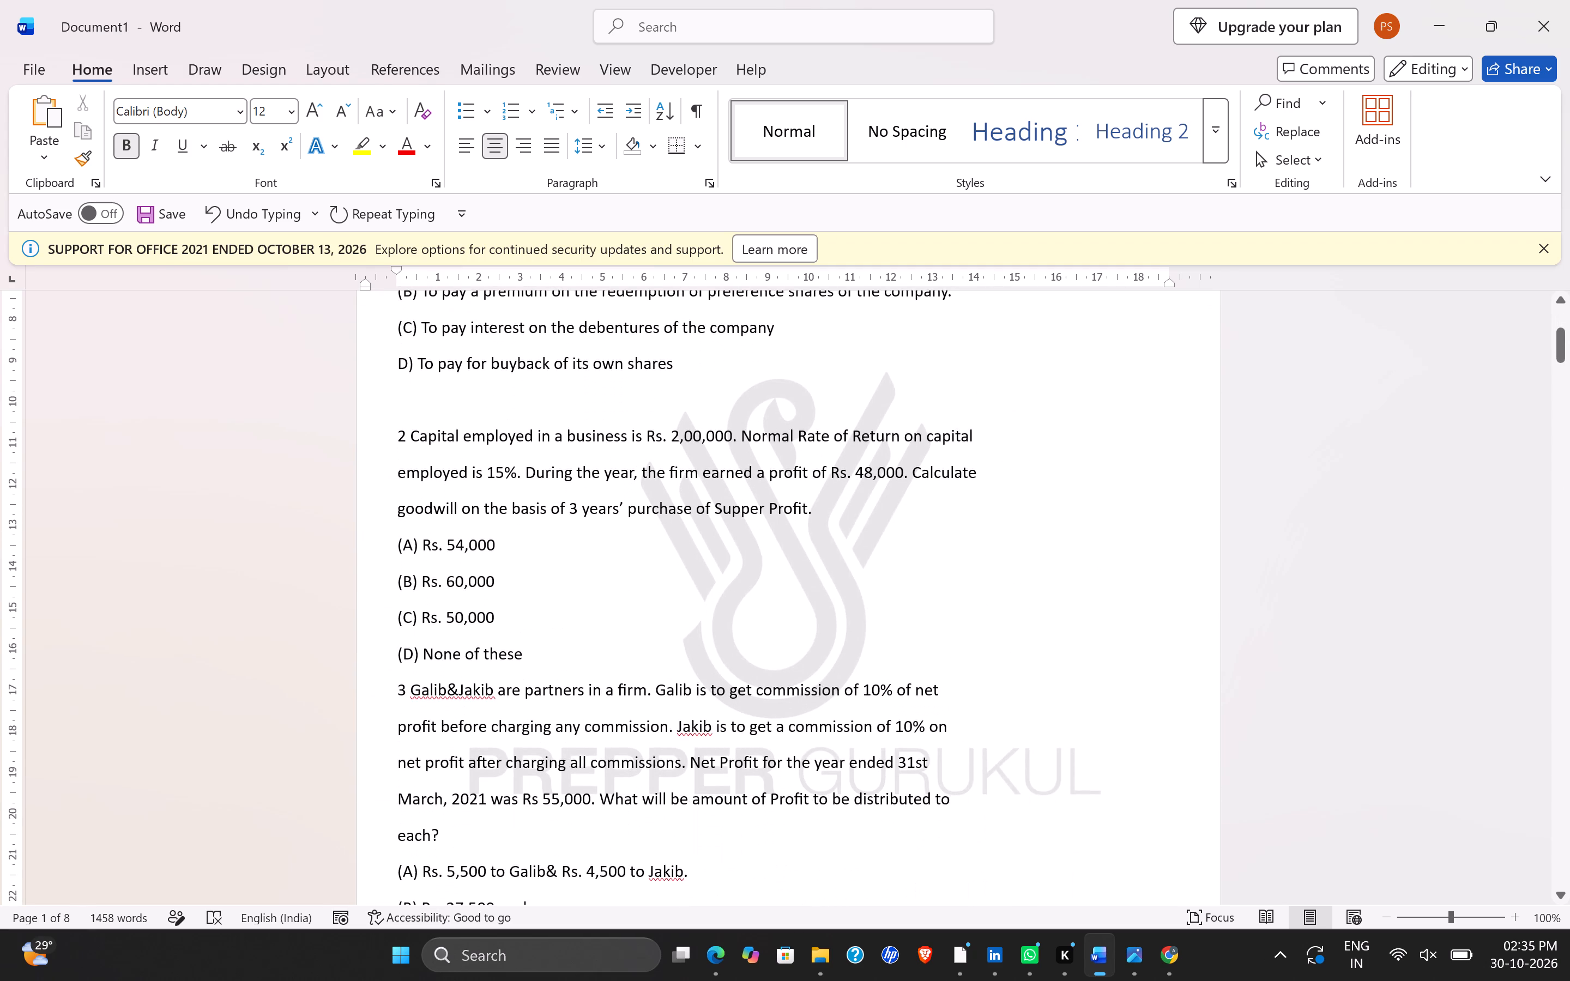
pyautogui.scroll(1, 585, 510)
# Set all the question text, from question 1 through the last option of question 30, in two columns.
pyautogui.moveTo(398, 370); pyautogui.dragTo(609, 770)
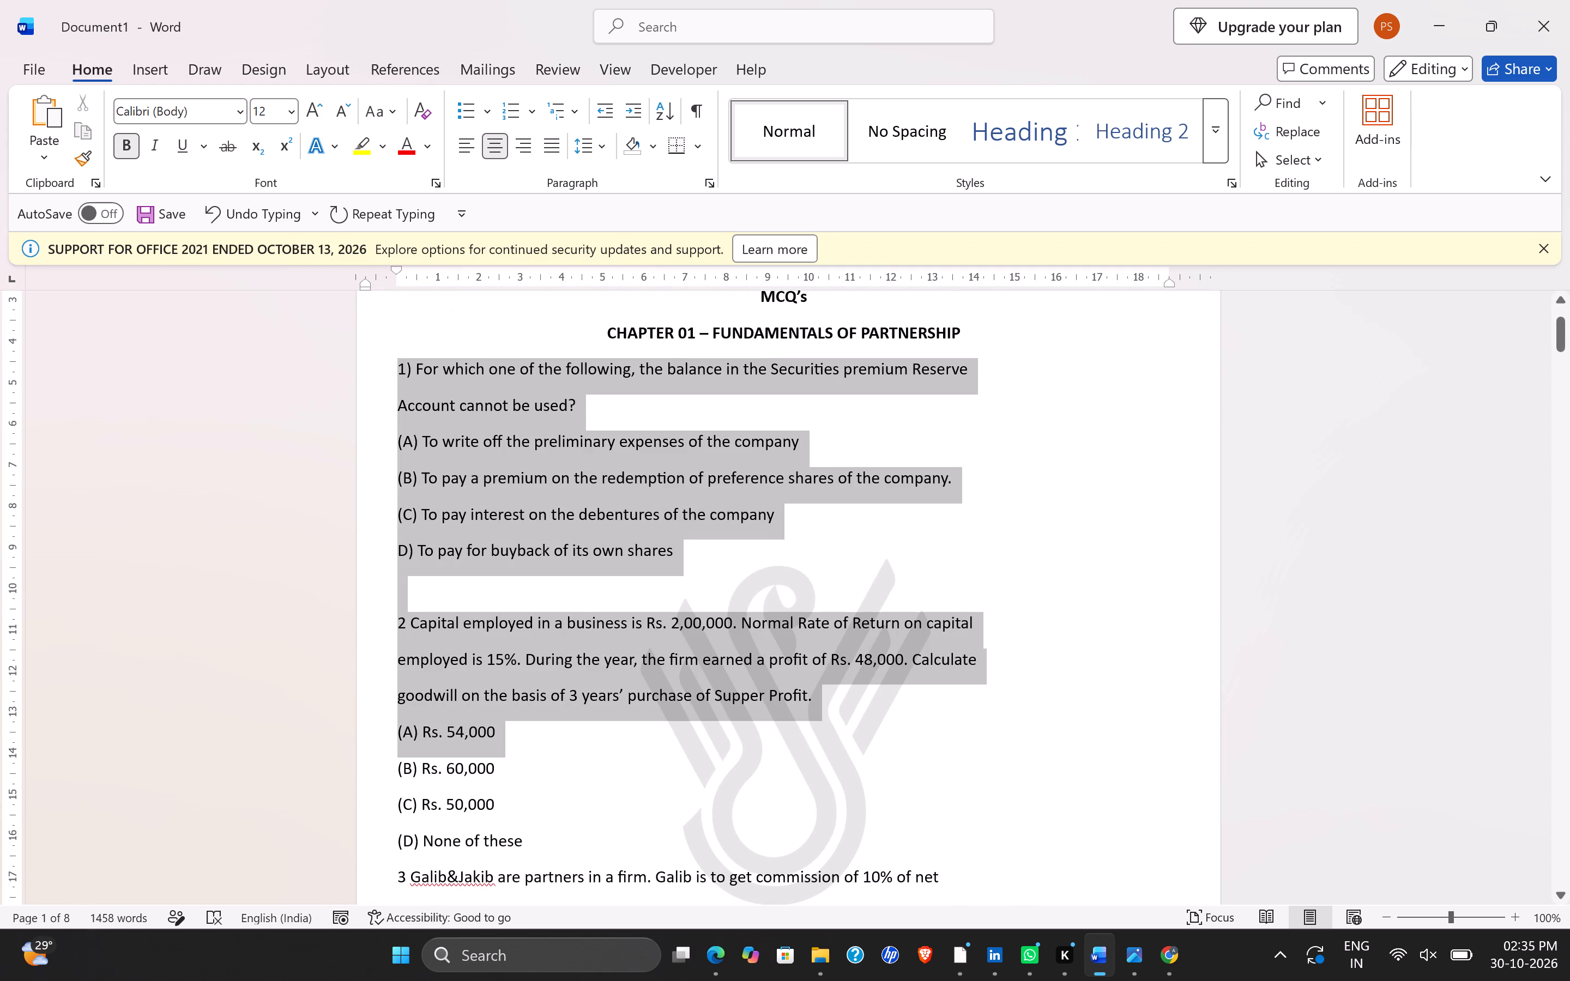
pyautogui.moveTo(609, 770); pyautogui.dragTo(622, 932)
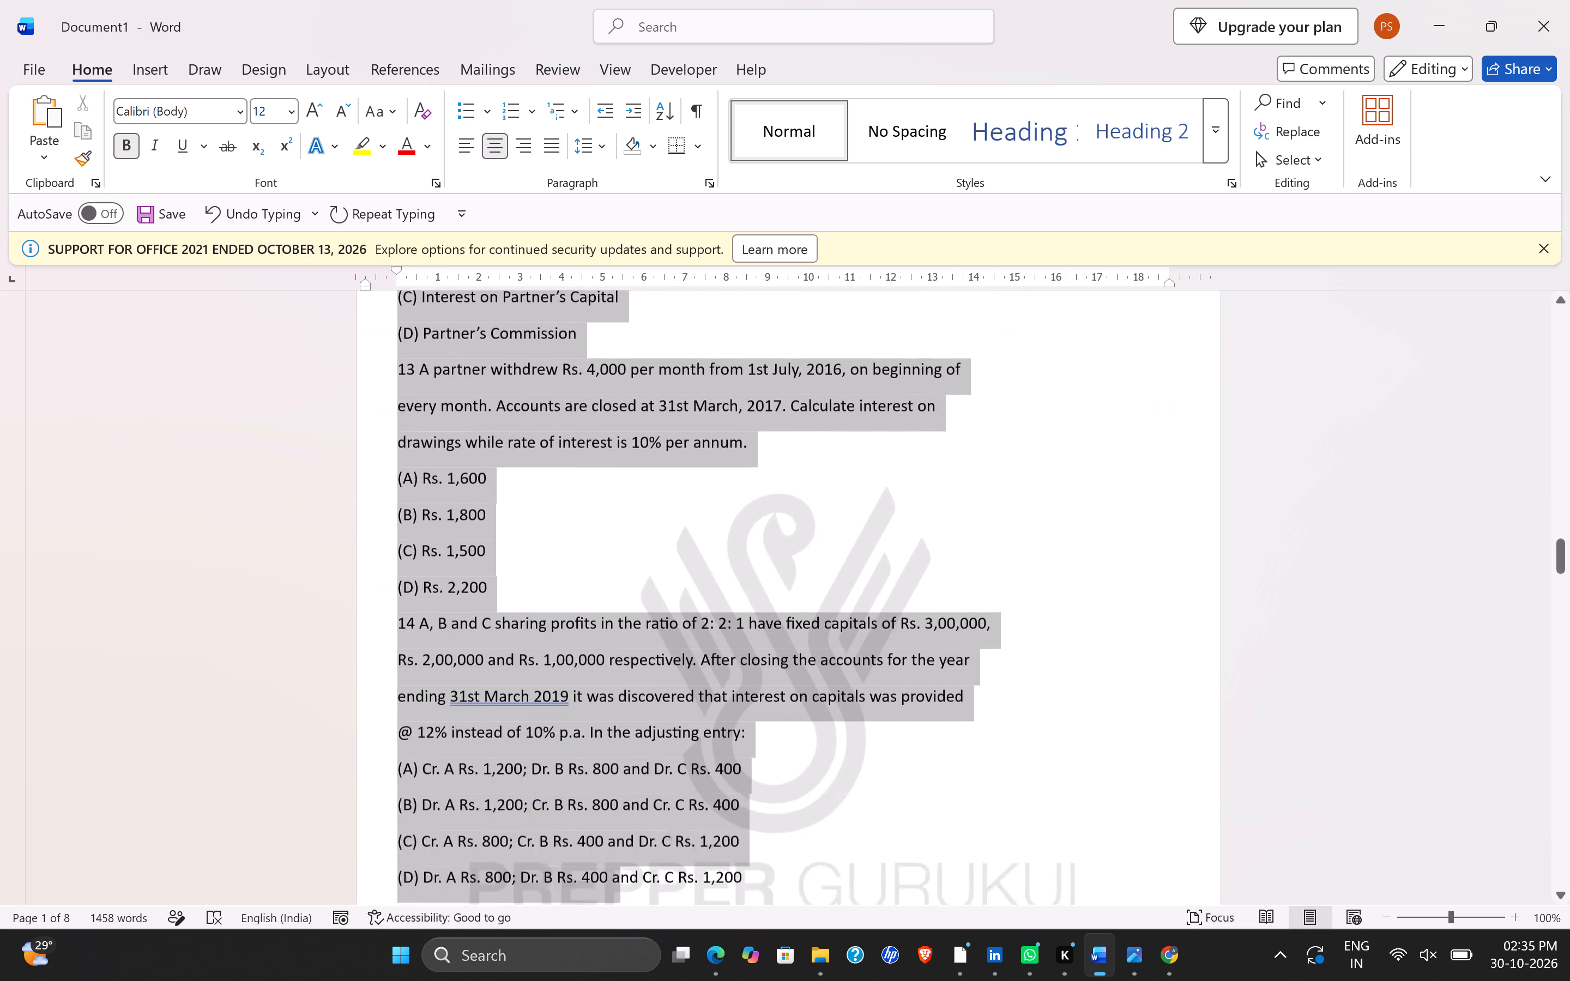
pyautogui.moveTo(622, 932); pyautogui.dragTo(711, 940)
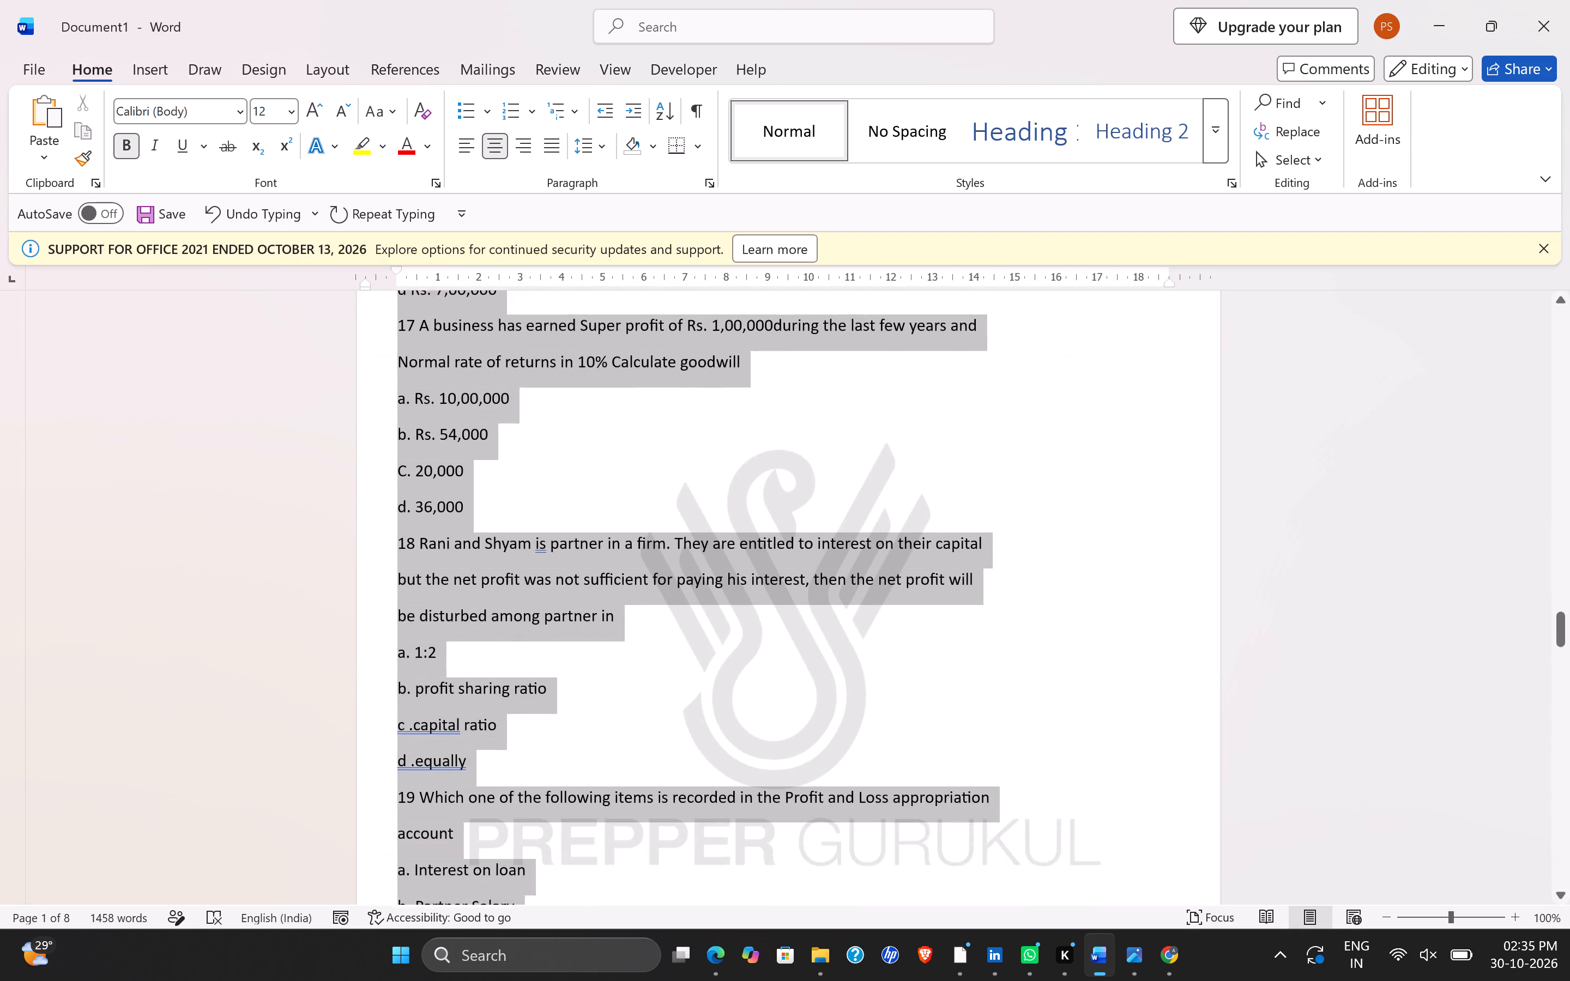
pyautogui.moveTo(711, 940); pyautogui.dragTo(711, 923)
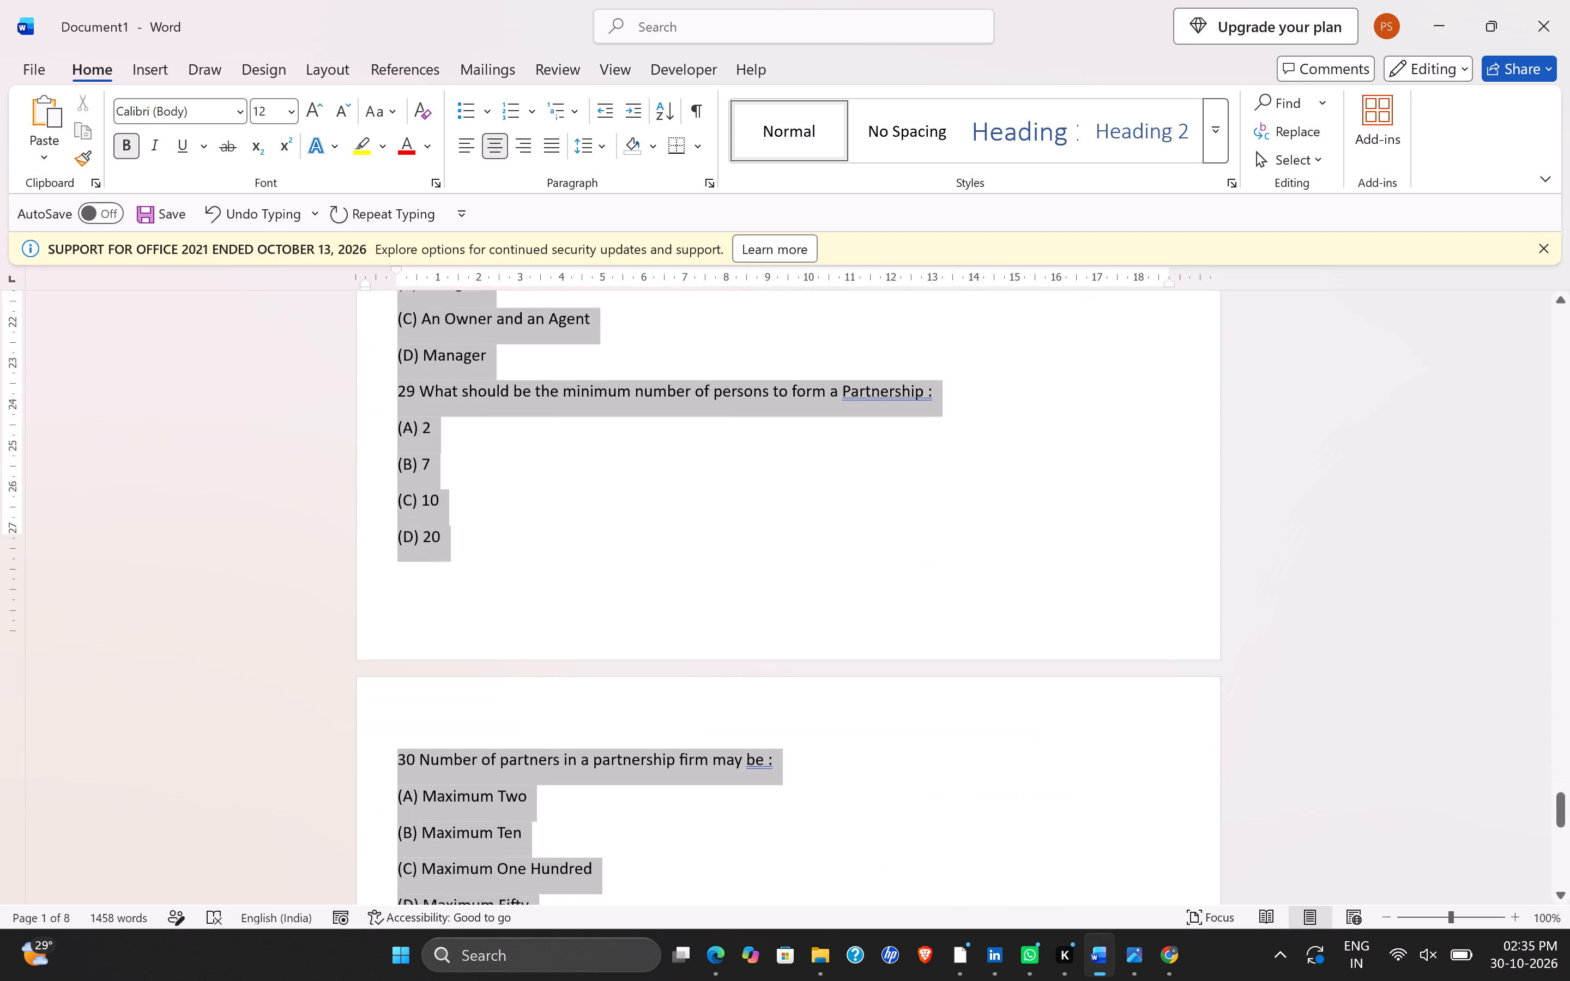
pyautogui.moveTo(711, 923); pyautogui.dragTo(750, 416)
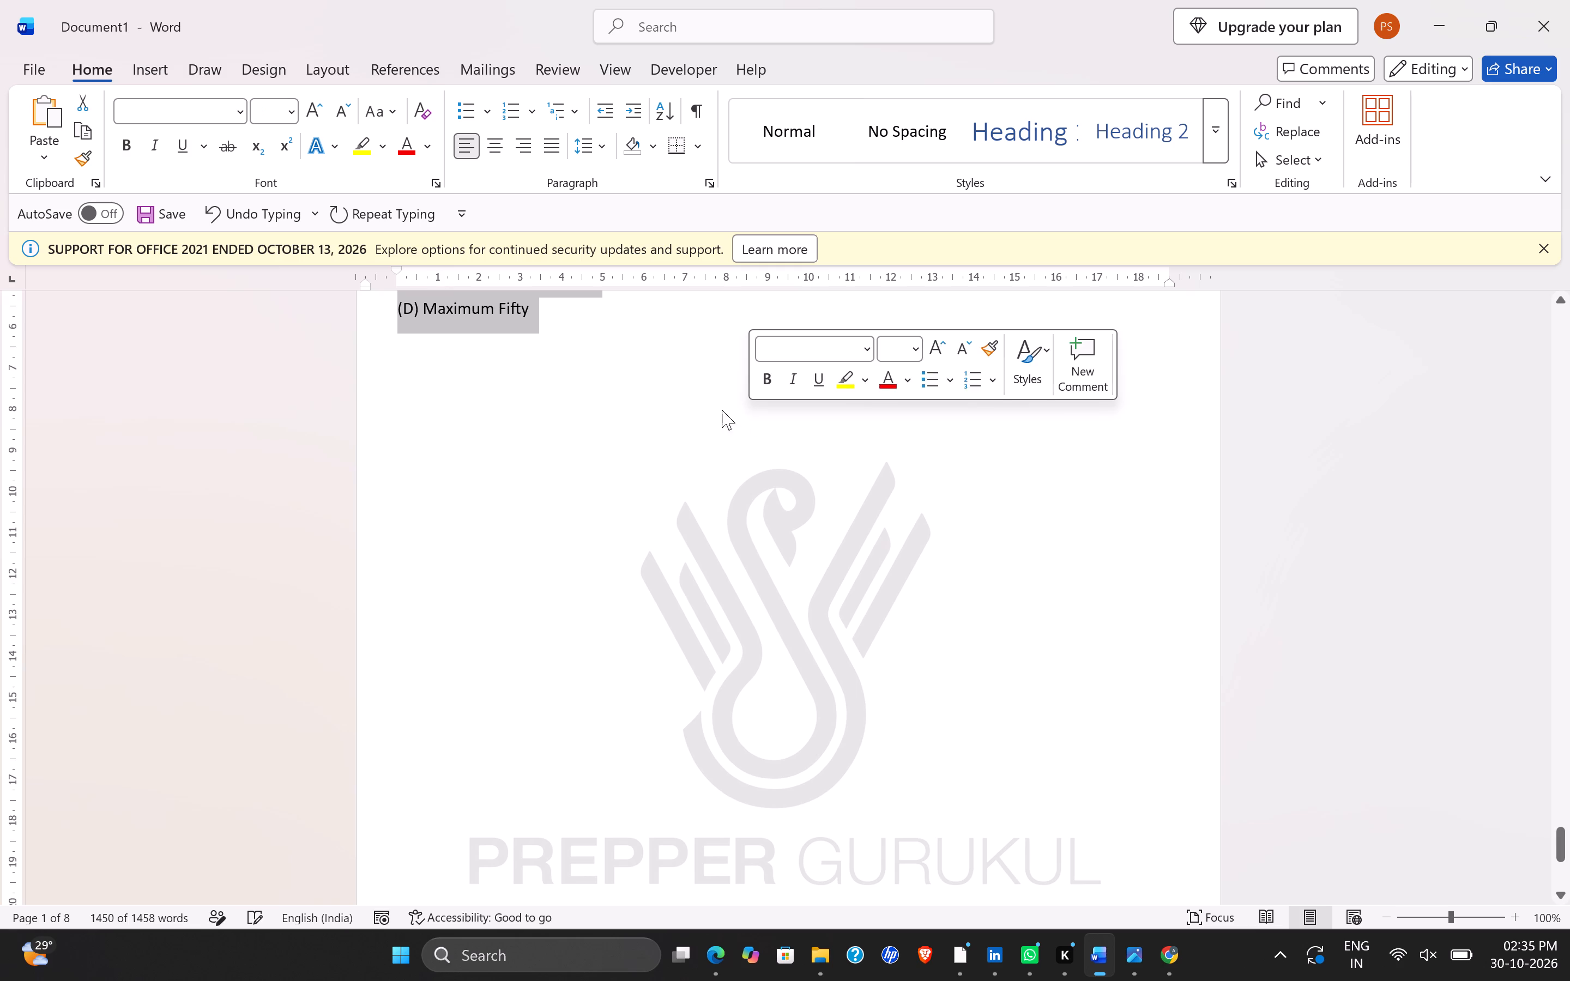
pyautogui.click(268, 64)
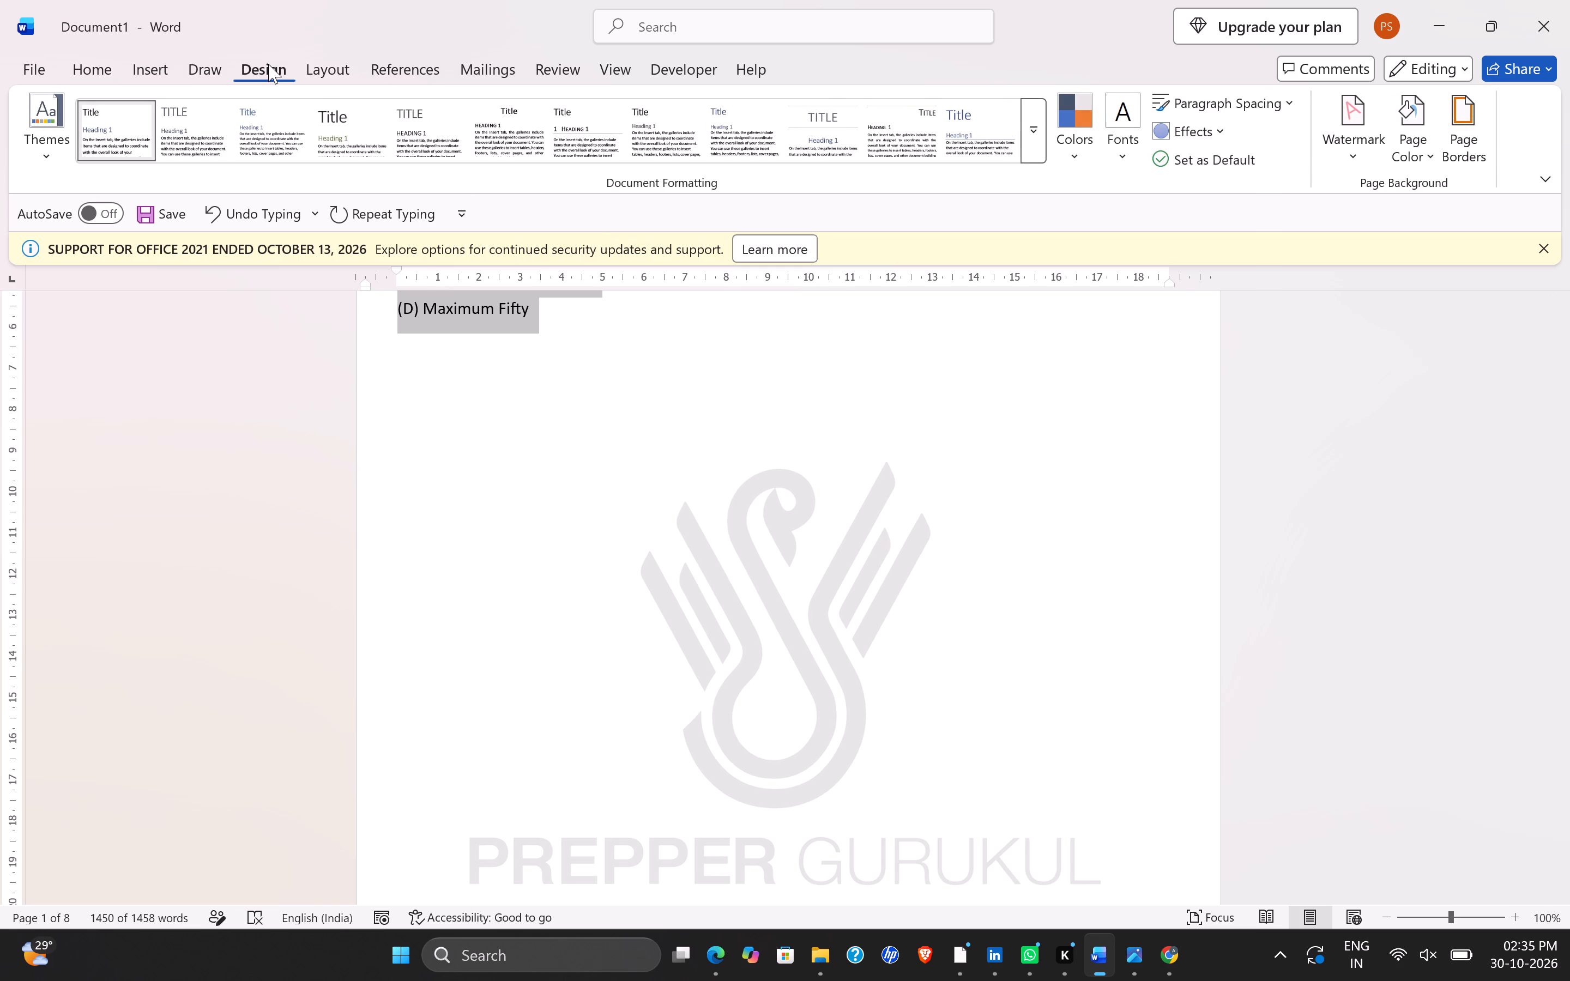
pyautogui.click(319, 83)
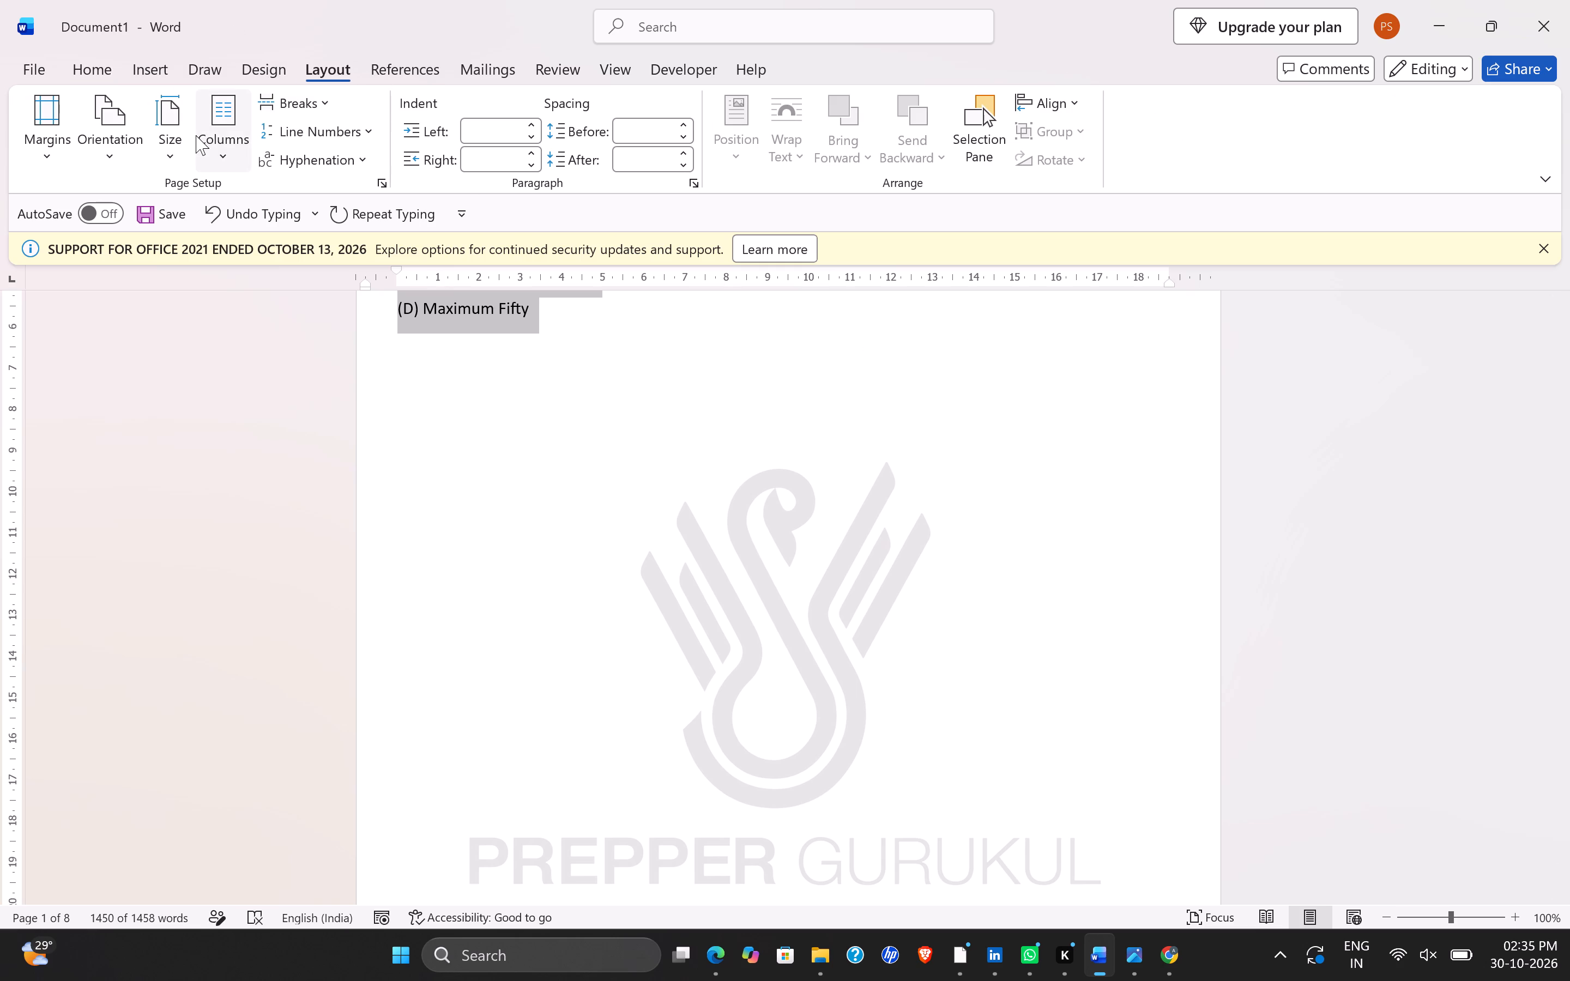
pyautogui.click(196, 135)
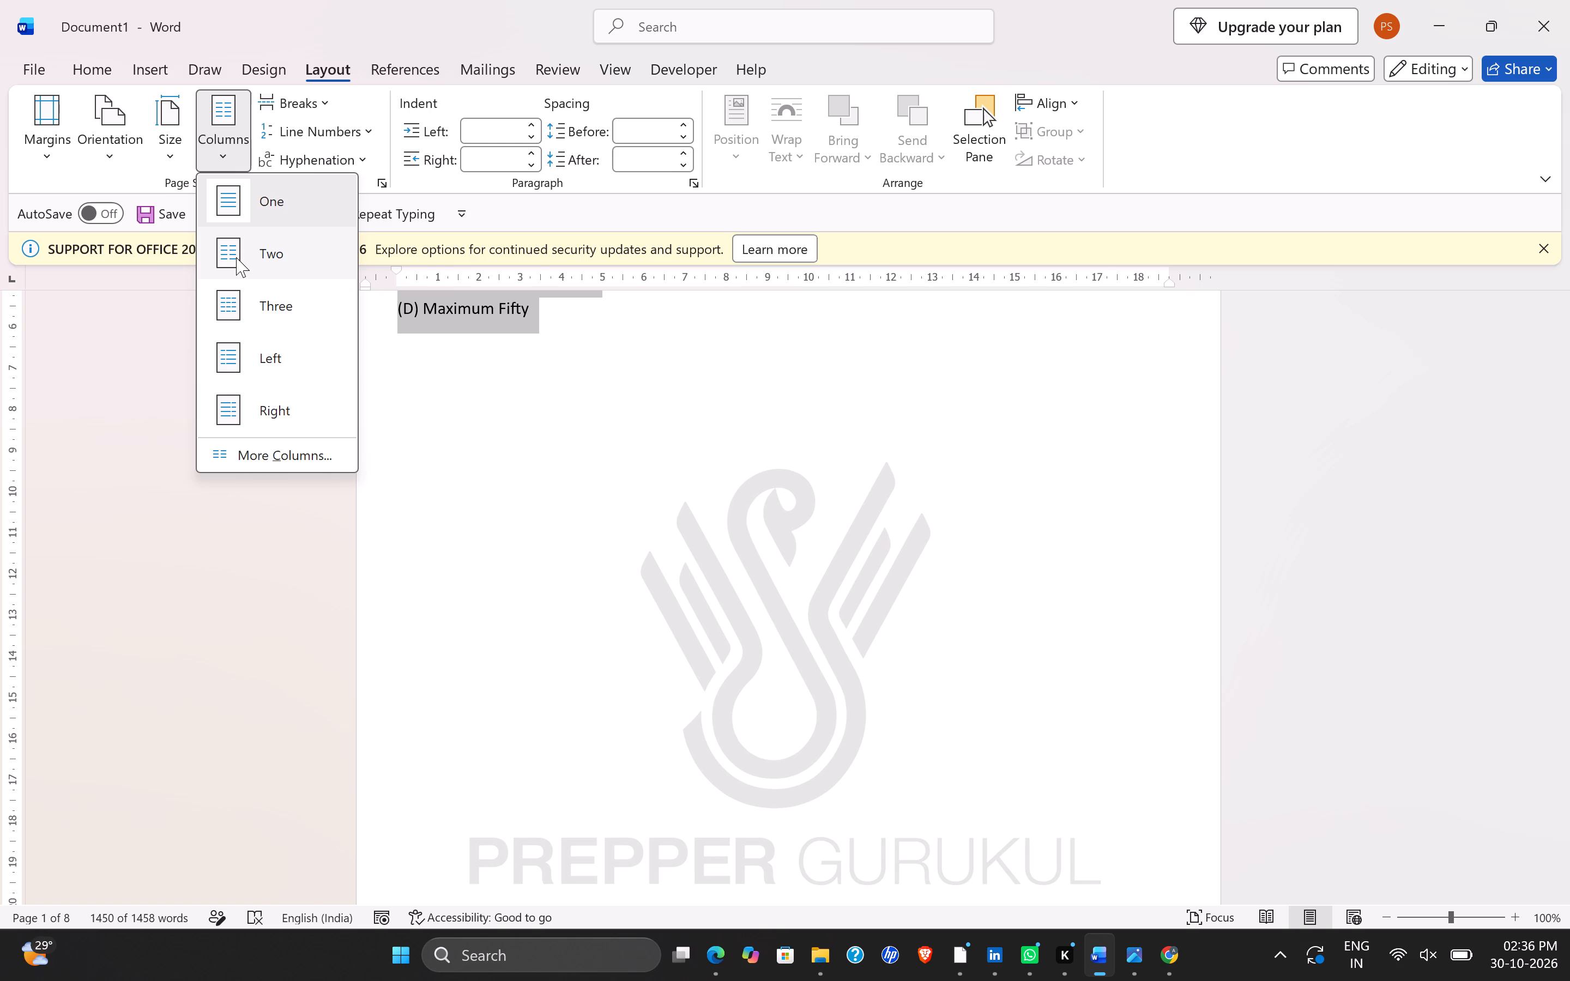
pyautogui.click(236, 257)
# Set the left and first-line indents of question 1's opening paragraph to 0 cm, aligning it with its options.
pyautogui.scroll(2, 536, 573)
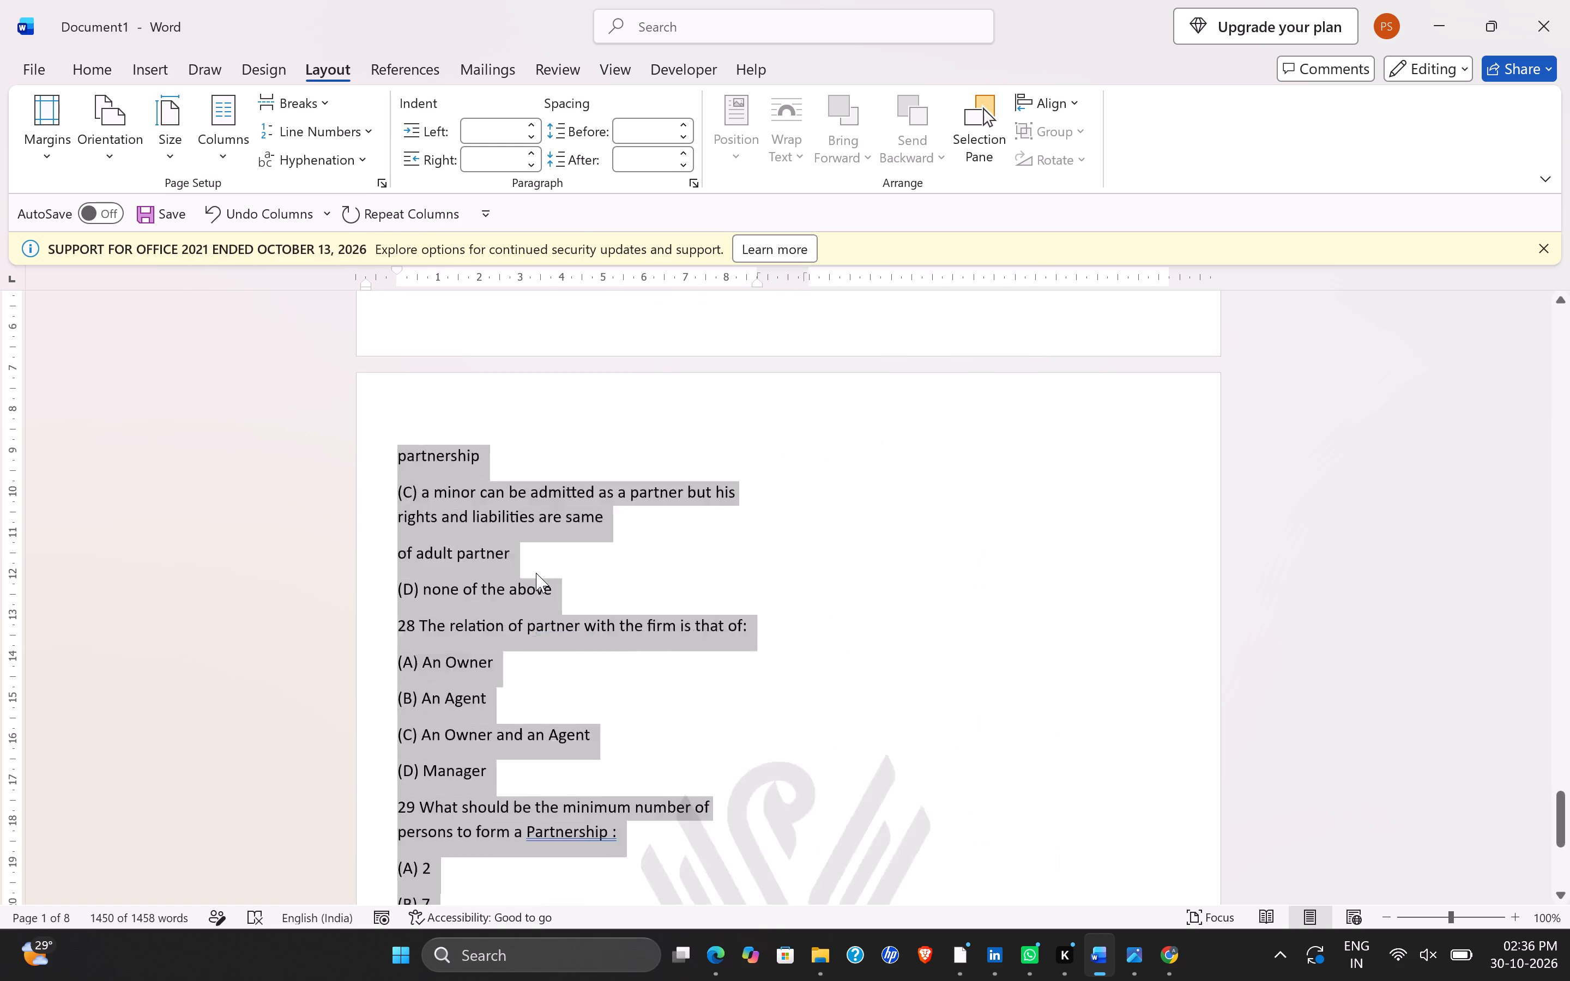
pyautogui.scroll(13, 536, 573)
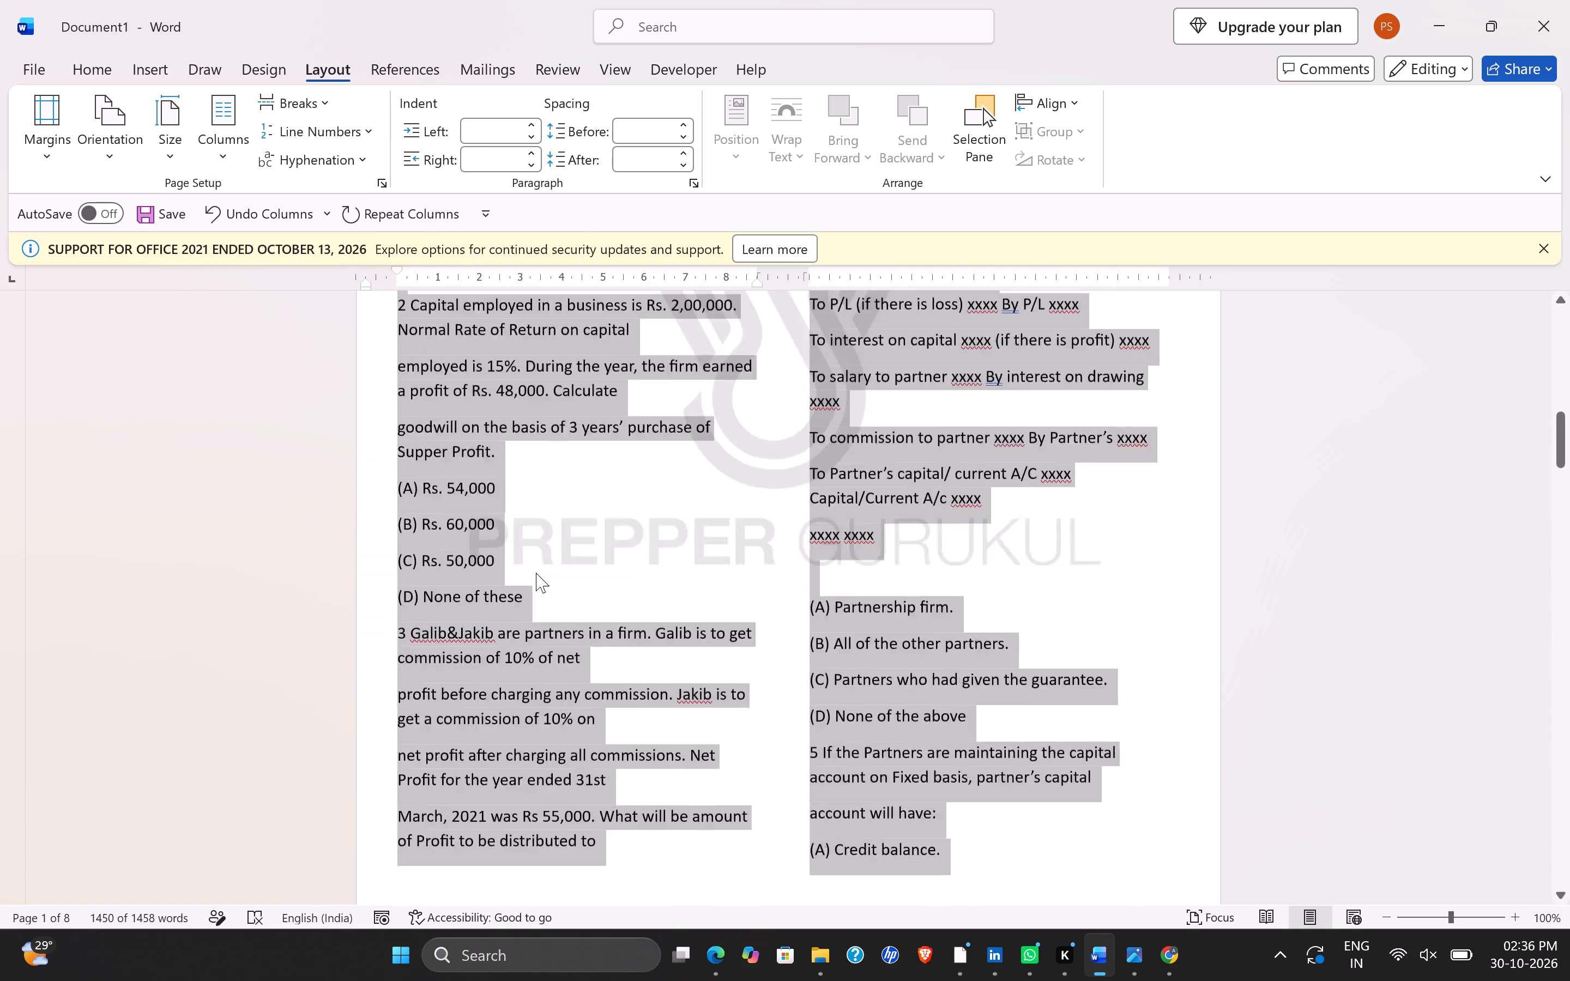
pyautogui.scroll(5, 536, 573)
pyautogui.scroll(-1, 536, 573)
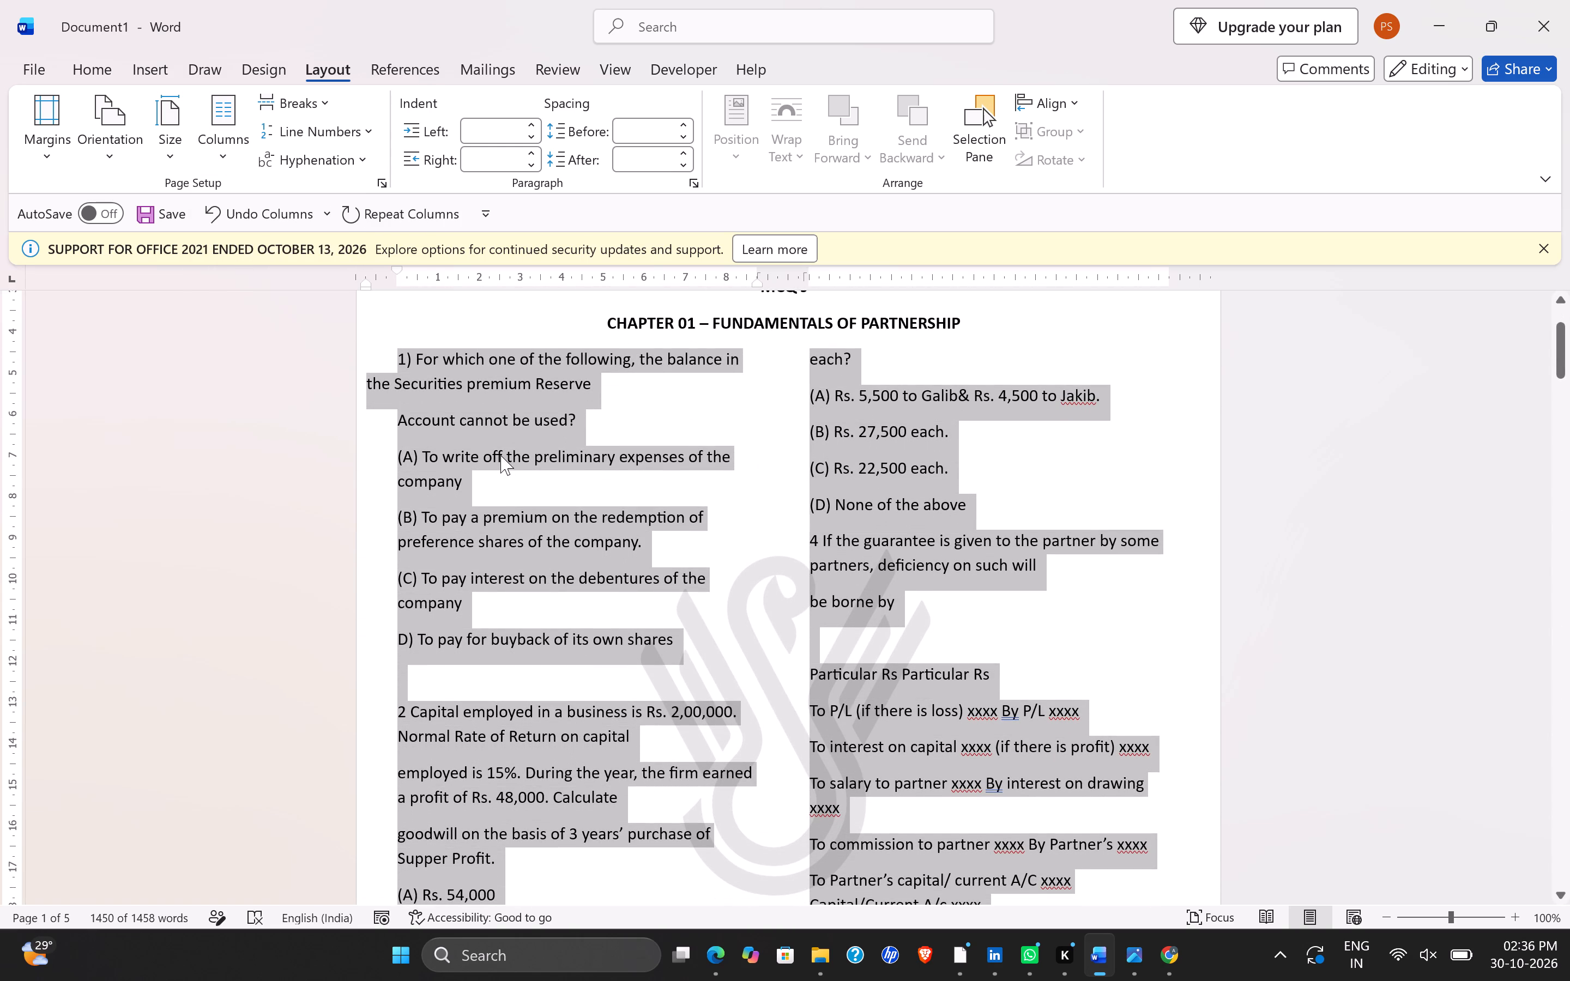
pyautogui.click(564, 489)
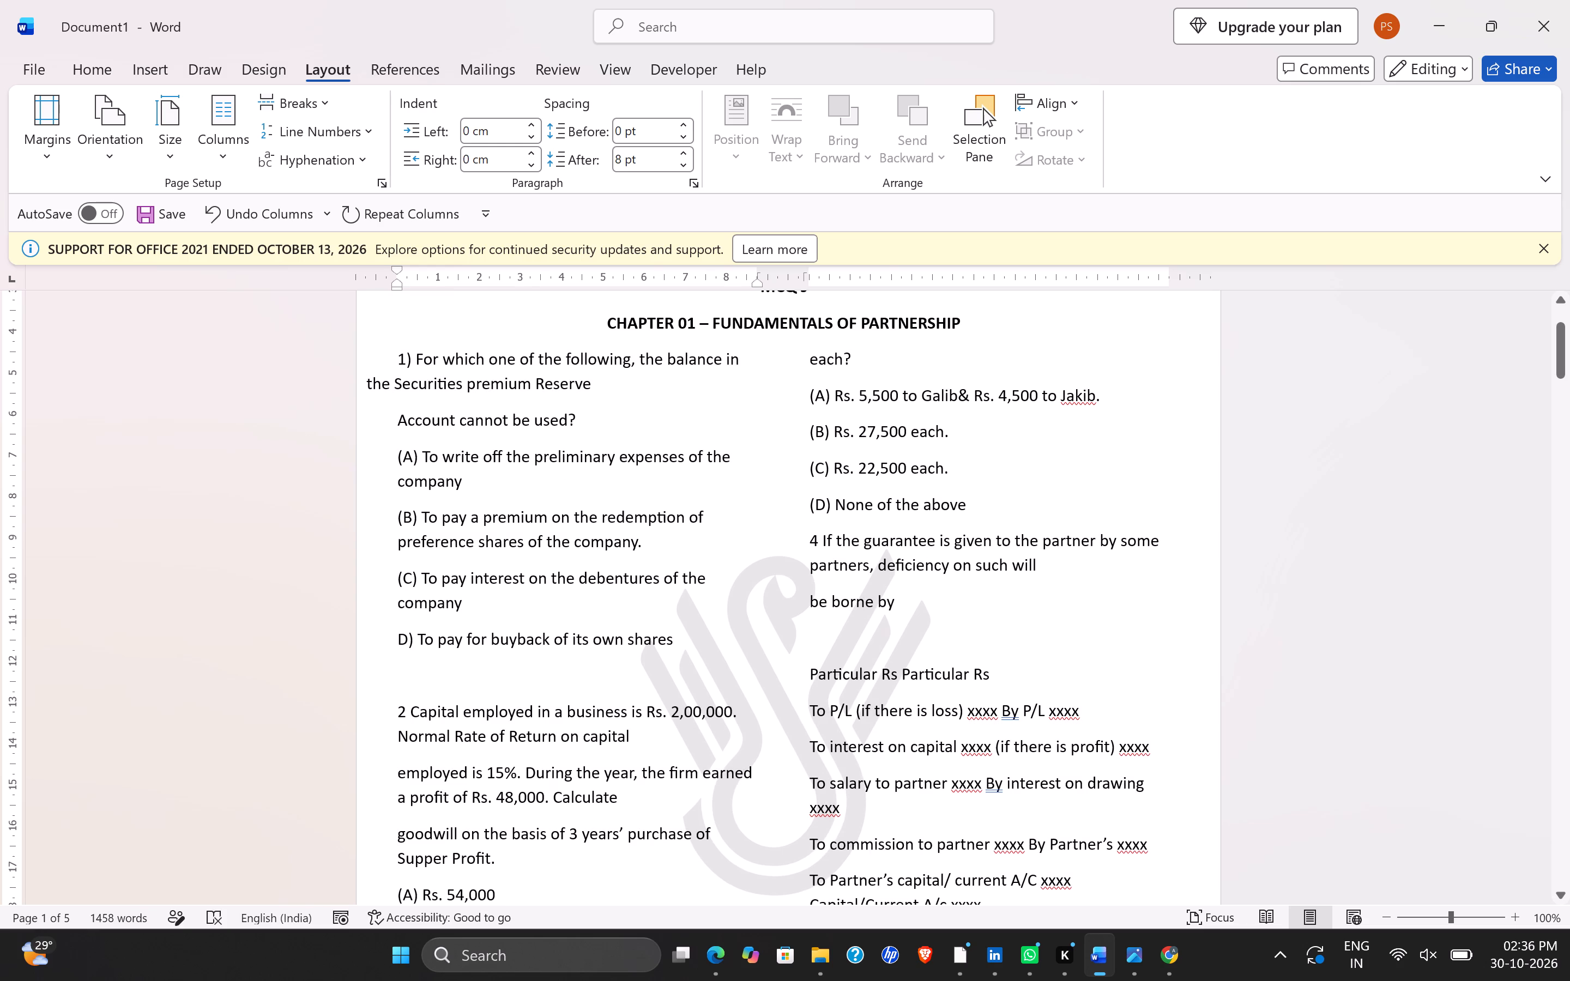
pyautogui.click(383, 387)
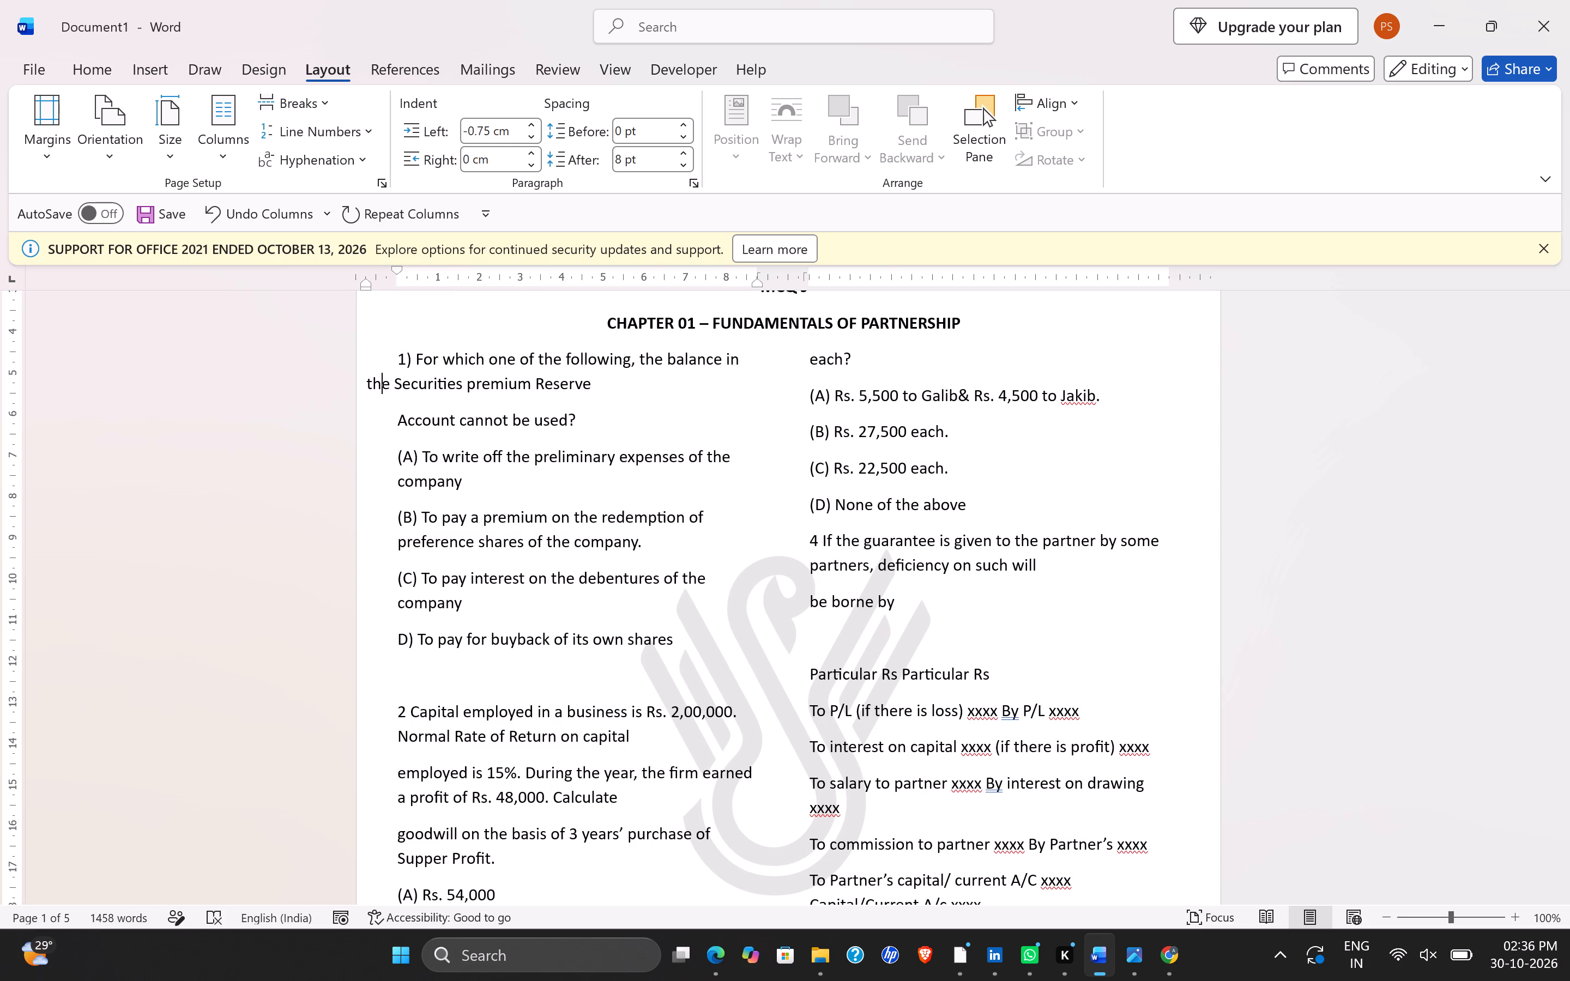
pyautogui.moveTo(367, 282); pyautogui.dragTo(390, 282)
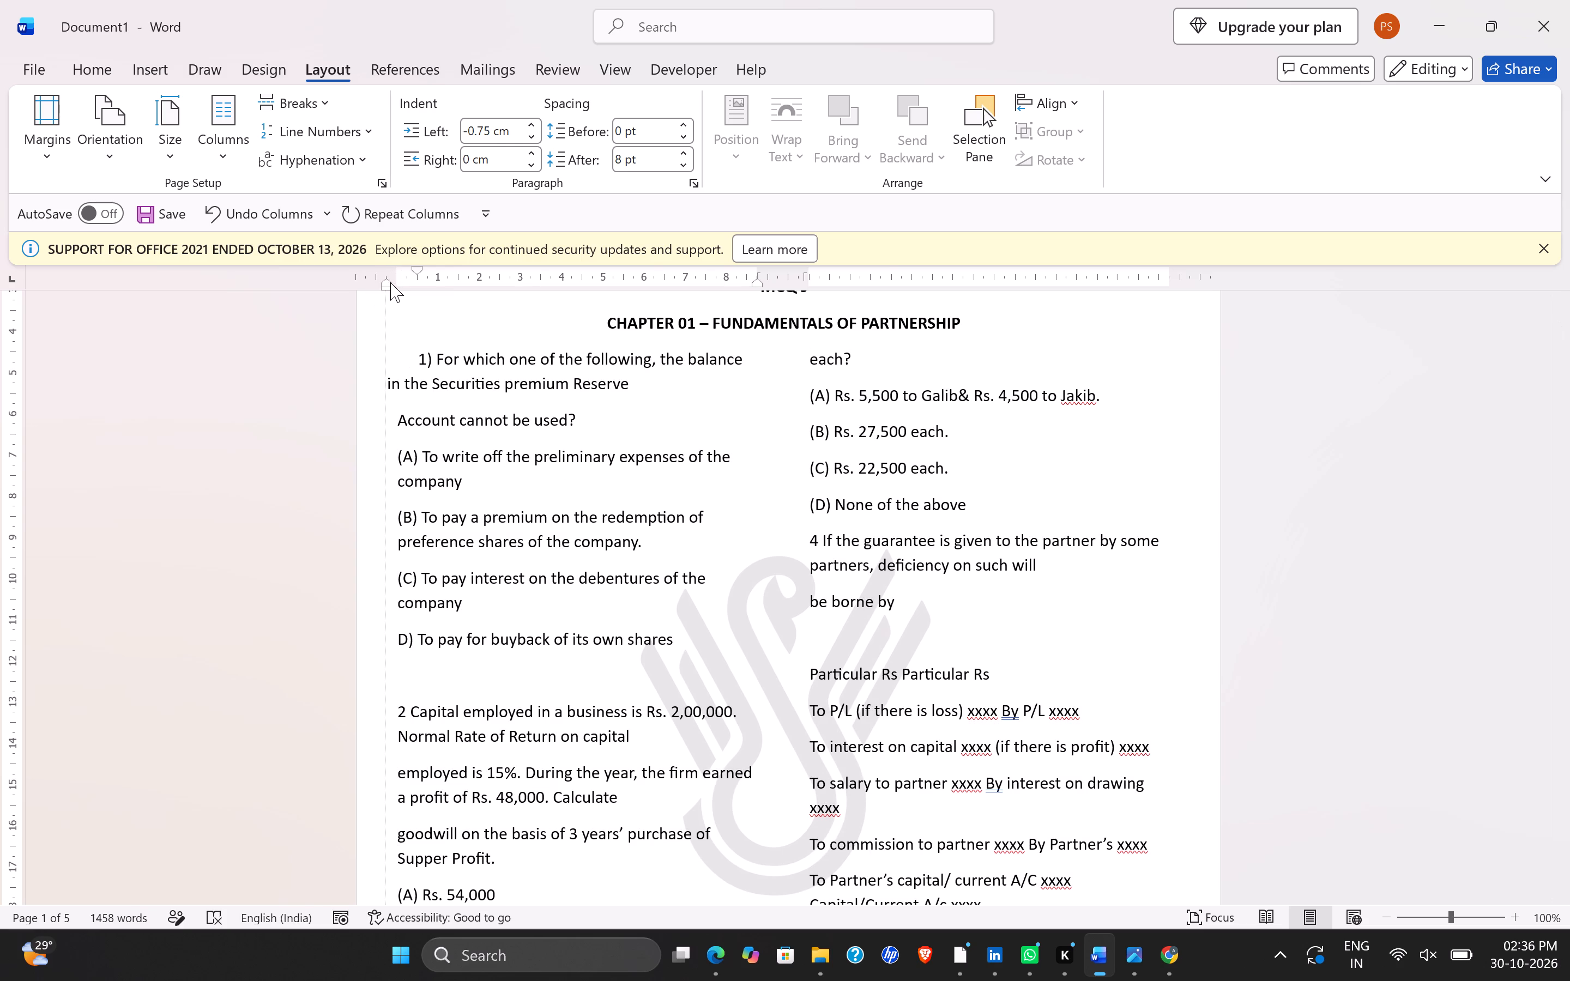
pyautogui.moveTo(390, 282); pyautogui.dragTo(394, 283)
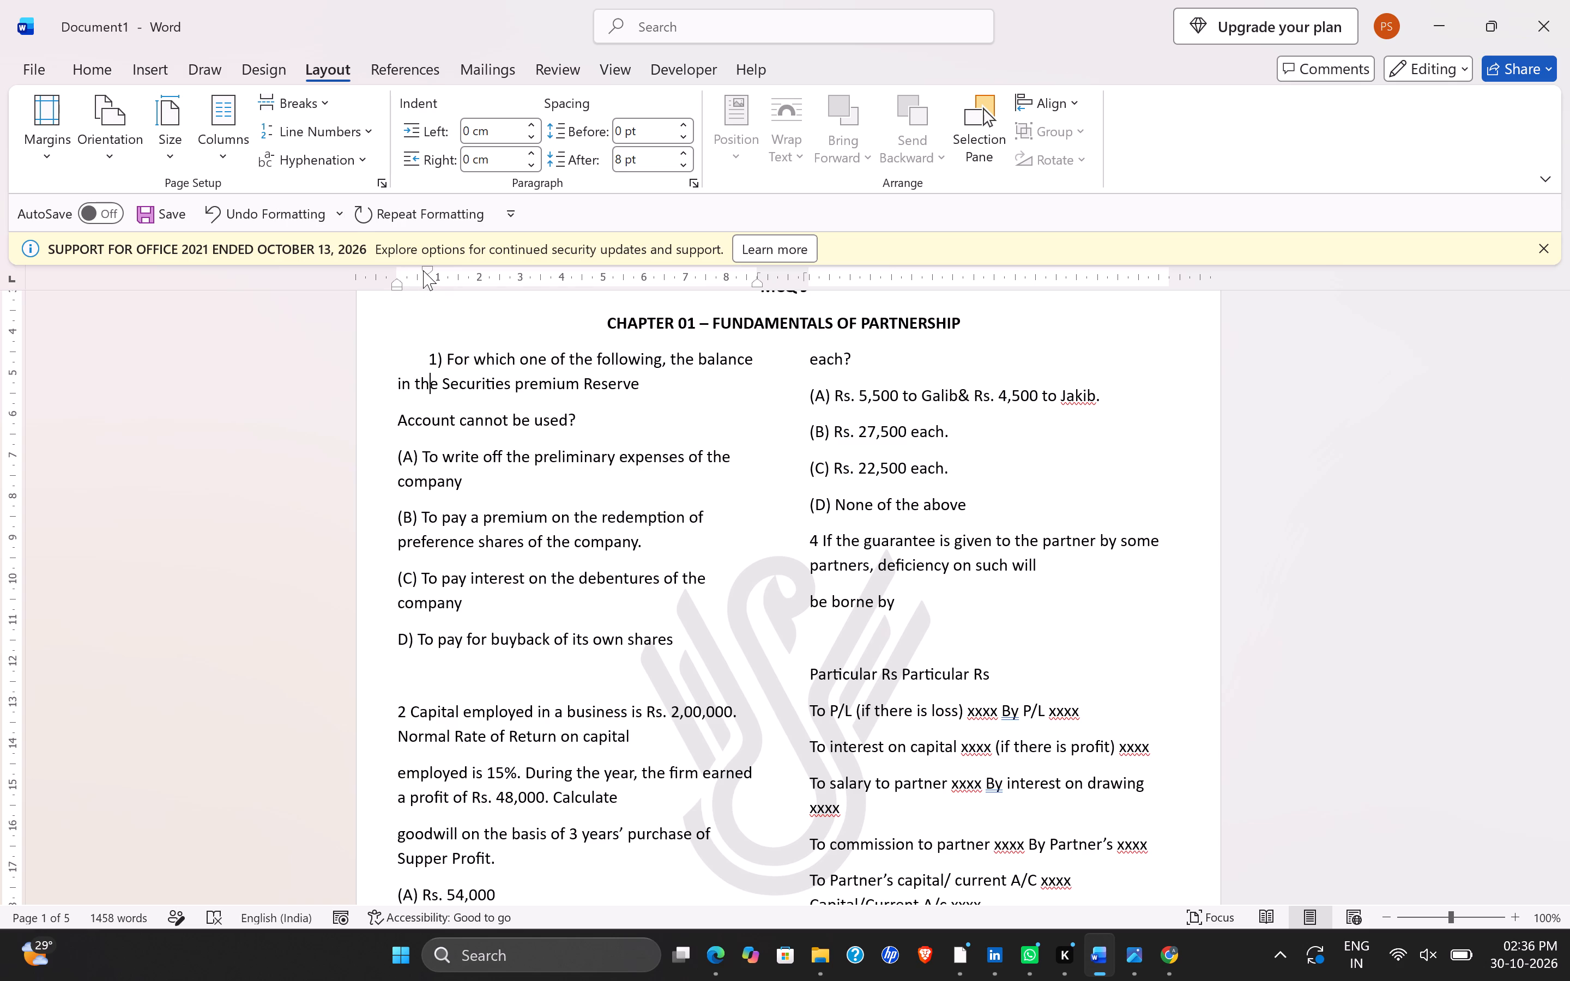
pyautogui.moveTo(423, 270); pyautogui.dragTo(393, 271)
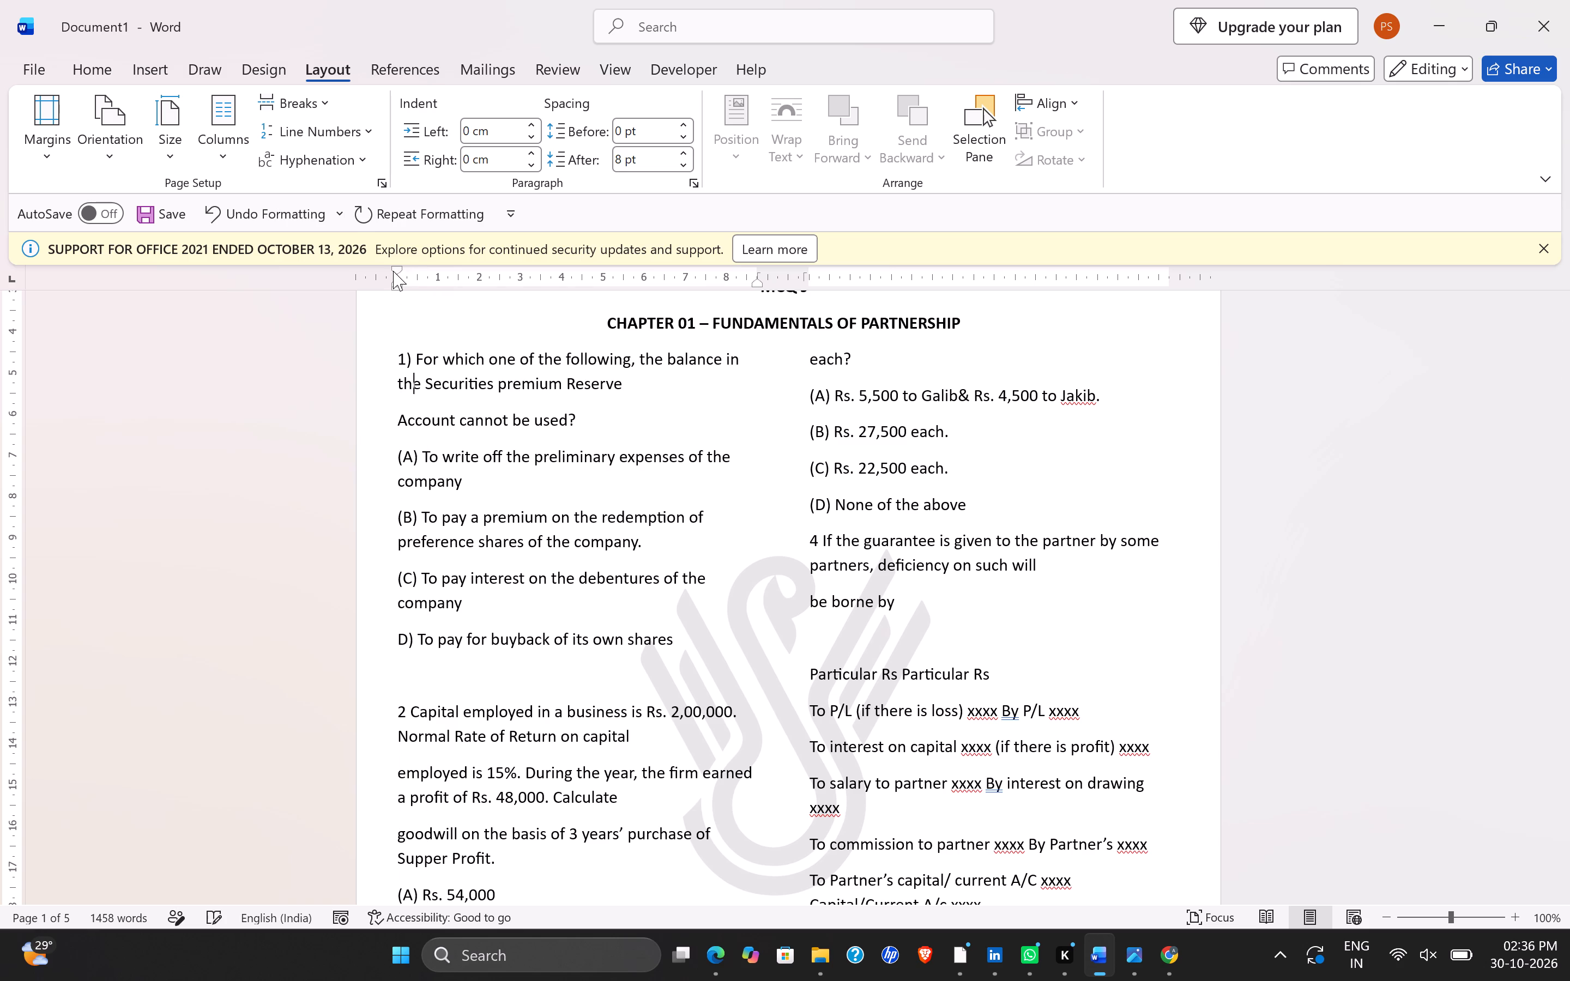
# Join "Account cannot be used?" onto the preceding line of question 1, separated by a space.
pyautogui.click(391, 422)
pyautogui.press('BackSpace')
pyautogui.press('space')
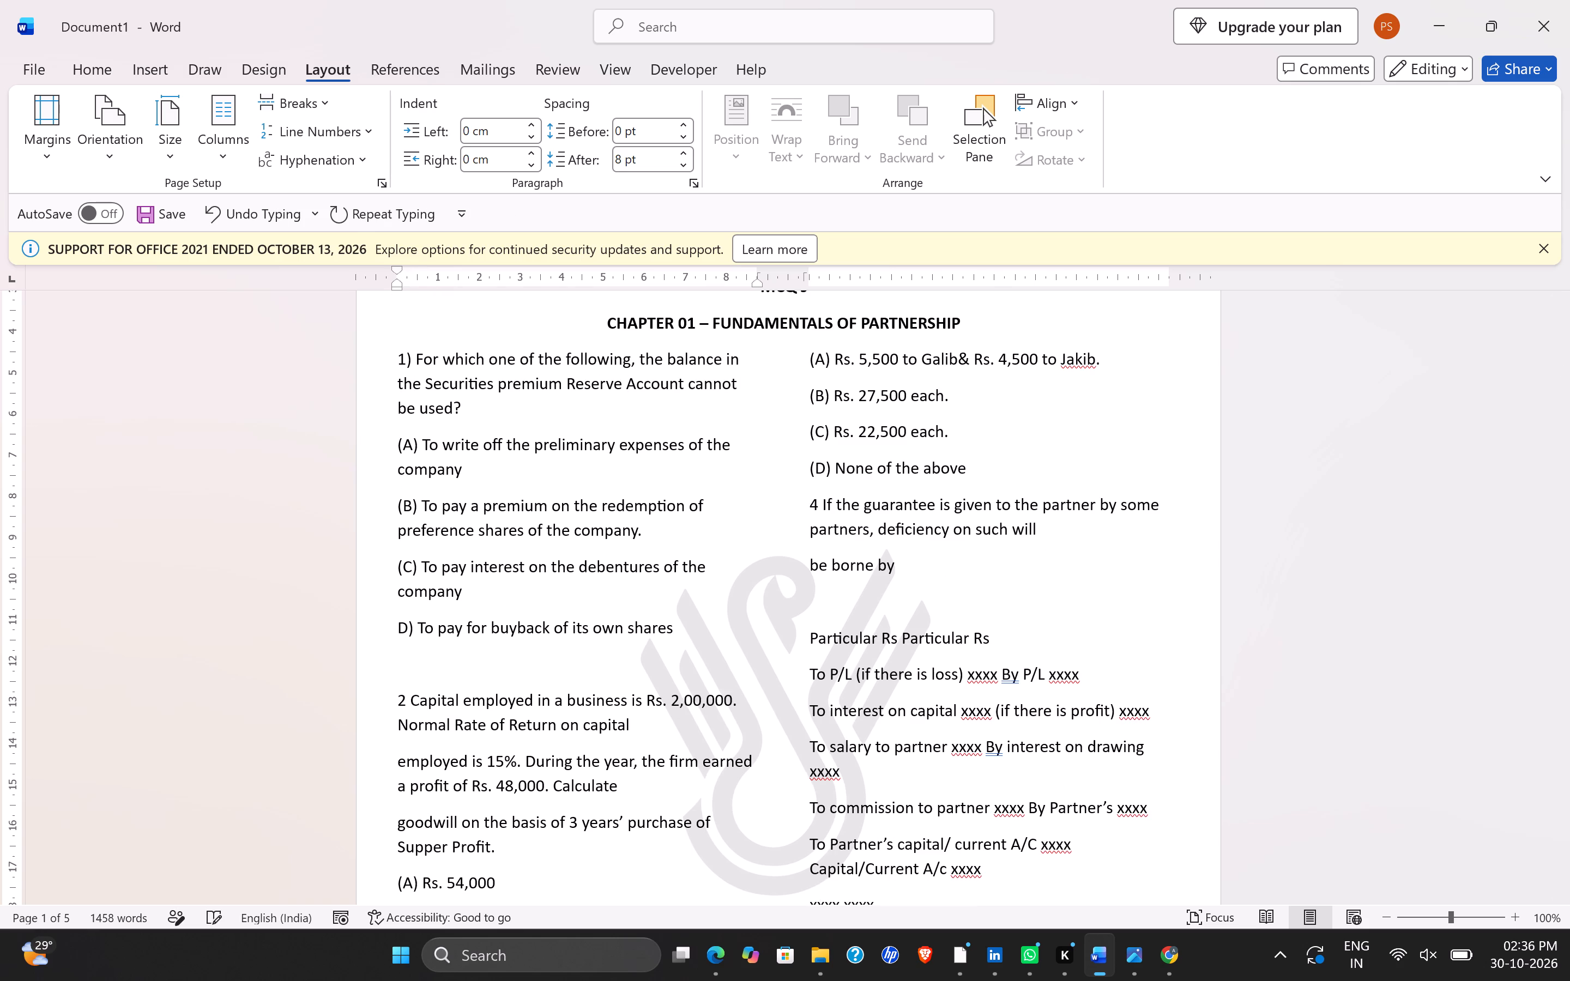
# Replace the paragraph breaks before options (A), (B) and (C) of question 1 with line breaks to close the gaps.
pyautogui.scroll(-1, 397, 511)
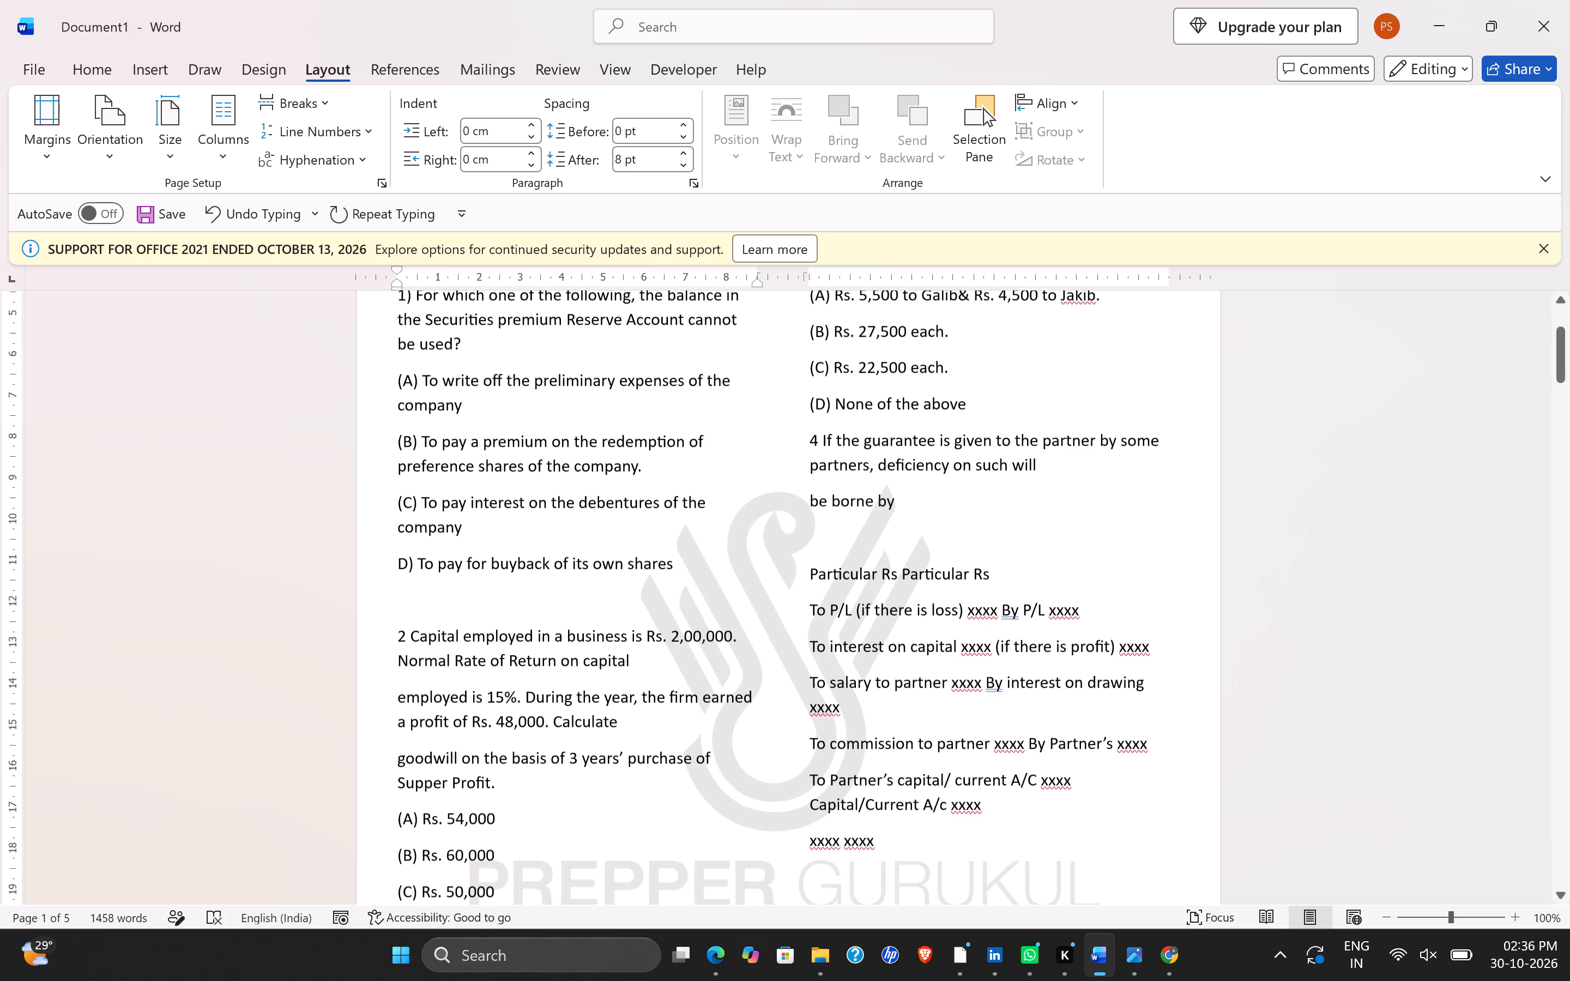
pyautogui.scroll(-1, 397, 511)
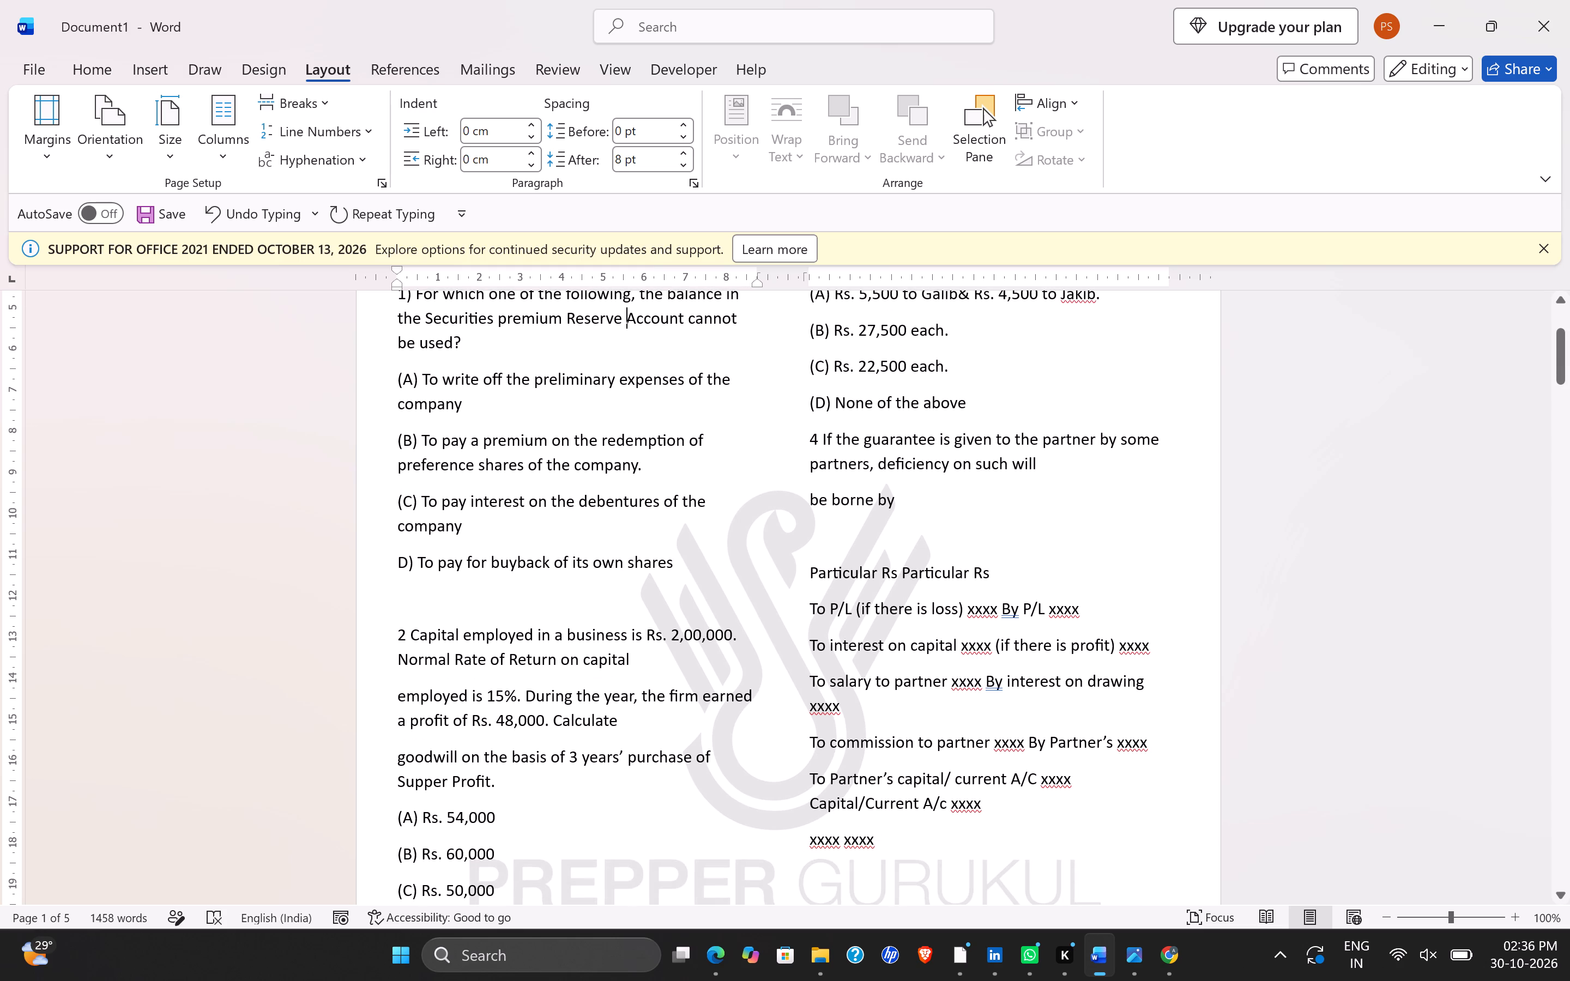
pyautogui.click(395, 387)
pyautogui.press('BackSpace')
pyautogui.hotkey('shift', 'Return')
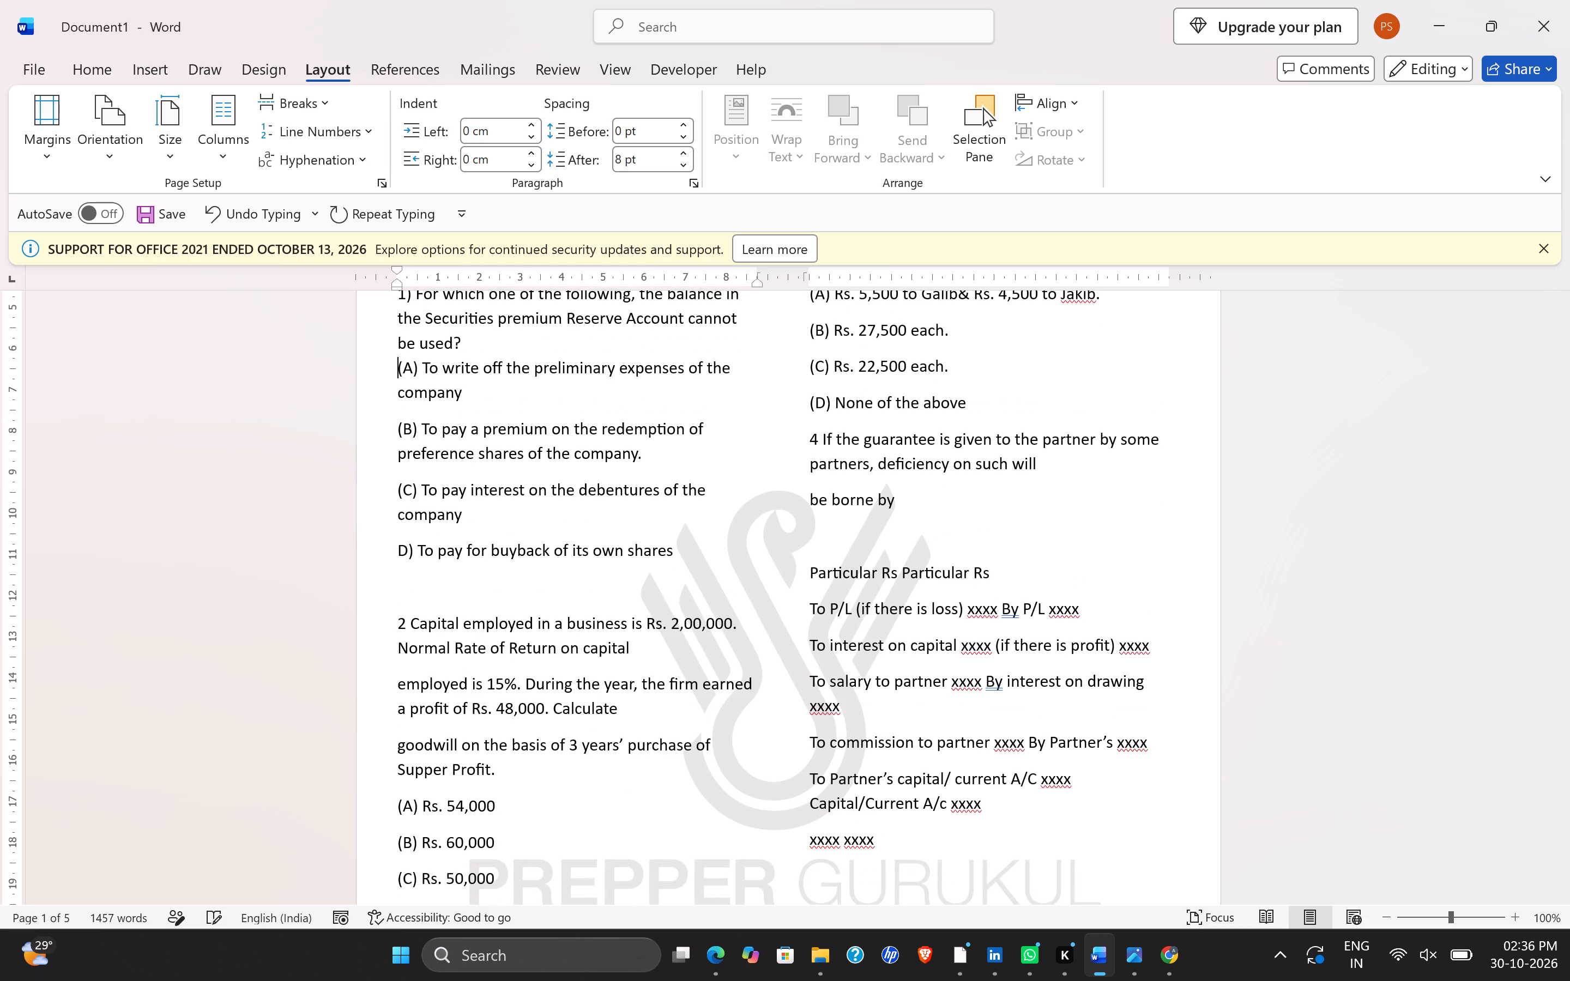
pyautogui.click(393, 428)
pyautogui.press('BackSpace')
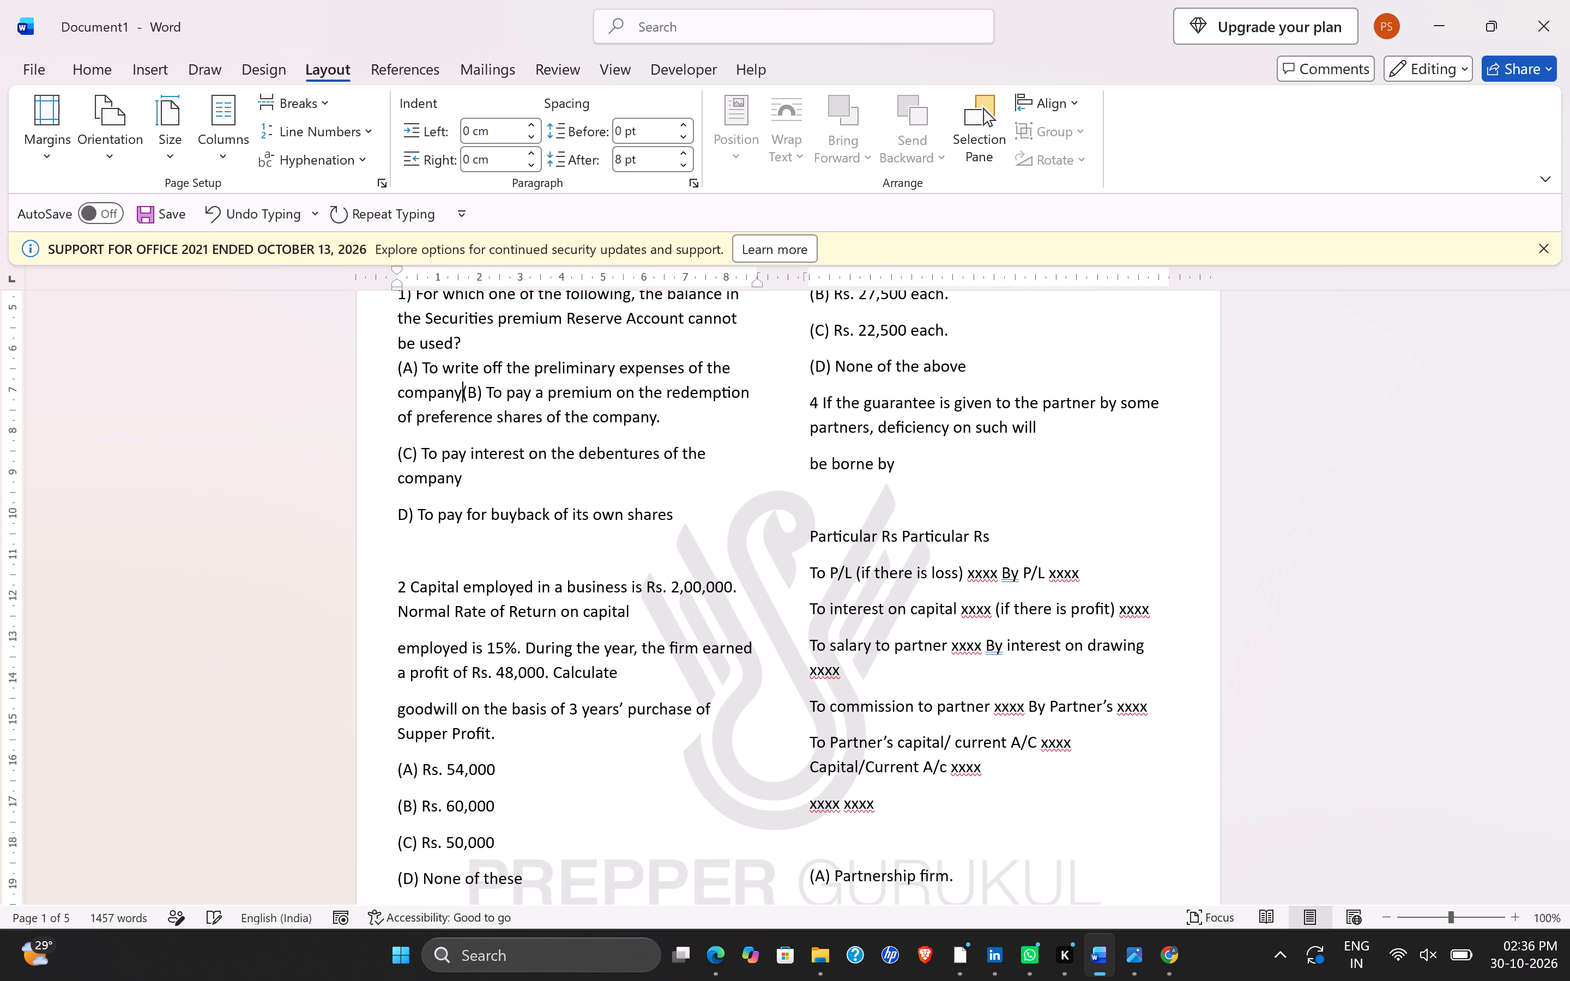
pyautogui.hotkey('shift', 'Return')
pyautogui.click(394, 484)
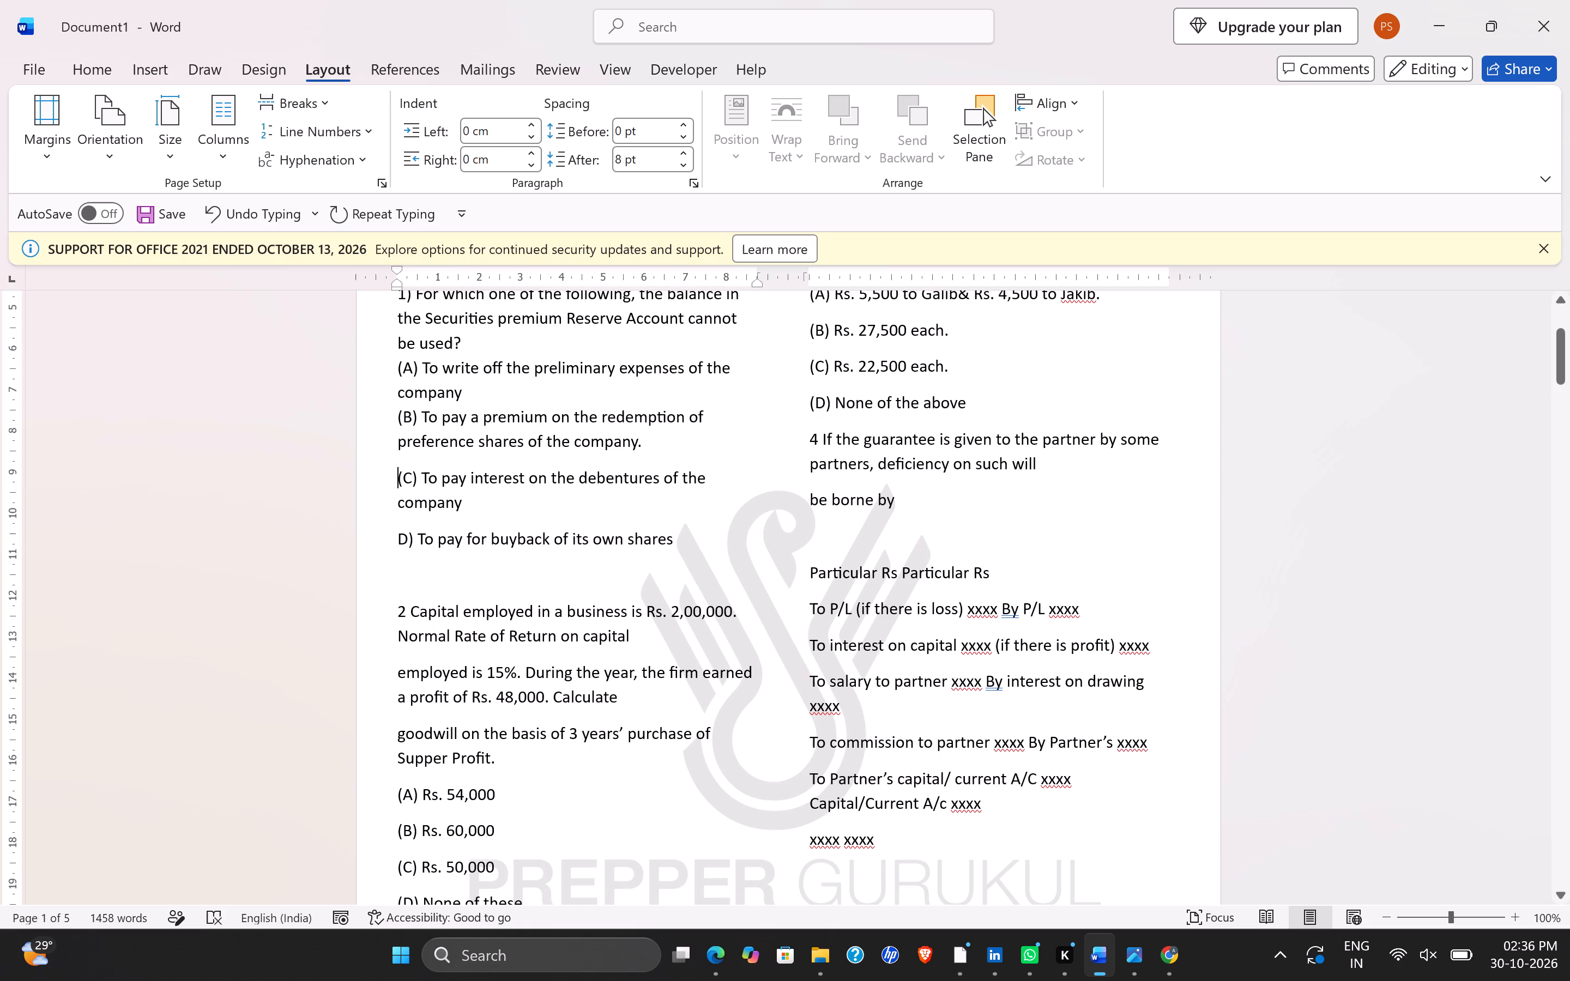
pyautogui.press('BackSpace')
pyautogui.hotkey('shift', 'Return')
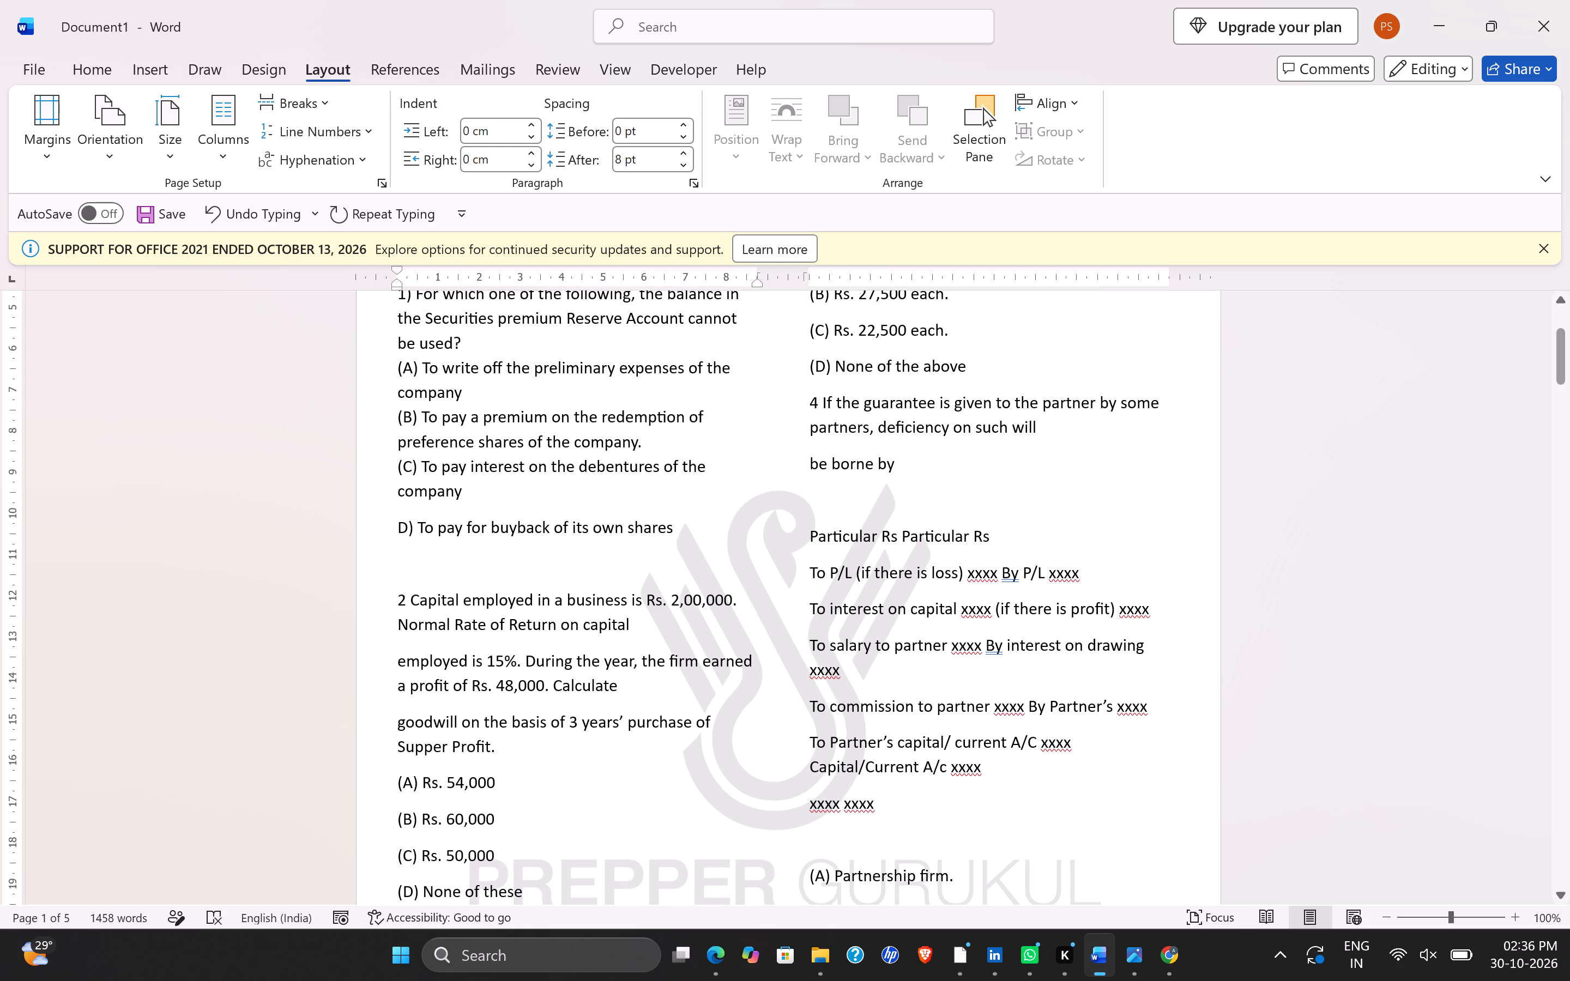
# Add the missing opening bracket to question 1's option D and replace the paragraph break before it with a line break.
pyautogui.click(396, 530)
pyautogui.hotkey('shift', '(')
pyautogui.press('Left')
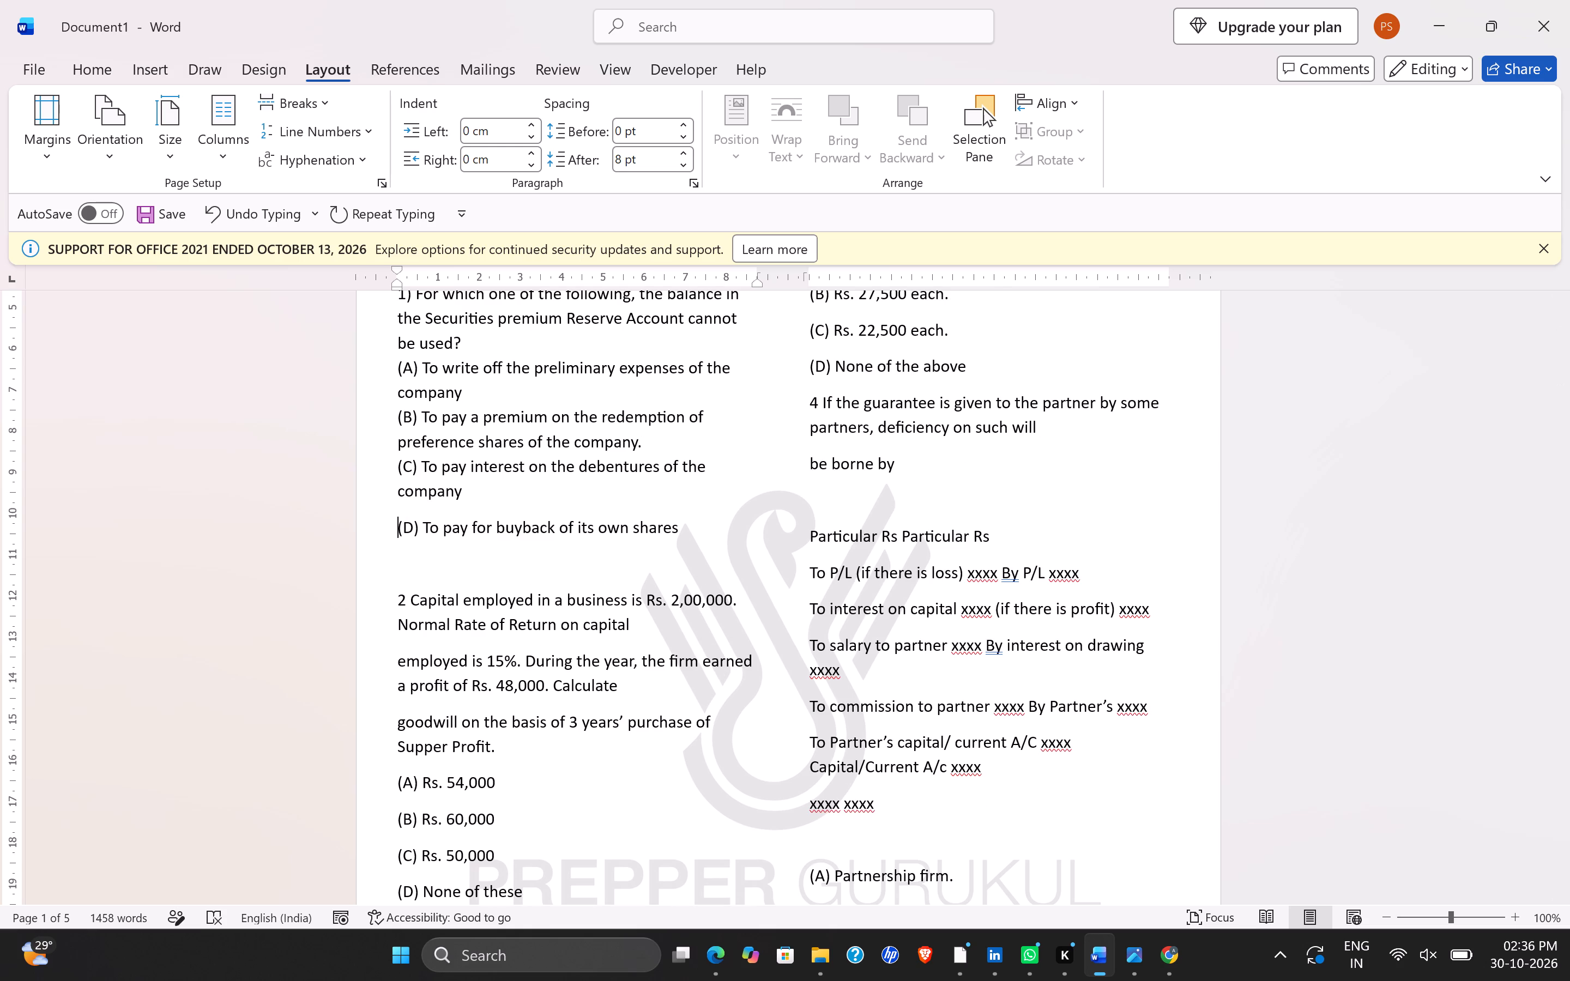
pyautogui.press('BackSpace')
pyautogui.hotkey('shift', 'Return')
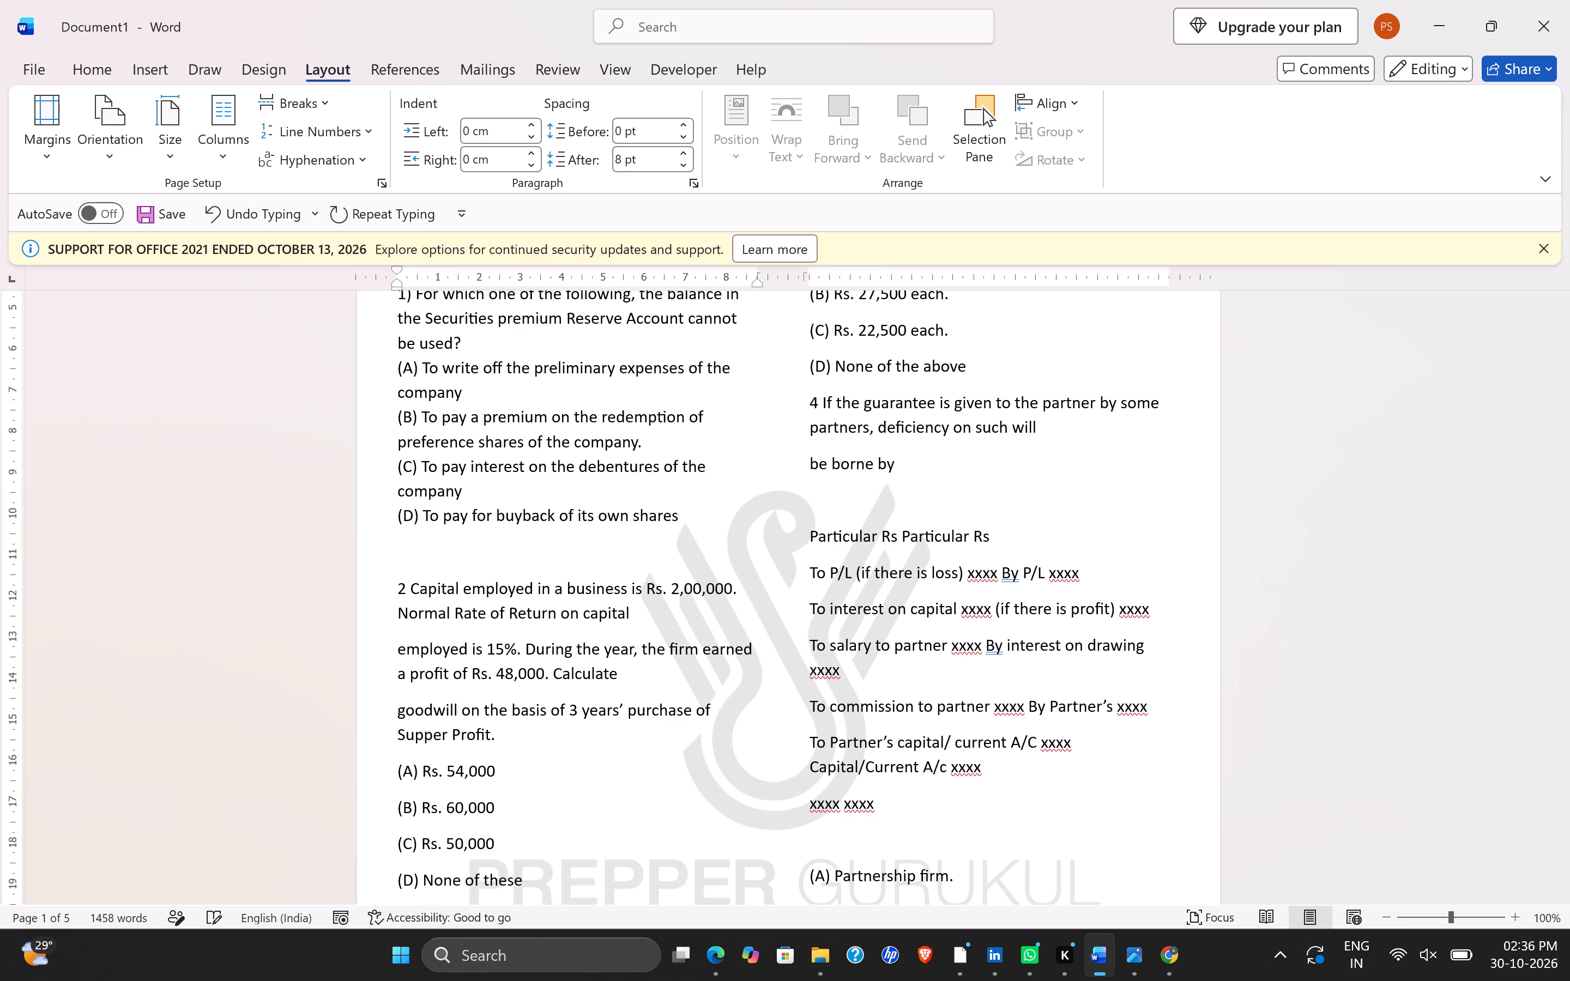
# Join question 2's split lines at "employed is 15%" and "goodwill on the basis" into one continuous paragraph with spaces.
pyautogui.scroll(2, 505, 467)
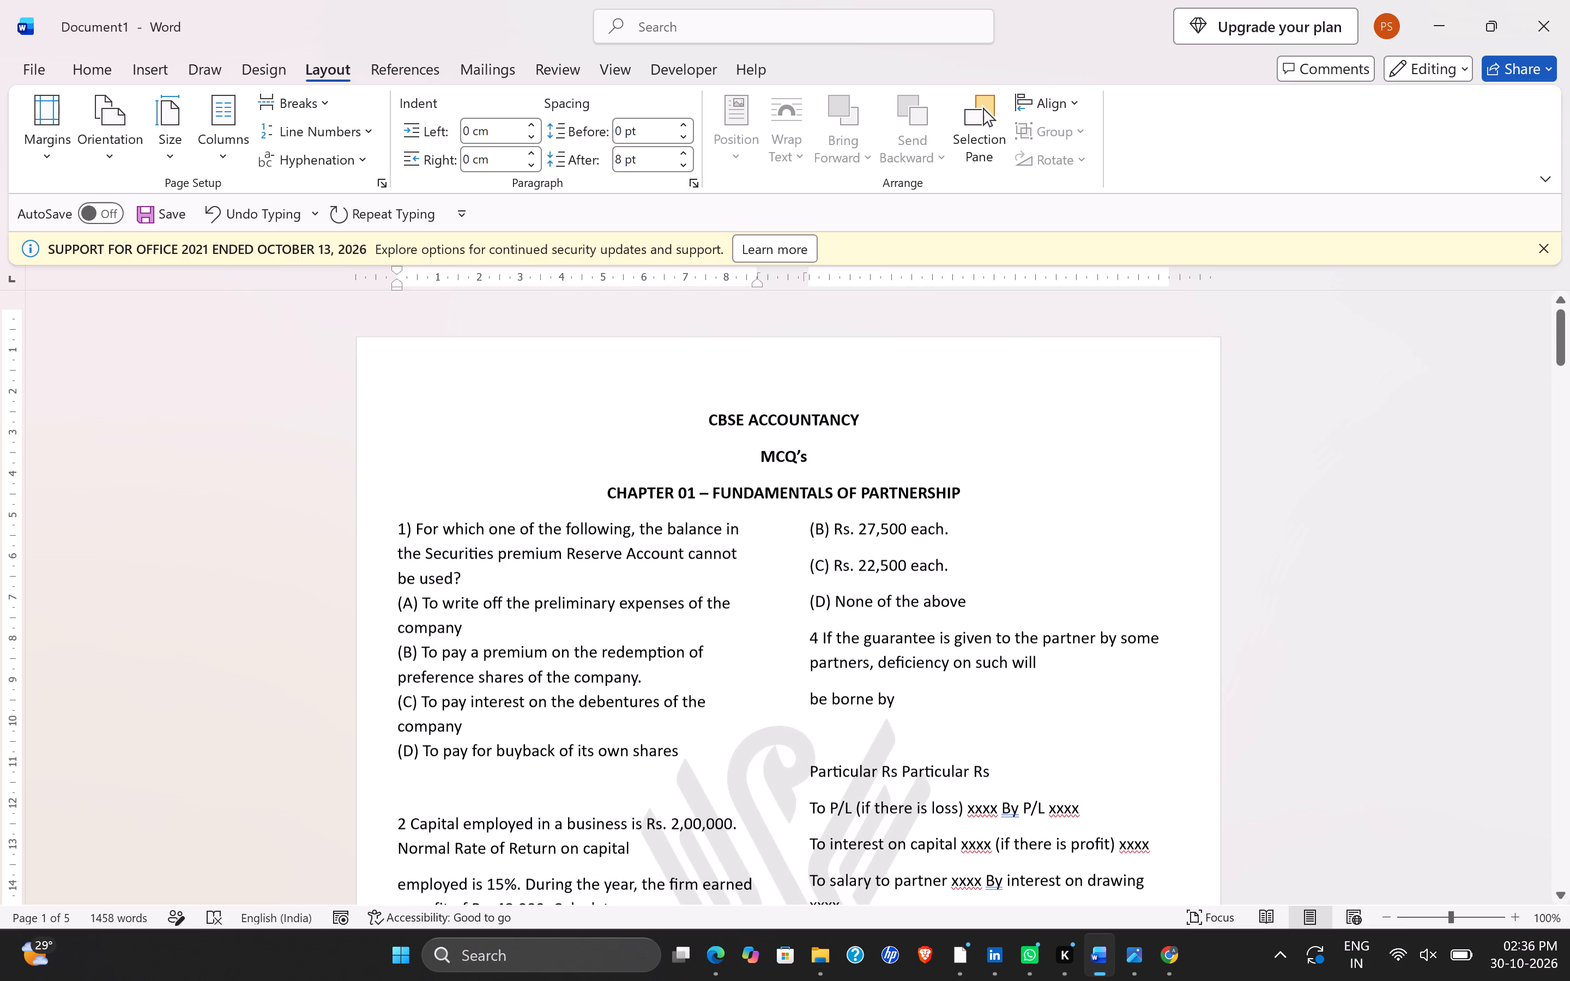
pyautogui.scroll(1, 505, 467)
pyautogui.scroll(-2, 505, 467)
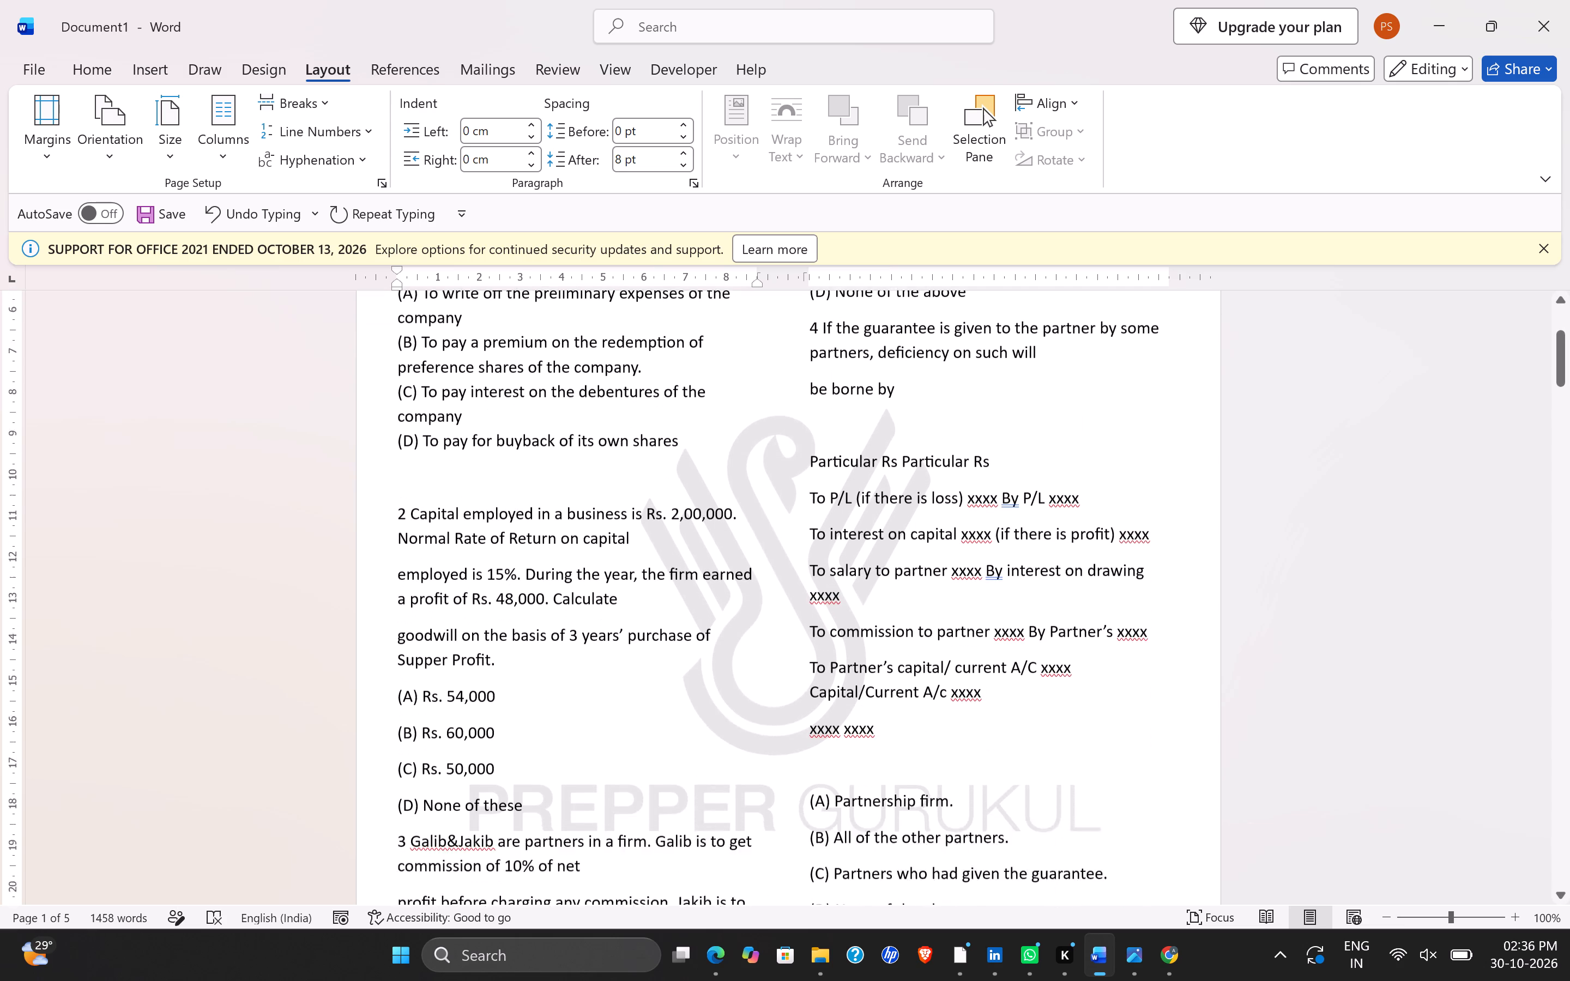
pyautogui.scroll(-1, 505, 467)
pyautogui.click(391, 509)
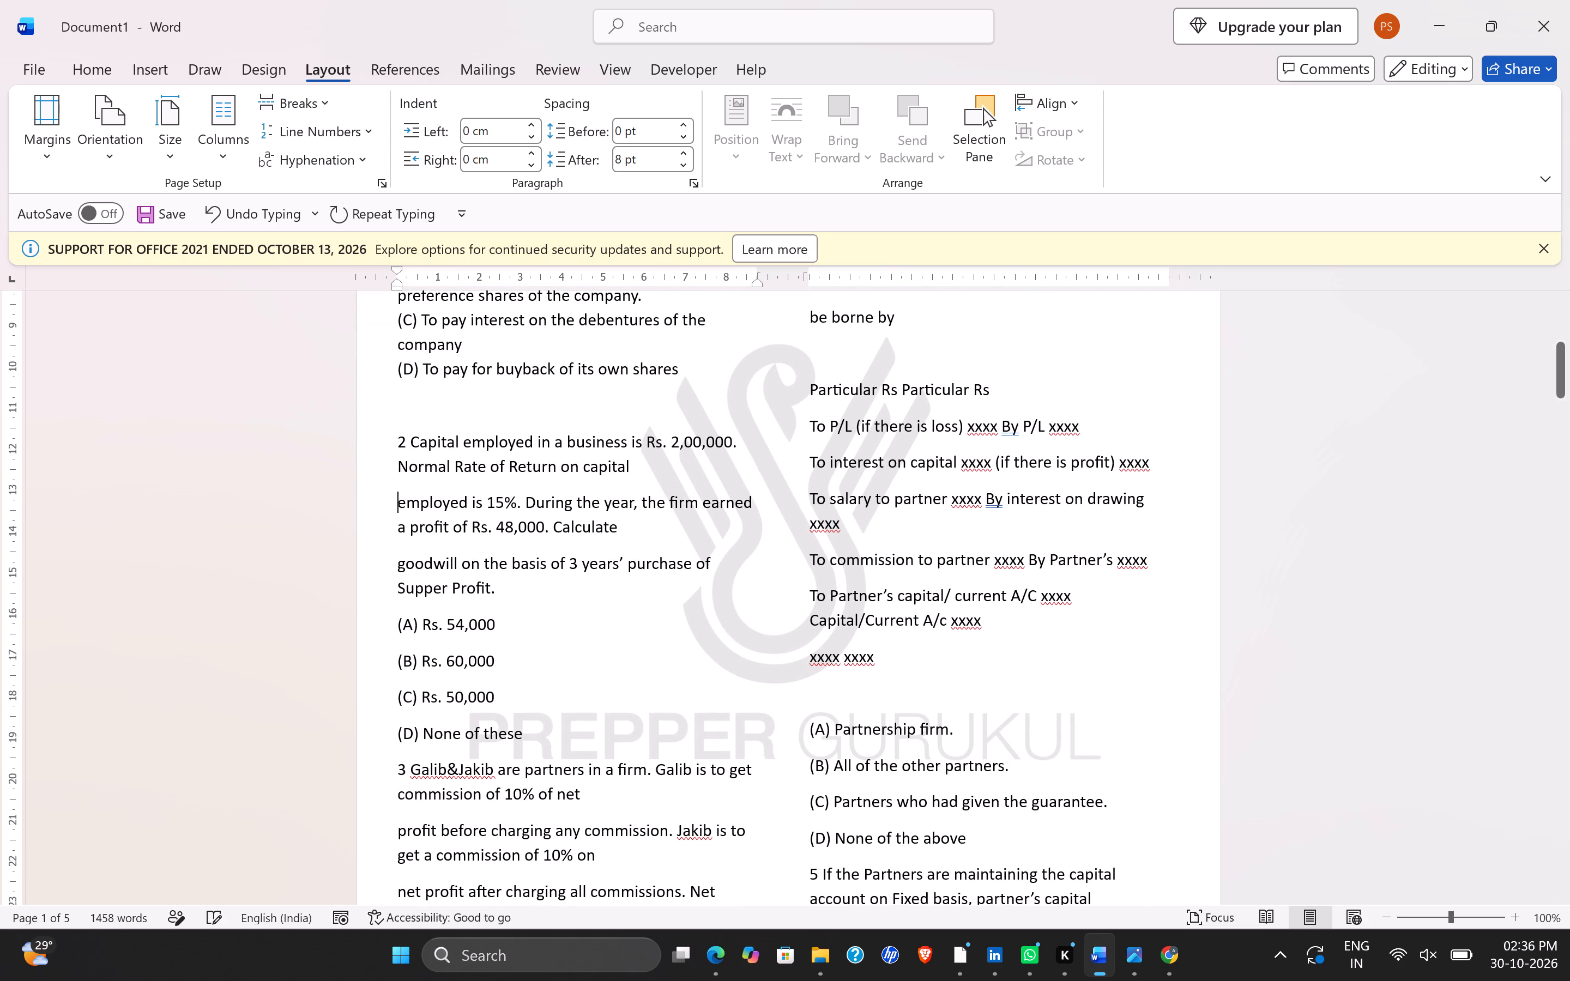
pyautogui.press('BackSpace')
pyautogui.press('space')
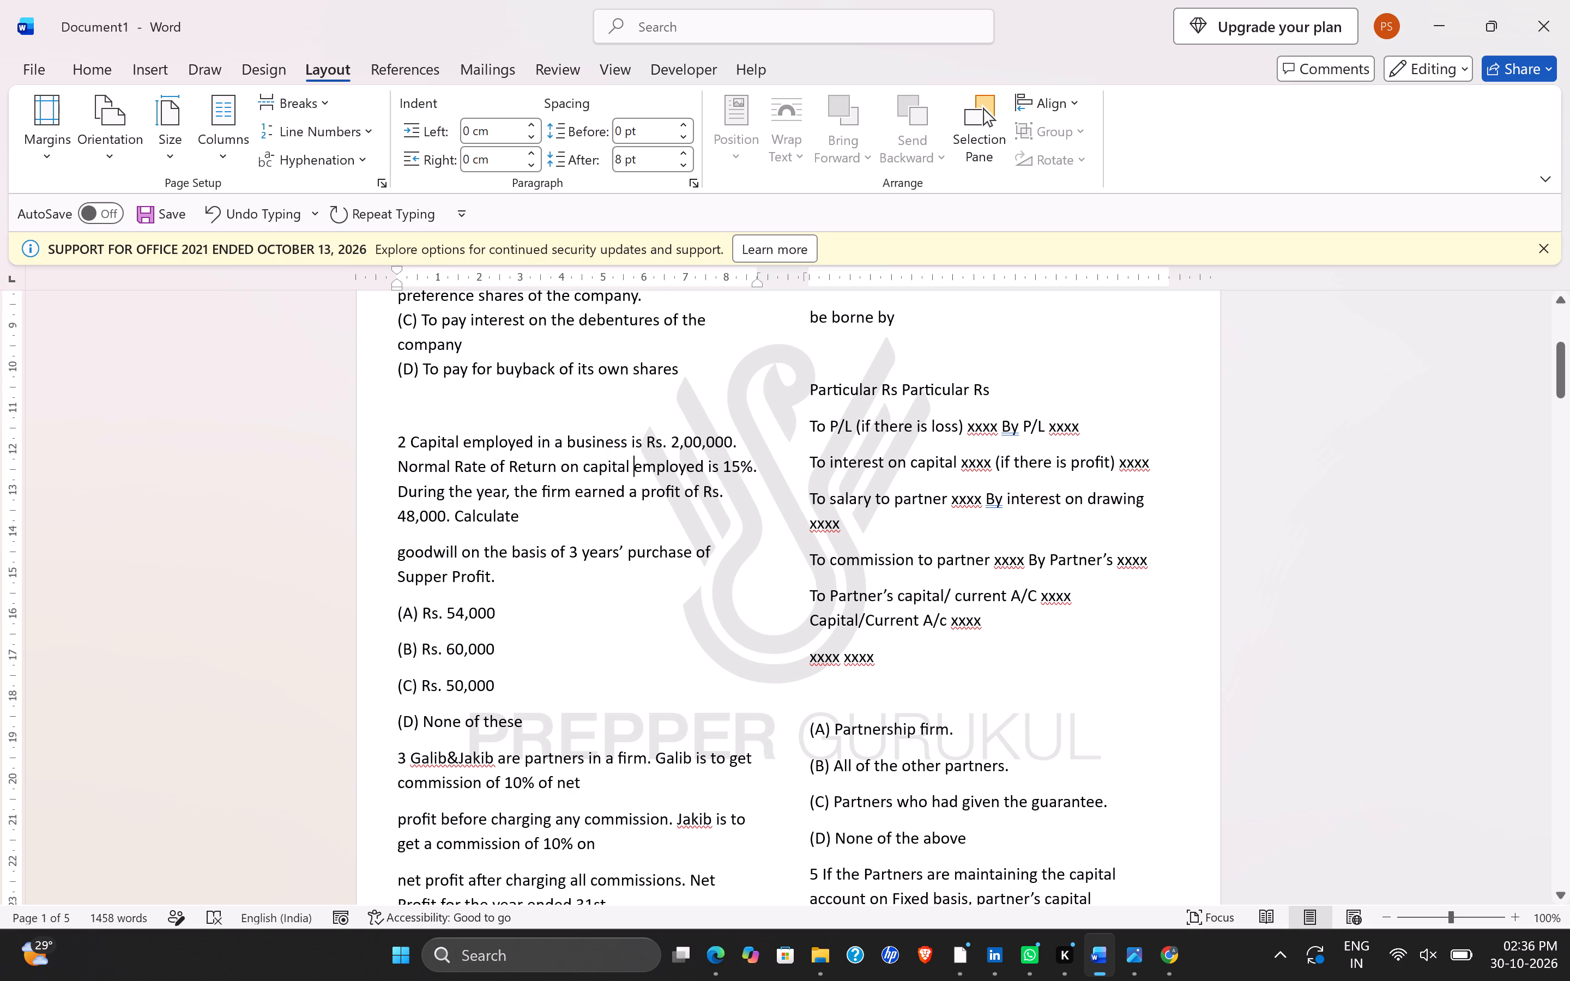
pyautogui.click(391, 558)
pyautogui.press('BackSpace')
pyautogui.press('space')
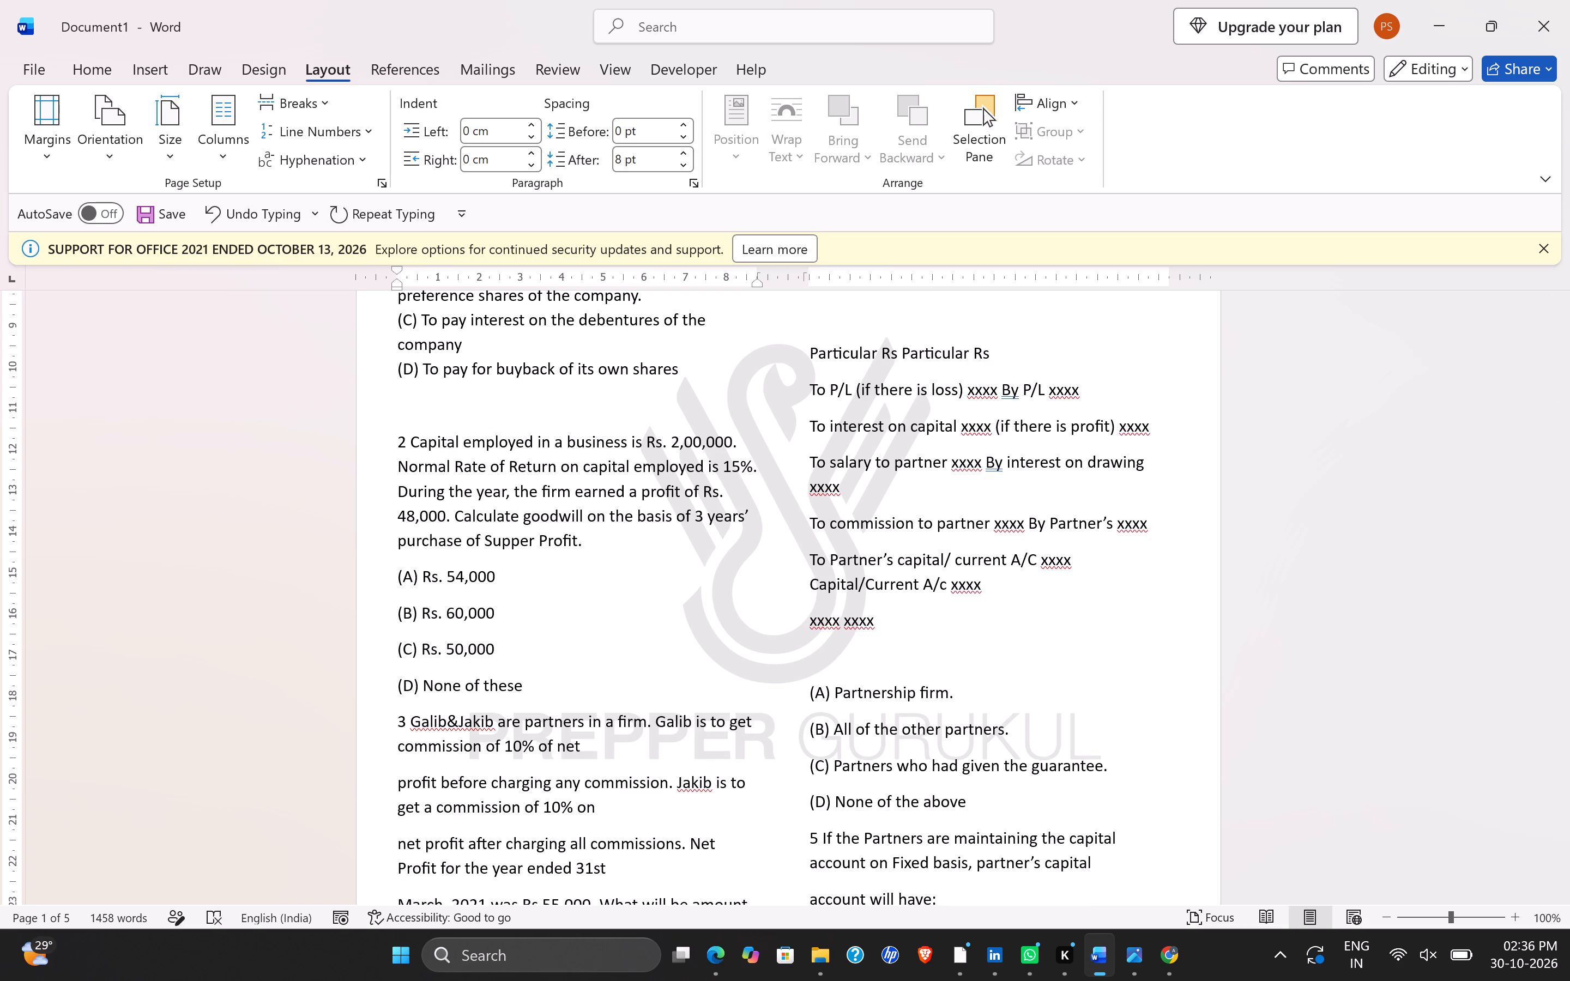
# Replace the paragraph break before option (A) of question 2 with a line break.
pyautogui.scroll(-1, 469, 595)
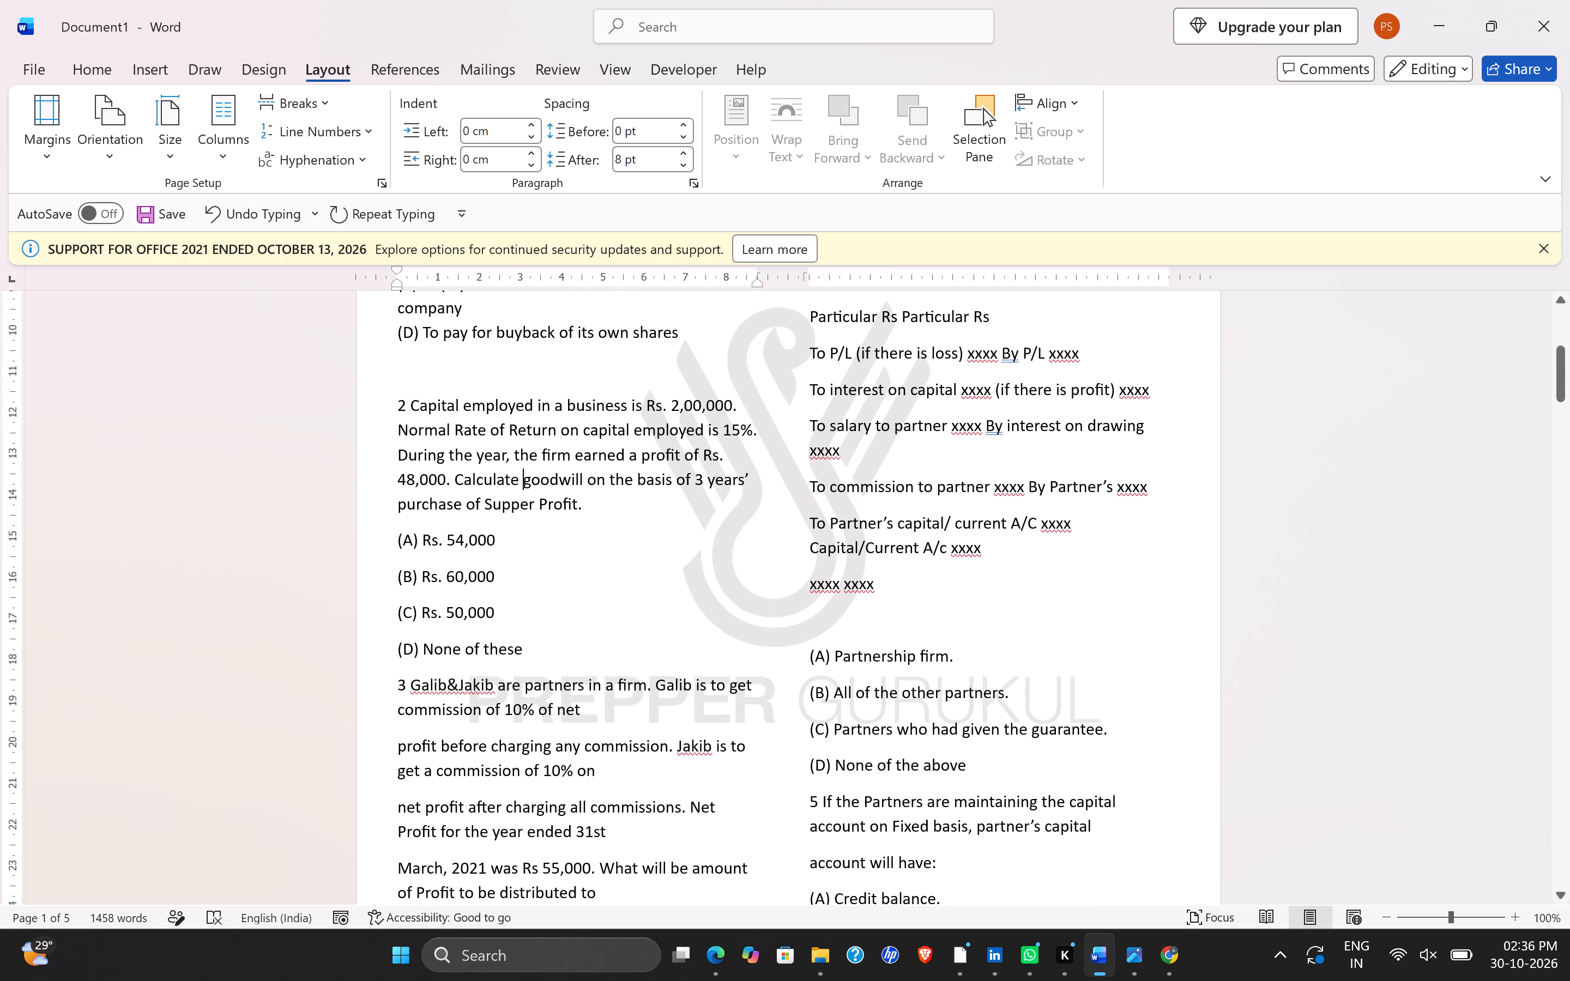
pyautogui.click(394, 537)
pyautogui.press('BackSpace')
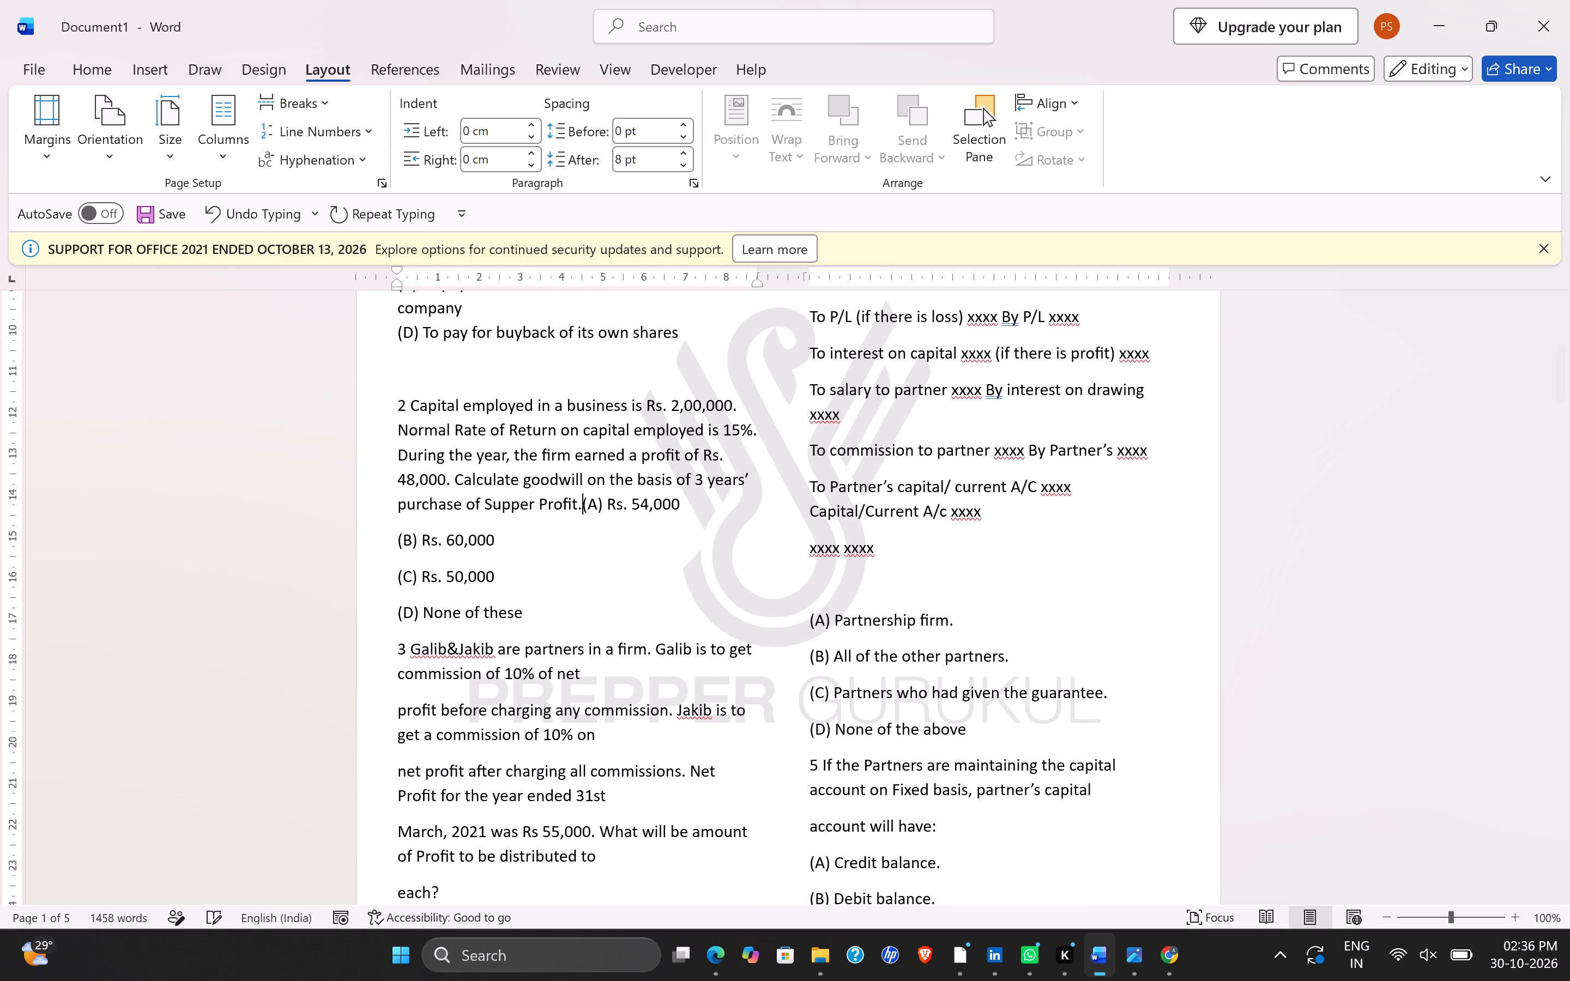
pyautogui.hotkey('shift', 'Return')
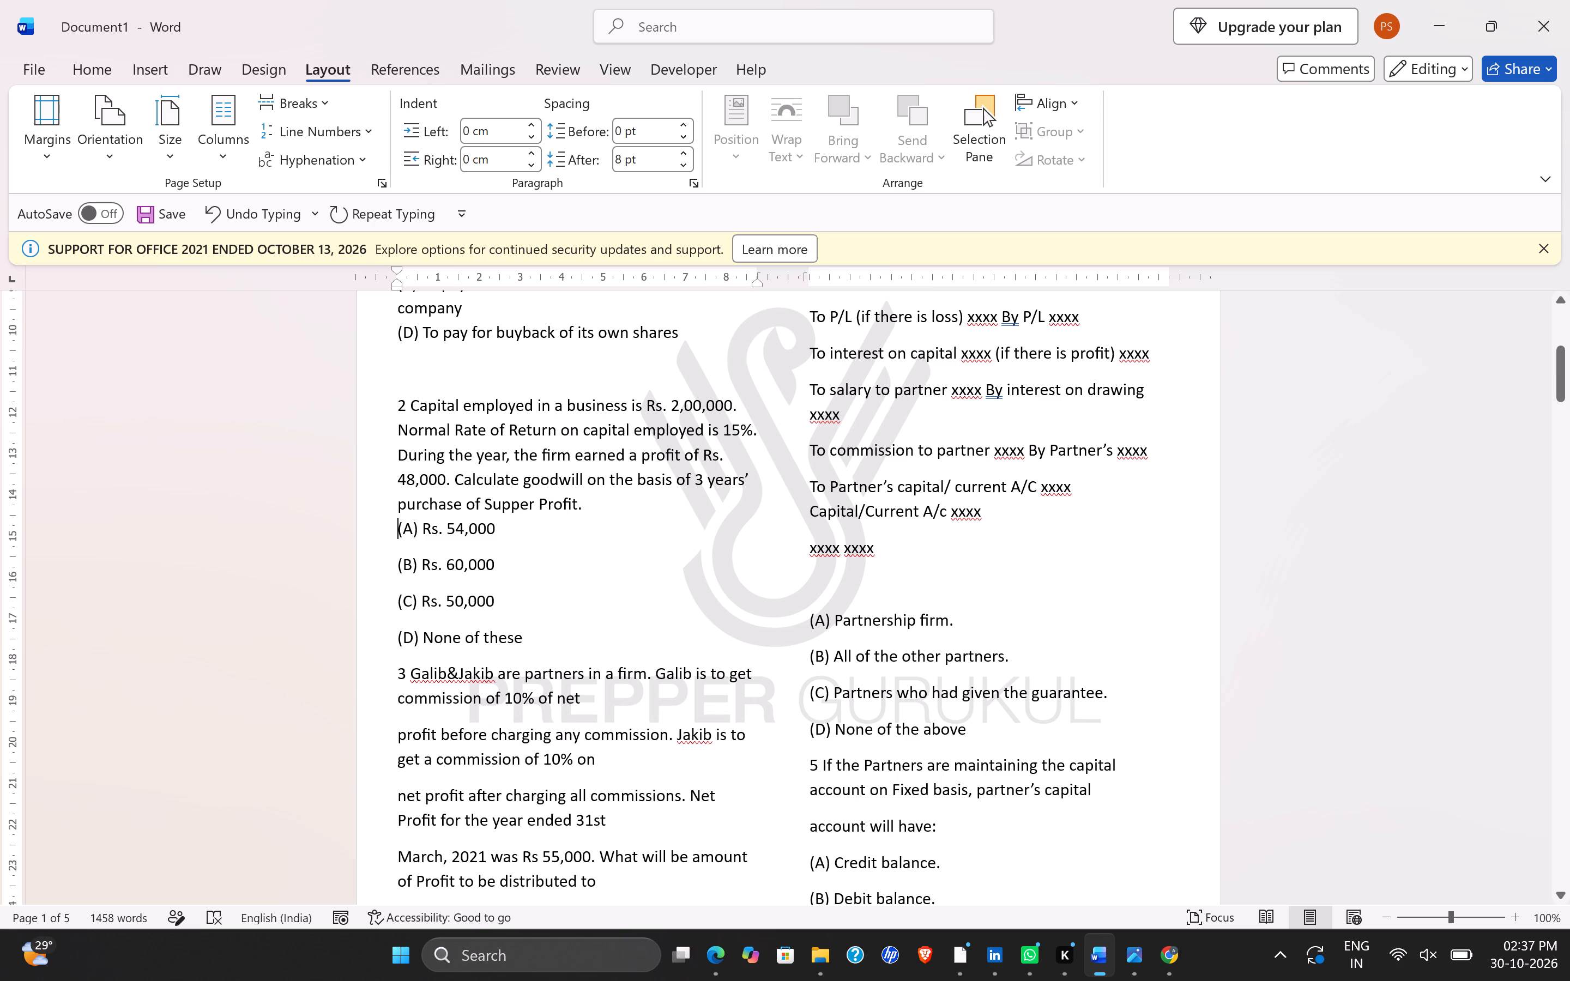
# Move question 2's option (B) onto the same line as option (A), separated by a wide gap of about 20 spaces.
pyautogui.click(394, 570)
pyautogui.press('BackSpace')
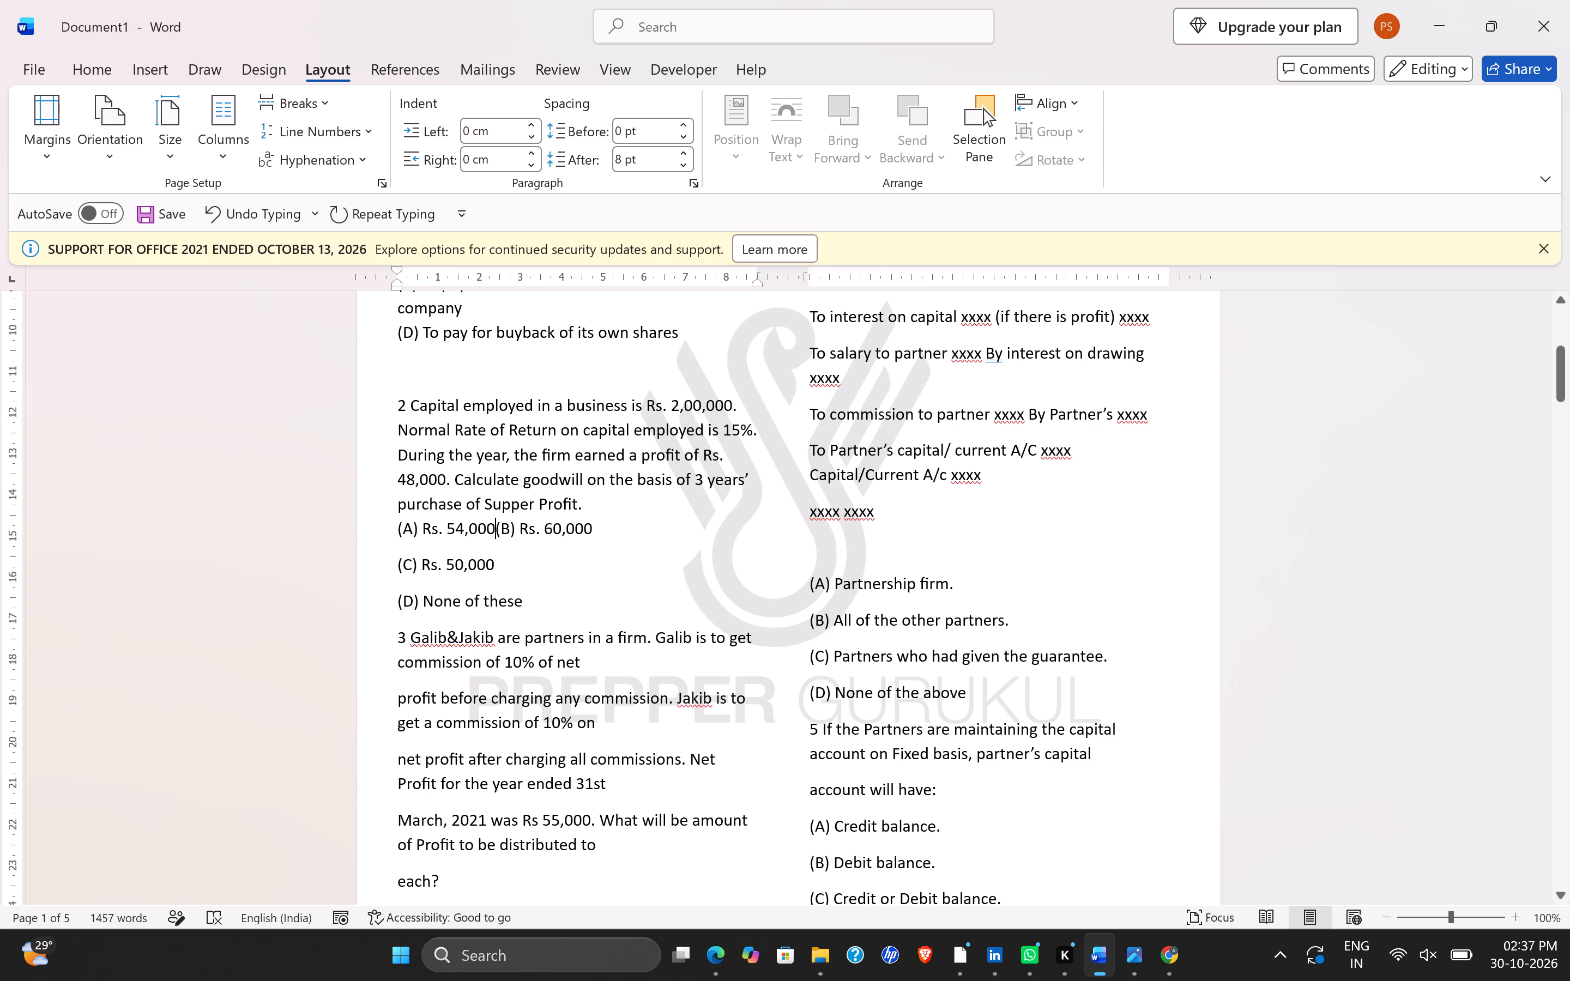
pyautogui.press('space')
pyautogui.press('space')
pyautogui.press('space')
pyautogui.press('space')
pyautogui.press('space')
pyautogui.press('space')
pyautogui.press('space')
pyautogui.press('space')
pyautogui.press('space')
pyautogui.press('space')
pyautogui.press('space')
pyautogui.press('space')
pyautogui.press('space')
pyautogui.press('space')
pyautogui.press('space')
pyautogui.press('space')
pyautogui.press('space')
pyautogui.press('space')
pyautogui.press('space')
pyautogui.press('space')
pyautogui.press('space')
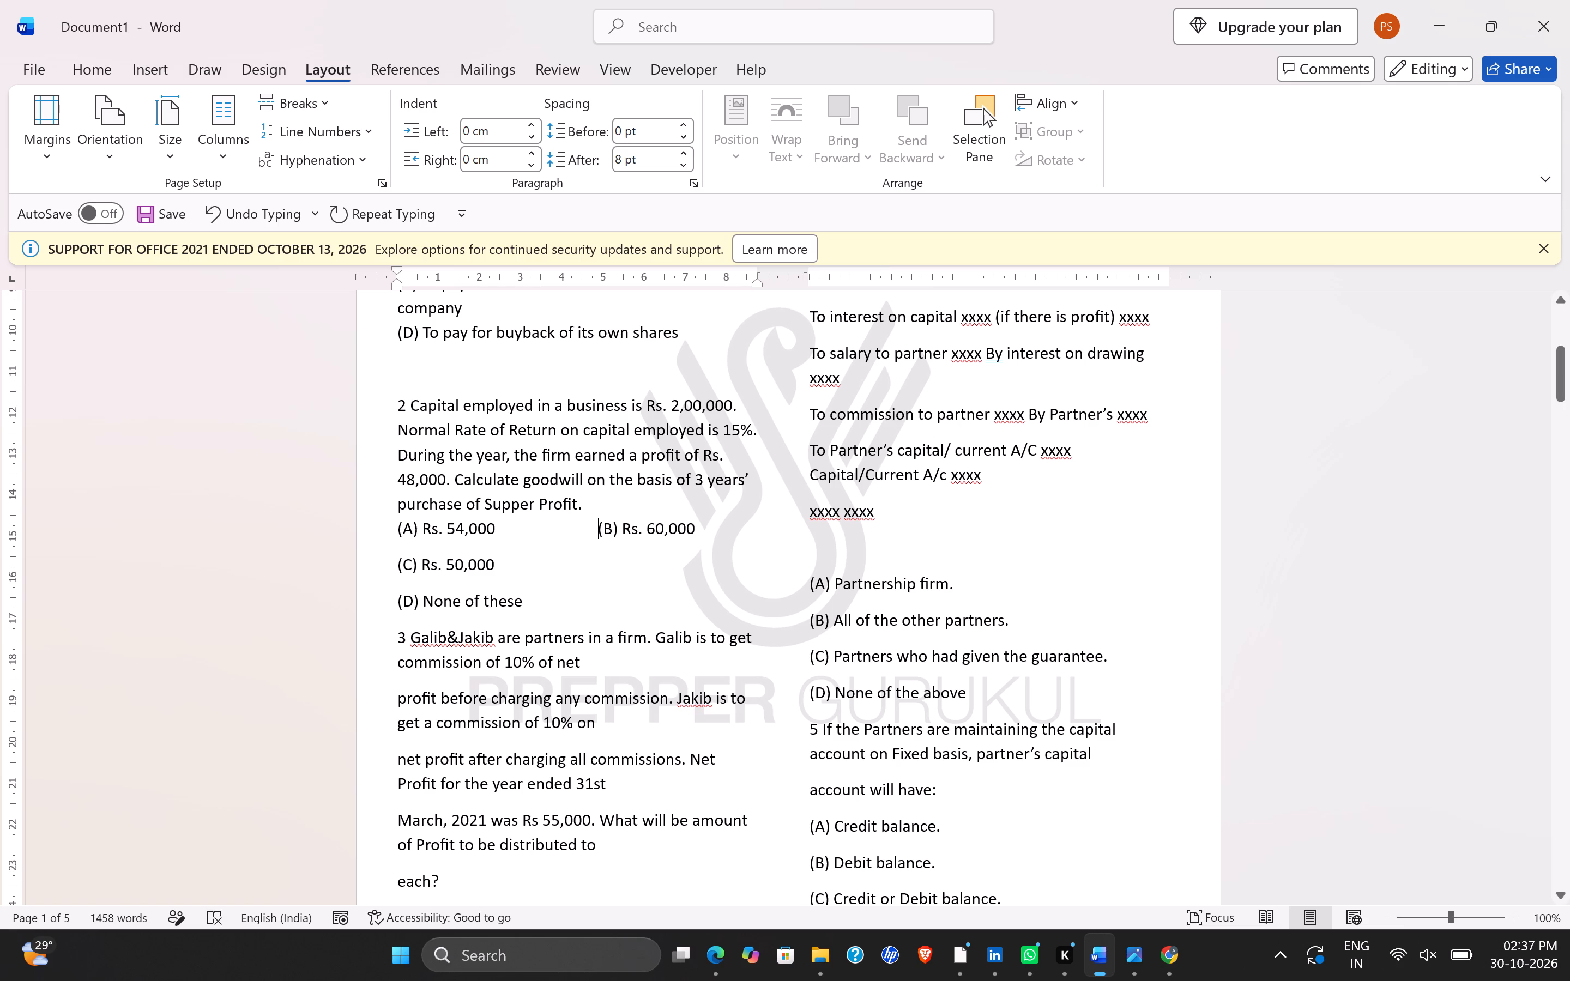
pyautogui.press('BackSpace')
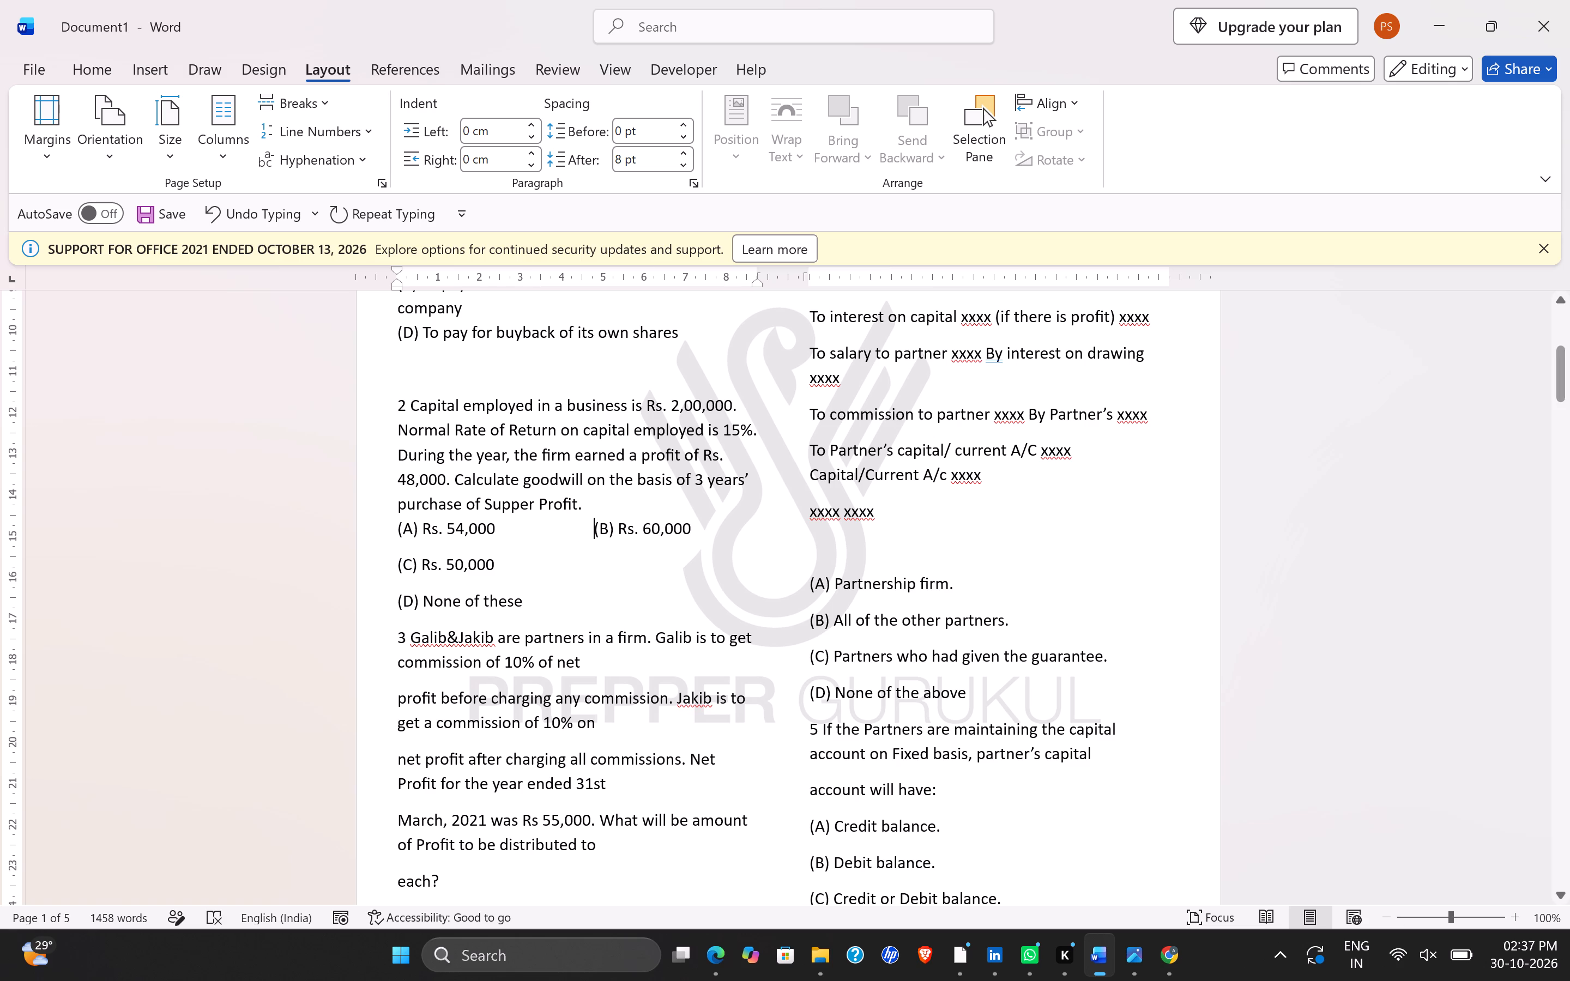
# Move question 2's option (D) onto option (C)'s line, adding spaces until it lines up under option (B).
pyautogui.click(395, 605)
pyautogui.press('BackSpace')
pyautogui.press('space')
pyautogui.press('space')
pyautogui.press('space')
pyautogui.press('space')
pyautogui.press('space')
pyautogui.press('space')
pyautogui.press('space')
pyautogui.press('space')
pyautogui.press('space')
pyautogui.press('space')
pyautogui.press('space')
pyautogui.press('space')
pyautogui.press('space')
pyautogui.press('space')
pyautogui.press('space')
pyautogui.press('space')
pyautogui.press('space')
pyautogui.press('space')
pyautogui.press('space')
pyautogui.press('space')
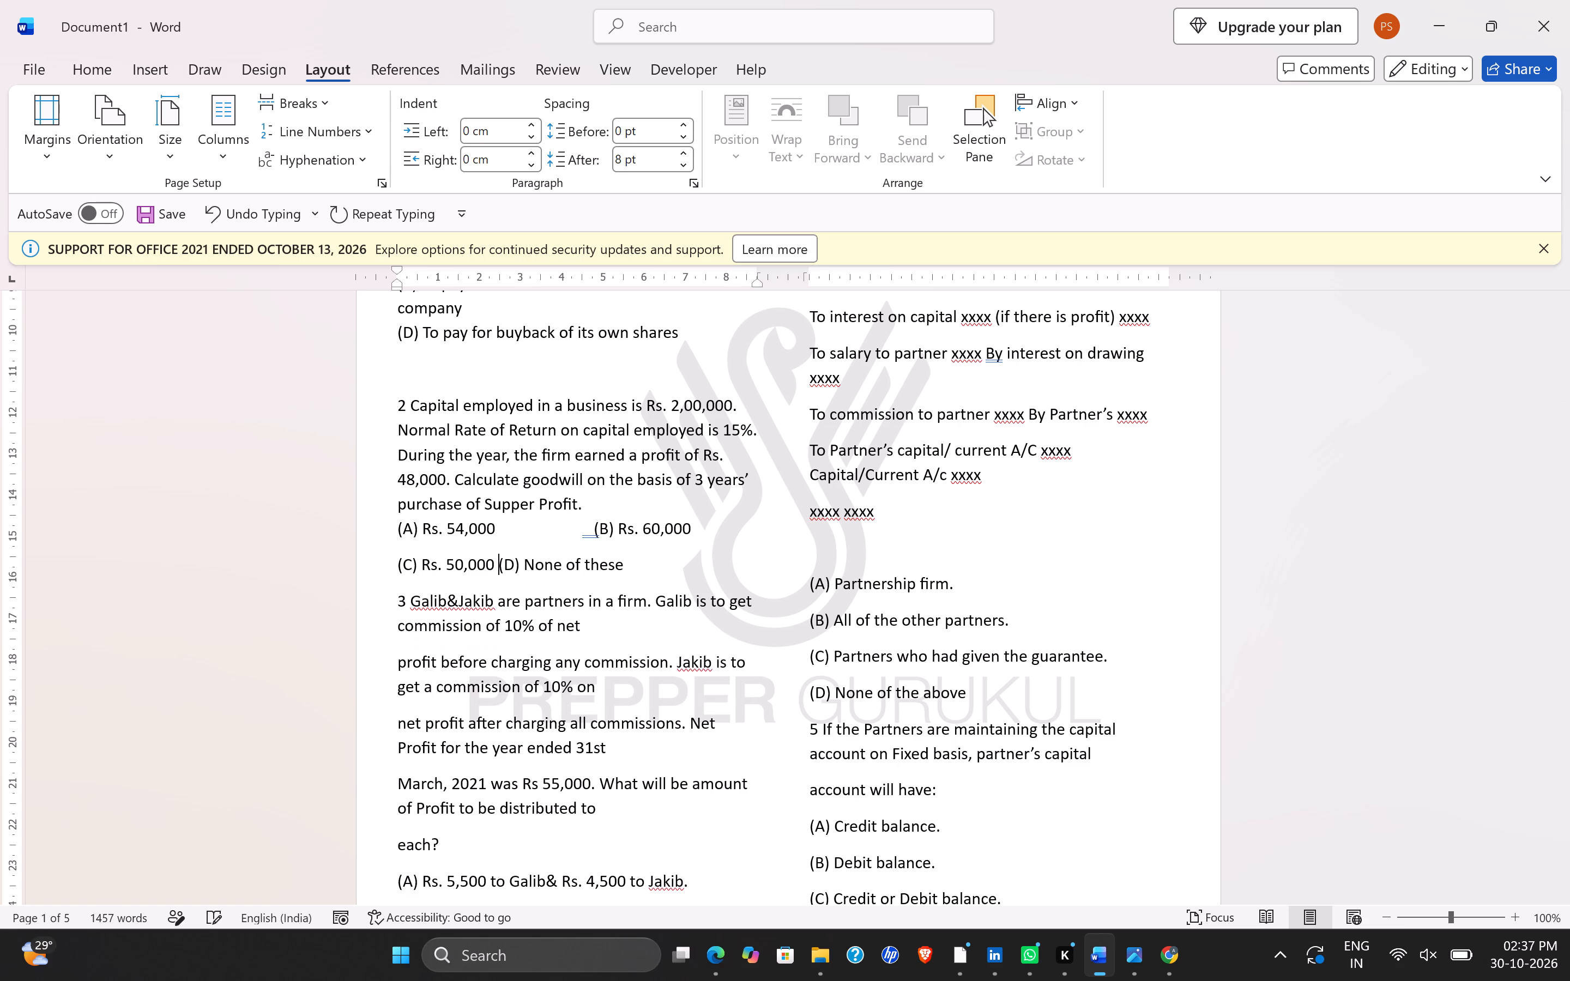
pyautogui.press('space')
pyautogui.press('space')
pyautogui.press('space')
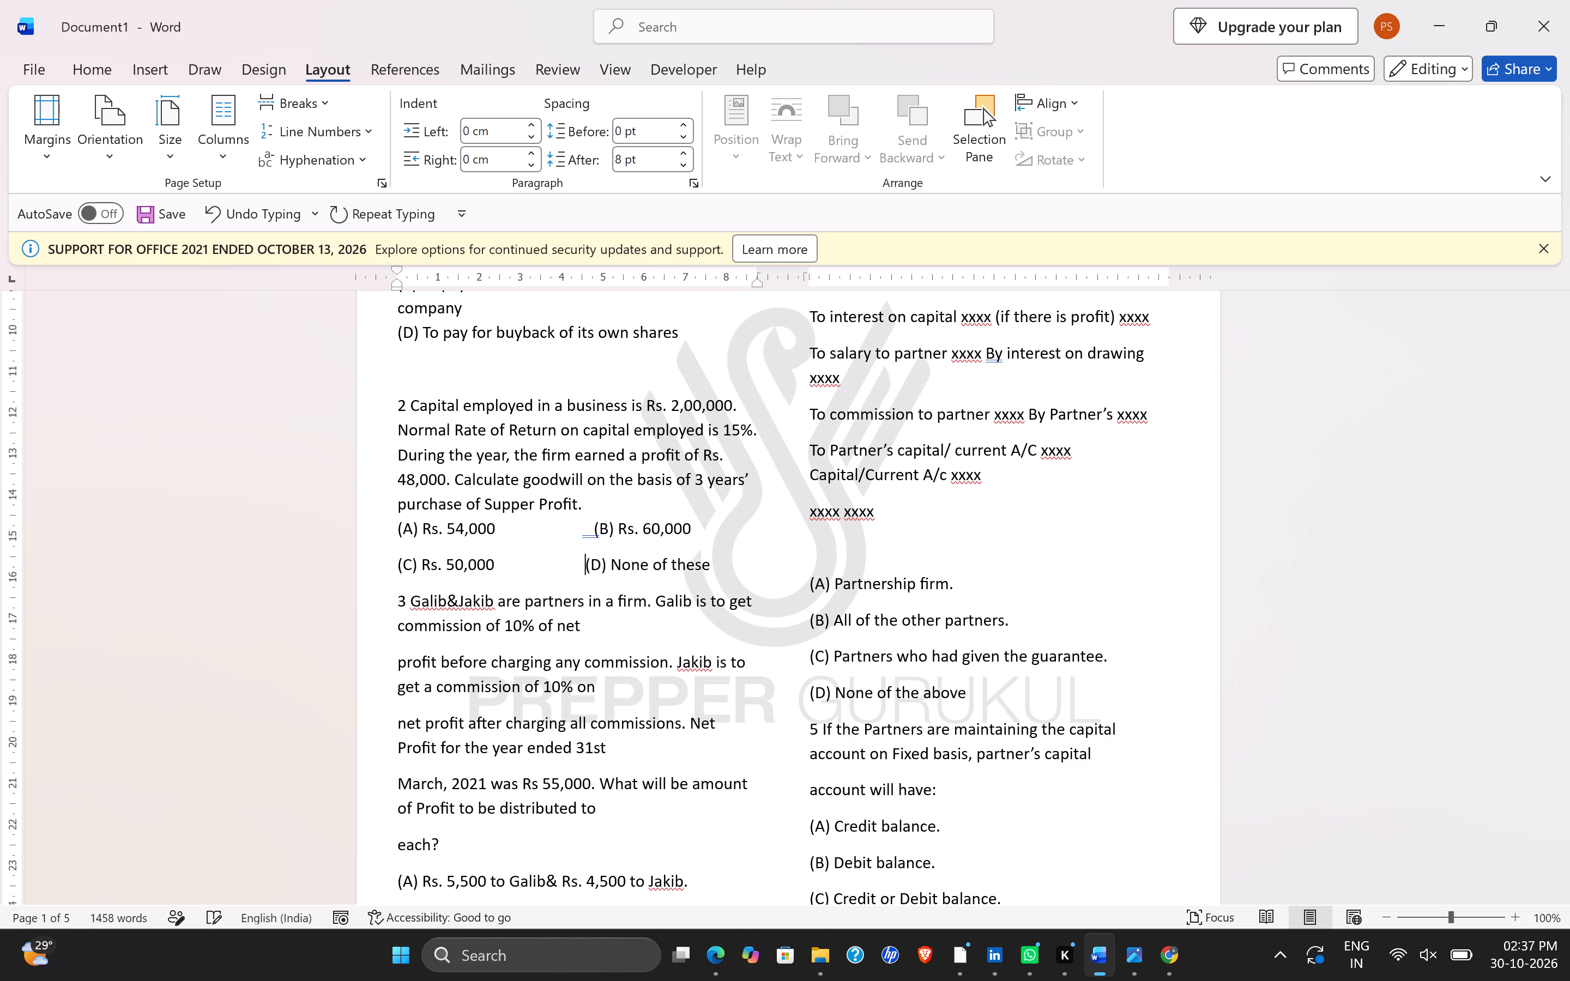
pyautogui.press('space')
pyautogui.press('space')
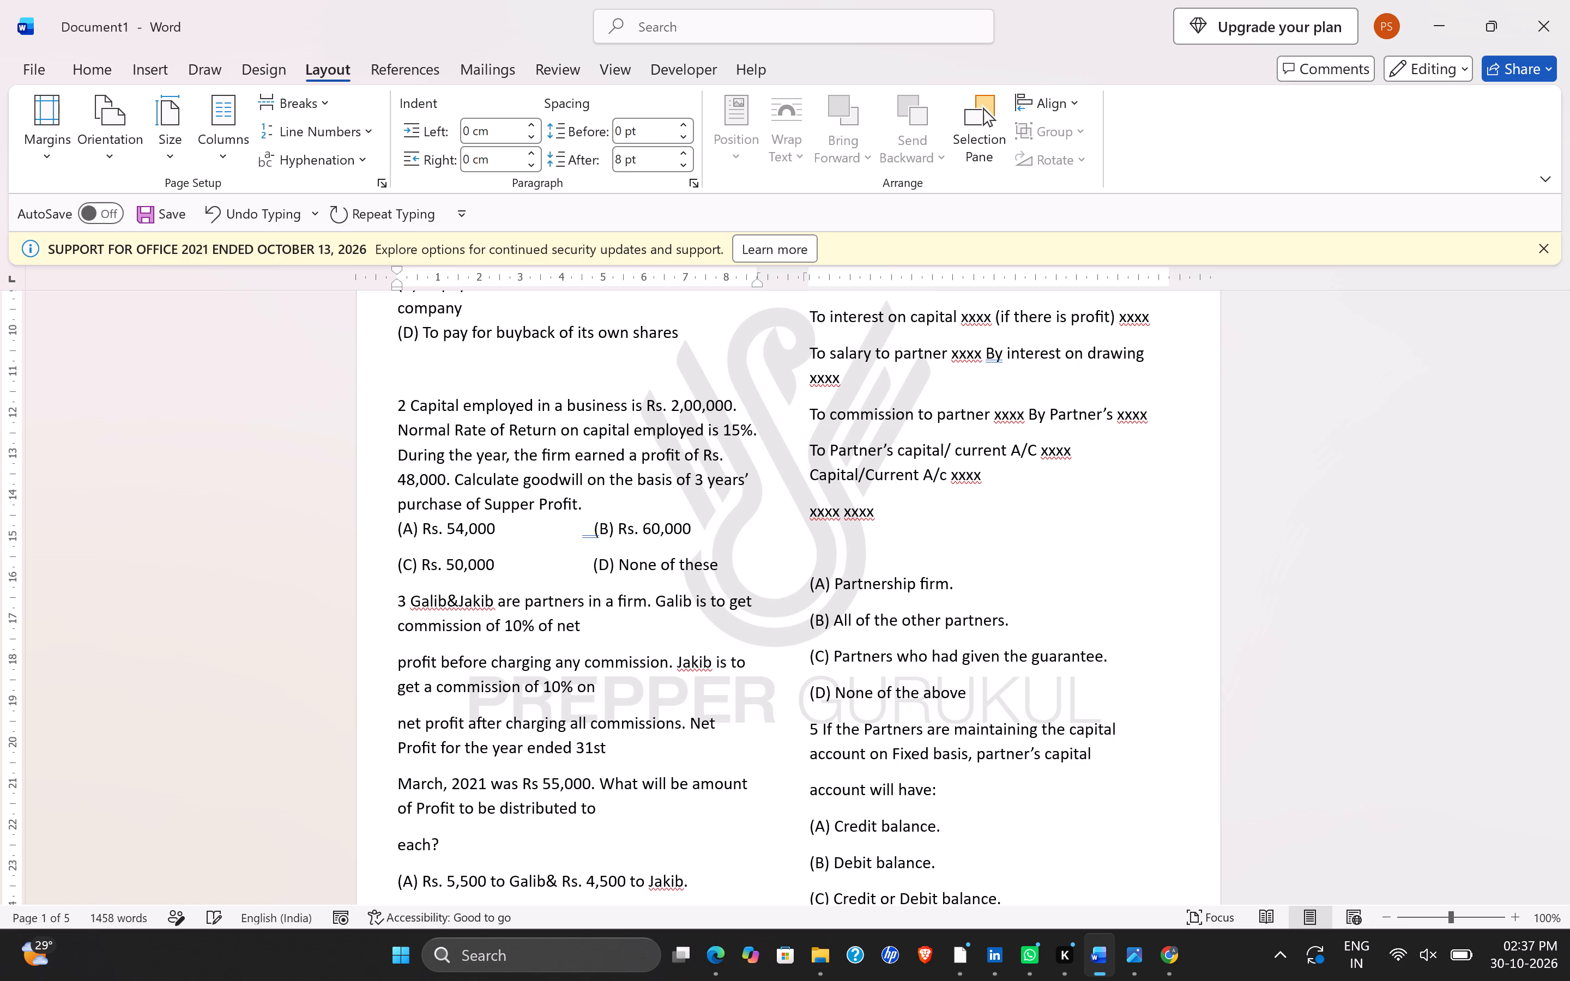
# Replace the paragraph break before question 2's option (C) with a line break to close the gap between the option rows.
pyautogui.click(394, 570)
pyautogui.press('BackSpace')
pyautogui.hotkey('shift', 'Return')
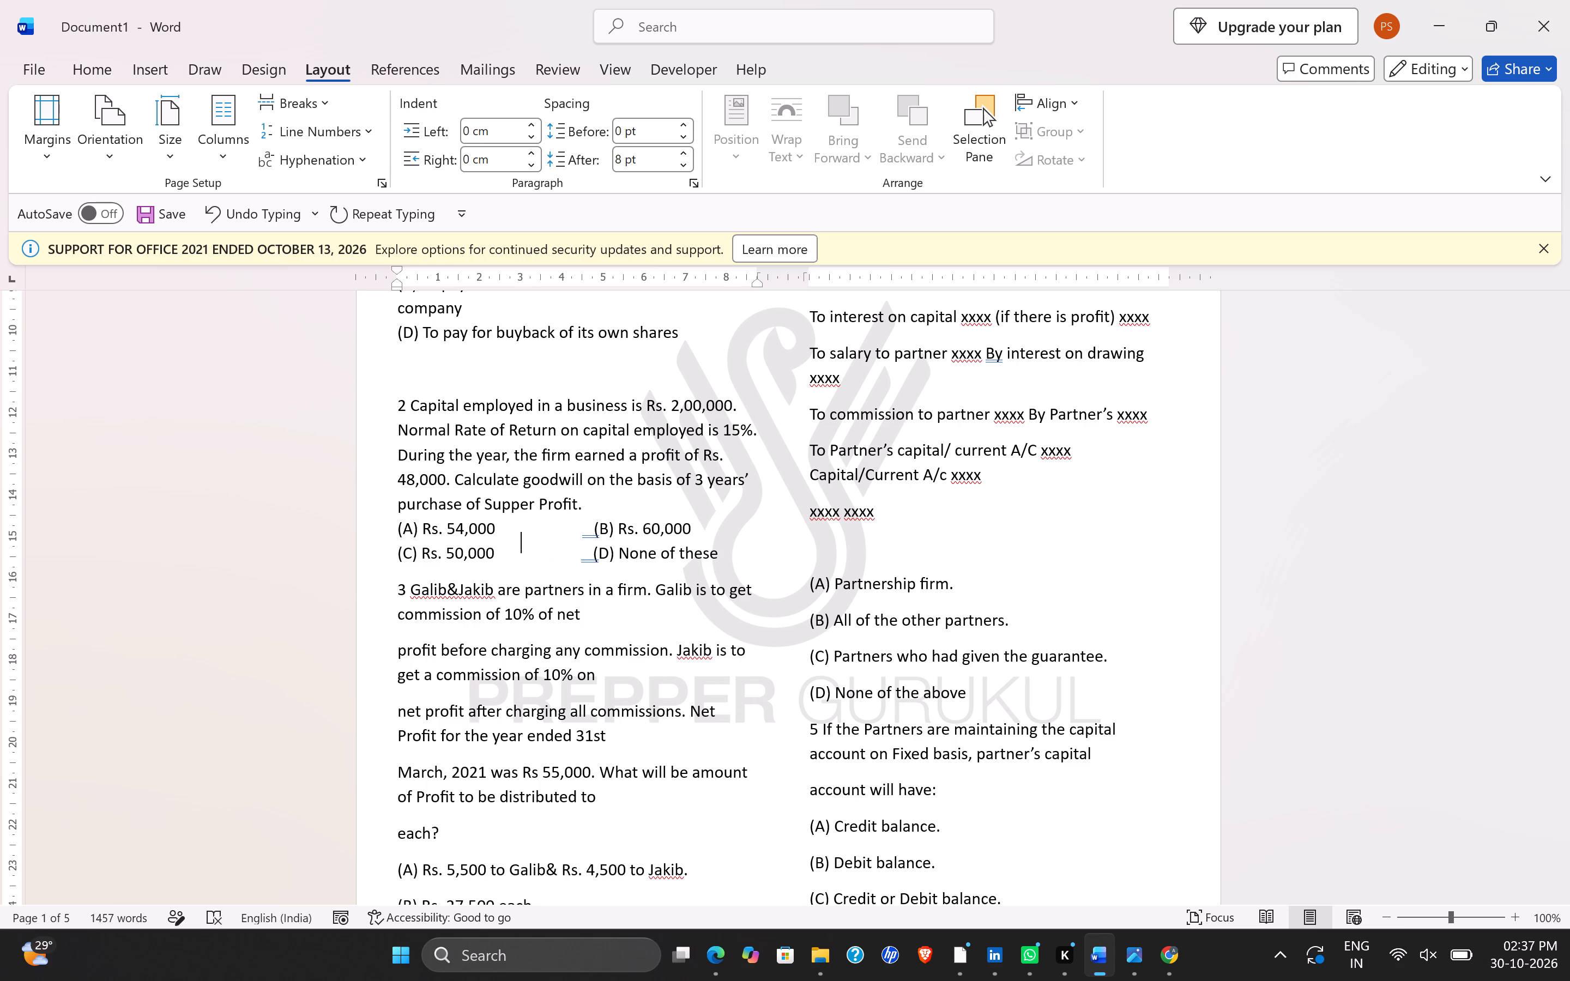
# Add spaces around the ampersand in question 3's opening so it reads "Galib & Jakib".
pyautogui.scroll(-1, 410, 625)
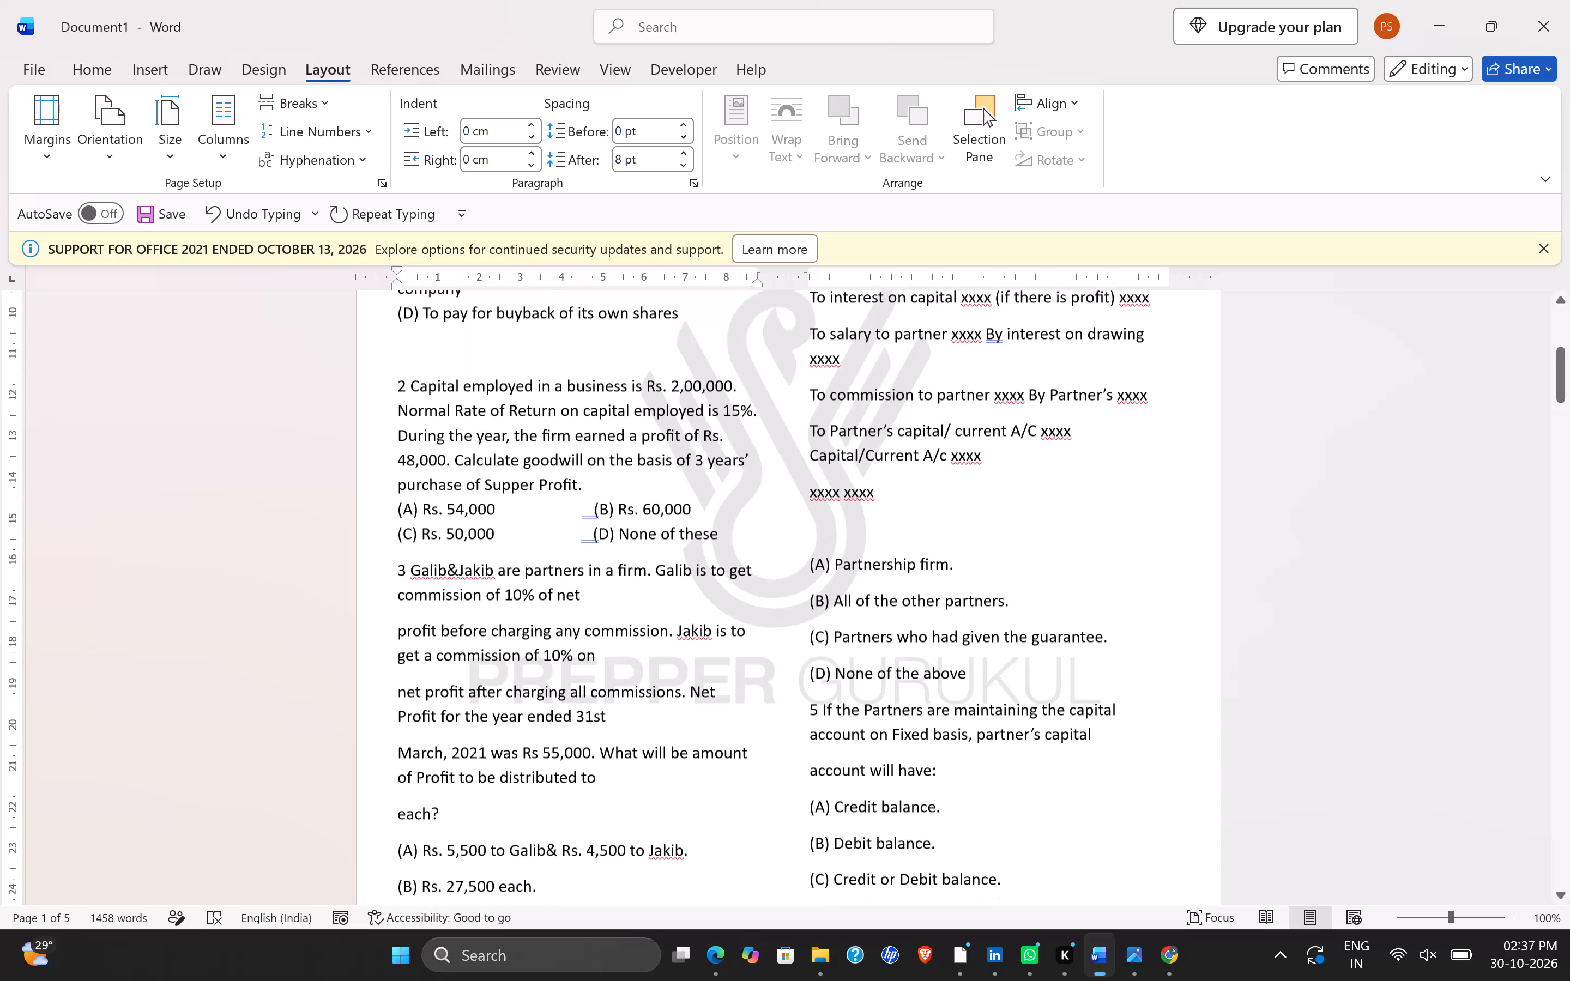
pyautogui.scroll(-1, 410, 625)
pyautogui.click(451, 552)
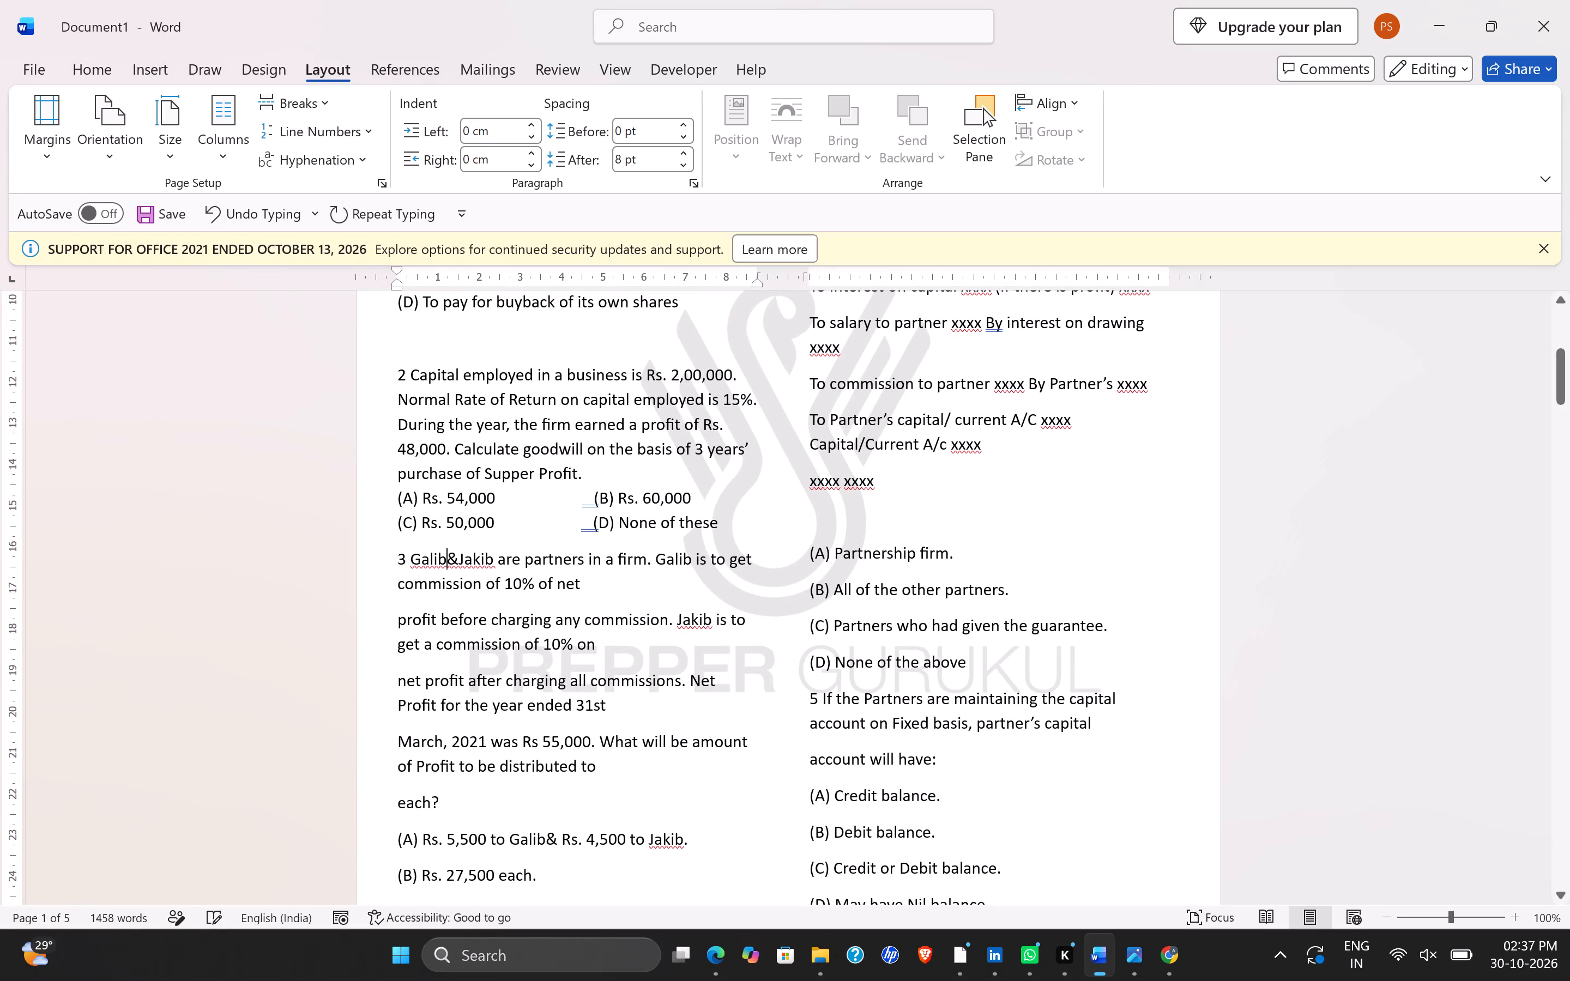
pyautogui.press('space')
pyautogui.press('Right')
pyautogui.press('space')
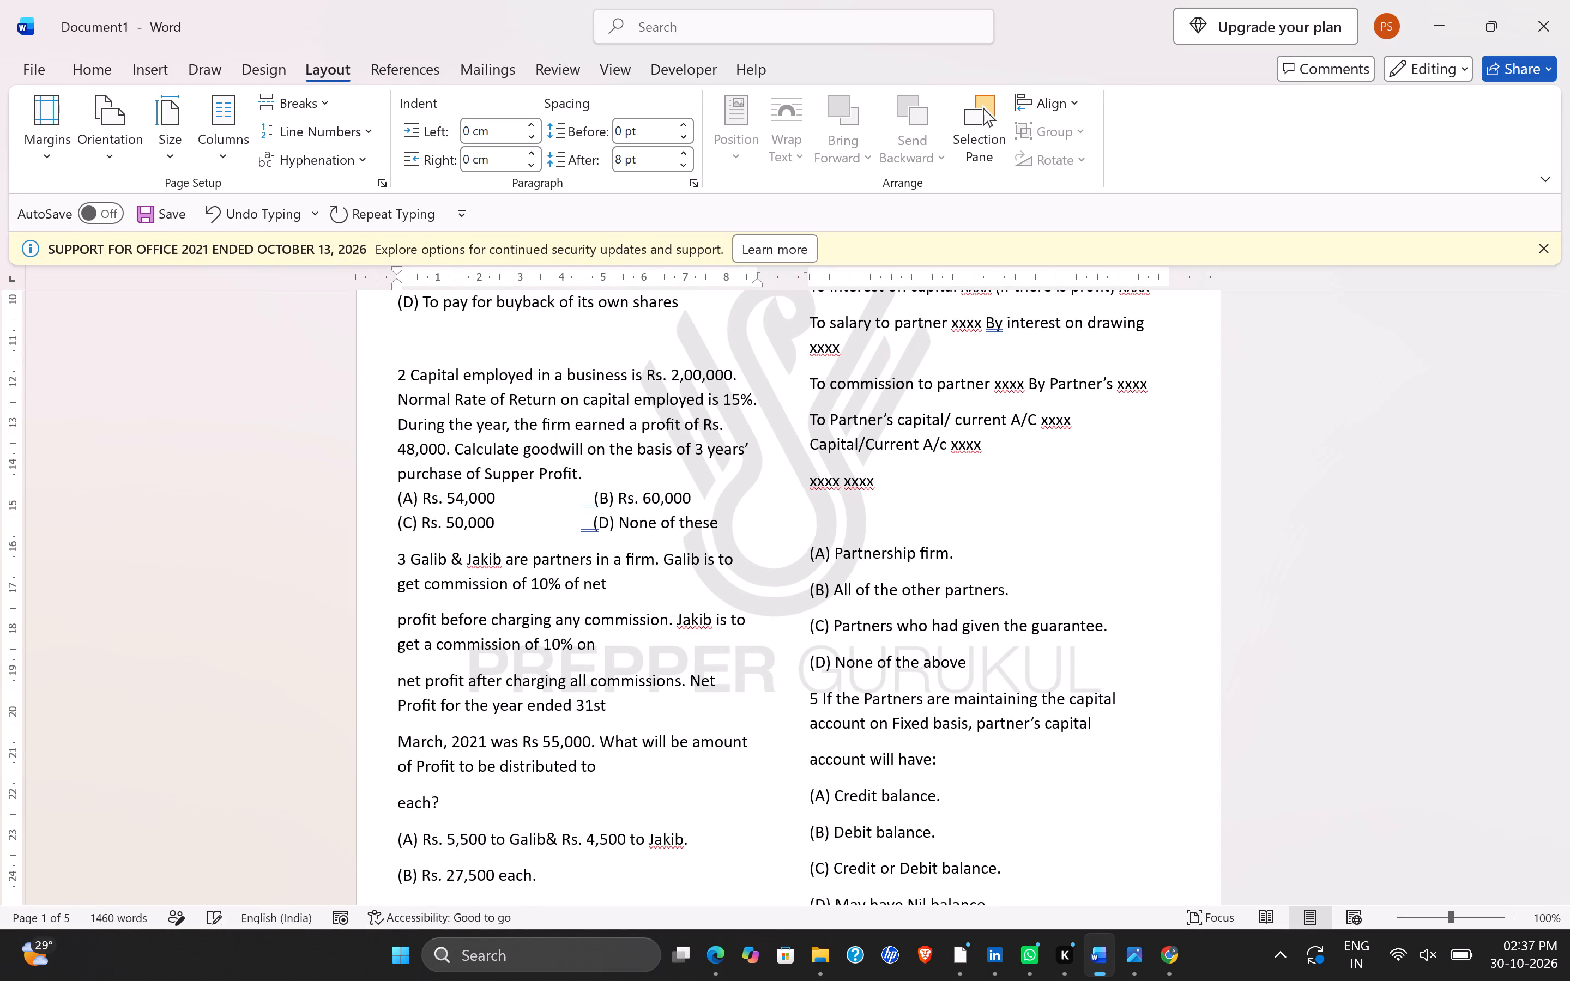
# Join "profit before charging any commission" onto question 3's preceding line after "of net", separated by a space.
pyautogui.click(392, 620)
pyautogui.press('BackSpace')
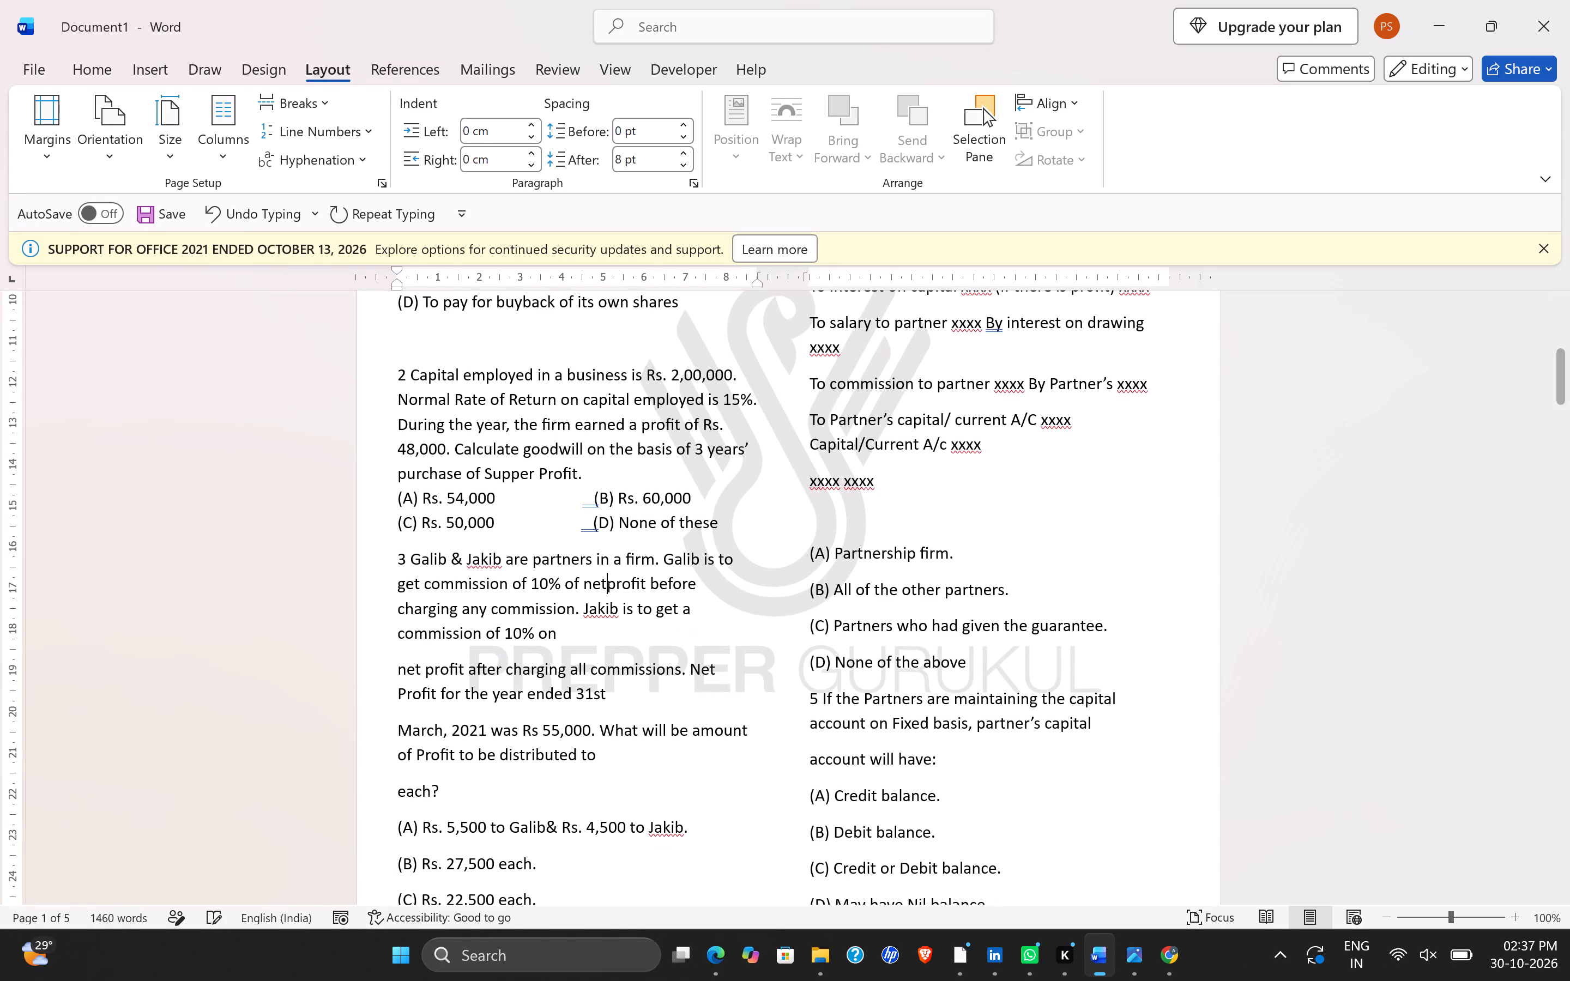
pyautogui.press('space')
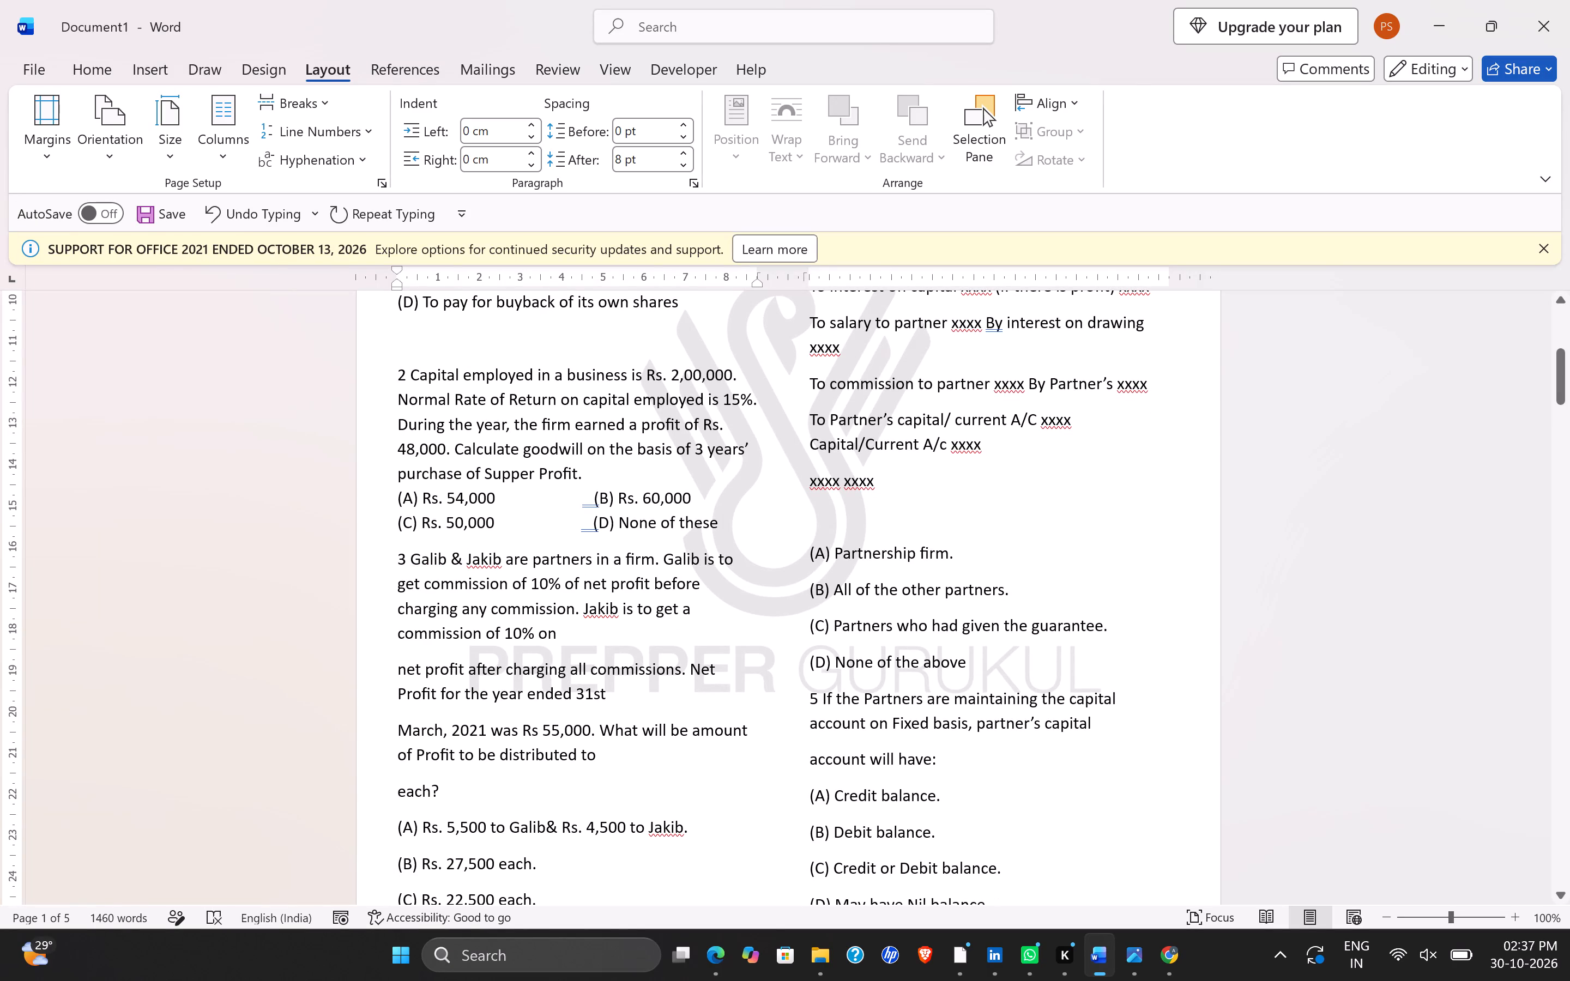
# Ignore all spelling flags for the name "Jakib".
pyautogui.click(596, 614)
pyautogui.click(614, 623)
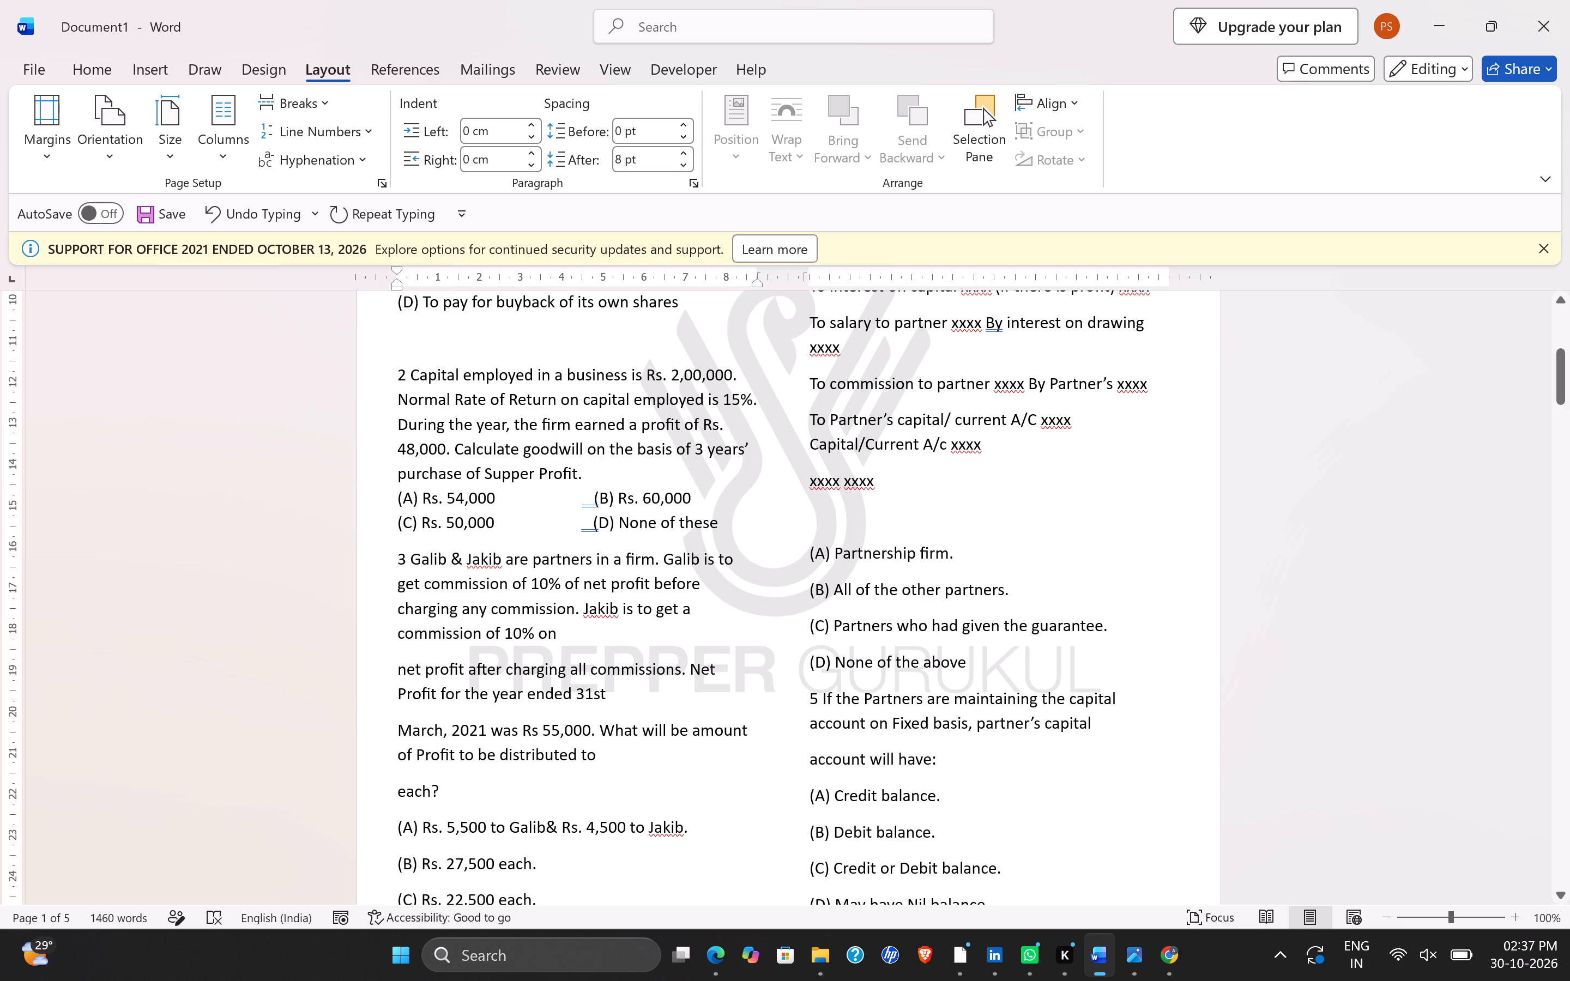
pyautogui.rightClick(609, 615)
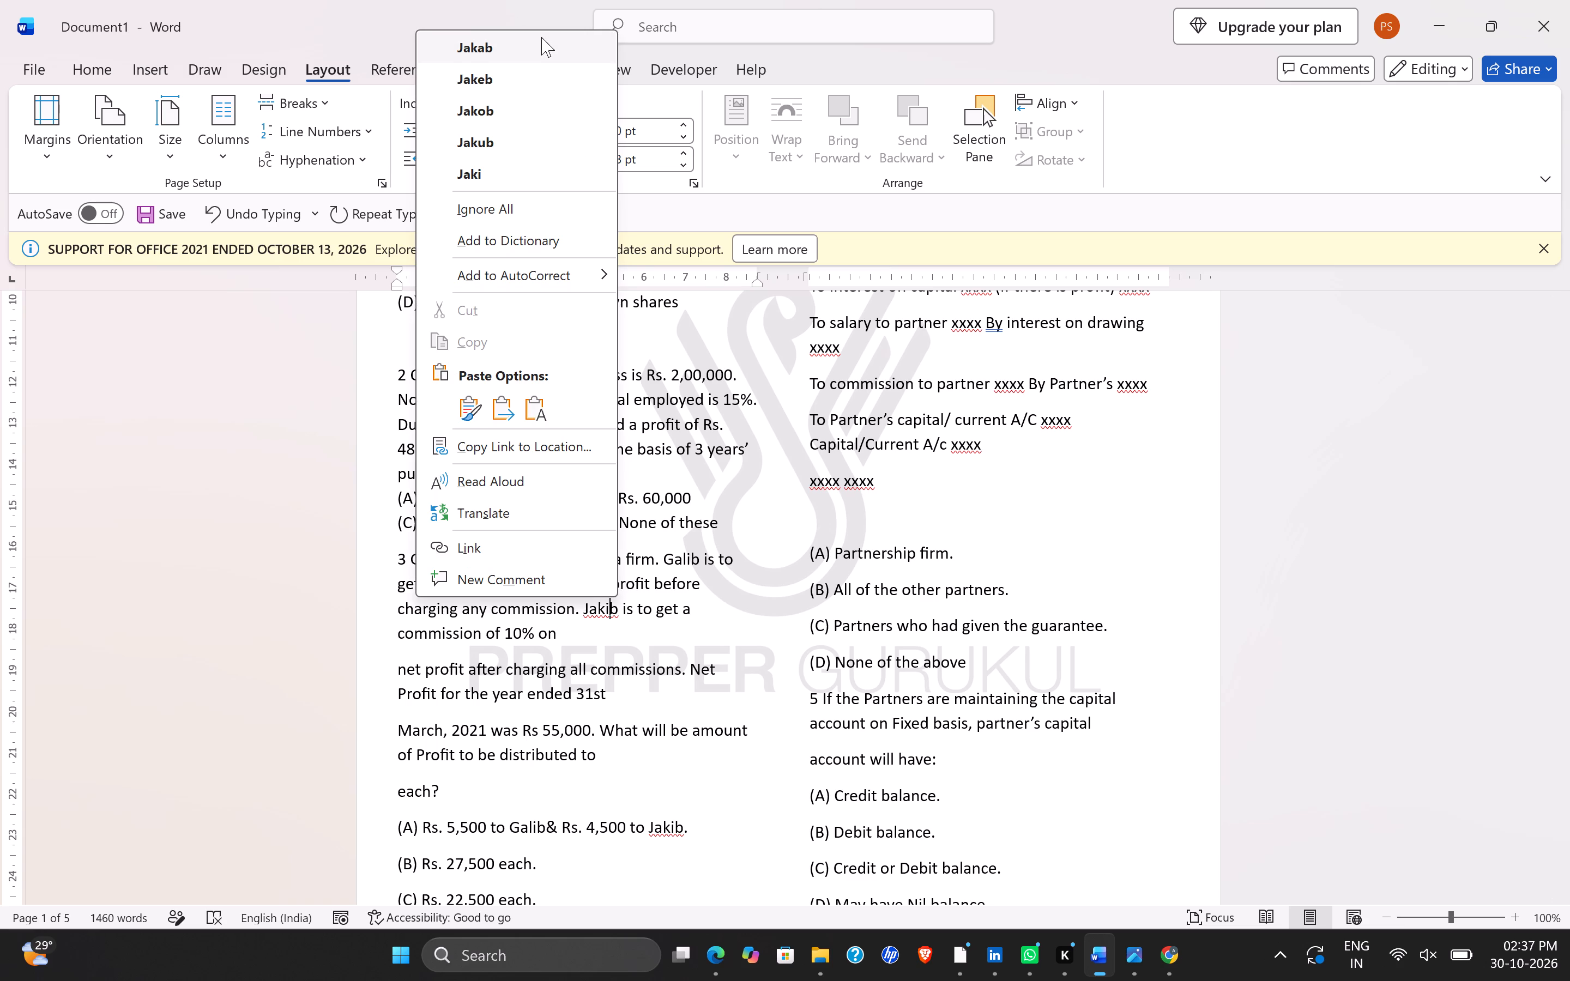
pyautogui.click(526, 206)
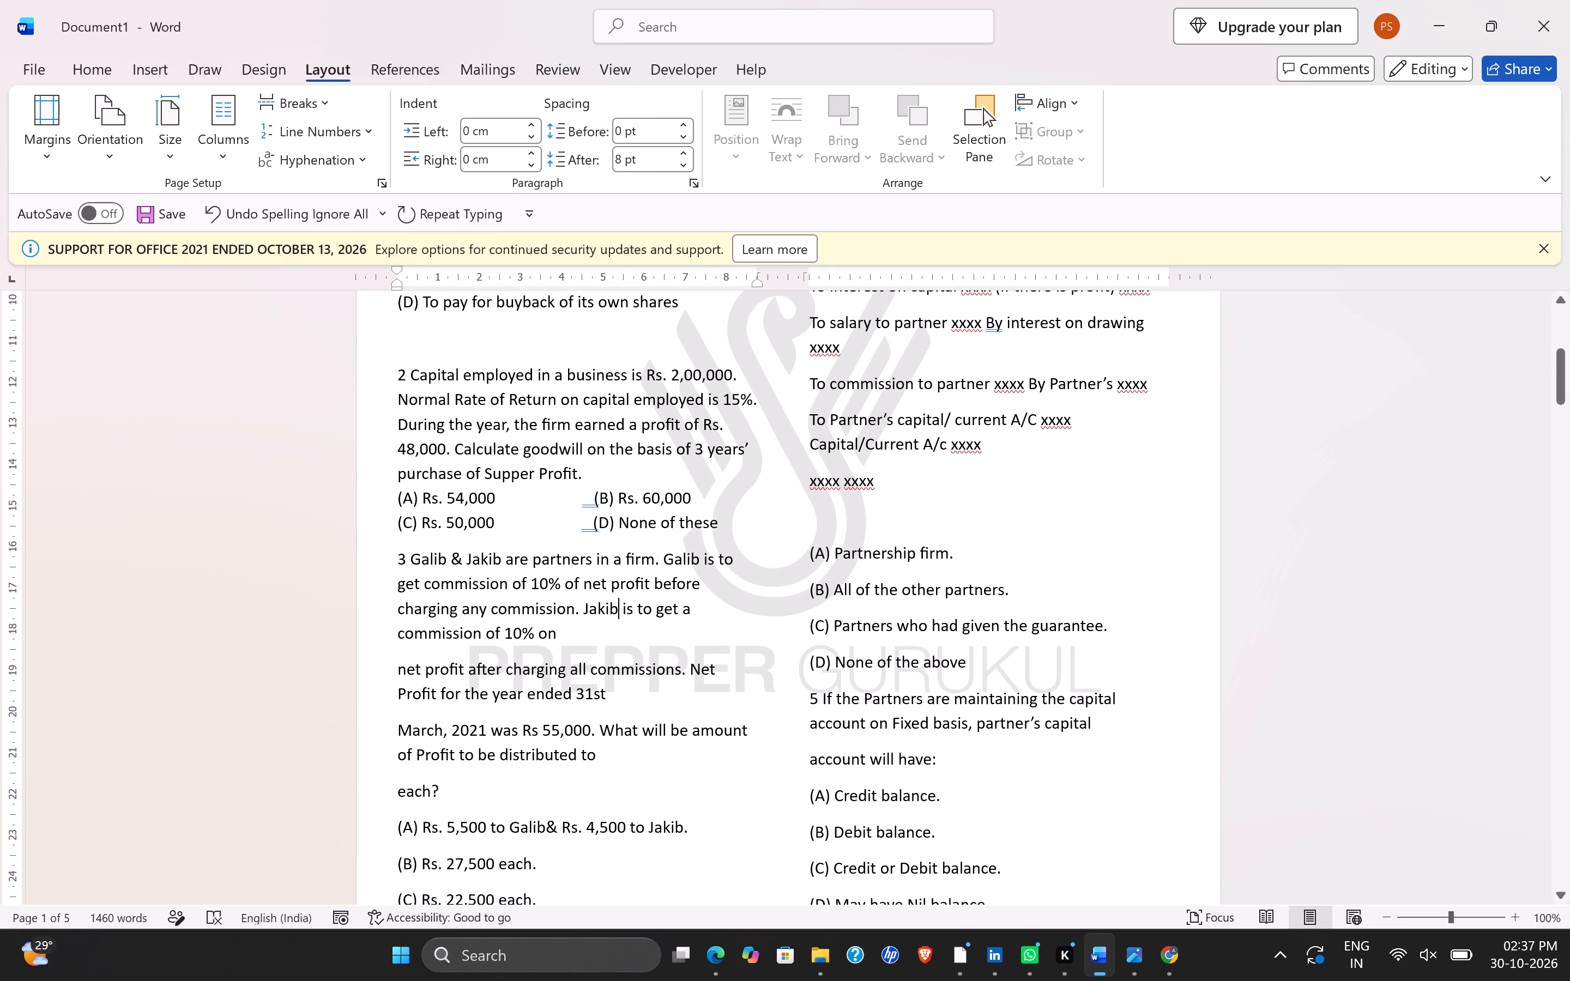
# Join question 3's remaining split lines at "10% on", "year ended 31st" and "distributed to" into one continuous paragraph with spaces.
pyautogui.scroll(-1, 531, 646)
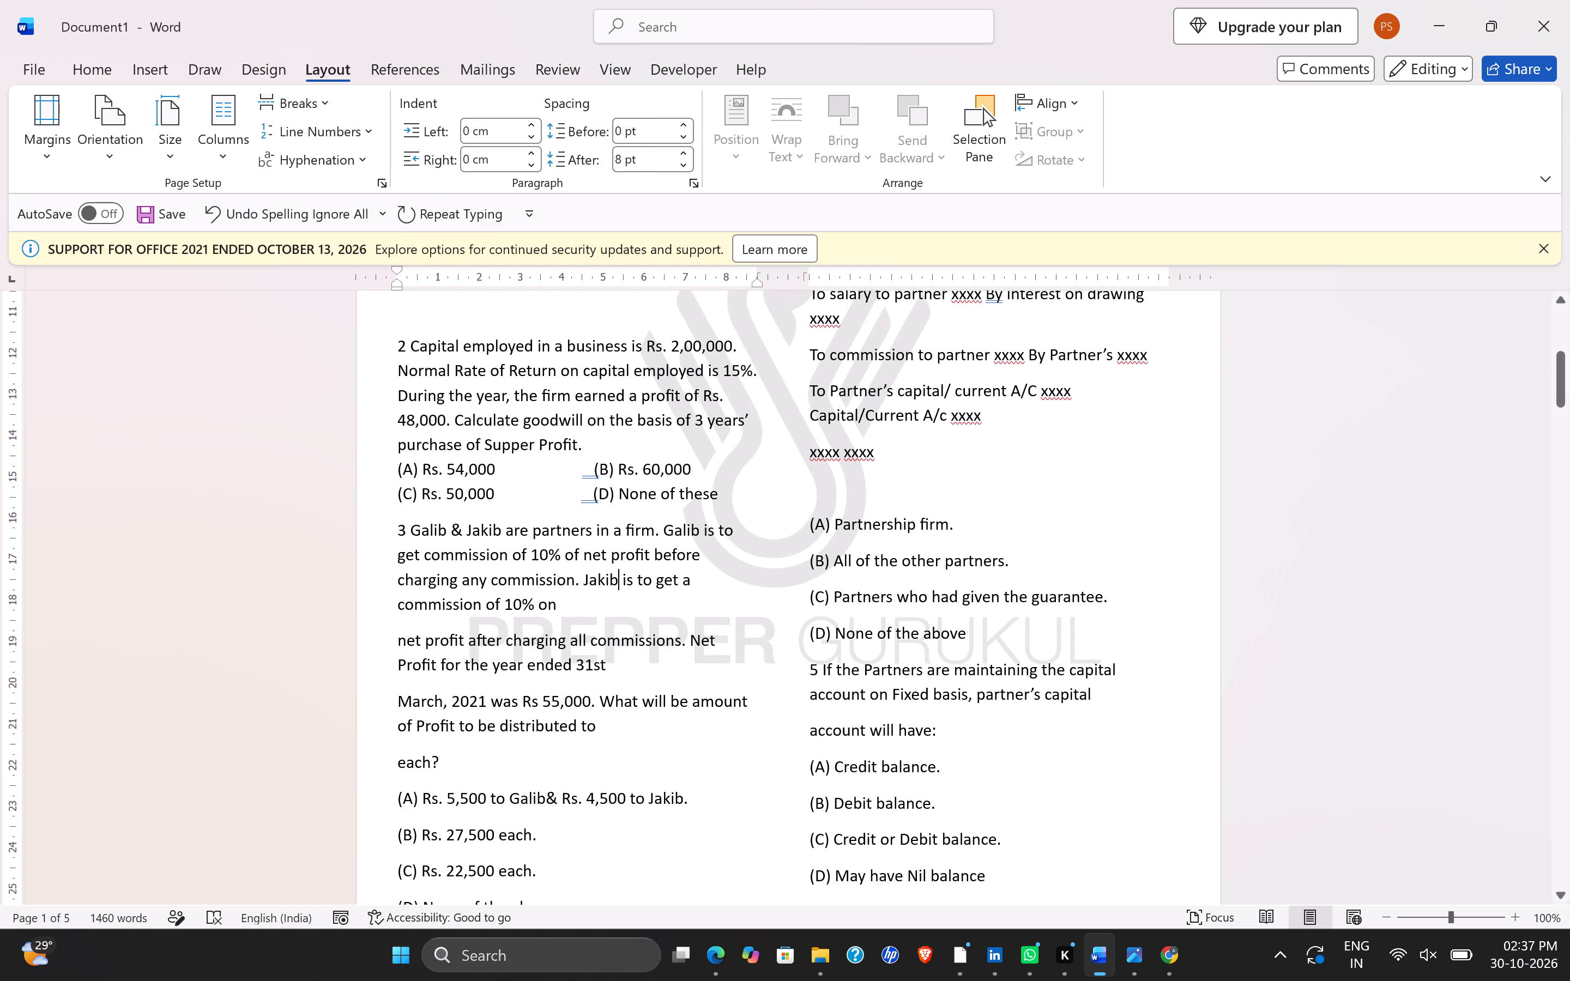
pyautogui.click(398, 649)
pyautogui.press('BackSpace')
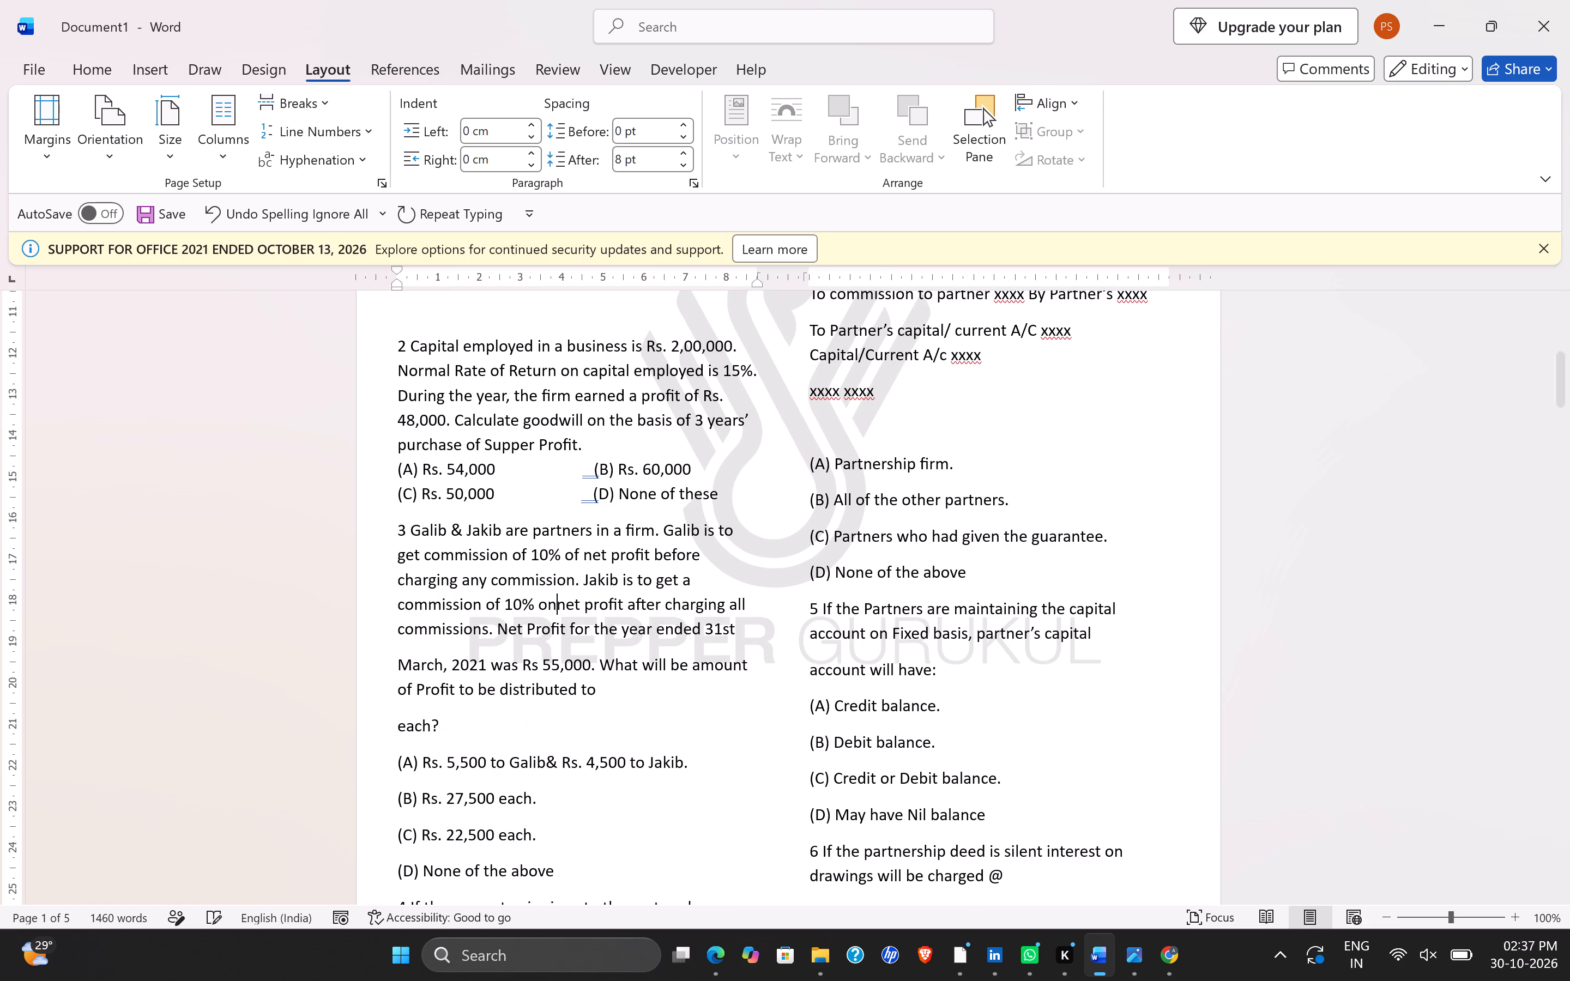
pyautogui.press('space')
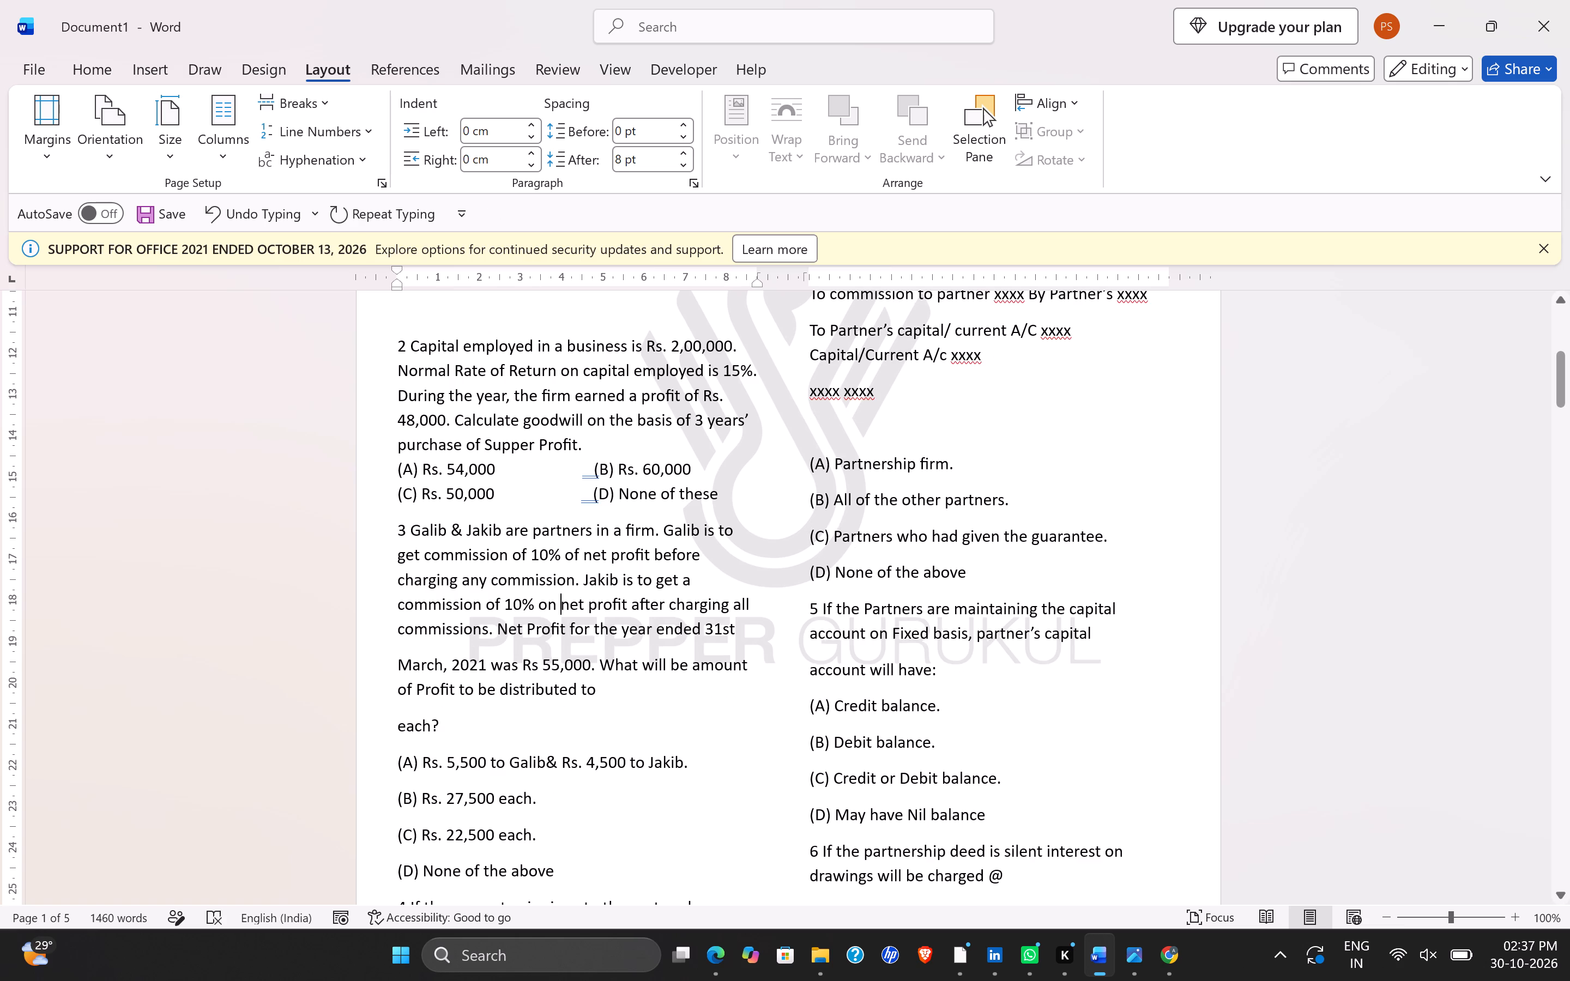
pyautogui.click(403, 668)
pyautogui.press('BackSpace')
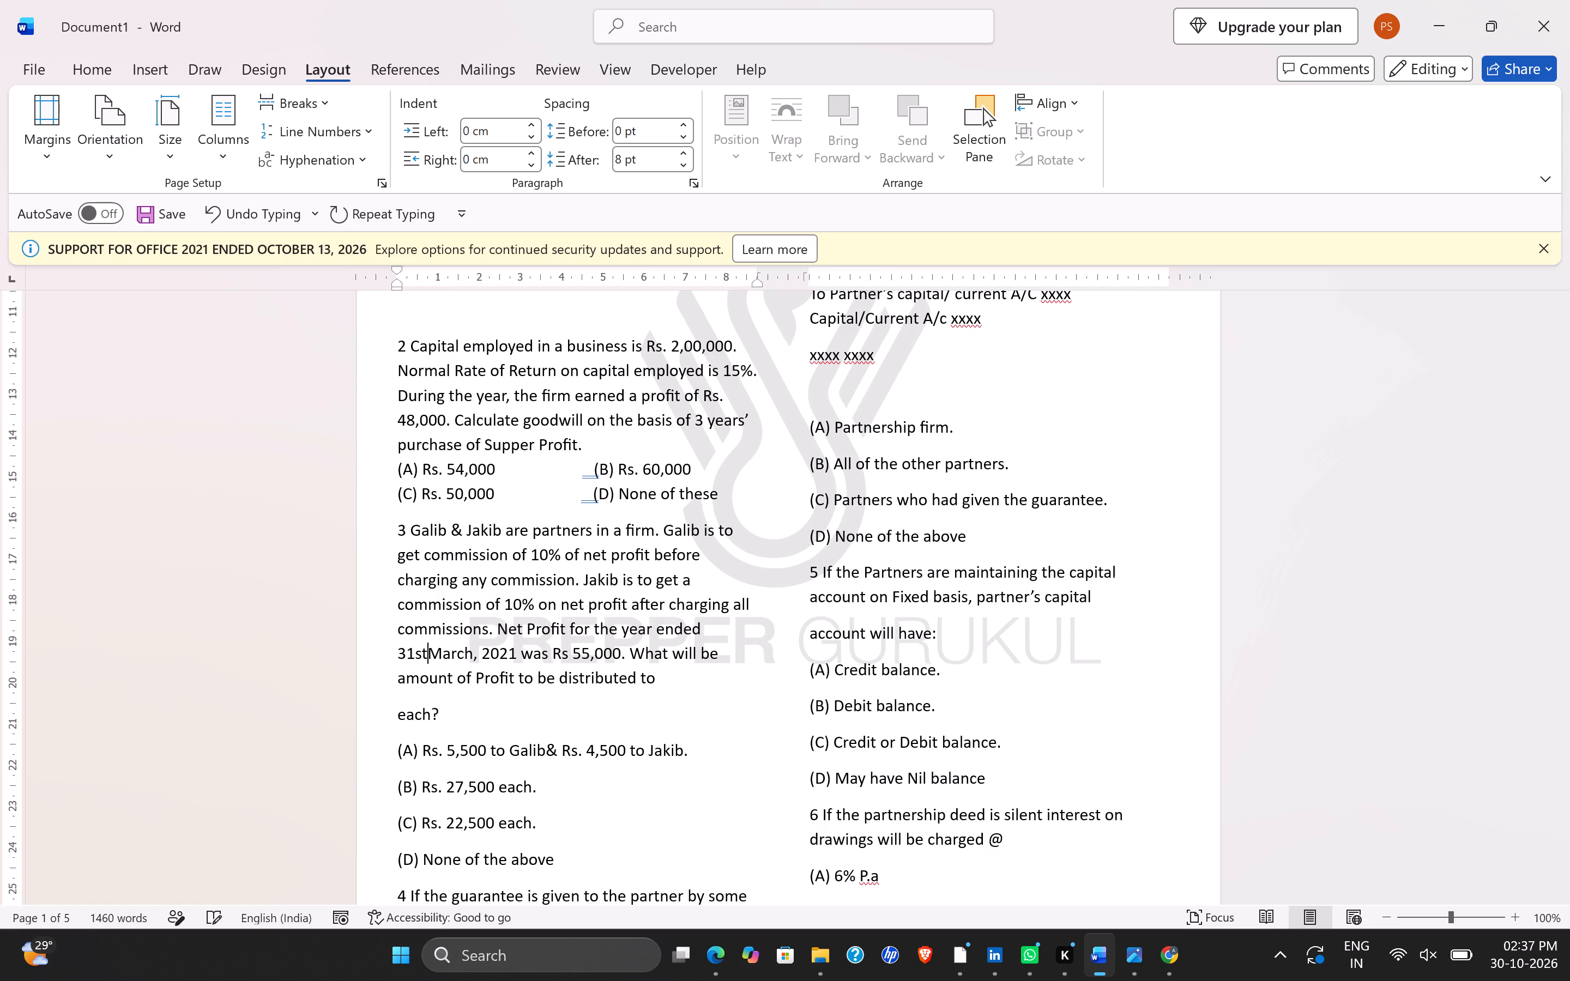
pyautogui.press('space')
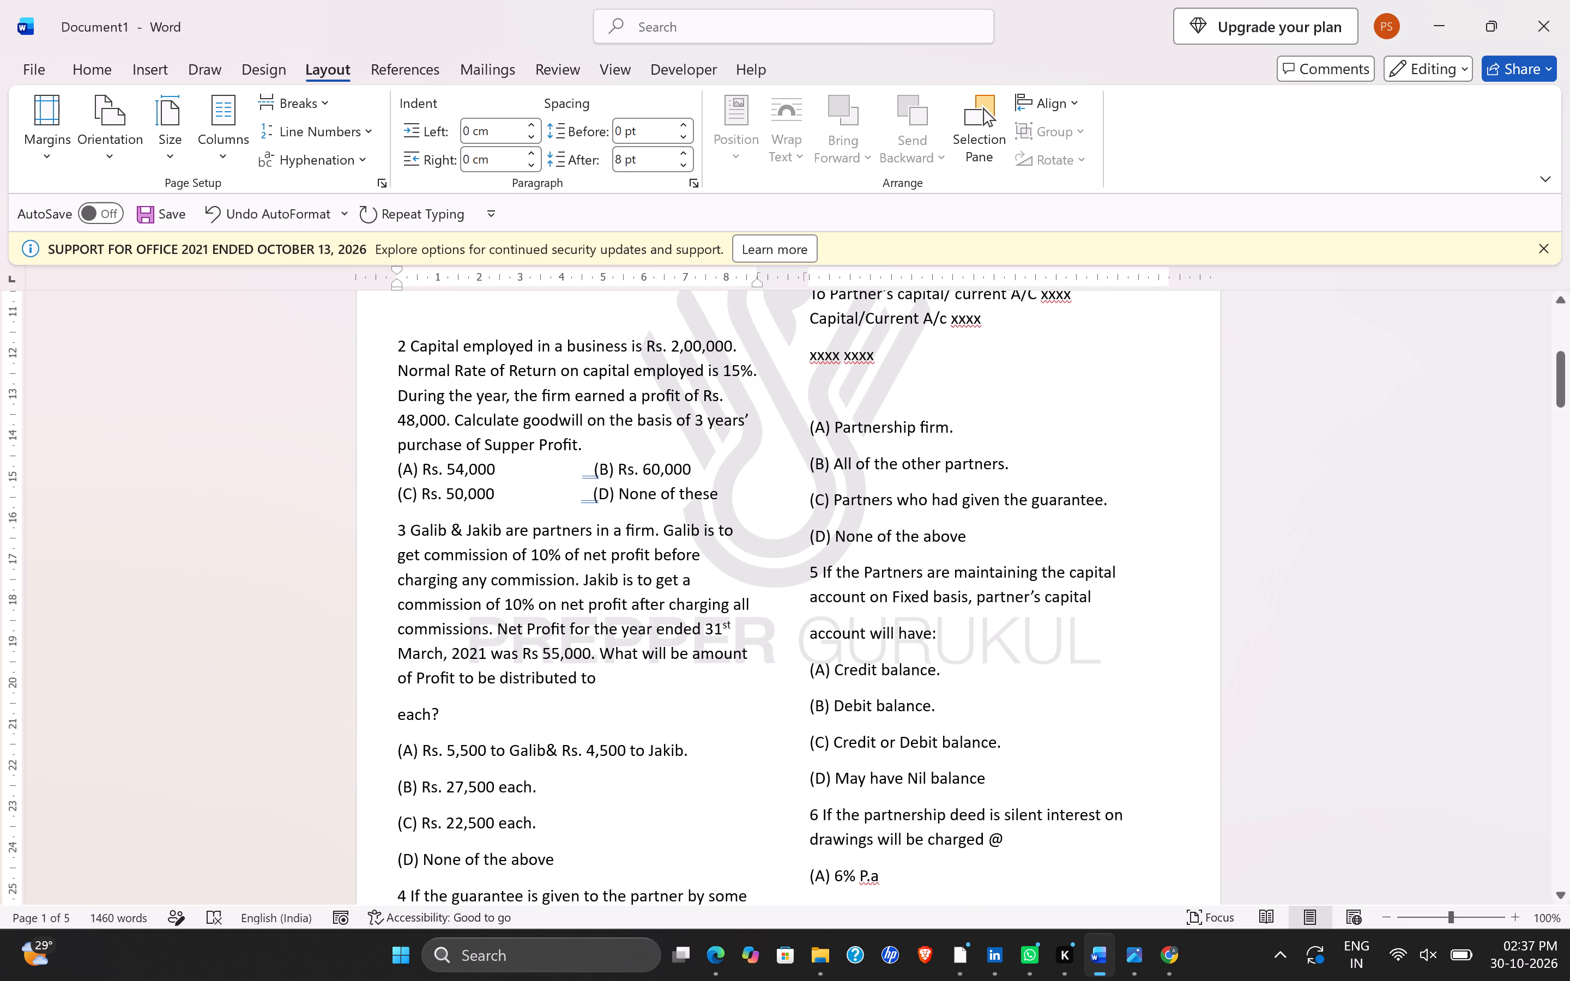
pyautogui.scroll(-1, 480, 701)
pyautogui.click(392, 658)
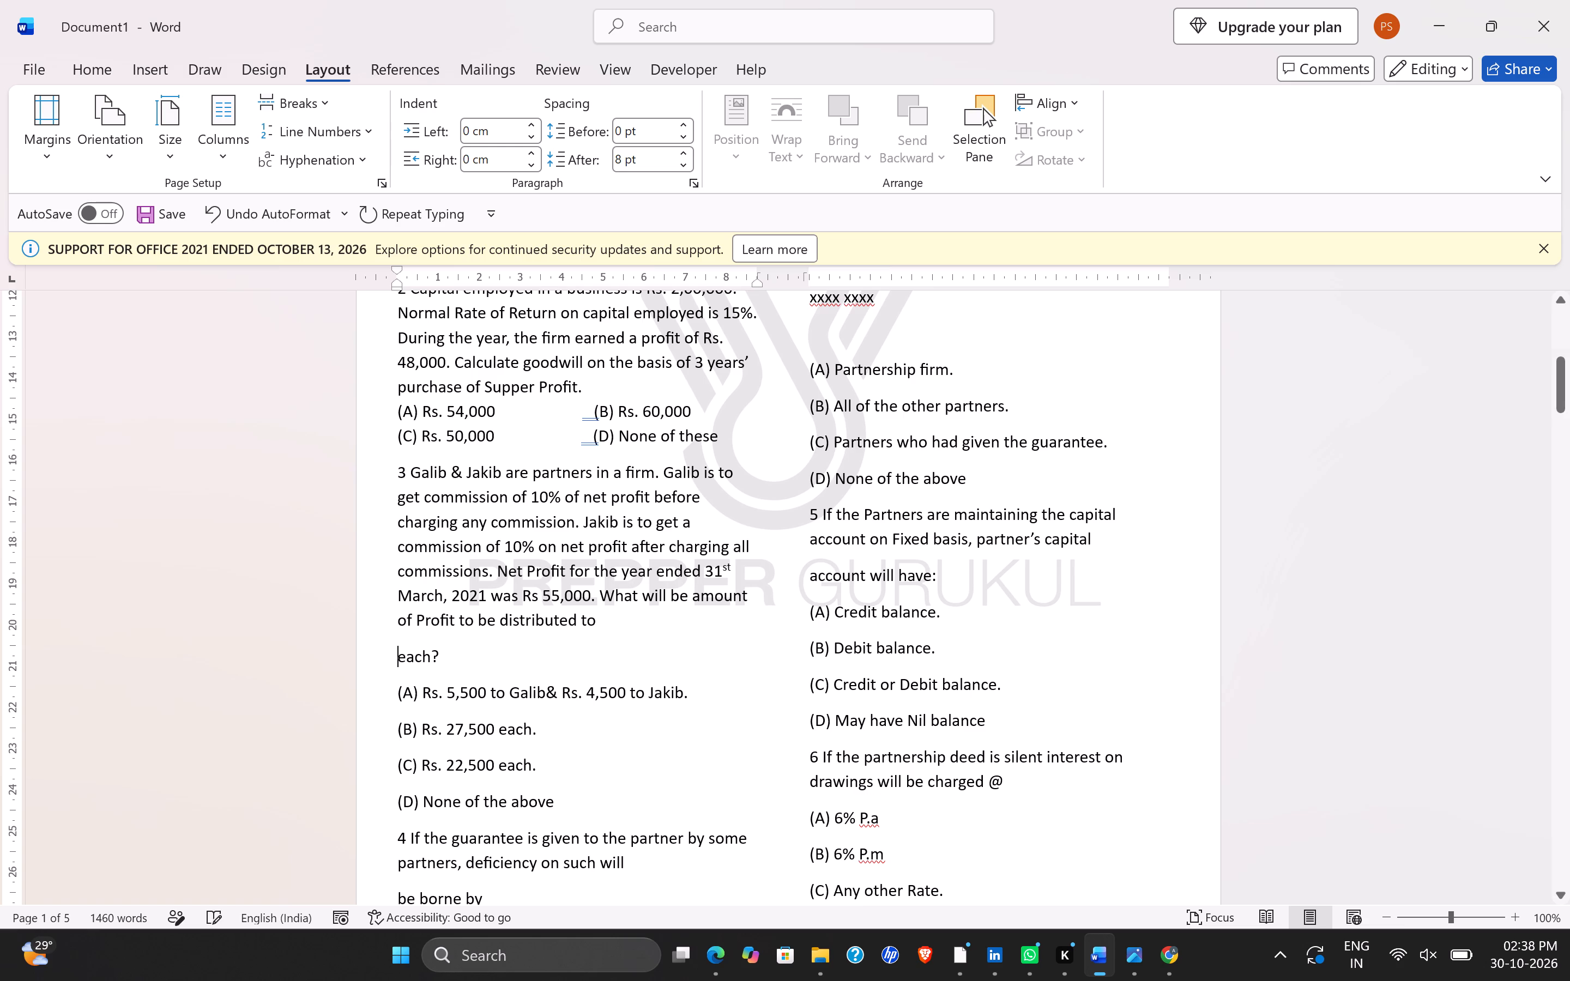
pyautogui.press('BackSpace')
pyautogui.press('space')
pyautogui.press('space')
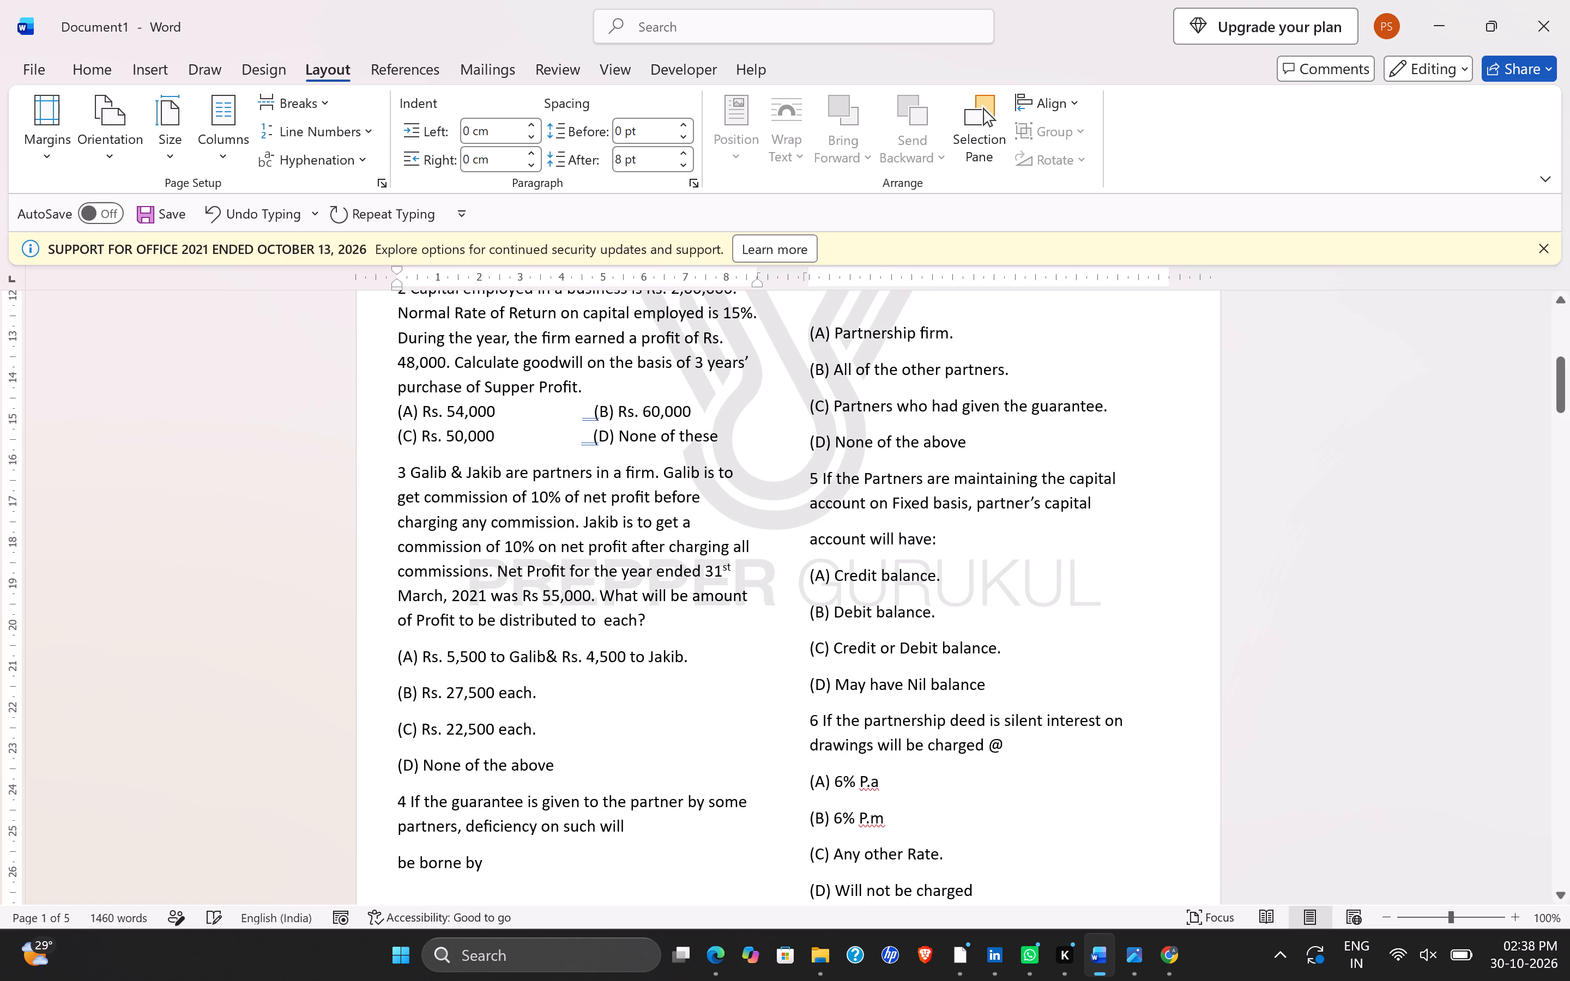
# Replace the paragraph break before question 3's option (A) with a line break and add a space before the option's ampersand.
pyautogui.click(391, 662)
pyautogui.press('BackSpace')
pyautogui.hotkey('shift', 'Return')
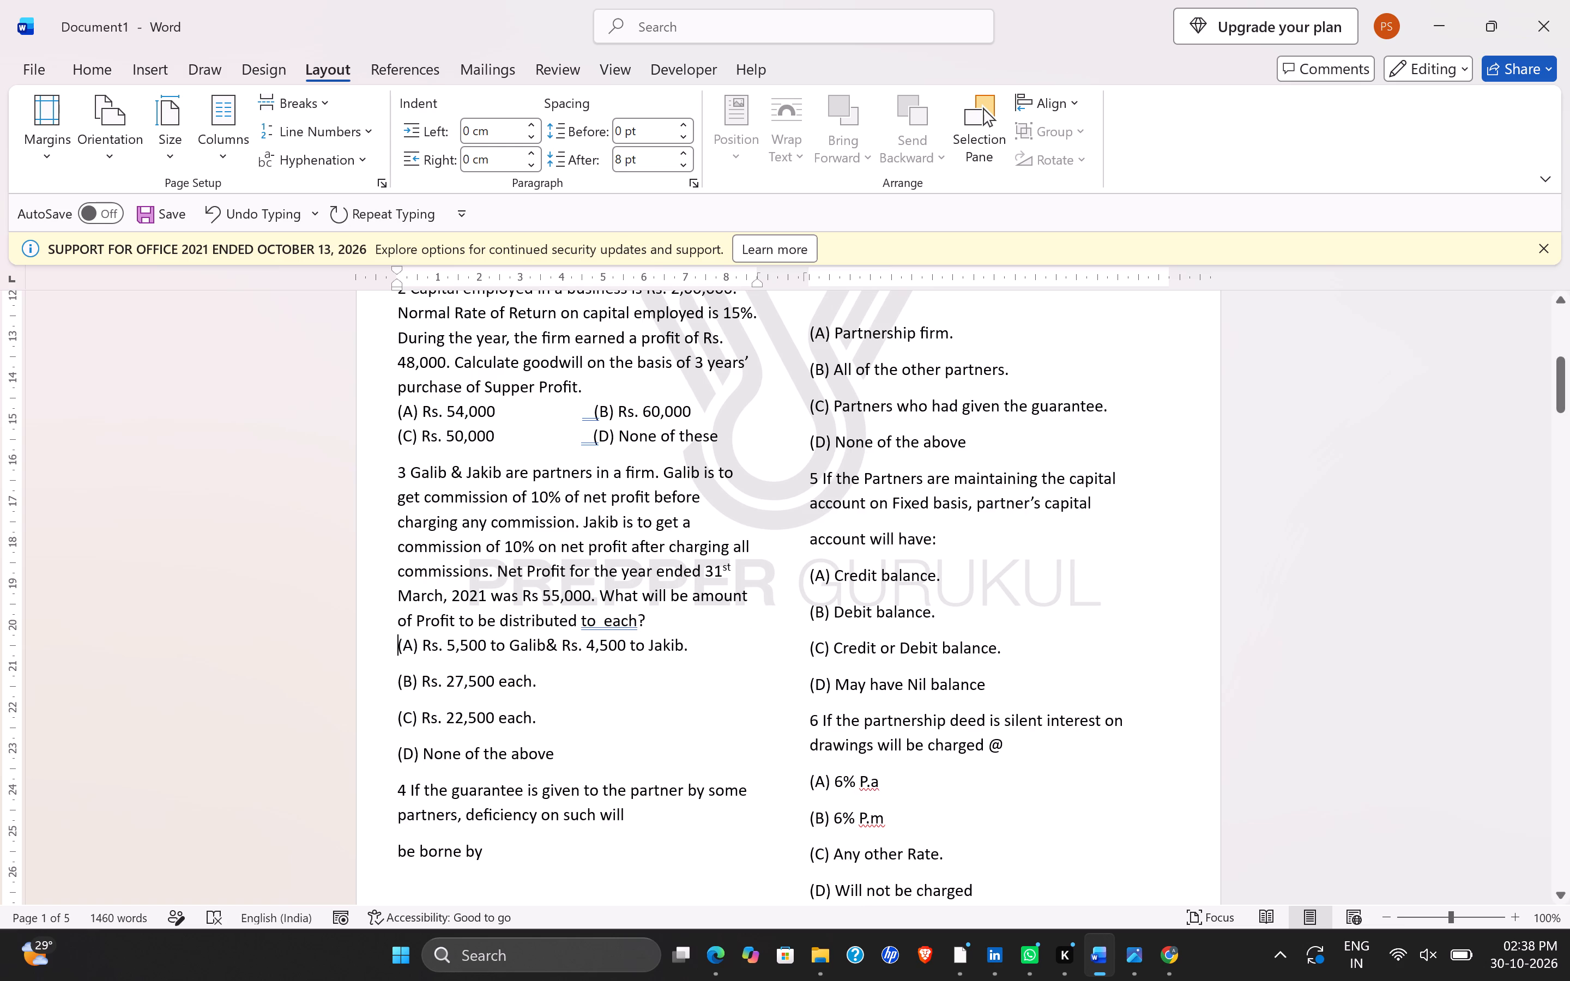
pyautogui.click(545, 652)
pyautogui.press('space')
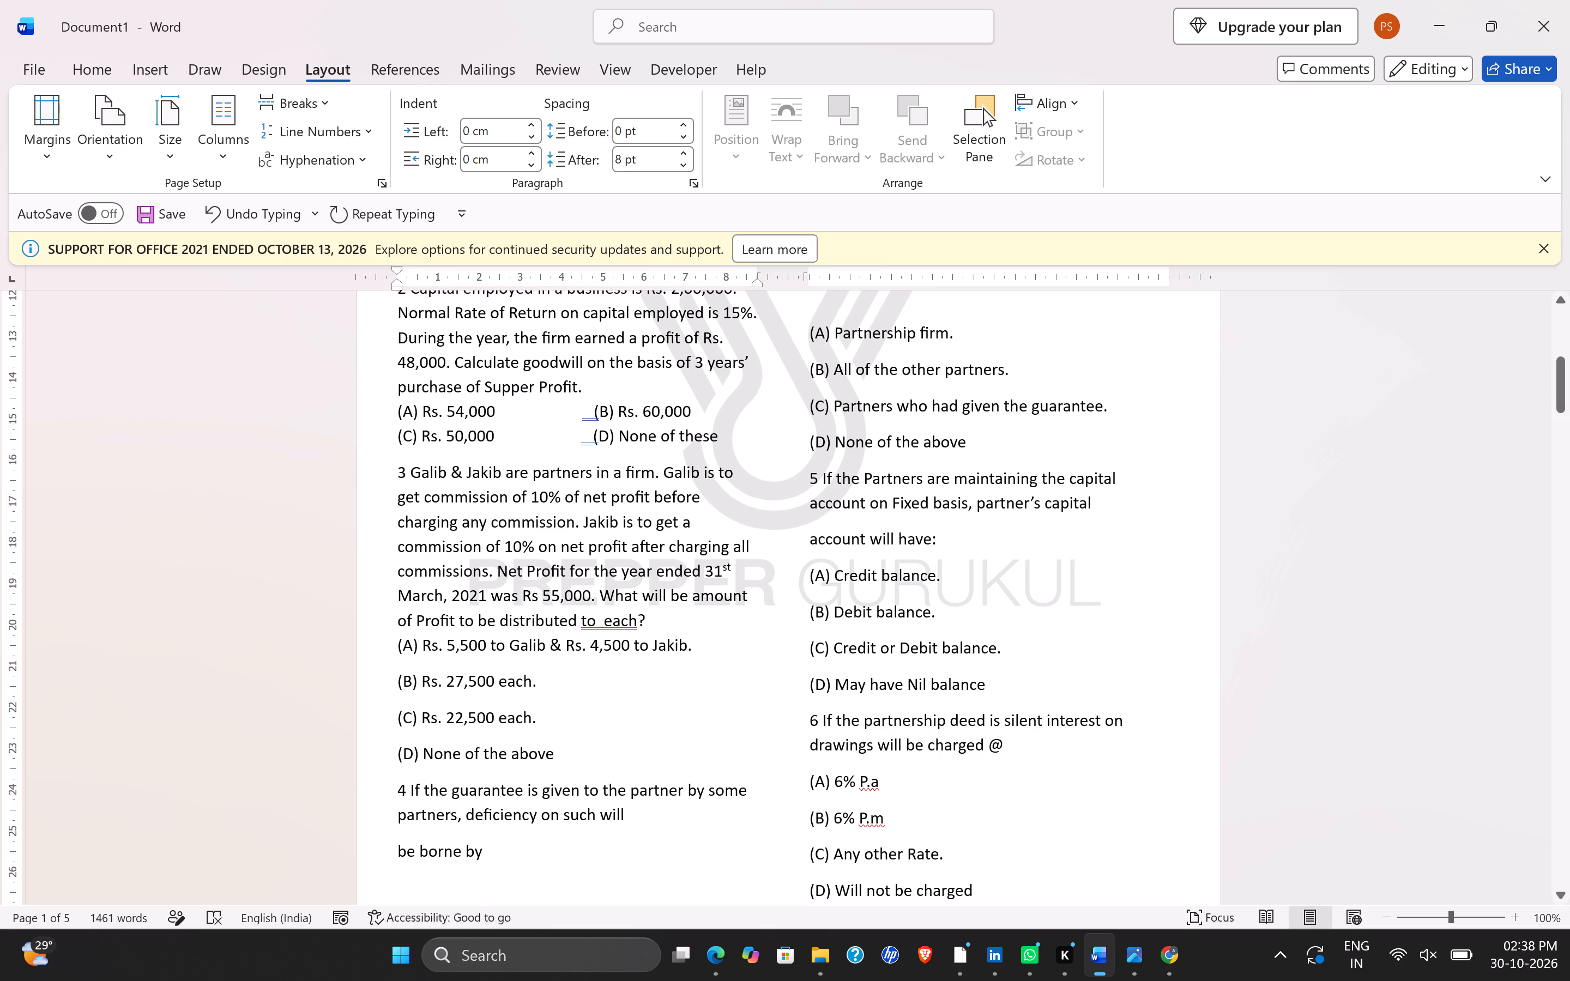
# Replace the paragraph breaks before options (B), (C) and (D) of question 3 with line breaks to close the gaps.
pyautogui.click(395, 691)
pyautogui.press('\\')
pyautogui.press('BackSpace')
pyautogui.press('BackSpace')
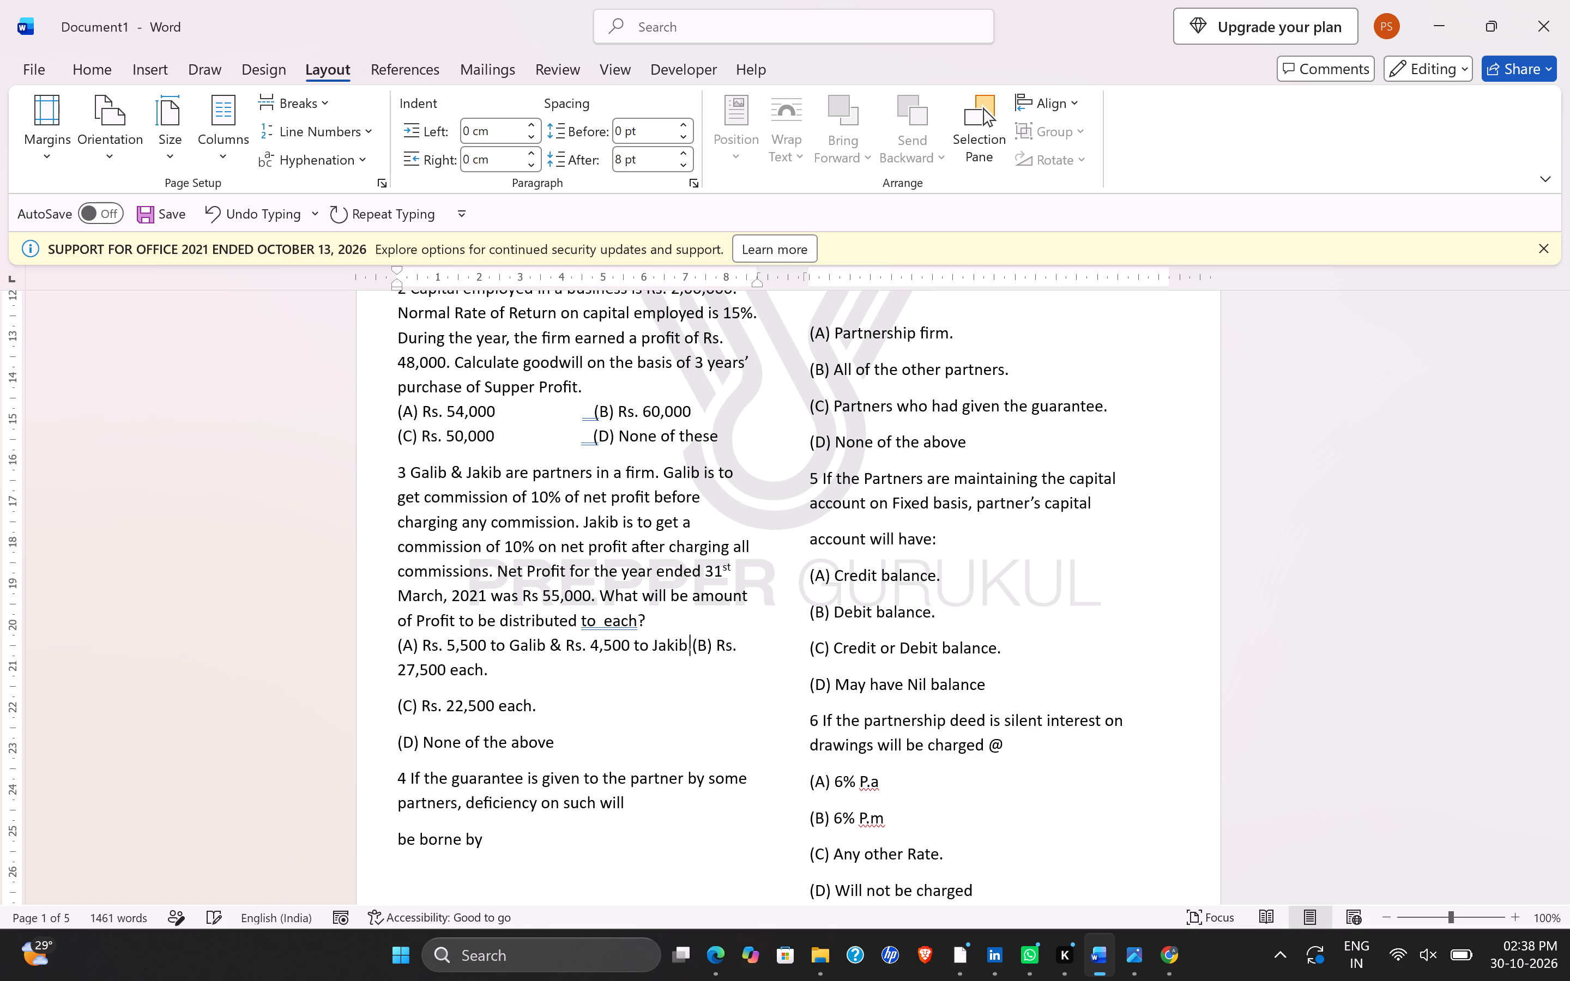
pyautogui.hotkey('shift', 'Return')
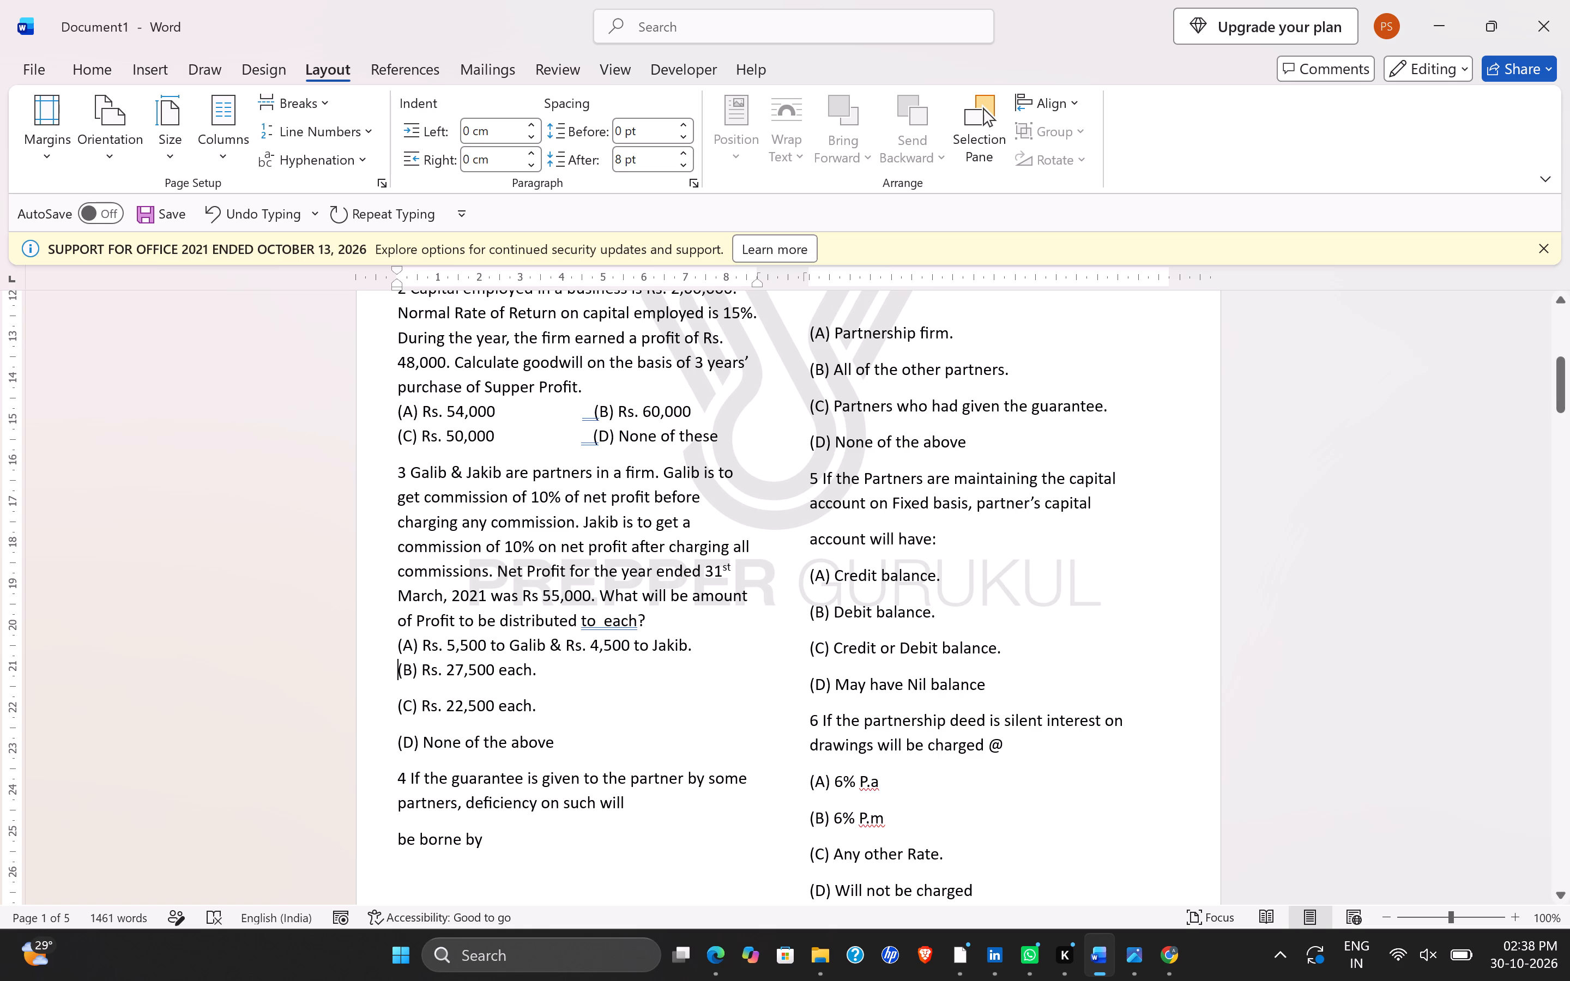
pyautogui.click(395, 706)
pyautogui.press('\\')
pyautogui.press('BackSpace')
pyautogui.press('BackSpace')
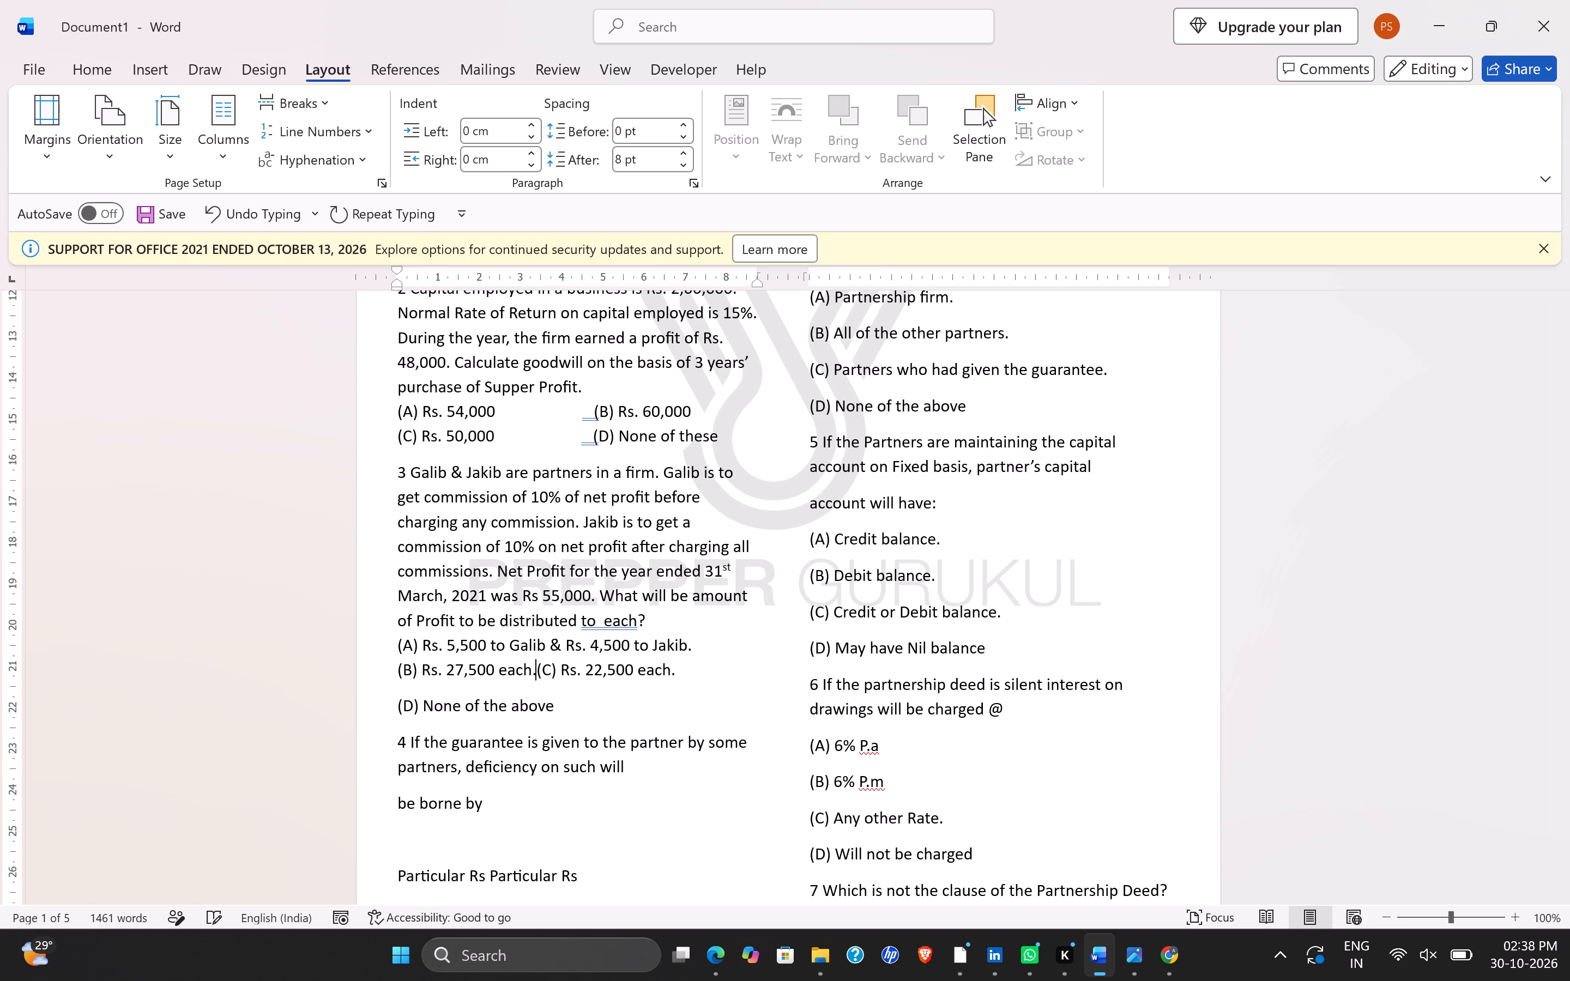
pyautogui.hotkey('shift', 'Return')
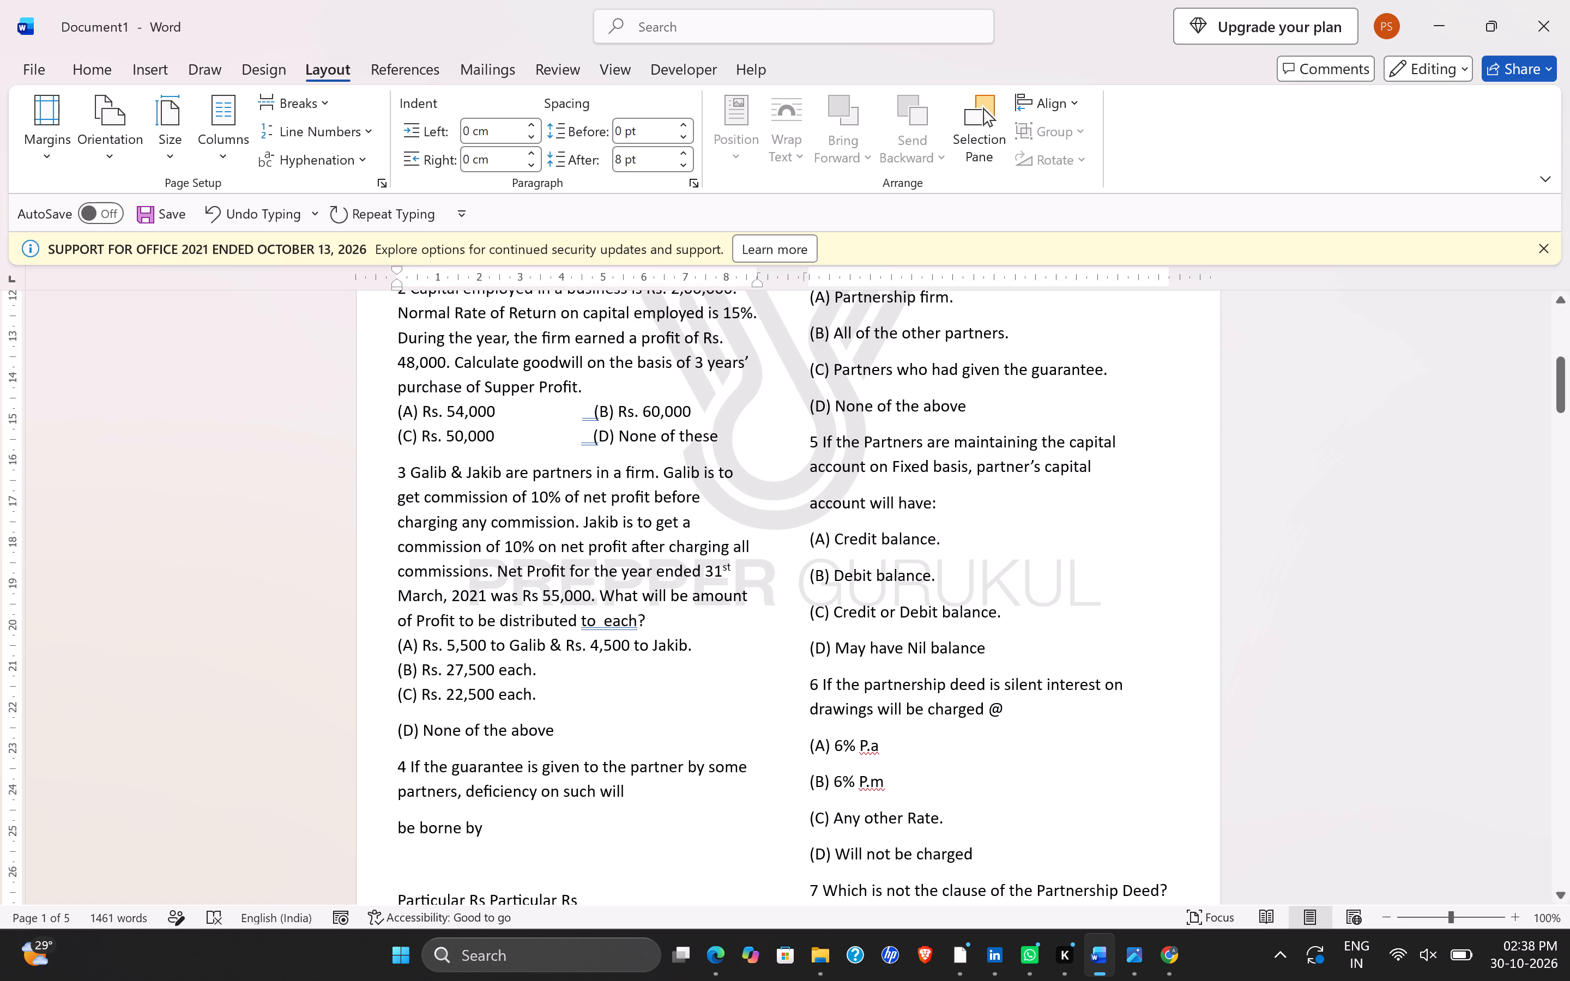
pyautogui.click(397, 730)
pyautogui.press('BackSpace')
pyautogui.hotkey('shift', 'Return')
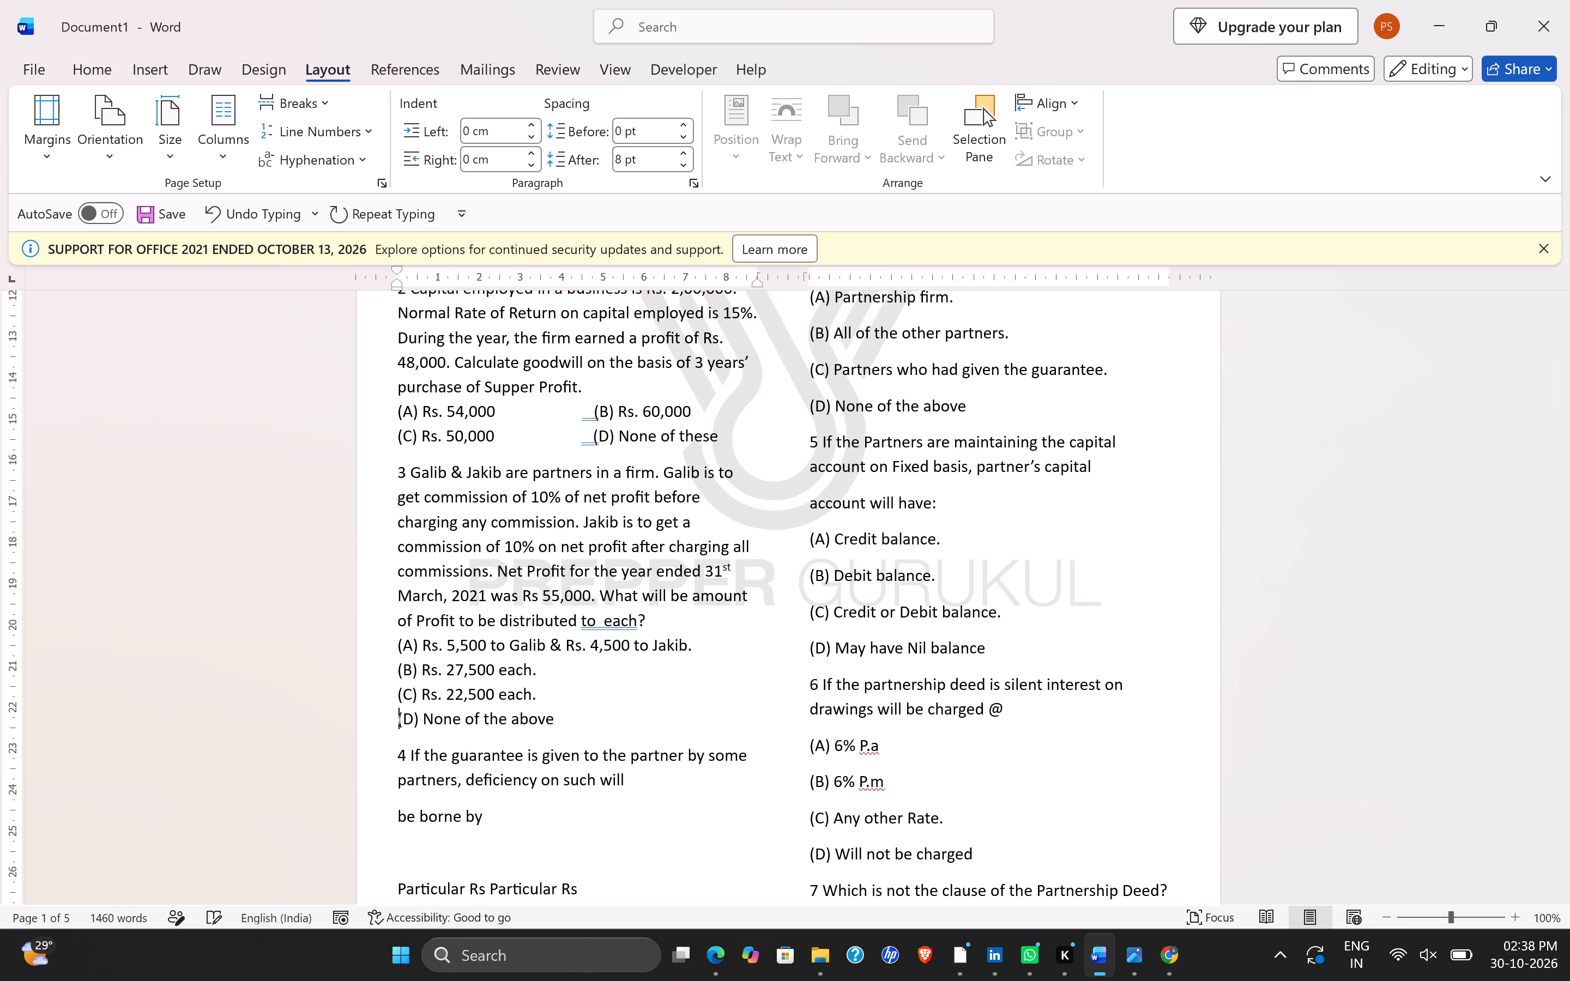
# Add a closing parenthesis after the question numbers 2 and 3, matching the "1)" numbering style.
pyautogui.scroll(1, 451, 559)
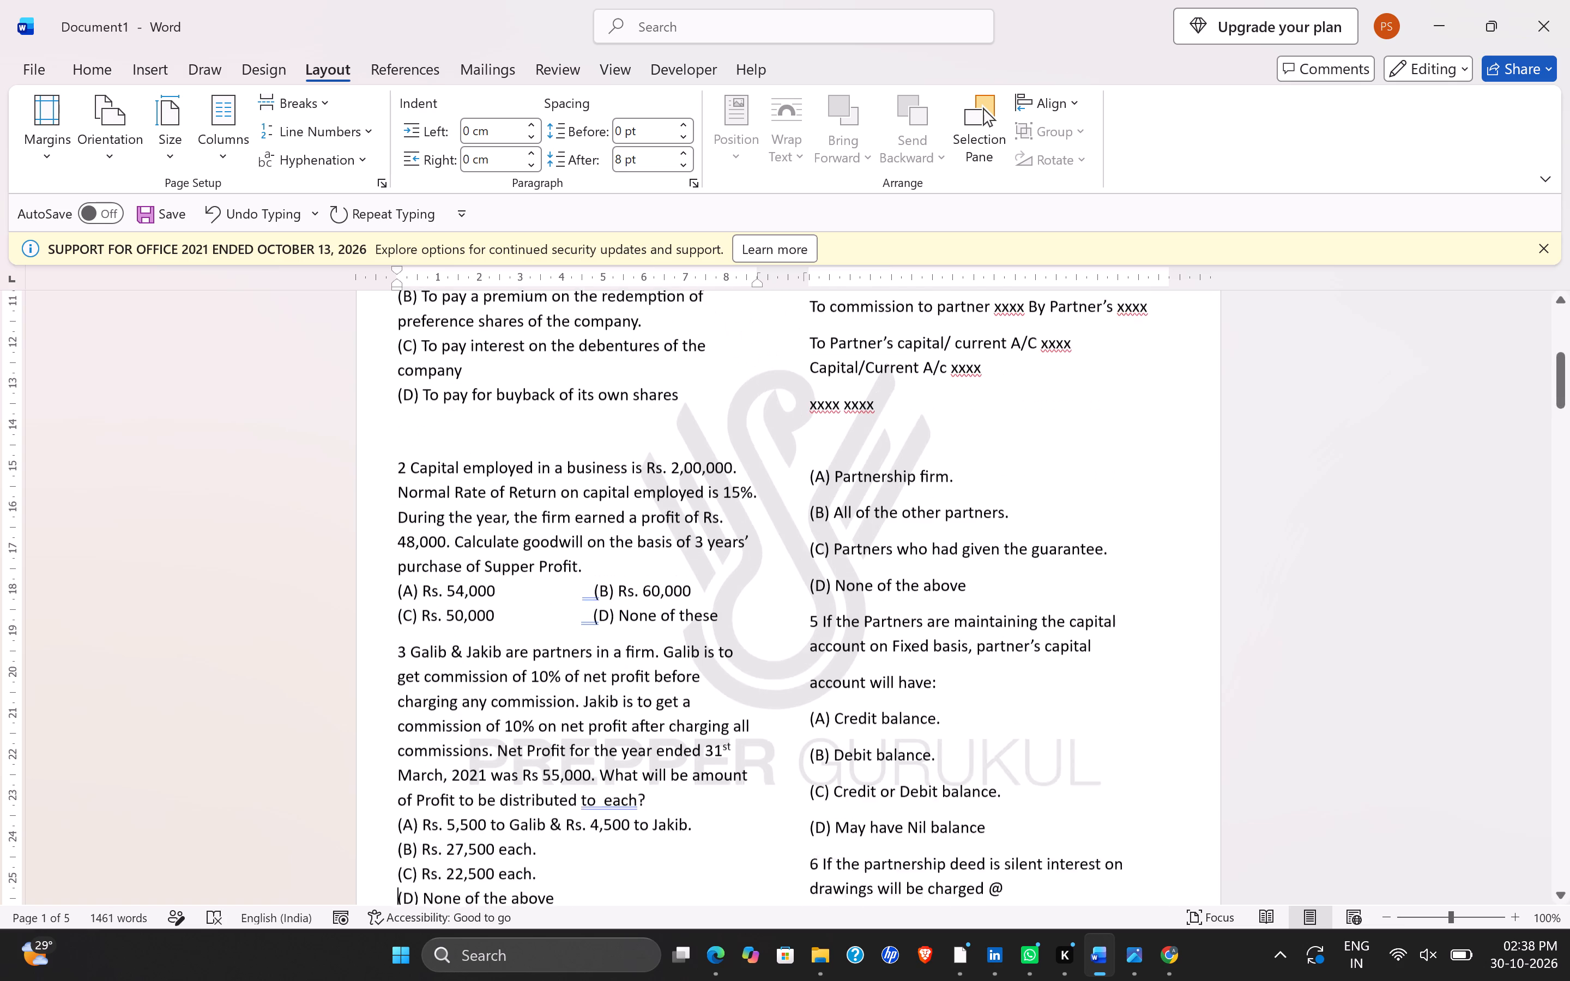
pyautogui.scroll(3, 451, 559)
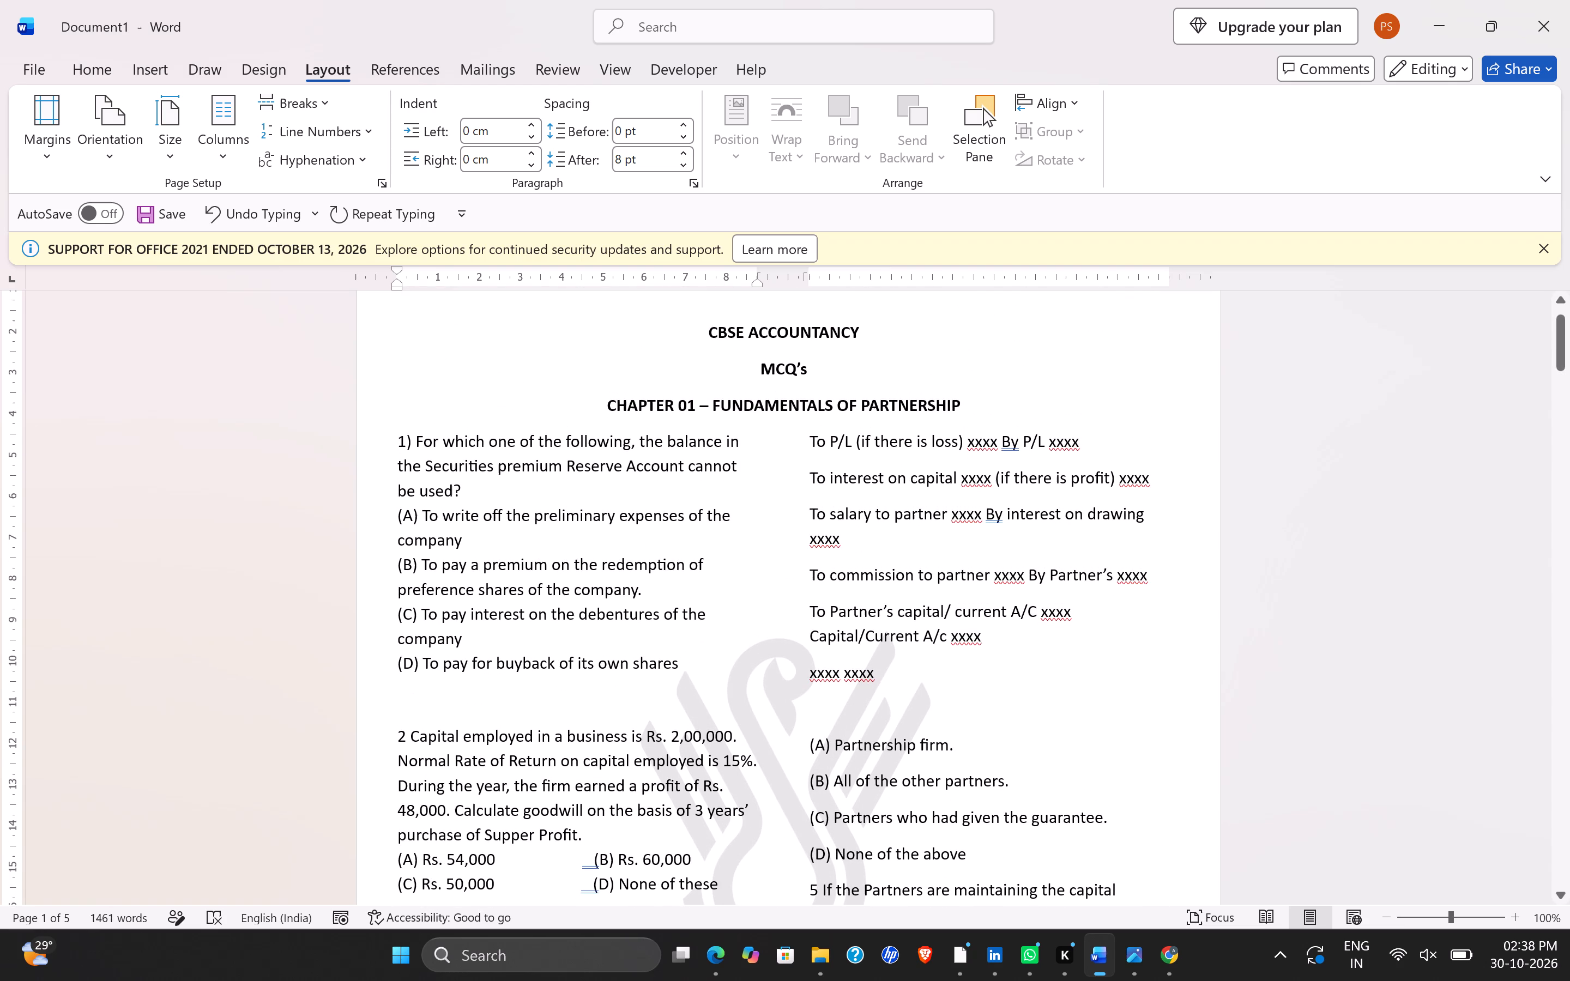
pyautogui.click(409, 737)
pyautogui.press('Left')
pyautogui.hotkey('shift', ')')
pyautogui.scroll(-2, 409, 737)
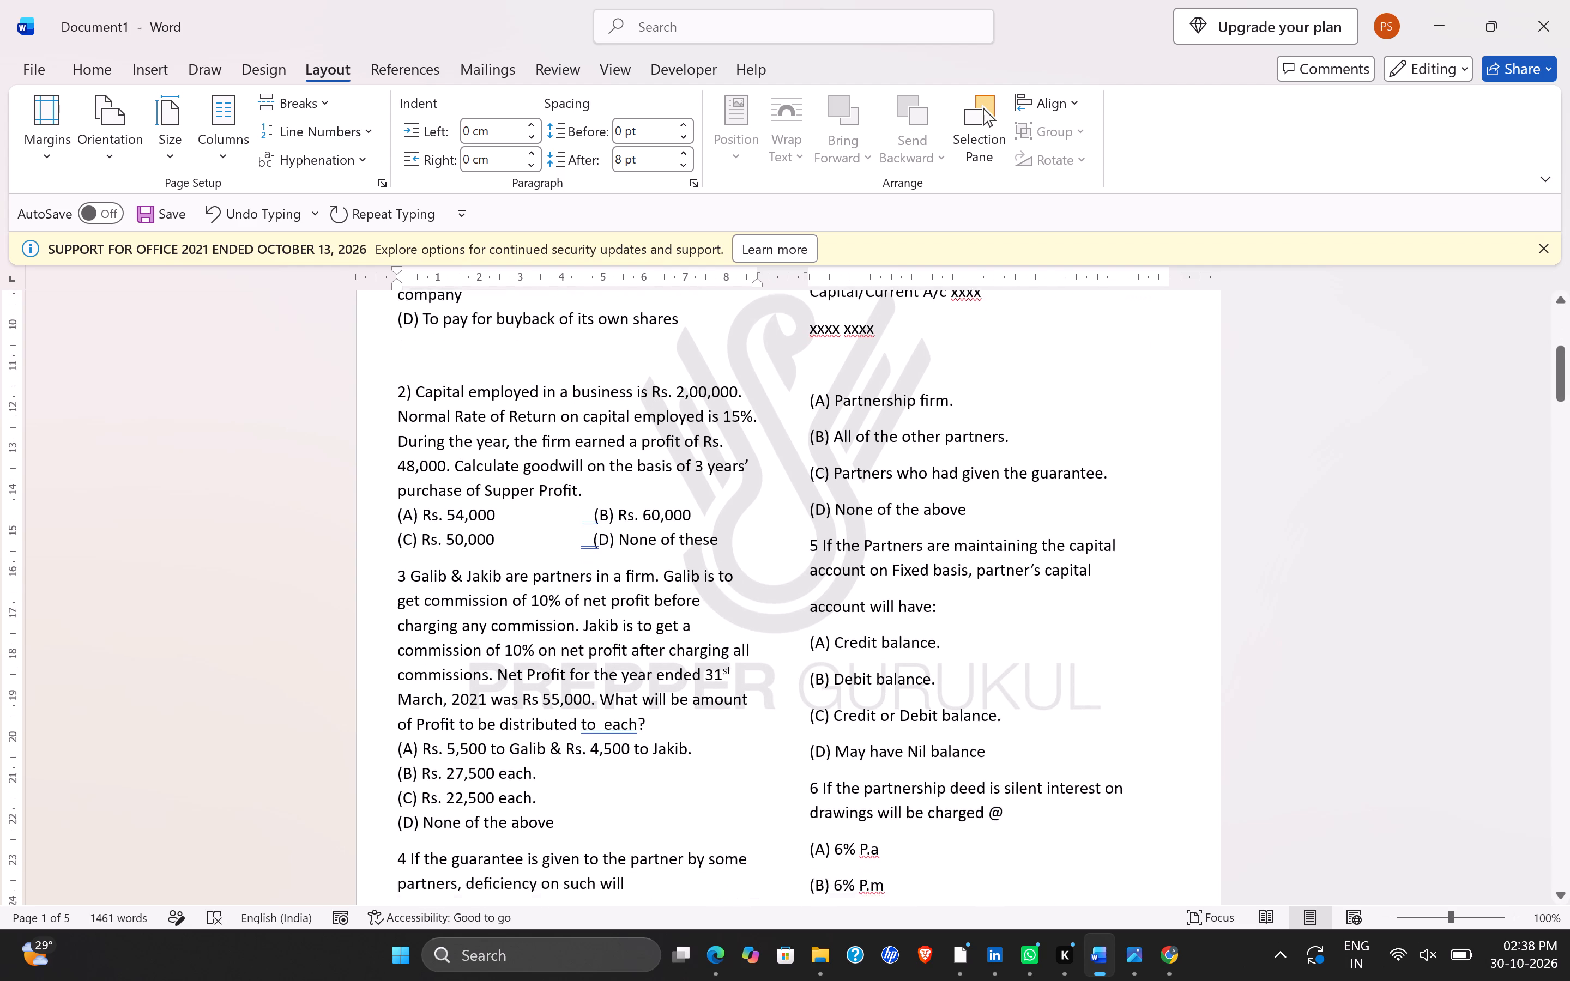
pyautogui.click(403, 559)
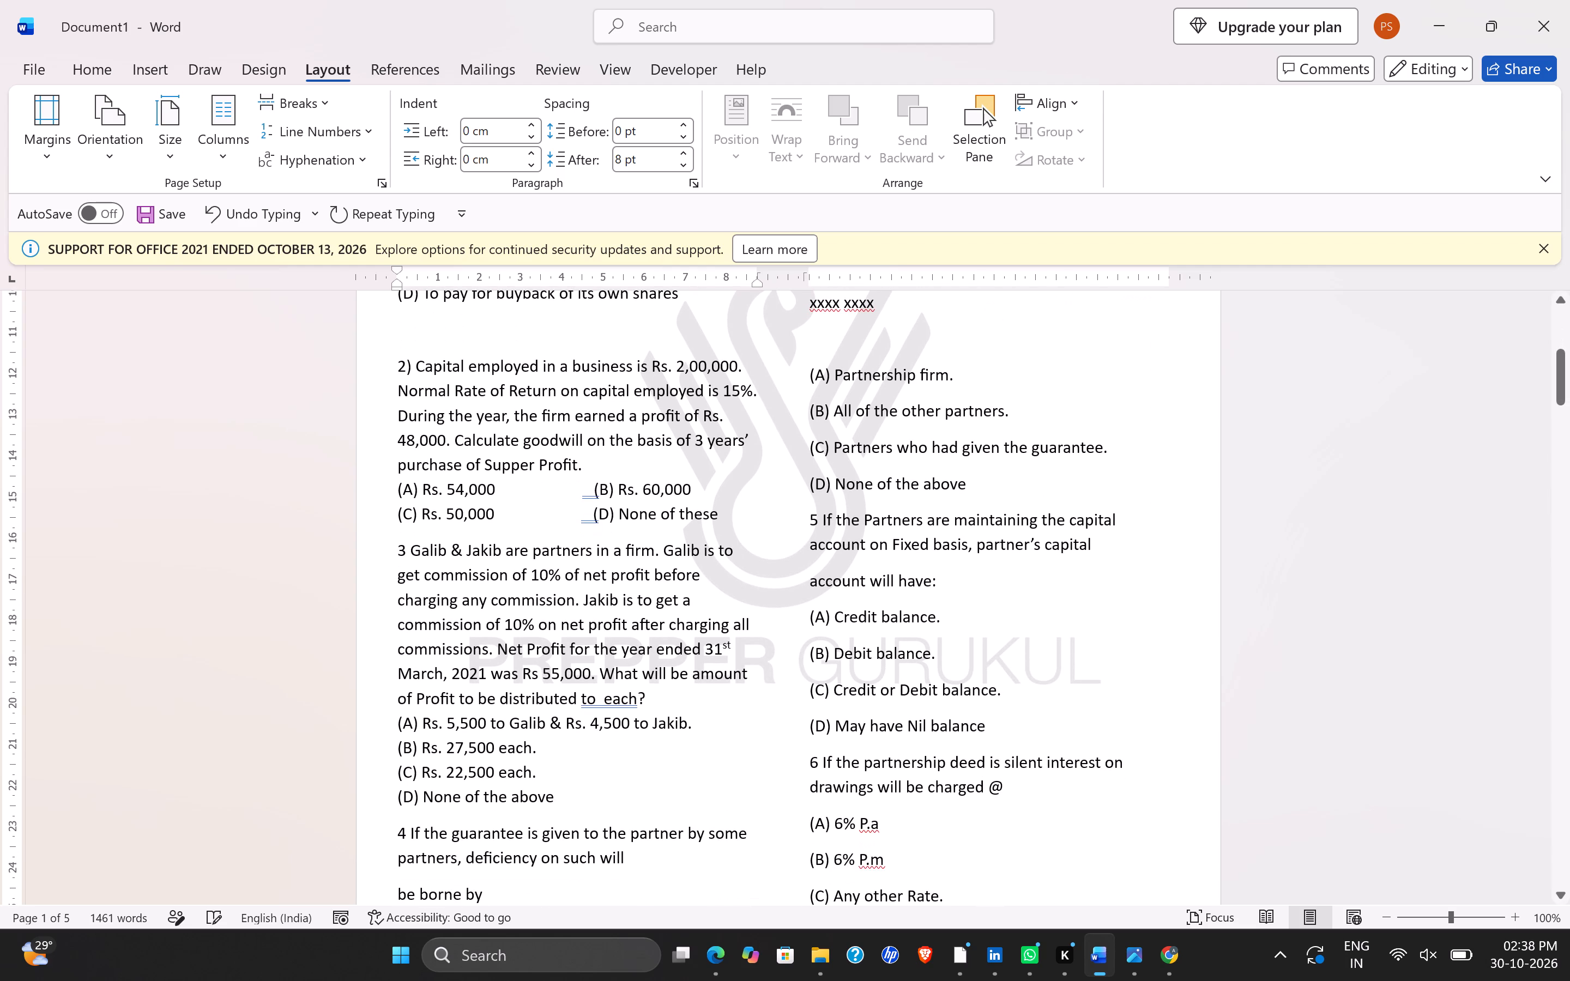
pyautogui.hotkey('shift', ')')
# Delete the blank line between question 1's option (D) and question 2.
pyautogui.scroll(2, 581, 447)
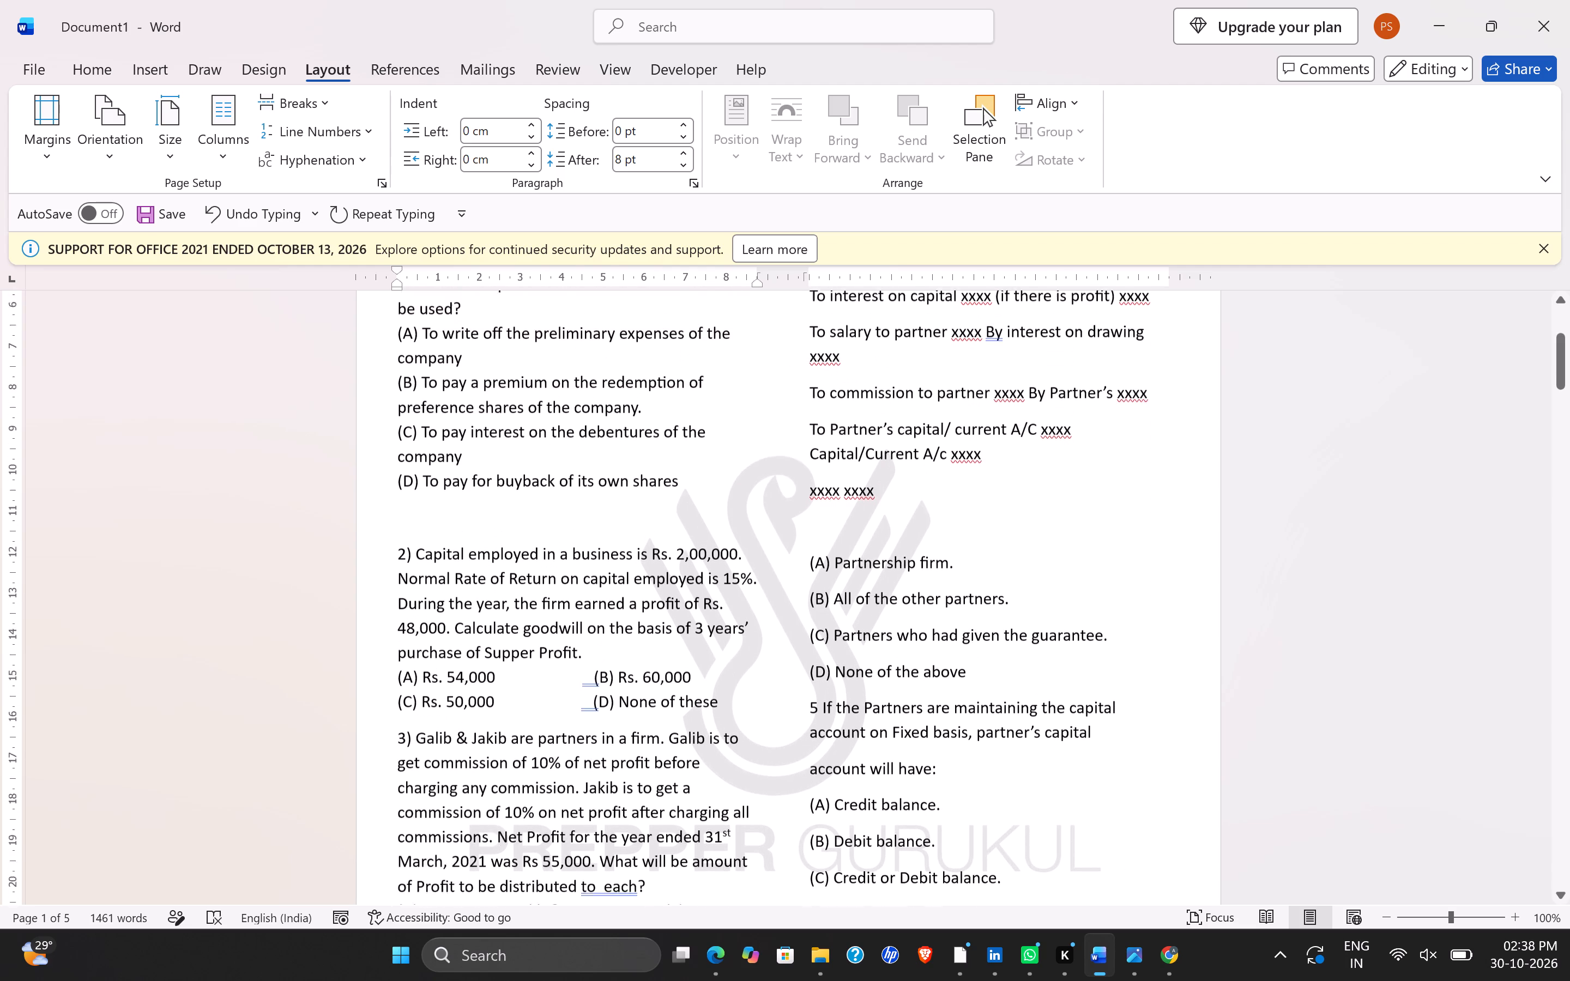
pyautogui.click(422, 603)
pyautogui.press('BackSpace')
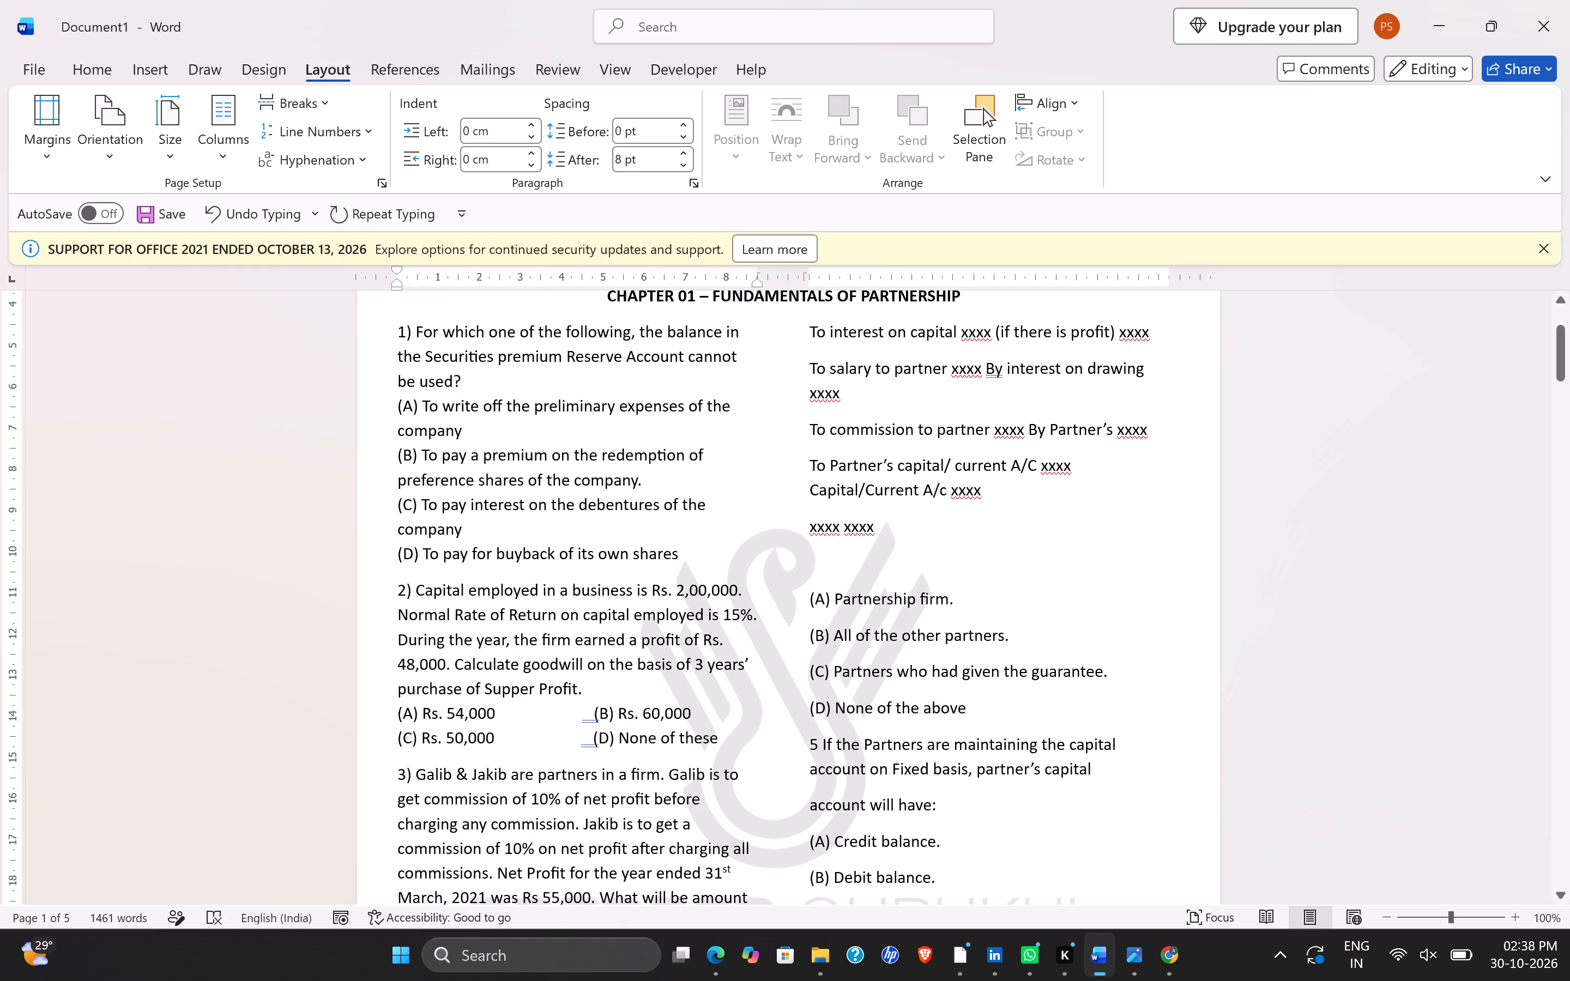
# Add a closing parenthesis after question number 4 and join "be borne by" to the preceding line with a space.
pyautogui.scroll(-2, 474, 724)
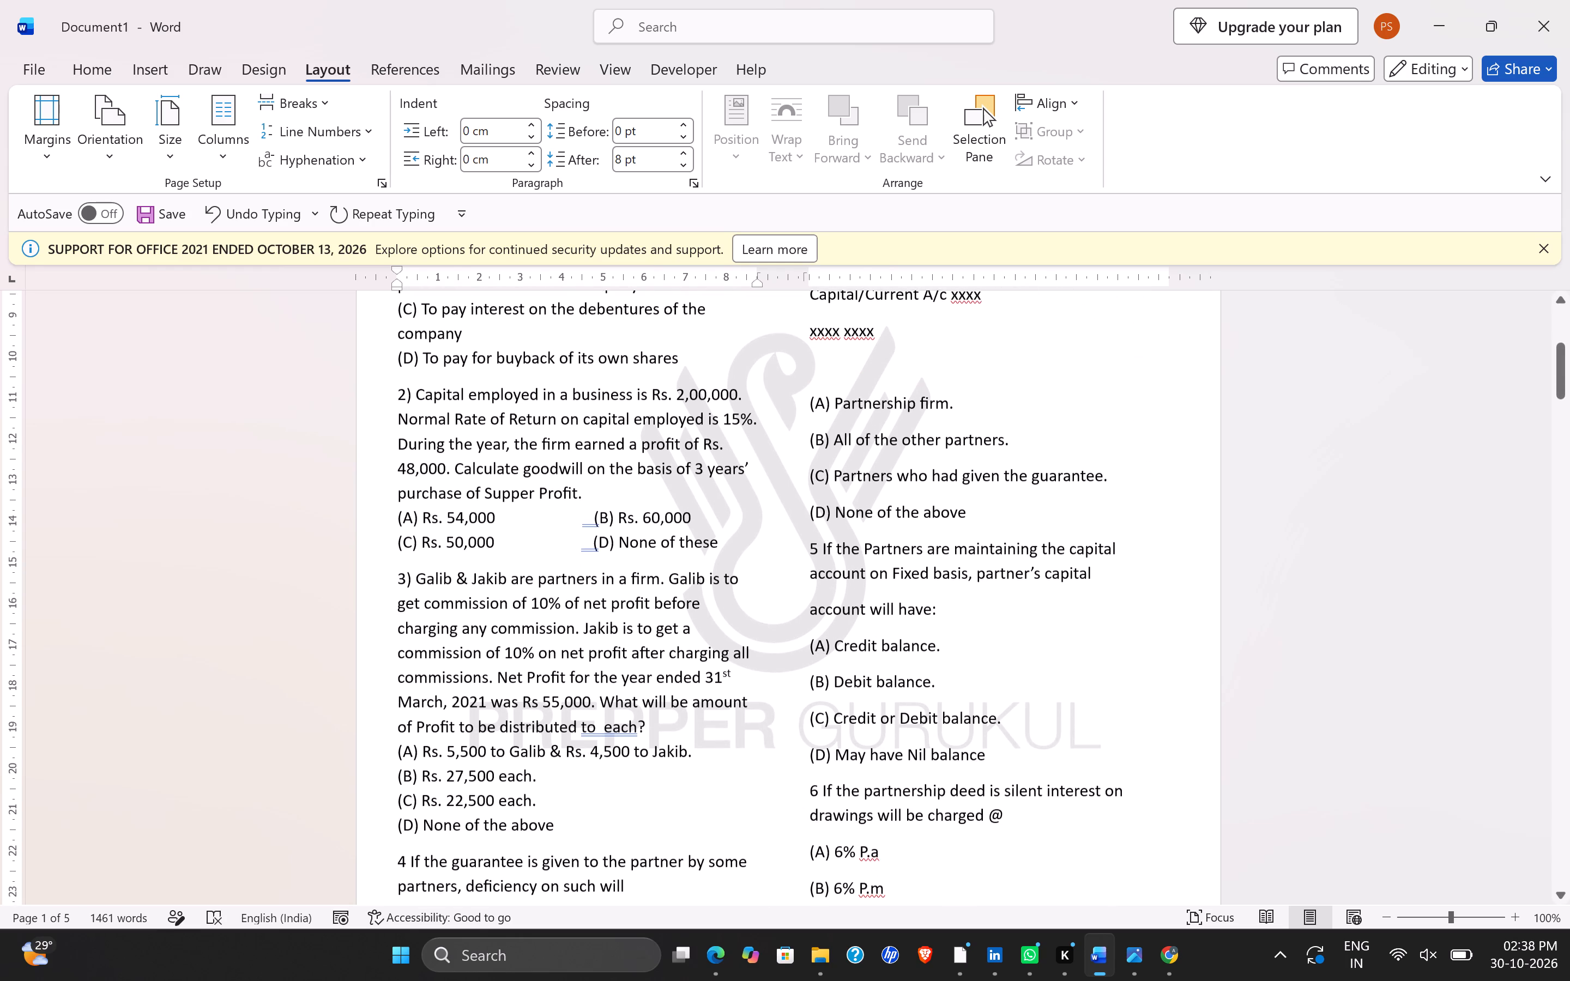
pyautogui.scroll(-2, 474, 724)
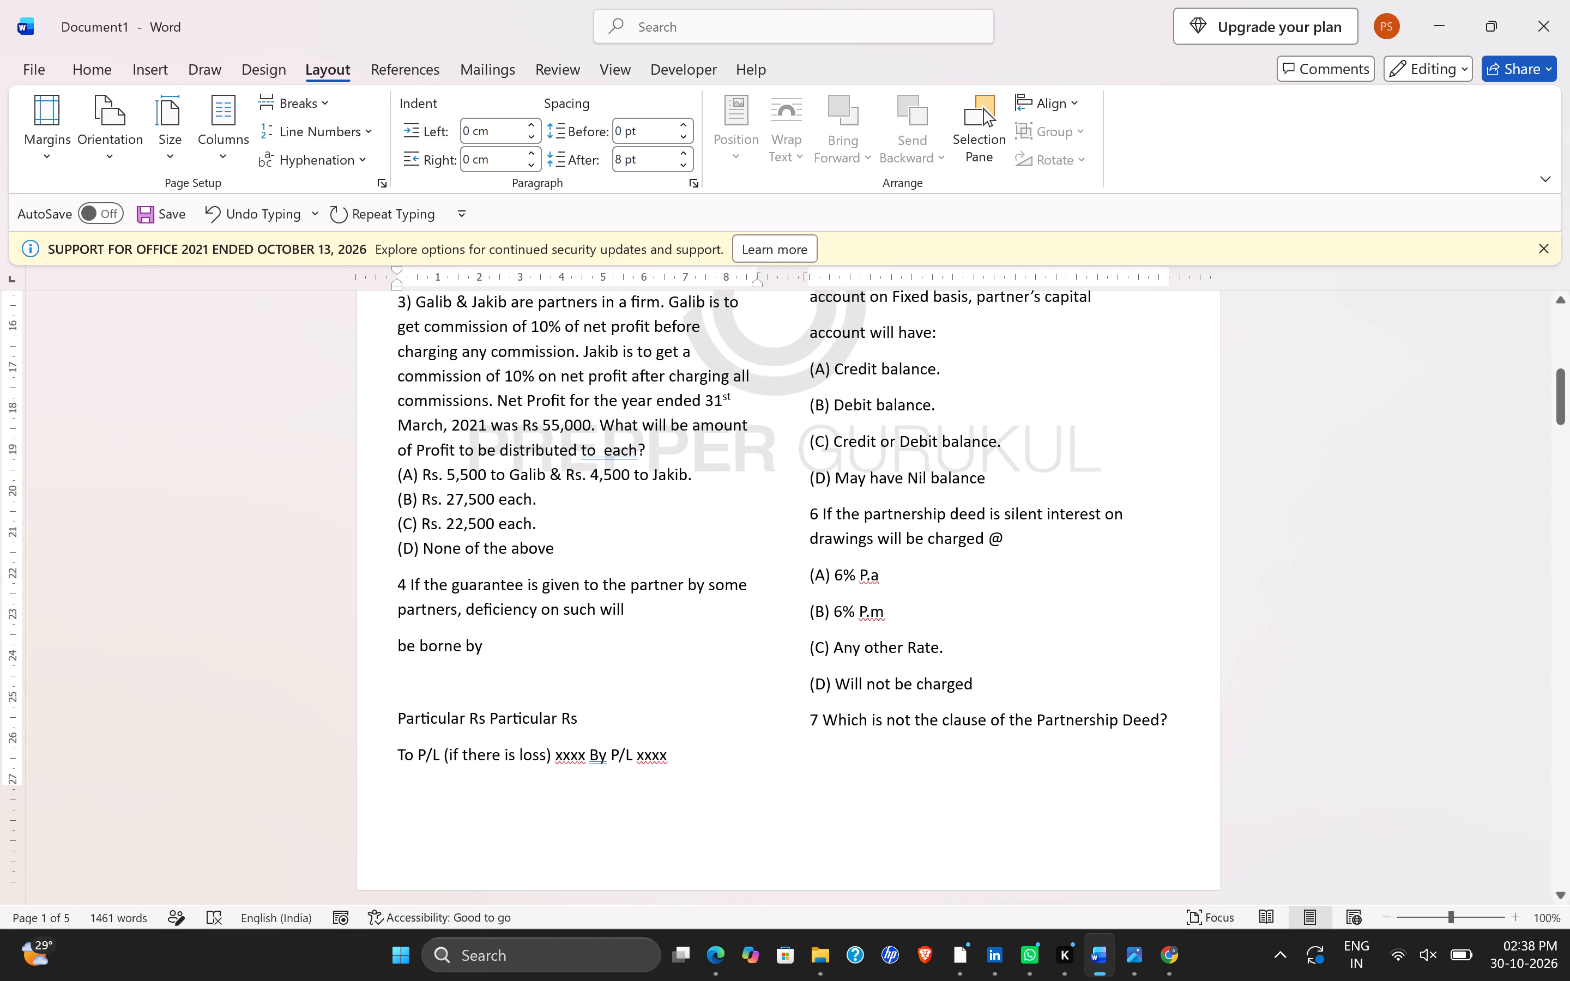
pyautogui.click(404, 585)
pyautogui.hotkey('shift', ')')
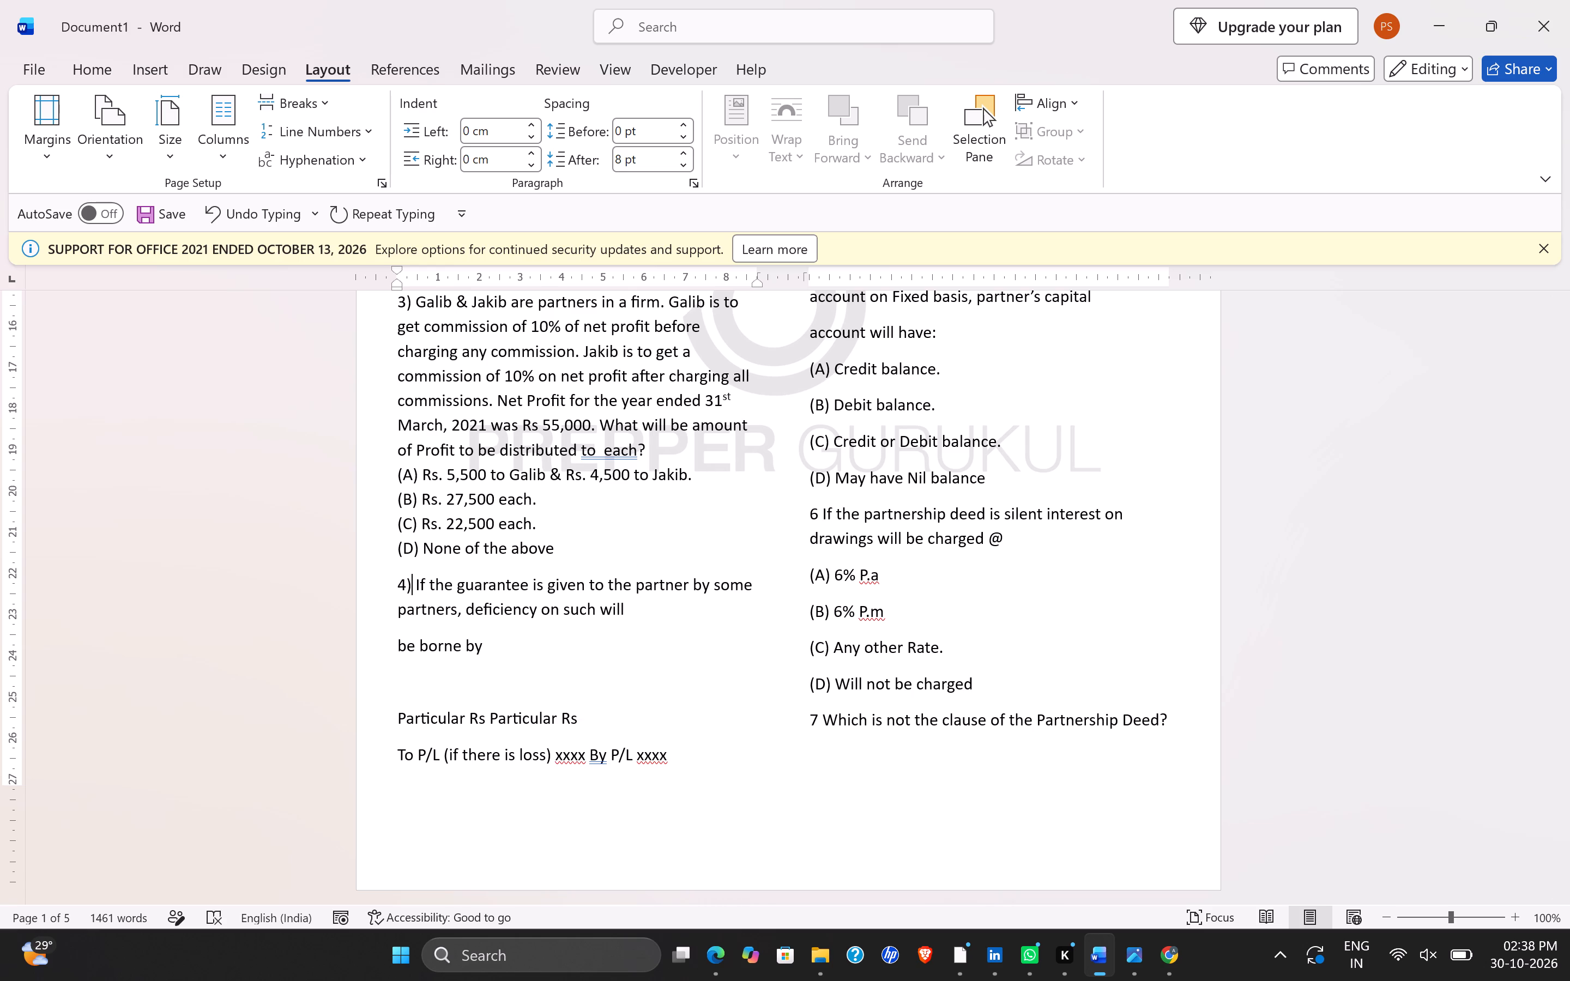
pyautogui.click(400, 643)
pyautogui.press('BackSpace')
pyautogui.press('space')
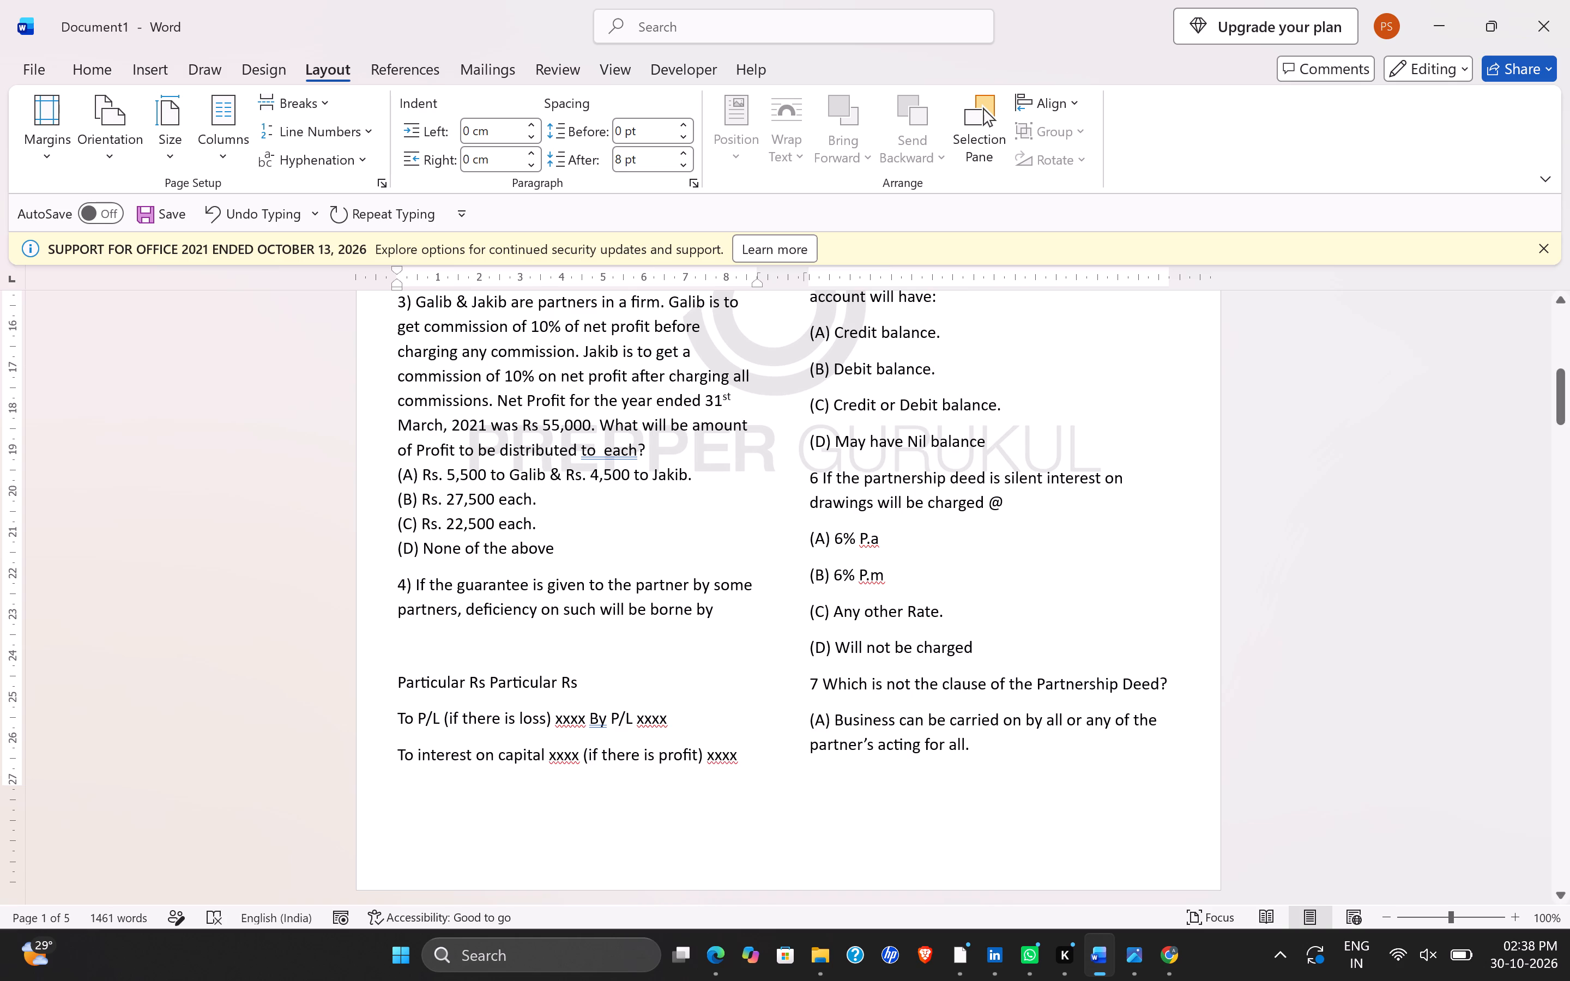
# Remove the blank paragraph after question 4 and join "Particular Rs Particular Rs" to its text with a space.
pyautogui.click(394, 685)
pyautogui.press('\\')
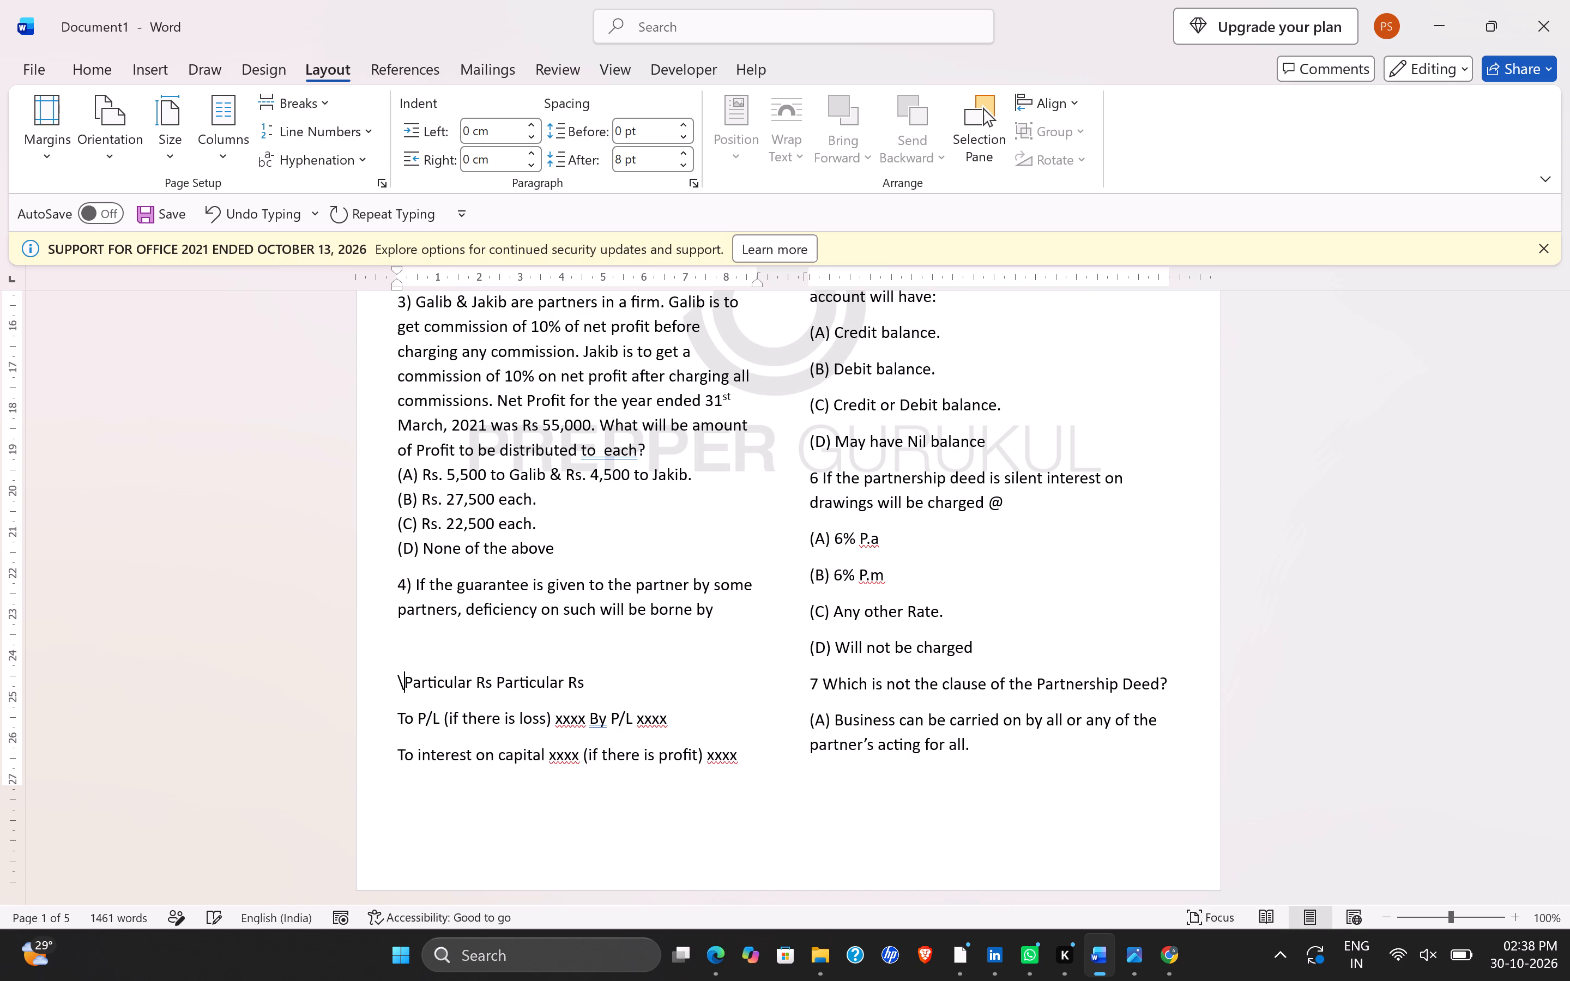
pyautogui.press('BackSpace')
pyautogui.press('BackSpace')
pyautogui.press('BackSpace')
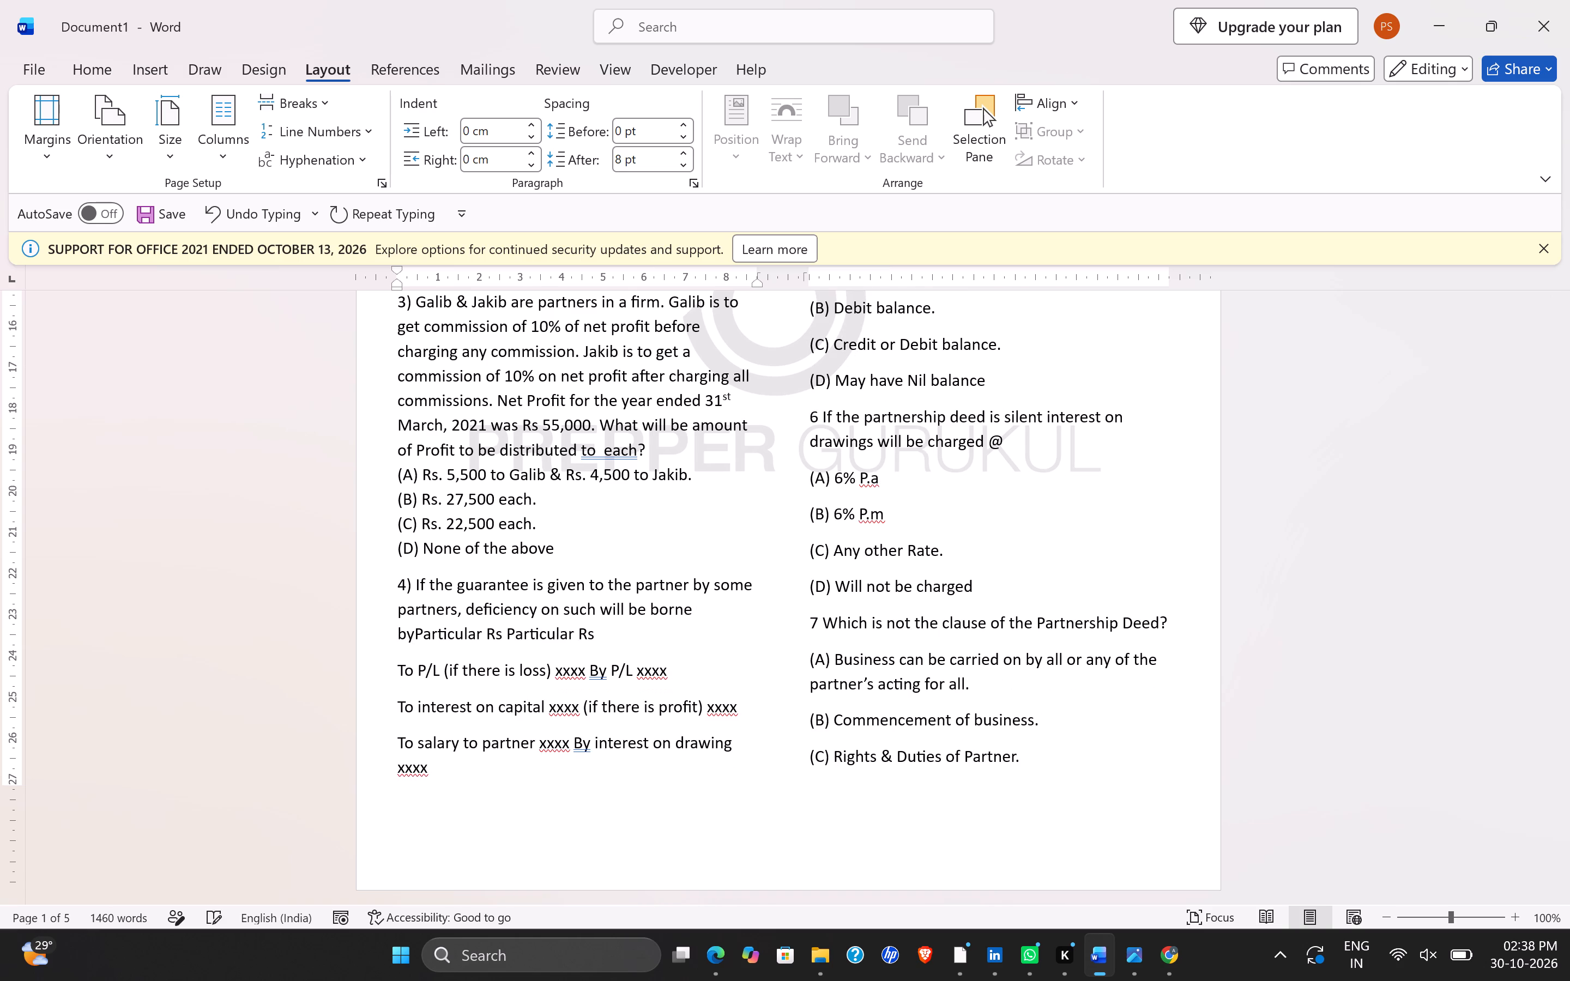
pyautogui.press('space')
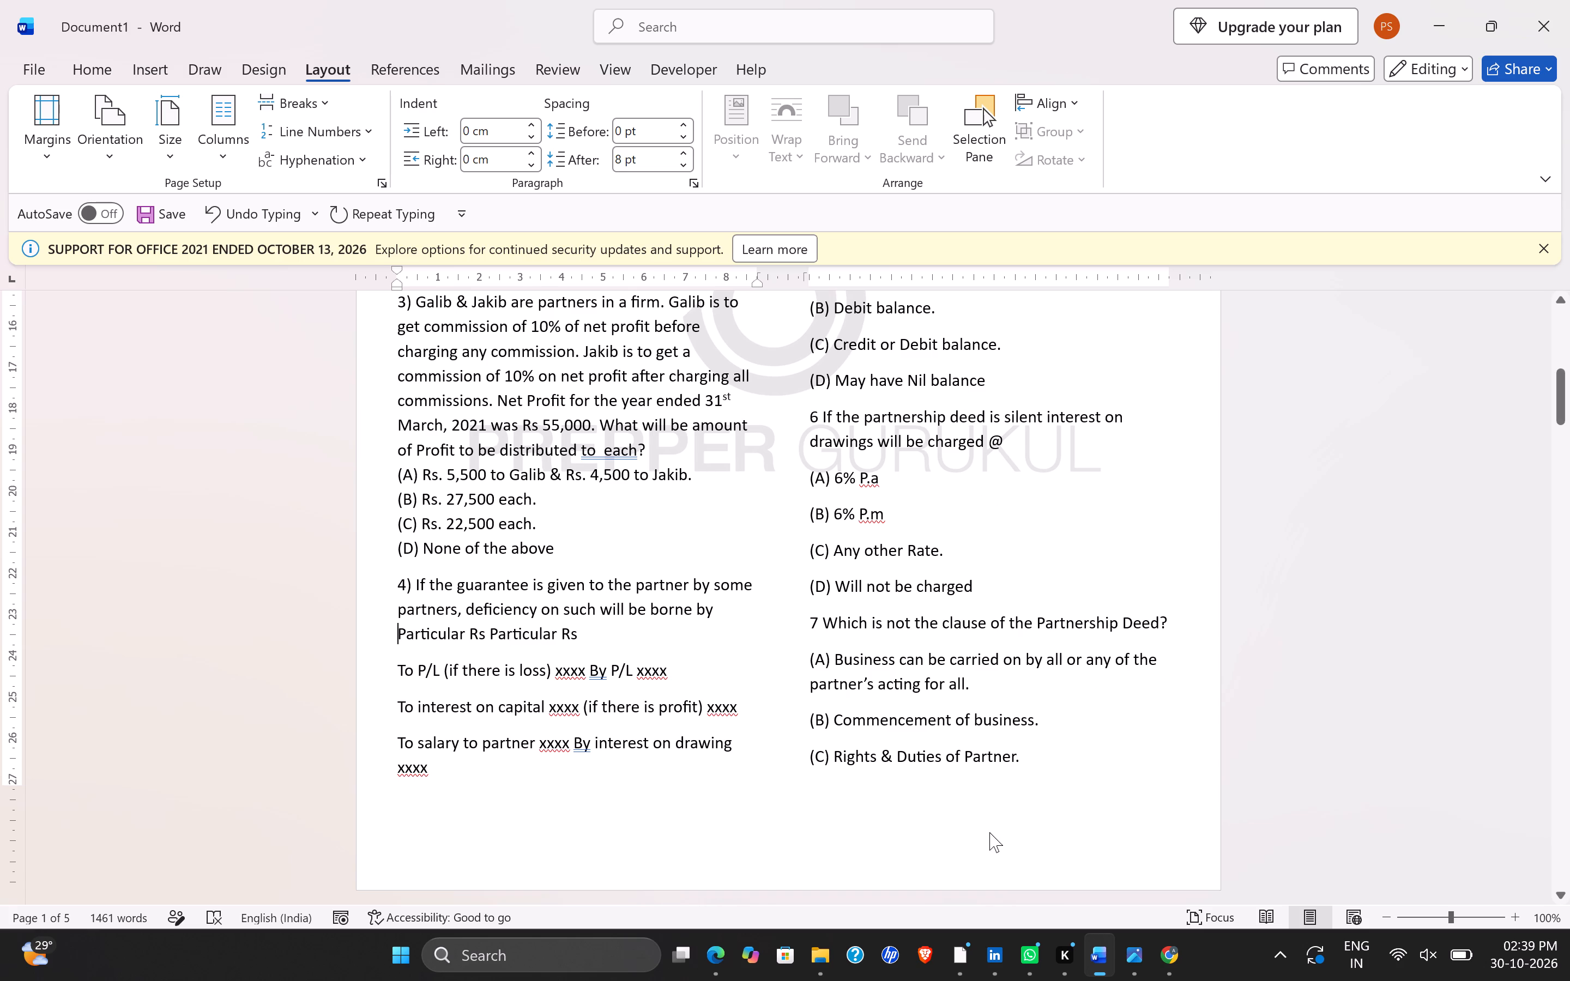
# Switch to the accountancy support PDF in Edge and examine question 4 and its options in the original multiple-choice section.
pyautogui.click(712, 954)
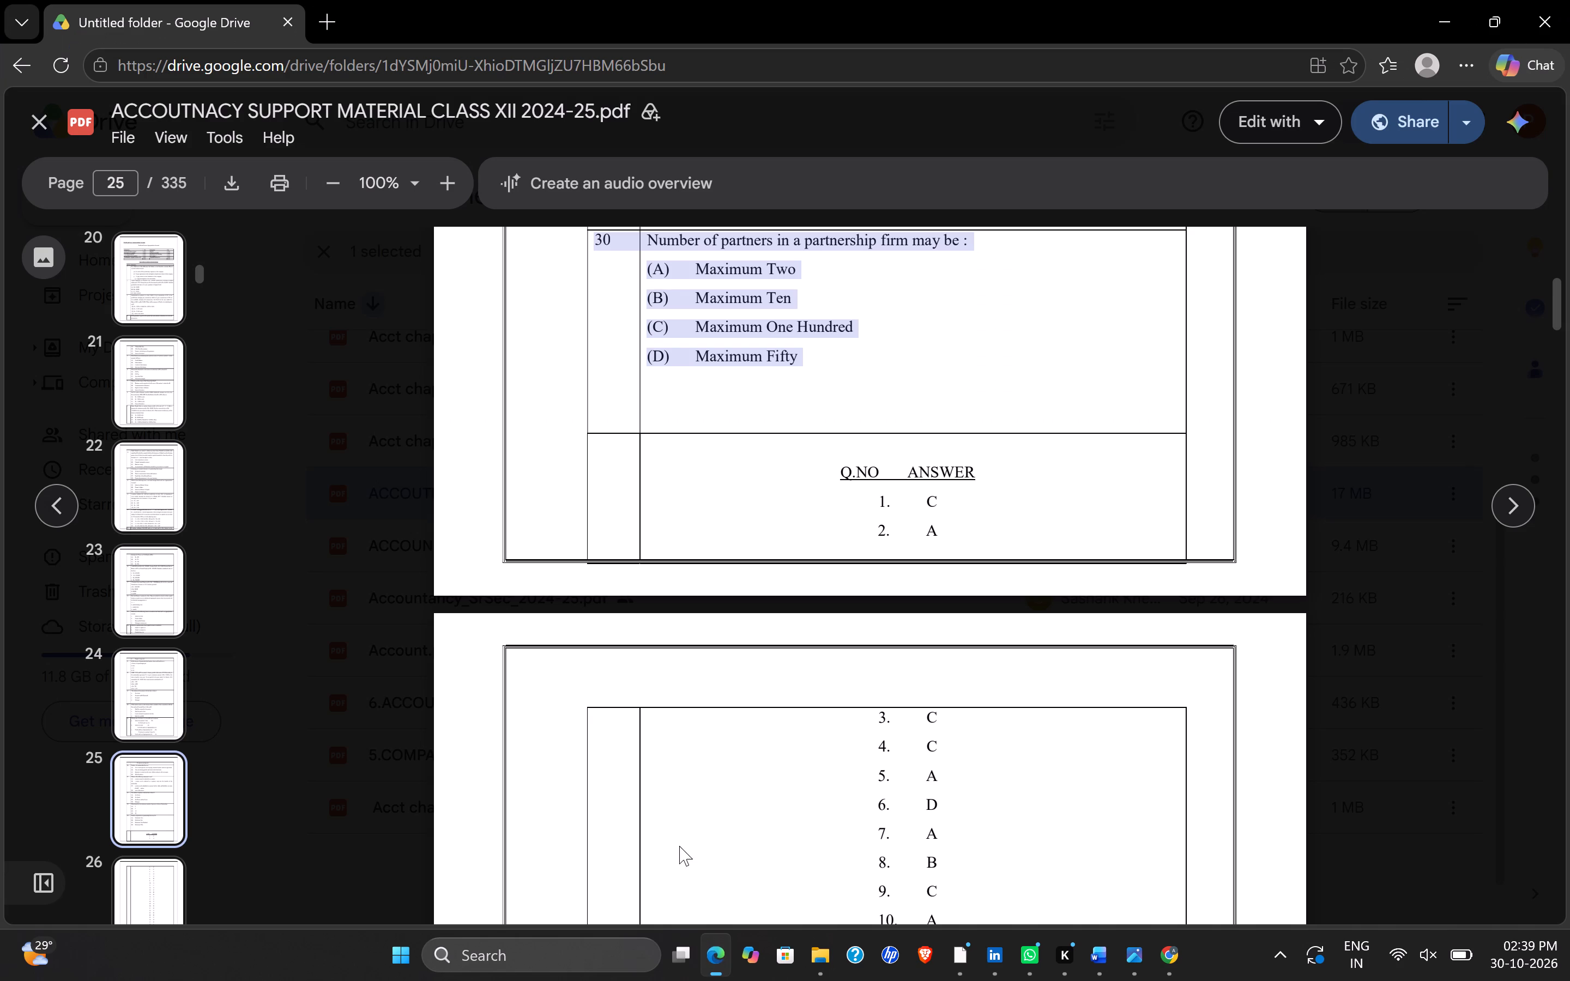
pyautogui.scroll(17, 756, 530)
pyautogui.scroll(5, 756, 530)
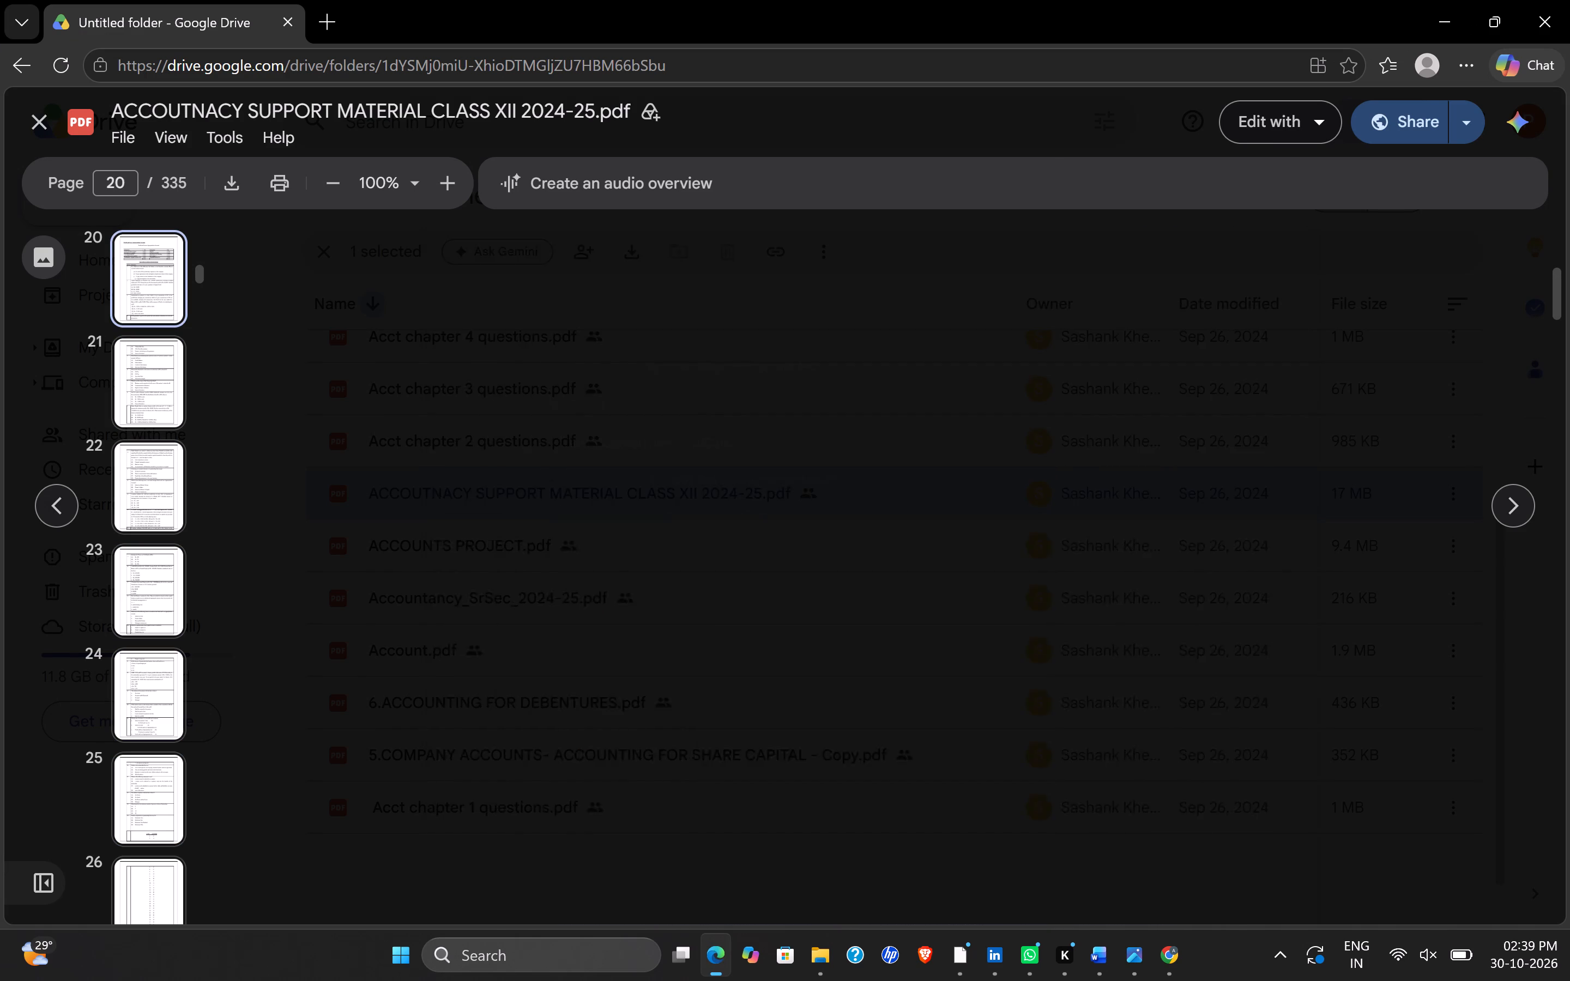
pyautogui.scroll(4, 756, 530)
pyautogui.scroll(-2, 756, 530)
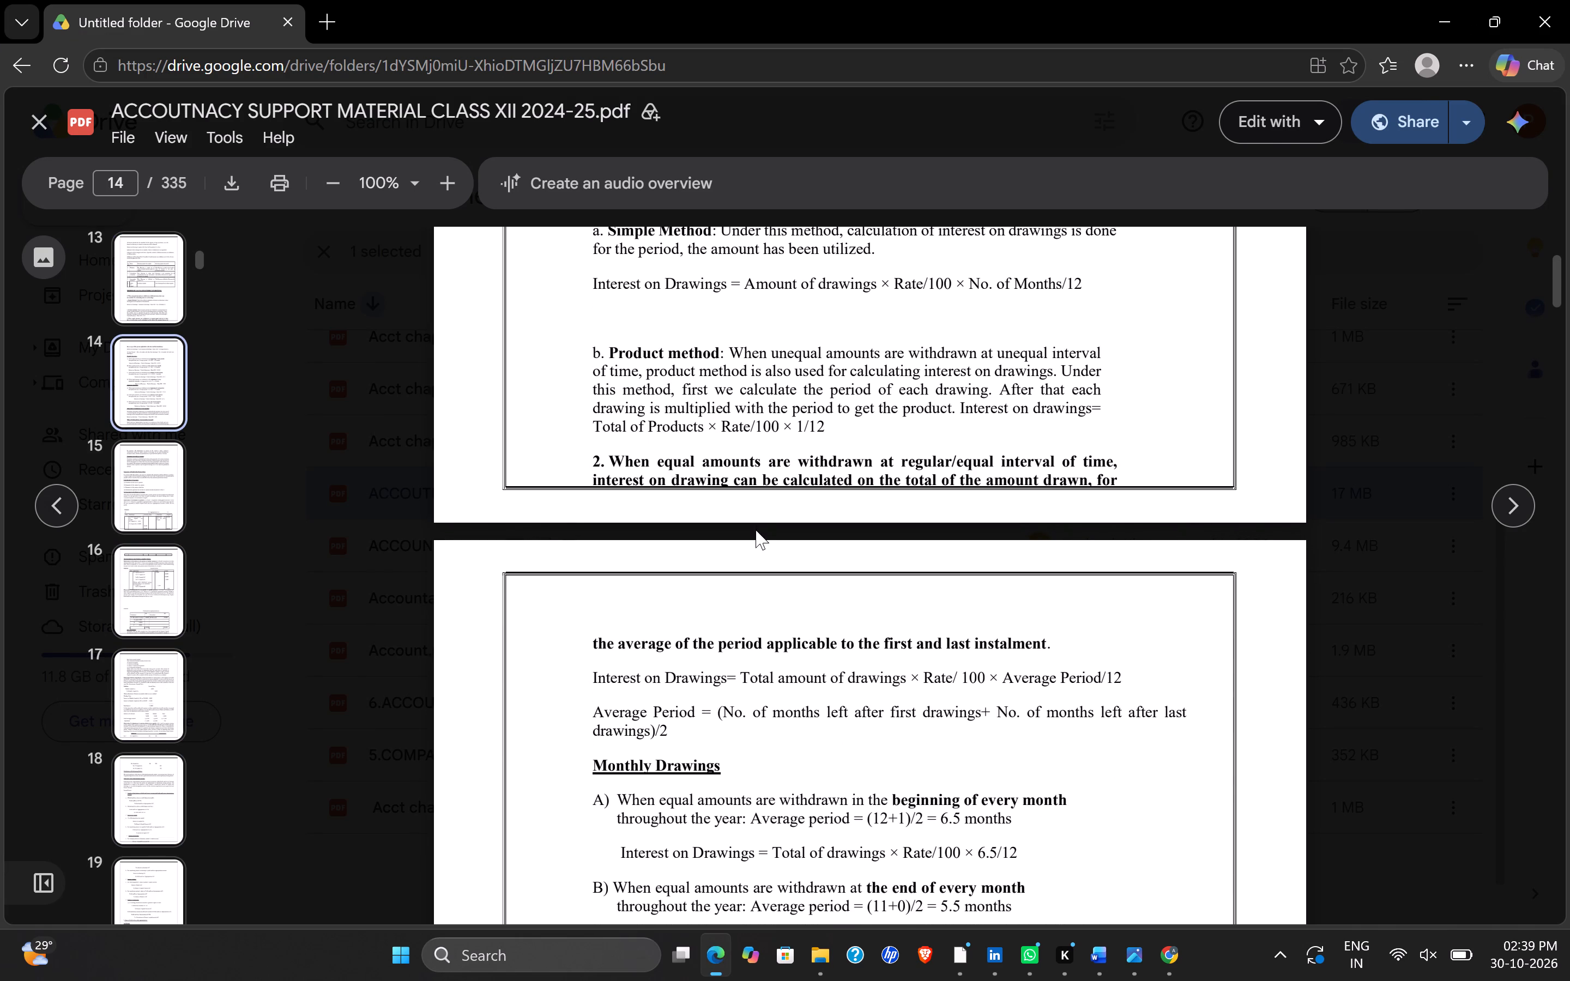
pyautogui.scroll(-13, 756, 530)
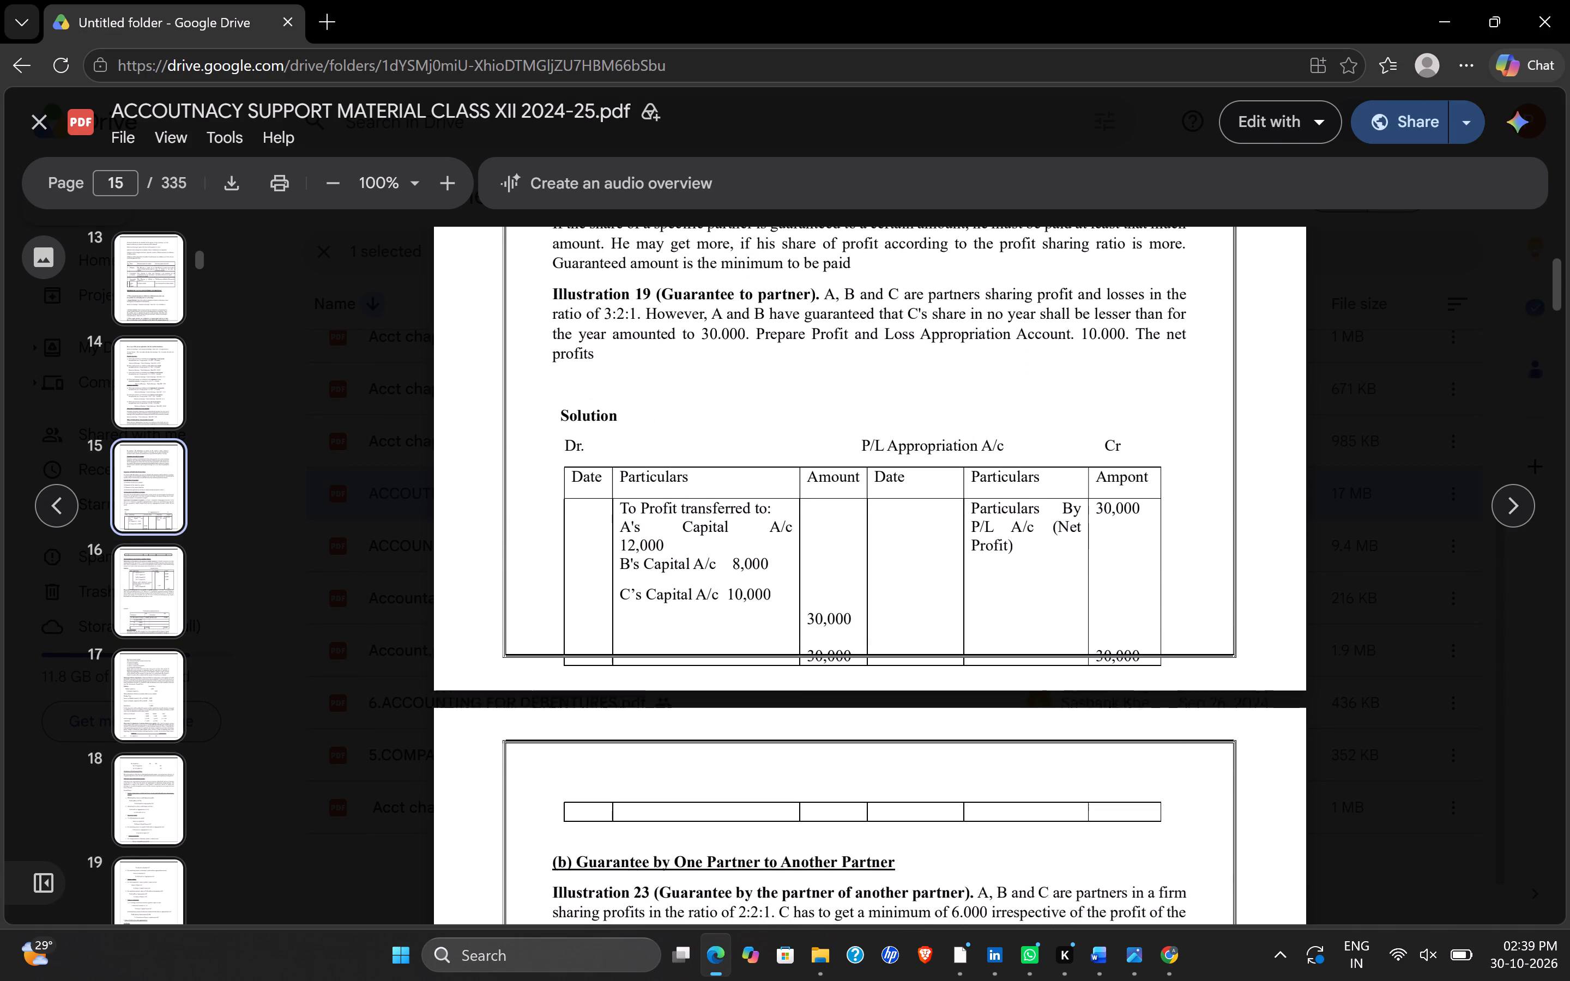
pyautogui.scroll(-19, 756, 530)
pyautogui.scroll(-9, 756, 530)
pyautogui.scroll(5, 756, 530)
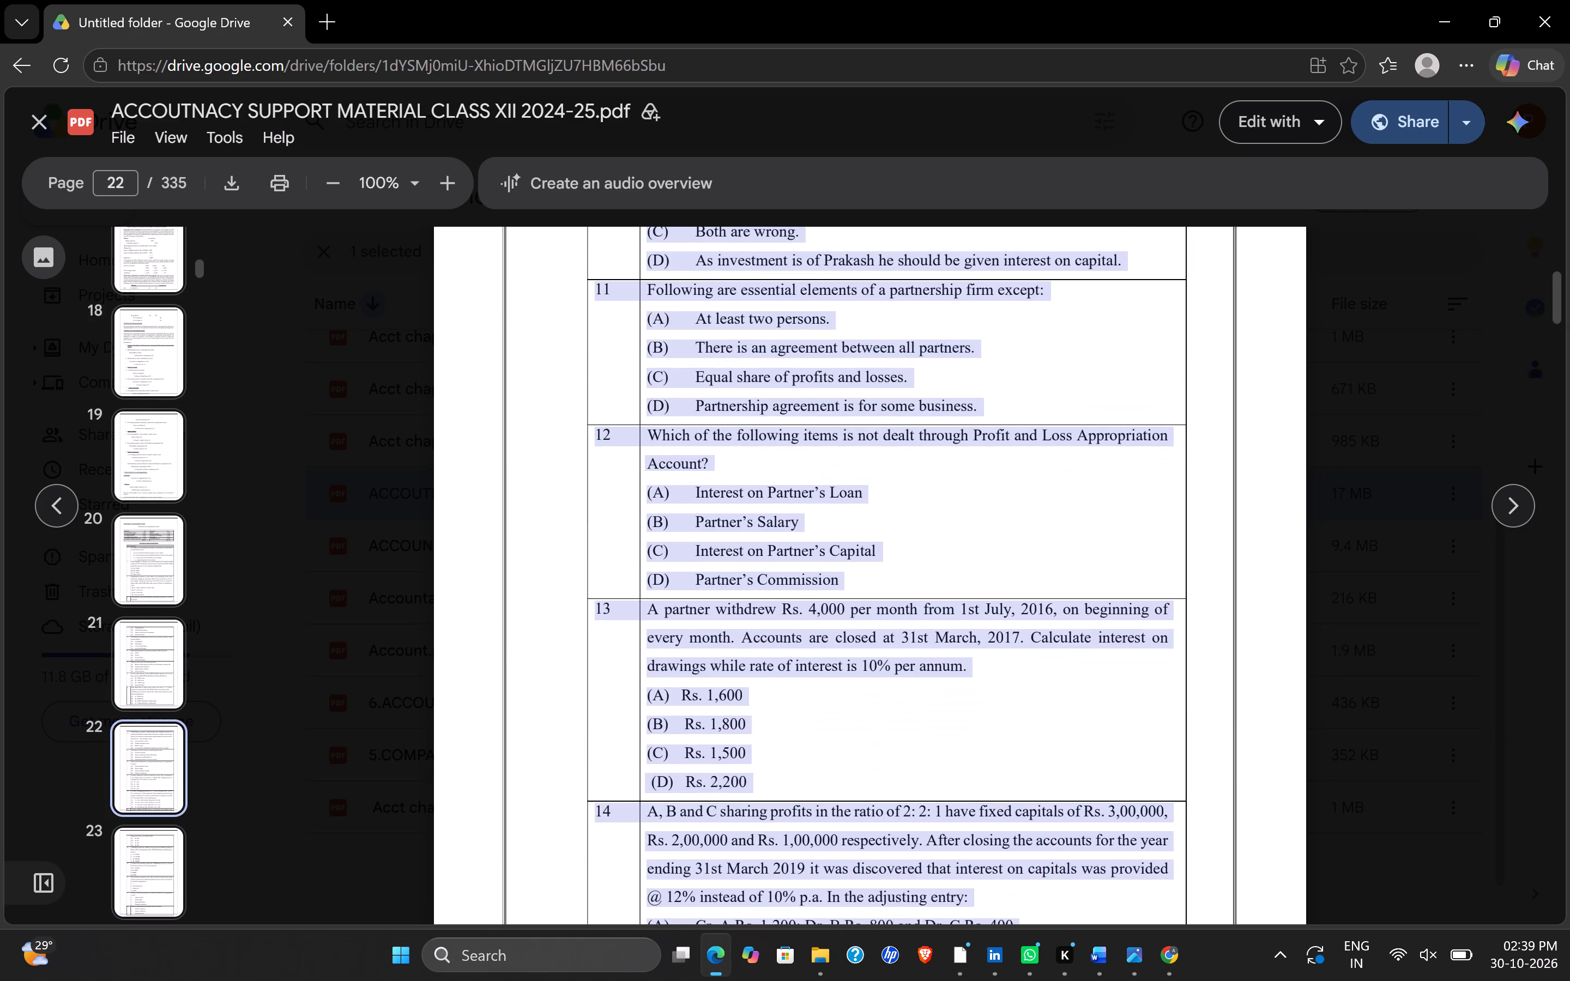
pyautogui.scroll(10, 756, 530)
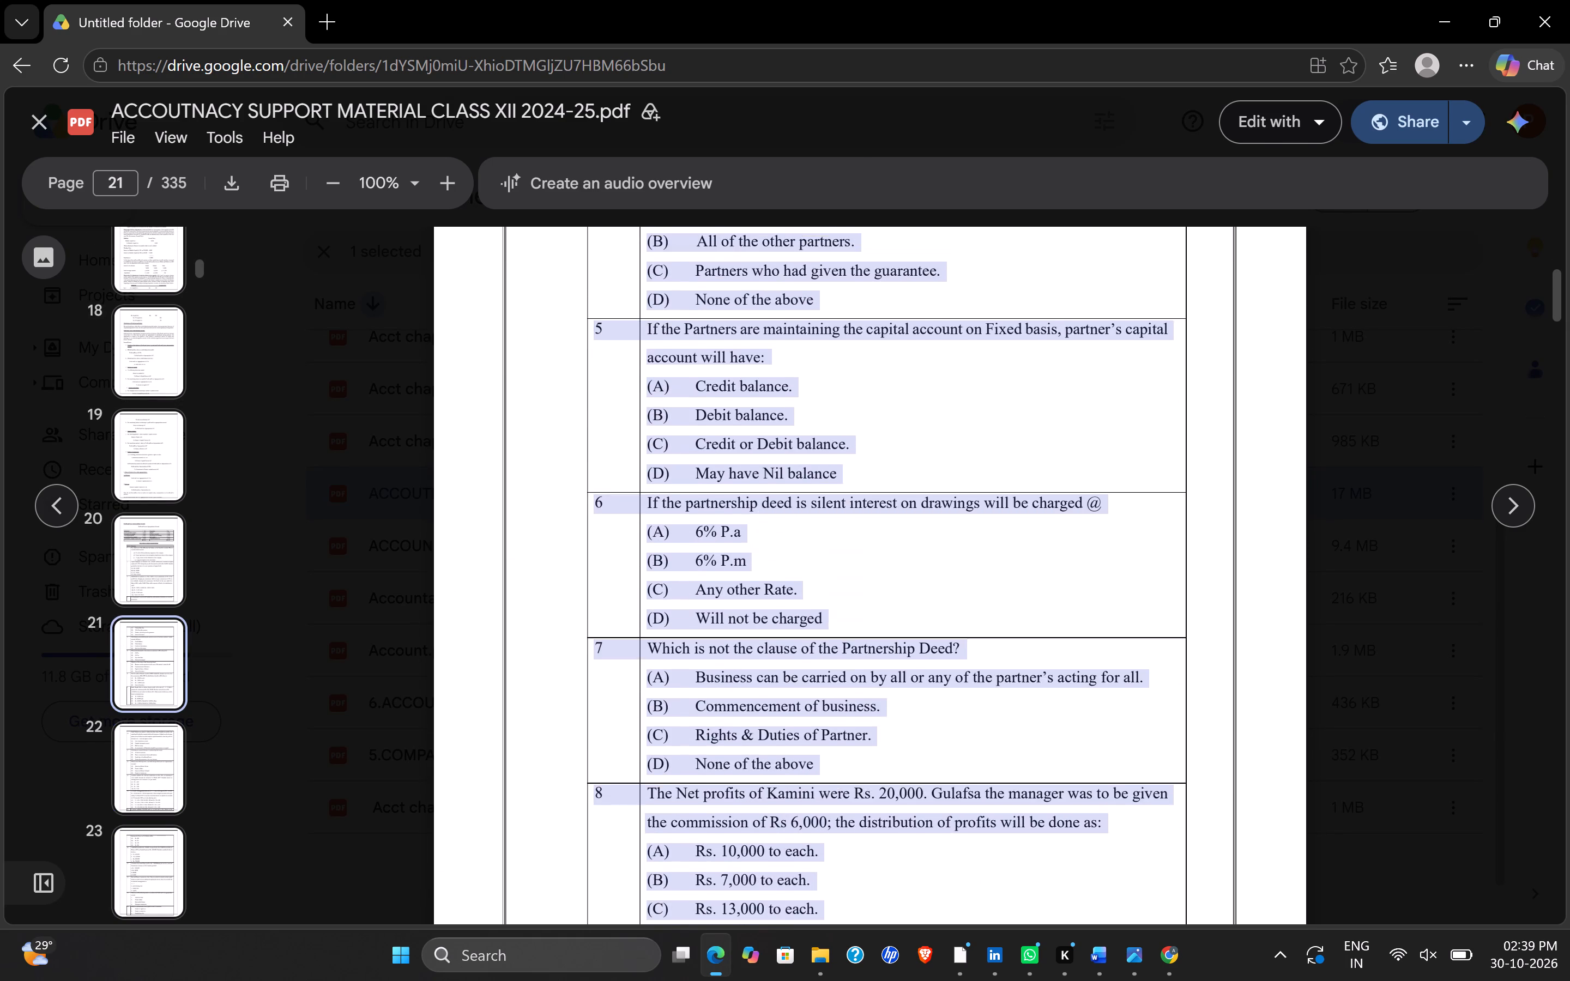
pyautogui.scroll(5, 756, 530)
pyautogui.scroll(-1, 756, 530)
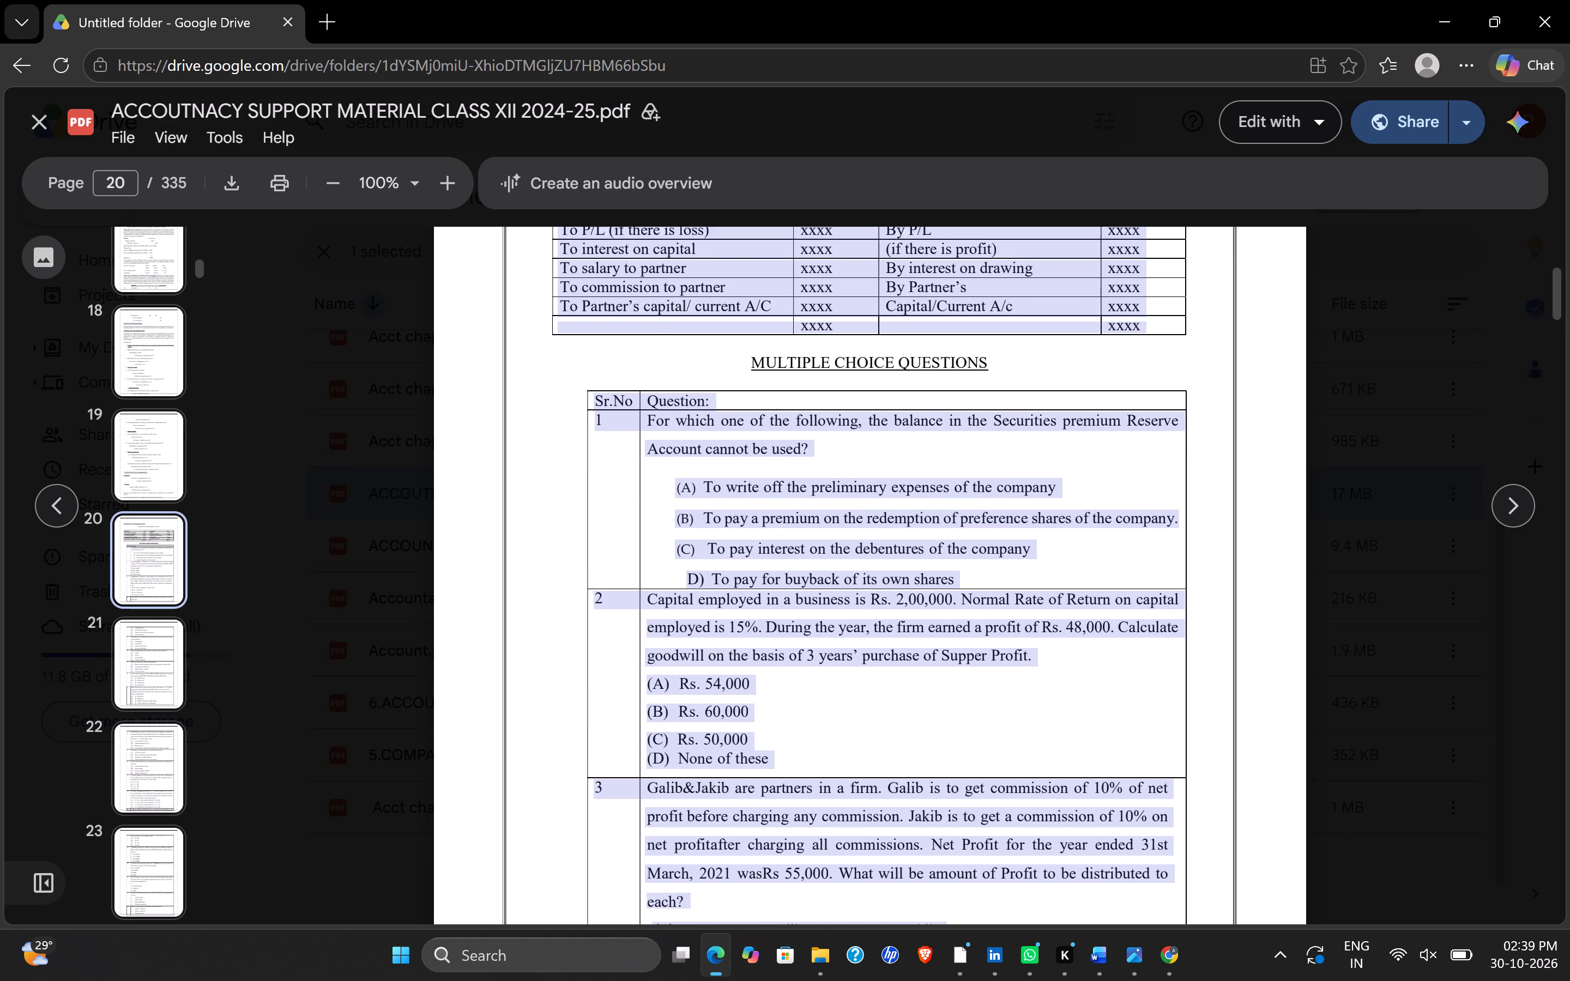
pyautogui.scroll(-5, 756, 530)
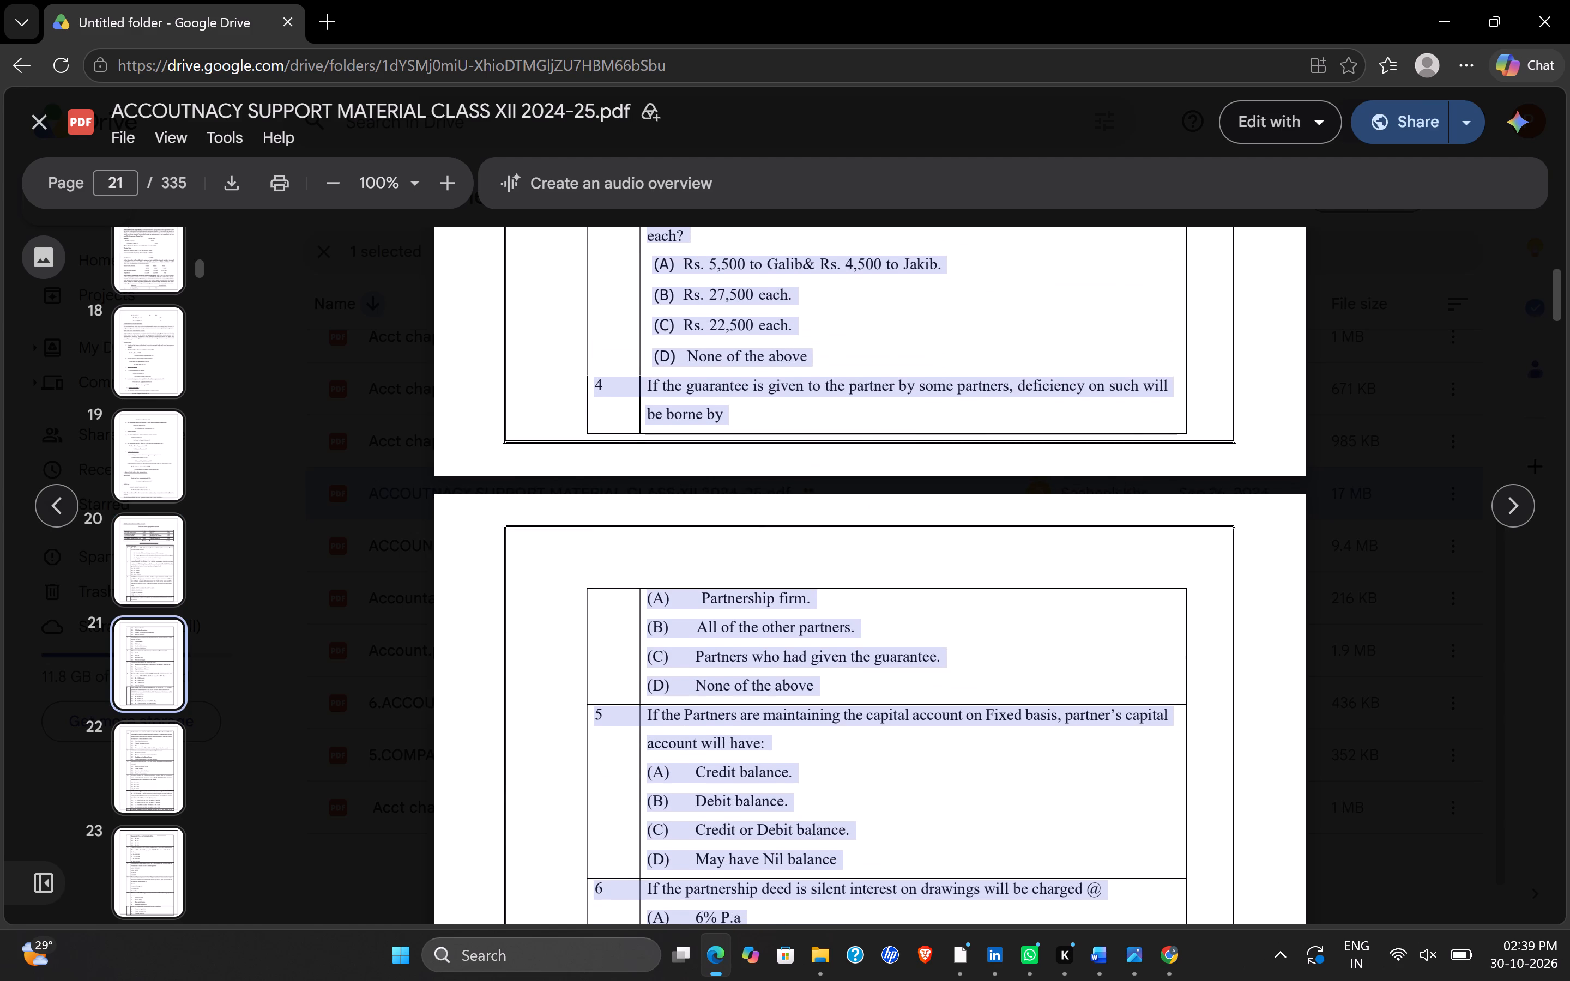
pyautogui.scroll(1, 859, 548)
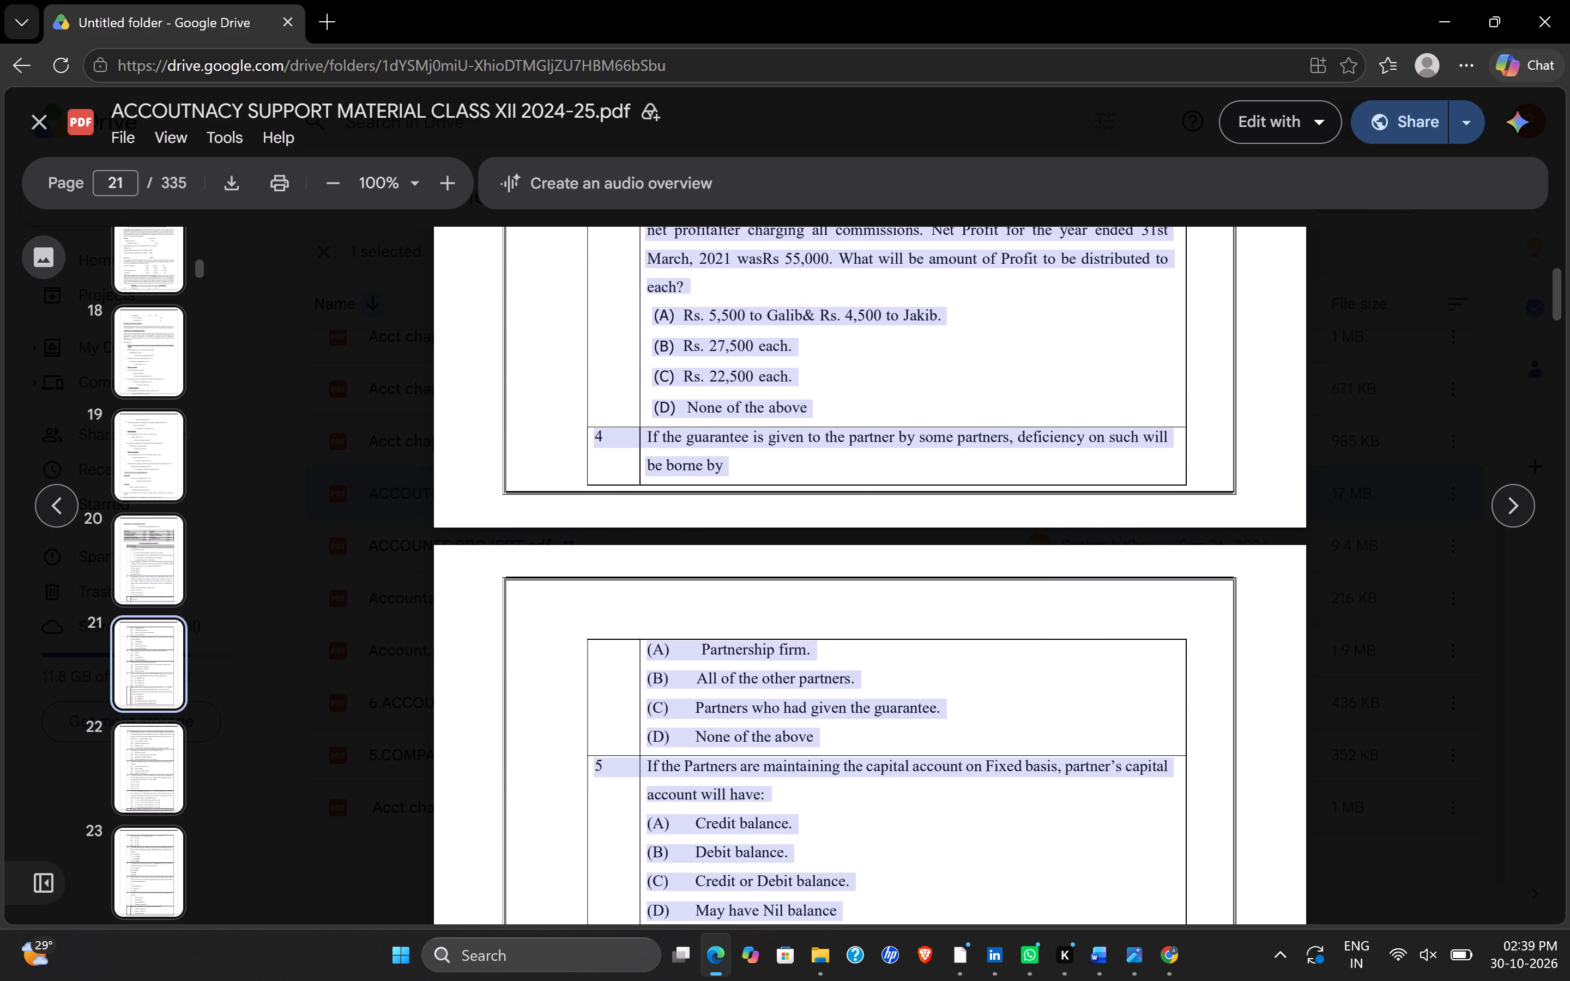
# Arrange the source PDF's browser window side by side with the Word document.
pyautogui.click(1494, 19)
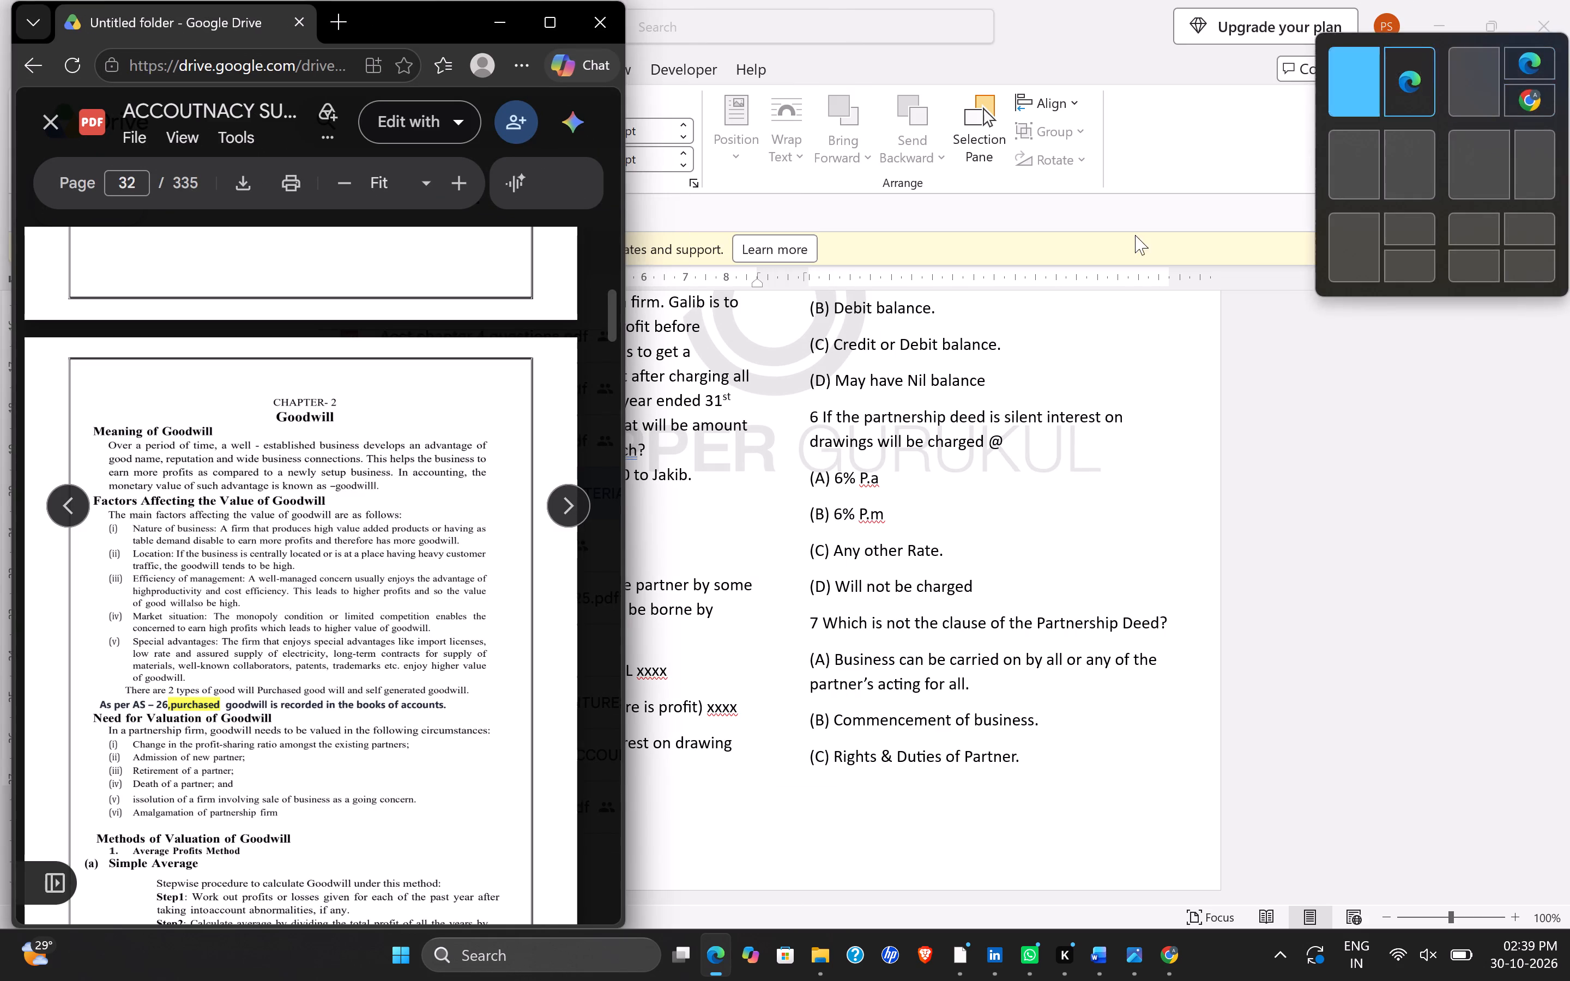
# Look back through the accountancy support PDF for the multiple-choice section that contains question 4.
pyautogui.scroll(4, 397, 394)
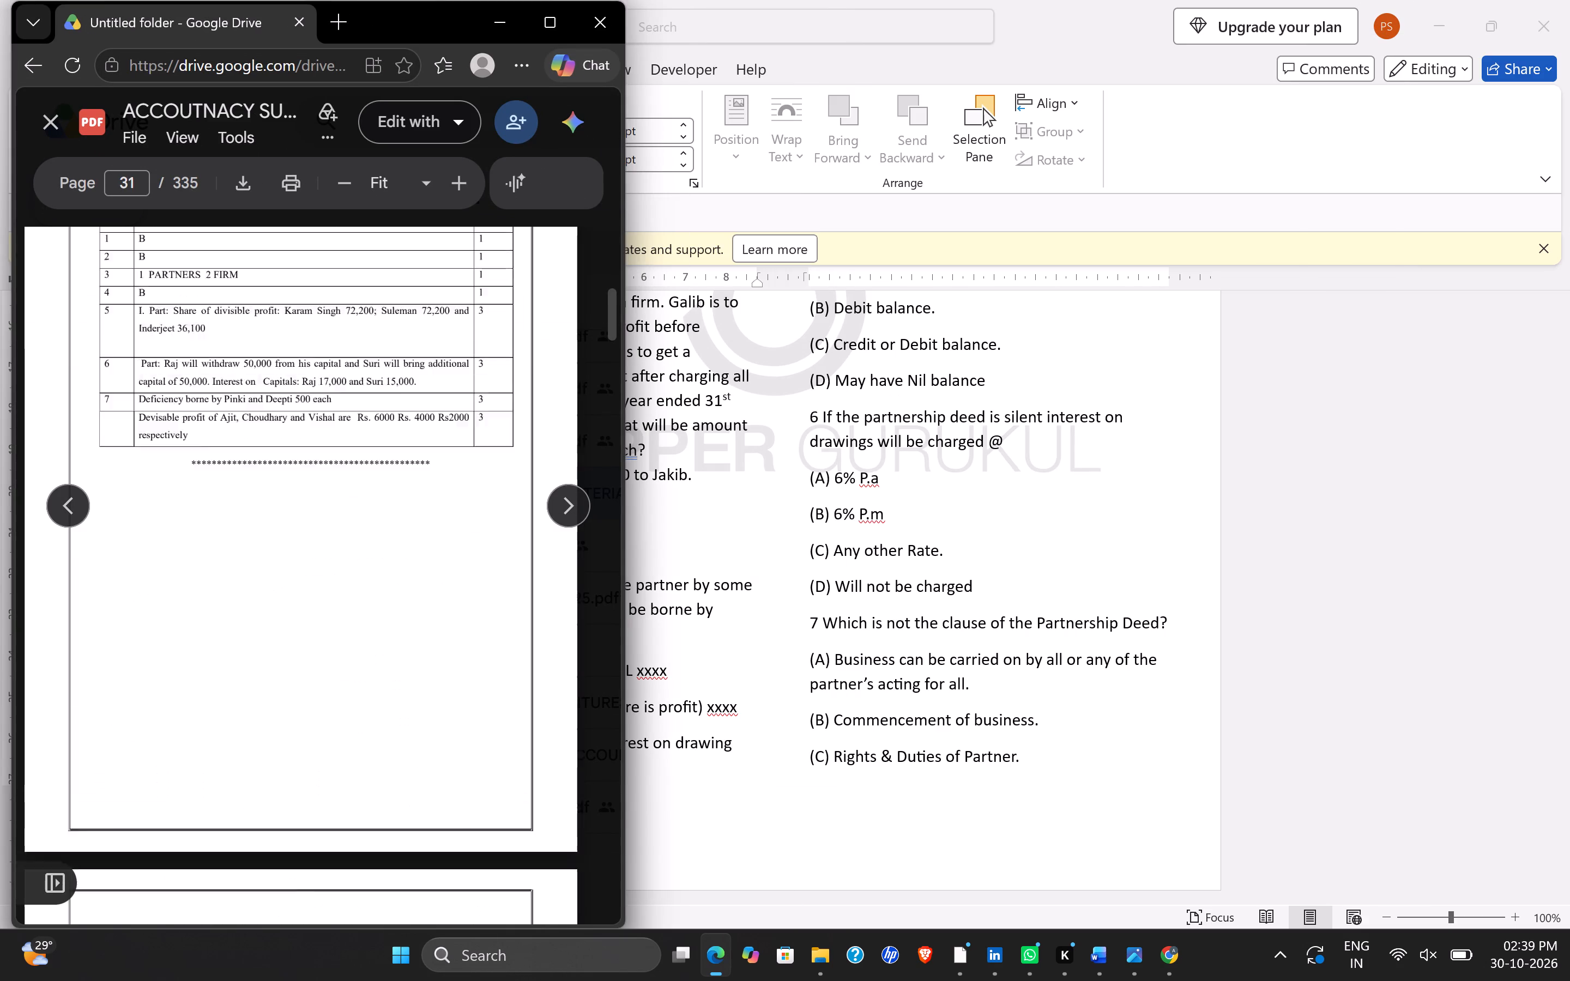
pyautogui.scroll(10, 397, 394)
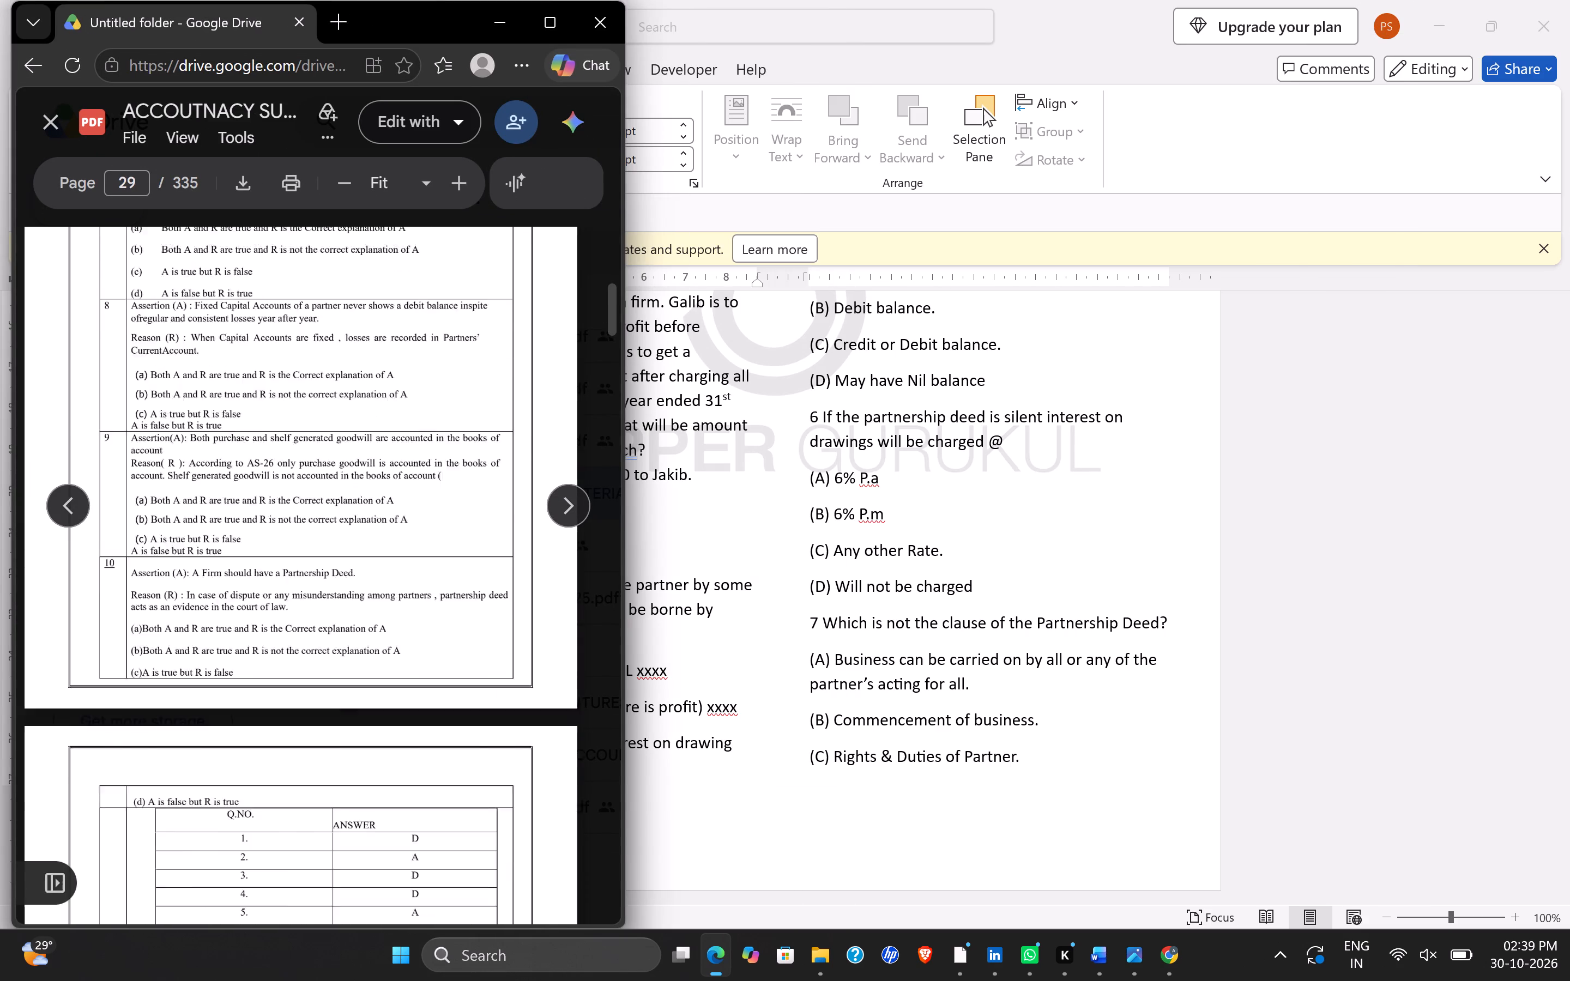
pyautogui.scroll(6, 397, 394)
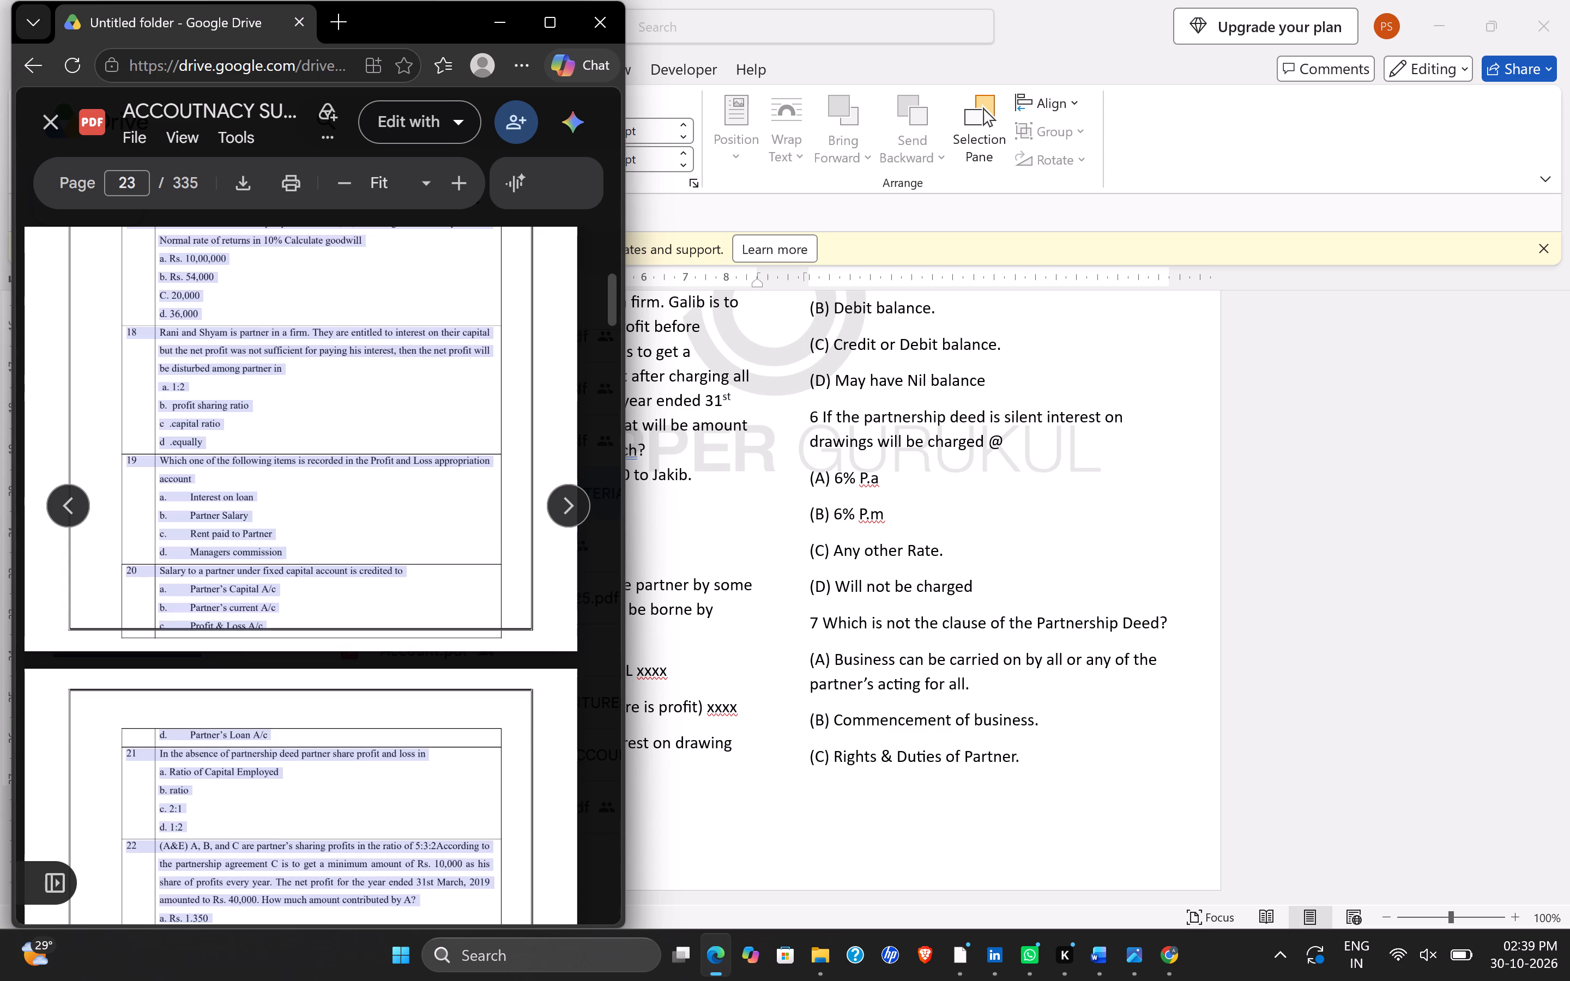
pyautogui.scroll(4, 397, 394)
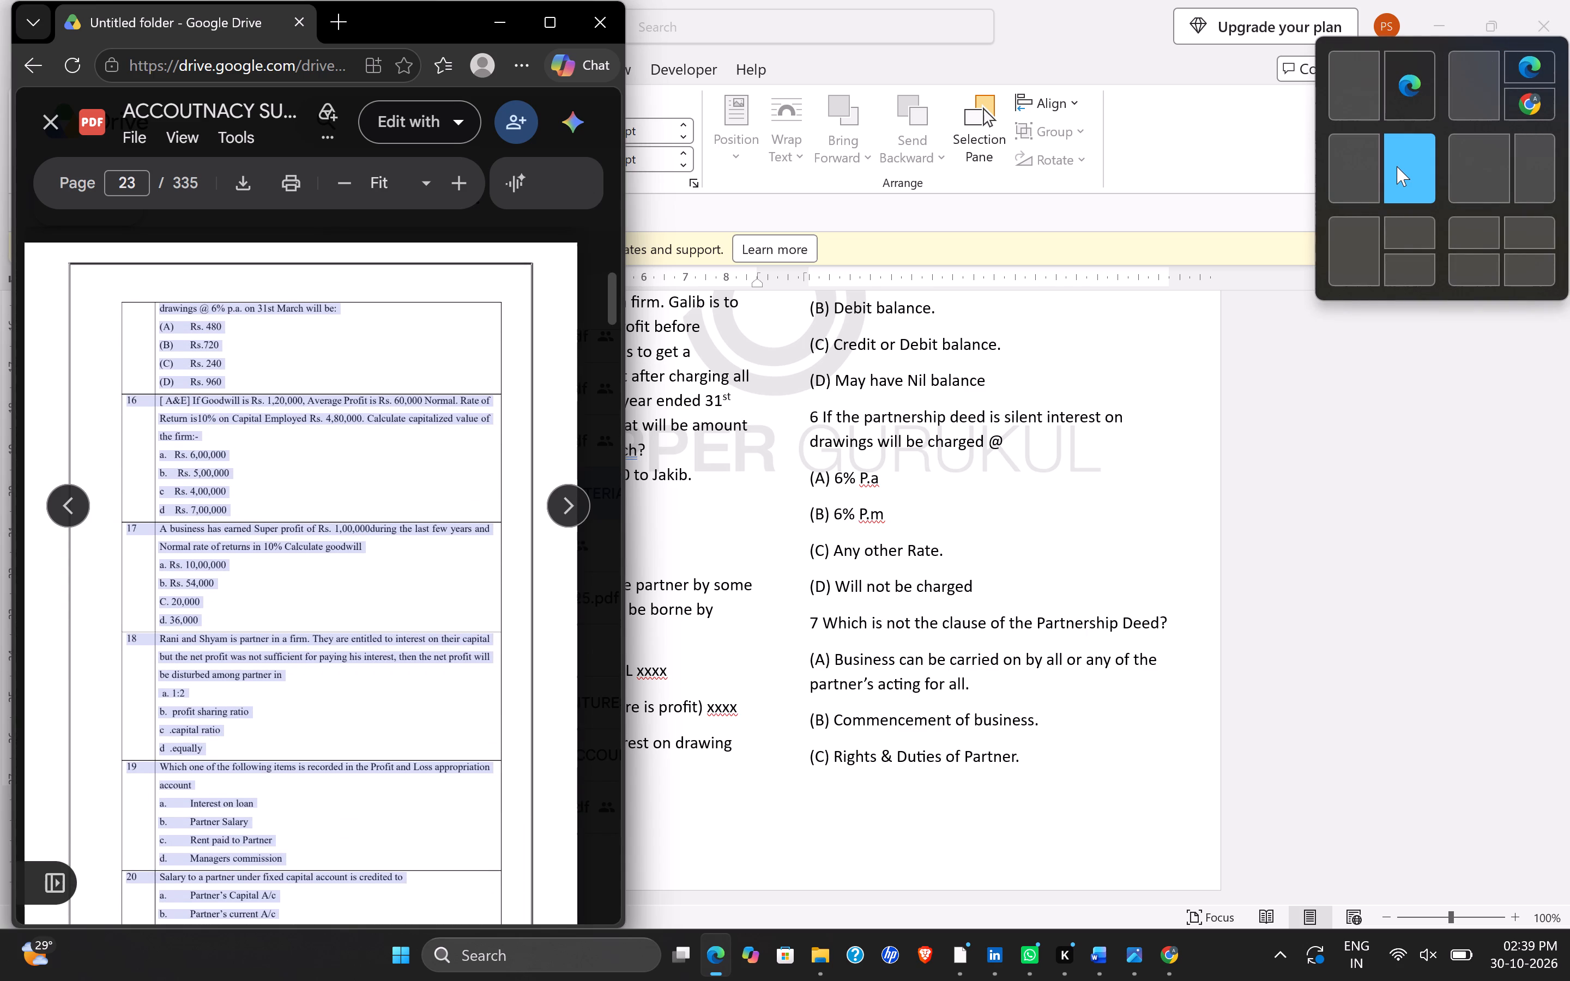
# Snap the Word window to one half of an equal two-window layout.
pyautogui.click(1397, 166)
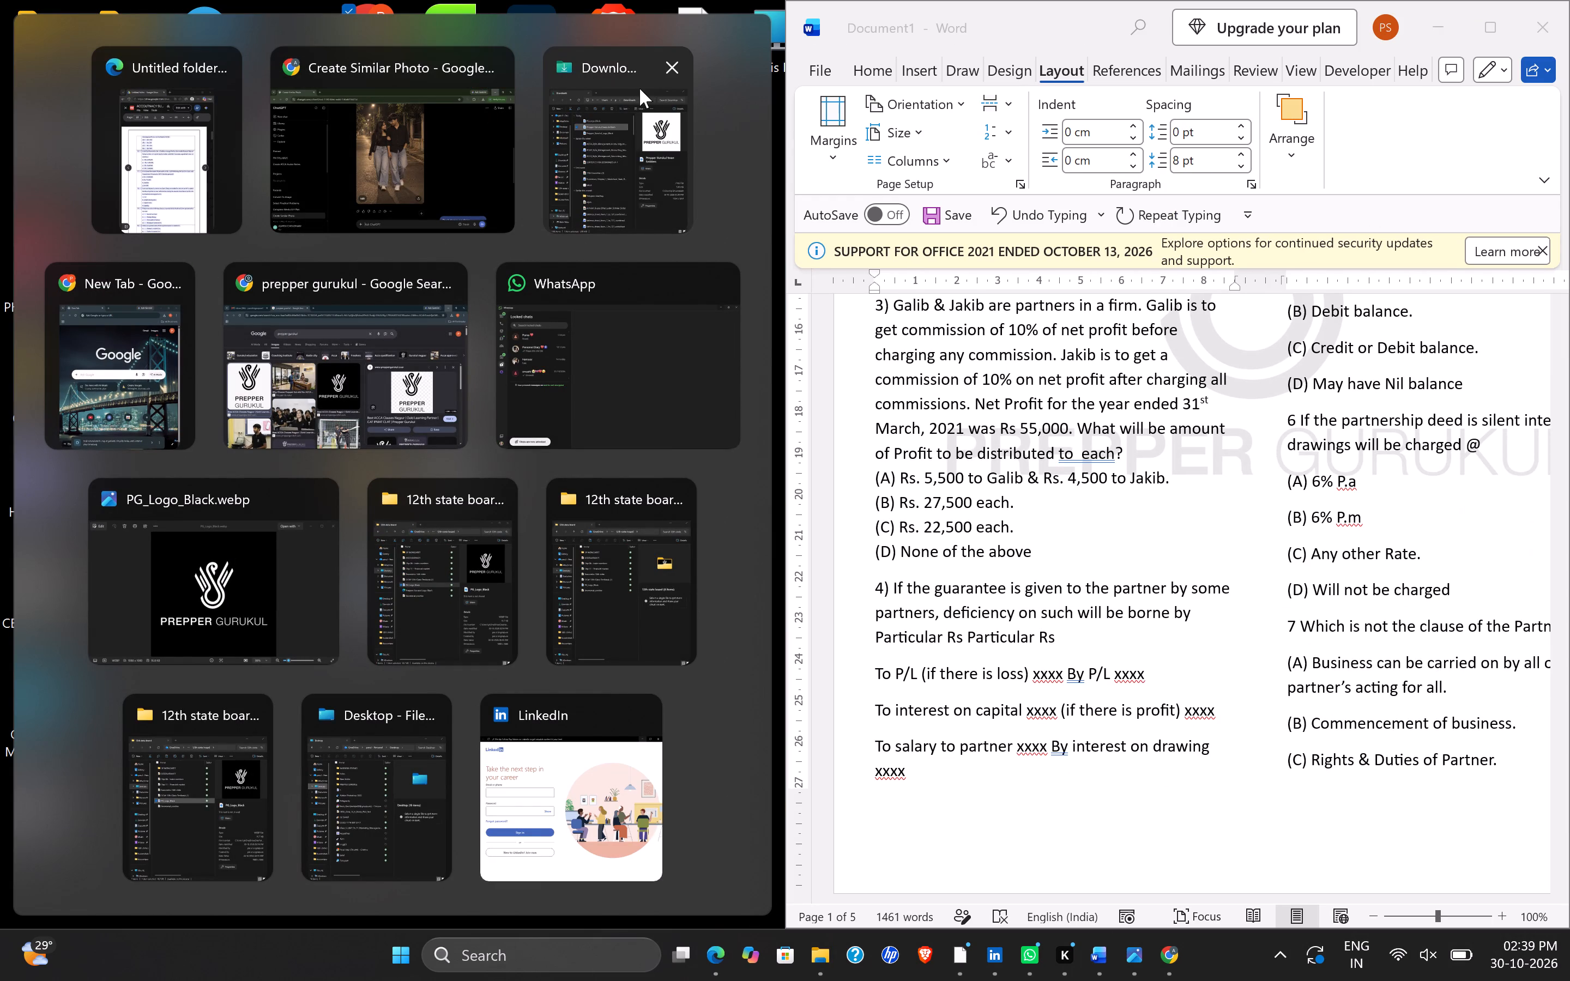
# Close the unneeded File Explorer, Prepper Gurukul search, New Tab, PG_Logo_Black.webp and LinkedIn windows.
pyautogui.click(675, 74)
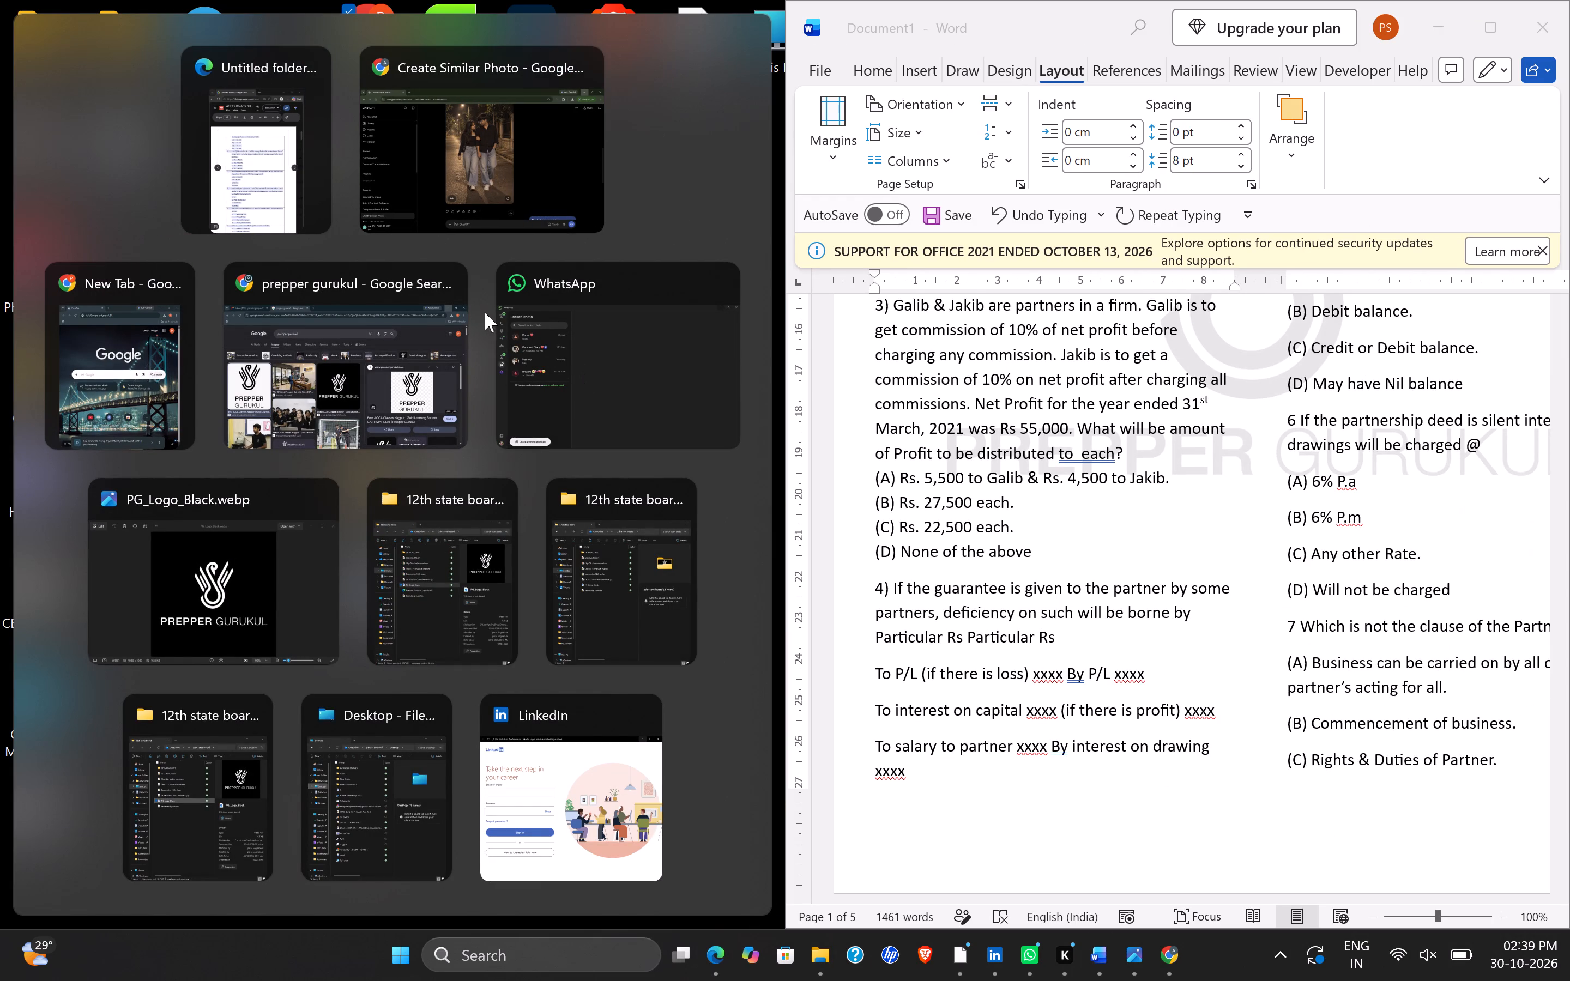
pyautogui.click(444, 283)
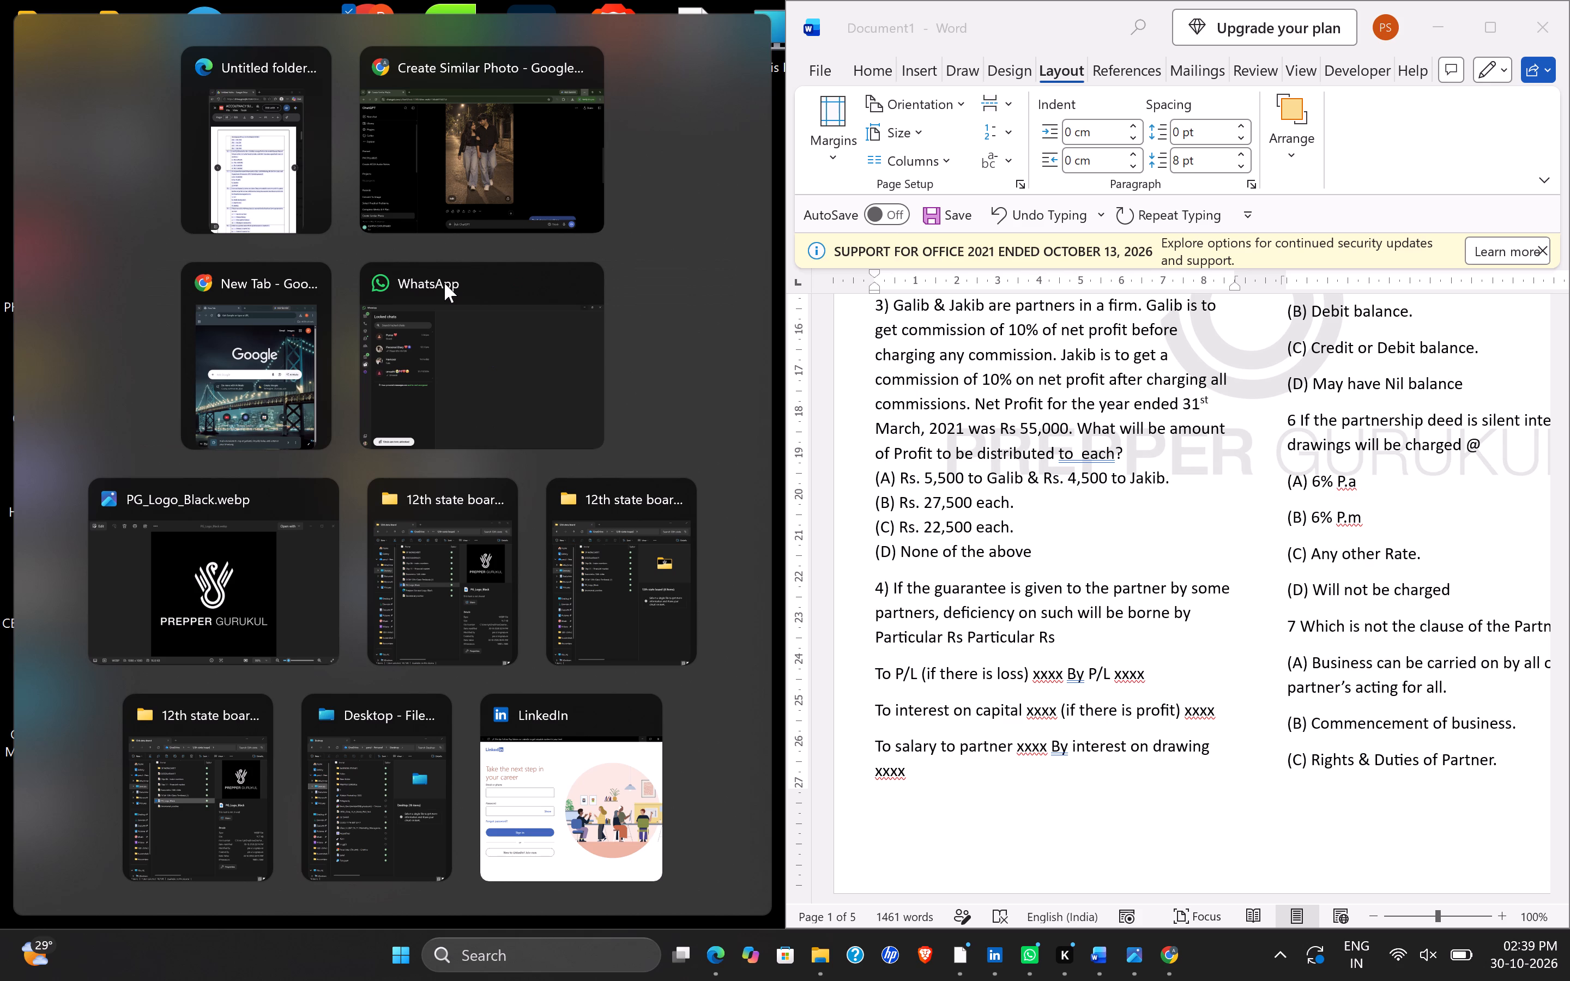
pyautogui.click(309, 283)
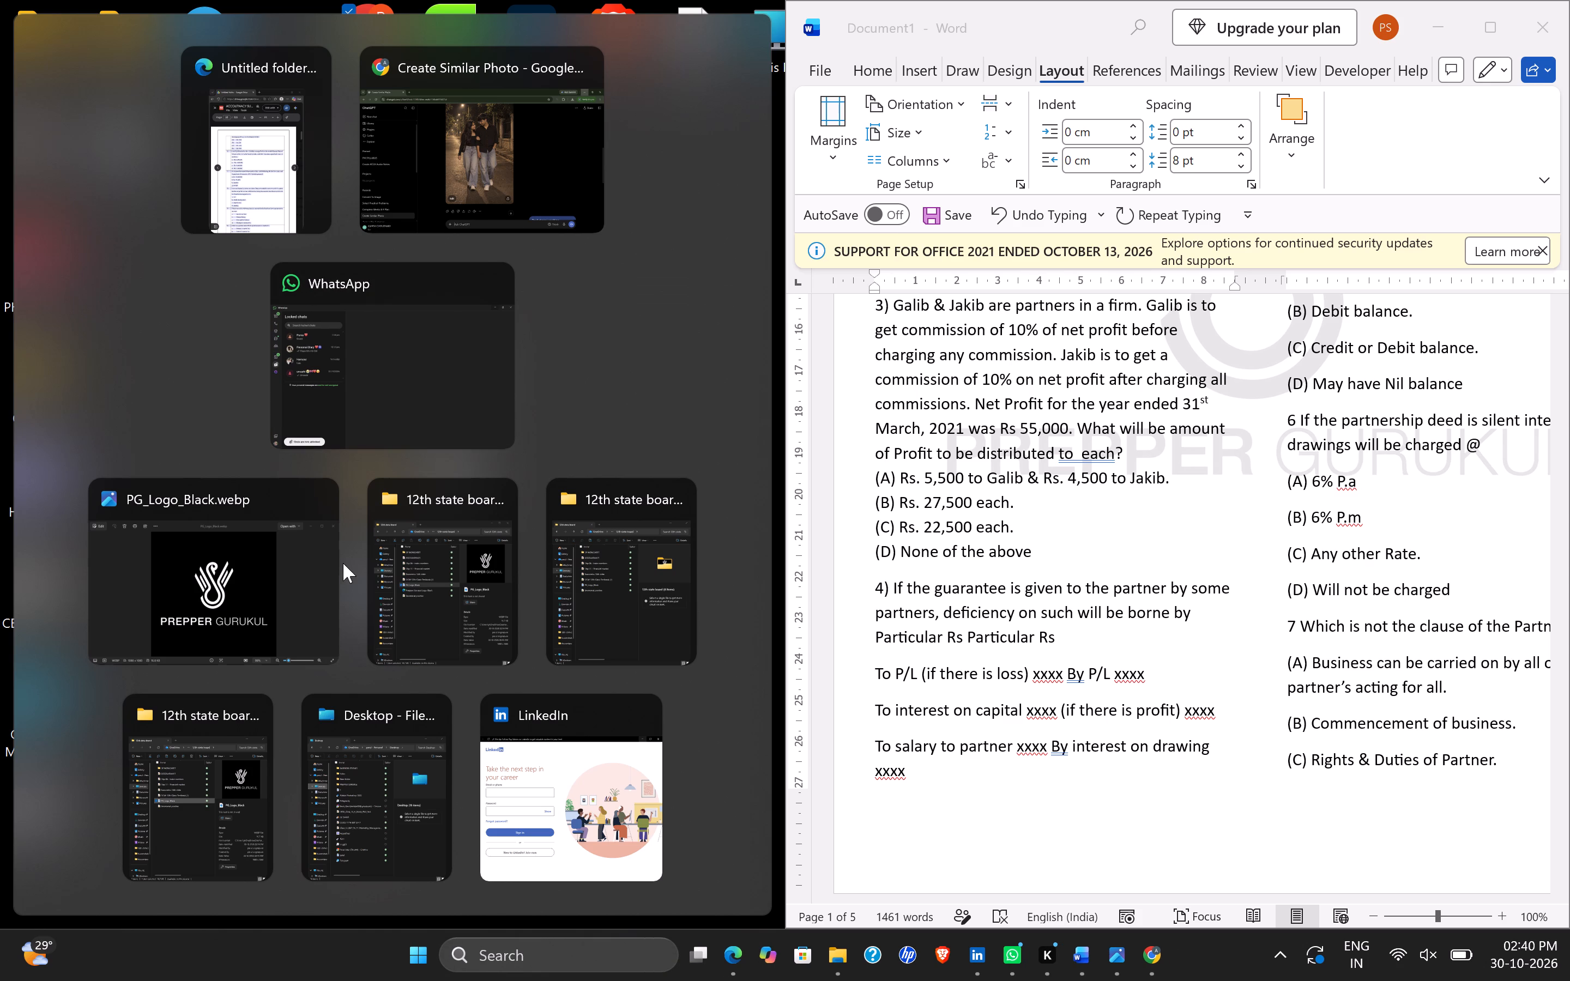
pyautogui.click(320, 500)
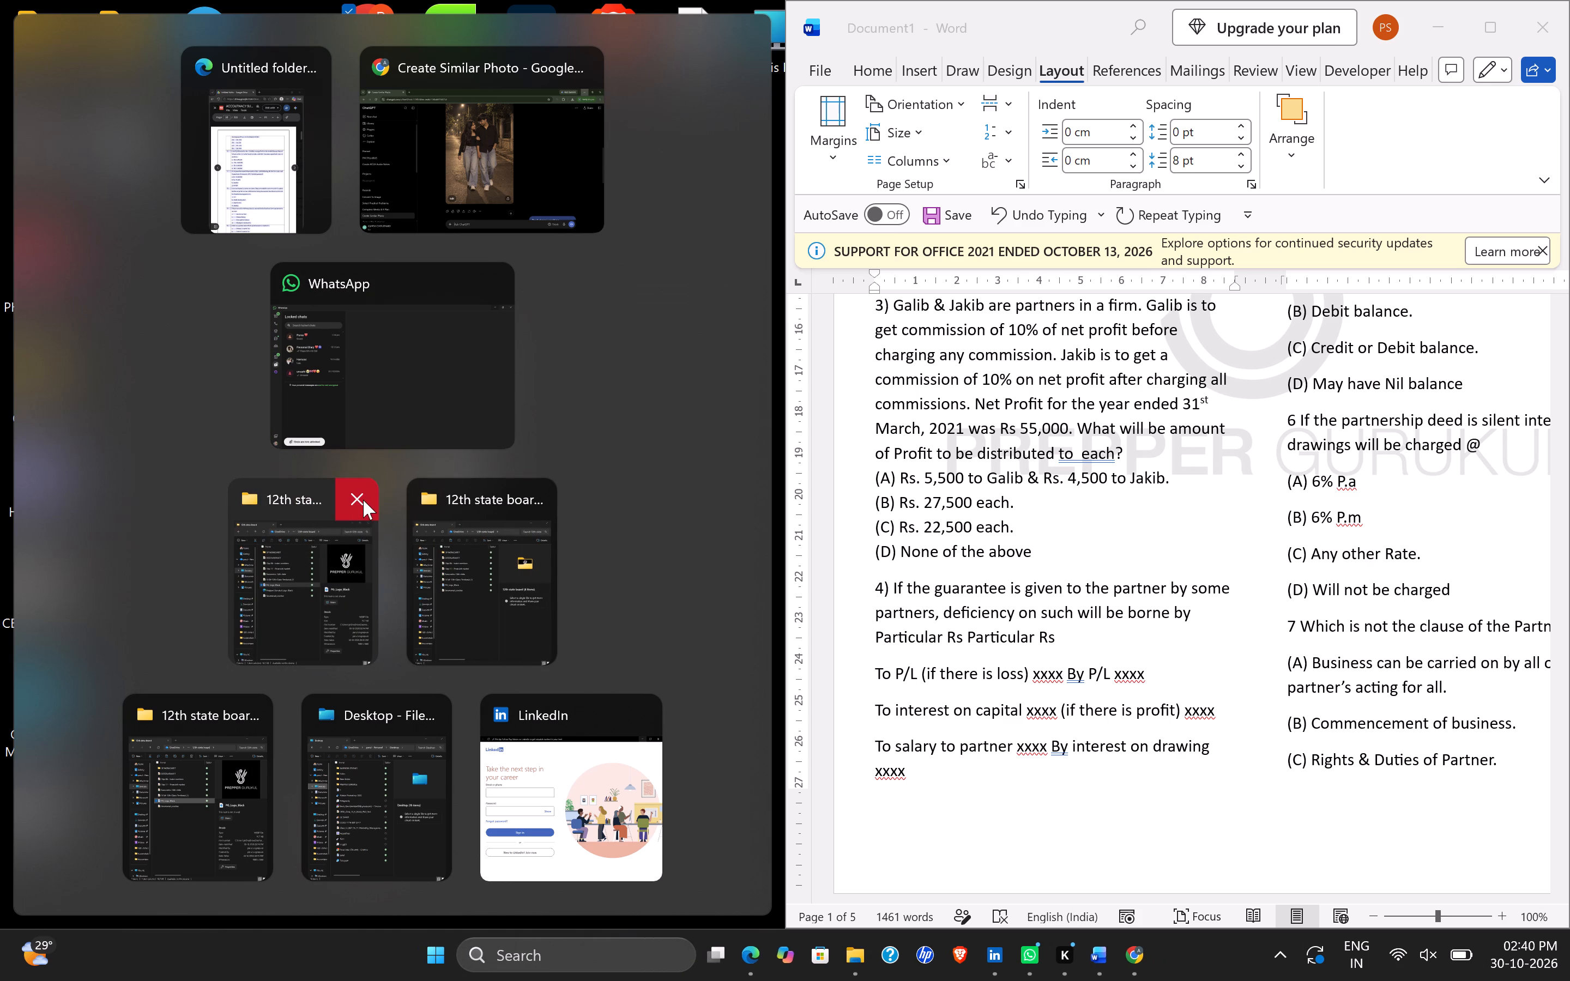
pyautogui.click(363, 500)
pyautogui.click(443, 502)
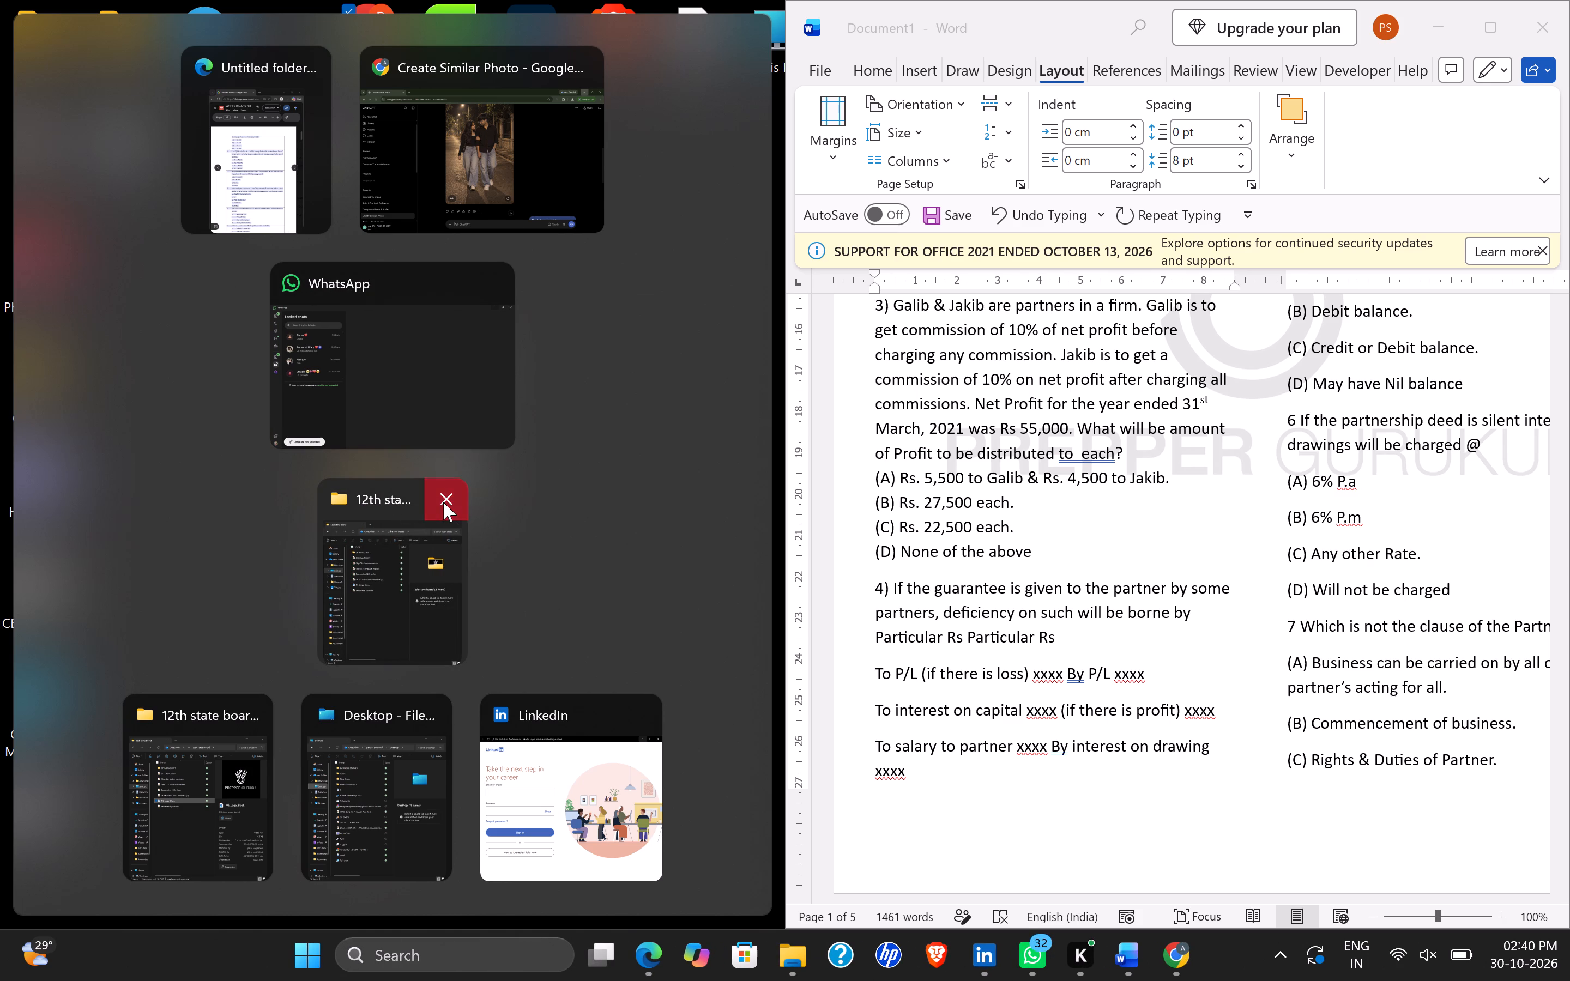
pyautogui.click(425, 607)
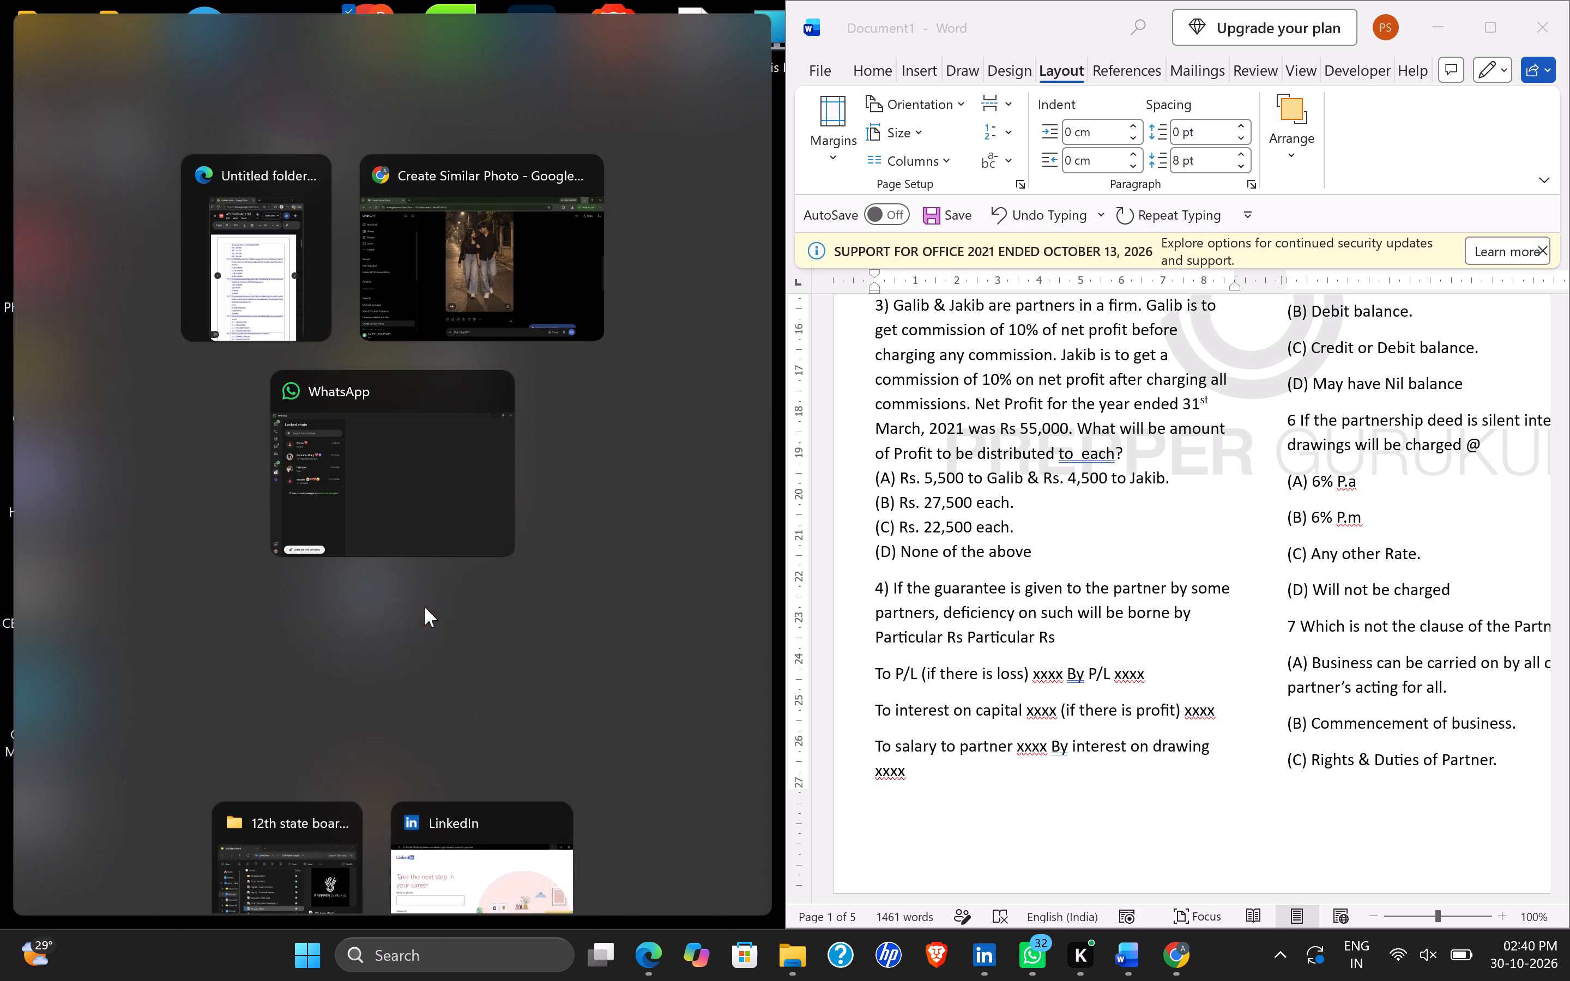
pyautogui.click(549, 610)
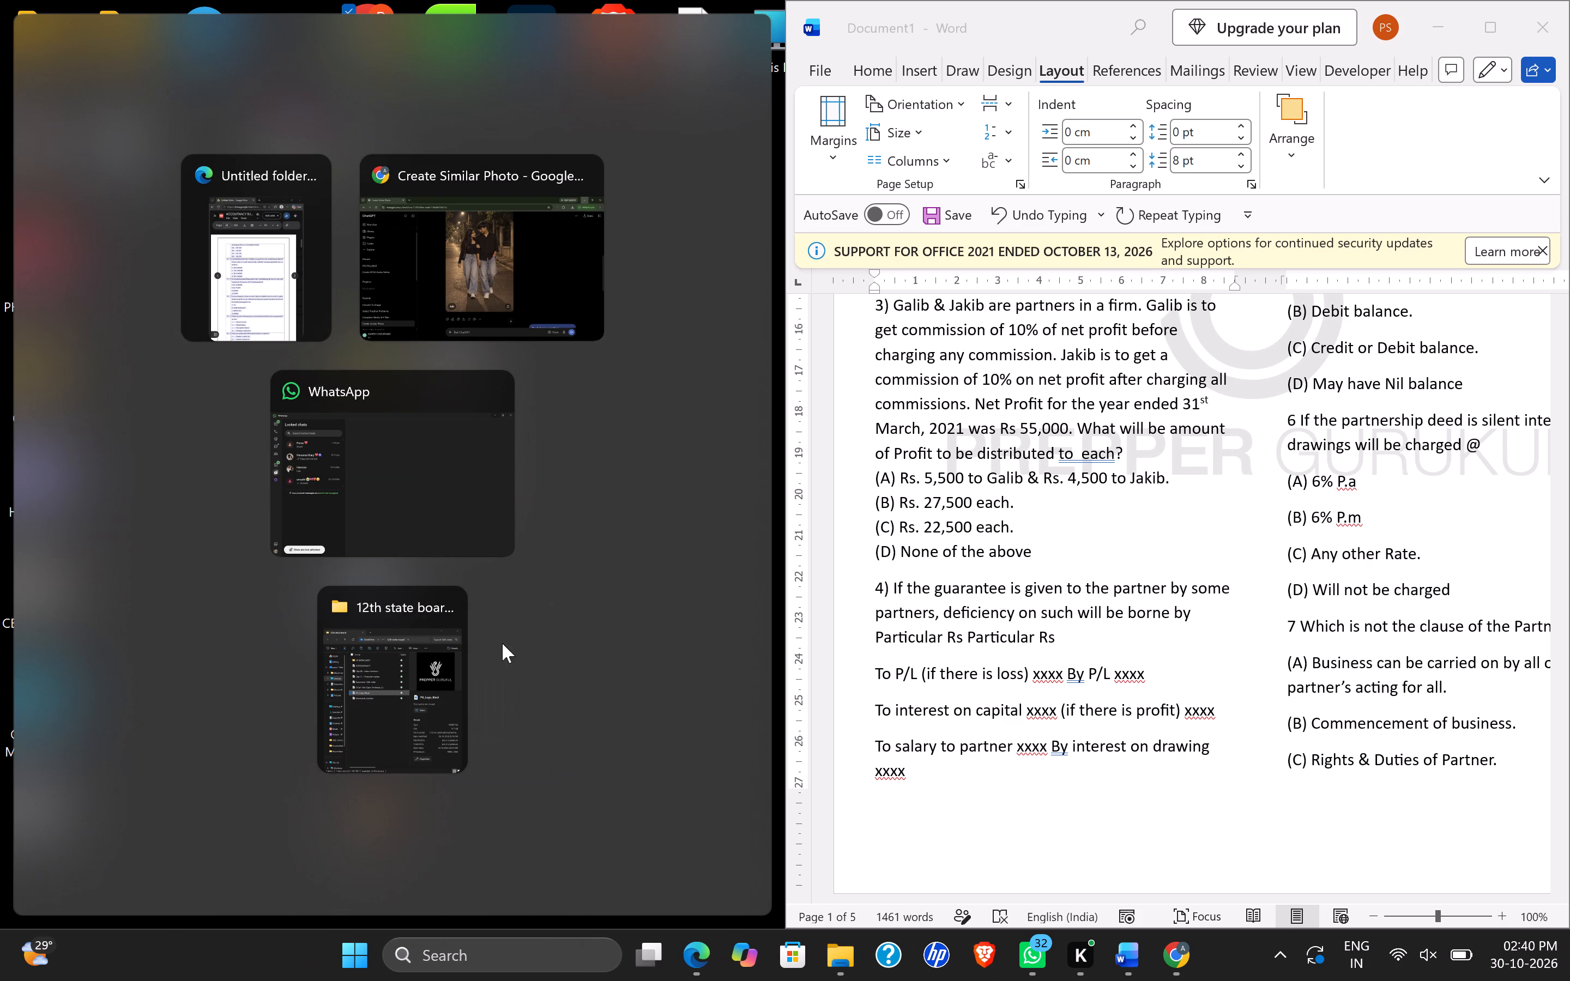
pyautogui.click(443, 626)
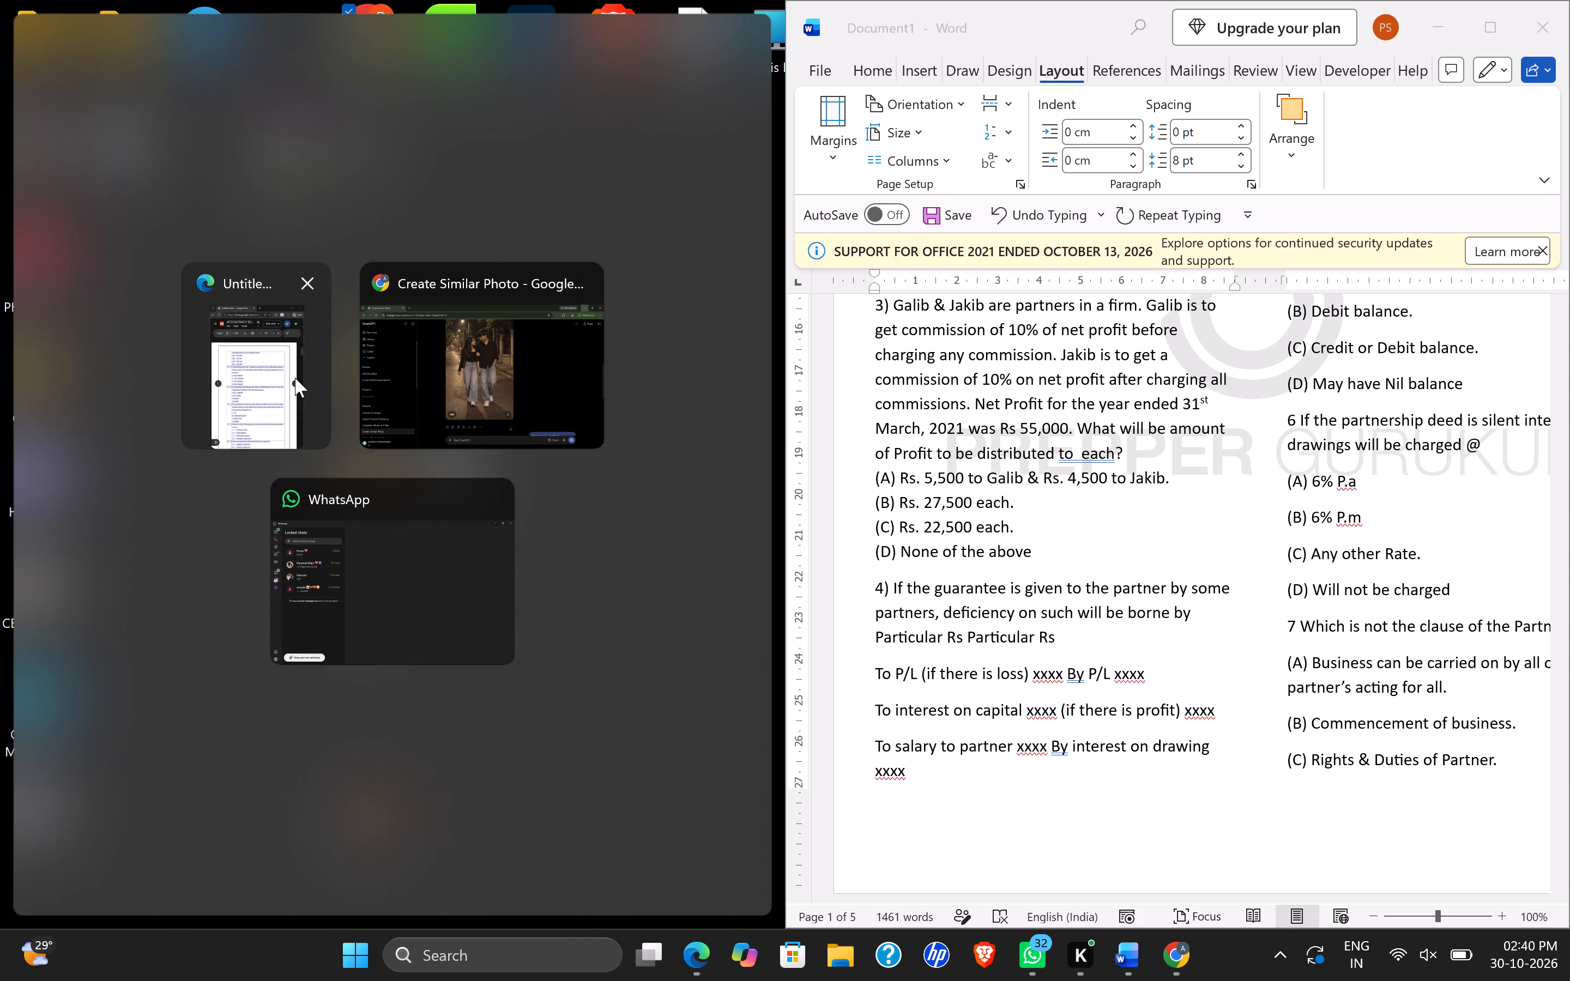
# Fill the other half of the layout with the Edge window holding the source PDF.
pyautogui.click(295, 378)
# Compare questions 3 and 4 and their answer options in the source PDF with the text in the Word document.
pyautogui.scroll(-5, 349, 652)
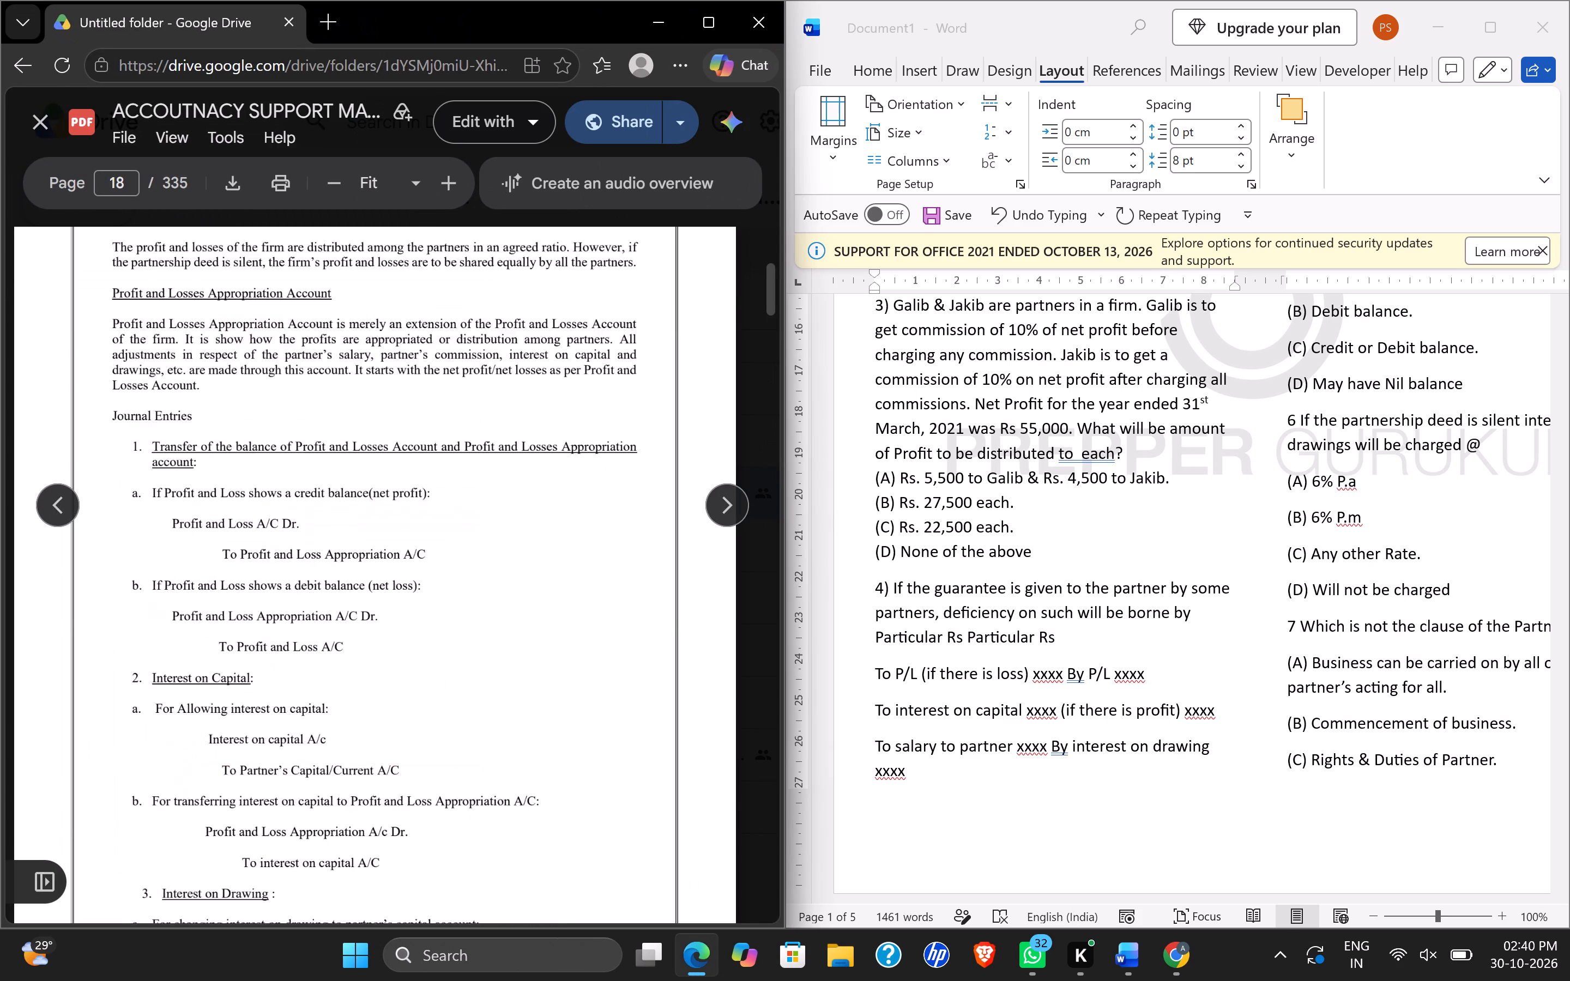
pyautogui.scroll(-8, 349, 652)
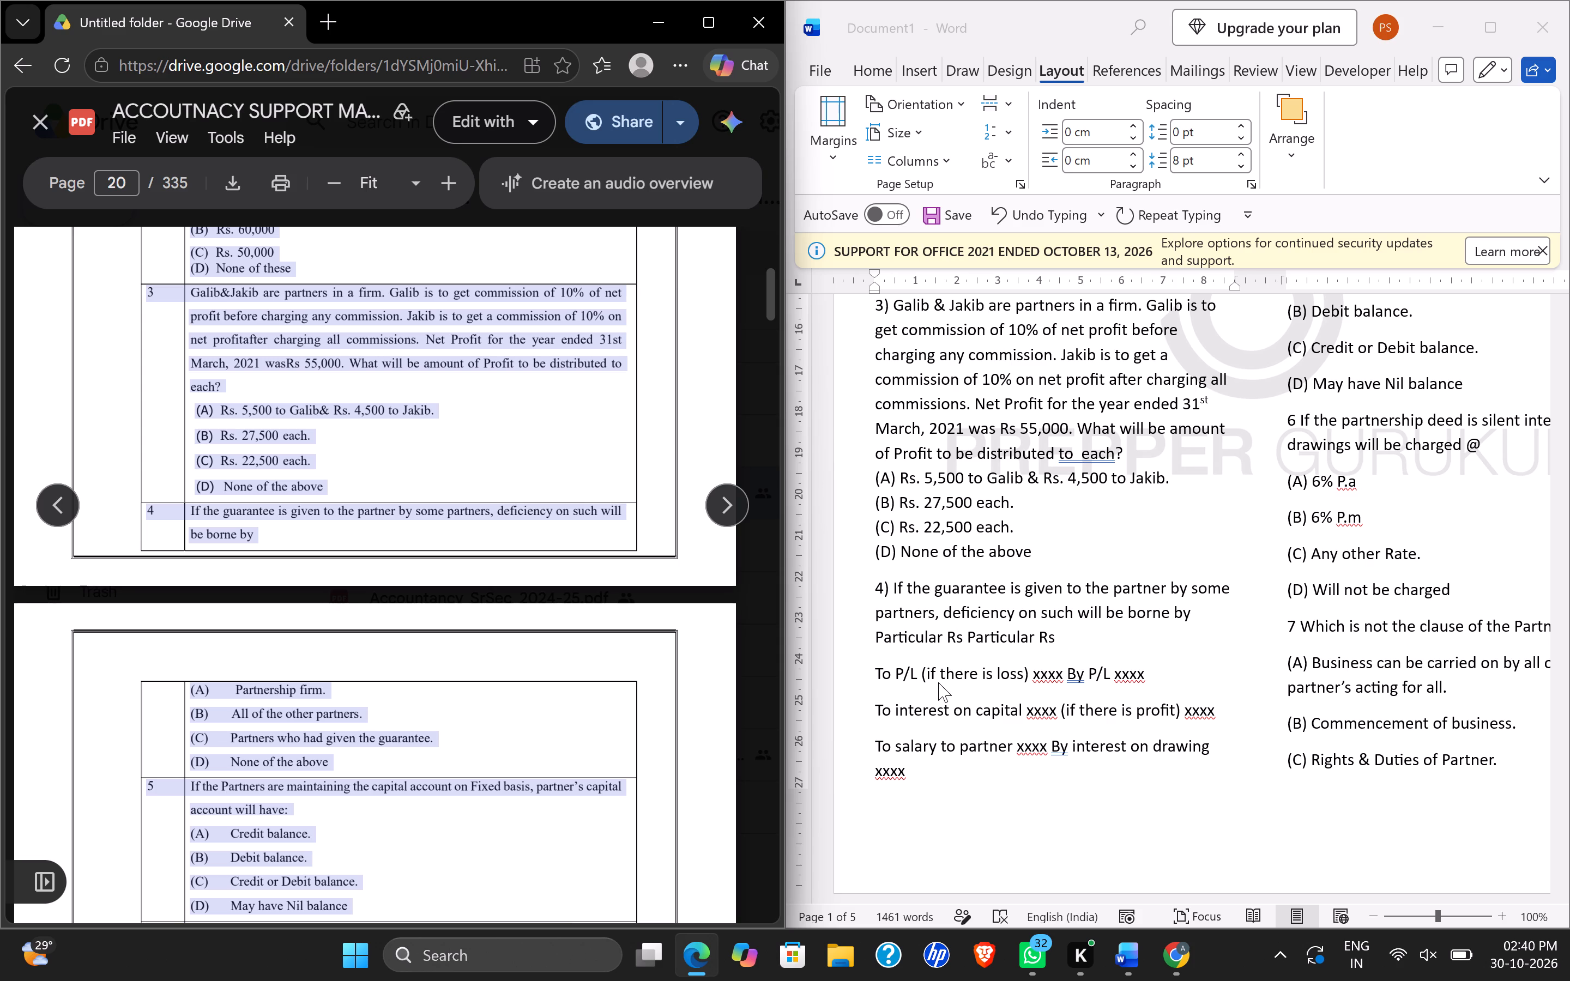
pyautogui.scroll(2, 931, 700)
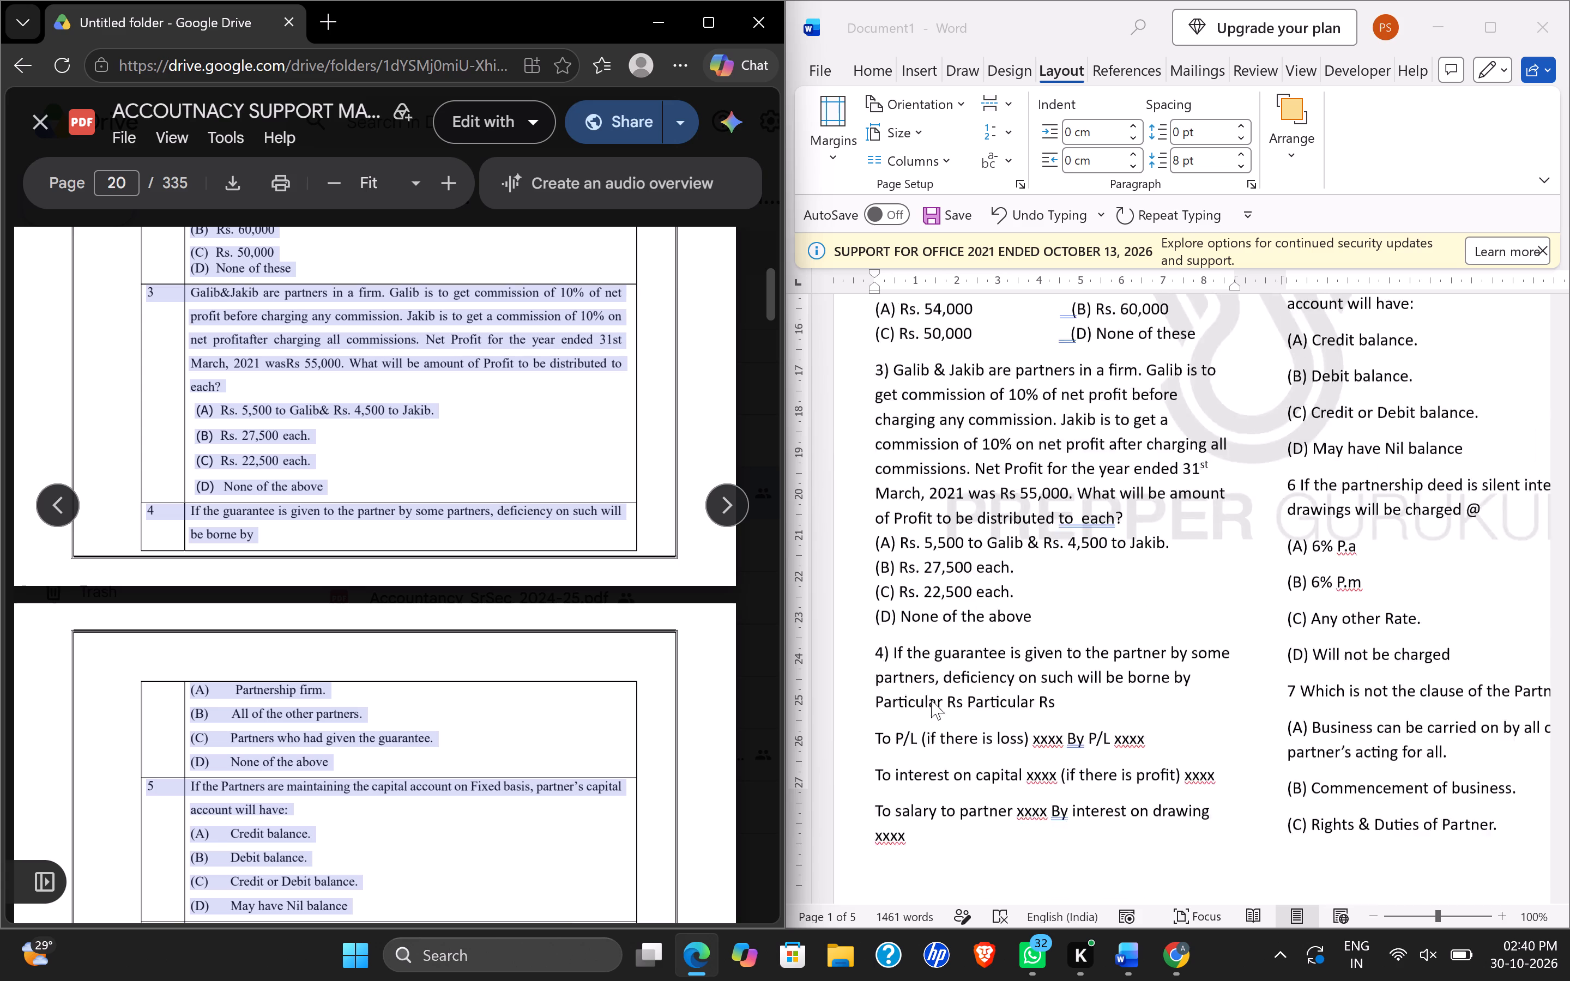
pyautogui.scroll(3, 931, 700)
pyautogui.scroll(-3, 931, 700)
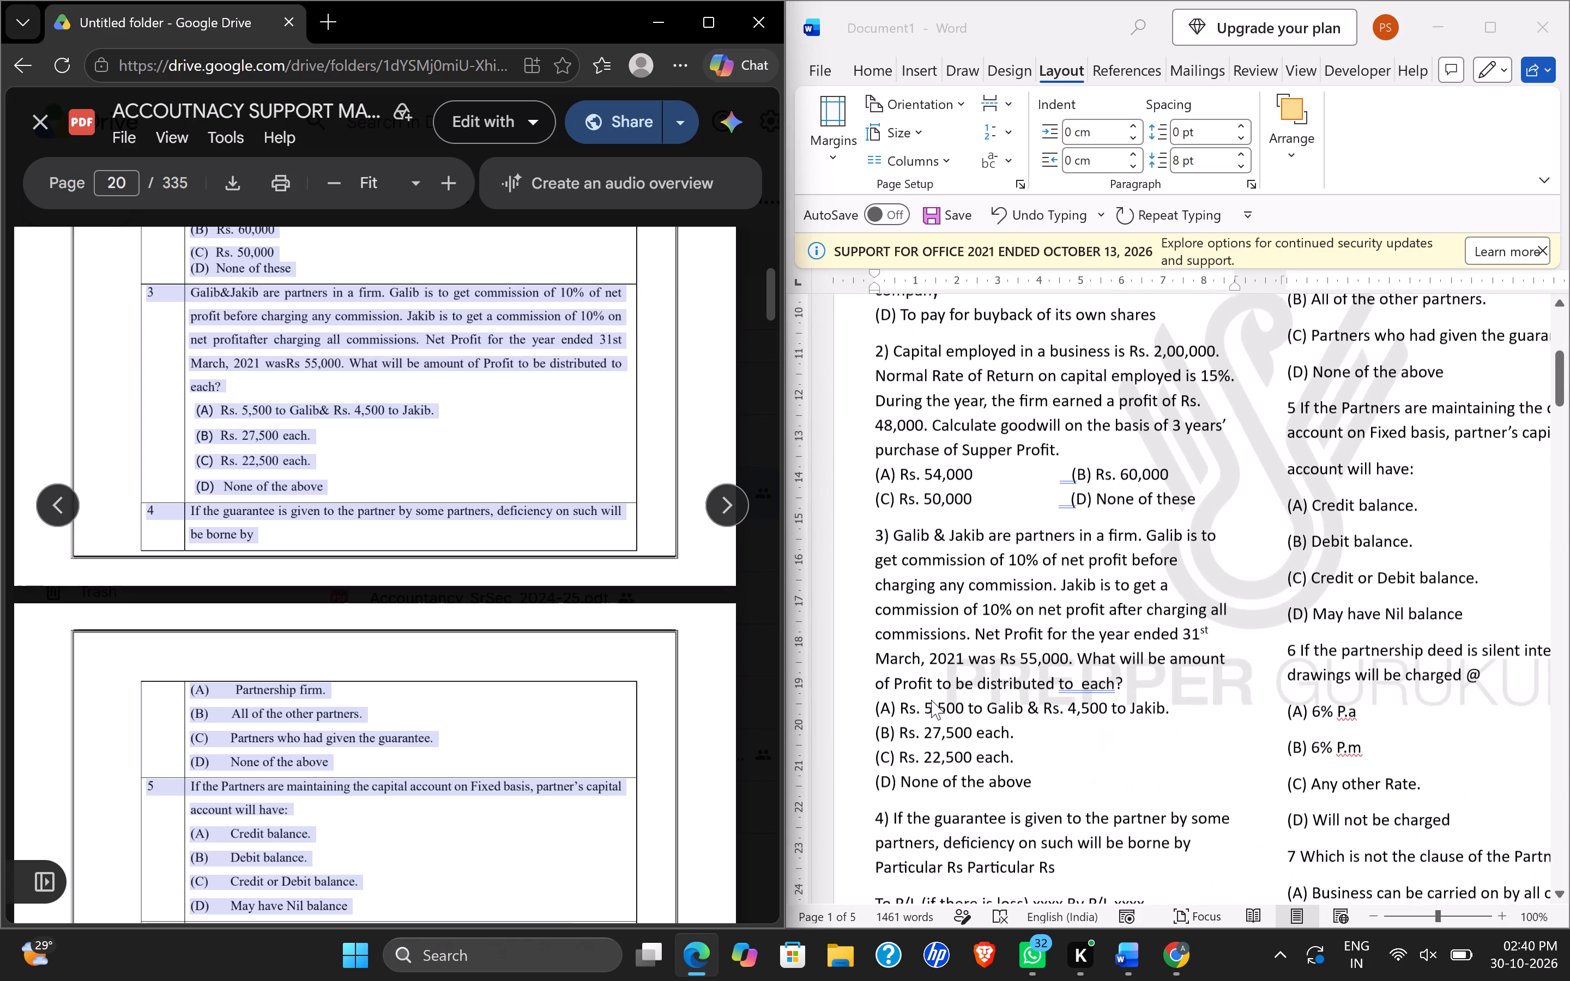
# In Word, delete the stray account-table text between question 4 and option (A), from "Particular Rs Particular Rs" through "xxxx xxxx", including the blank line.
pyautogui.scroll(-1, 883, 800)
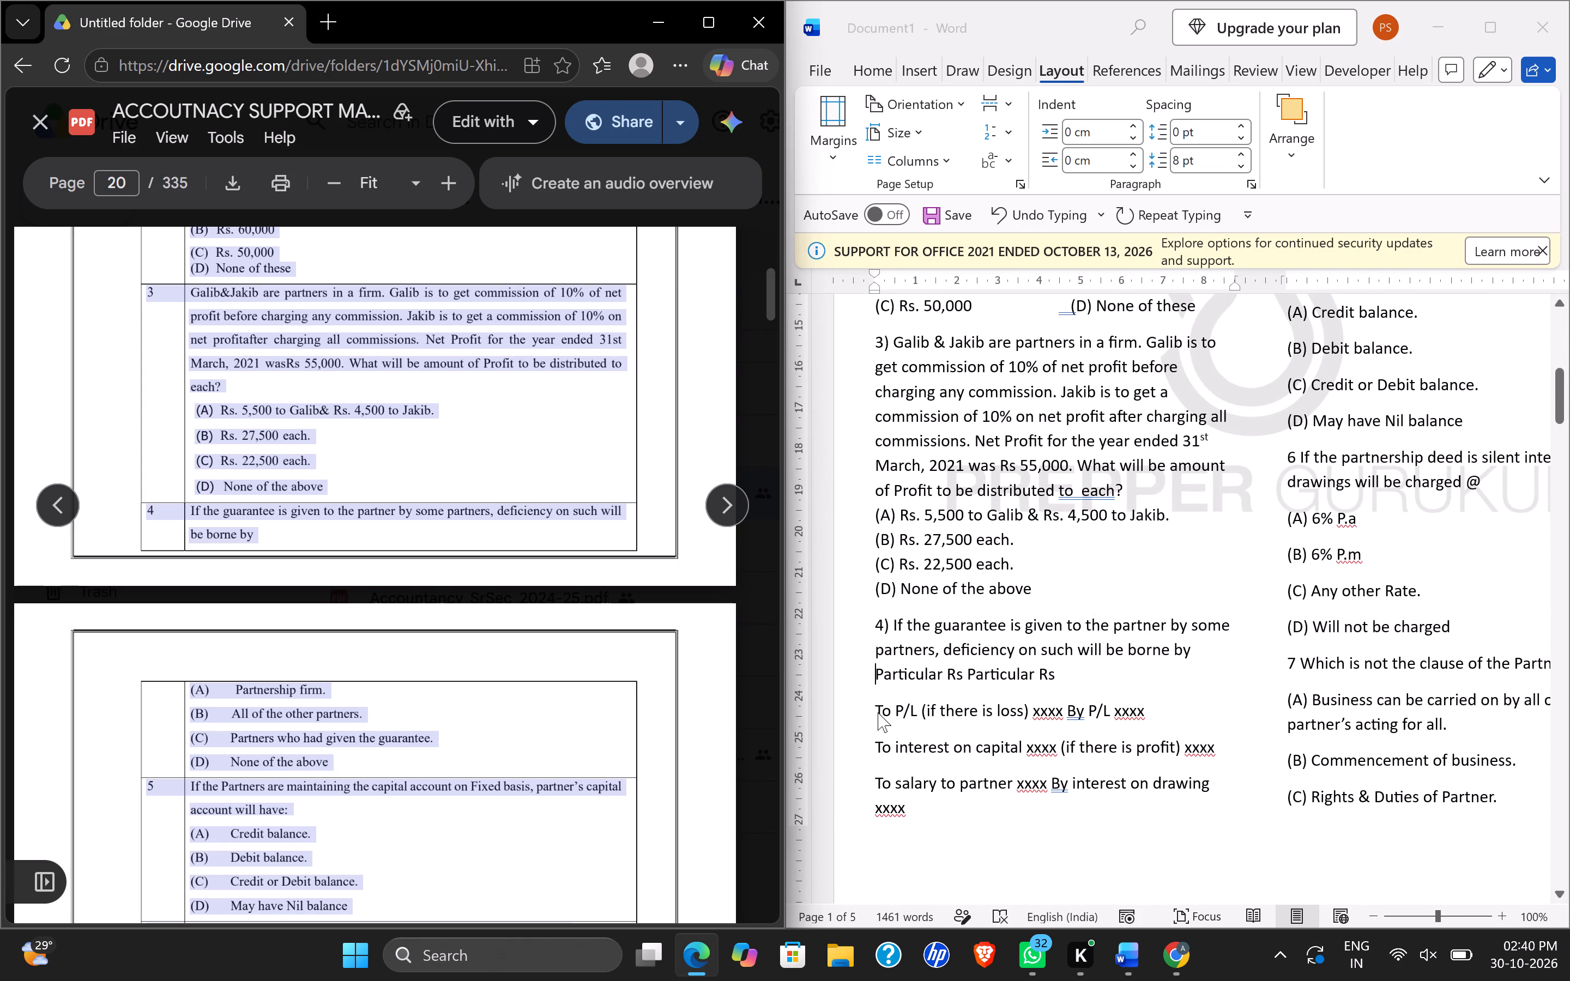
pyautogui.click(878, 712)
pyautogui.moveTo(878, 712); pyautogui.dragTo(1267, 611)
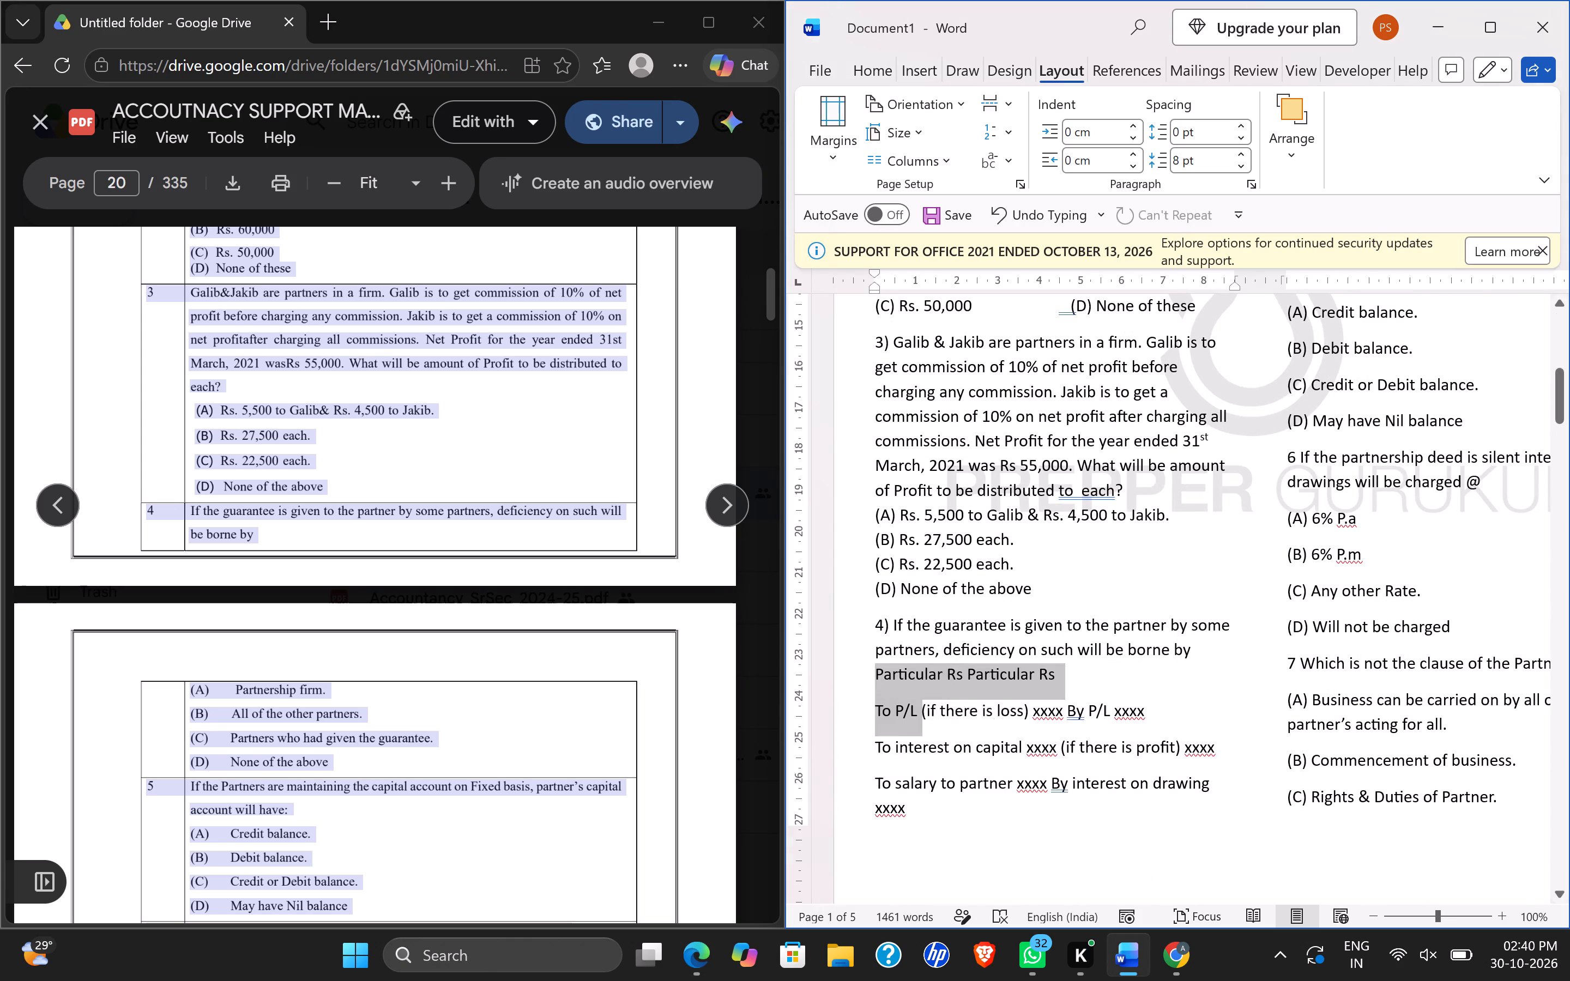
pyautogui.moveTo(1267, 611); pyautogui.dragTo(1326, 289)
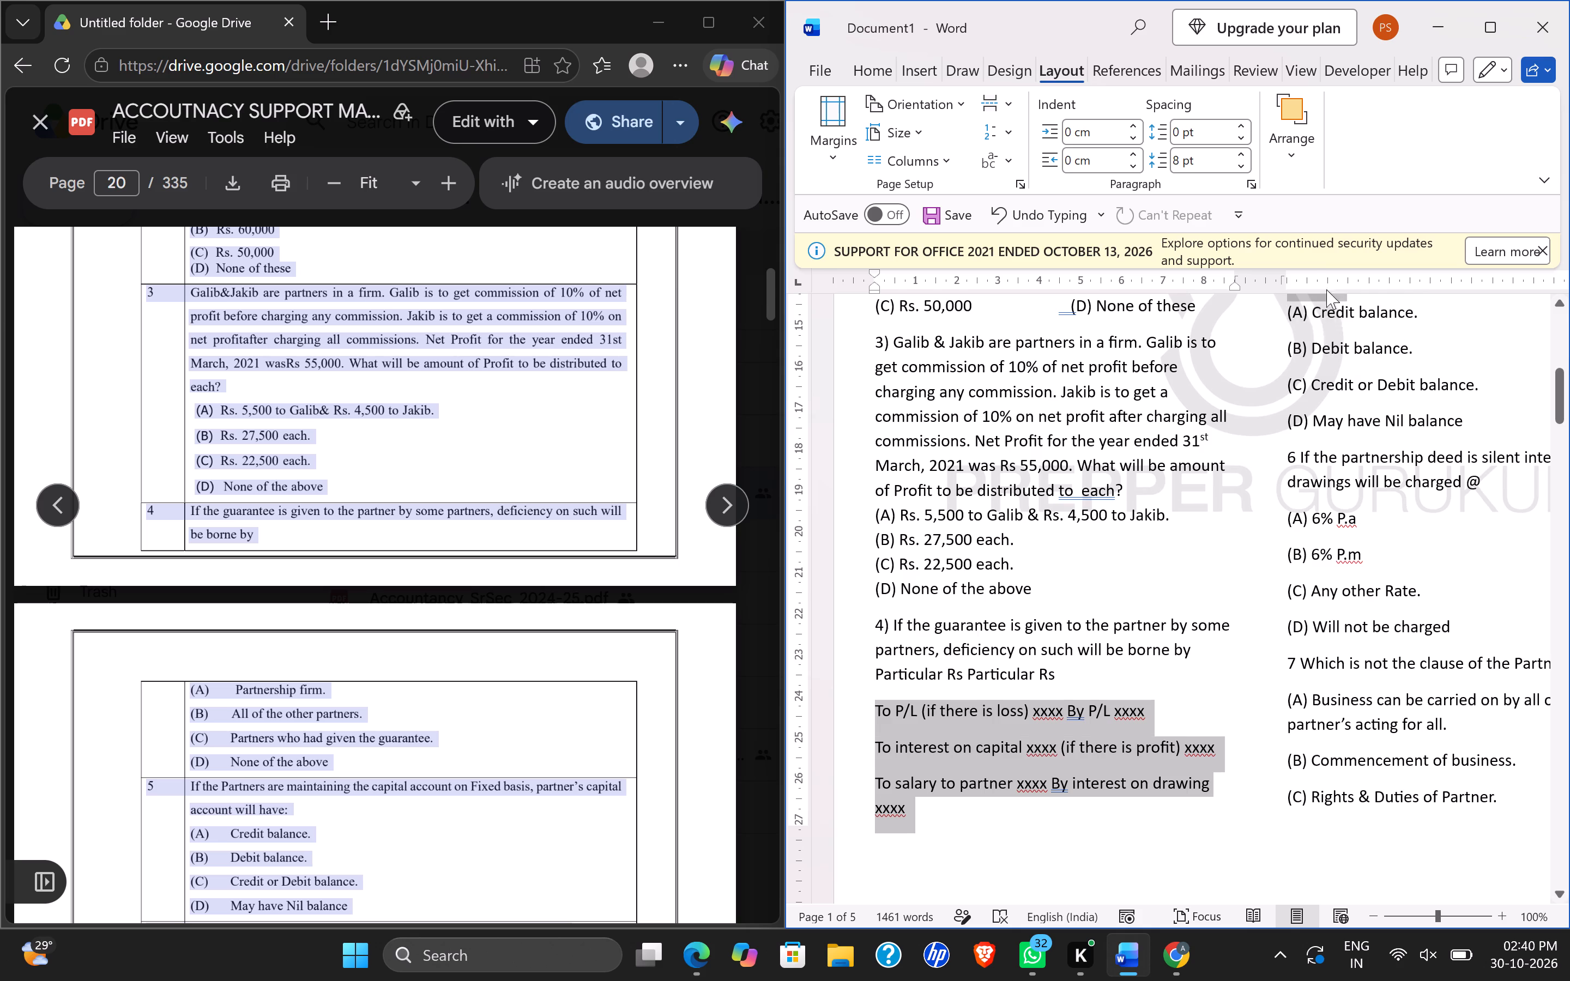
pyautogui.moveTo(1326, 289); pyautogui.dragTo(1380, 608)
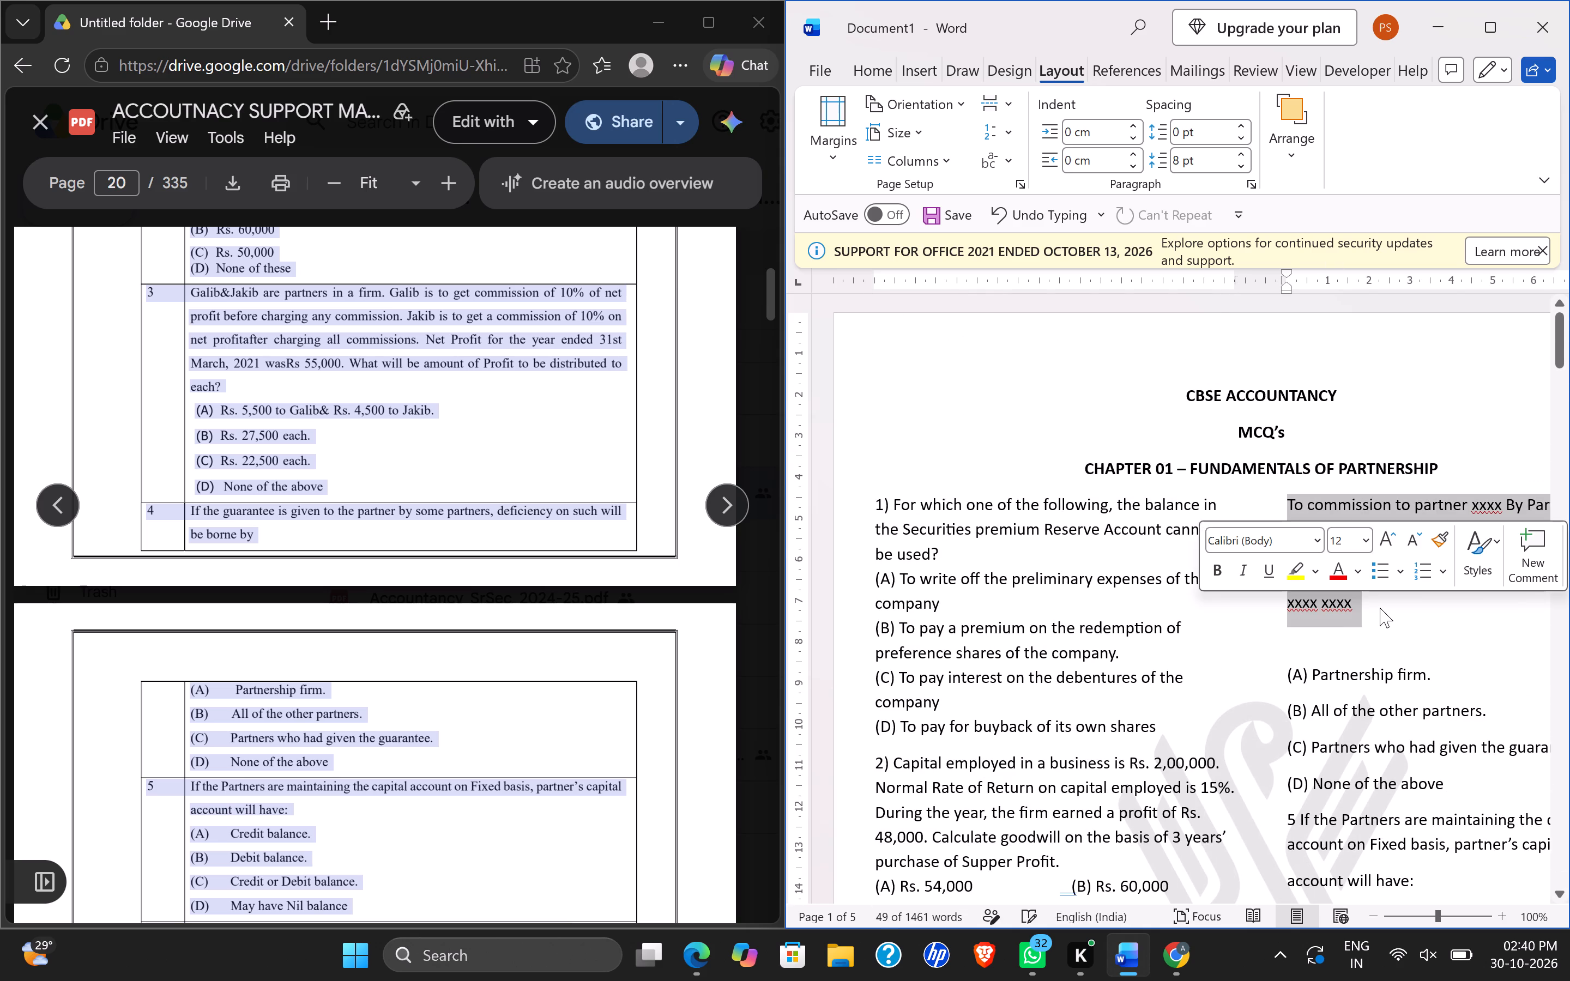
pyautogui.press('Delete')
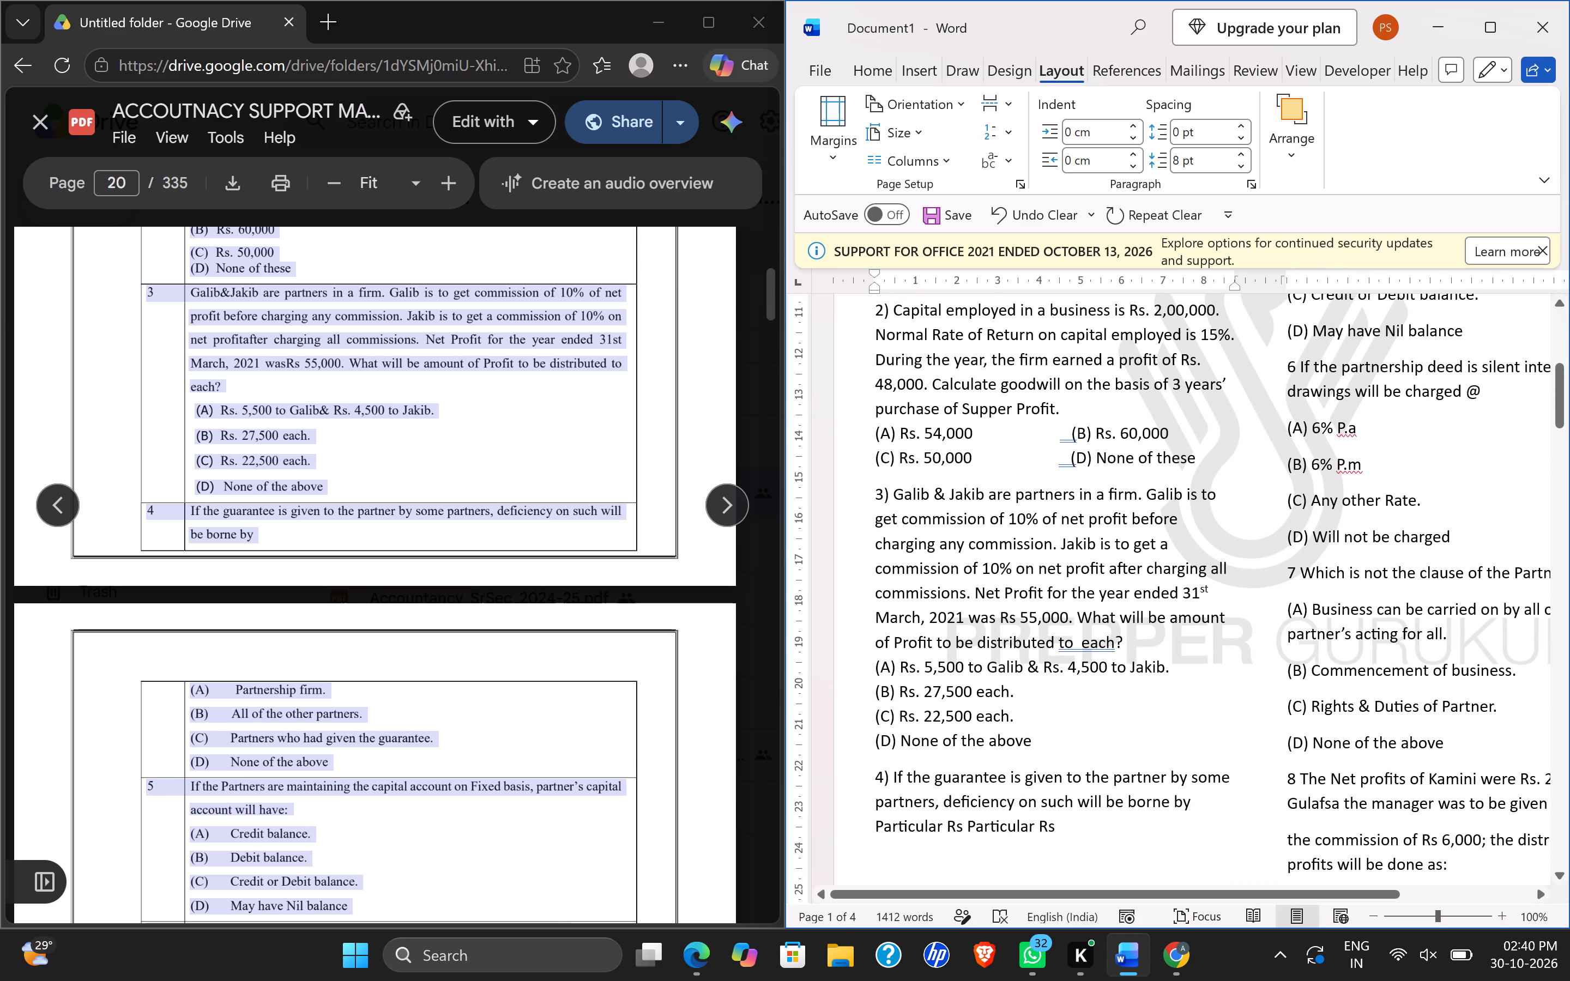
pyautogui.scroll(3, 1380, 608)
pyautogui.scroll(-3, 1324, 538)
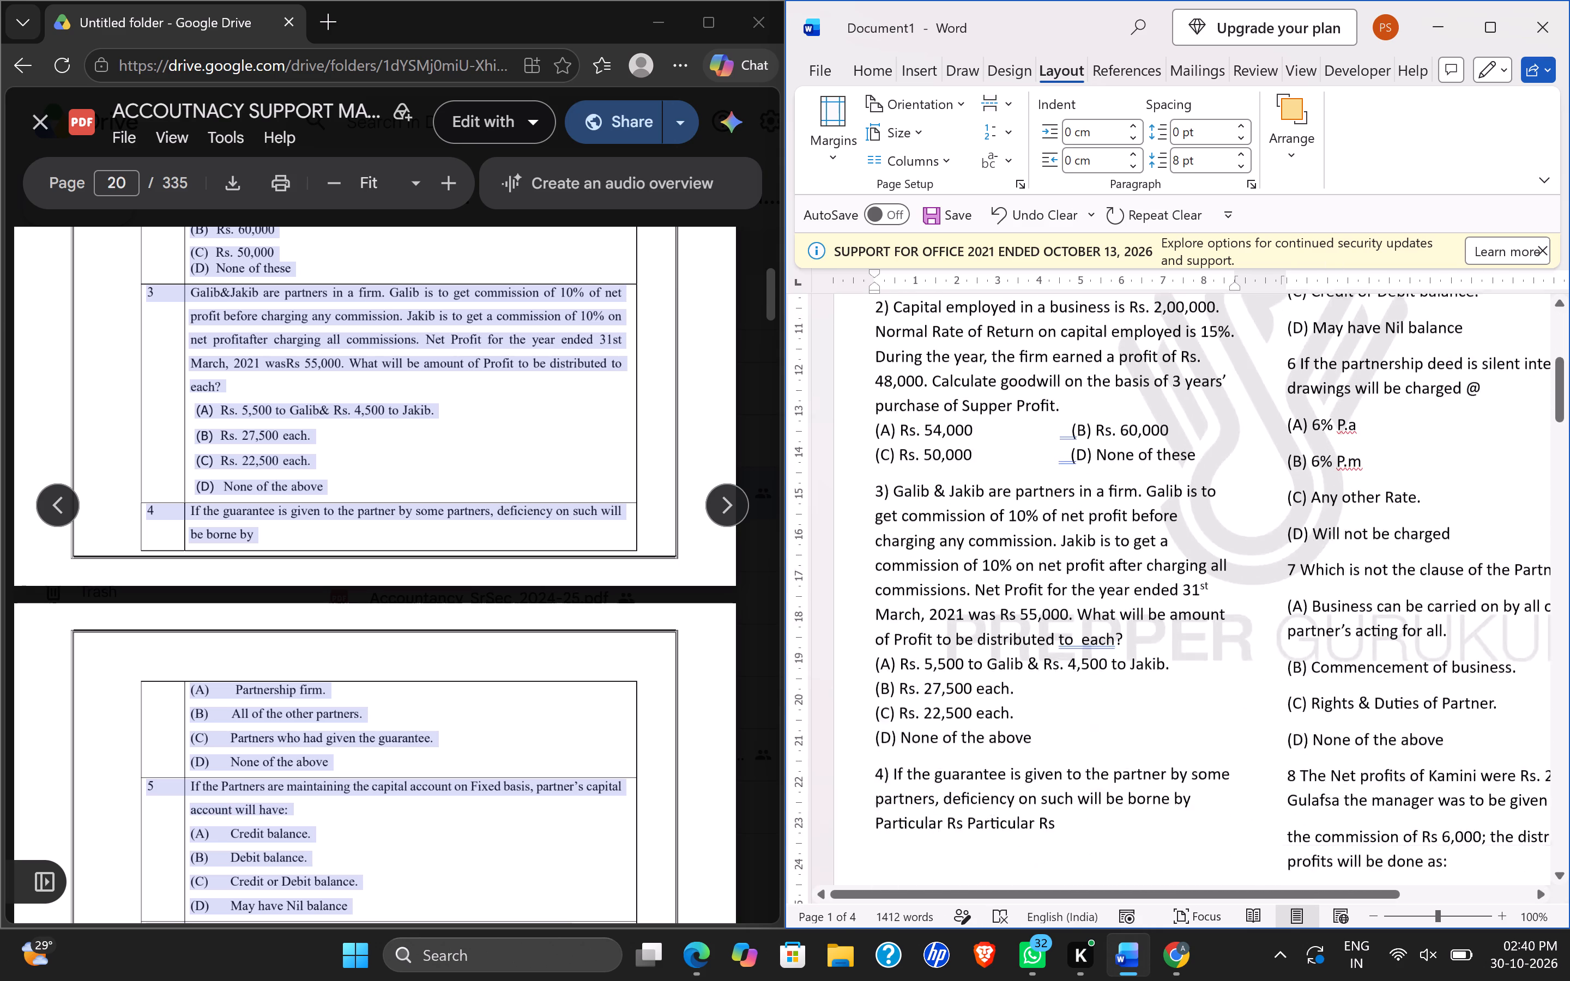
pyautogui.scroll(-1, 1324, 538)
pyautogui.press('BackSpace')
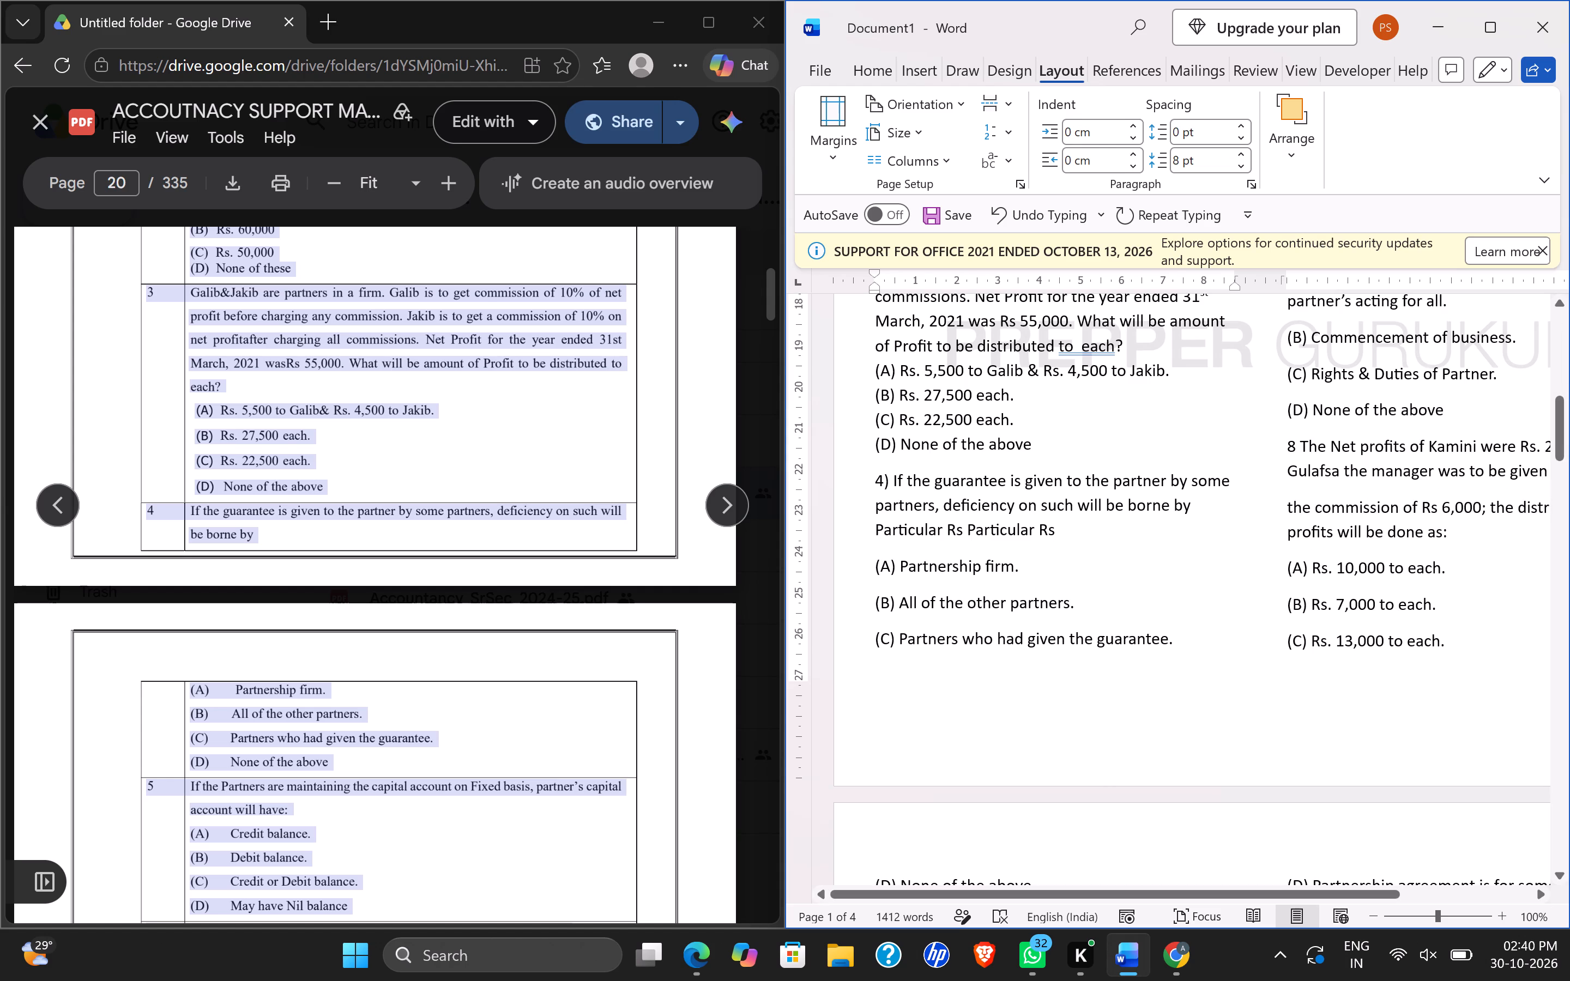
pyautogui.moveTo(1068, 544); pyautogui.dragTo(902, 536)
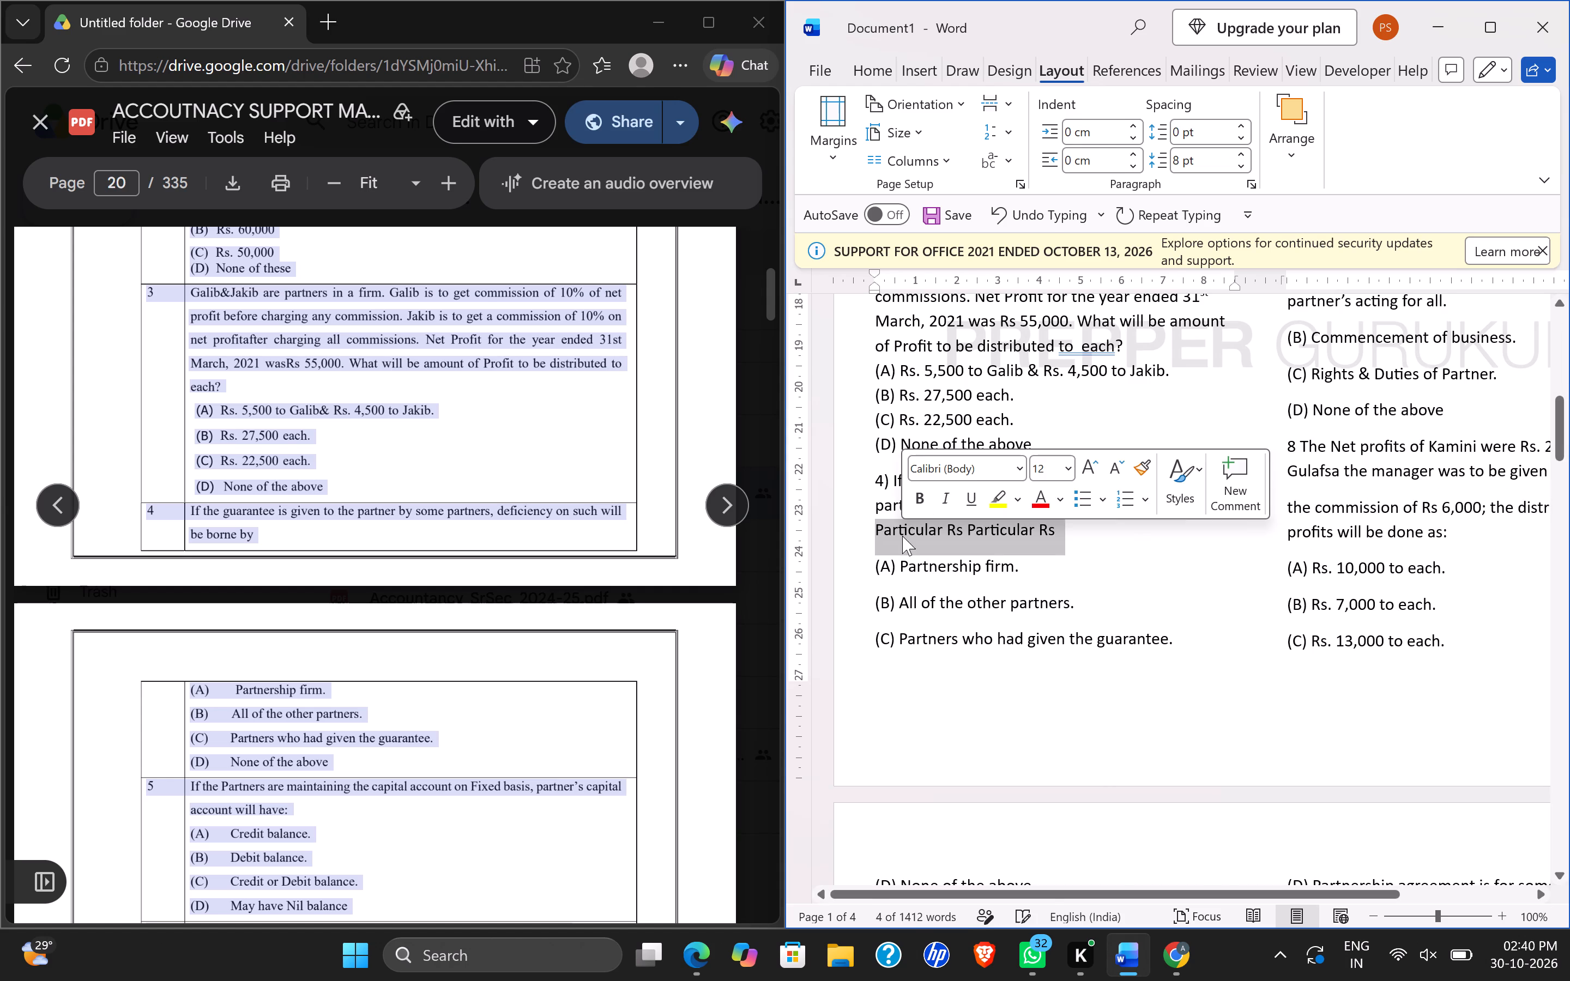
pyautogui.press('Delete')
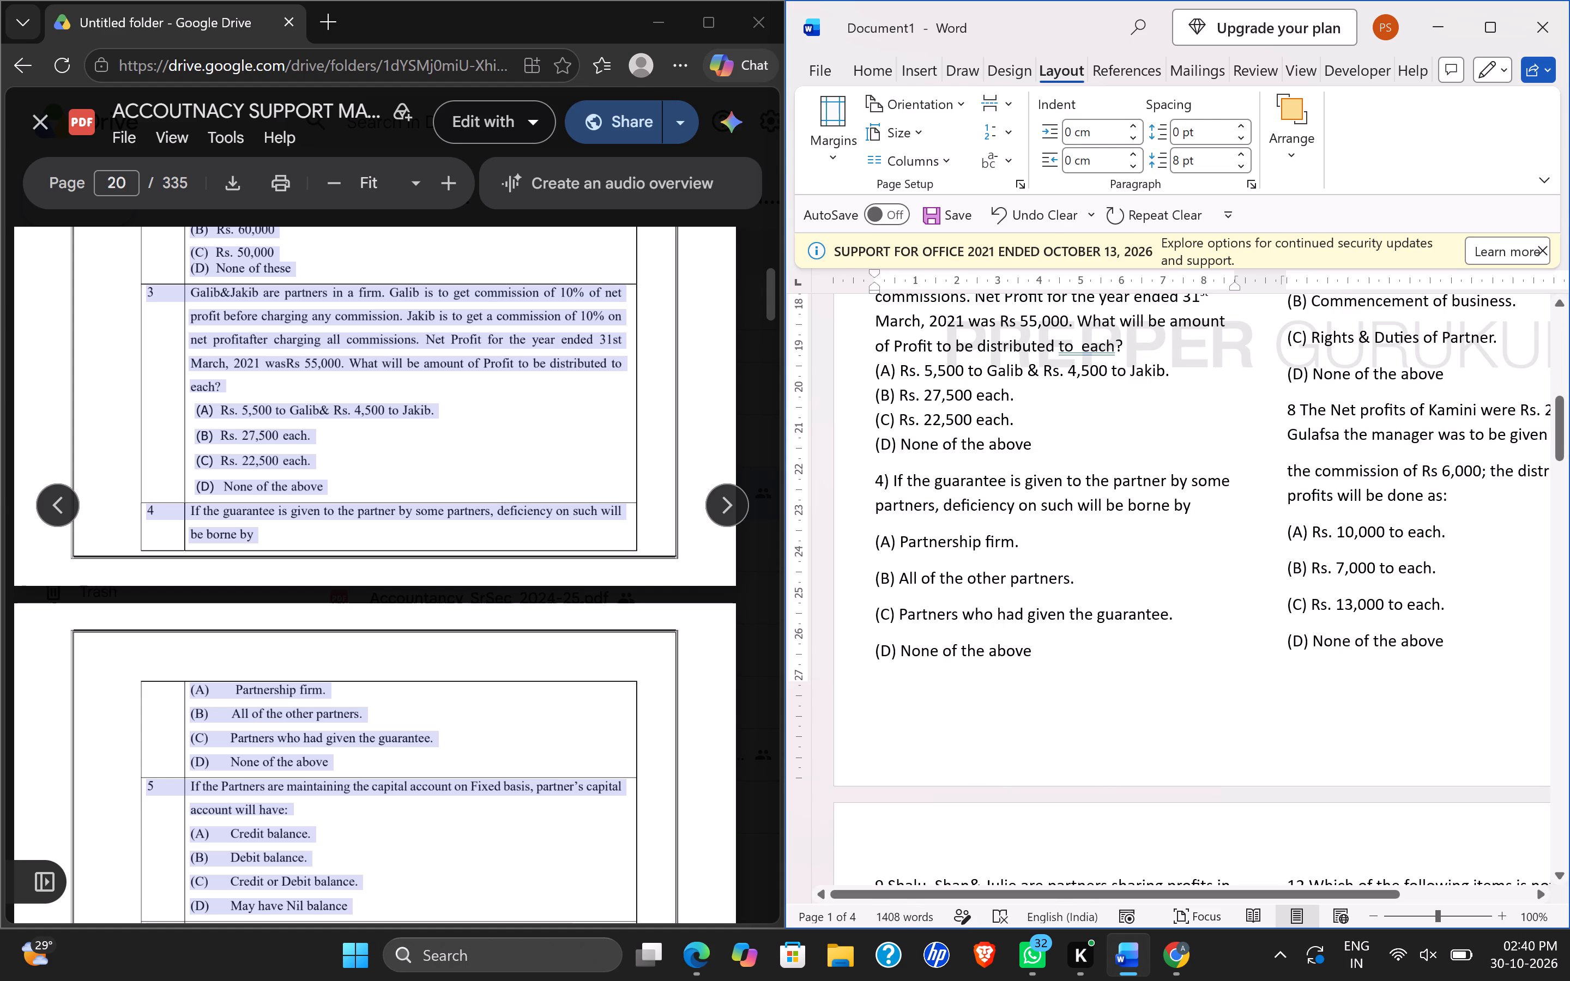
# Tighten question 4 by replacing the paragraph breaks before options (A), (B), (C) and (D) with single line breaks.
pyautogui.click(874, 541)
pyautogui.press('\\')
pyautogui.press('BackSpace')
pyautogui.press('BackSpace')
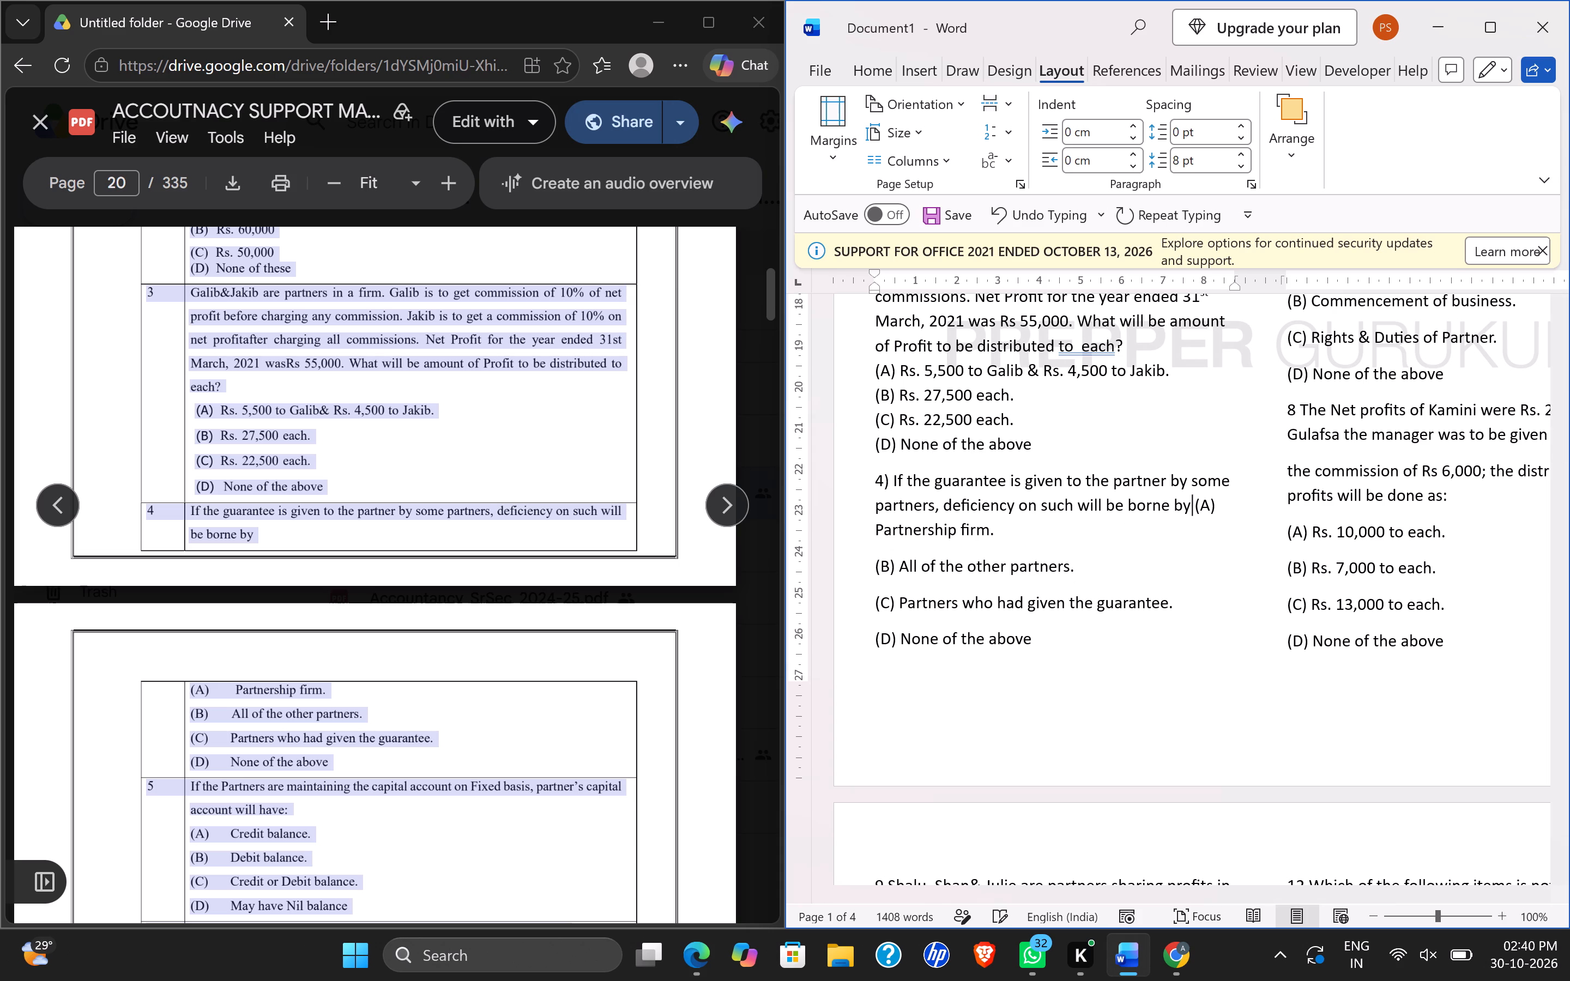
pyautogui.hotkey('shift', 'Return')
pyautogui.click(874, 573)
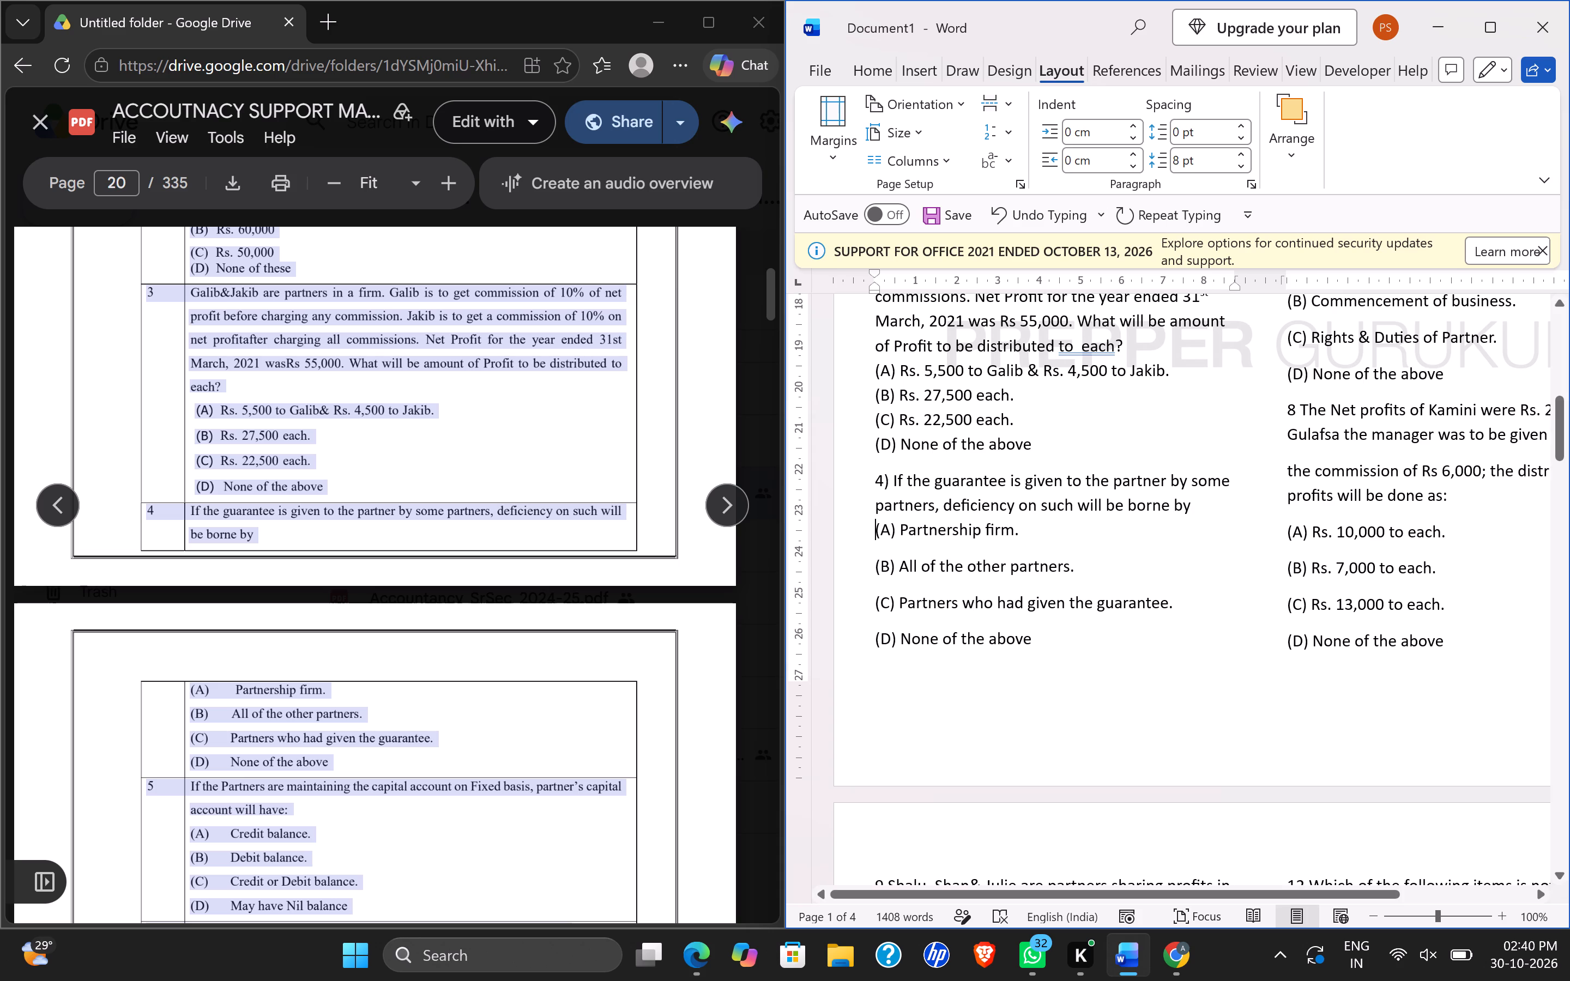
pyautogui.press('BackSpace')
pyautogui.hotkey('shift', 'Return')
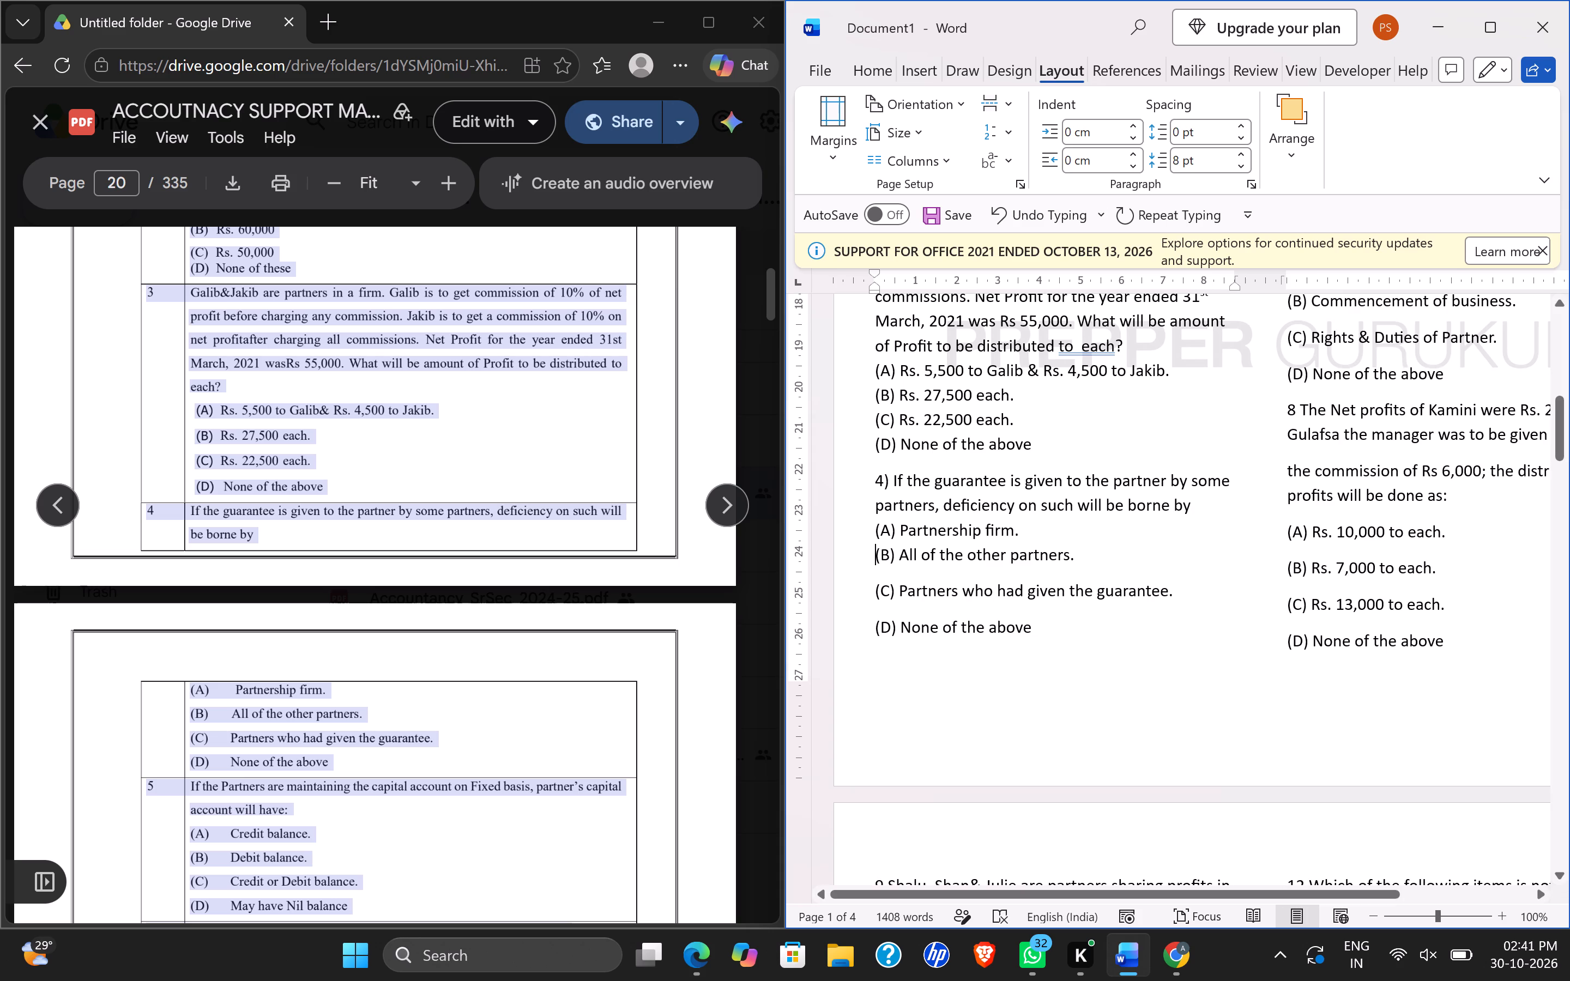
pyautogui.click(874, 591)
pyautogui.press('BackSpace')
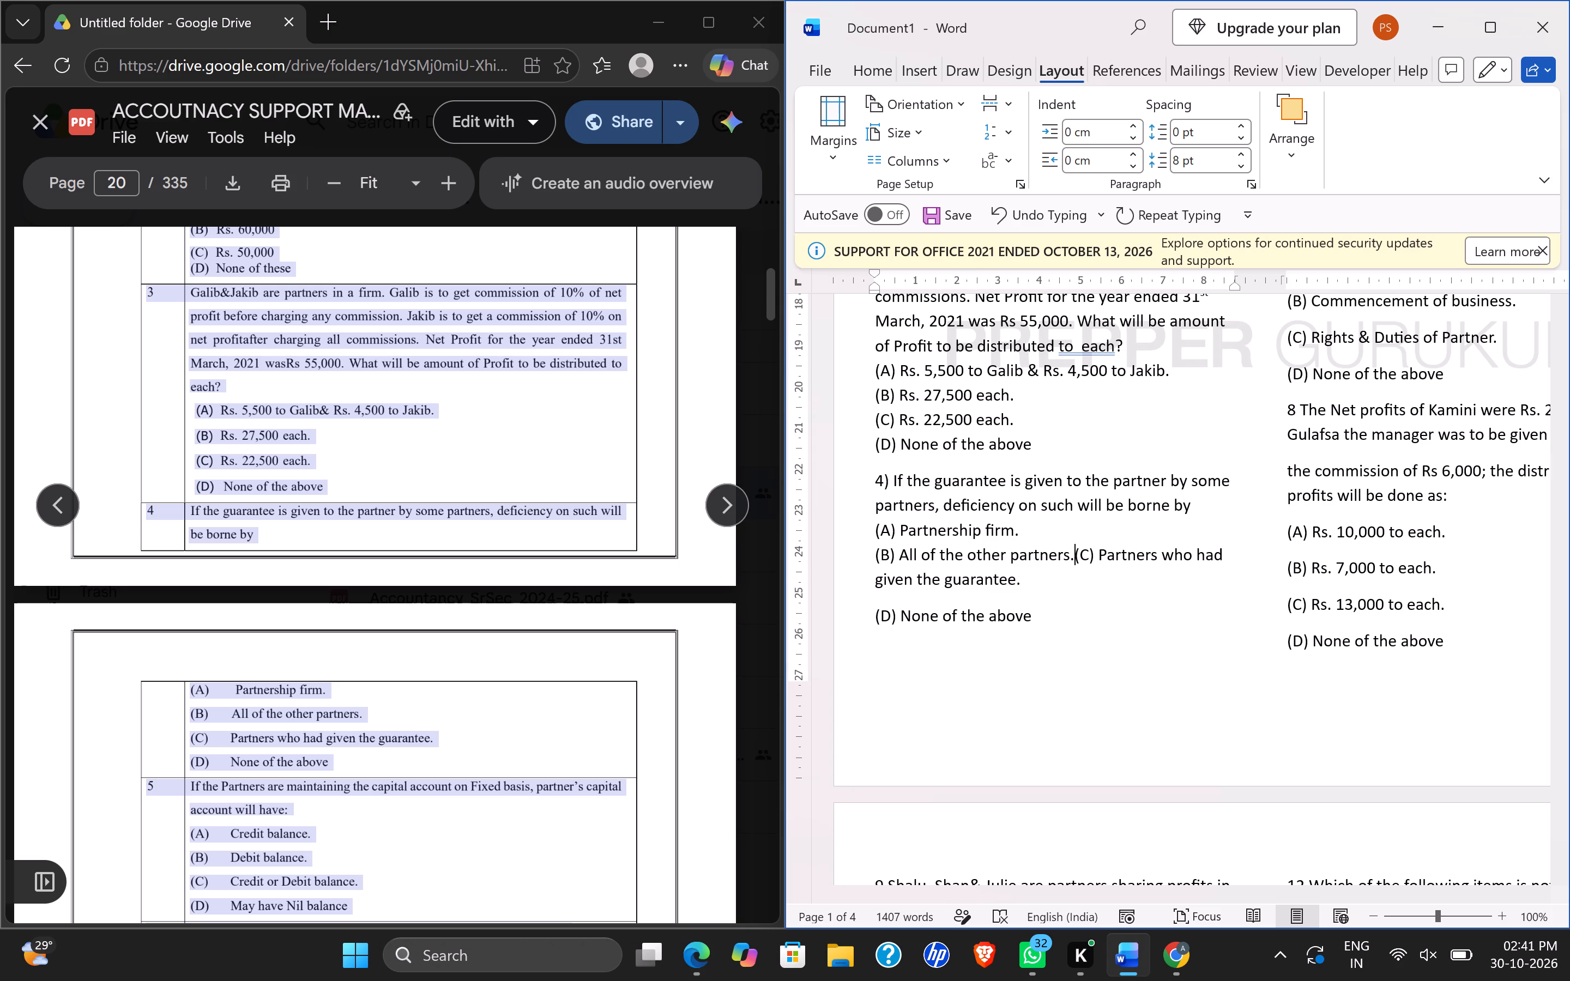
pyautogui.hotkey('shift', 'Return')
pyautogui.click(873, 610)
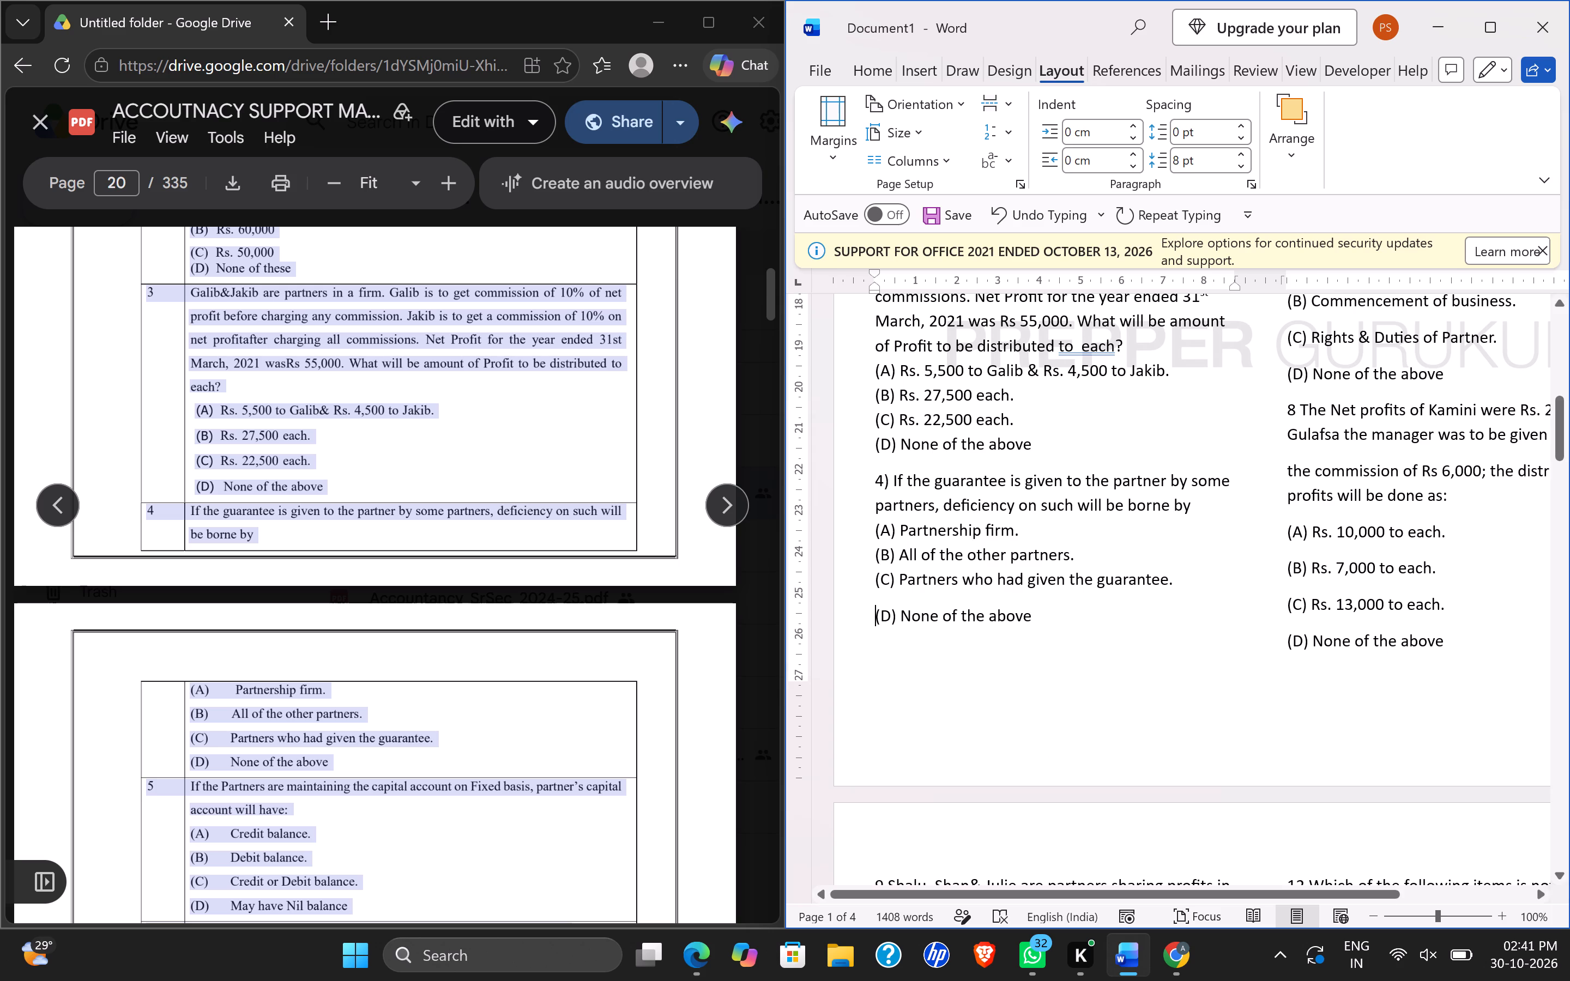
pyautogui.press('BackSpace')
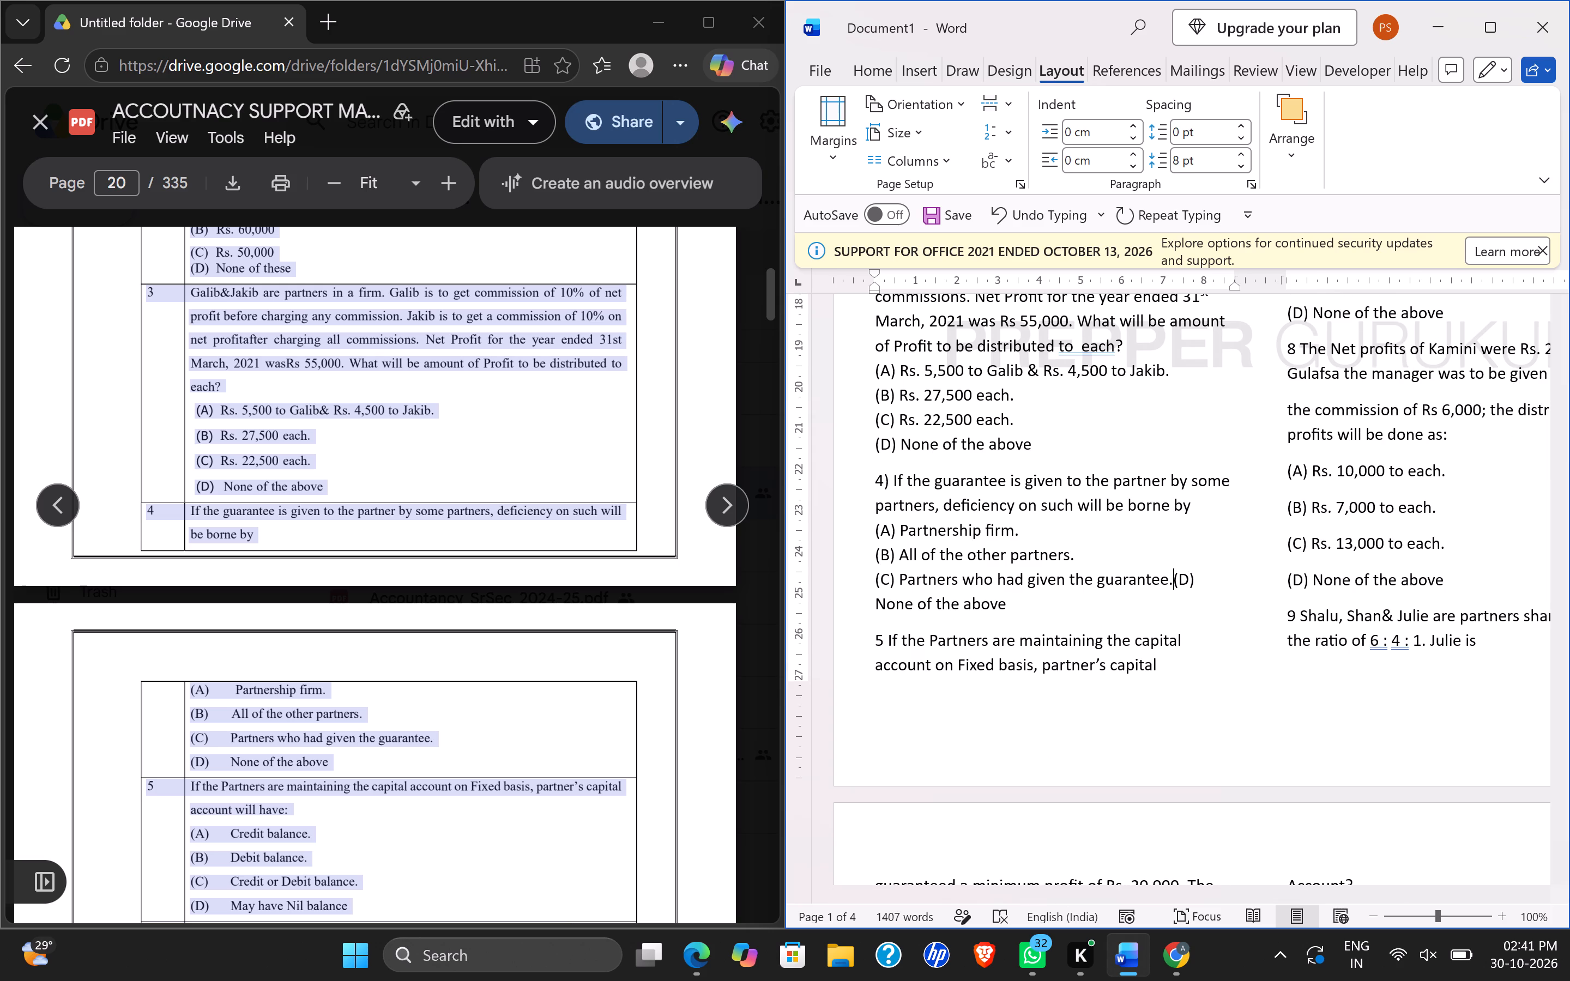
pyautogui.hotkey('shift', 'Return')
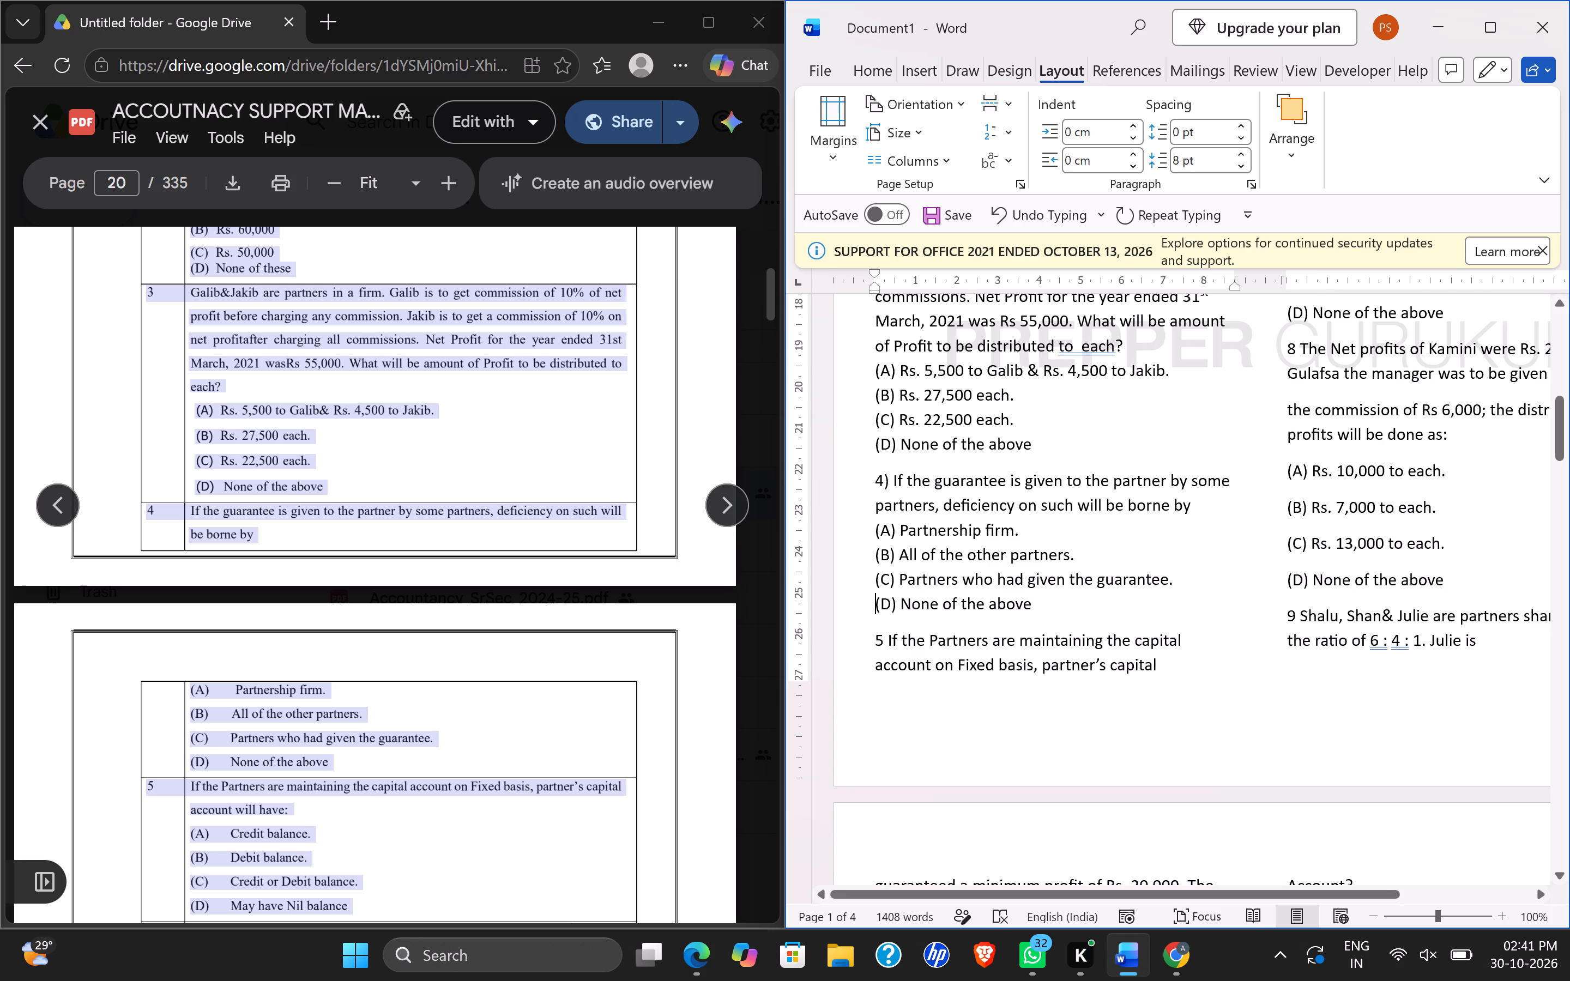
# Change question 5's number to the "5)" style.
pyautogui.click(880, 643)
pyautogui.hotkey('shift', ')')
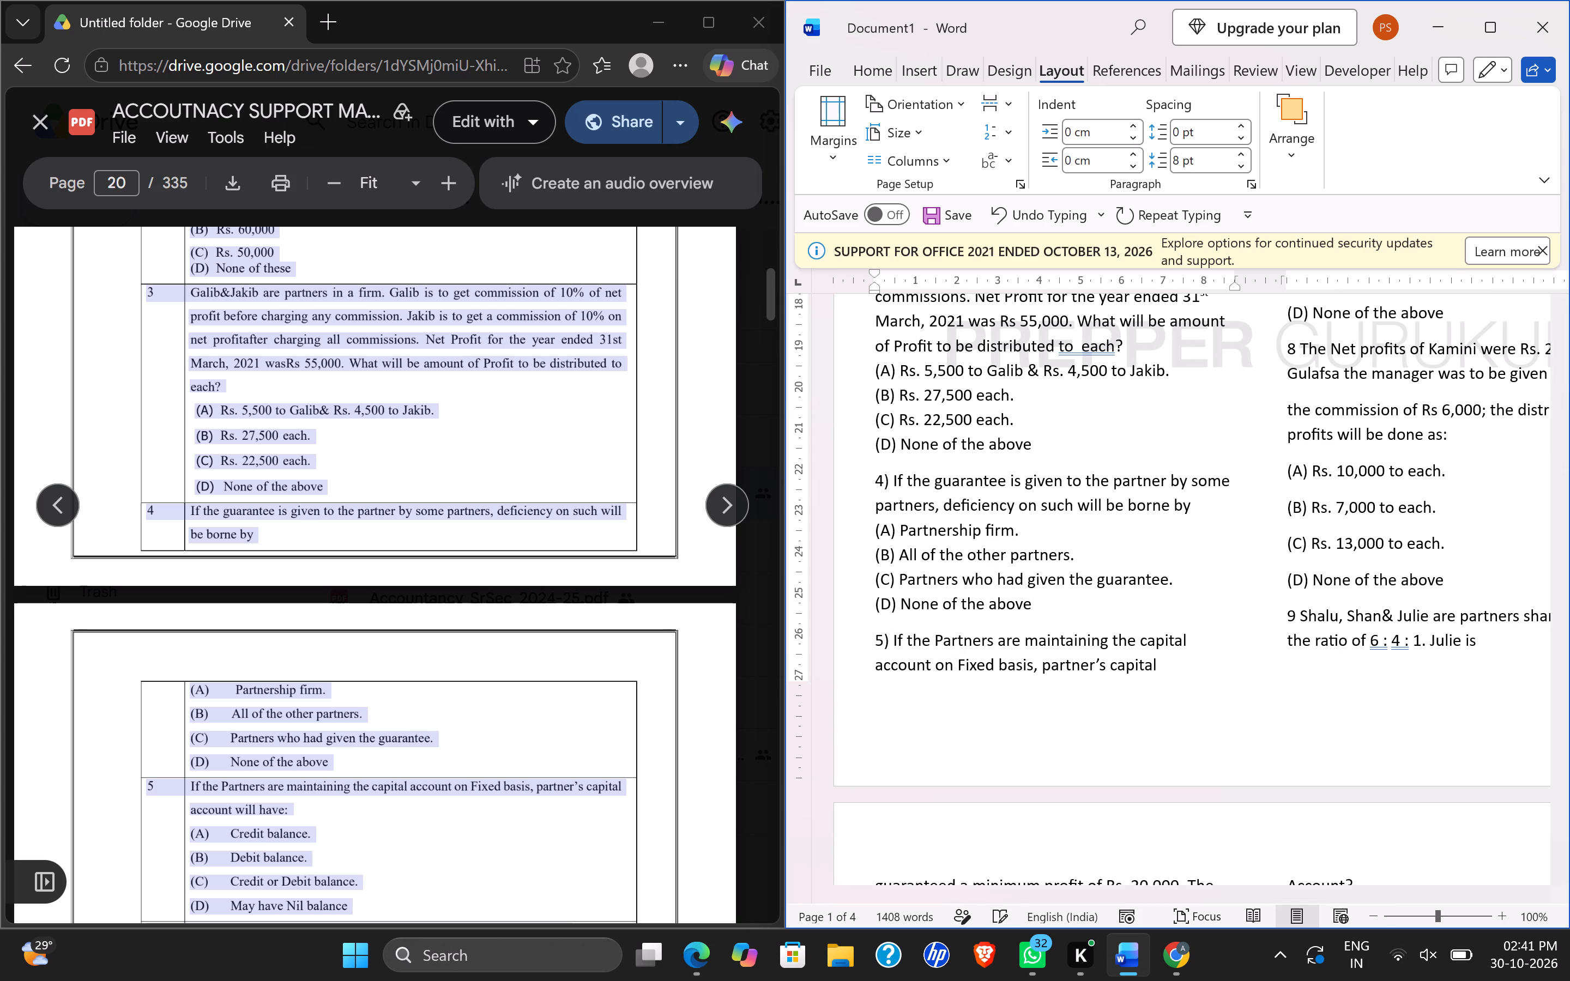
# Insert a blank paragraph before question 5 to move its opening text into the second column.
pyautogui.scroll(-1, 560, 720)
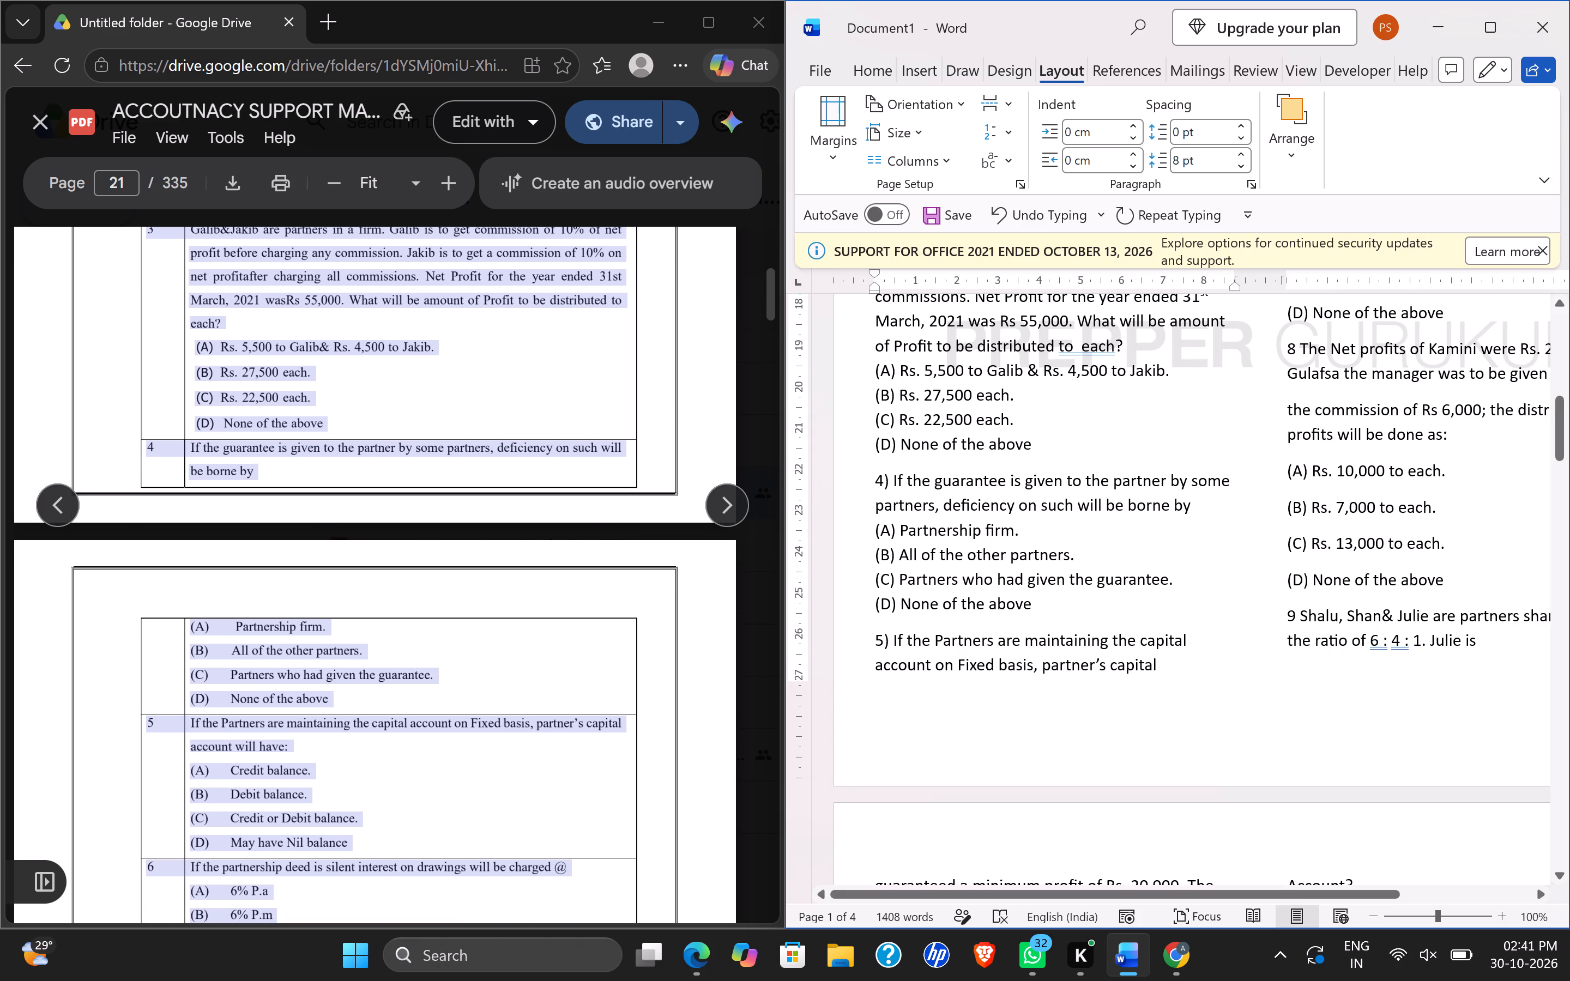
pyautogui.scroll(4, 978, 638)
pyautogui.scroll(-5, 978, 638)
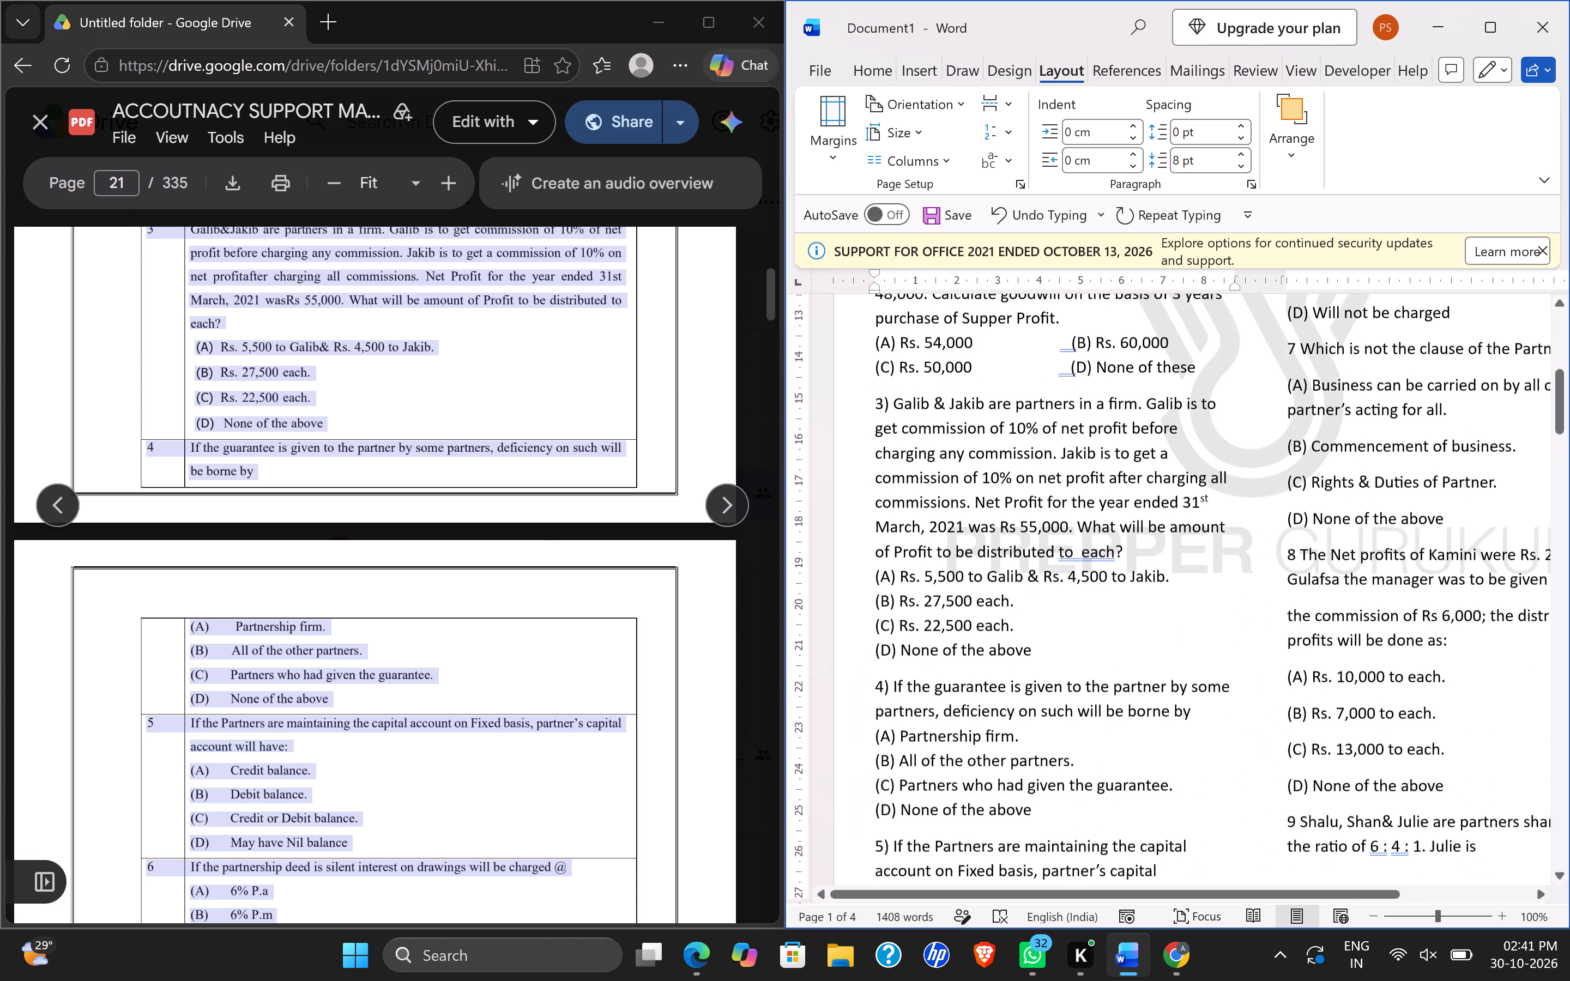
pyautogui.click(870, 743)
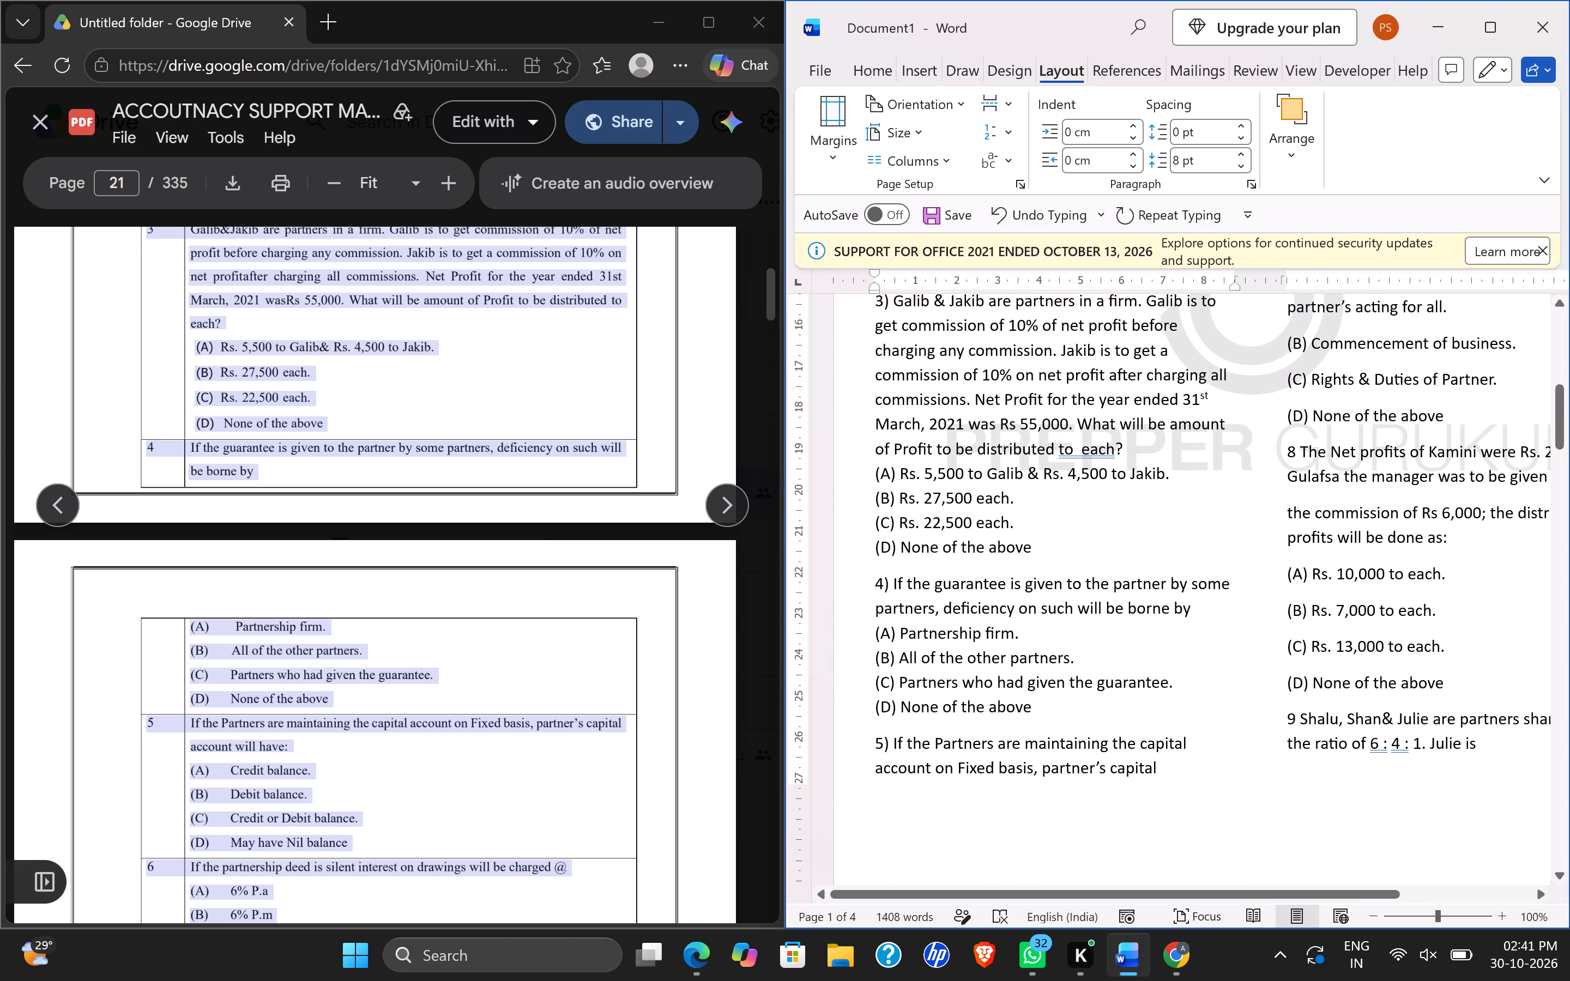
pyautogui.press('Return')
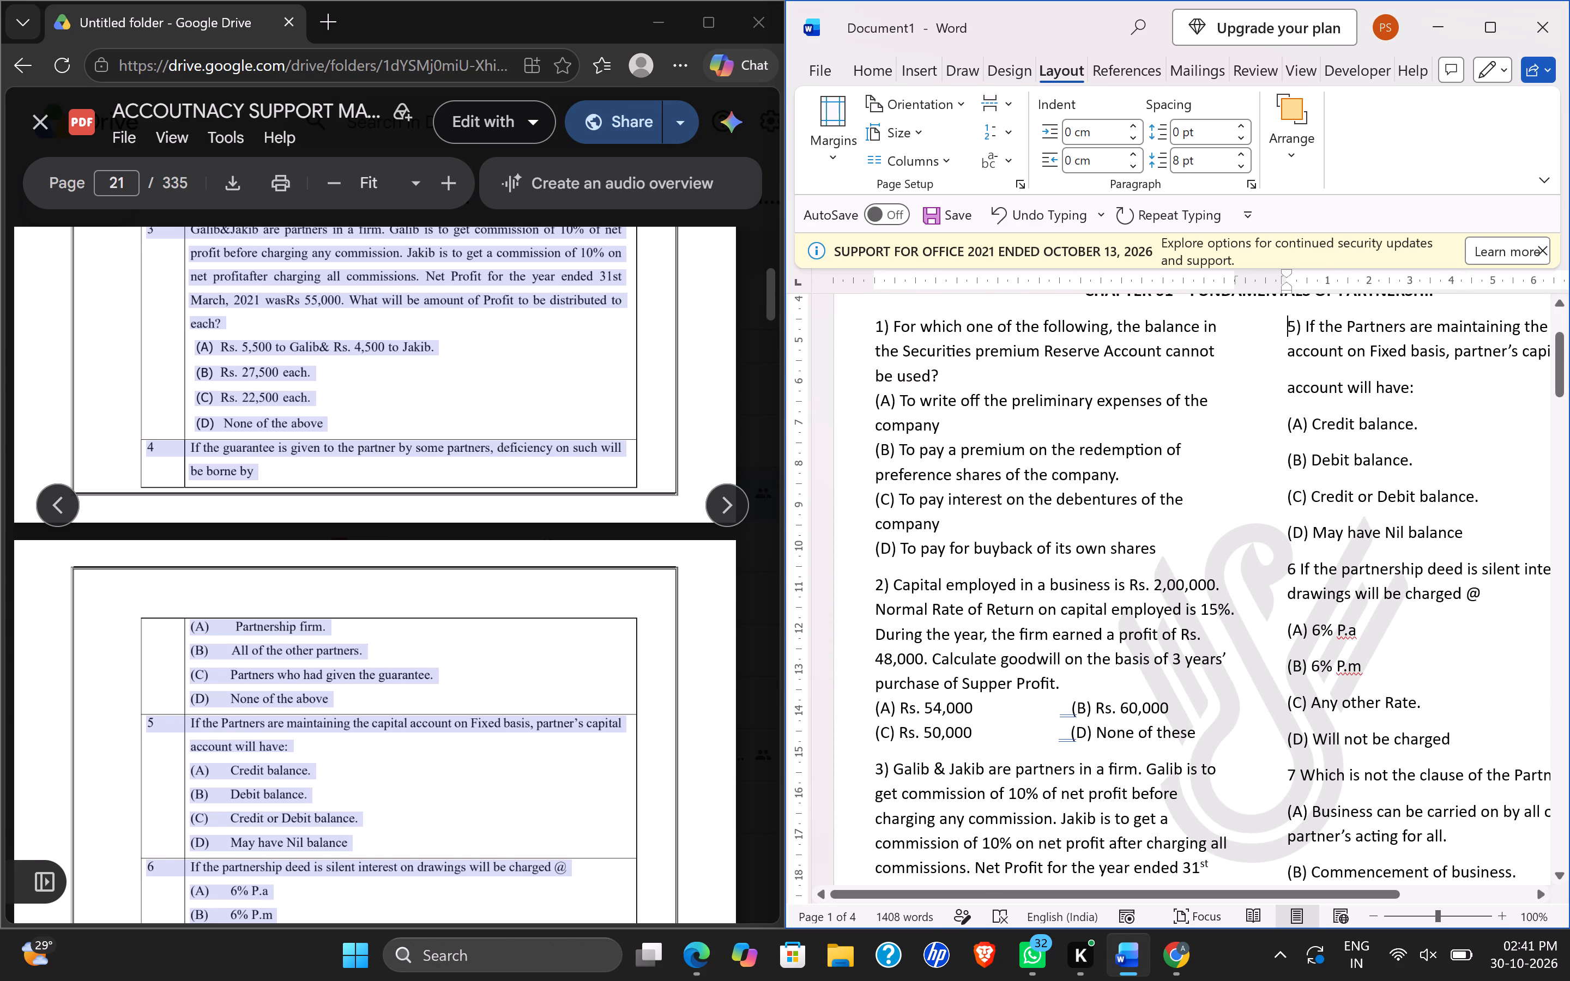
# Join "account will have:" to the end of question 5's preceding line with a space.
pyautogui.hscroll(-2, 1240, 488)
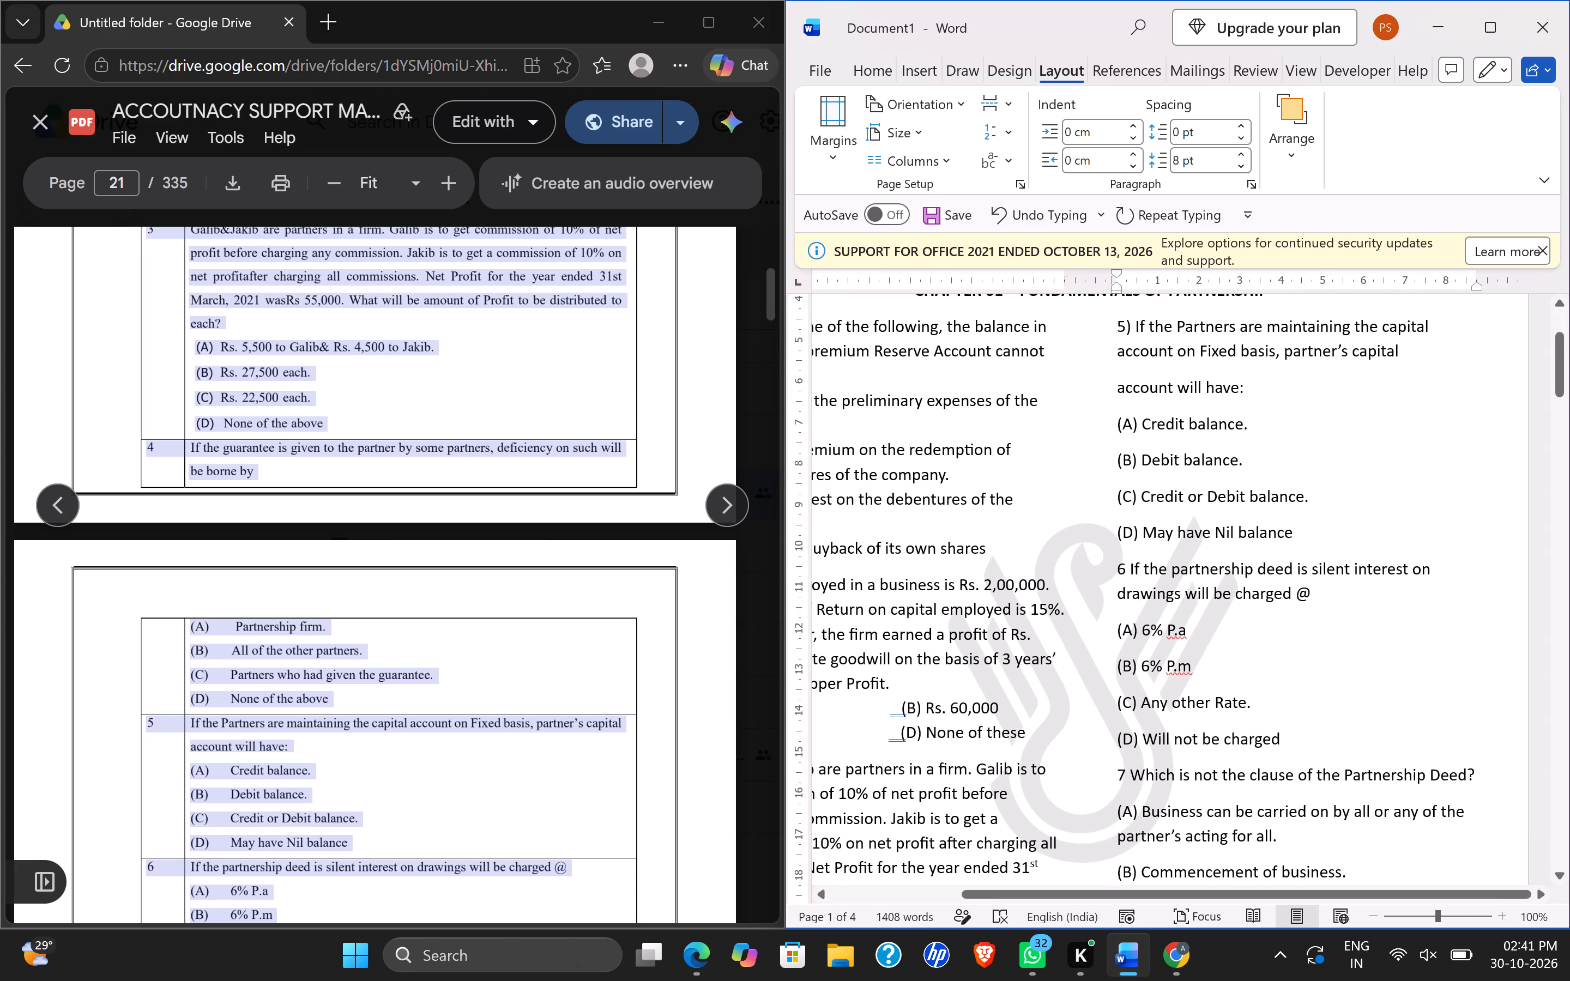
pyautogui.click(1117, 390)
pyautogui.press('BackSpace')
pyautogui.press('space')
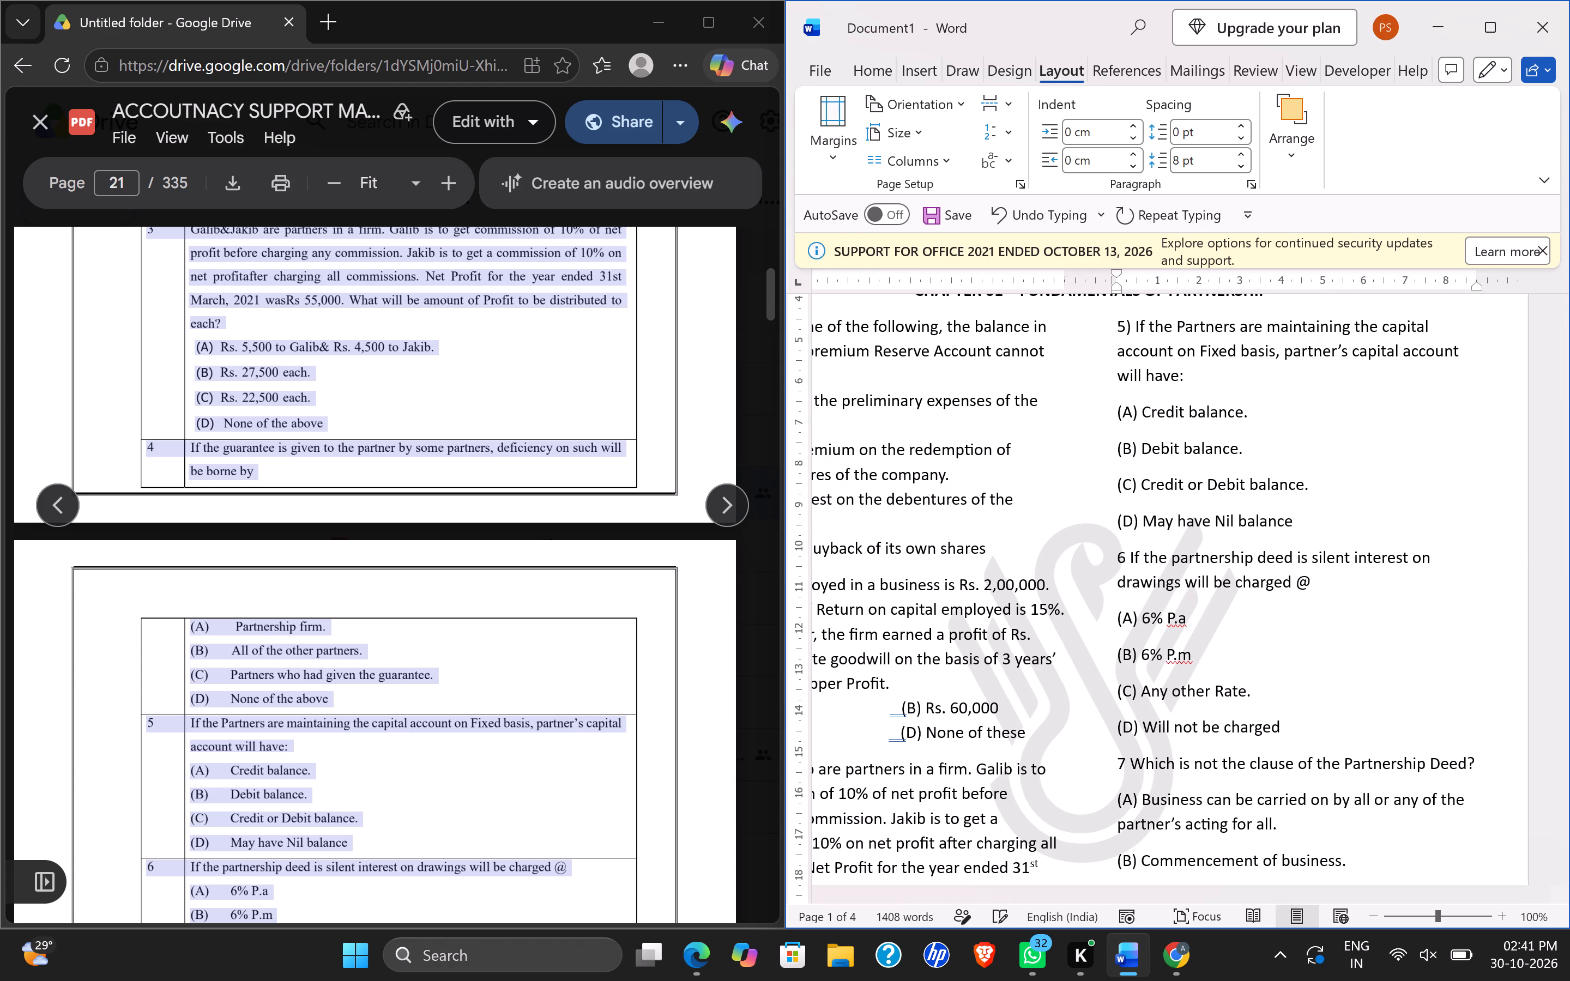
# Tighten question 5 by replacing the paragraph breaks before options (A), (B), (C) and (D) with single line breaks.
pyautogui.click(1113, 414)
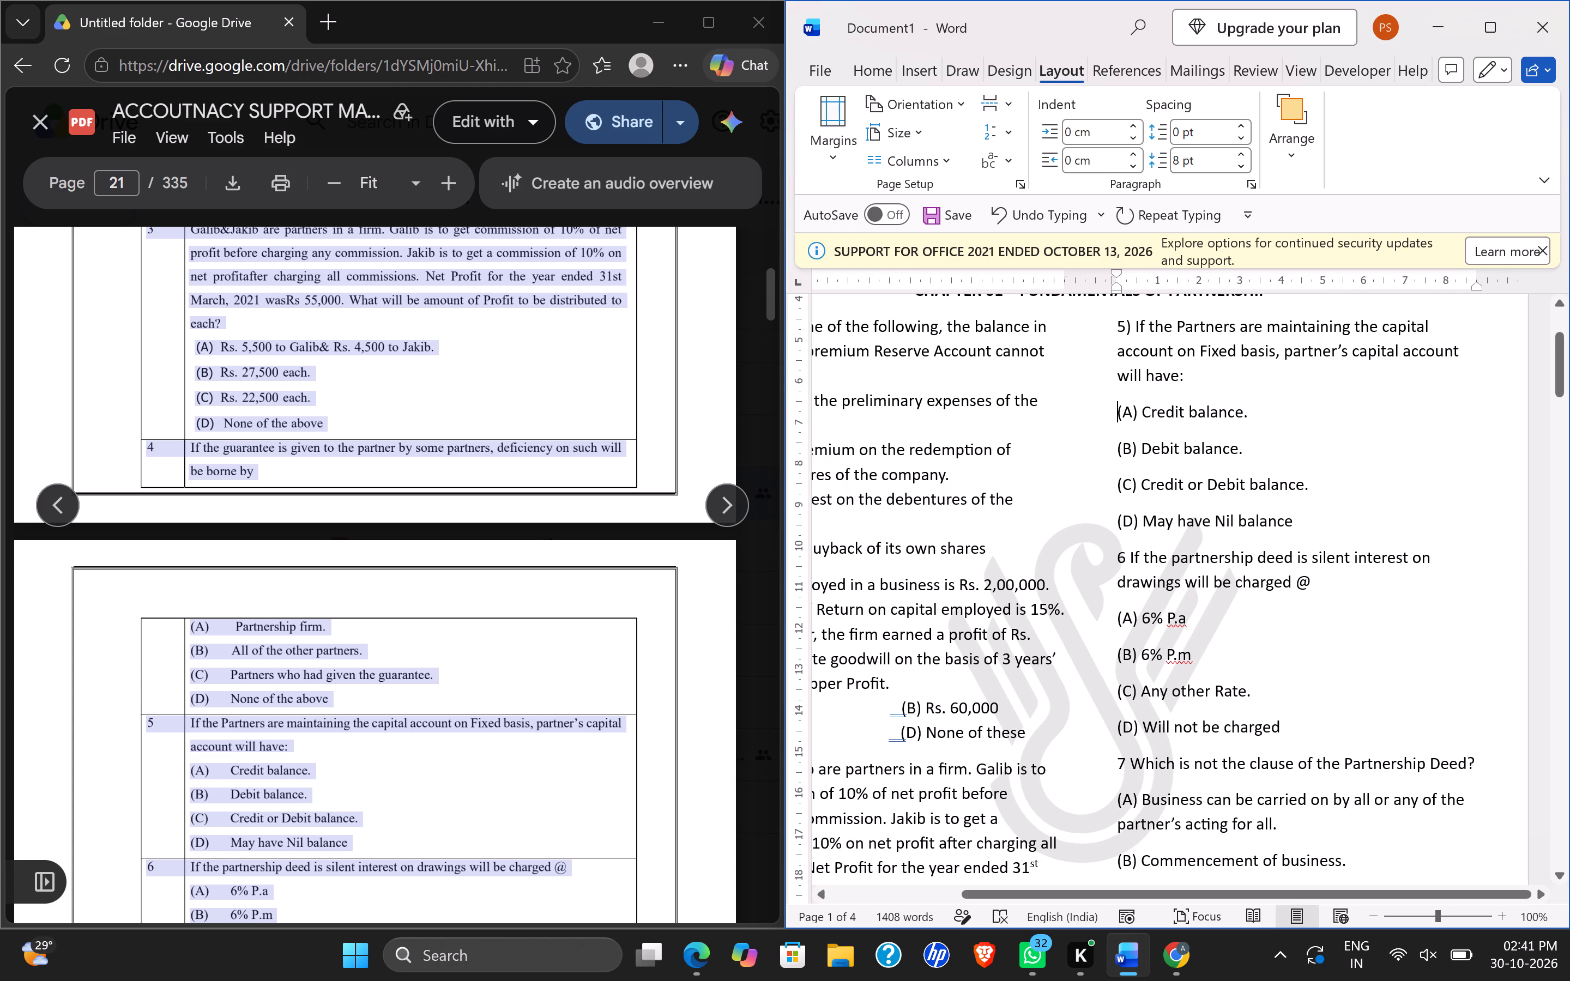
pyautogui.press('BackSpace')
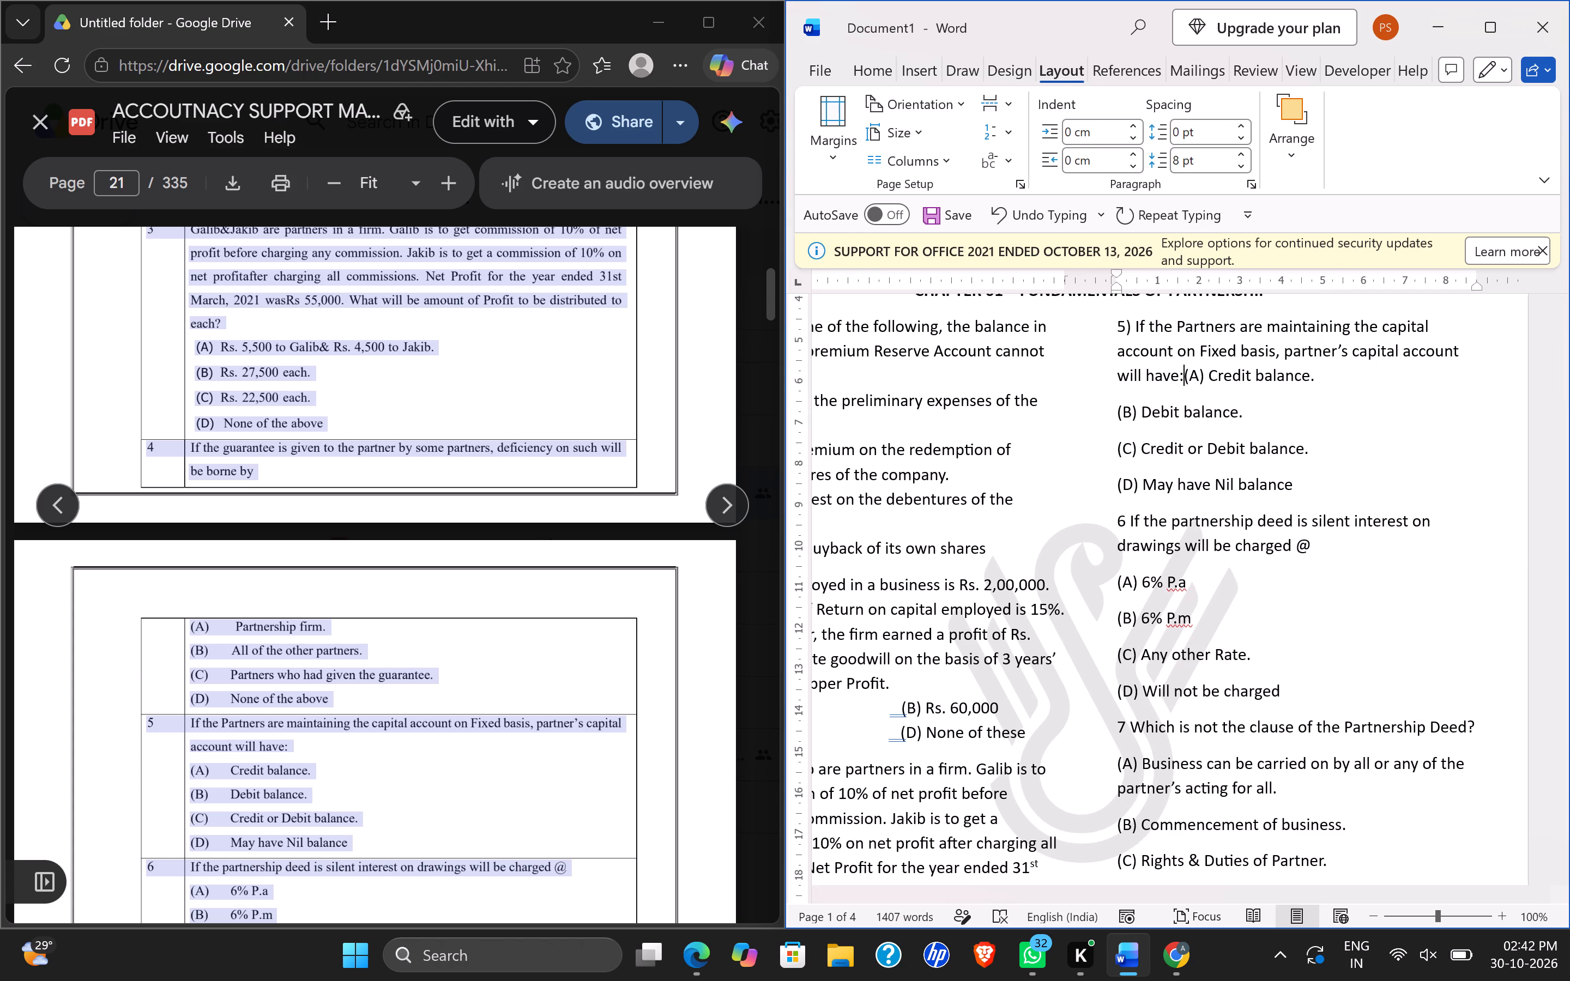
pyautogui.hotkey('shift', 'Return')
pyautogui.press('Down')
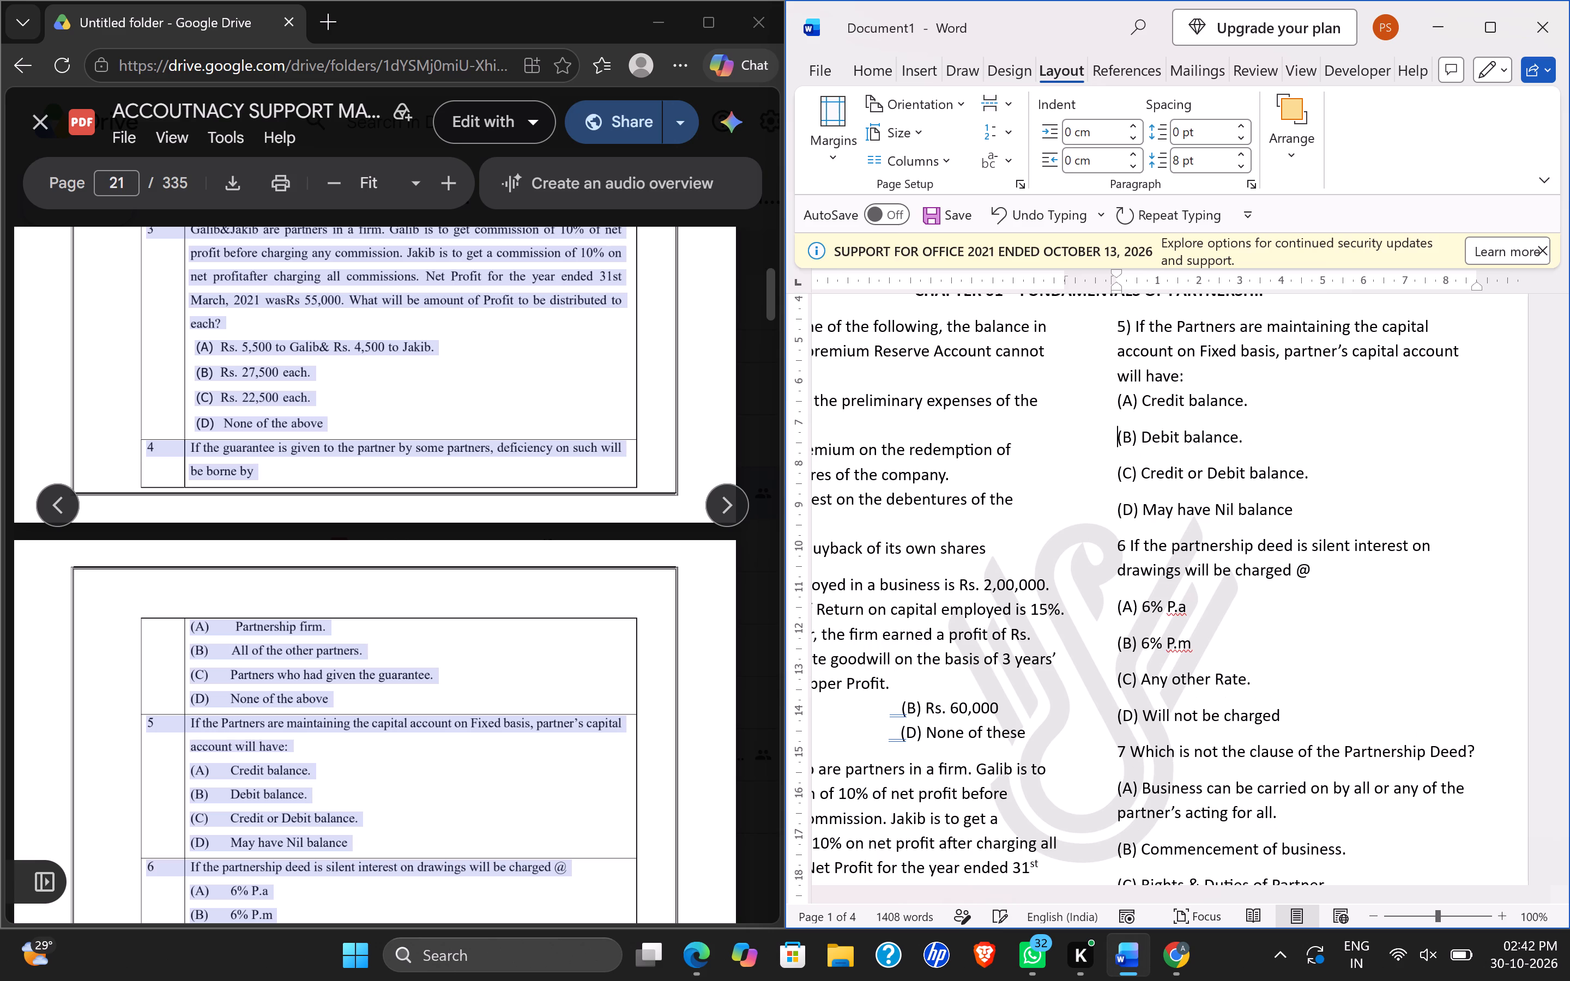
pyautogui.press('BackSpace')
pyautogui.hotkey('shift', 'Return')
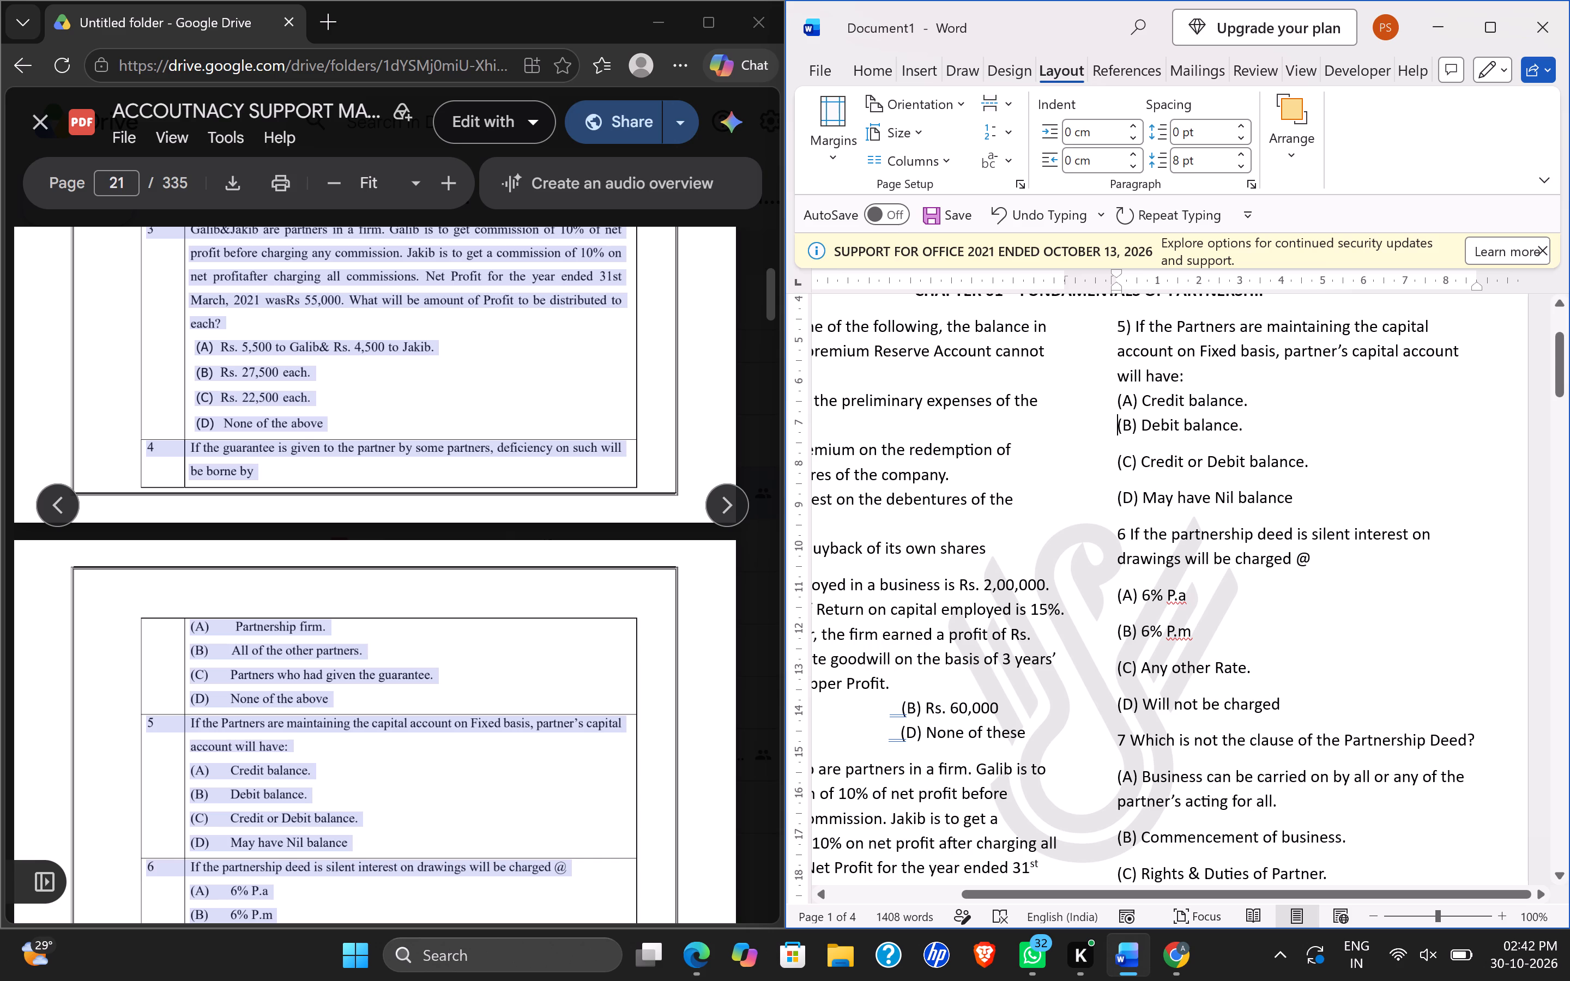
pyautogui.press('Down')
pyautogui.press('BackSpace')
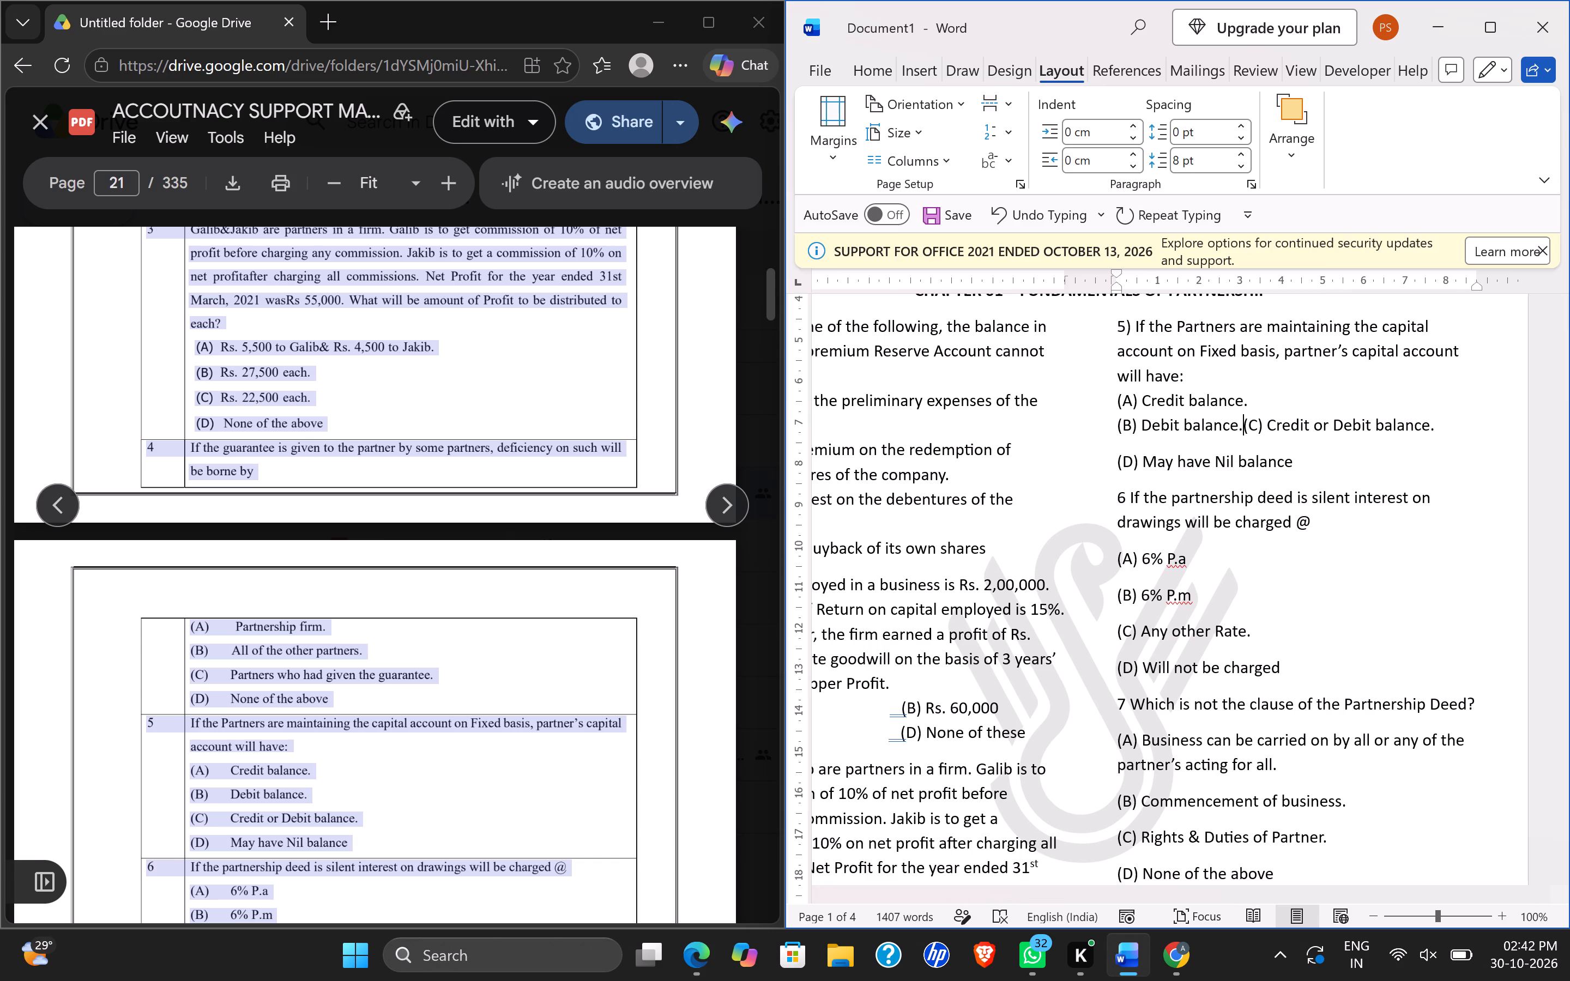
pyautogui.hotkey('shift', 'Return')
pyautogui.press('Down')
pyautogui.press('BackSpace')
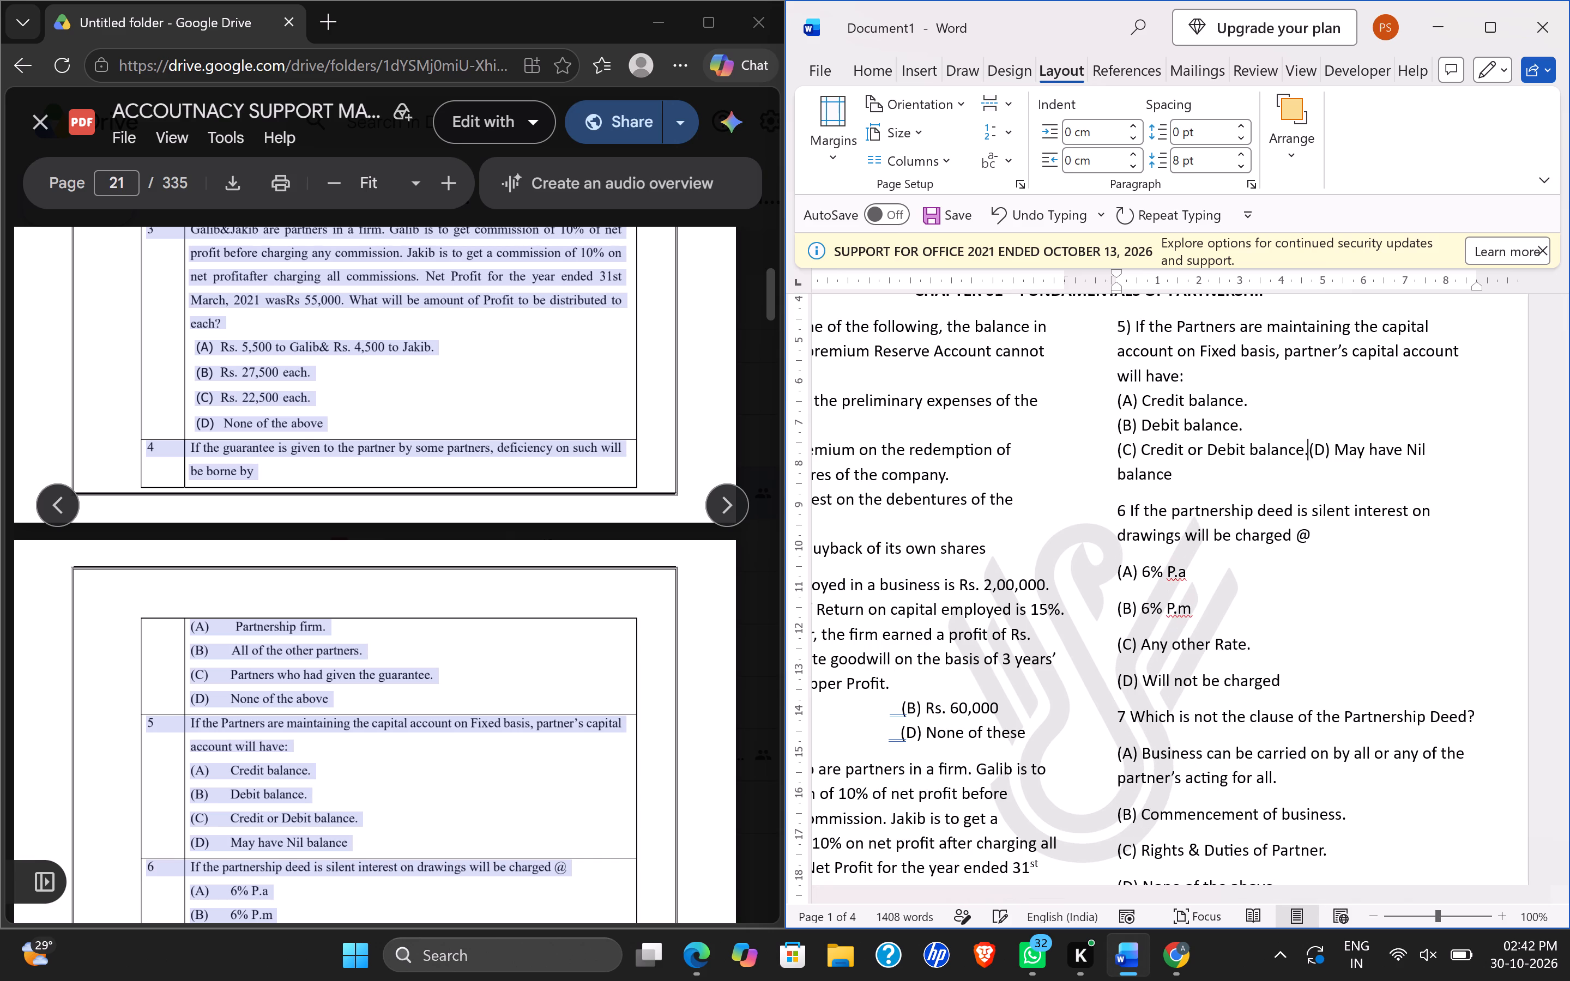
pyautogui.hotkey('shift', 'Return')
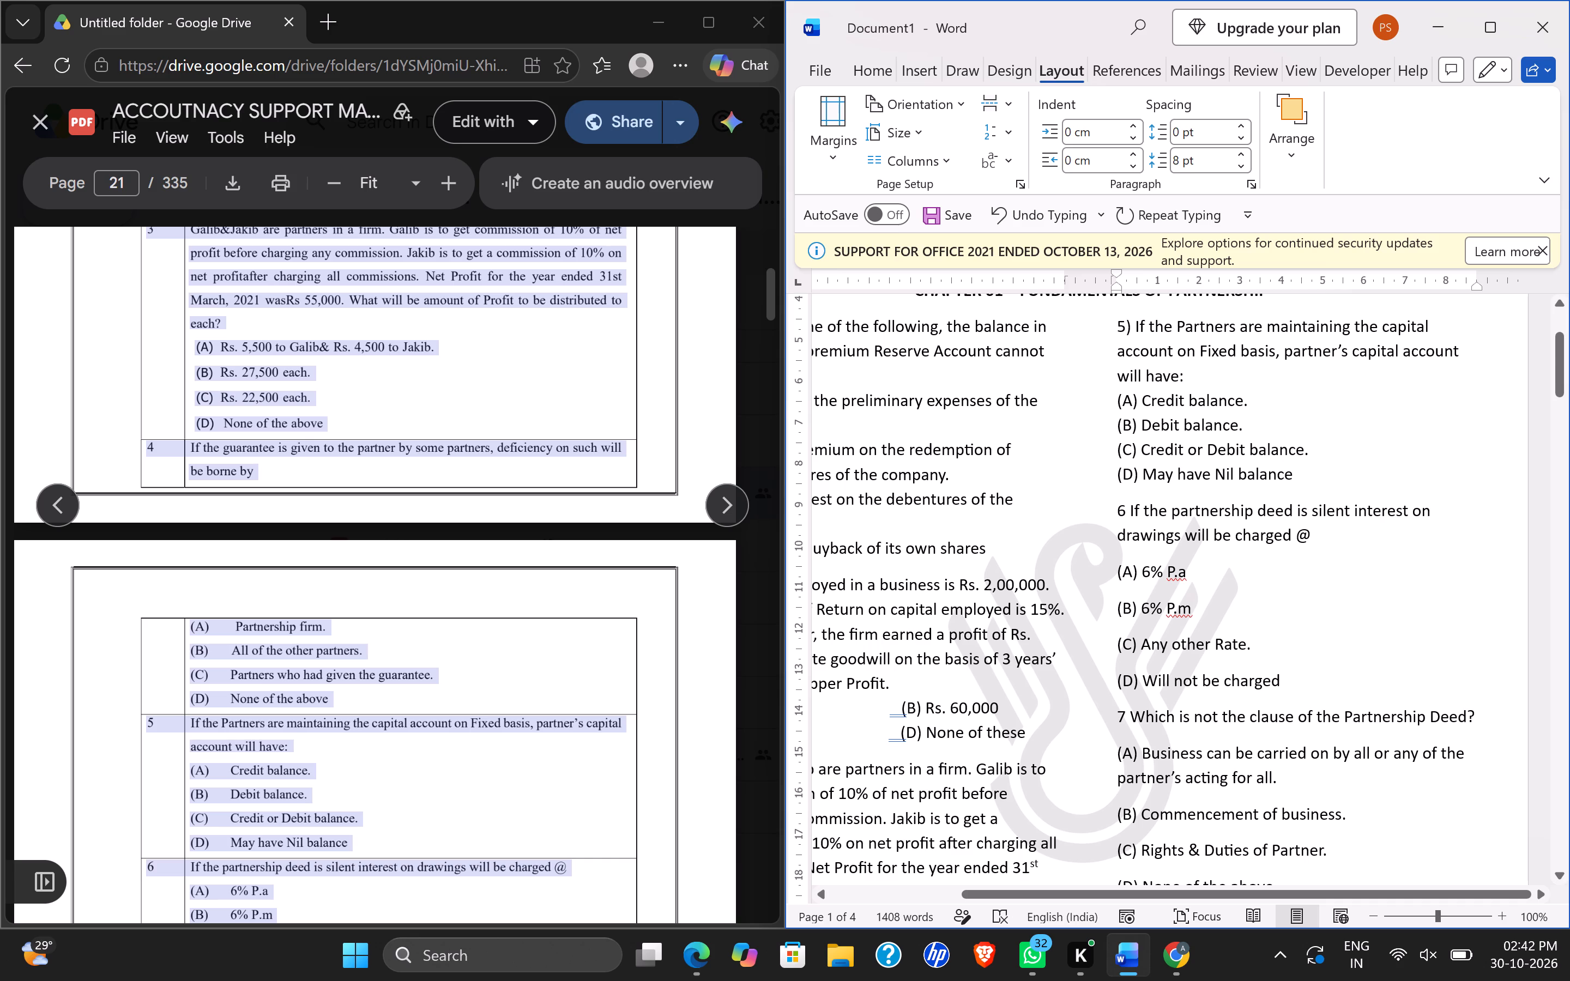
# Change question 6's number to the "6)" style.
pyautogui.press('Down')
pyautogui.press('Right')
pyautogui.hotkey('shift', ')')
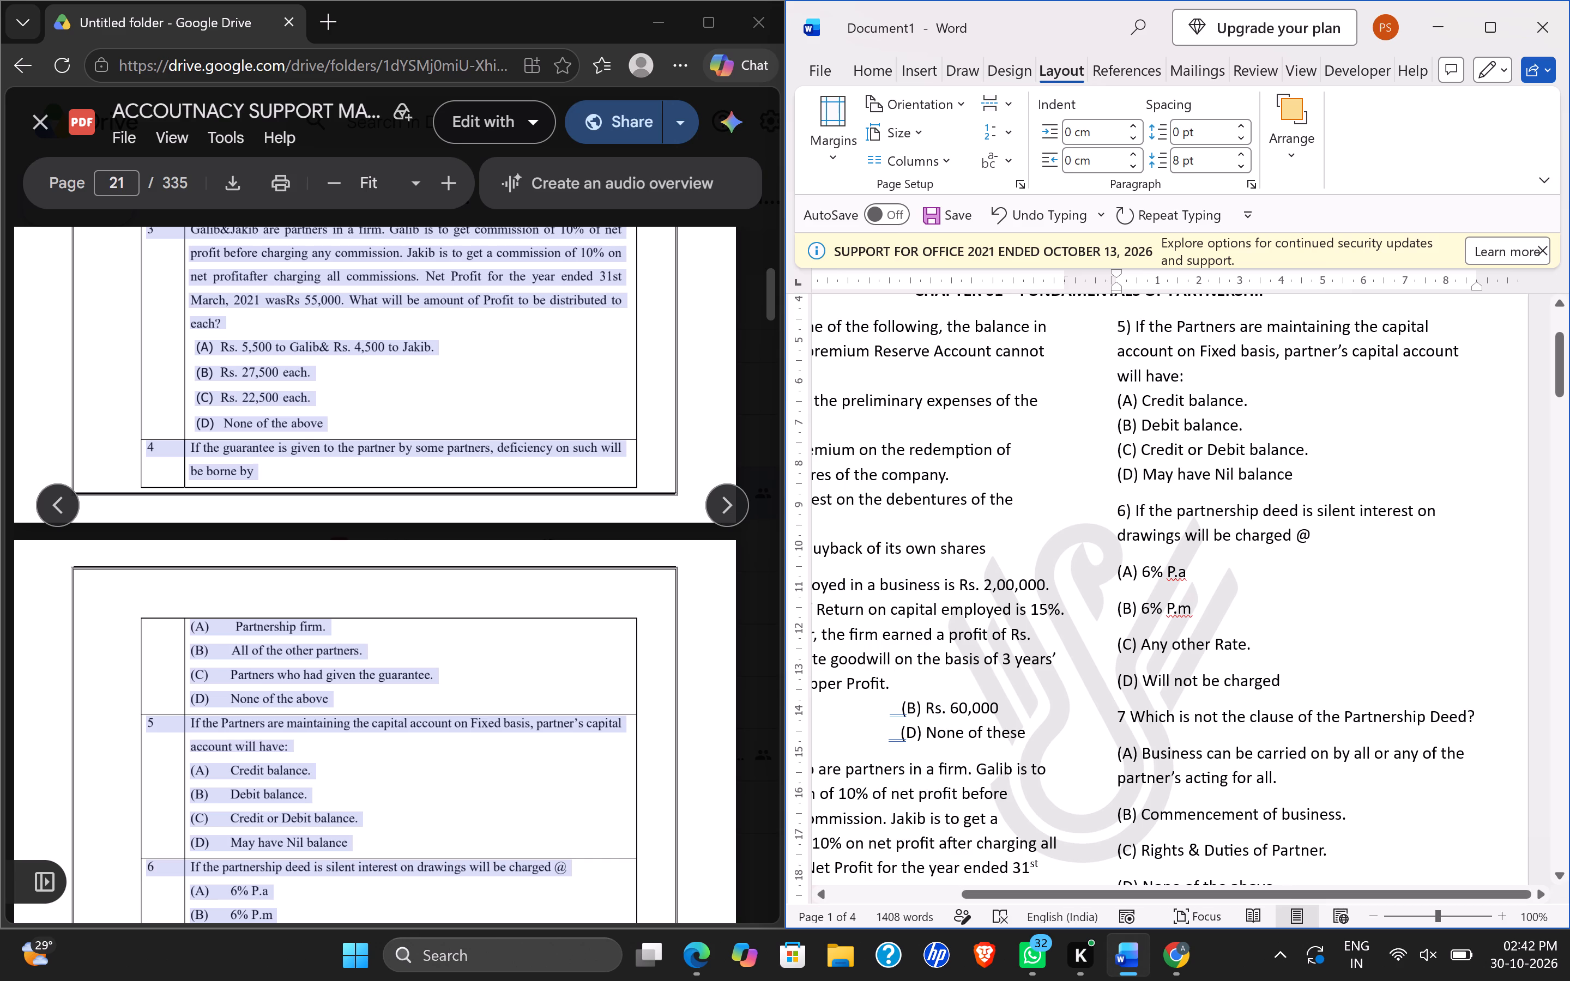
# Tighten question 6 by replacing the paragraph breaks before options (A), (B), (C) and (D) with single line breaks.
pyautogui.scroll(-3, 724, 664)
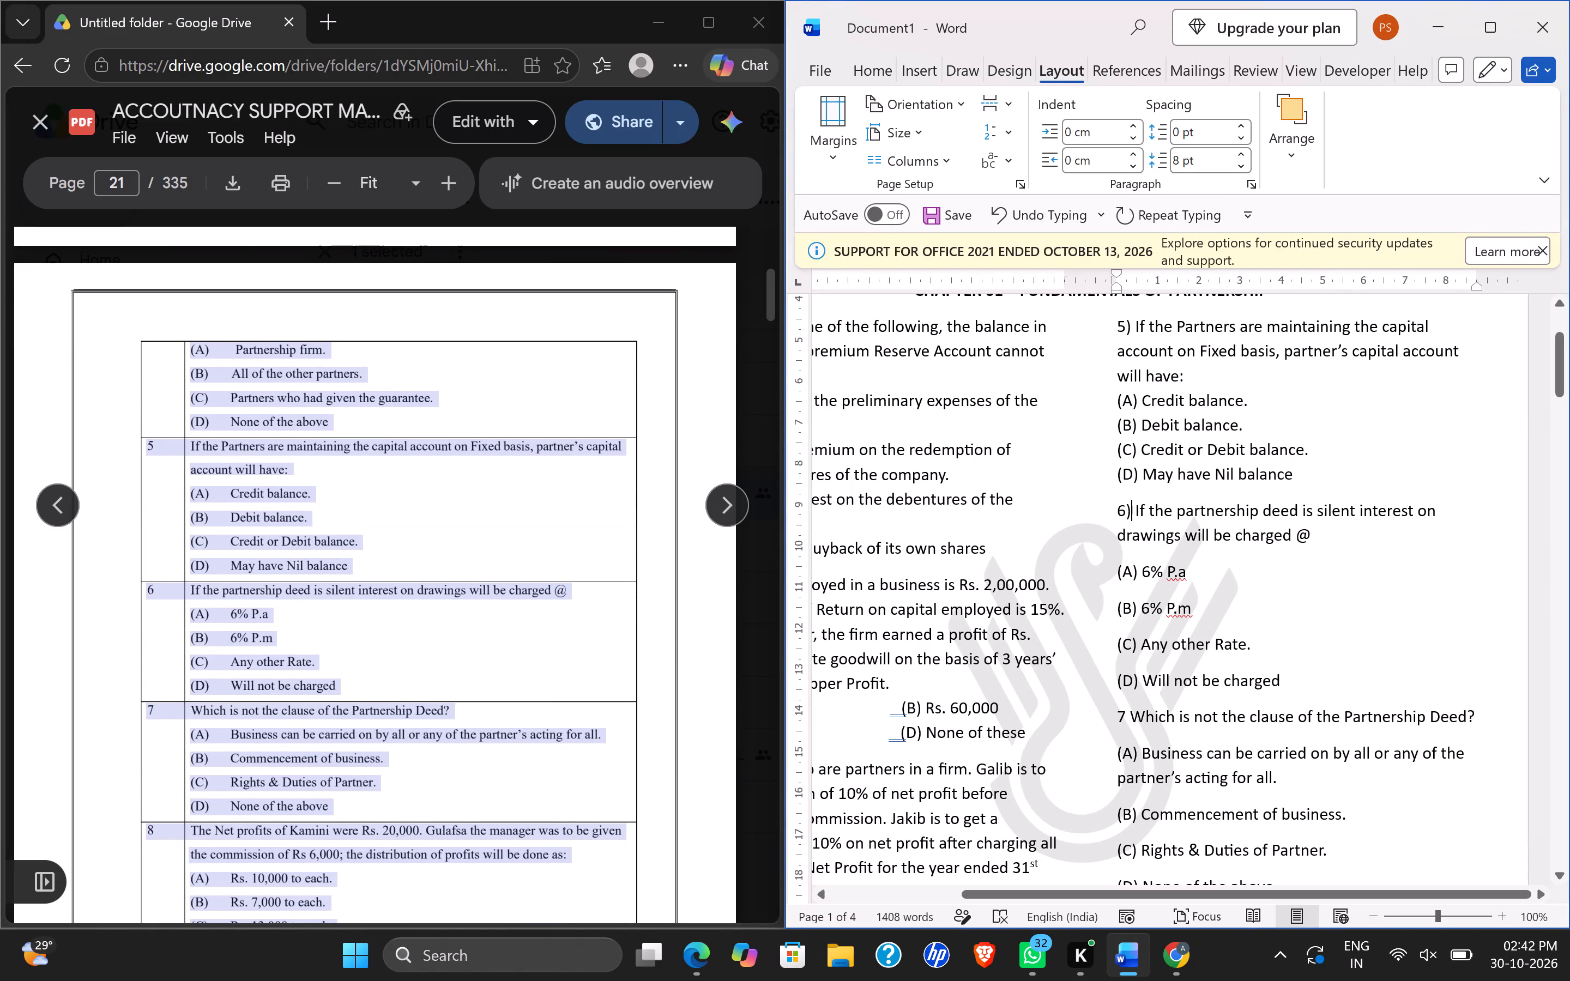
pyautogui.click(1110, 579)
pyautogui.press('BackSpace')
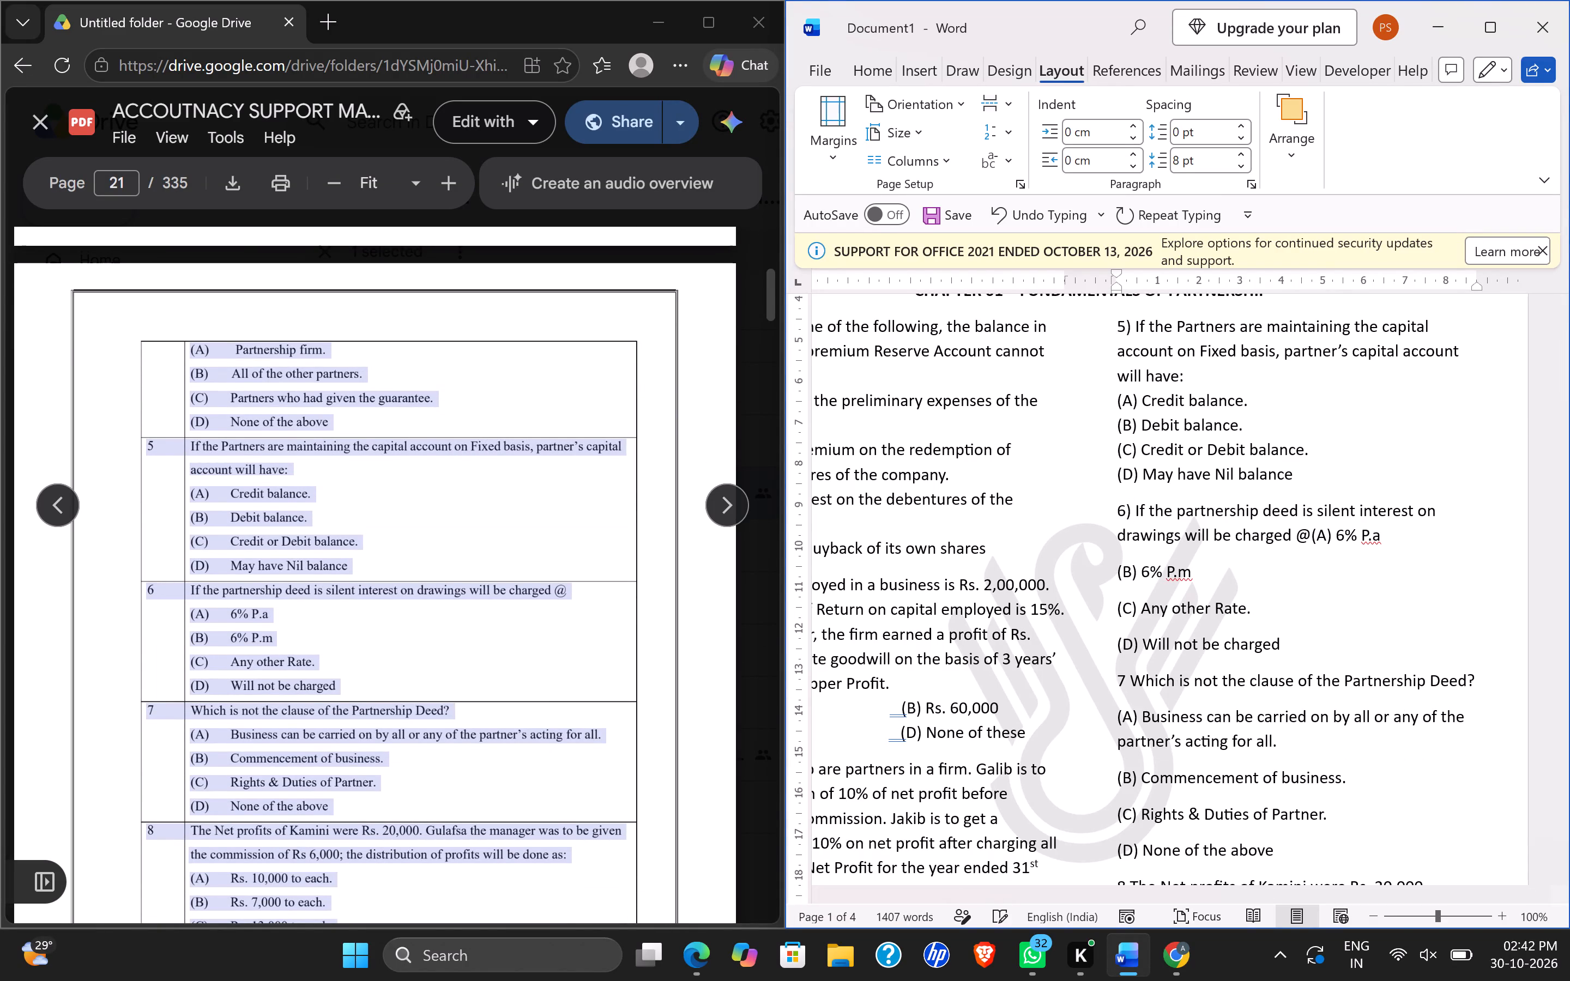
pyautogui.hotkey('shift', 'Return')
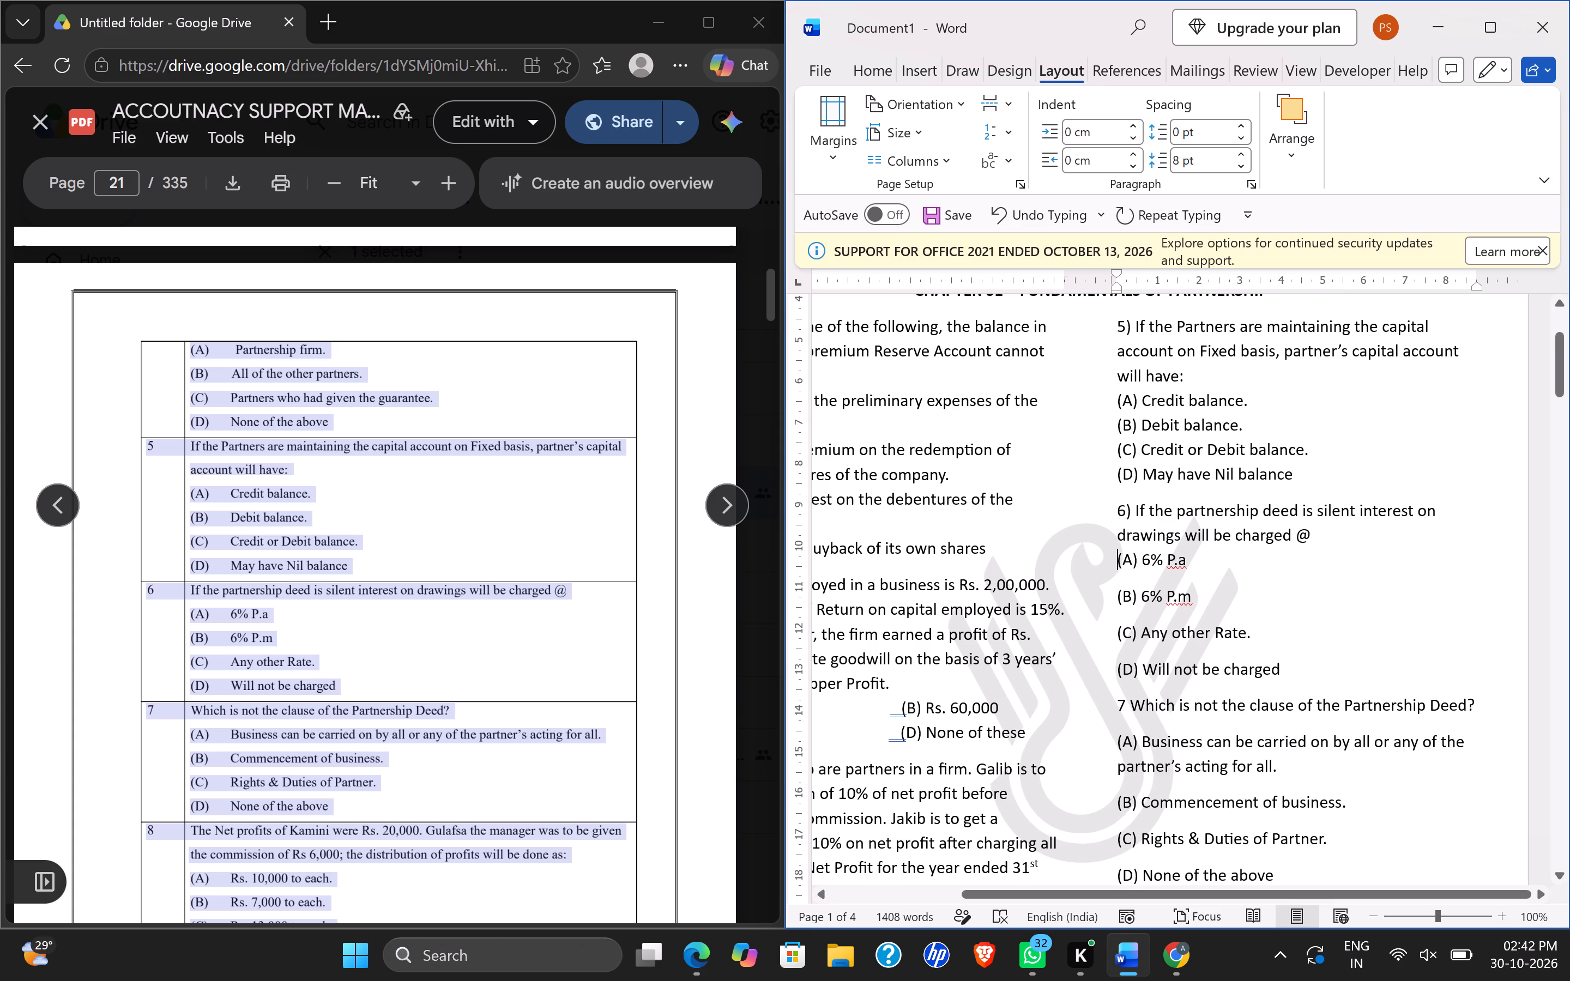
pyautogui.click(1115, 602)
pyautogui.press('BackSpace')
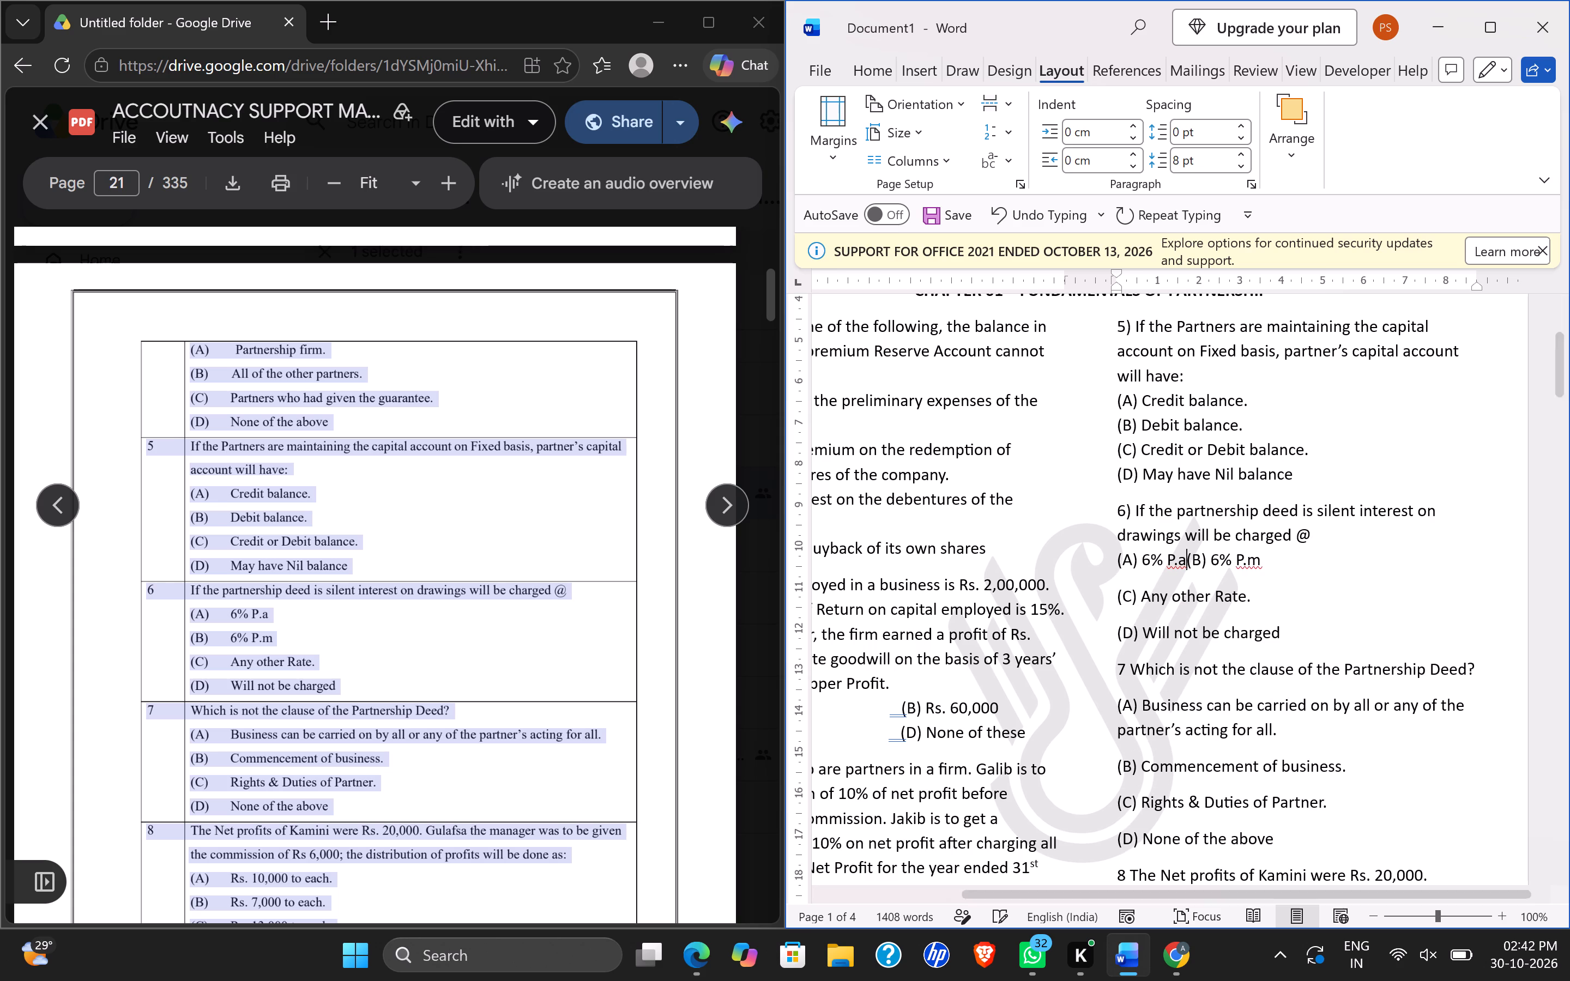
pyautogui.hotkey('shift', 'Return')
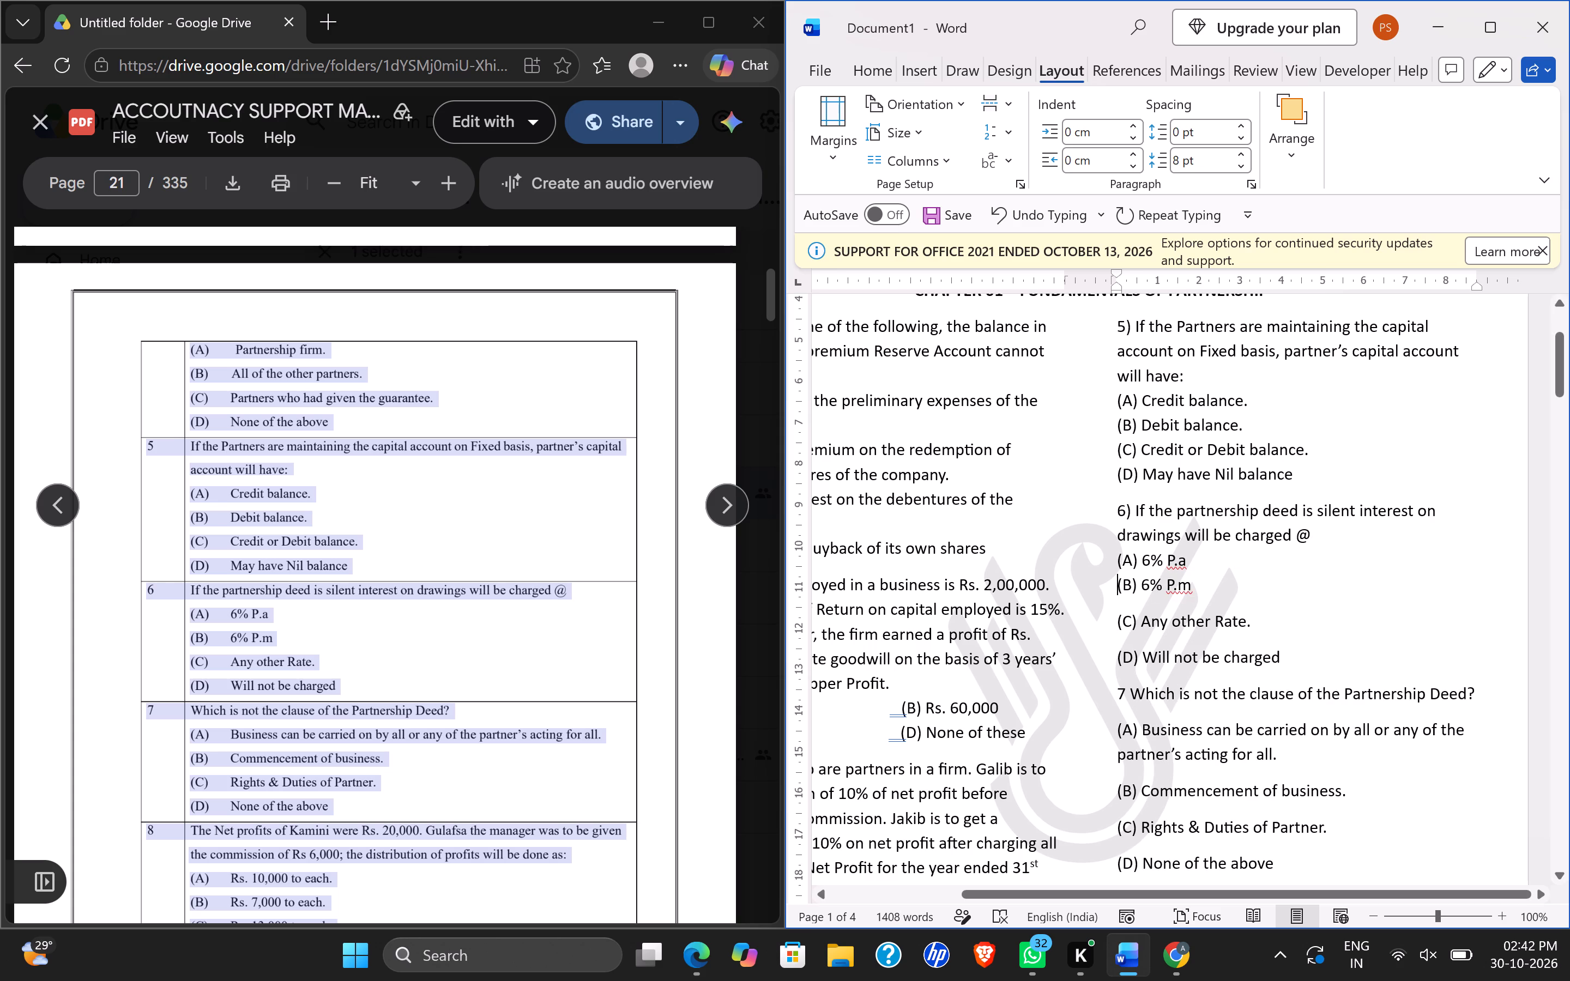
pyautogui.click(1115, 624)
pyautogui.press('BackSpace')
pyautogui.hotkey('shift', 'Return')
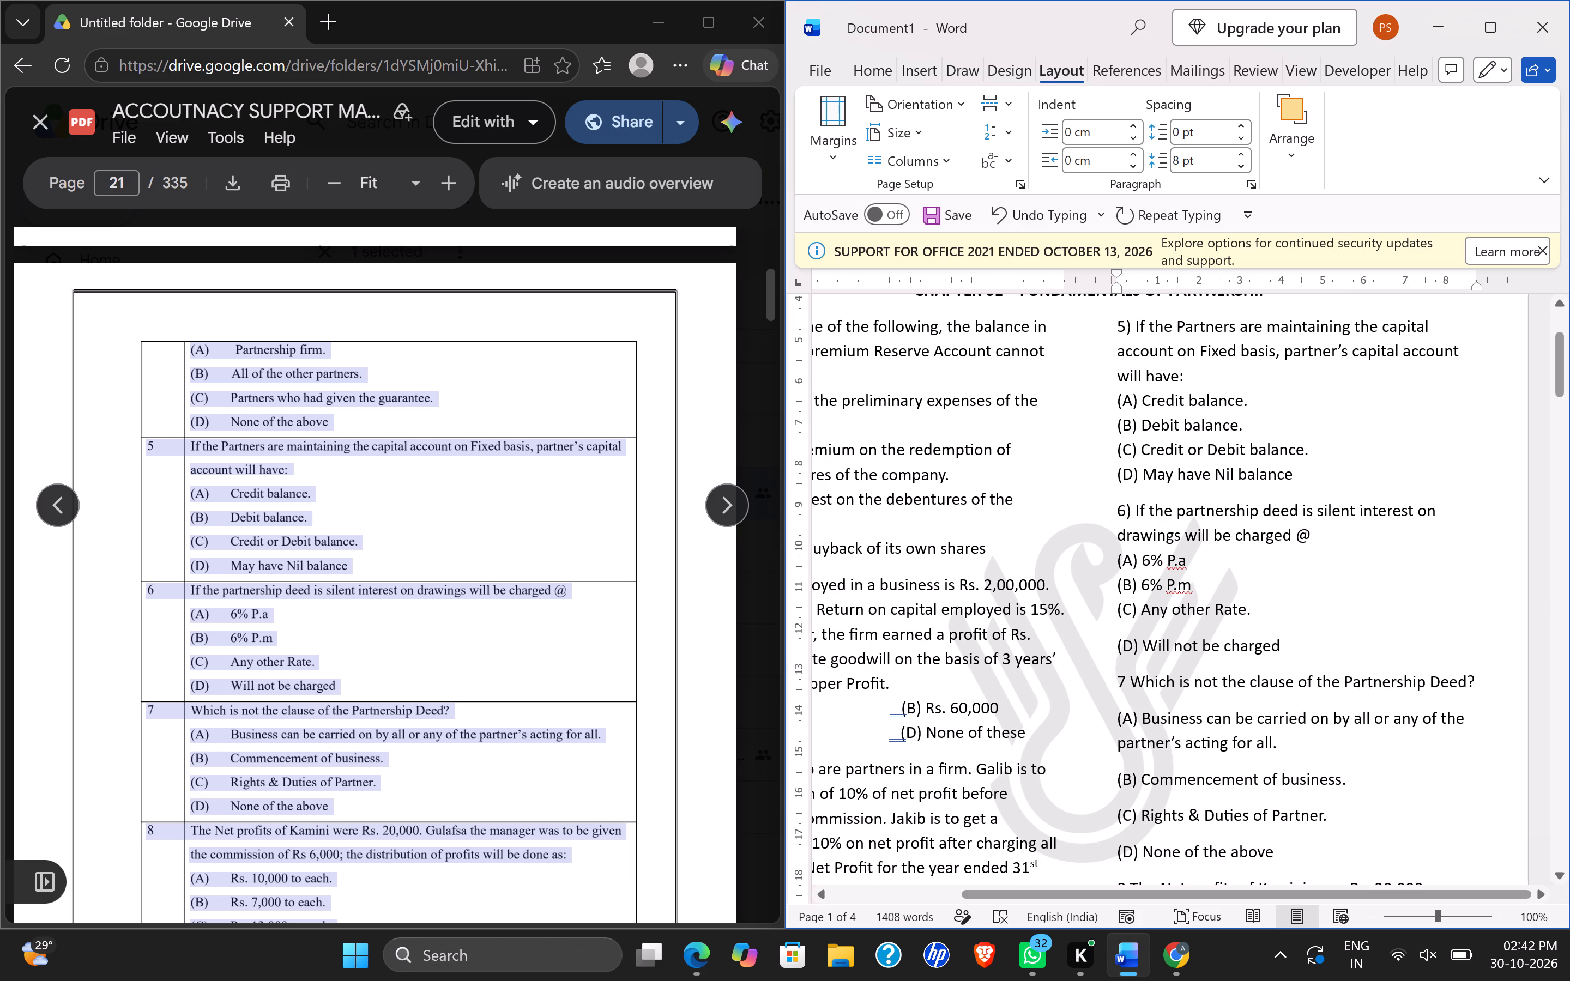
pyautogui.click(1115, 655)
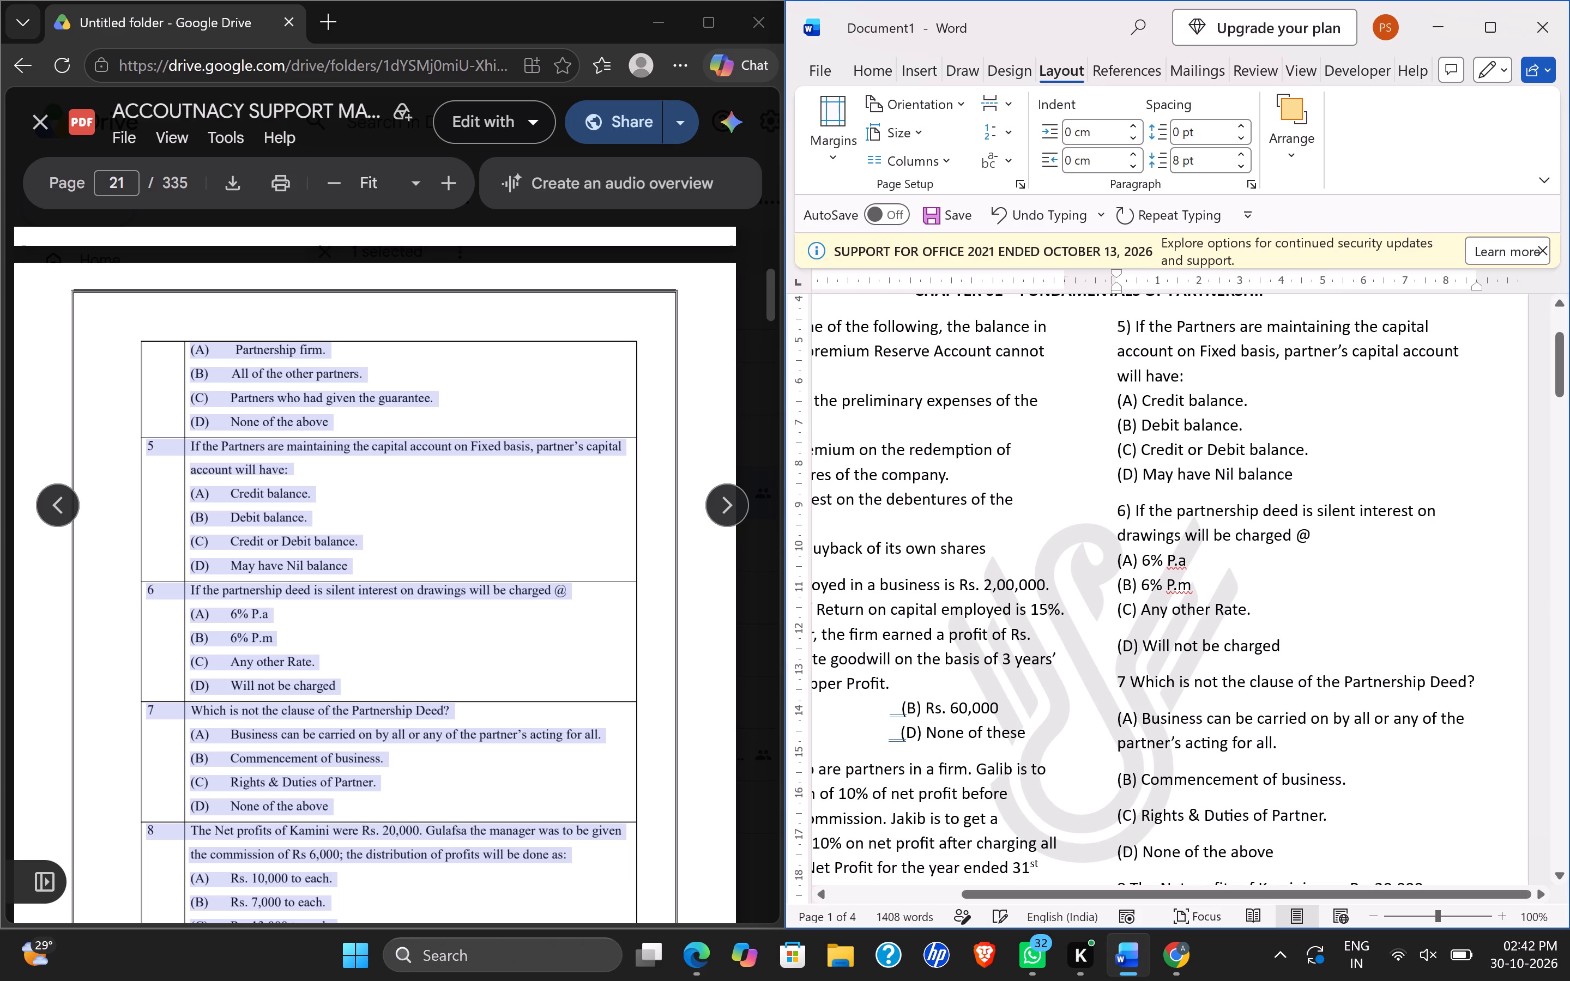
pyautogui.press('BackSpace')
pyautogui.hotkey('shift', 'Return')
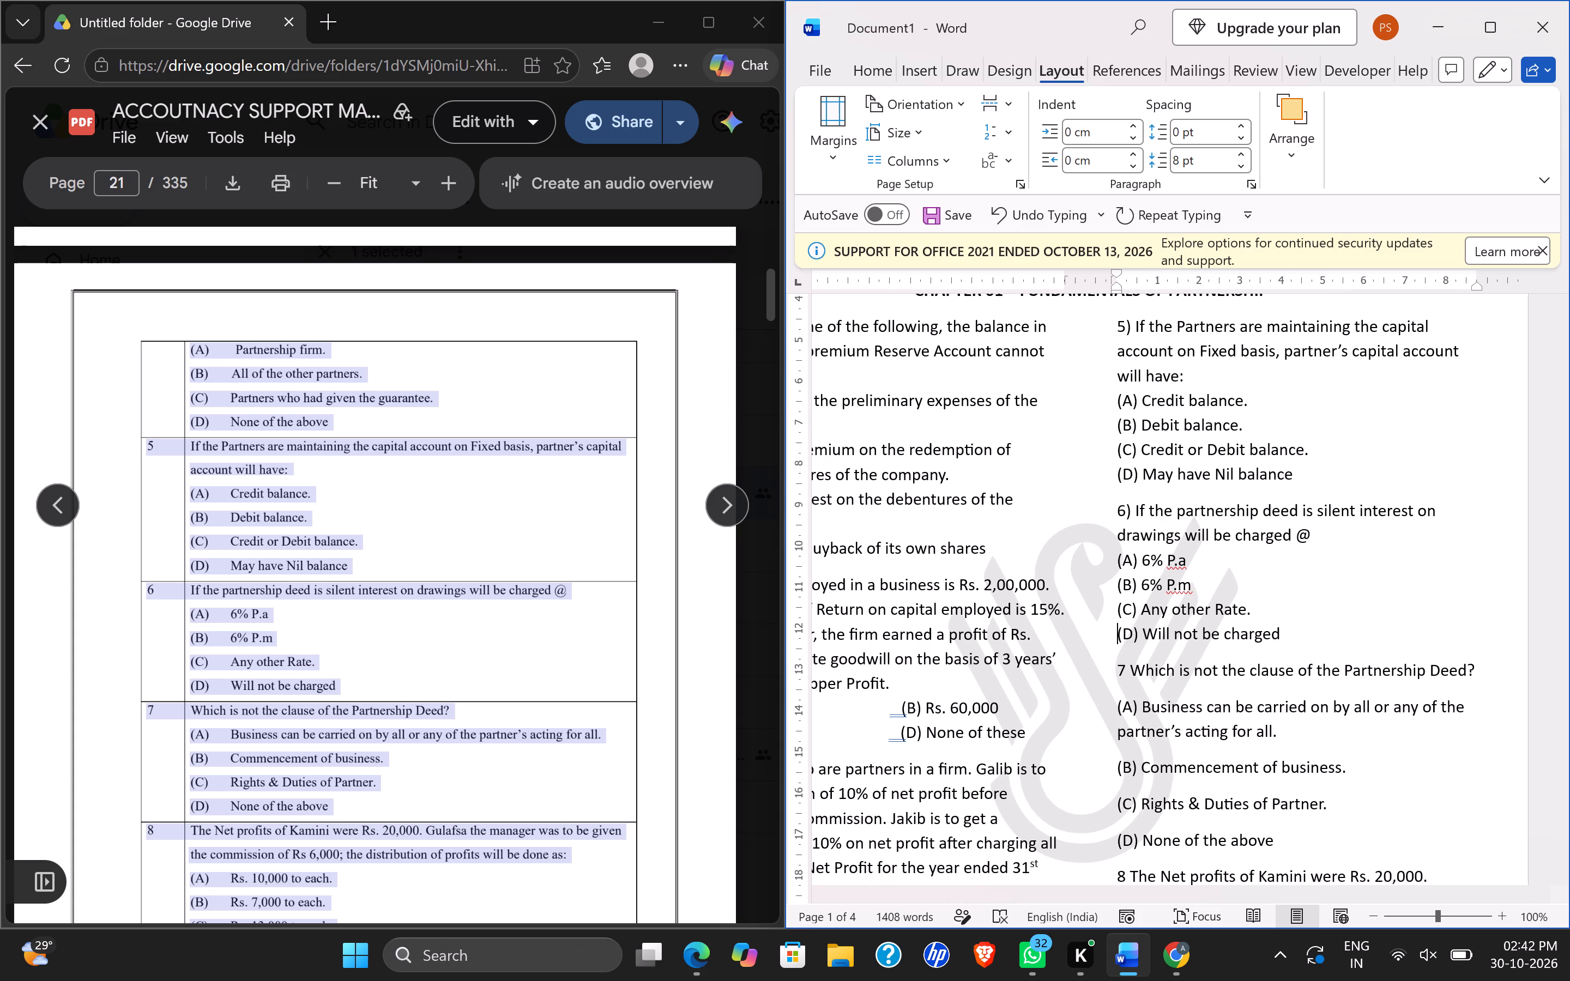
# Change question 7's number to the "7)" style.
pyautogui.scroll(-1, 1115, 655)
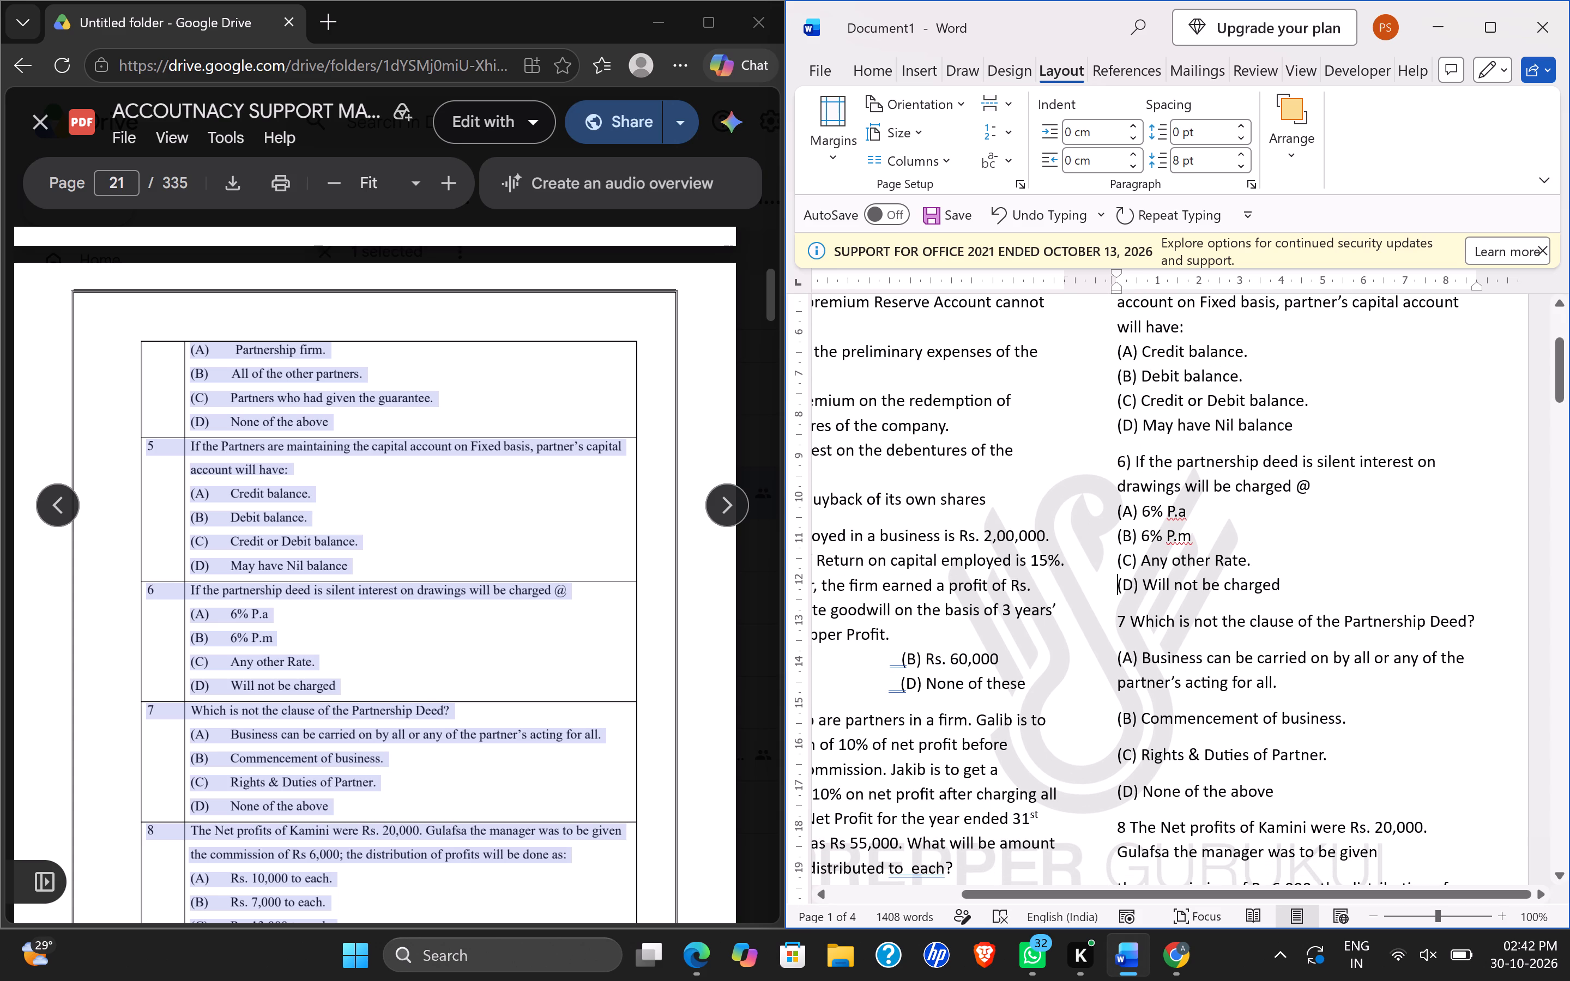
pyautogui.click(1122, 623)
pyautogui.hotkey('shift', ')')
# Tighten question 7 by replacing the paragraph breaks before options (A), (B), (C) and (D) with single line breaks.
pyautogui.scroll(-1, 1122, 623)
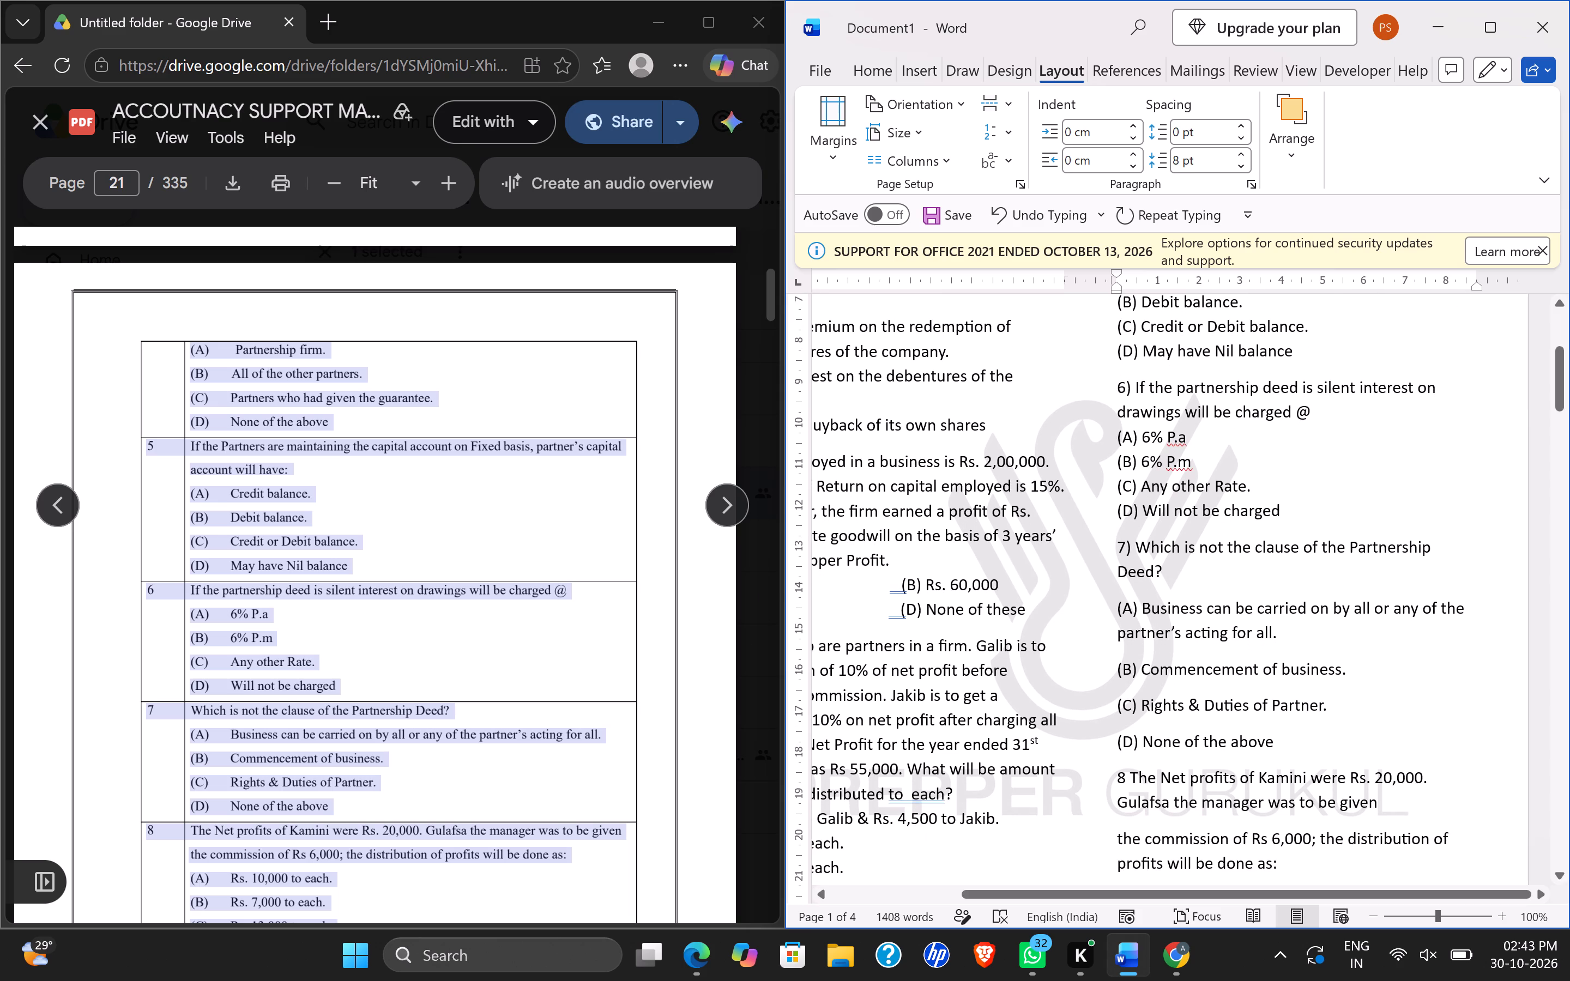
pyautogui.click(1119, 613)
pyautogui.press('BackSpace')
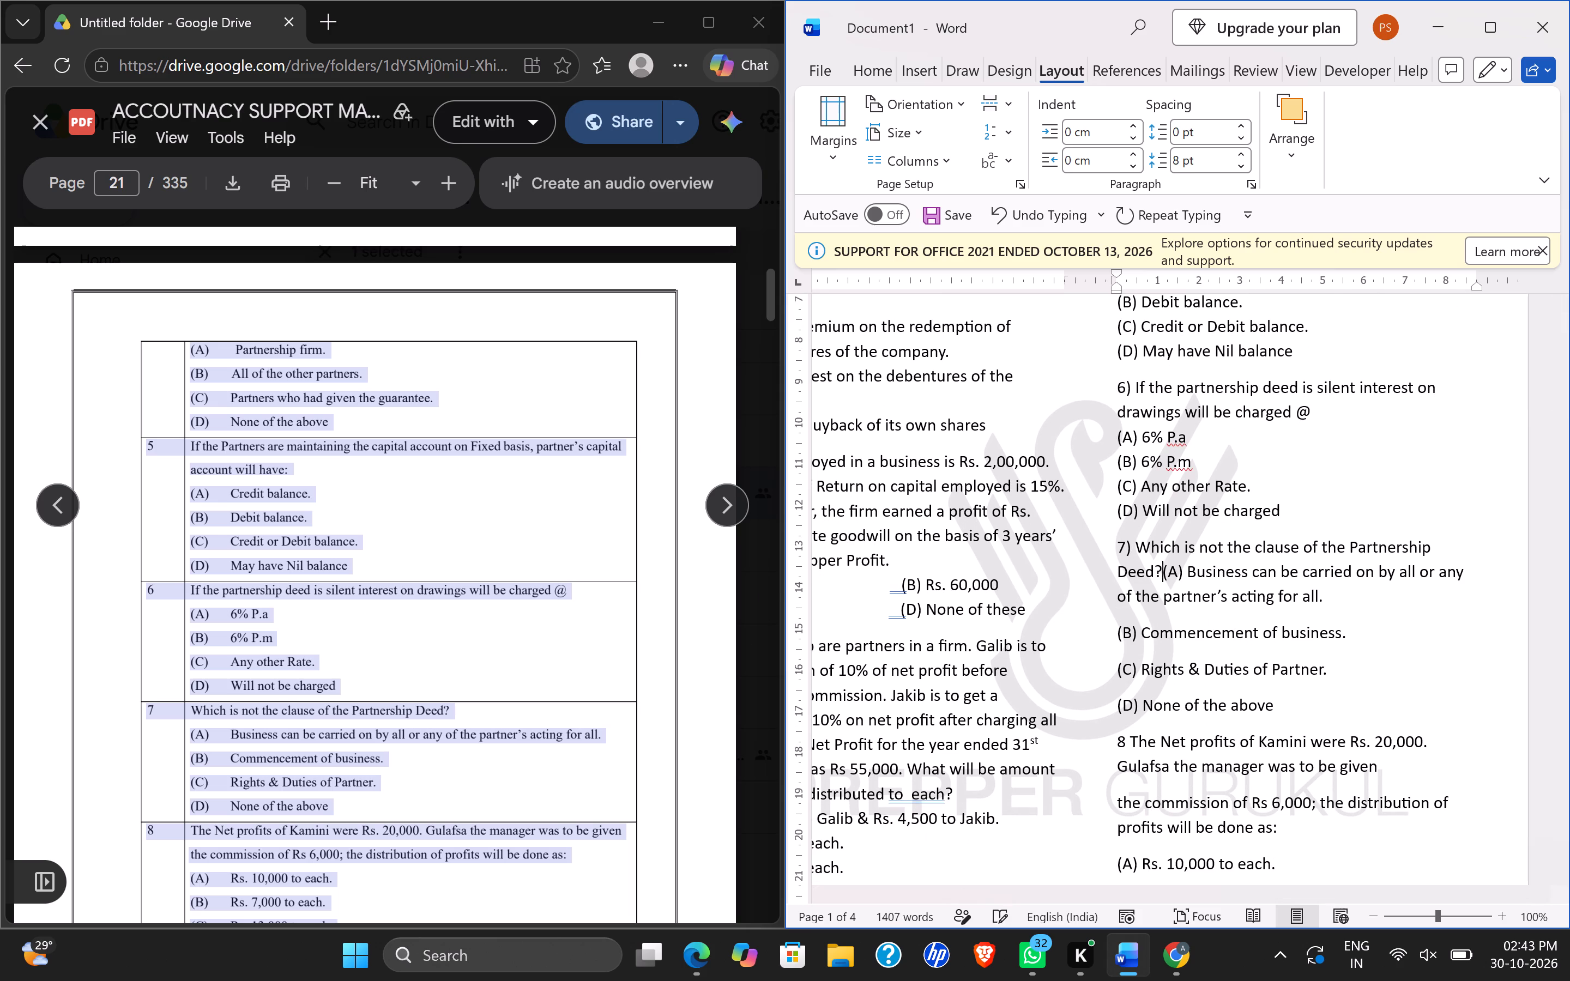
pyautogui.hotkey('shift', 'Return')
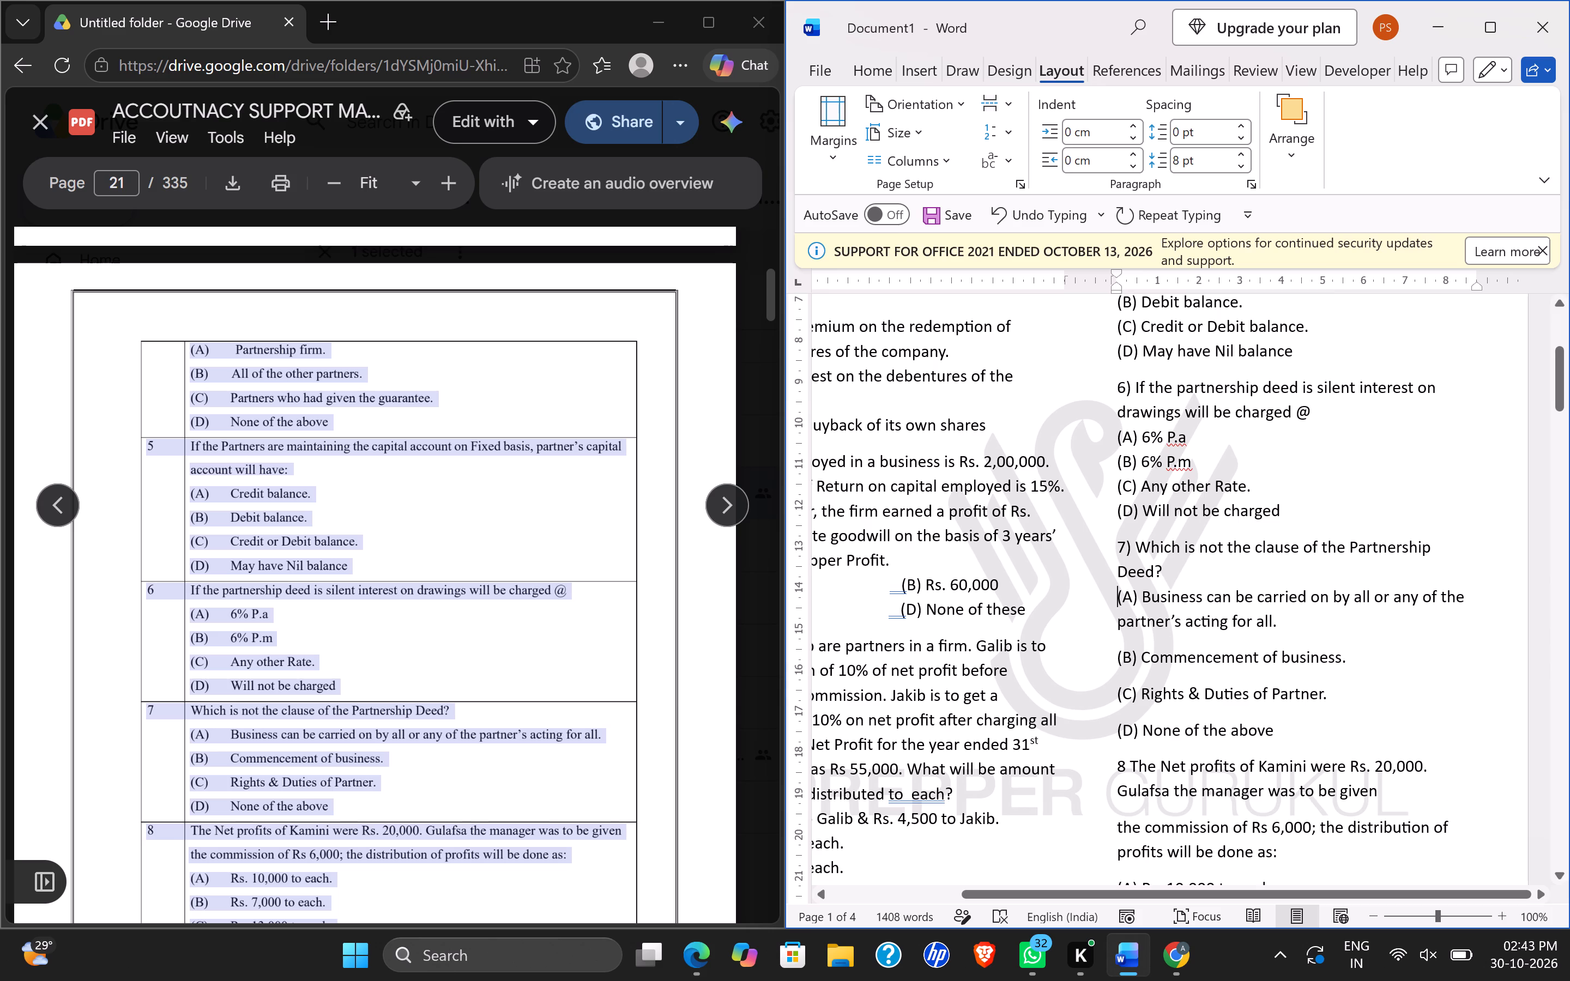
pyautogui.click(1117, 659)
pyautogui.press('BackSpace')
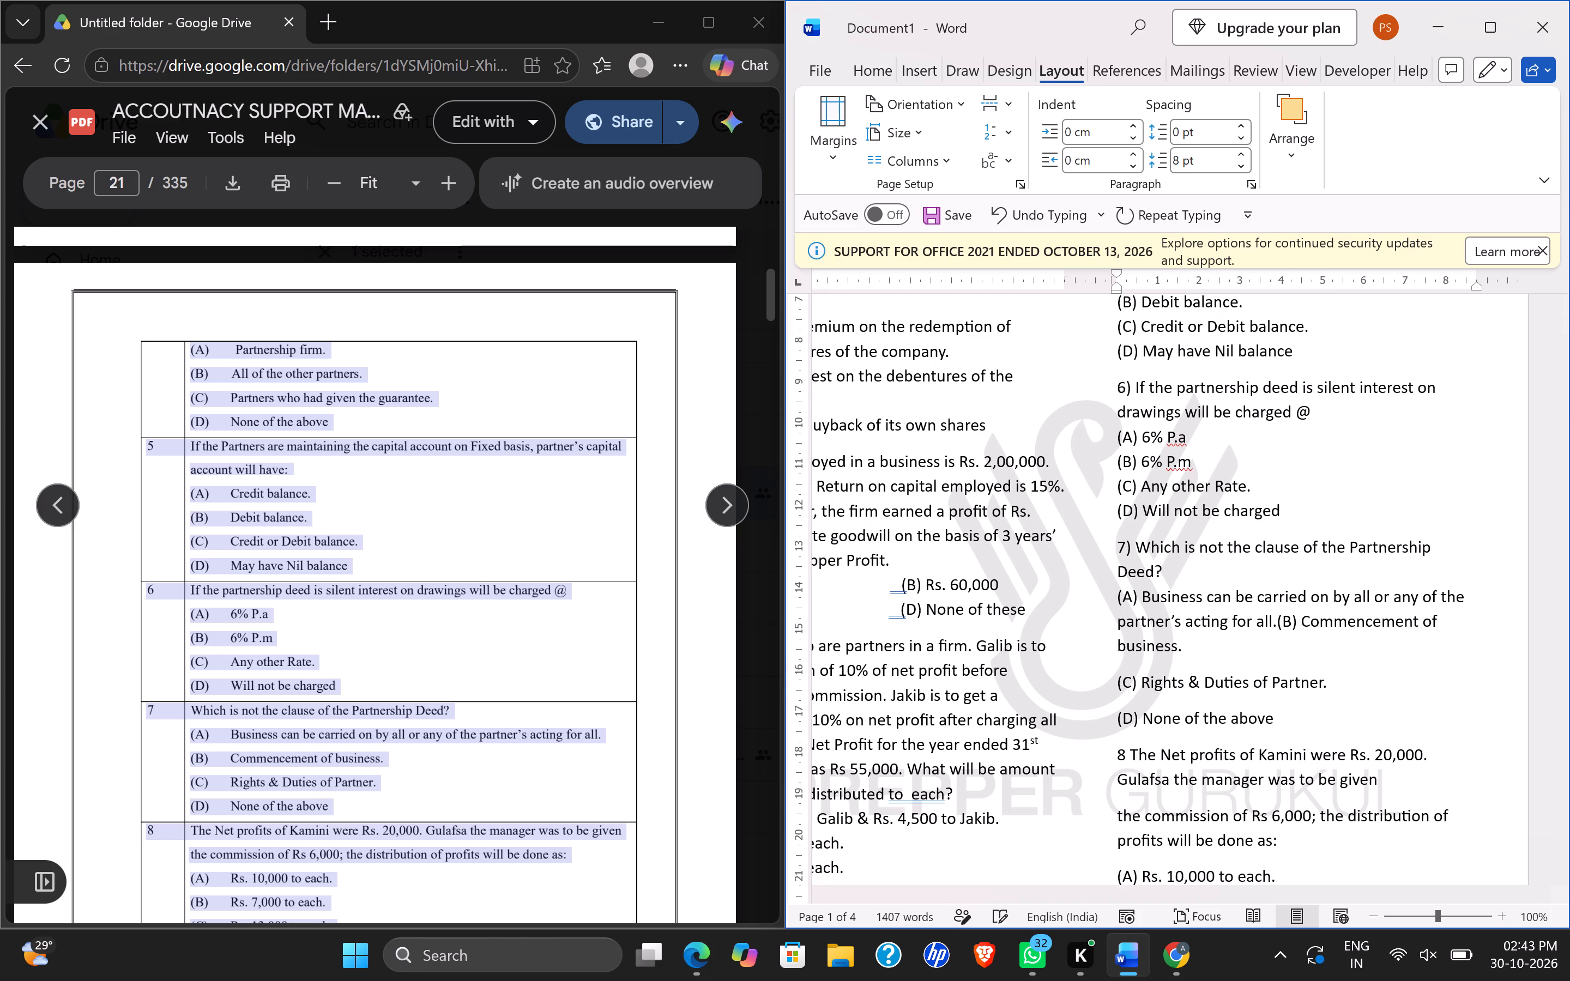
pyautogui.hotkey('shift', 'Return')
pyautogui.click(1117, 681)
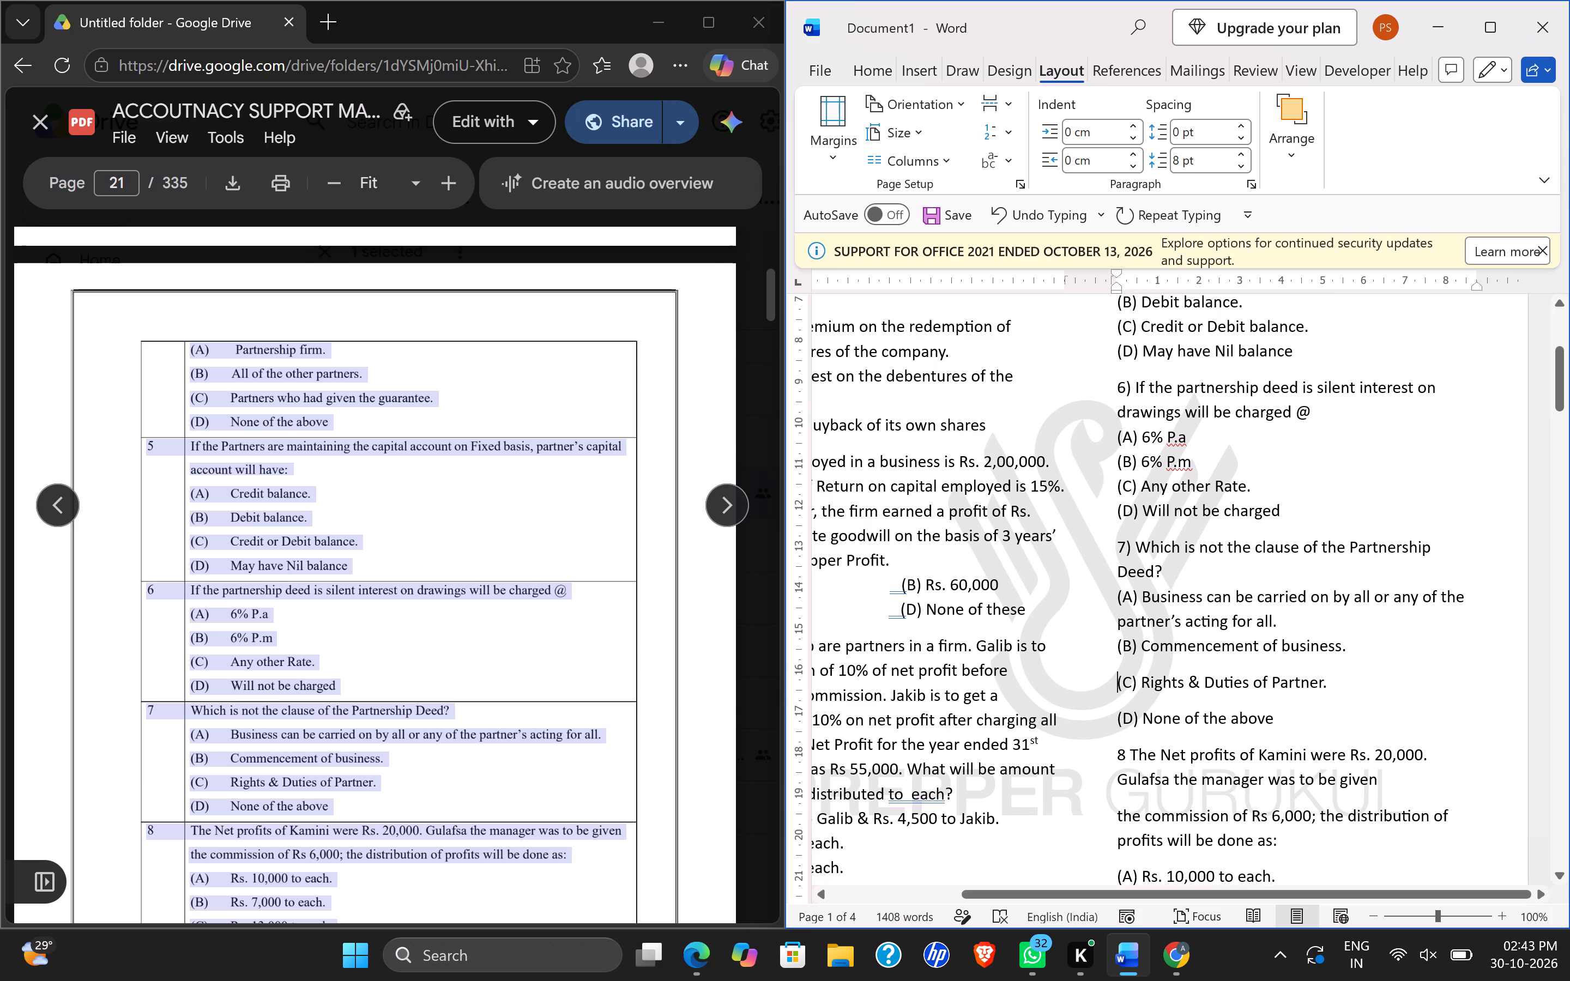
pyautogui.press('BackSpace')
pyautogui.hotkey('shift', 'Return')
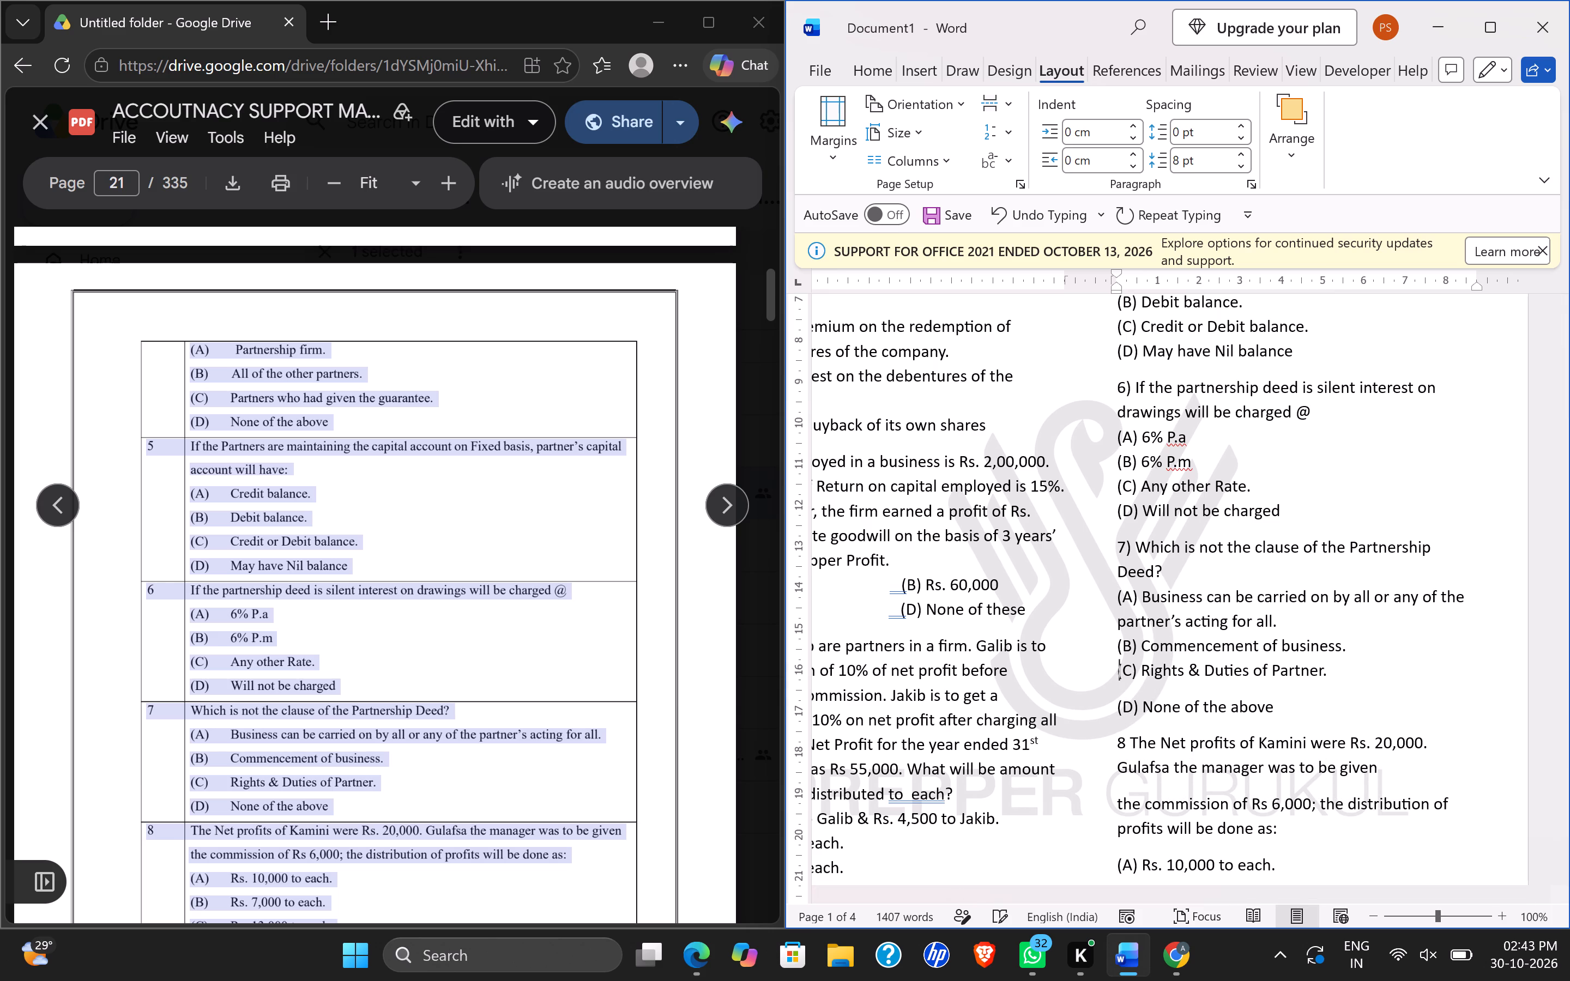
pyautogui.click(1117, 709)
pyautogui.press('BackSpace')
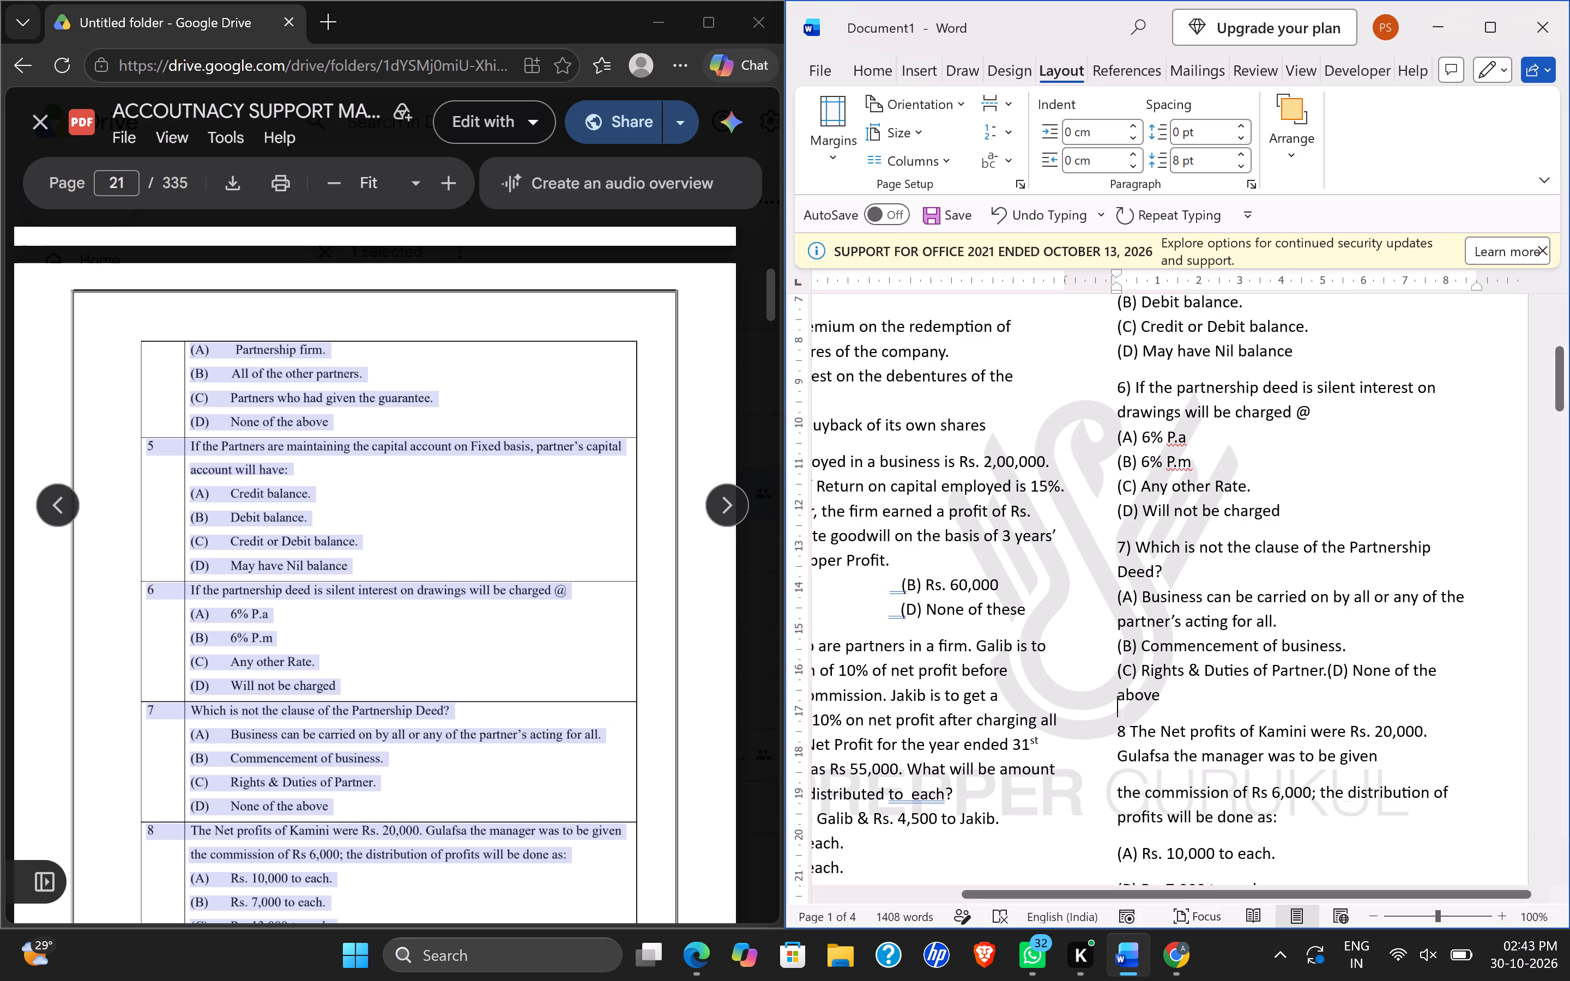
pyautogui.hotkey('shift', 'Return')
# Change question 8's number to the "8)" style.
pyautogui.scroll(-1, 1117, 709)
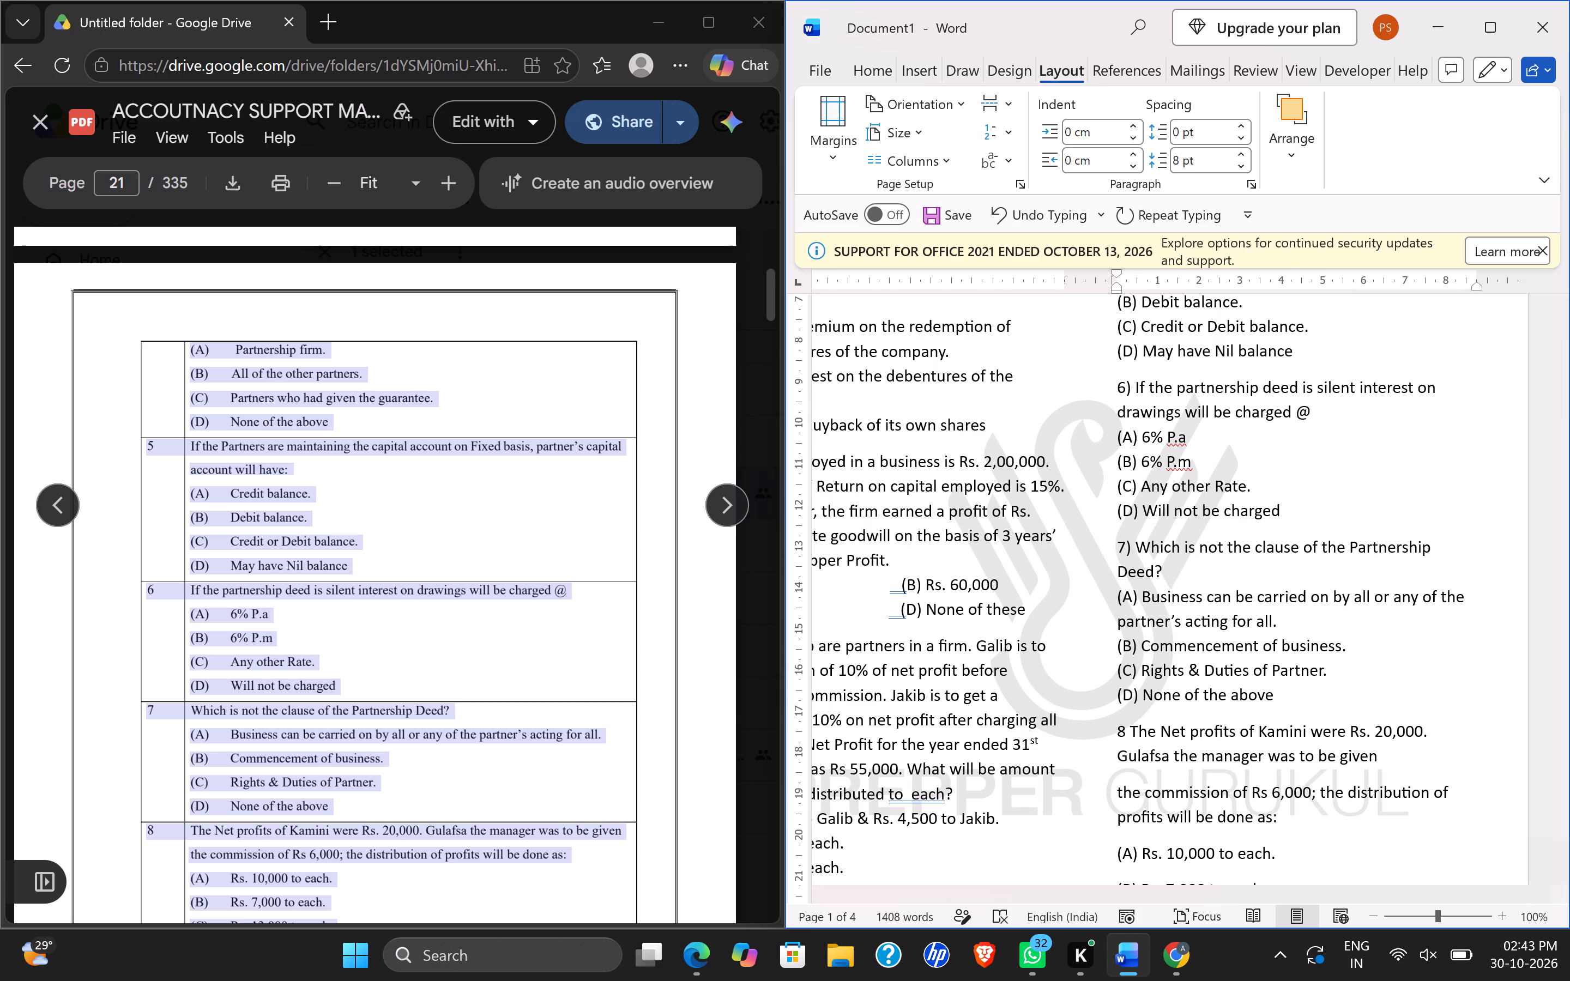
pyautogui.scroll(-1, 1117, 709)
pyautogui.click(1123, 707)
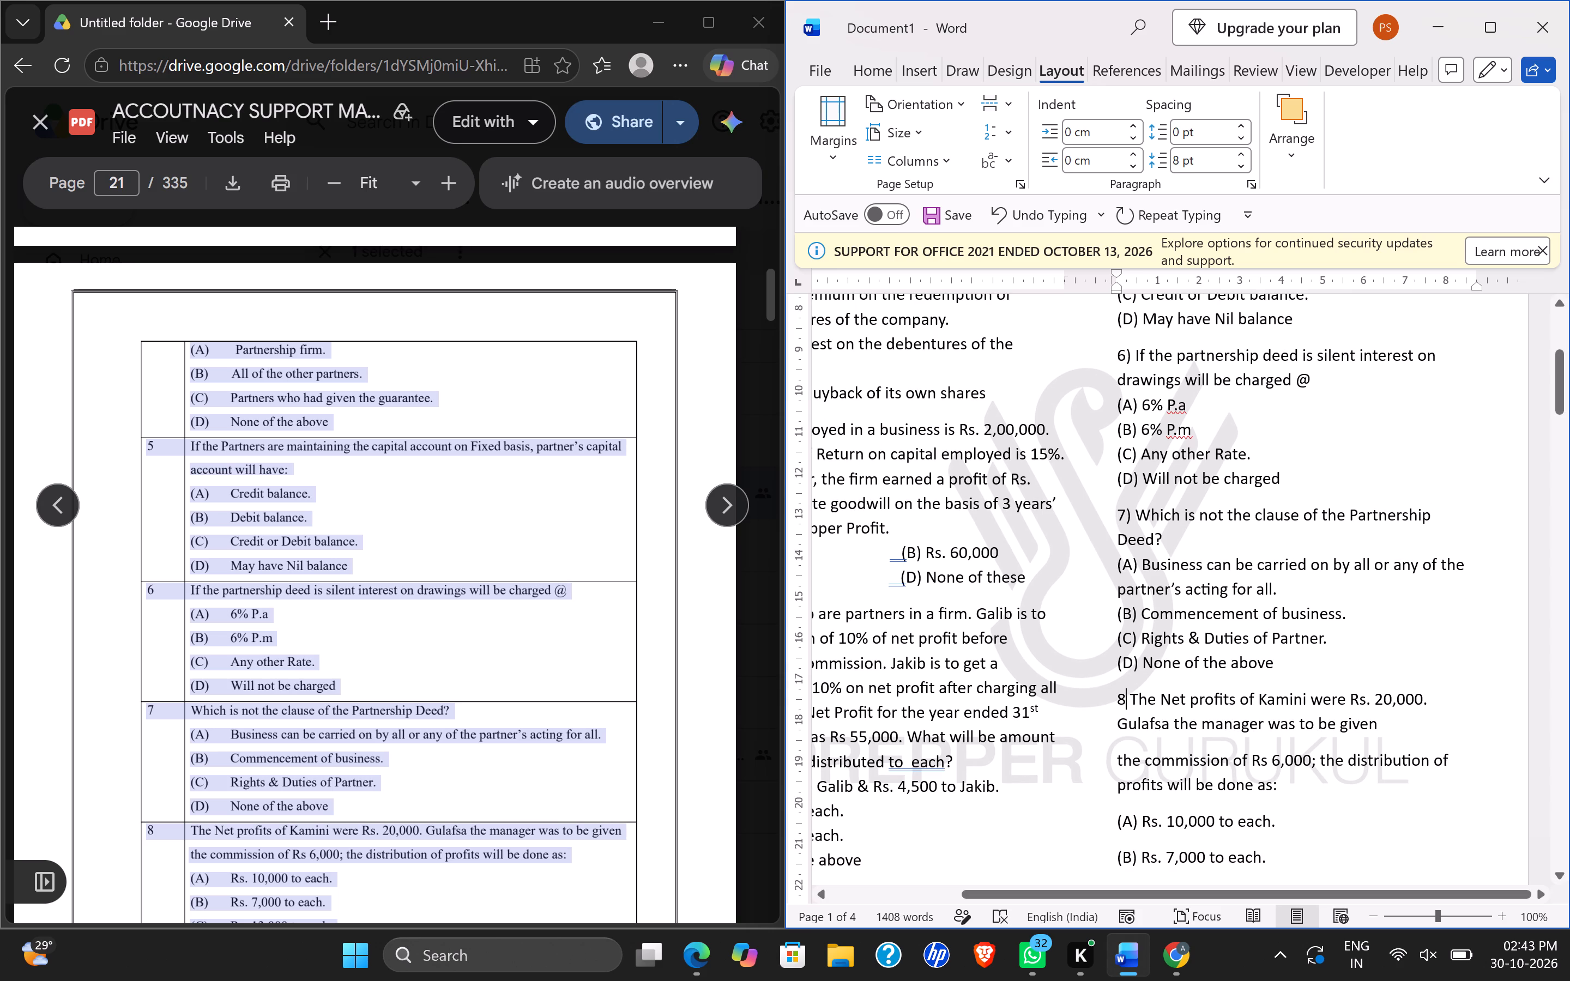
pyautogui.hotkey('shift', ')')
# Join "the commission of Rs 6,000;" to the end of question 8's preceding line with a space.
pyautogui.scroll(-2, 1123, 707)
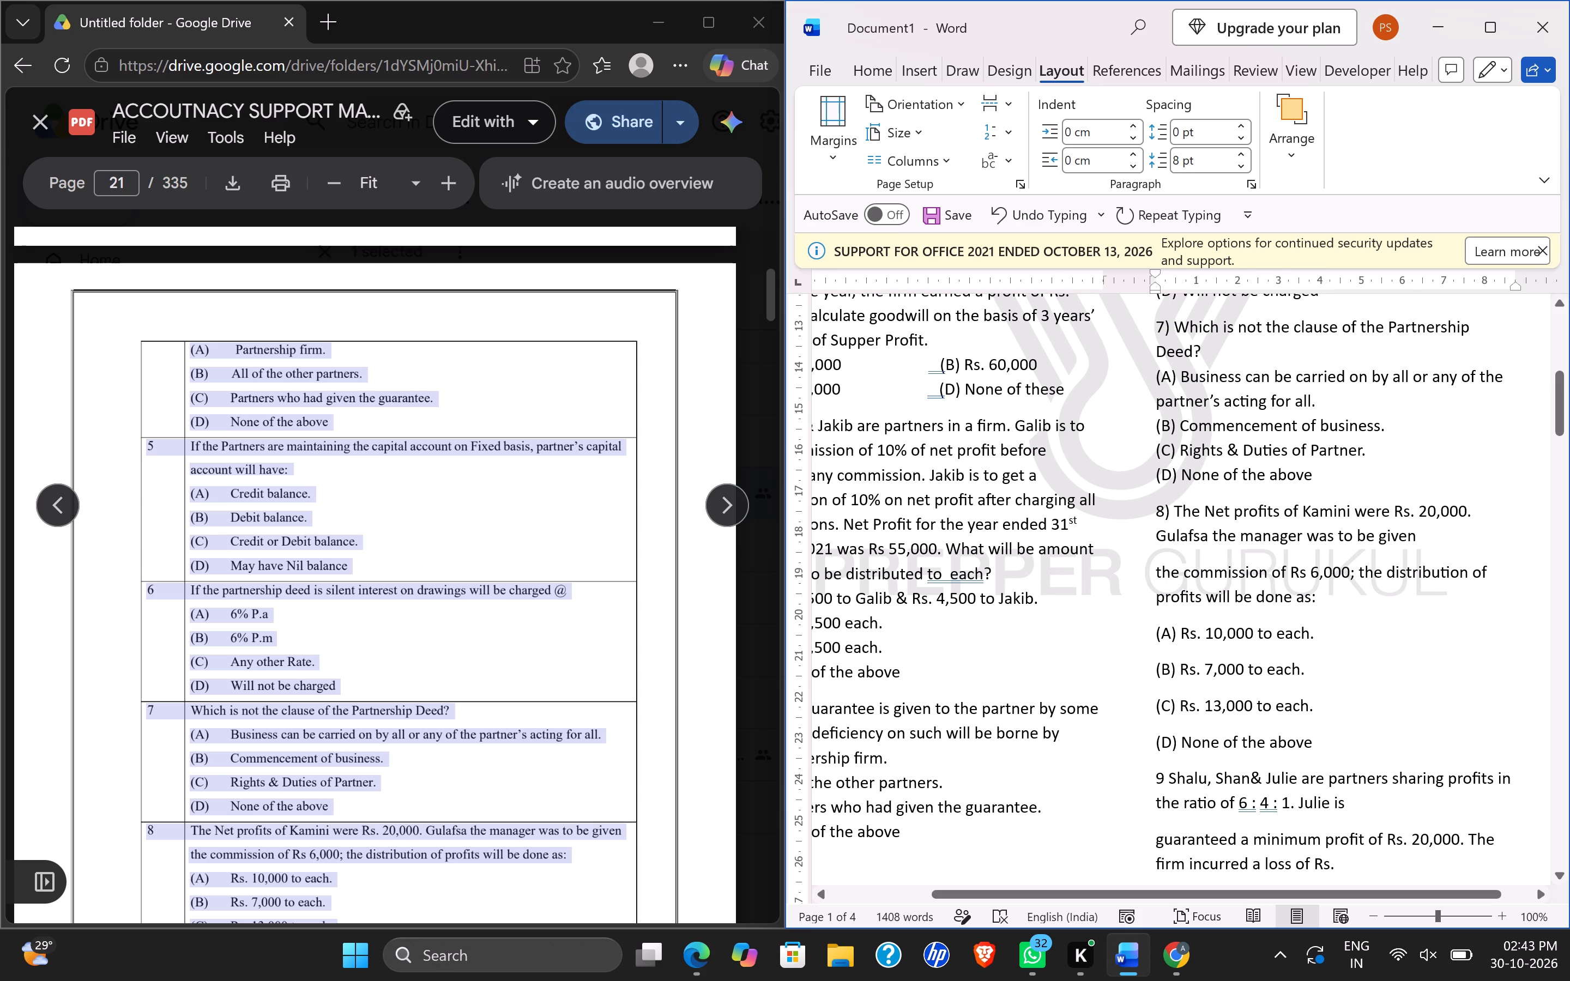
pyautogui.click(1156, 576)
pyautogui.press('BackSpace')
pyautogui.press('space')
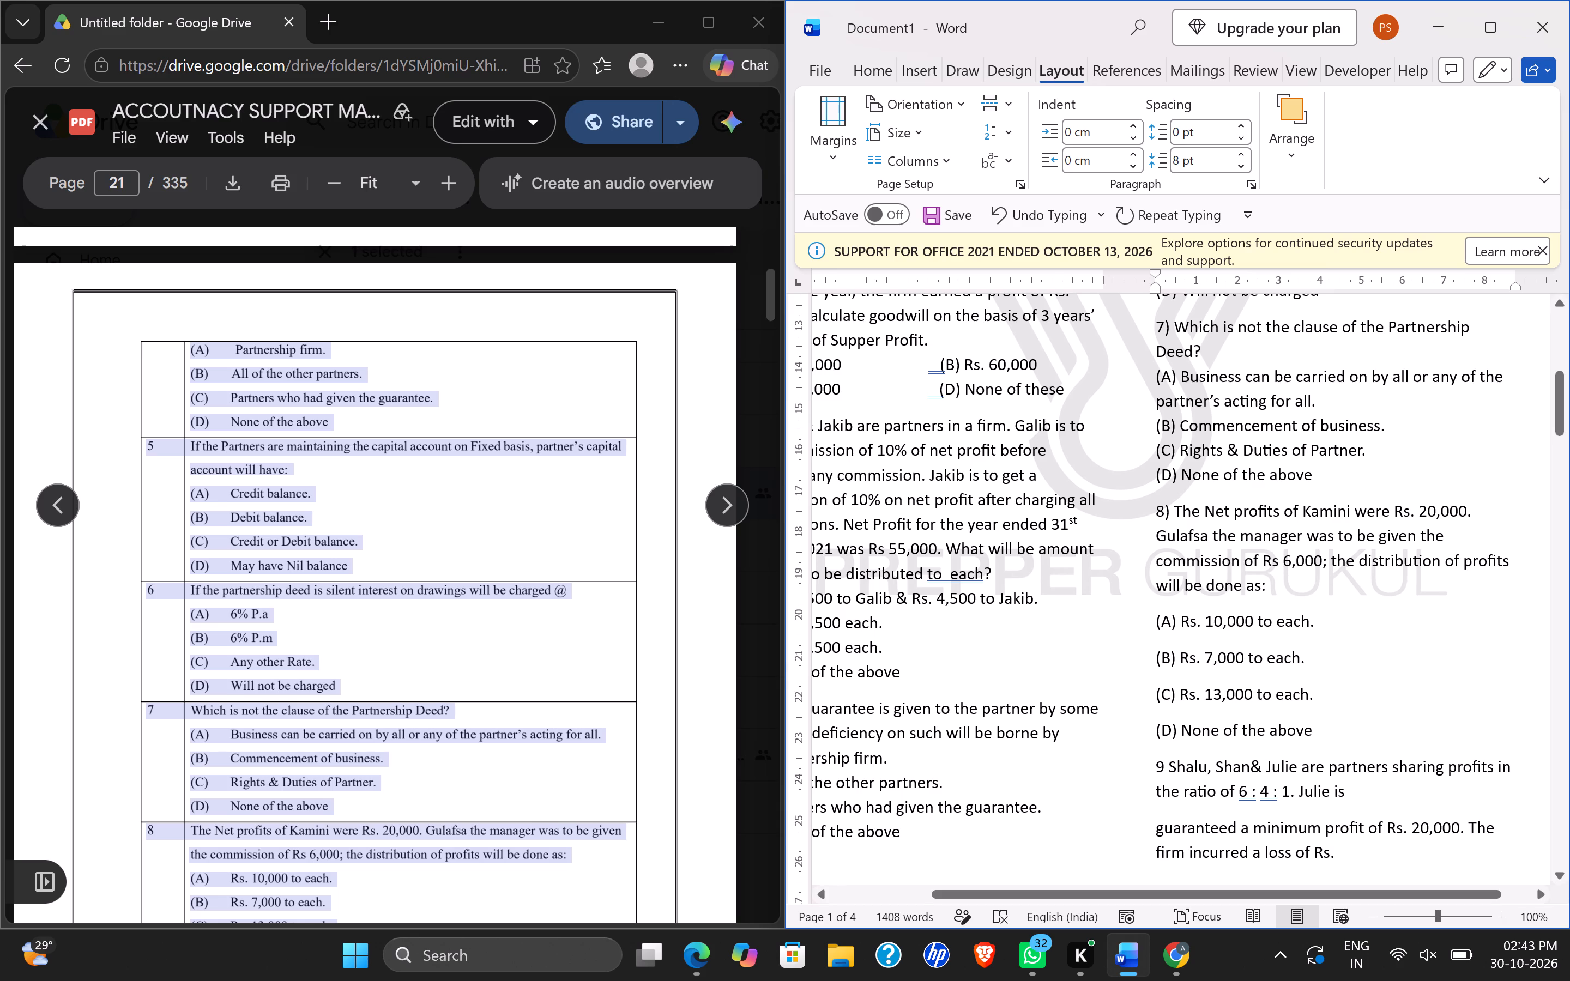
# Tighten question 8 by replacing the paragraph breaks before options (A), (B), (C) and (D) with single line breaks.
pyautogui.scroll(-3, 616, 766)
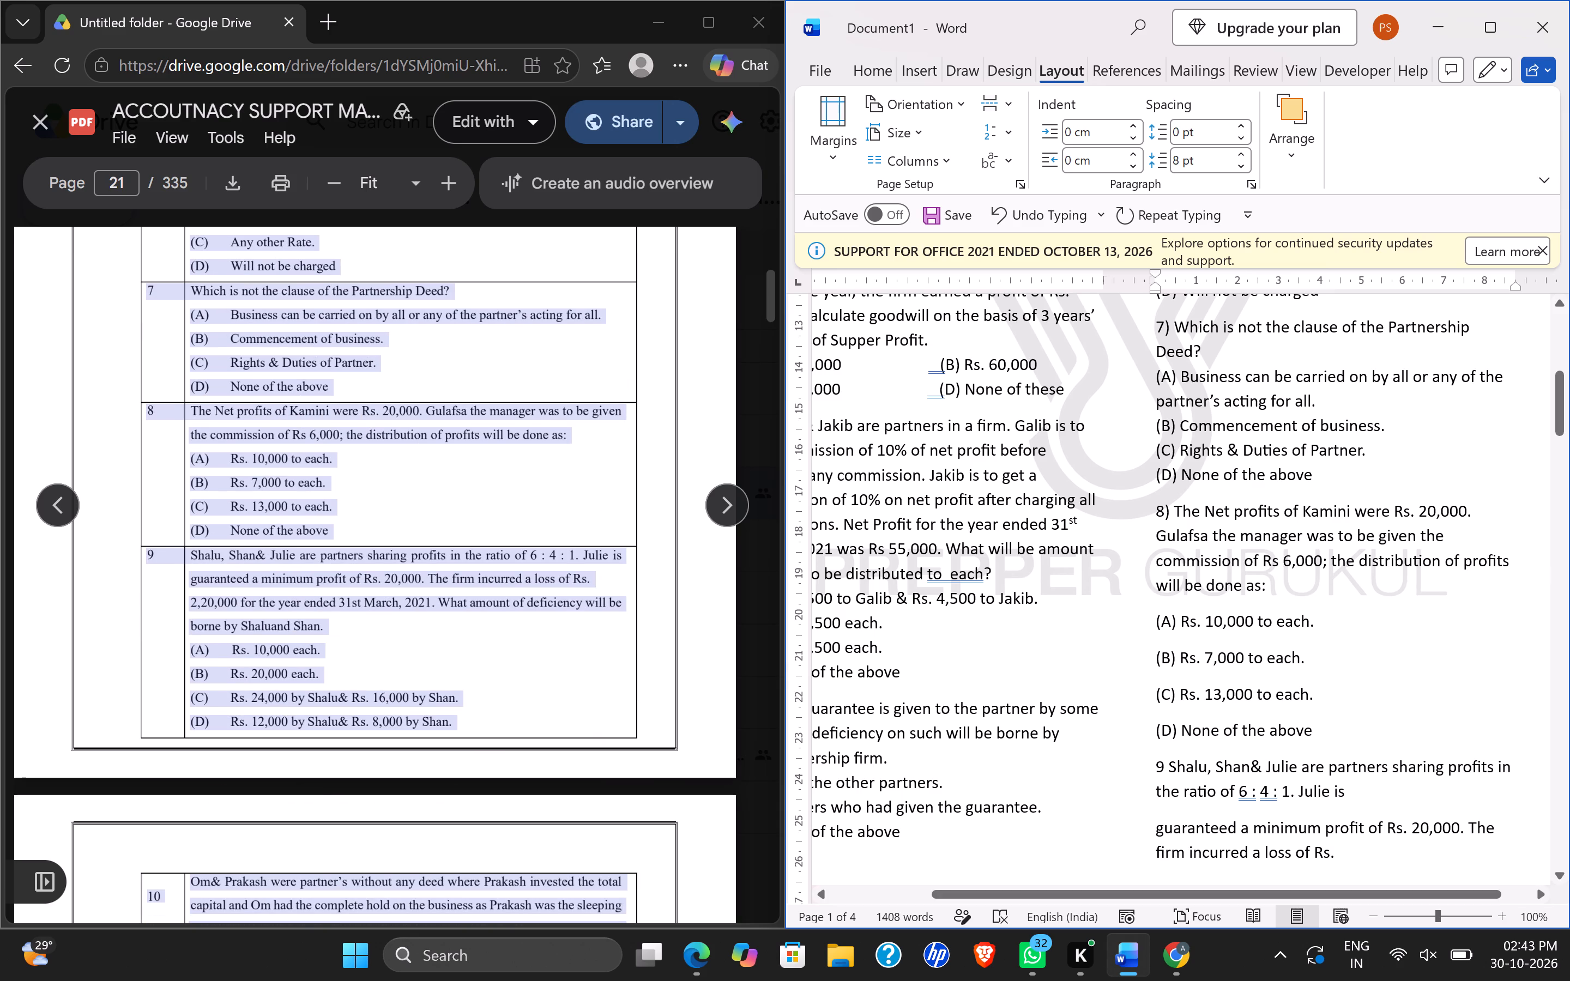
pyautogui.click(1150, 621)
pyautogui.press('BackSpace')
pyautogui.hotkey('shift', 'Return')
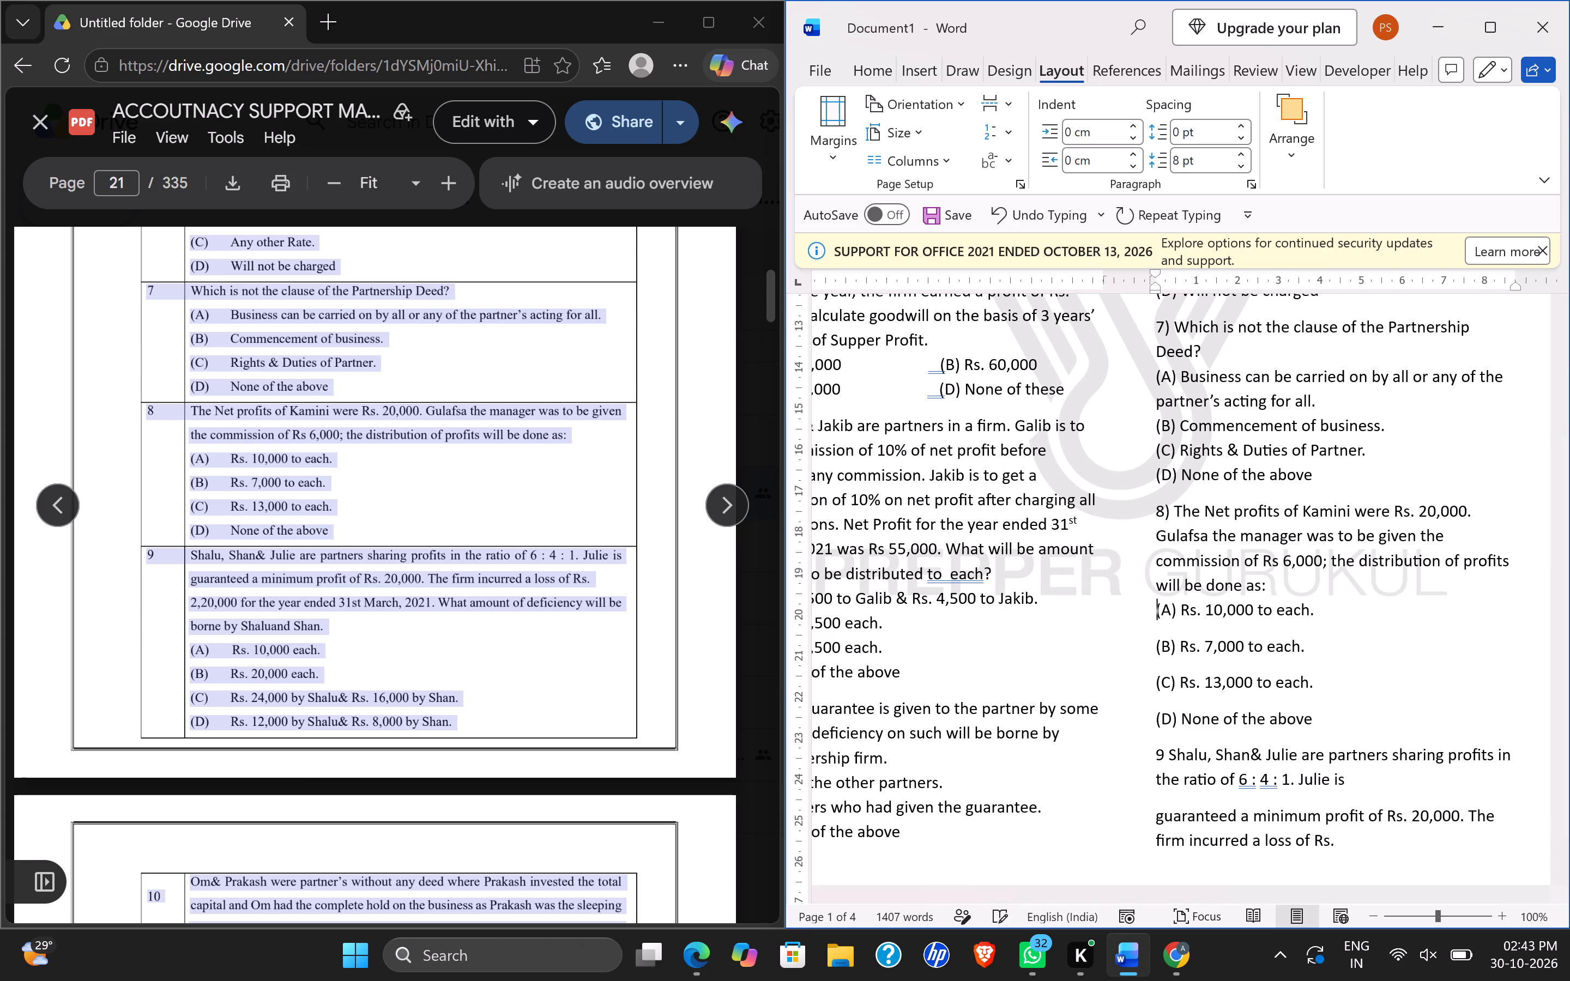
pyautogui.click(1155, 650)
pyautogui.press('BackSpace')
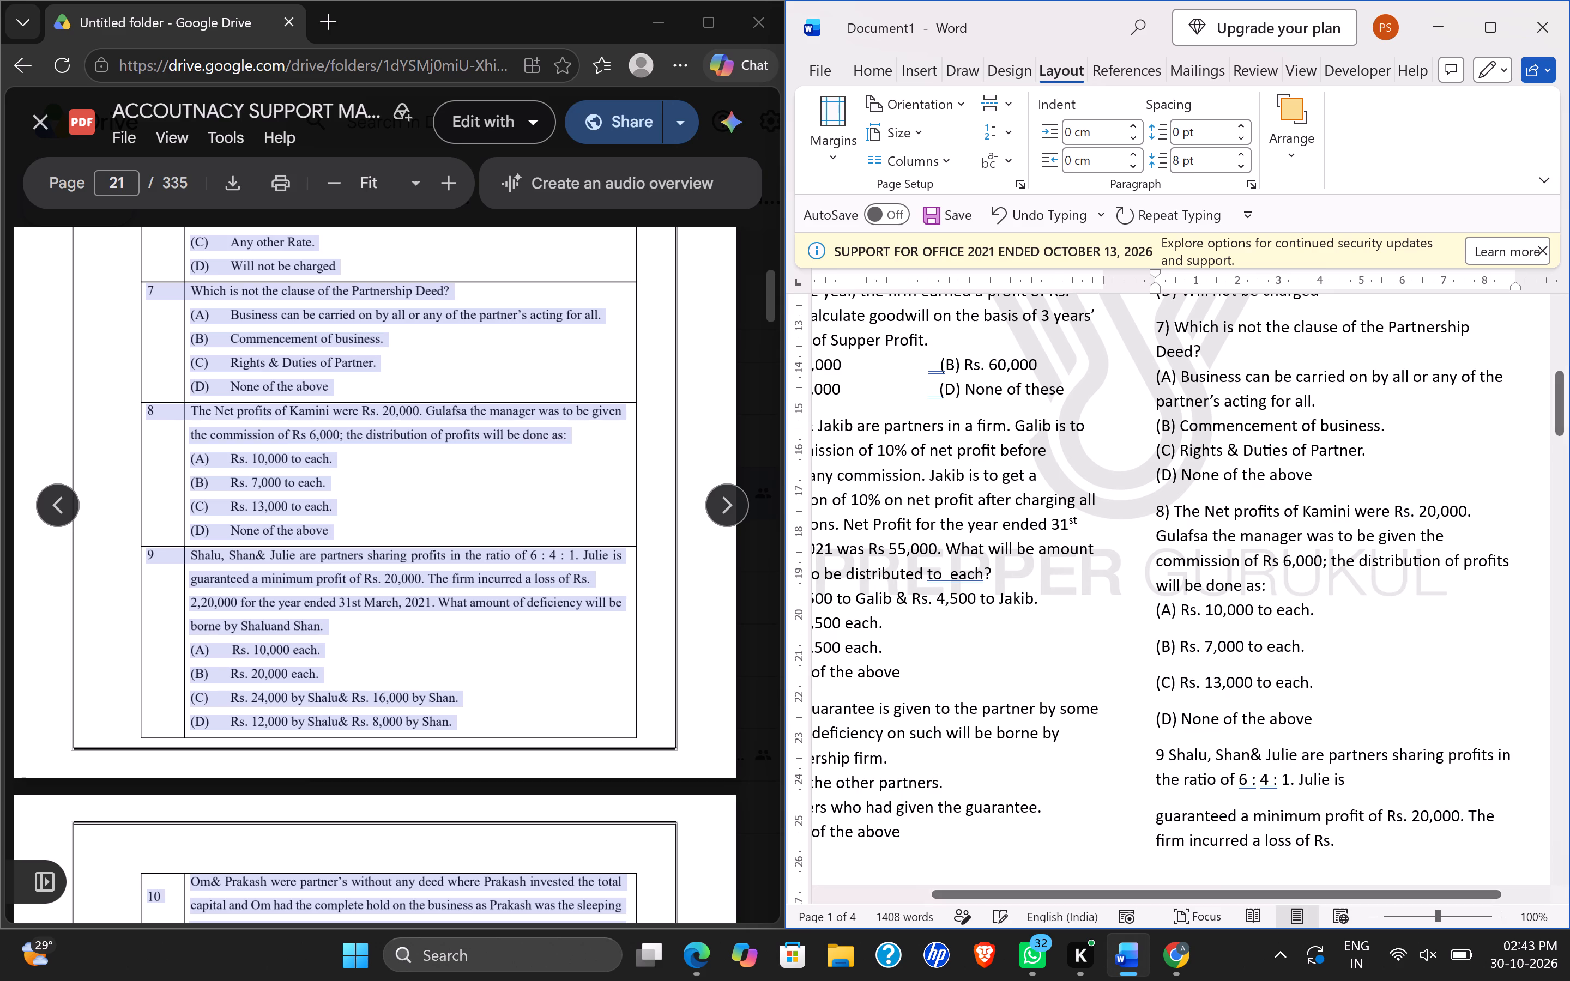
pyautogui.hotkey('shift', 'Return')
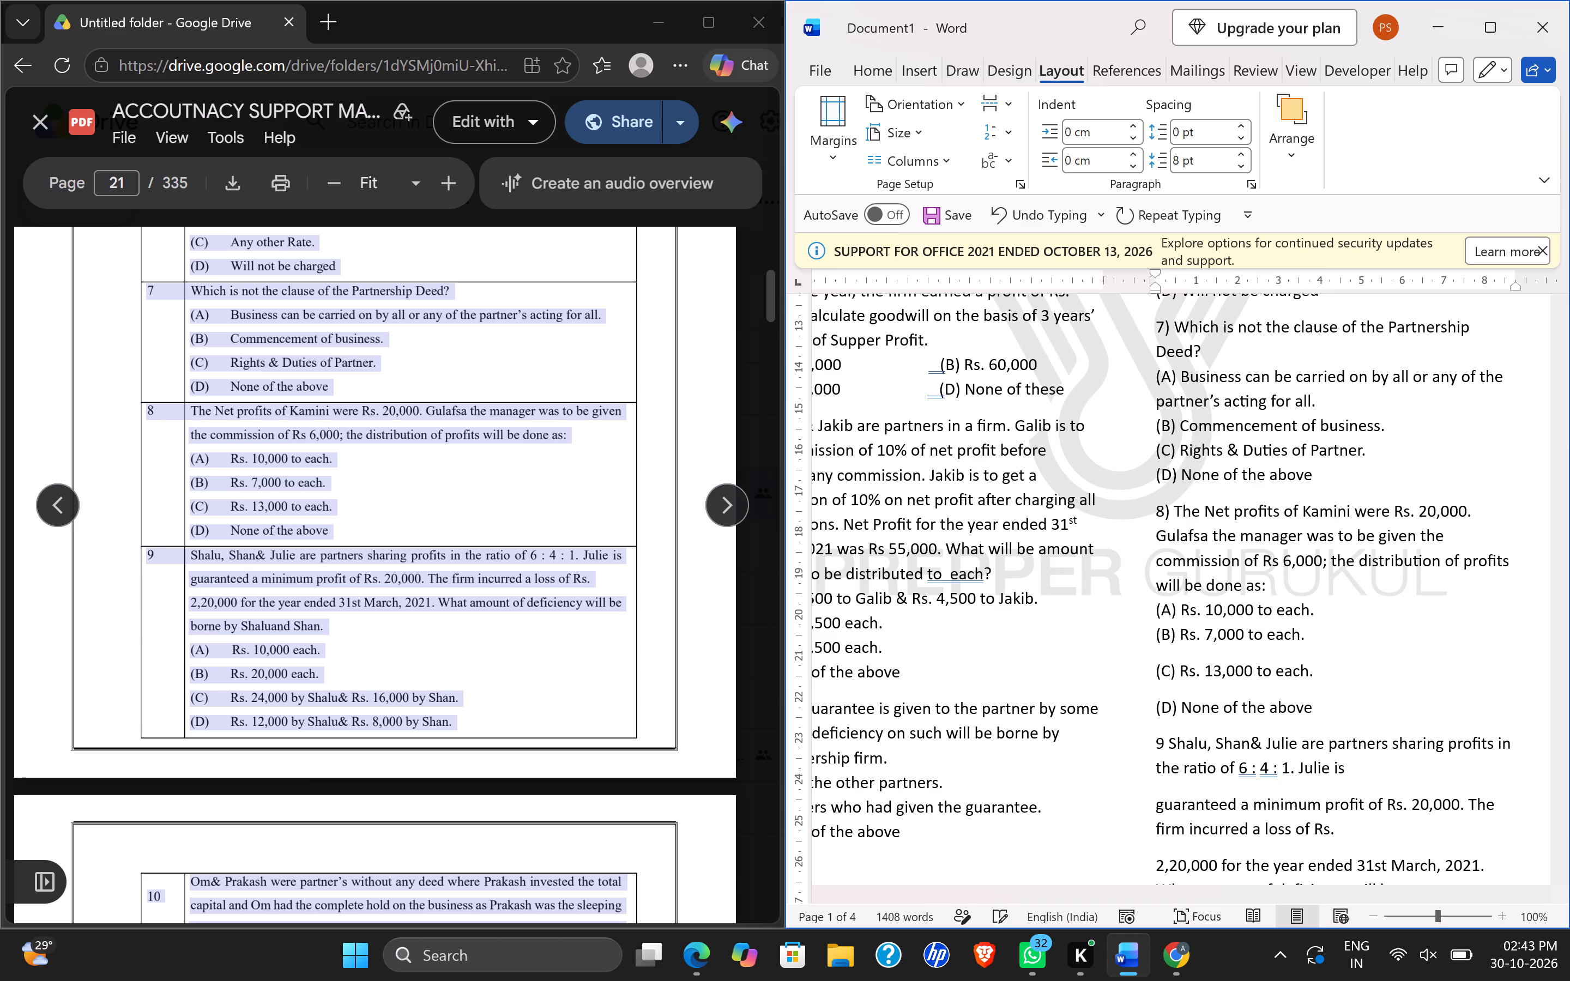
pyautogui.press('Down')
pyautogui.press('BackSpace')
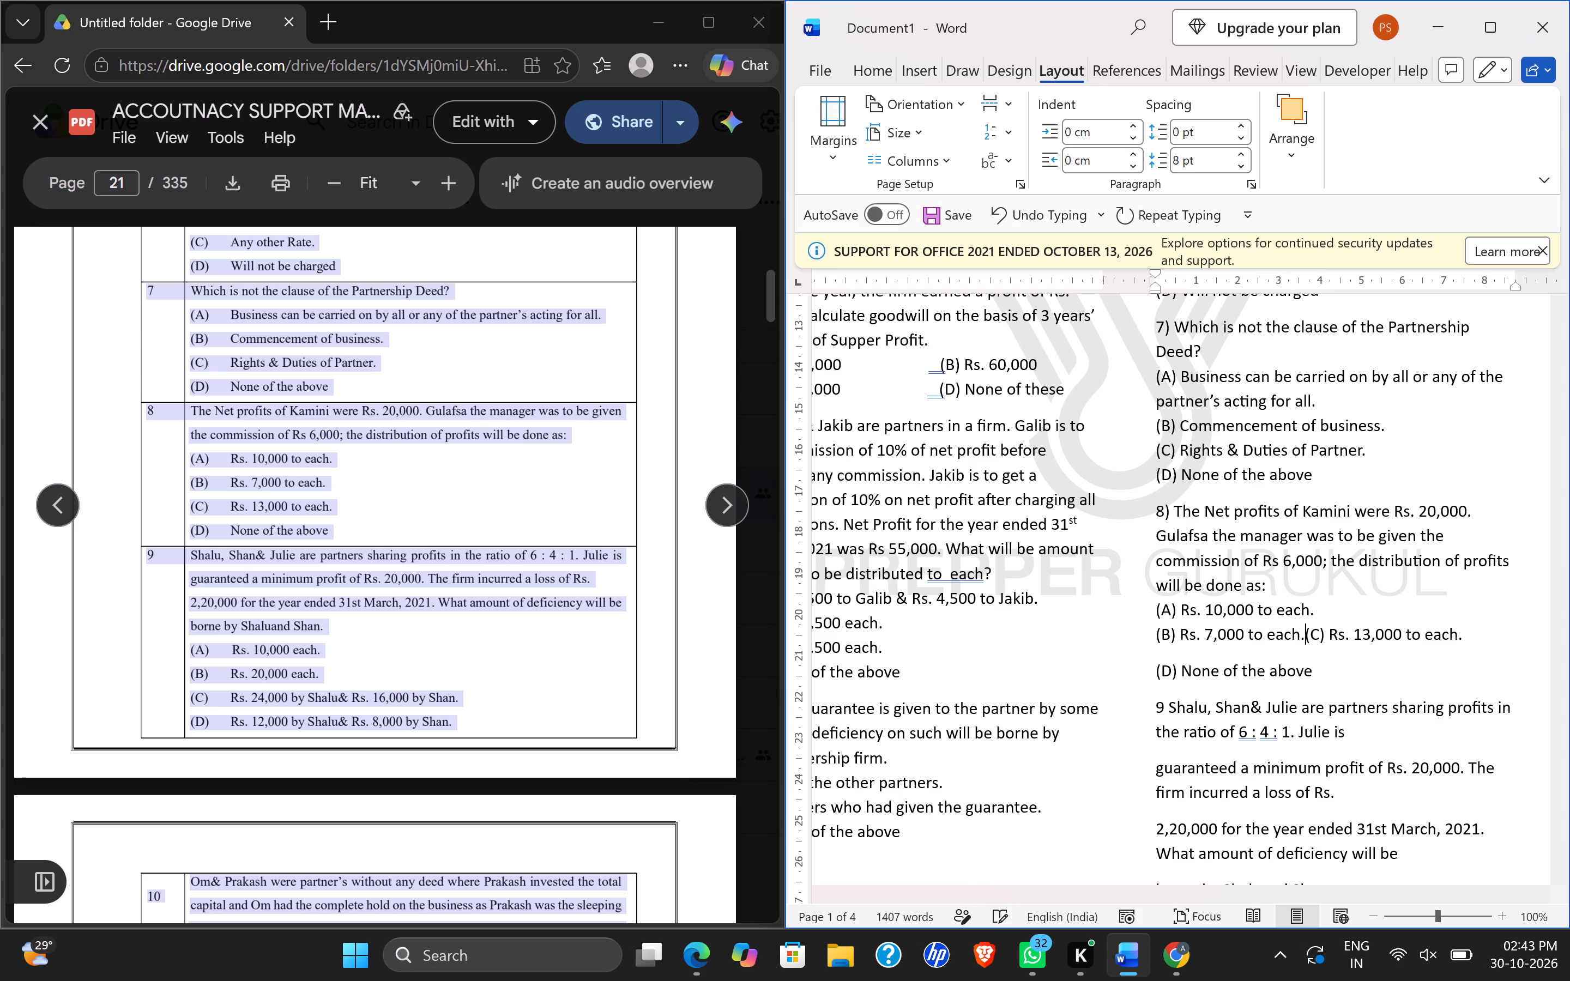
pyautogui.hotkey('shift', 'Return')
pyautogui.press('Down')
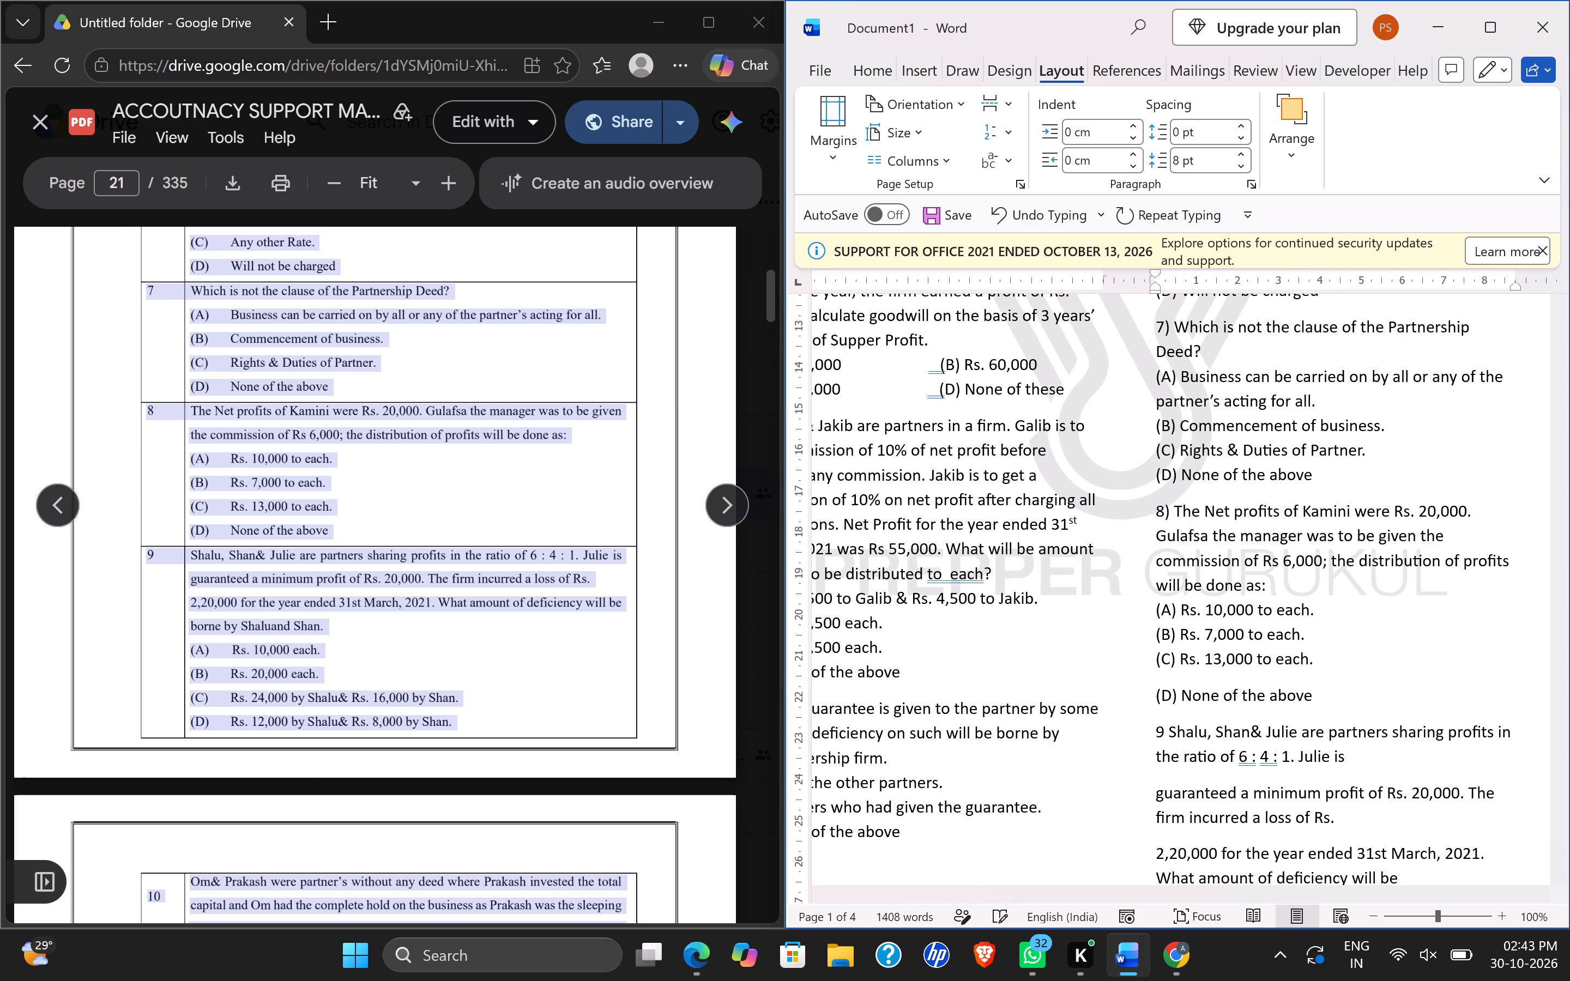
pyautogui.press('BackSpace')
pyautogui.hotkey('shift', 'Return')
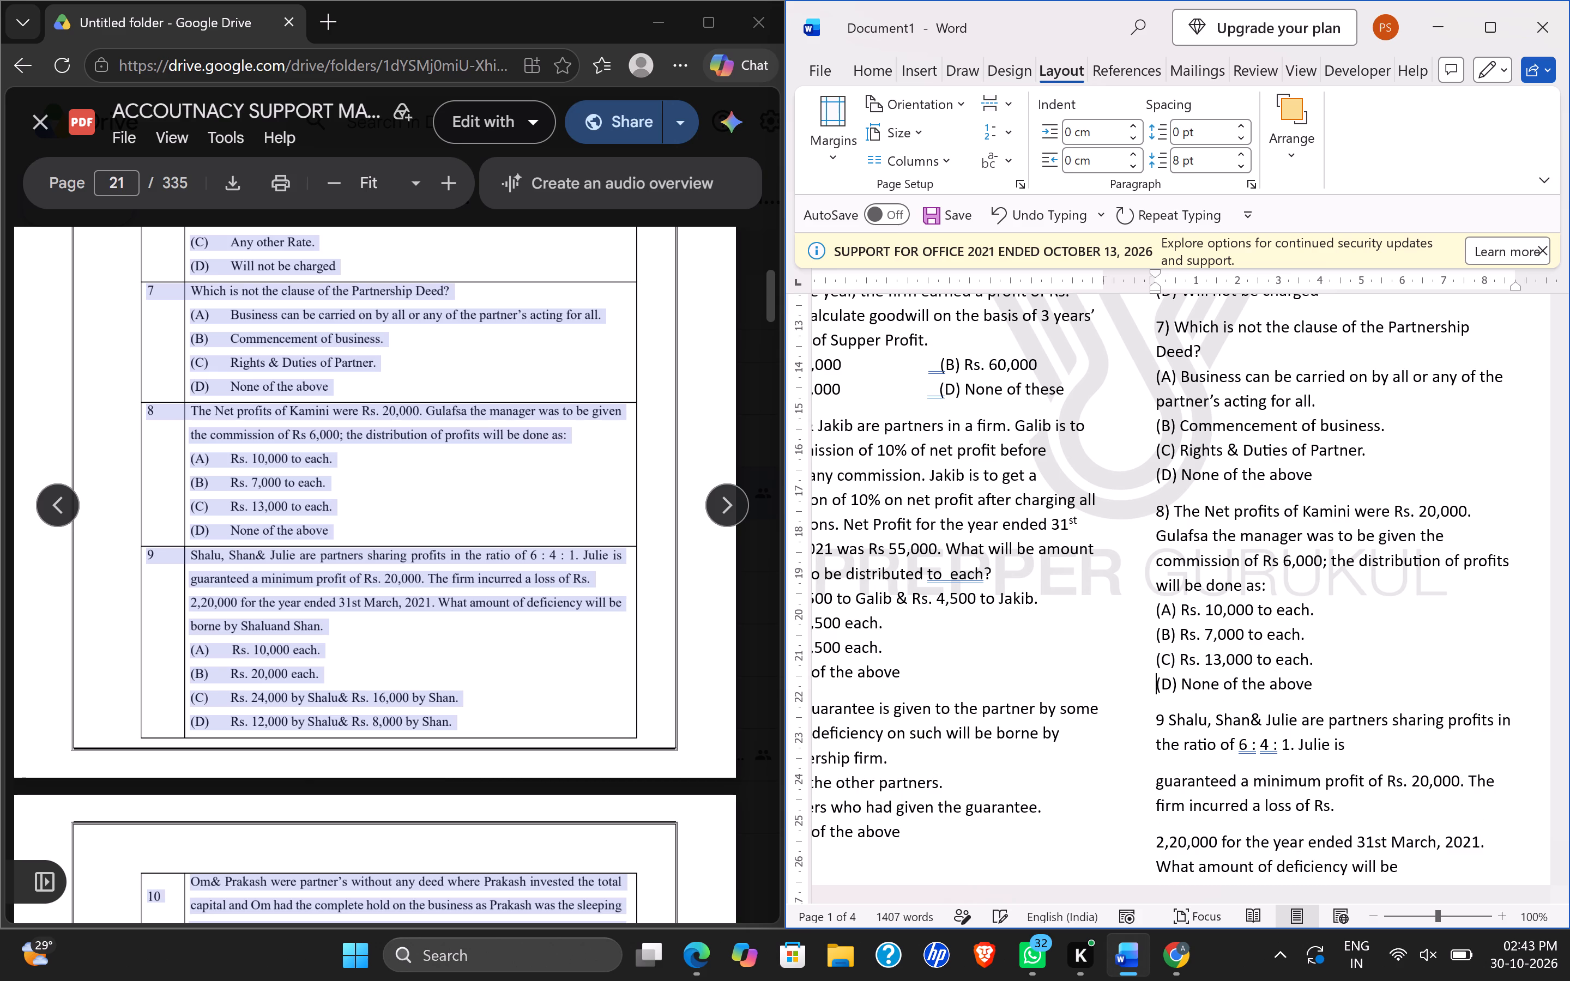
# Change question 9's number to the "9)" style.
pyautogui.click(1161, 718)
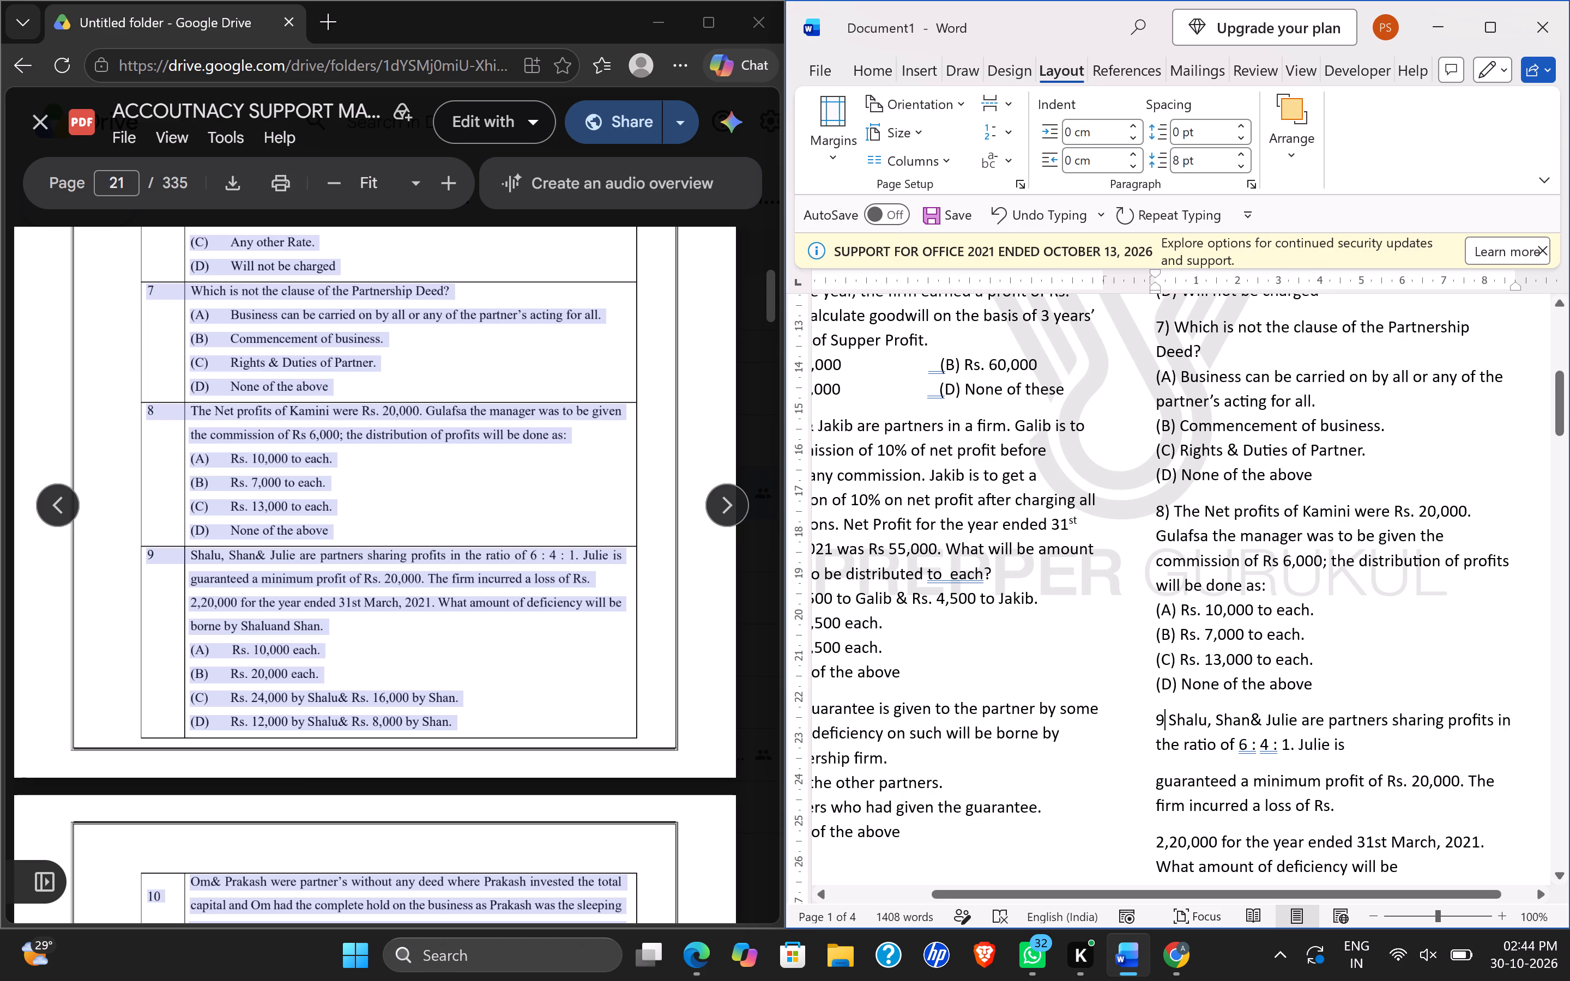
pyautogui.hotkey('shift', ')')
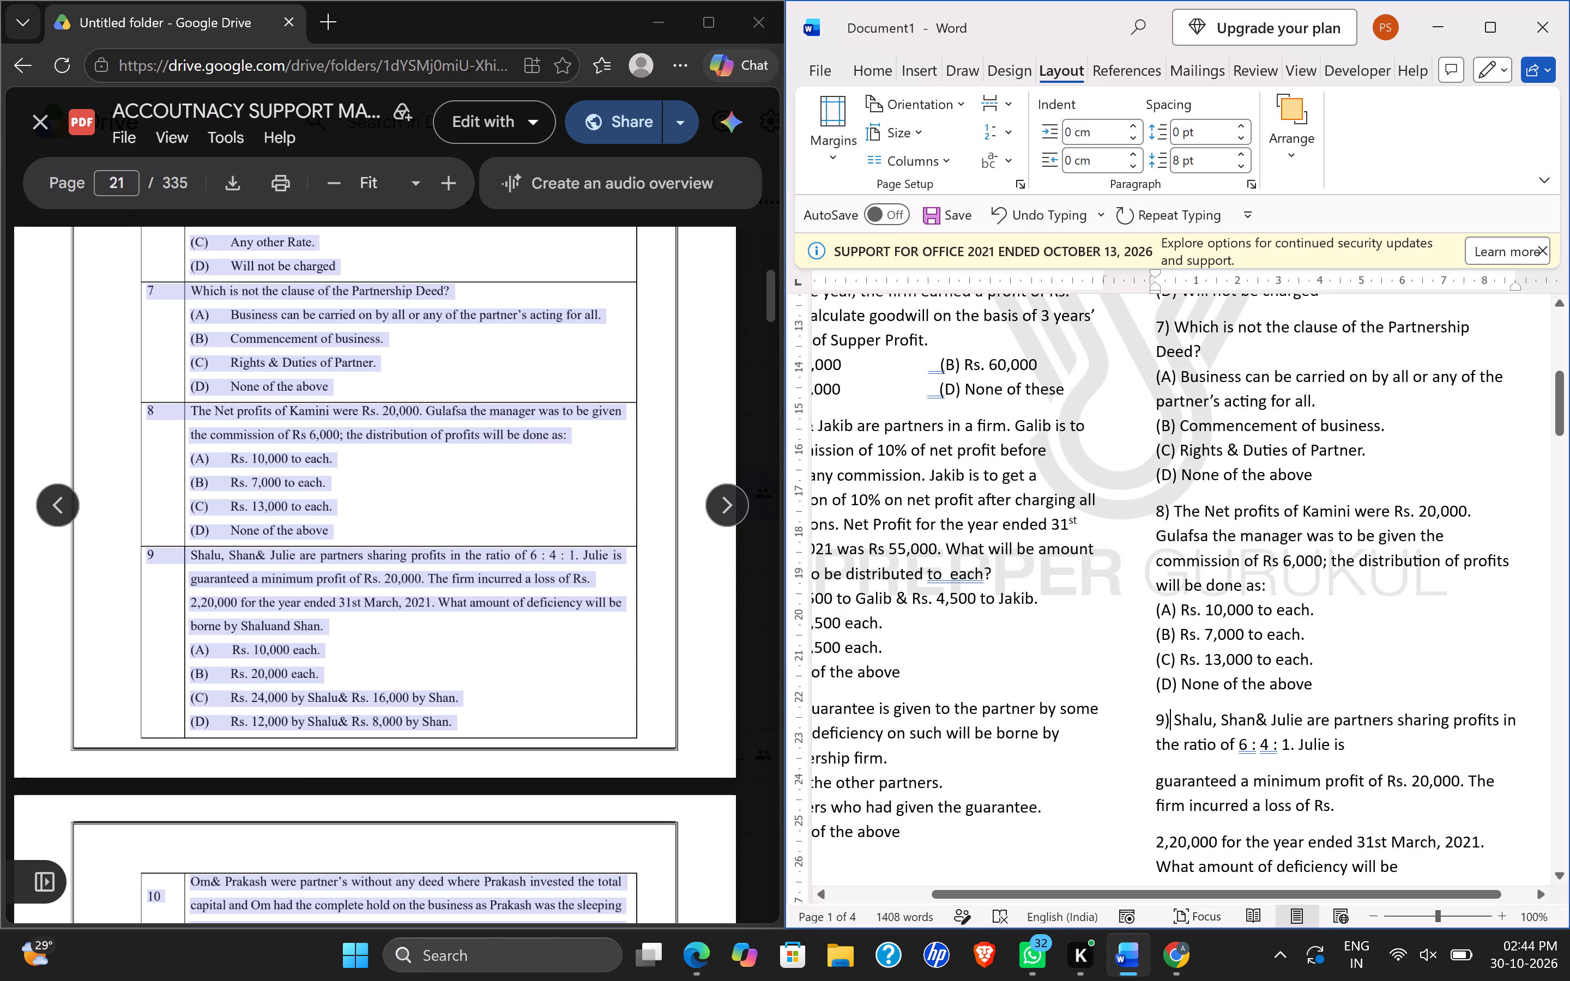
# Join question 9's broken lines starting "guaranteed a minimum", "2,20,000 for the year" and "borne by" into one paragraph, separated by spaces.
pyautogui.click(1159, 787)
pyautogui.press('BackSpace')
pyautogui.press('space')
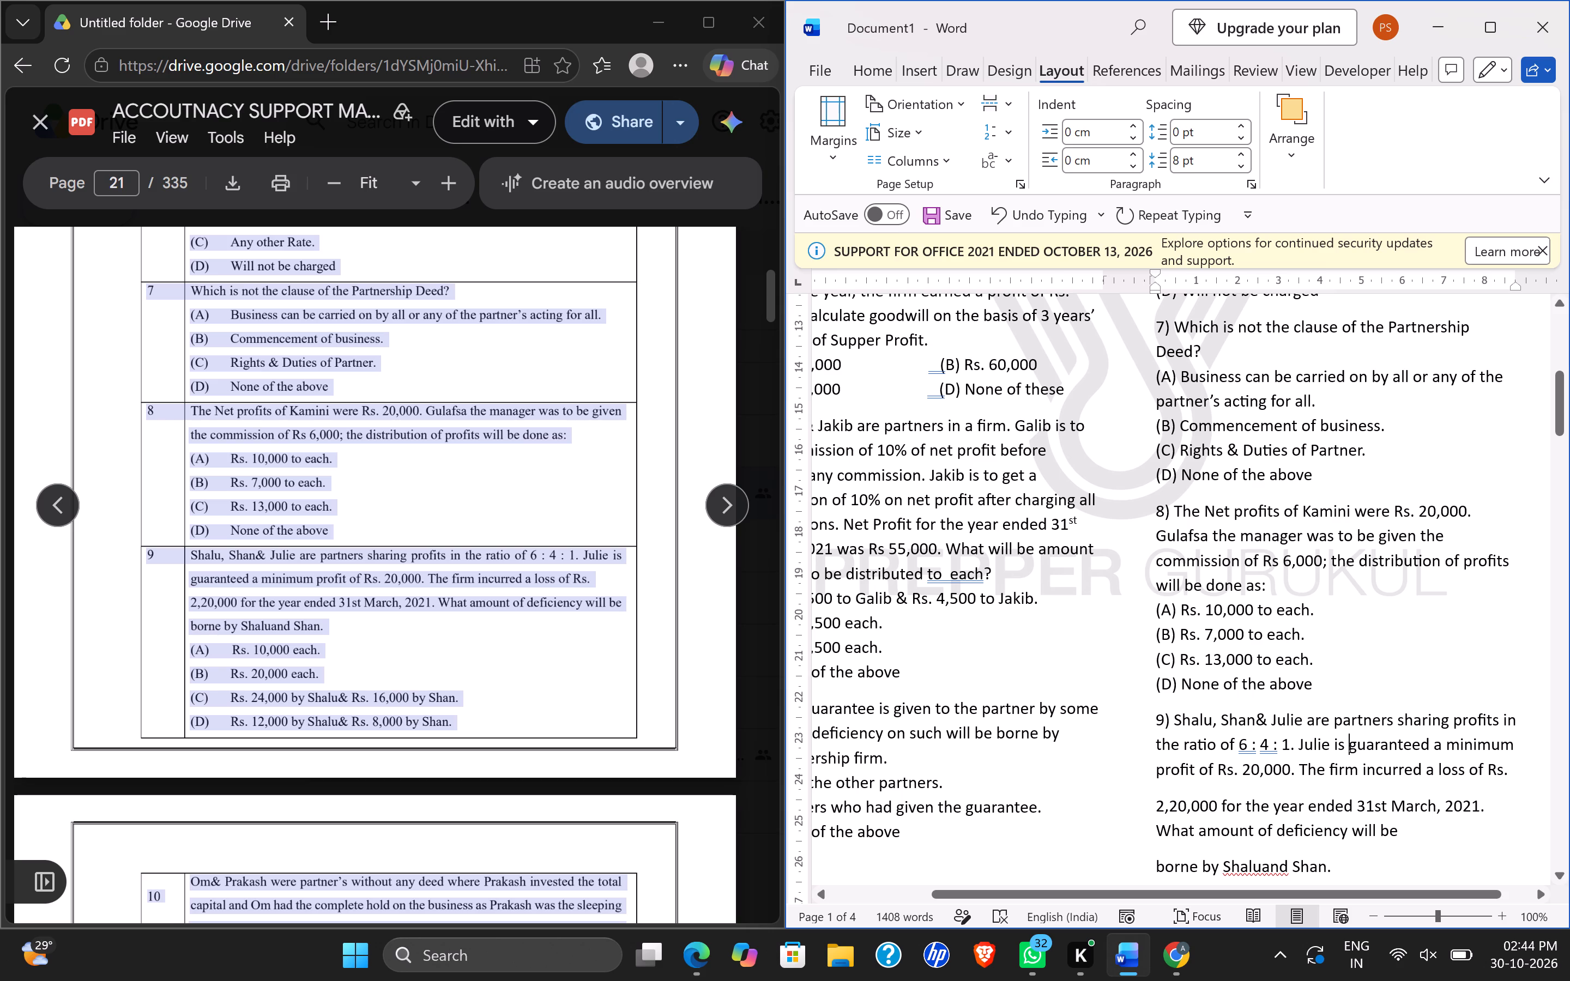
pyautogui.click(1152, 806)
pyautogui.press('BackSpace')
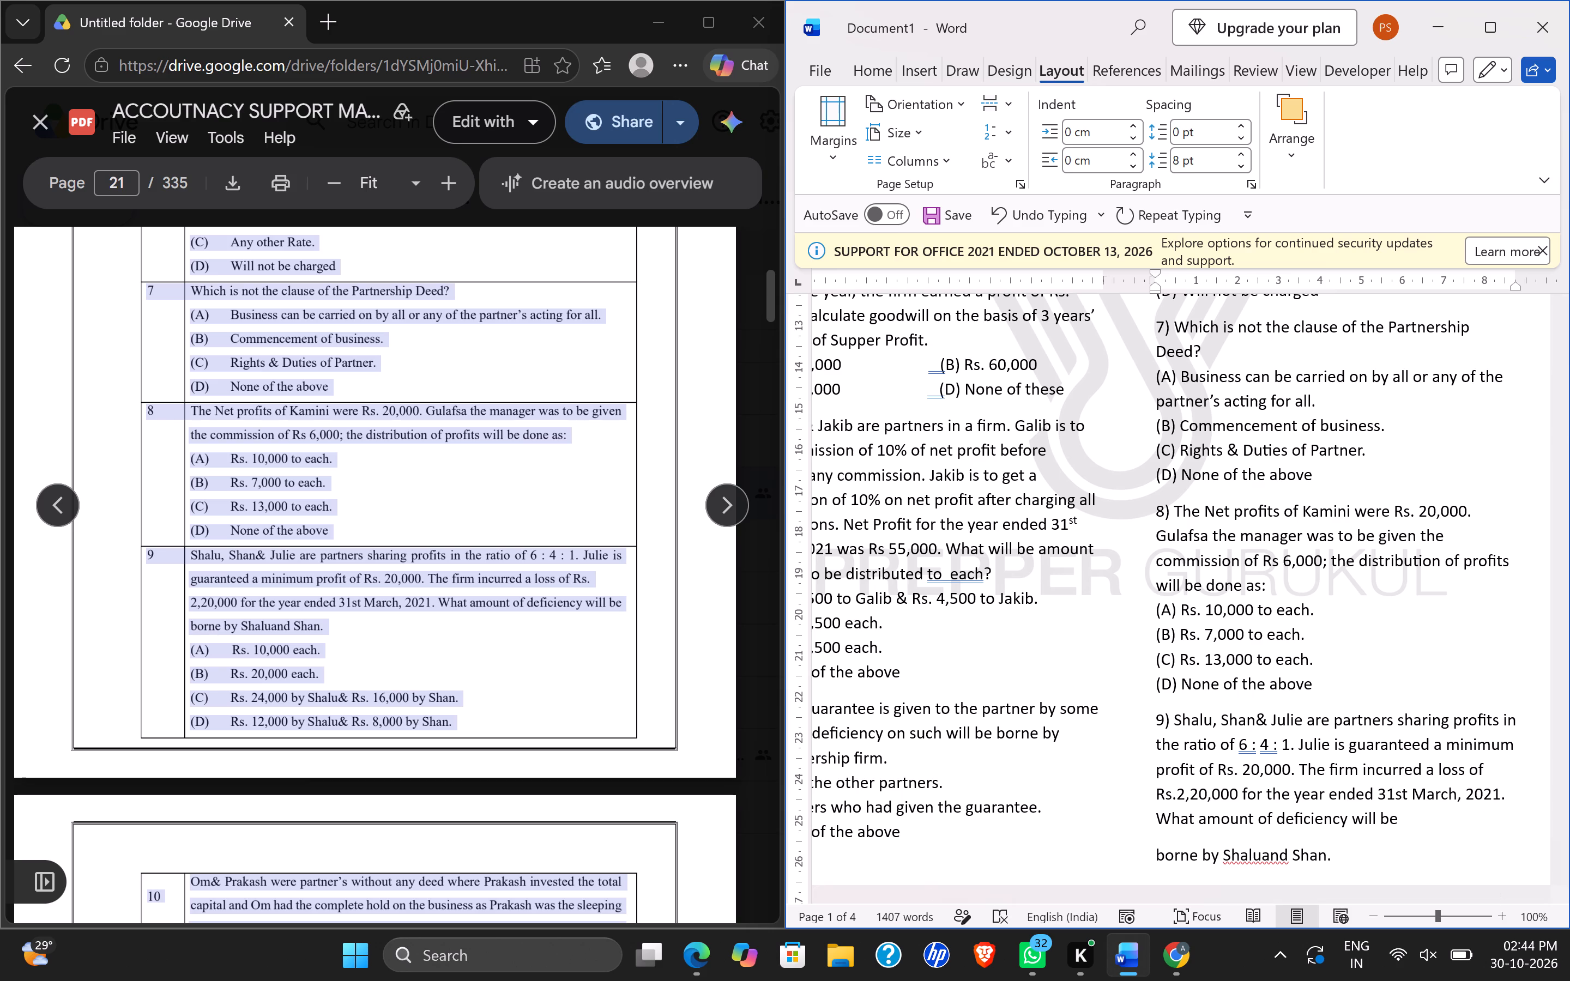
pyautogui.press('space')
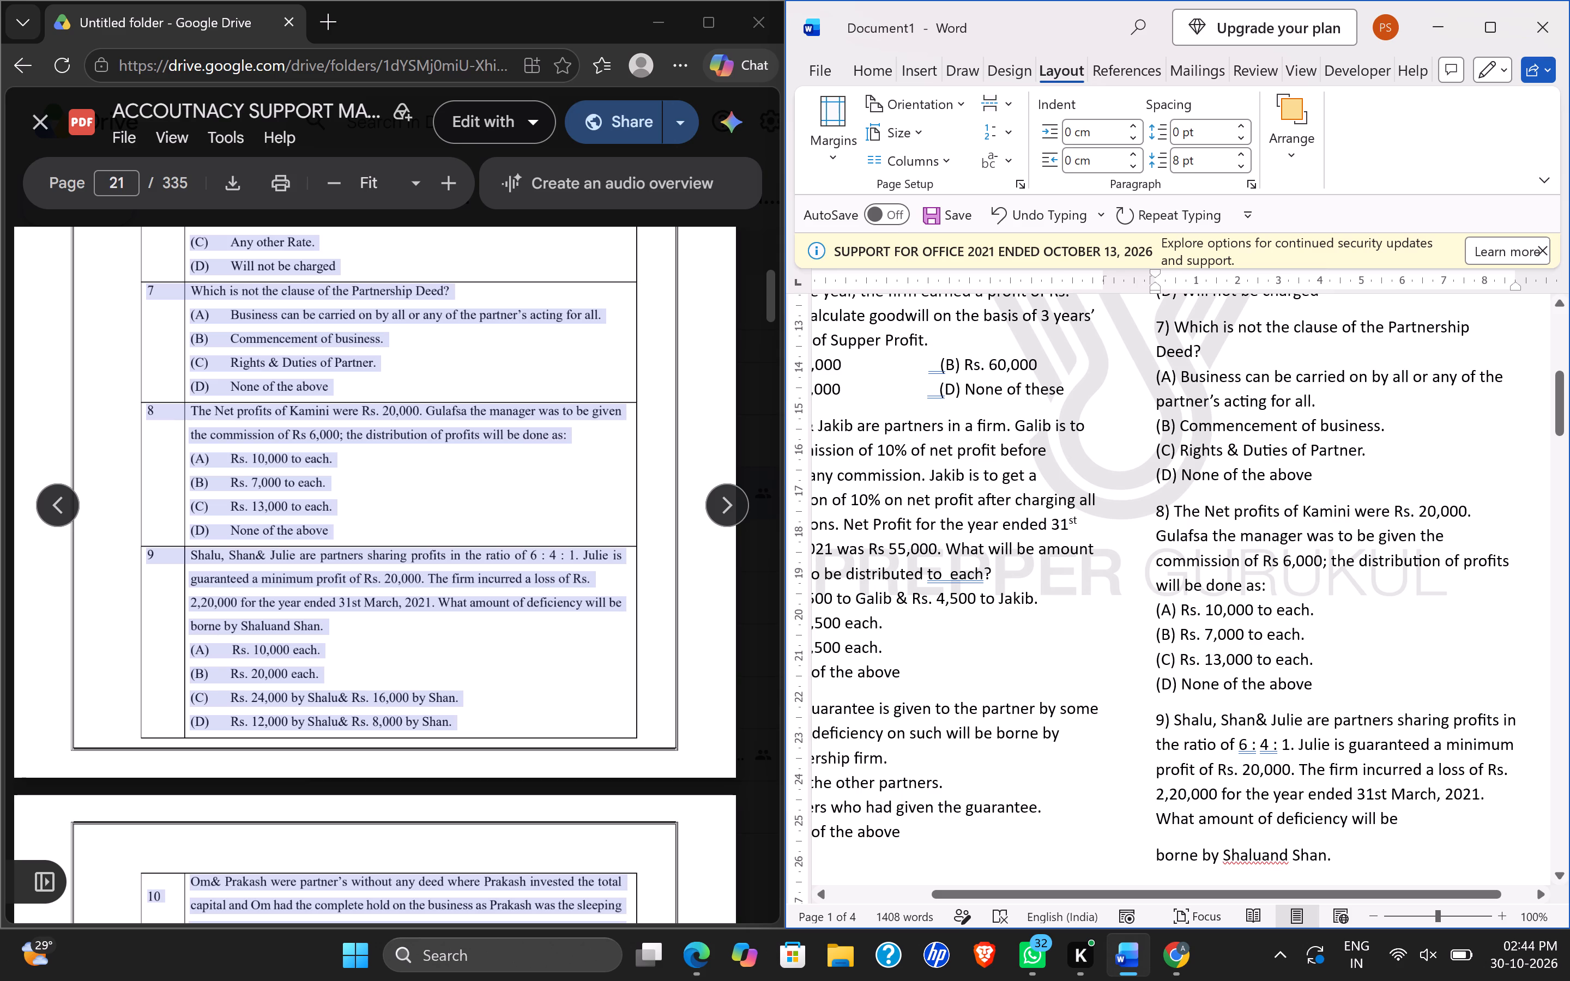
pyautogui.click(1156, 858)
pyautogui.press('BackSpace')
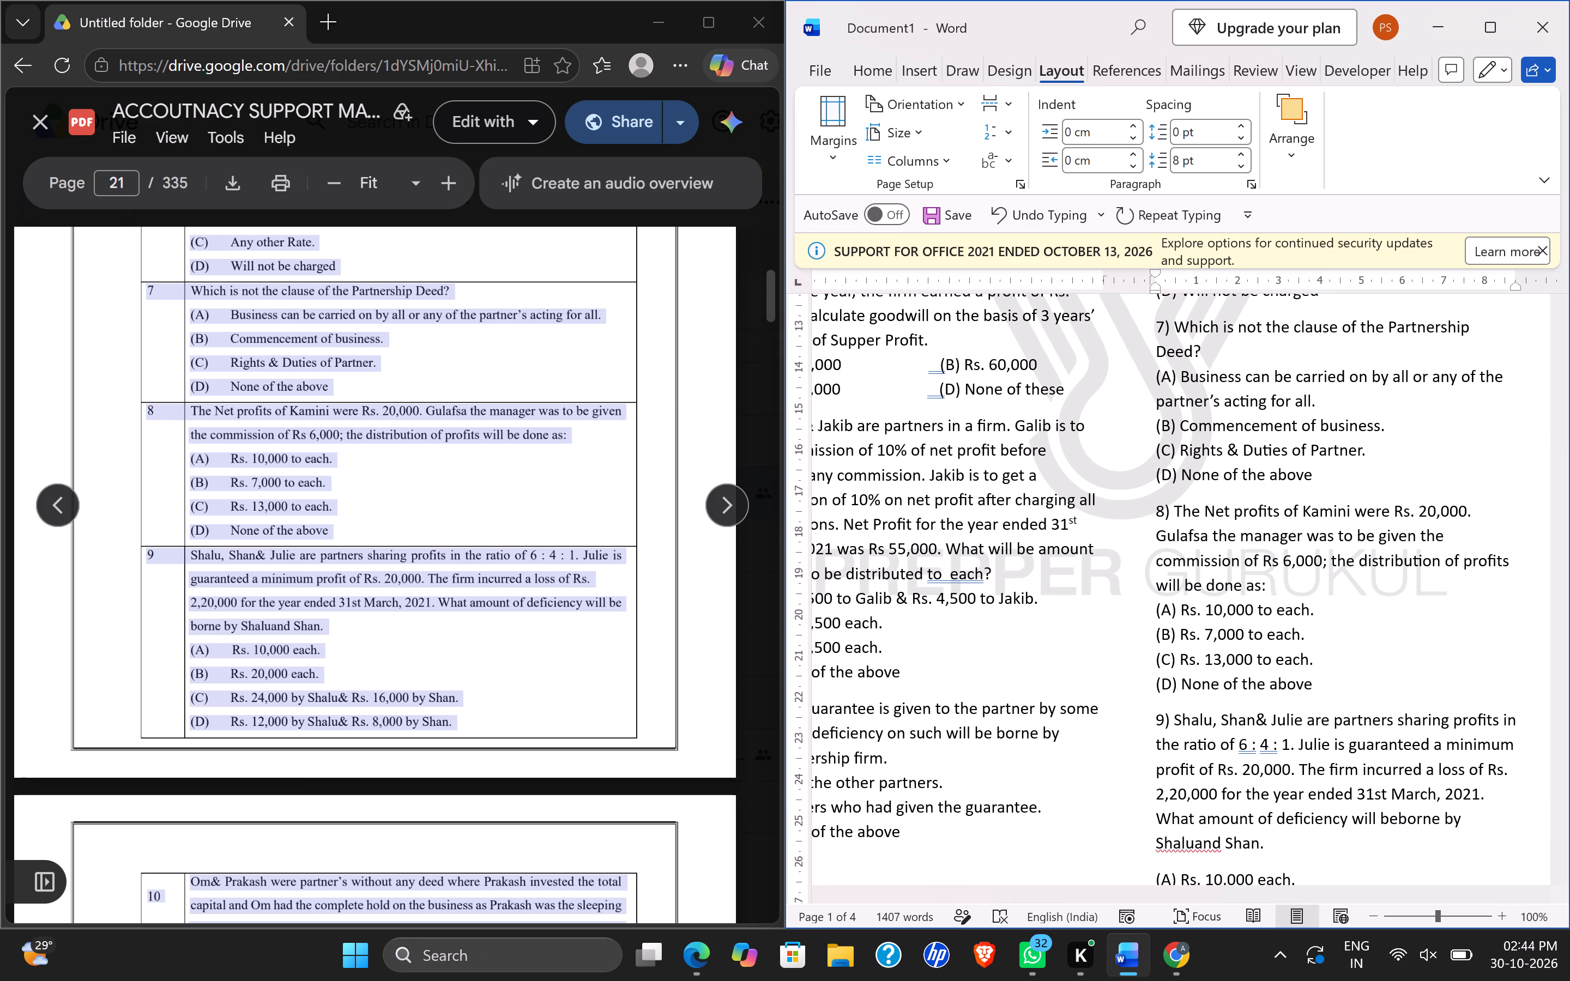
pyautogui.press('space')
# Reduce the bottom page margin so the text area extends almost to the page's lower edge.
pyautogui.scroll(-3, 1224, 791)
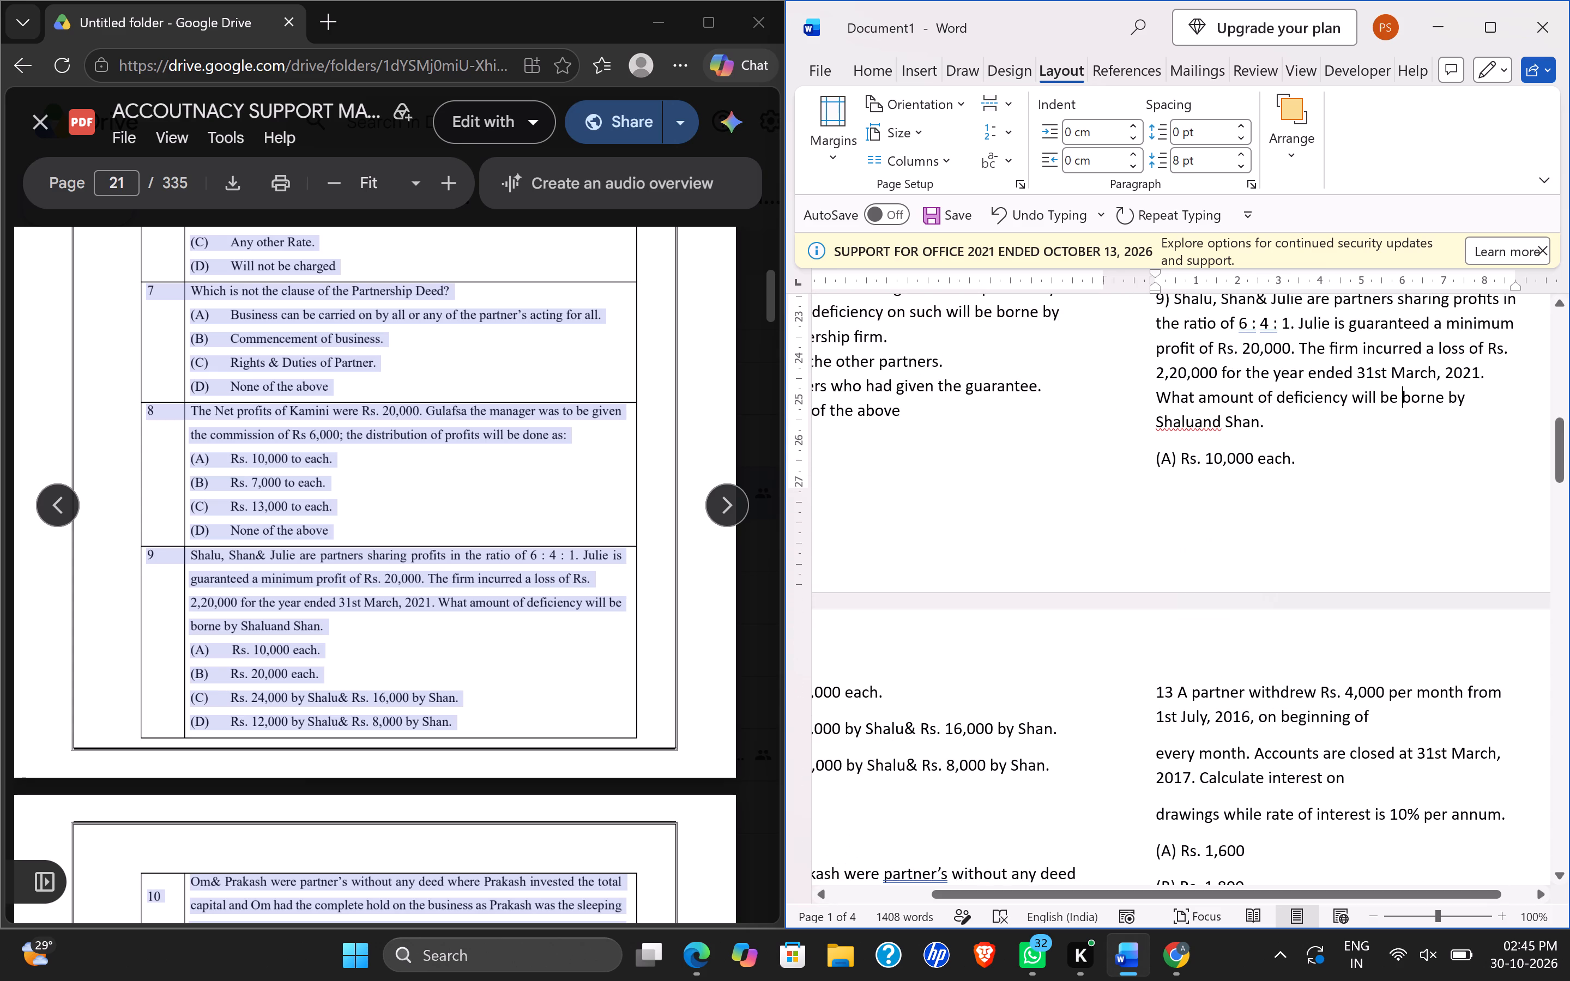
pyautogui.moveTo(795, 491); pyautogui.dragTo(800, 508)
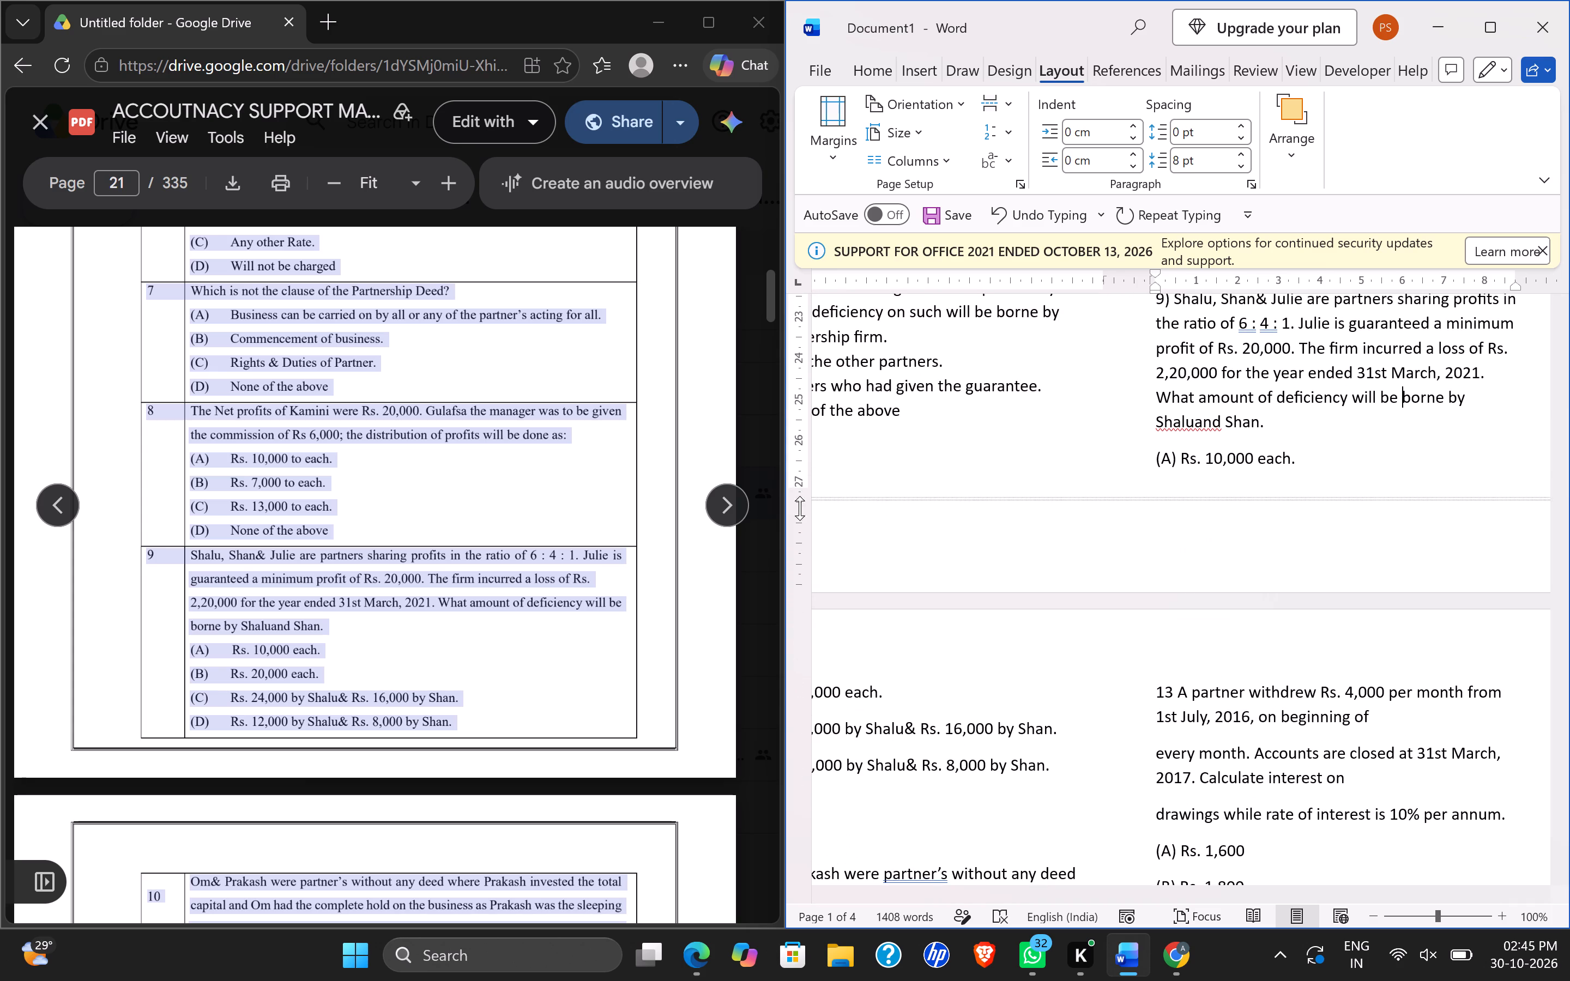
pyautogui.moveTo(800, 508); pyautogui.dragTo(831, 582)
# Tighten question 9's options by replacing the paragraph breaks before (B), (C) and (D) with single line breaks.
pyautogui.hscroll(2, 1214, 487)
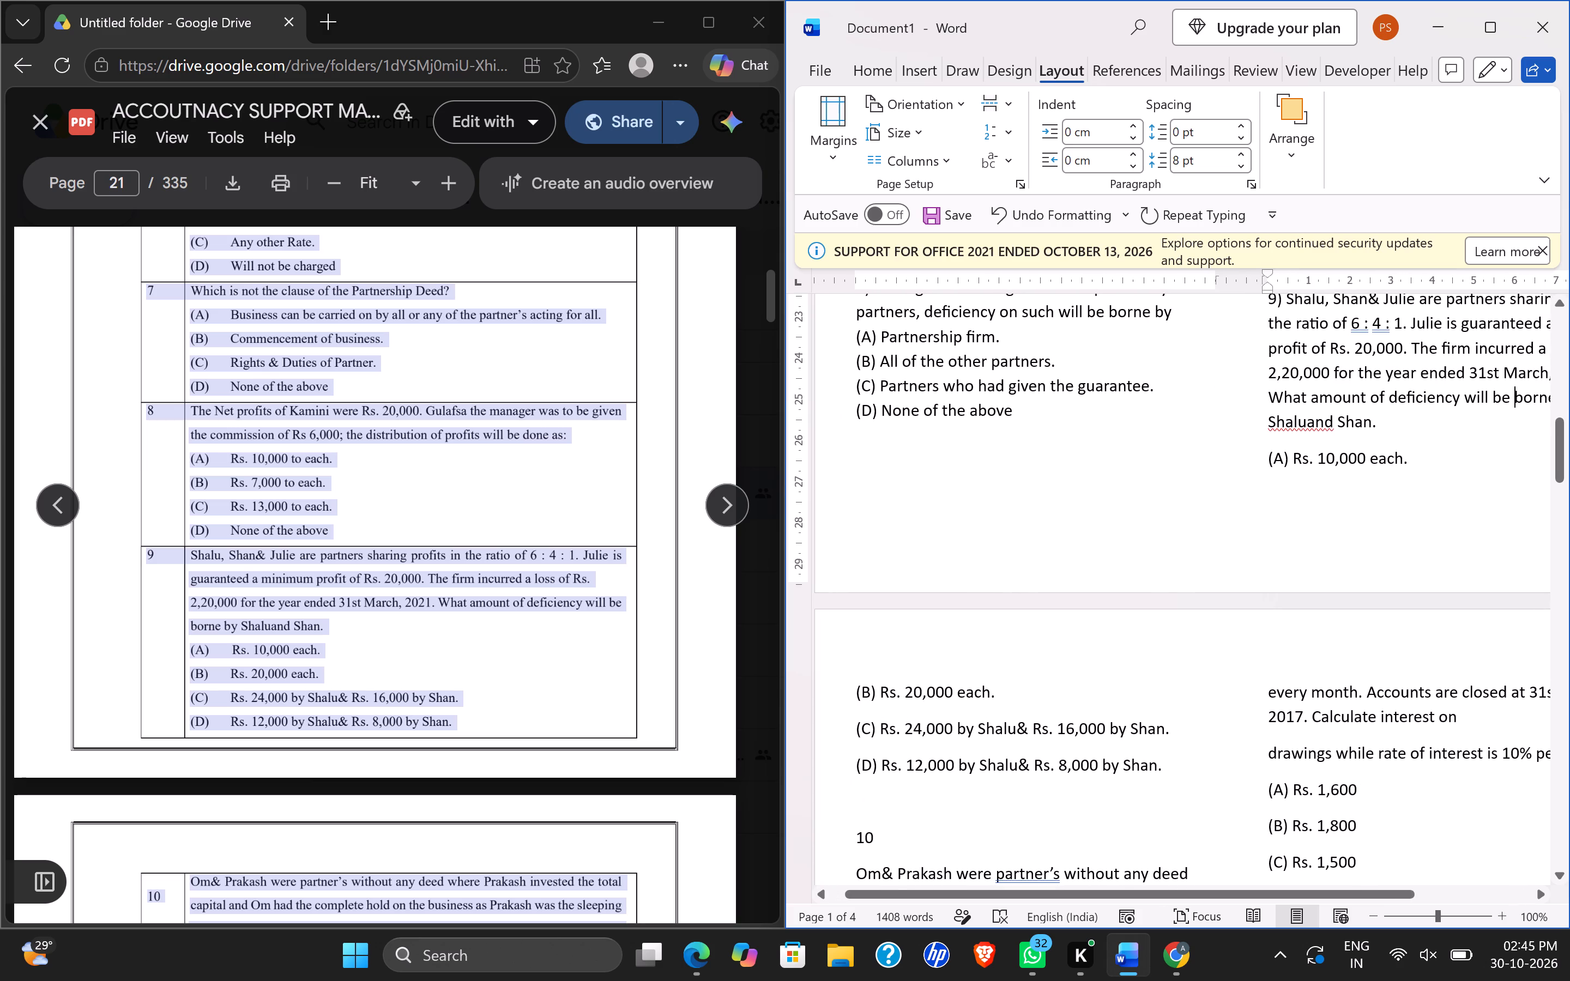
pyautogui.click(855, 695)
pyautogui.press('BackSpace')
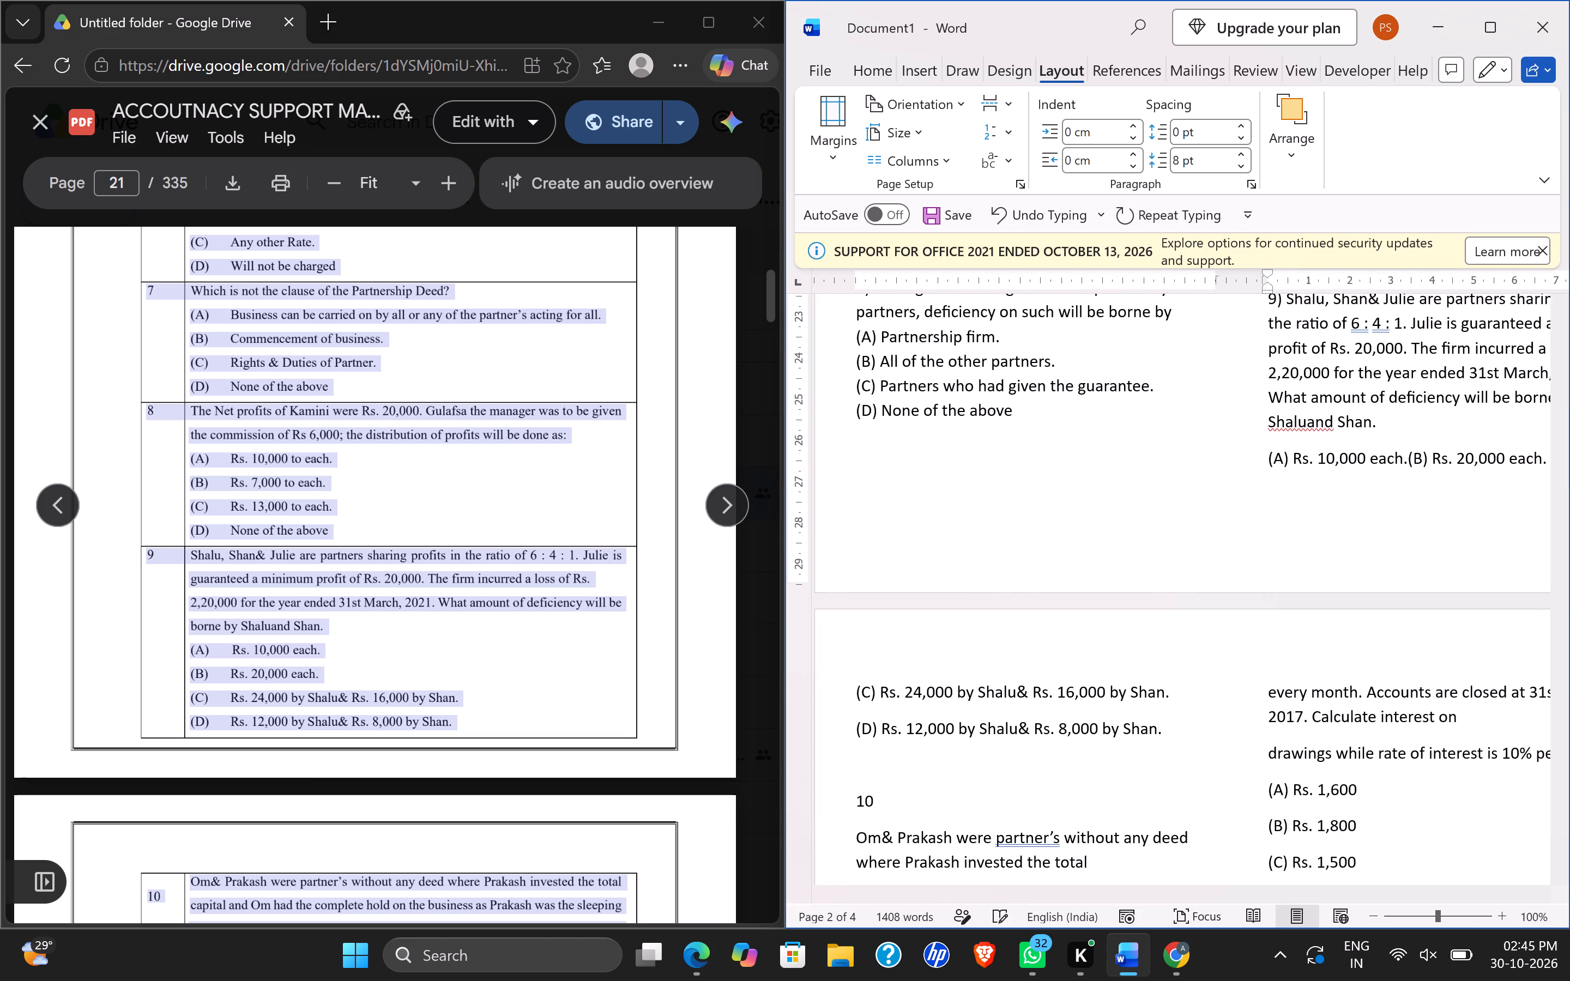
pyautogui.hotkey('shift', 'Return')
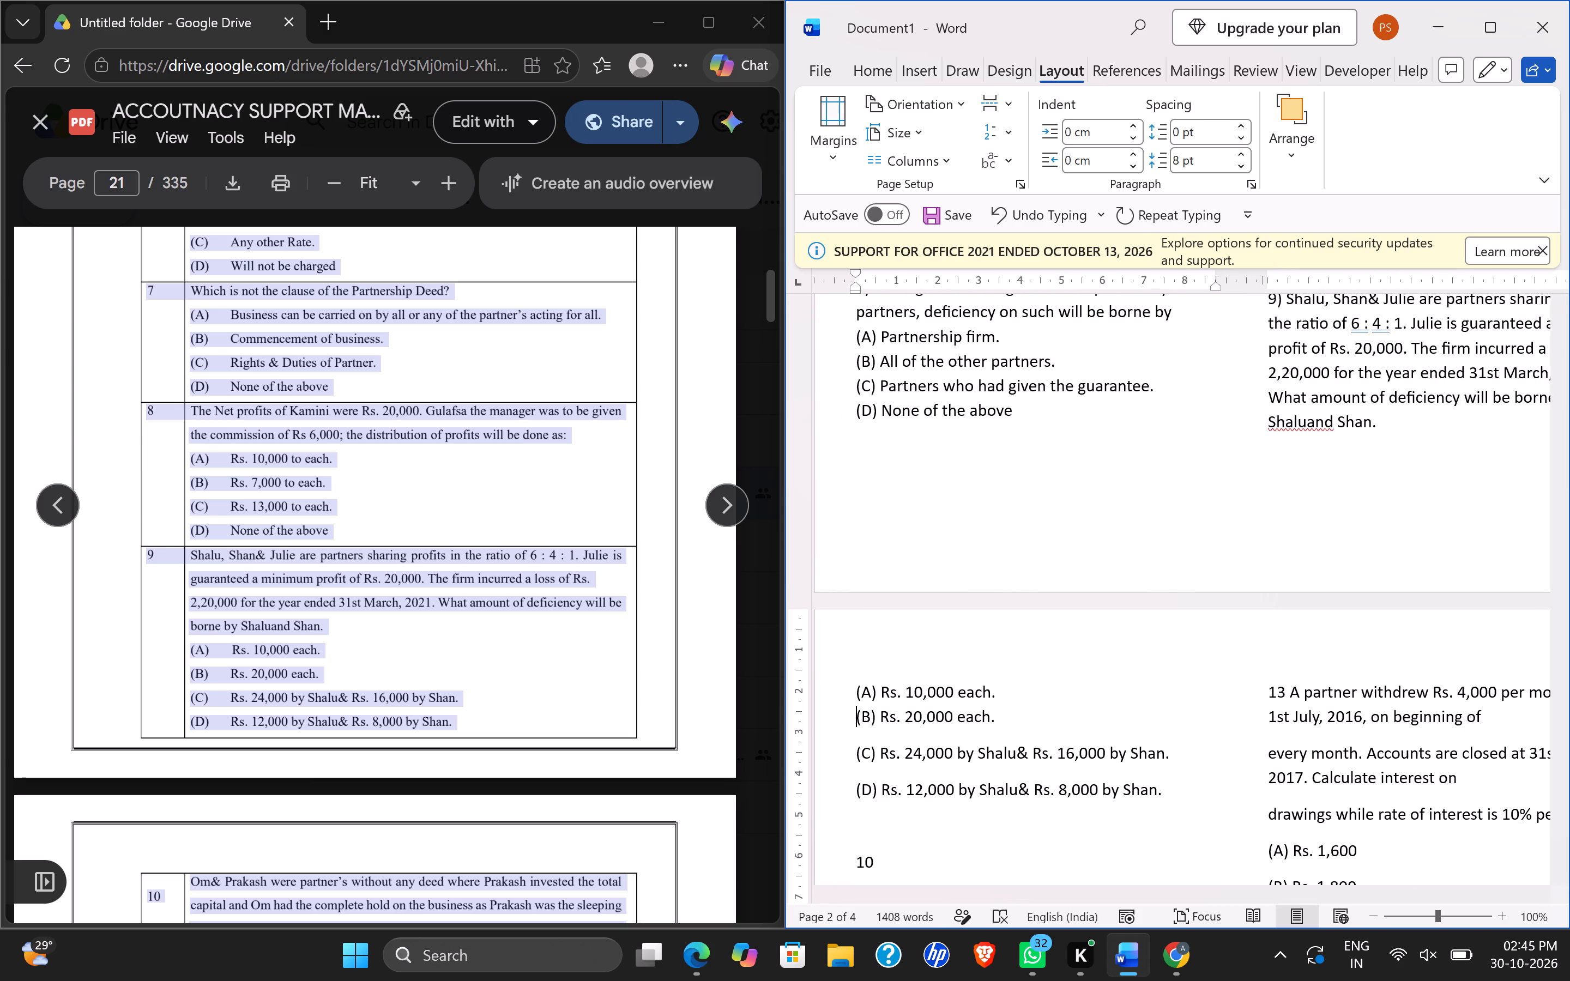
pyautogui.click(846, 759)
pyautogui.press('BackSpace')
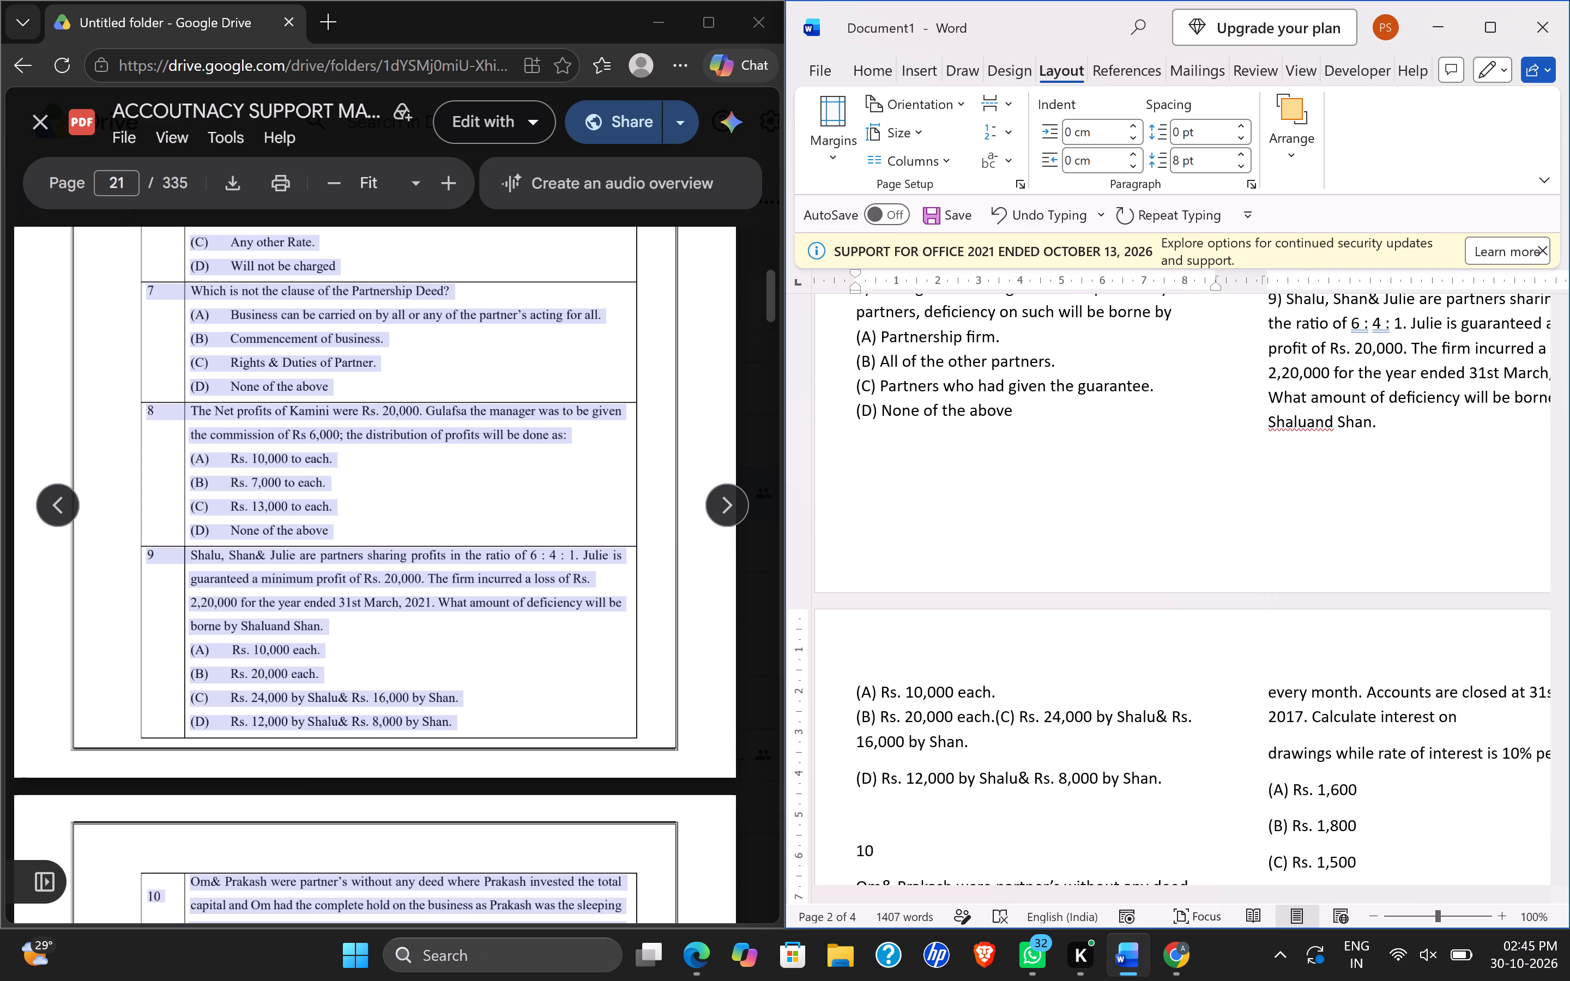
pyautogui.hotkey('shift', 'Return')
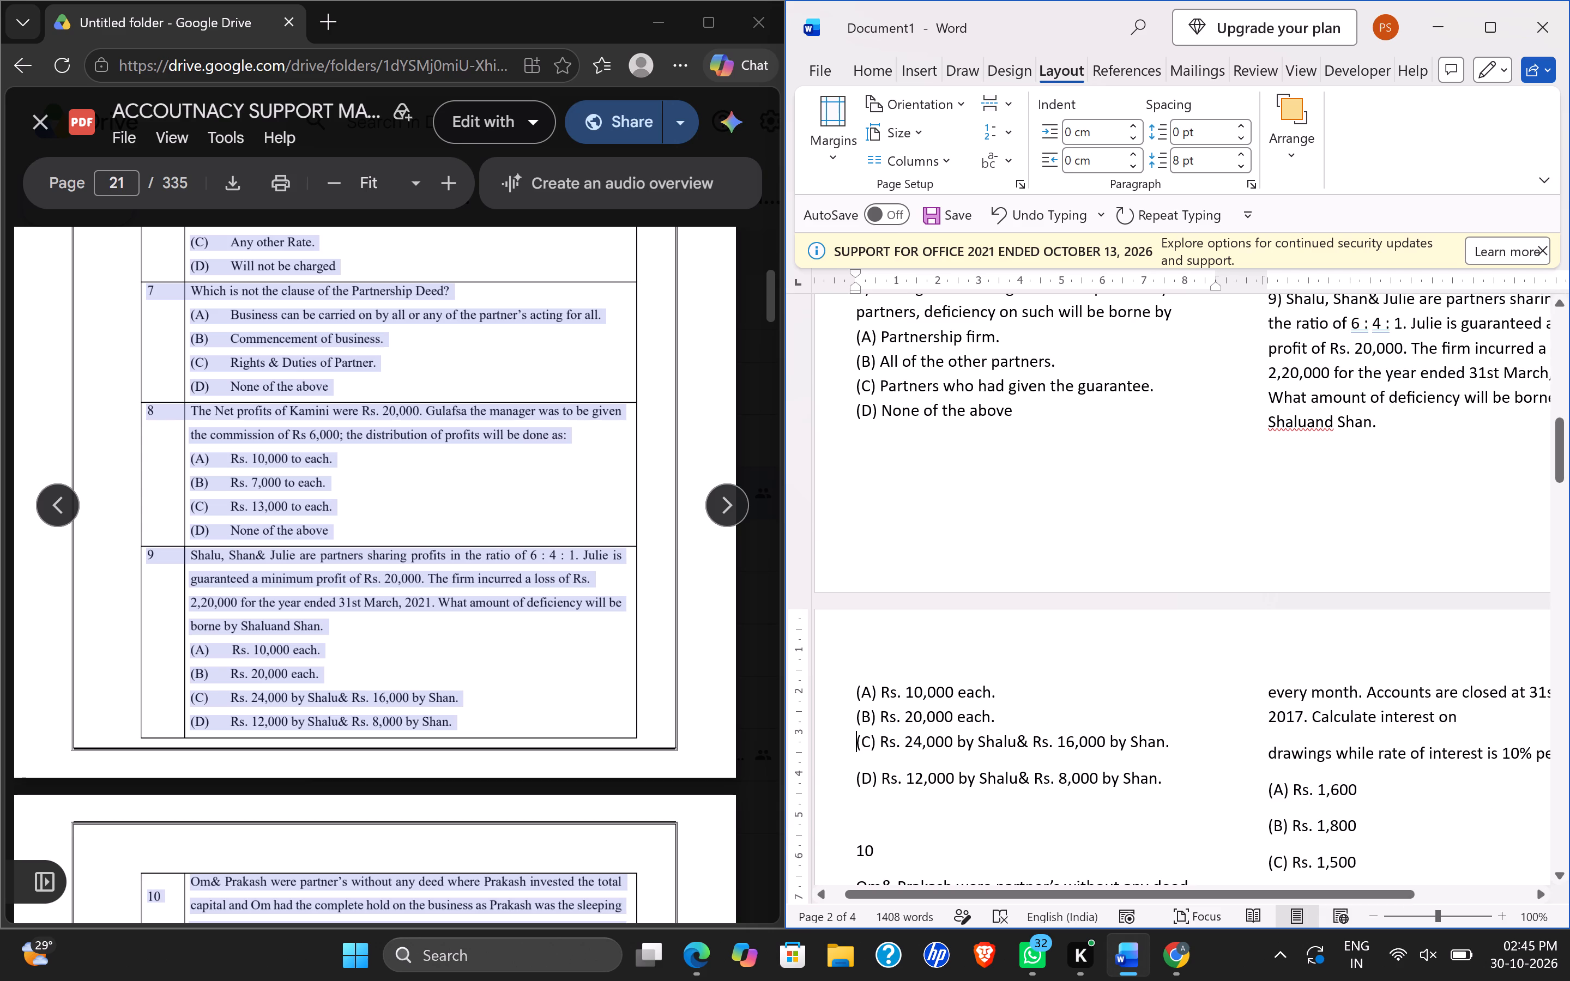
pyautogui.click(862, 785)
pyautogui.press('BackSpace')
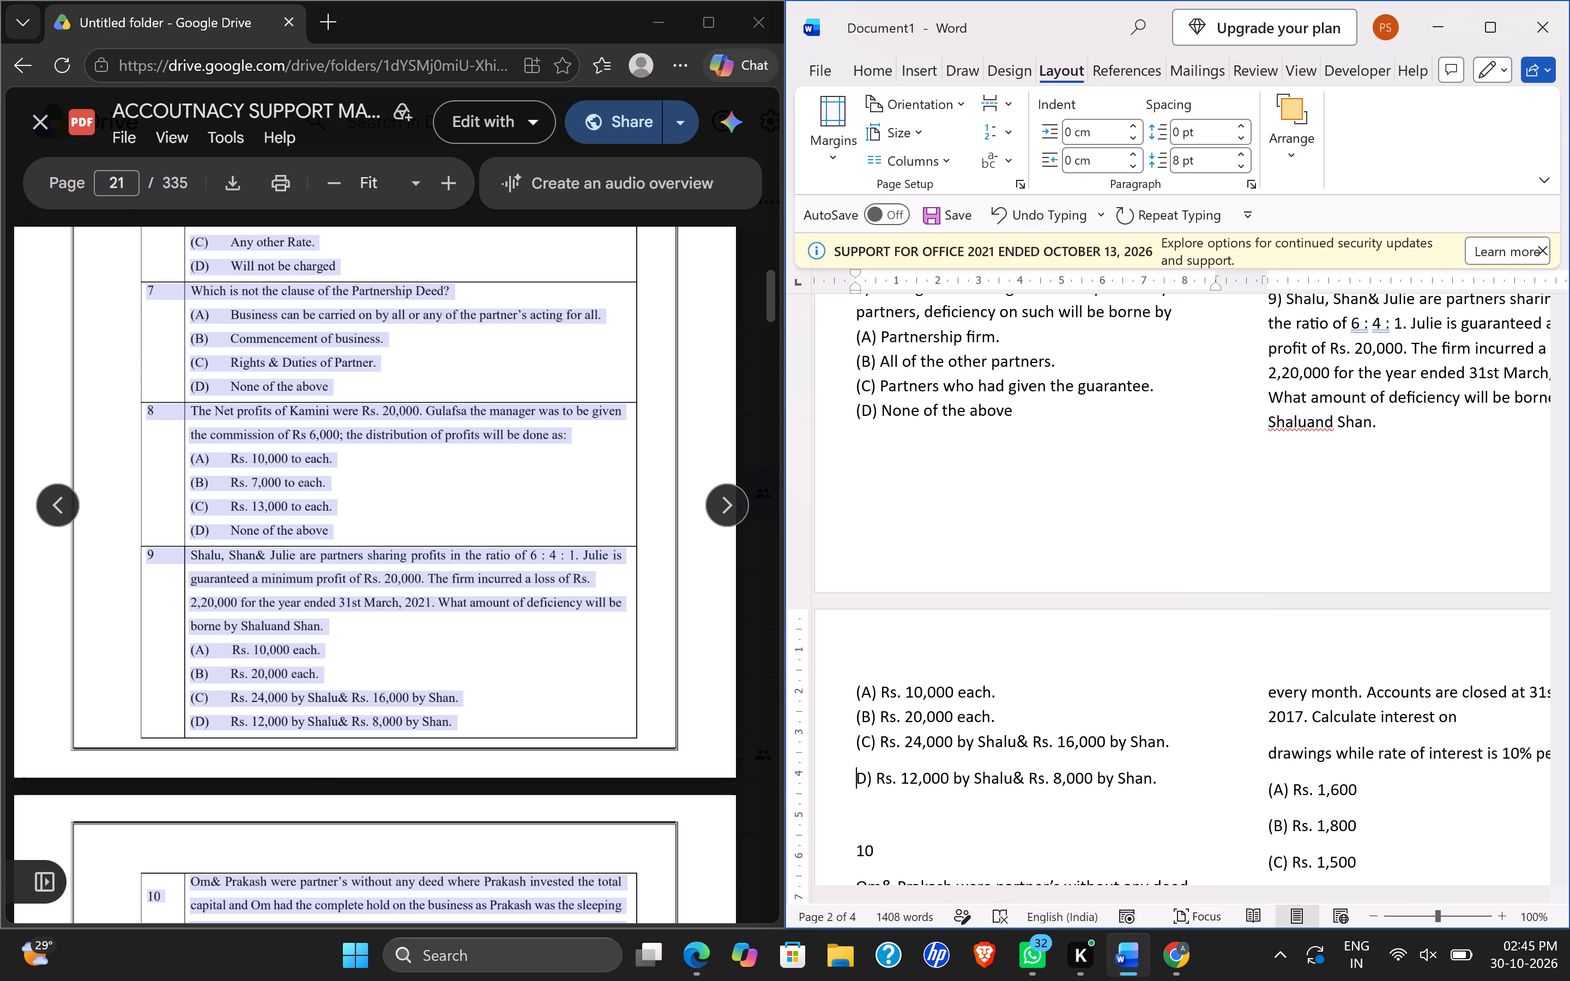
pyautogui.hotkey('shift', '(')
pyautogui.press('Left')
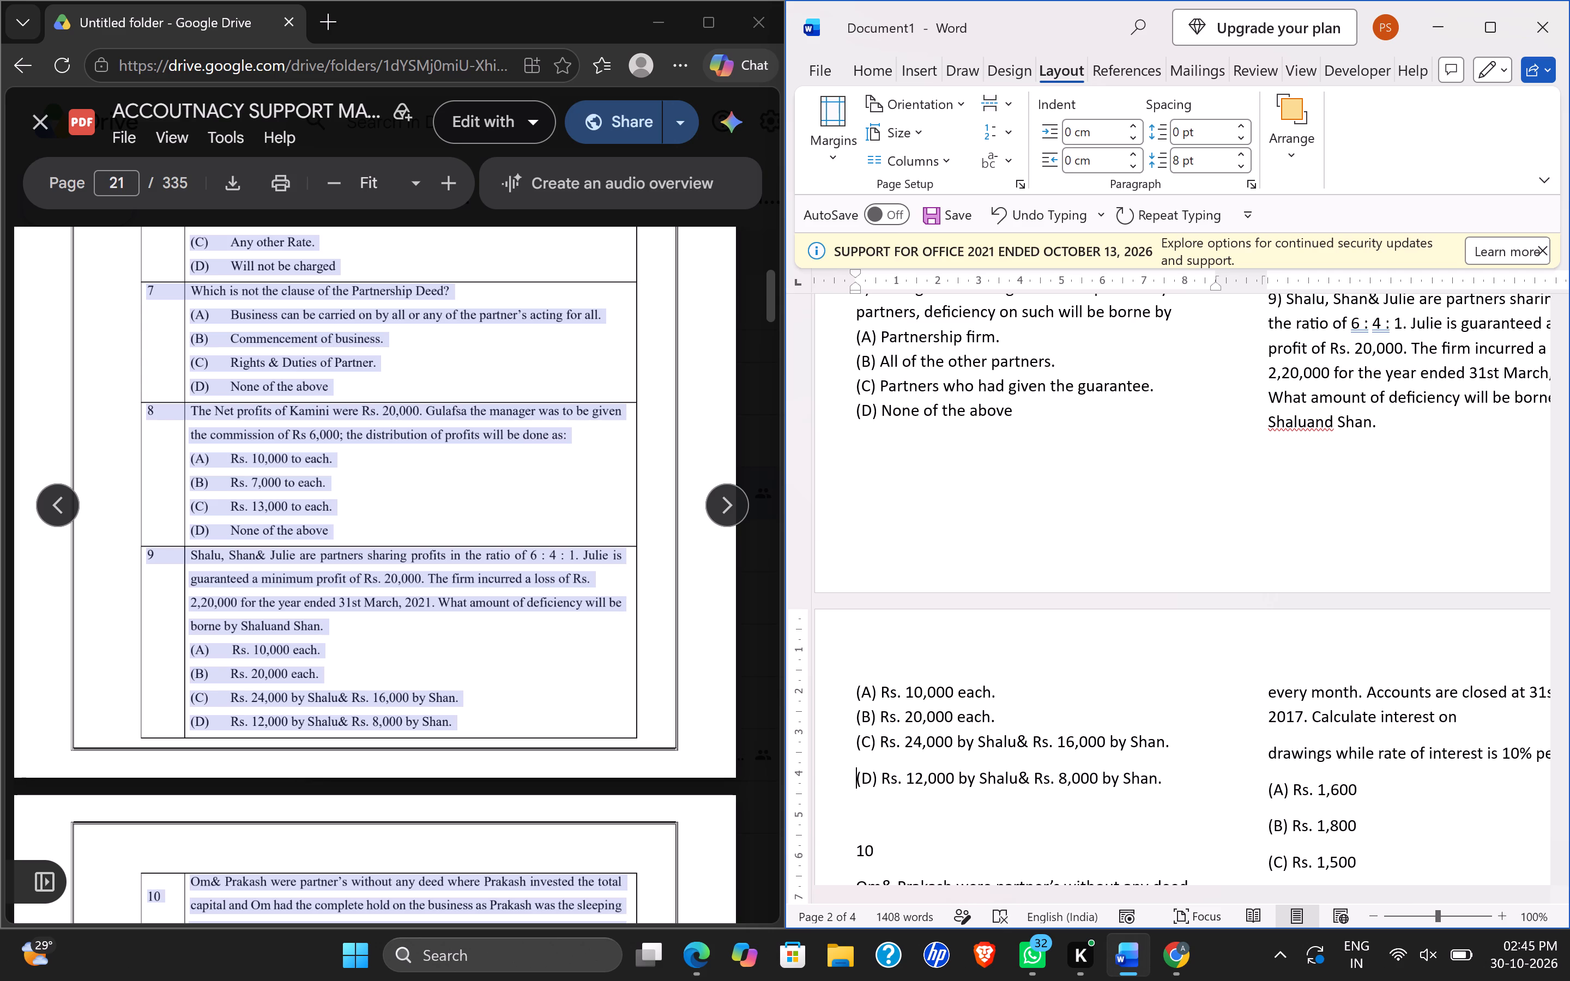
pyautogui.press('BackSpace')
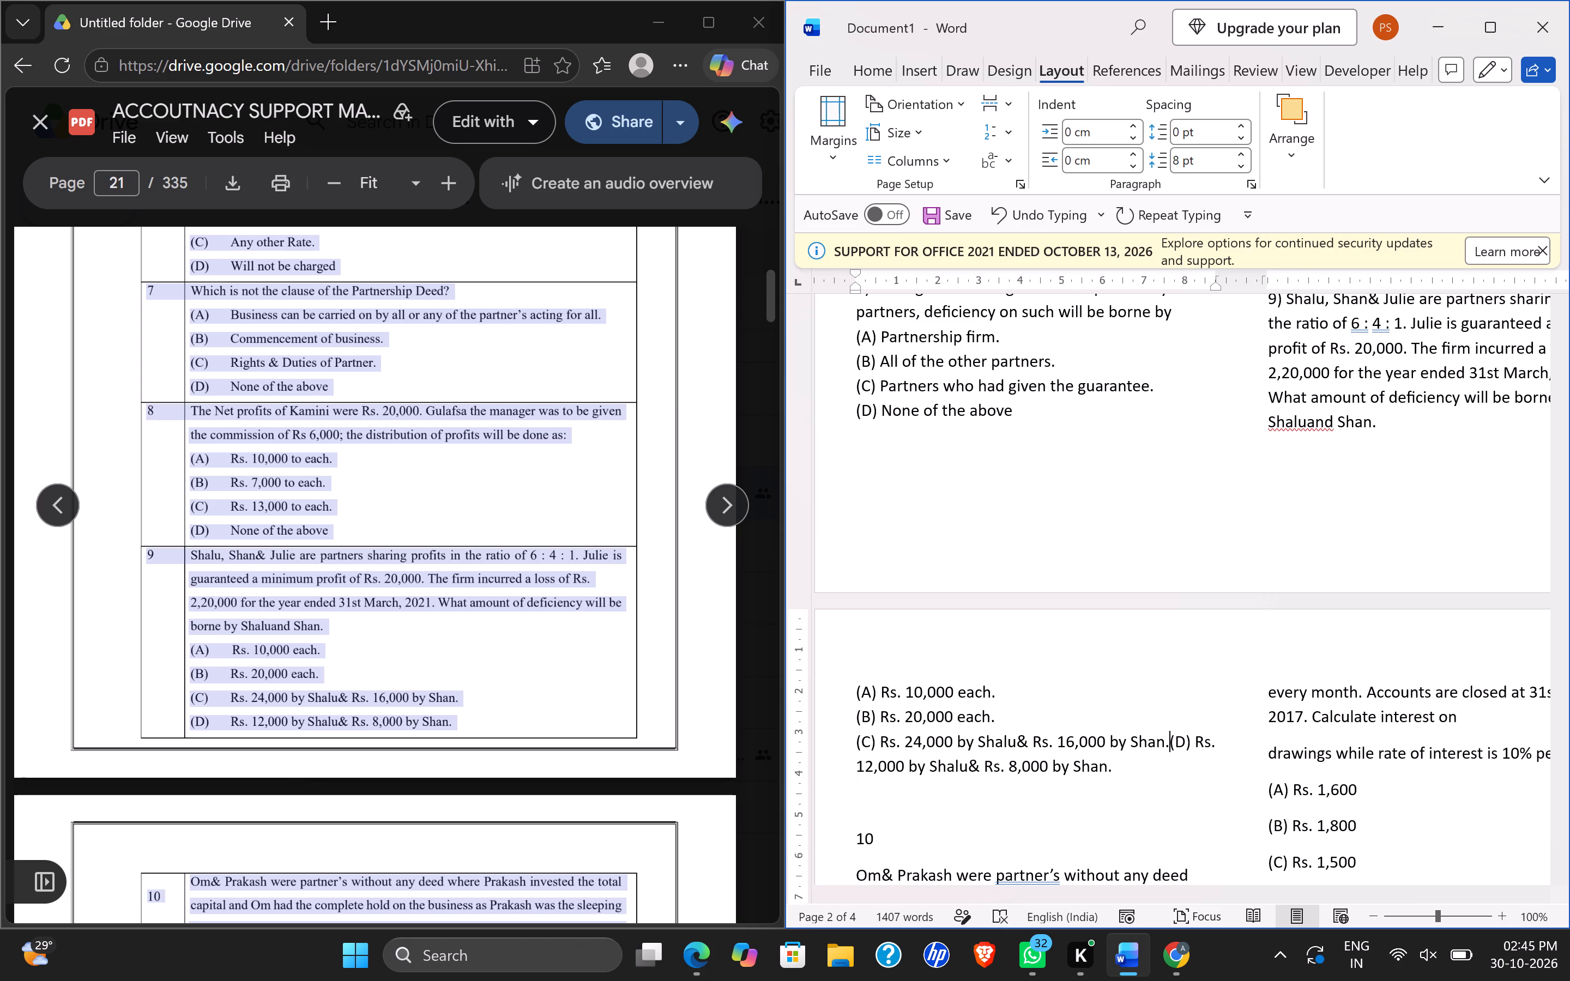
pyautogui.hotkey('shift', 'Return')
# Insert a space between "Om" and "&" at the start of question 10's text.
pyautogui.scroll(-1, 862, 785)
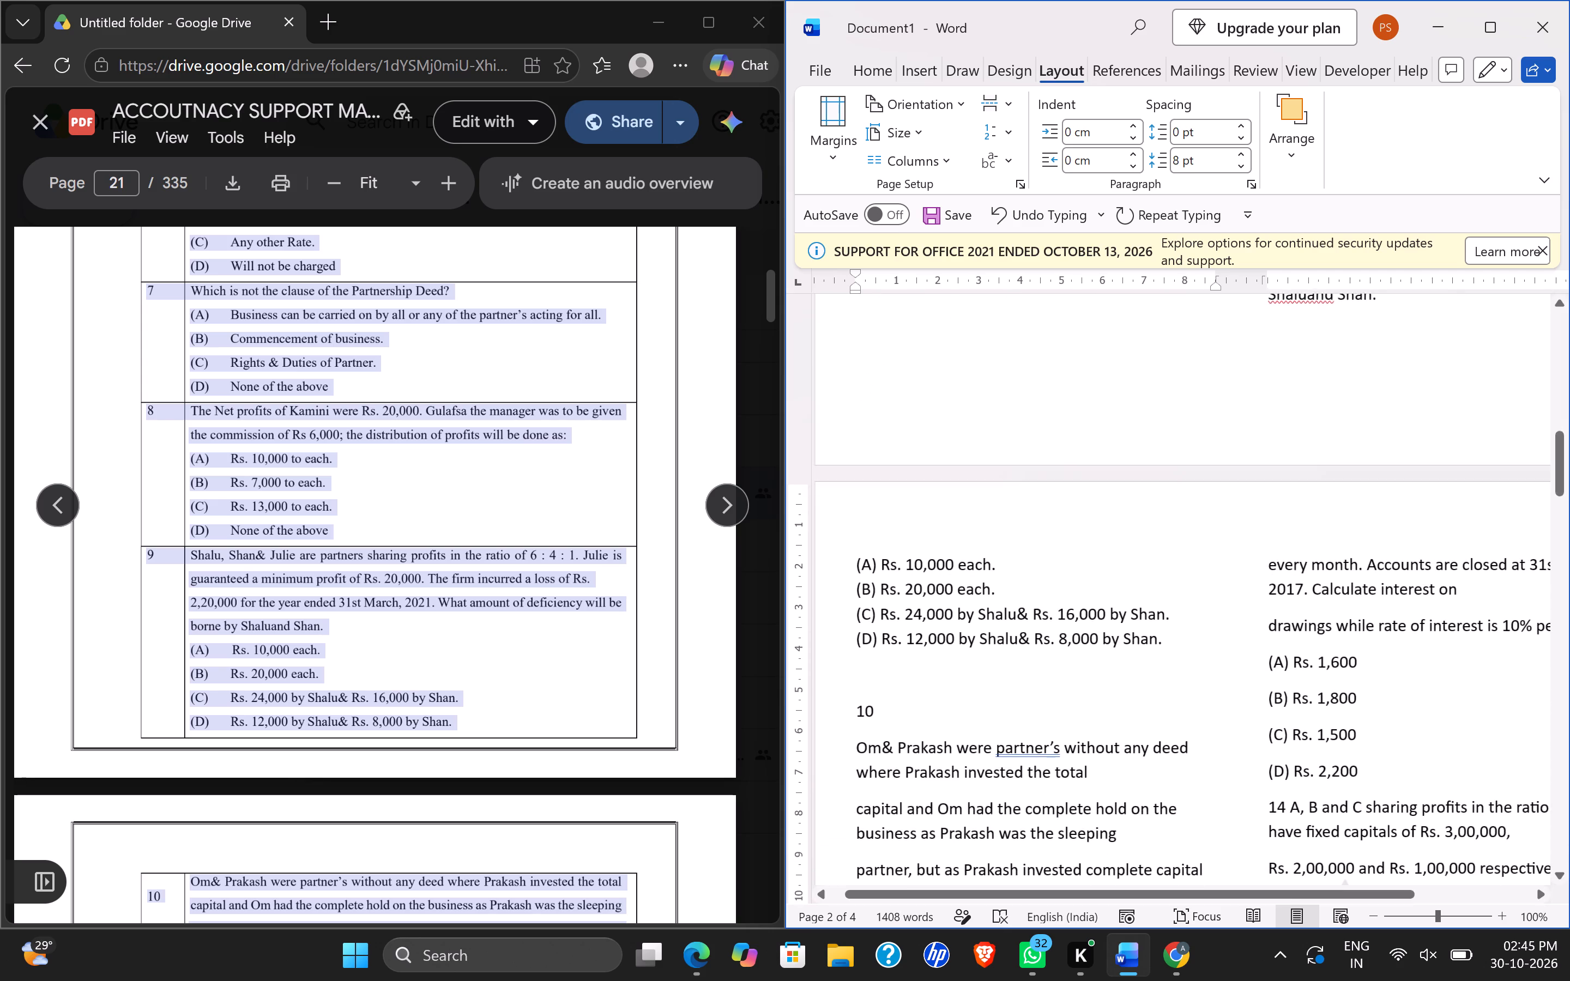
pyautogui.scroll(-2, 613, 785)
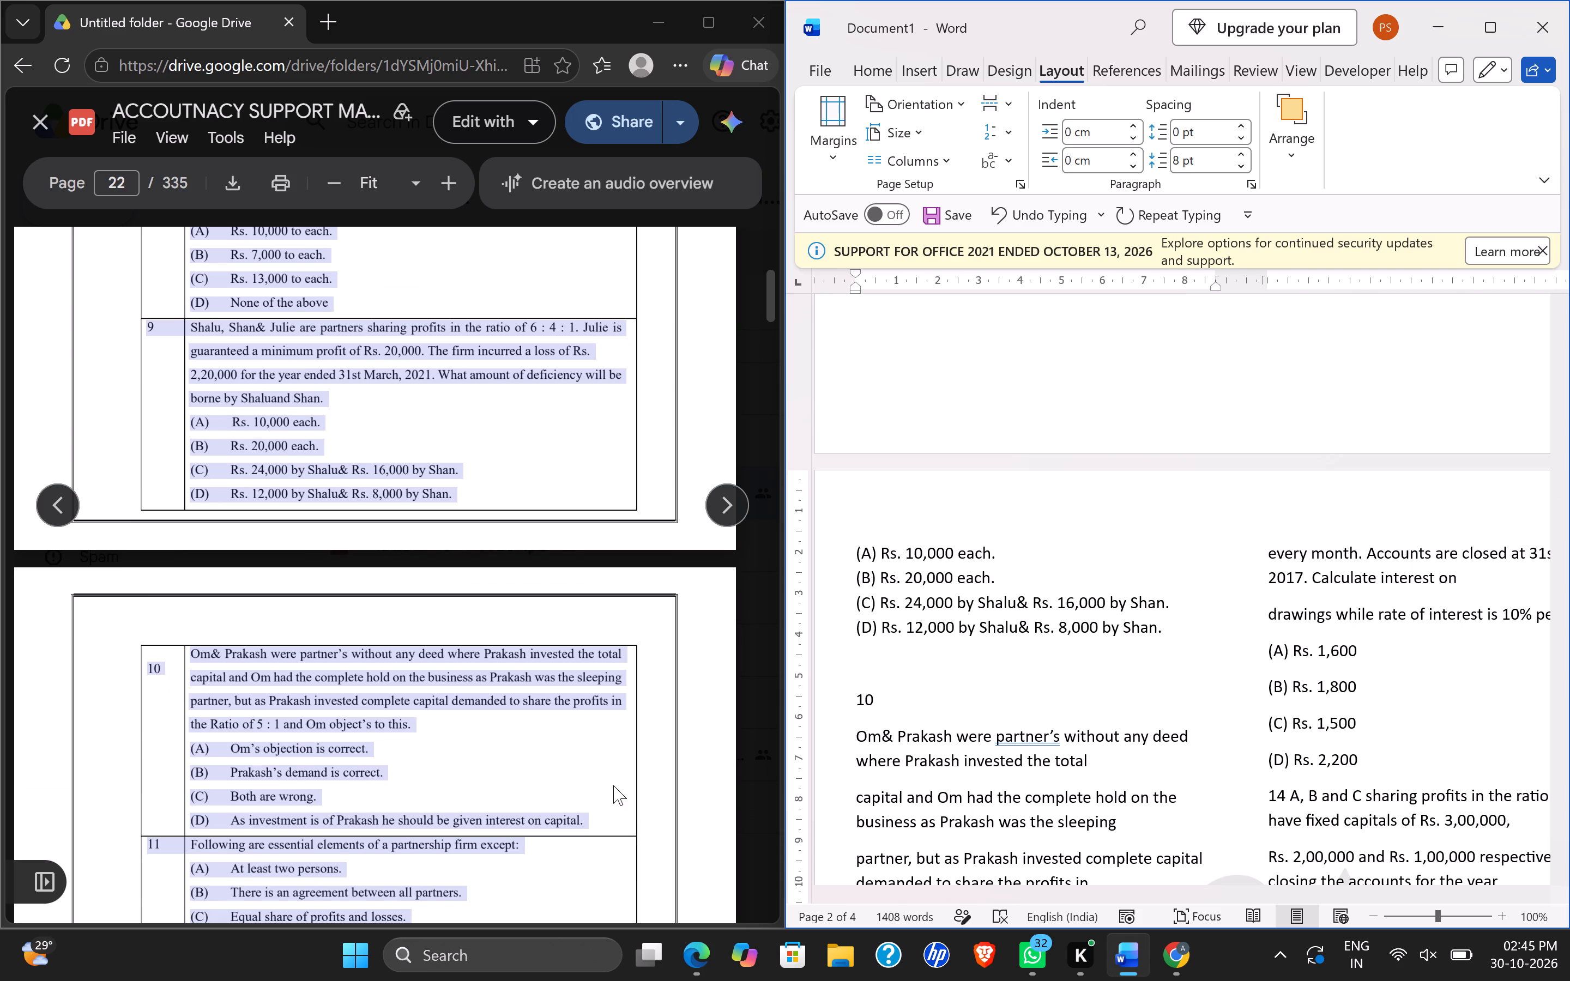
pyautogui.click(879, 739)
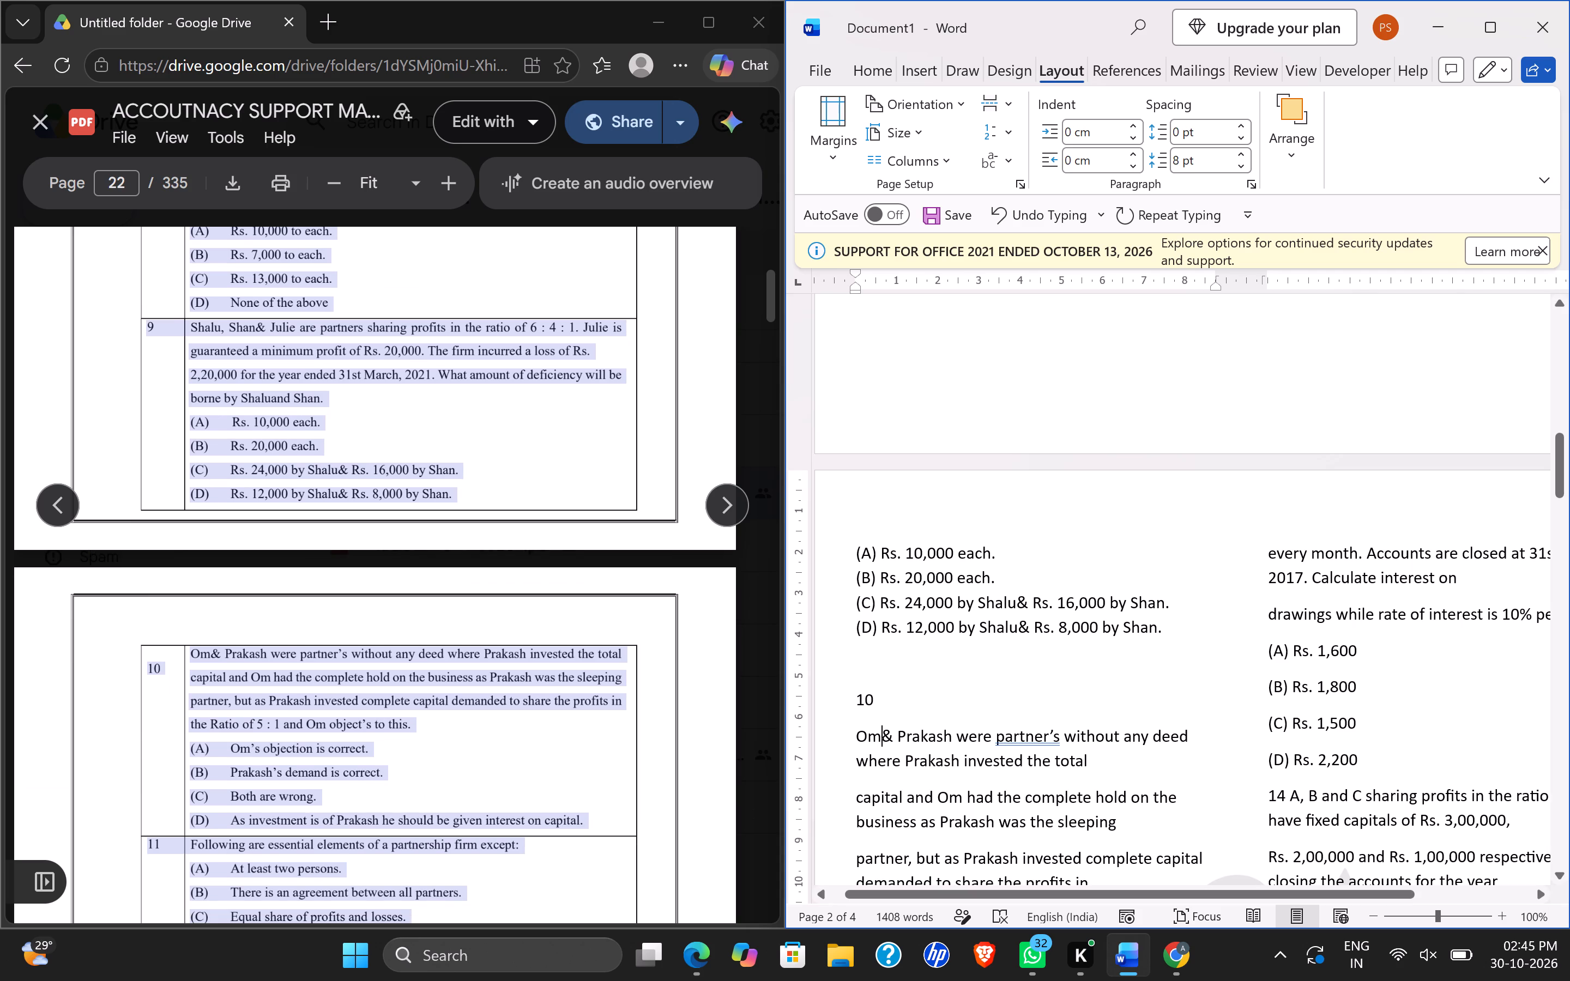
pyautogui.press('space')
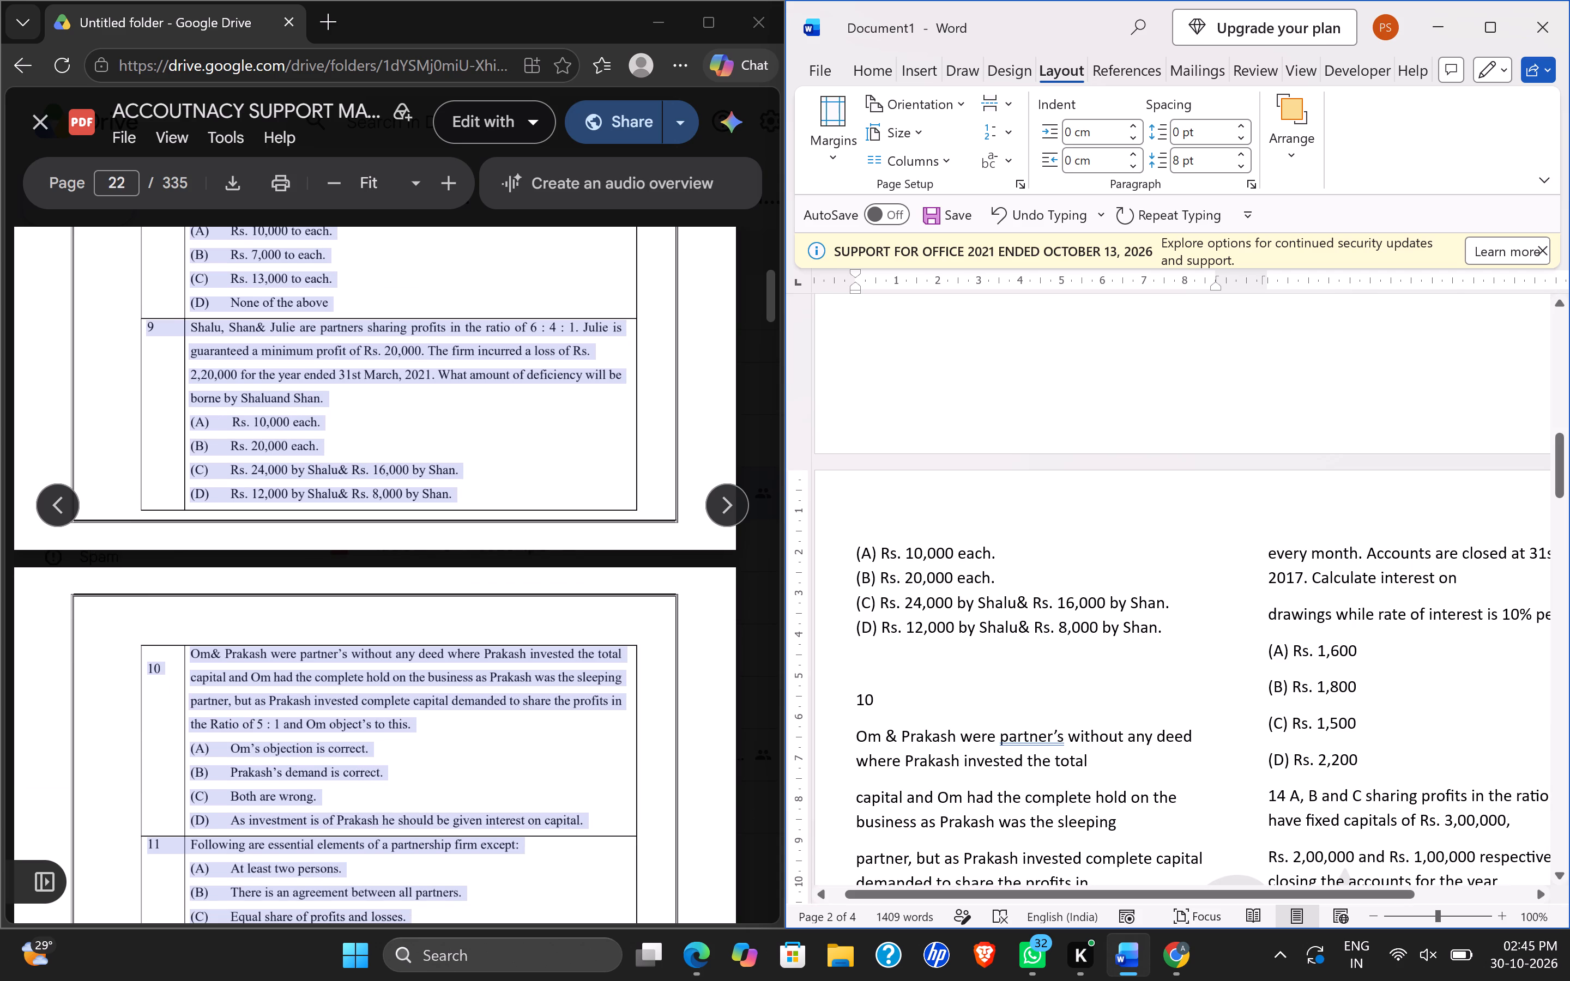
# Change question 10's number to "10)" and bring the question text up beside it, separated by a space.
pyautogui.click(883, 701)
pyautogui.hotkey('shift', ')')
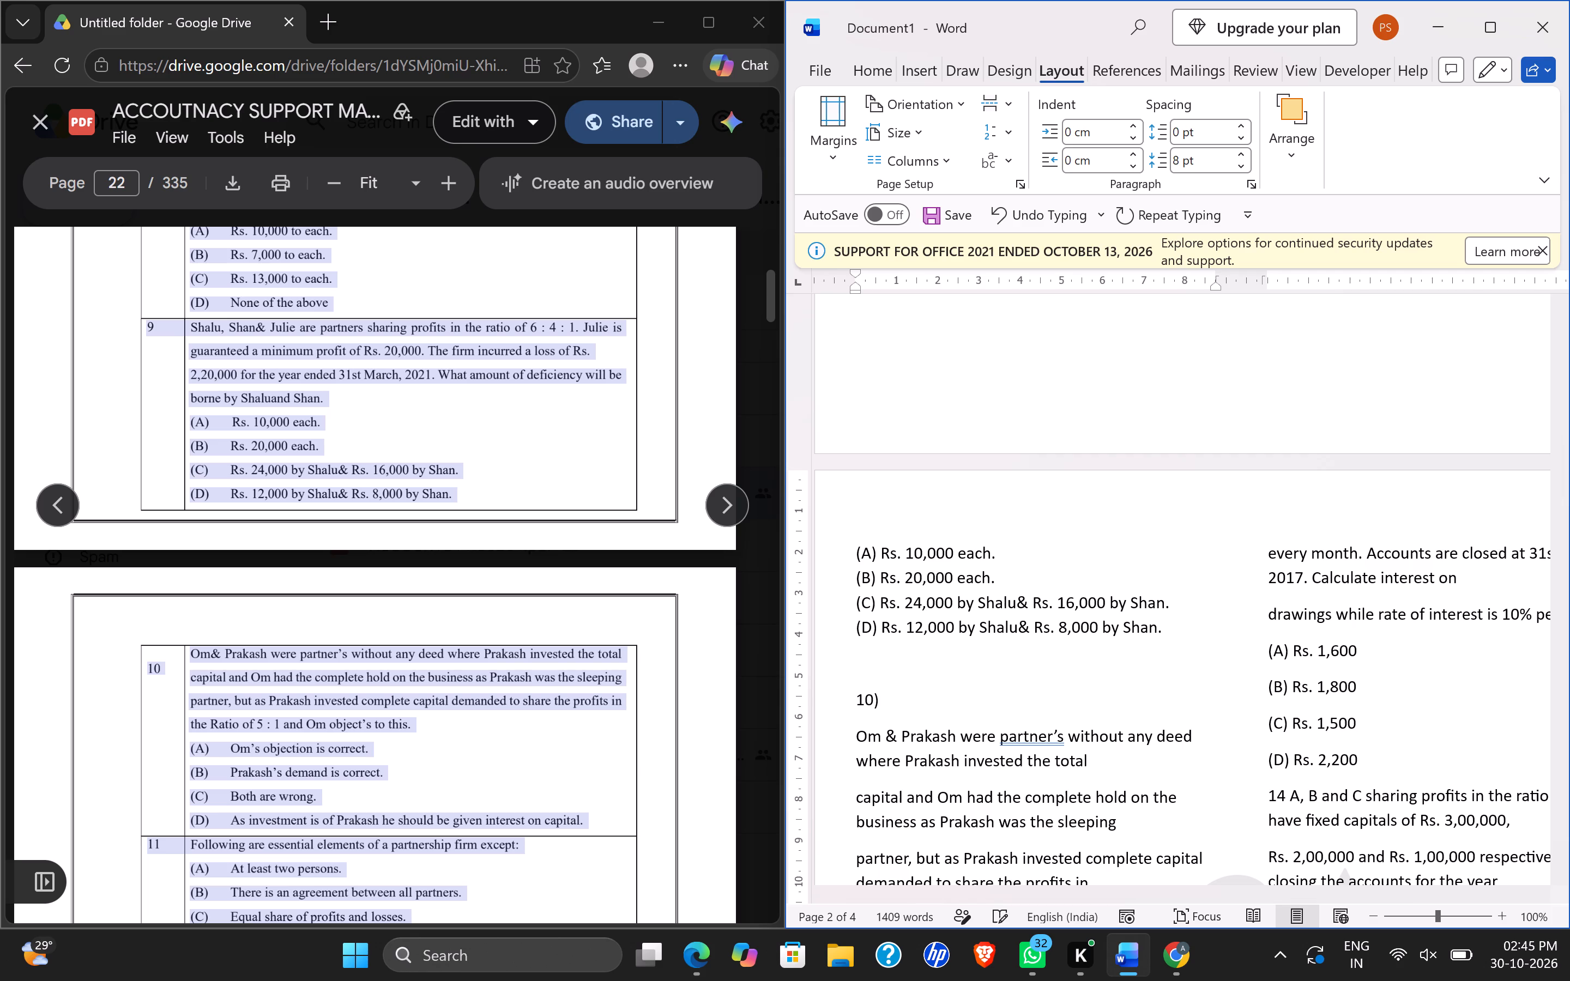
pyautogui.press('Down')
pyautogui.press('Left')
pyautogui.press('Left')
pyautogui.press('BackSpace')
pyautogui.press('space')
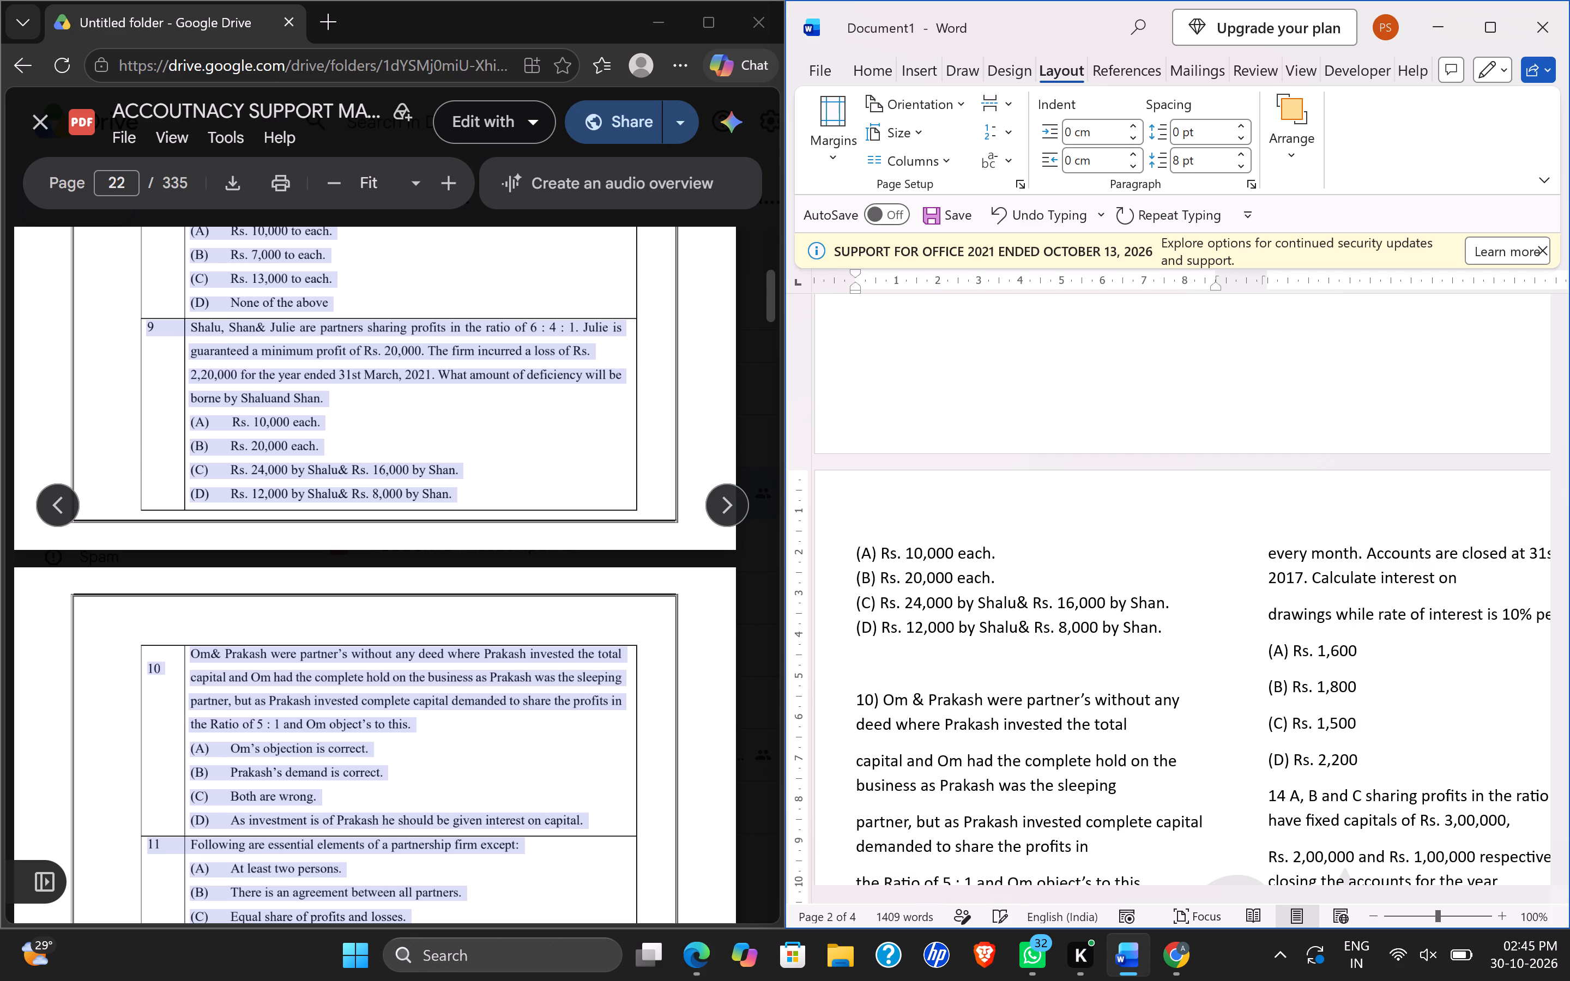
# Delete the empty paragraph between question 9's option (D) and question 10.
pyautogui.click(891, 659)
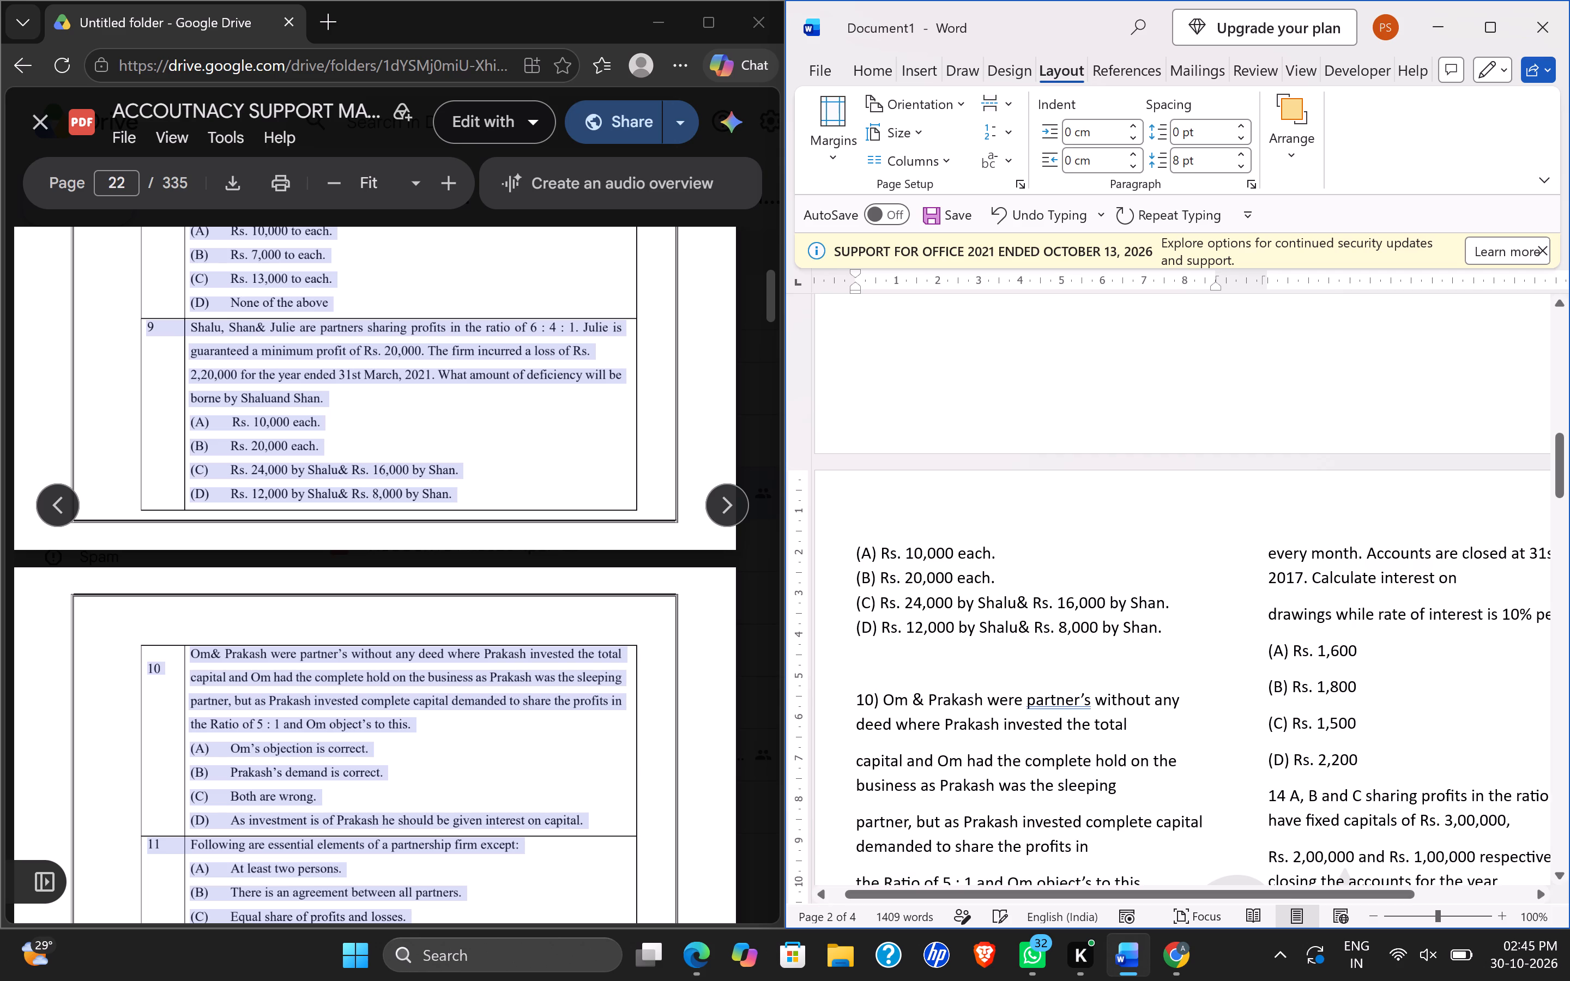
pyautogui.press('BackSpace')
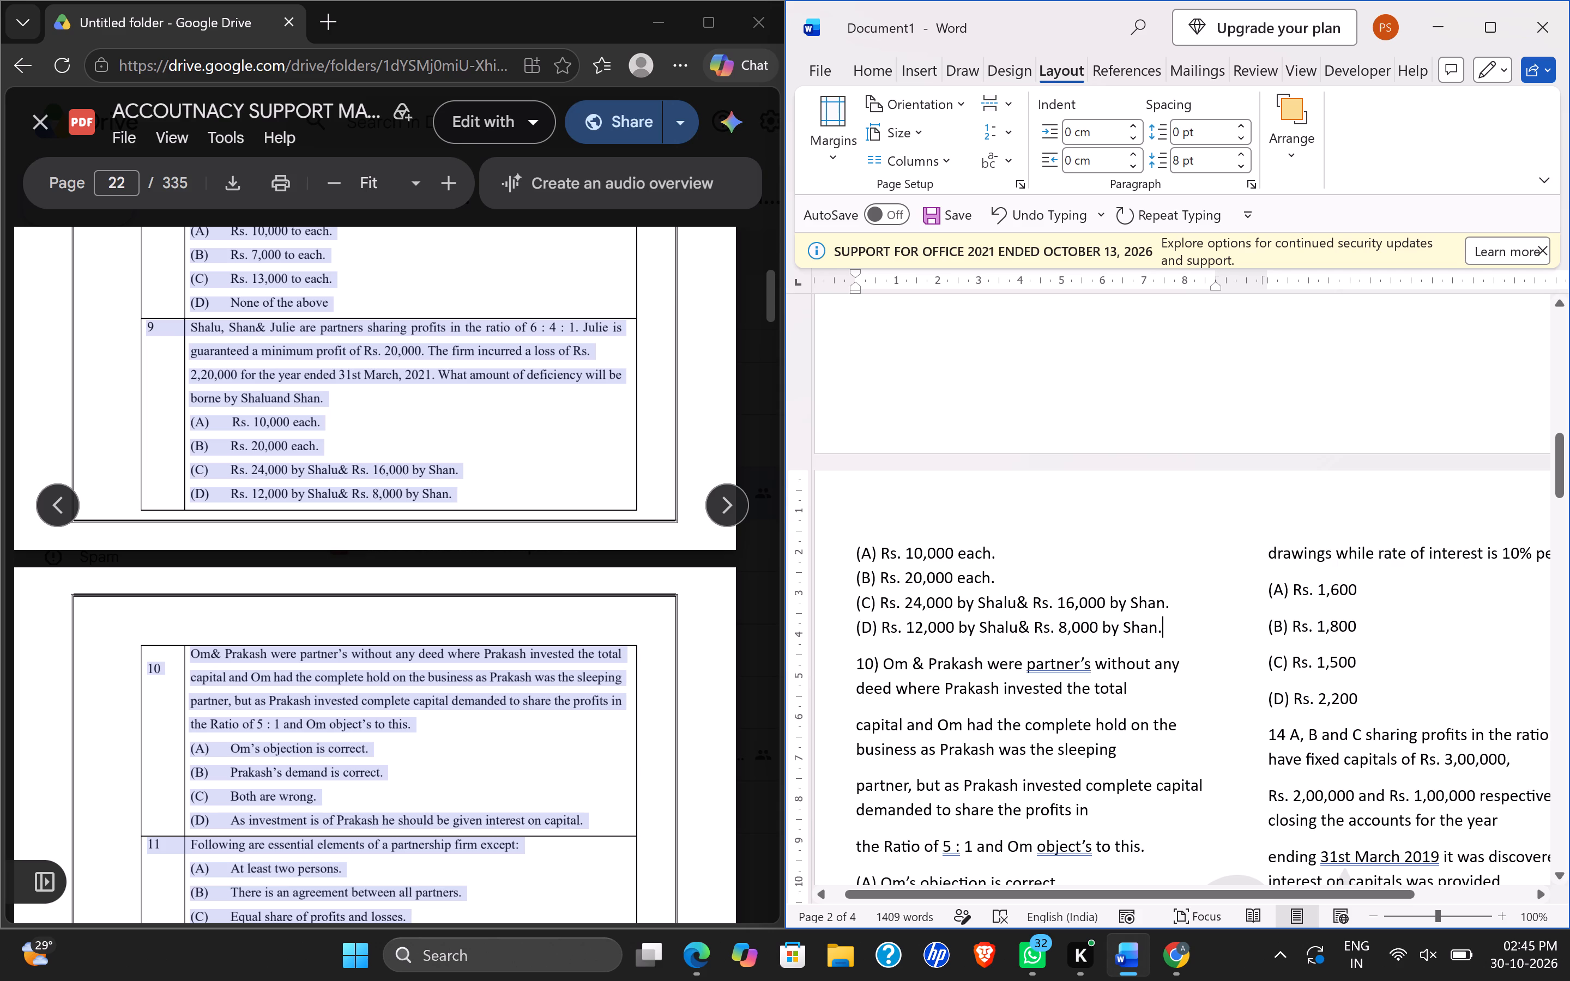
# Join question 10's broken lines starting "capital and Om", "partner, but as" and "the Ratio of" into one paragraph, separated by spaces.
pyautogui.click(862, 732)
pyautogui.press('Left')
pyautogui.press('BackSpace')
pyautogui.press('space')
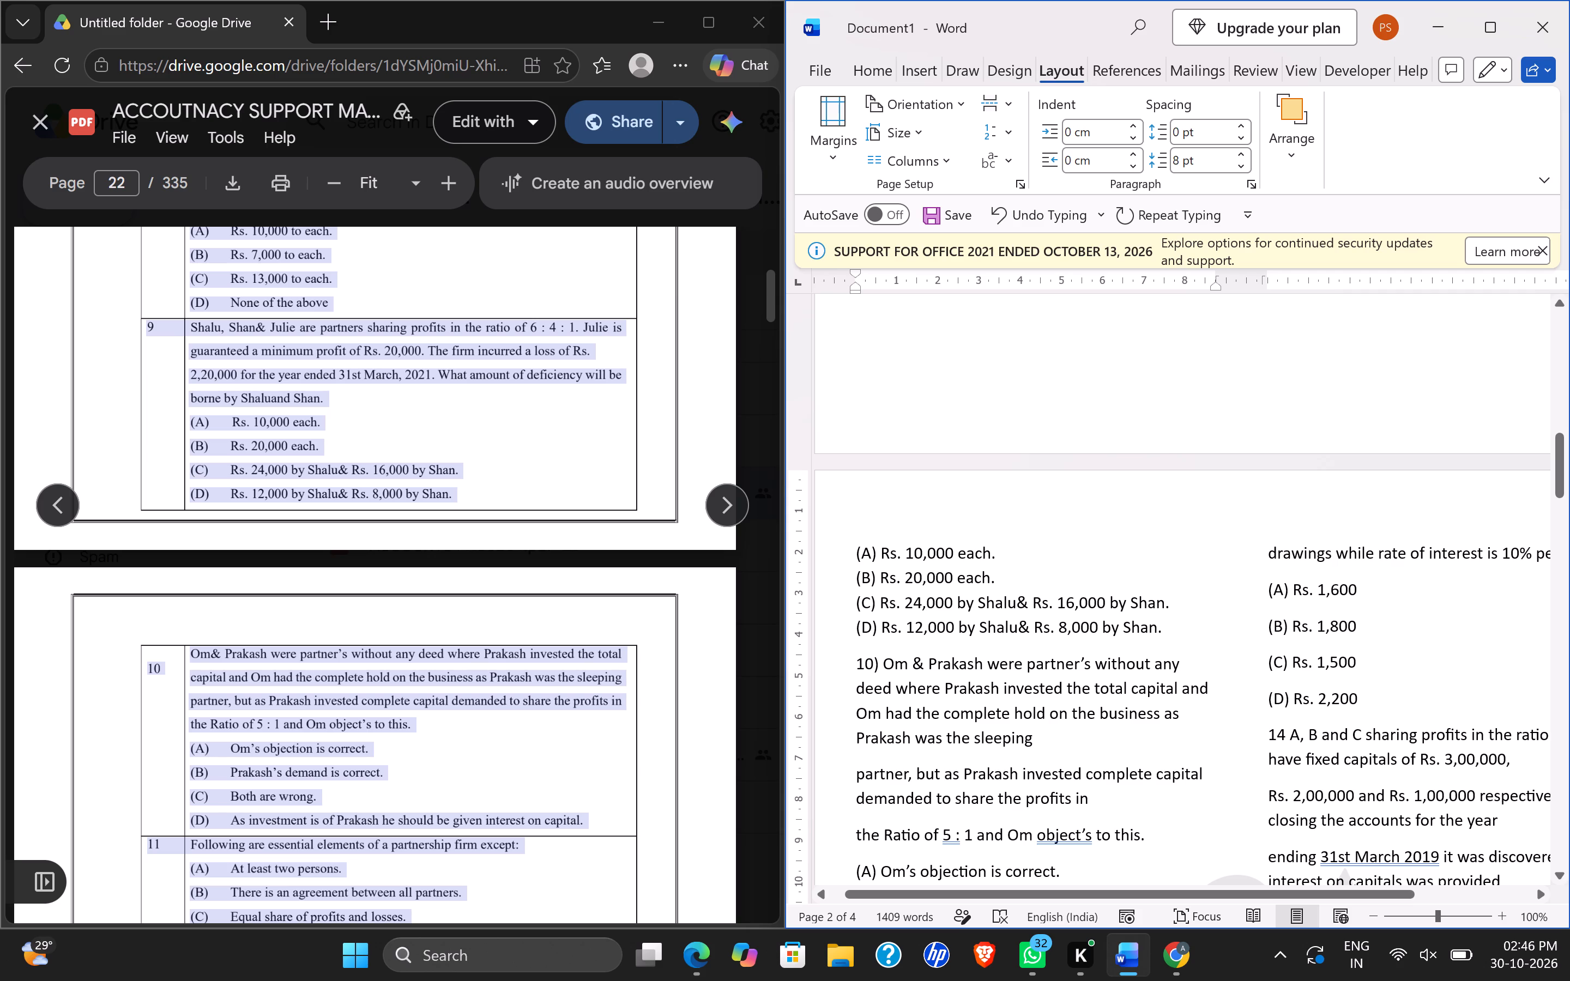
pyautogui.click(856, 779)
pyautogui.press('BackSpace')
pyautogui.press('space')
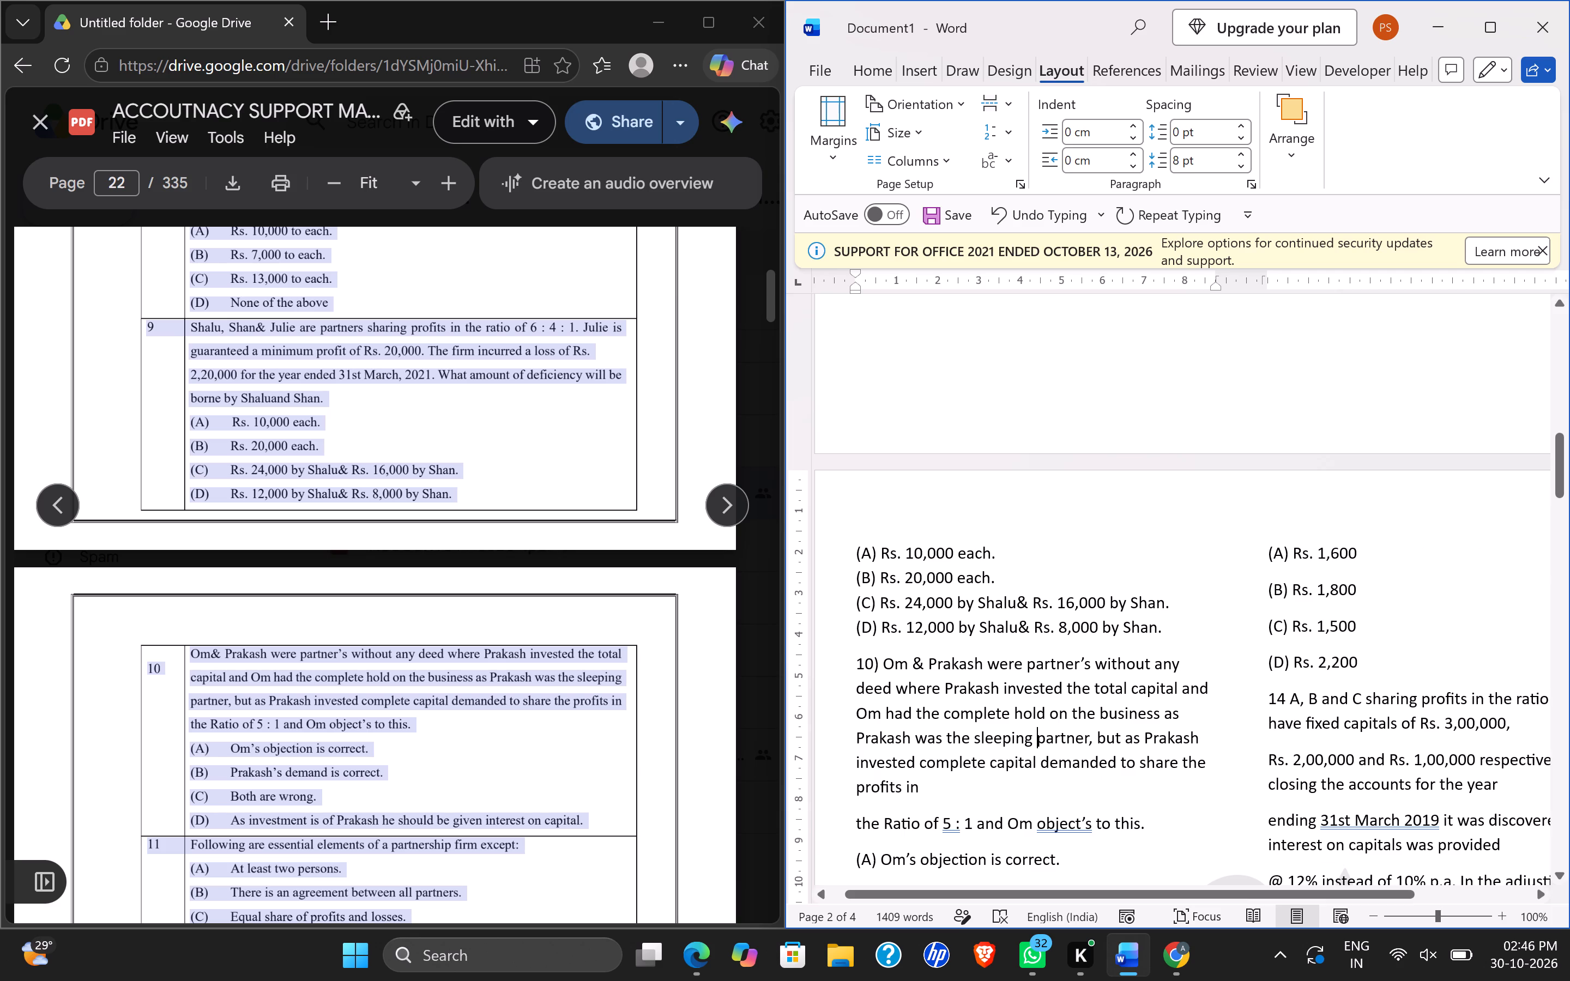
pyautogui.click(850, 819)
pyautogui.press('BackSpace')
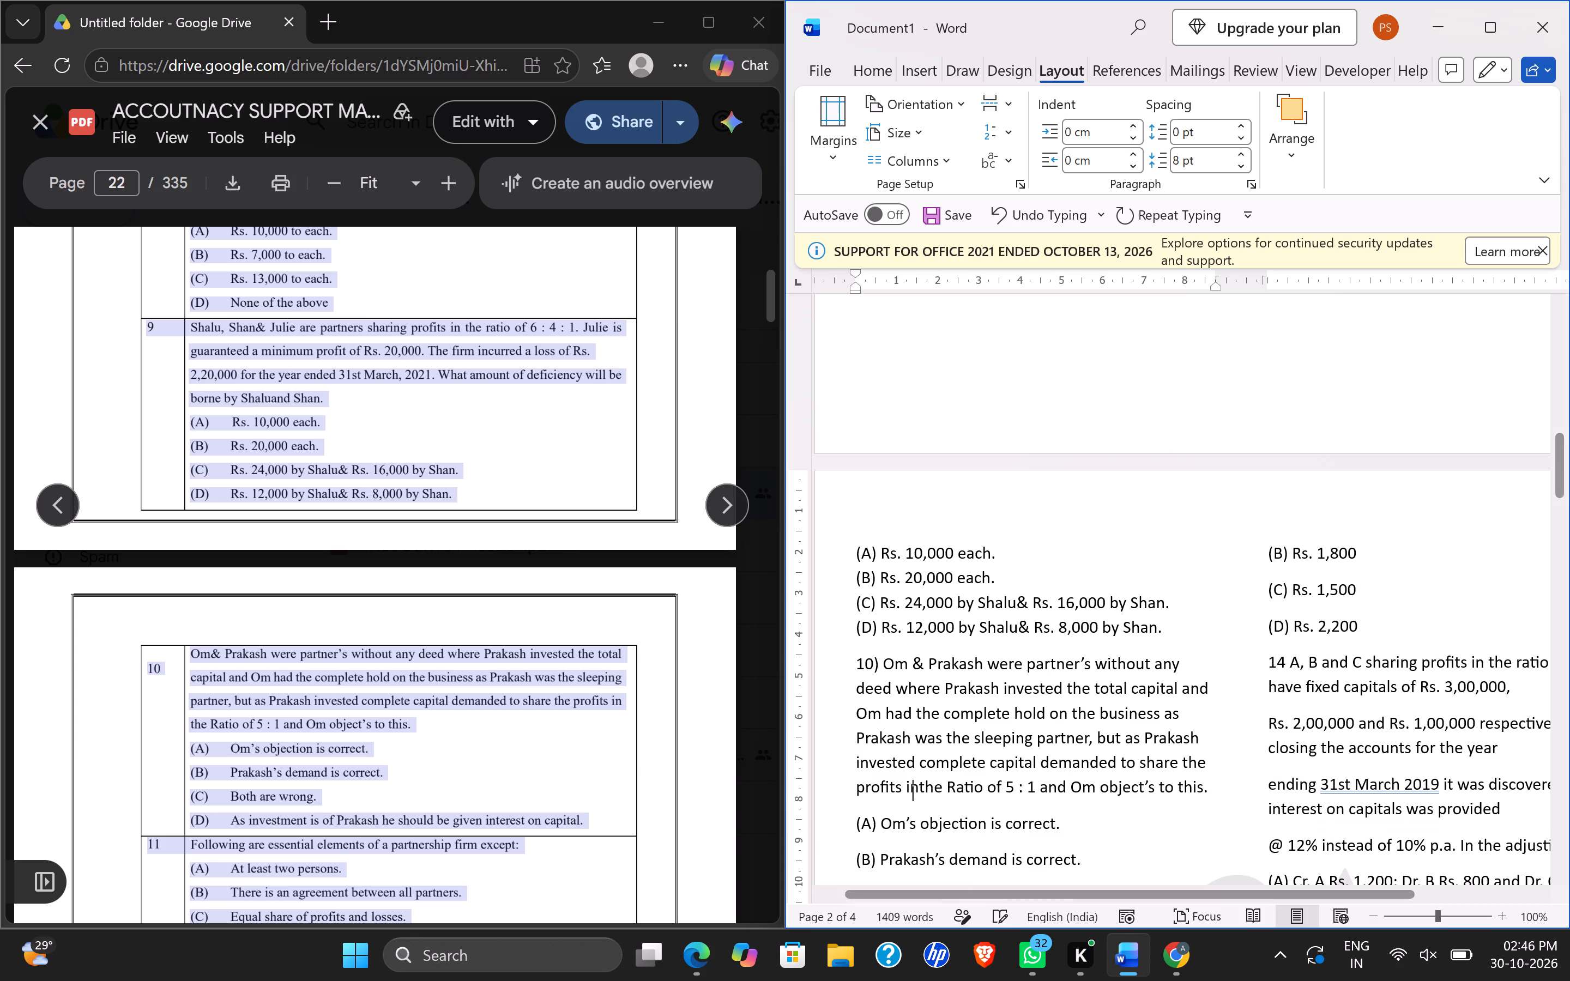
pyautogui.press('space')
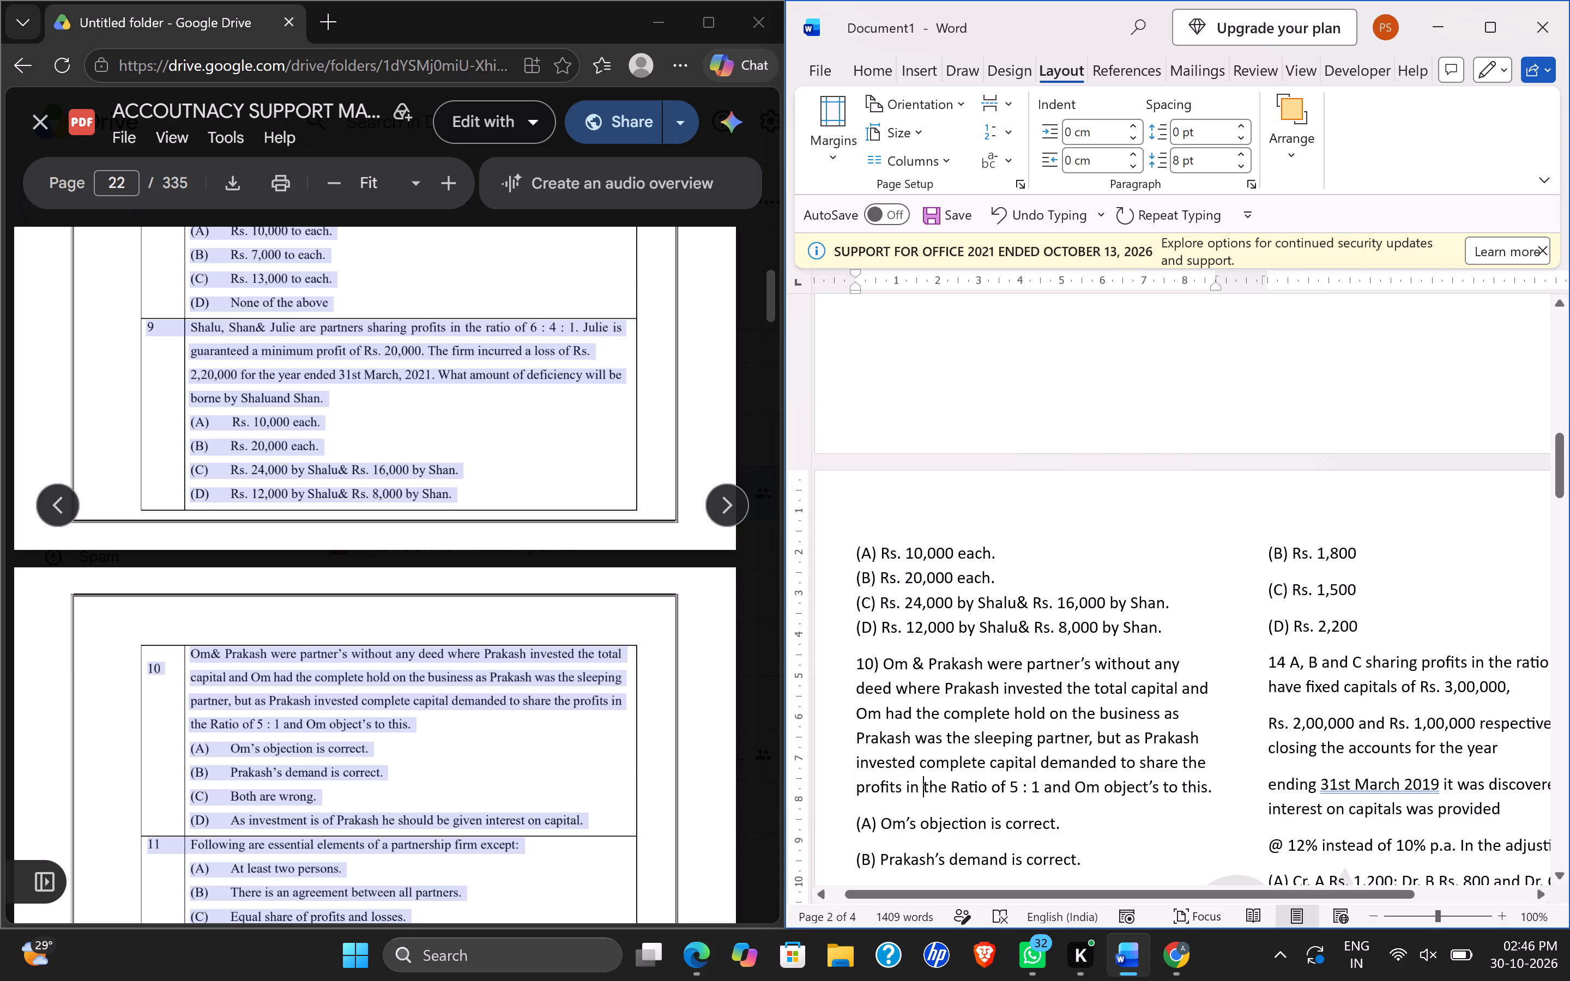
# Tighten question 10 by replacing the paragraph breaks before options (A), (B), (C) and (D) with single line breaks.
pyautogui.scroll(-1, 914, 813)
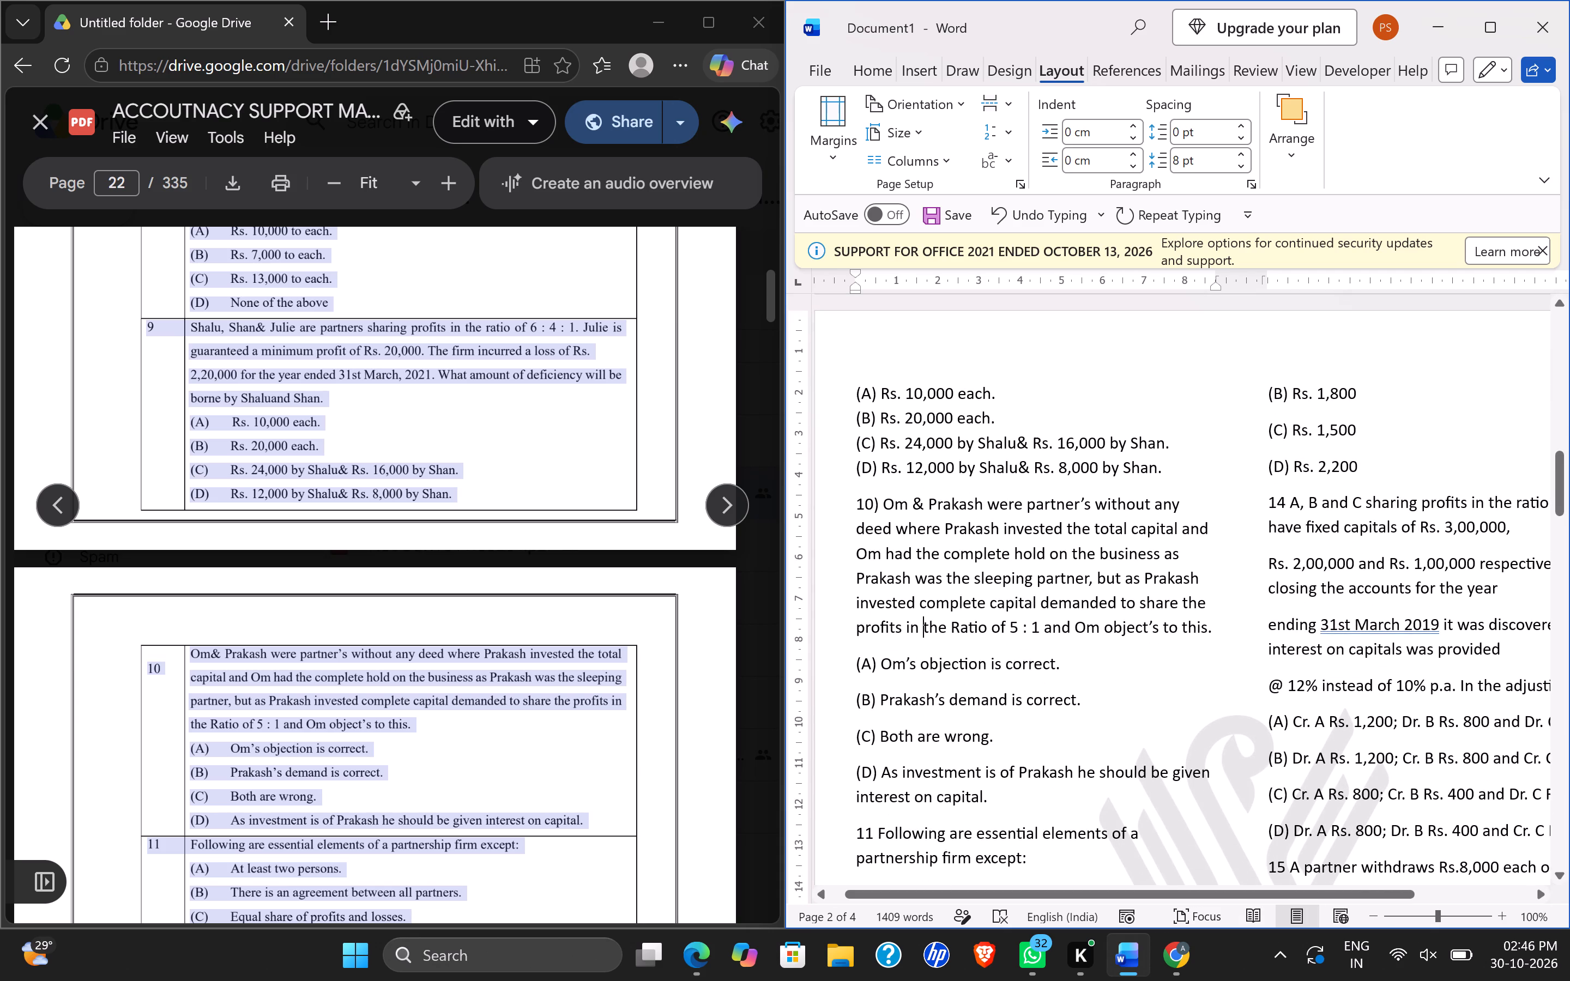
pyautogui.click(852, 683)
pyautogui.press('BackSpace')
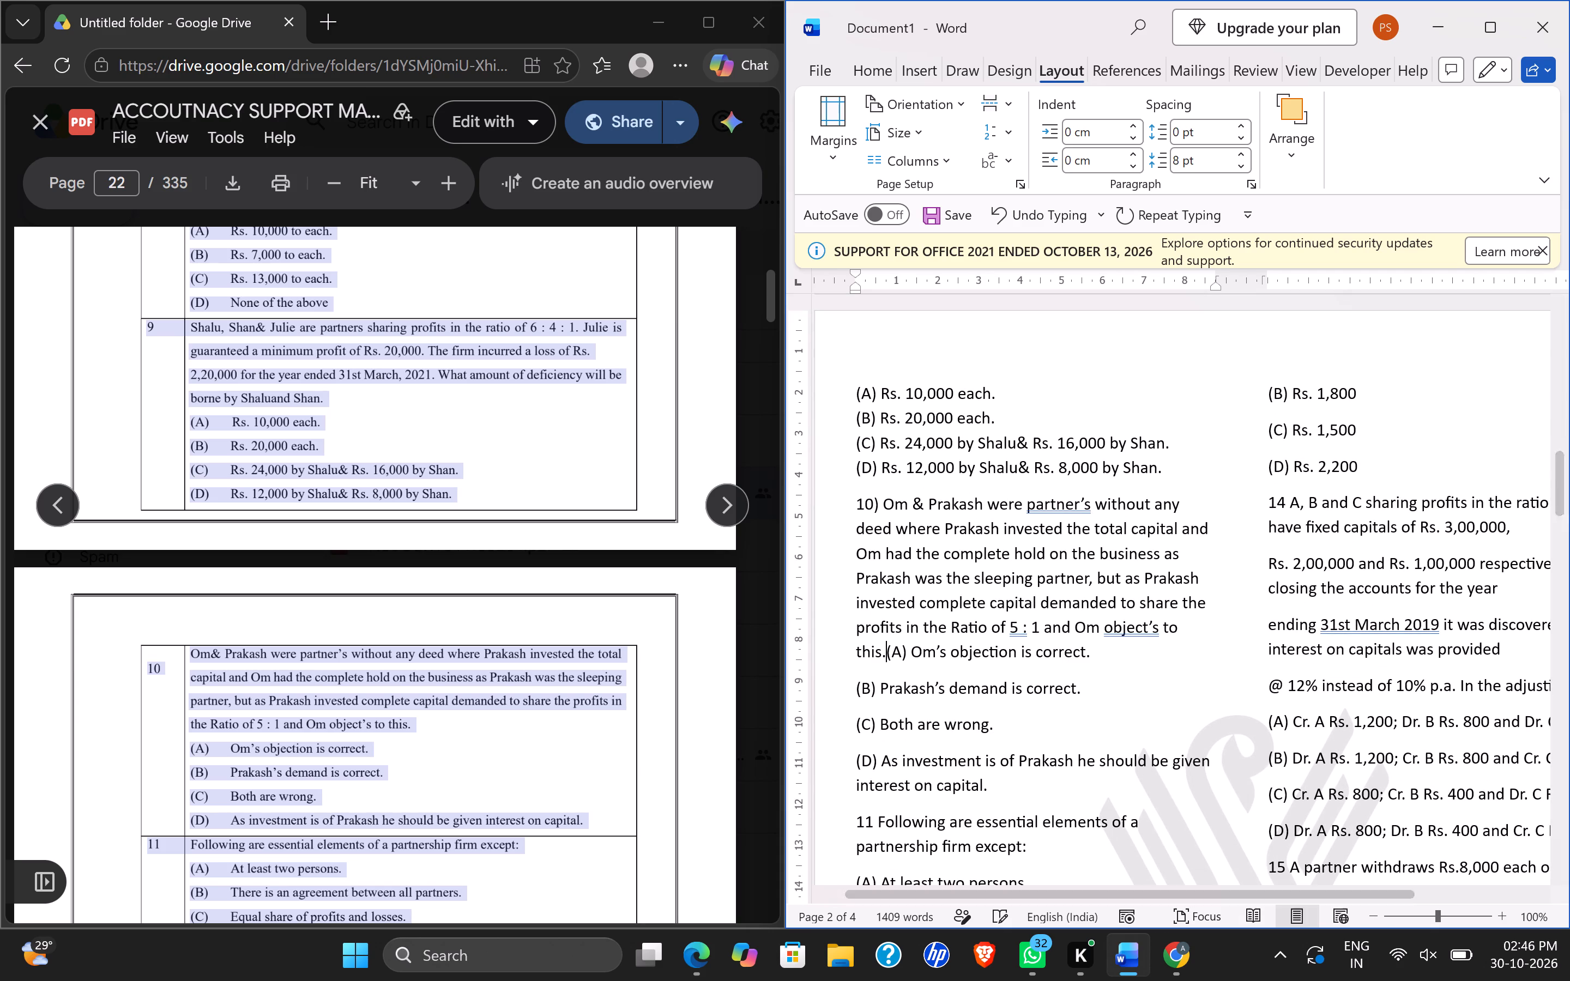
pyautogui.hotkey('shift', 'Return')
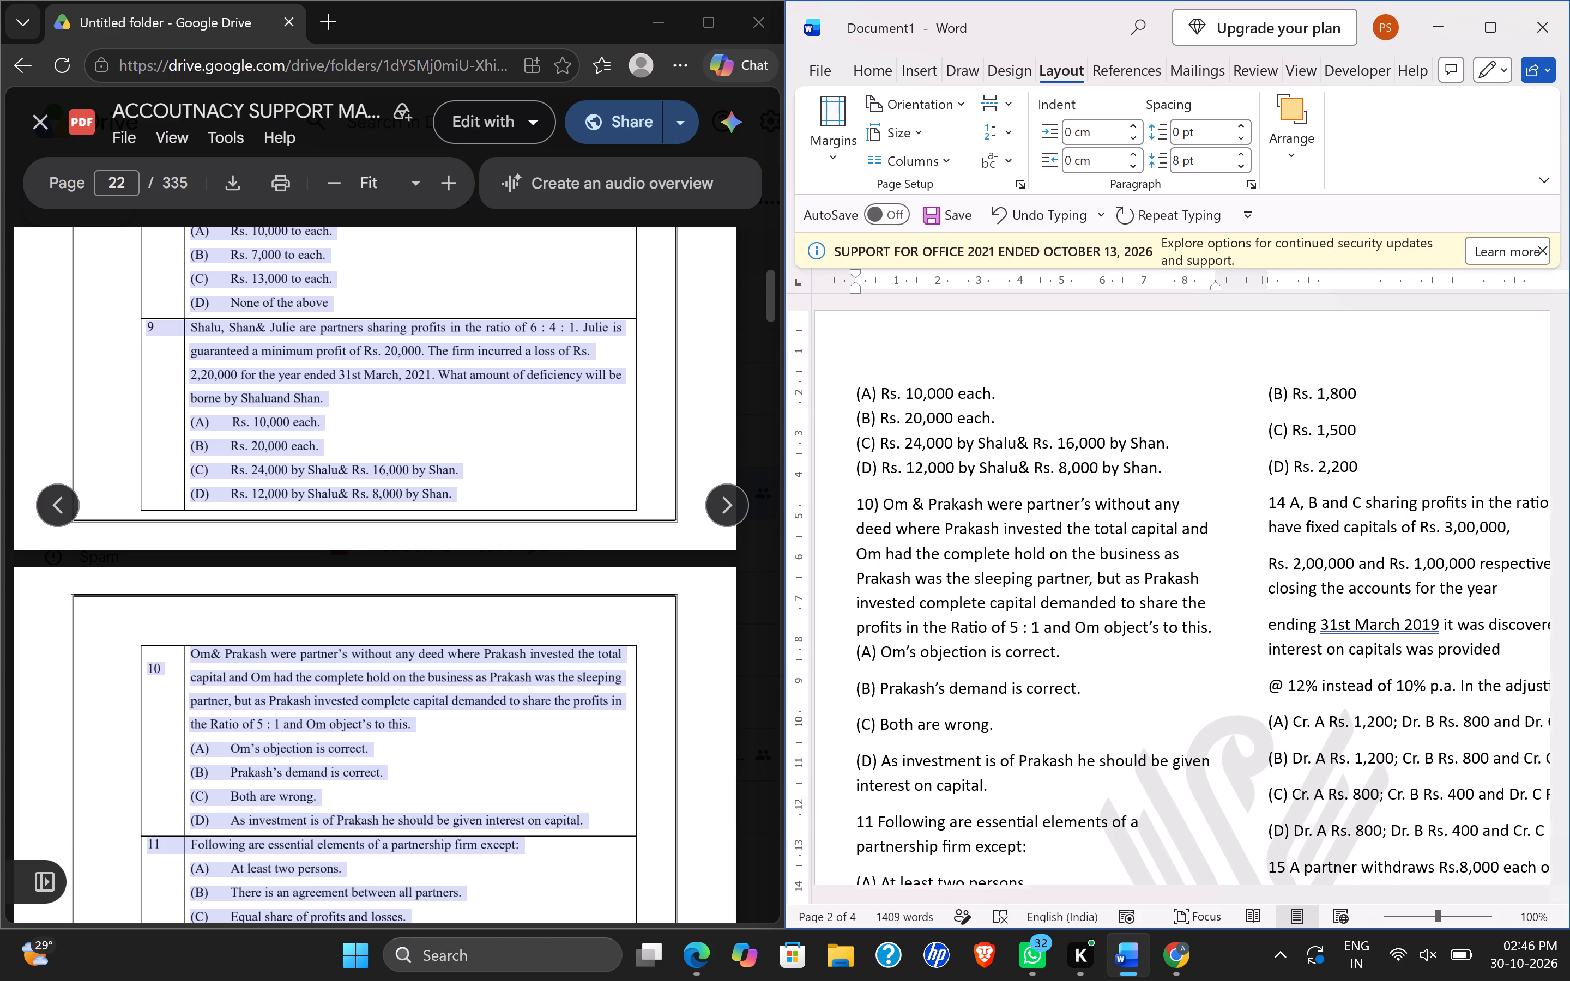
pyautogui.click(856, 696)
pyautogui.press('BackSpace')
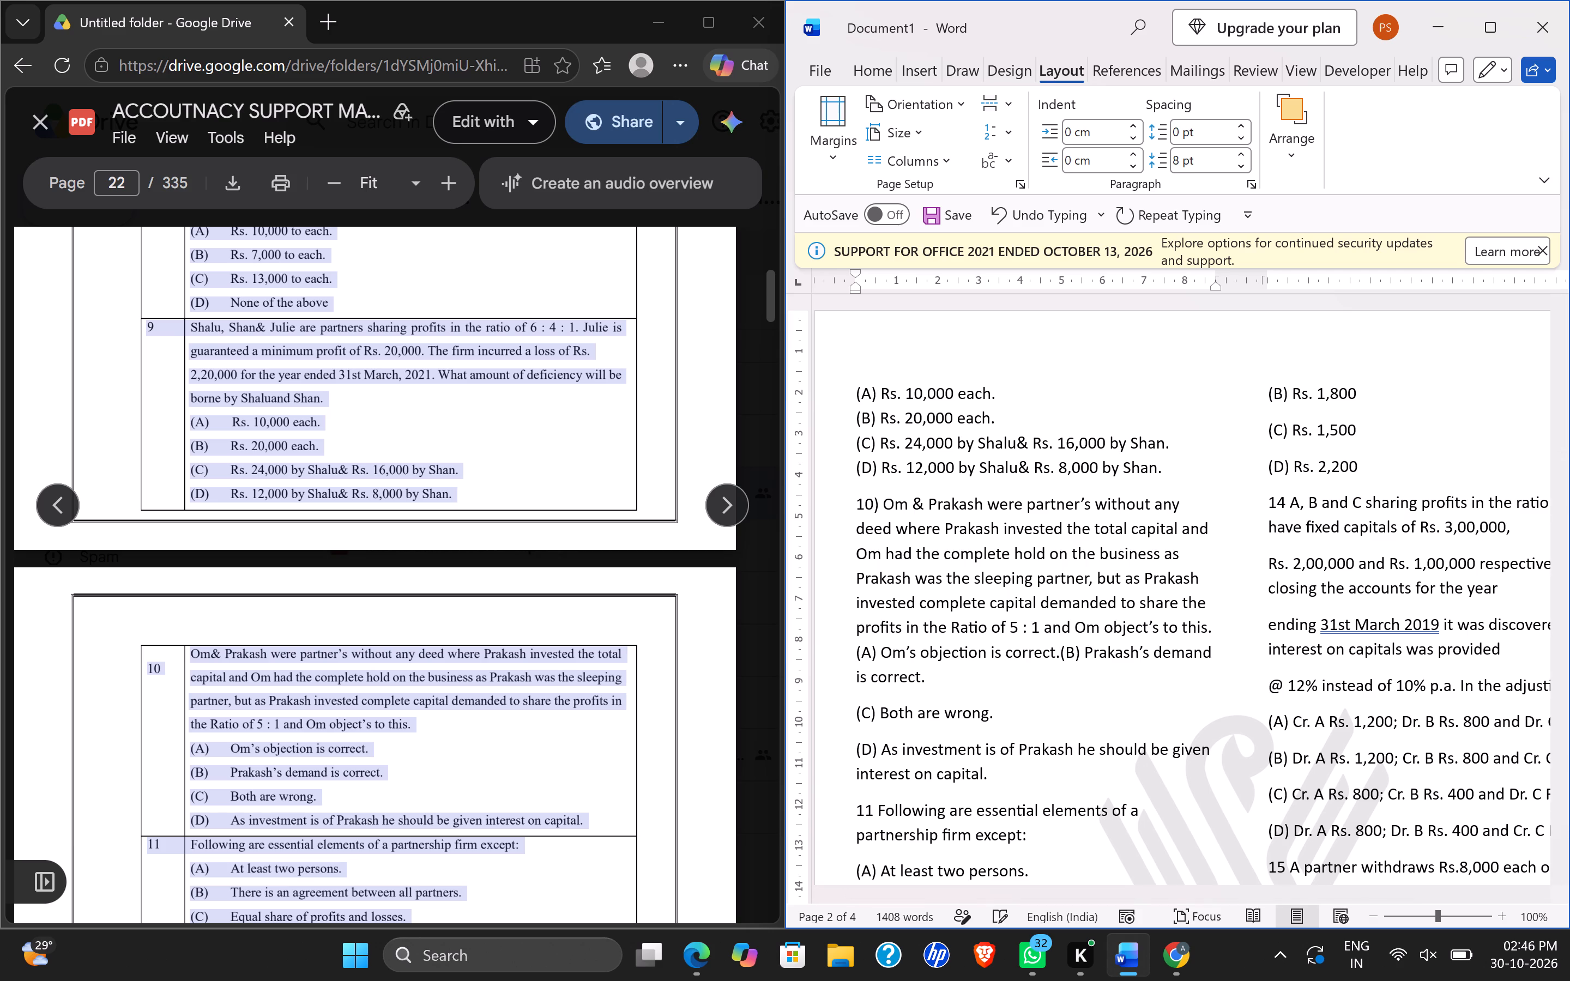
pyautogui.hotkey('shift', 'Return')
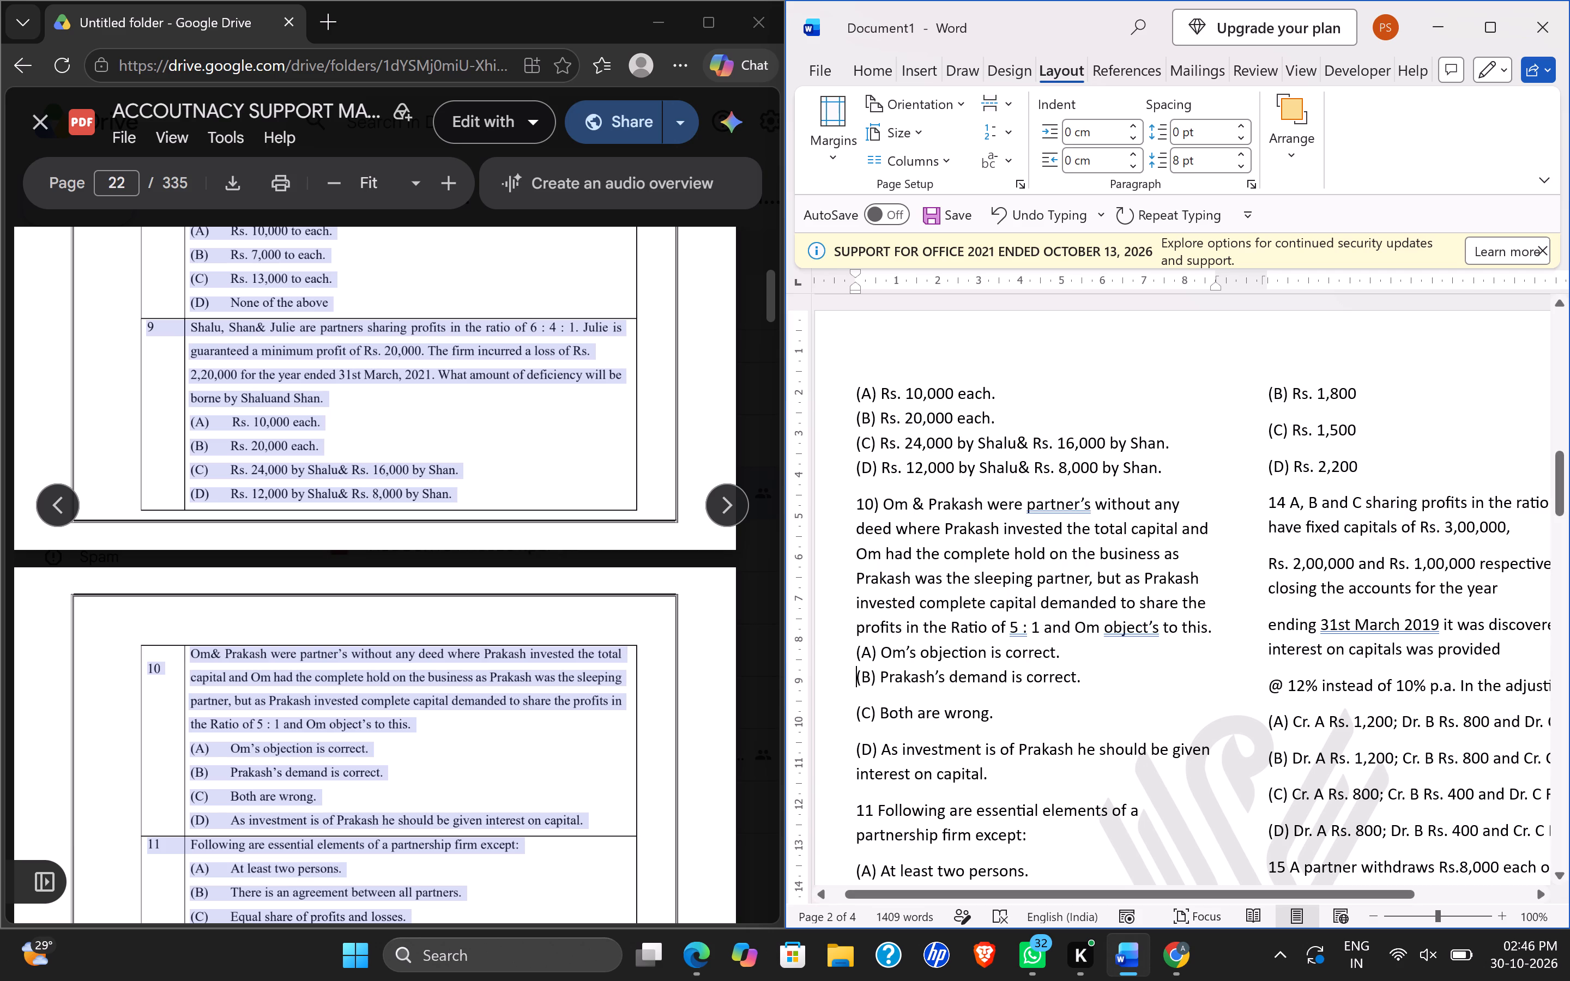
pyautogui.click(851, 718)
pyautogui.press('BackSpace')
pyautogui.hotkey('shift', 'Return')
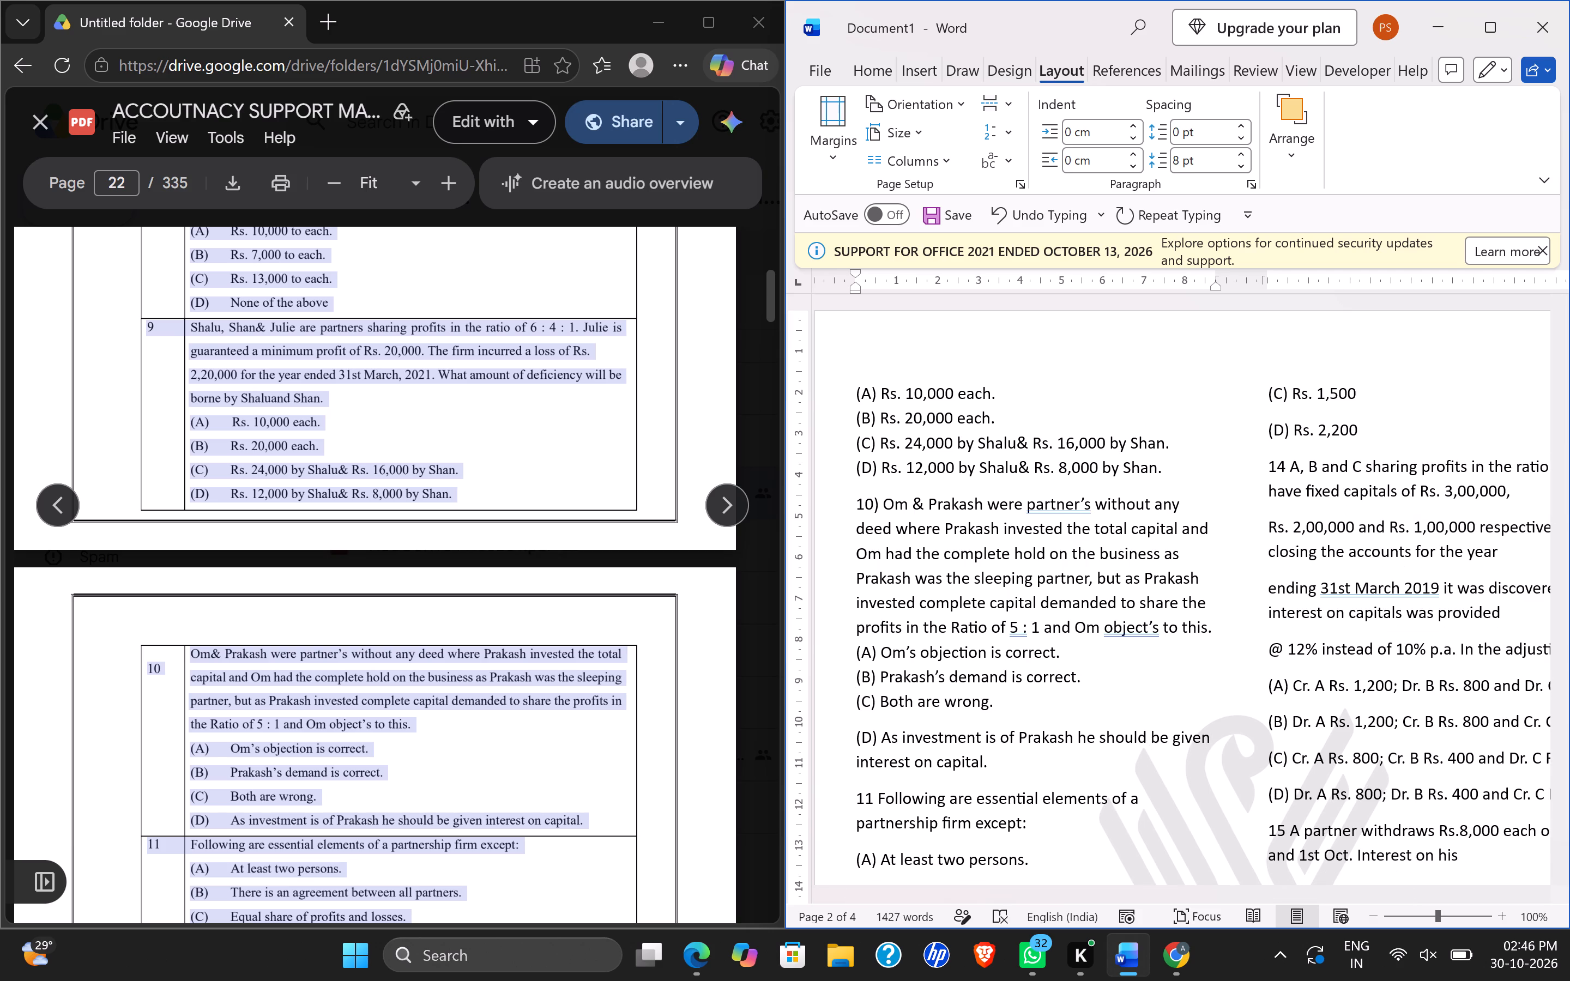
pyautogui.click(851, 736)
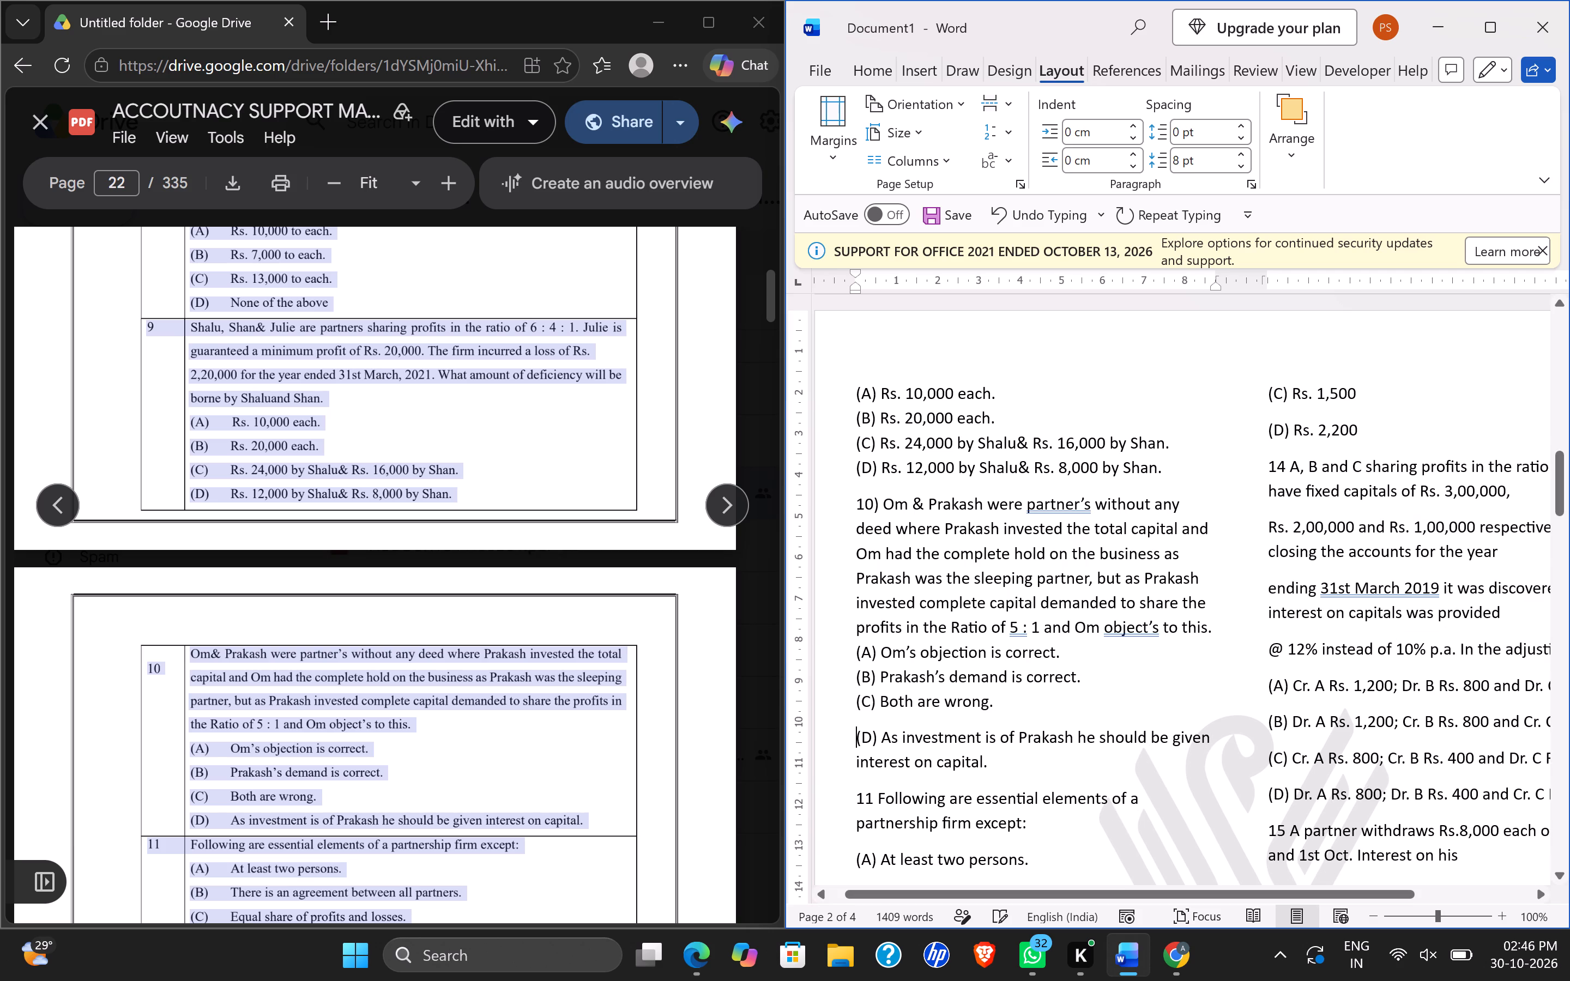
pyautogui.press('BackSpace')
pyautogui.hotkey('shift', 'Return')
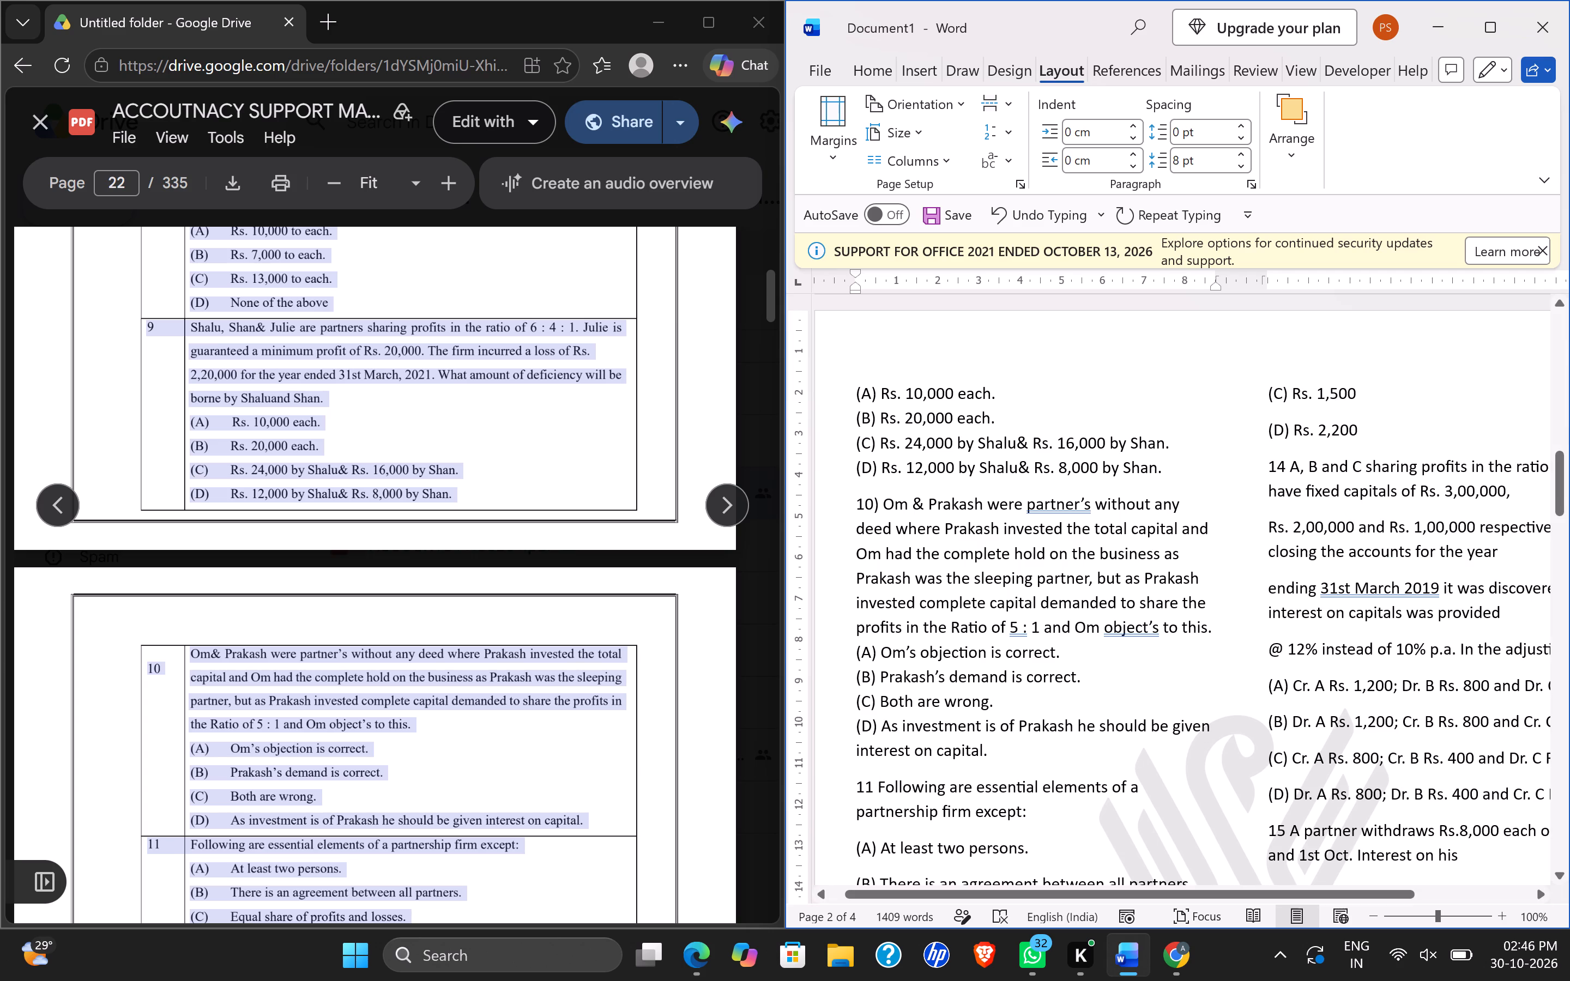
# Change question 11's number to the "11)" style.
pyautogui.scroll(-1, 897, 780)
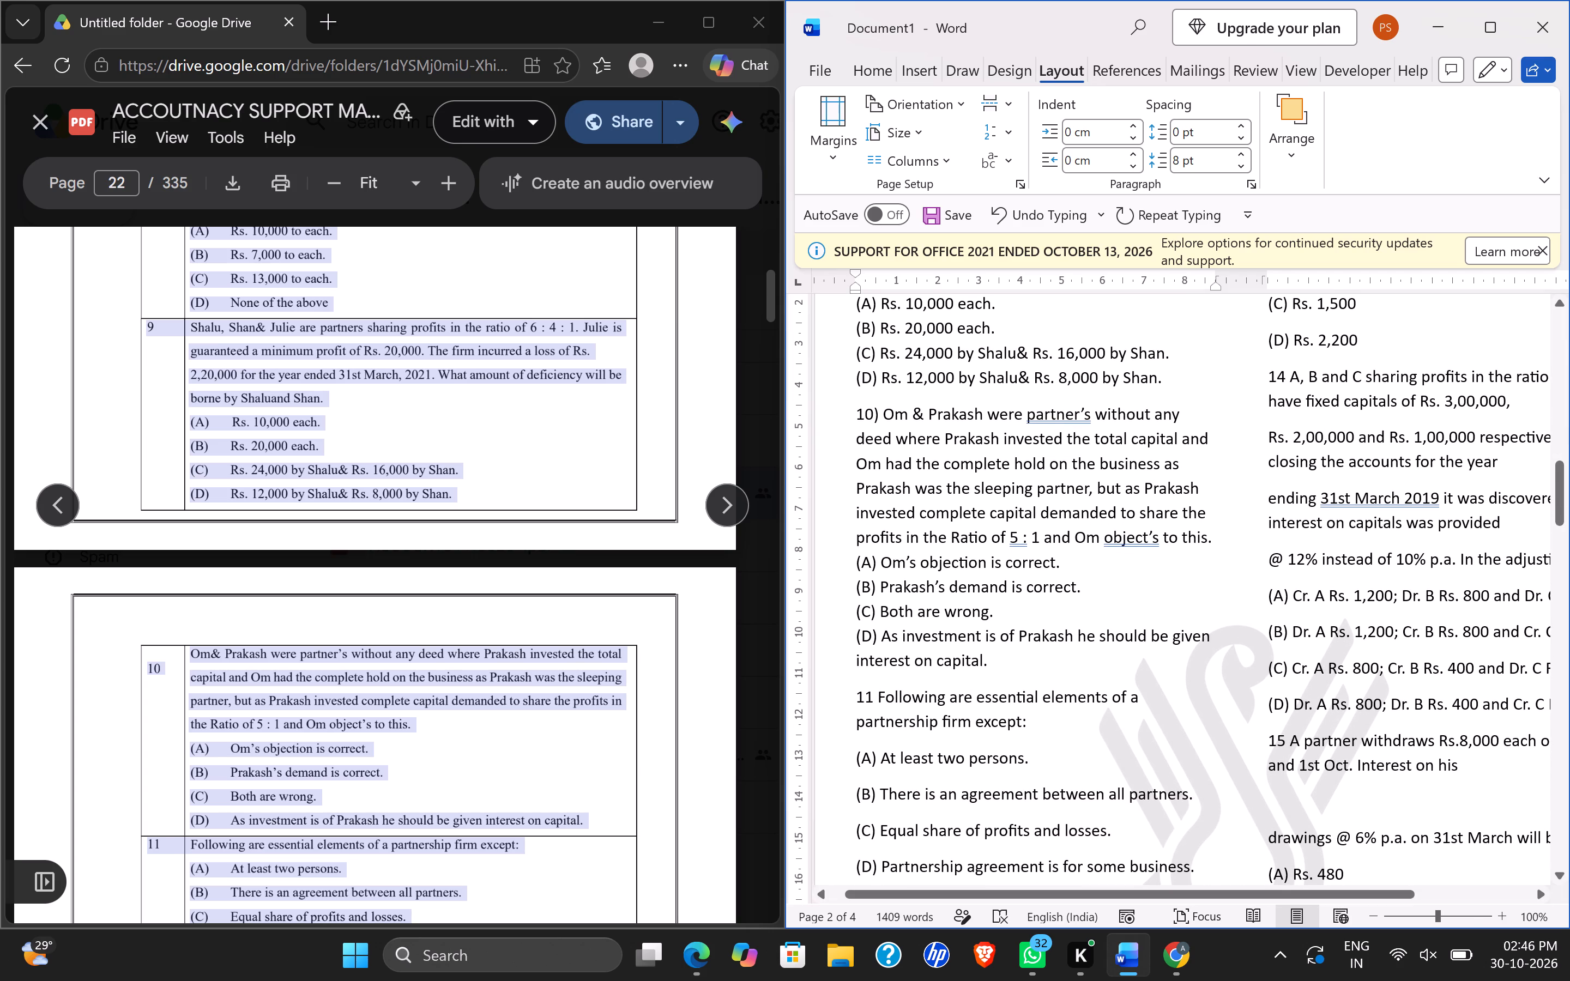
pyautogui.click(867, 697)
pyautogui.press('Right')
pyautogui.hotkey('shift', ')')
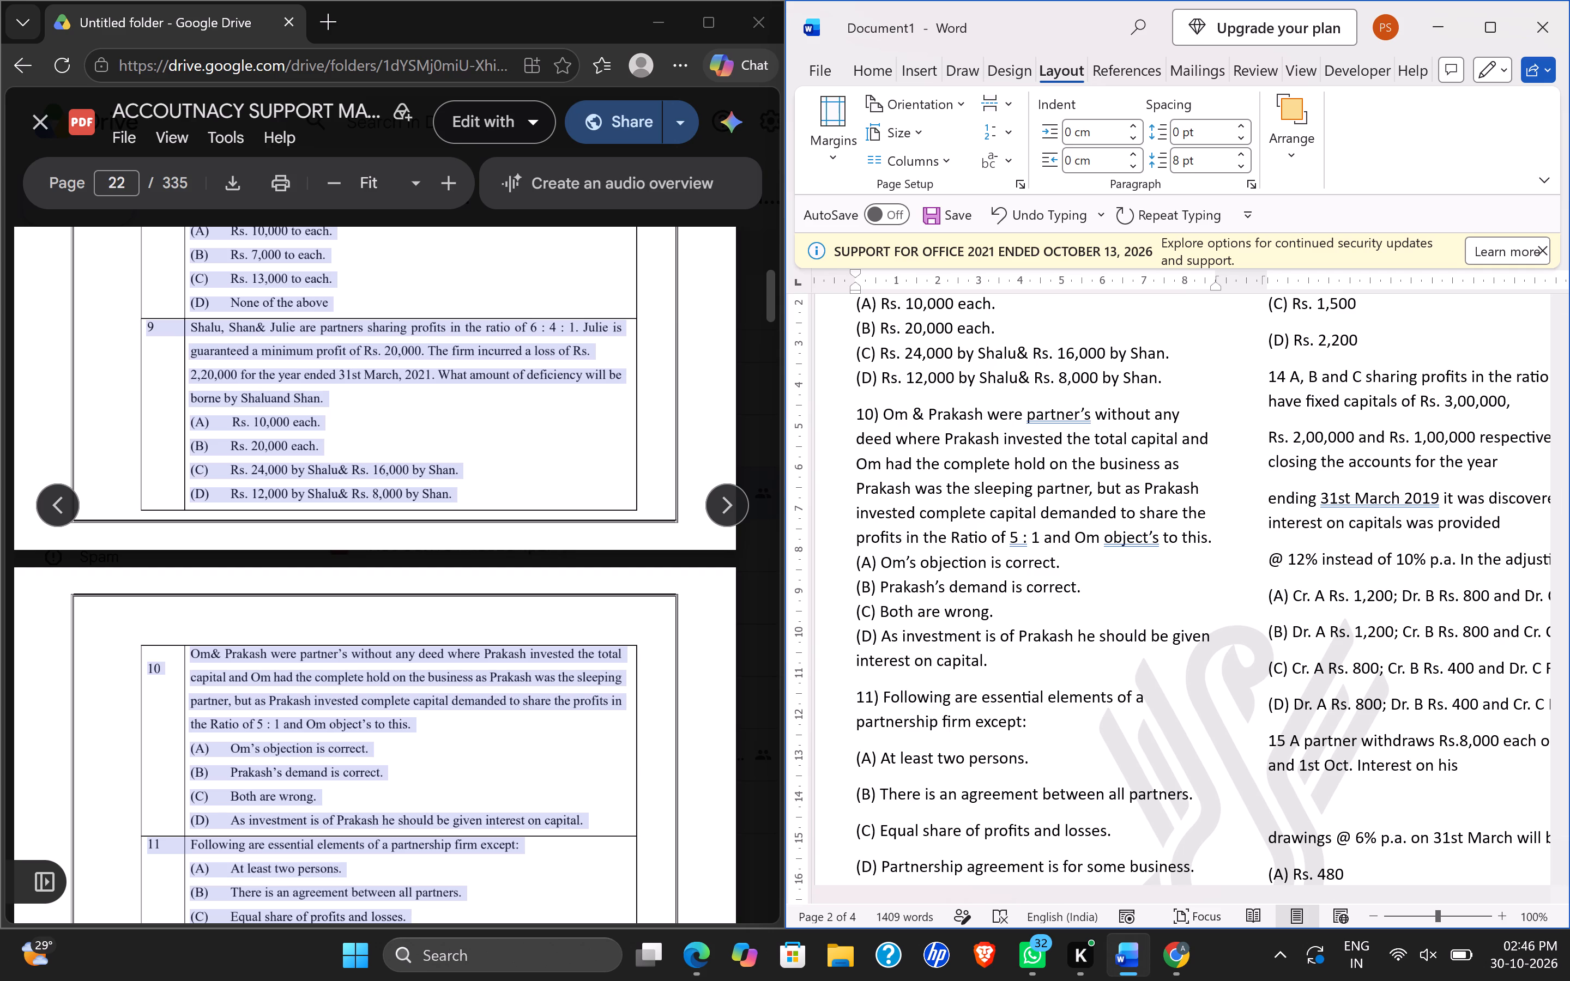
# Tighten question 11 by replacing the paragraph breaks before options (A), (B), (C) and (D) with single line breaks.
pyautogui.scroll(-2, 334, 736)
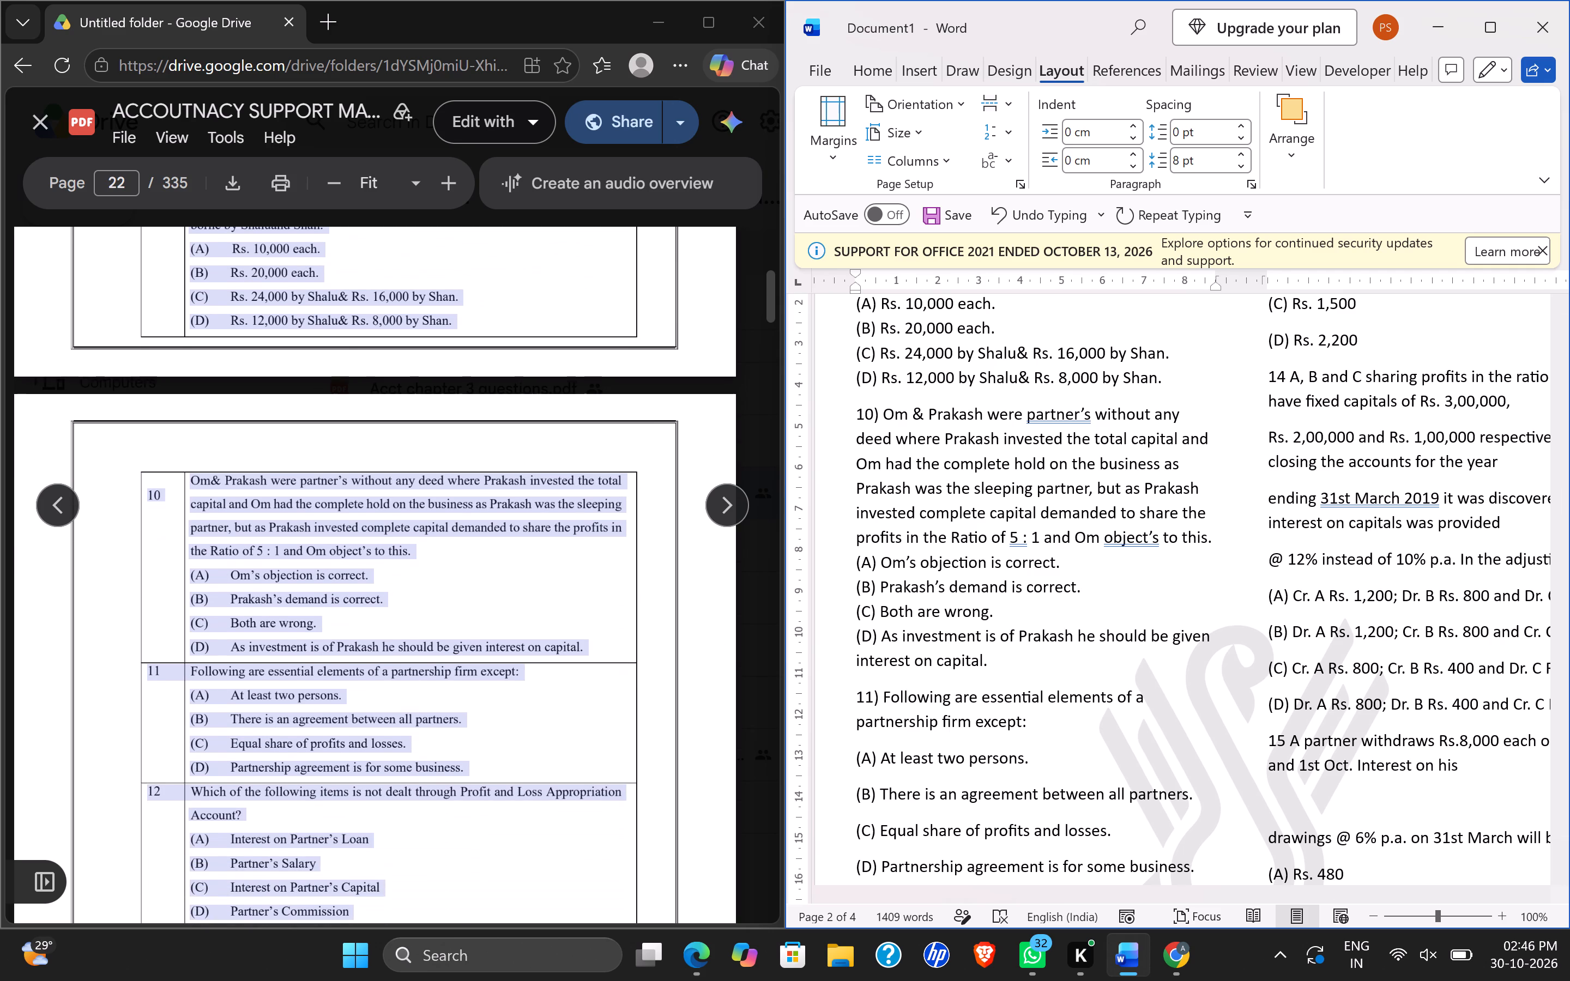
pyautogui.click(848, 757)
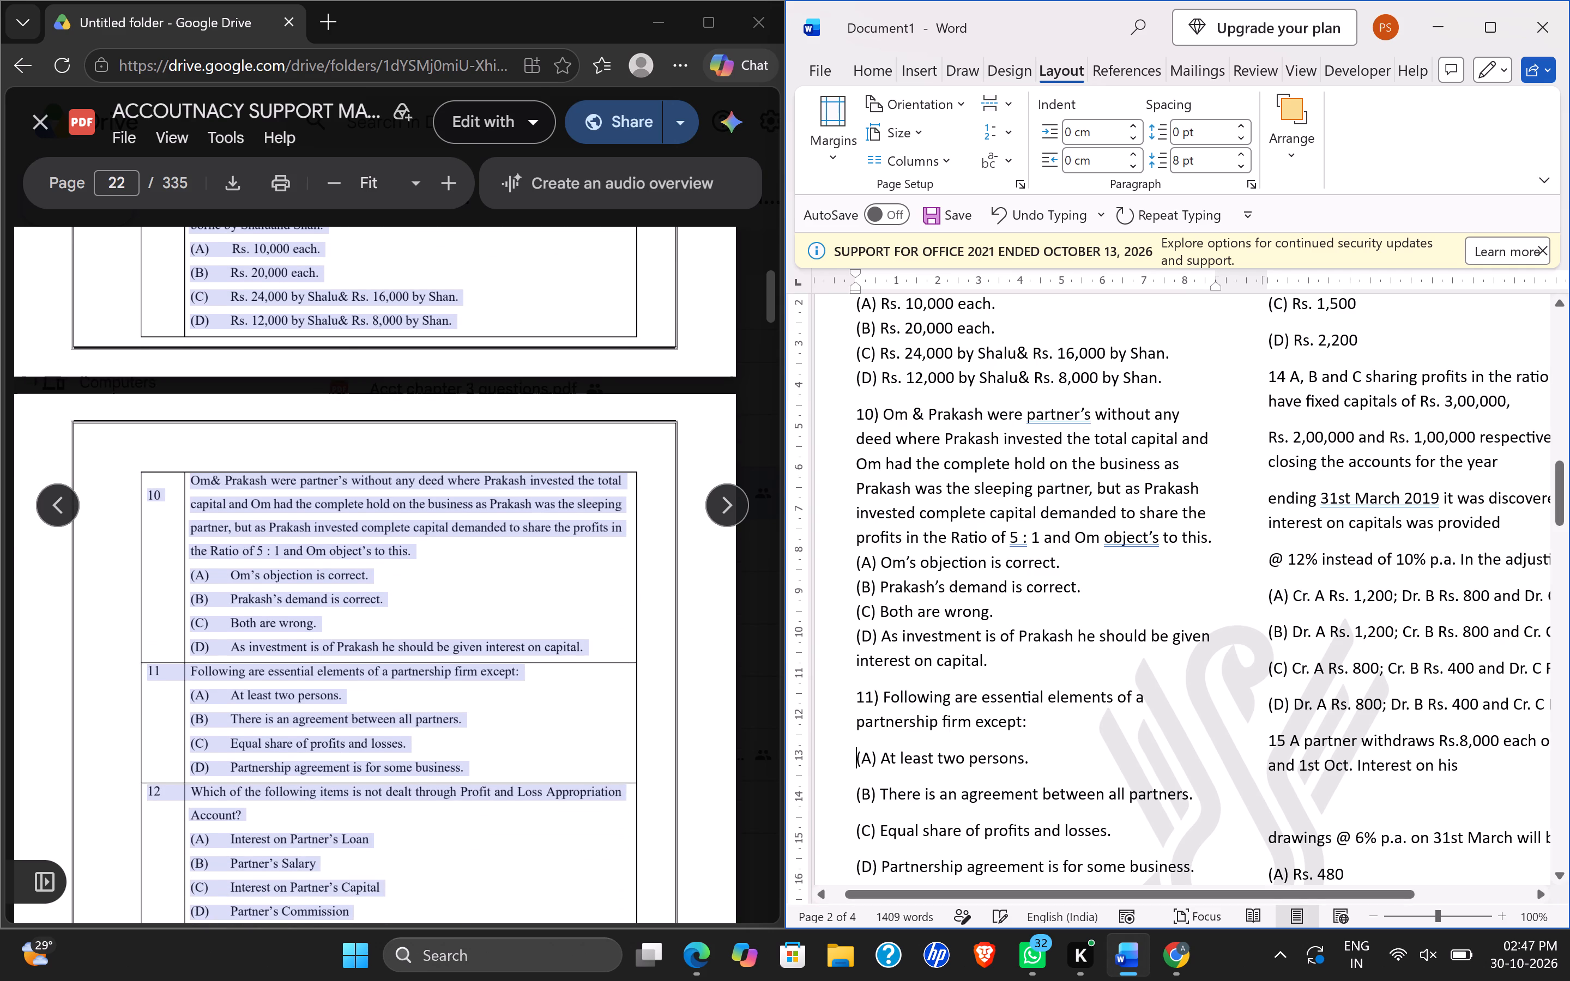
pyautogui.press('BackSpace')
pyautogui.hotkey('shift', 'Return')
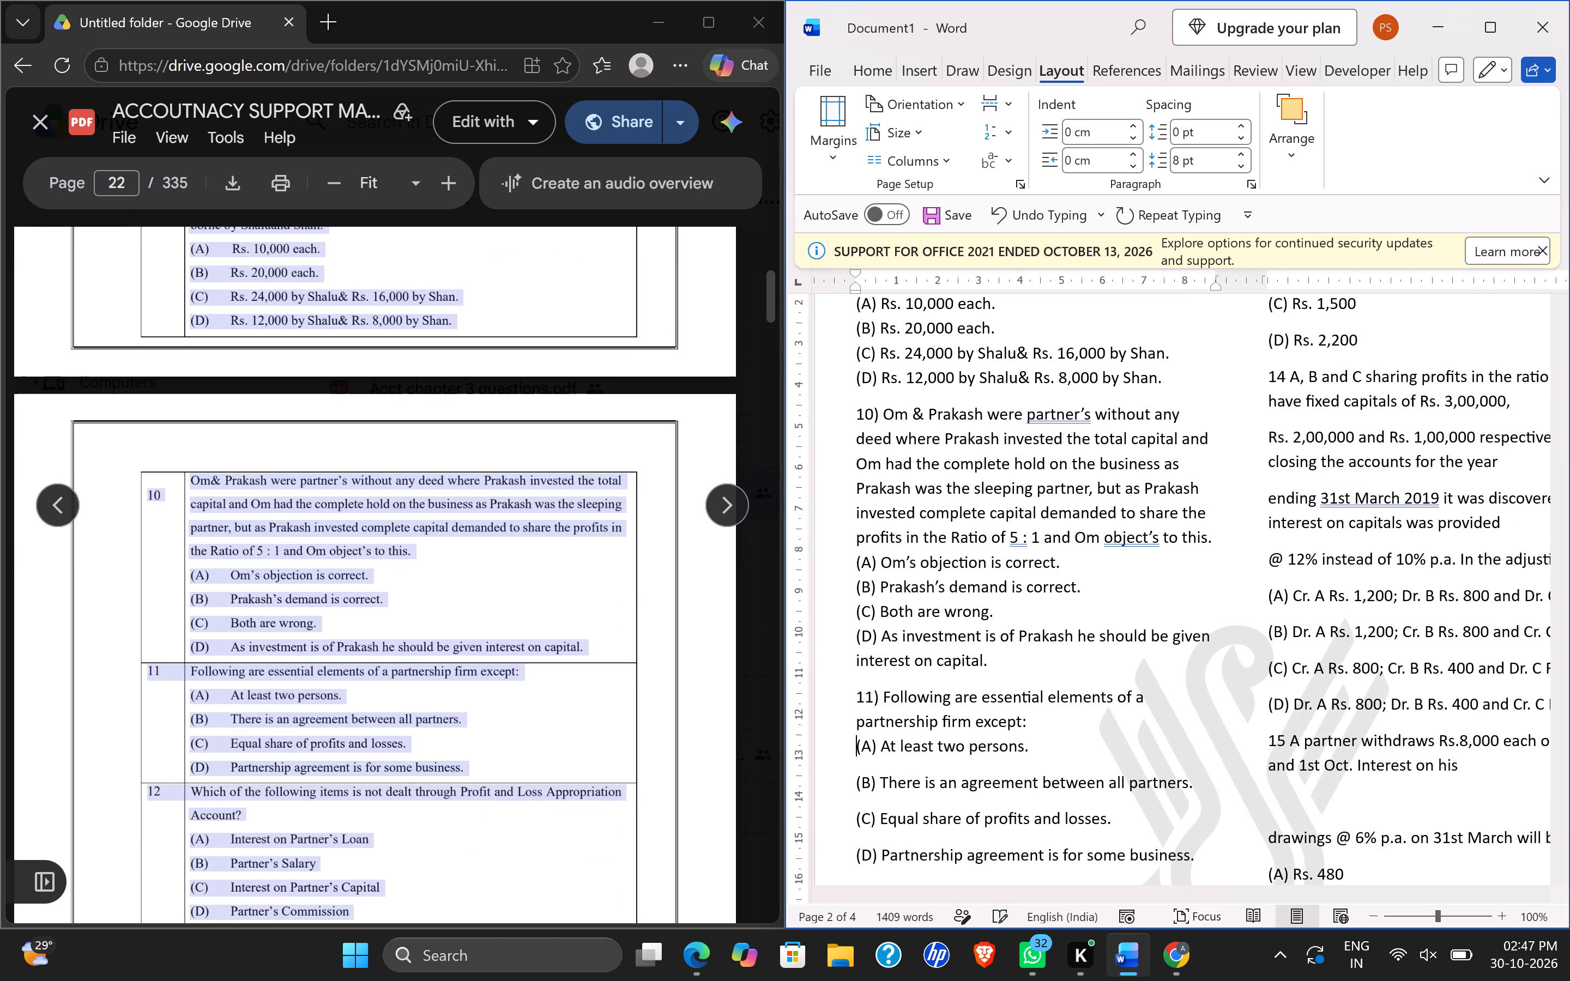
pyautogui.click(851, 787)
pyautogui.press('\\')
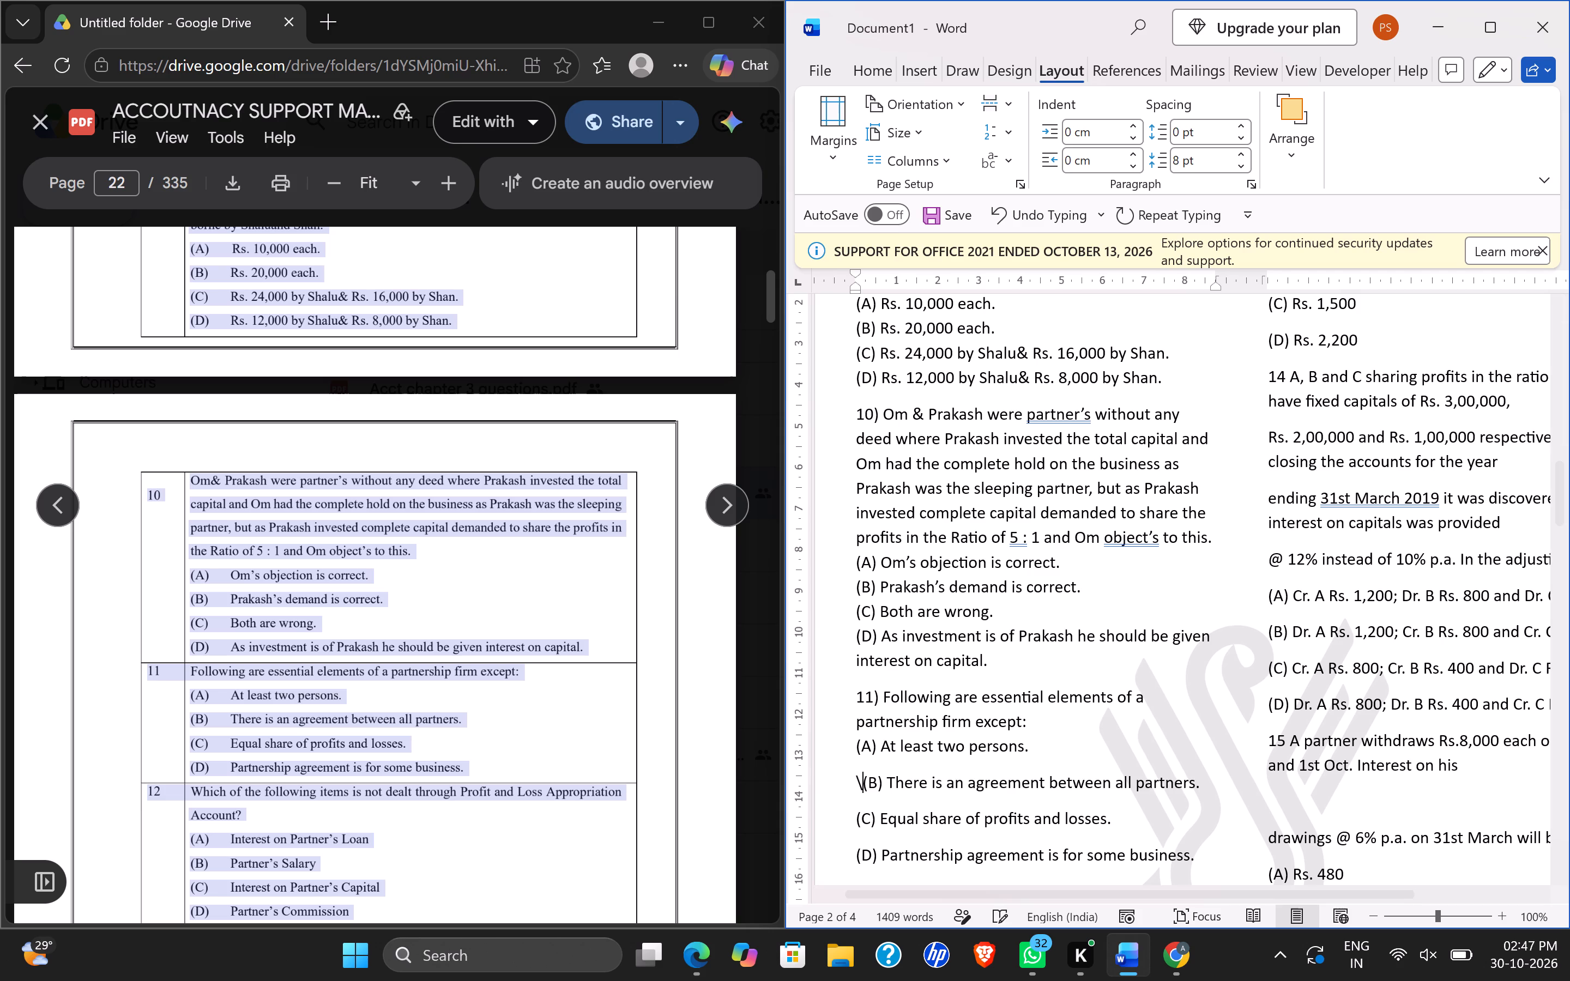
pyautogui.press('BackSpace')
pyautogui.press('BackSpace')
pyautogui.hotkey('shift', 'Return')
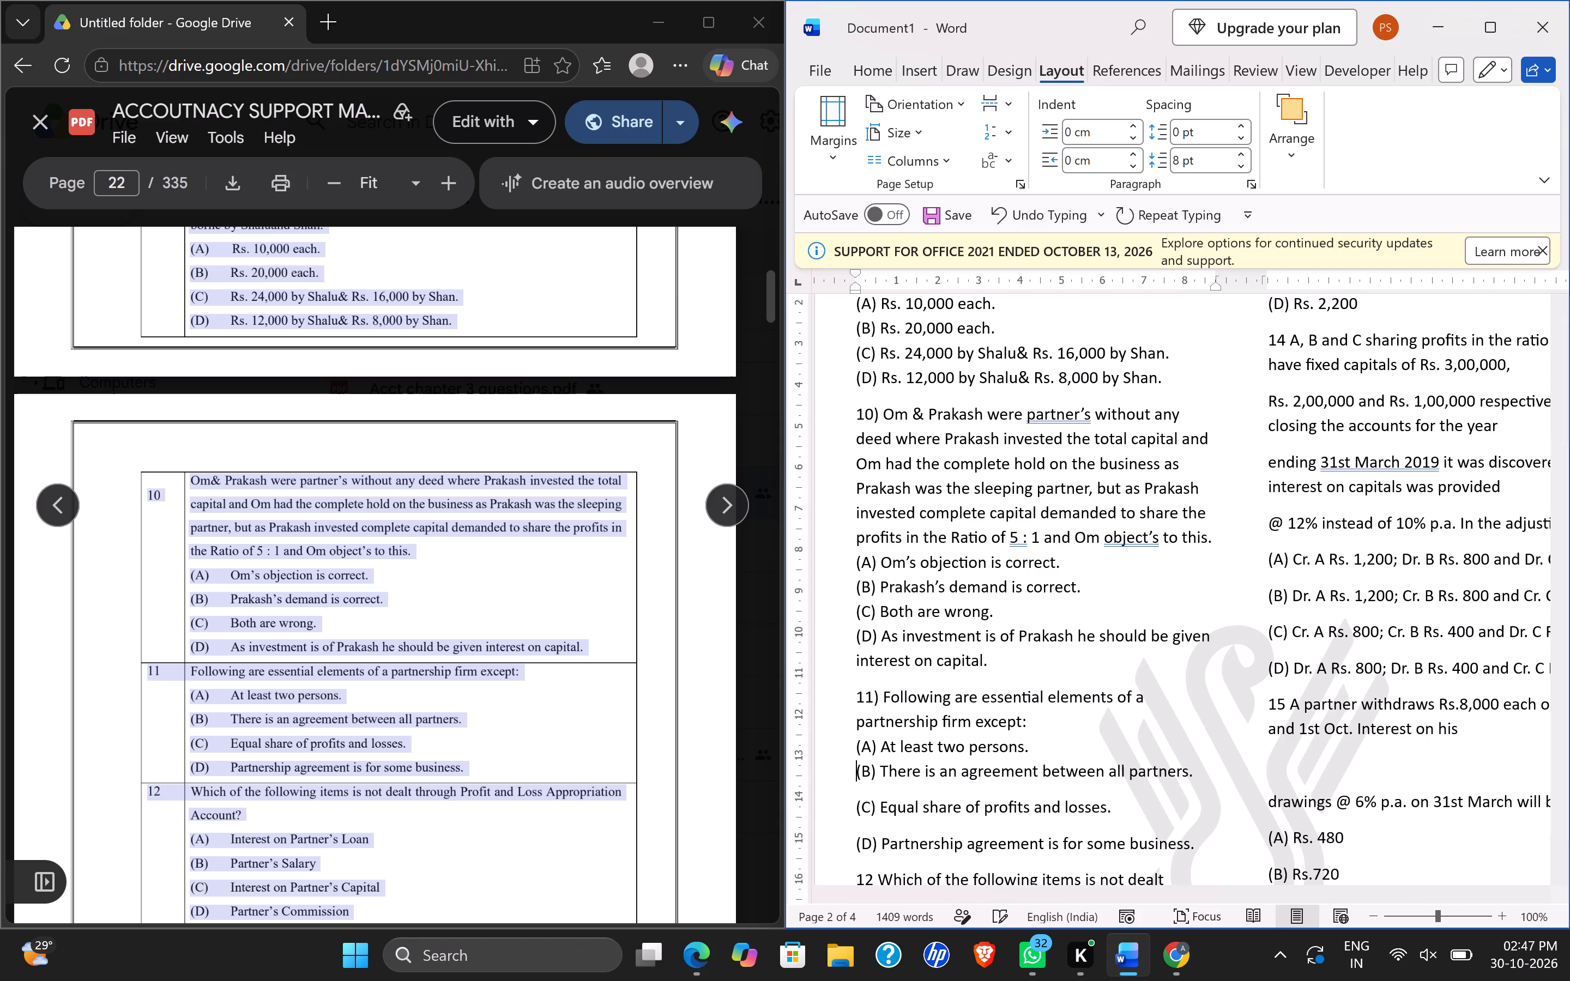
pyautogui.click(854, 815)
pyautogui.press('\\')
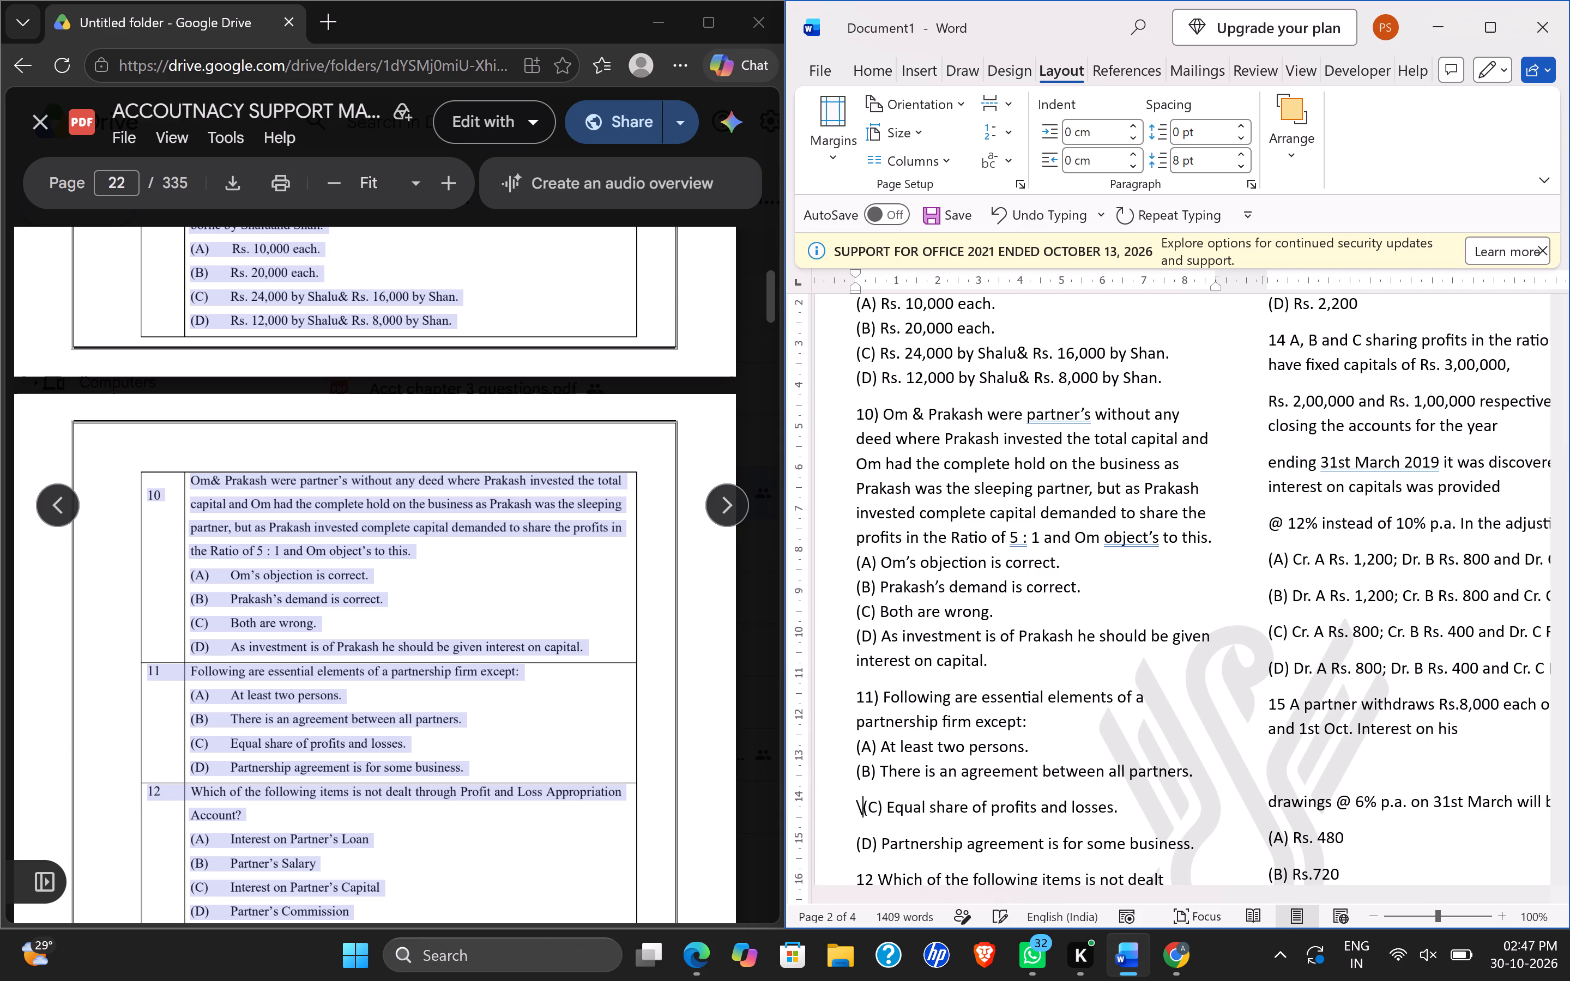
pyautogui.press('BackSpace')
pyautogui.press('BackSpace')
pyautogui.hotkey('shift', 'Return')
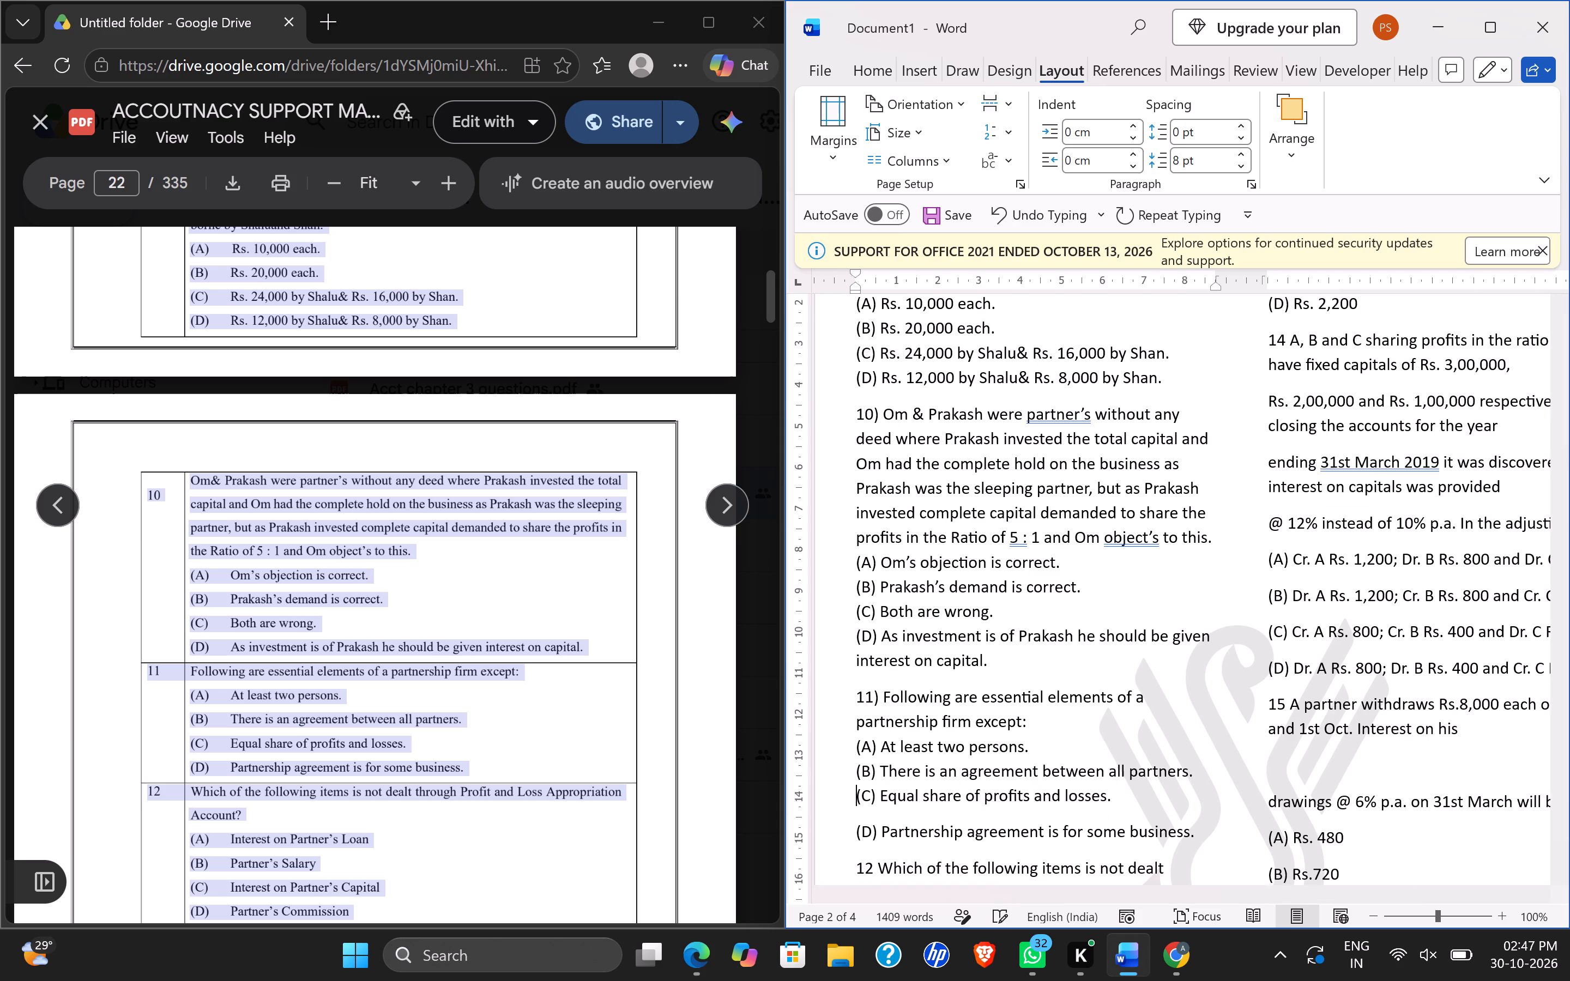
pyautogui.click(856, 840)
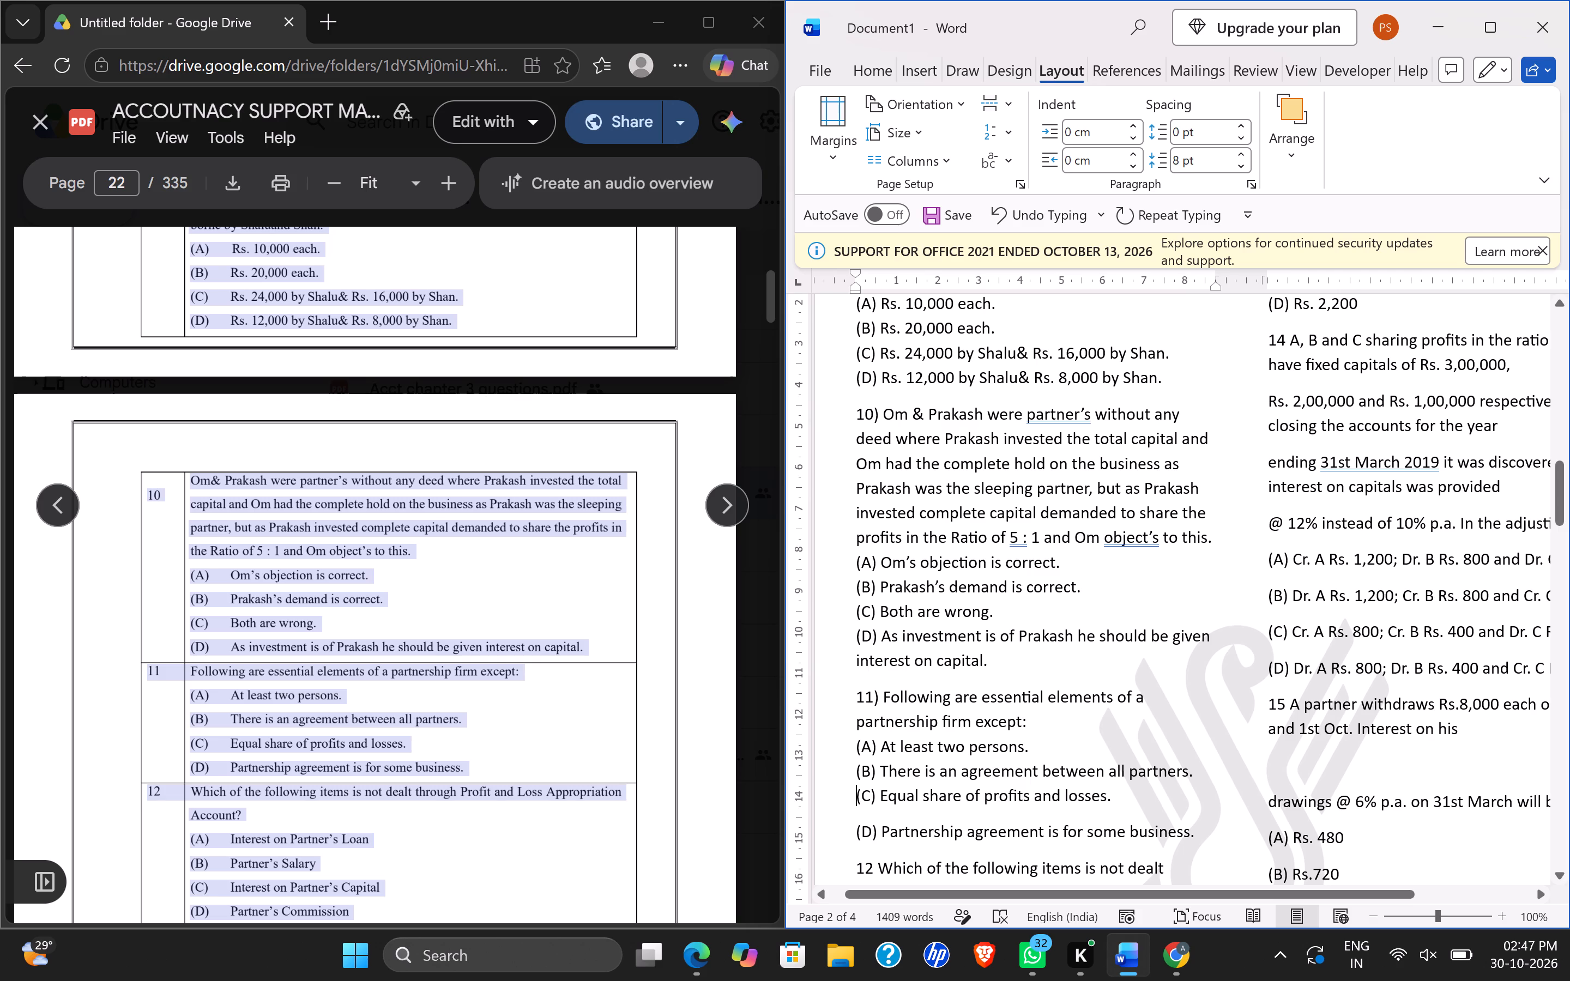
pyautogui.press('BackSpace')
pyautogui.hotkey('shift', 'Return')
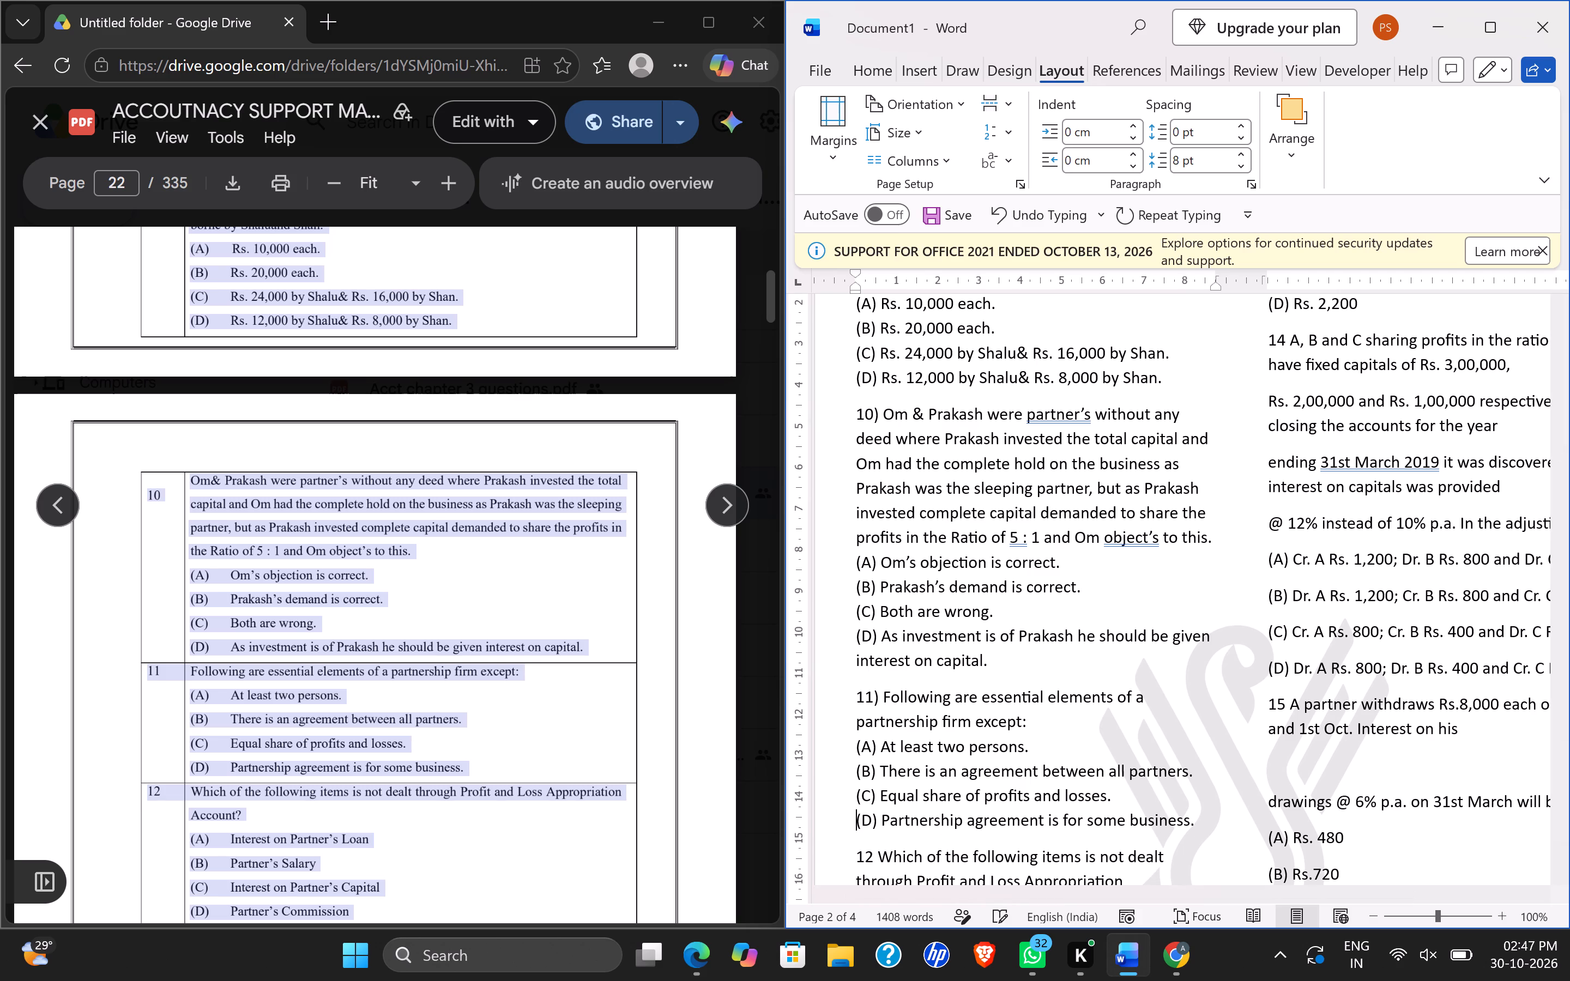
# Change question 12's number to the "12)" style.
pyautogui.scroll(-1, 592, 804)
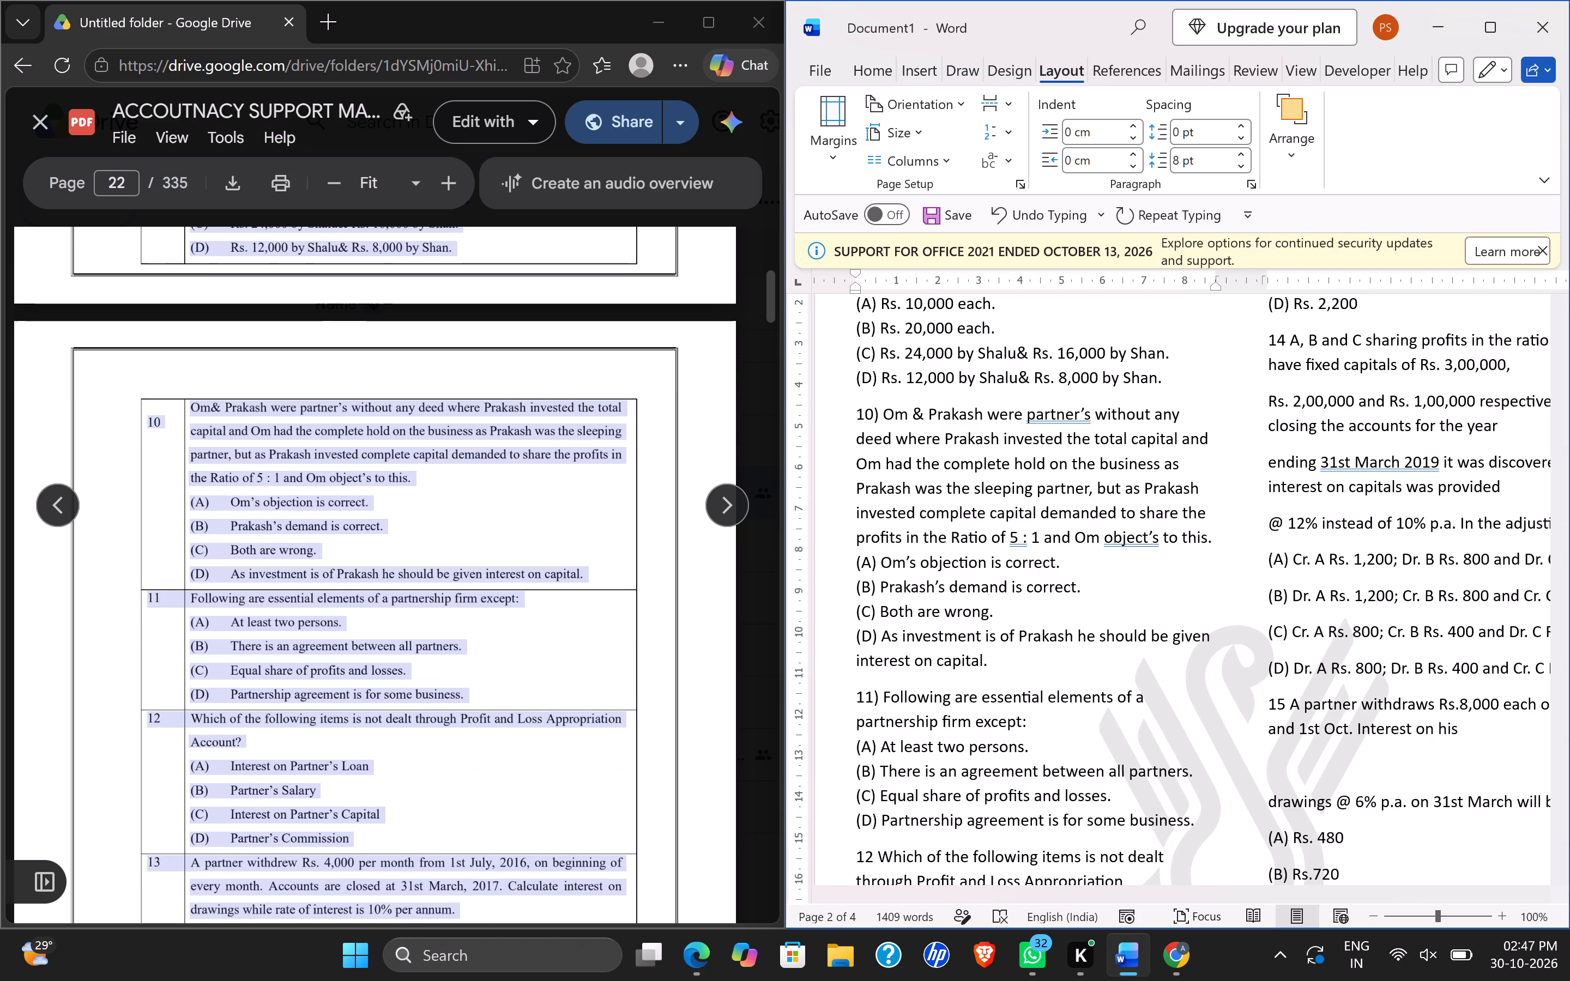
pyautogui.click(873, 855)
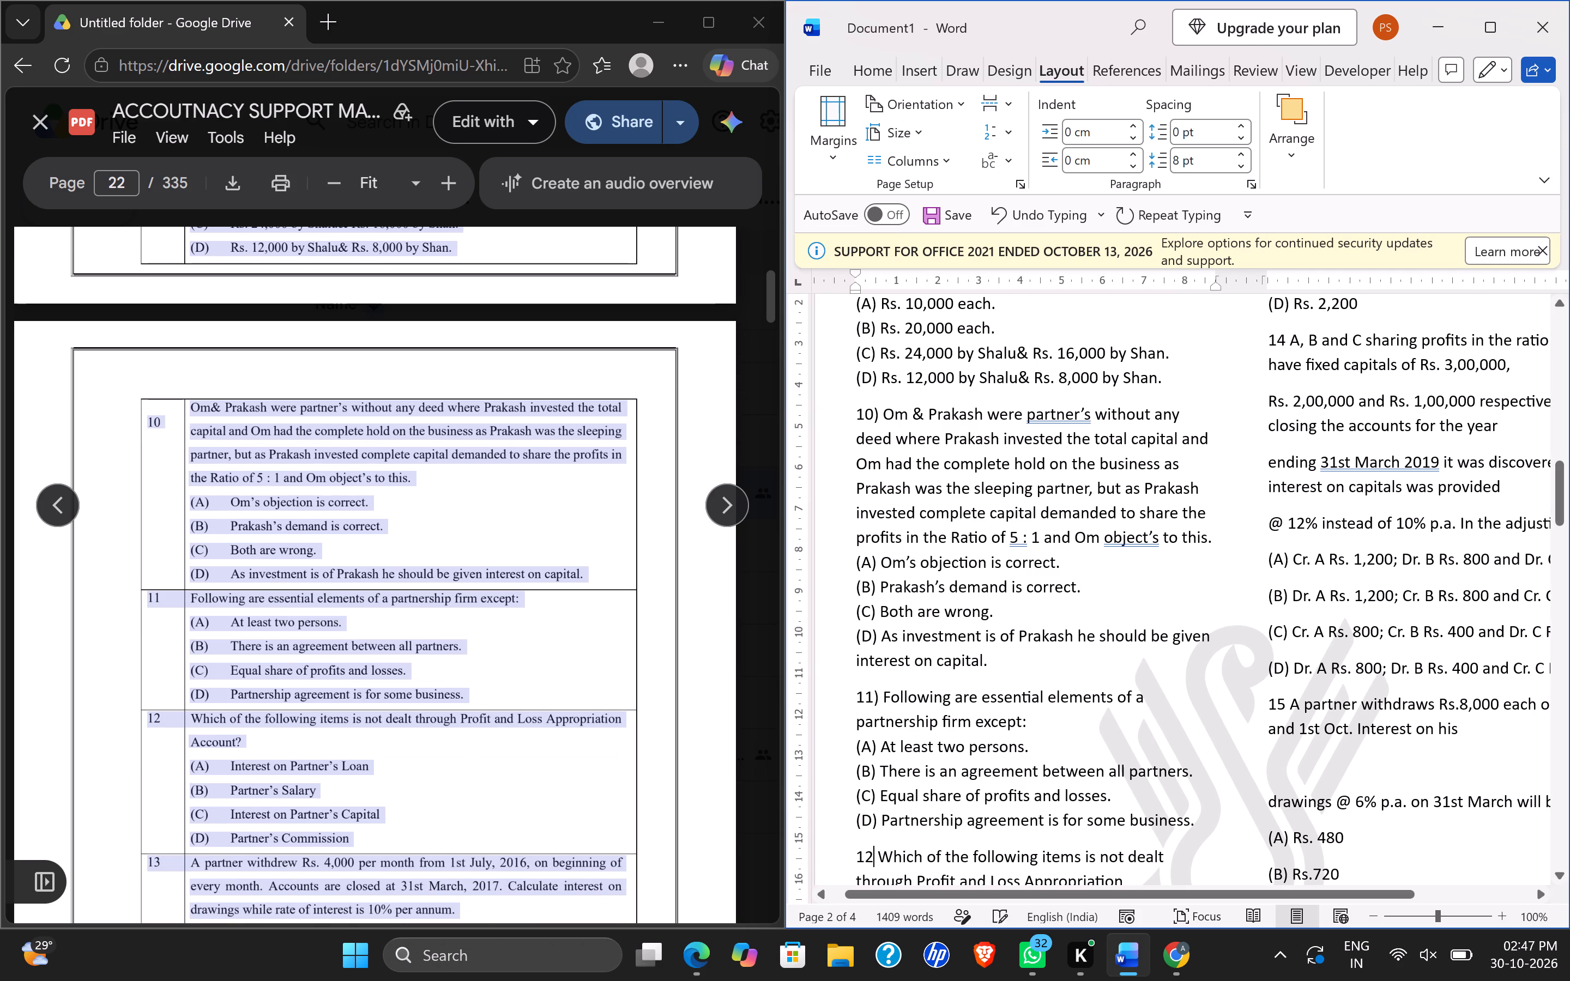
pyautogui.hotkey('shift', ')')
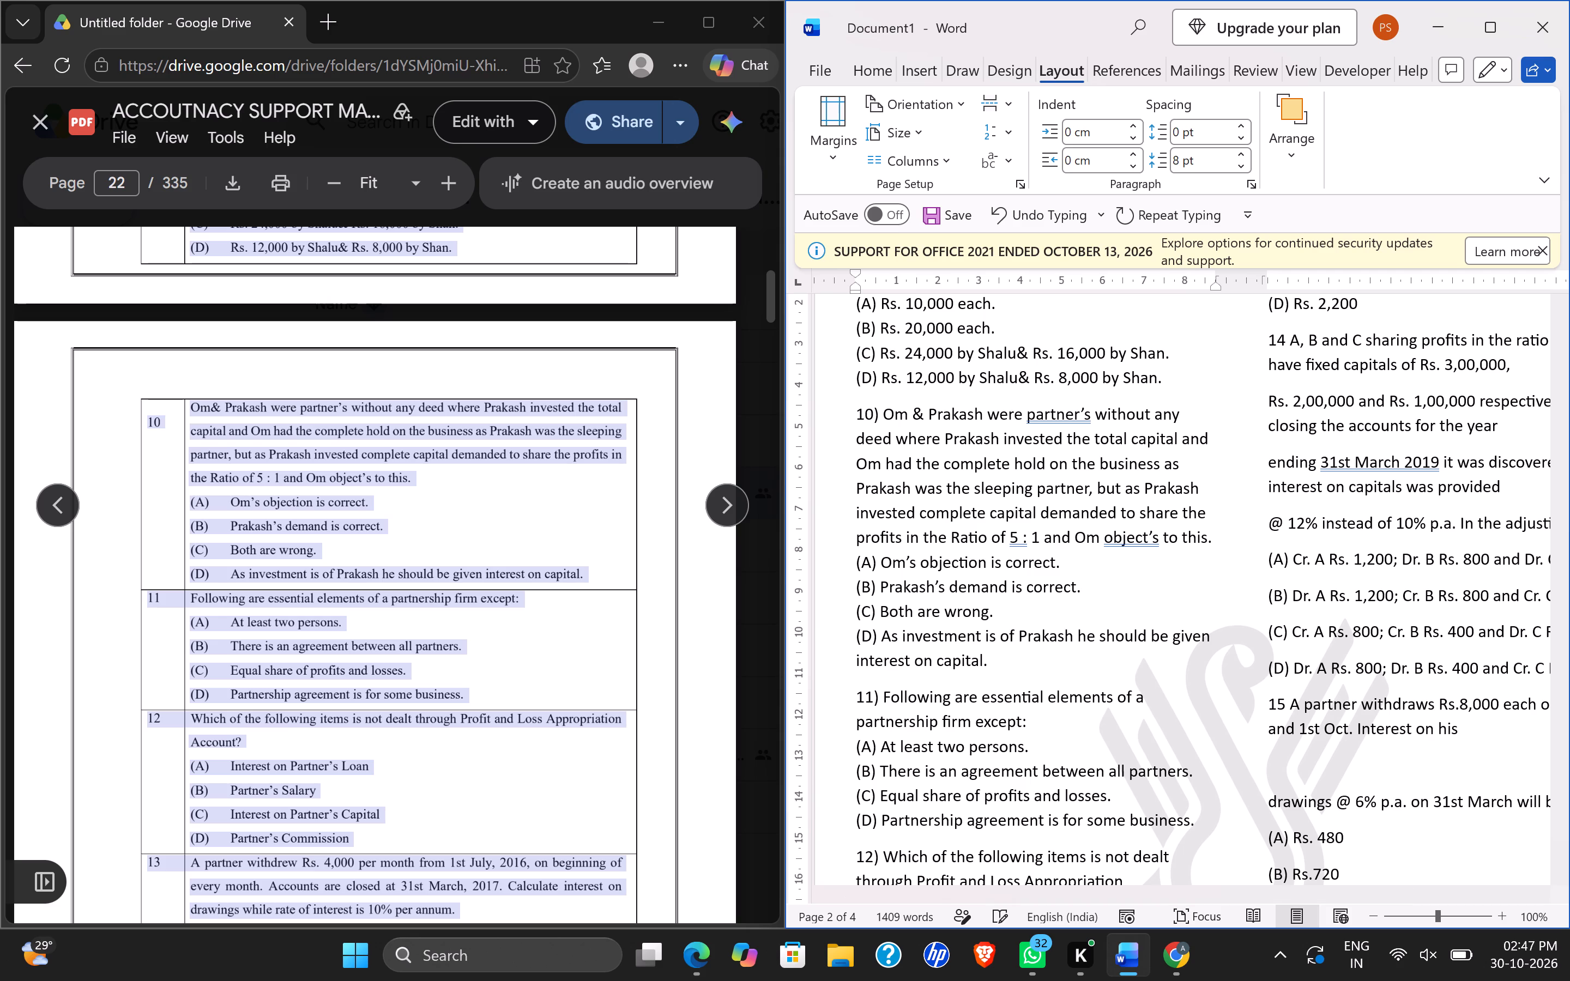
# Join question 12's broken line "Account?" to the line ending "Loss Appropriation", separated by a space.
pyautogui.scroll(-2, 981, 784)
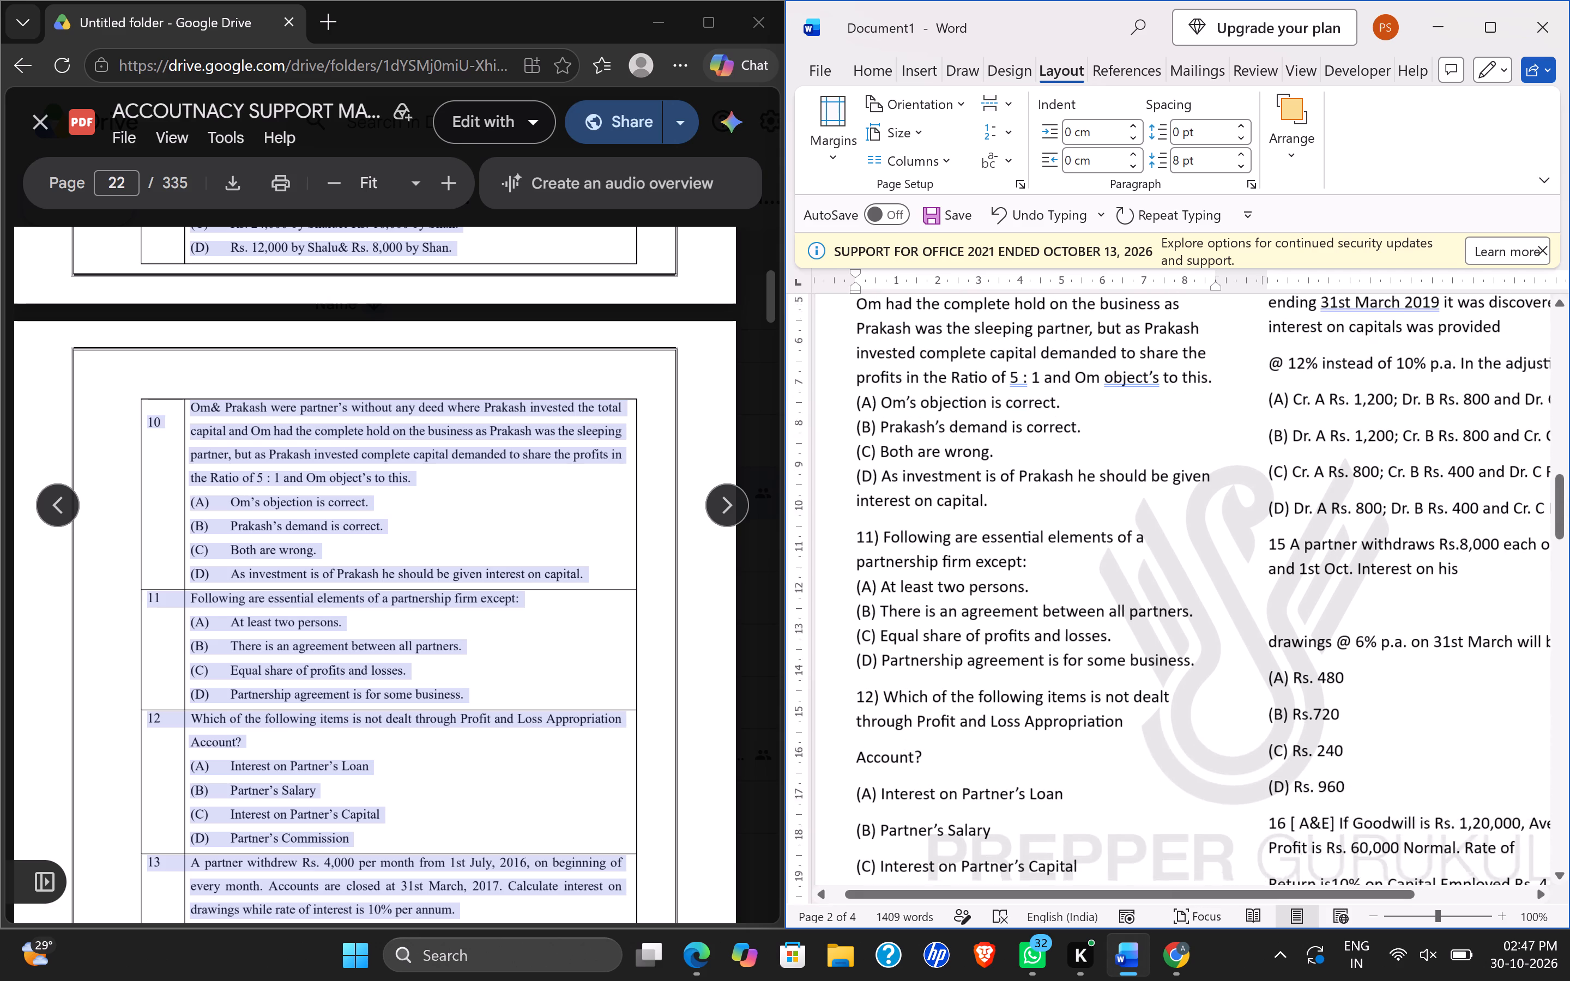
pyautogui.scroll(-1, 981, 784)
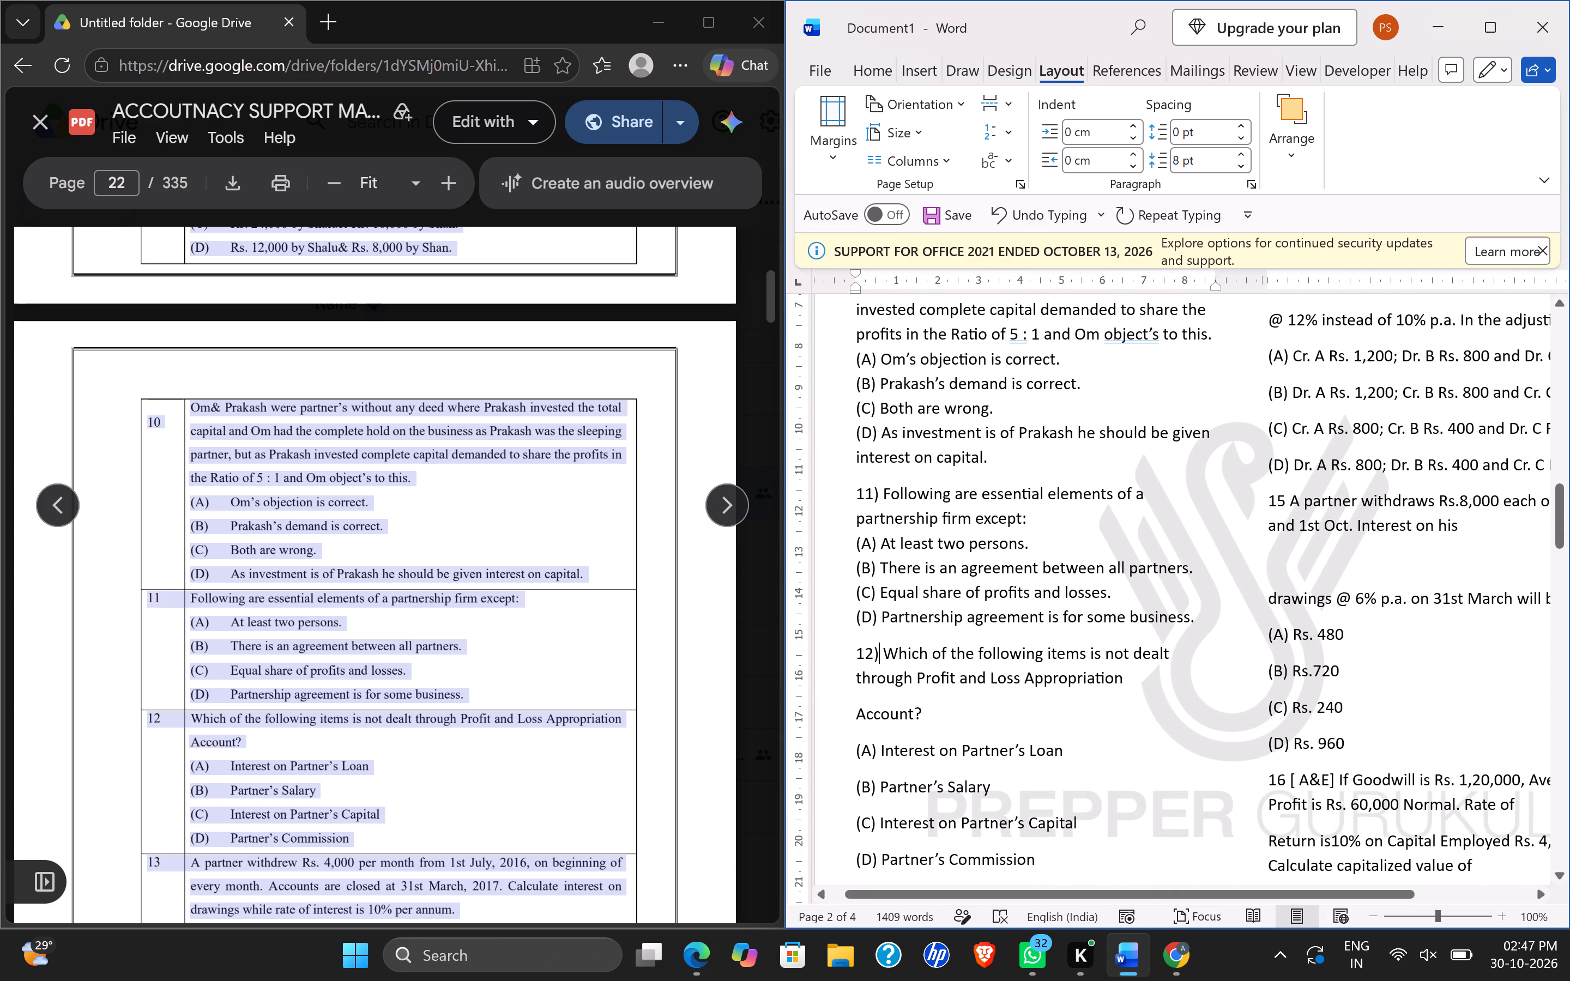
pyautogui.click(855, 720)
pyautogui.press('\\')
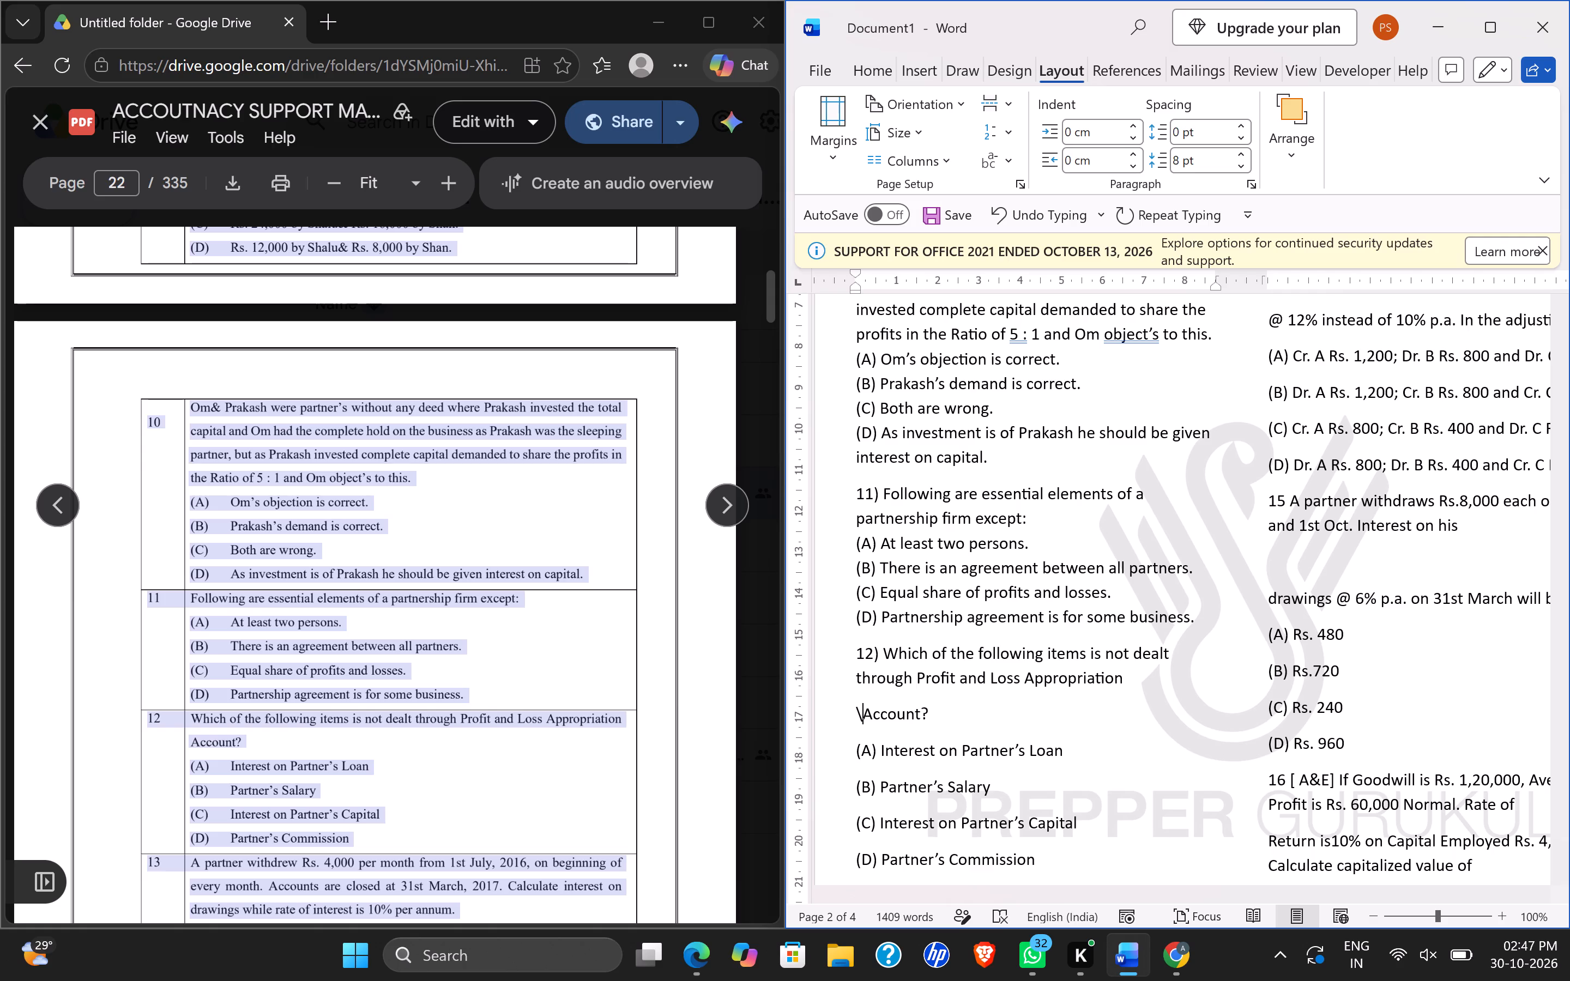
pyautogui.press('BackSpace')
pyautogui.press('BackSpace')
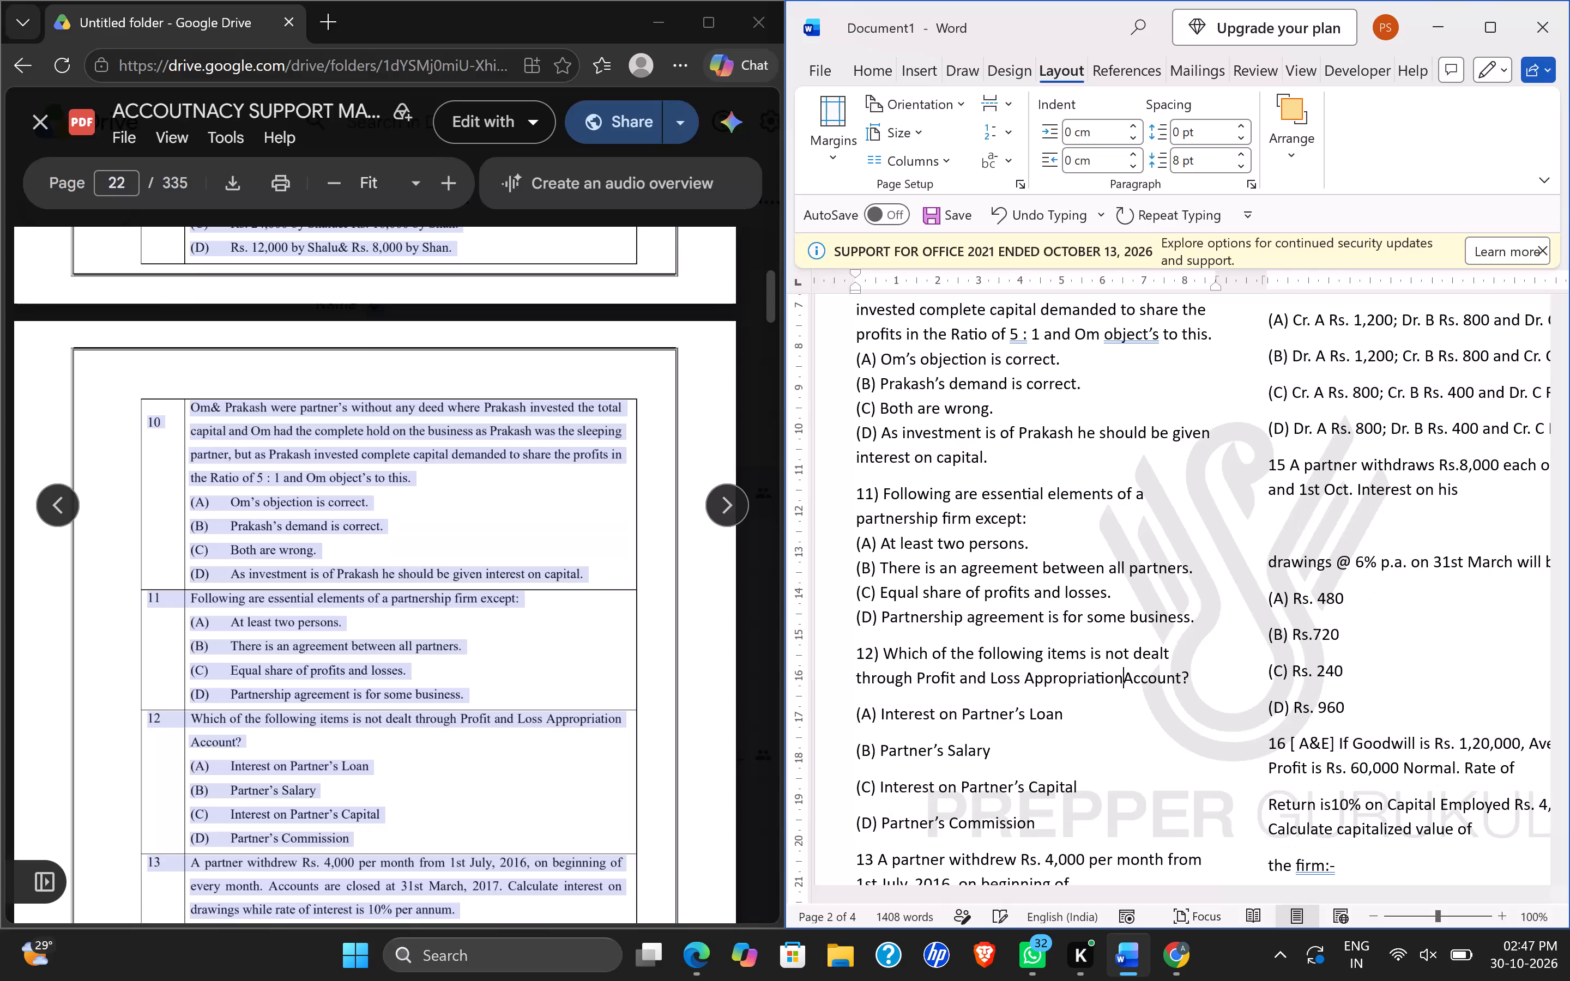
pyautogui.press('space')
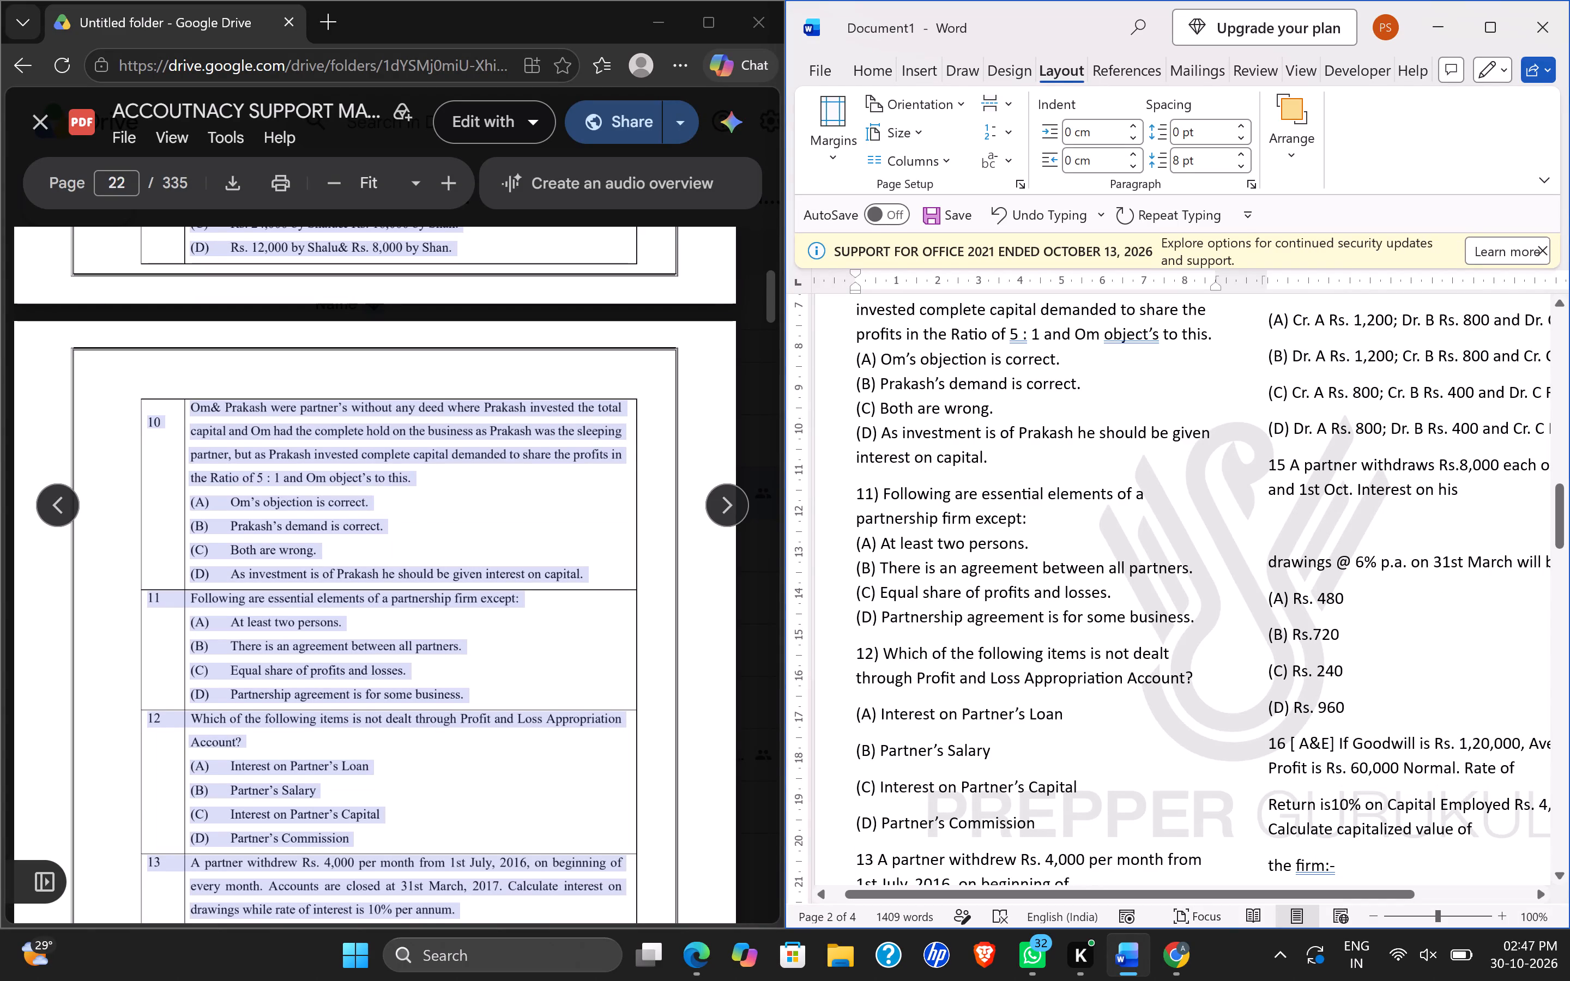
# Tighten question 12 by replacing the paragraph breaks before options (A), (B), (C) and (D) with single line breaks.
pyautogui.click(856, 731)
pyautogui.press('BackSpace')
pyautogui.hotkey('shift', 'Return')
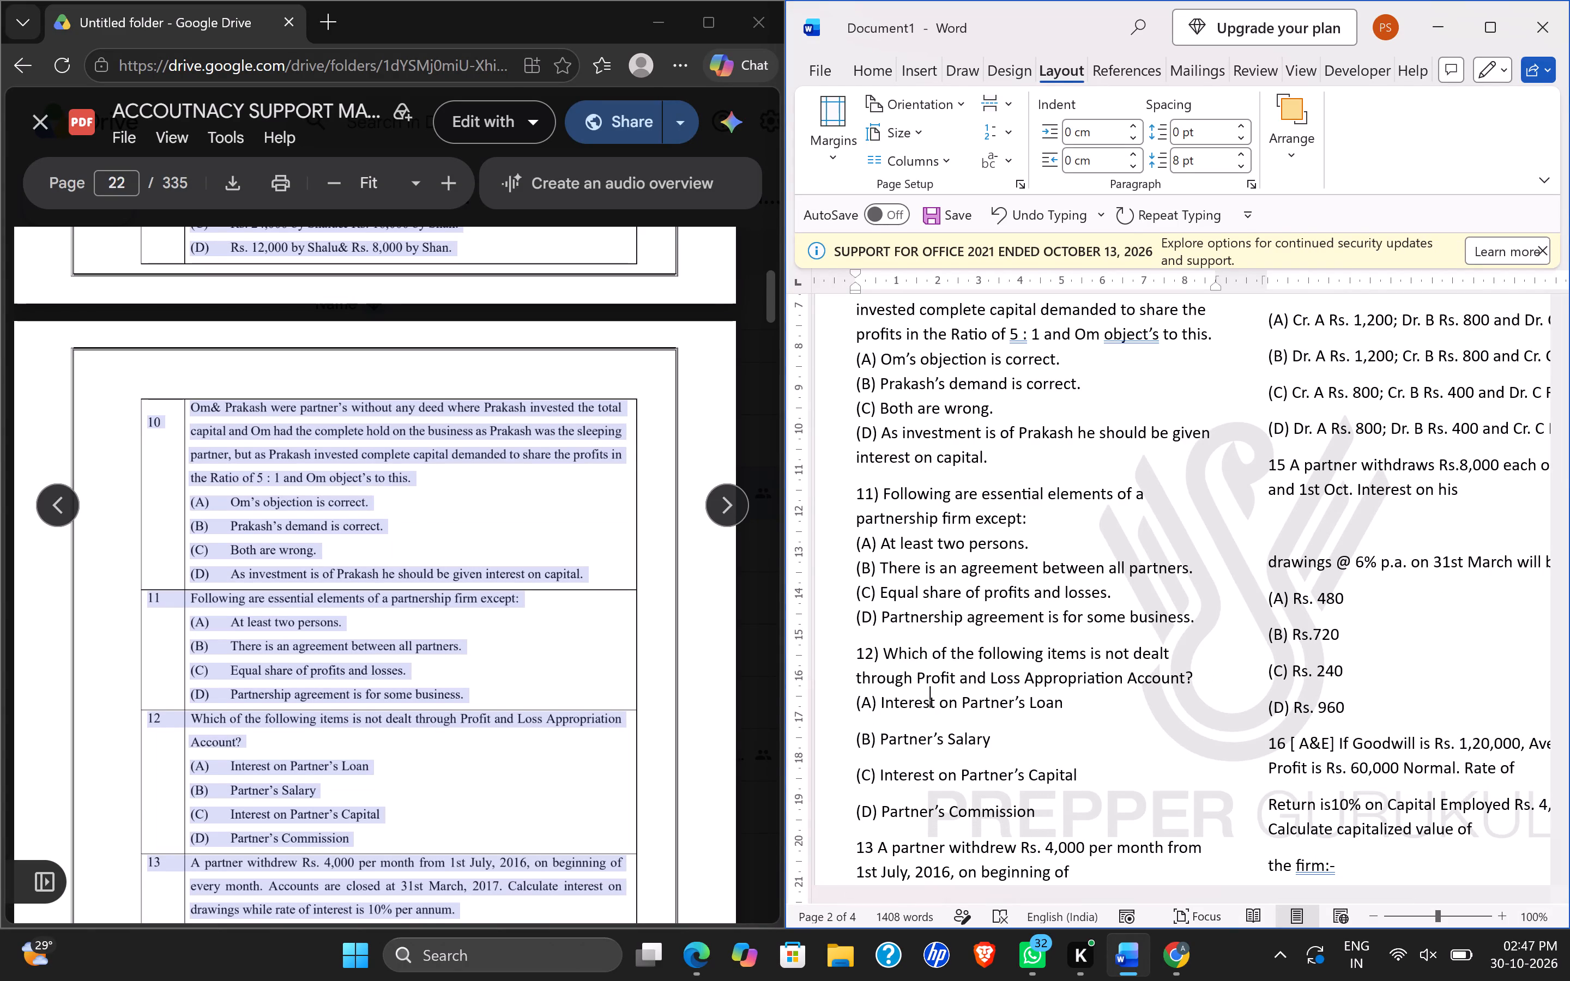
pyautogui.click(859, 741)
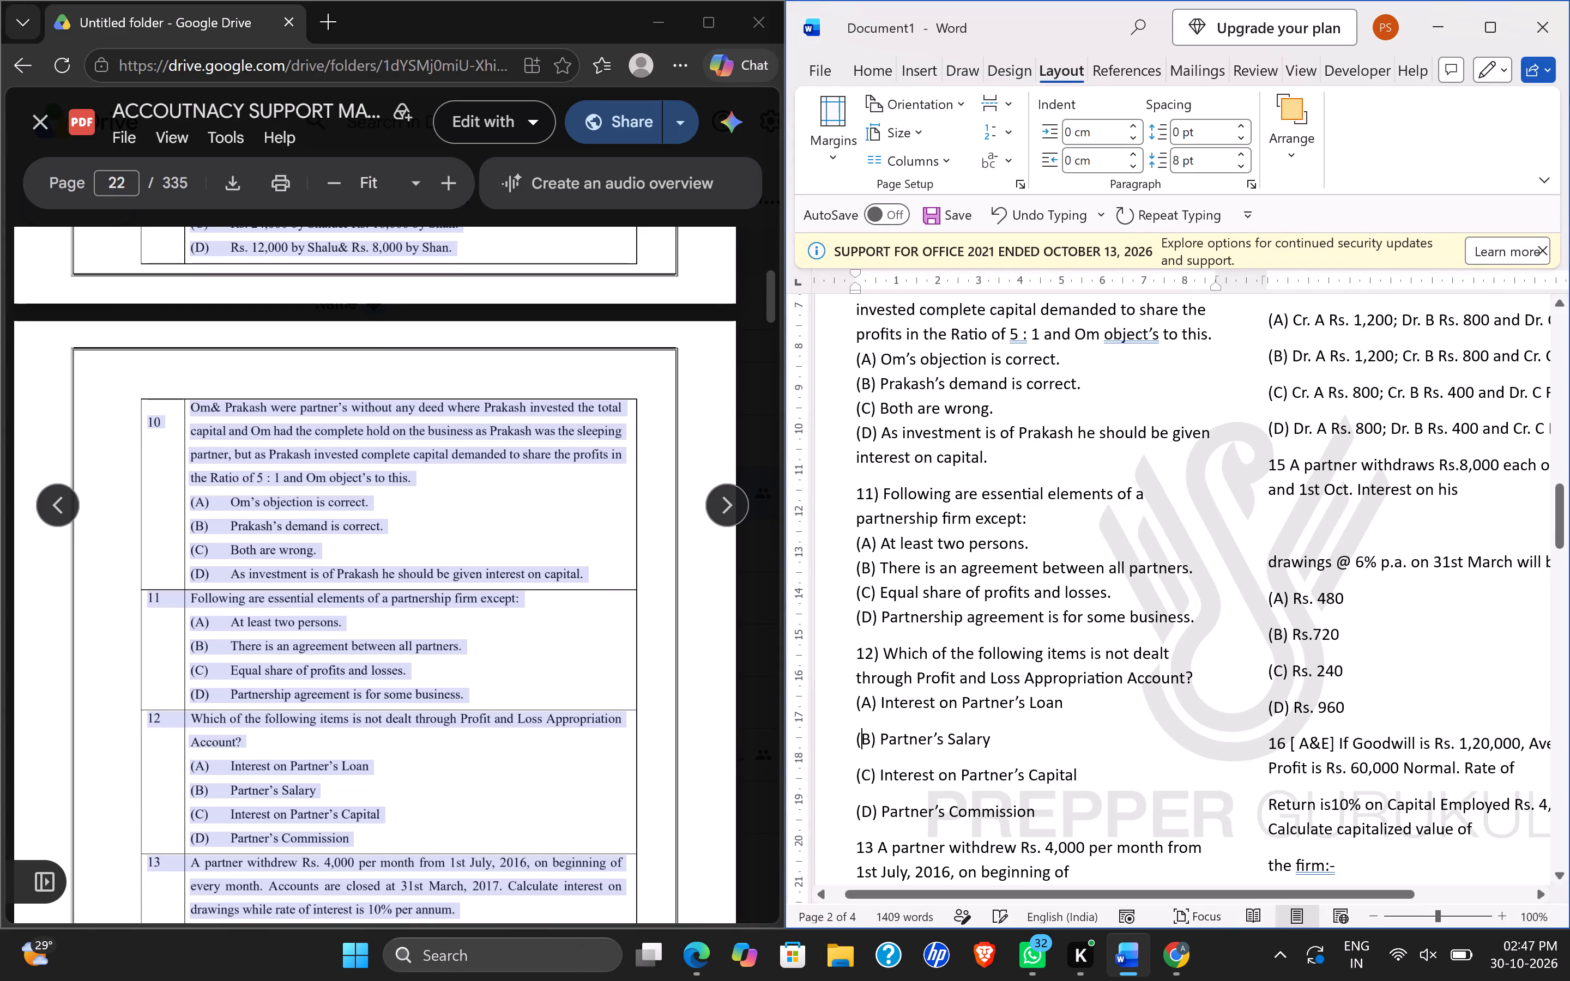
pyautogui.press('Left')
pyautogui.press('BackSpace')
pyautogui.hotkey('shift', 'Return')
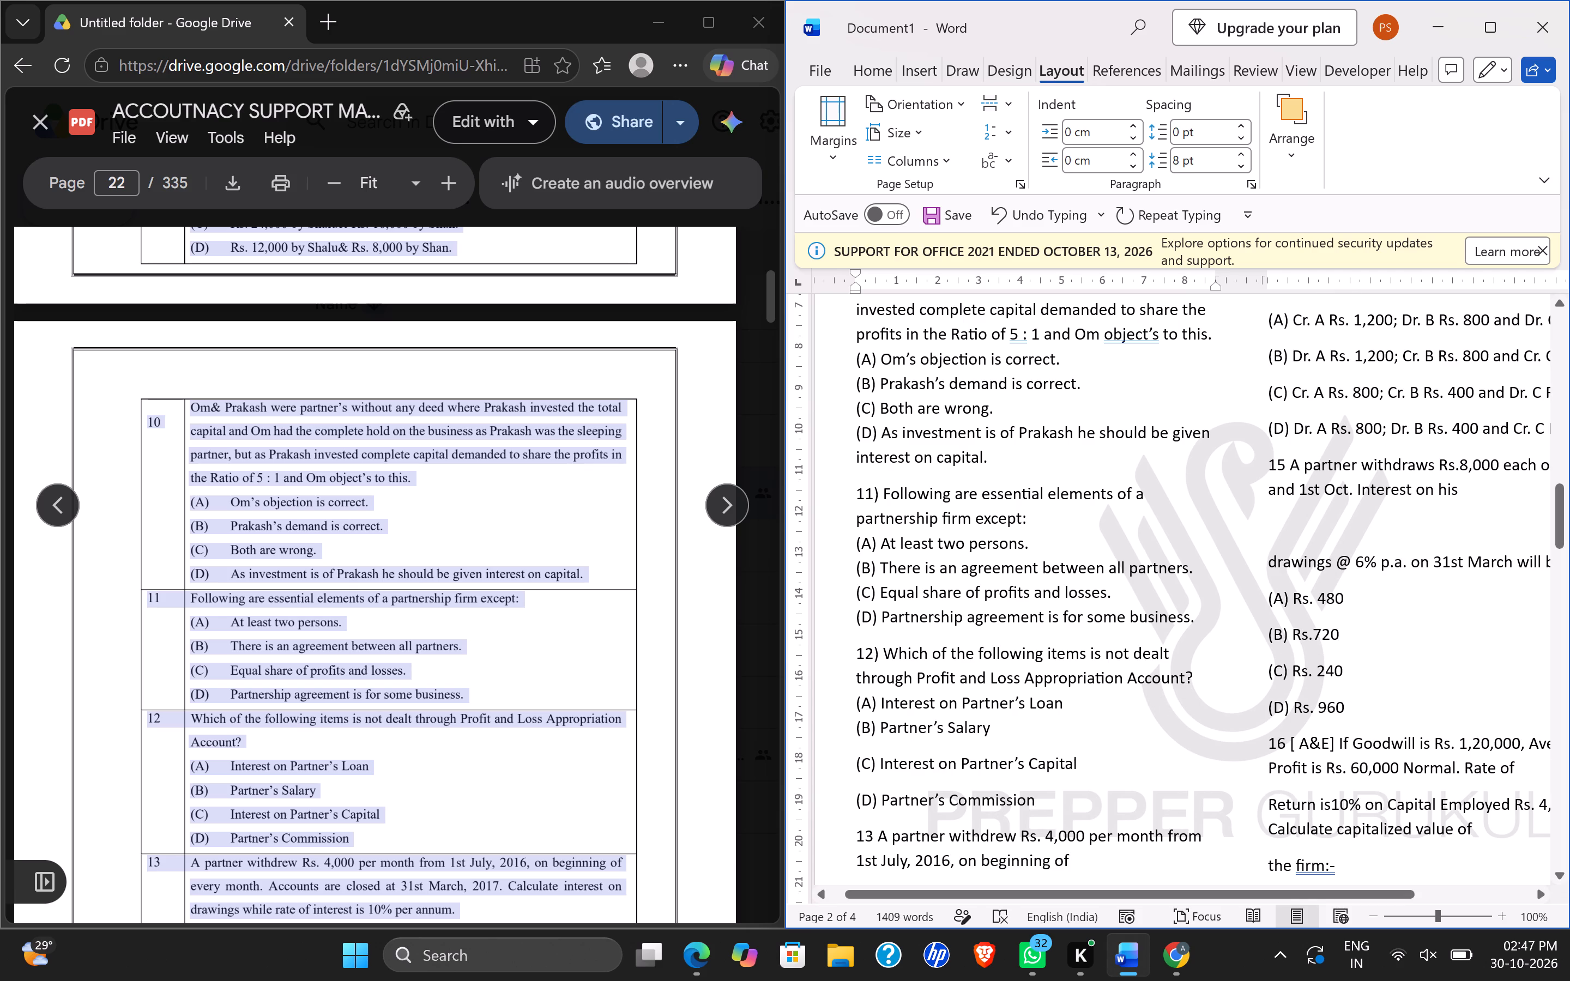
pyautogui.click(852, 764)
pyautogui.press('BackSpace')
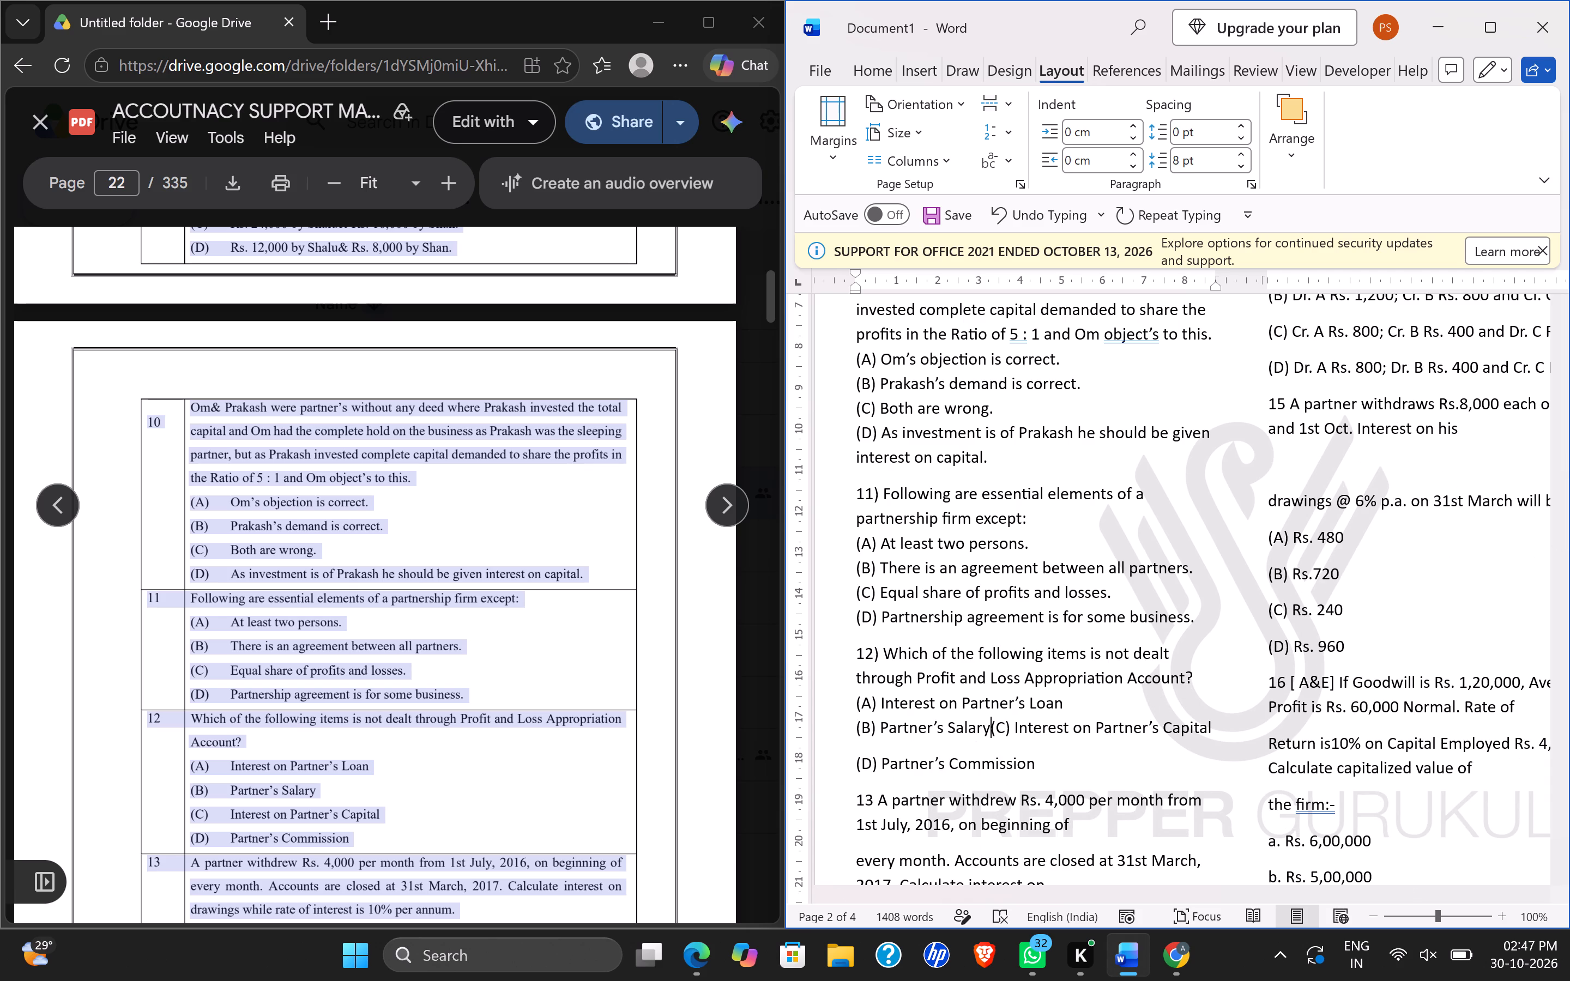
pyautogui.hotkey('shift', 'Return')
pyautogui.click(847, 789)
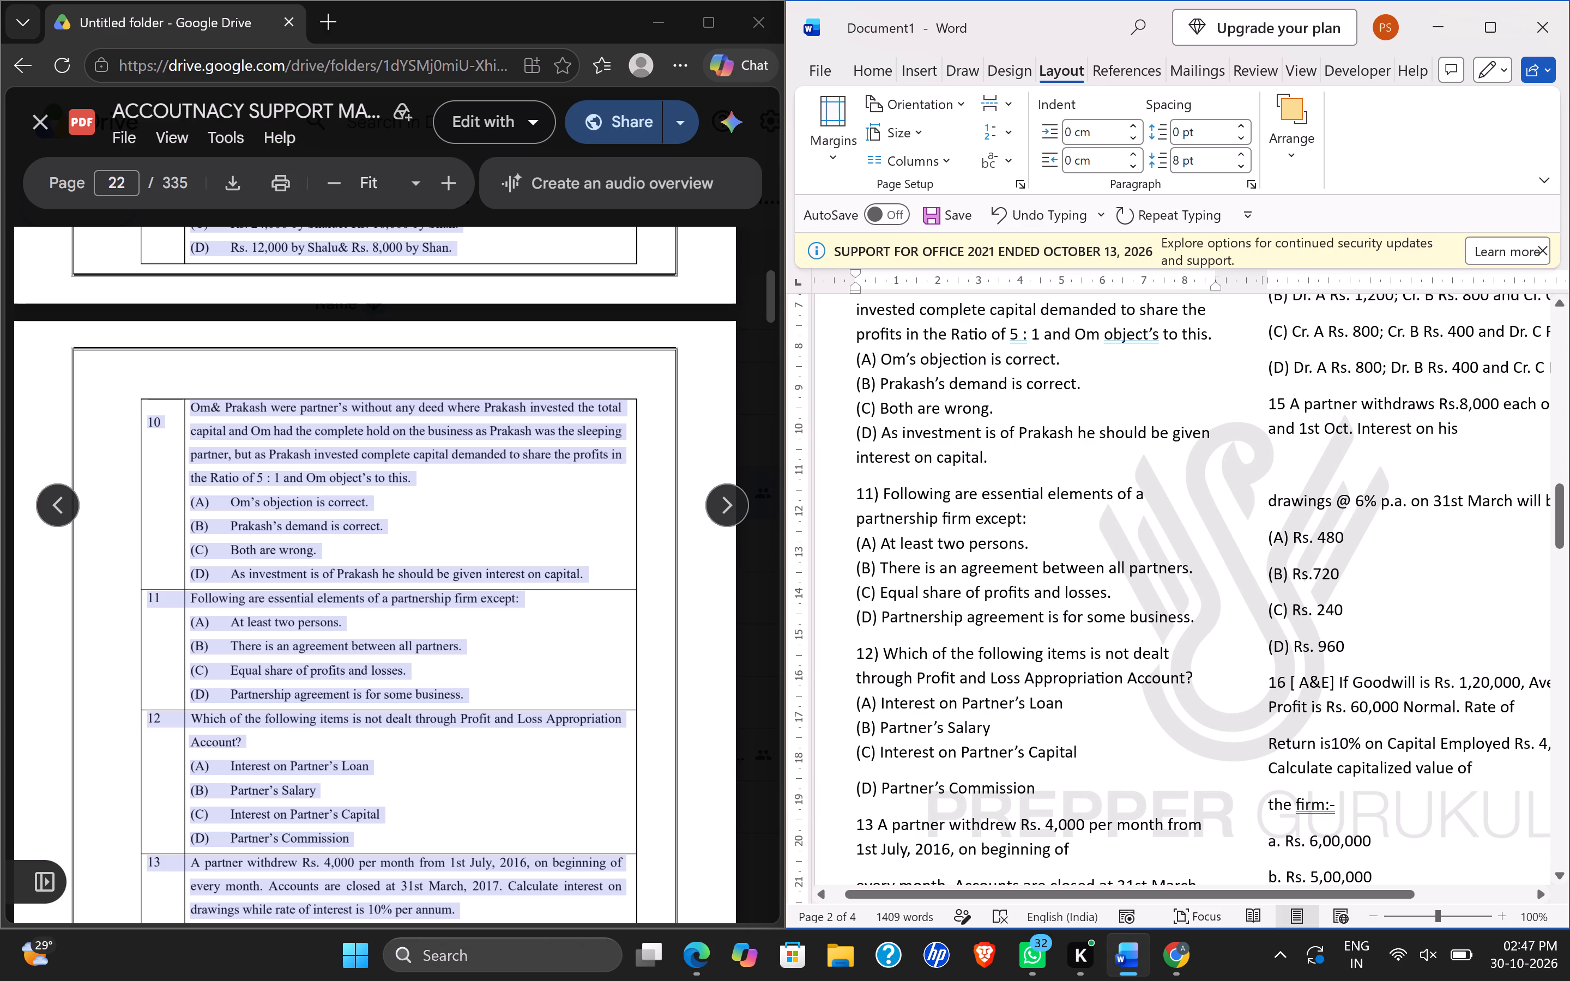
pyautogui.press('BackSpace')
pyautogui.hotkey('shift', 'Return')
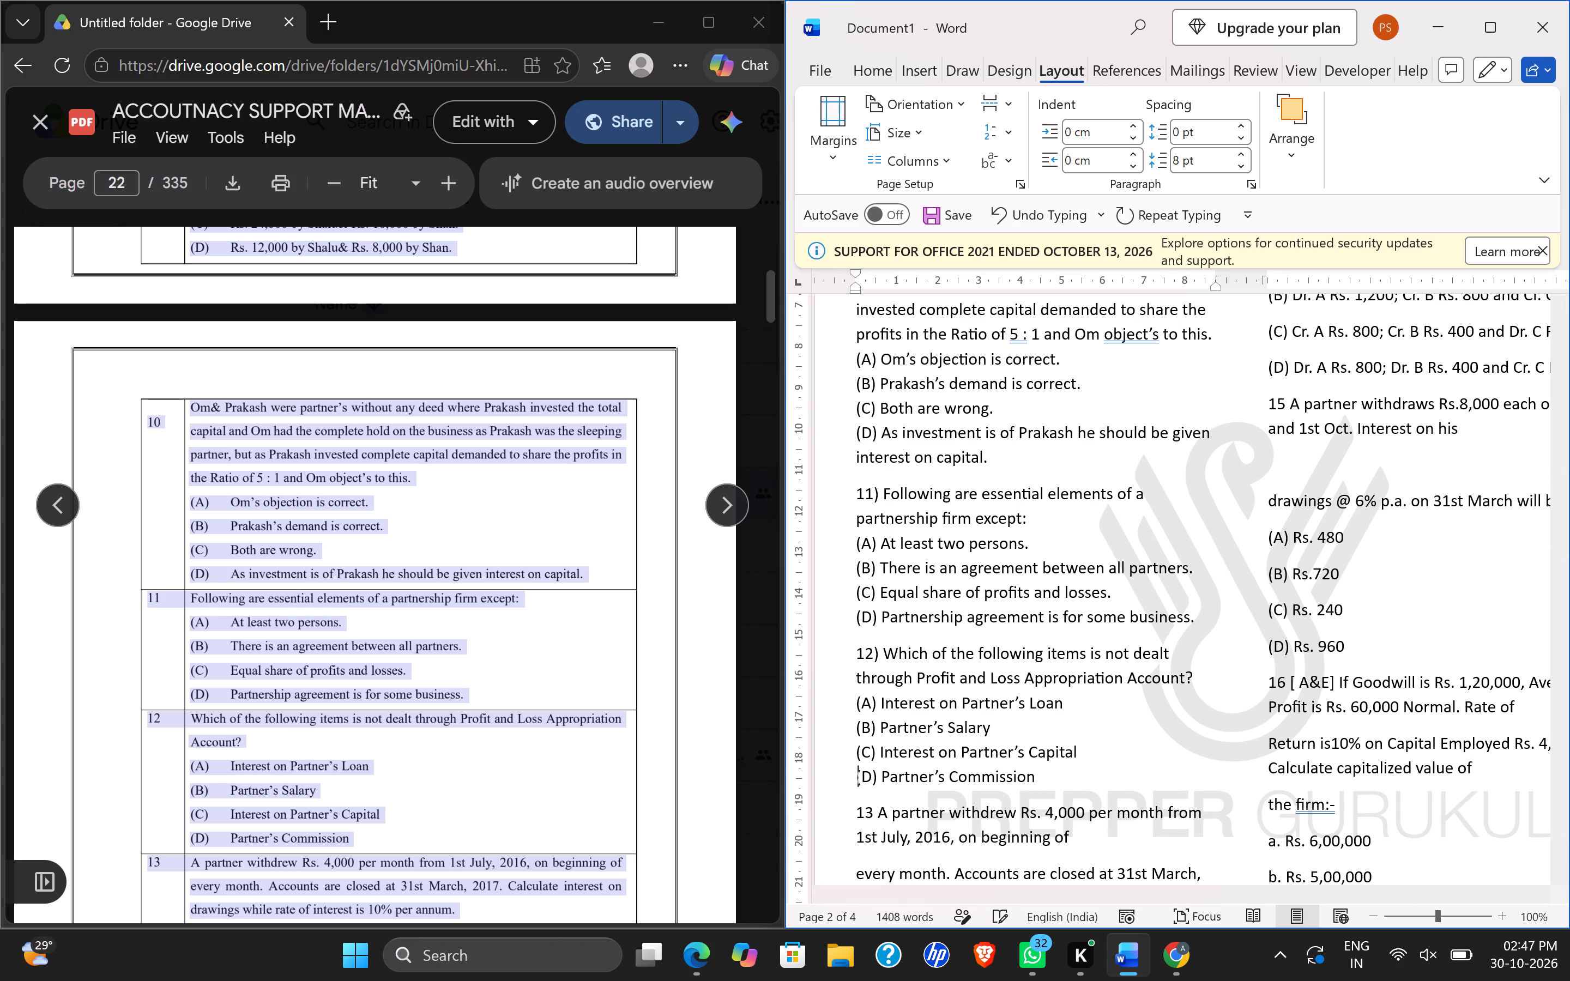
# Change question 13's number to the "13)" style.
pyautogui.scroll(-1, 847, 789)
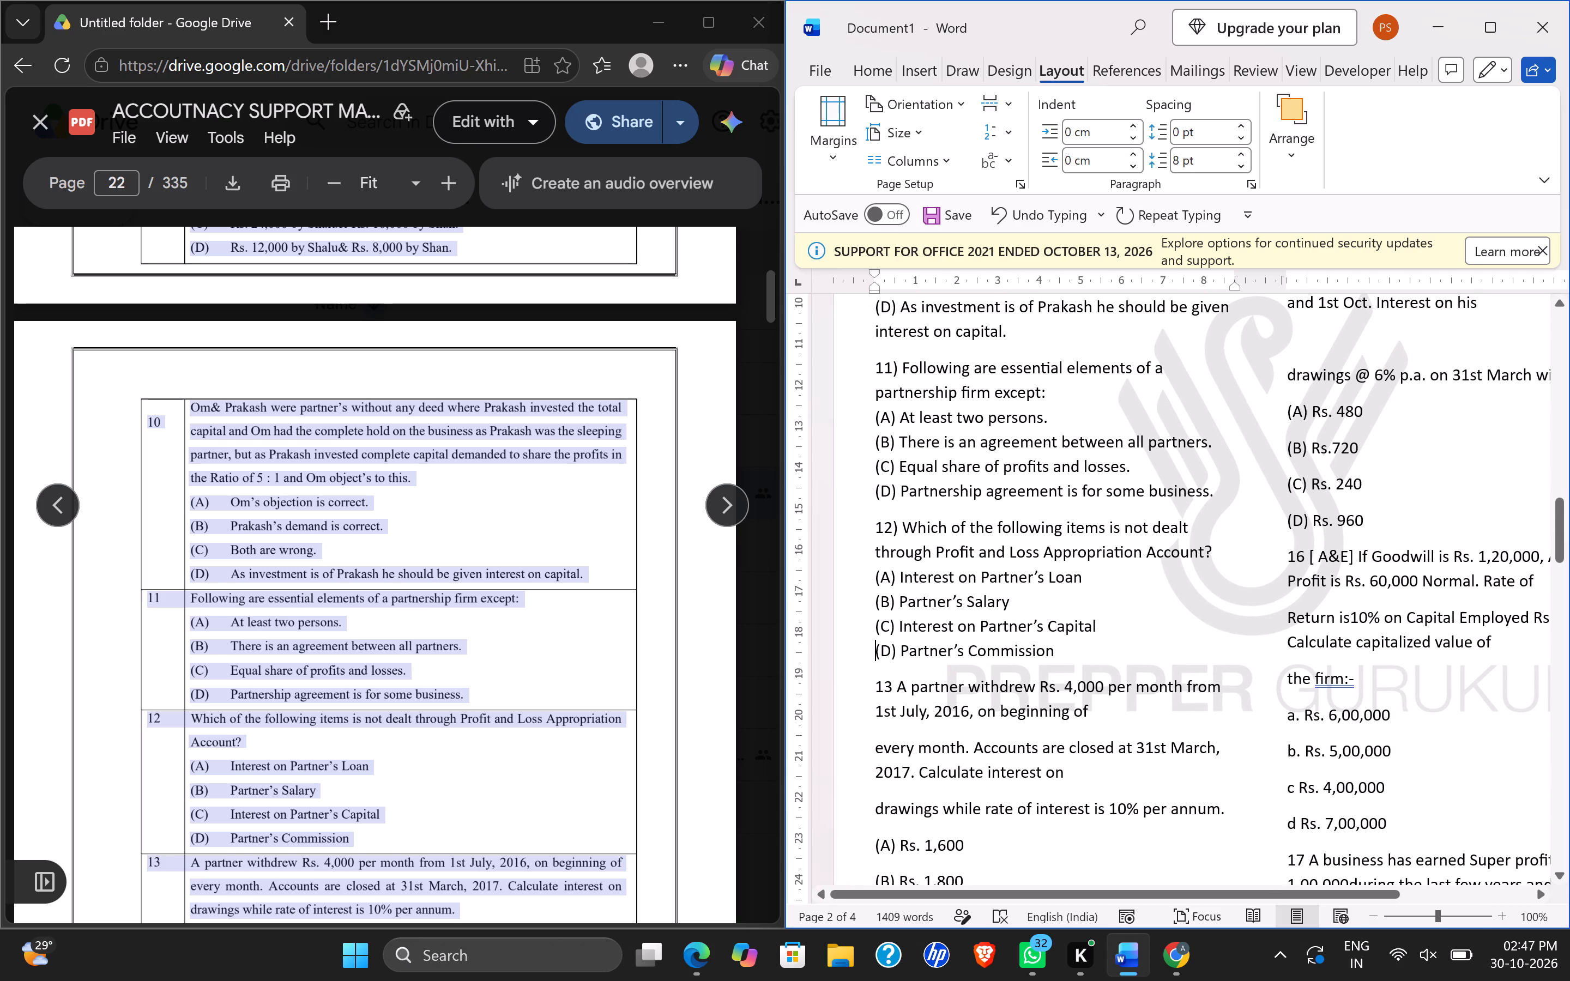
pyautogui.click(891, 690)
pyautogui.hotkey('shift', ')')
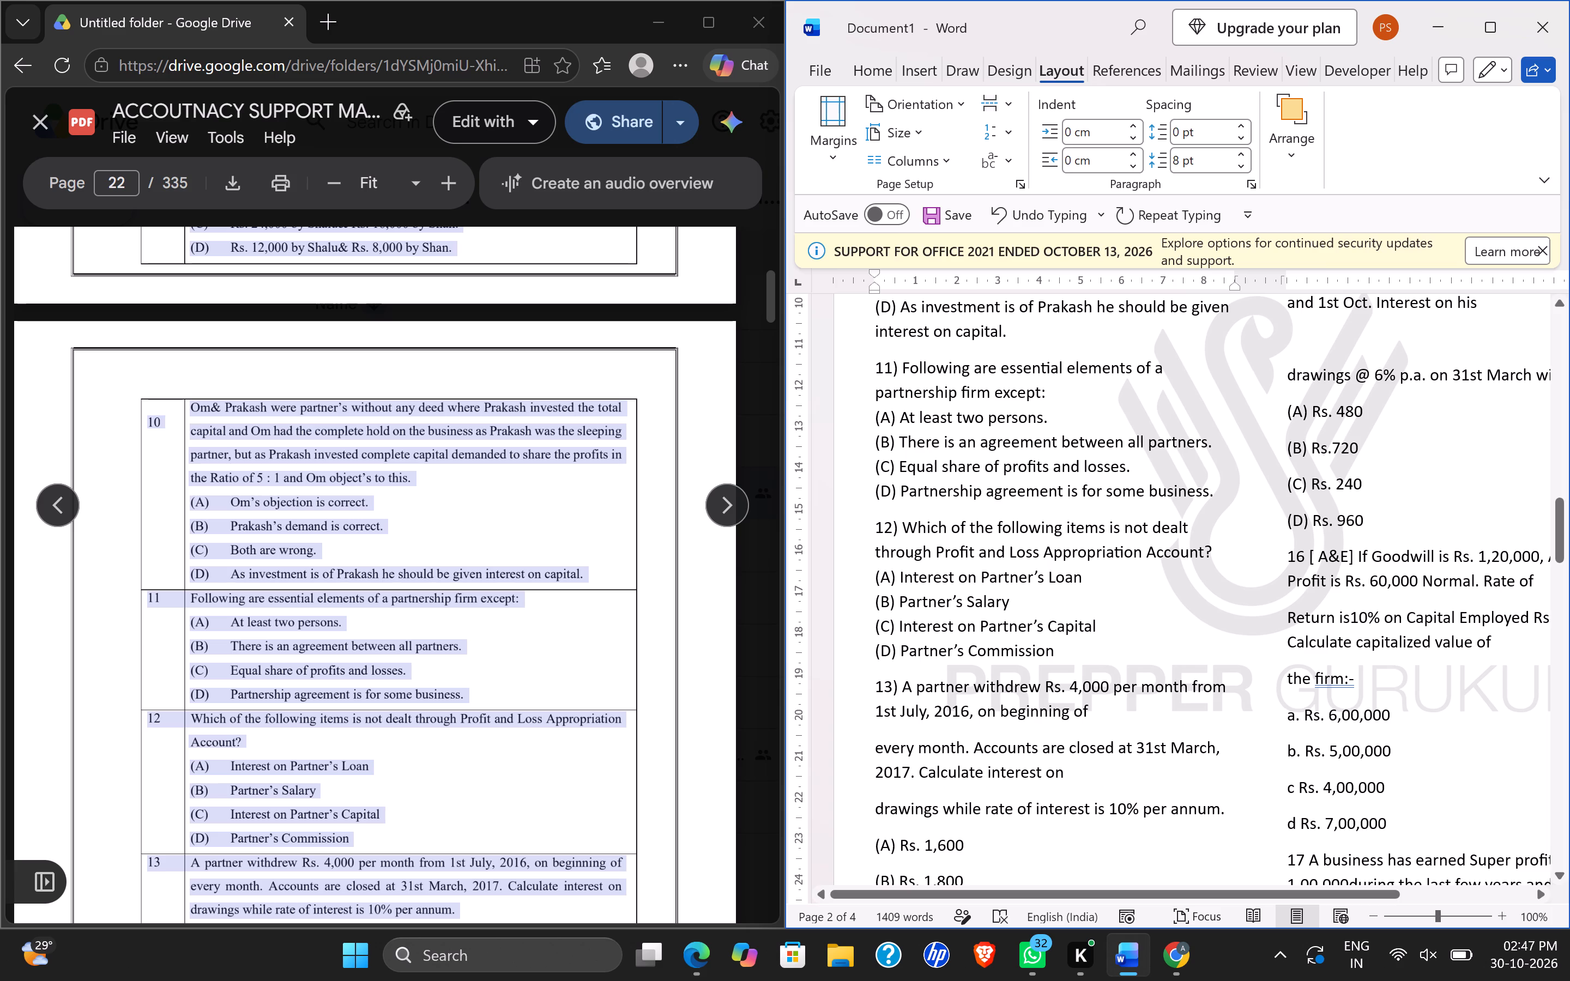
# Join question 13's broken lines starting "every month" and "drawings while rate" into one paragraph, separated by spaces.
pyautogui.click(883, 749)
pyautogui.press('Left')
pyautogui.press('BackSpace')
pyautogui.press('space')
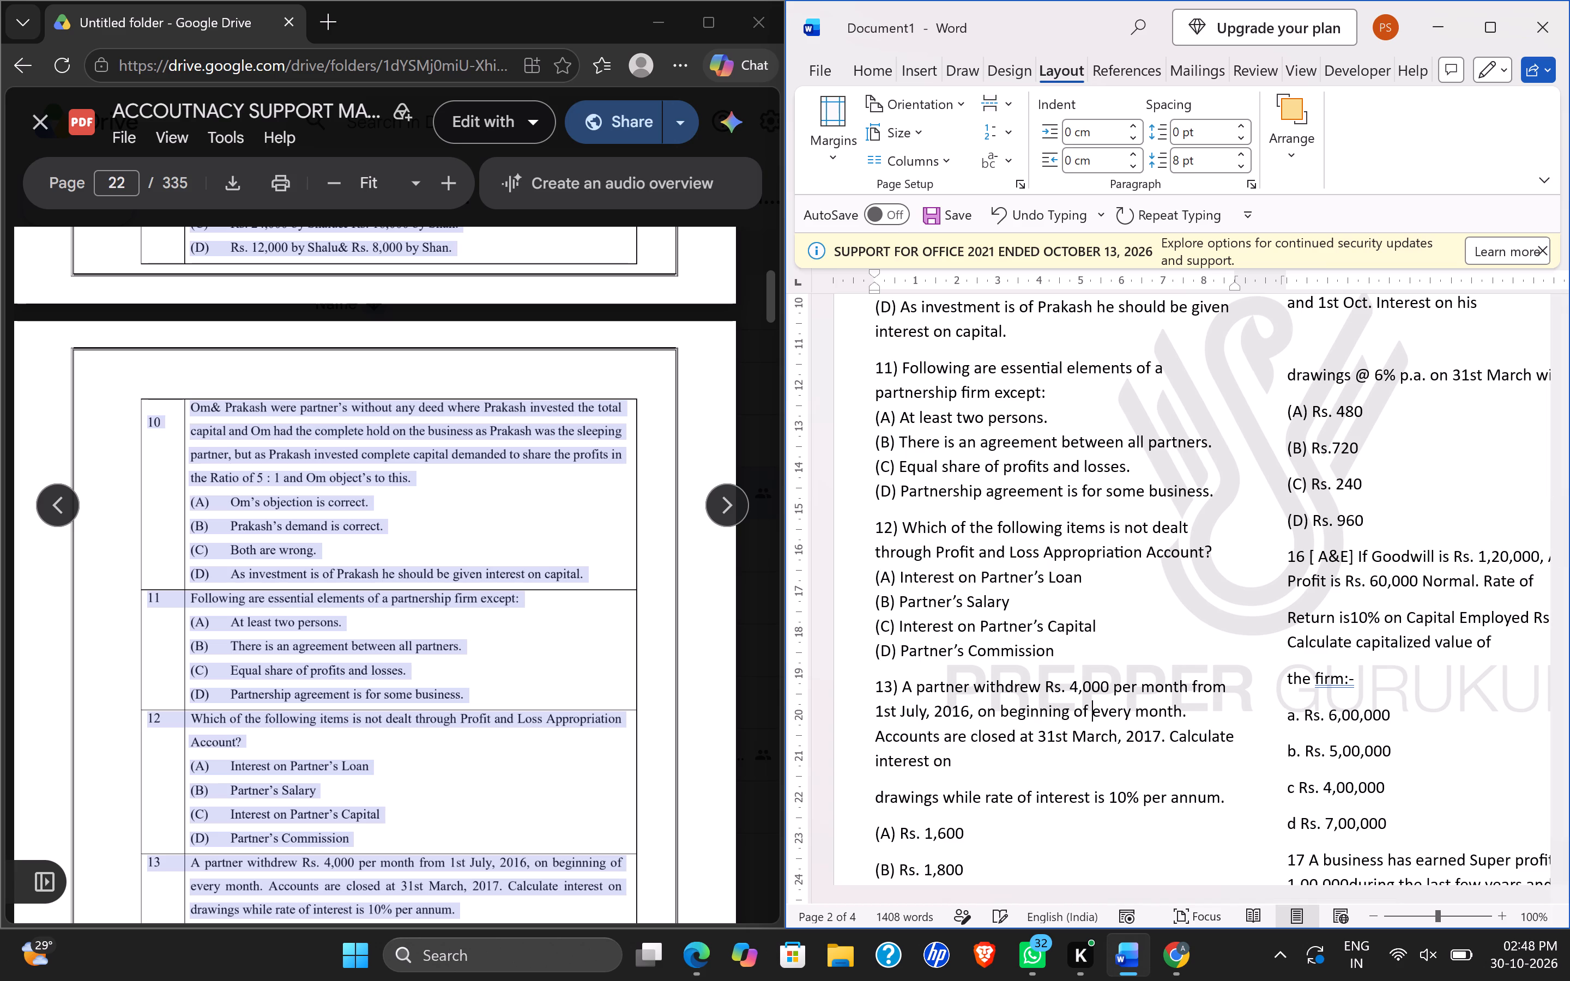
pyautogui.click(874, 801)
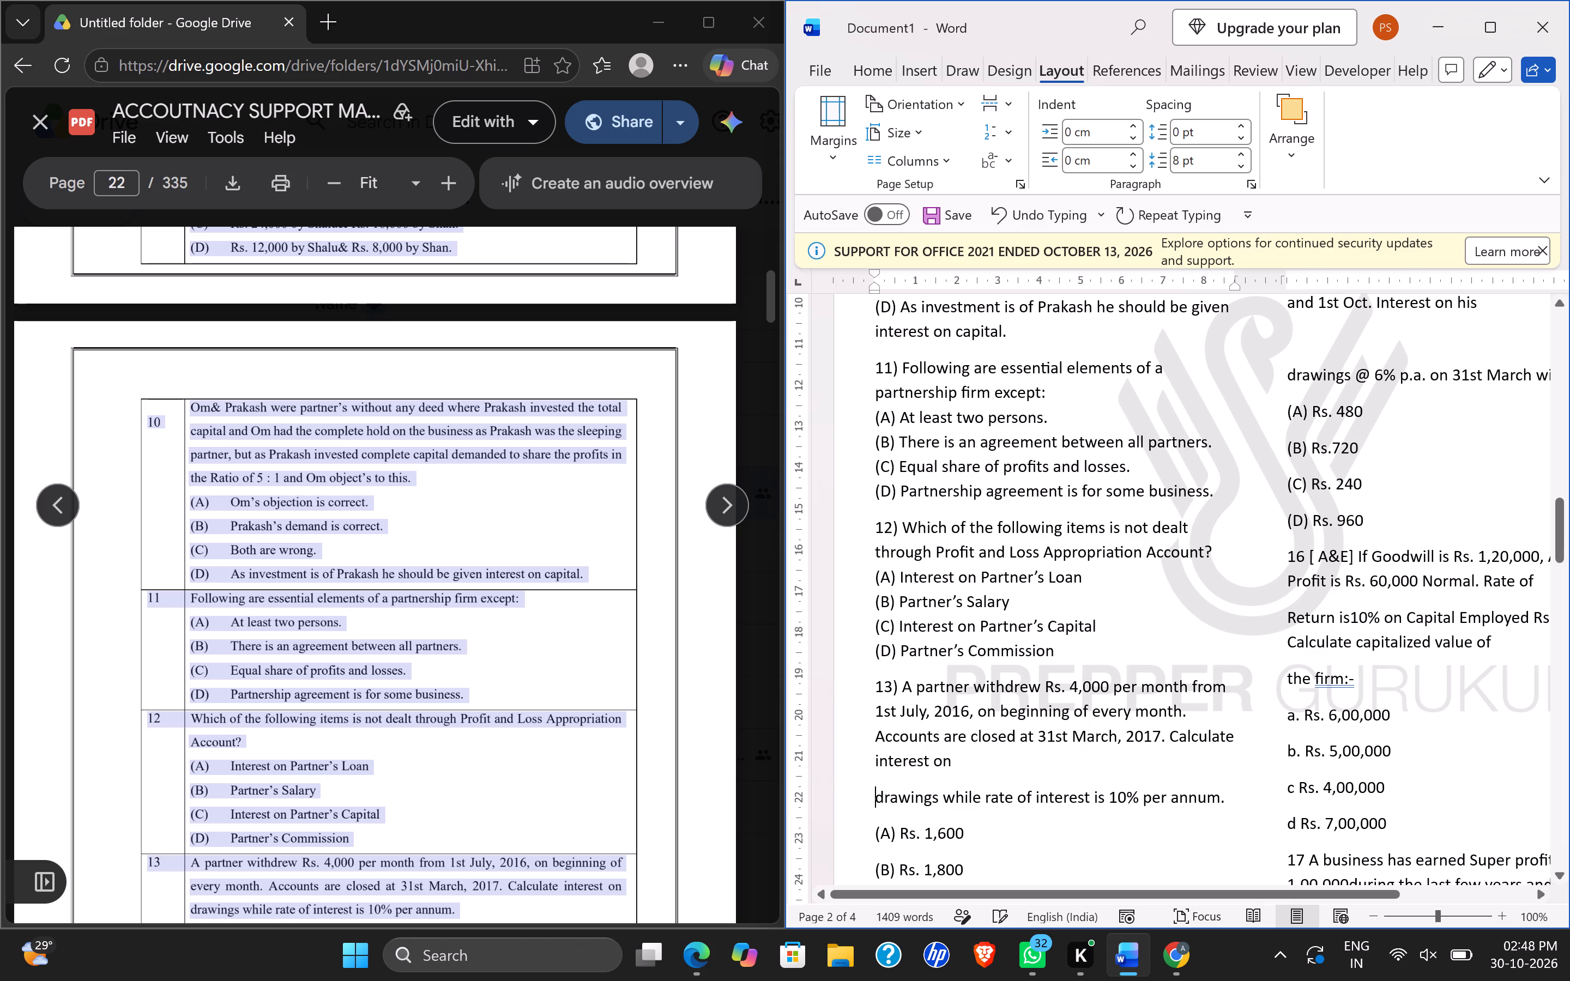
pyautogui.press('BackSpace')
pyautogui.press('space')
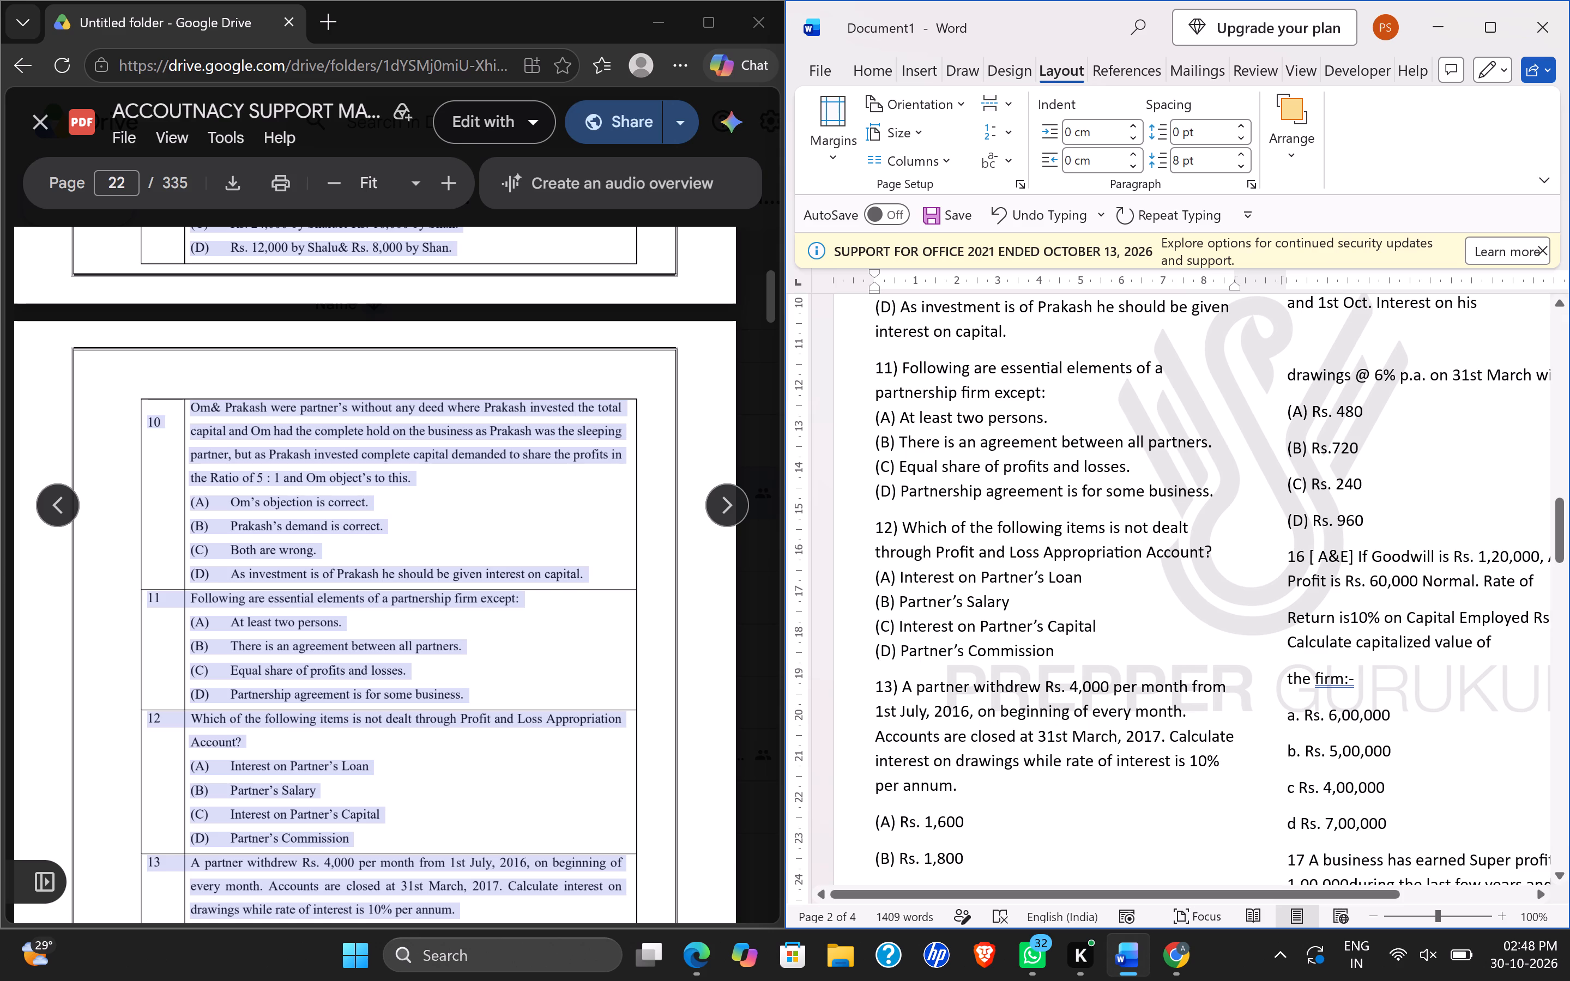
# Tighten question 13 by replacing the paragraph breaks before options (A), (B), (C) and (D) with single line breaks.
pyautogui.scroll(-2, 878, 866)
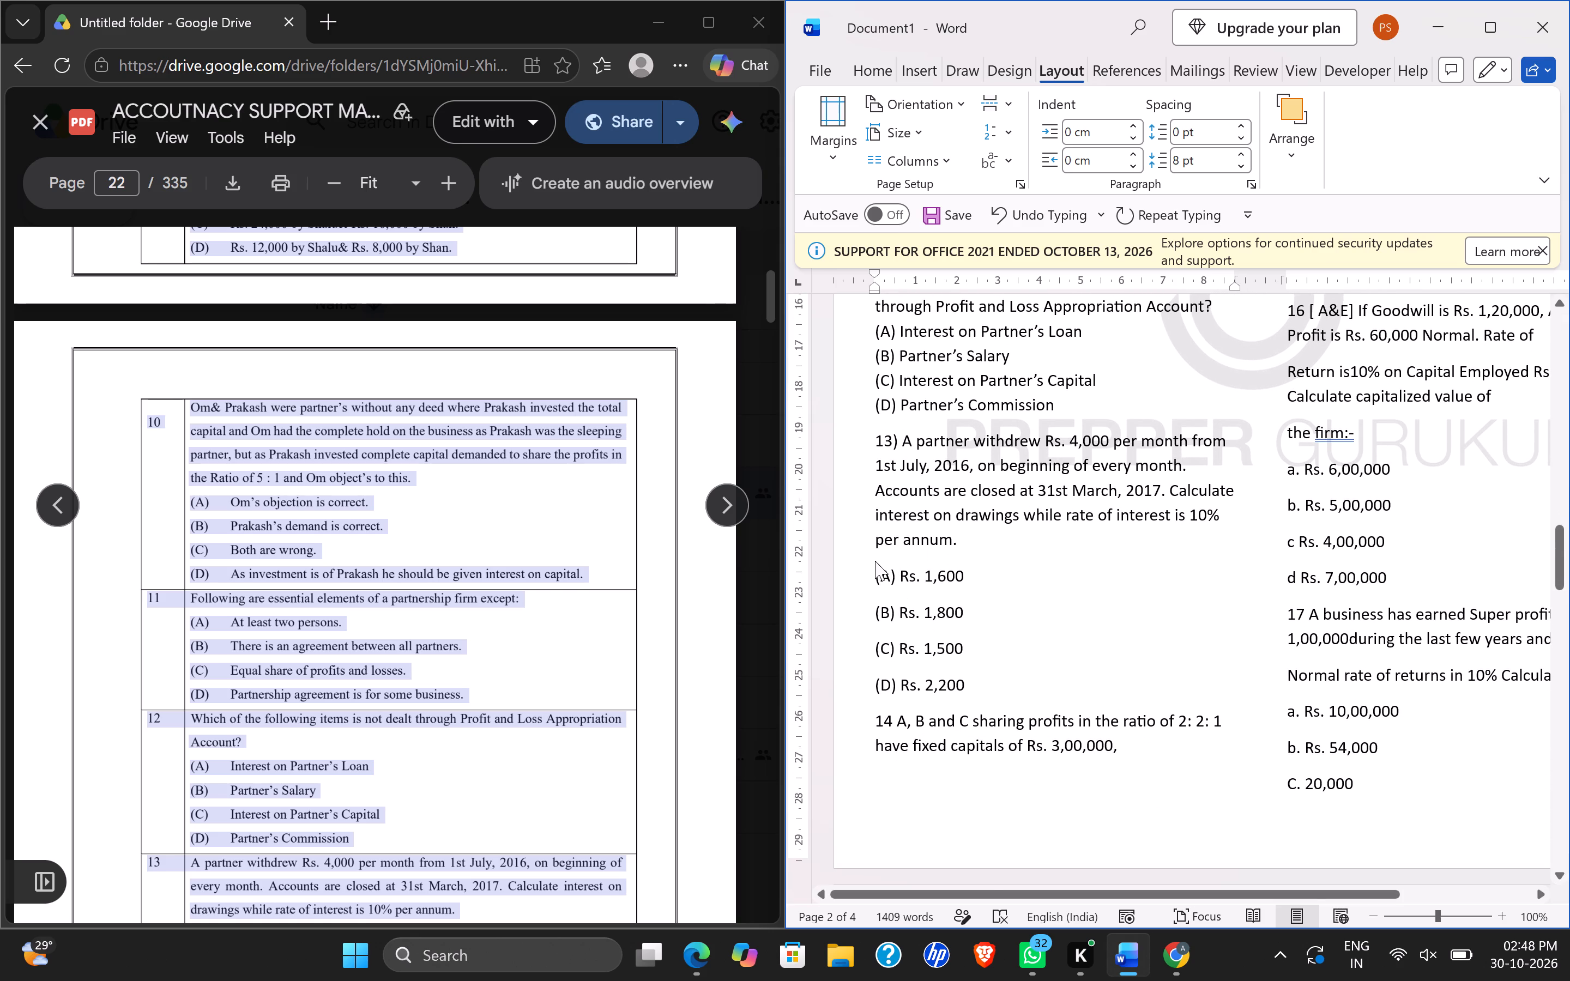
pyautogui.click(872, 579)
pyautogui.press('BackSpace')
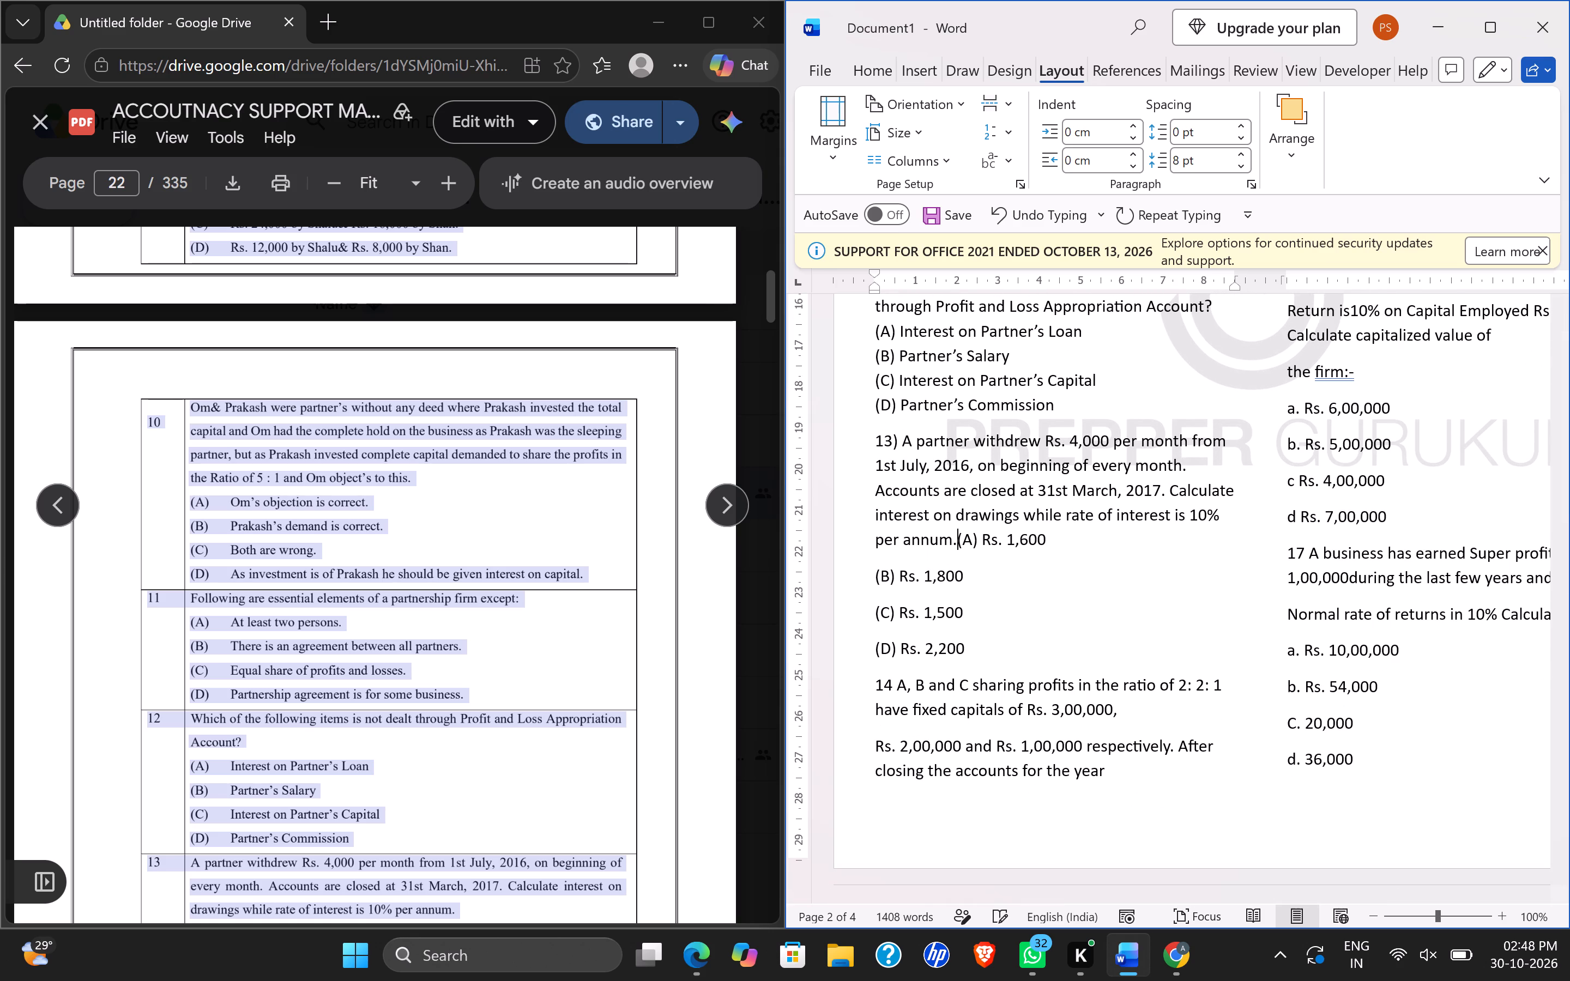
pyautogui.hotkey('shift', 'Return')
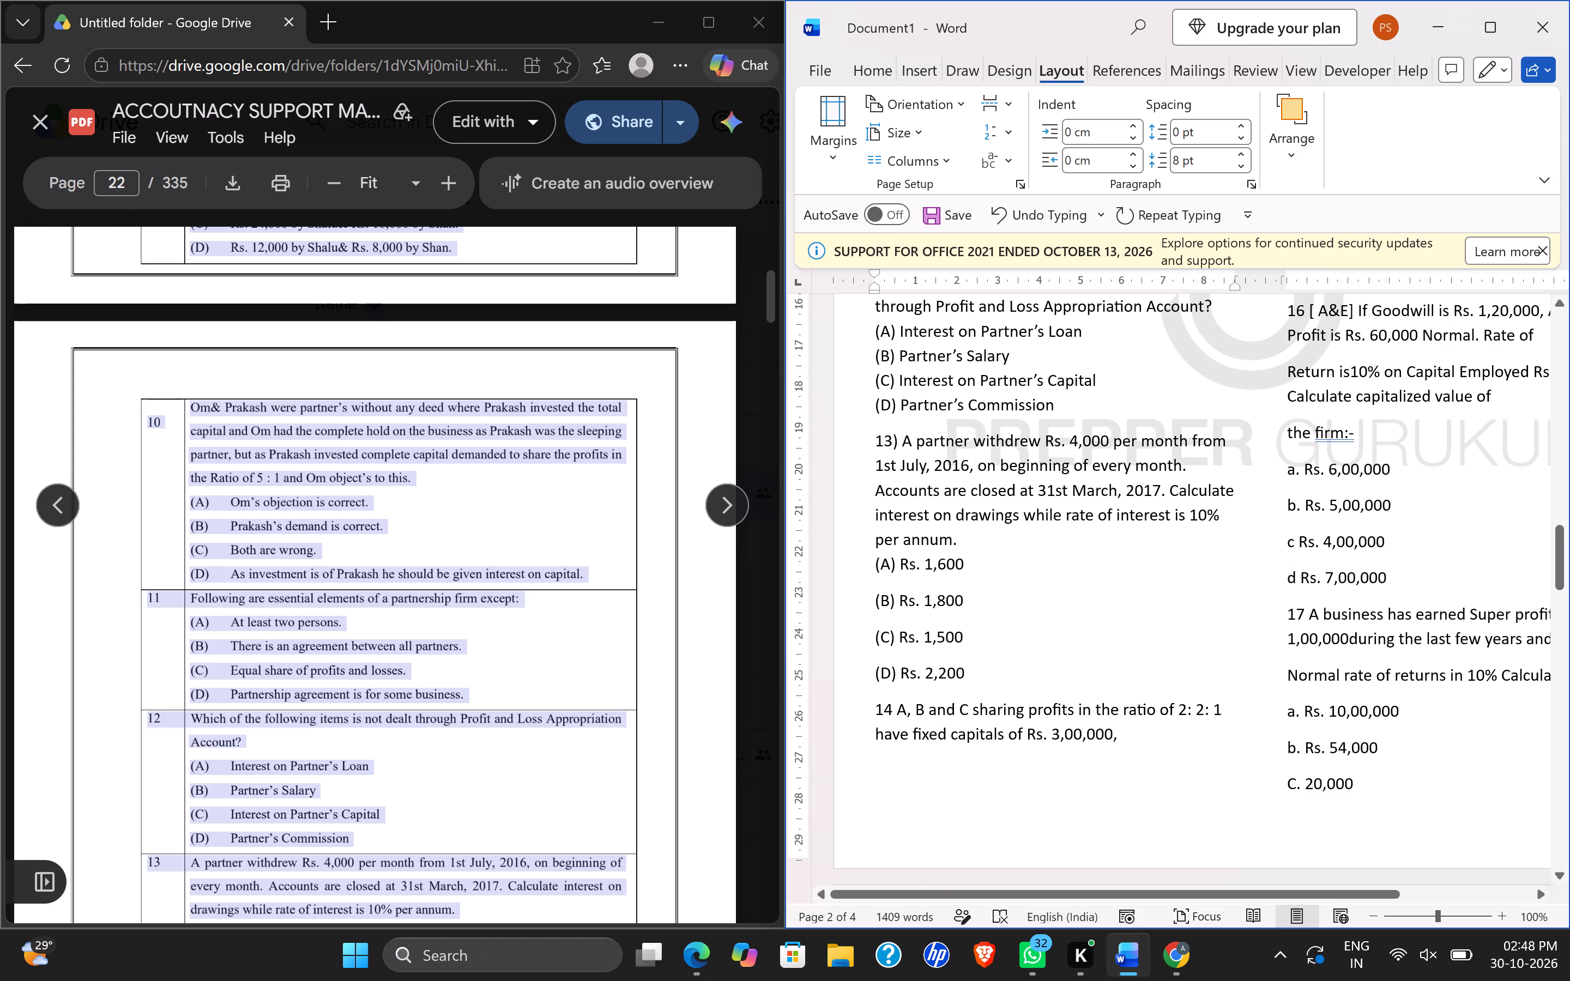
pyautogui.click(869, 609)
pyautogui.press('\\')
pyautogui.press('BackSpace')
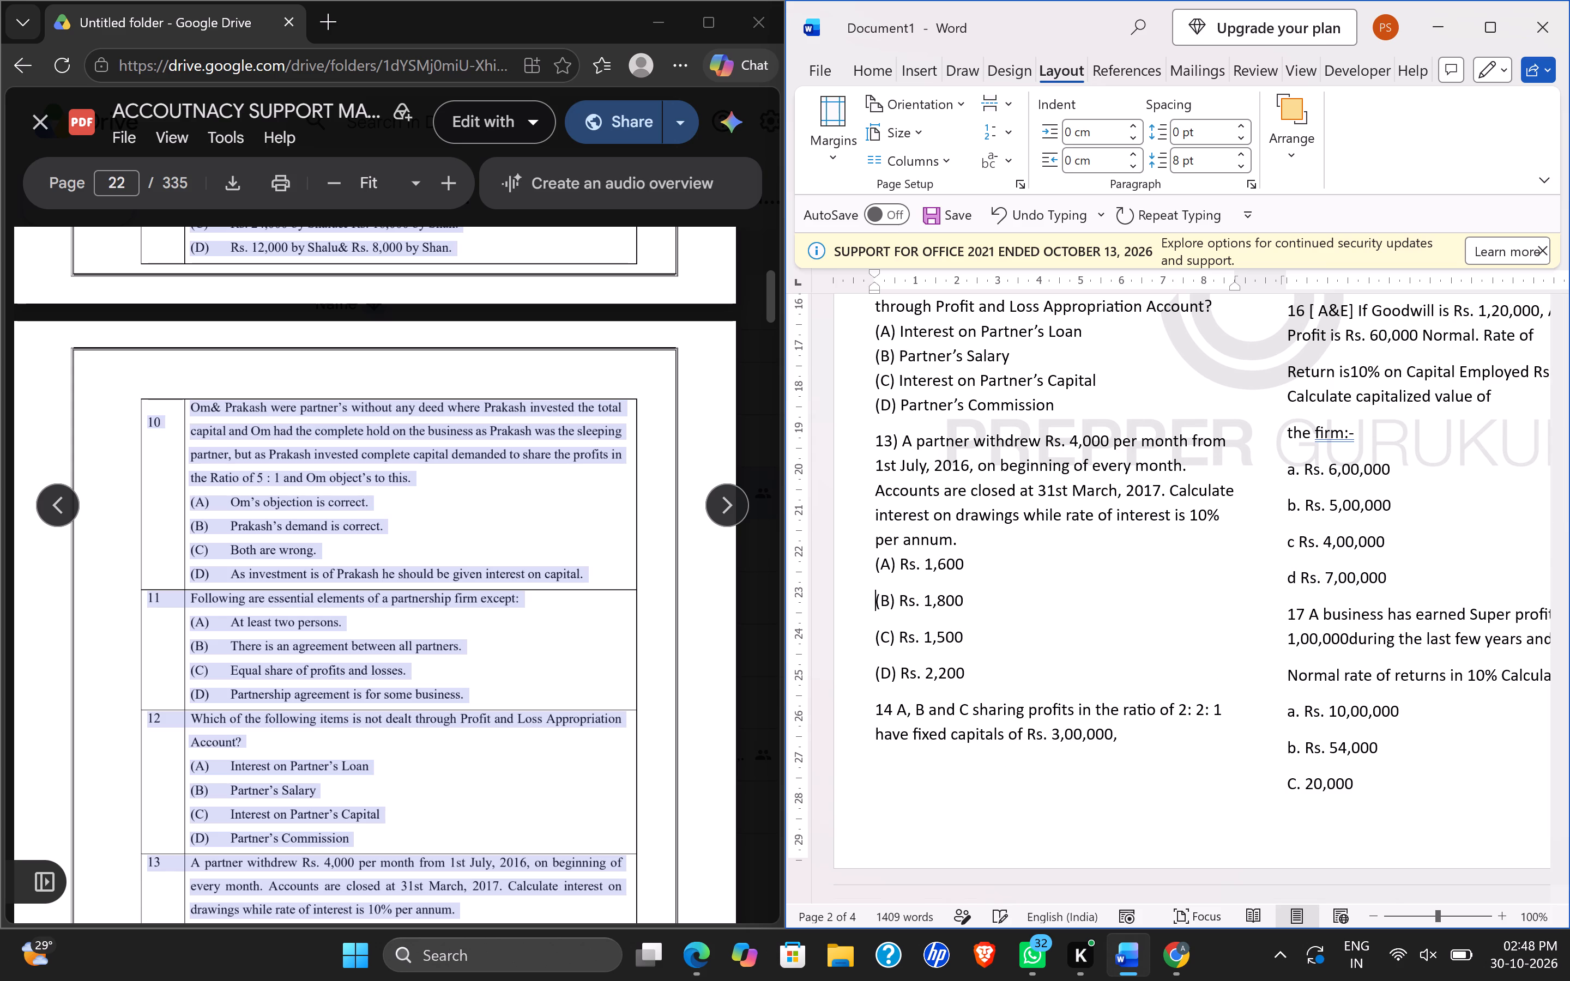
pyautogui.press('BackSpace')
pyautogui.hotkey('shift', 'Return')
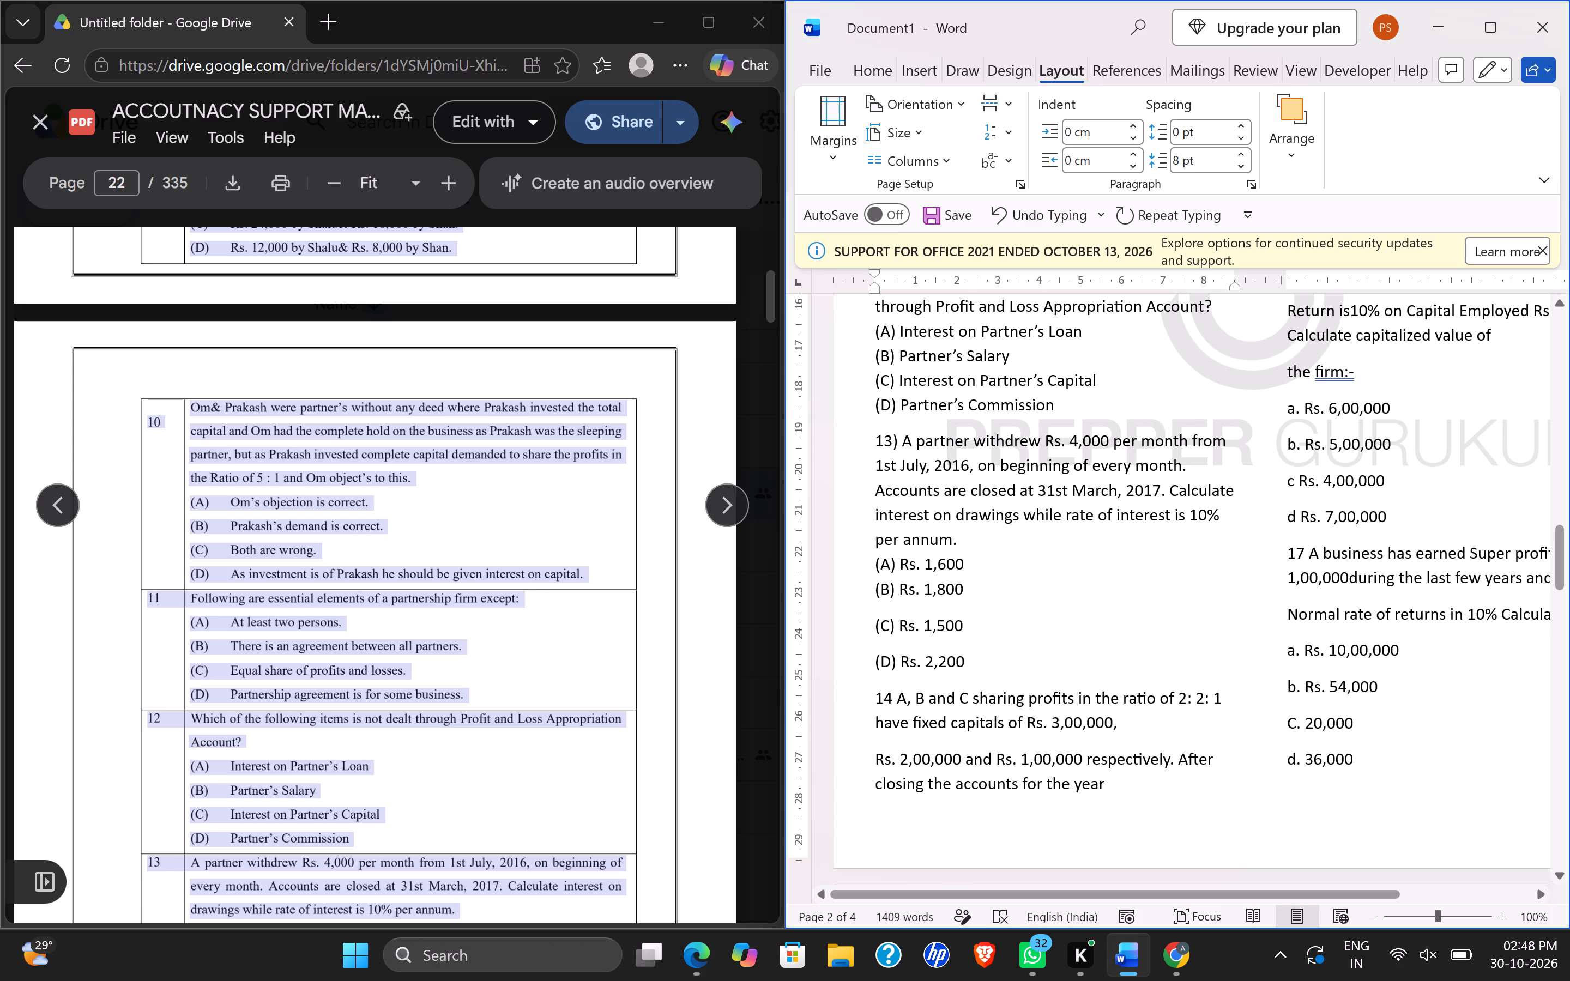
pyautogui.click(872, 623)
pyautogui.press('BackSpace')
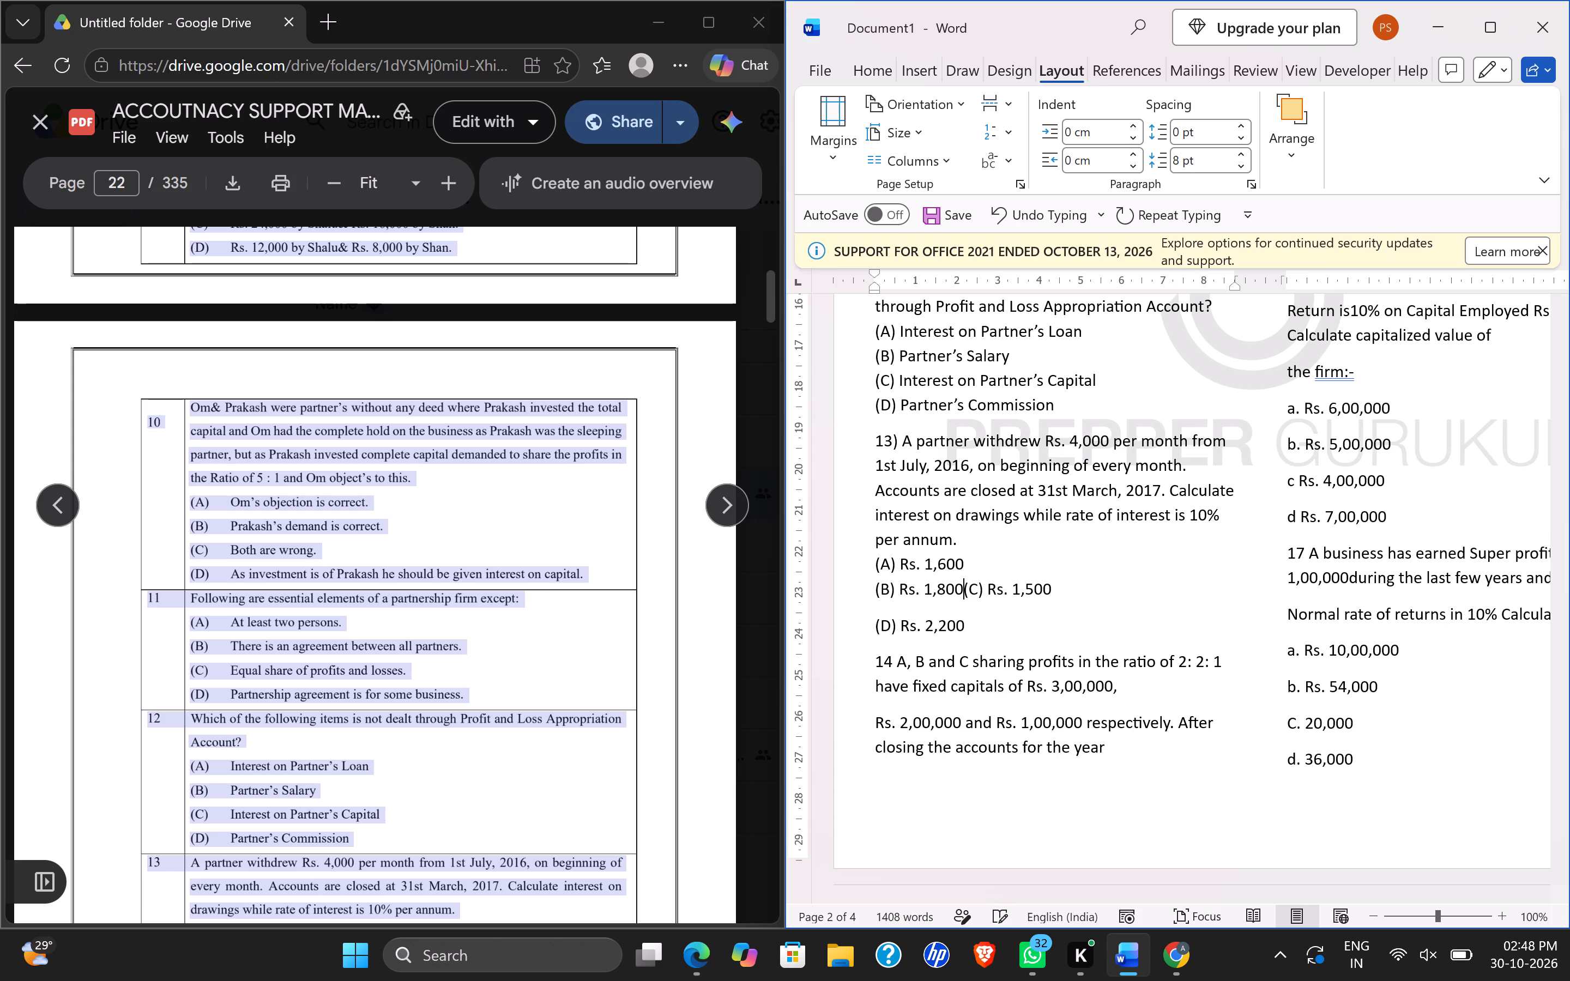
pyautogui.hotkey('shift', 'Return')
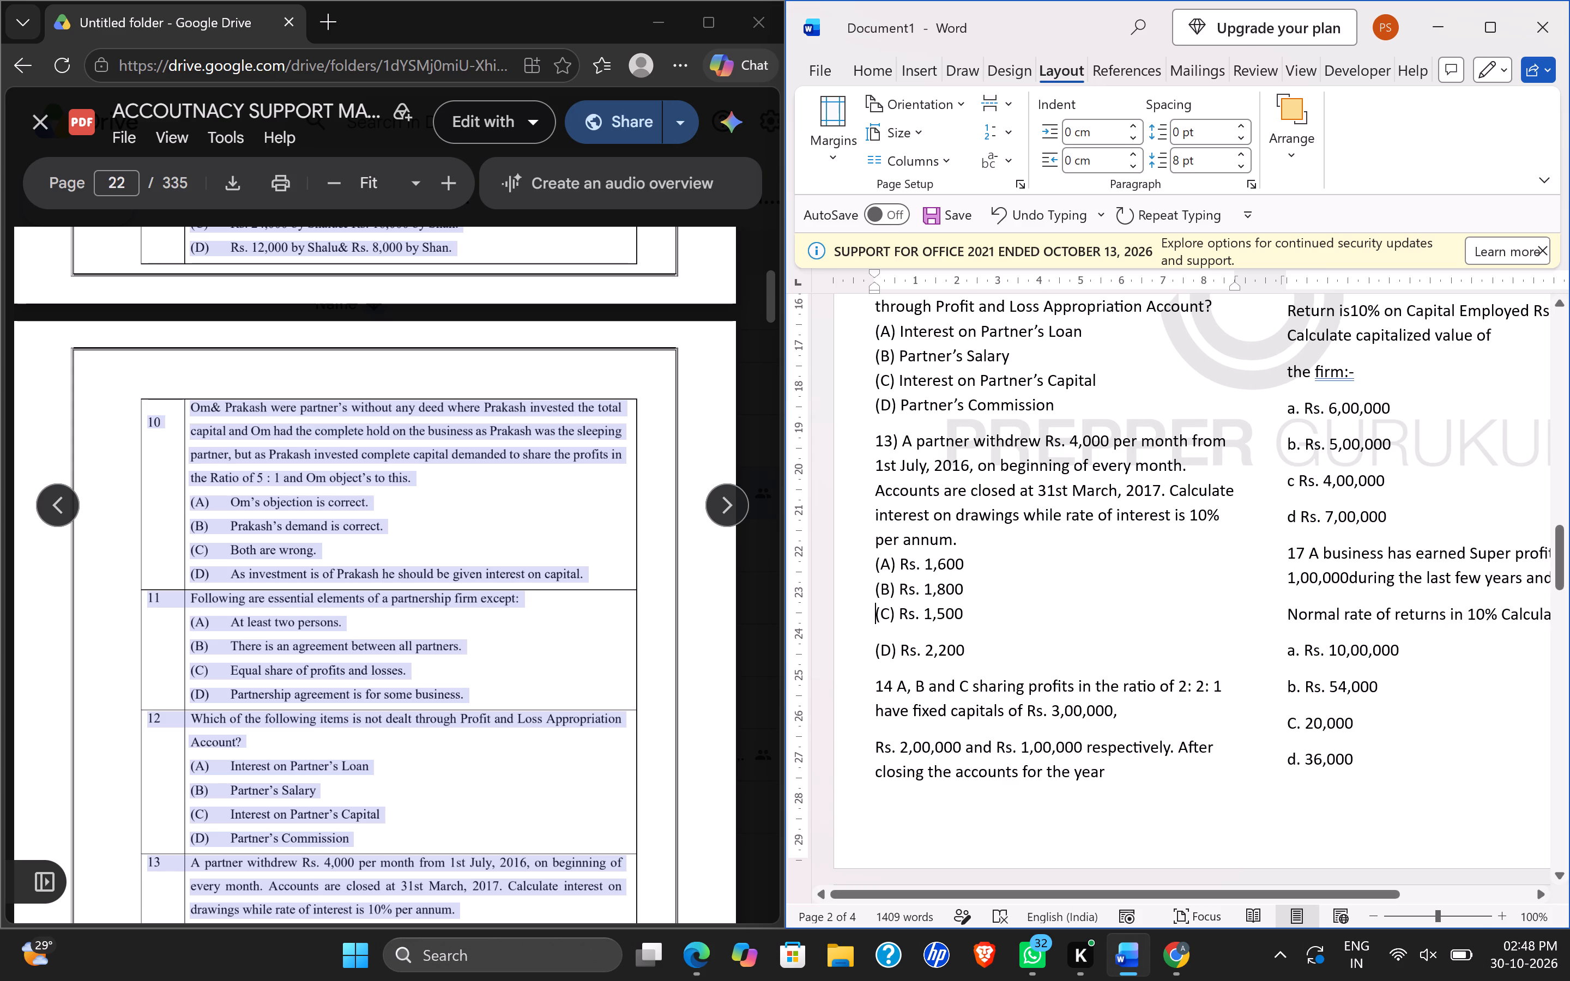
pyautogui.click(871, 665)
pyautogui.press('BackSpace')
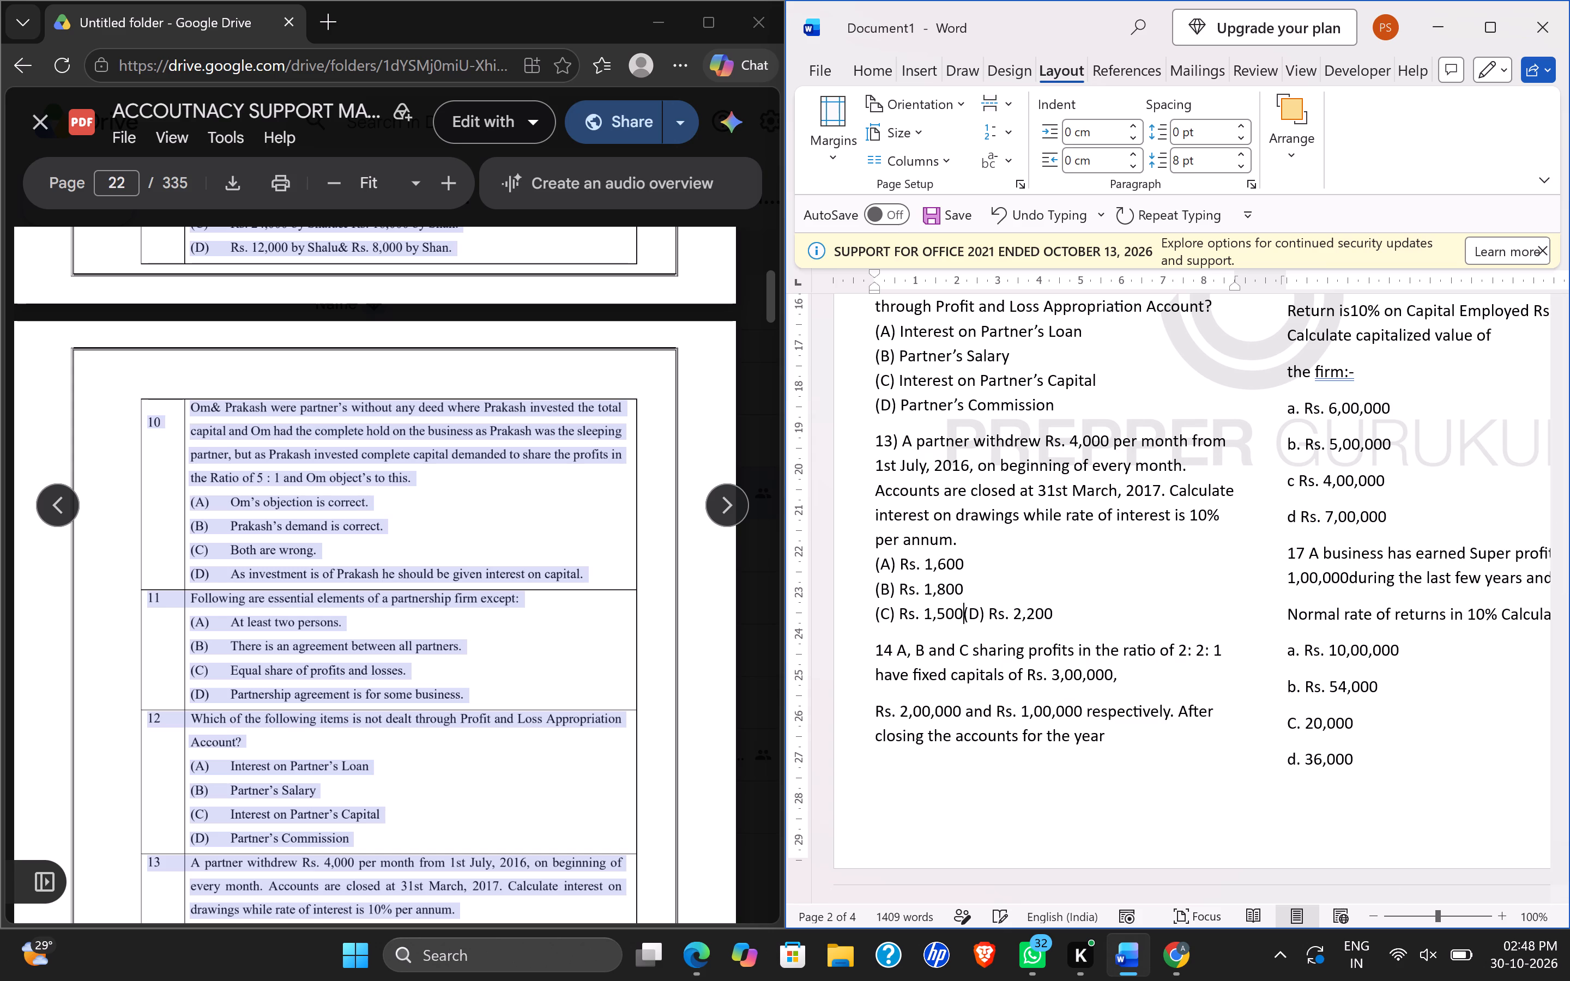
pyautogui.hotkey('shift', 'Return')
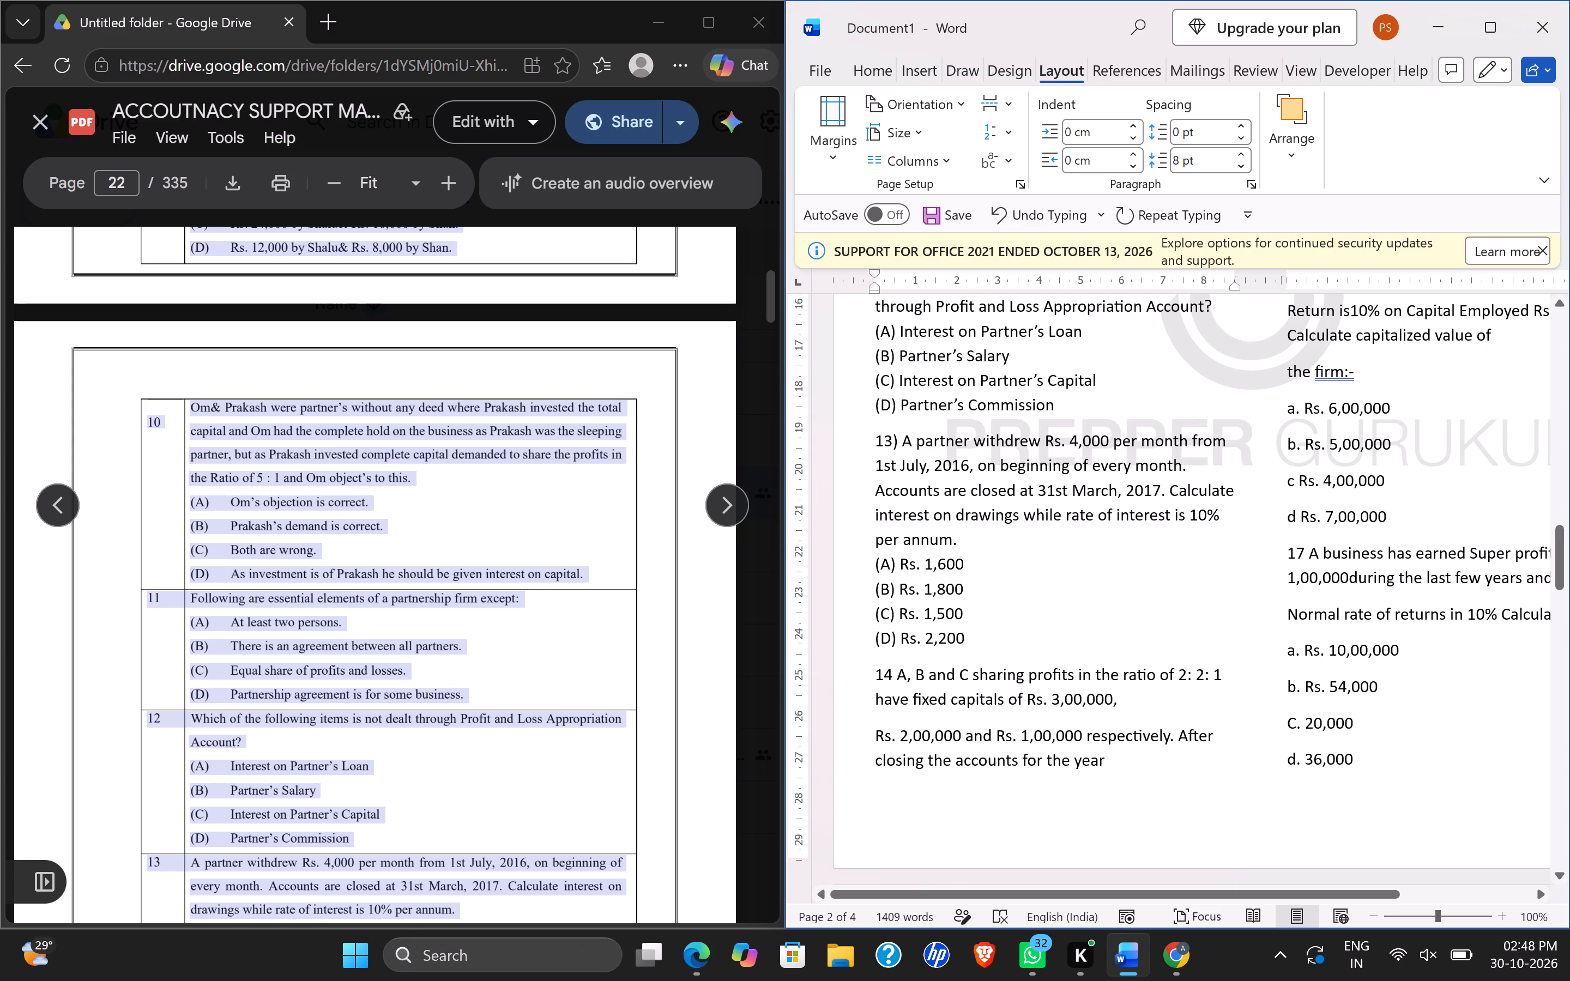
# Change question 14's number to the "14)" style.
pyautogui.click(892, 674)
pyautogui.hotkey('shift', ')')
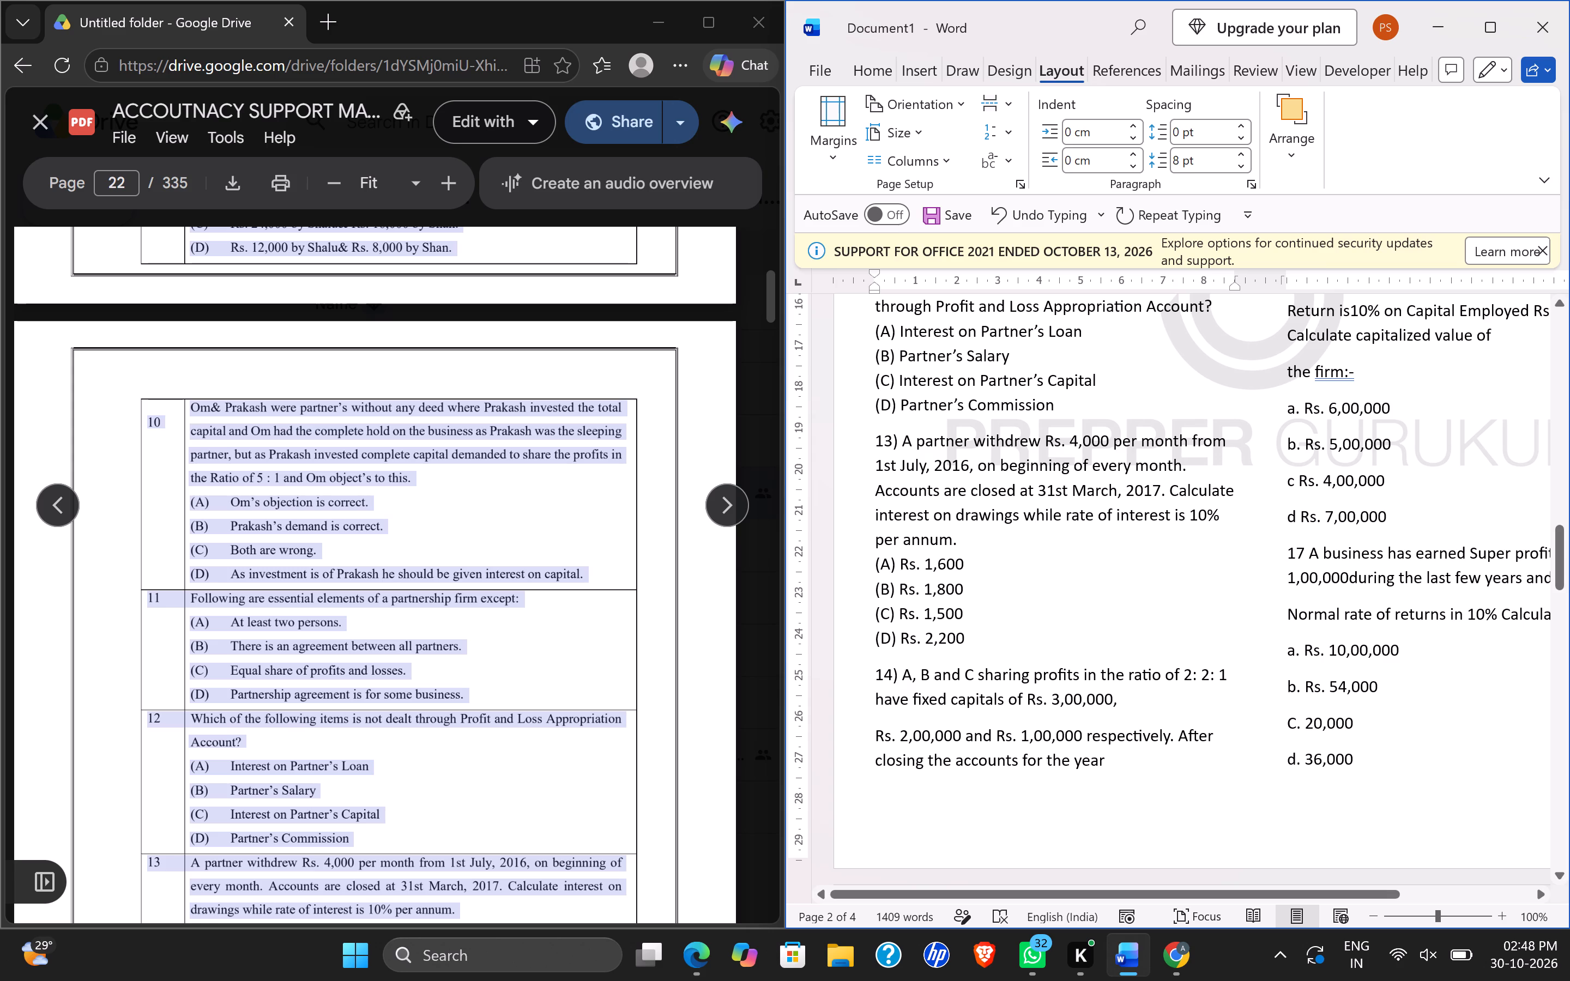
# Join question 14's broken lines starting "Rs. 2,00,000", "ending 31st March 2019" and "@ 12% instead" into one paragraph, separated by spaces.
pyautogui.scroll(-1, 691, 640)
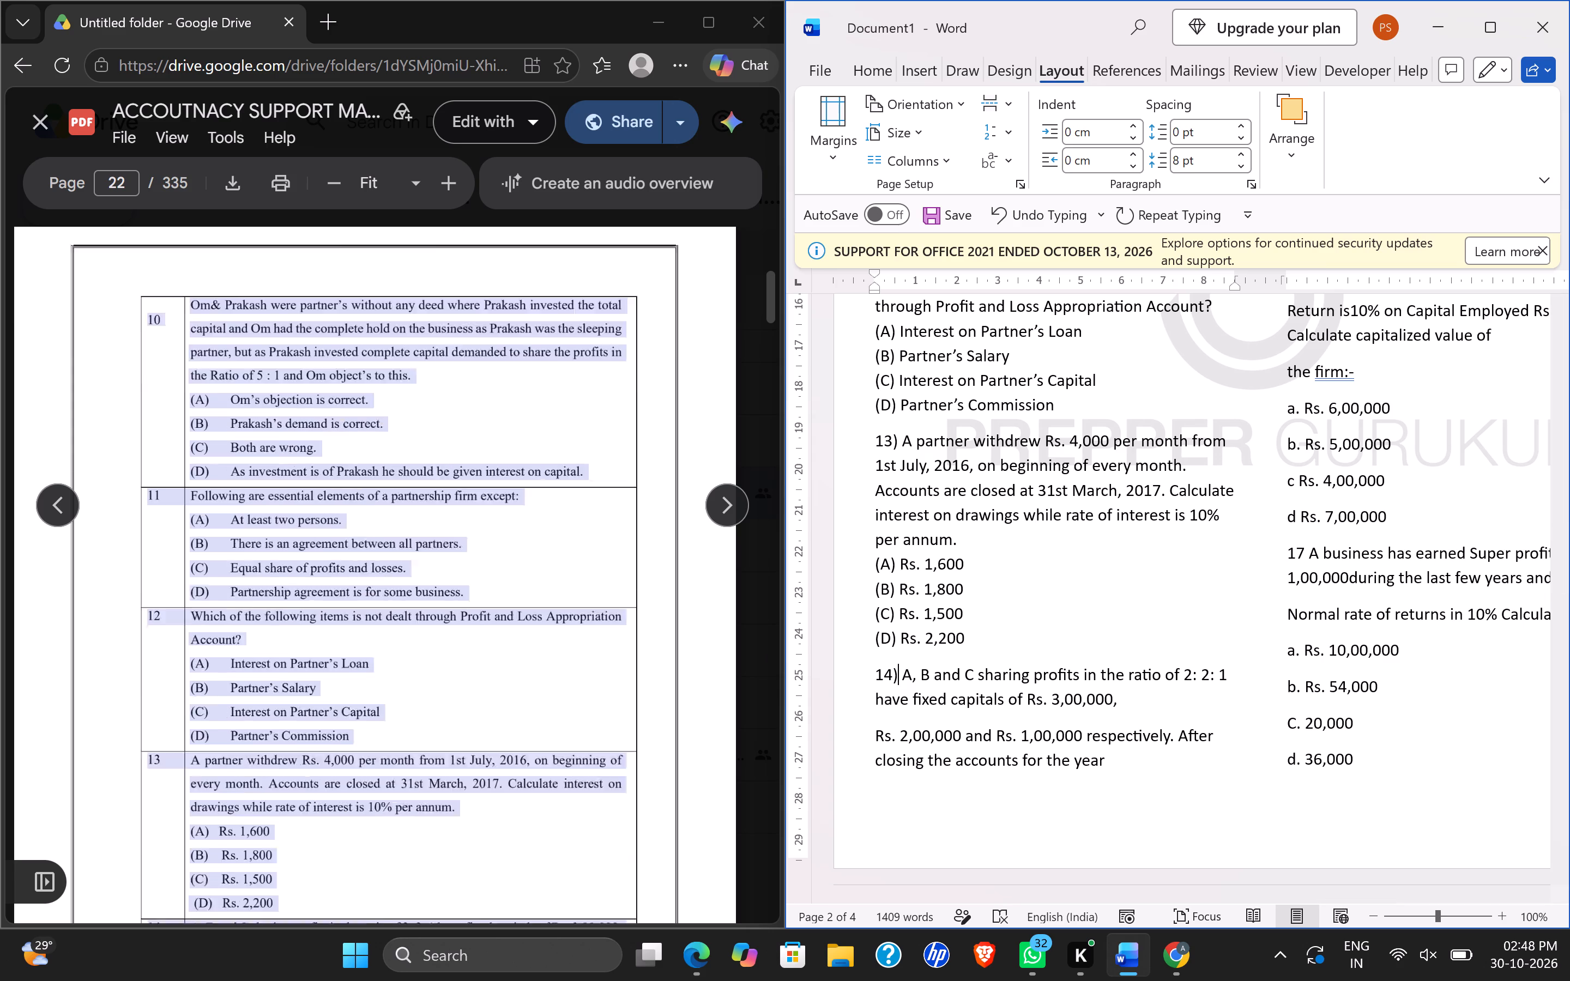
pyautogui.scroll(-2, 691, 640)
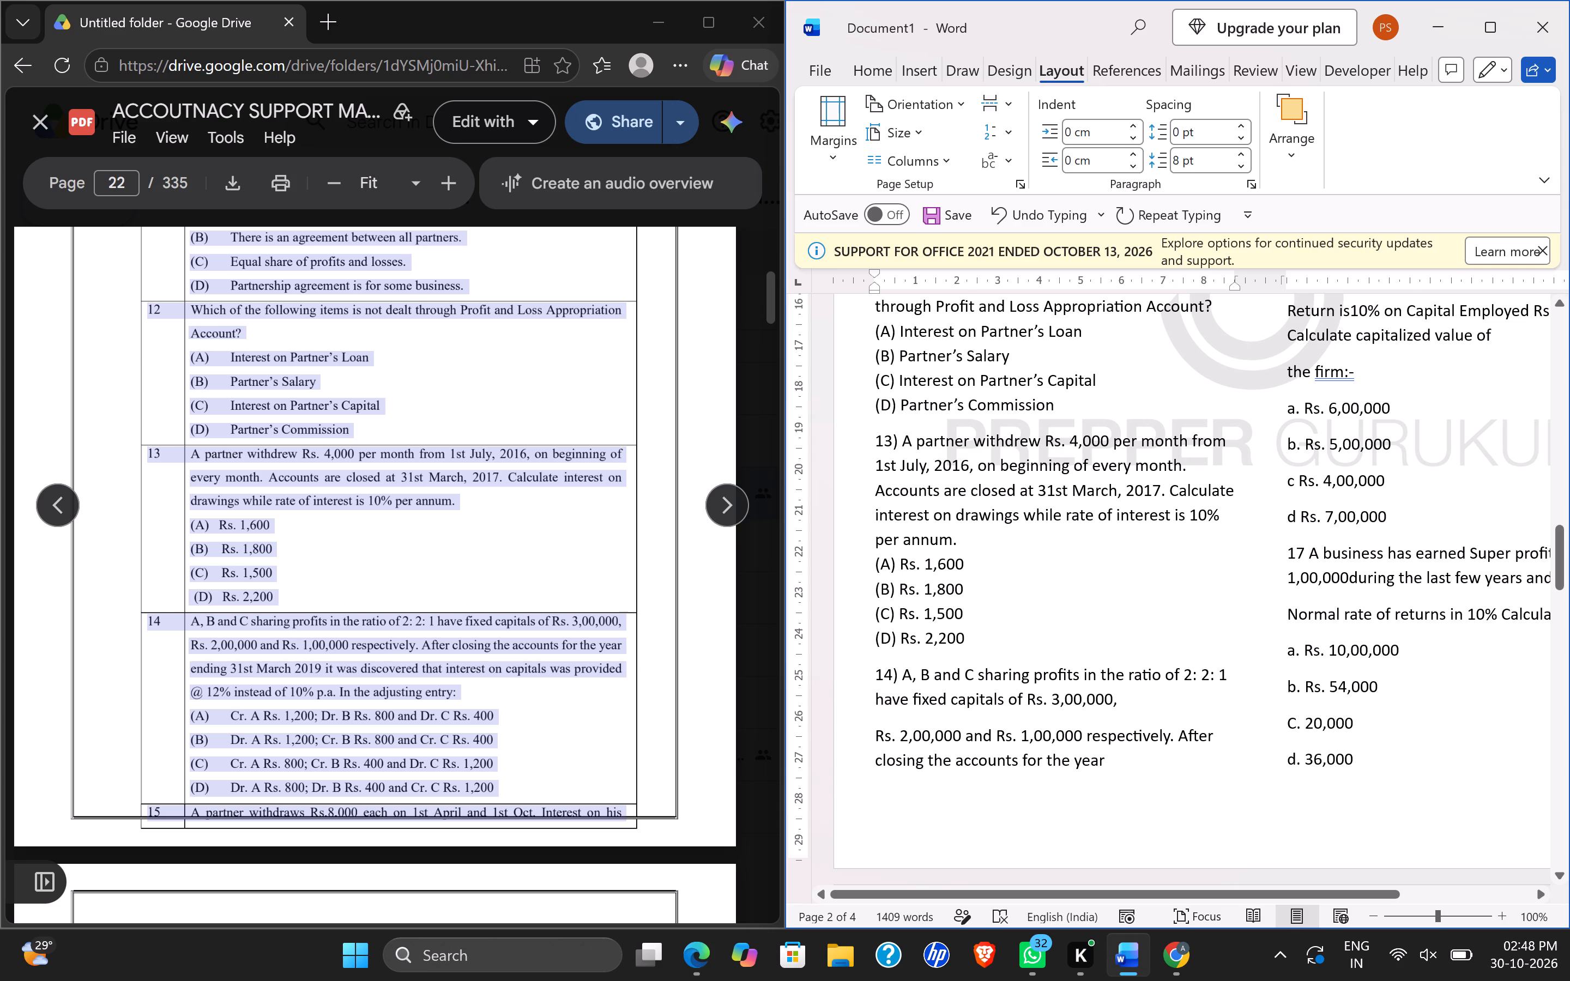
pyautogui.click(878, 744)
pyautogui.press('BackSpace')
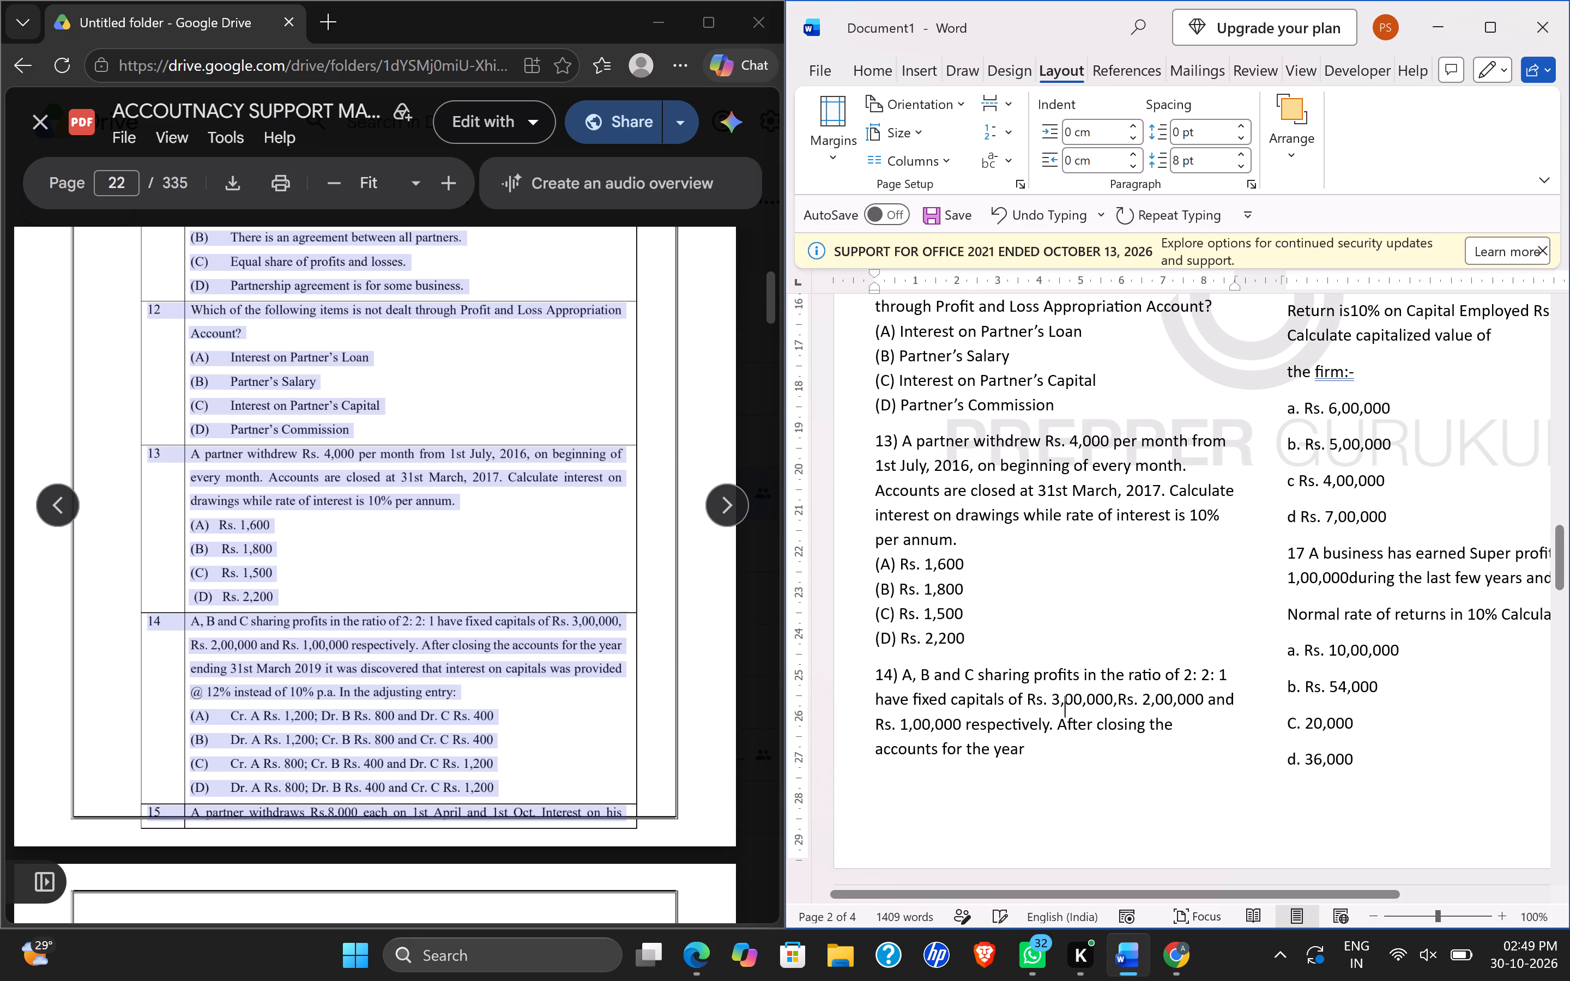
pyautogui.press('space')
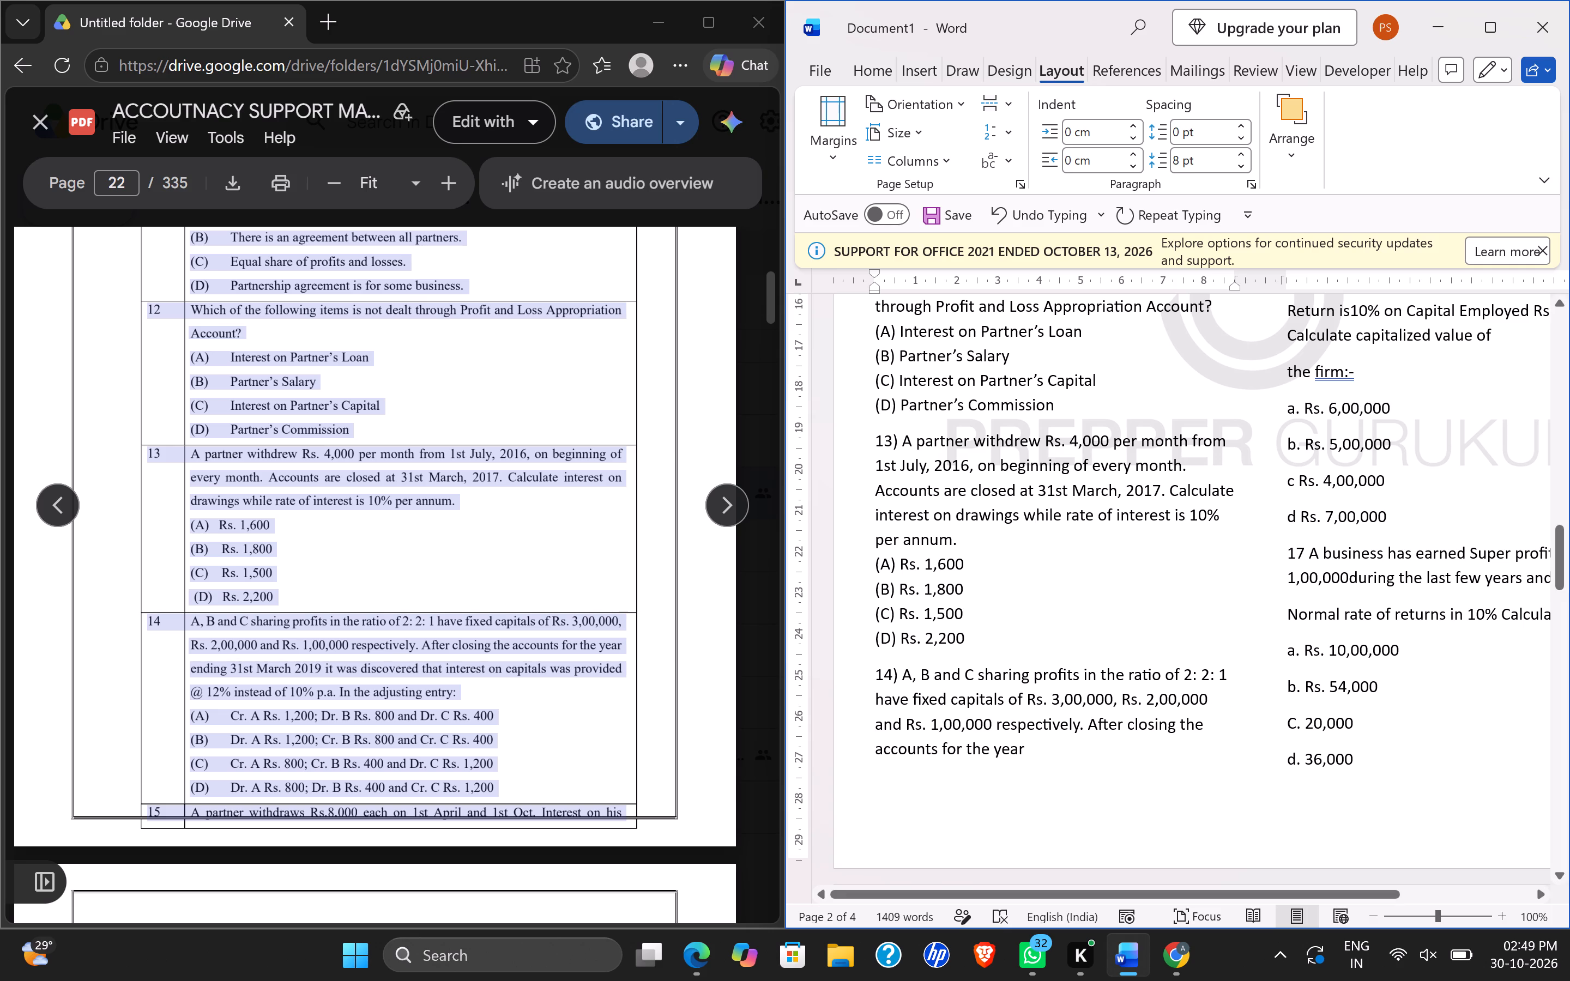
pyautogui.scroll(5, 1224, 554)
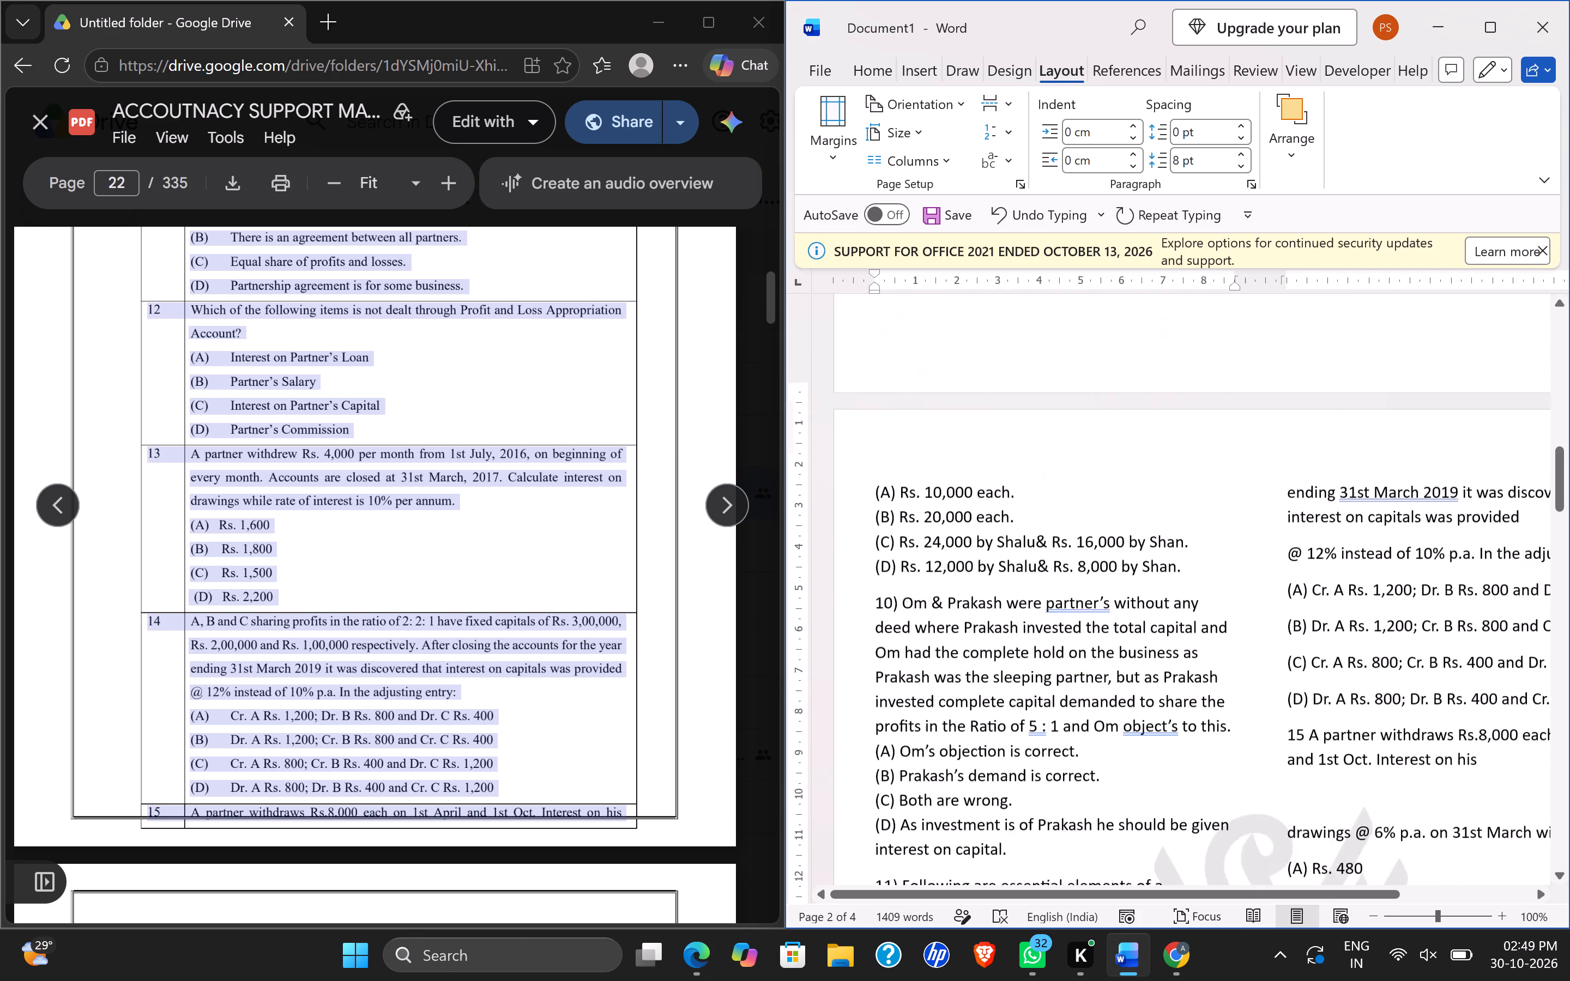
pyautogui.scroll(1, 1224, 554)
pyautogui.click(1290, 675)
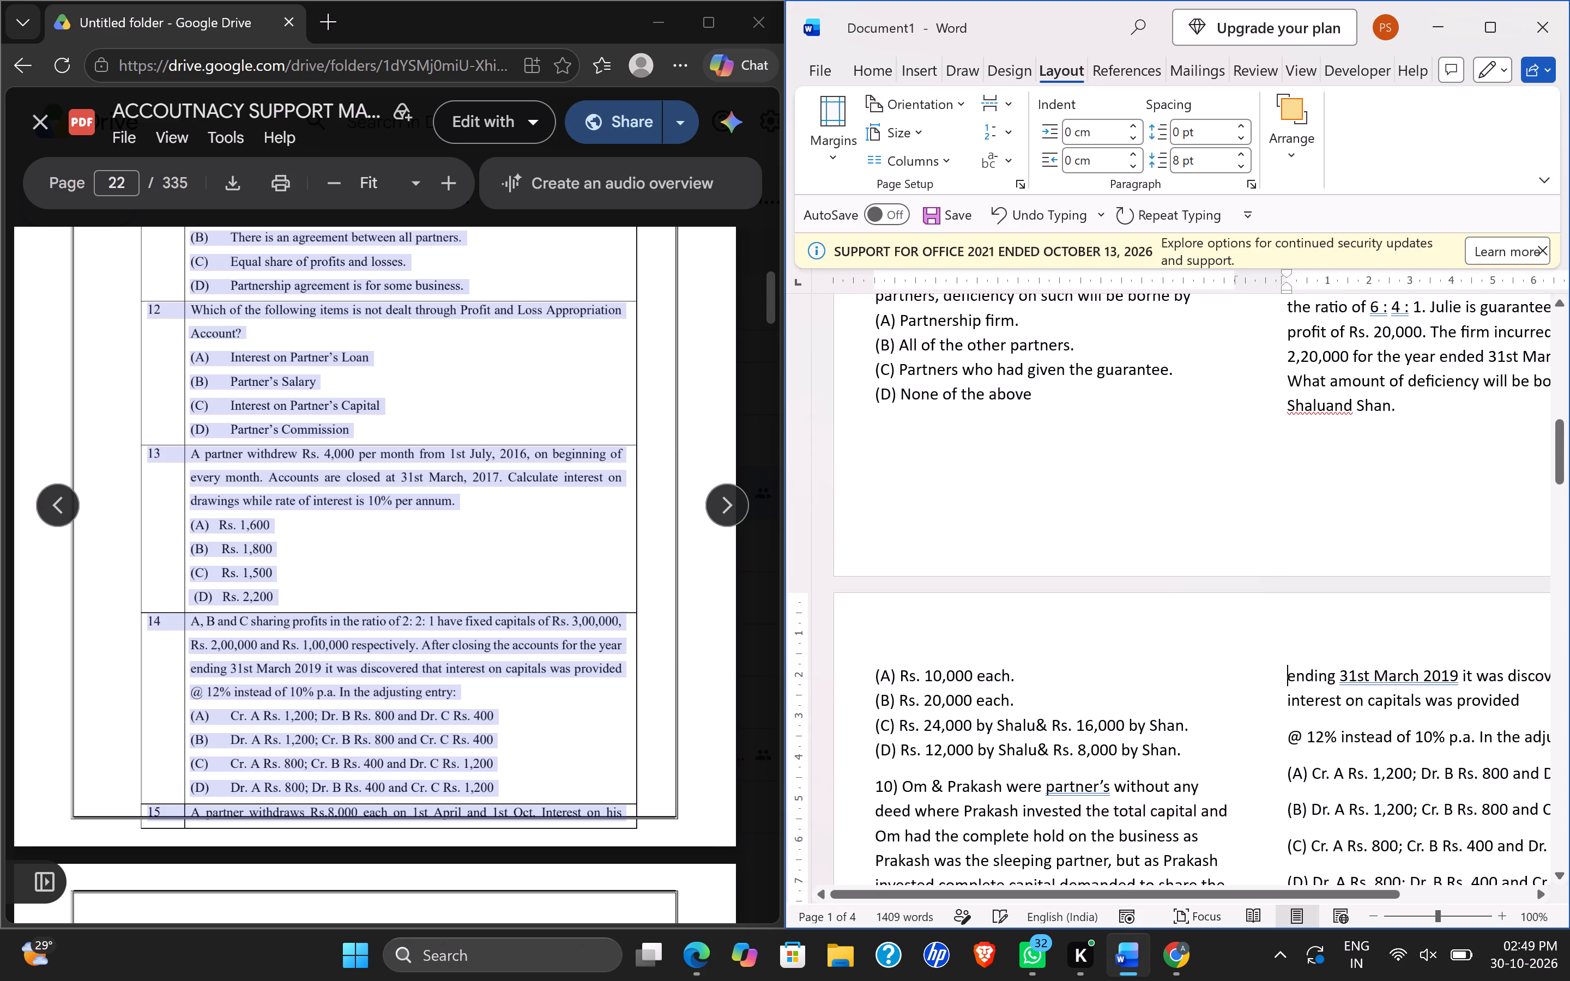
pyautogui.press('BackSpace')
pyautogui.scroll(-1, 1290, 675)
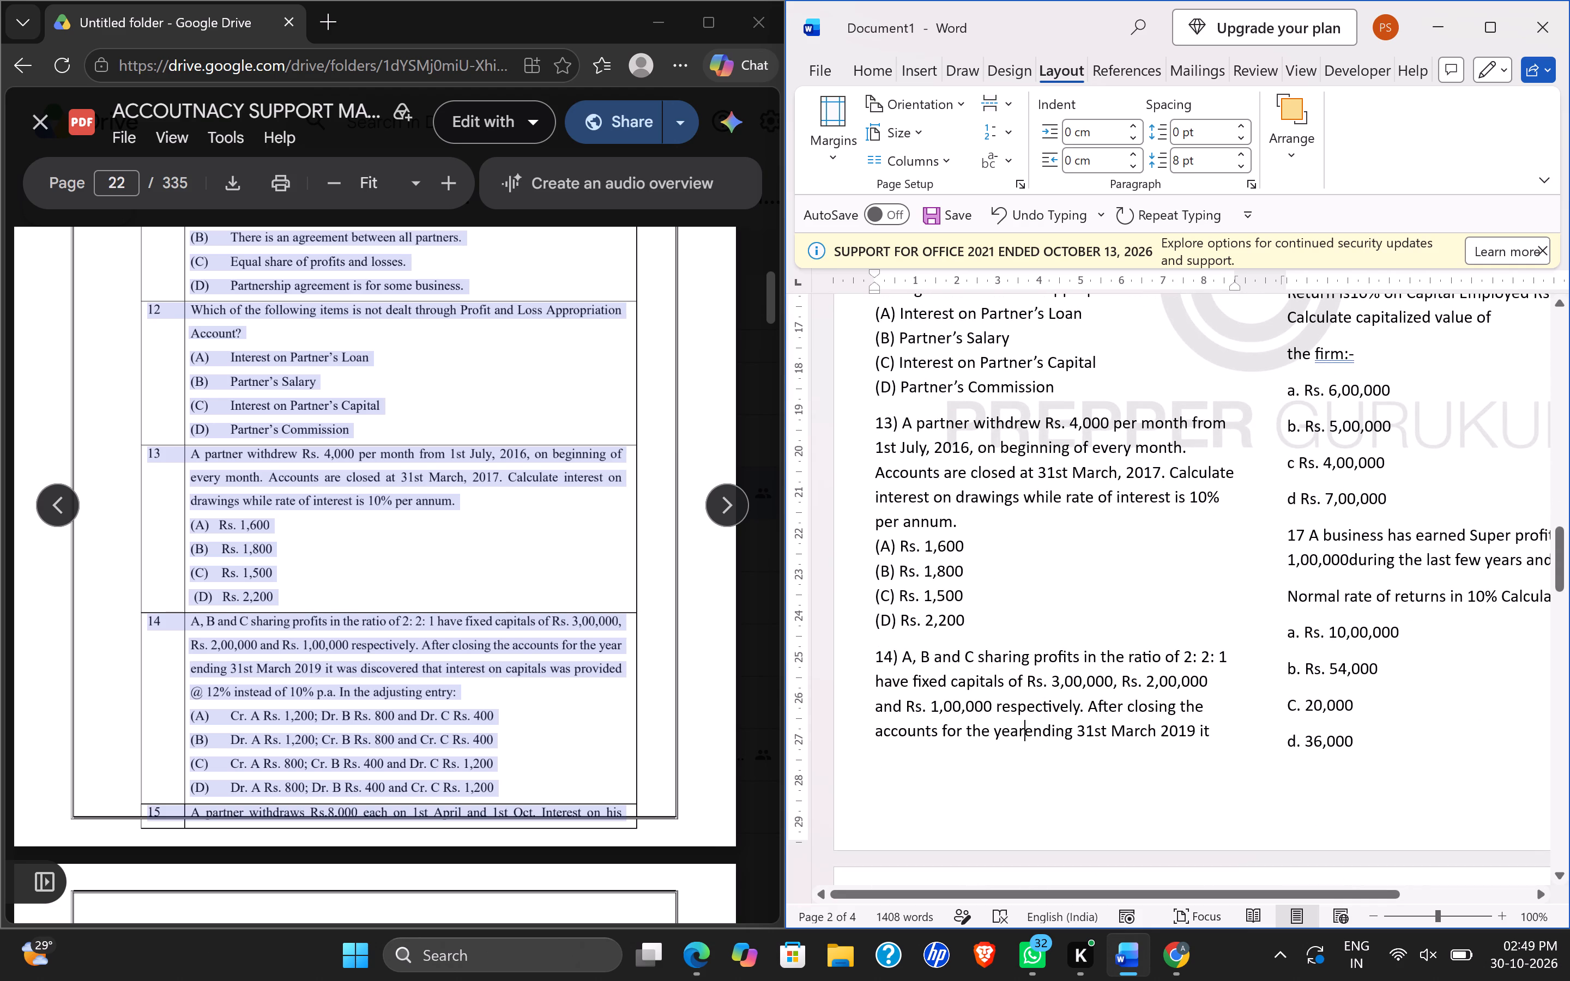
pyautogui.press('space')
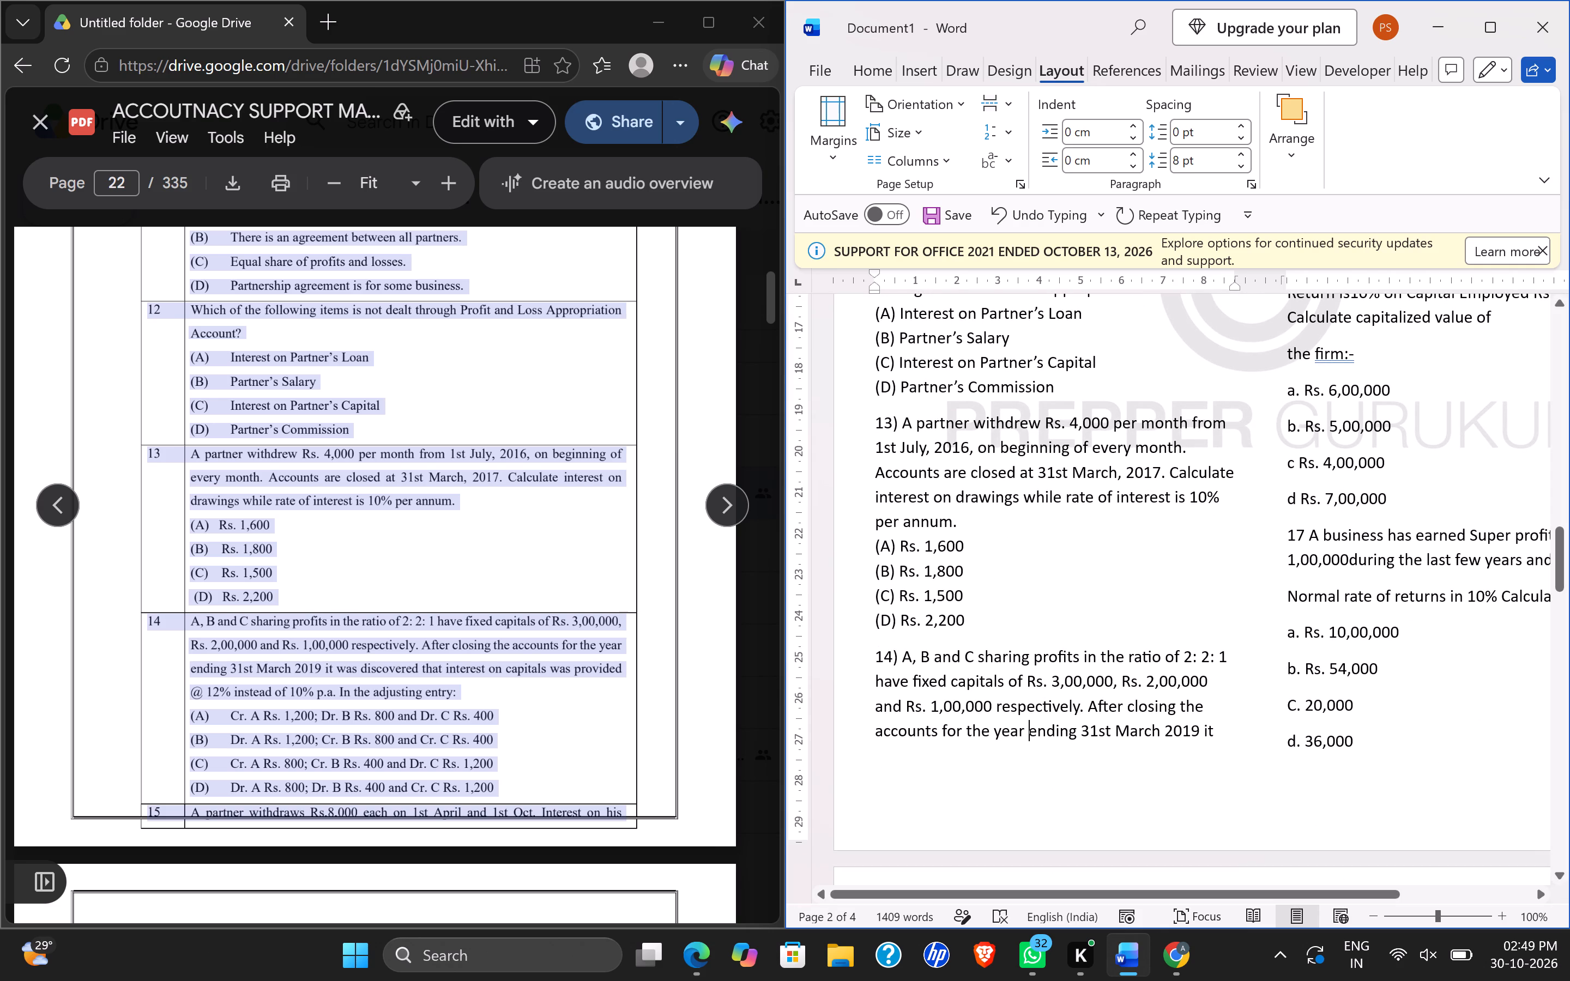
pyautogui.scroll(4, 1229, 727)
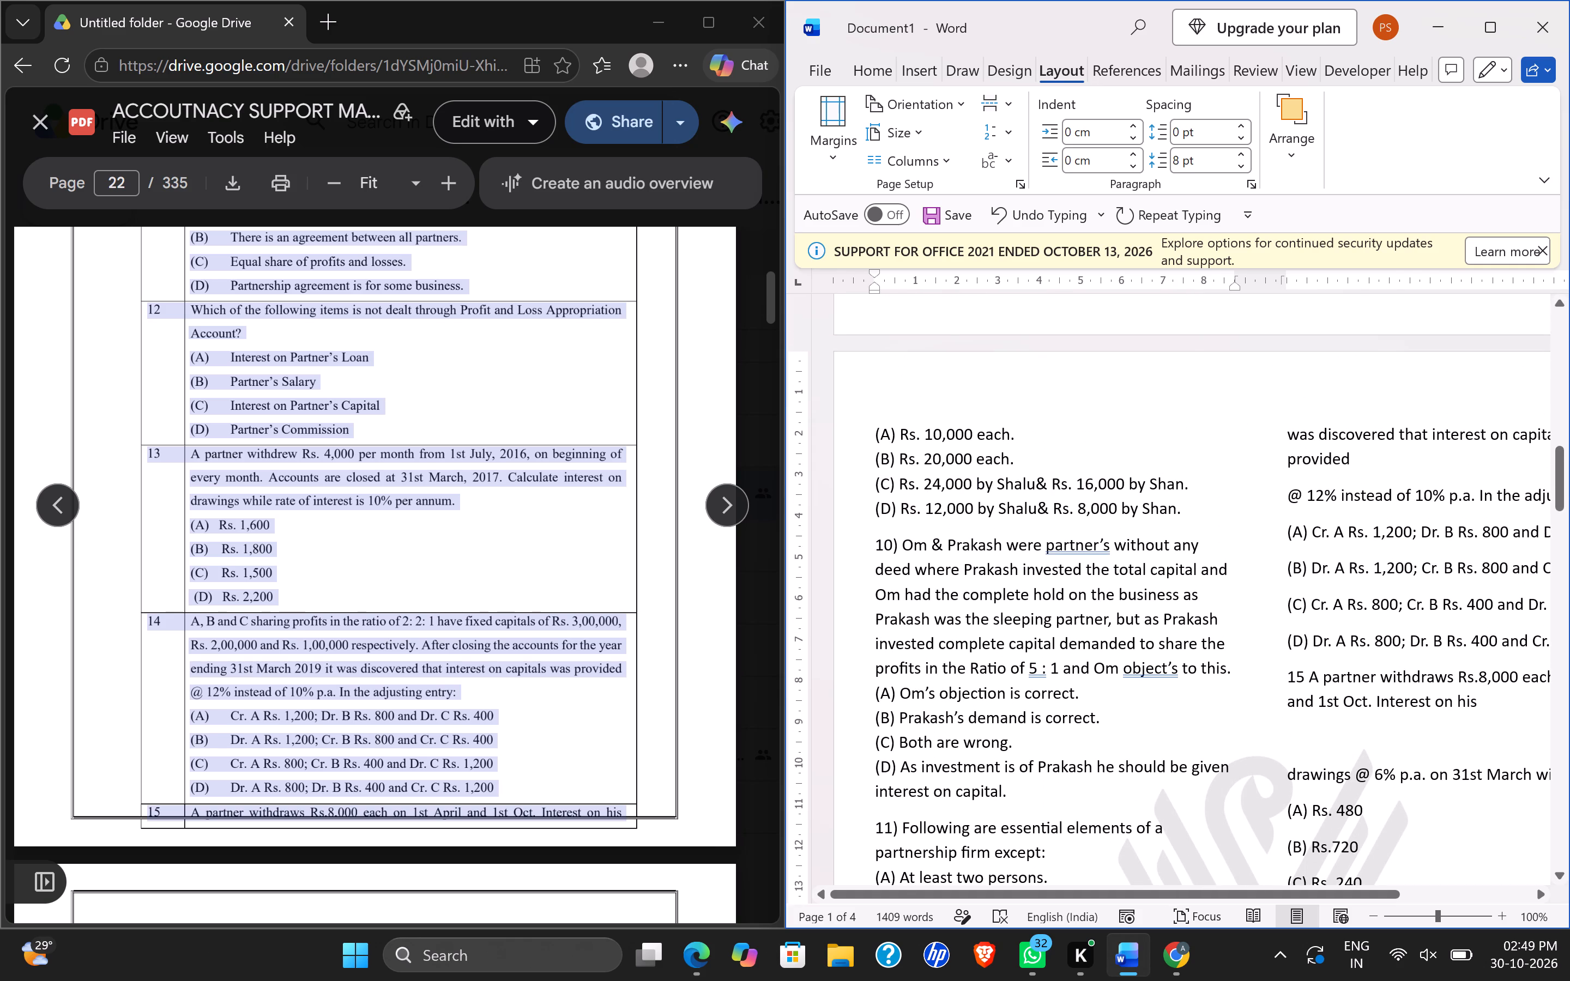
pyautogui.hscroll(-1, 1382, 475)
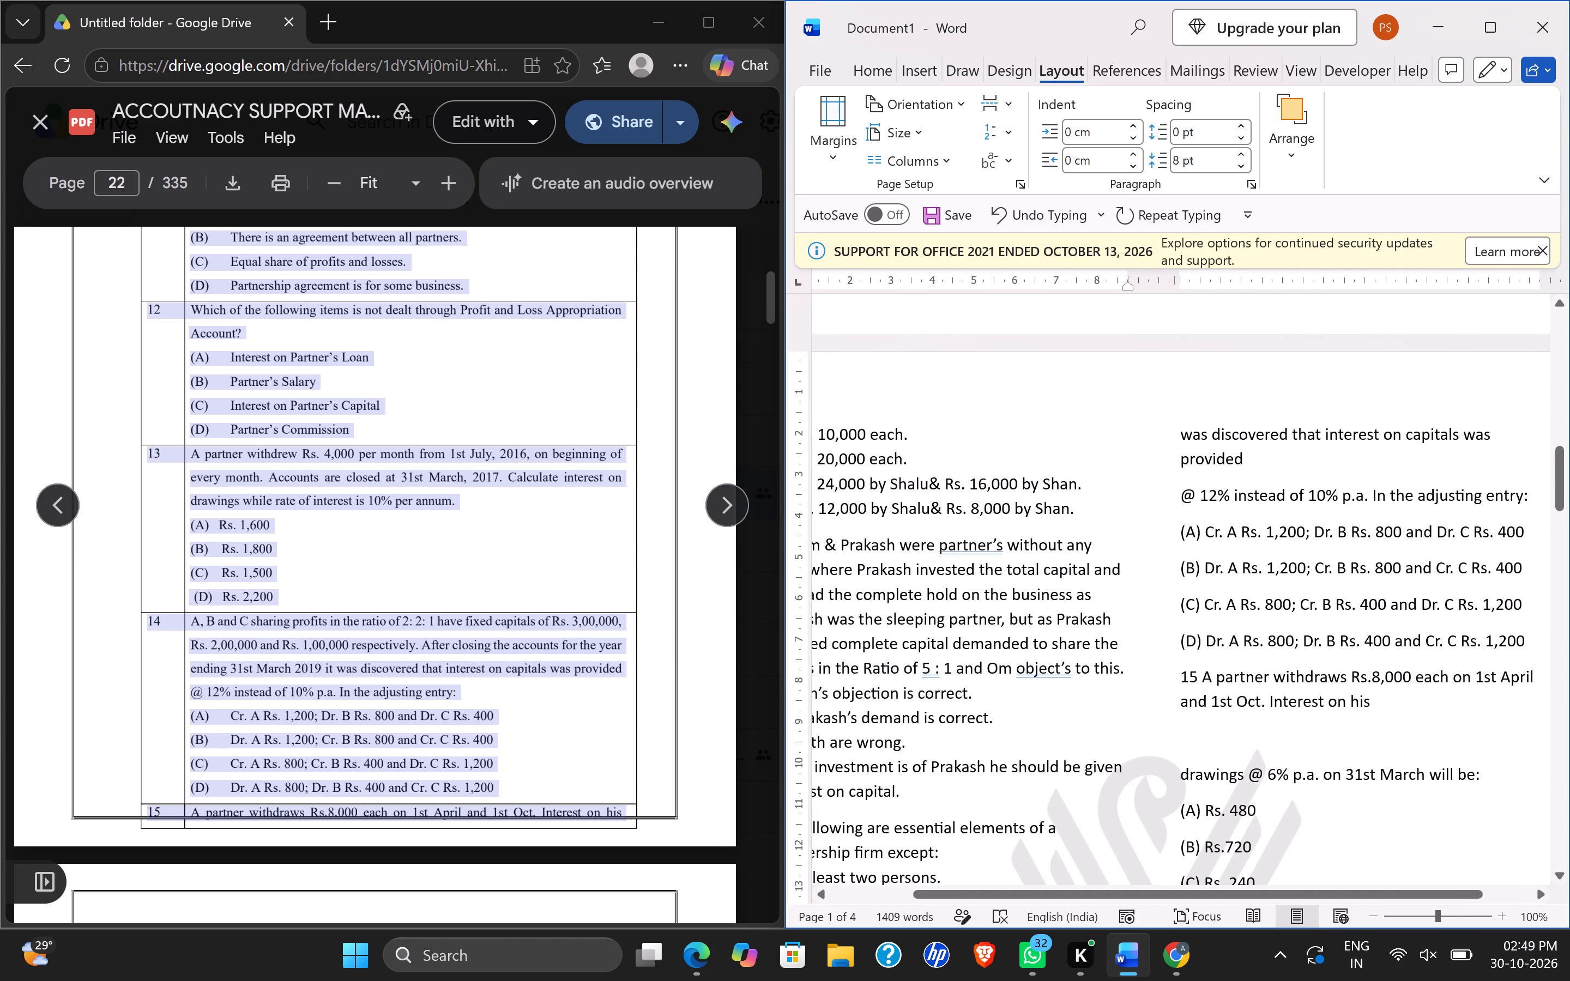
pyautogui.click(1185, 498)
pyautogui.press('BackSpace')
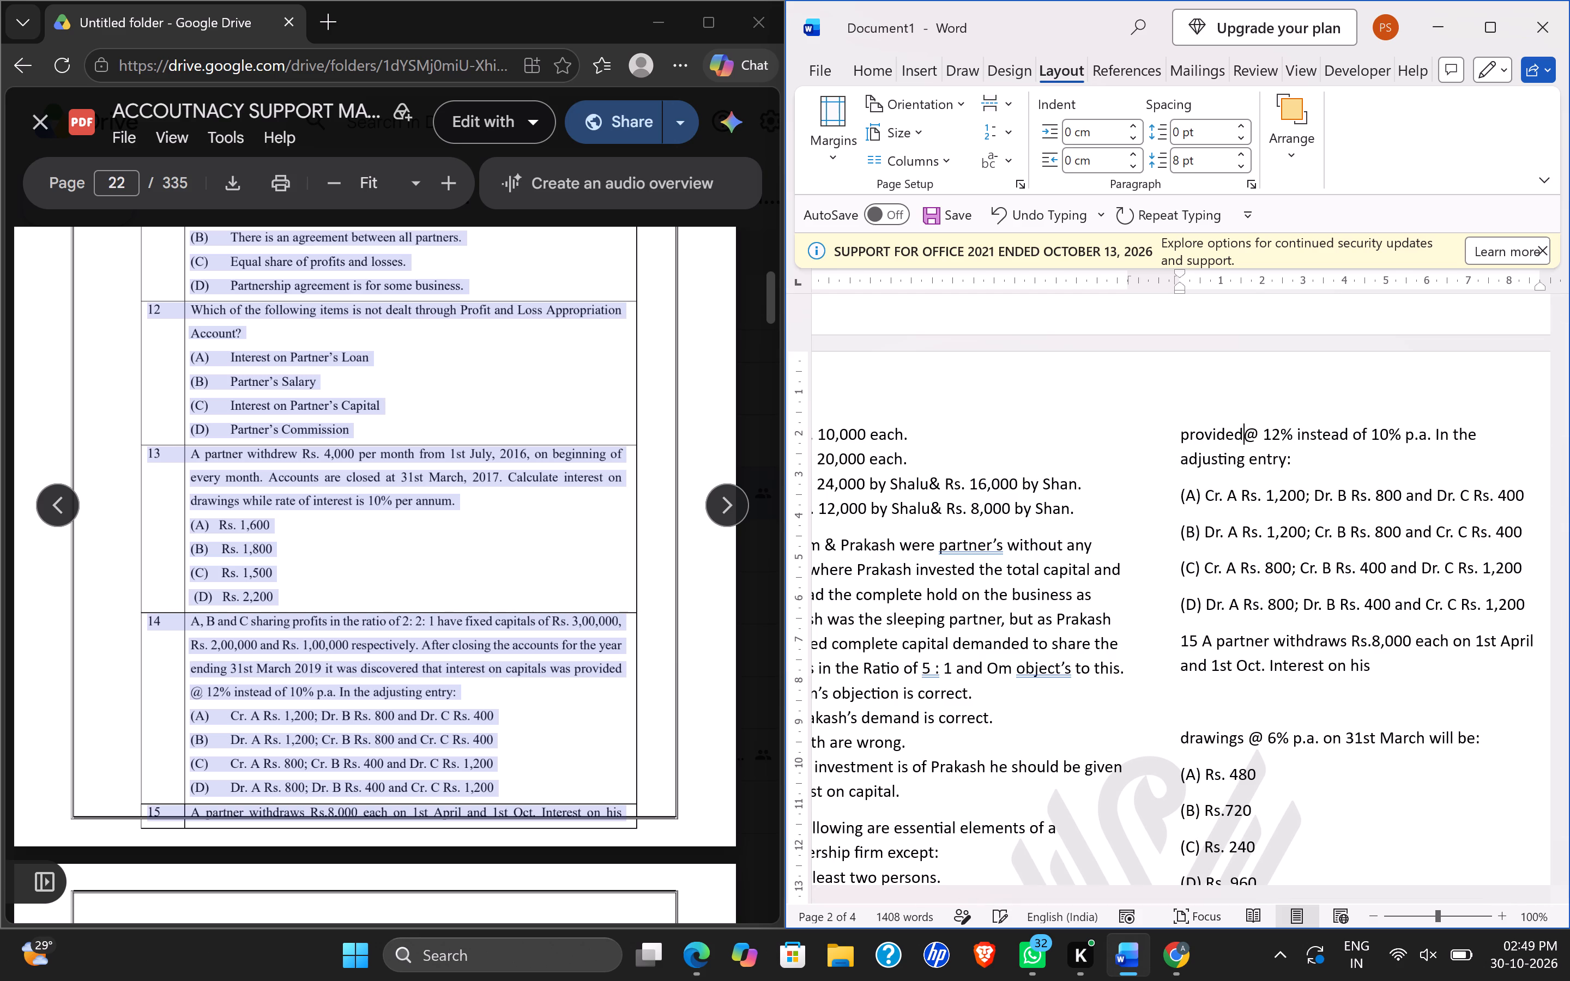
pyautogui.press('space')
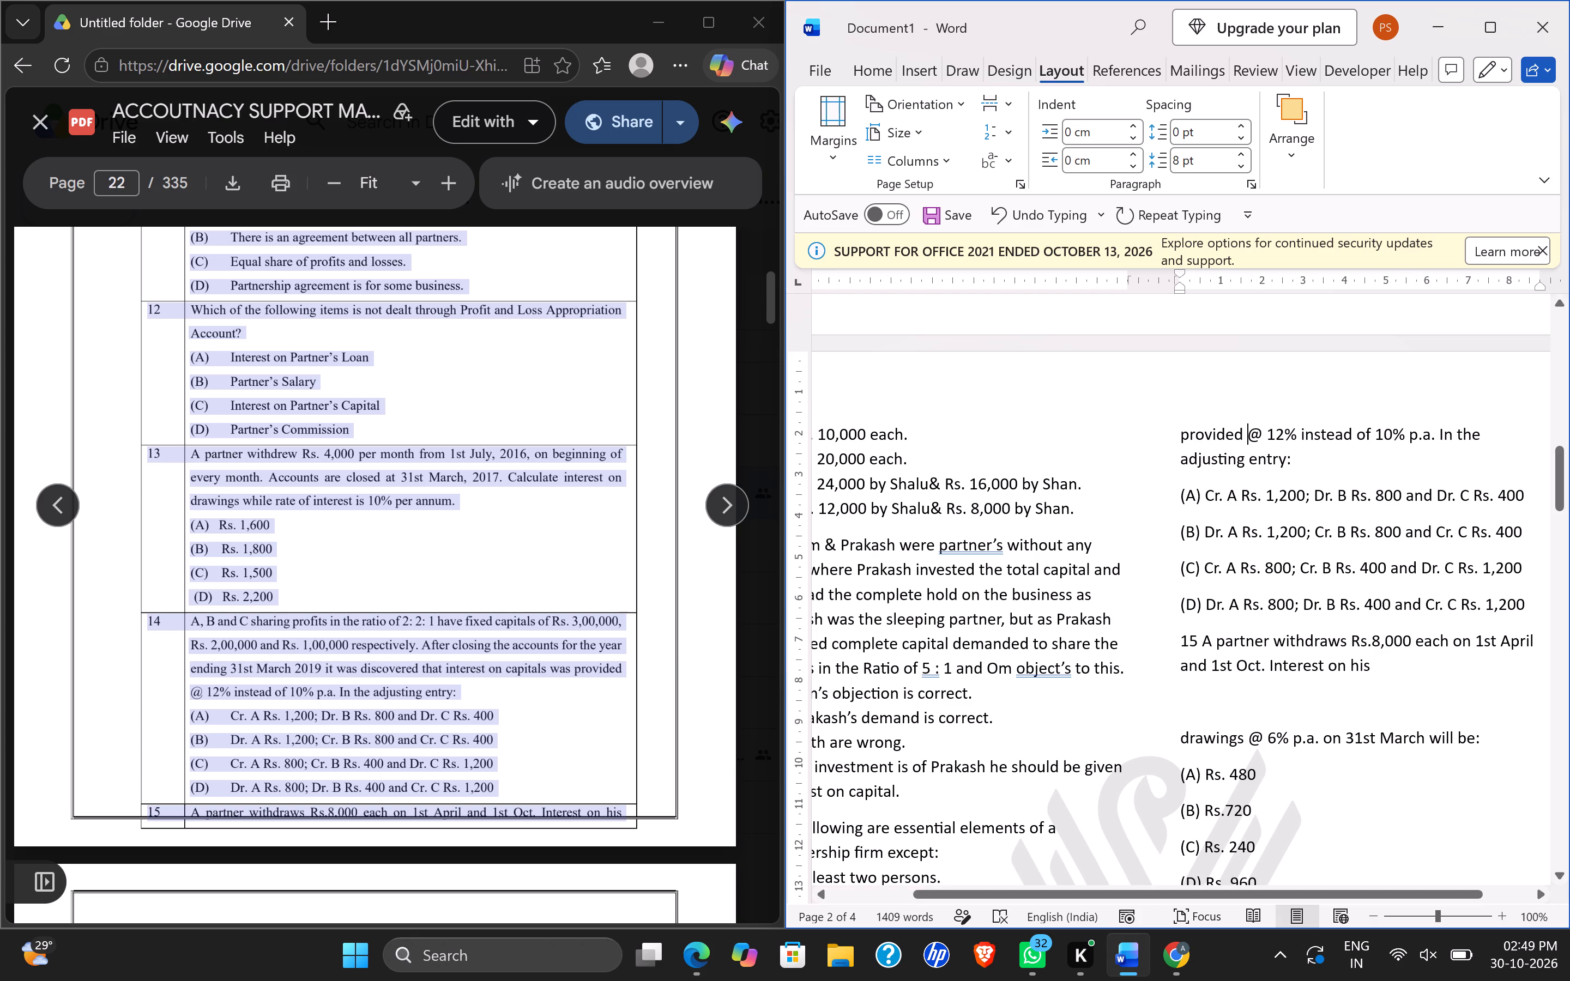
# Tighten question 14 by replacing the paragraph breaks before options (A), (B), (C) and (D) with single line breaks.
pyautogui.click(1173, 506)
pyautogui.press('\\')
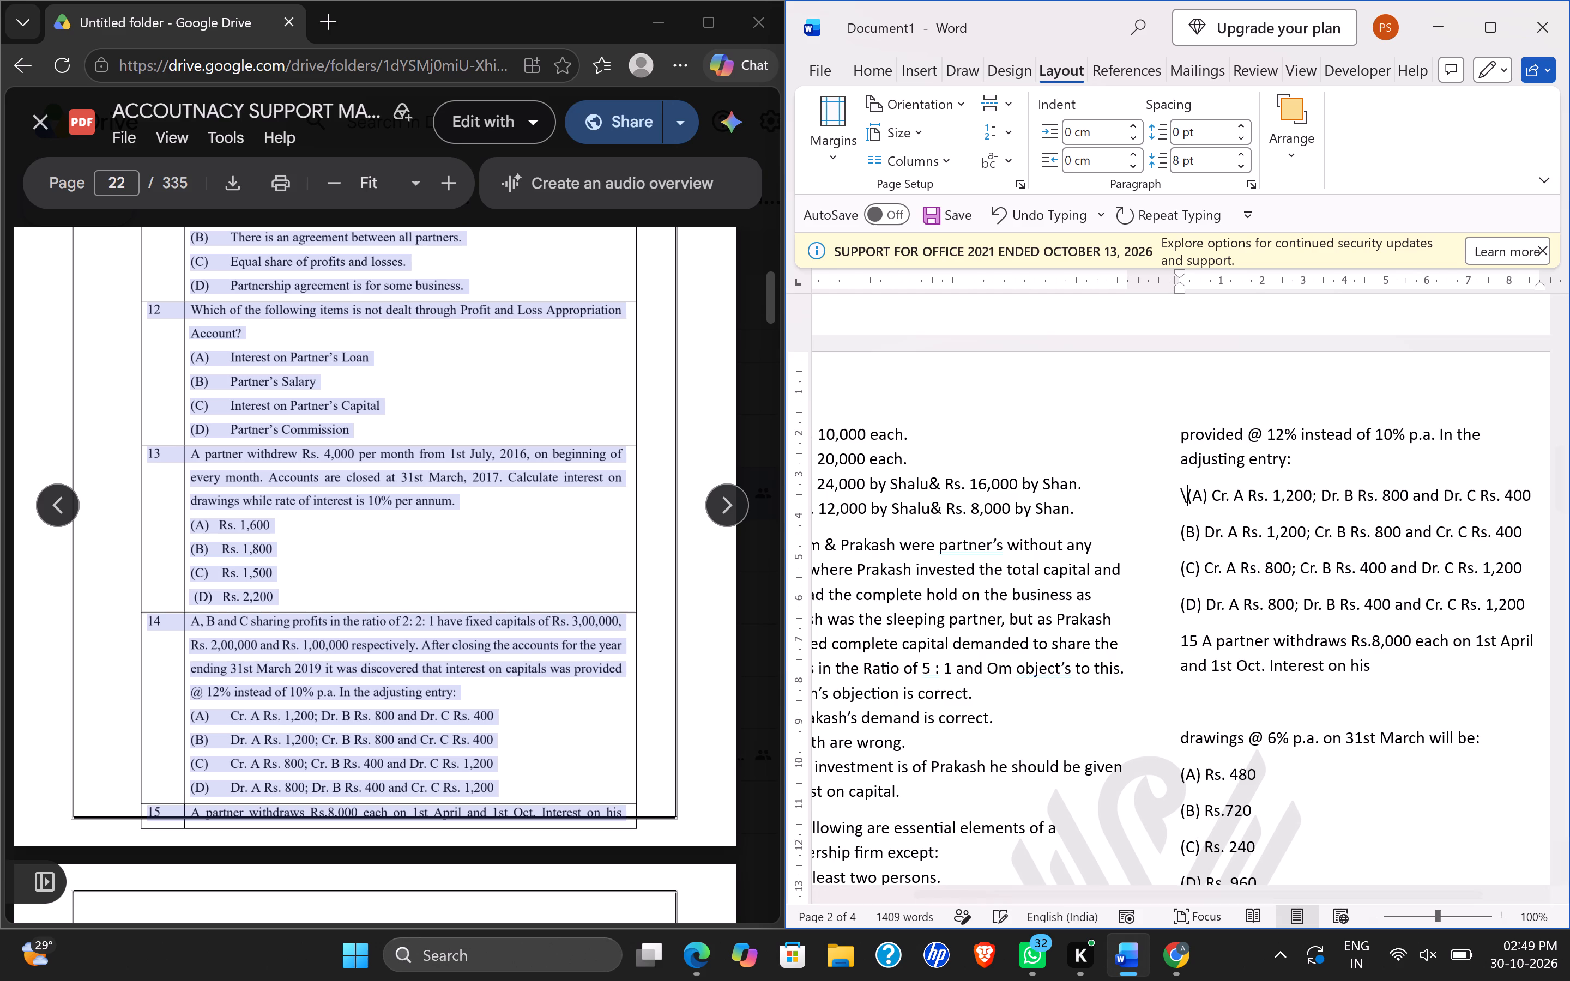
pyautogui.press('BackSpace')
pyautogui.press('BackSpace')
pyautogui.hotkey('shift', 'Return')
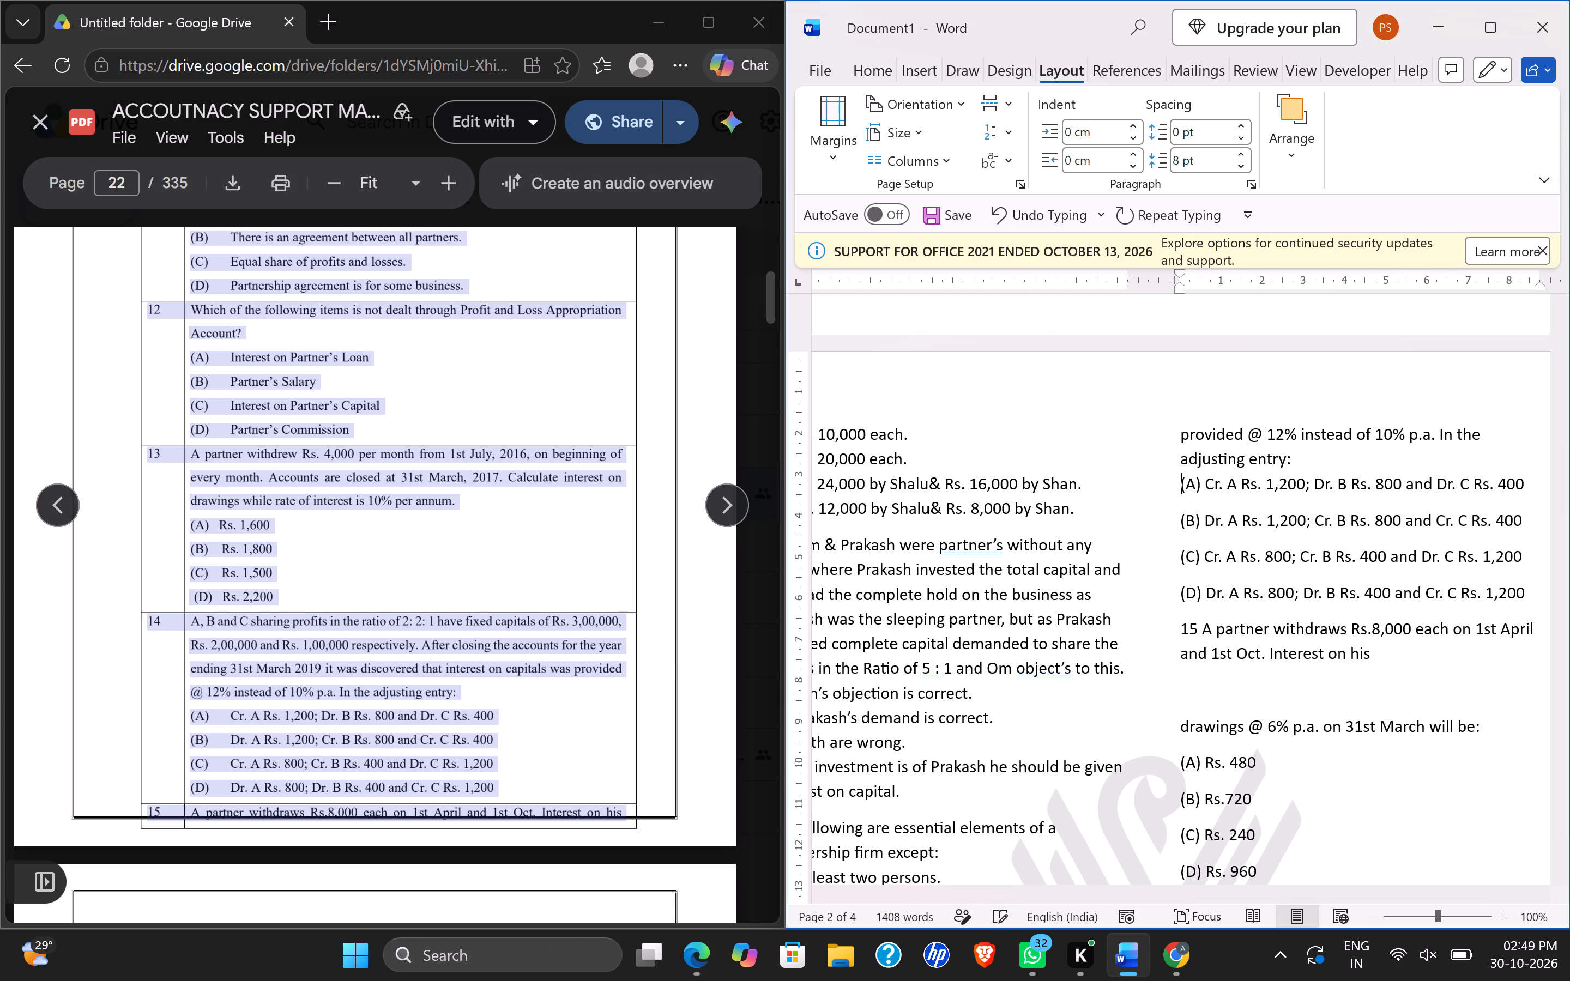
pyautogui.click(1177, 528)
pyautogui.press('\\')
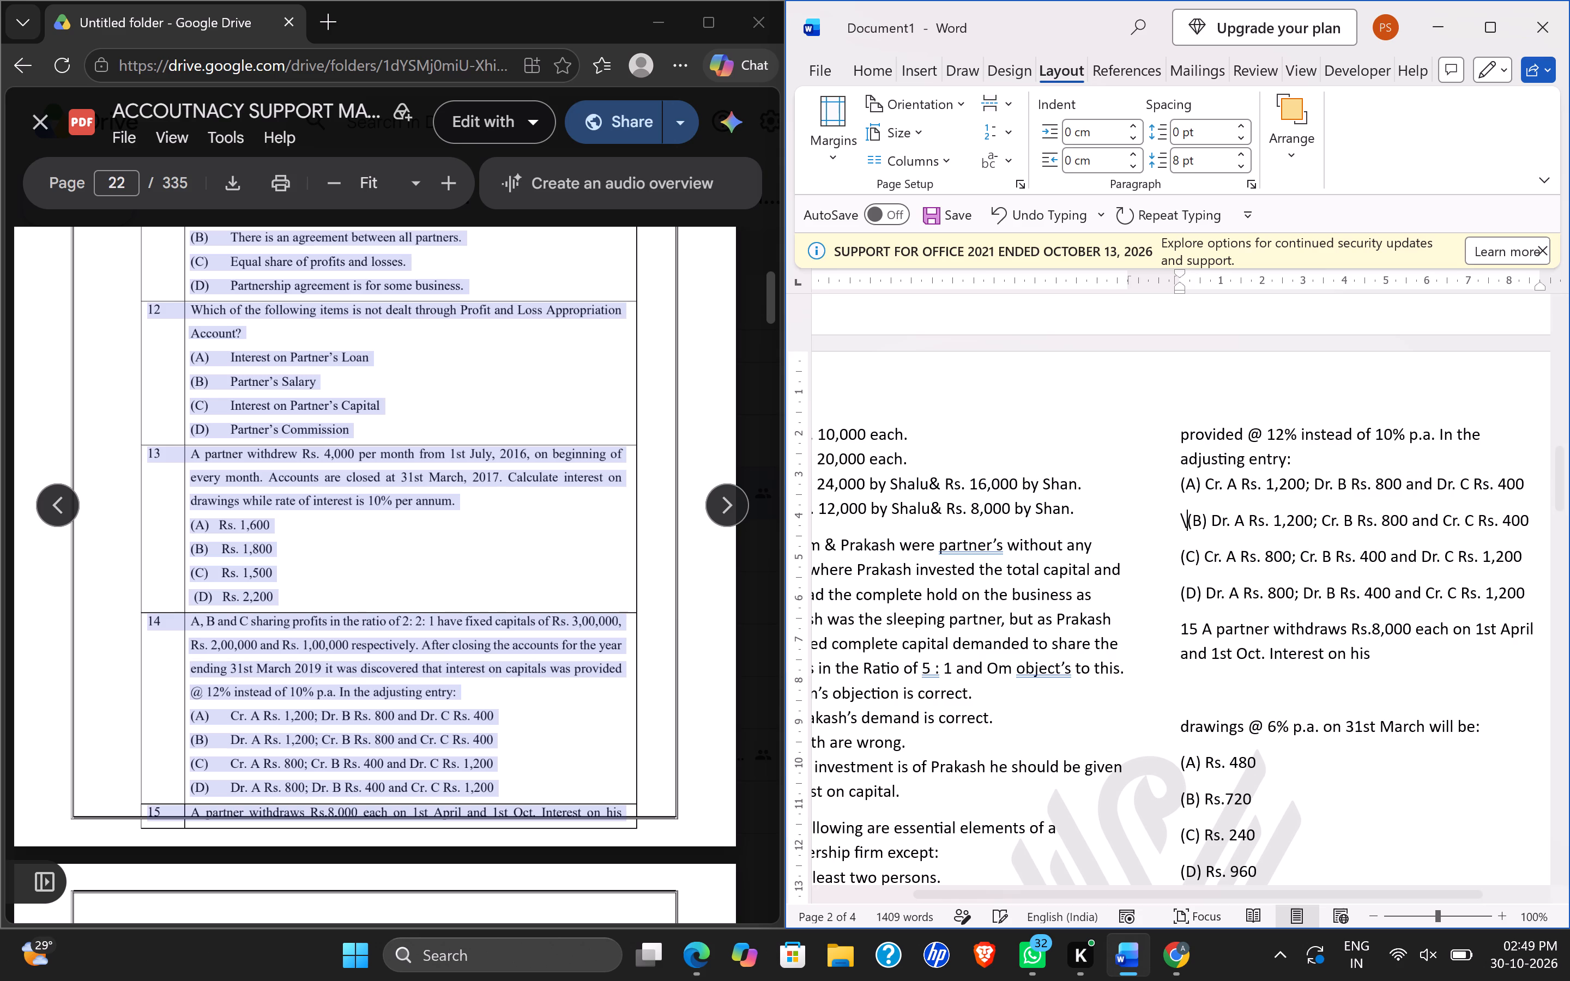
pyautogui.press('BackSpace')
pyautogui.press('BackSpace')
pyautogui.hotkey('shift', 'Return')
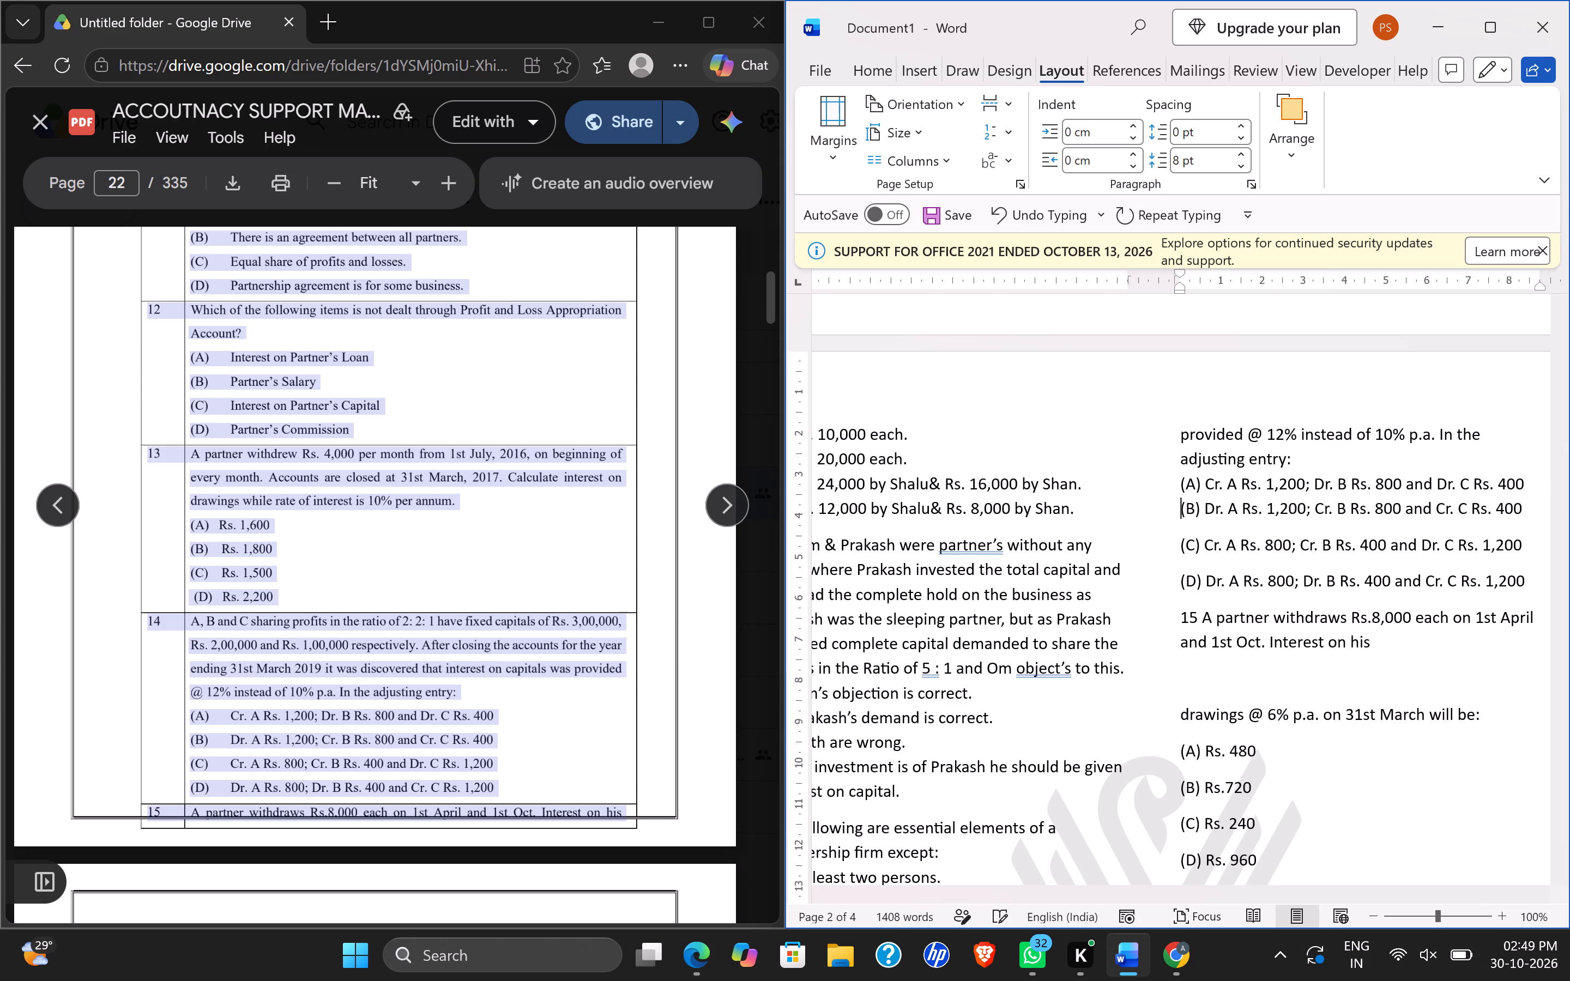
pyautogui.click(1180, 557)
pyautogui.write('\\\\')
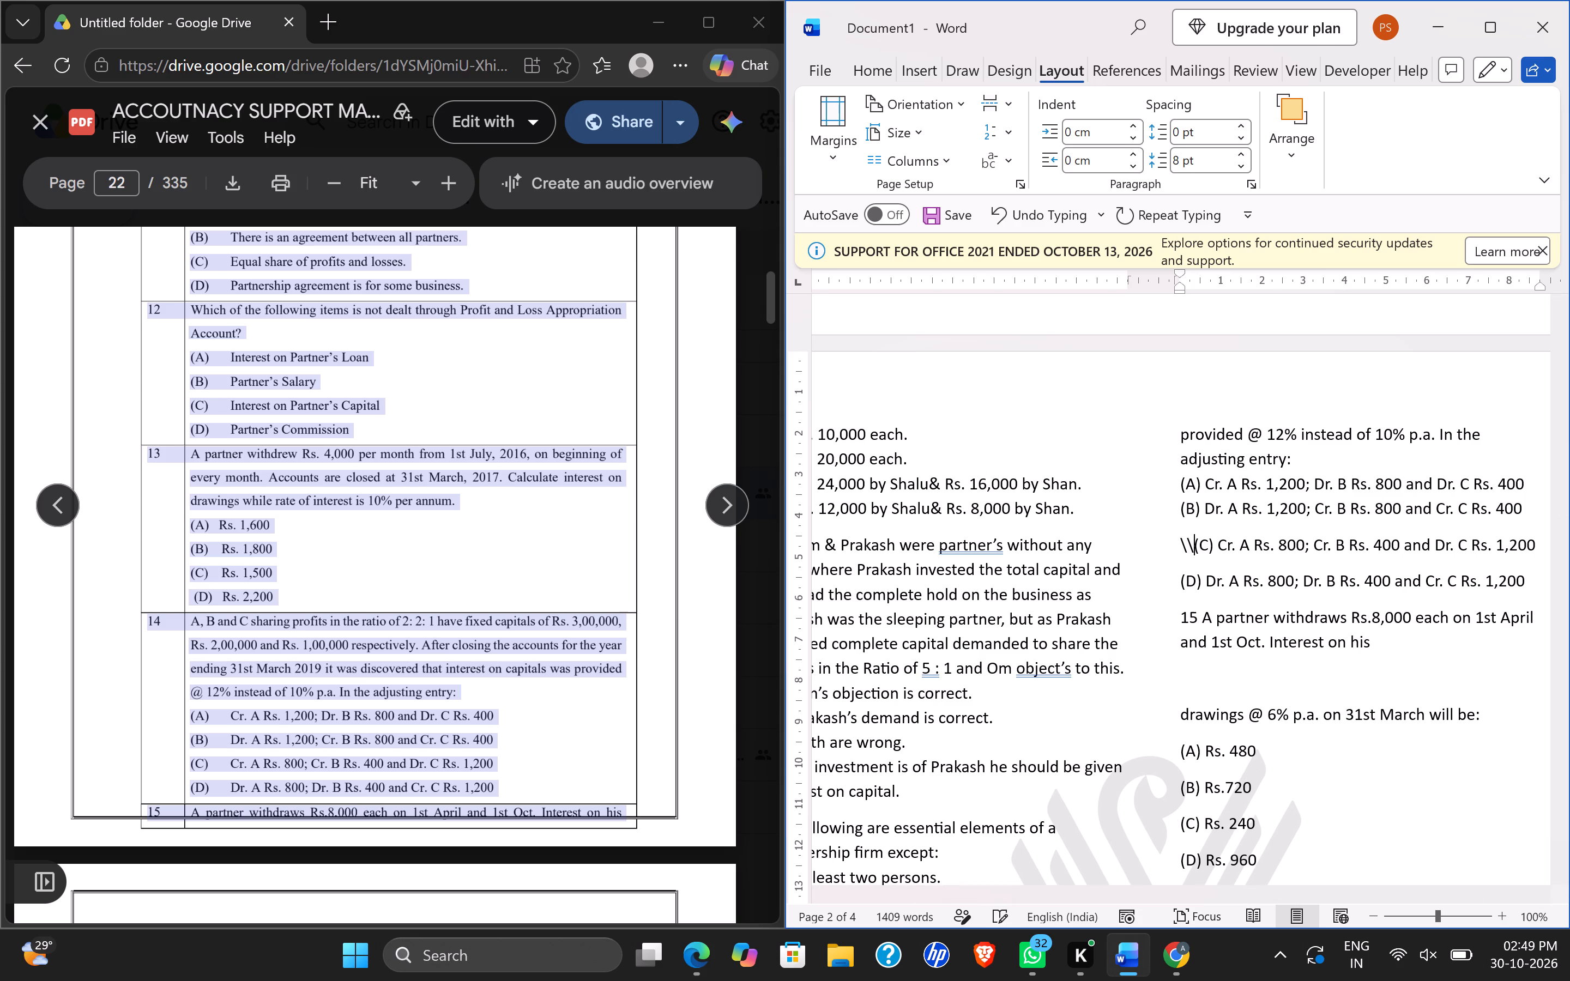
pyautogui.press('BackSpace')
pyautogui.press('BackSpace')
pyautogui.press('BackSpace')
pyautogui.hotkey('shift', 'Return')
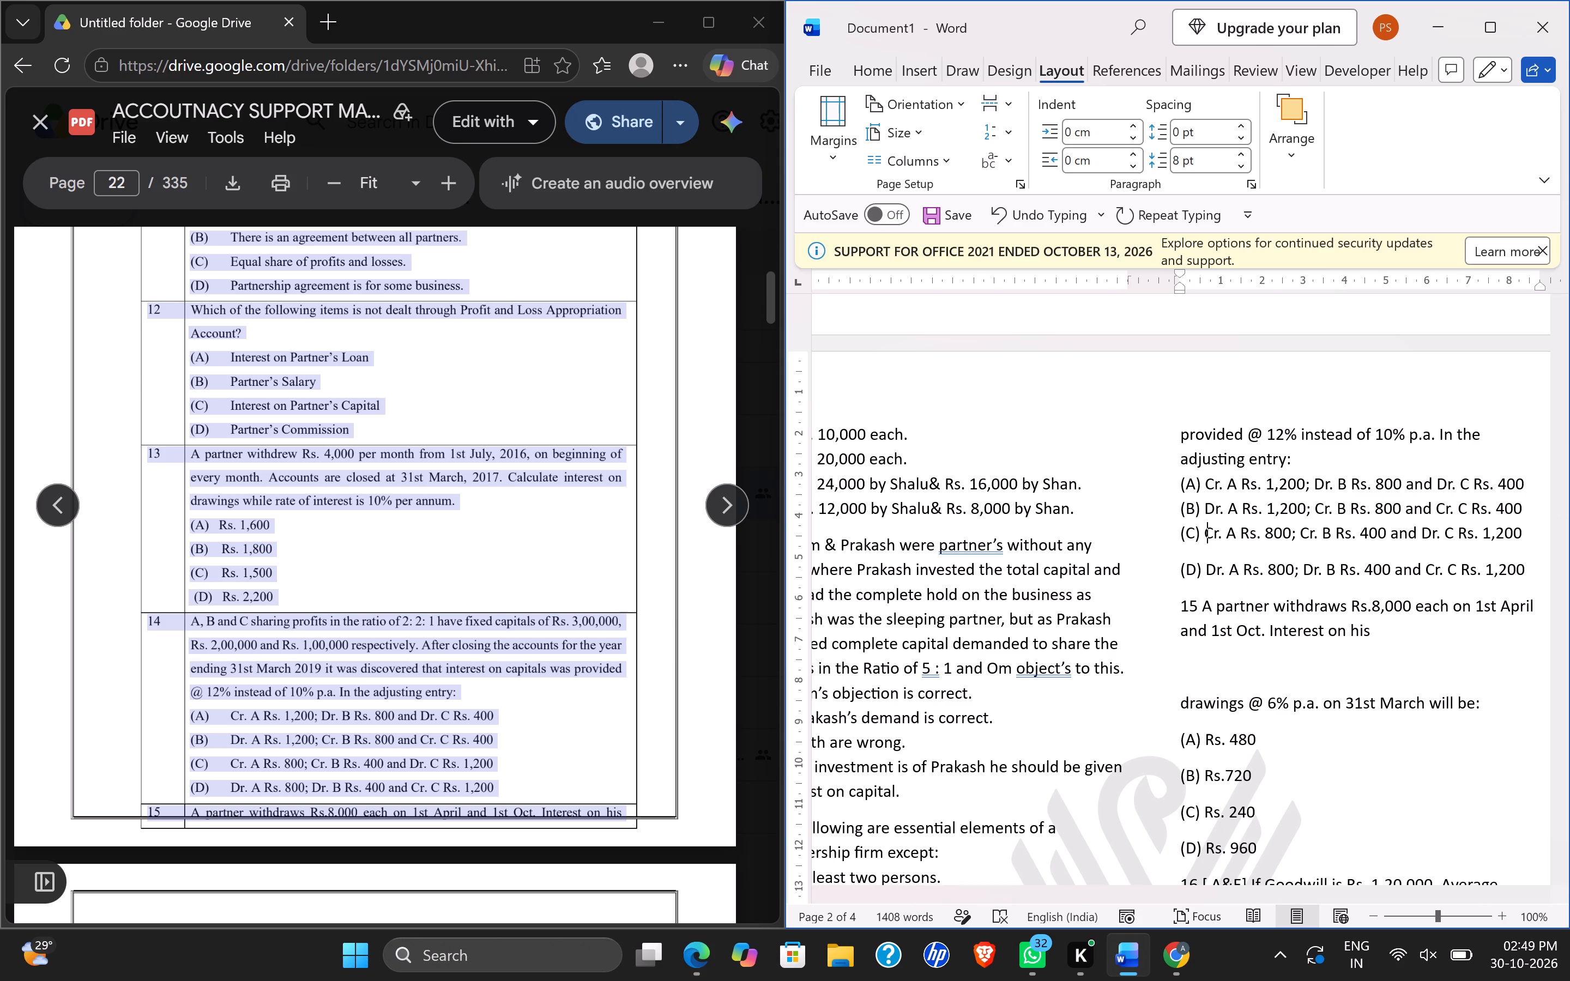
pyautogui.click(1182, 568)
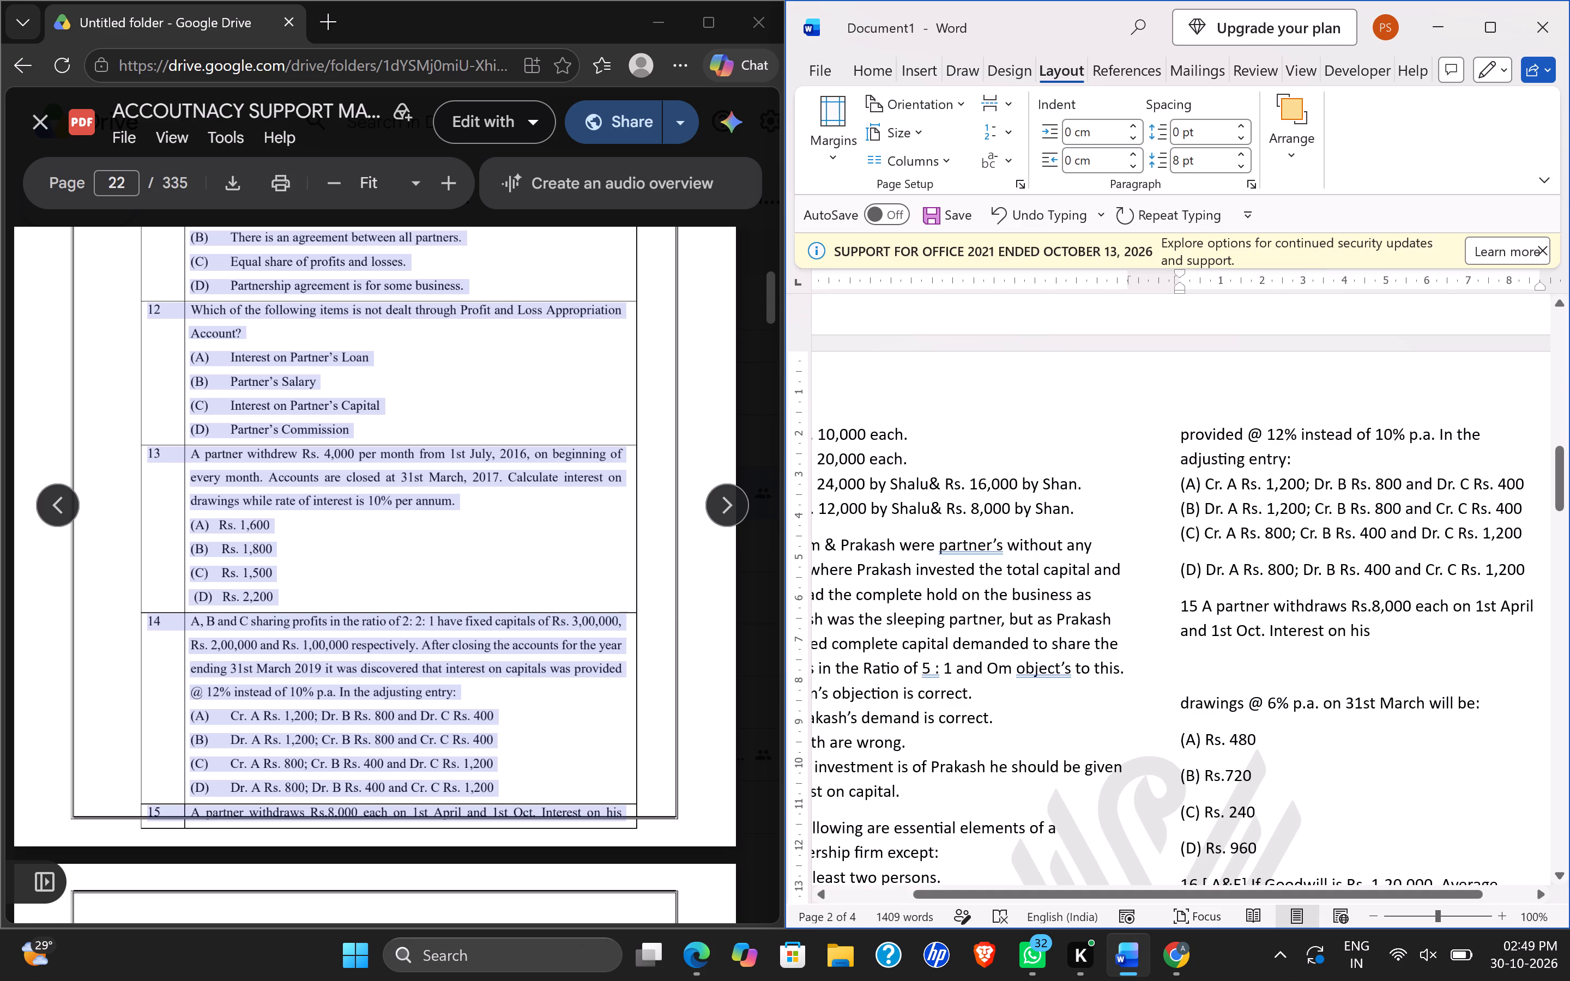
pyautogui.press('\\')
pyautogui.press('BackSpace')
pyautogui.press('BackSpace')
pyautogui.press('BackSpace')
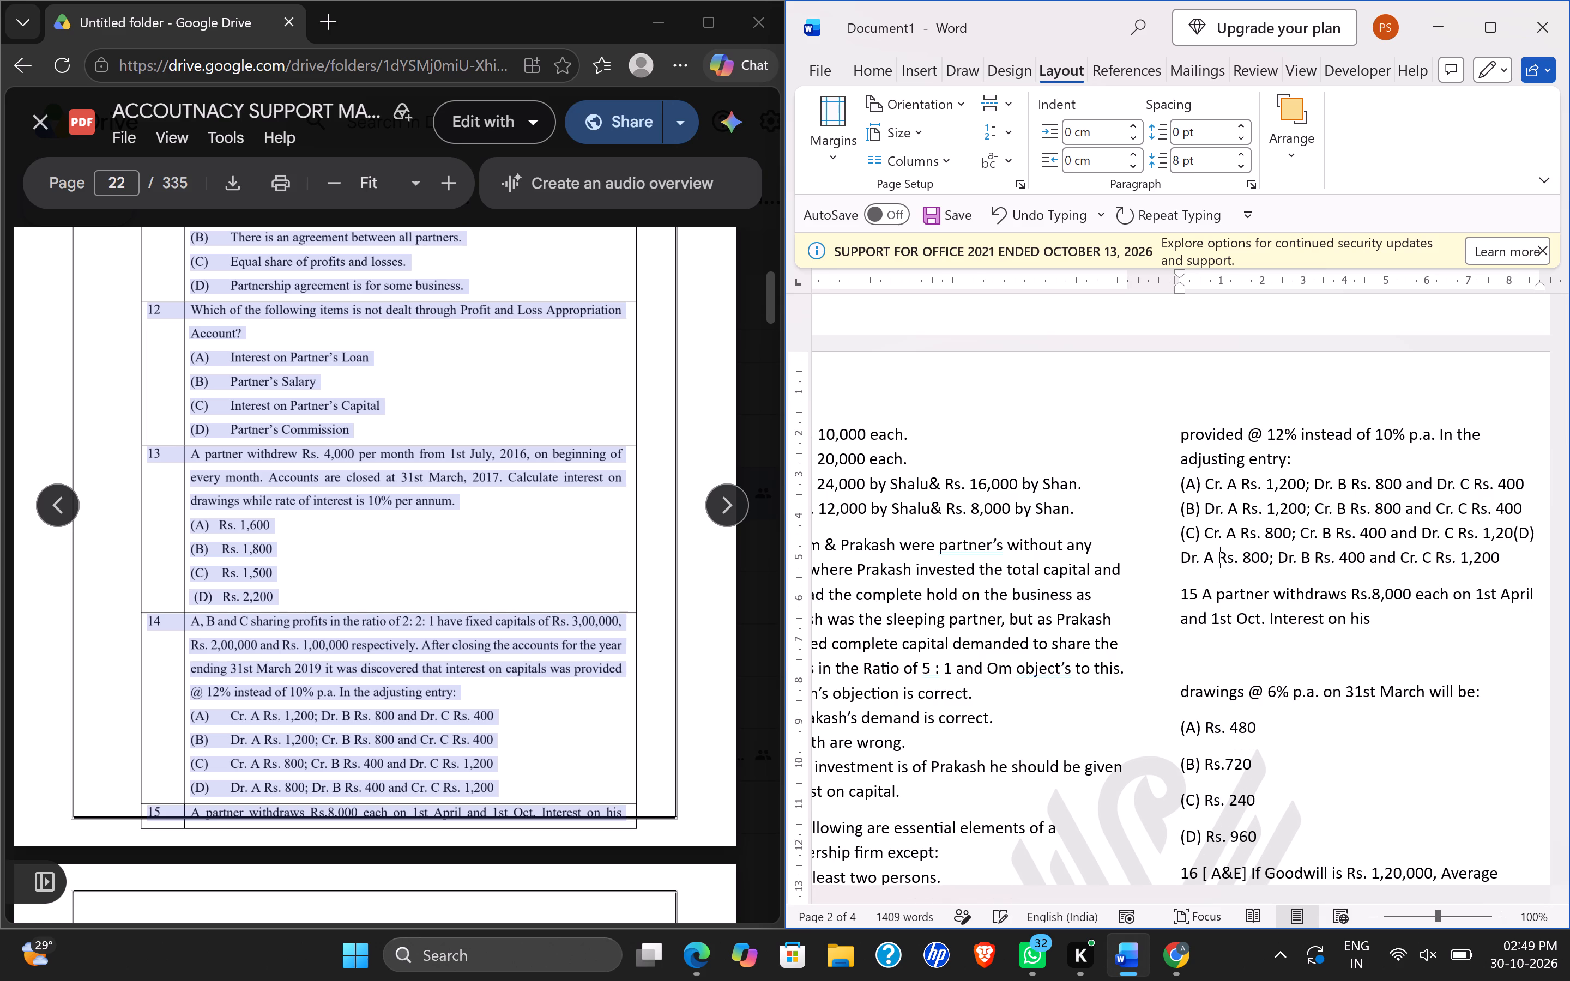
pyautogui.hotkey('ctrl', 'z')
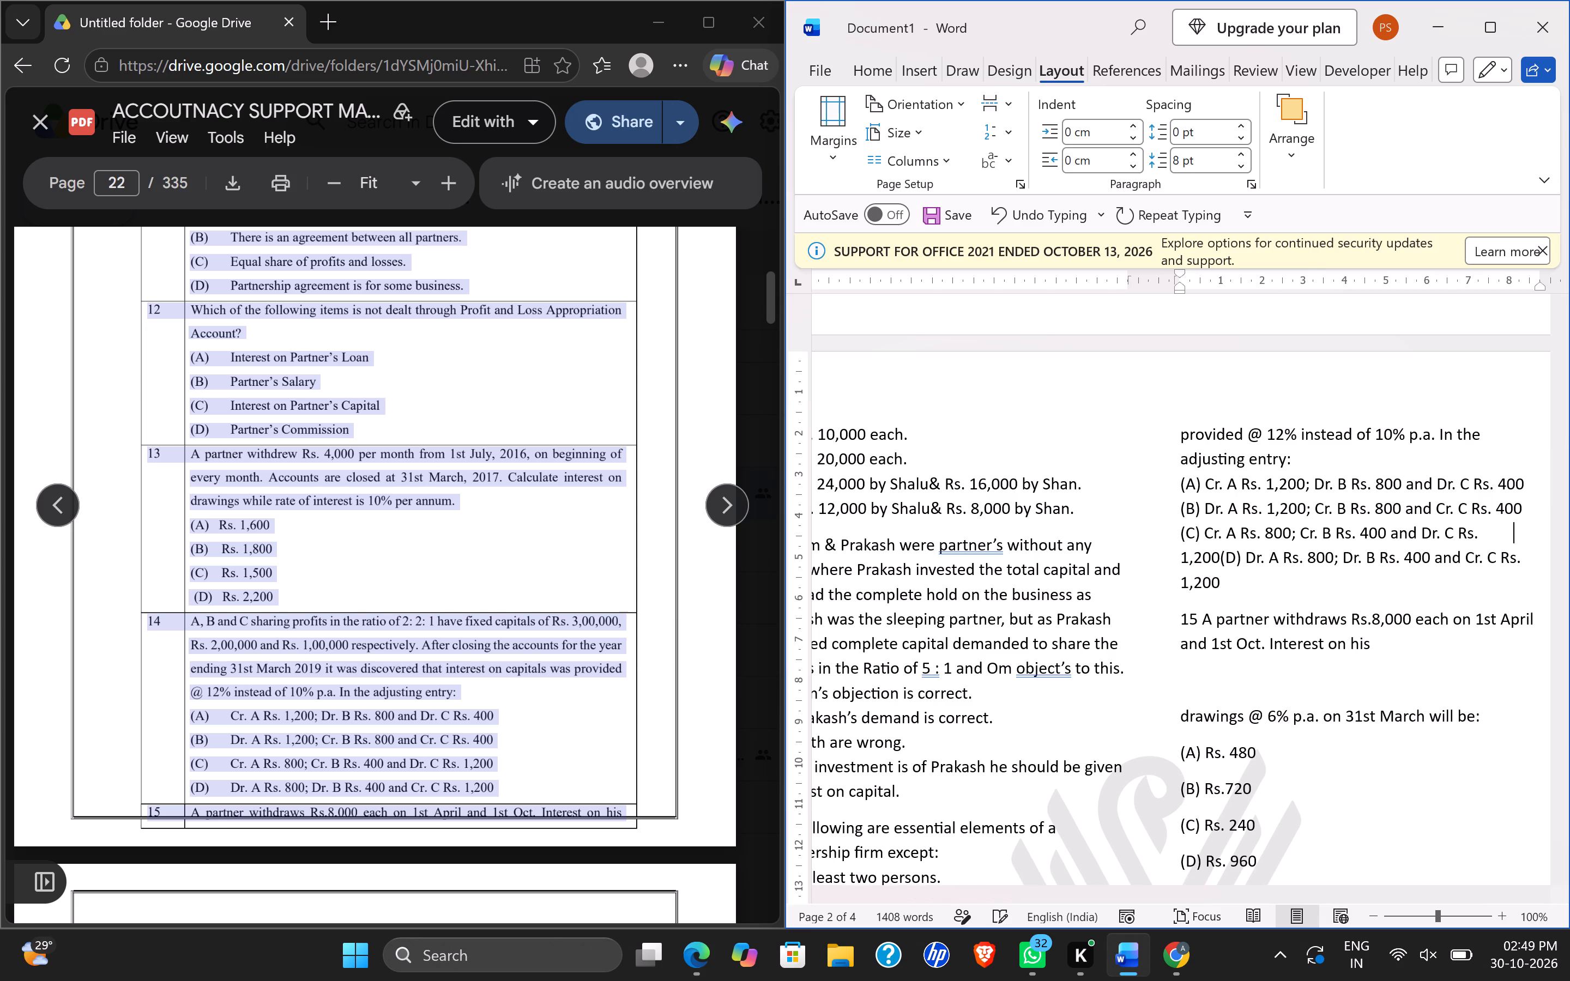
pyautogui.hotkey('shift', 'Return')
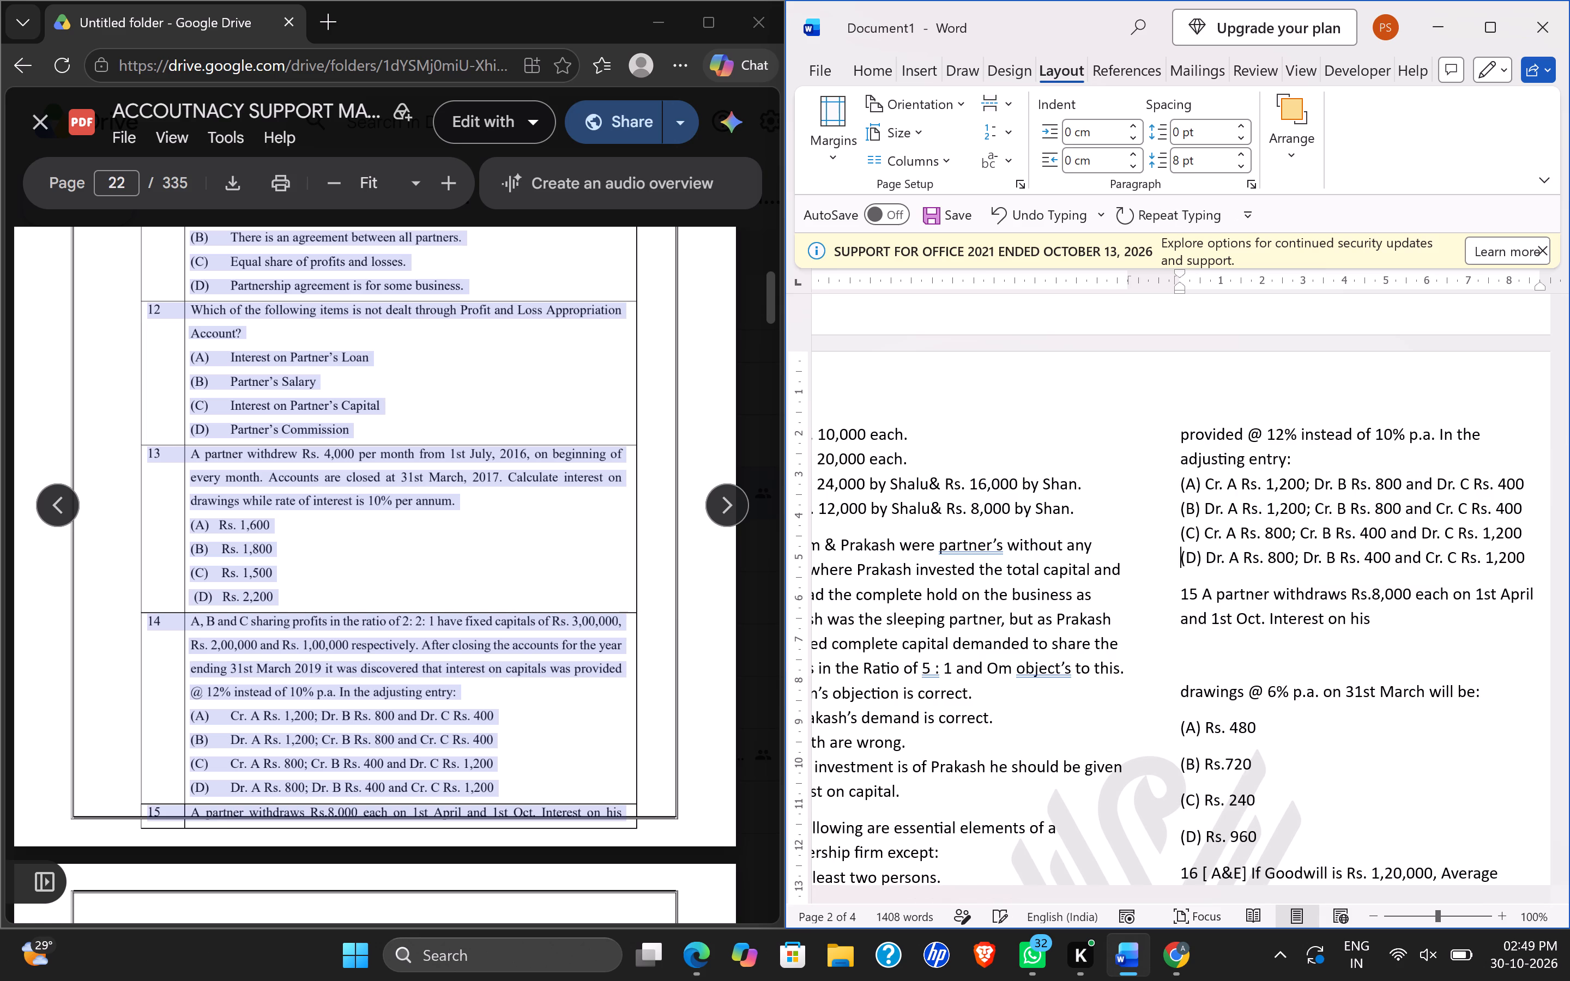
pyautogui.scroll(-4, 1197, 600)
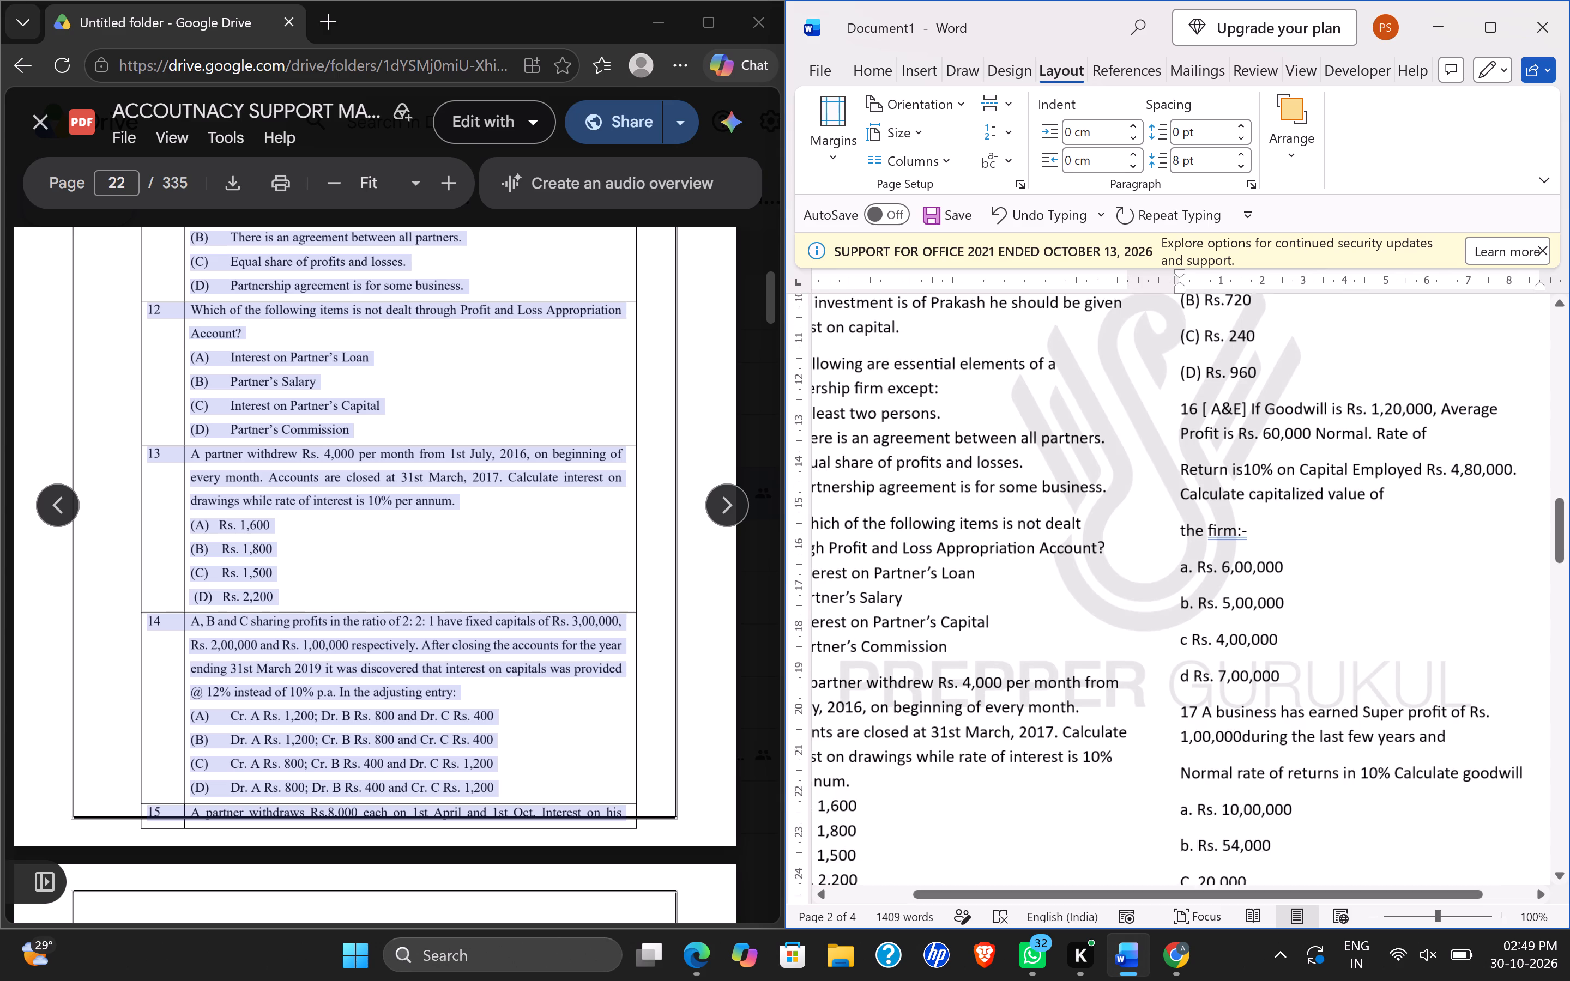
# Change question 15's number to the "15)" style.
pyautogui.hscroll(1, 1197, 600)
pyautogui.scroll(2, 1197, 600)
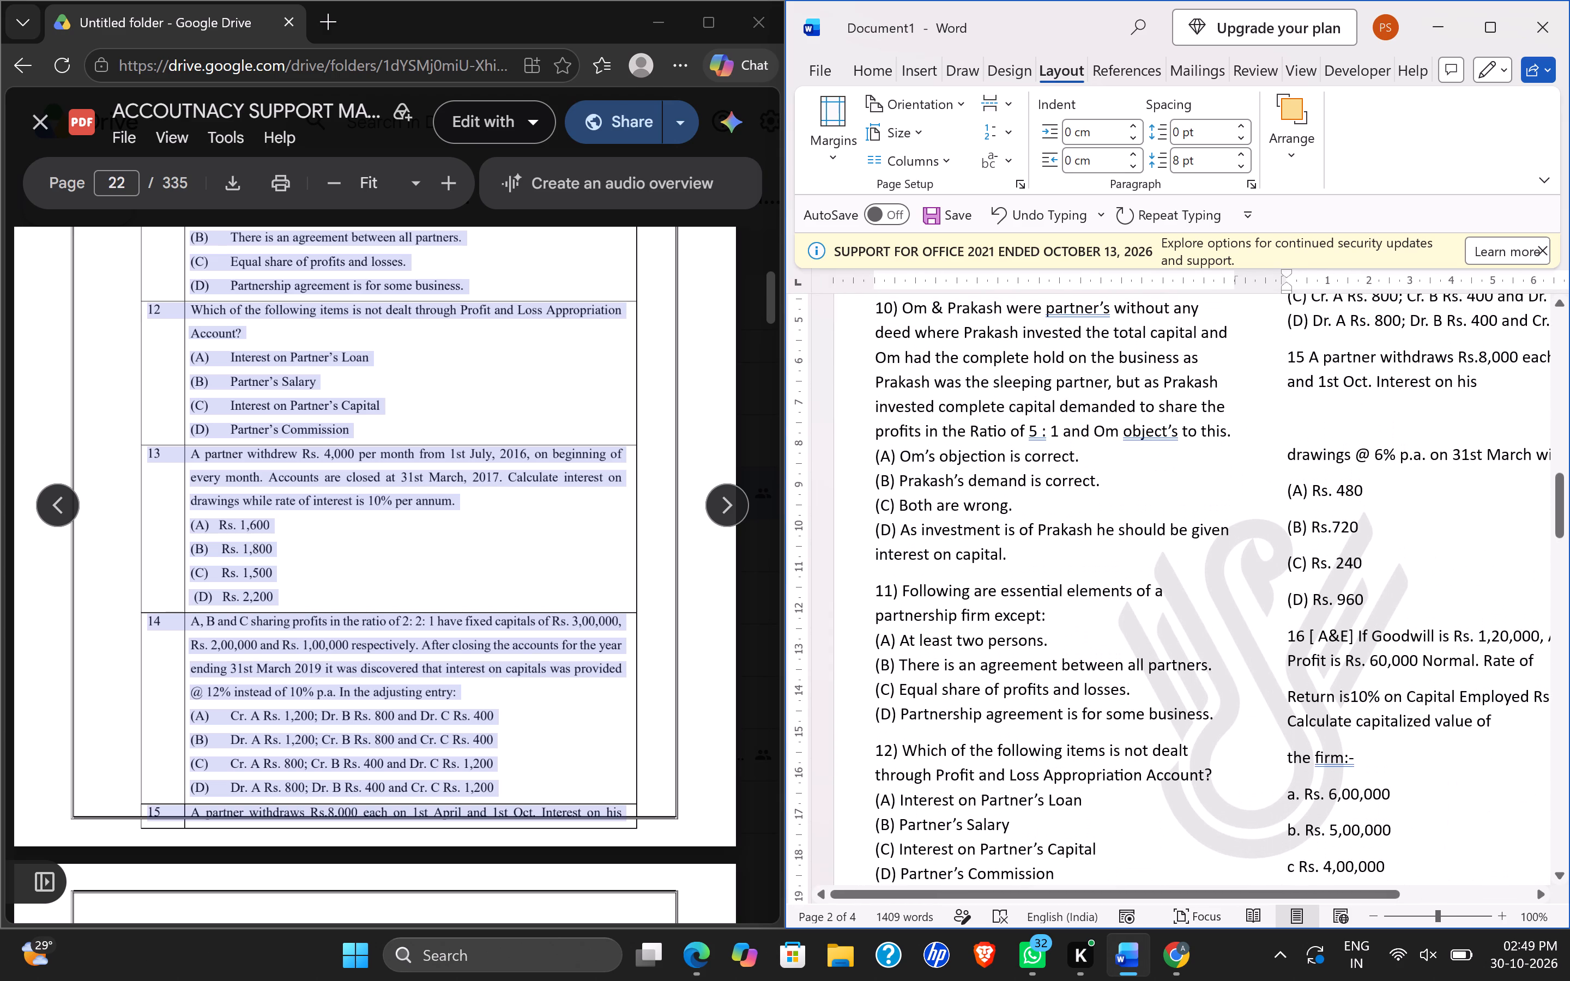
pyautogui.click(1305, 366)
pyautogui.hotkey('shift', ')')
# Join question 15's broken line starting "drawings @ 6% p.a." to the preceding text ending "Interest on his".
pyautogui.hscroll(-2, 1305, 366)
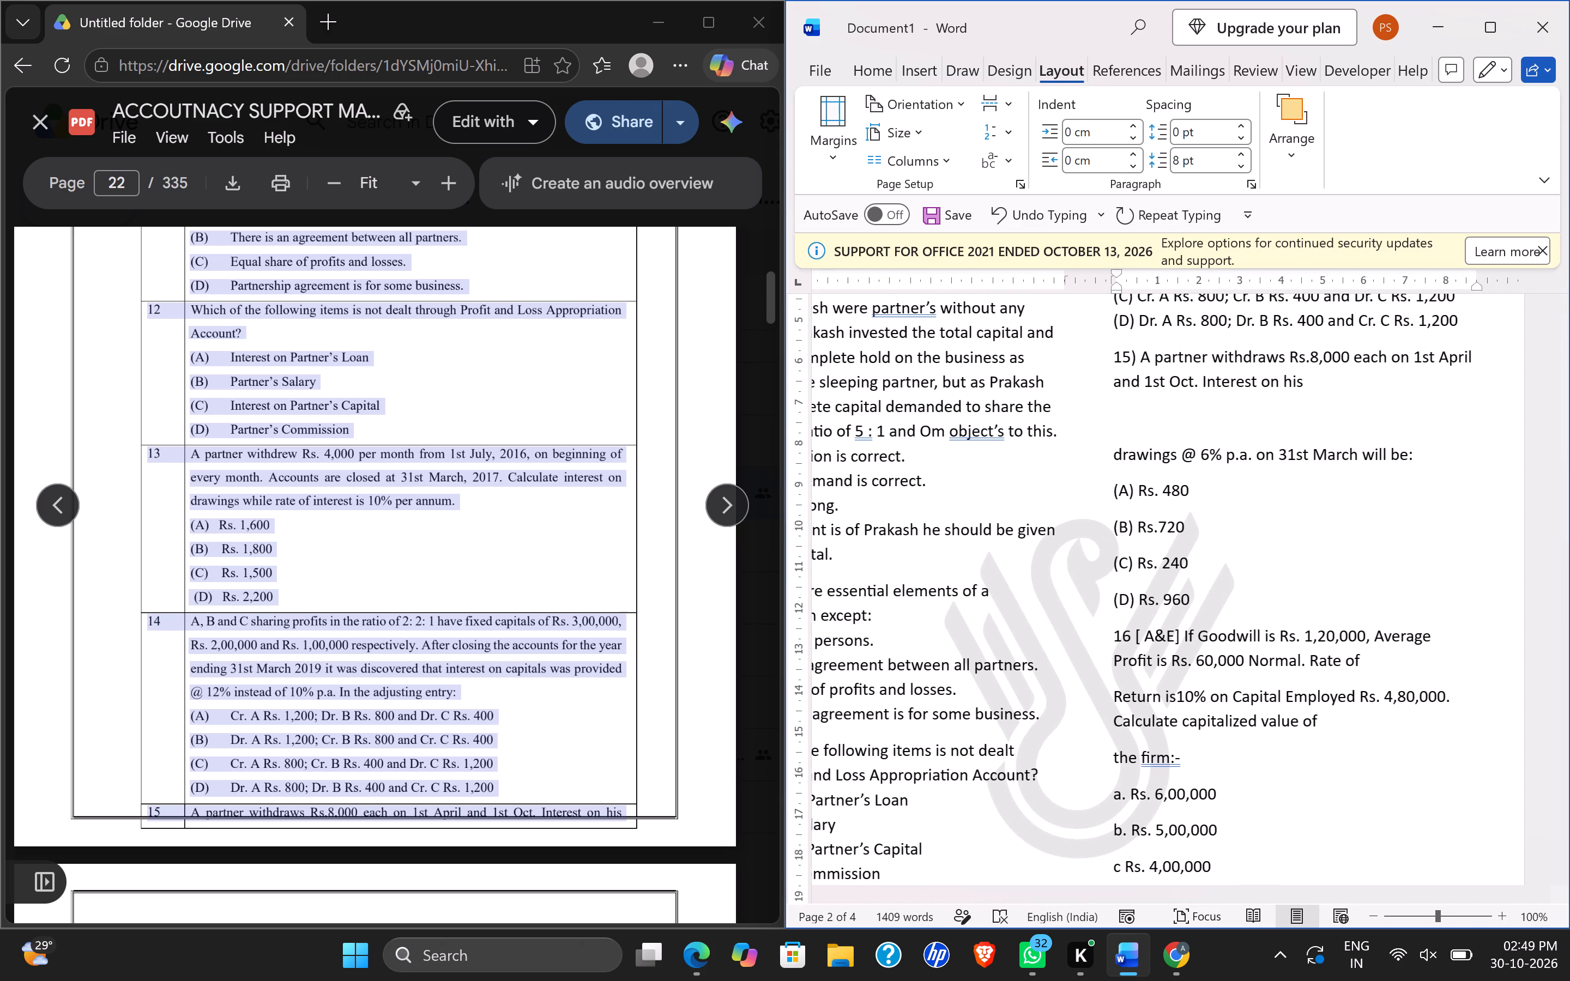
pyautogui.click(1099, 464)
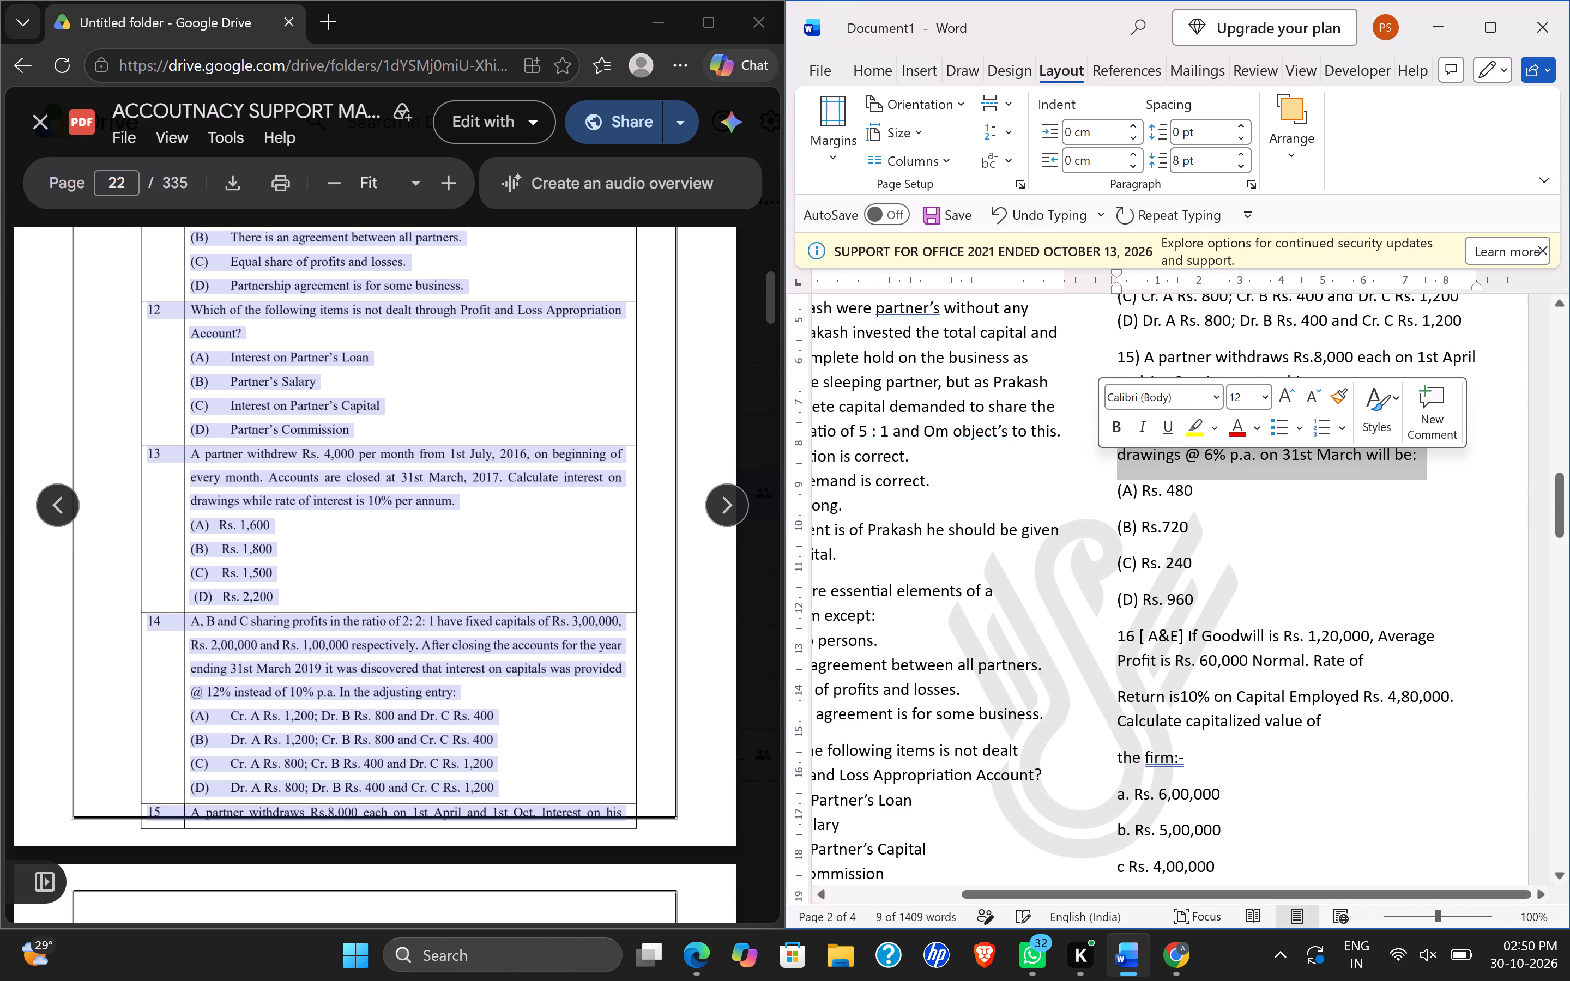
pyautogui.click(1103, 469)
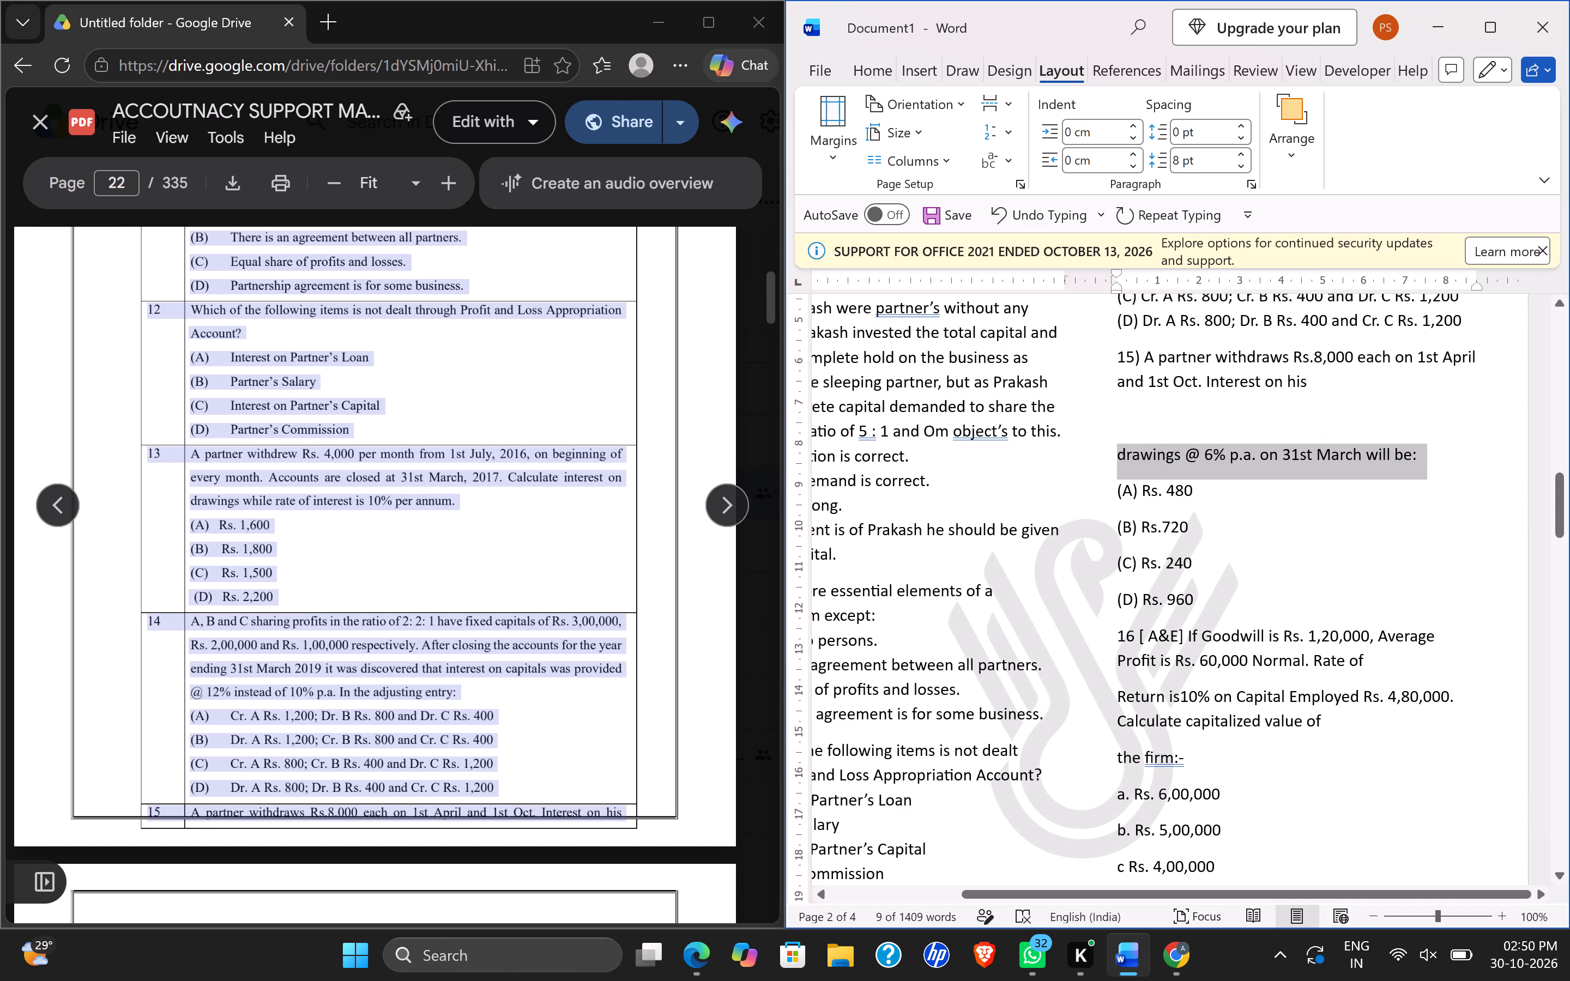
pyautogui.click(1120, 470)
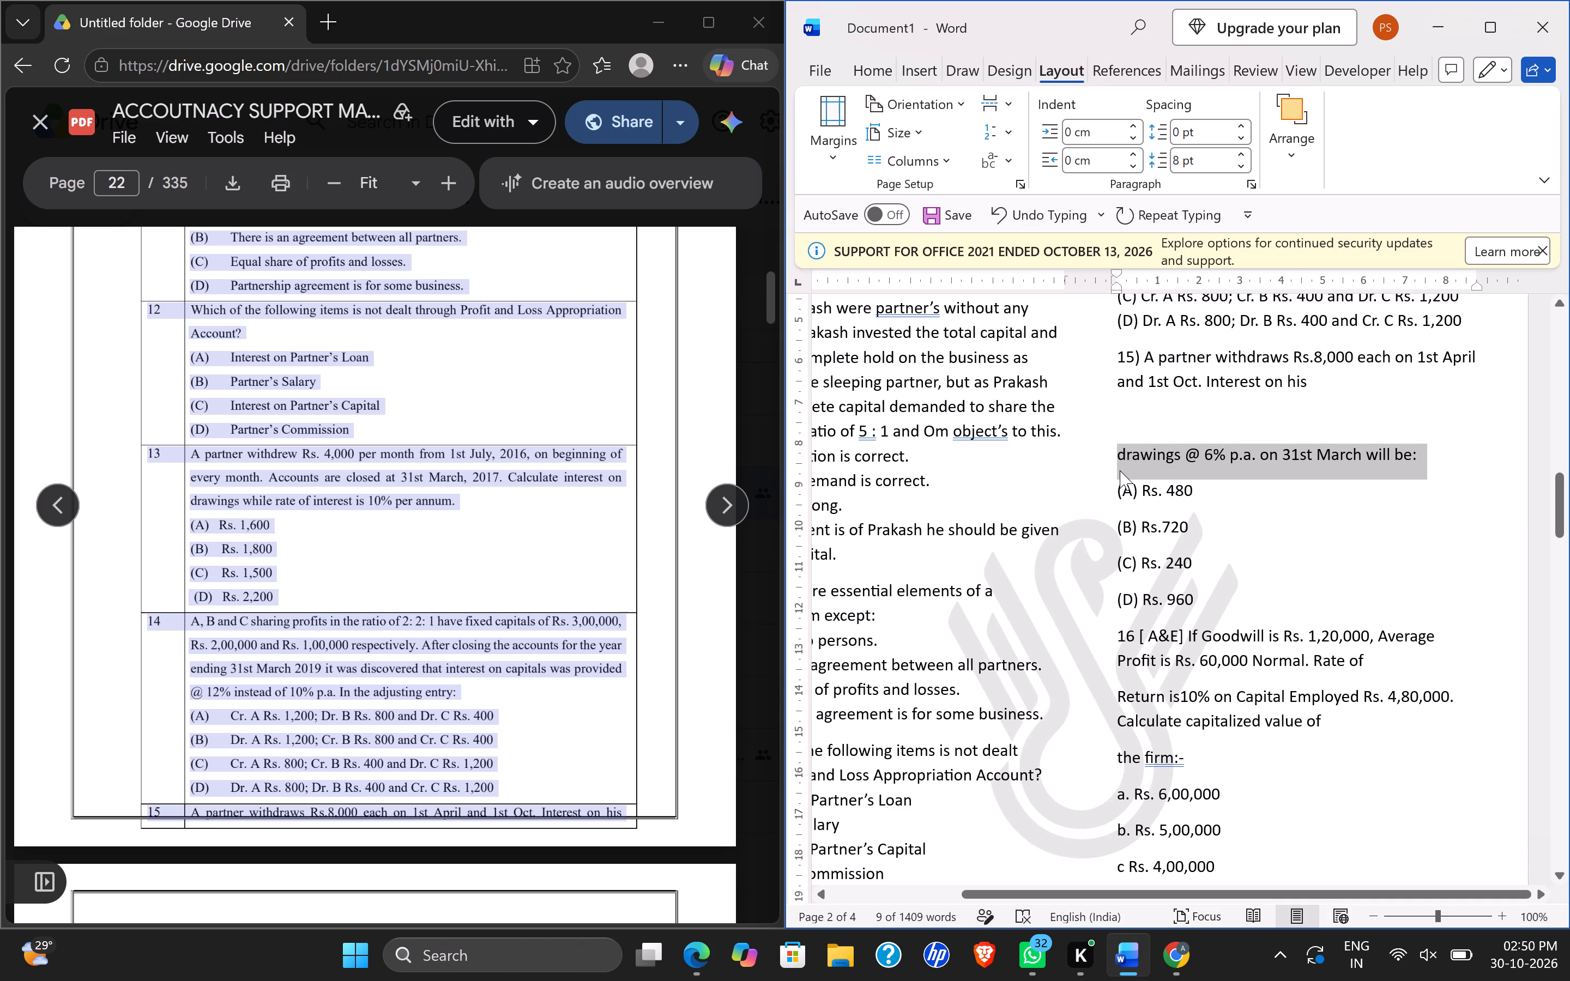
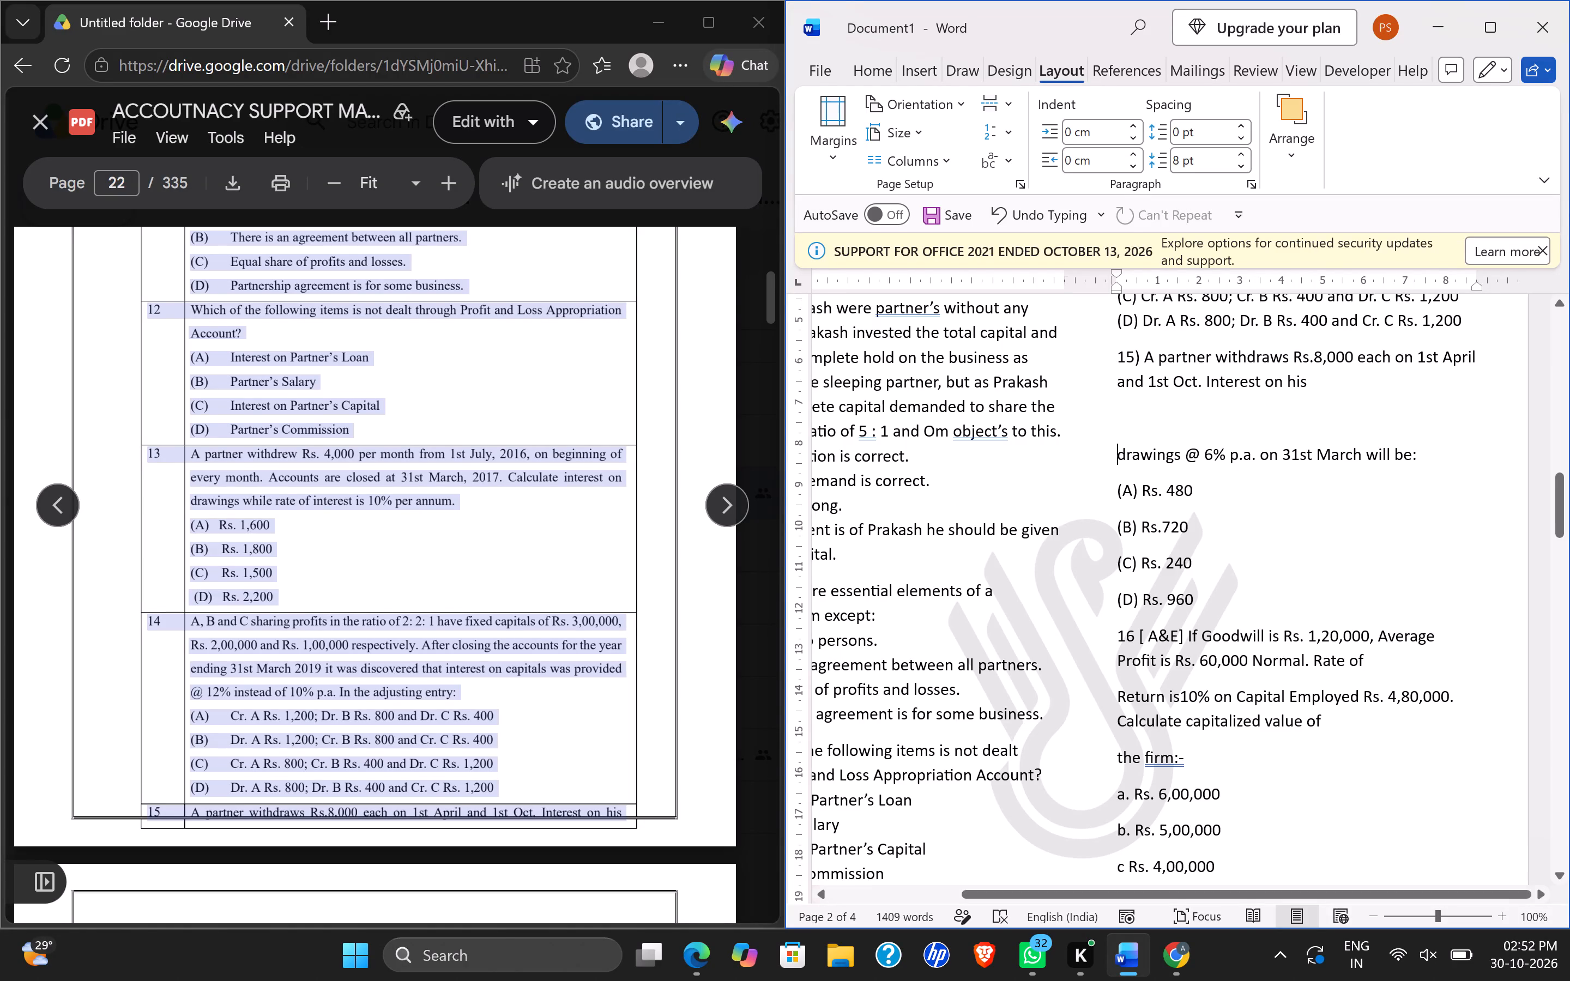
# Finish joining question 15's line starting "drawings @ 6% p.a." to "Interest on his", separated by a single space.
pyautogui.press('BackSpace')
pyautogui.press('BackSpace')
pyautogui.press('space')
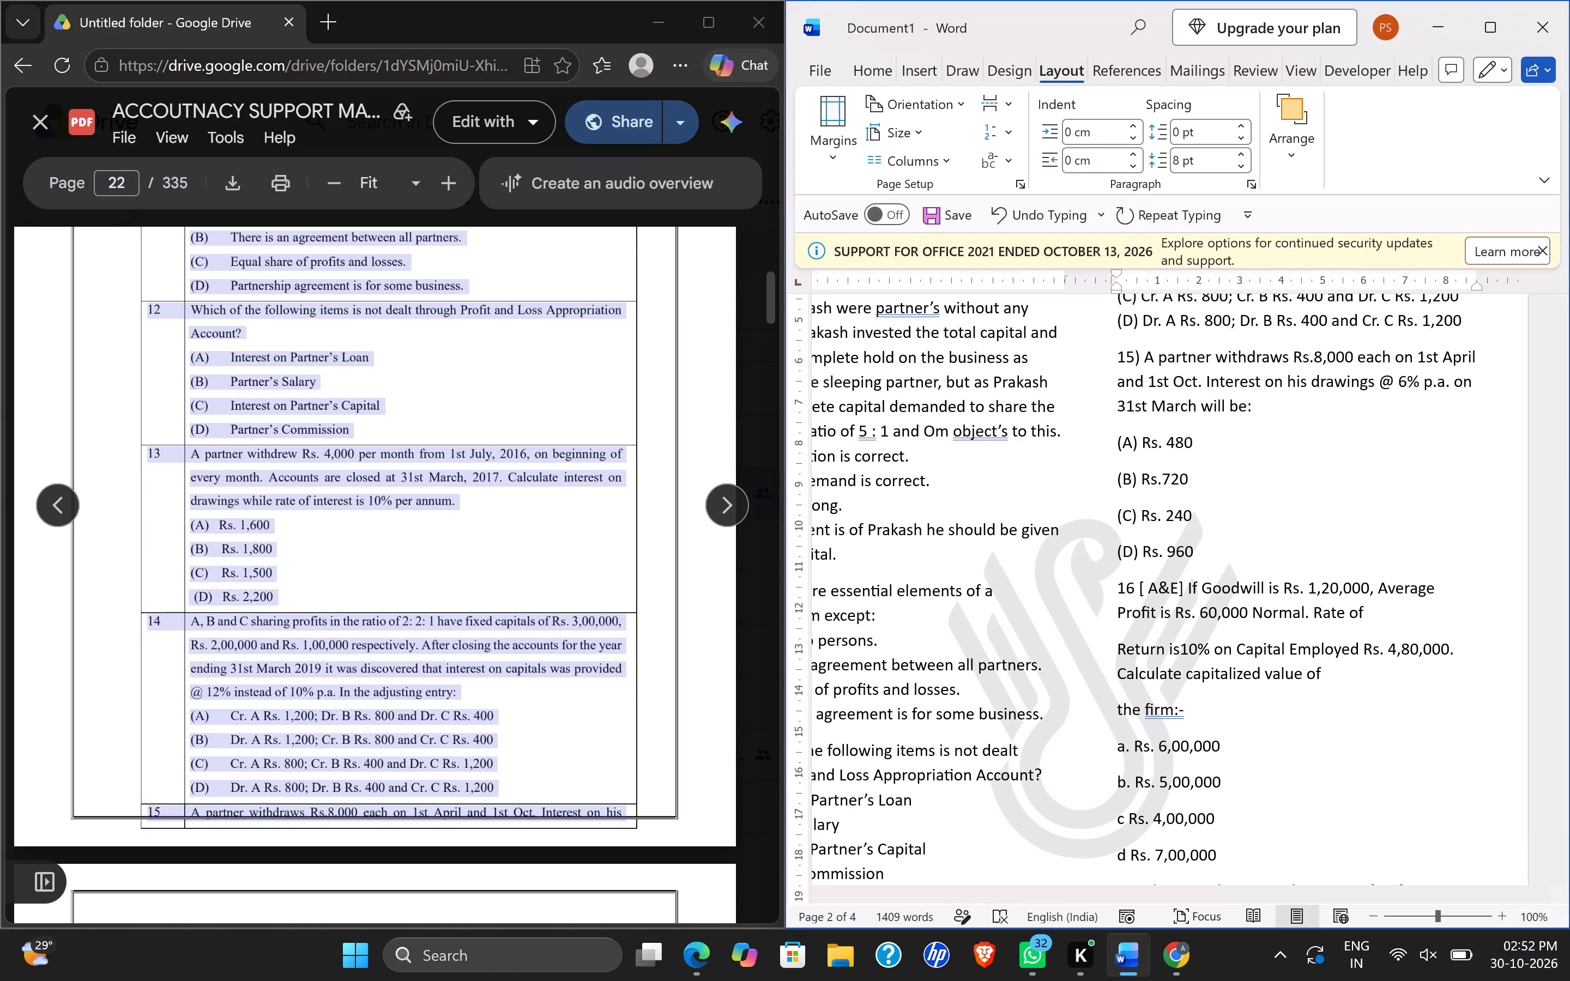
# Put question 15's options (A) and (B) side by side on one line directly below the question text, with a wide gap of spaces between them.
pyautogui.scroll(-5, 582, 726)
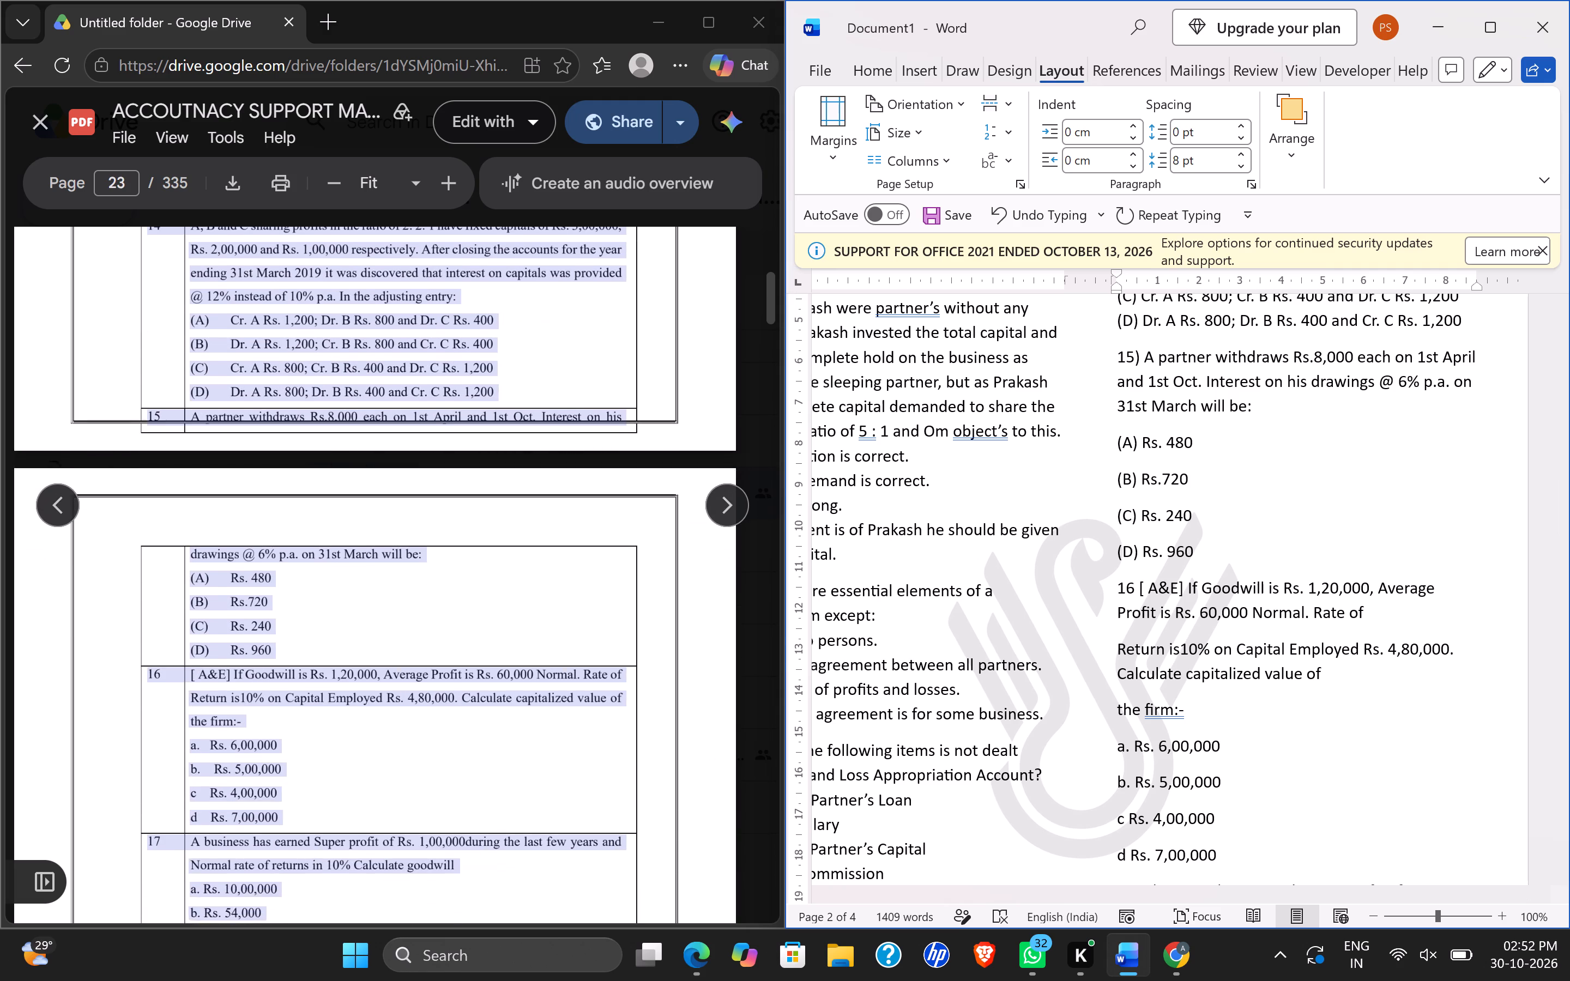
pyautogui.scroll(-1, 582, 726)
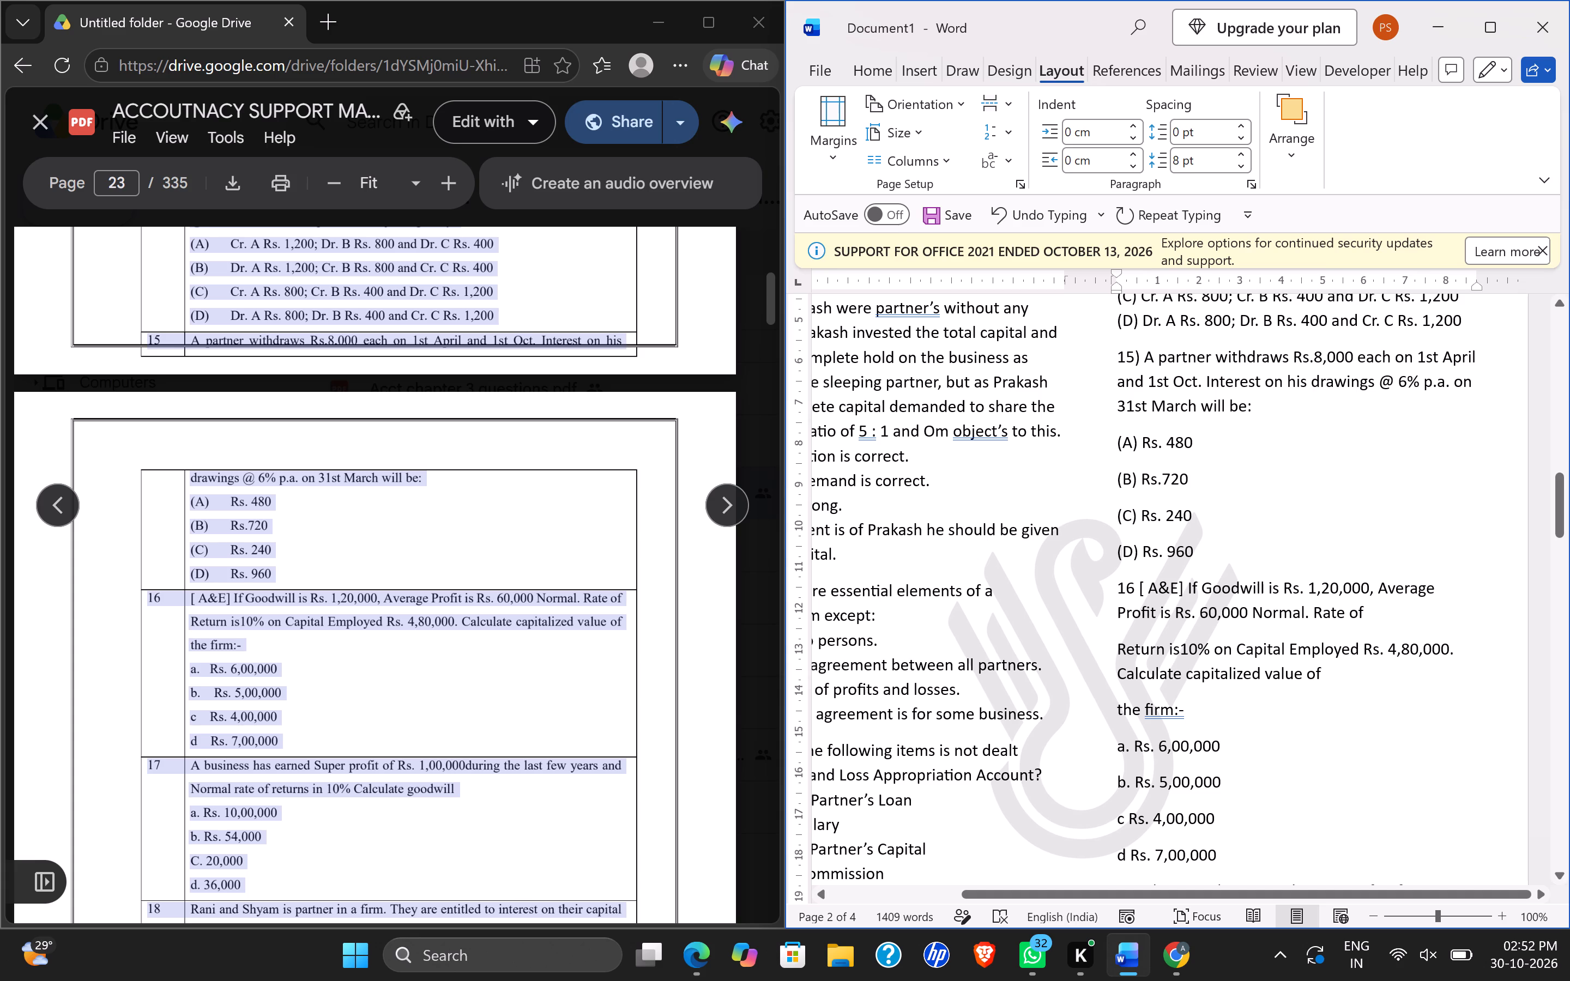
pyautogui.click(1107, 444)
pyautogui.press('BackSpace')
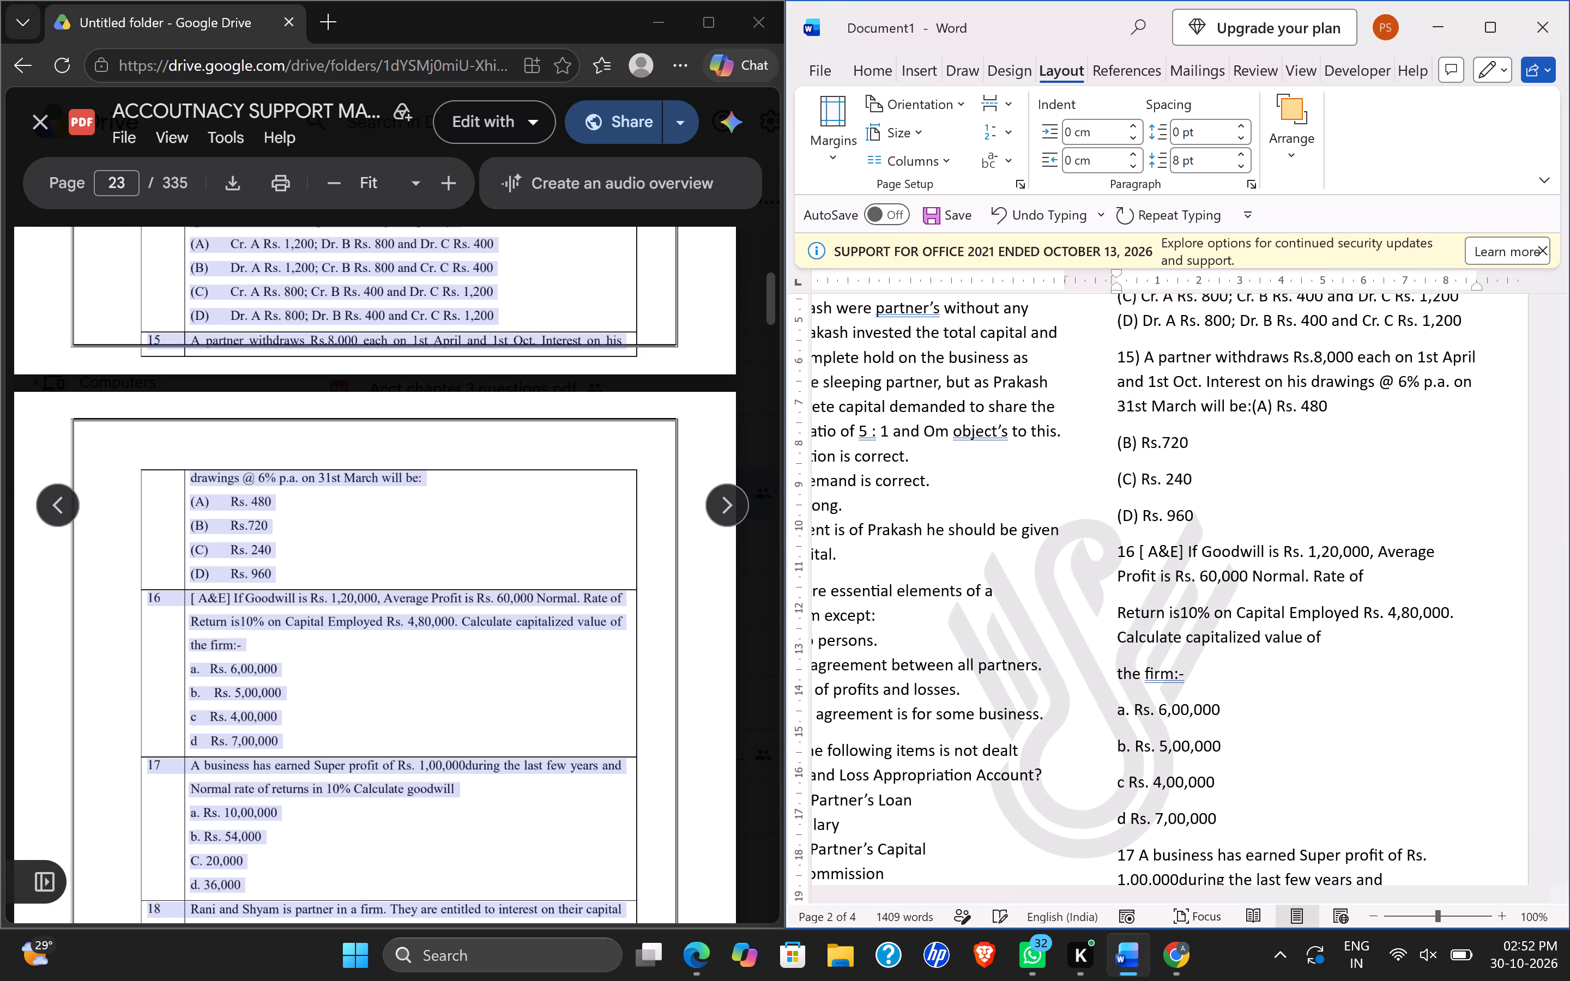
pyautogui.hotkey('shift', 'Return')
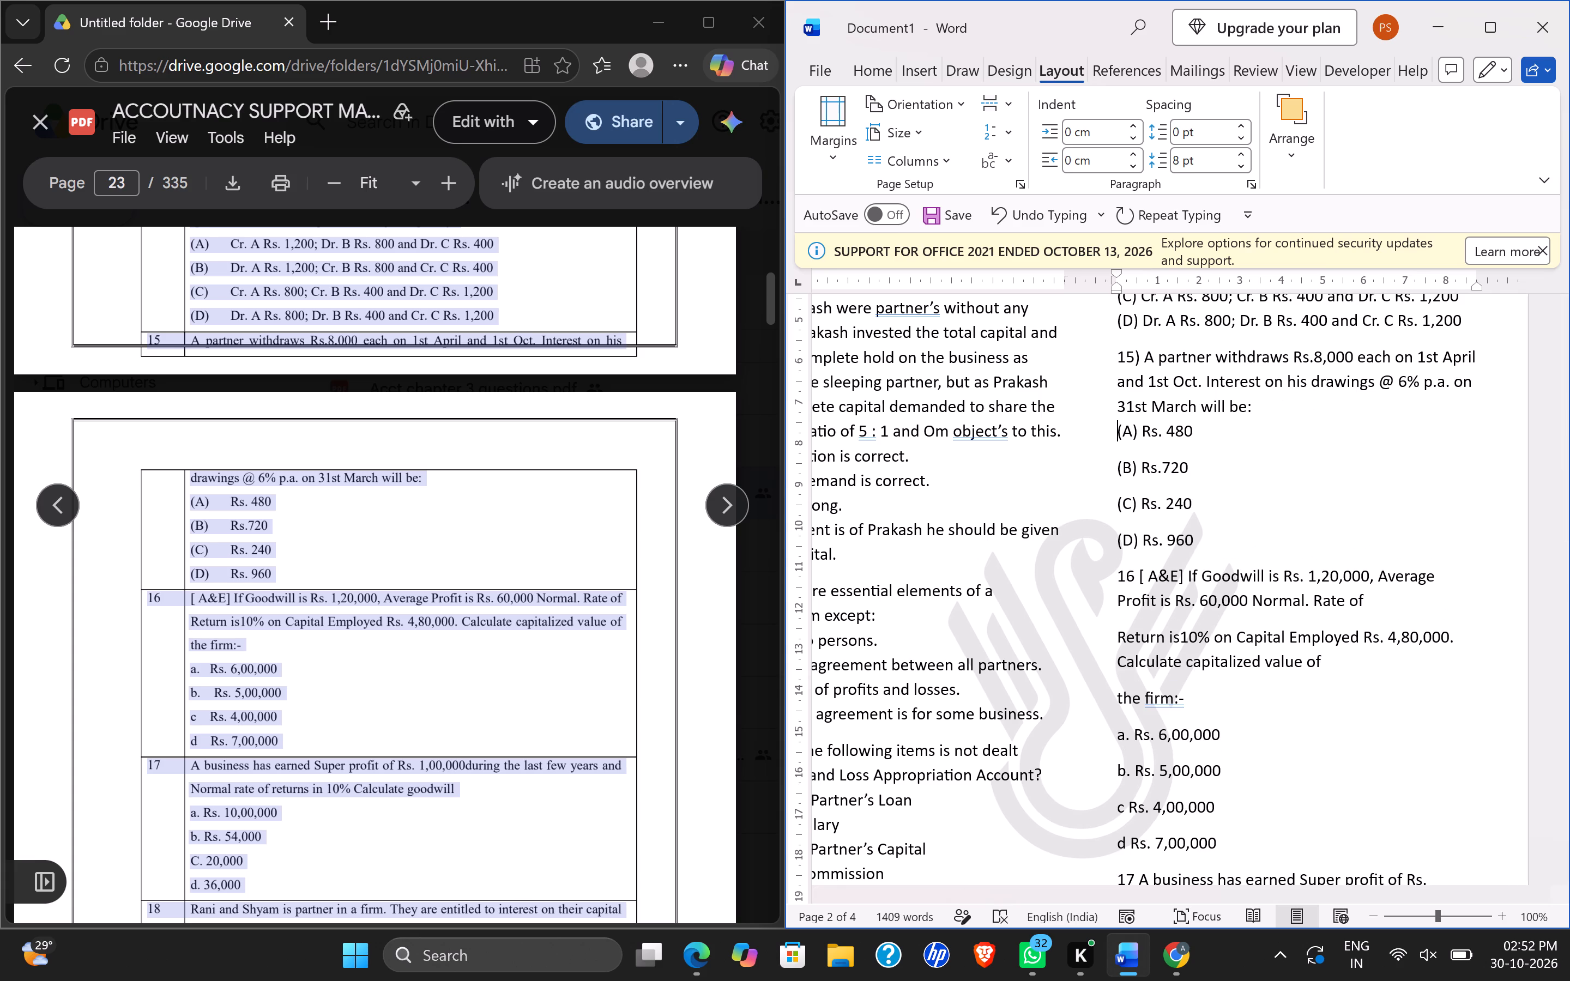
pyautogui.press('Down')
pyautogui.press('BackSpace')
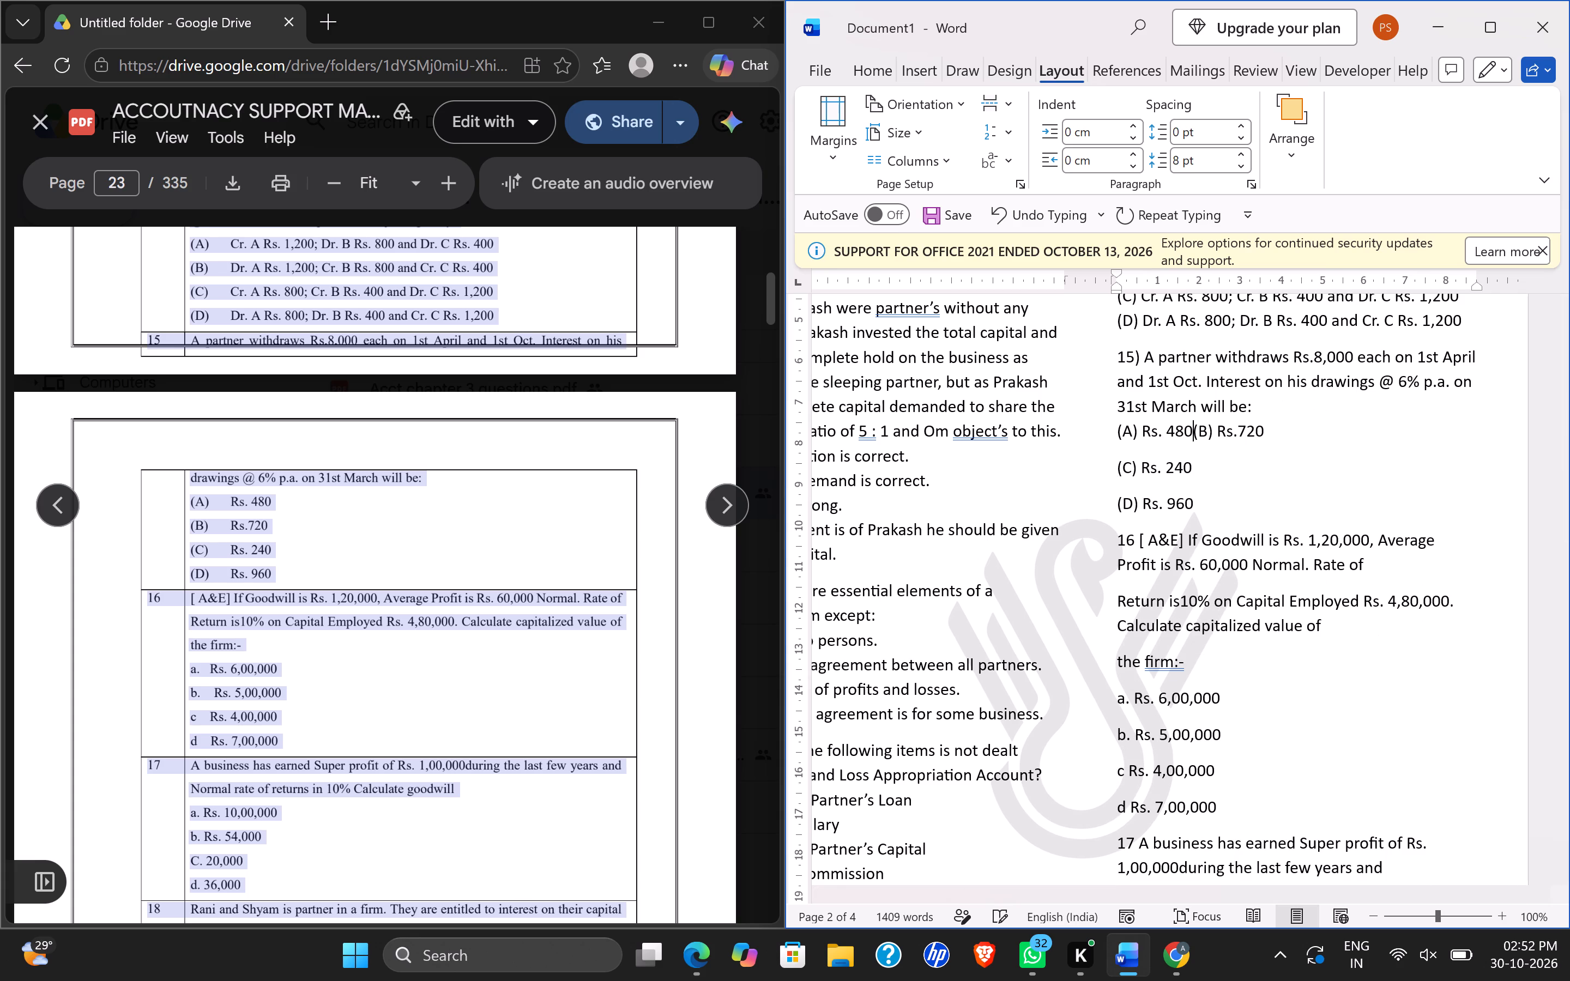
pyautogui.press('space')
pyautogui.press('space')
pyautogui.press('space')
pyautogui.press('space')
pyautogui.press('space')
pyautogui.press('space')
pyautogui.press('space')
pyautogui.press('space')
pyautogui.press('space')
pyautogui.press('space')
pyautogui.press('space')
pyautogui.press('space')
pyautogui.press('space')
pyautogui.press('space')
pyautogui.press('space')
pyautogui.press('space')
pyautogui.press('space')
pyautogui.press('space')
pyautogui.press('space')
pyautogui.press('space')
# Put question 15's options (C) and (D) side by side directly below (A) and (B), spacing (D) to line up under (B).
pyautogui.click(1105, 477)
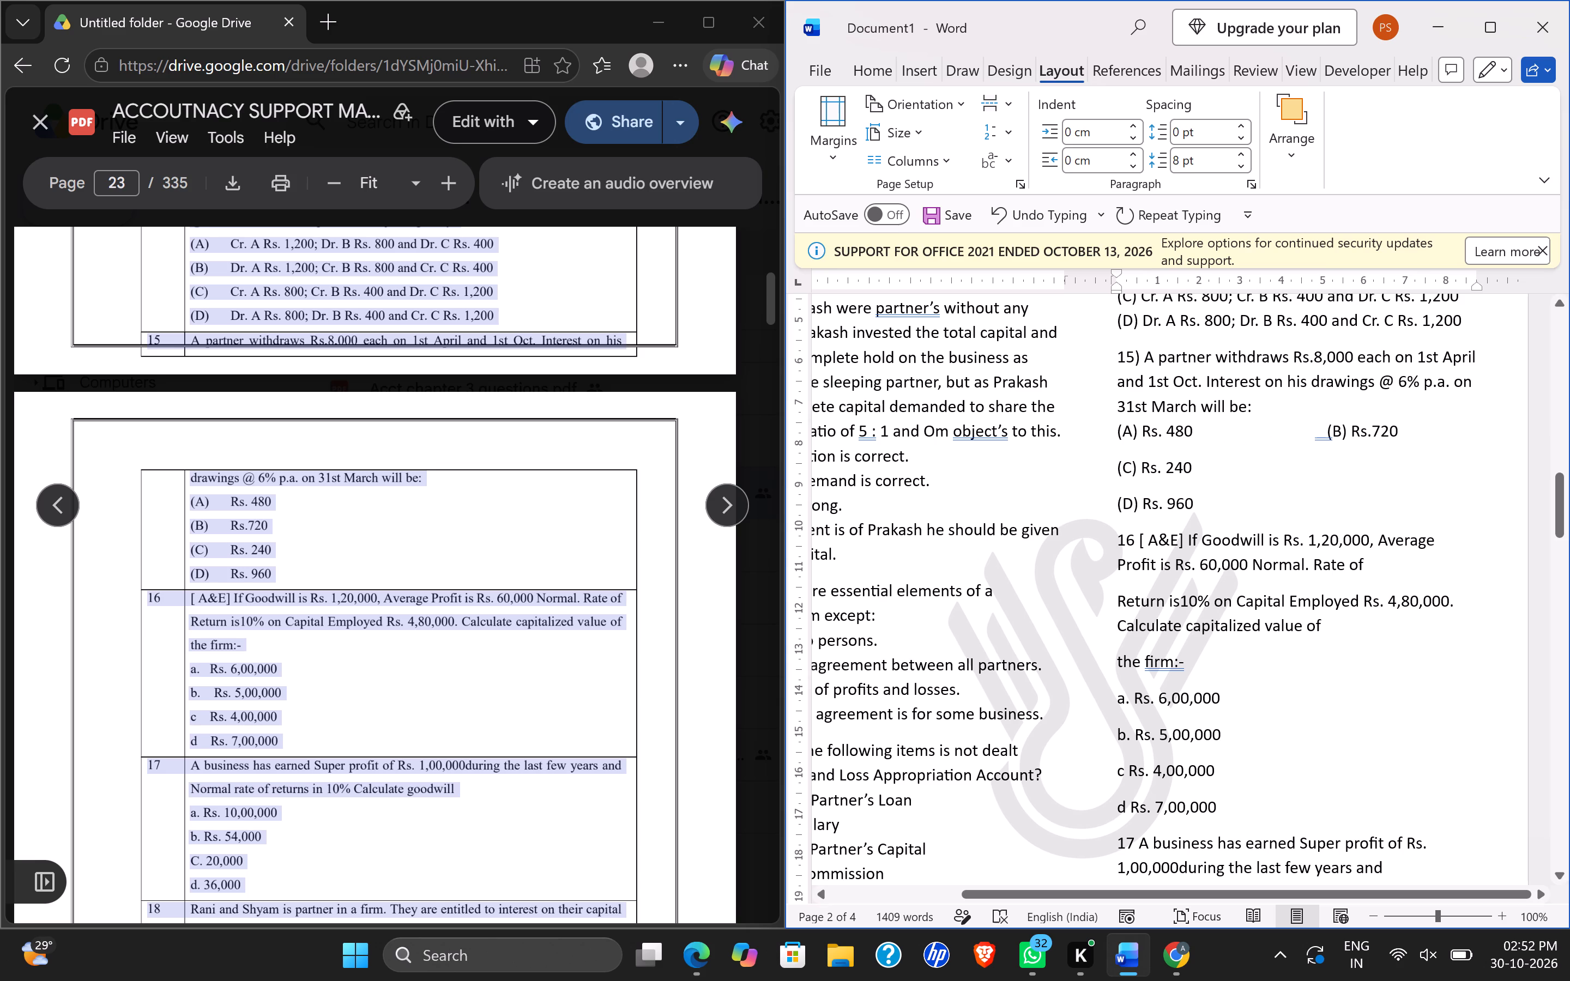
pyautogui.press('BackSpace')
pyautogui.hotkey('shift', 'Return')
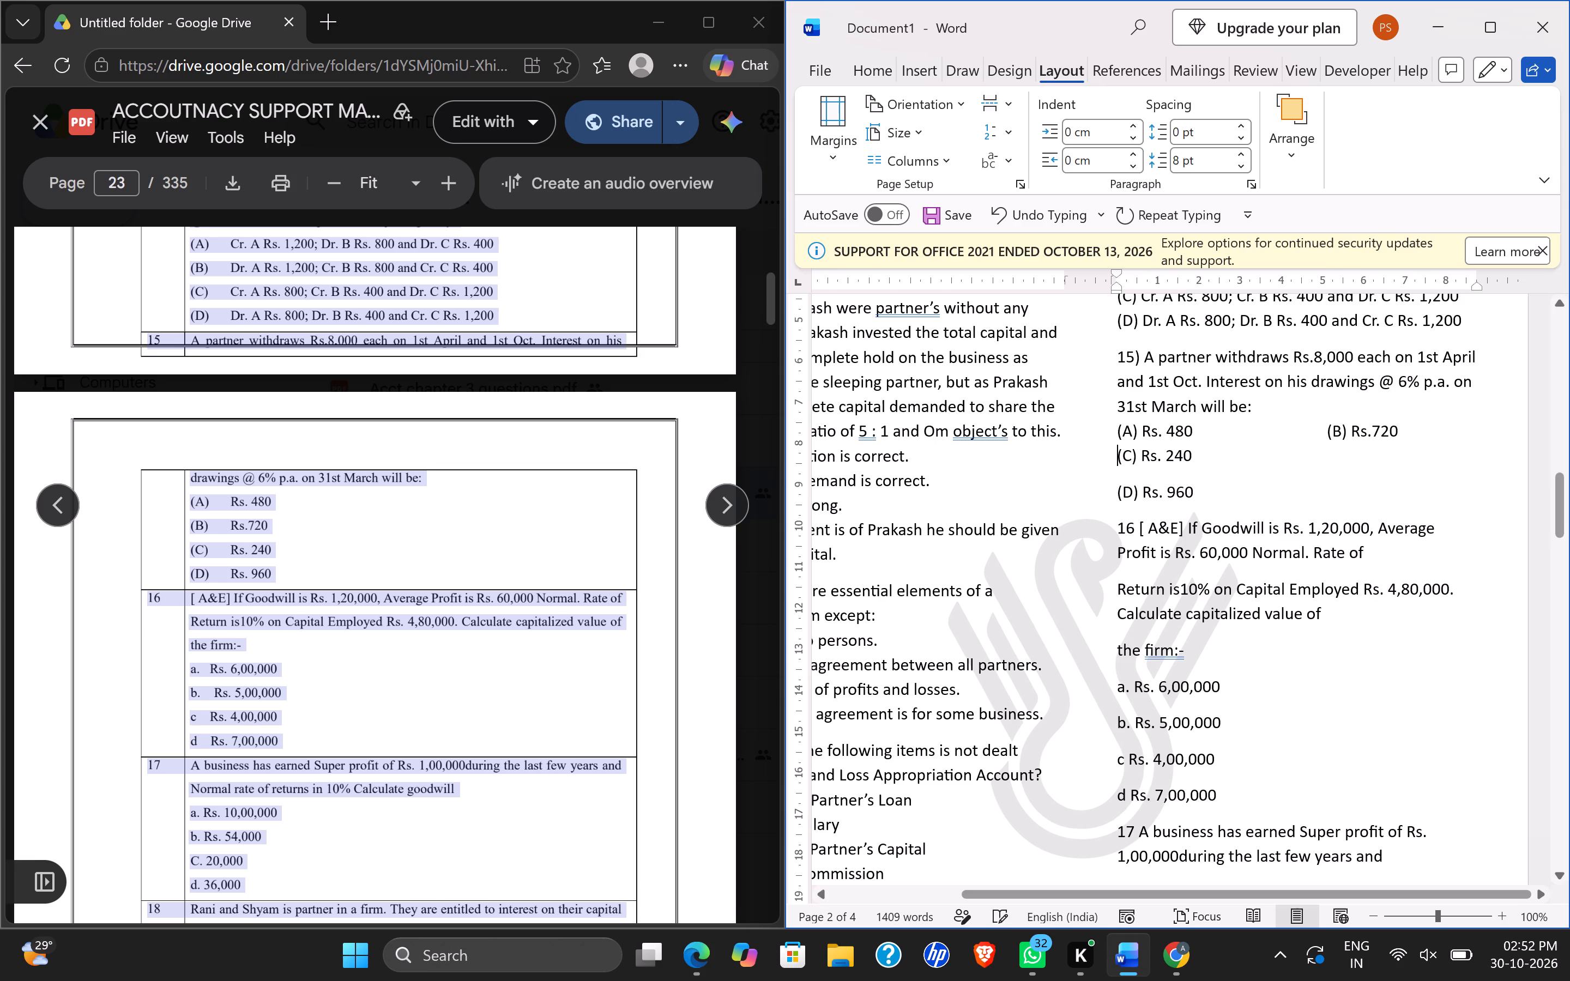
pyautogui.click(1108, 495)
pyautogui.press('BackSpace')
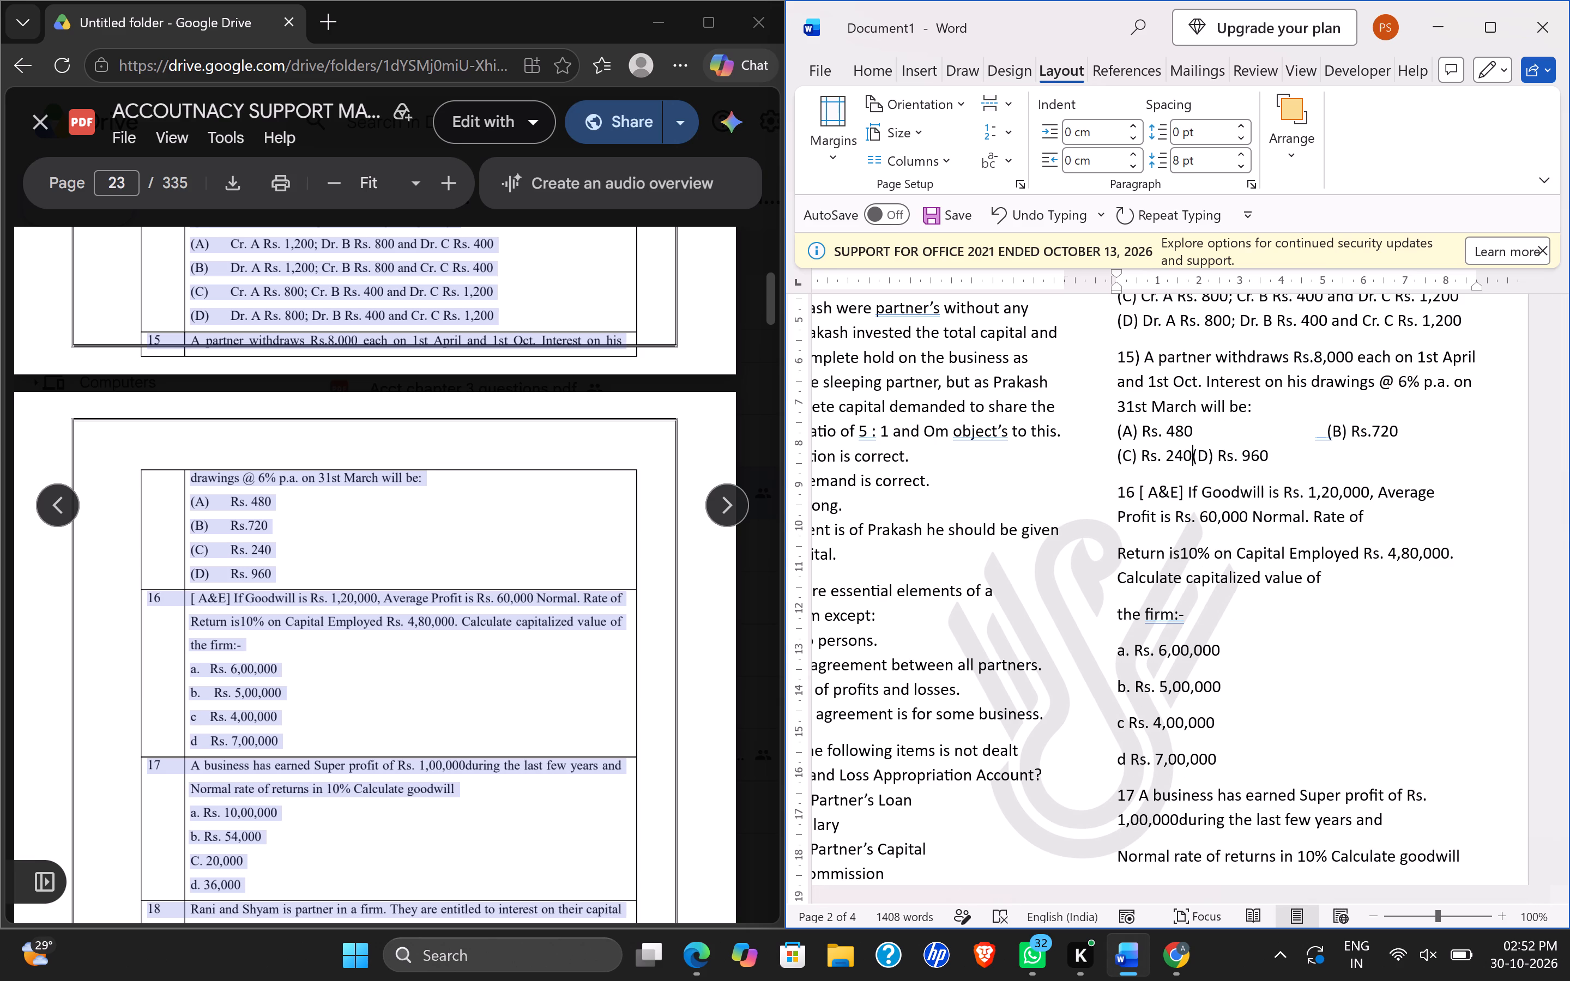
pyautogui.press('space')
pyautogui.press('space')
pyautogui.press('space')
pyautogui.press('space')
pyautogui.press('space')
pyautogui.press('space')
pyautogui.press('space')
pyautogui.press('space')
pyautogui.press('space')
pyautogui.press('space')
pyautogui.press('space')
pyautogui.press('space')
pyautogui.press('space')
pyautogui.press('space')
pyautogui.press('space')
pyautogui.press('space')
pyautogui.press('space')
pyautogui.press('space')
pyautogui.press('space')
pyautogui.press('space')
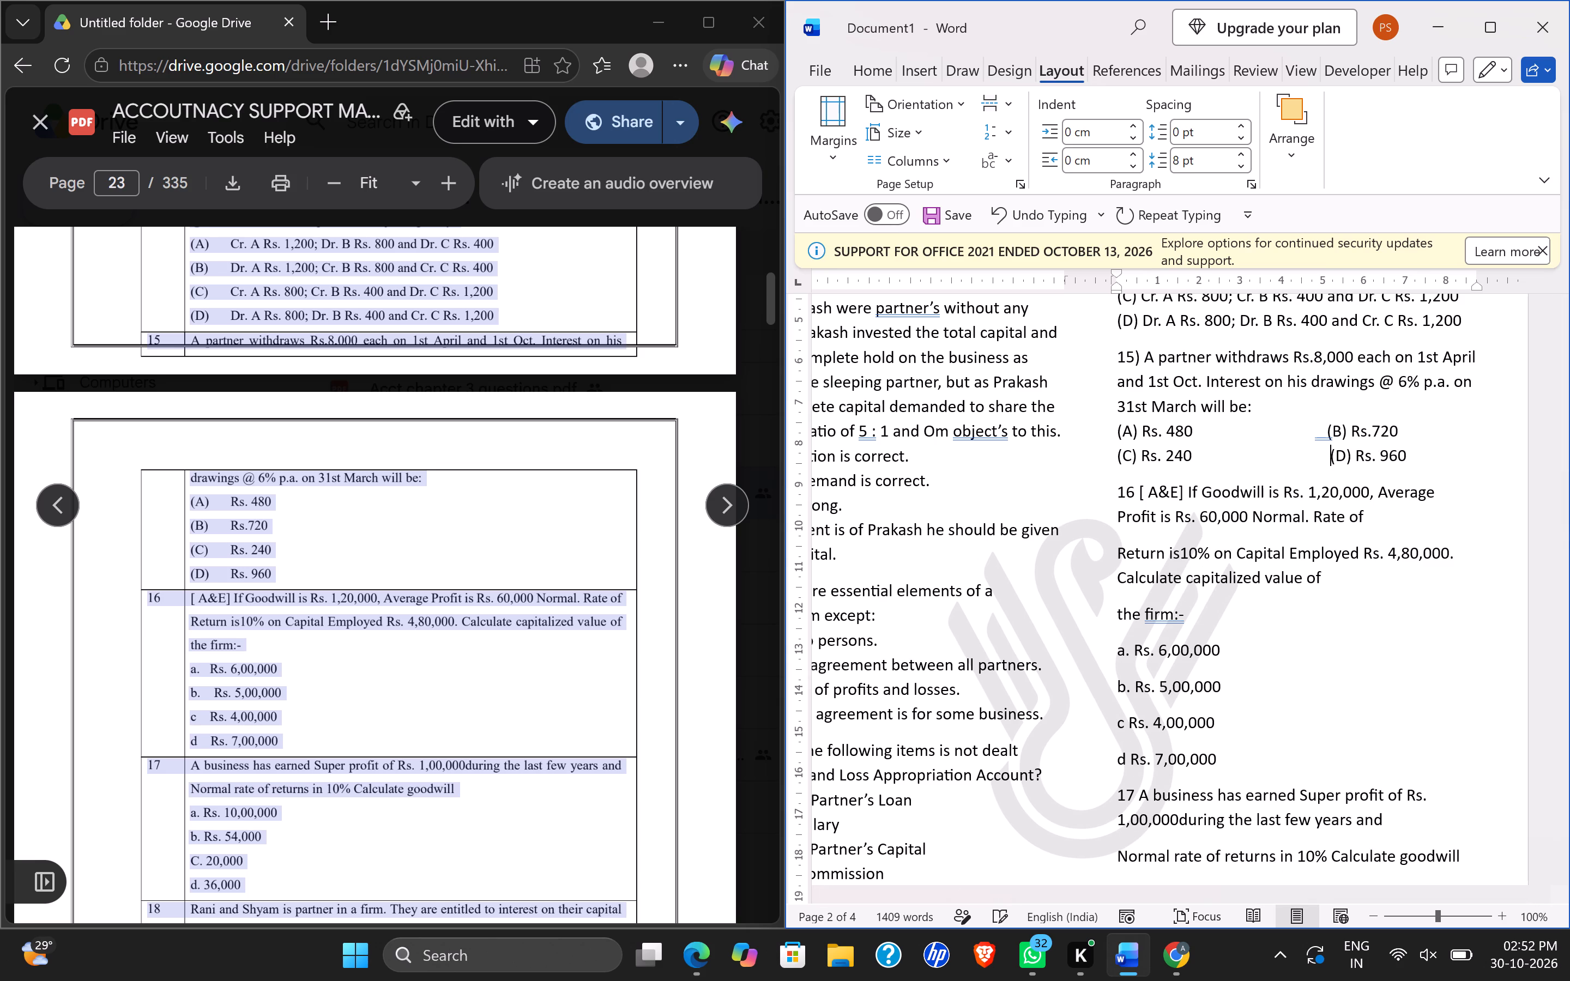
pyautogui.press('BackSpace')
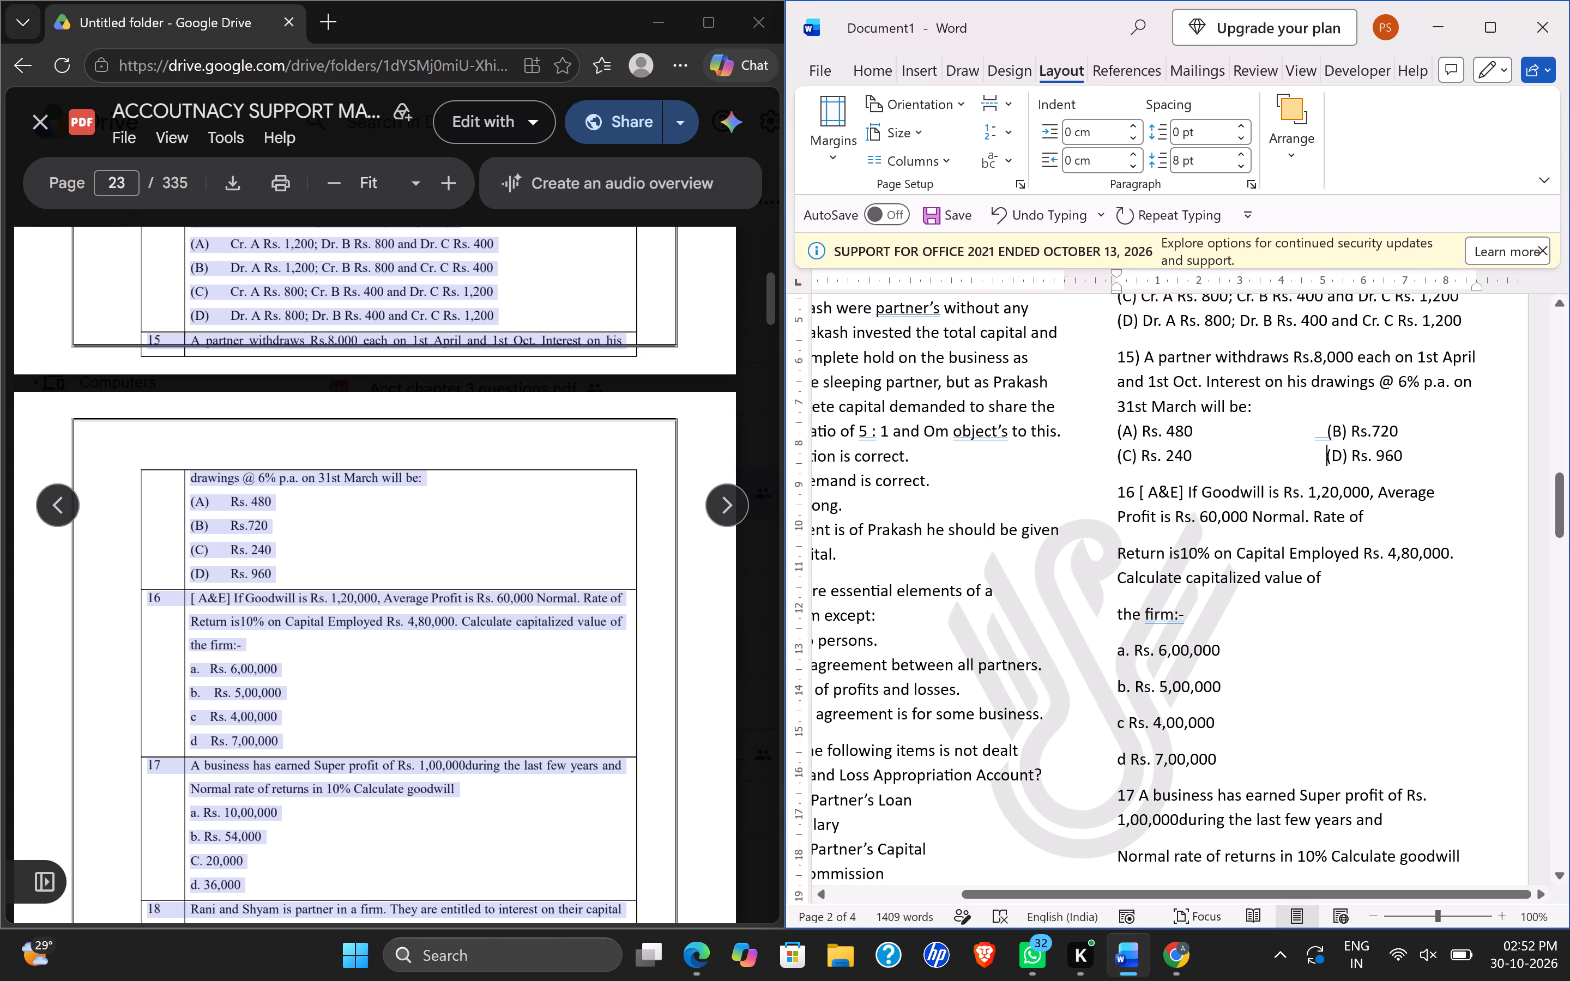
# Delete the "[ A&E]" tag from question 16 and change its number to the "16)" style.
pyautogui.moveTo(1187, 496); pyautogui.dragTo(1137, 491)
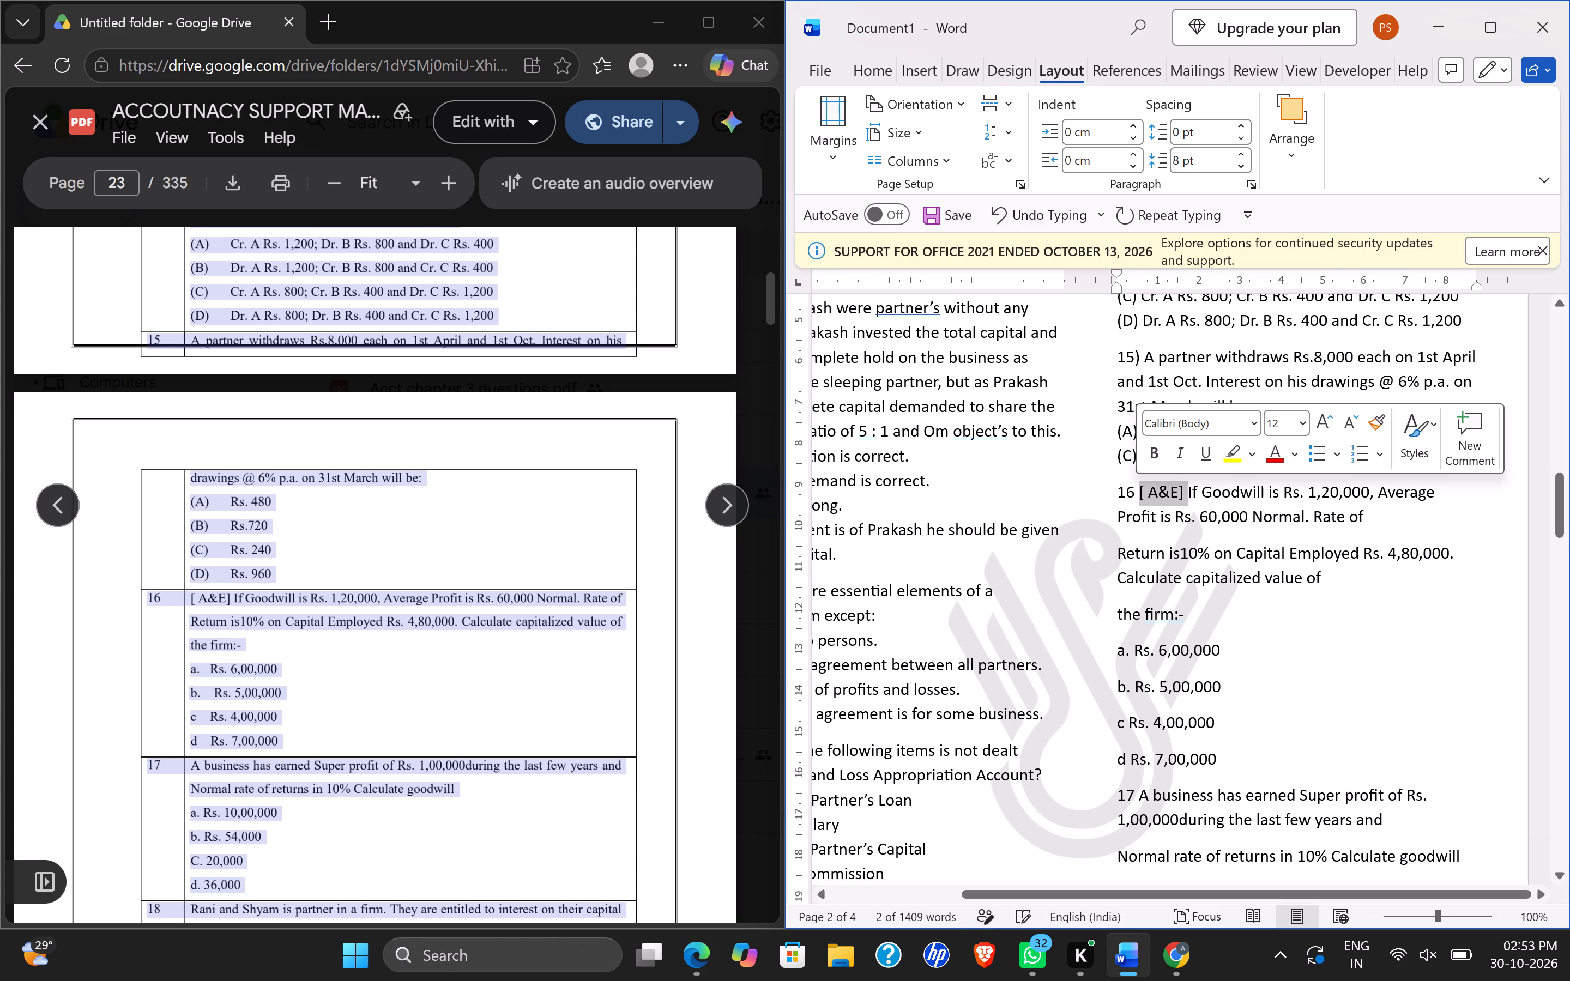
pyautogui.press('Delete')
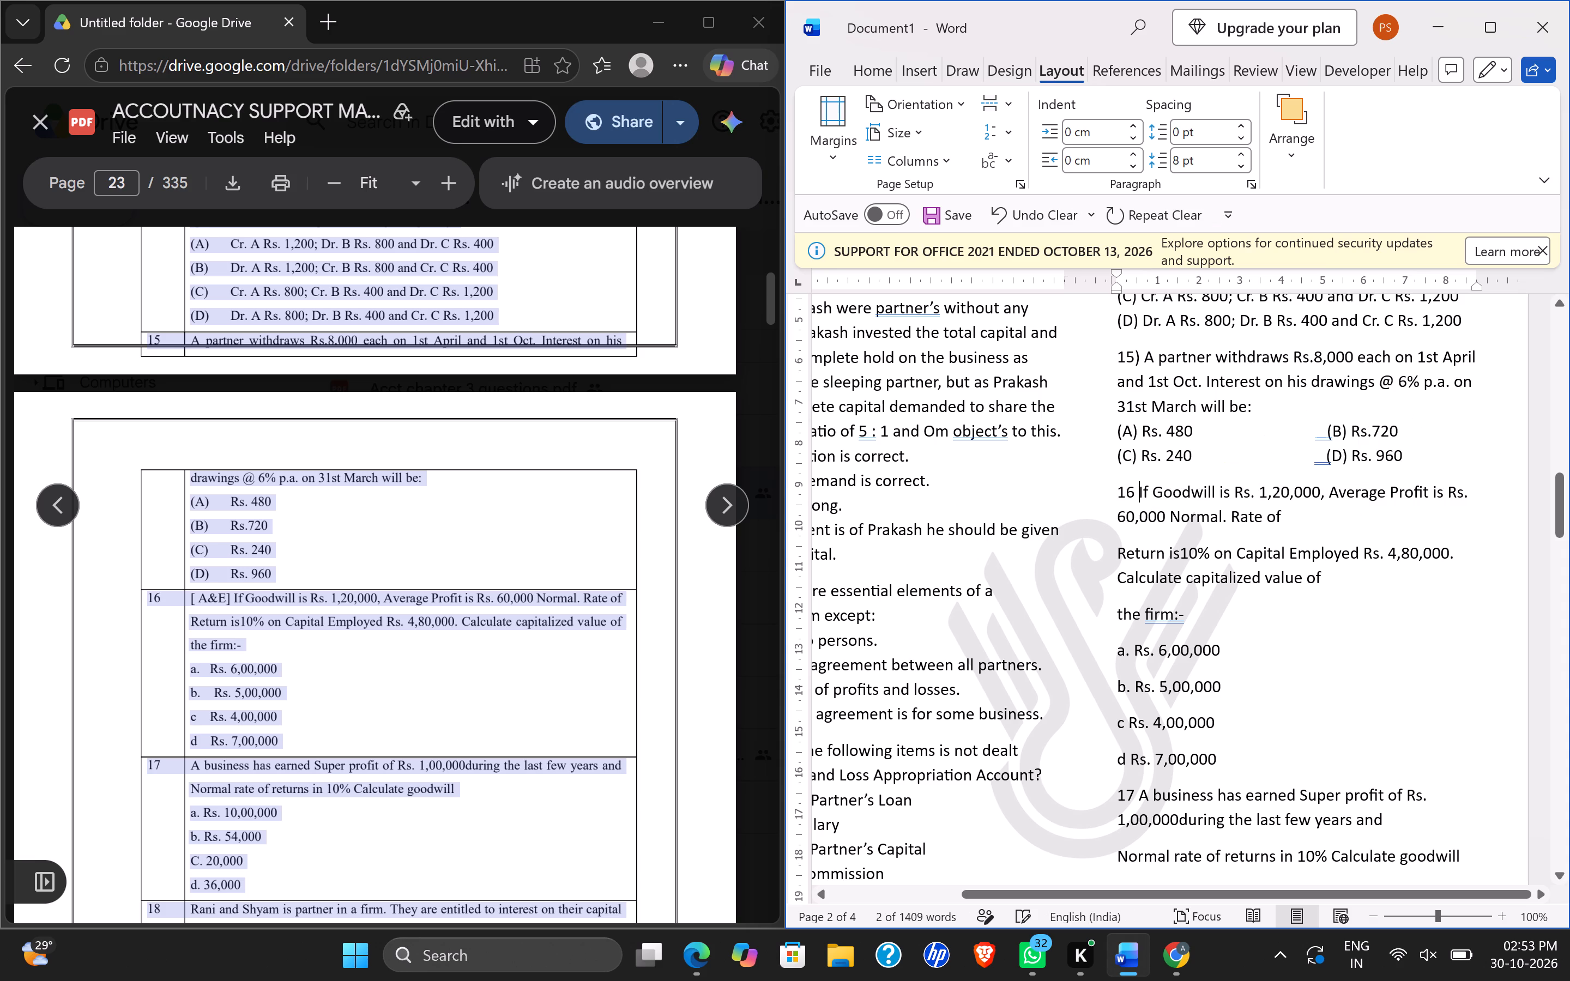
pyautogui.press('BackSpace')
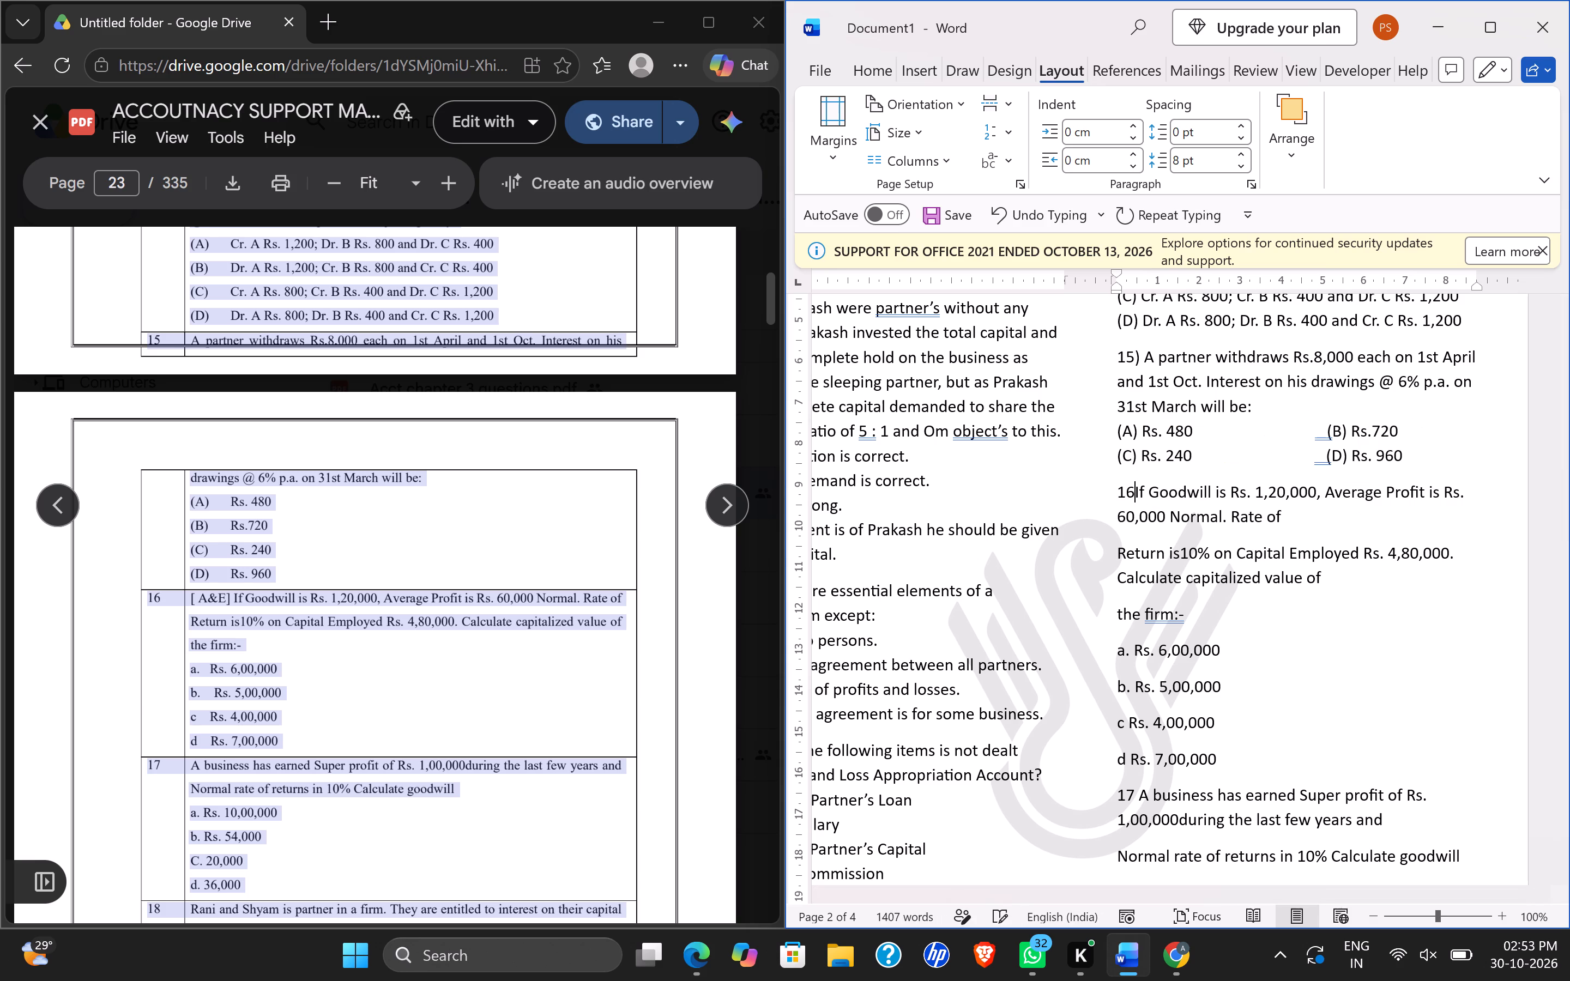
pyautogui.write(')')
pyautogui.press('space')
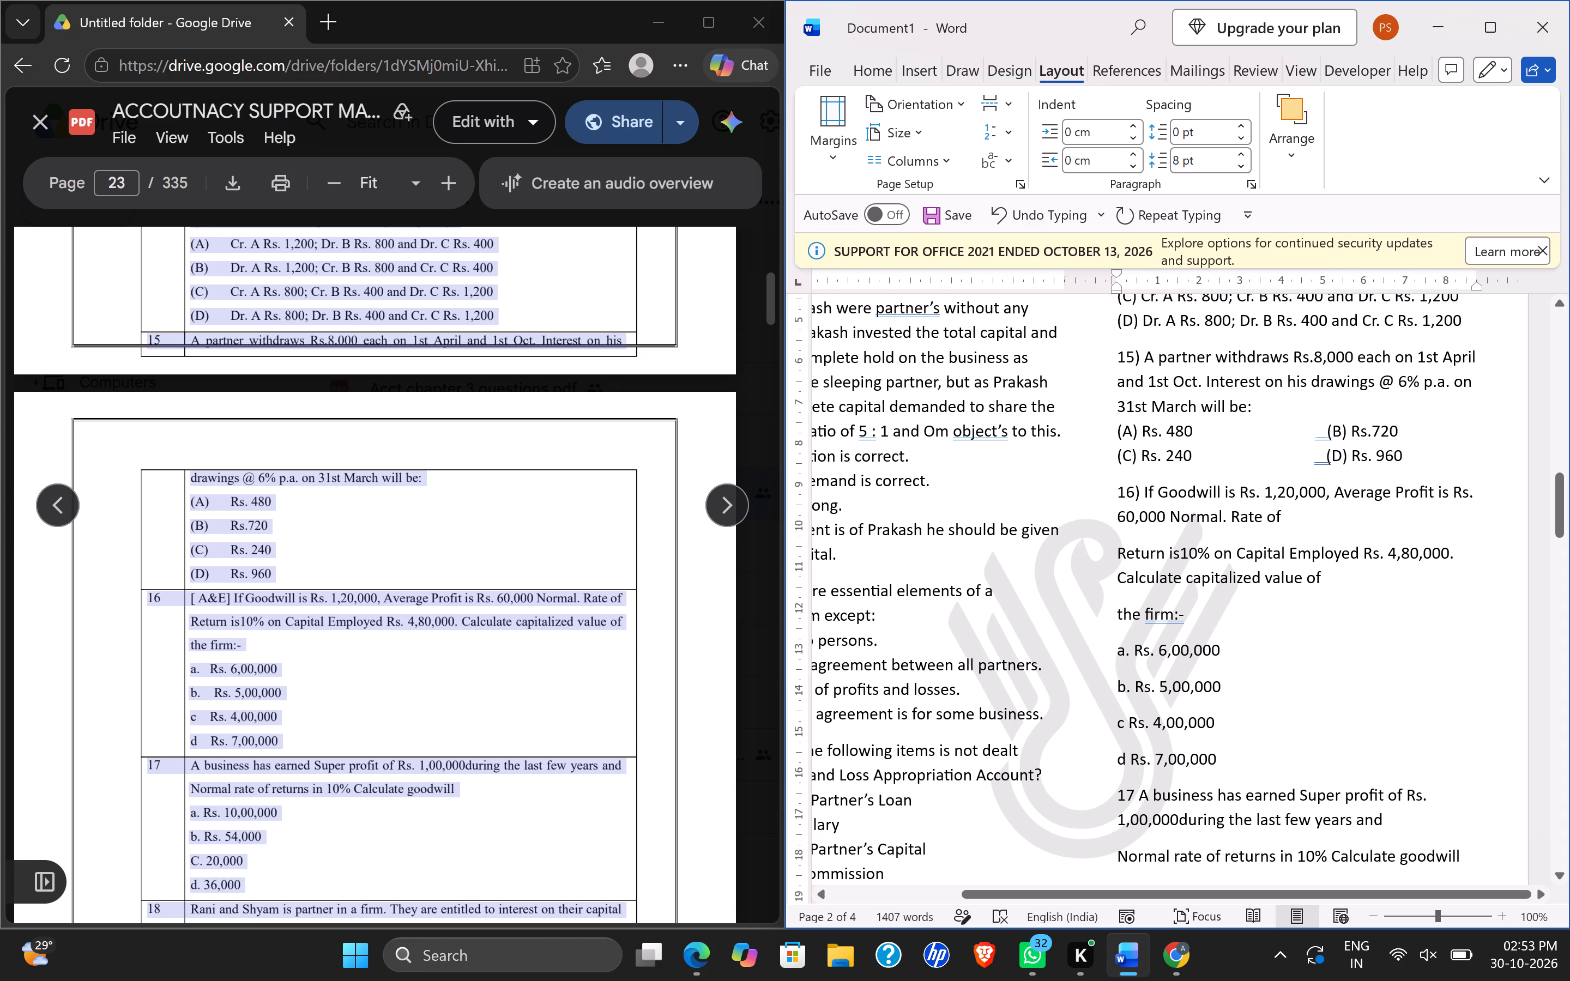
# Join question 16's lines starting "Return is10%" and "the firm:-" into one paragraph with spaces, and separate "is" from "10%".
pyautogui.click(1124, 554)
pyautogui.press('Left')
pyautogui.press('BackSpace')
pyautogui.press('space')
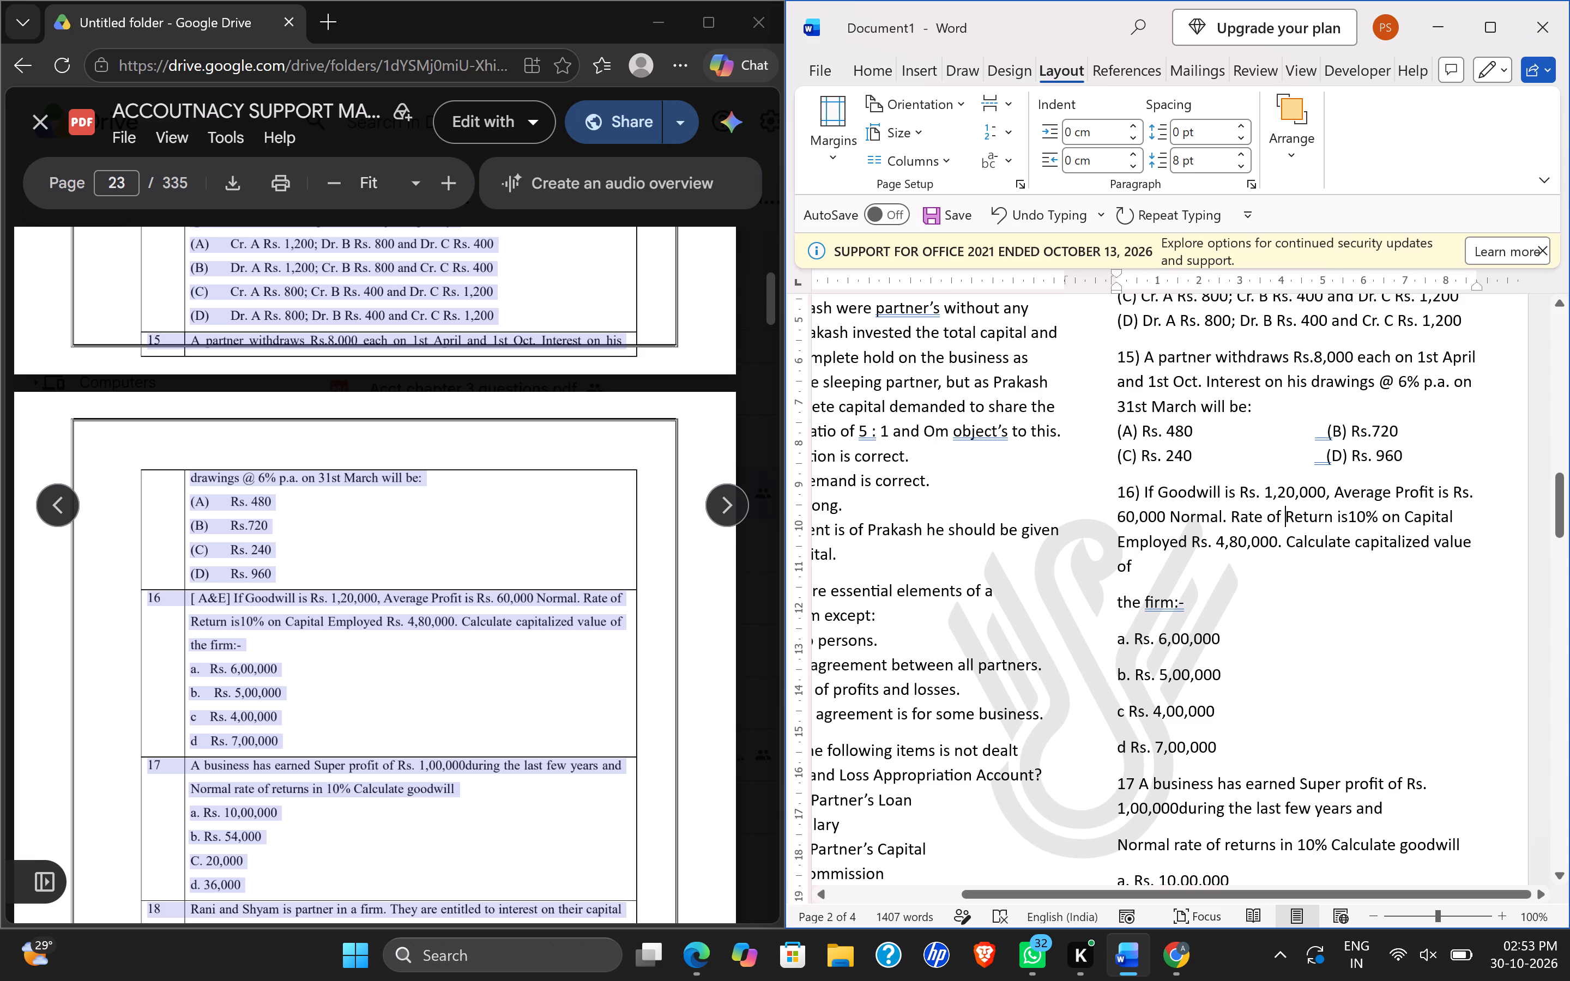
pyautogui.click(1349, 519)
pyautogui.press('space')
pyautogui.click(1119, 609)
pyautogui.press('BackSpace')
pyautogui.press('space')
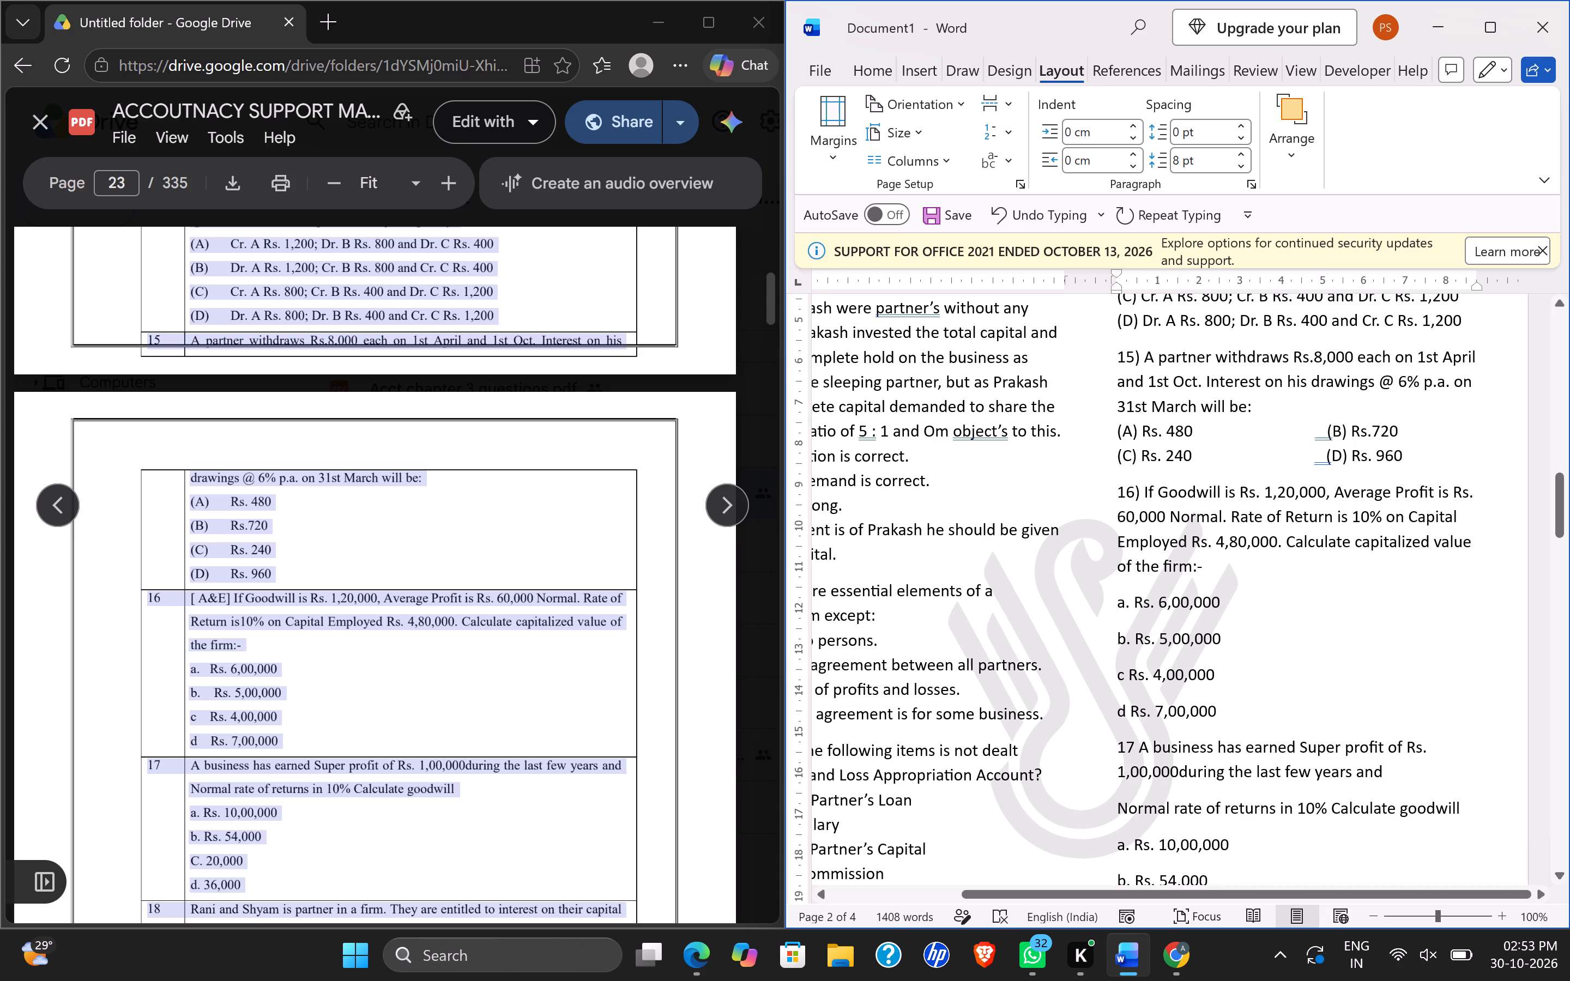
# Copy the formatting of question 15's two option lines onto question 16's options a to d with Format Painter.
pyautogui.scroll(3, 1142, 660)
pyautogui.scroll(-2, 1142, 660)
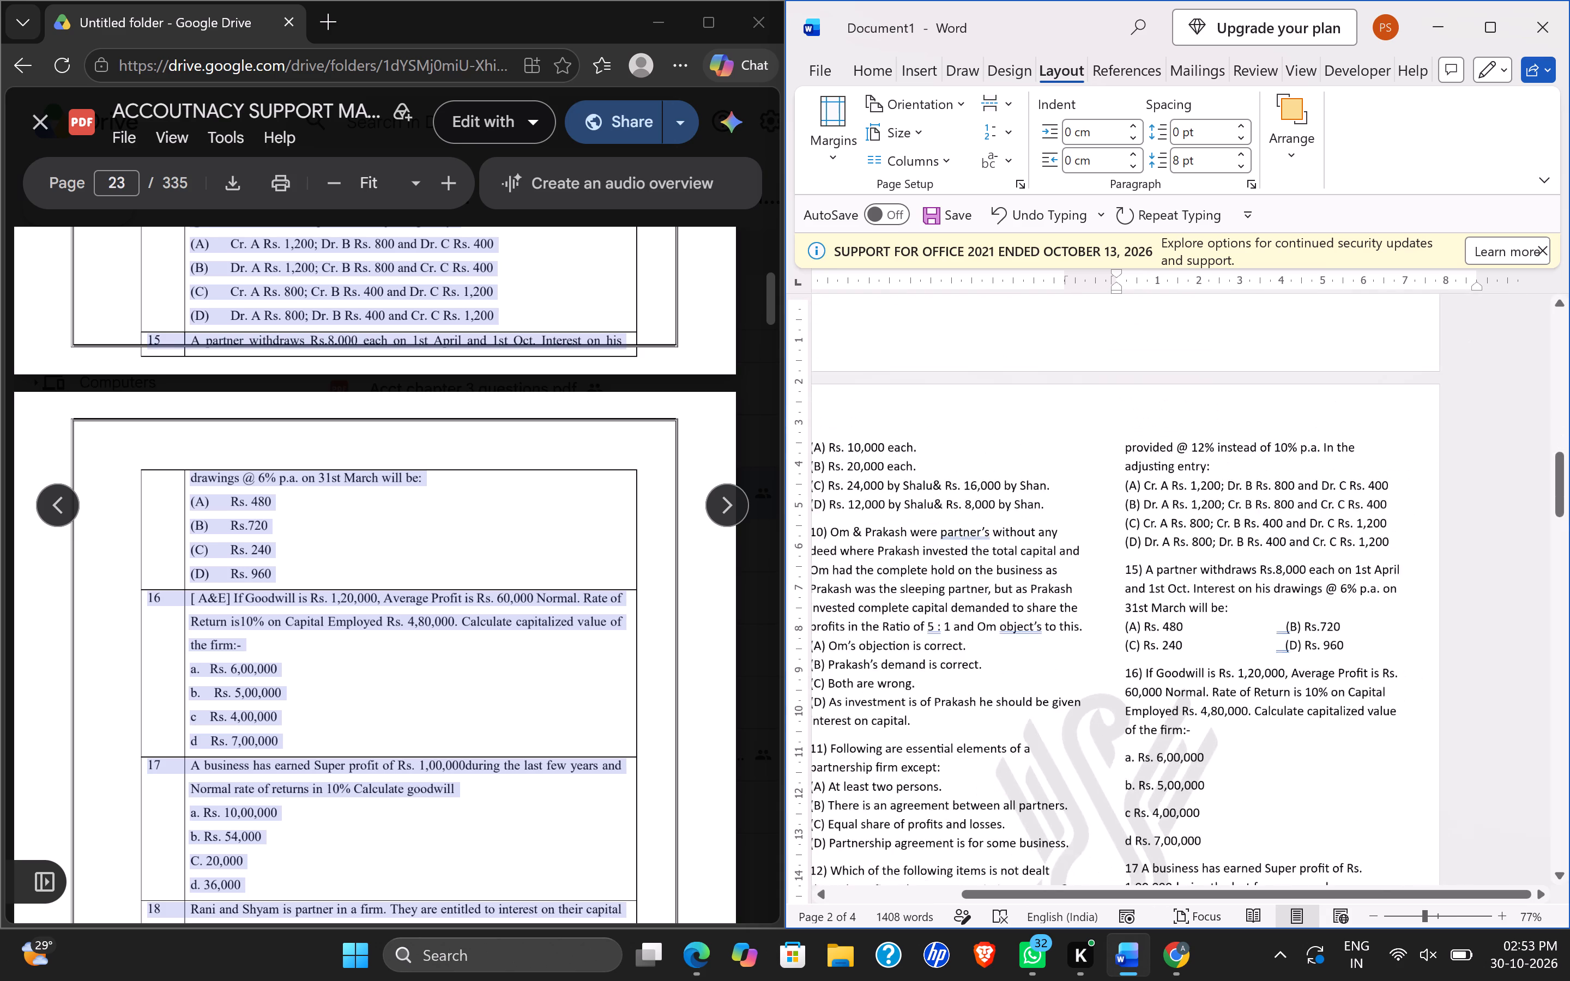
pyautogui.scroll(-2, 1142, 660)
pyautogui.scroll(1, 1142, 660)
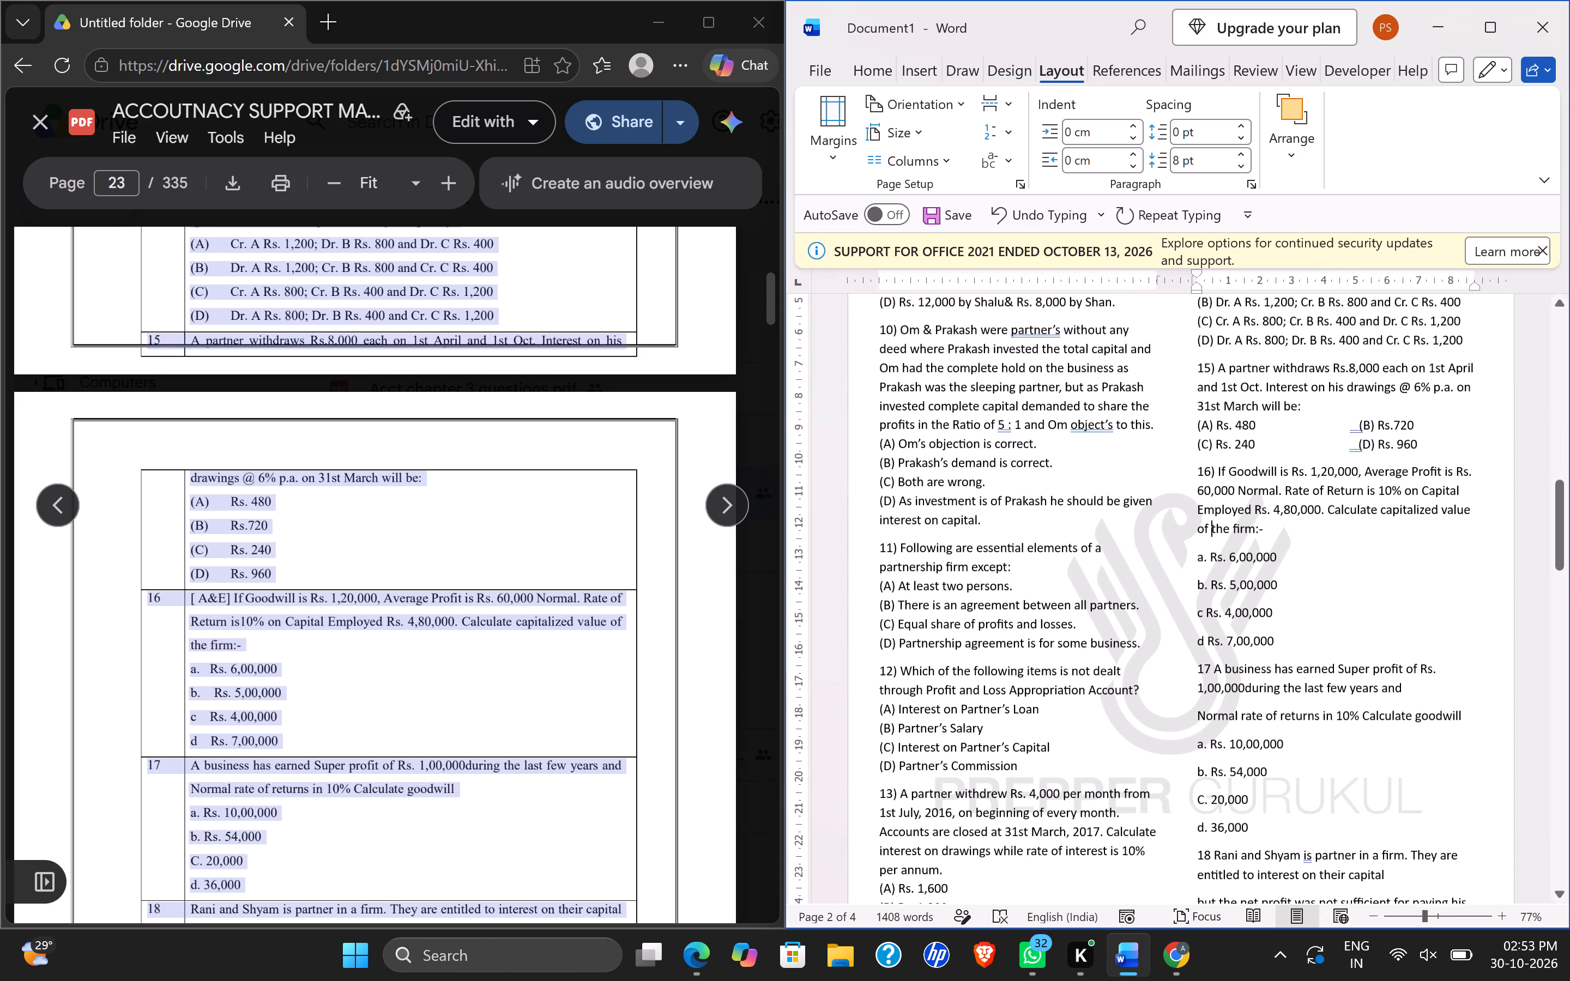
pyautogui.scroll(1, 1142, 660)
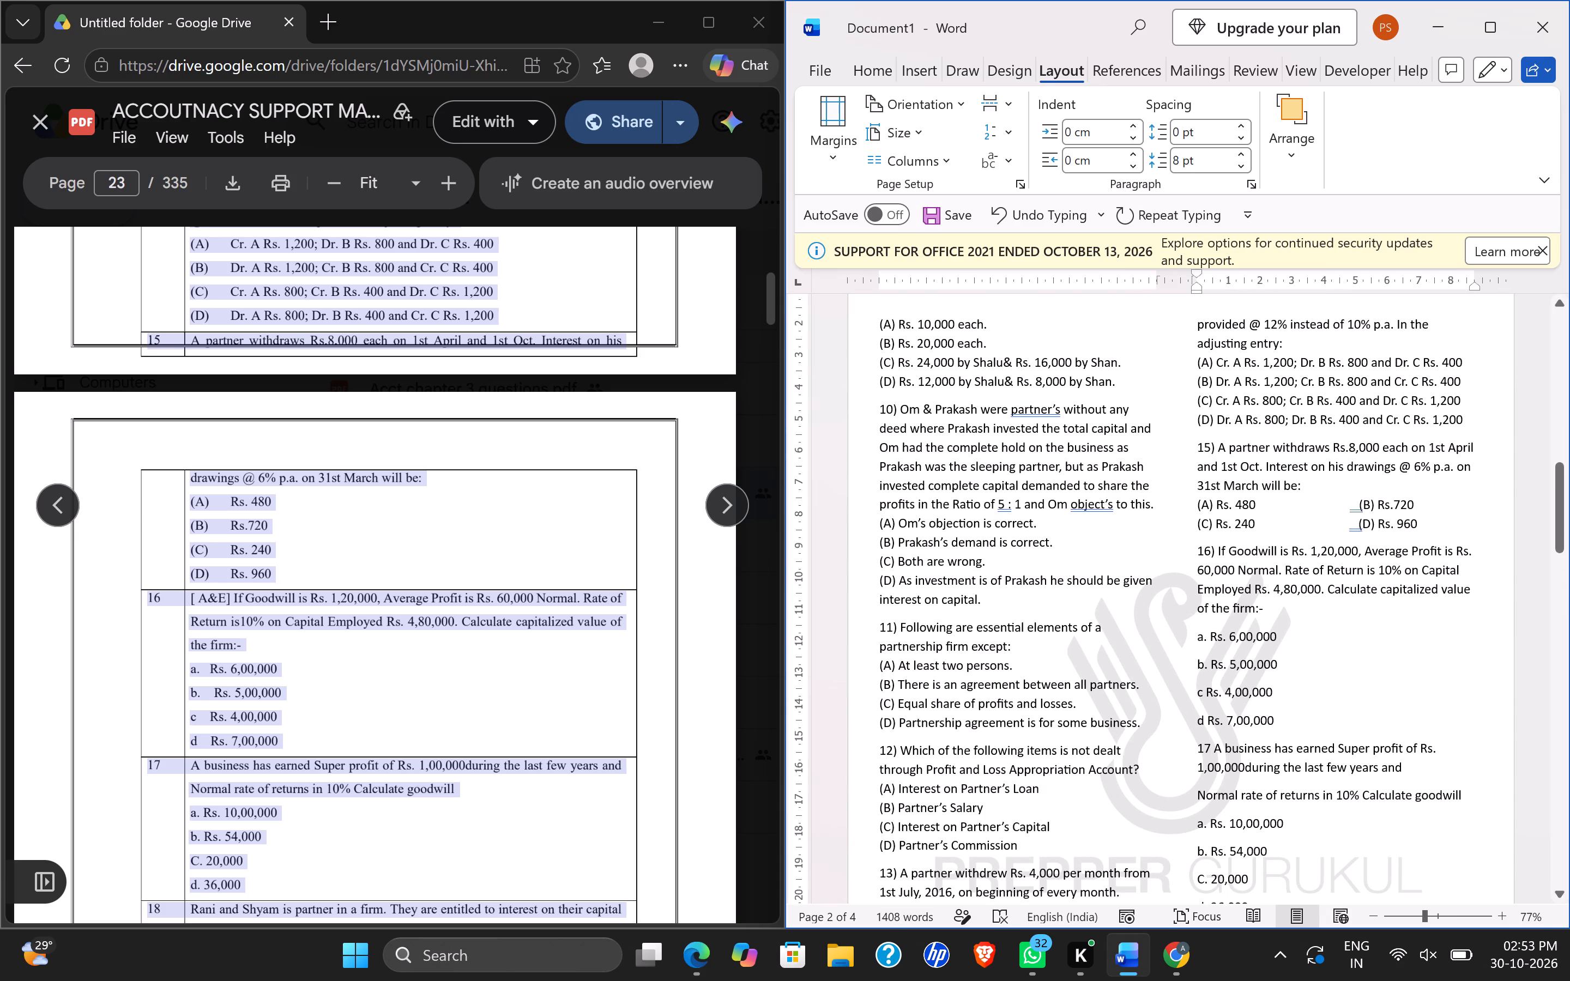
pyautogui.click(1200, 641)
pyautogui.moveTo(1197, 506); pyautogui.dragTo(1435, 520)
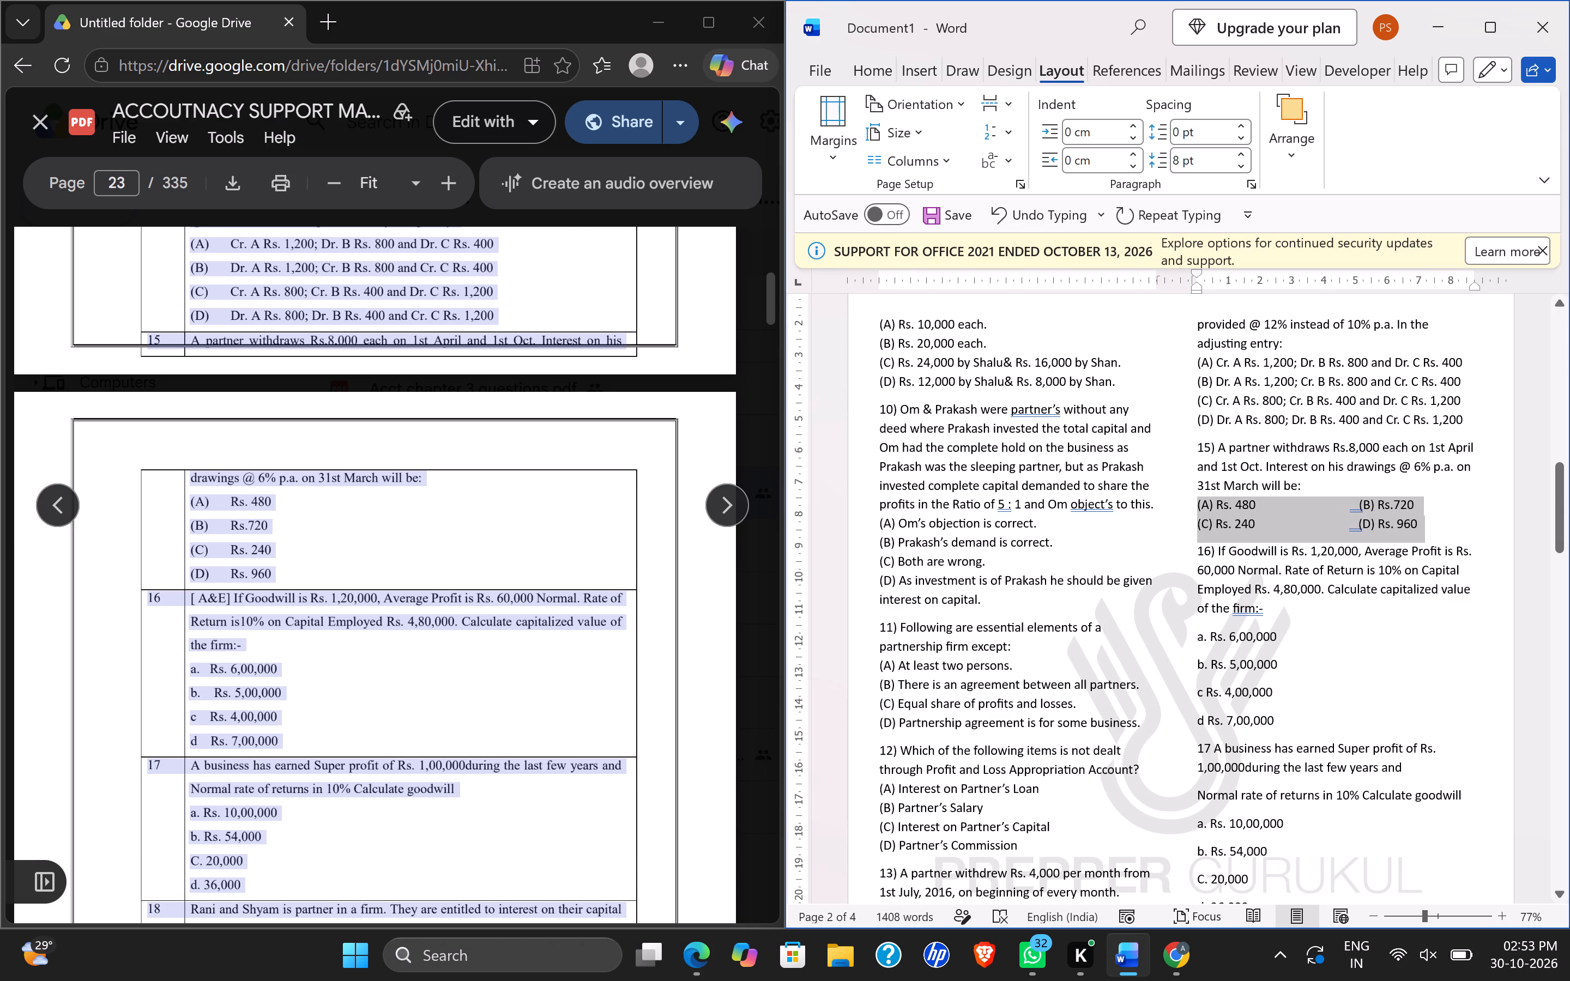
pyautogui.moveTo(1435, 520); pyautogui.dragTo(1437, 525)
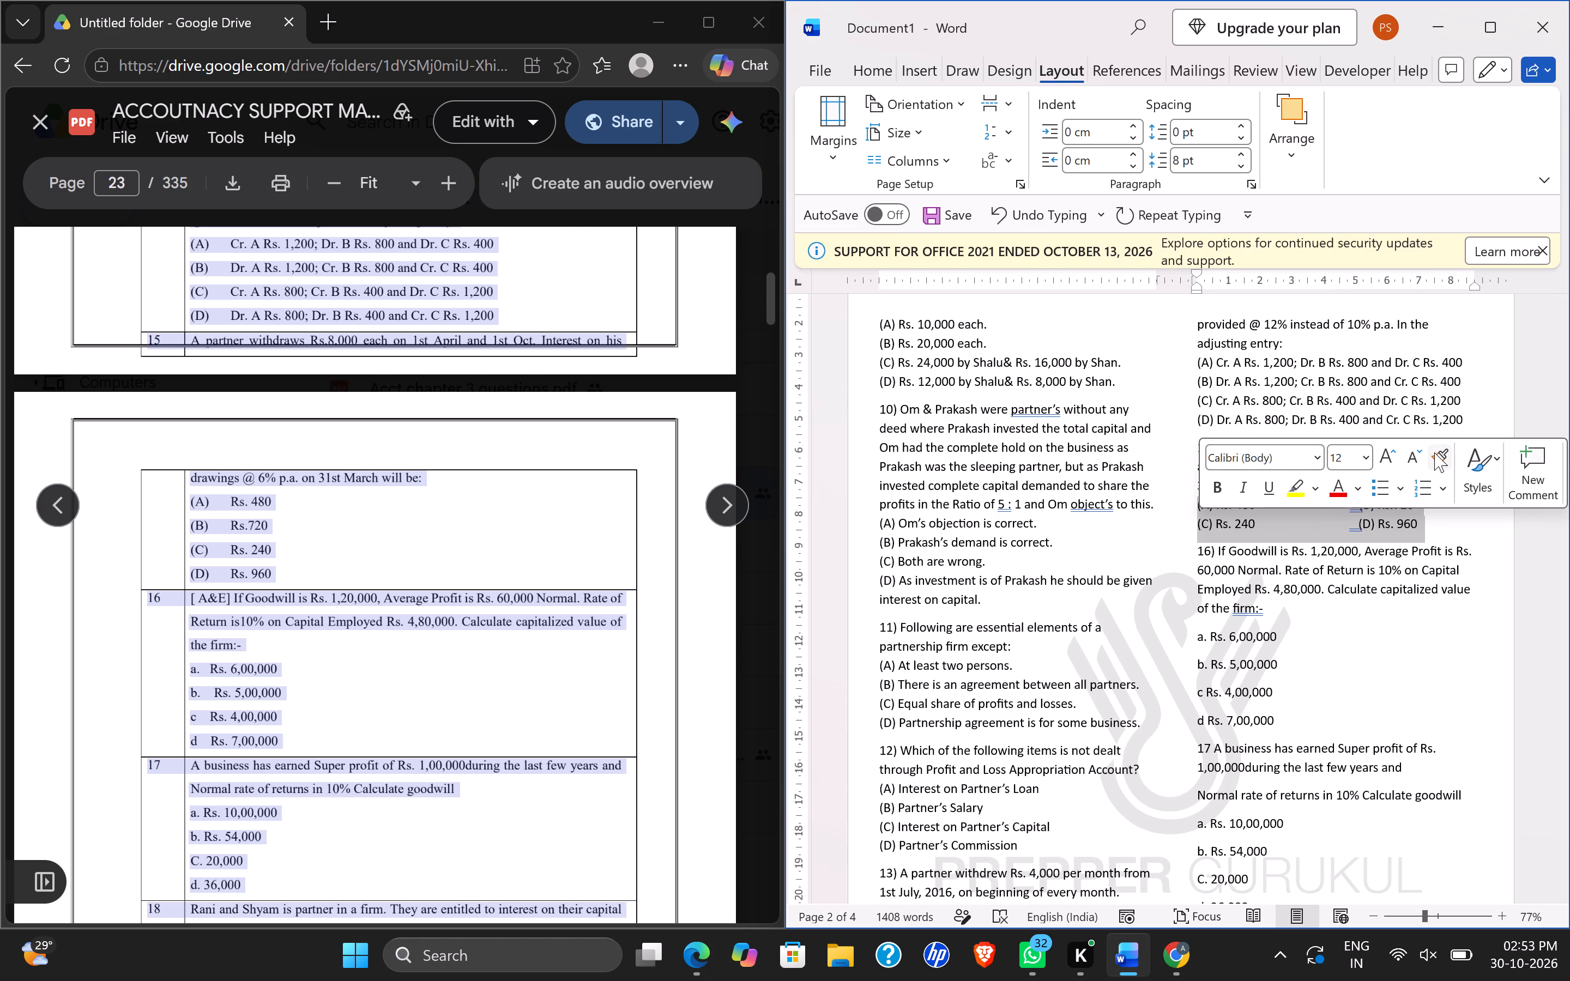
pyautogui.click(1434, 452)
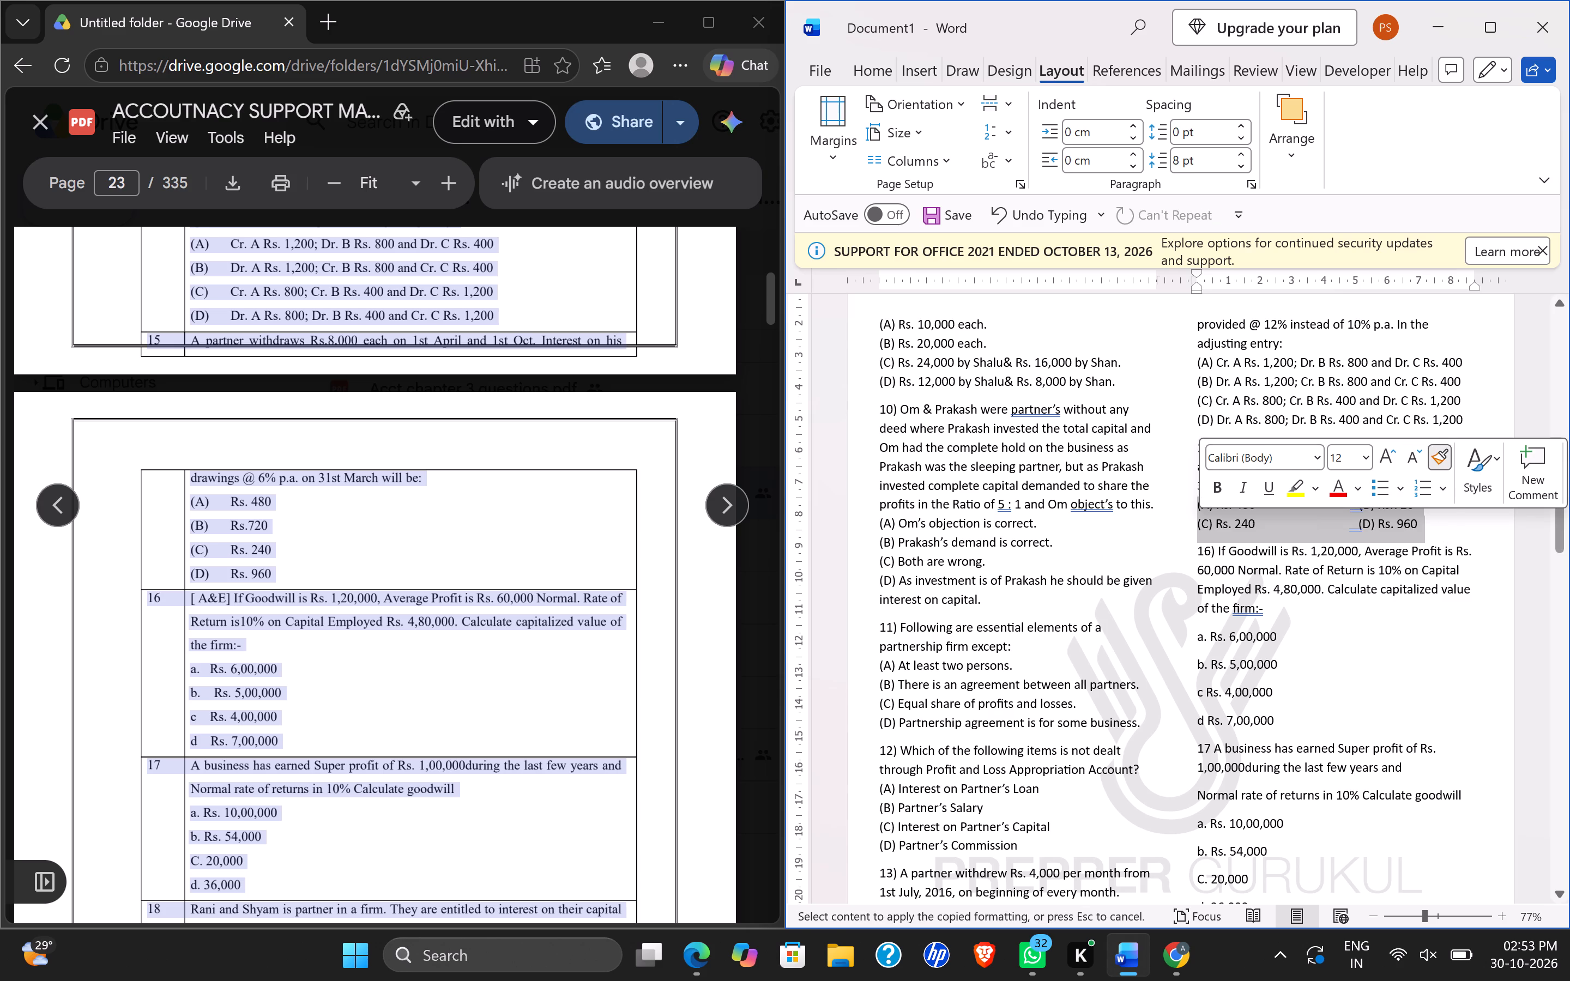
pyautogui.moveTo(1194, 634); pyautogui.dragTo(1313, 721)
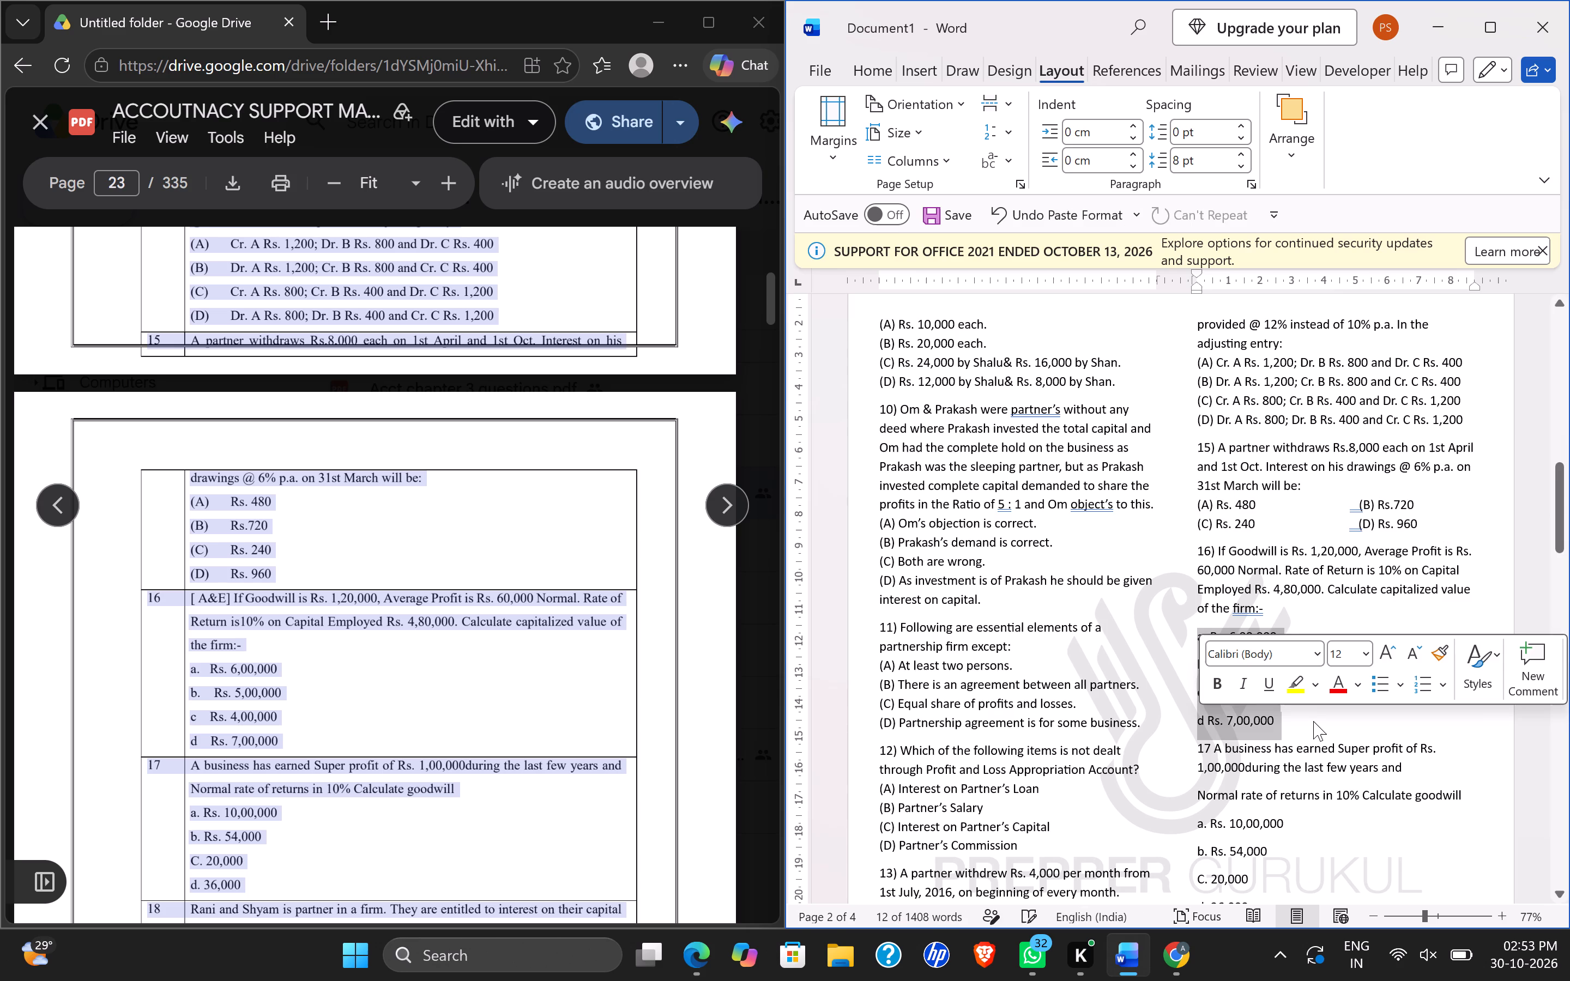
pyautogui.click(1321, 720)
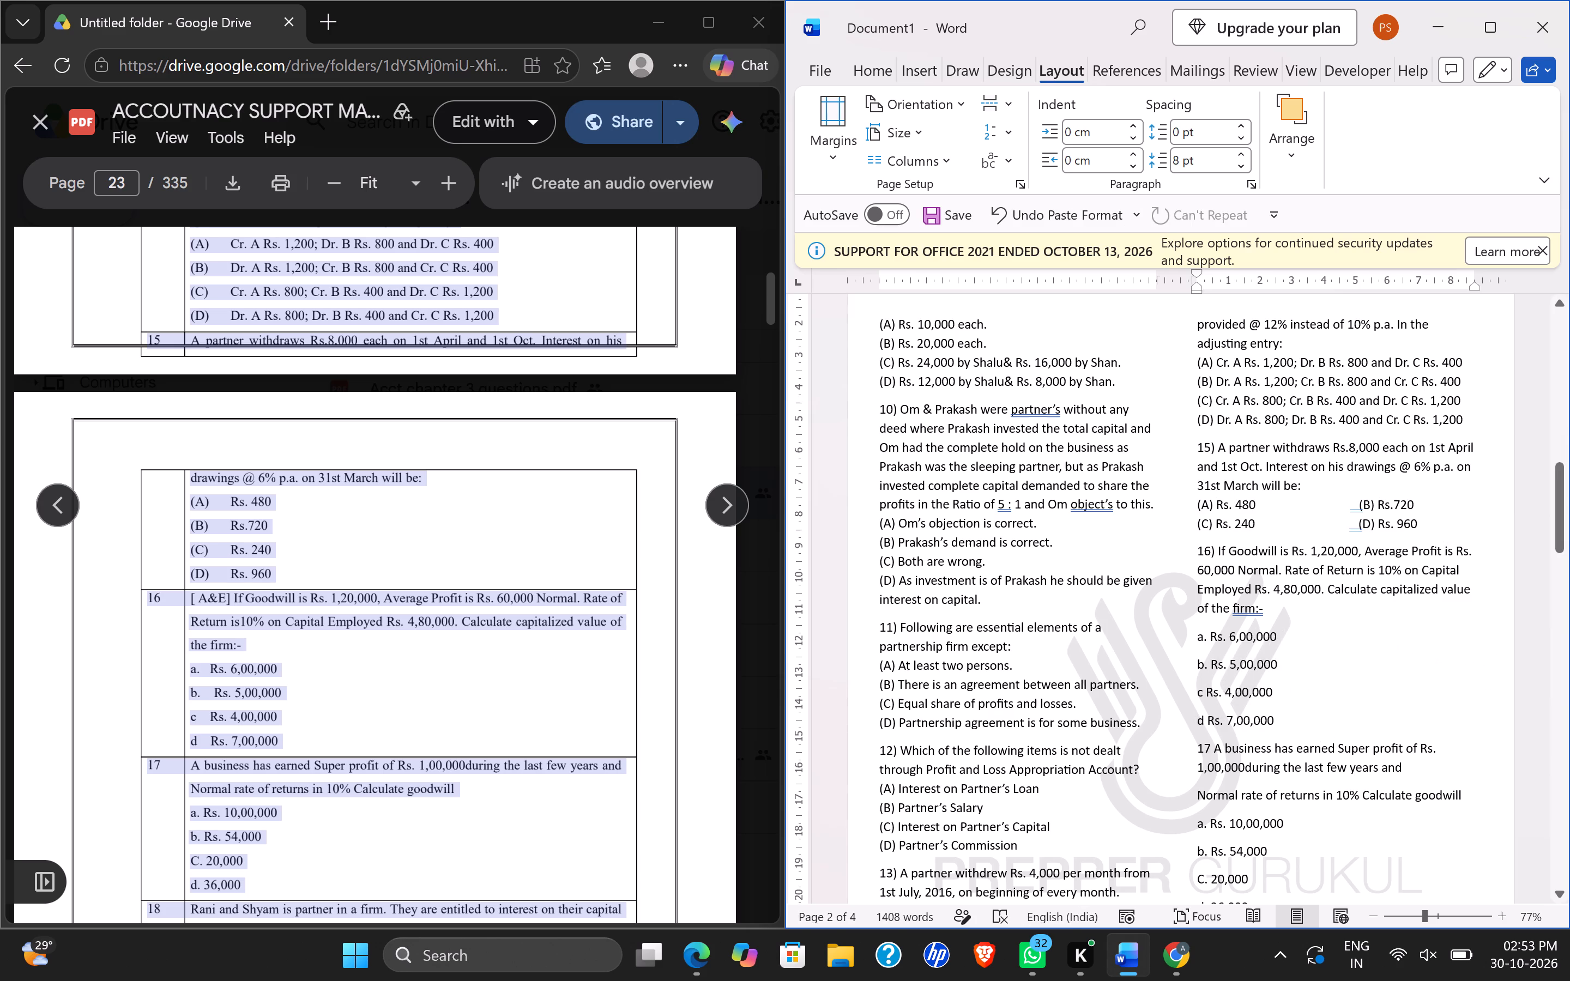
# Change question 16's first option label from "a." to "(A)", keeping a space before Rs. 6,00,000.
pyautogui.click(1205, 634)
pyautogui.press('BackSpace')
pyautogui.press('BackSpace')
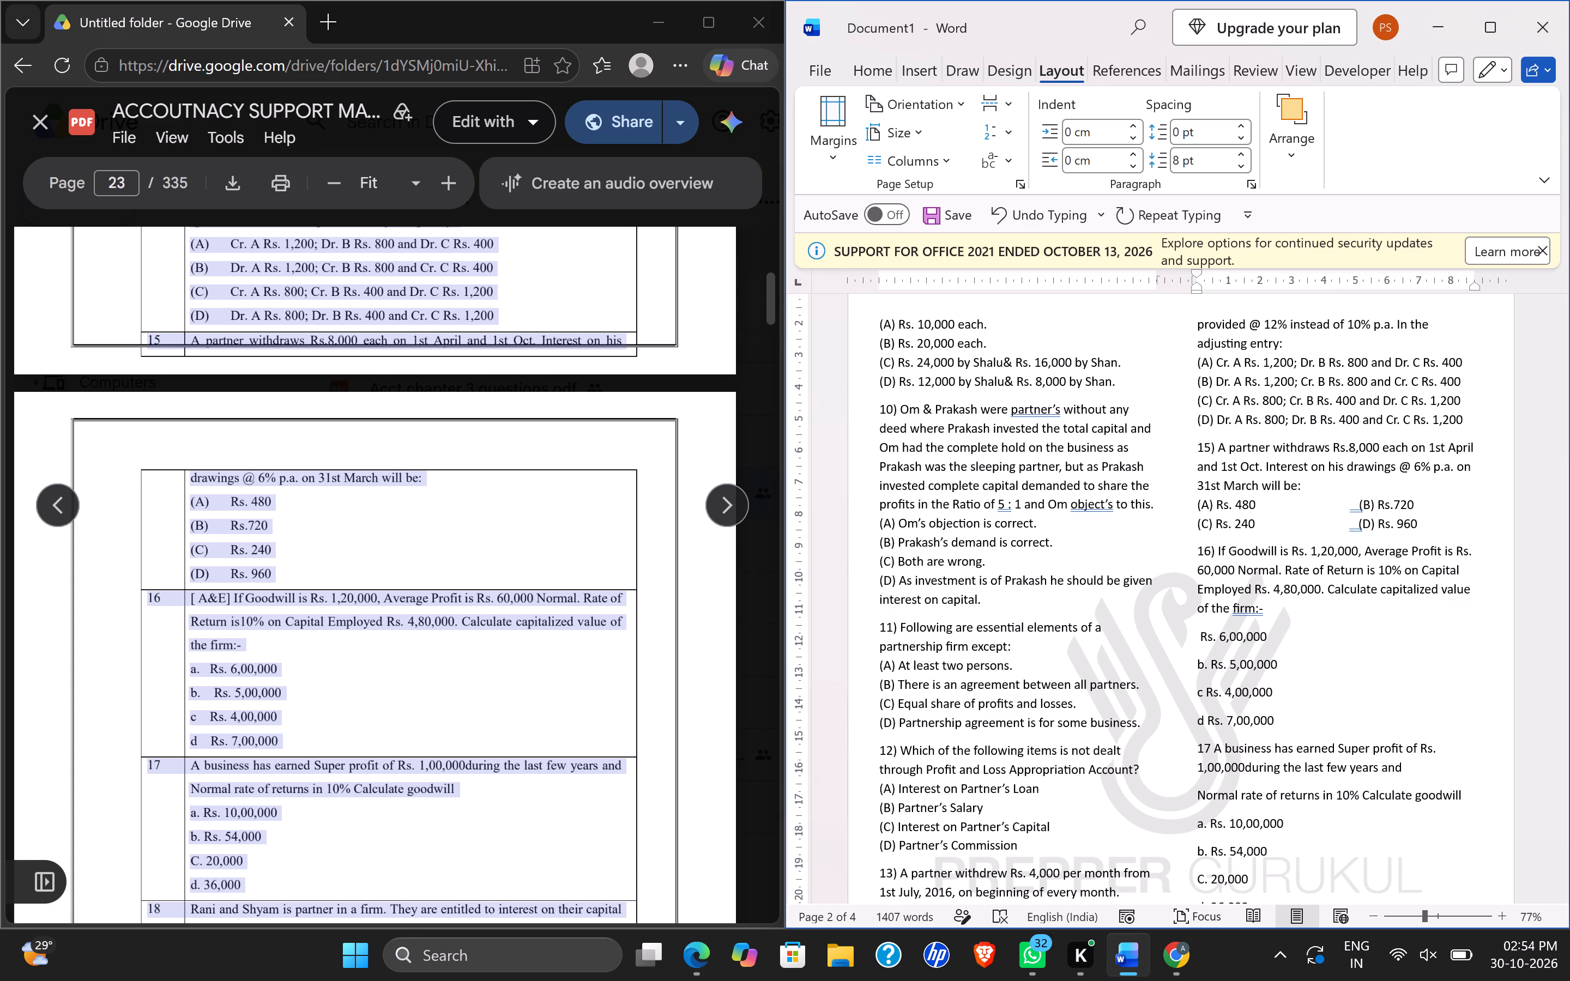
pyautogui.write('(_')
pyautogui.press('BackSpace')
pyautogui.hotkey('shift', ')')
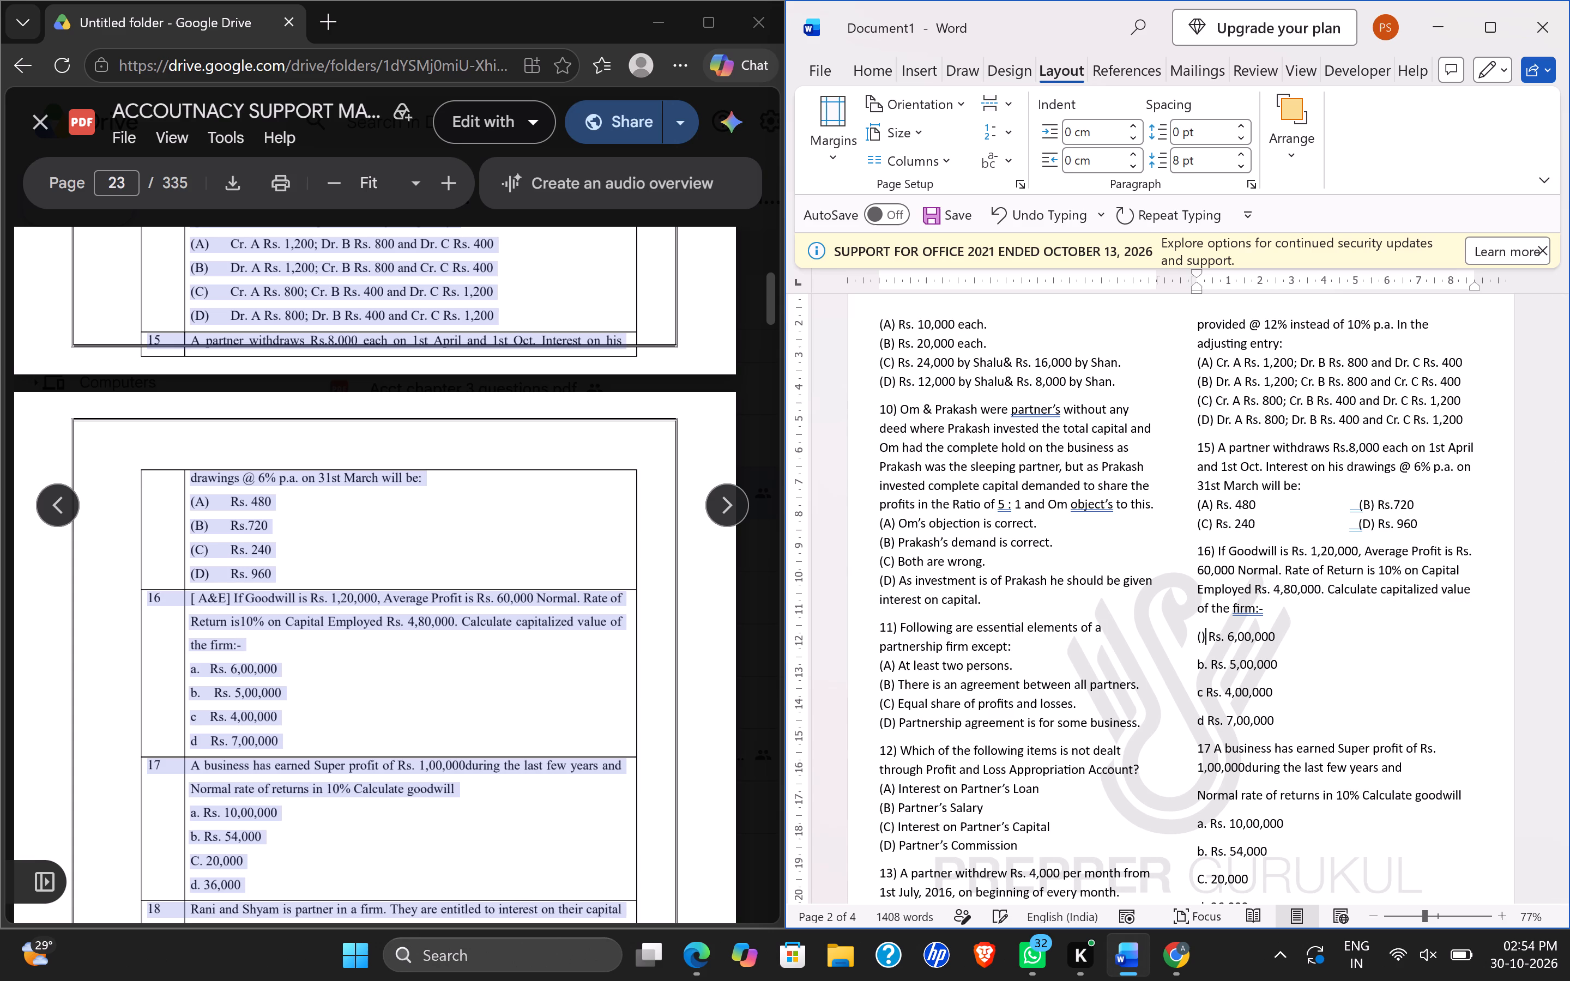
pyautogui.press('Left')
pyautogui.press('a')
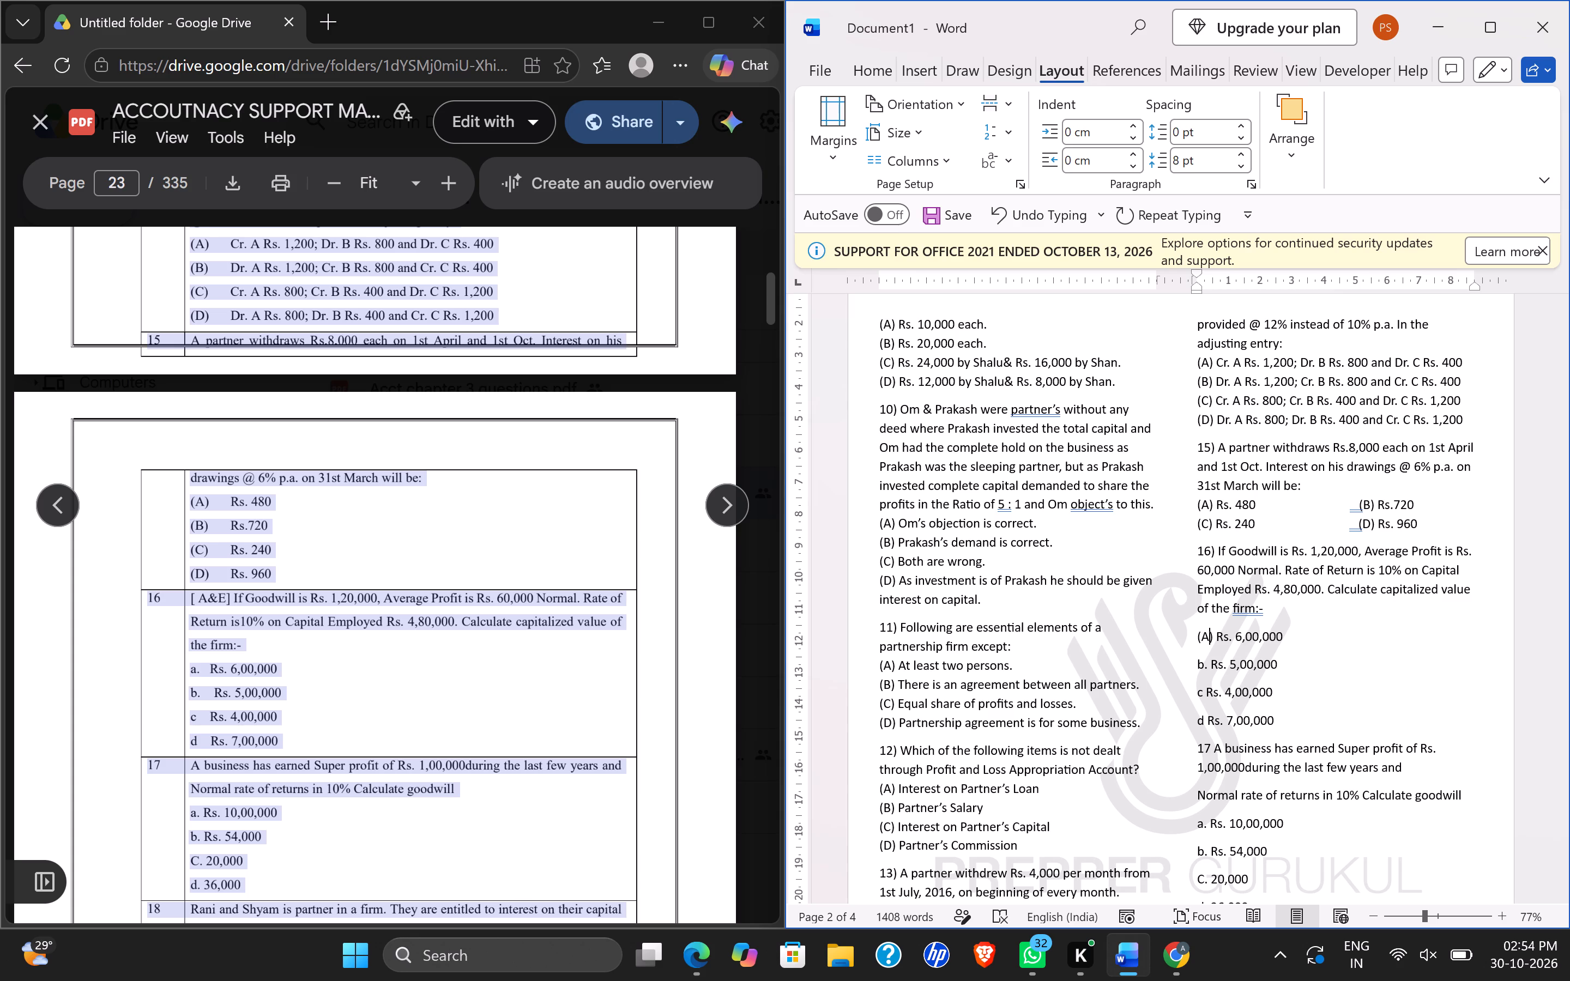
# Change question 16's second option label from "b." to "(B)", followed by a space before Rs. 5,00,000.
pyautogui.press('Down')
pyautogui.write('\\\\\\\\')
pyautogui.press('BackSpace')
pyautogui.press('BackSpace')
pyautogui.press('BackSpace')
pyautogui.press('BackSpace')
pyautogui.press('BackSpace')
pyautogui.press('BackSpace')
pyautogui.press('BackSpace')
pyautogui.hotkey('shift', '(')
pyautogui.hotkey('shift', ')')
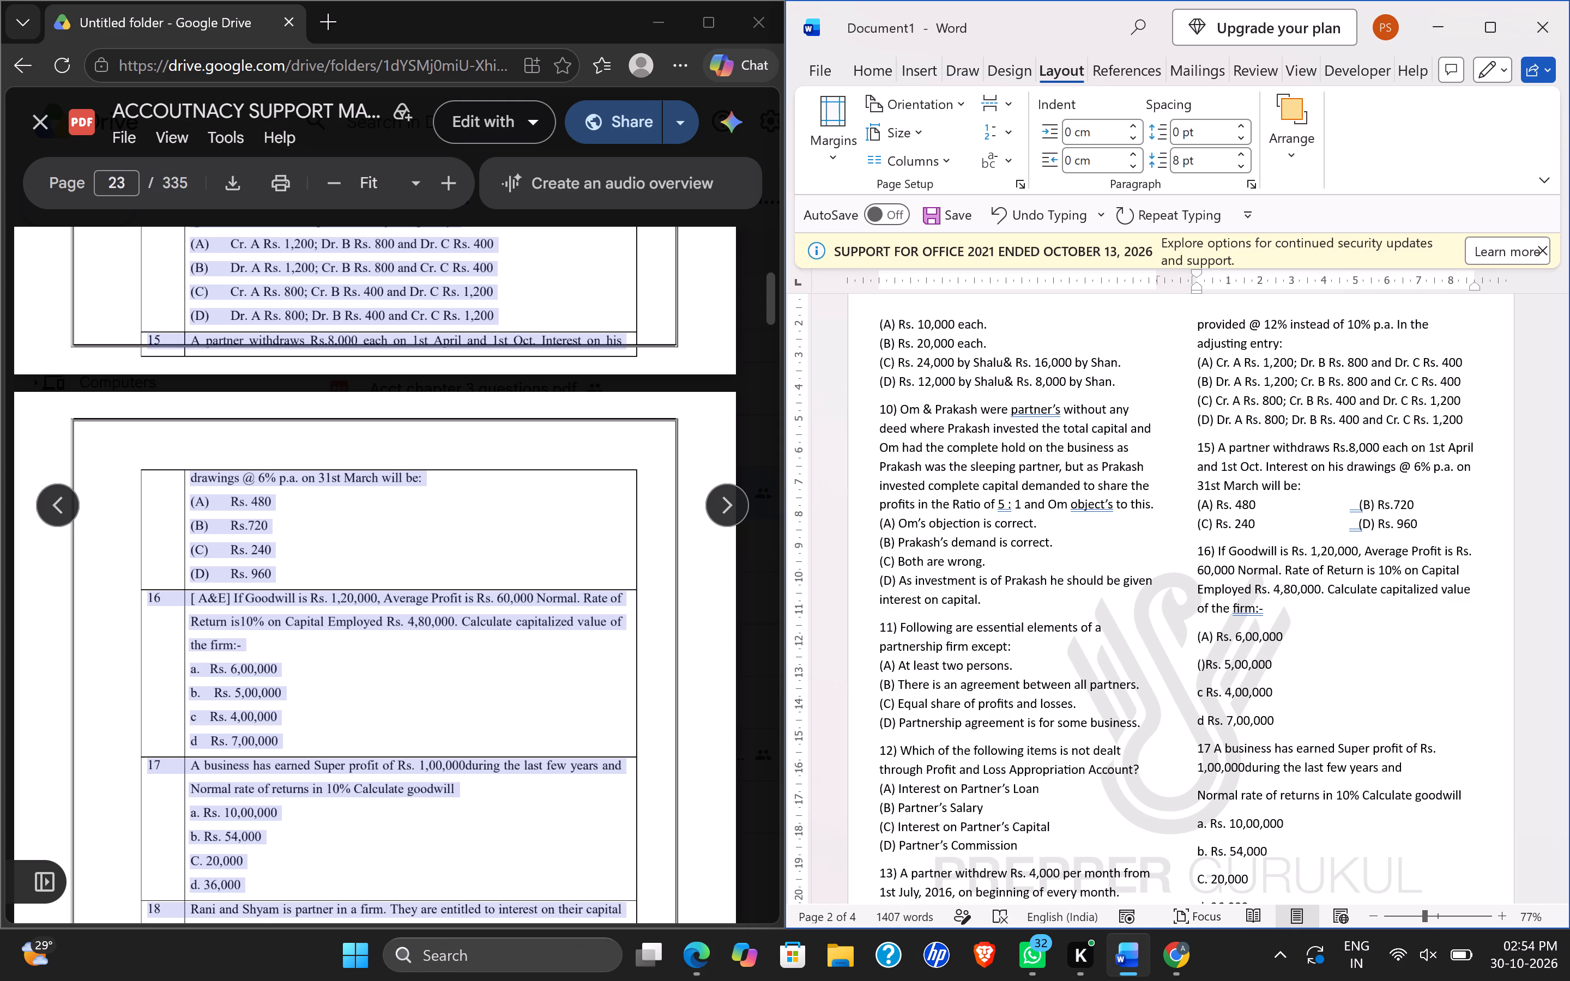
pyautogui.press('Left')
pyautogui.press('b')
pyautogui.press('Right')
pyautogui.press('space')
# Change question 16's third option label from "c" to "(C)", as plain text rather than a copyright symbol, with a space before Rs. 4,00,000.
pyautogui.press('Down')
pyautogui.press('Down')
pyautogui.press('Up')
pyautogui.press('Left')
pyautogui.press('Left')
pyautogui.press('BackSpace')
pyautogui.press('BackSpace')
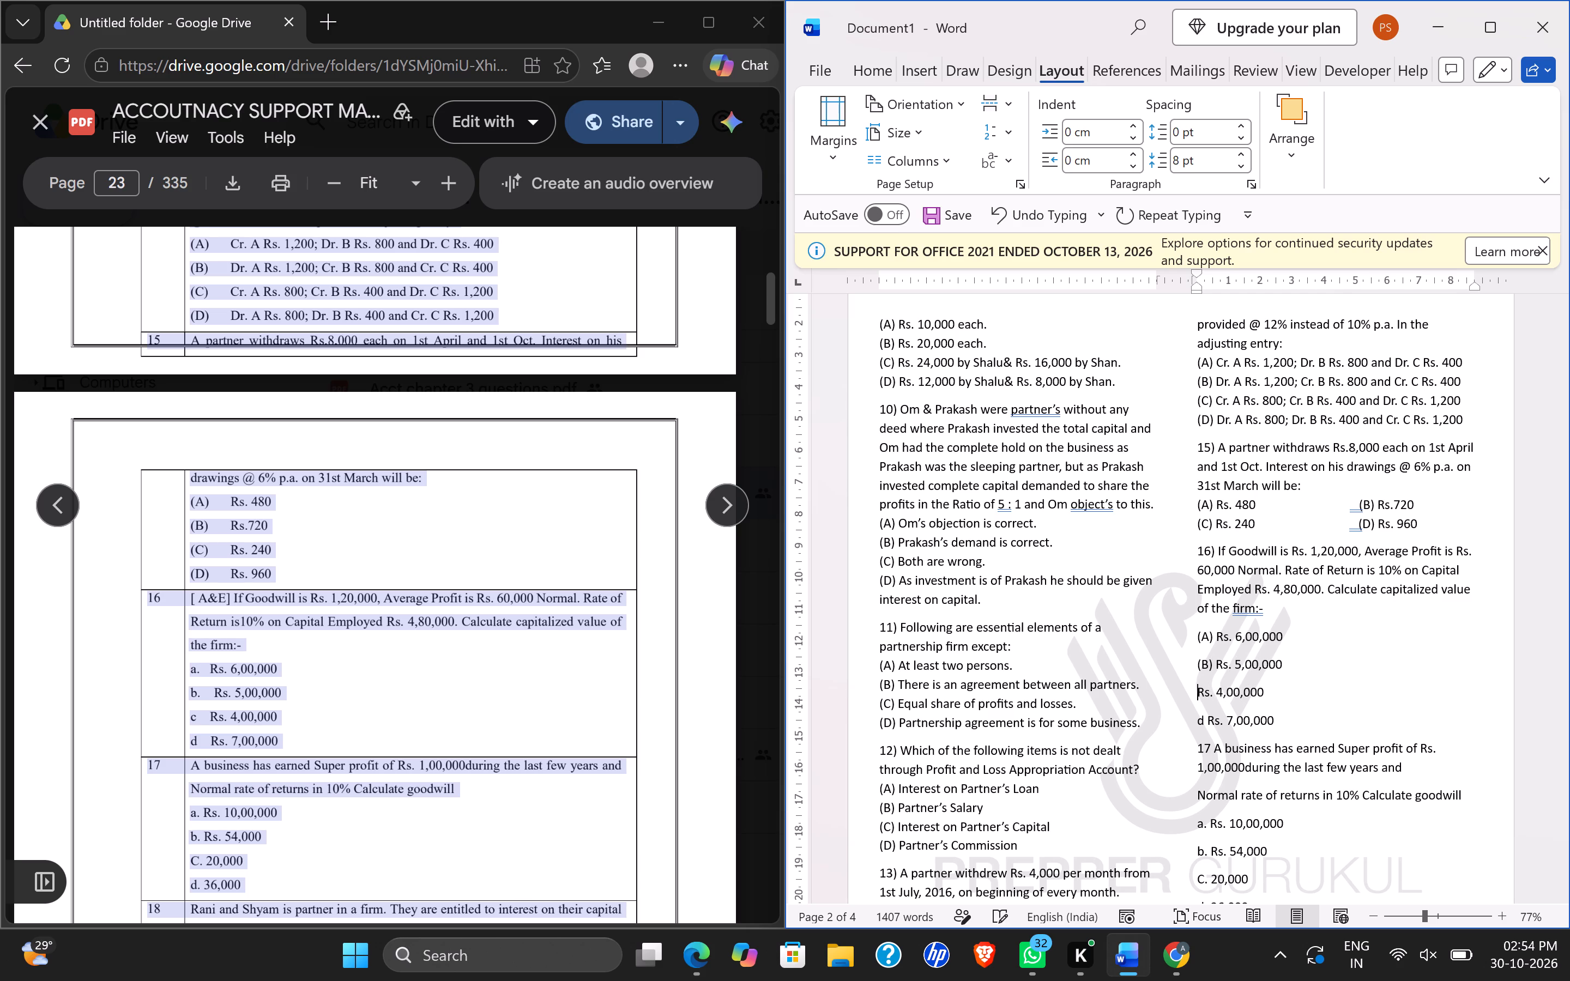
pyautogui.hotkey('shift', '(')
pyautogui.hotkey('shift', 'c')
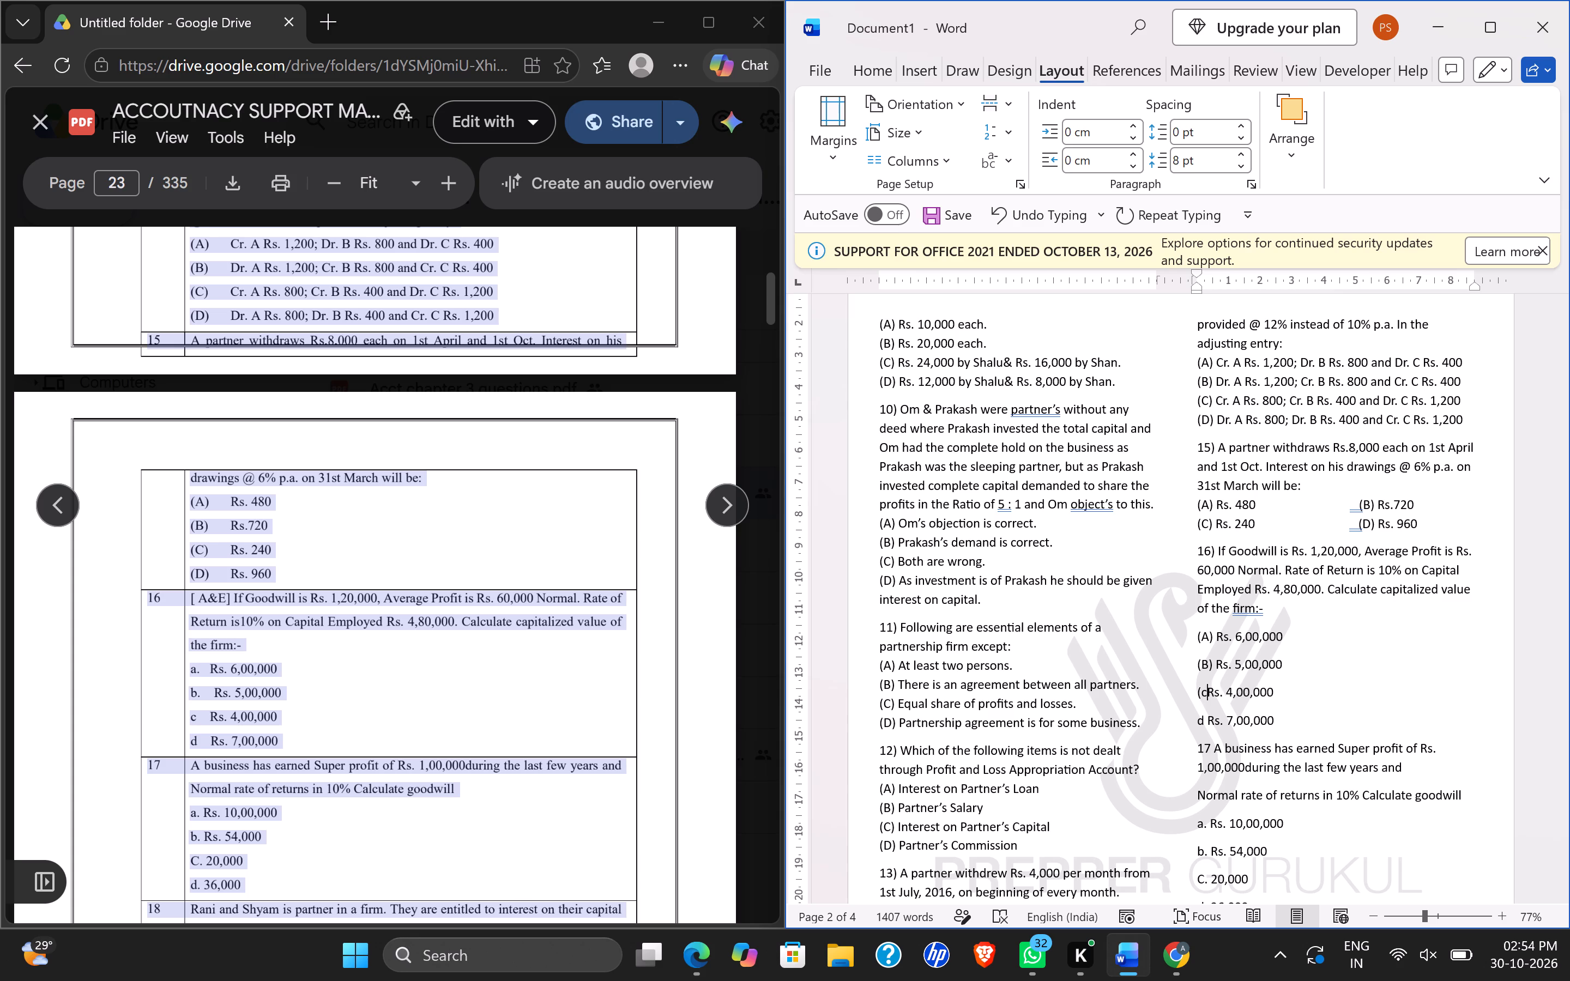
pyautogui.press('BackSpace')
pyautogui.press('c')
pyautogui.hotkey('shift', ')')
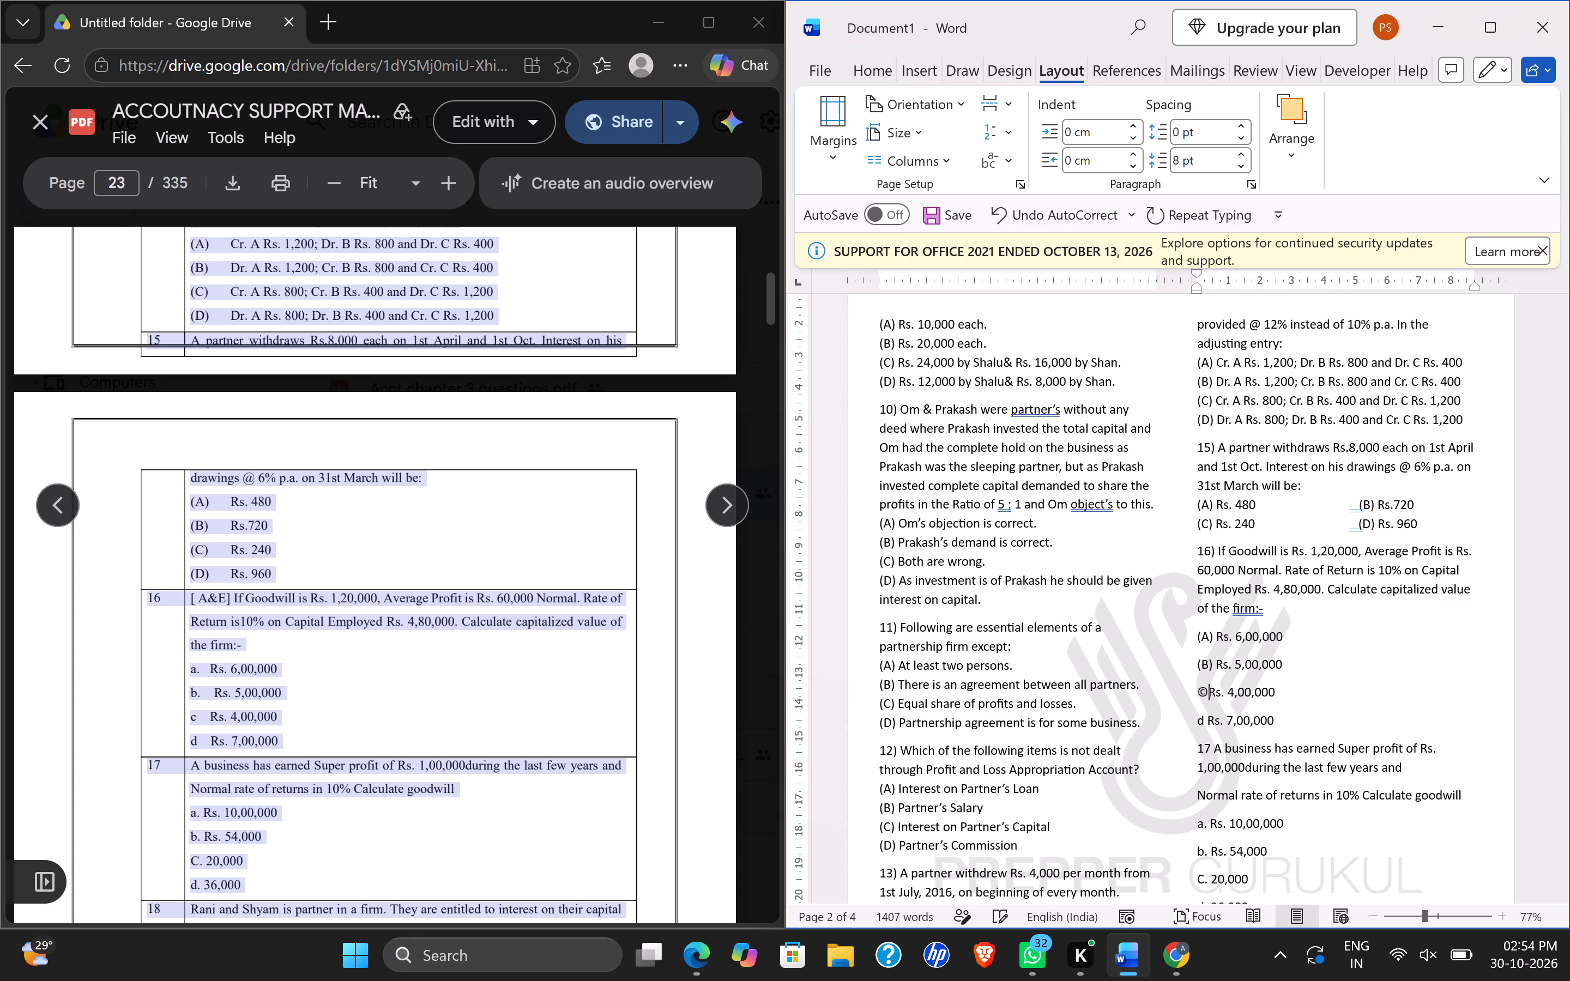
pyautogui.press('space')
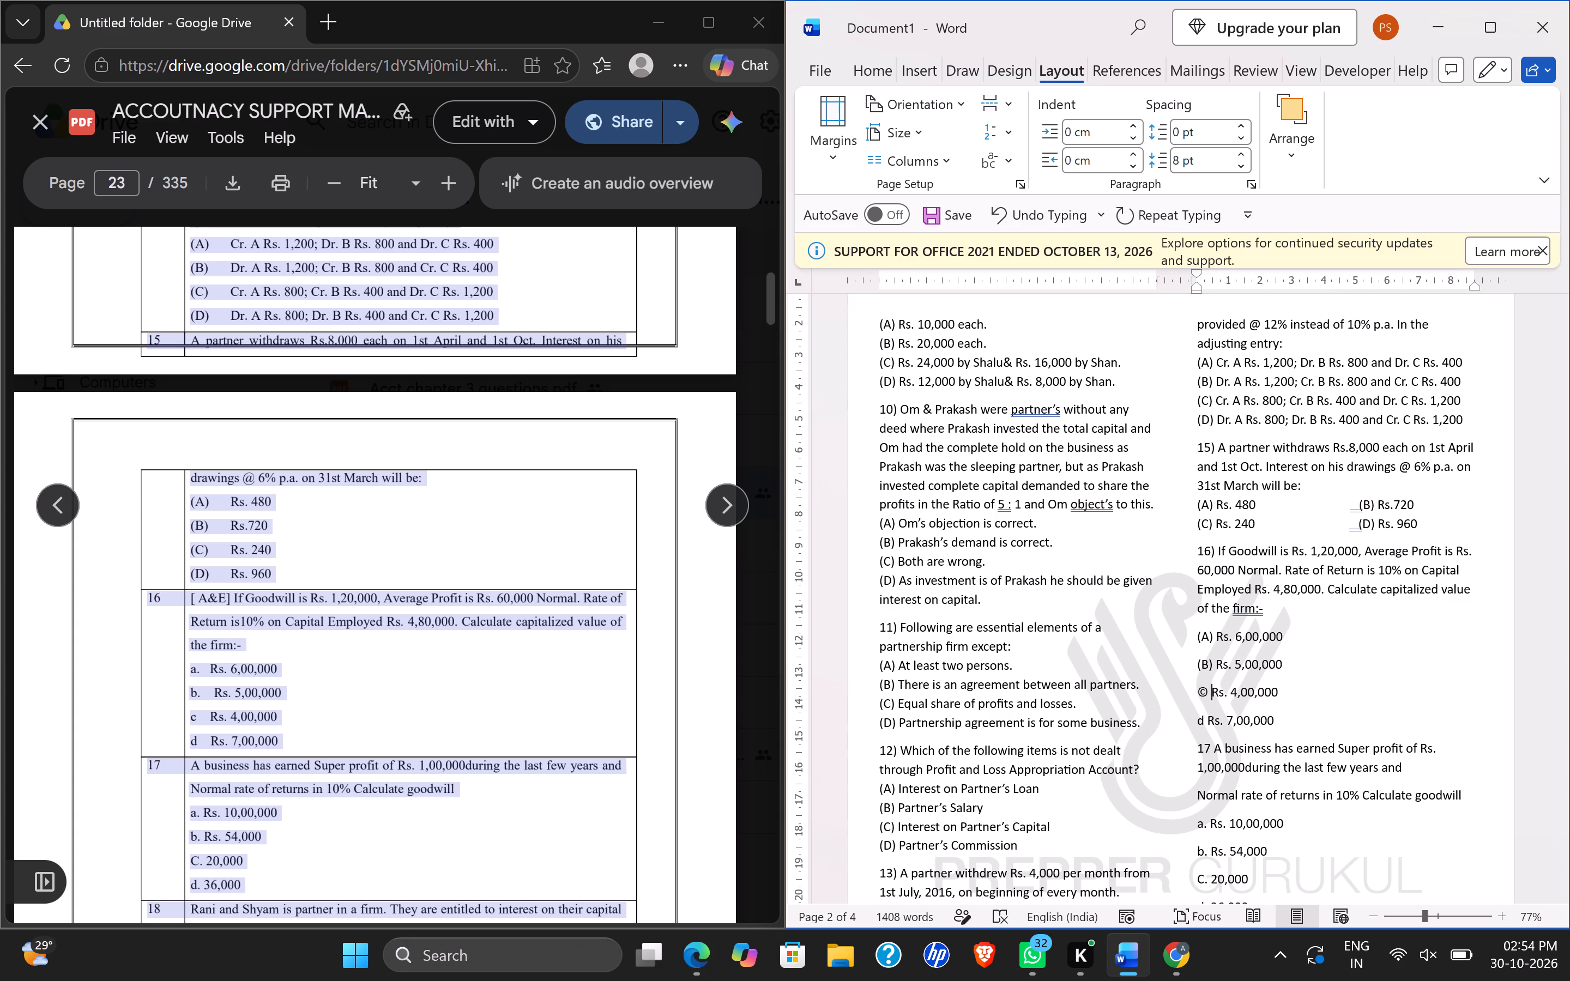
pyautogui.hotkey('ctrl', 'z')
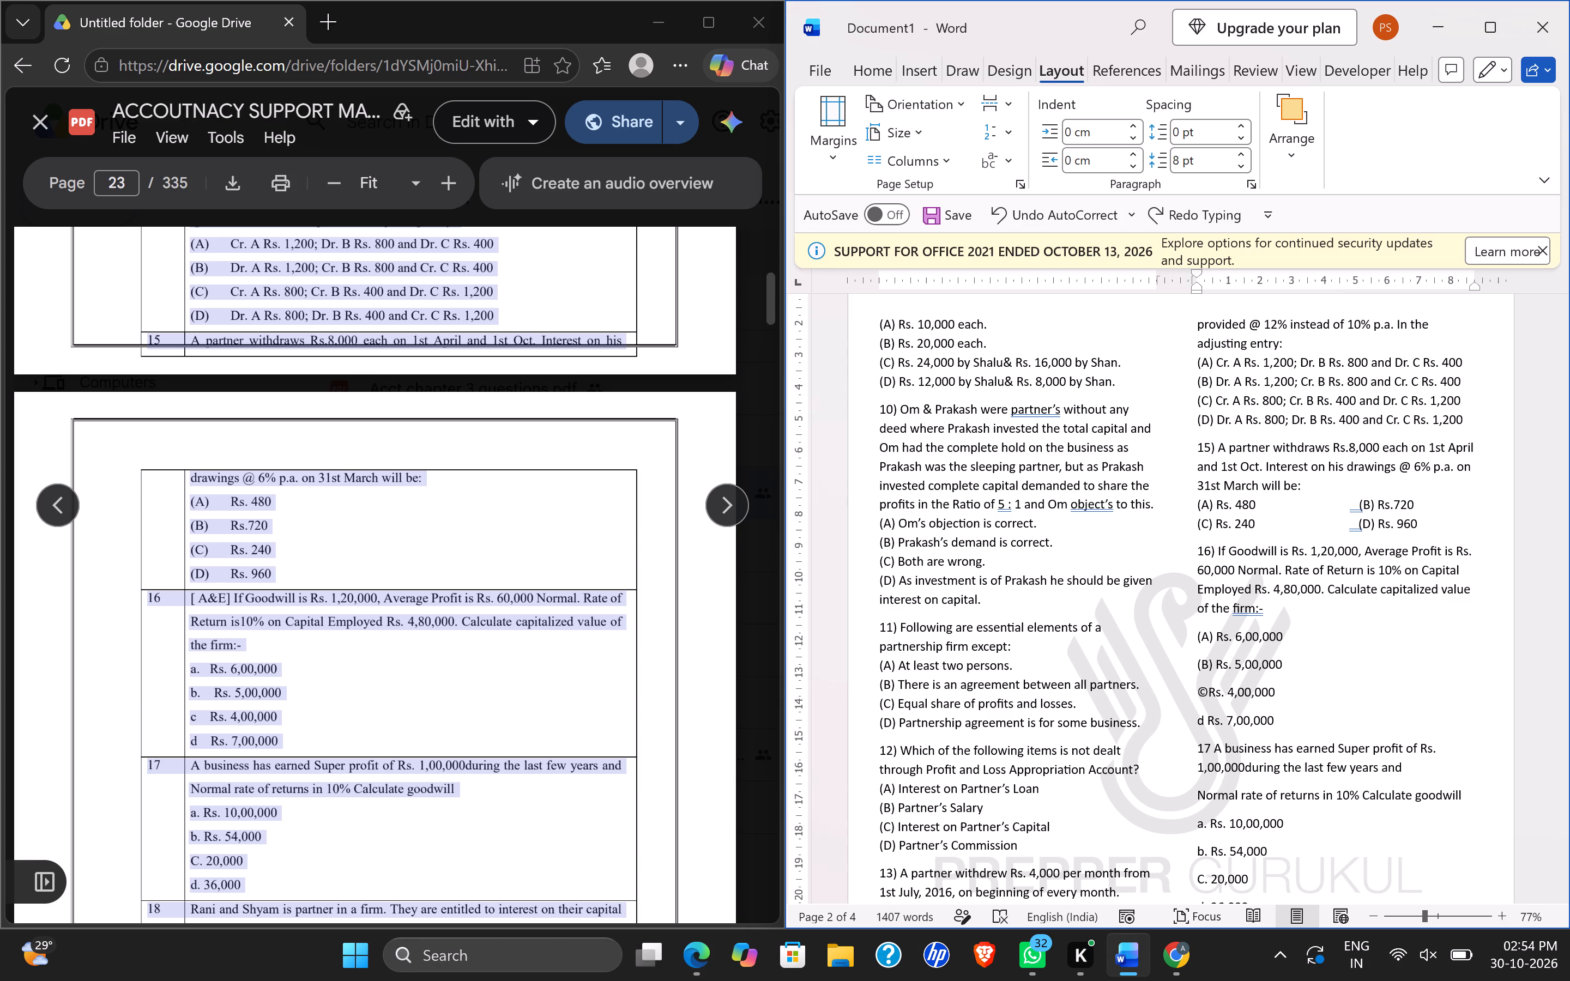
pyautogui.hotkey('ctrl', 'z')
pyautogui.press('space')
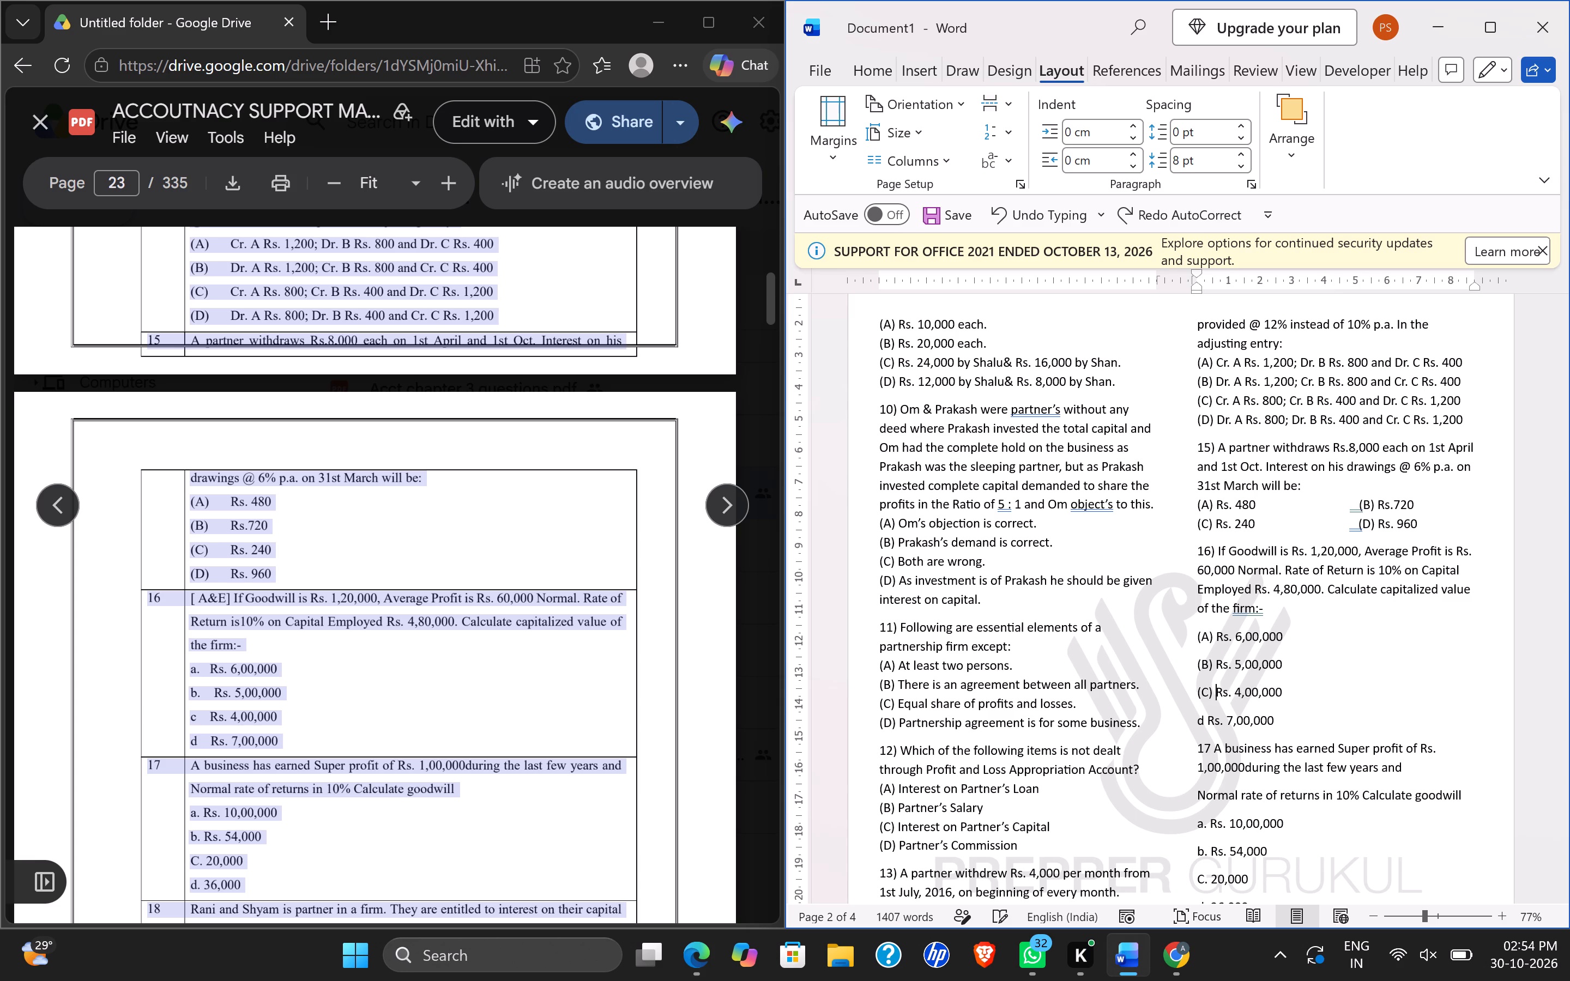
# Change question 16's fourth option label from "d" to a capital "(D)" before Rs. 7,00,000.
pyautogui.click(1203, 720)
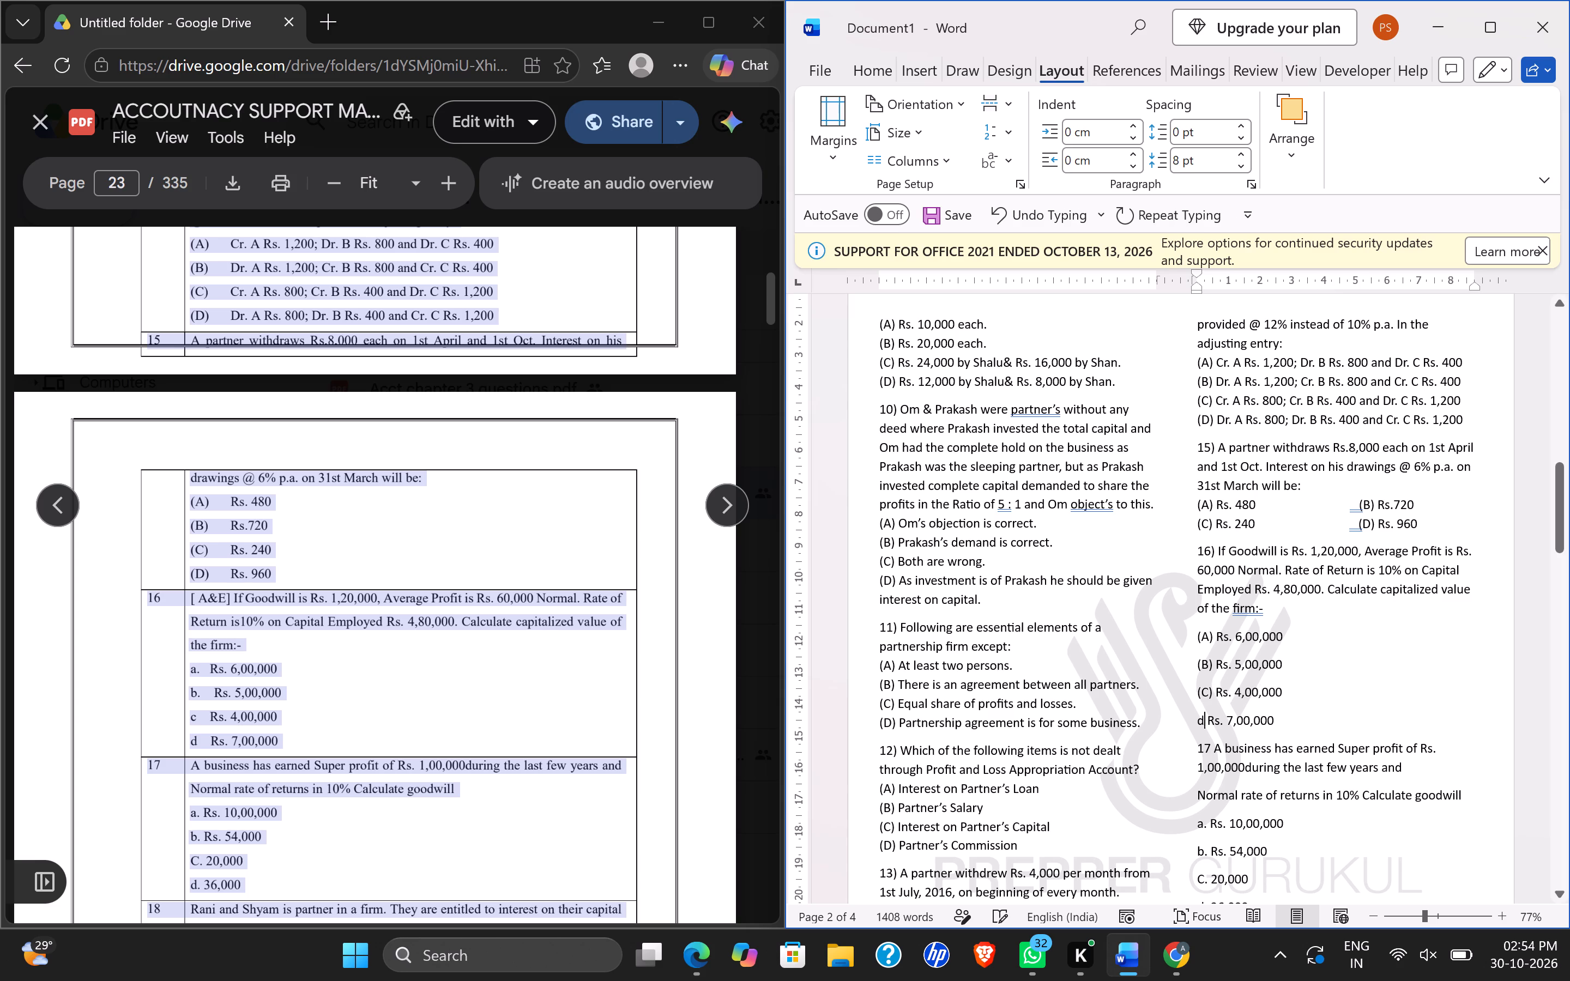
pyautogui.press('BackSpace')
pyautogui.hotkey('shift', '(')
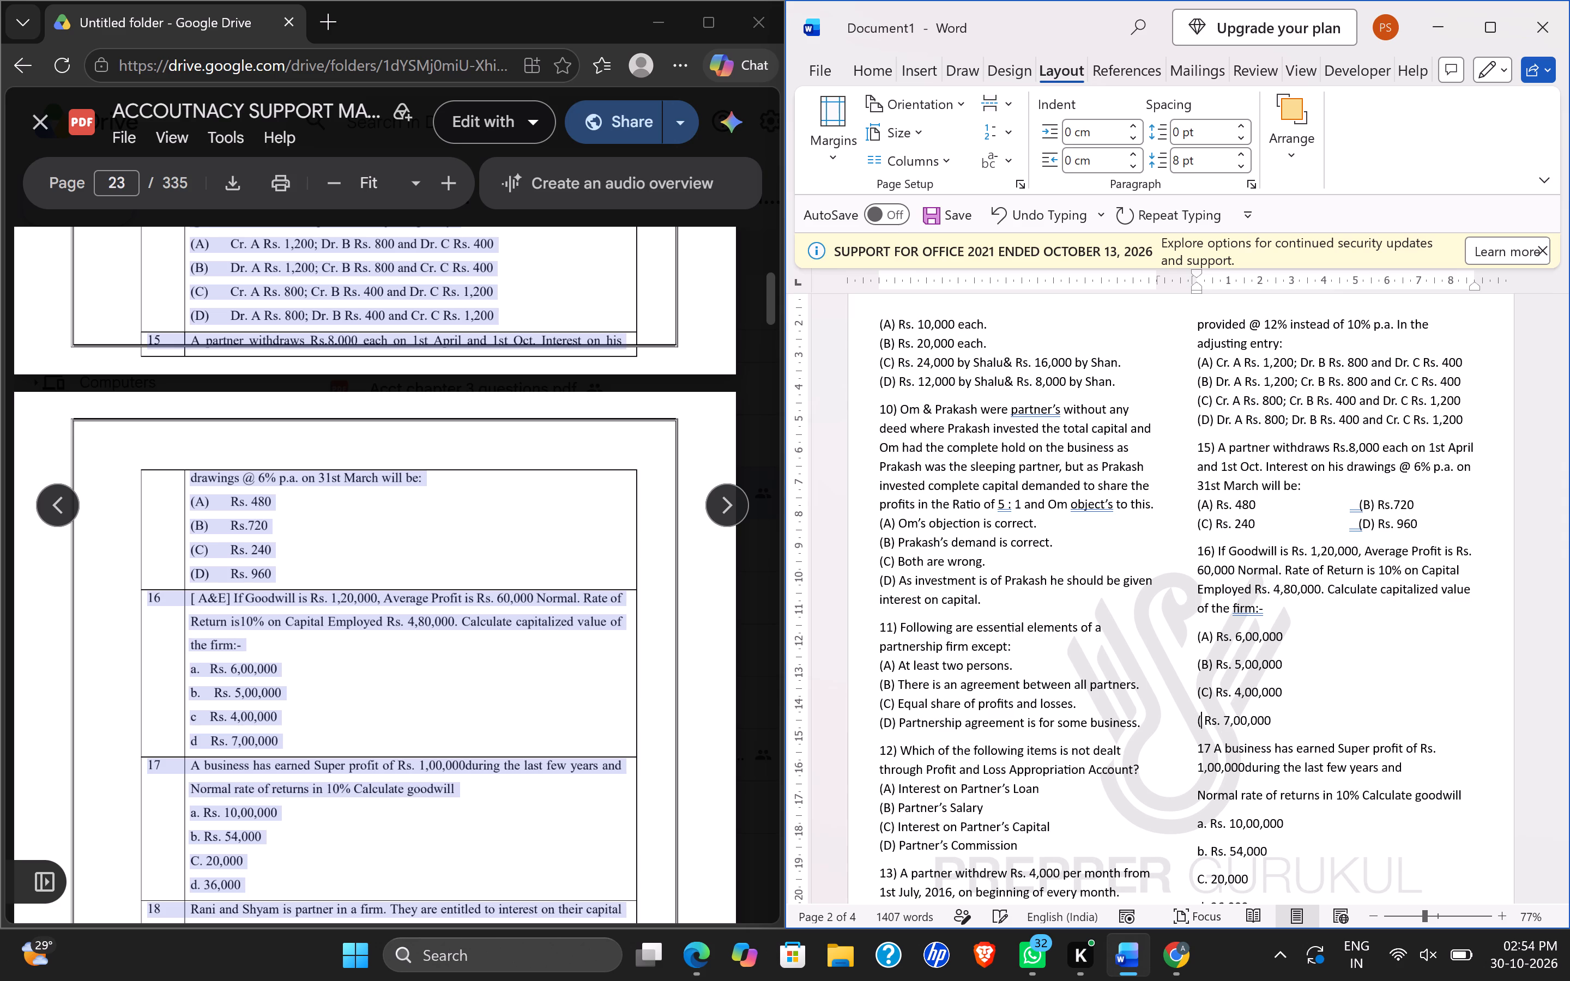
pyautogui.write('d)')
pyautogui.press('BackSpace')
pyautogui.press('BackSpace')
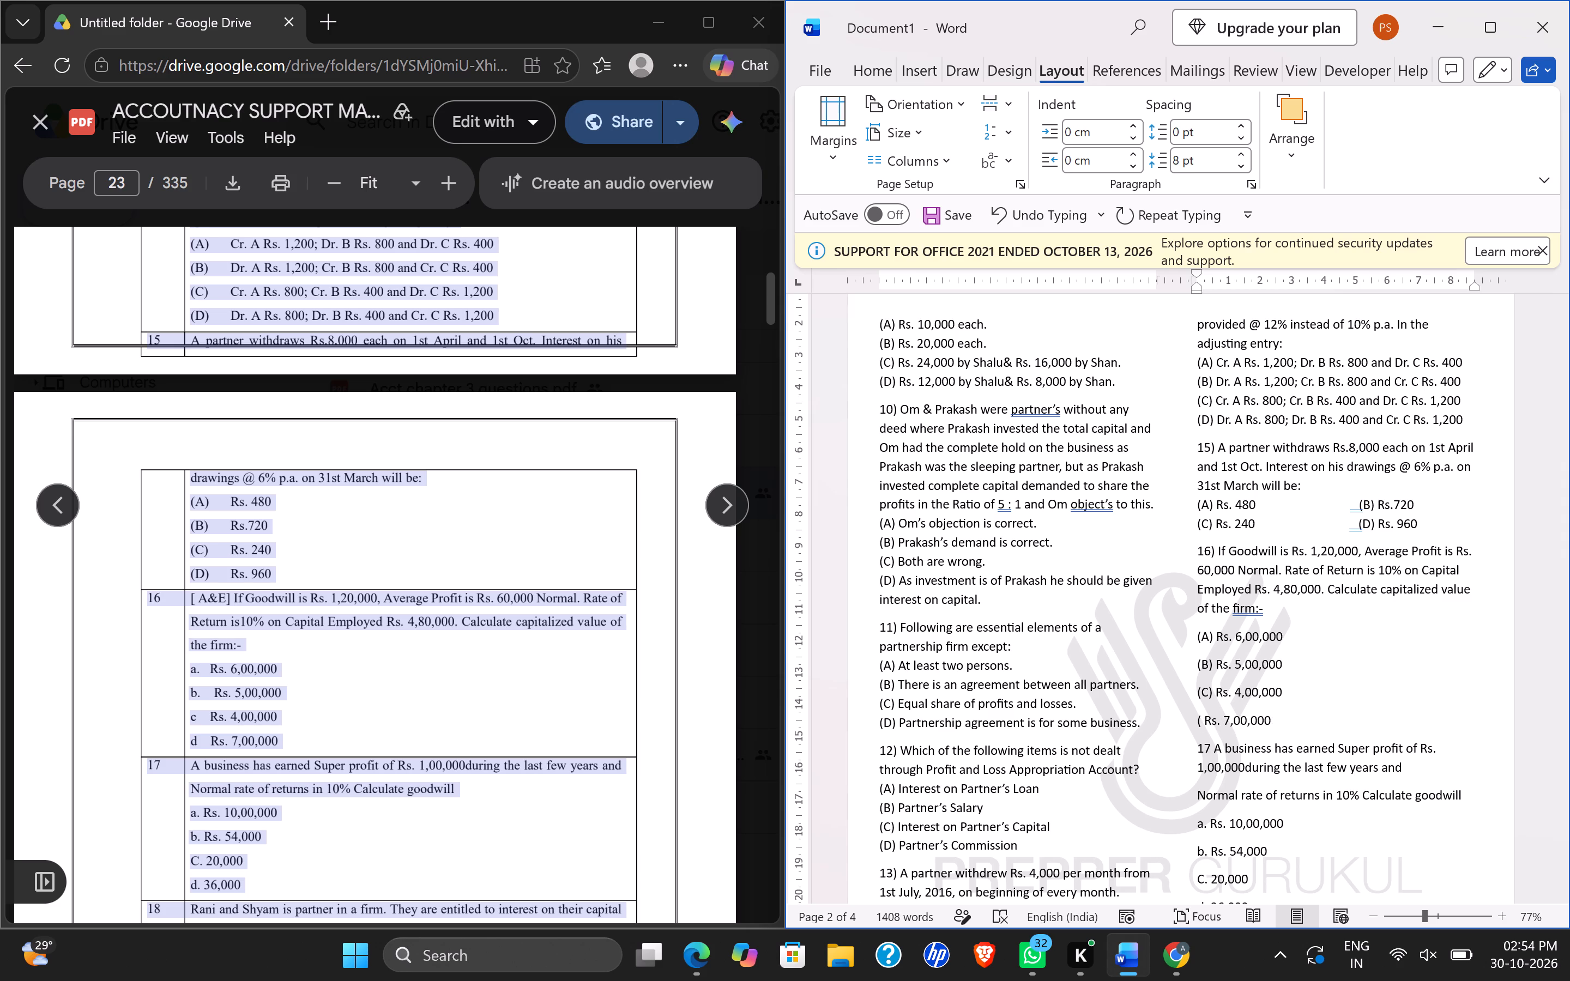
pyautogui.press('d')
pyautogui.hotkey('shift', ')')
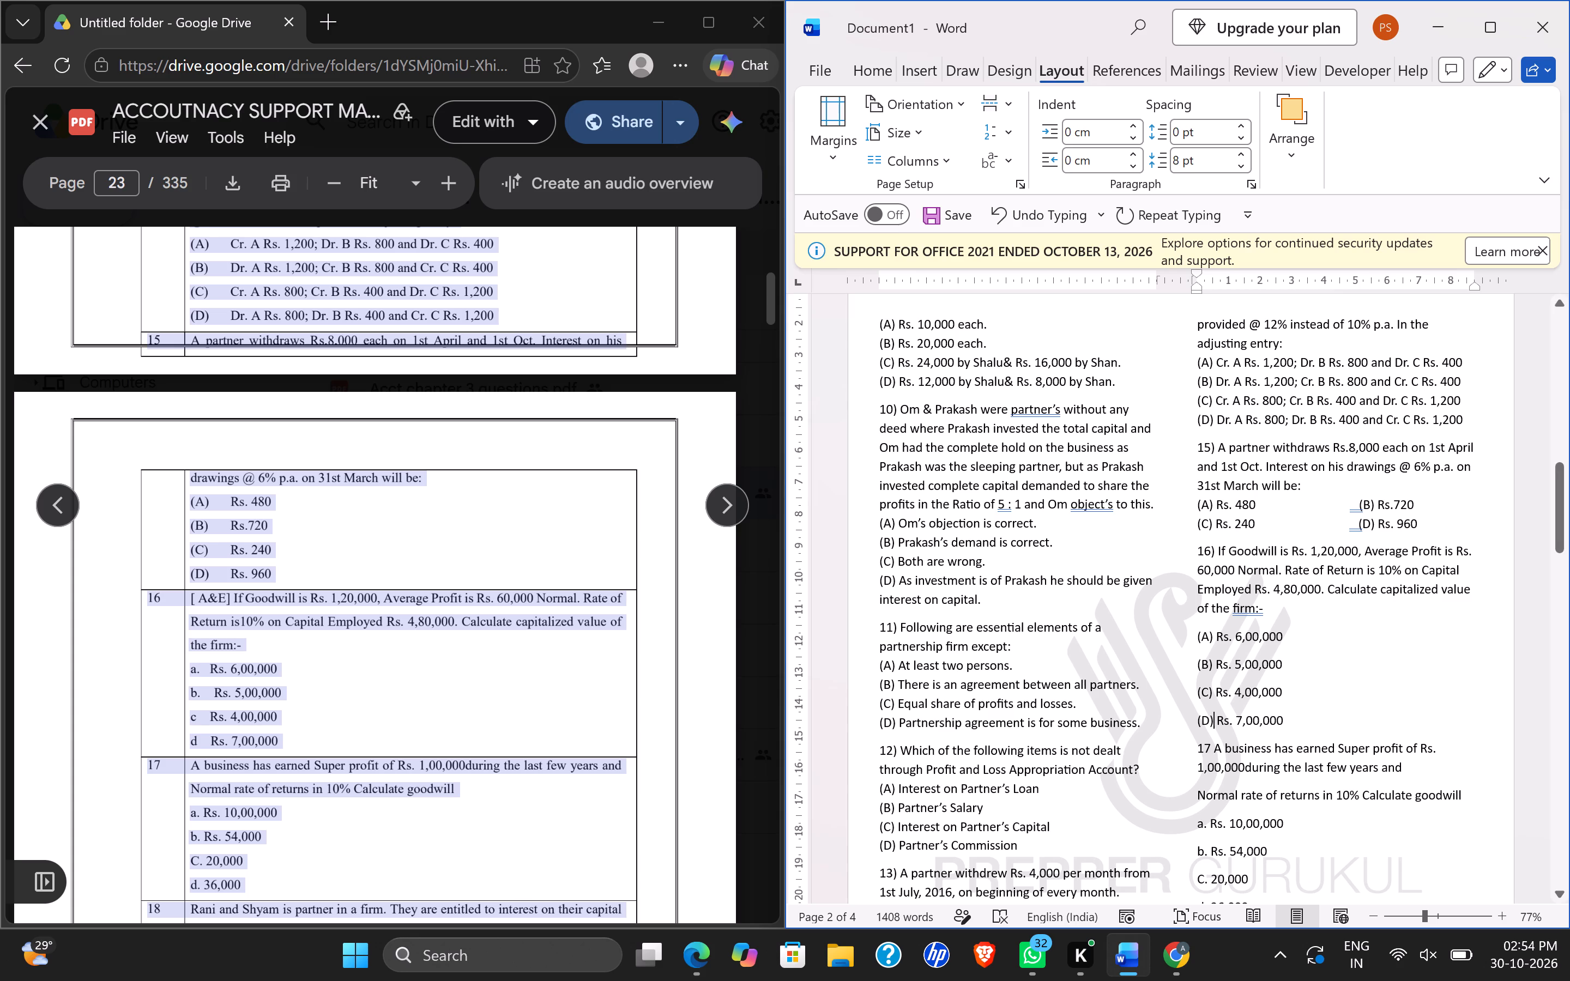
# Replace the paragraph break before question 16's option (A) with a line break, placing it directly below the question text.
pyautogui.click(1194, 648)
pyautogui.press('\\')
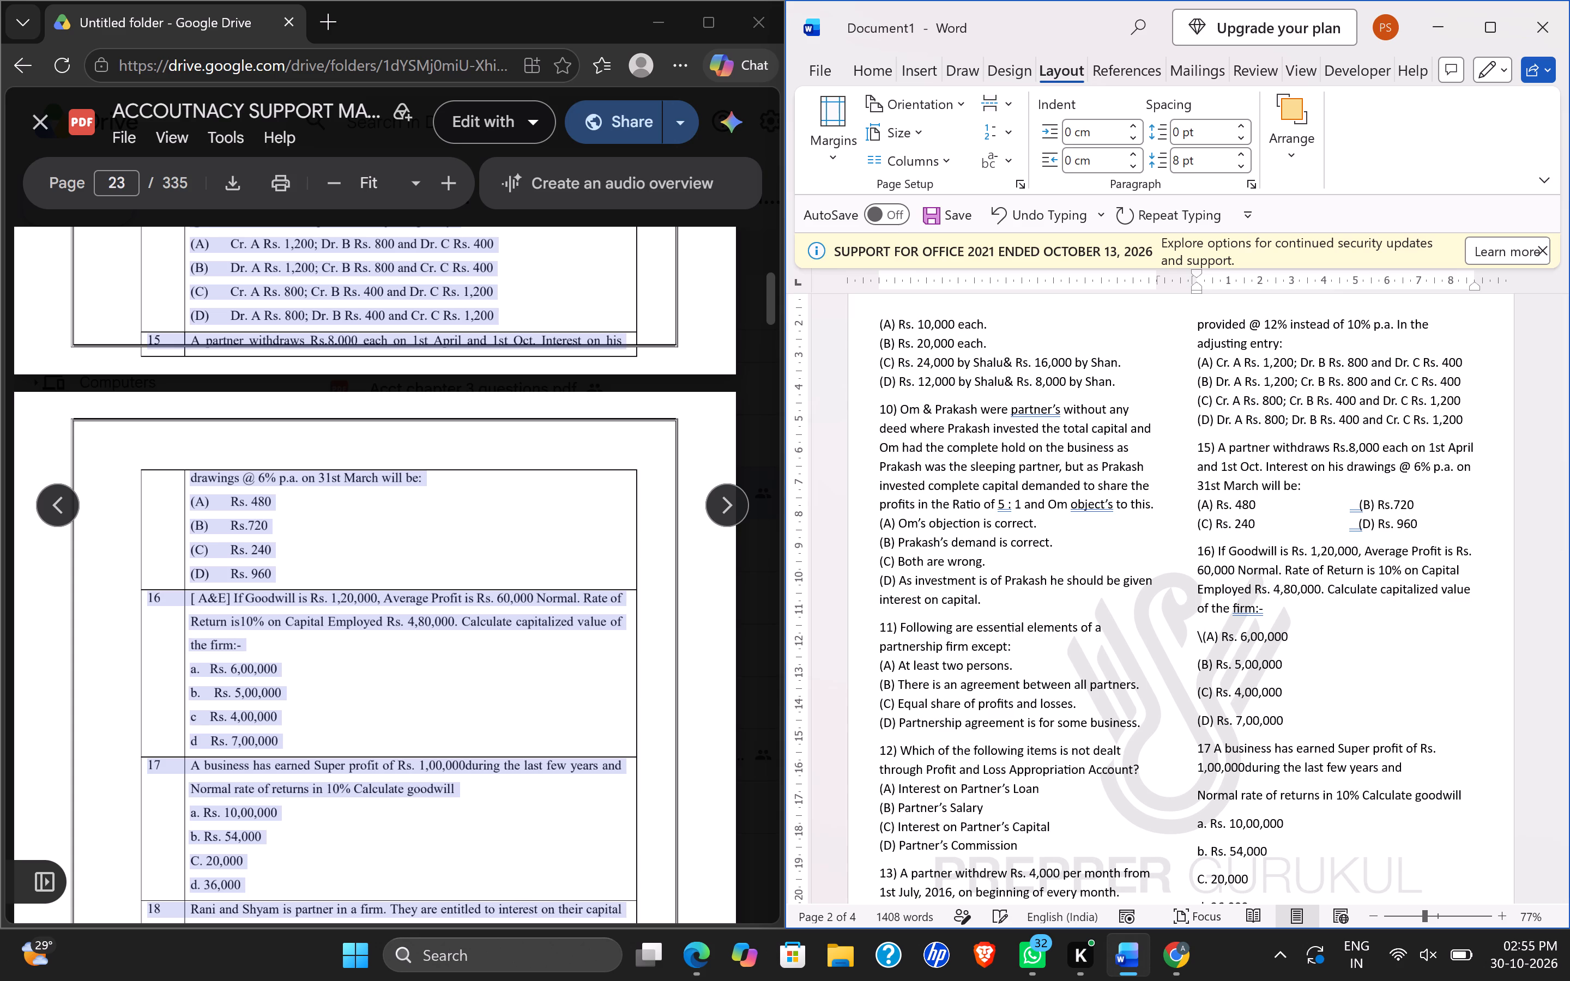
pyautogui.press('BackSpace')
pyautogui.press('BackSpace')
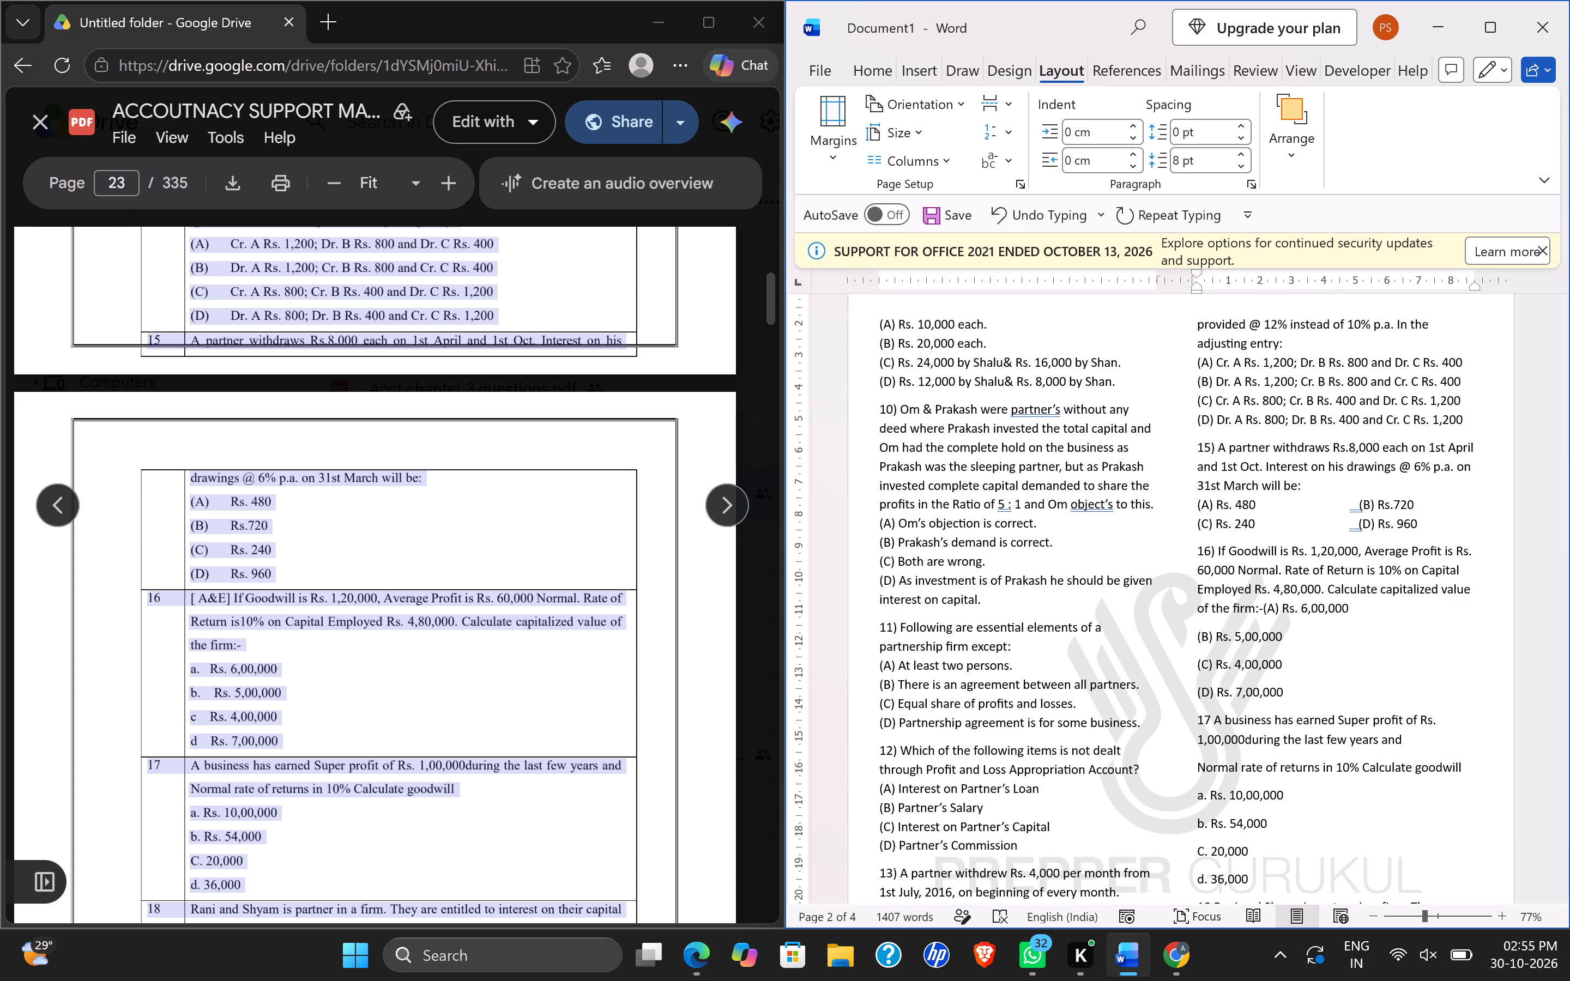
pyautogui.hotkey('shift', 'Return')
# Bring question 16's option (B) onto the same line as (A), separated by a wide run of spaces.
pyautogui.click(1198, 650)
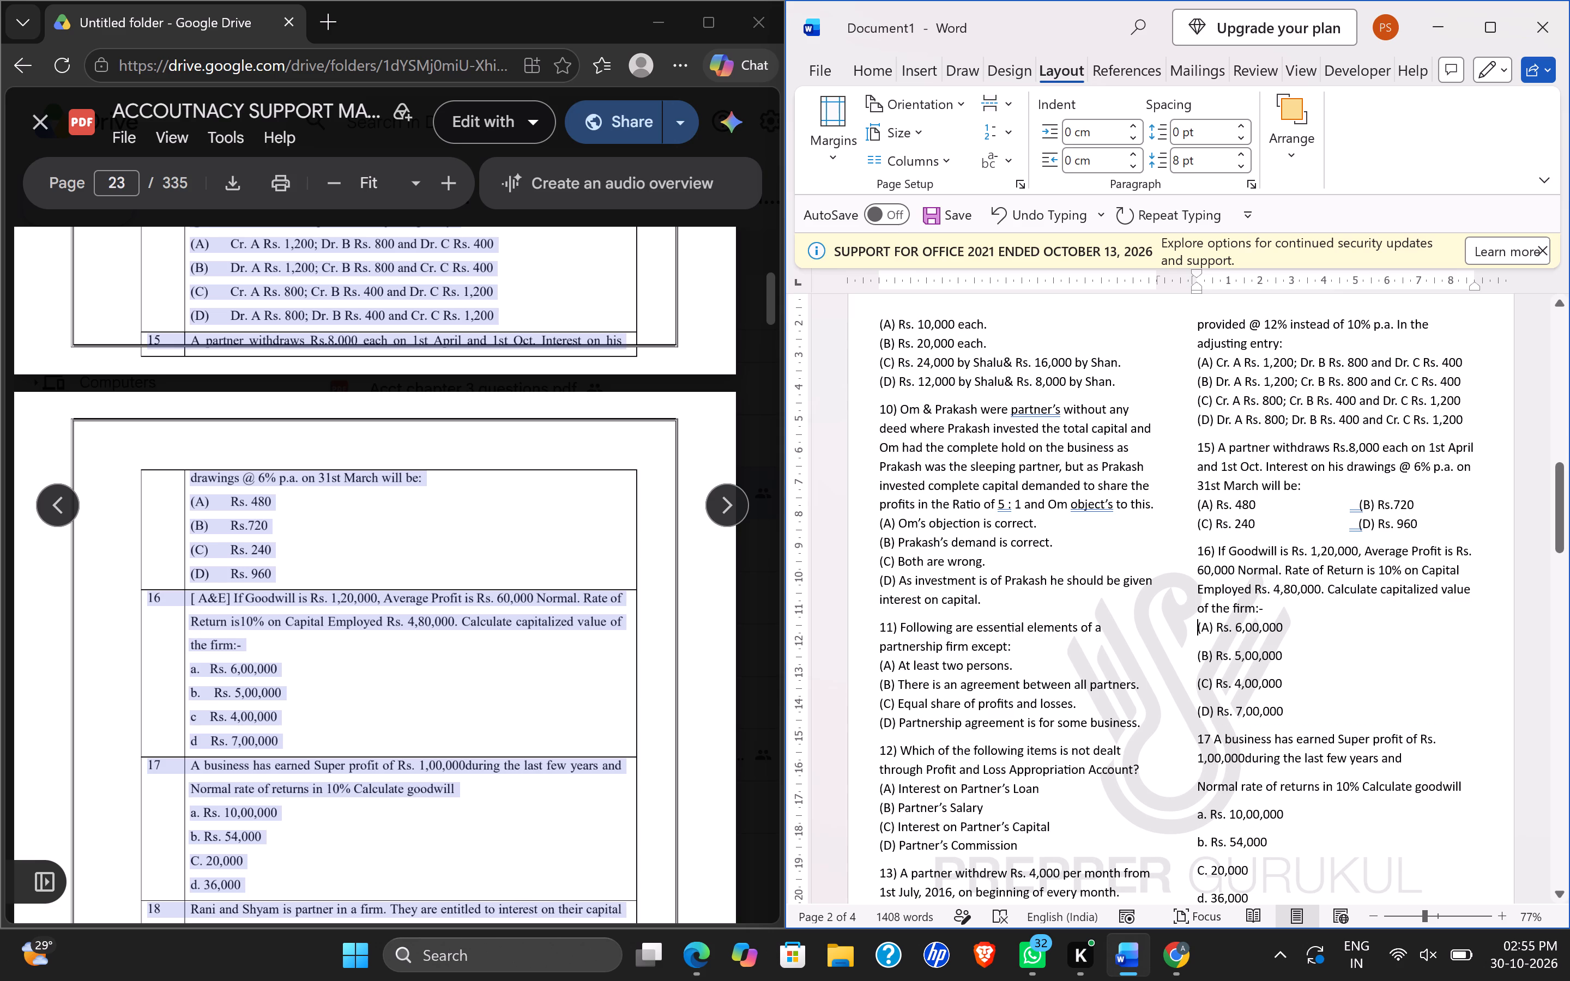
pyautogui.press('BackSpace')
pyautogui.press('space')
pyautogui.press('space')
pyautogui.press('space')
pyautogui.press('space')
pyautogui.press('space')
pyautogui.press('space')
pyautogui.press('space')
pyautogui.press('space')
pyautogui.press('space')
pyautogui.press('space')
pyautogui.press('space')
pyautogui.press('space')
pyautogui.press('space')
pyautogui.press('space')
pyautogui.press('space')
pyautogui.press('space')
pyautogui.press('space')
pyautogui.press('space')
pyautogui.press('space')
pyautogui.press('space')
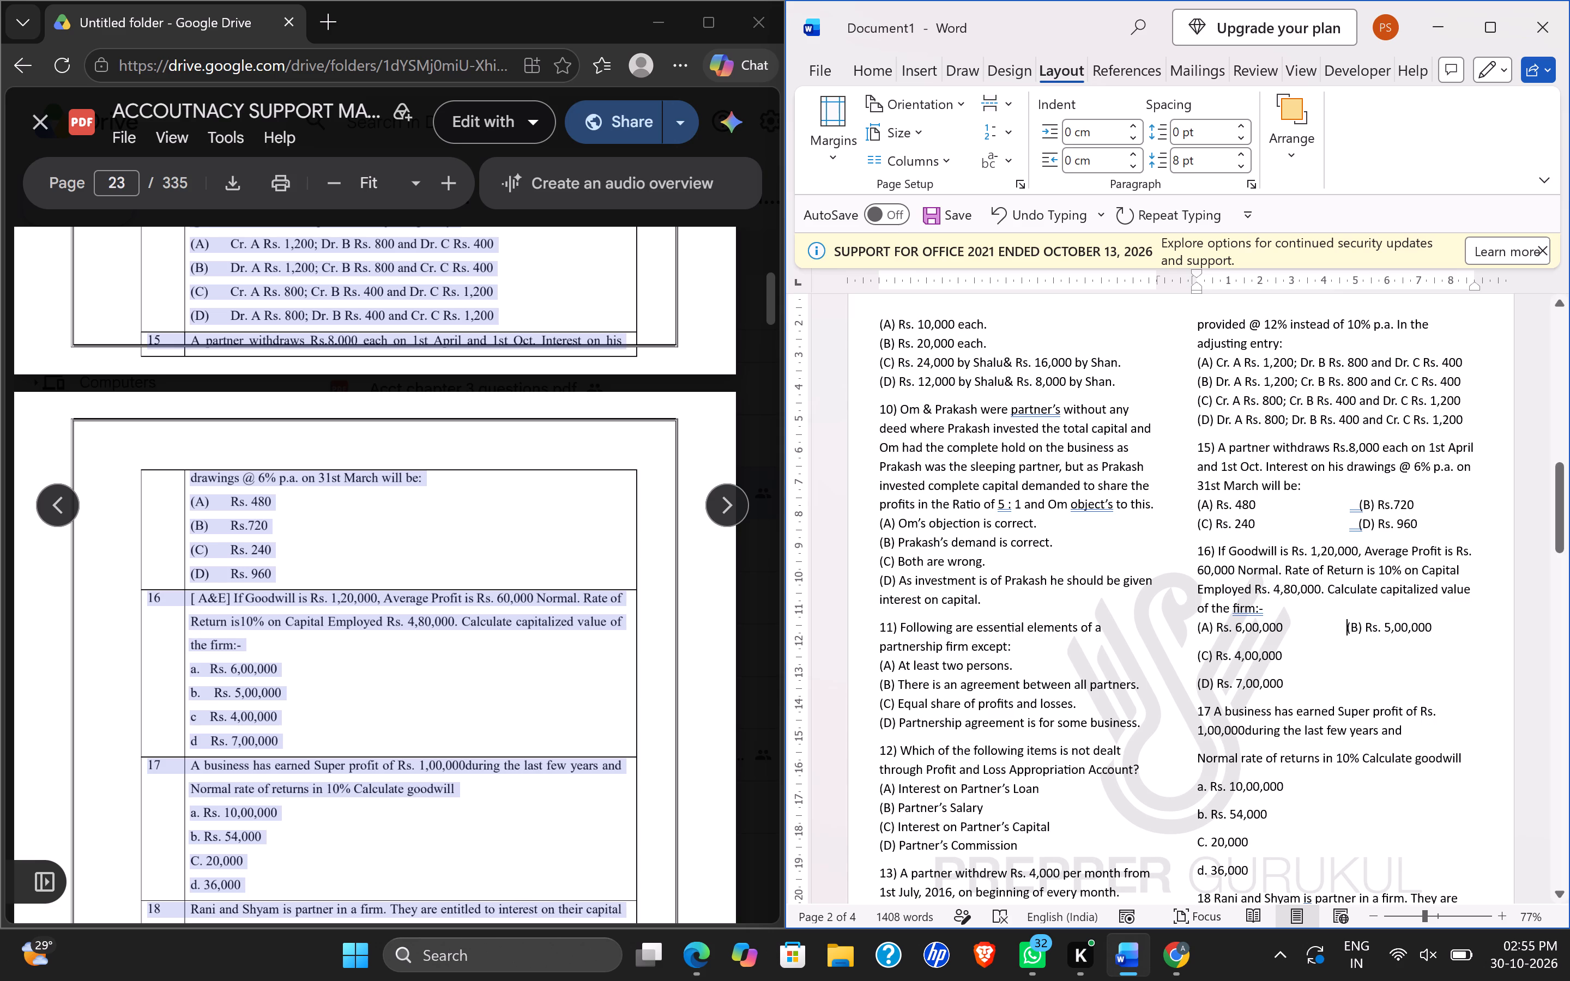
# Put question 16's options (C) and (D) side by side directly below (A) and (B), spacing (D) to line up under (B).
pyautogui.click(1194, 657)
pyautogui.press('BackSpace')
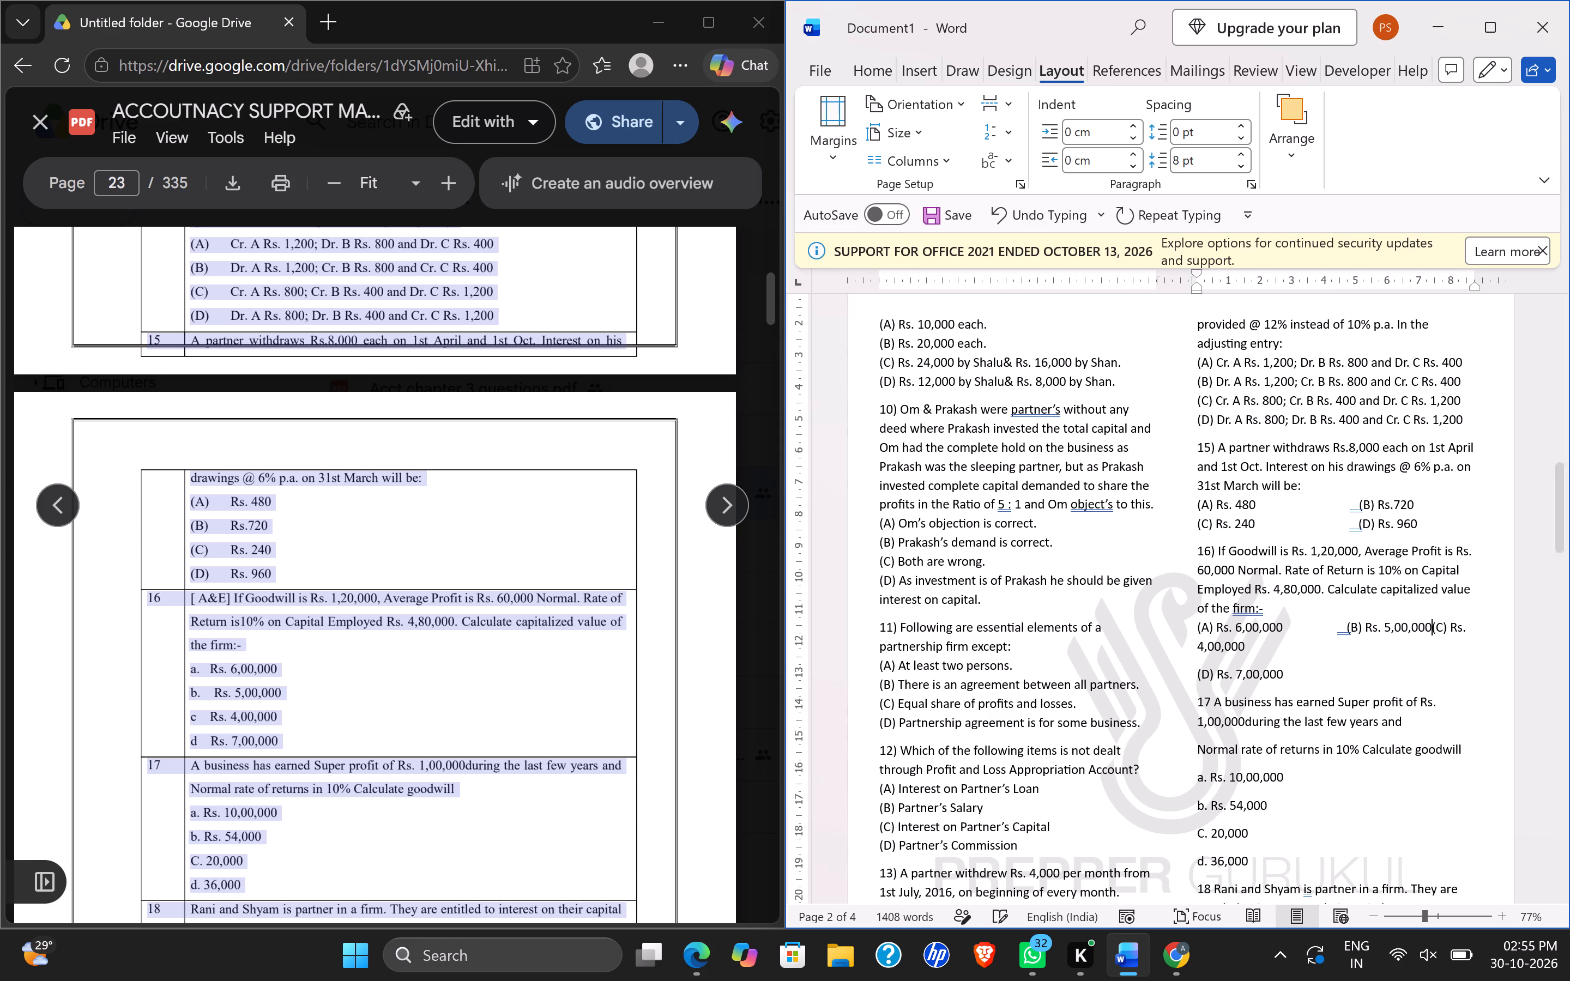
pyautogui.hotkey('shift', 'Return')
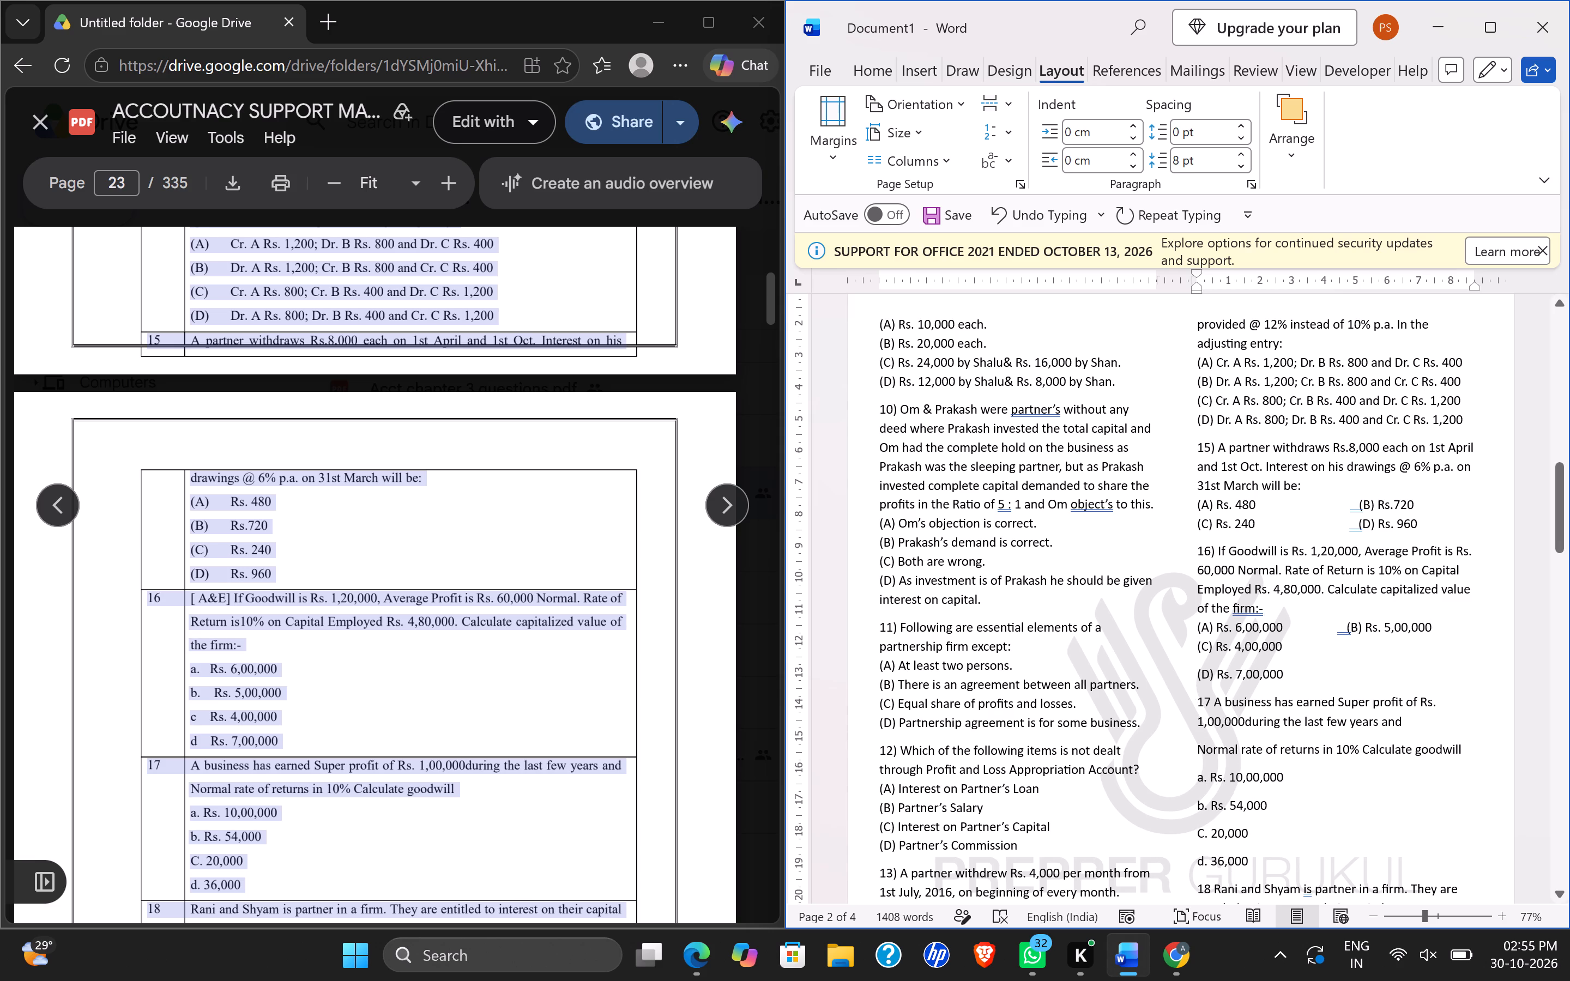
pyautogui.click(1195, 676)
pyautogui.press('BackSpace')
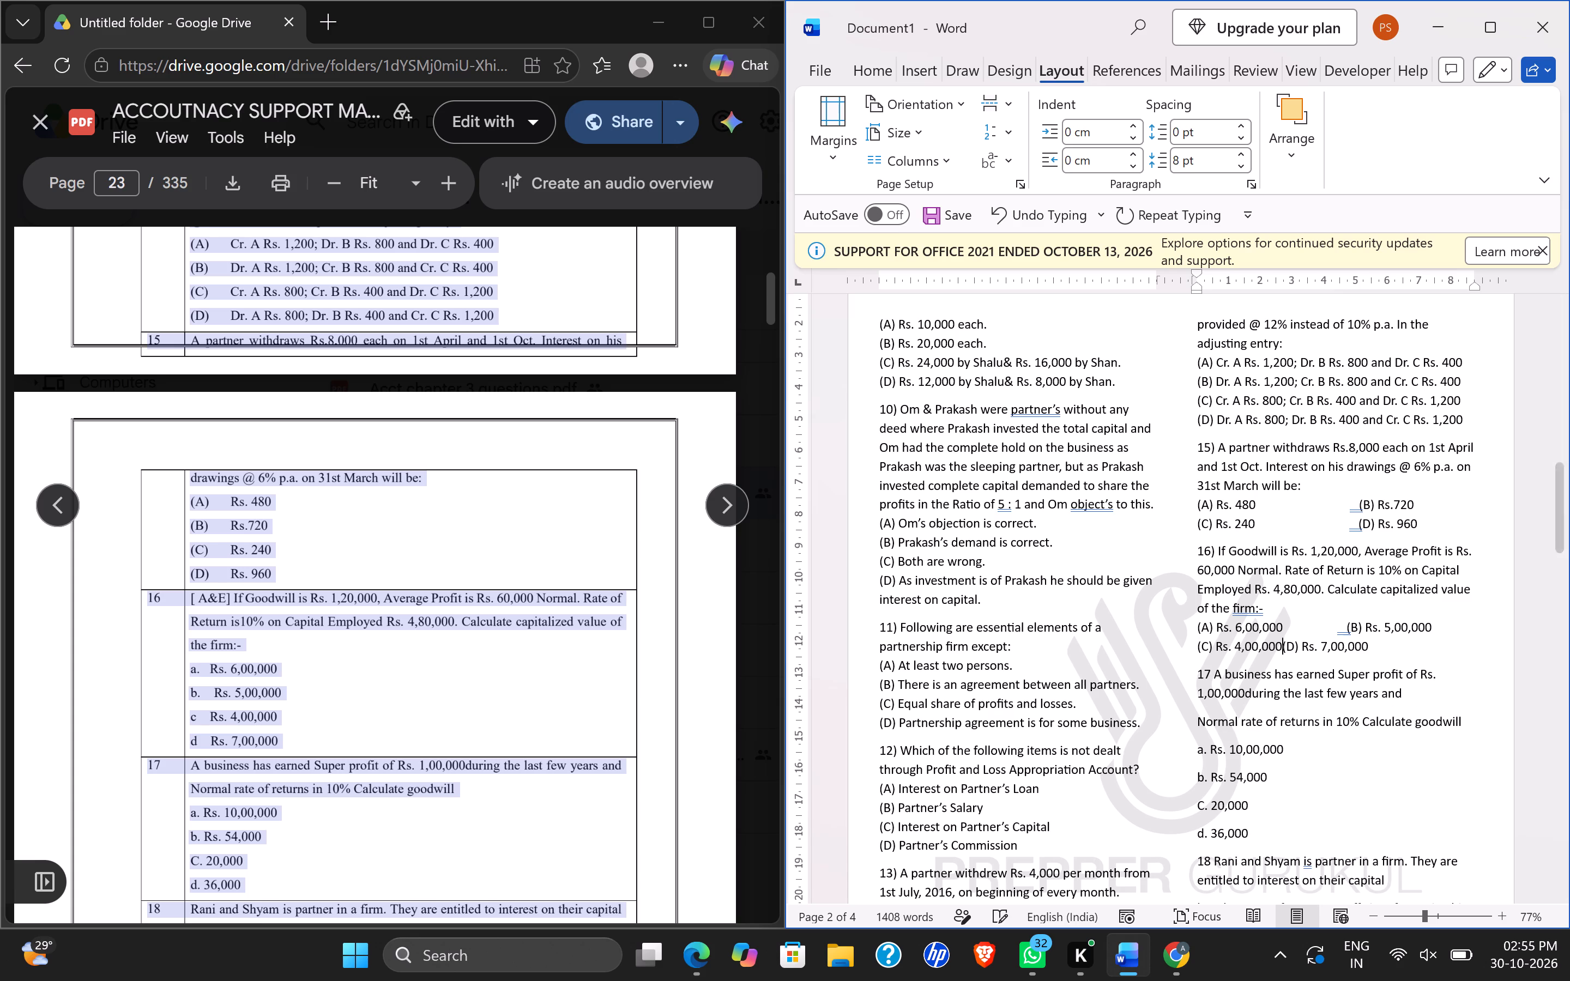
pyautogui.press('space')
pyautogui.press('space')
pyautogui.press('space')
pyautogui.press('space')
pyautogui.press('space')
pyautogui.press('space')
pyautogui.press('space')
pyautogui.press('space')
pyautogui.press('space')
pyautogui.press('space')
pyautogui.press('space')
pyautogui.press('space')
pyautogui.press('space')
pyautogui.press('space')
pyautogui.press('space')
pyautogui.press('space')
pyautogui.press('space')
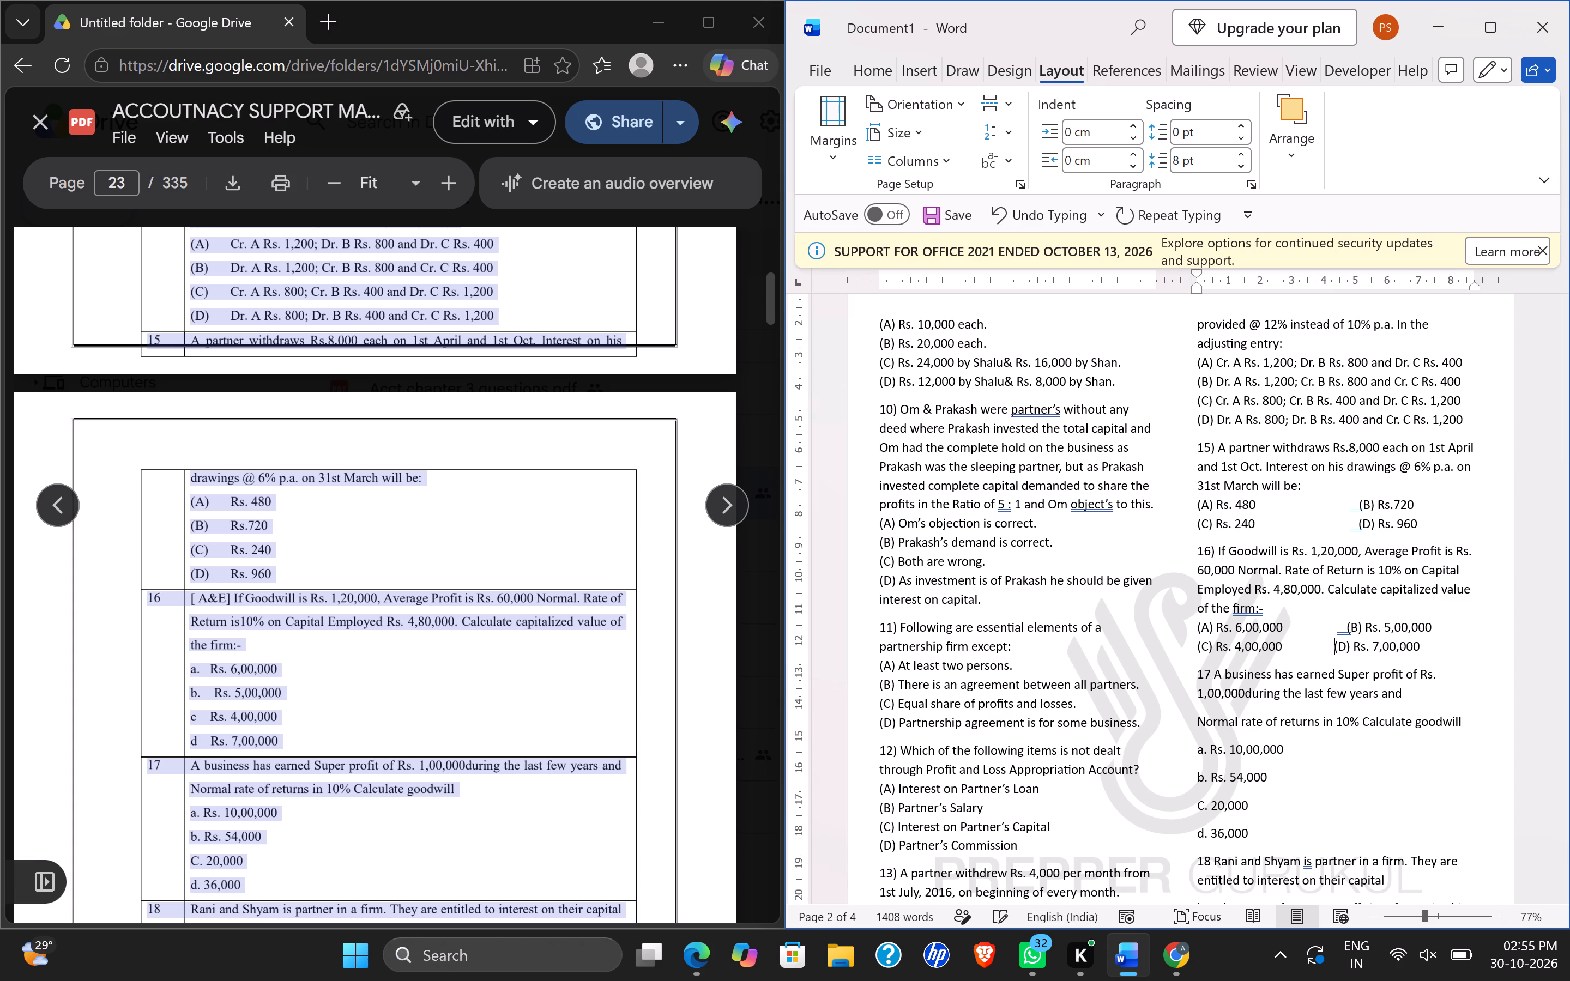
pyautogui.press('space')
pyautogui.press('space')
pyautogui.press('space')
pyautogui.press('space')
pyautogui.press('space')
pyautogui.press('BackSpace')
# Join question 17's split text into one paragraph, with a space between "and" and "Normal rate".
pyautogui.click(1193, 732)
pyautogui.press('BackSpace')
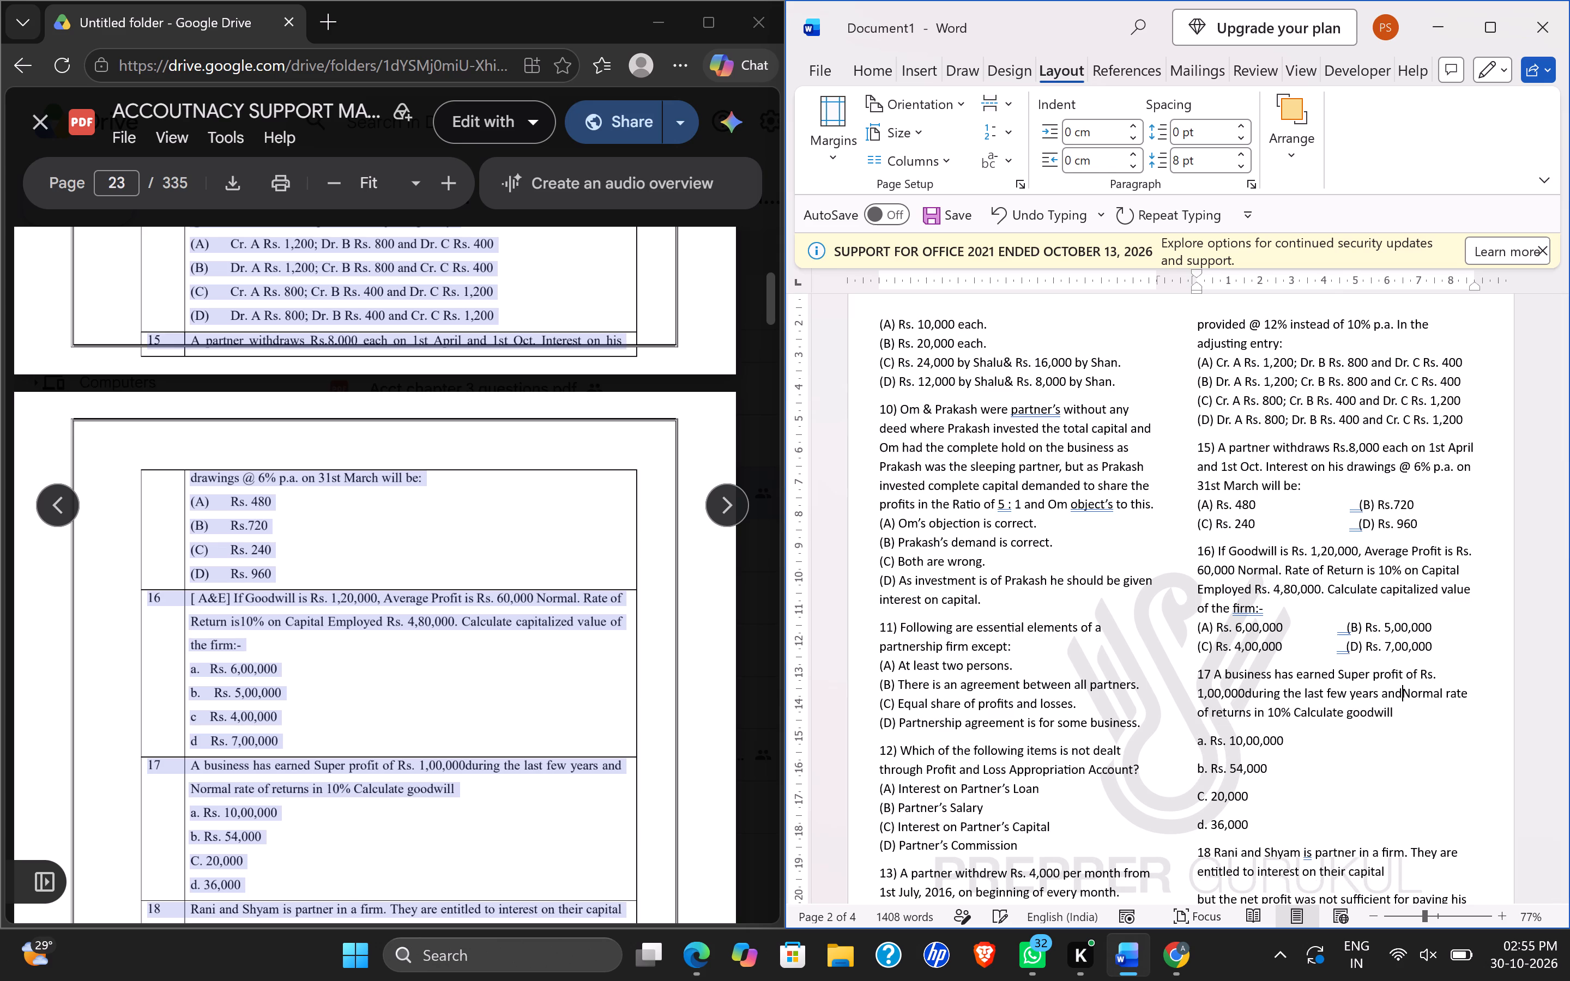
pyautogui.press('space')
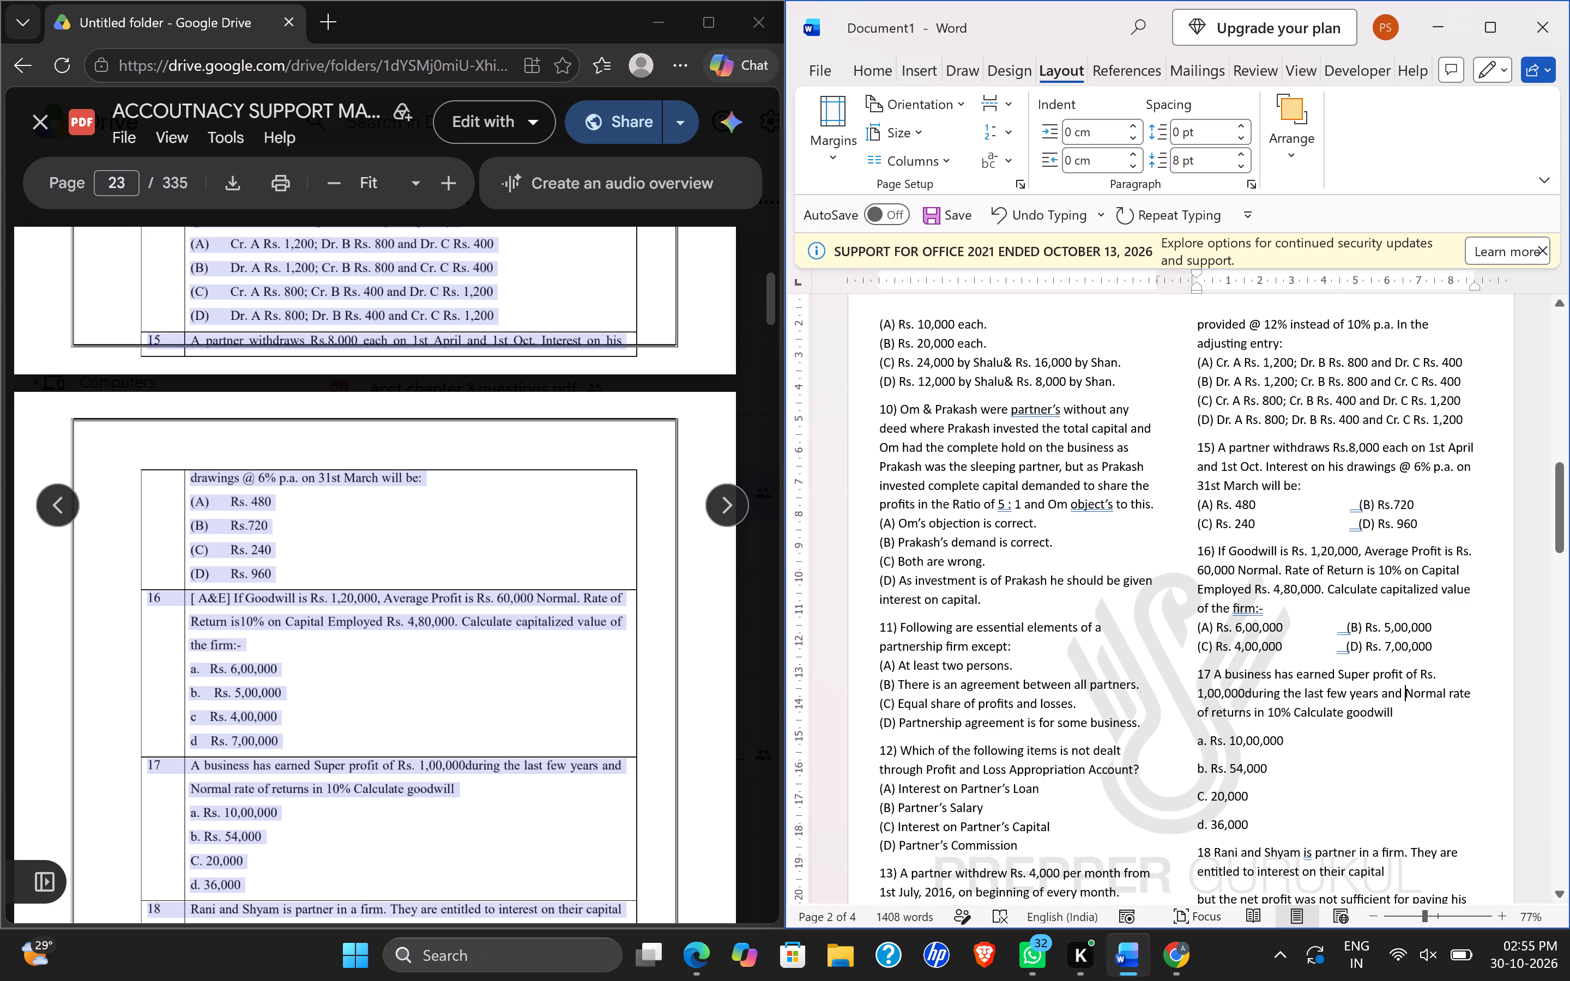
# Change question 17's first option label from "a." to "(A)" before Rs. 10,00,000.
pyautogui.click(1208, 743)
pyautogui.press('BackSpace')
pyautogui.press('BackSpace')
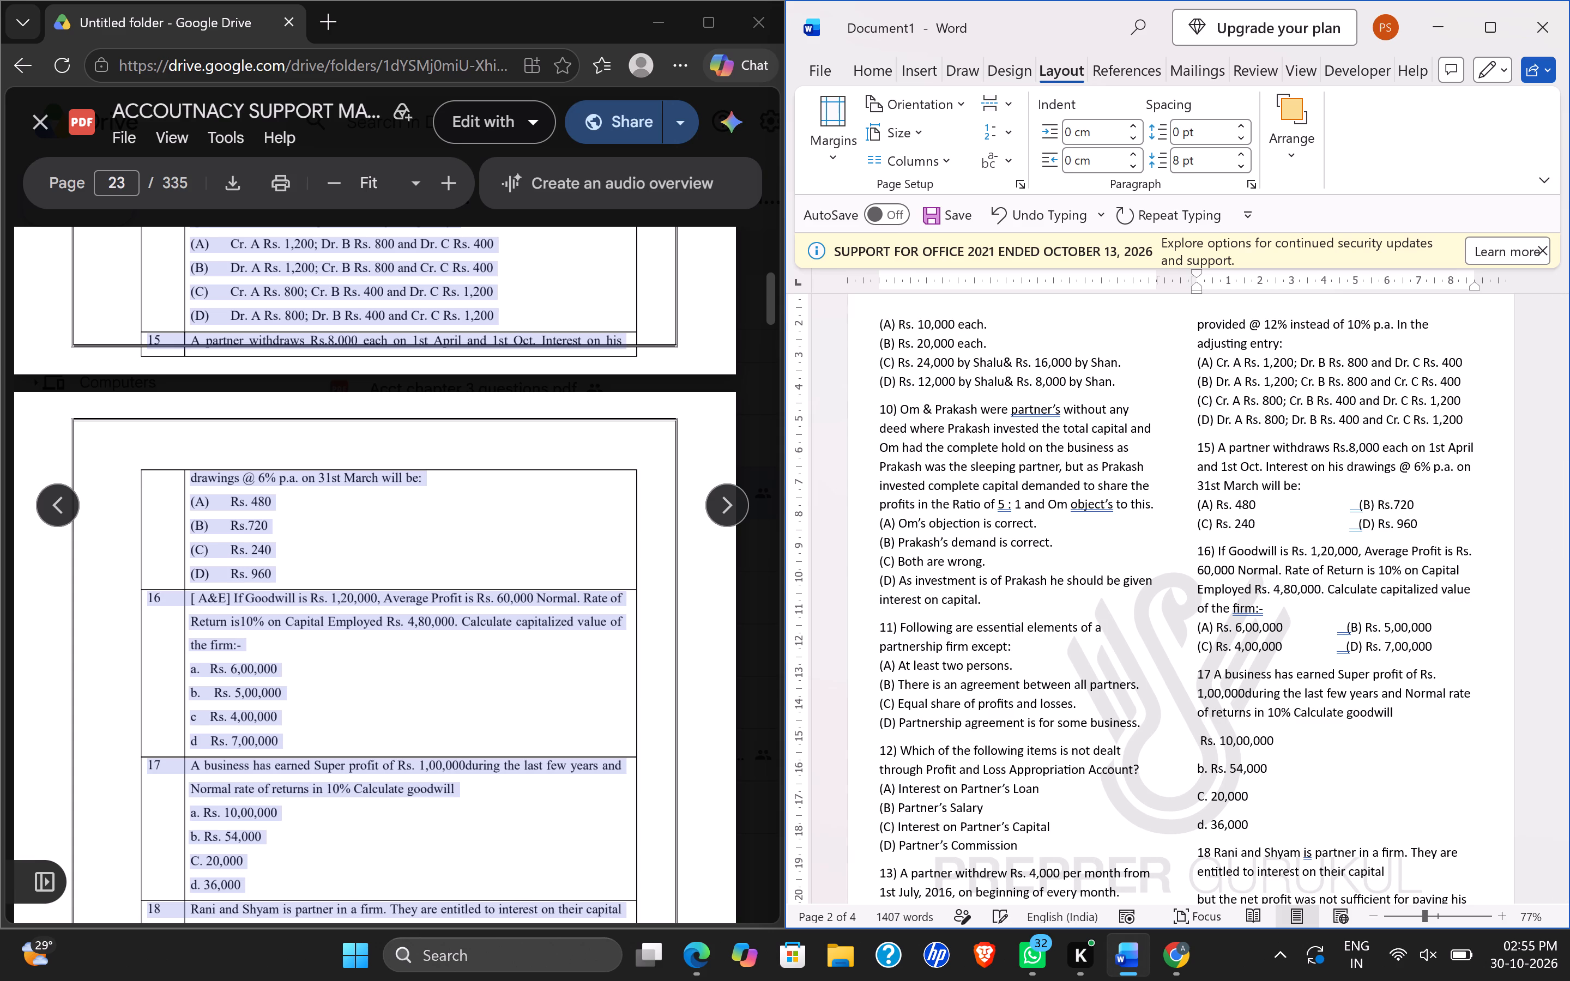
pyautogui.hotkey('shift', '(')
pyautogui.hotkey('shift', ')')
pyautogui.press('a')
pyautogui.press('BackSpace')
pyautogui.press('Left')
pyautogui.press('a')
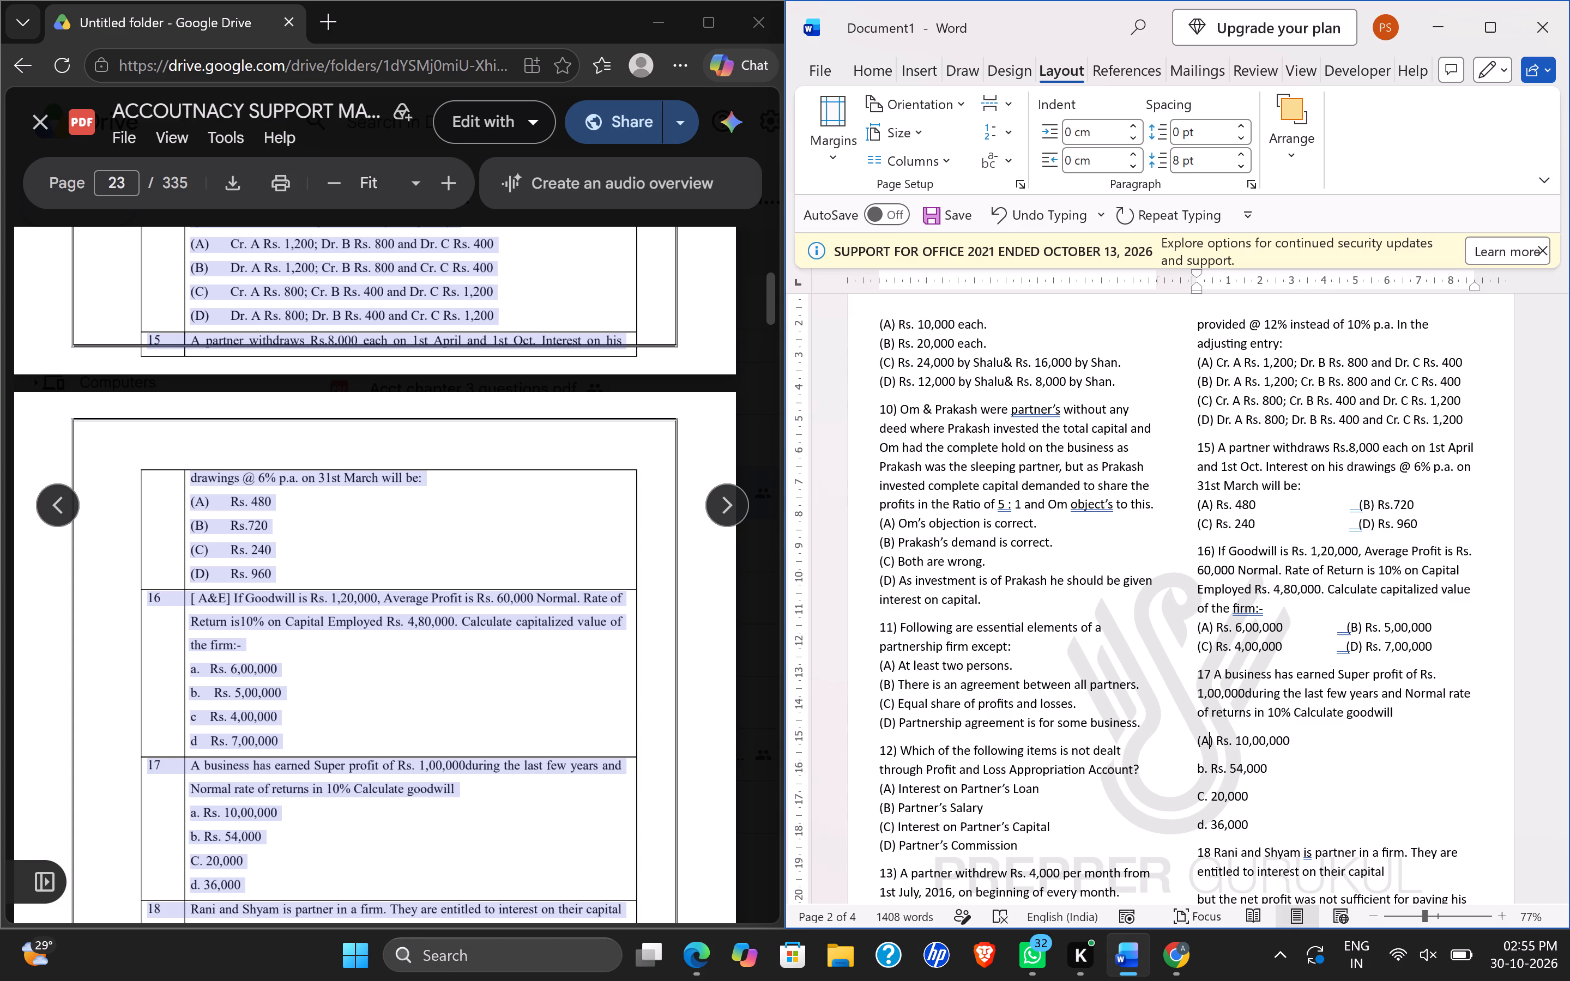
# Change question 17's second option label from "b." to "(B)" before Rs. 54,000.
pyautogui.press('Down')
pyautogui.press('BackSpace')
pyautogui.press('BackSpace')
pyautogui.press('BackSpace')
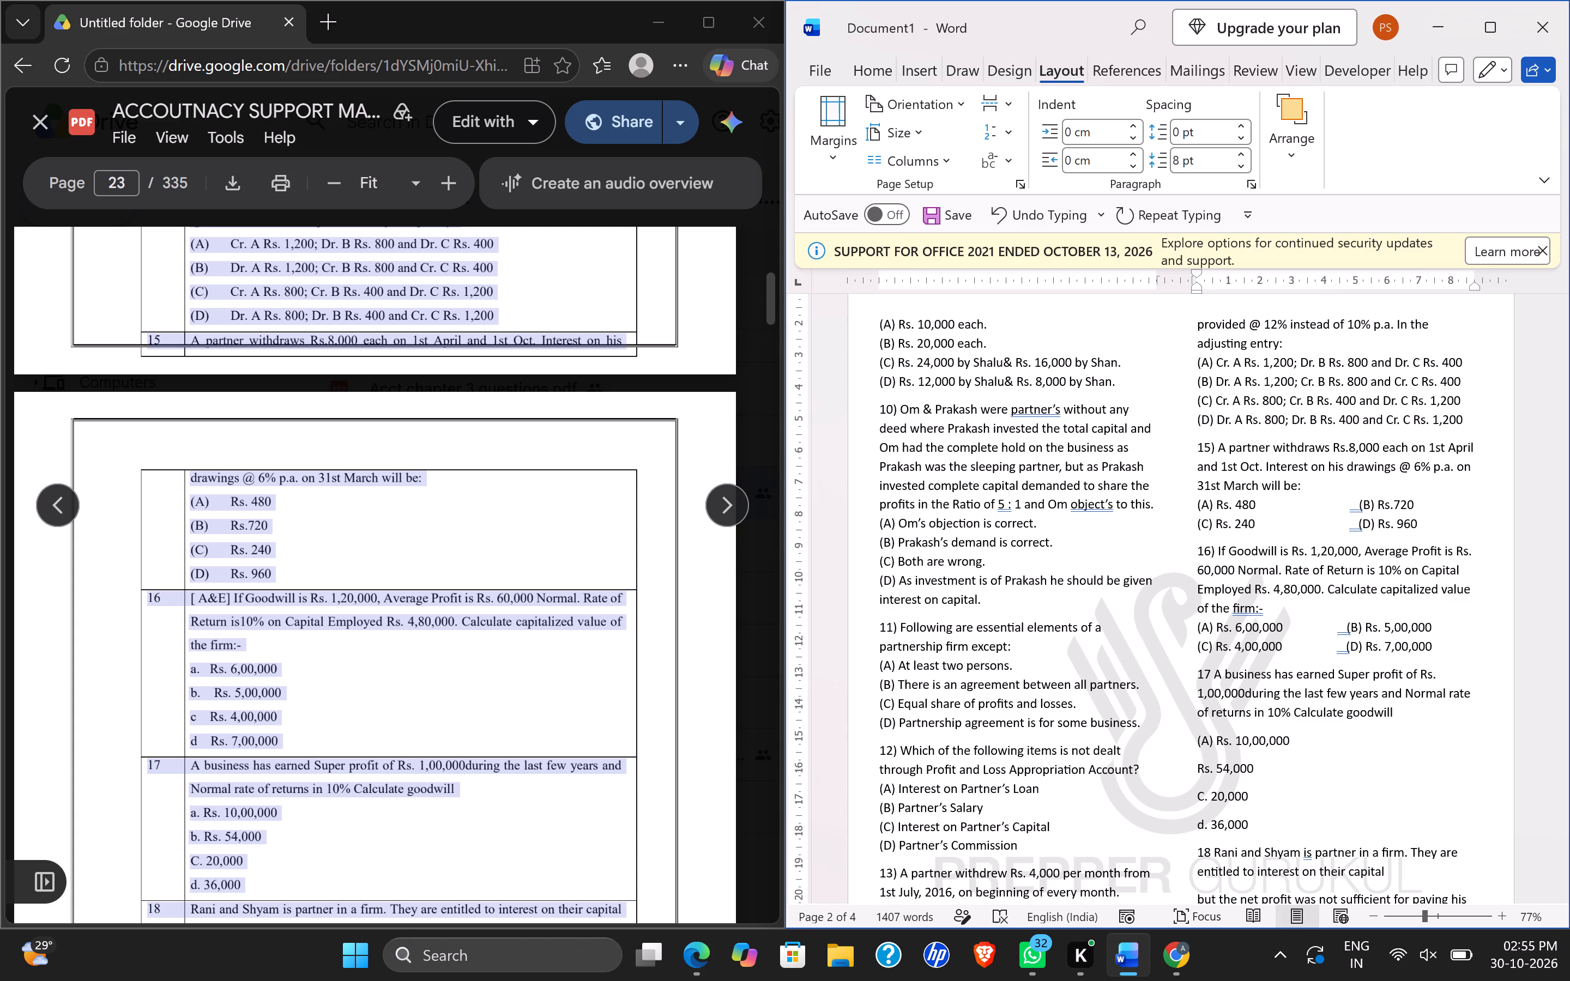
pyautogui.hotkey('shift', '(')
pyautogui.write('B)')
pyautogui.press('space')
# Change question 17's third option label from "C." to "(C)", followed by a space before 20,000.
pyautogui.click(1210, 795)
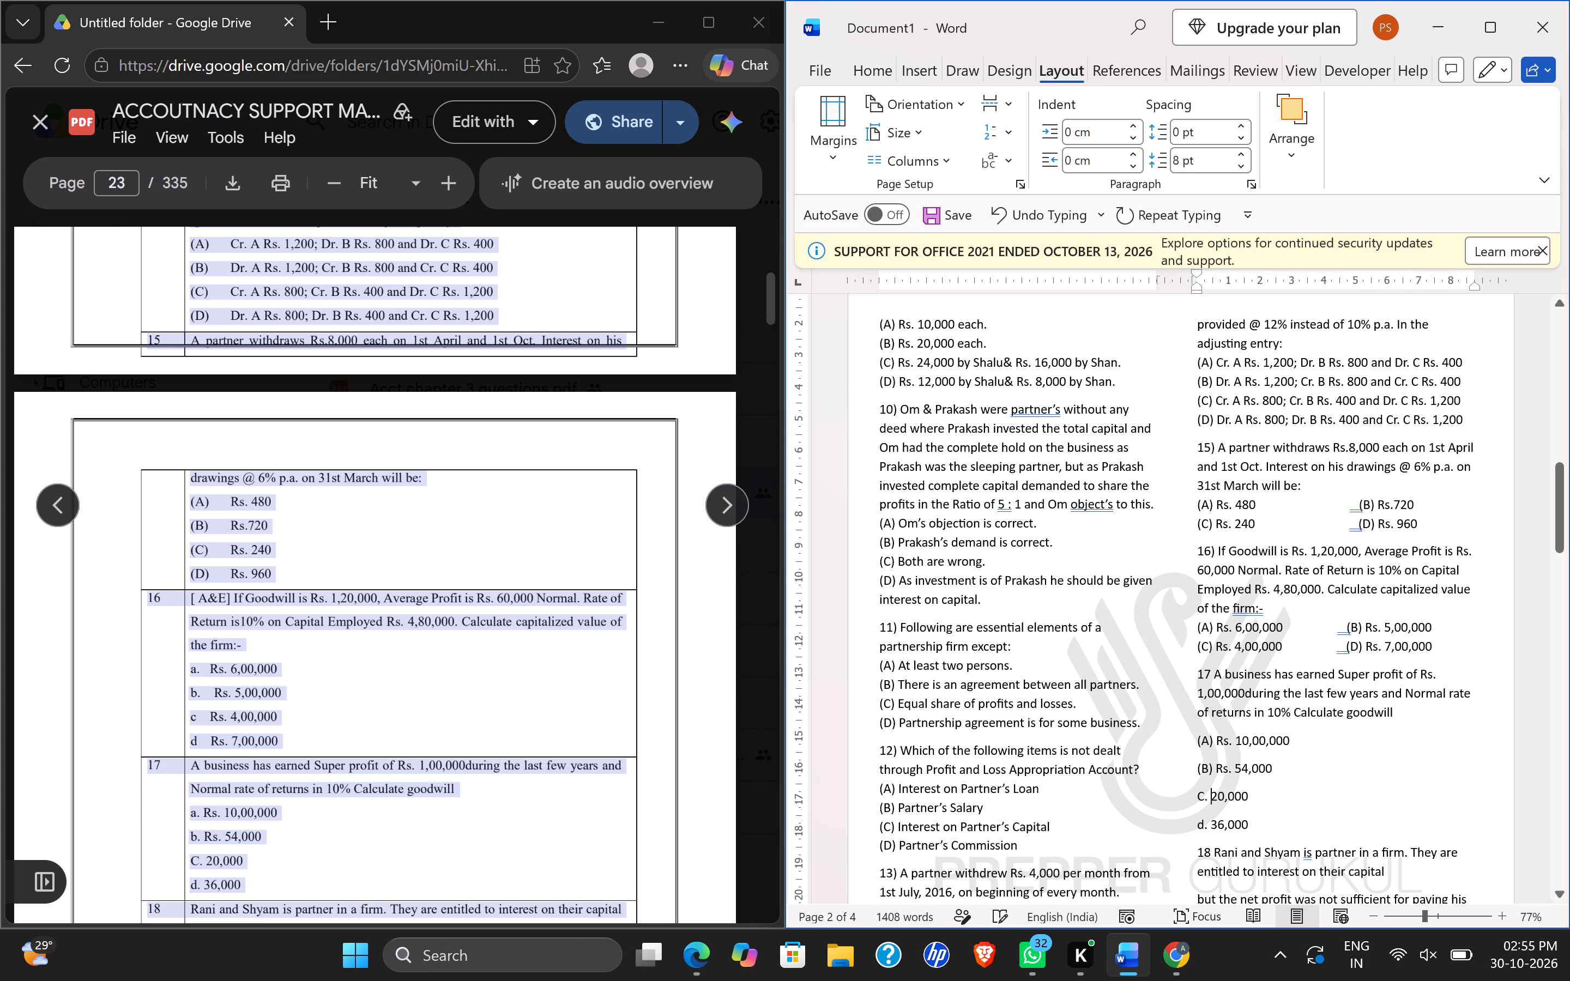
pyautogui.press('BackSpace')
pyautogui.press('BackSpace')
pyautogui.press('BackSpace')
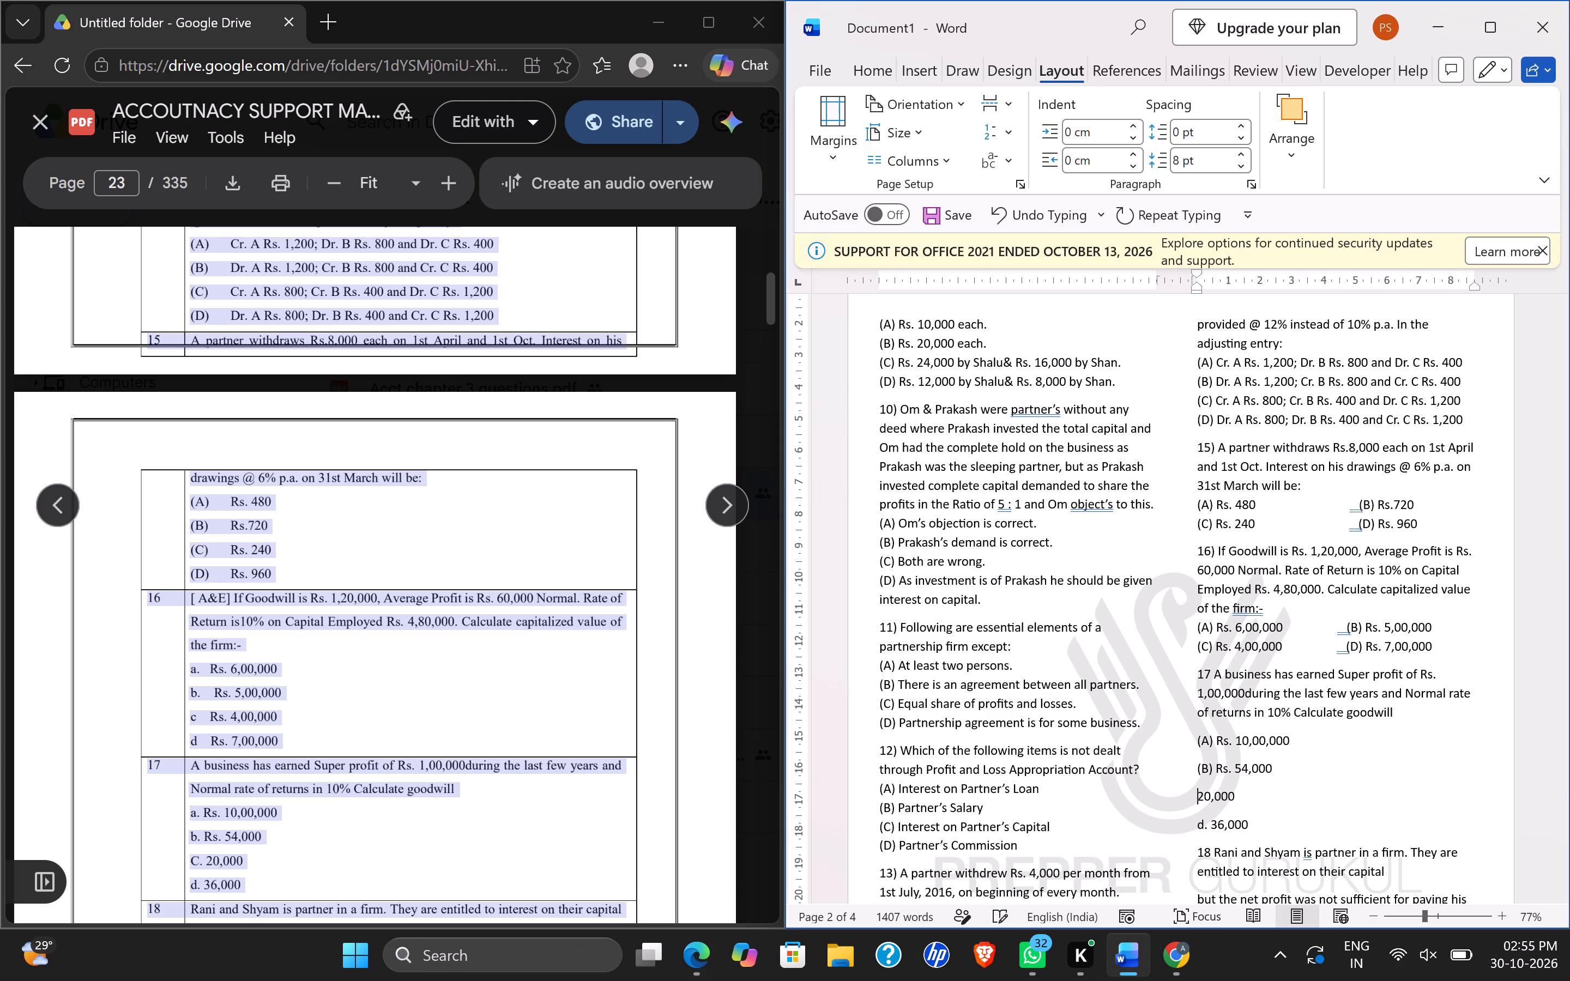
pyautogui.press('Right')
pyautogui.press('Left')
pyautogui.write('(C')
pyautogui.hotkey('shift', ')')
pyautogui.press('BackSpace')
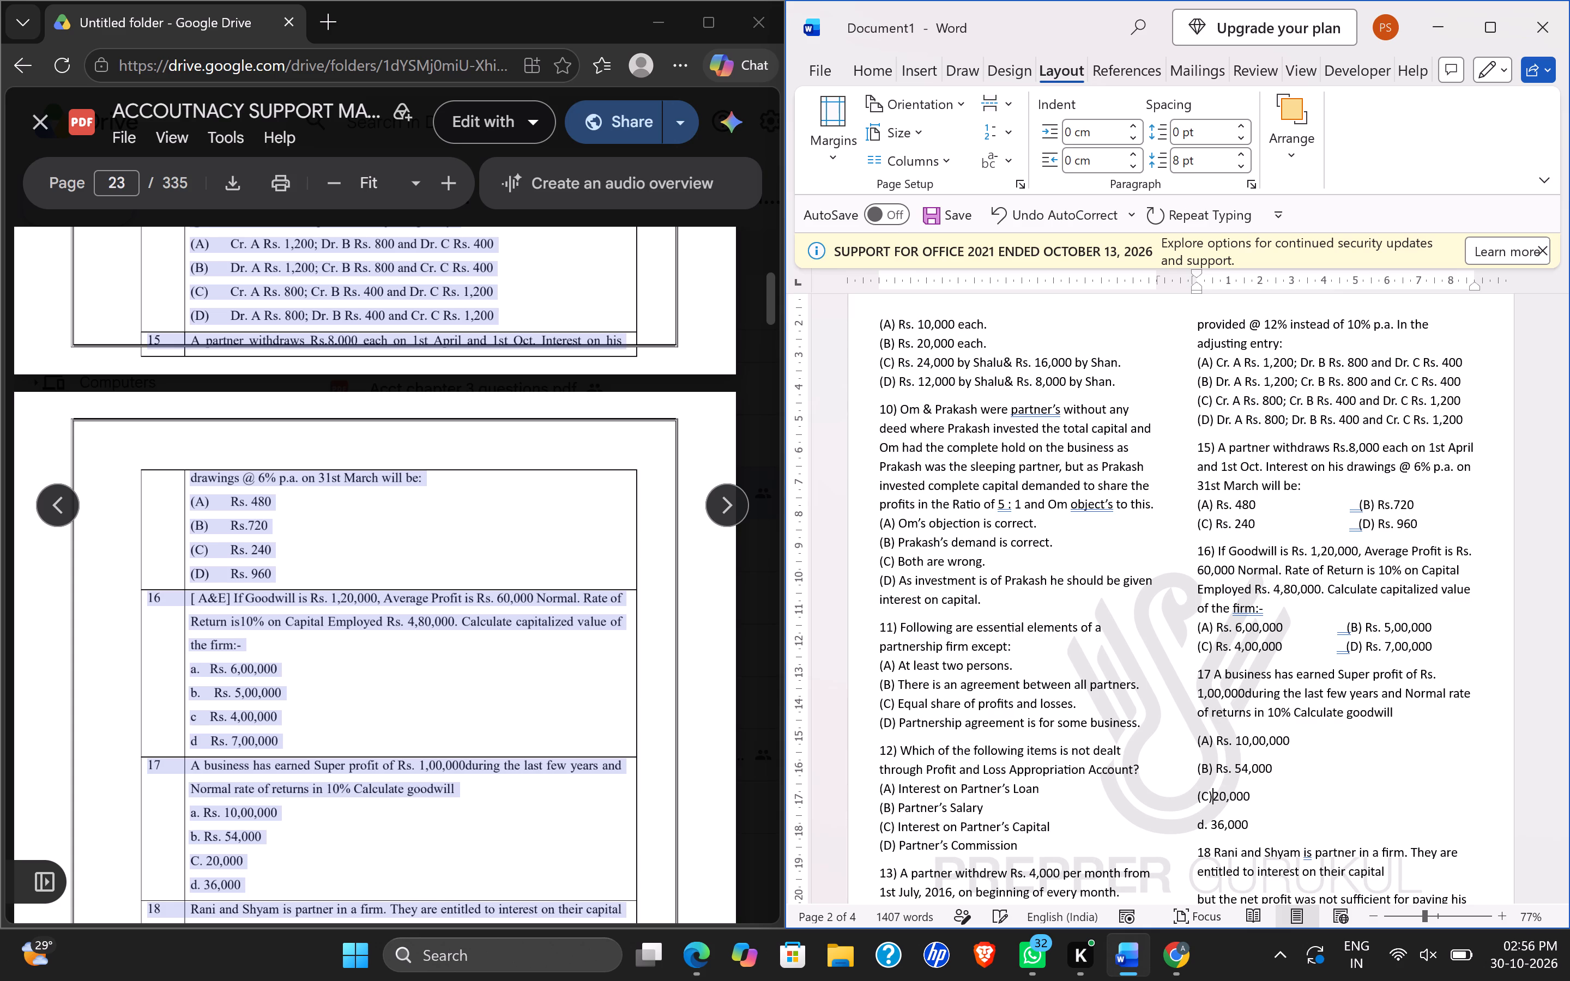
pyautogui.press('space')
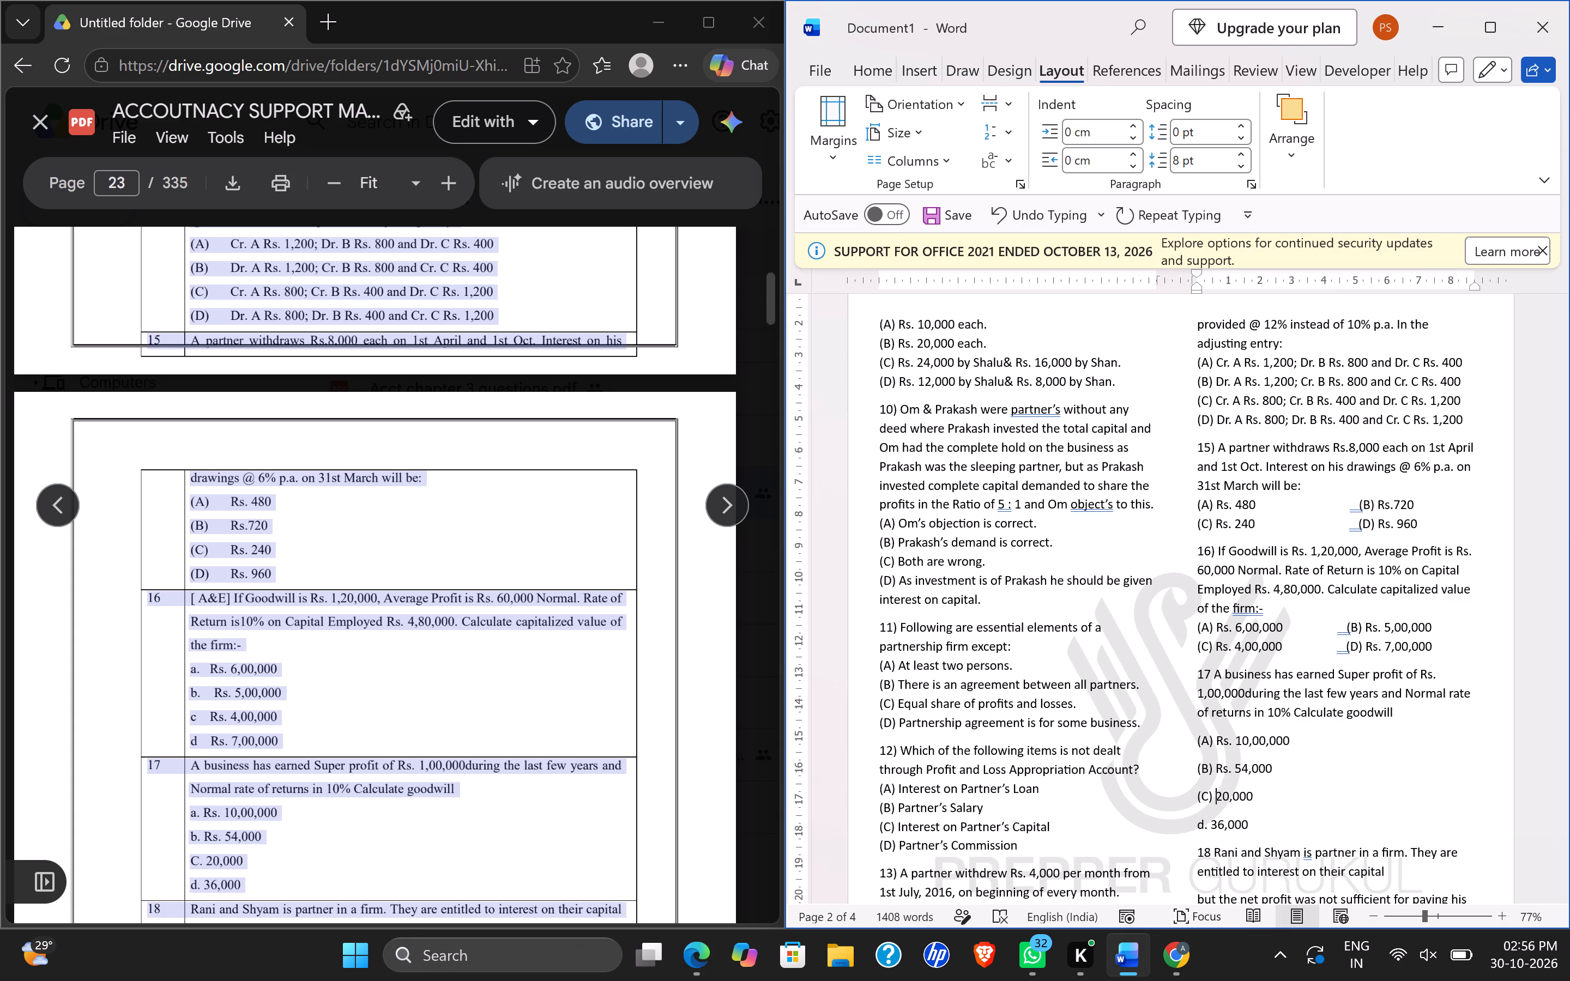
# Change question 17's fourth option label from "d." to "(D)", followed by a space before 36,000.
pyautogui.scroll(-2, 1171, 621)
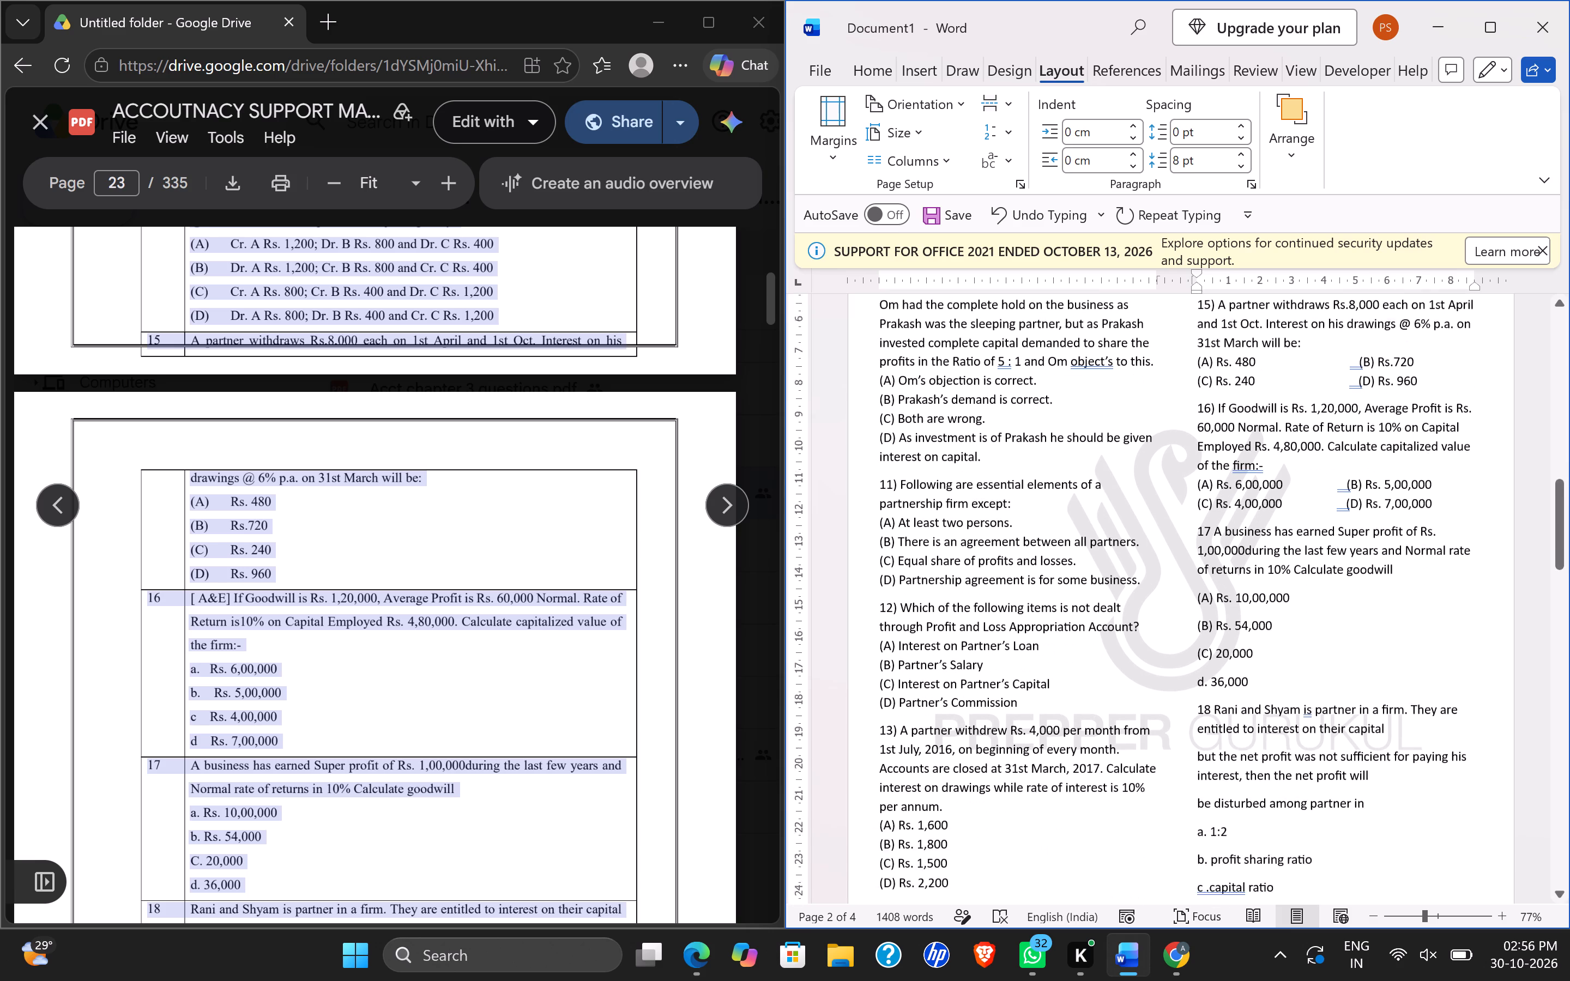
pyautogui.click(1212, 628)
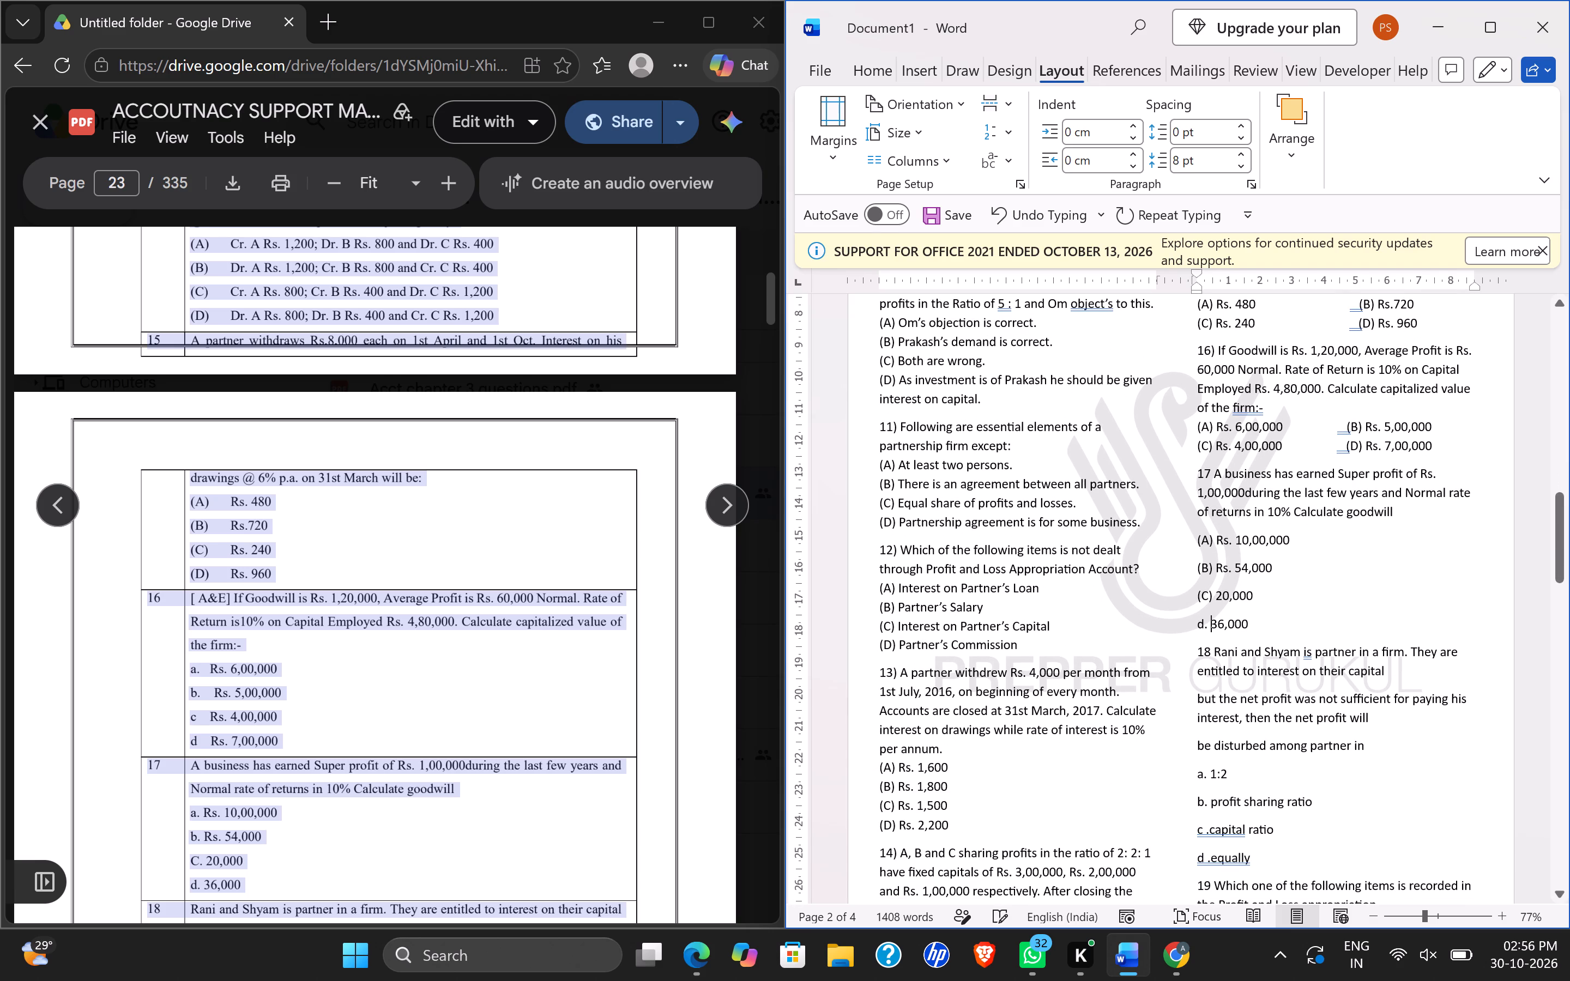
pyautogui.press('BackSpace')
pyautogui.press('BackSpace')
pyautogui.press('BackSpace')
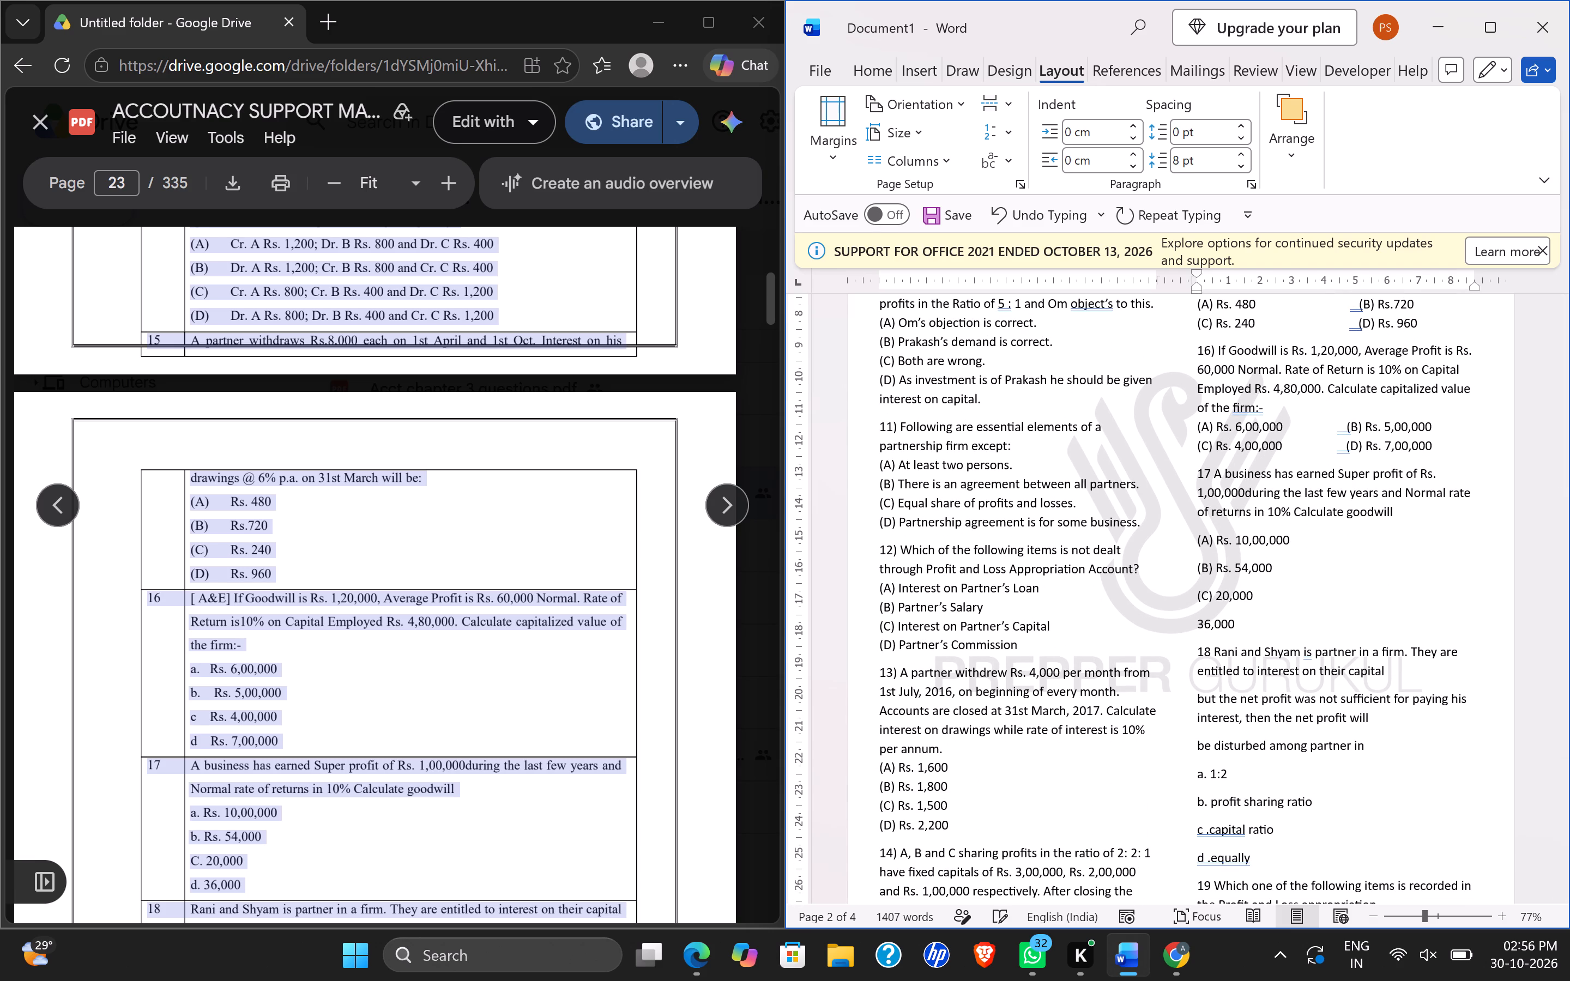
pyautogui.hotkey('shift', '(')
pyautogui.press('d')
pyautogui.hotkey('shift', ')')
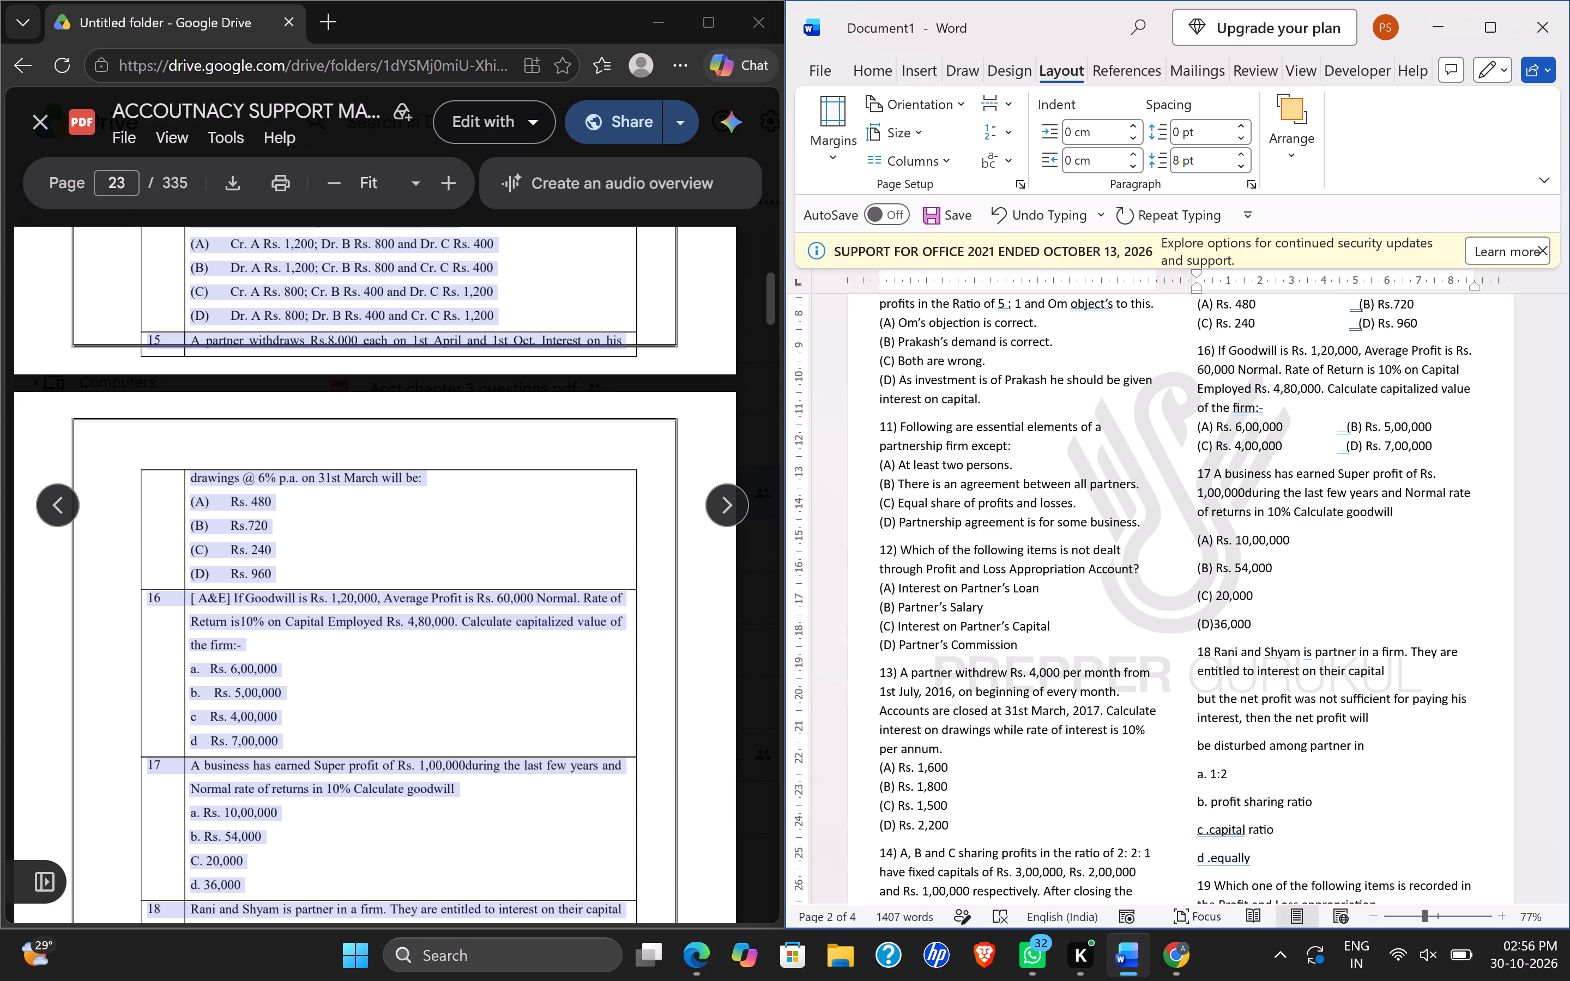
pyautogui.press('space')
pyautogui.click(1212, 628)
# Insert "Rs." and a space before the amounts 20,000 and 36,000 in question 17's options (C) and (D).
pyautogui.click(1216, 592)
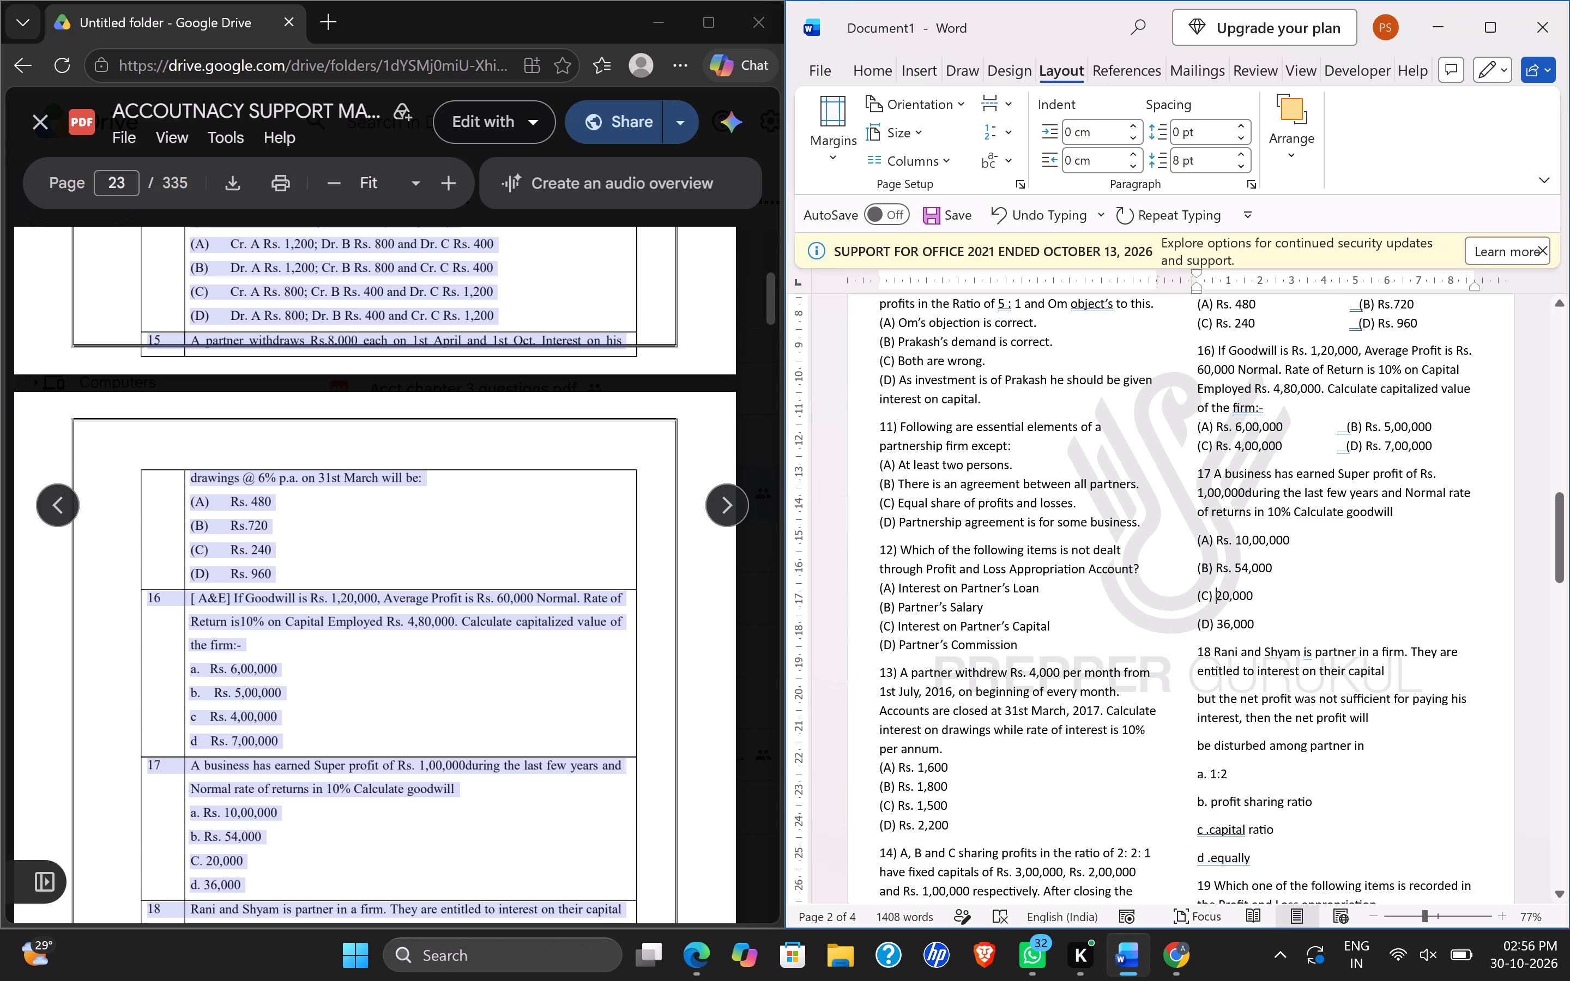
pyautogui.press('r')
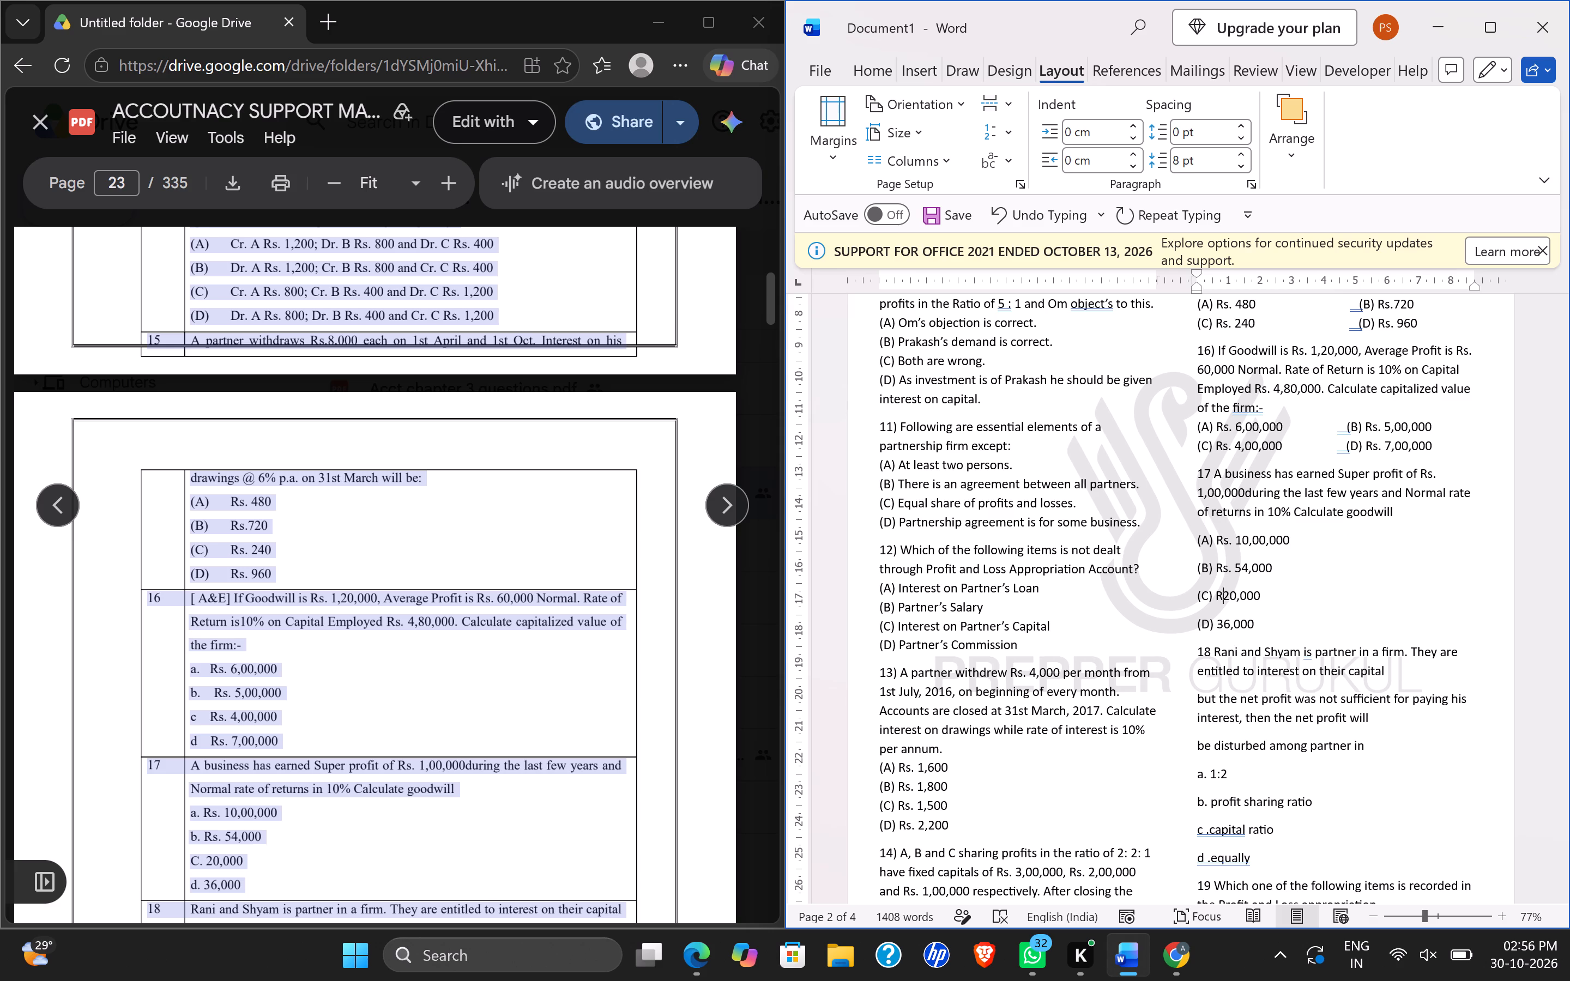
pyautogui.press('s')
pyautogui.press('.')
pyautogui.press('space')
pyautogui.click(1219, 622)
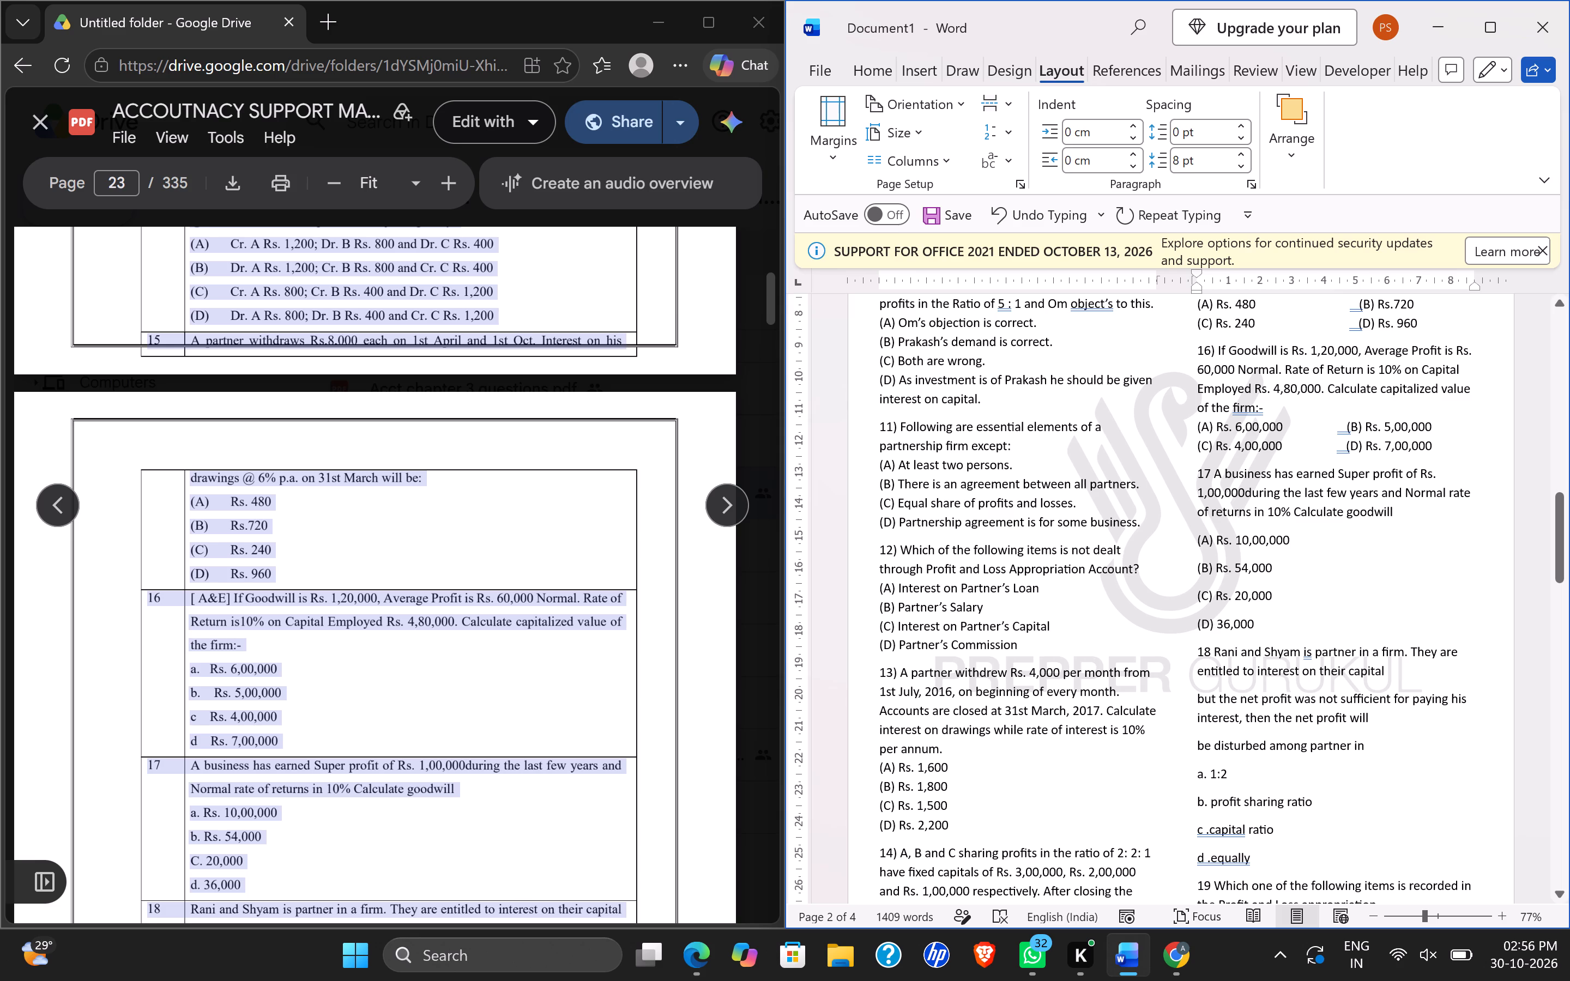
pyautogui.hotkey('shift', 'r')
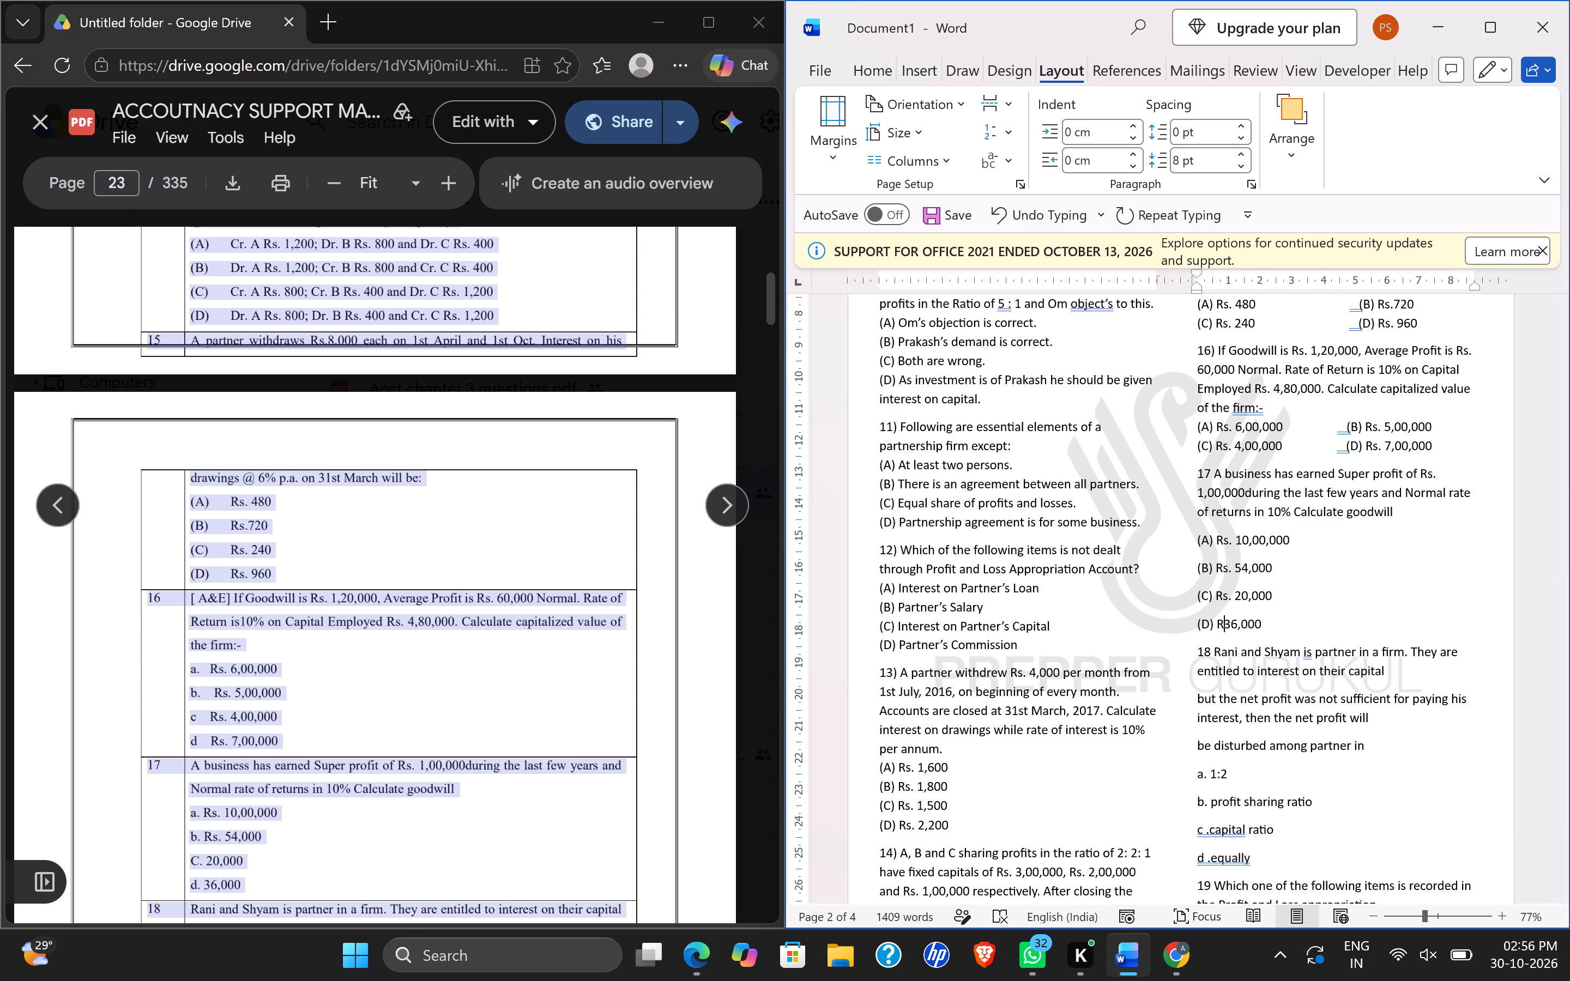
pyautogui.press('s')
pyautogui.press('.')
pyautogui.press('space')
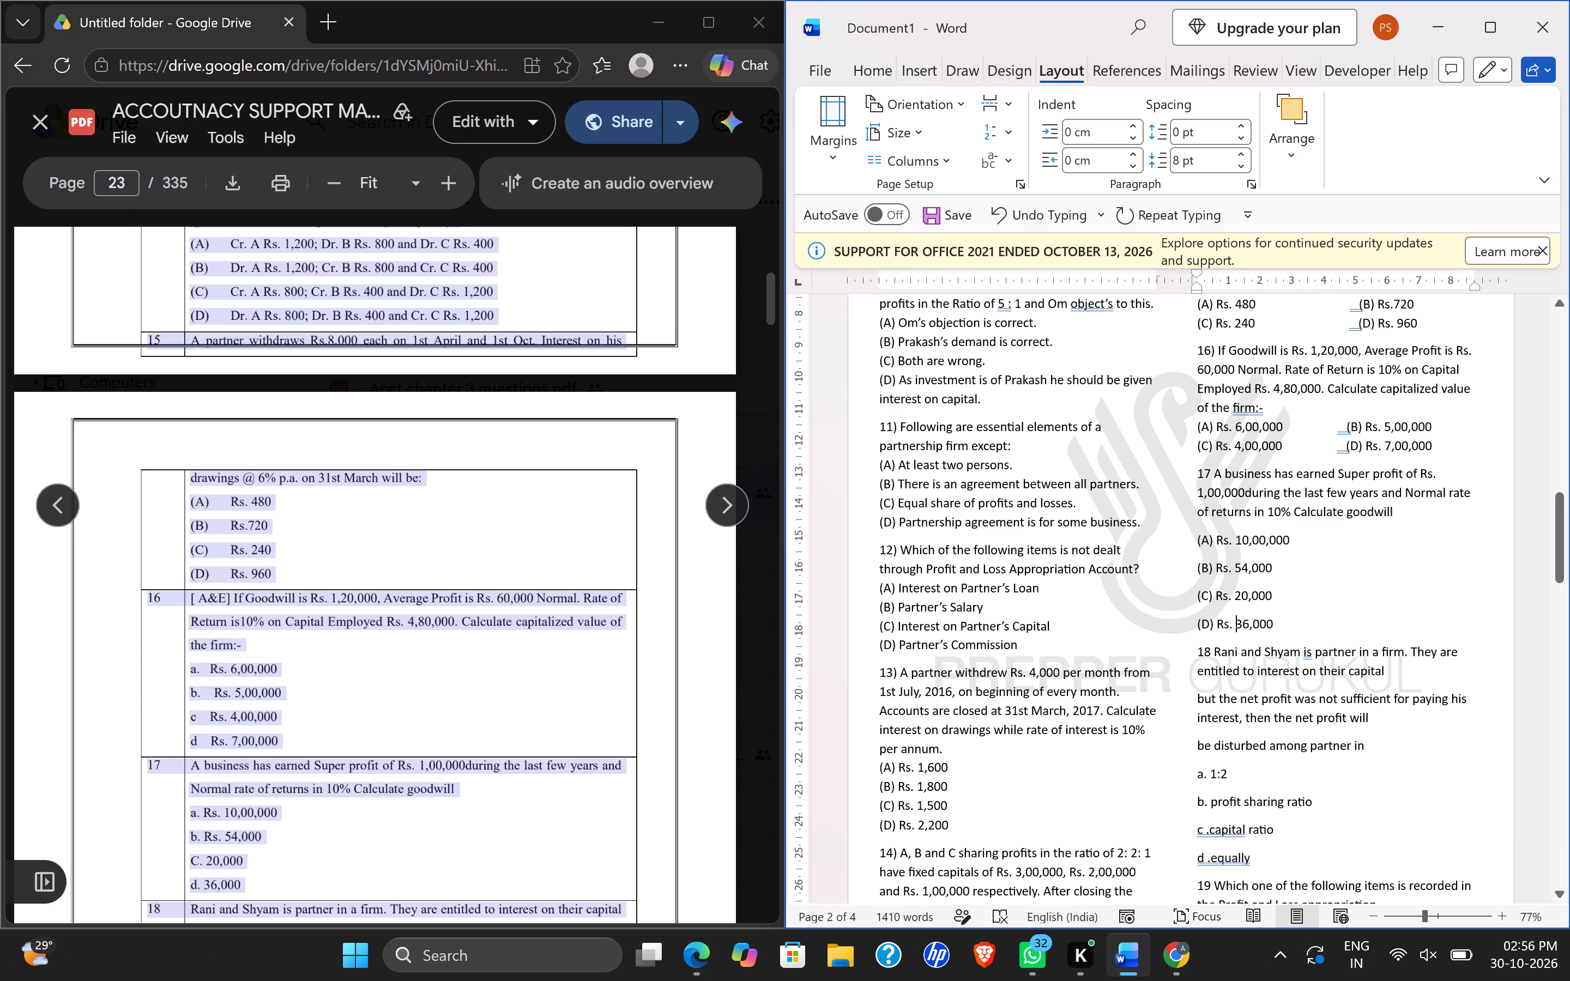
# Bring question 17's option (B) onto the same line as (A), separated by a wide run of spaces.
pyautogui.click(1191, 575)
pyautogui.press('BackSpace')
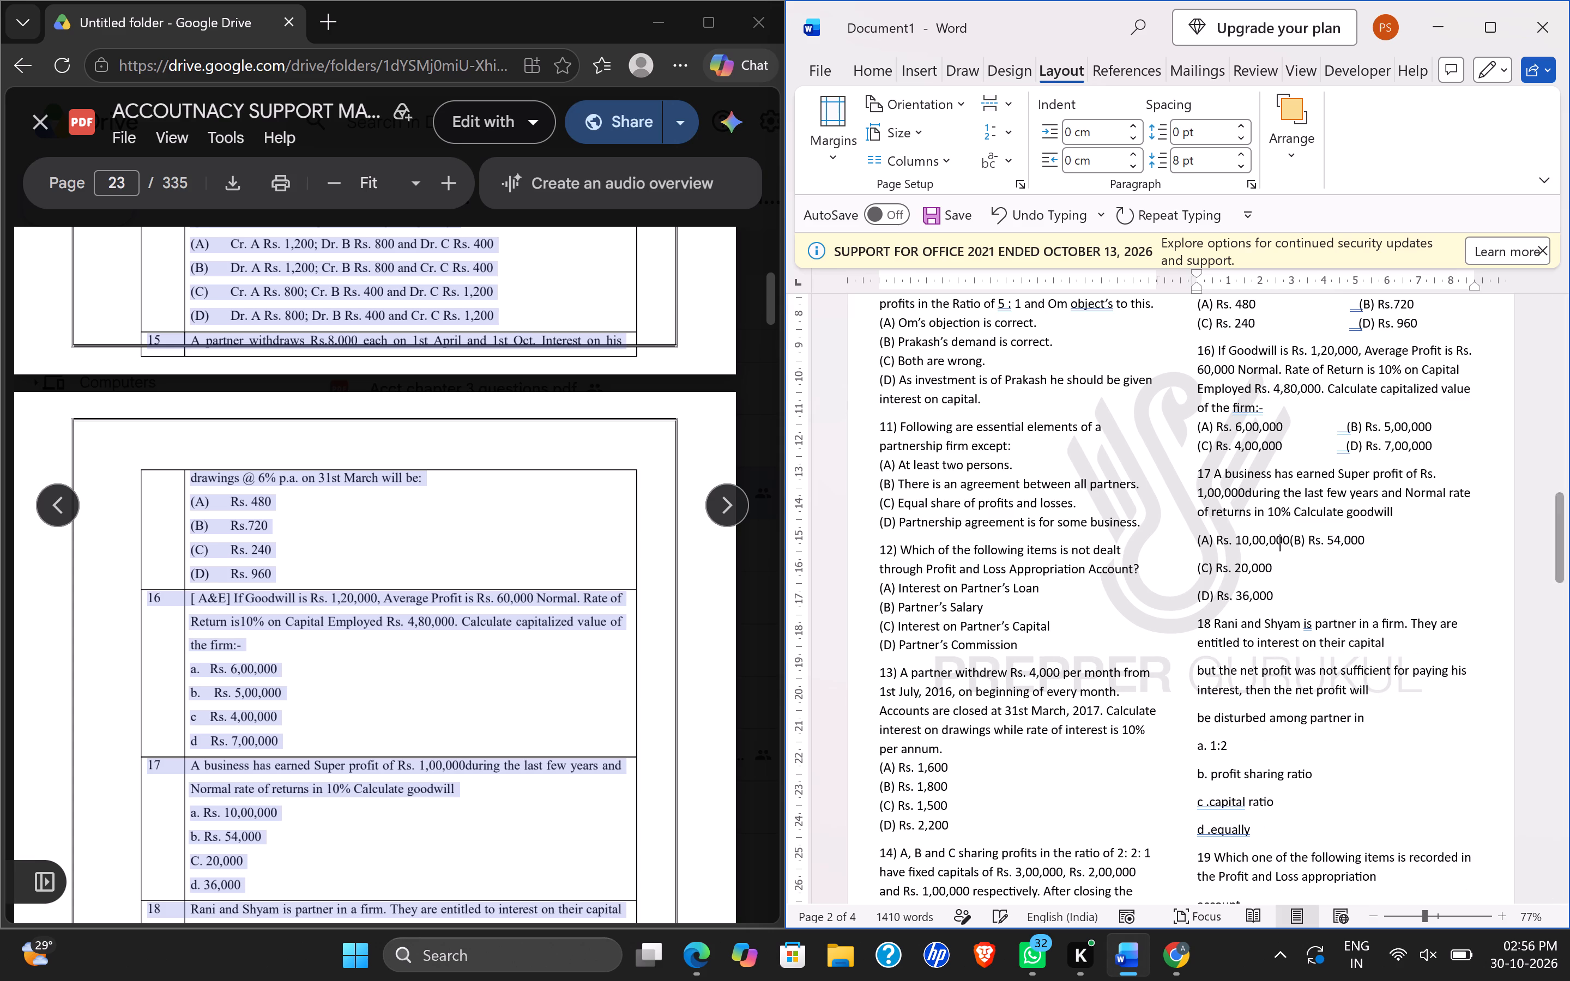
pyautogui.press('space')
pyautogui.press('space')
pyautogui.press('space')
pyautogui.press('space')
pyautogui.press('space')
pyautogui.press('space')
pyautogui.press('space')
pyautogui.press('space')
pyautogui.press('space')
pyautogui.press('space')
pyautogui.press('space')
pyautogui.press('space')
pyautogui.press('space')
pyautogui.press('space')
pyautogui.press('space')
pyautogui.press('space')
pyautogui.press('space')
pyautogui.press('space')
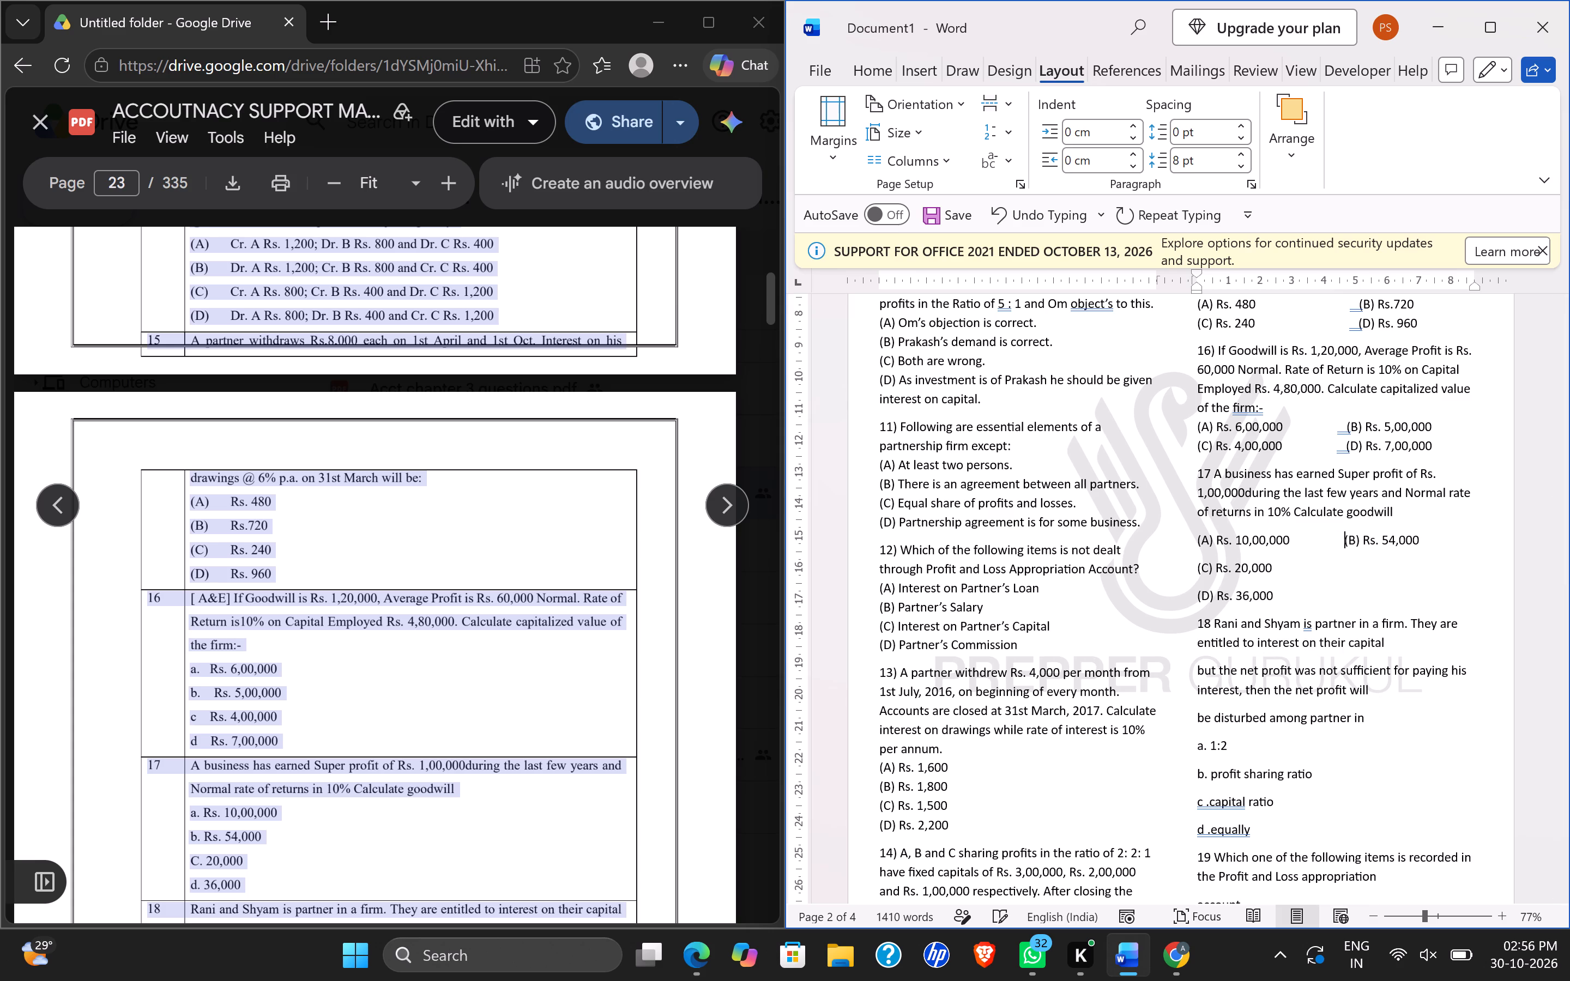
# Bring question 17's option (D) onto the same line as (C), spacing it to line up under (B).
pyautogui.click(1191, 605)
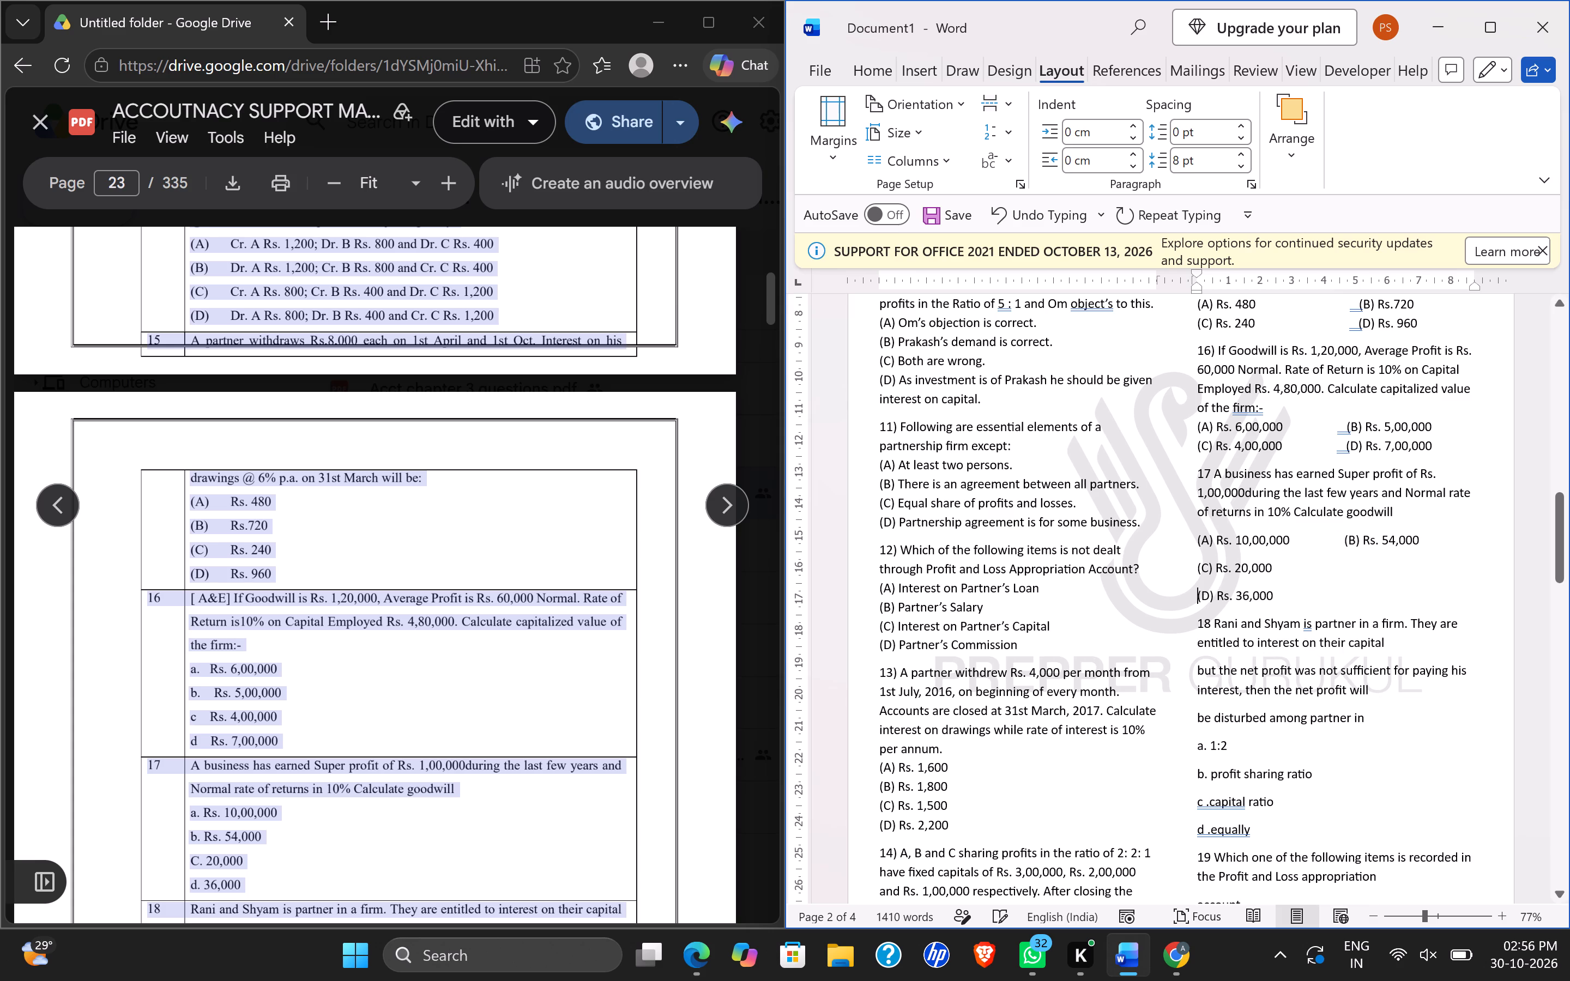
pyautogui.press('BackSpace')
pyautogui.press('space')
pyautogui.press('space')
pyautogui.press('space')
pyautogui.press('space')
pyautogui.press('space')
pyautogui.press('space')
pyautogui.press('space')
pyautogui.press('space')
pyautogui.press('space')
pyautogui.press('space')
pyautogui.press('space')
pyautogui.press('space')
pyautogui.press('space')
pyautogui.press('space')
pyautogui.press('space')
pyautogui.press('space')
pyautogui.press('space')
pyautogui.press('space')
pyautogui.press('space')
pyautogui.press('space')
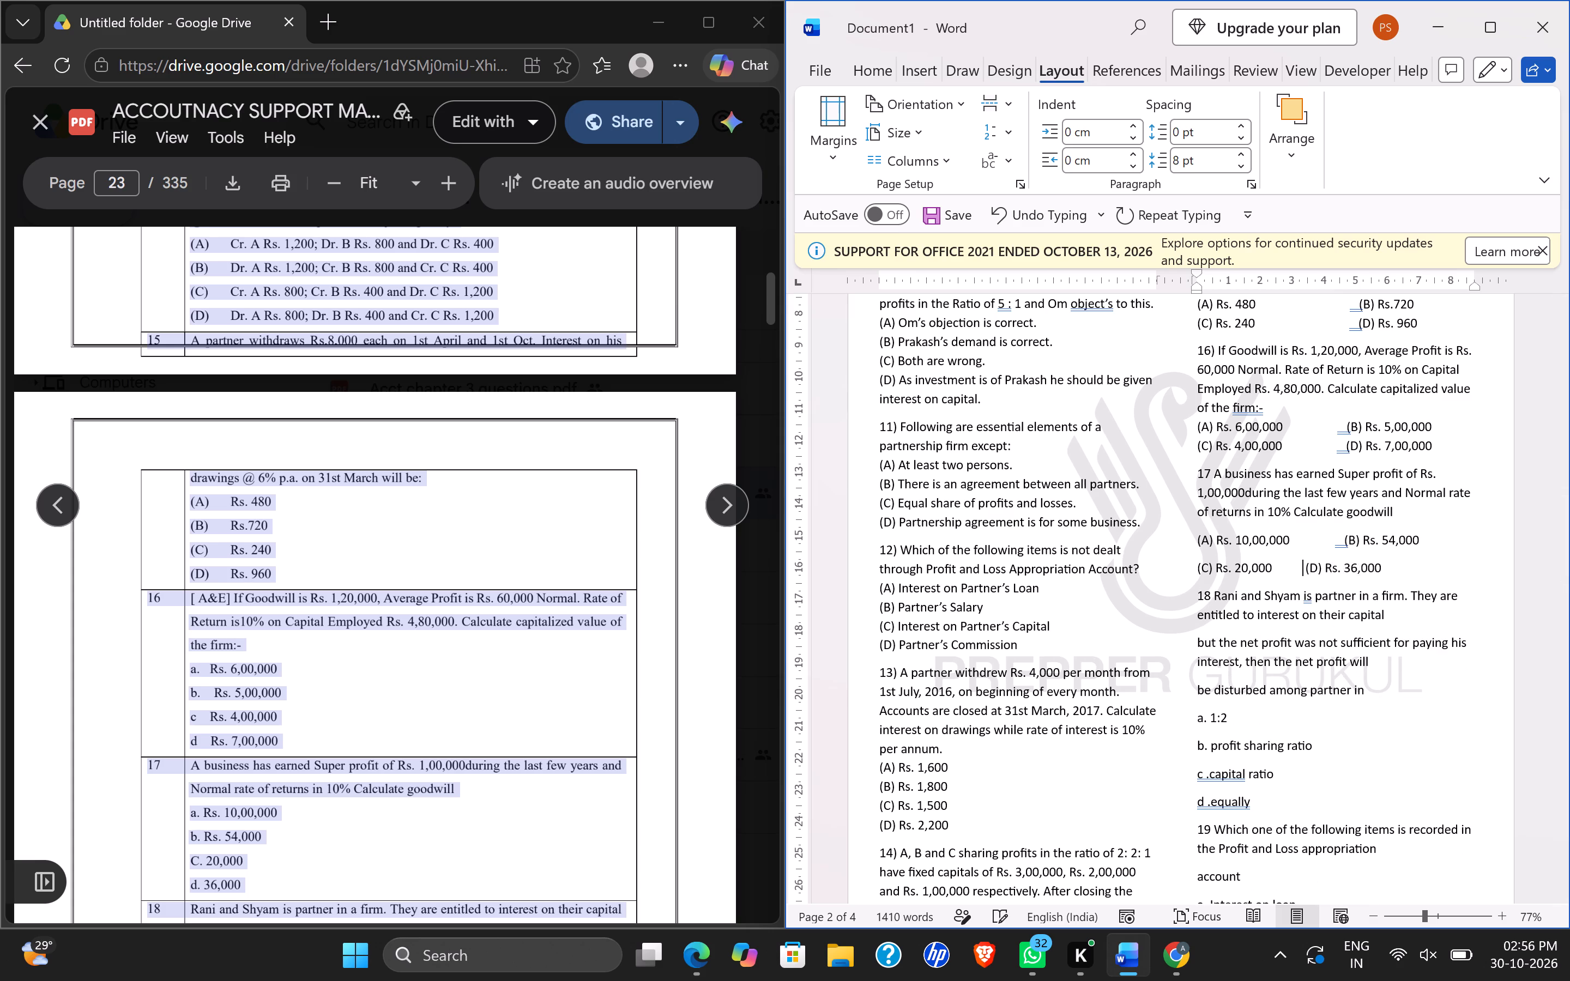
pyautogui.press('BackSpace')
# Replace the paragraph break before question 17's option (C) with a line break, closing the gap between the two option rows.
pyautogui.click(1192, 575)
pyautogui.press('BackSpace')
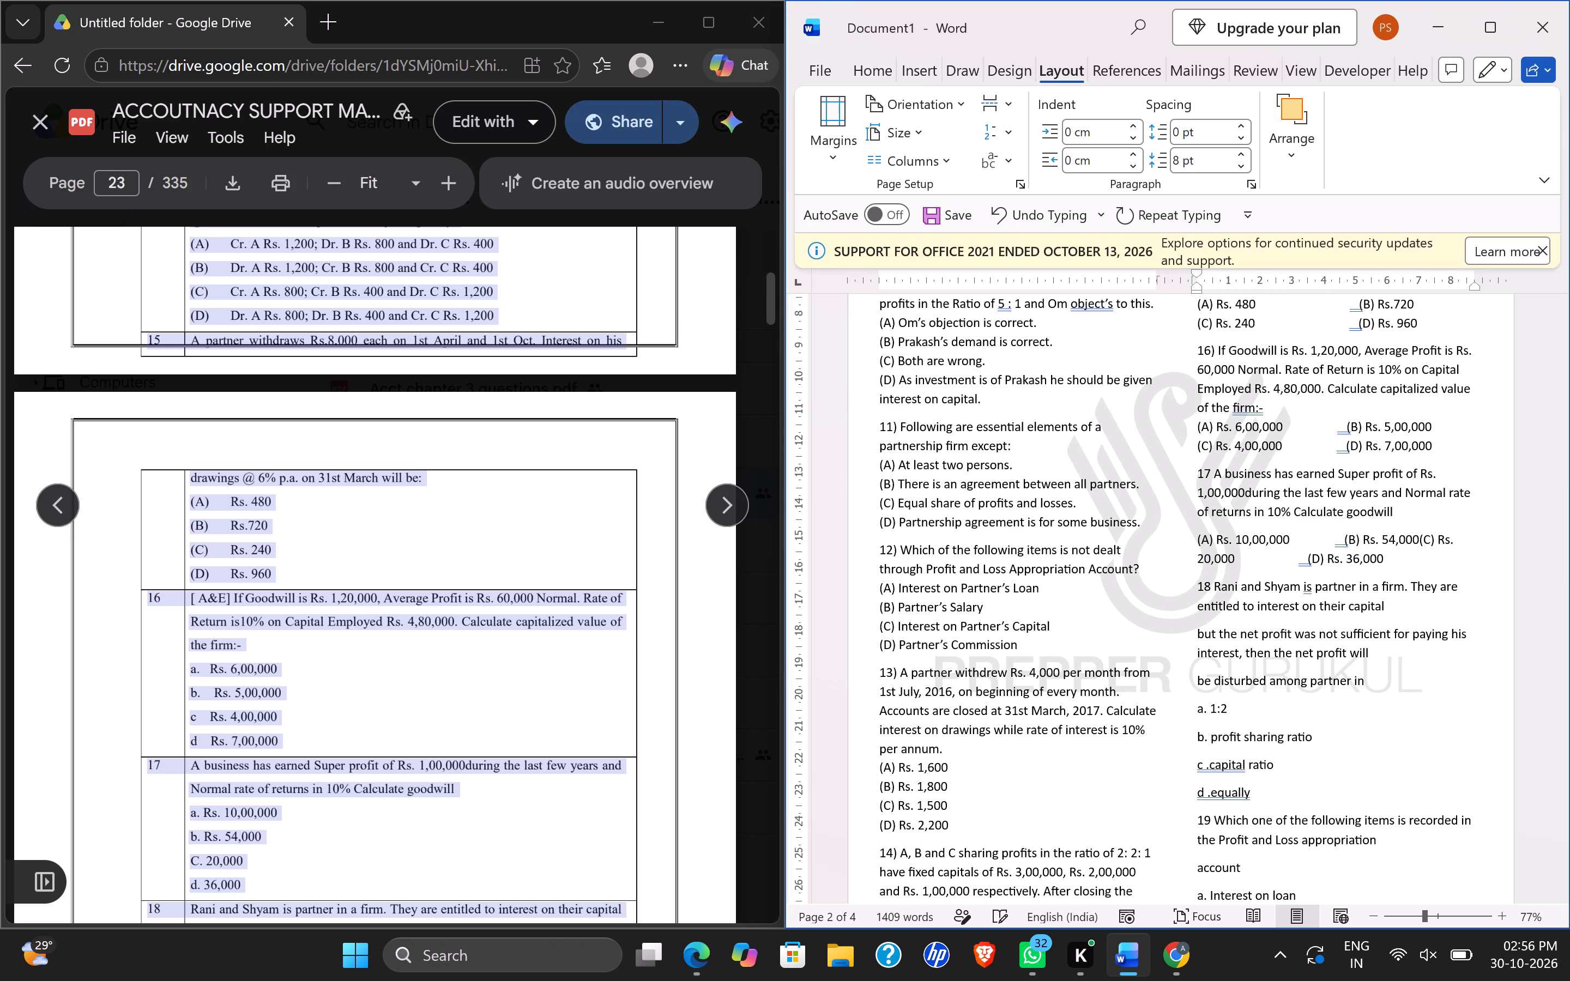
pyautogui.hotkey('shift', 'Return')
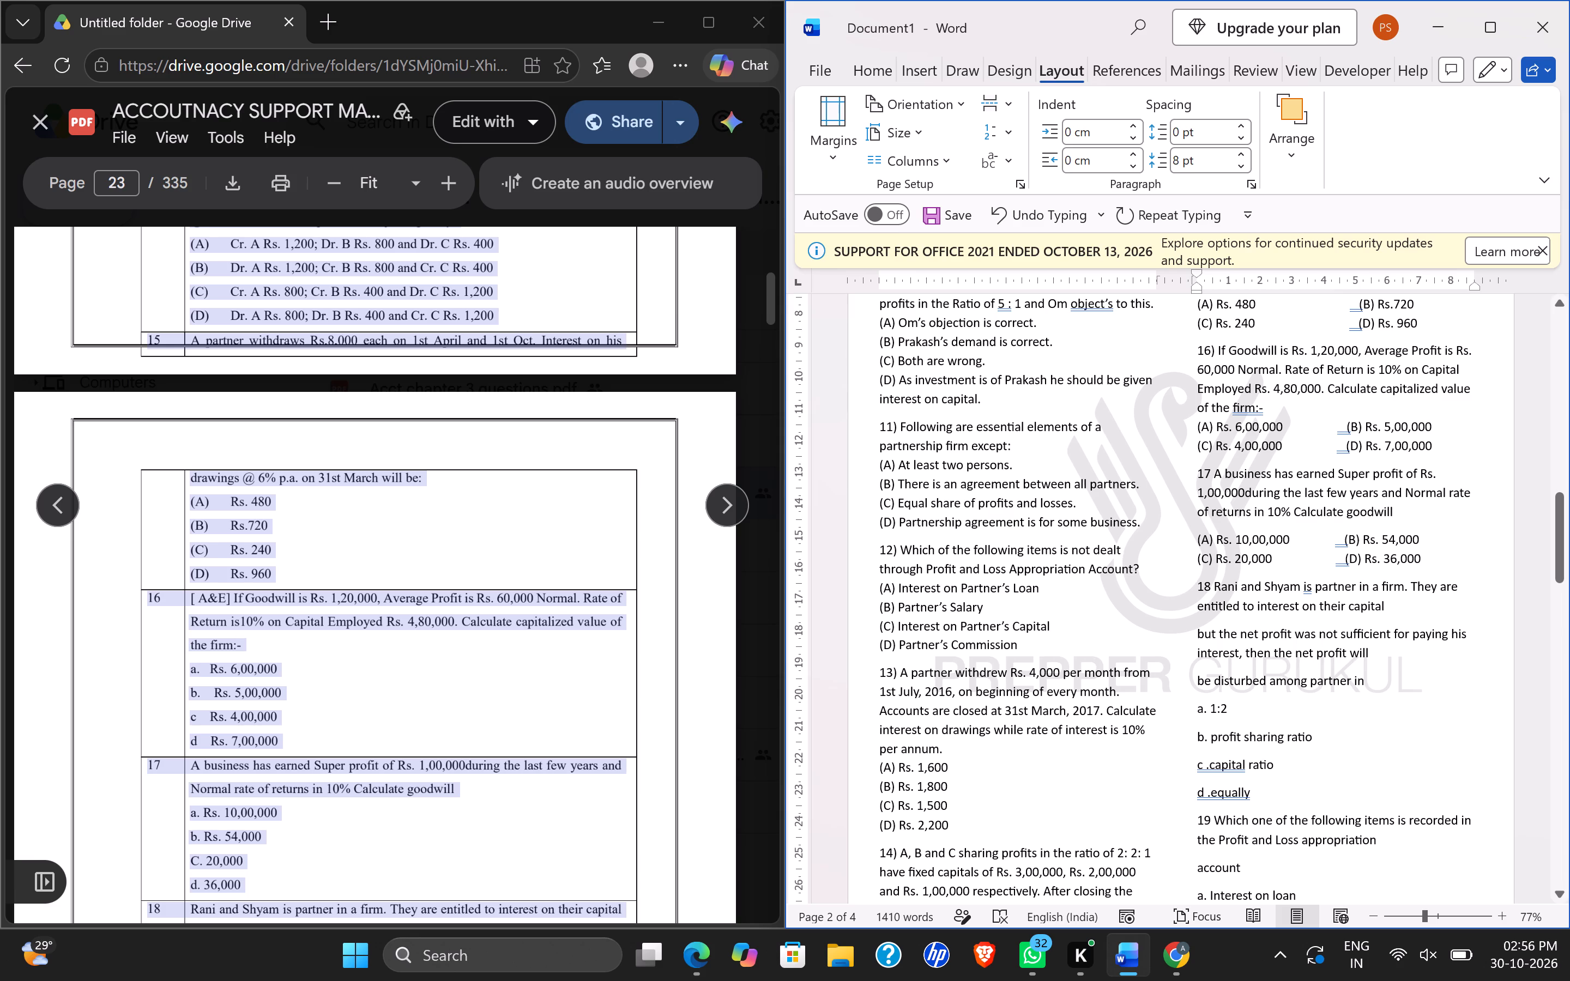
# Add a closing parenthesis after question numbers 17 and 18, making them "17)" and "18)".
pyautogui.click(1211, 477)
pyautogui.hotkey('shift', ')')
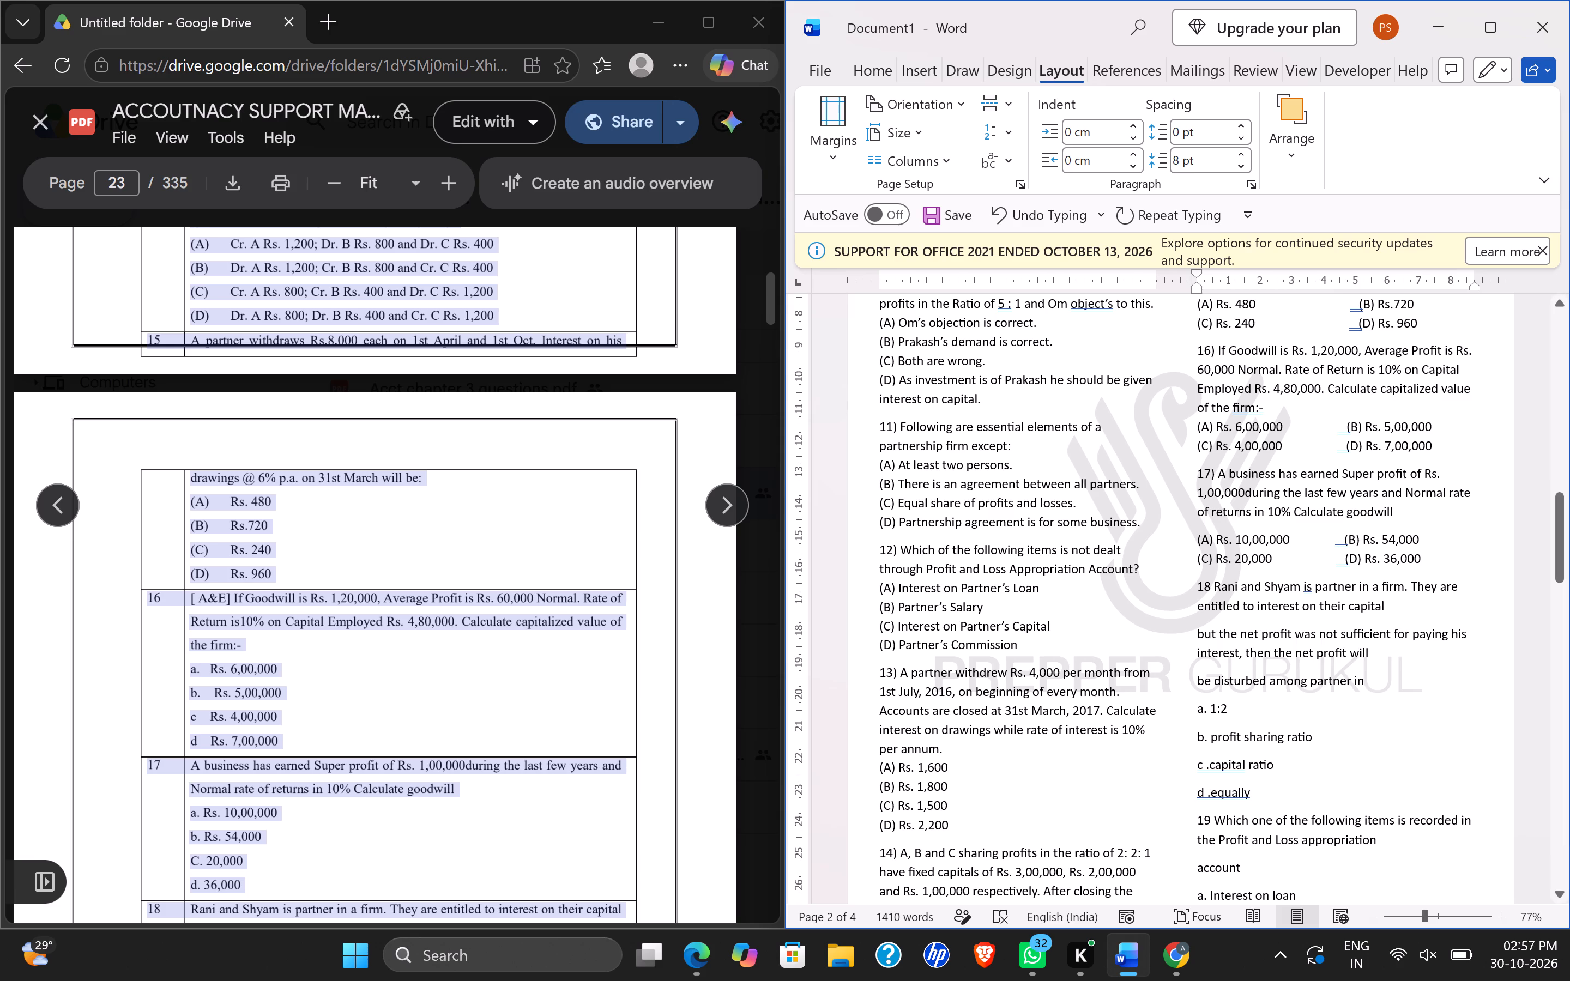
pyautogui.click(1209, 594)
pyautogui.hotkey('shift', ')')
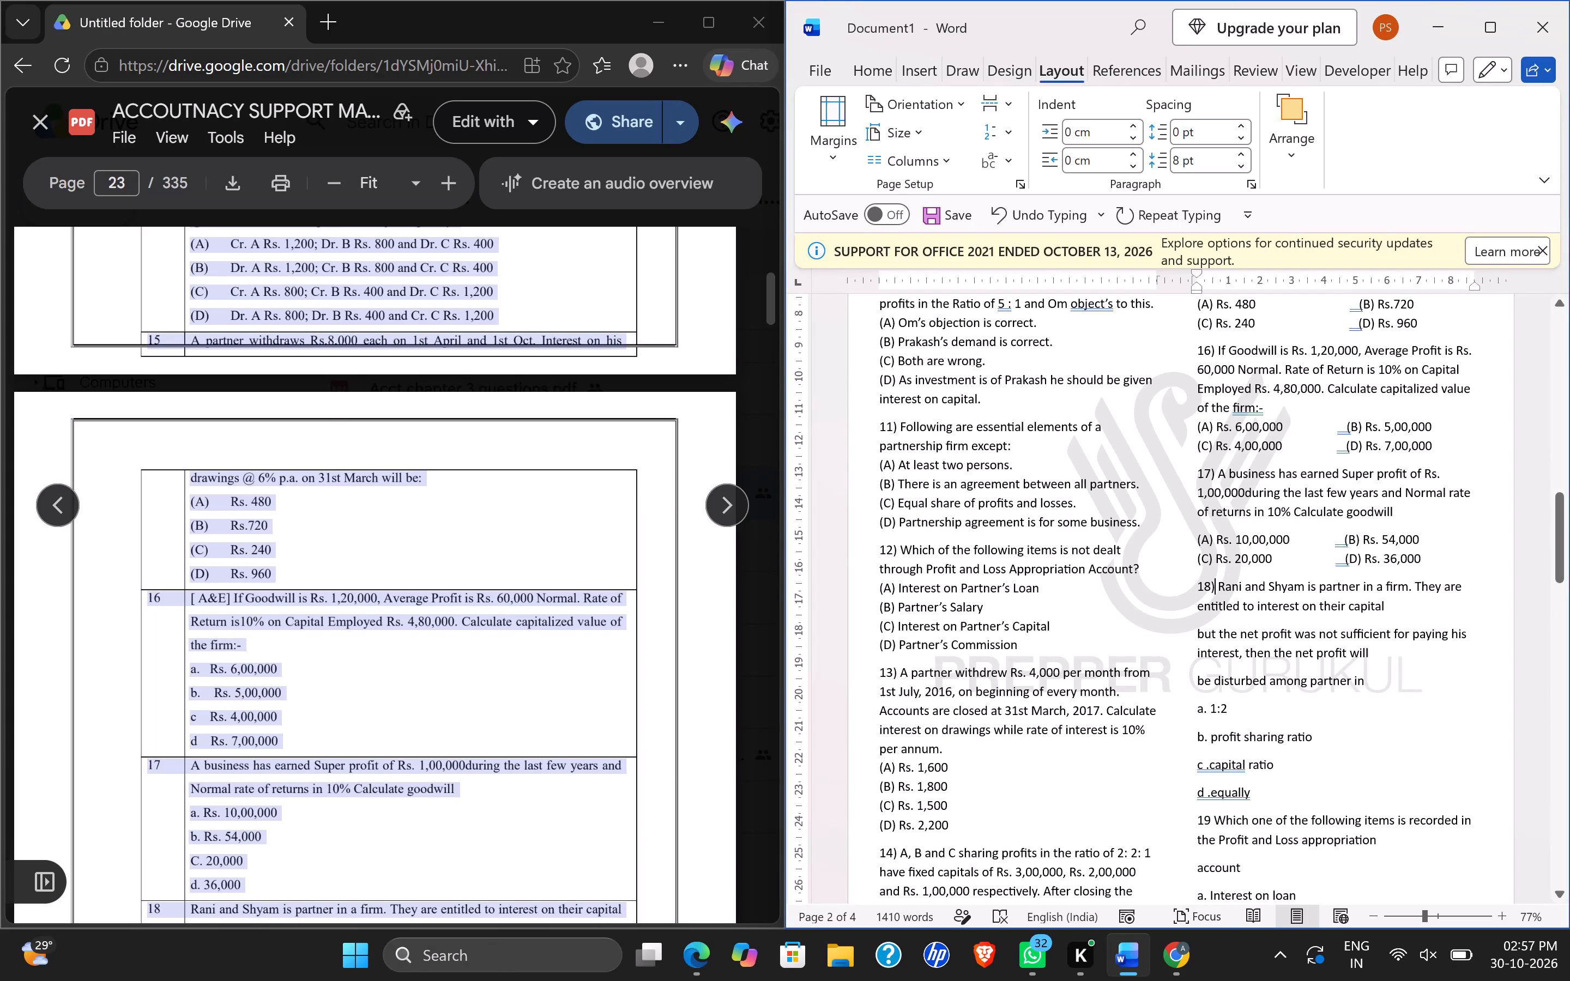
# Join question 18's broken lines starting "but the net profit" and "be disturbed" into one continuous paragraph, with spaces between words.
pyautogui.click(1196, 633)
pyautogui.press('BackSpace')
pyautogui.press('space')
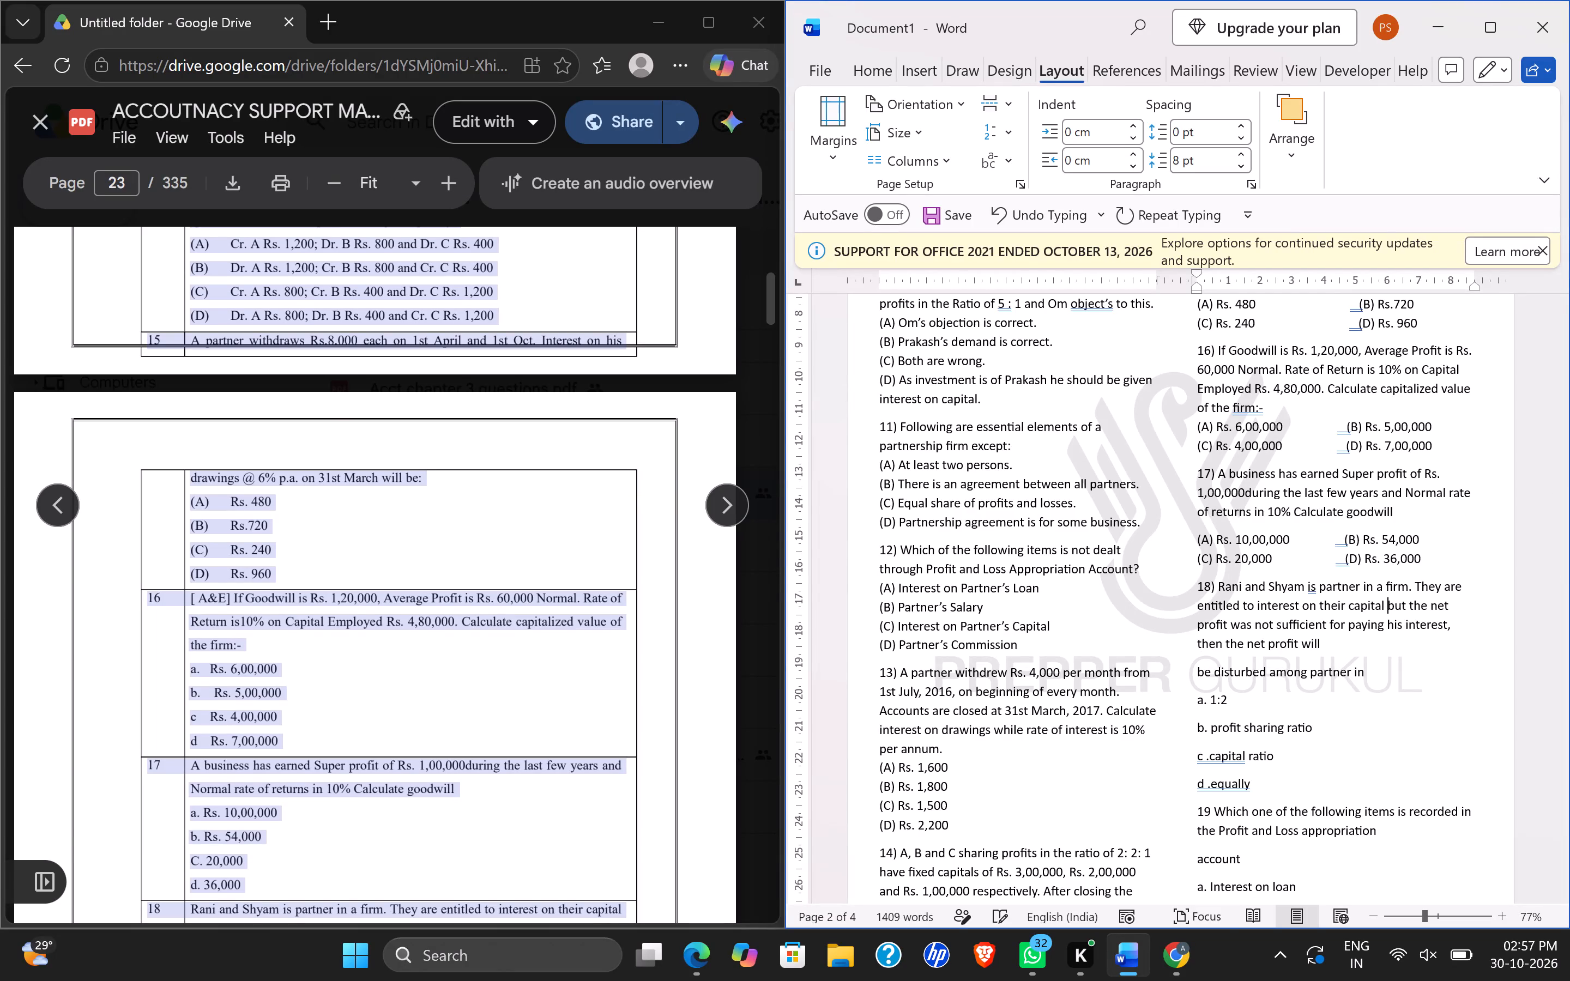
pyautogui.click(1199, 676)
pyautogui.press('BackSpace')
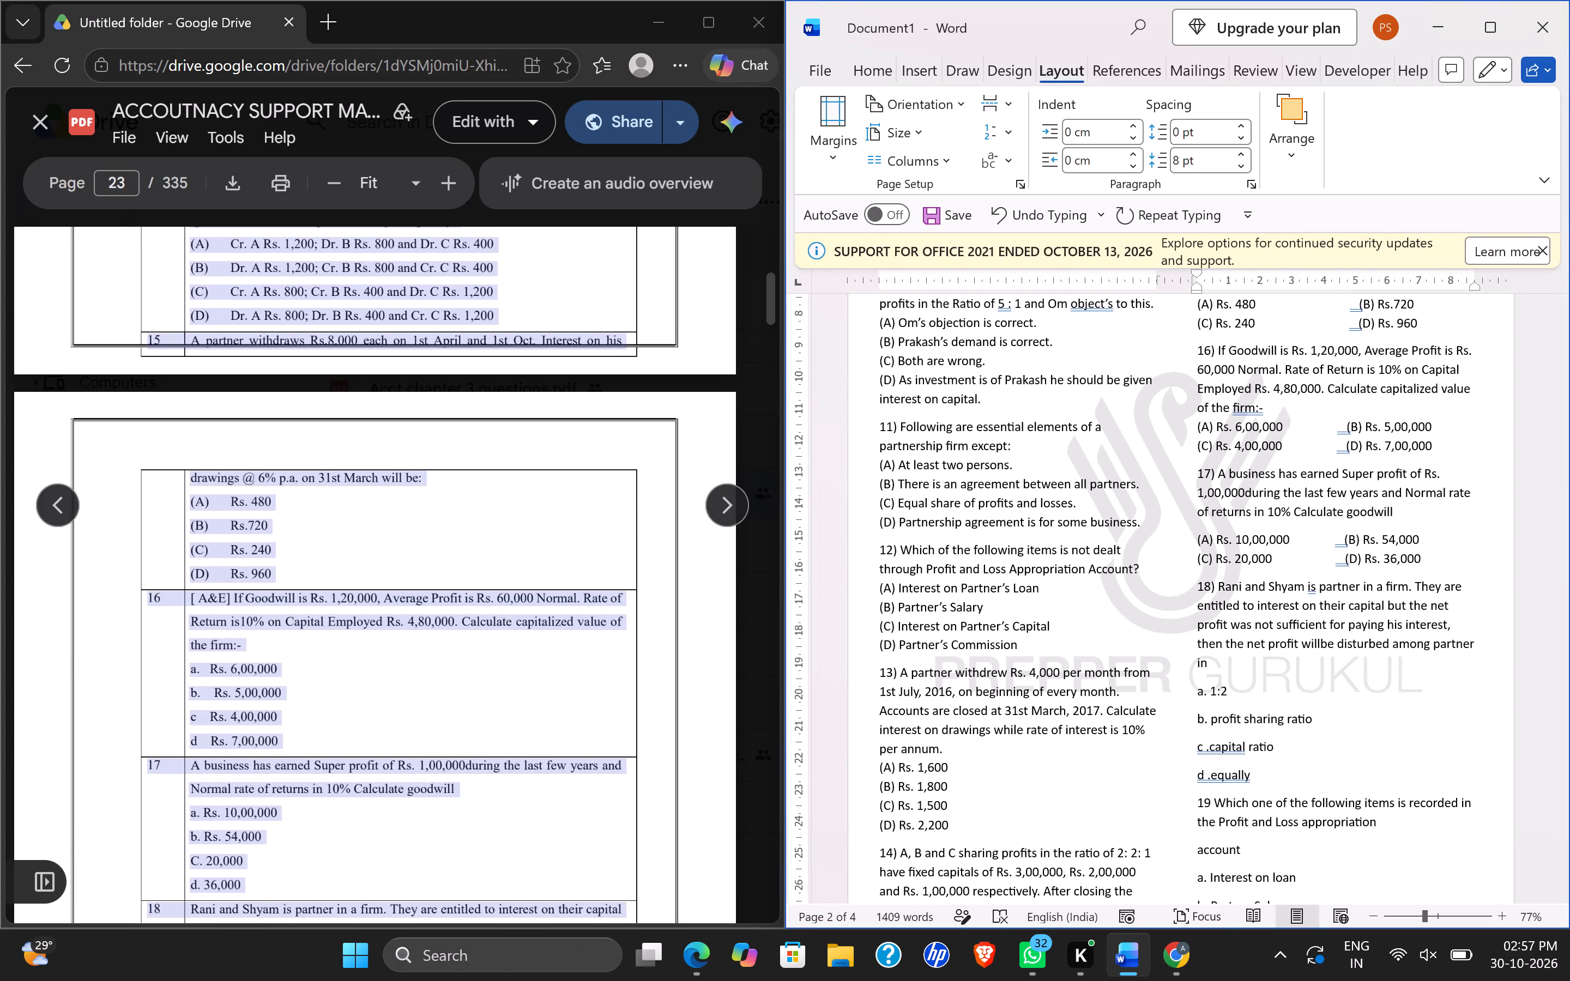
pyautogui.press('space')
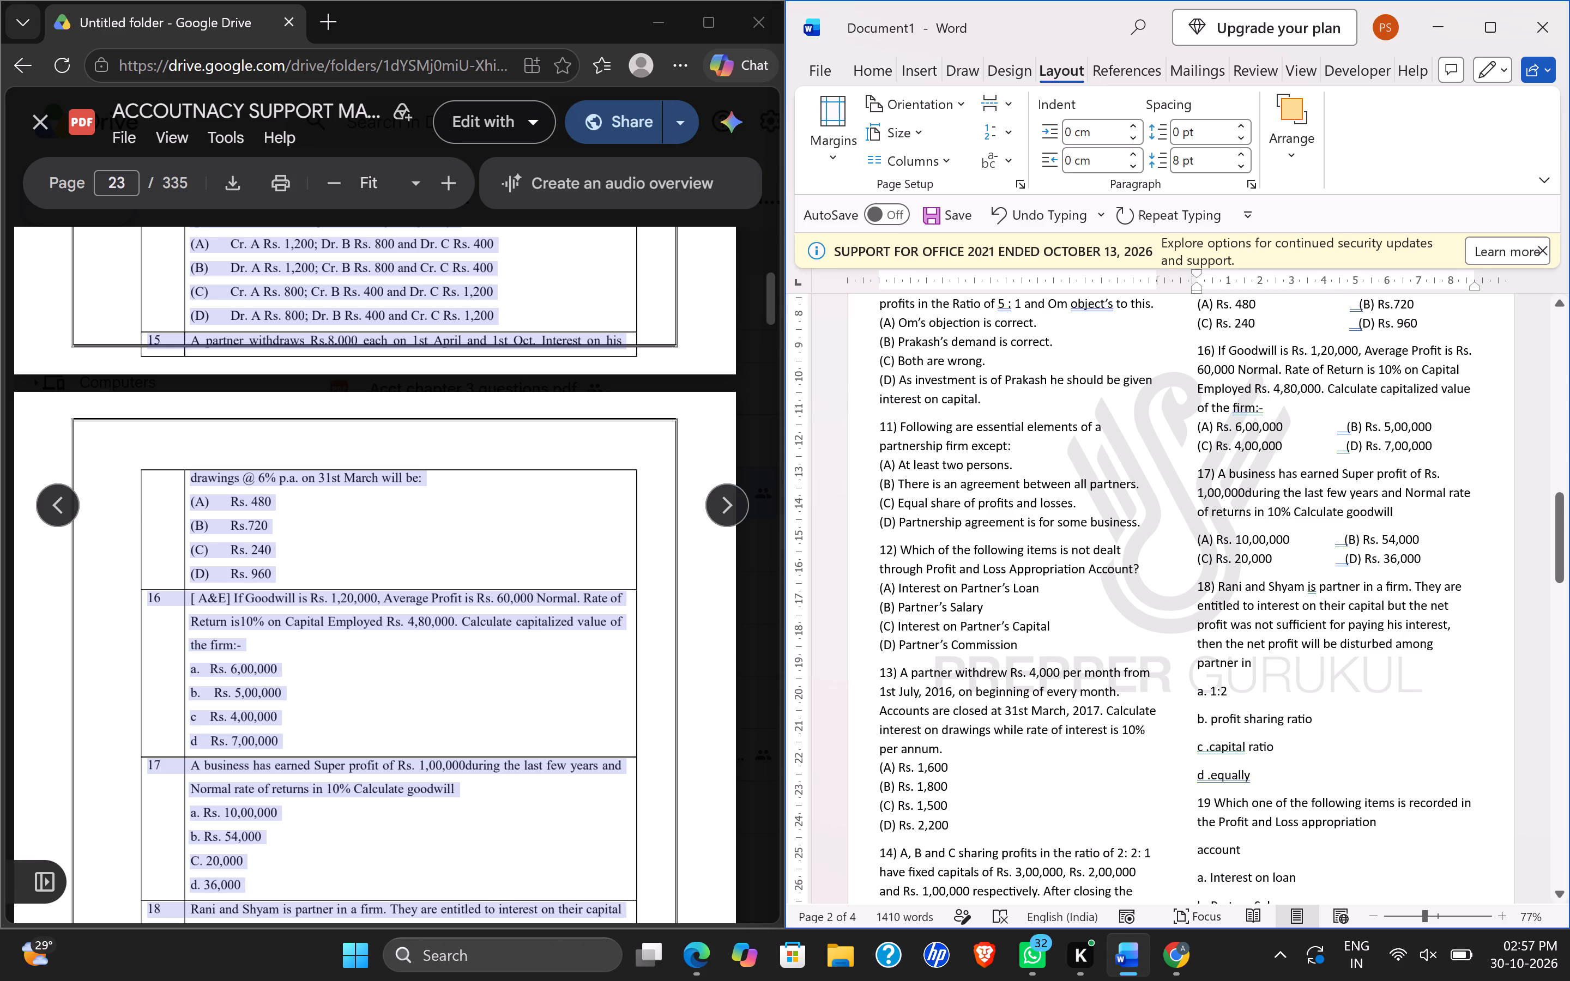
# Replace question 18's first option label with "(A)", keeping a space before 1:2.
pyautogui.click(1204, 701)
pyautogui.press('BackSpace')
pyautogui.press('Right')
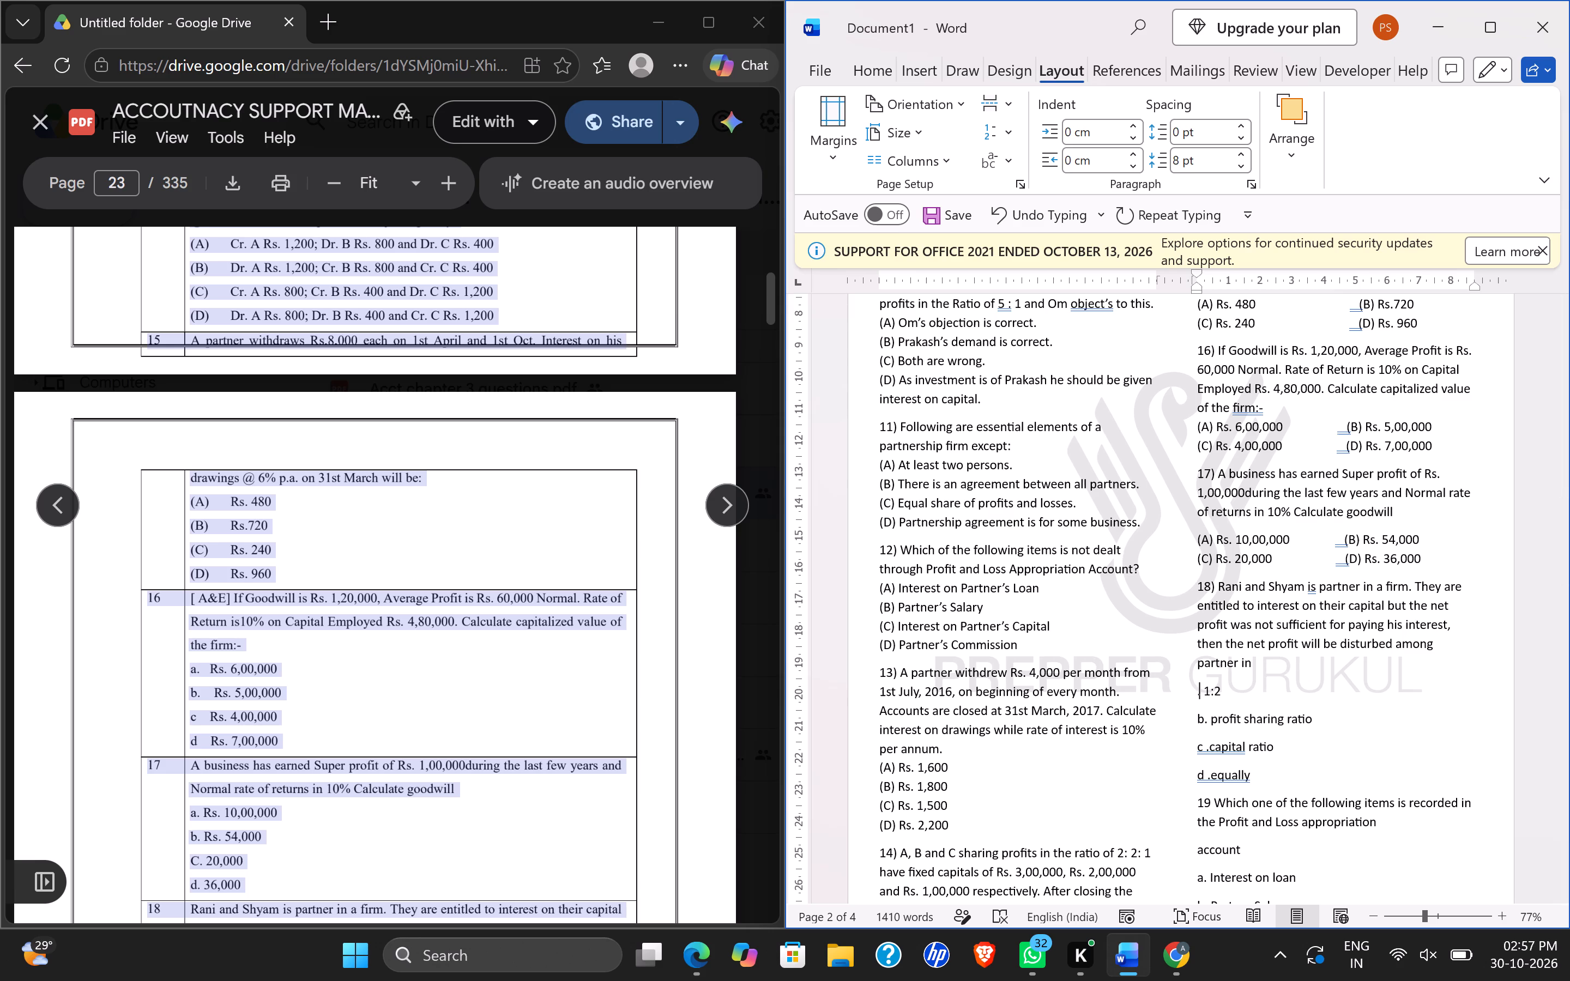
pyautogui.press('BackSpace')
pyautogui.hotkey('shift', '(')
pyautogui.press('a')
pyautogui.hotkey('shift', ')')
# Replace question 18's second option label with "(B)" and a space before "profit sharing ratio".
pyautogui.press('Down')
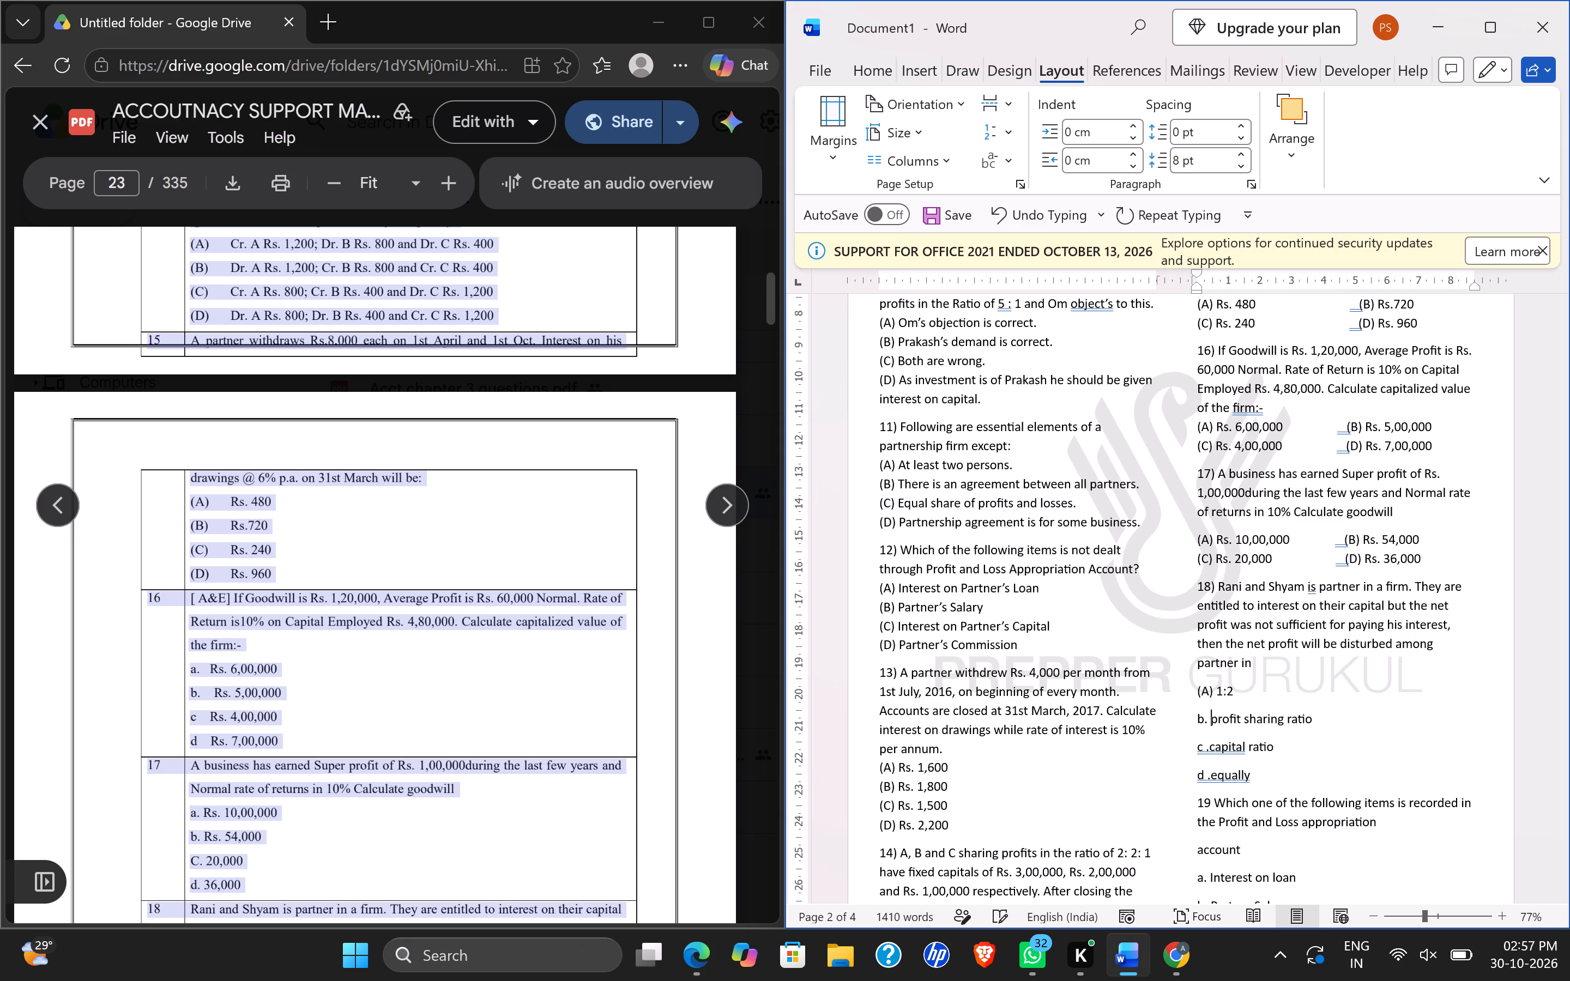
pyautogui.press('Down')
pyautogui.press('Up')
pyautogui.press('BackSpace')
pyautogui.press('BackSpace')
pyautogui.press('BackSpace')
pyautogui.hotkey('shift', '(')
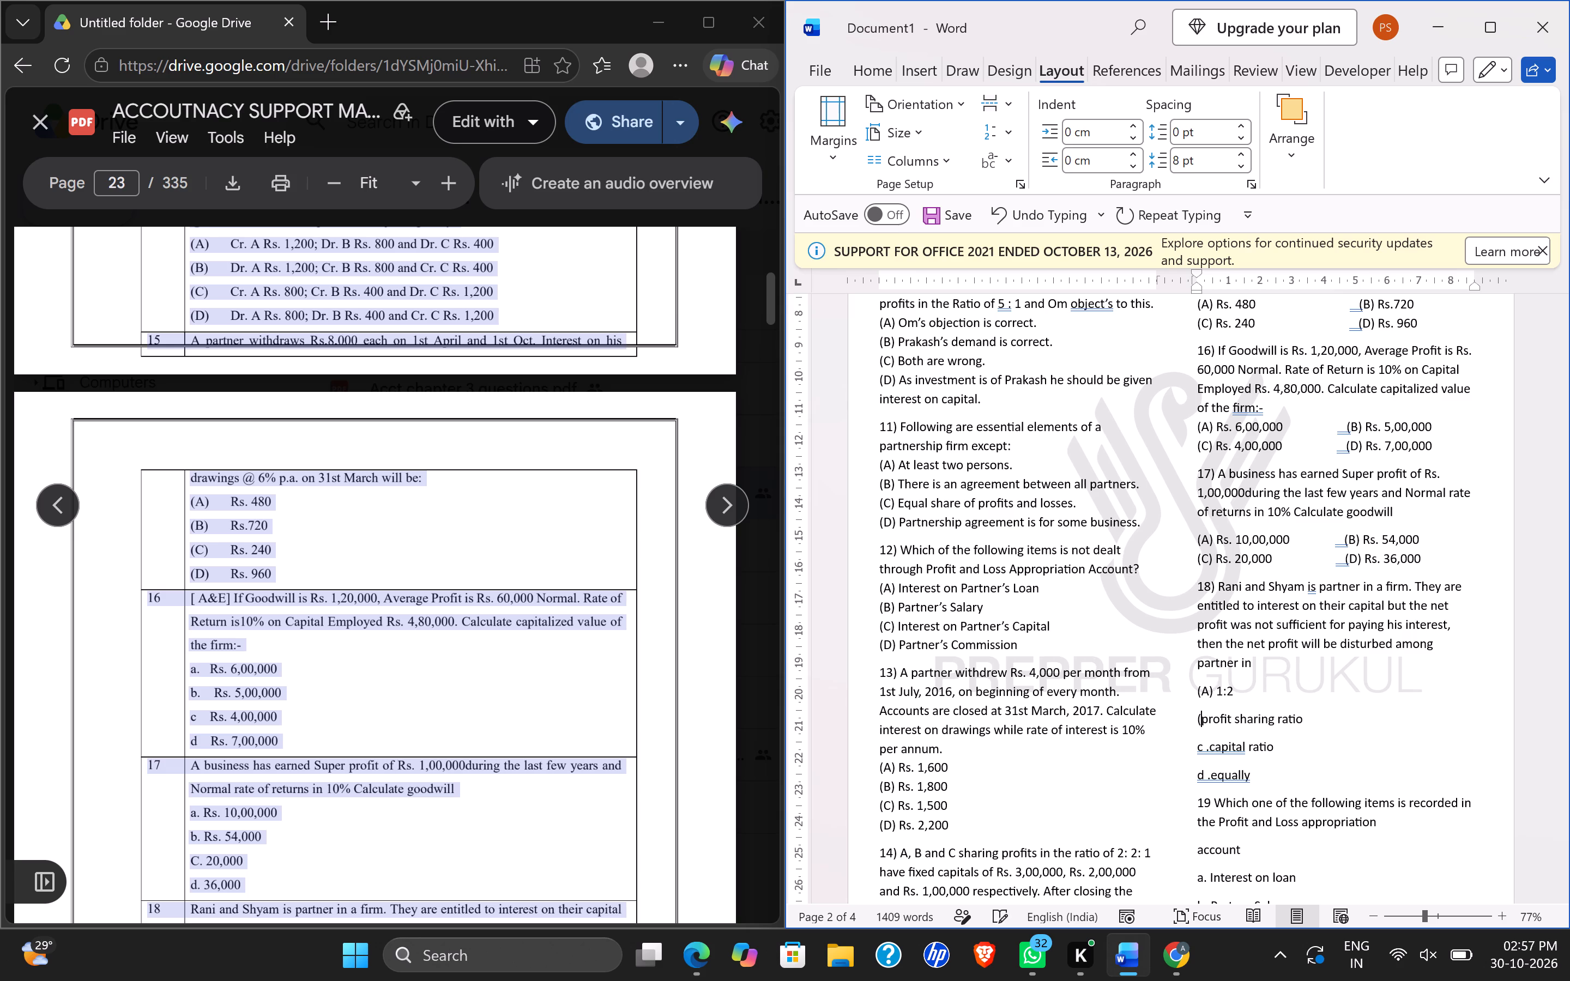
pyautogui.press('b')
pyautogui.write(')')
pyautogui.press('space')
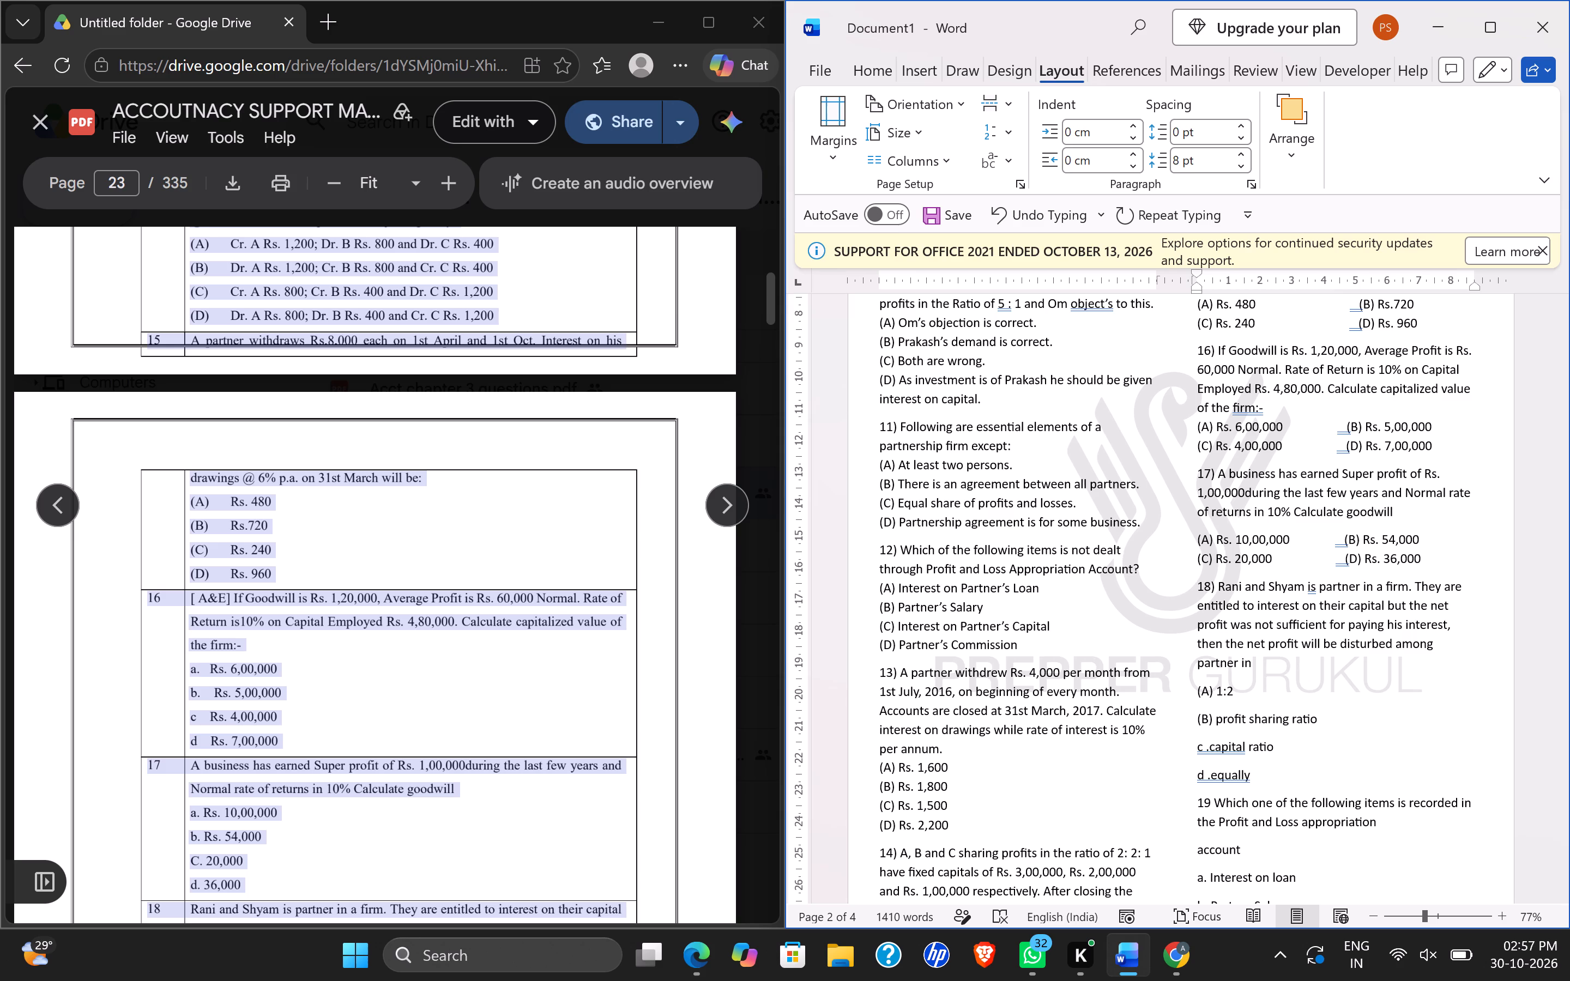
# Replace question 18's third option label with "(C)" and a space before "capital ratio".
pyautogui.click(1206, 748)
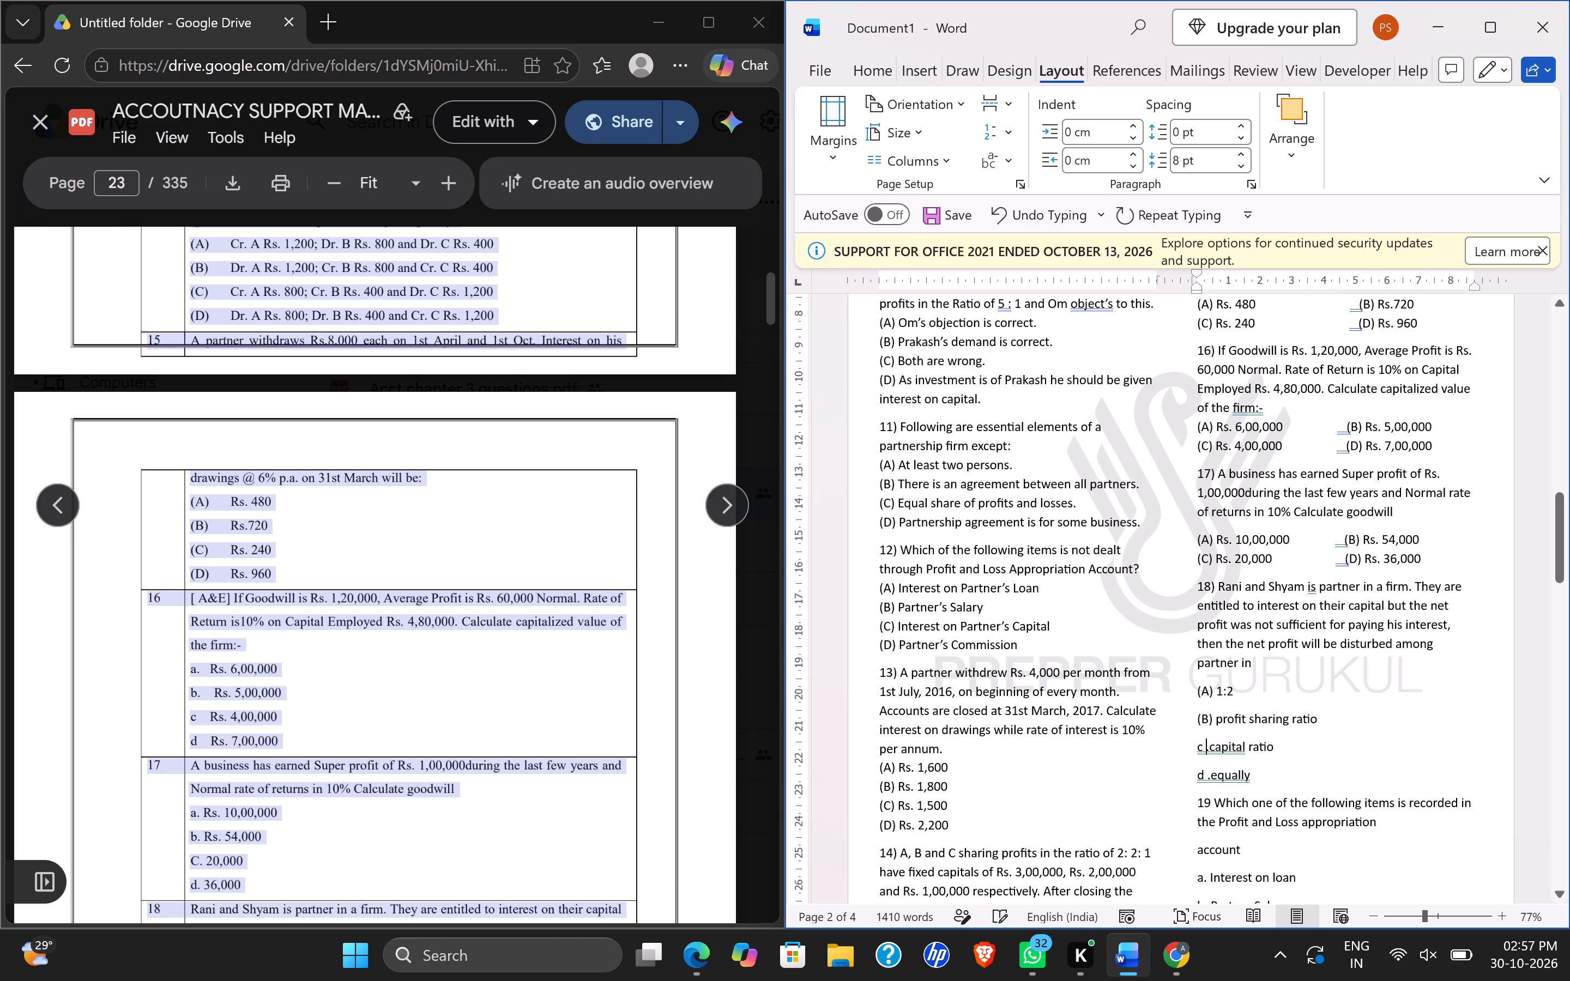
pyautogui.press('BackSpace')
pyautogui.press('BackSpace')
pyautogui.press('Right')
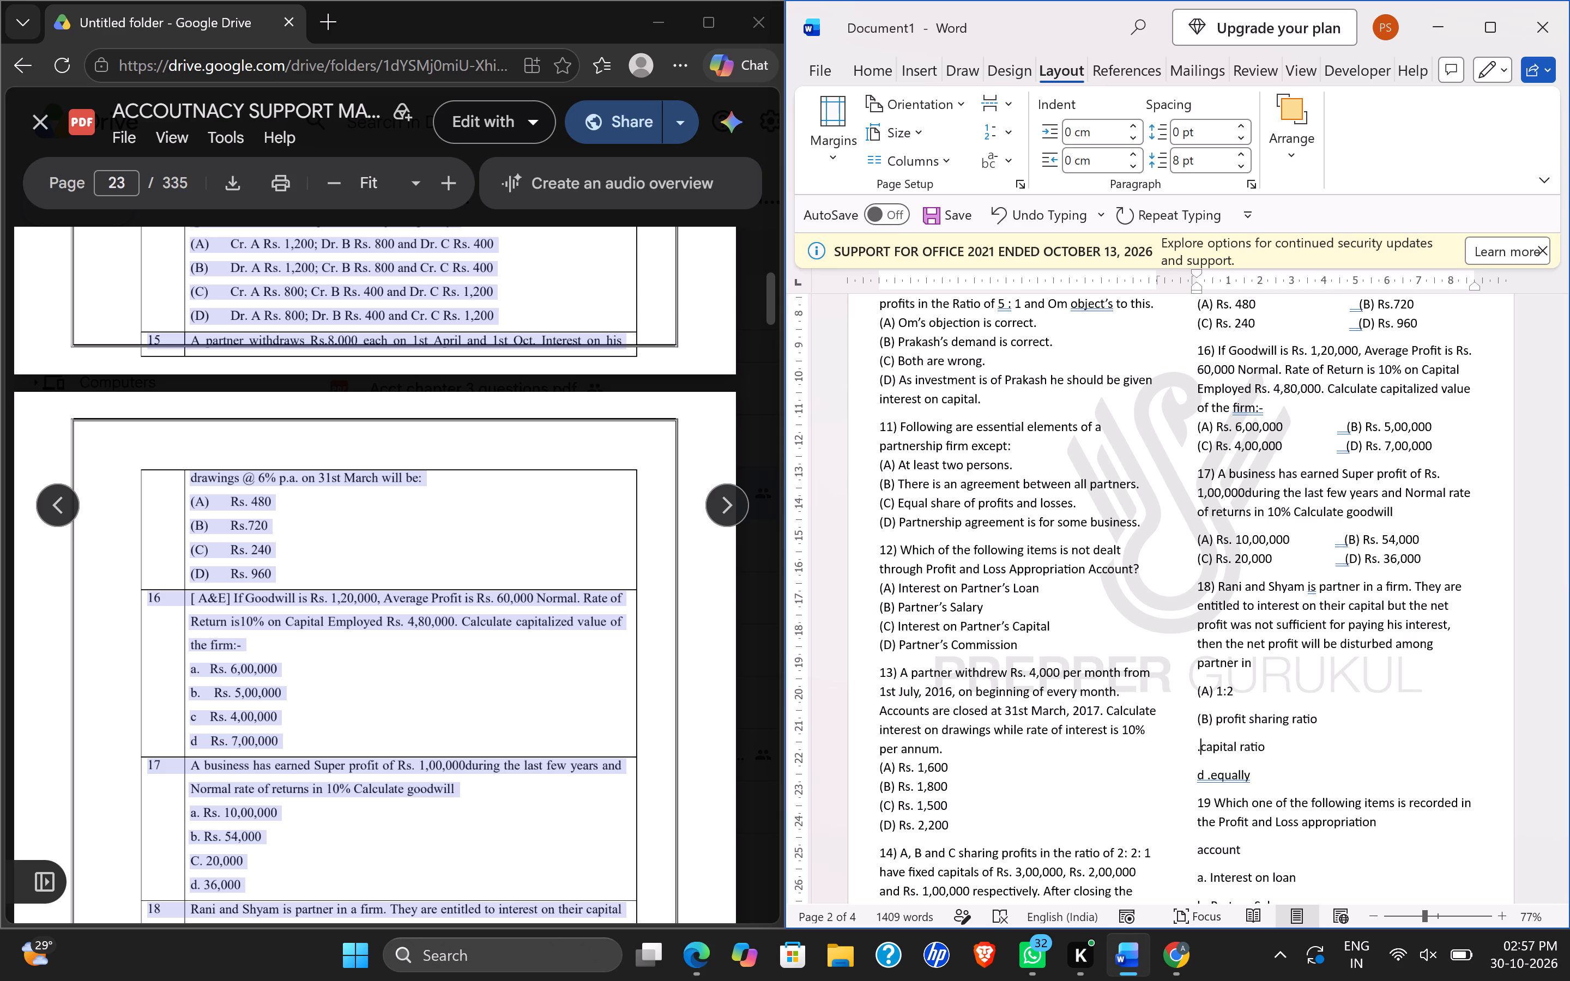
pyautogui.press('BackSpace')
pyautogui.hotkey('shift', '(')
pyautogui.press('c')
pyautogui.press('Return')
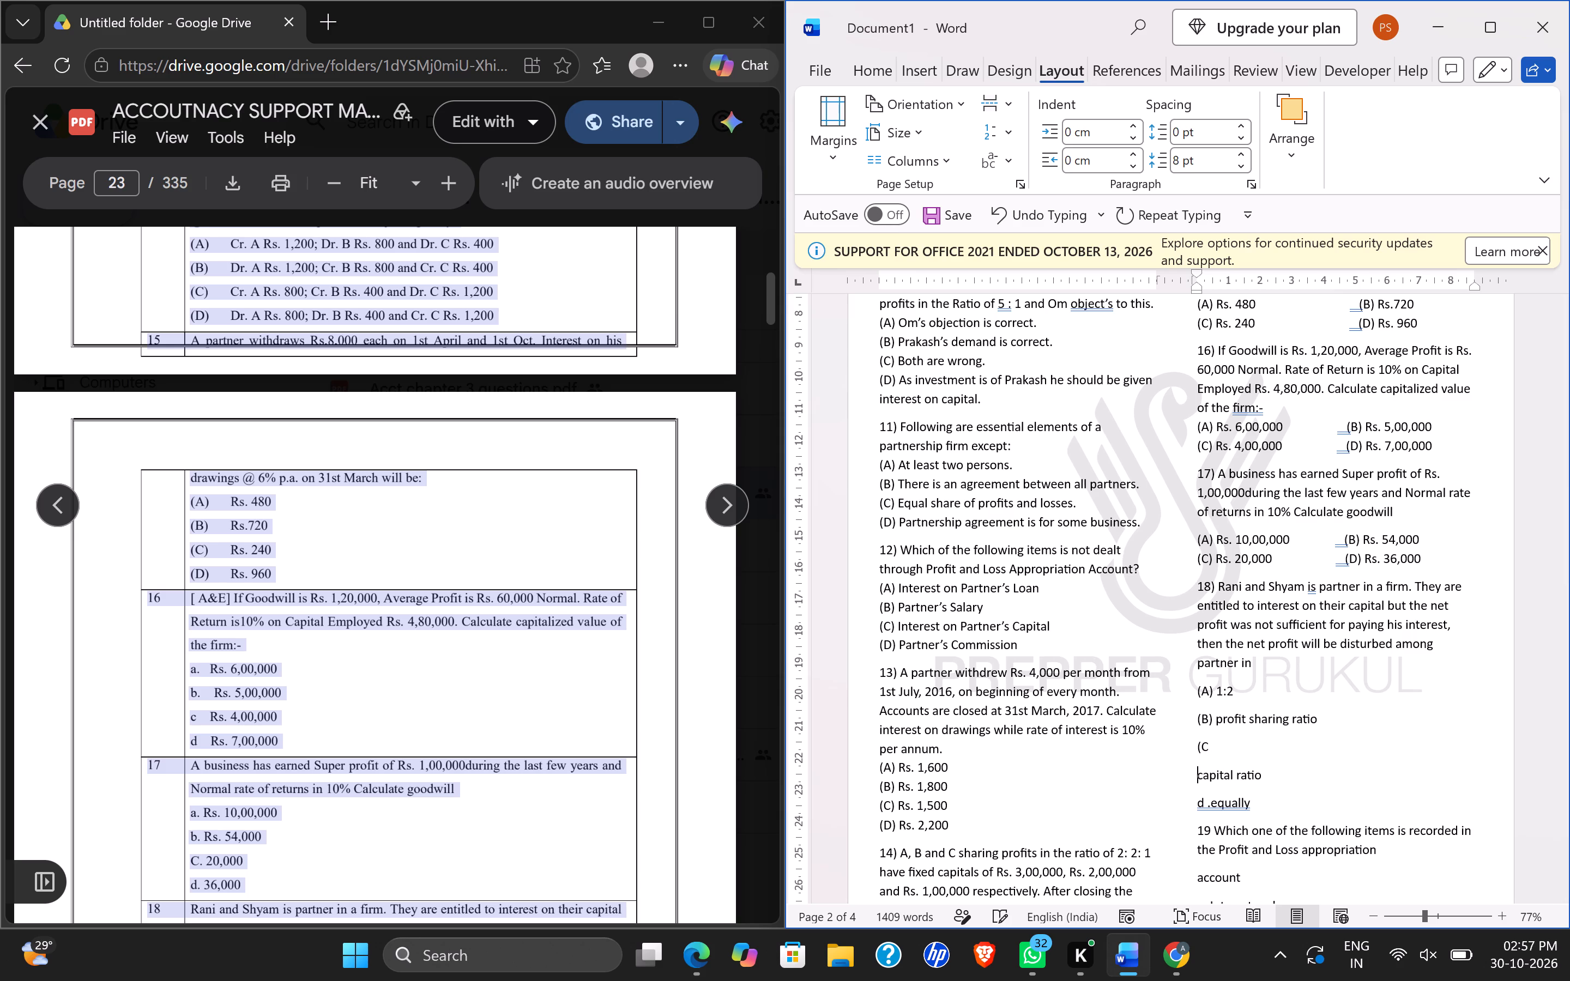
pyautogui.press('BackSpace')
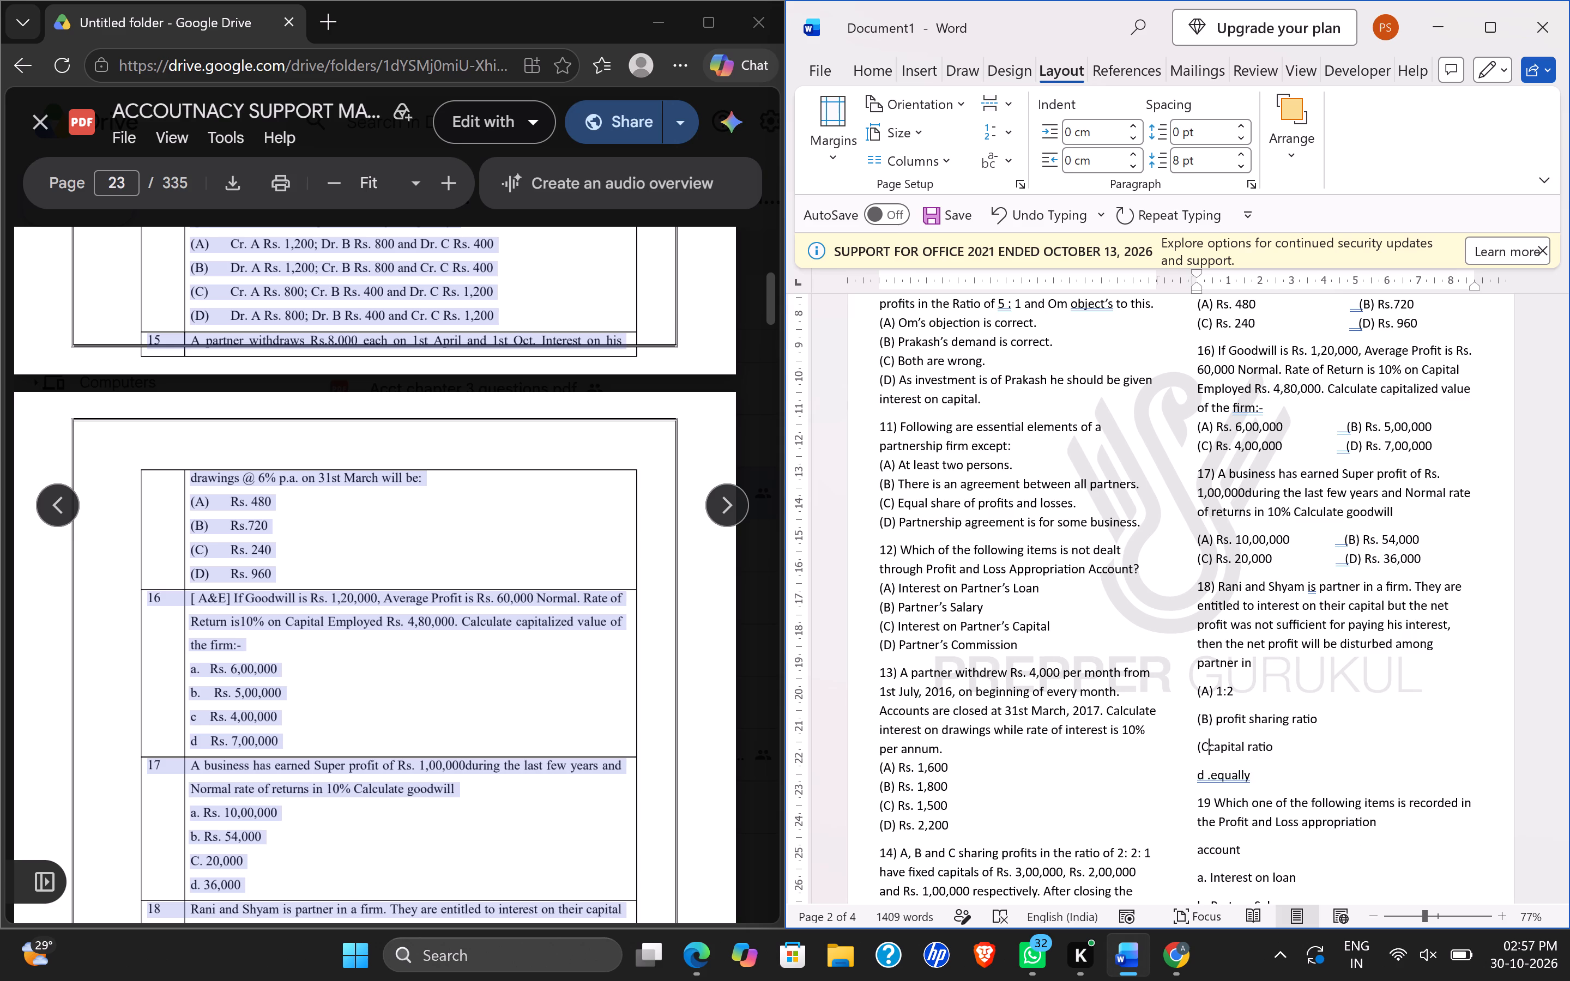
pyautogui.hotkey('shift', ')')
pyautogui.press('BackSpace')
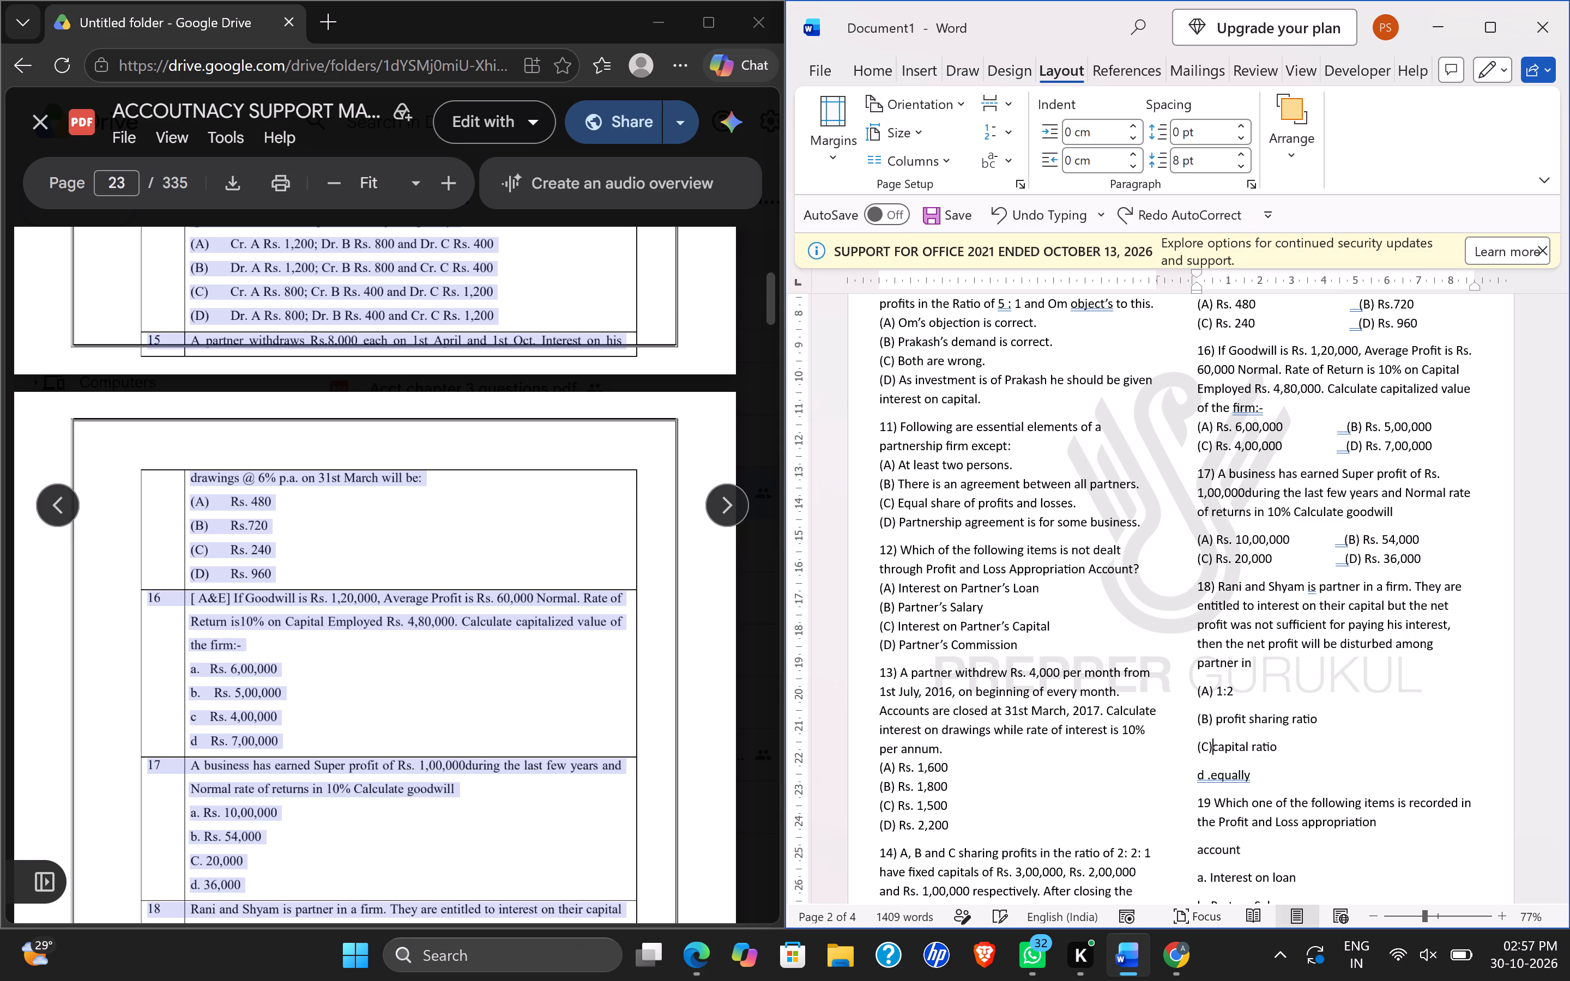
pyautogui.press('space')
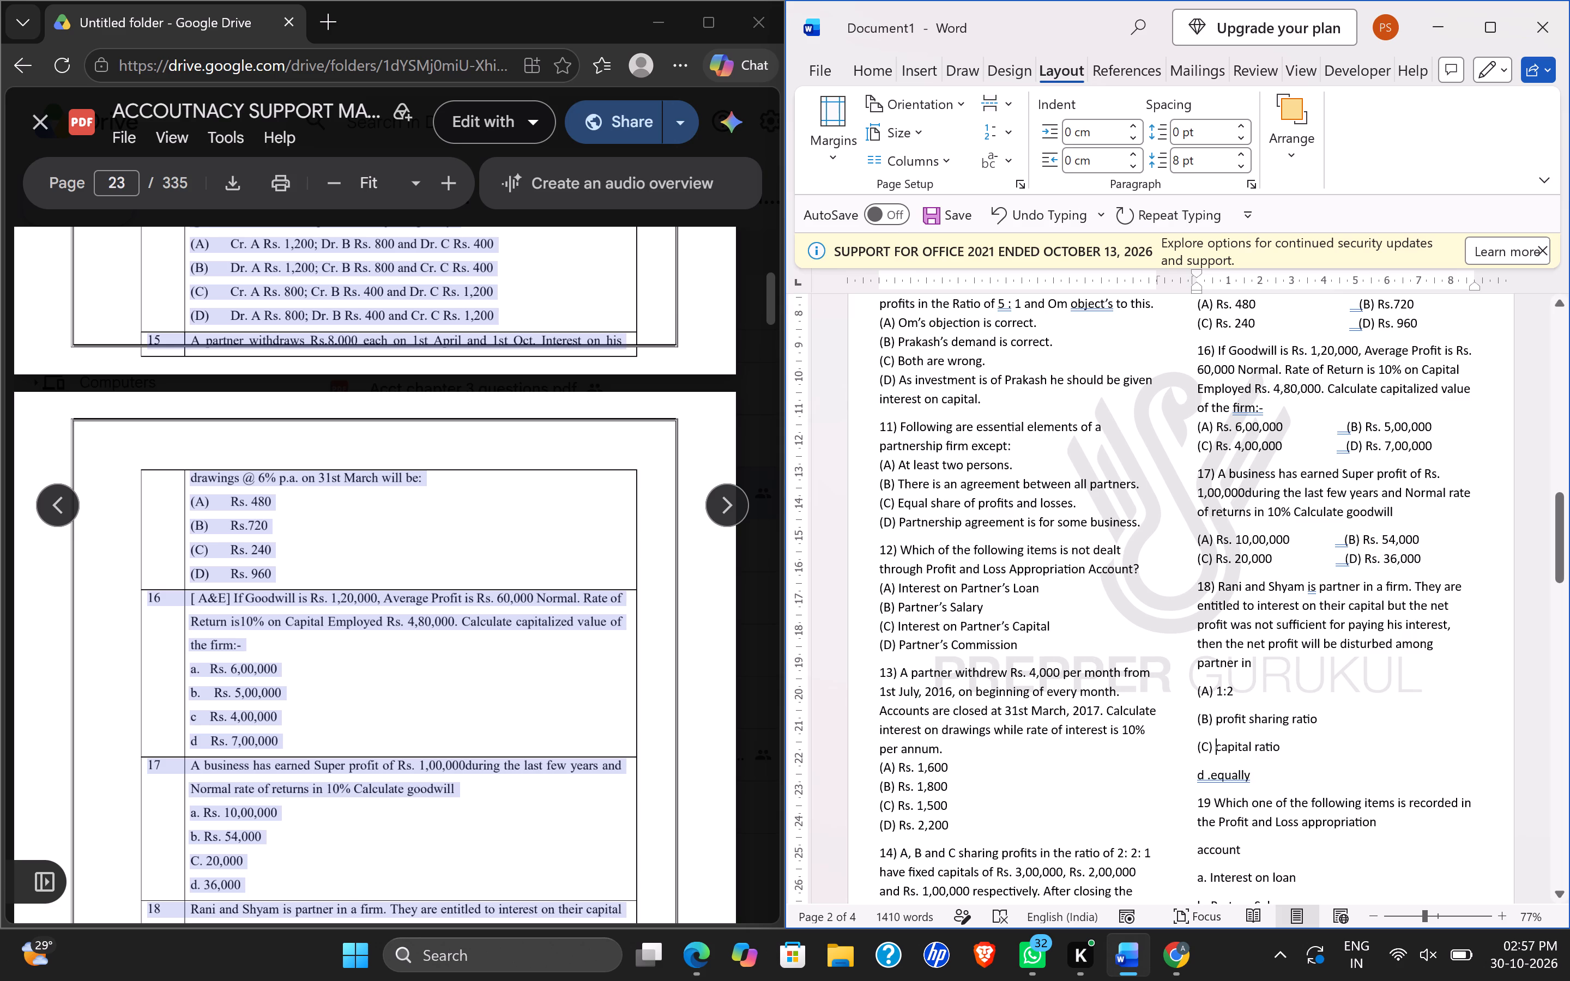
# Replace question 18's fourth option label with "(D)" and a space before "equally".
pyautogui.click(1215, 782)
pyautogui.press('Left')
pyautogui.write('\\\\')
pyautogui.press('BackSpace')
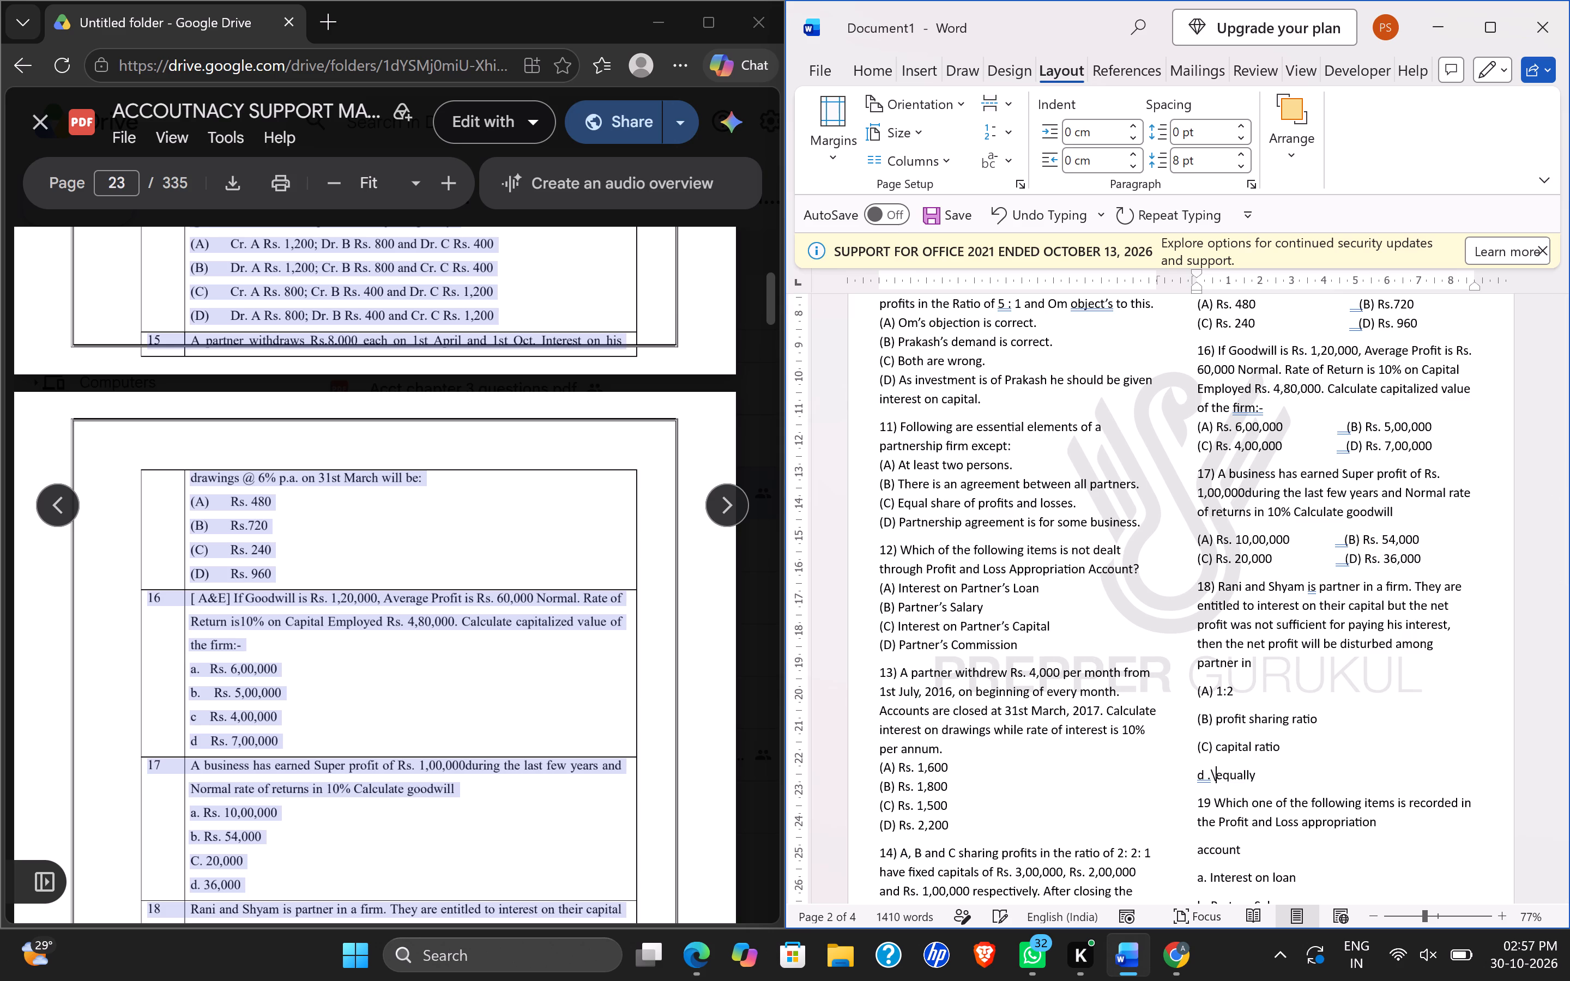
pyautogui.press('BackSpace')
pyautogui.press('BackSpace')
pyautogui.press('BackSpace')
pyautogui.press('BackSpace')
pyautogui.hotkey('shift', '(')
pyautogui.press('d')
pyautogui.hotkey('shift', ')')
pyautogui.press('space')
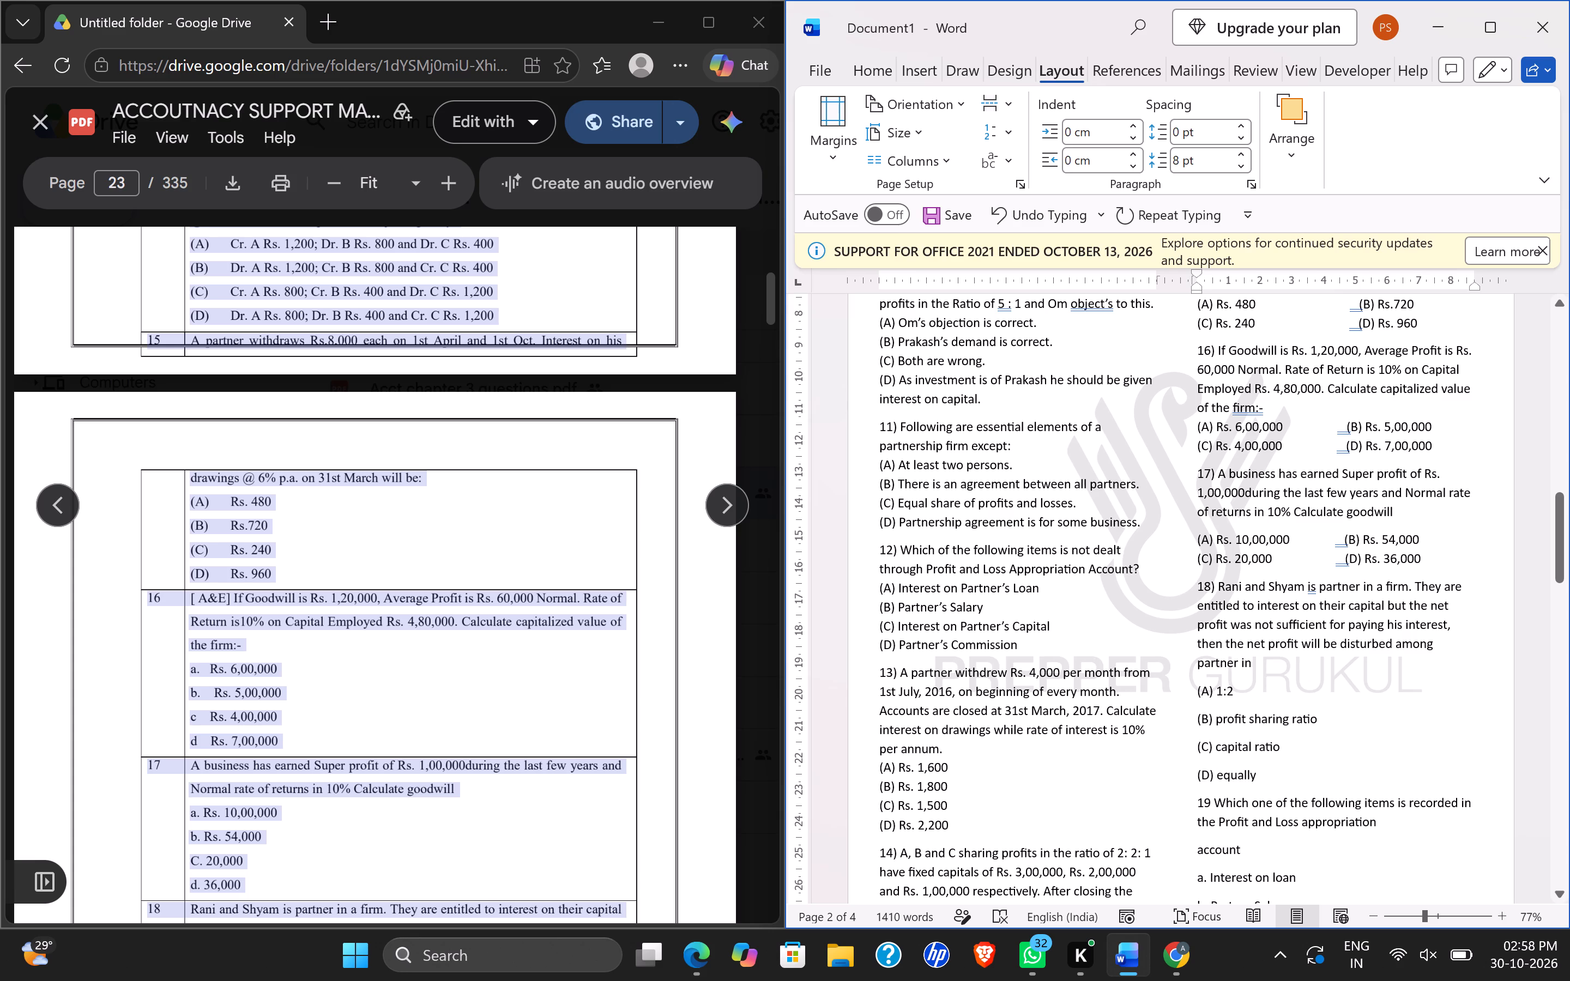
# Replace the paragraph break between question 18's text and option (A) with a line break.
pyautogui.click(1198, 692)
pyautogui.press('BackSpace')
pyautogui.hotkey('shift', 'Return')
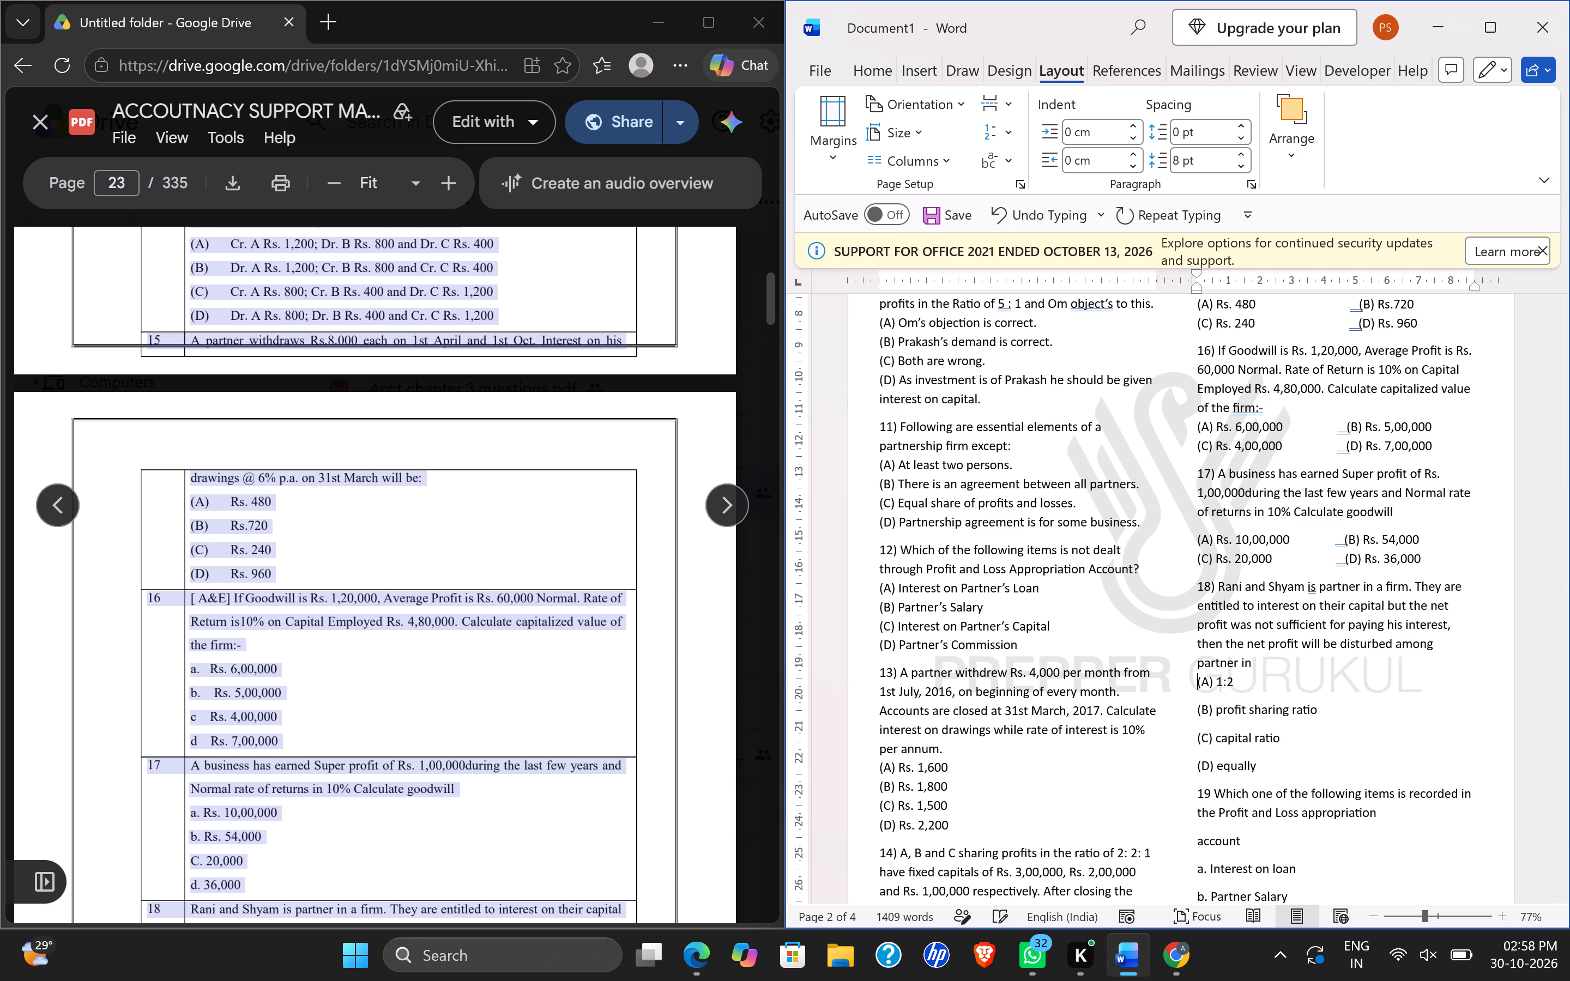
# Bring question 18's option (B) onto the same line as (A), separated by a wide run of spaces.
pyautogui.click(1198, 722)
pyautogui.press('\\')
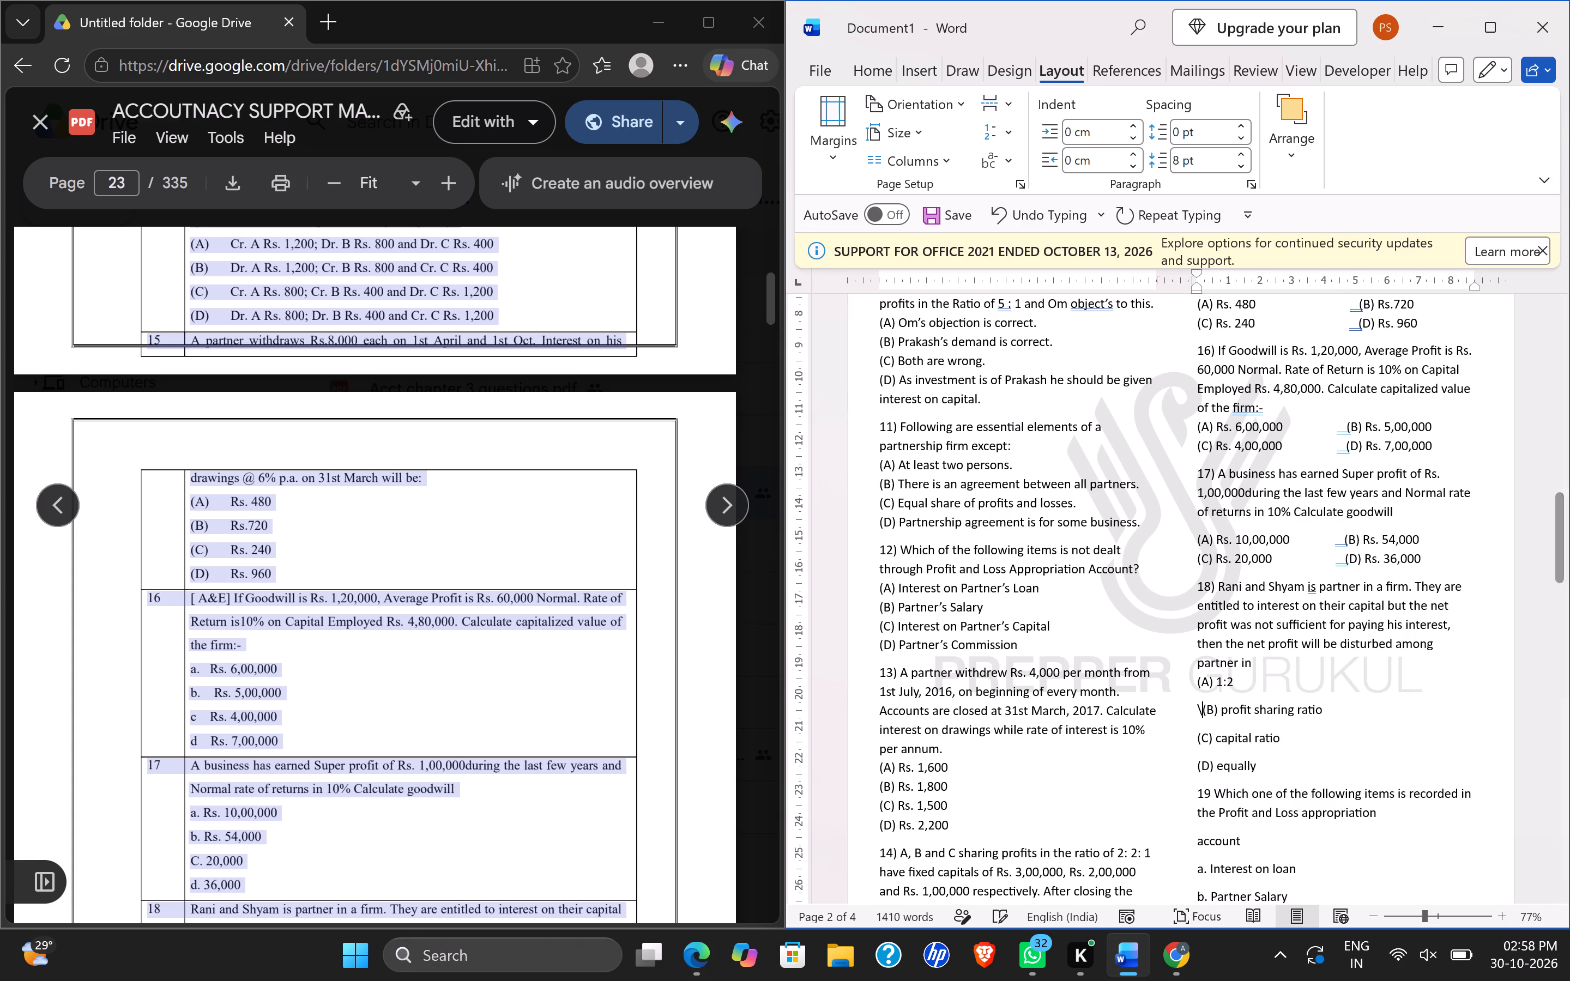
pyautogui.press('BackSpace')
pyautogui.press('BackSpace')
pyautogui.press('space')
pyautogui.press('space')
pyautogui.press('space')
pyautogui.press('space')
pyautogui.press('space')
pyautogui.press('space')
pyautogui.press('space')
pyautogui.press('space')
pyautogui.press('space')
pyautogui.press('space')
pyautogui.press('space')
pyautogui.press('space')
pyautogui.press('space')
pyautogui.press('space')
pyautogui.press('space')
pyautogui.press('space')
pyautogui.press('space')
pyautogui.press('space')
pyautogui.press('space')
pyautogui.press('space')
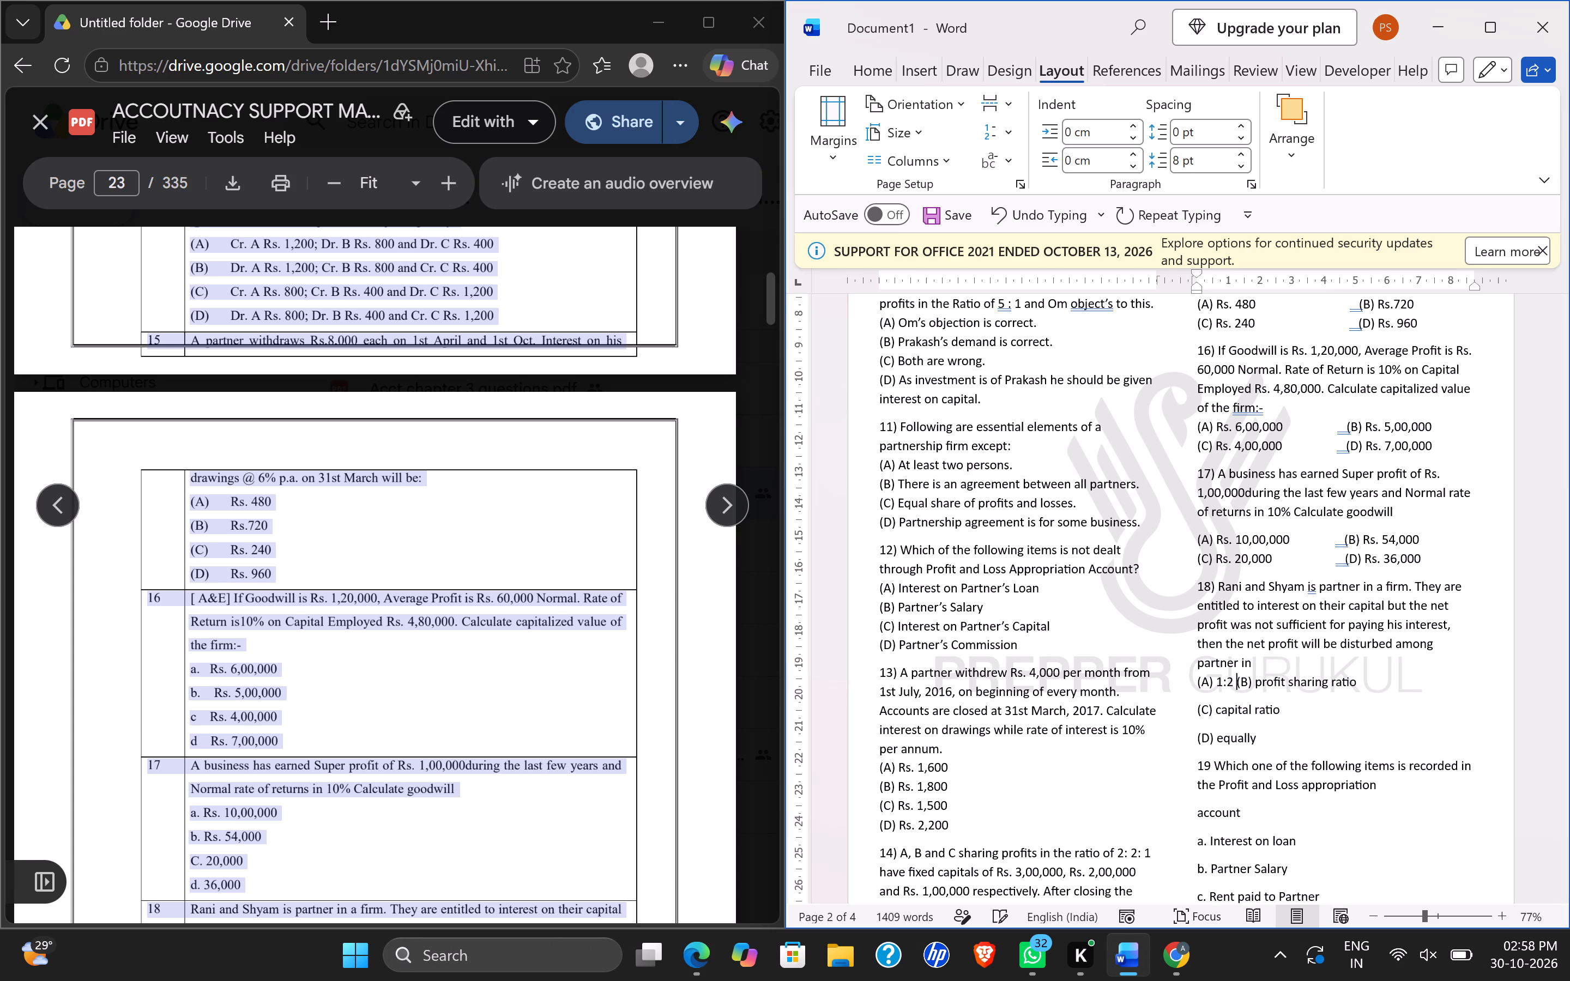
pyautogui.press('space')
pyautogui.press('space')
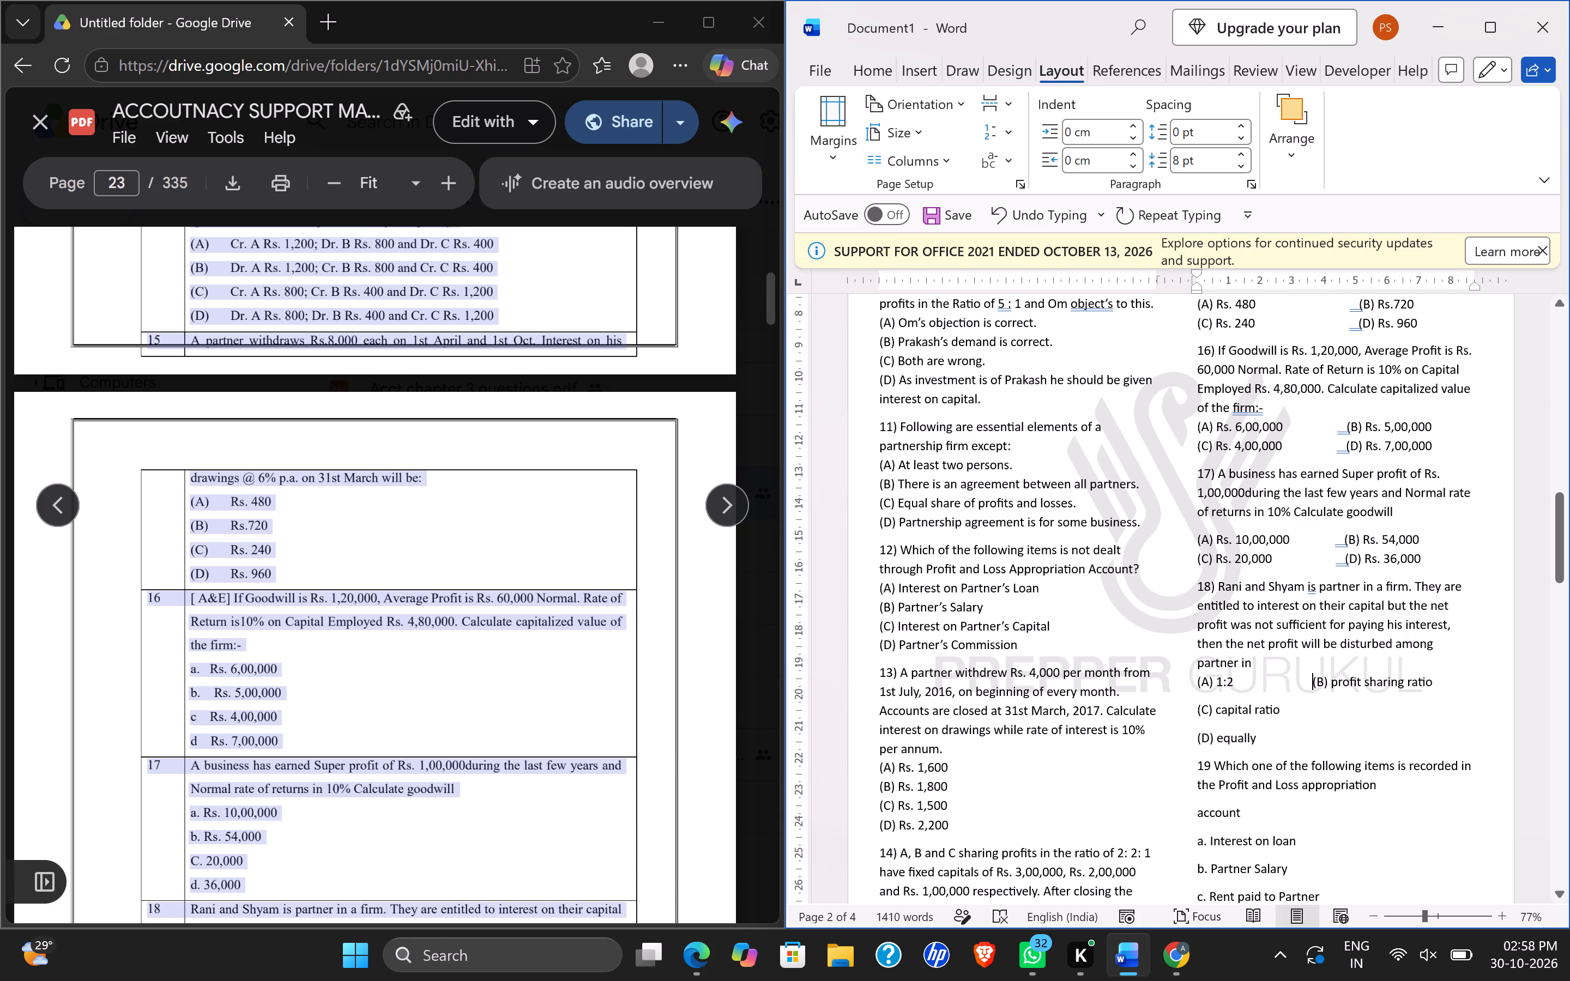
# Bring question 18's option (D) onto the same line as (C), spacing it to line up under (B).
pyautogui.click(1196, 746)
pyautogui.press('BackSpace')
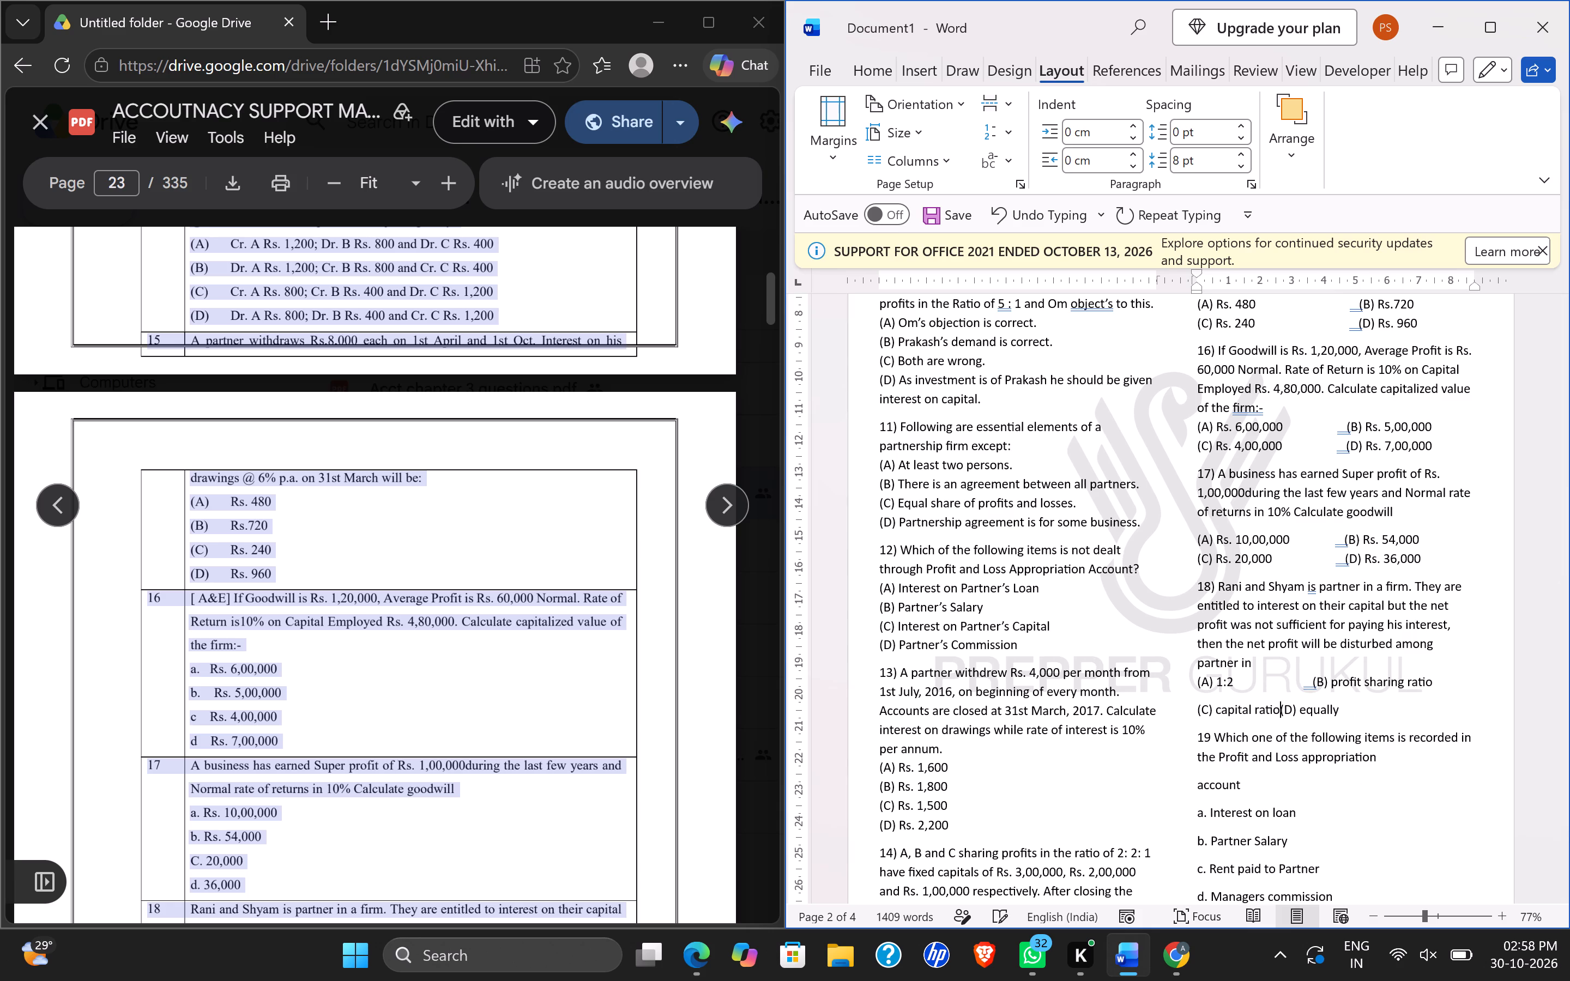
pyautogui.press('space')
pyautogui.press('space')
pyautogui.press('space')
pyautogui.press('space')
pyautogui.press('space')
pyautogui.press('space')
pyautogui.press('space')
pyautogui.press('space')
pyautogui.press('space')
pyautogui.press('space')
pyautogui.press('space')
pyautogui.press('space')
pyautogui.press('space')
pyautogui.press('space')
pyautogui.press('space')
pyautogui.press('BackSpace')
pyautogui.press('BackSpace')
pyautogui.press('BackSpace')
pyautogui.press('BackSpace')
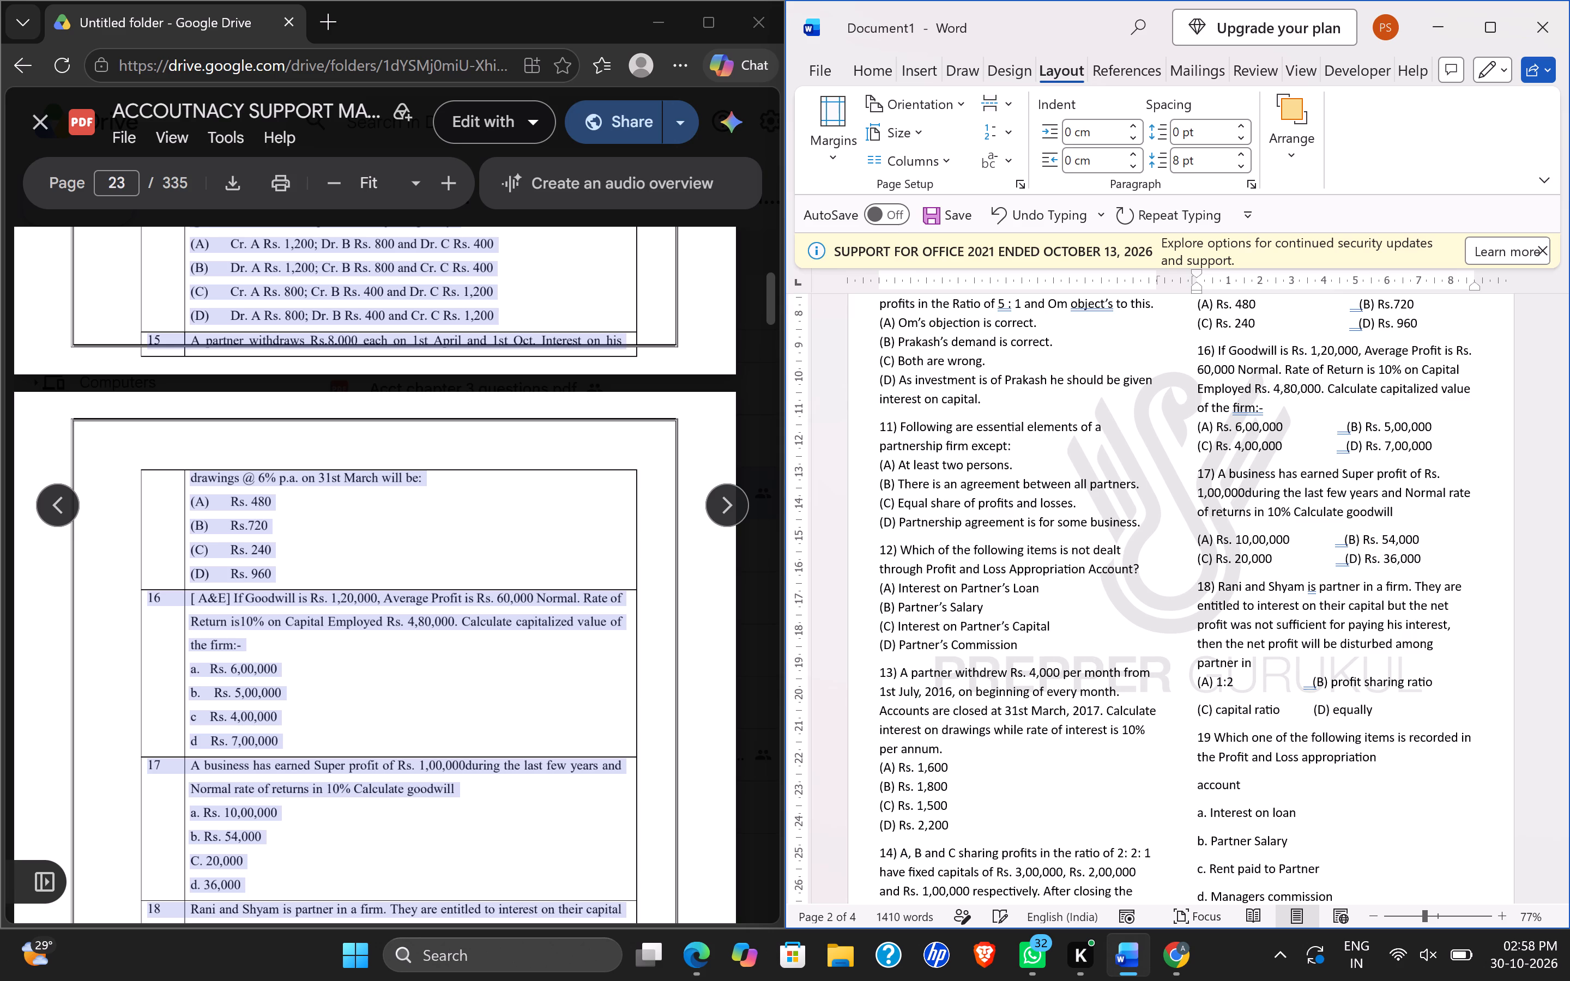
# Replace the paragraph break before question 18's option (C) with a line break.
pyautogui.click(1195, 712)
pyautogui.press('\\')
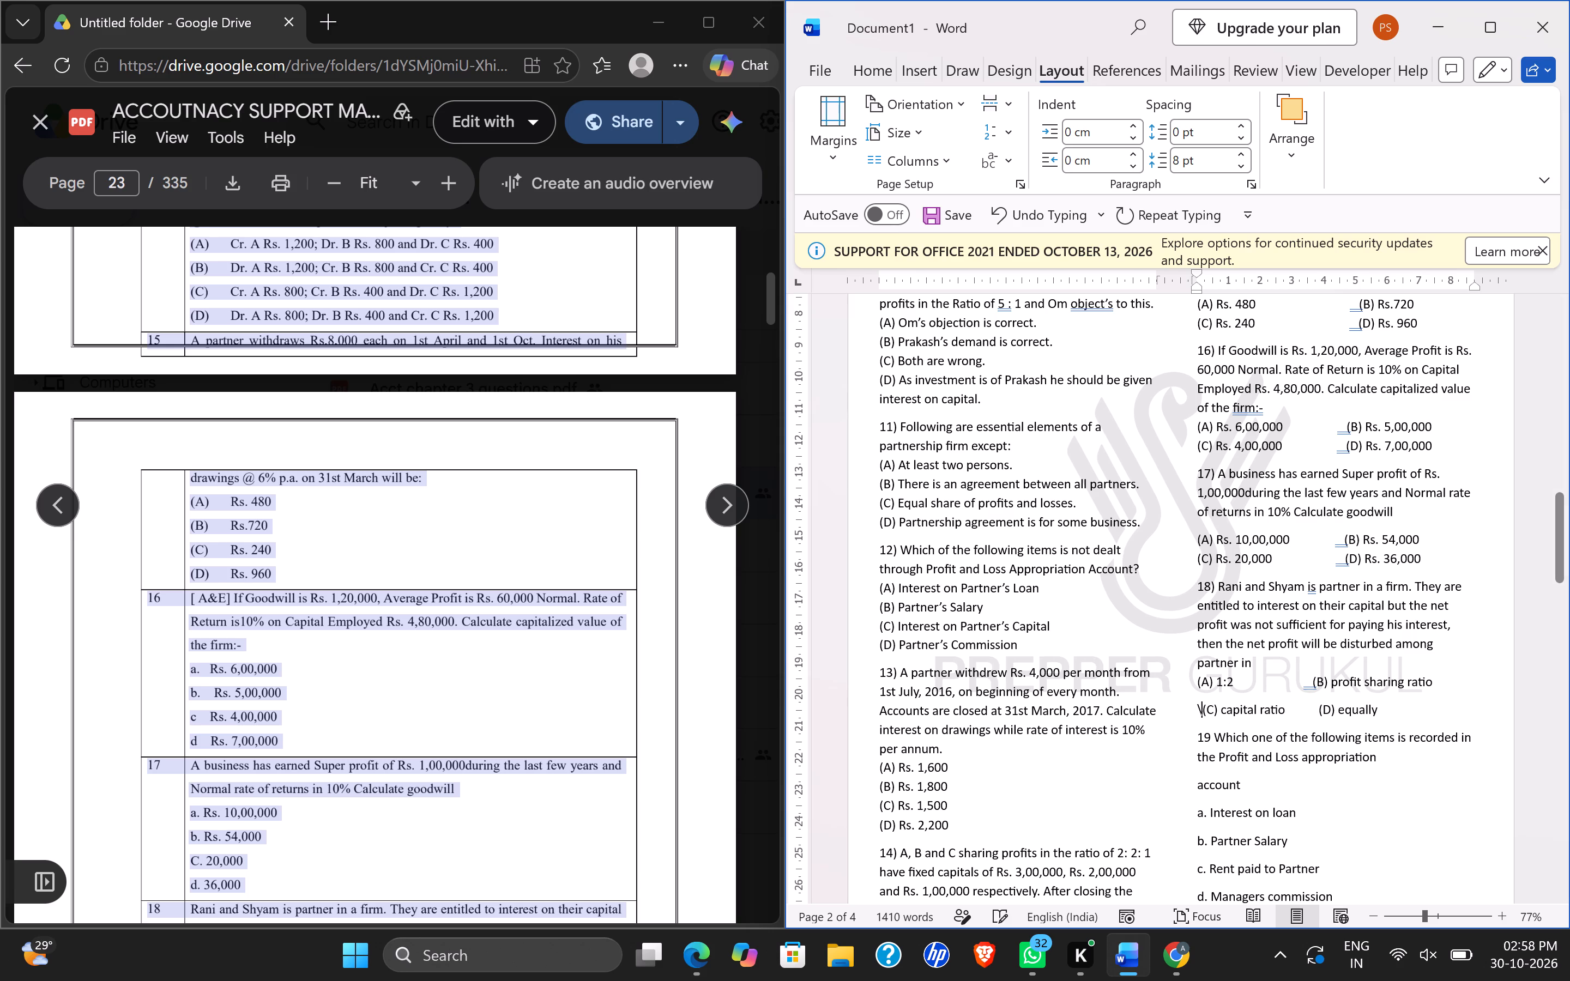
pyautogui.press('BackSpace')
pyautogui.press('BackSpace')
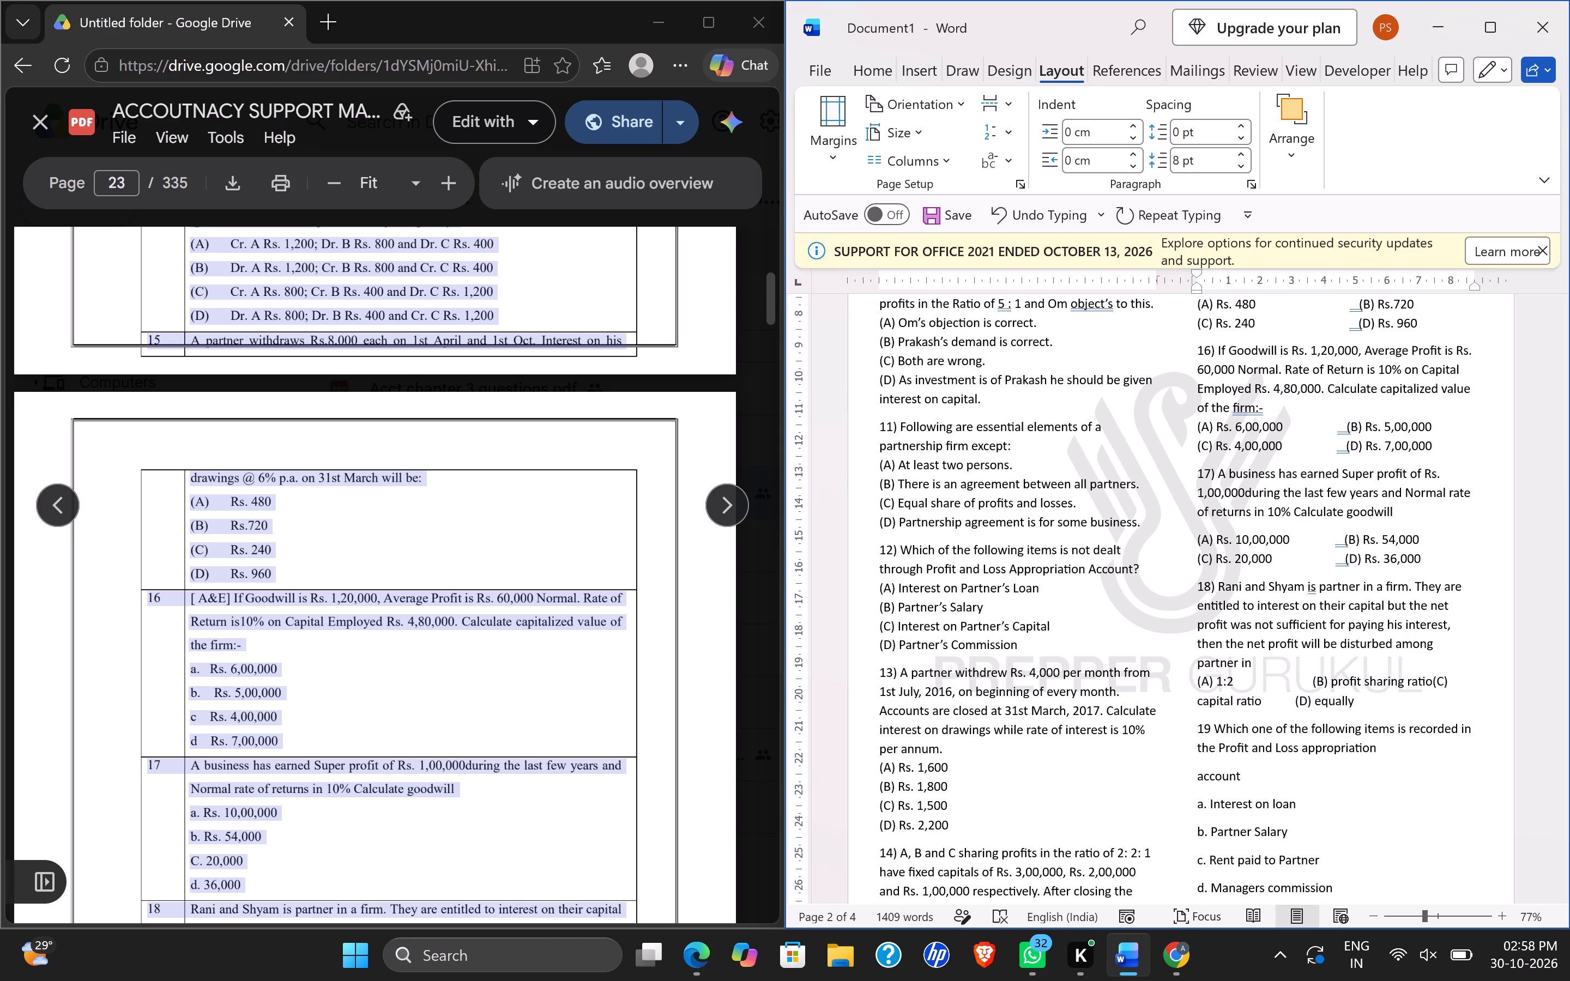
pyautogui.hotkey('shift', 'Return')
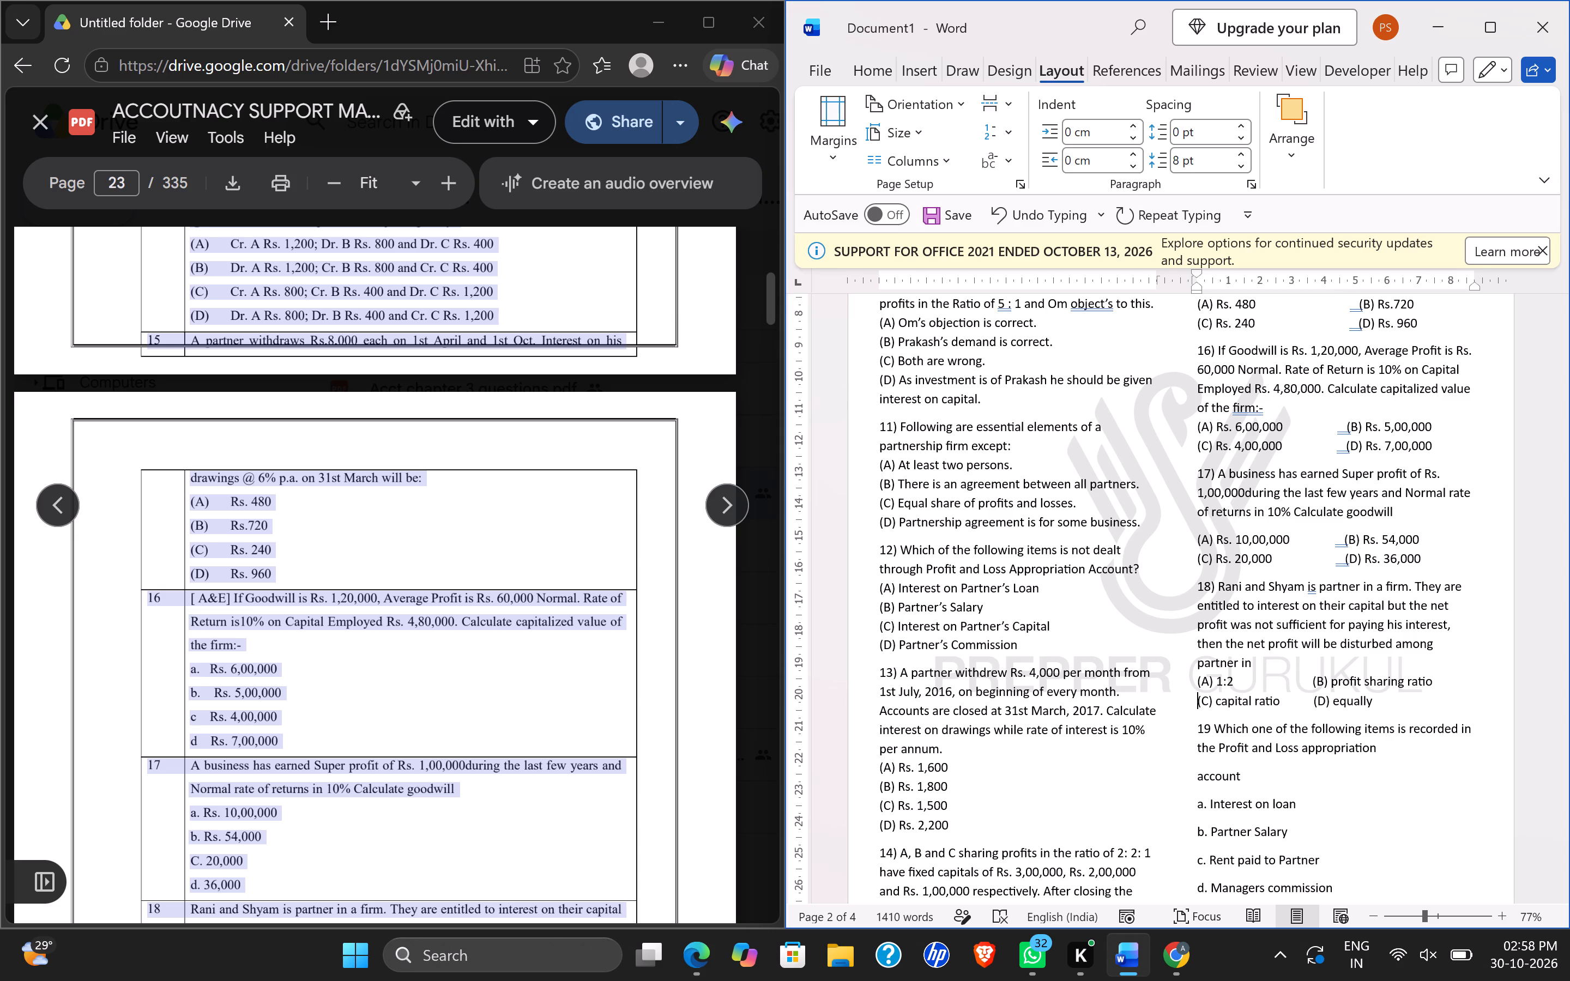
# Change question 19's number to "19)" followed by a space.
pyautogui.scroll(-1, 1211, 731)
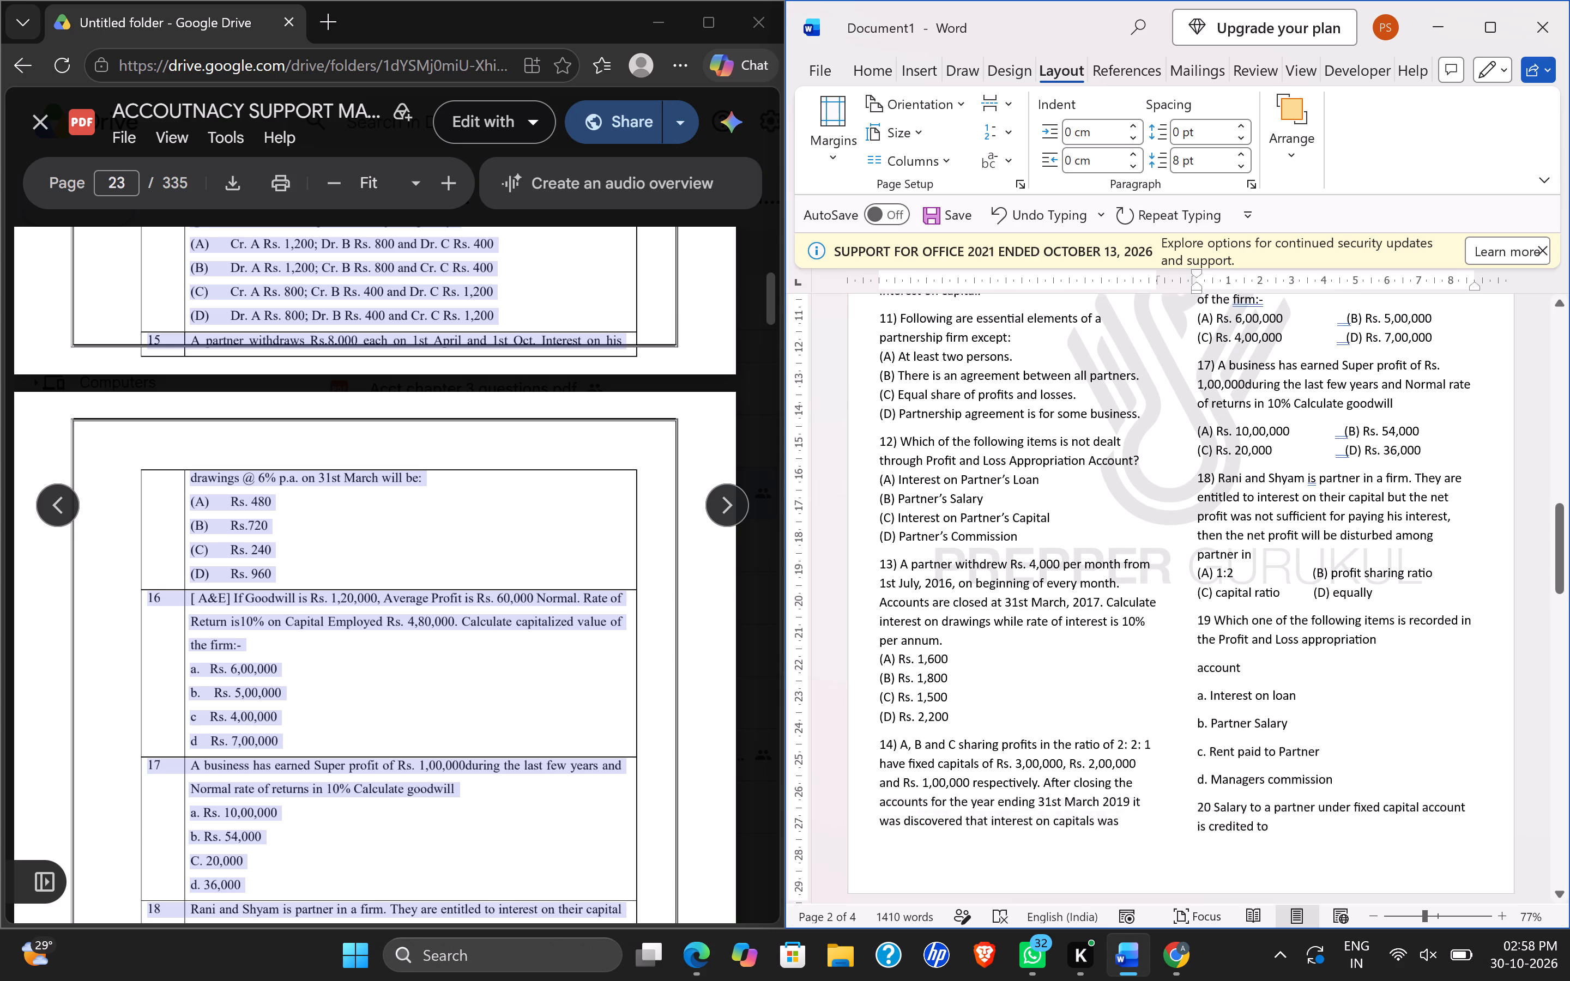
pyautogui.scroll(-1, 1211, 731)
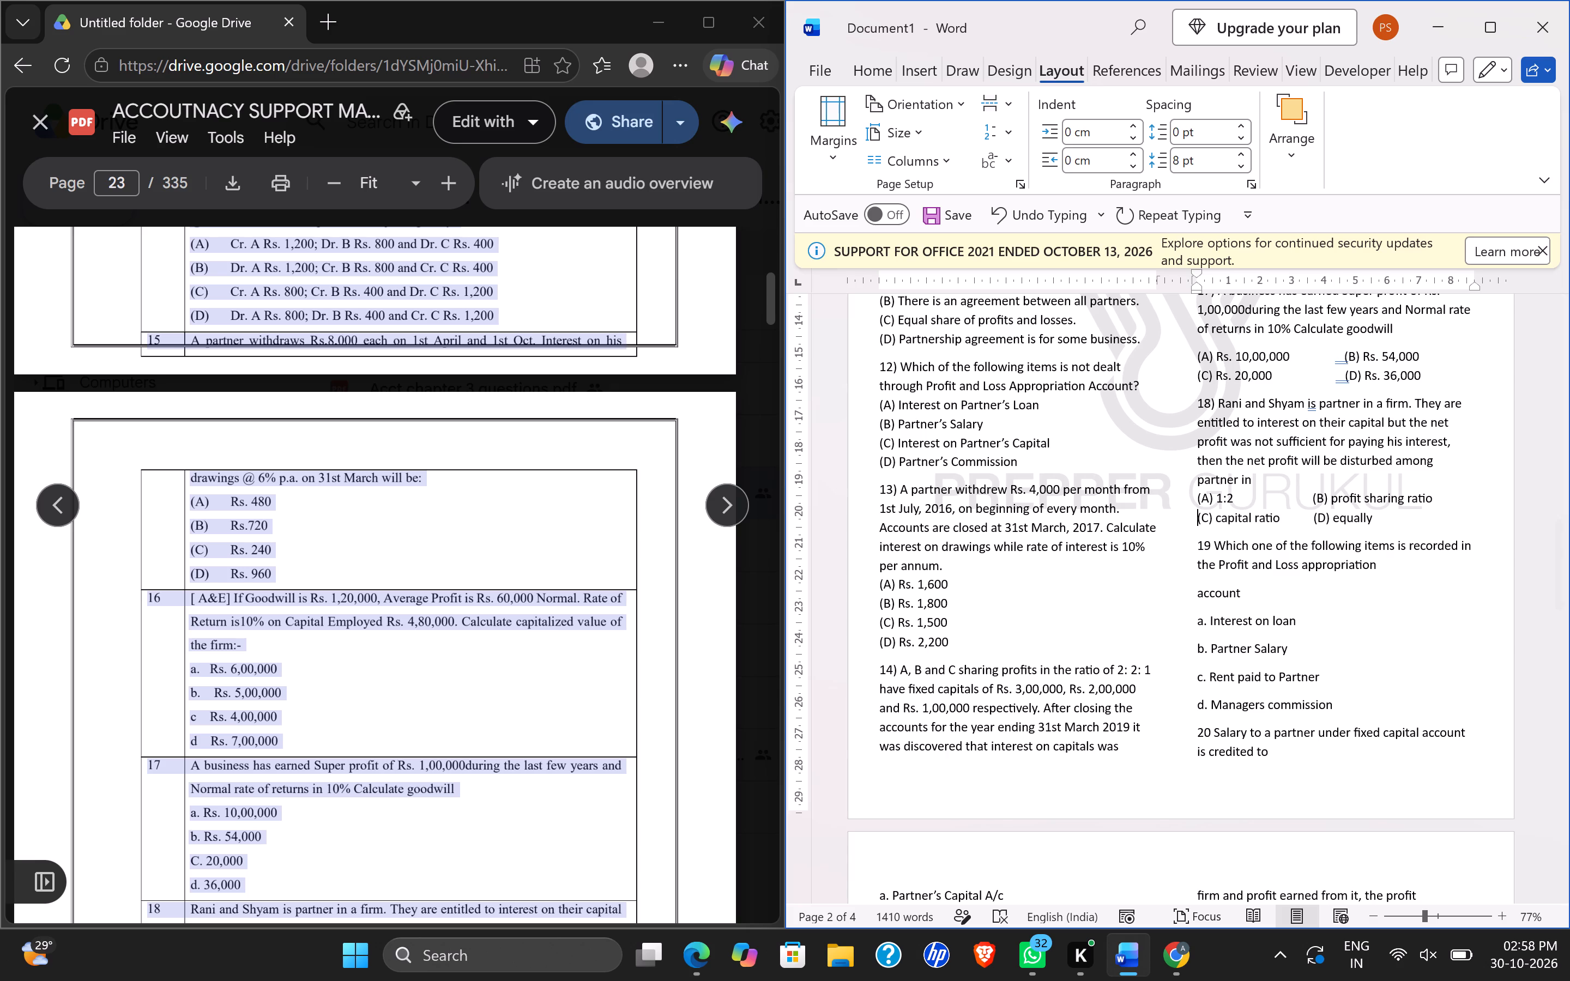
pyautogui.click(1212, 556)
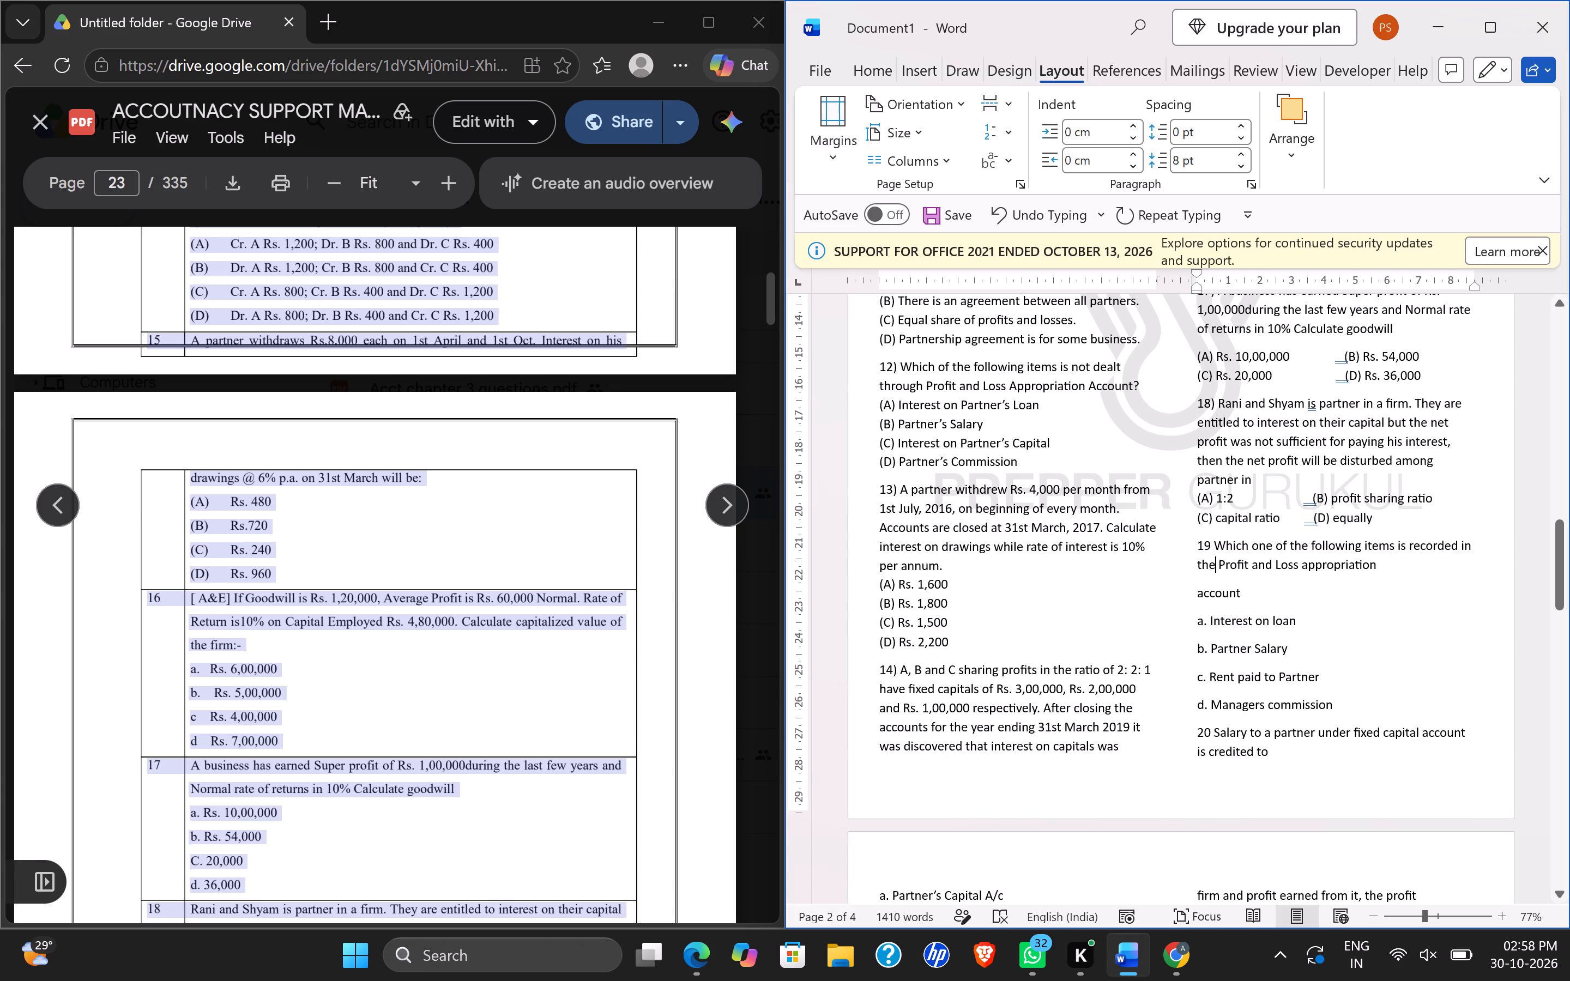
pyautogui.press('Up')
pyautogui.press('BackSpace')
pyautogui.hotkey('shift', ')')
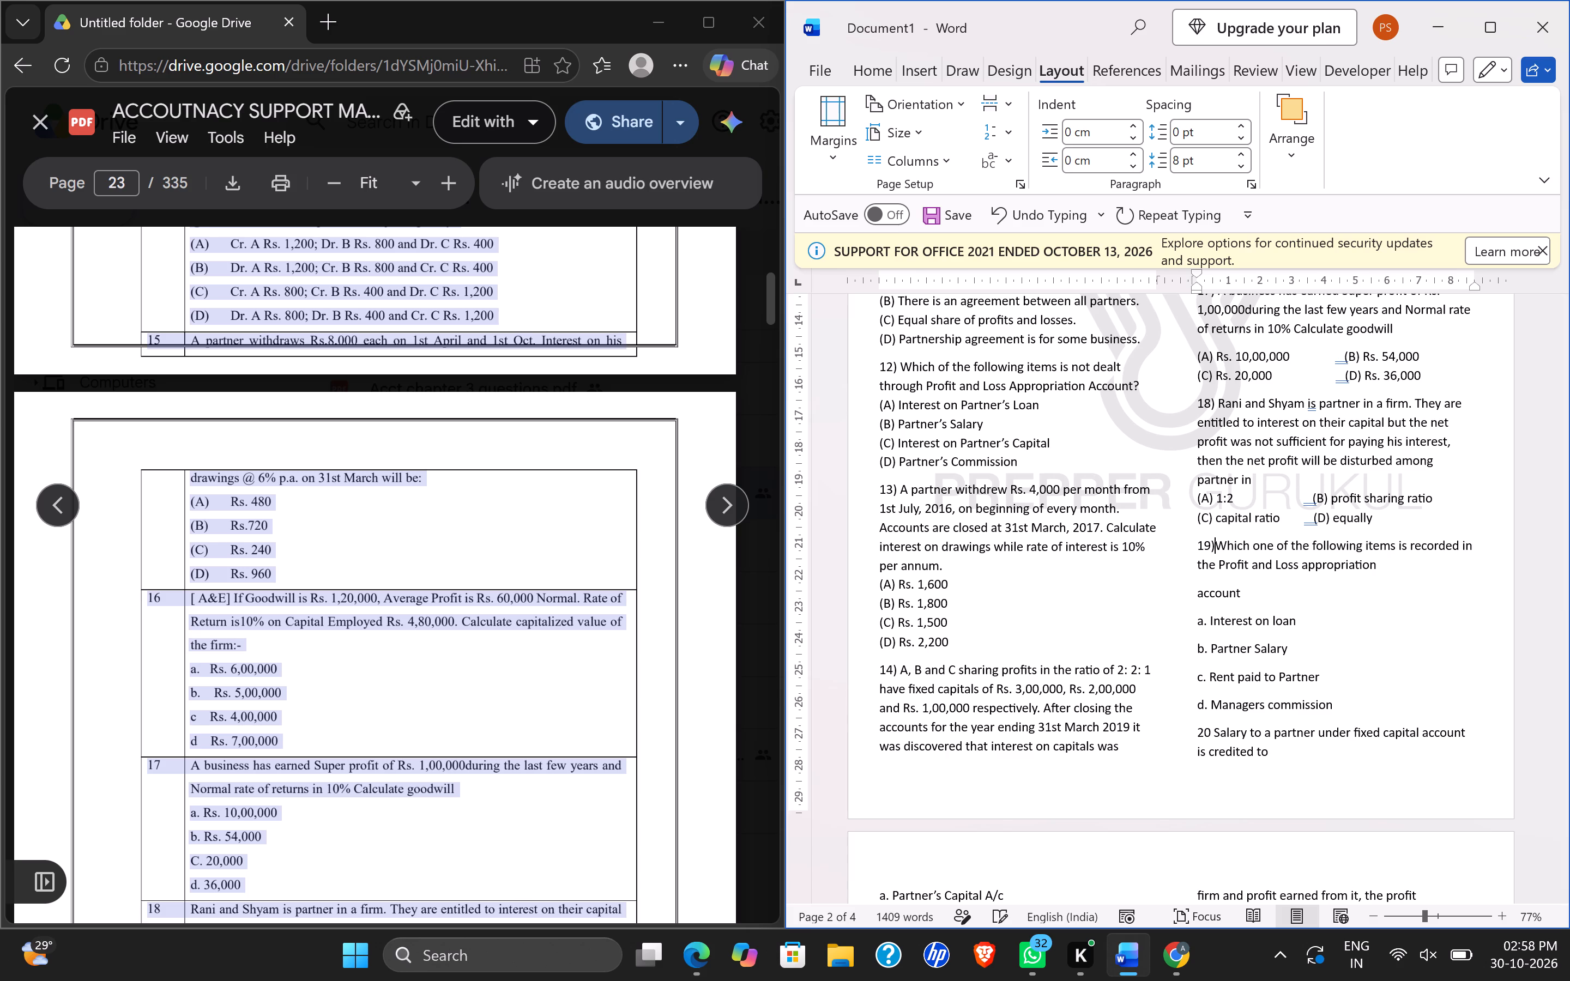
pyautogui.press('space')
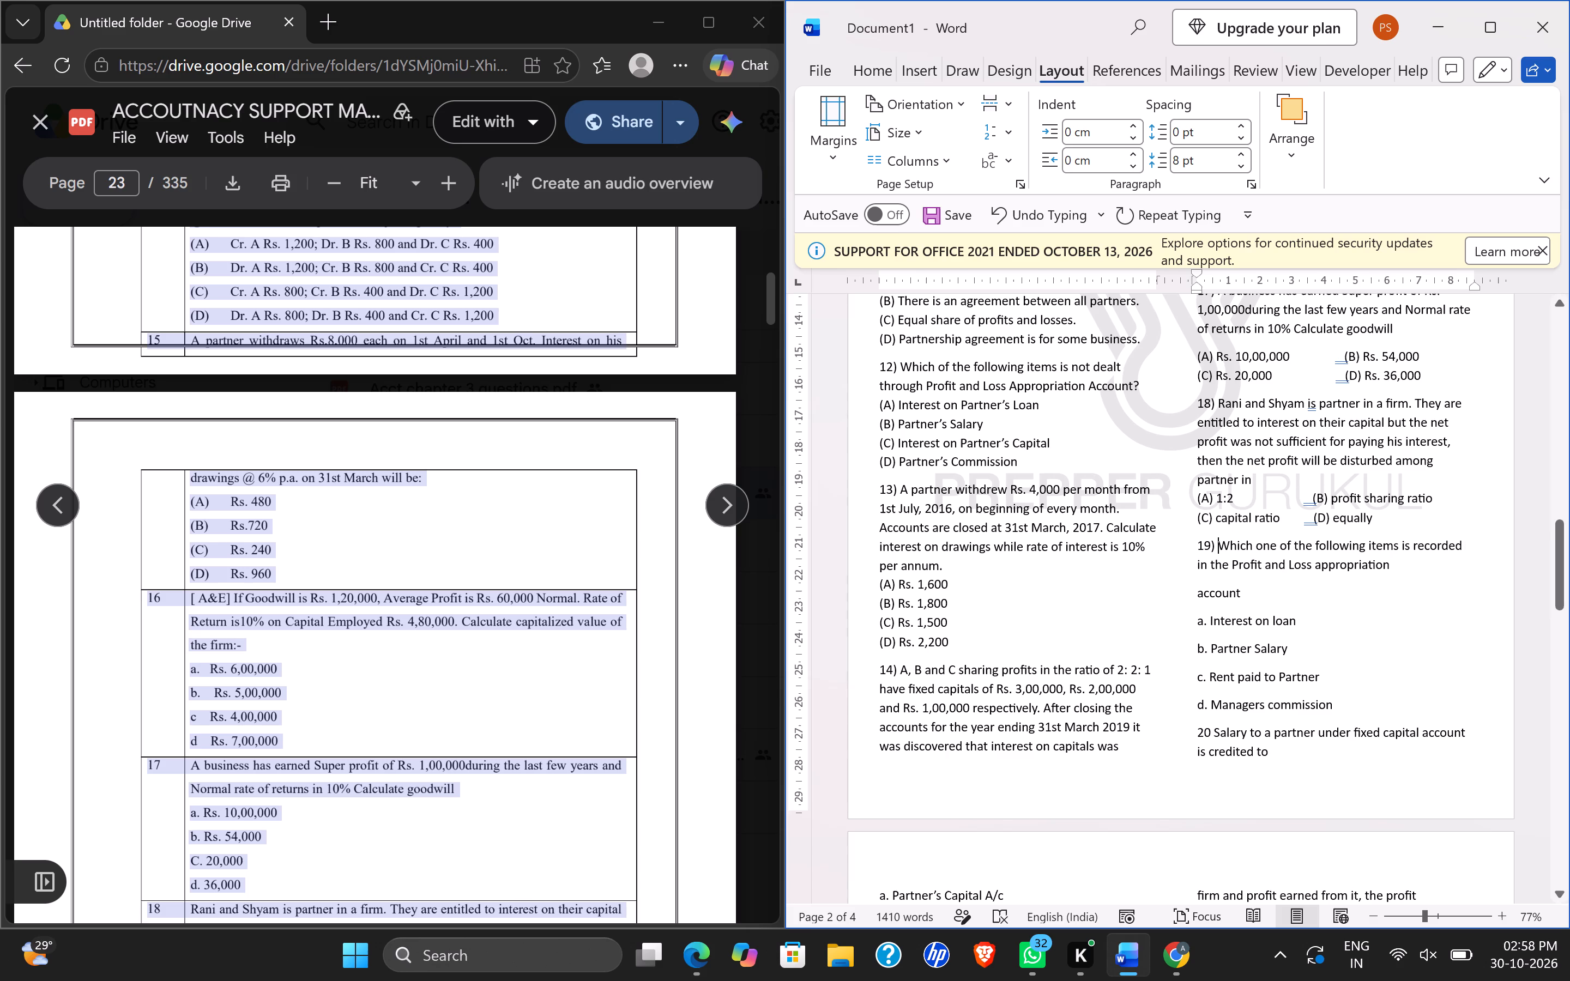
# Join the stray word "account" onto the end of question 19's text, separated by a space.
pyautogui.click(1193, 598)
pyautogui.press('BackSpace')
pyautogui.press('space')
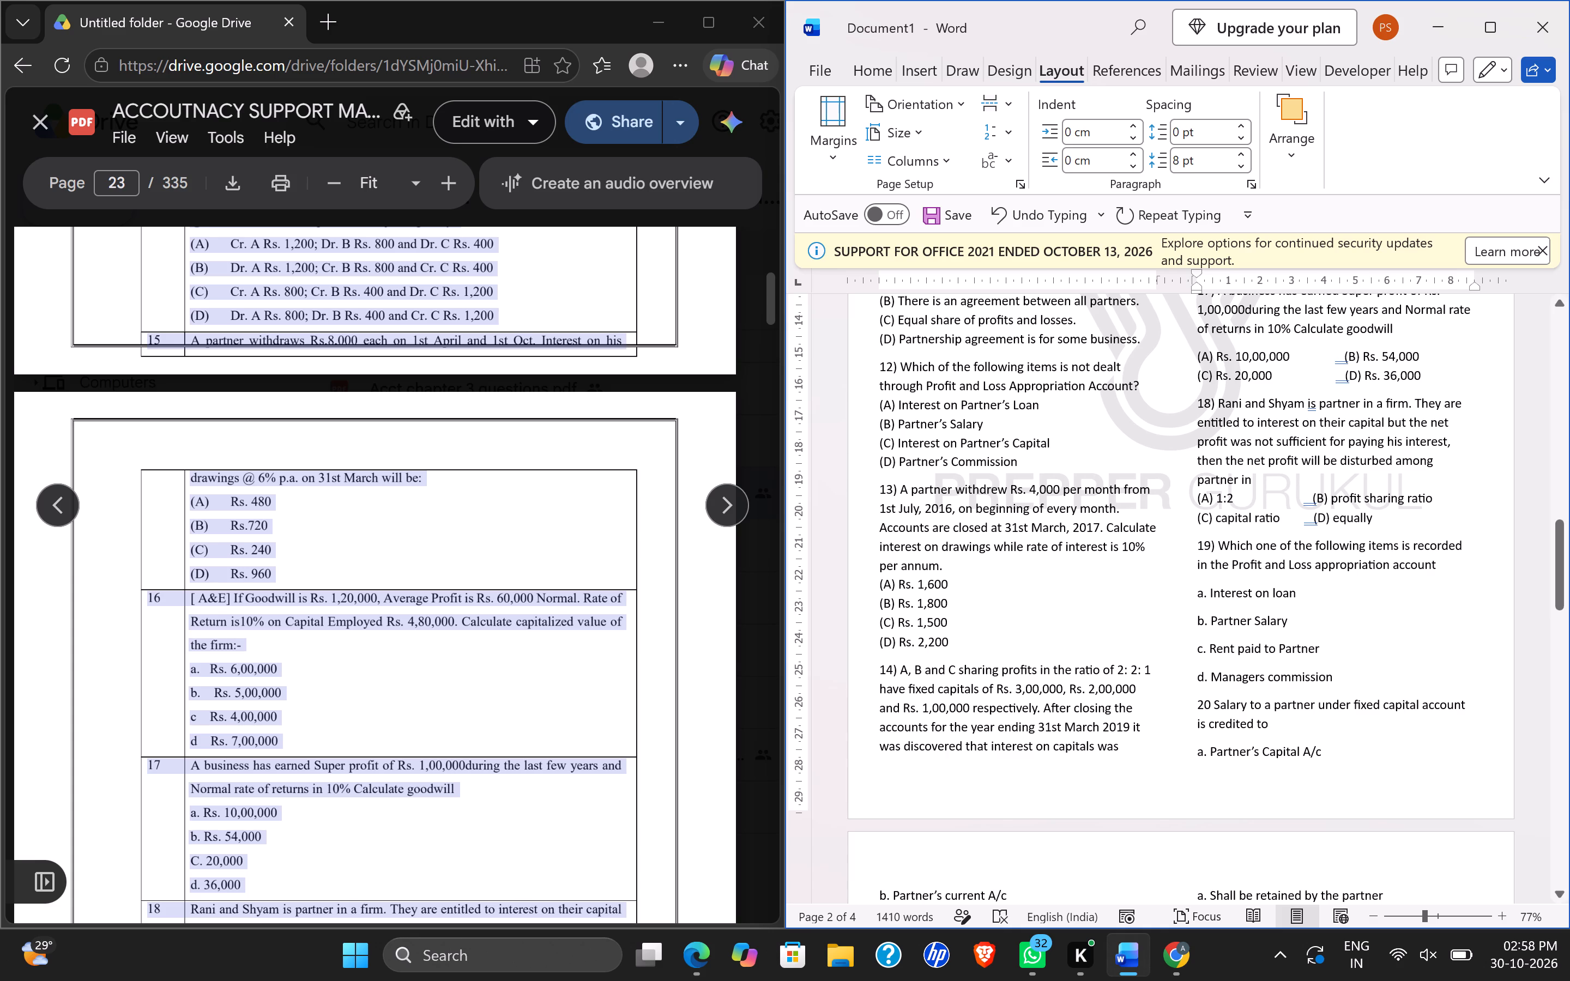
# Replace question 19's first option label with "(A)" before "Interest on loan".
pyautogui.click(1204, 598)
pyautogui.press('Right')
pyautogui.press('BackSpace')
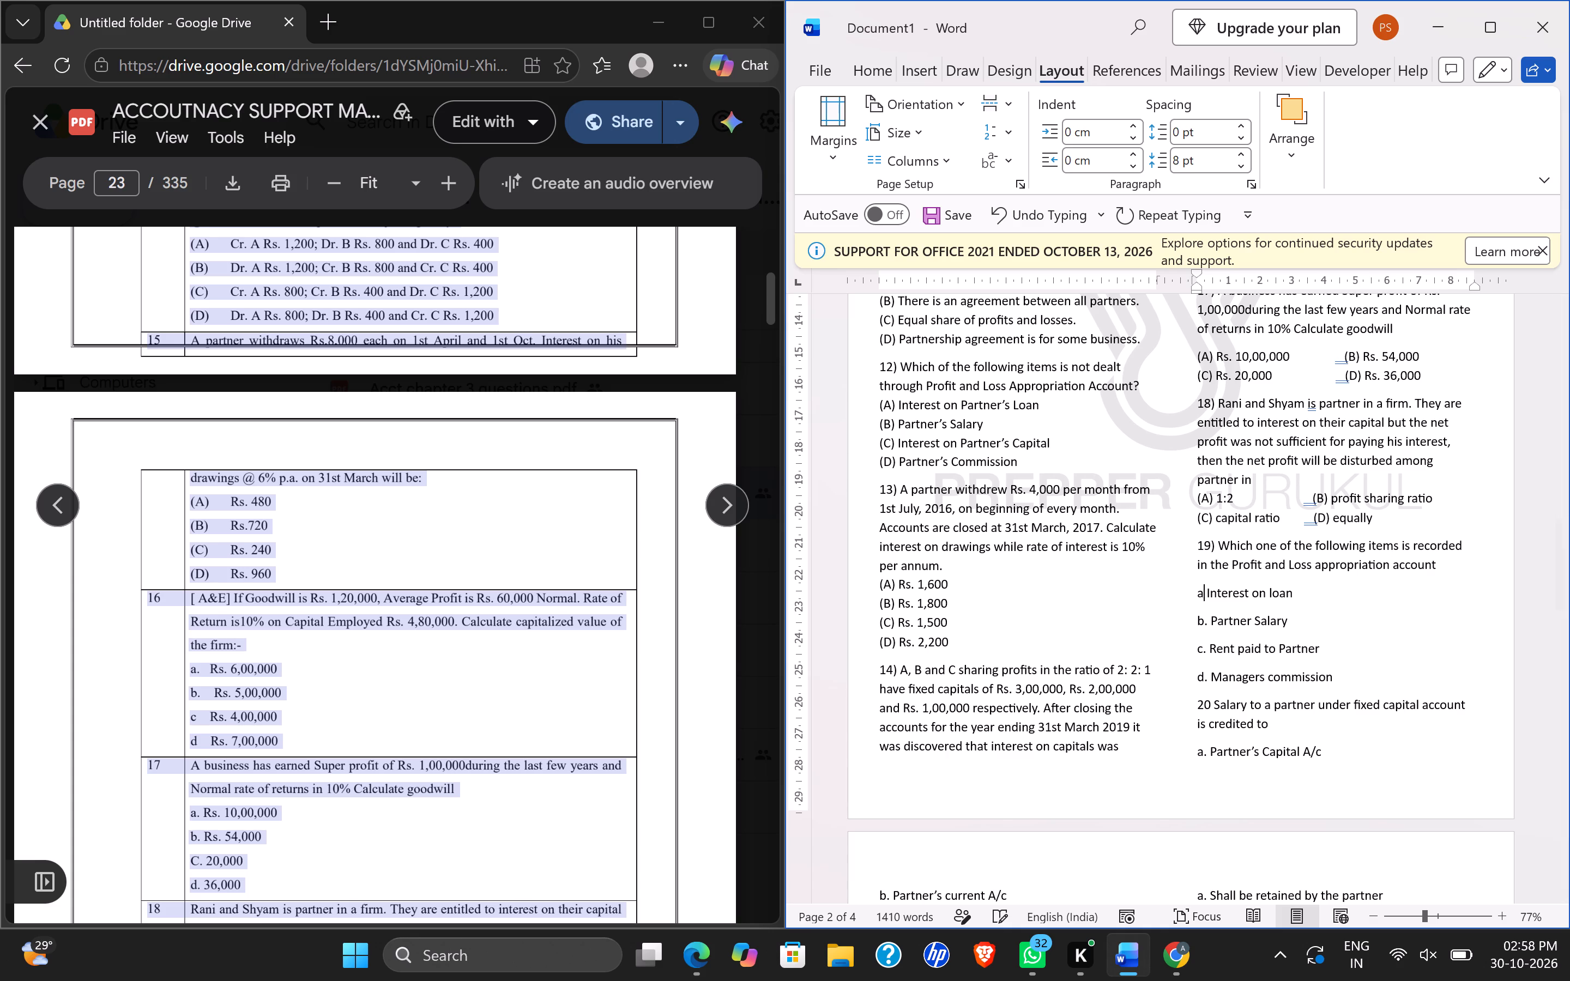
pyautogui.press('BackSpace')
pyautogui.hotkey('shift', '(')
pyautogui.hotkey('shift', 'a')
pyautogui.press('BackSpace')
pyautogui.press('a')
pyautogui.hotkey('shift', ')')
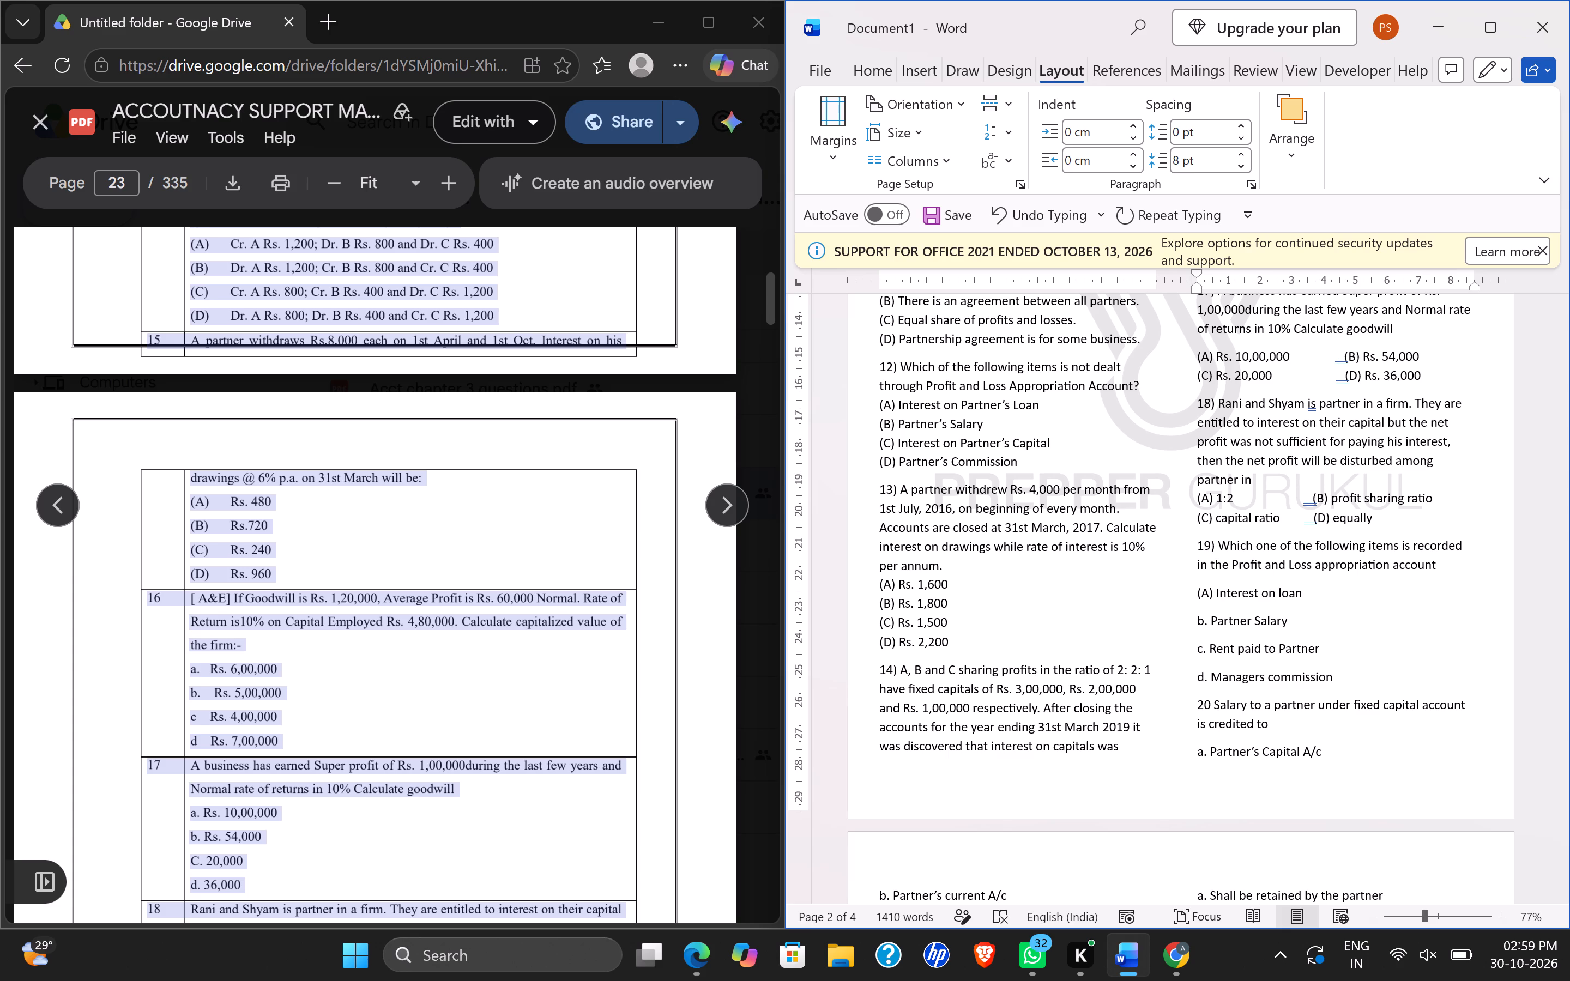
# Replace question 19's second option label with "(B)" and a space before "Partner Salary".
pyautogui.press('Down')
pyautogui.press('BackSpace')
pyautogui.press('BackSpace')
pyautogui.press('BackSpace')
pyautogui.hotkey('shift', '(')
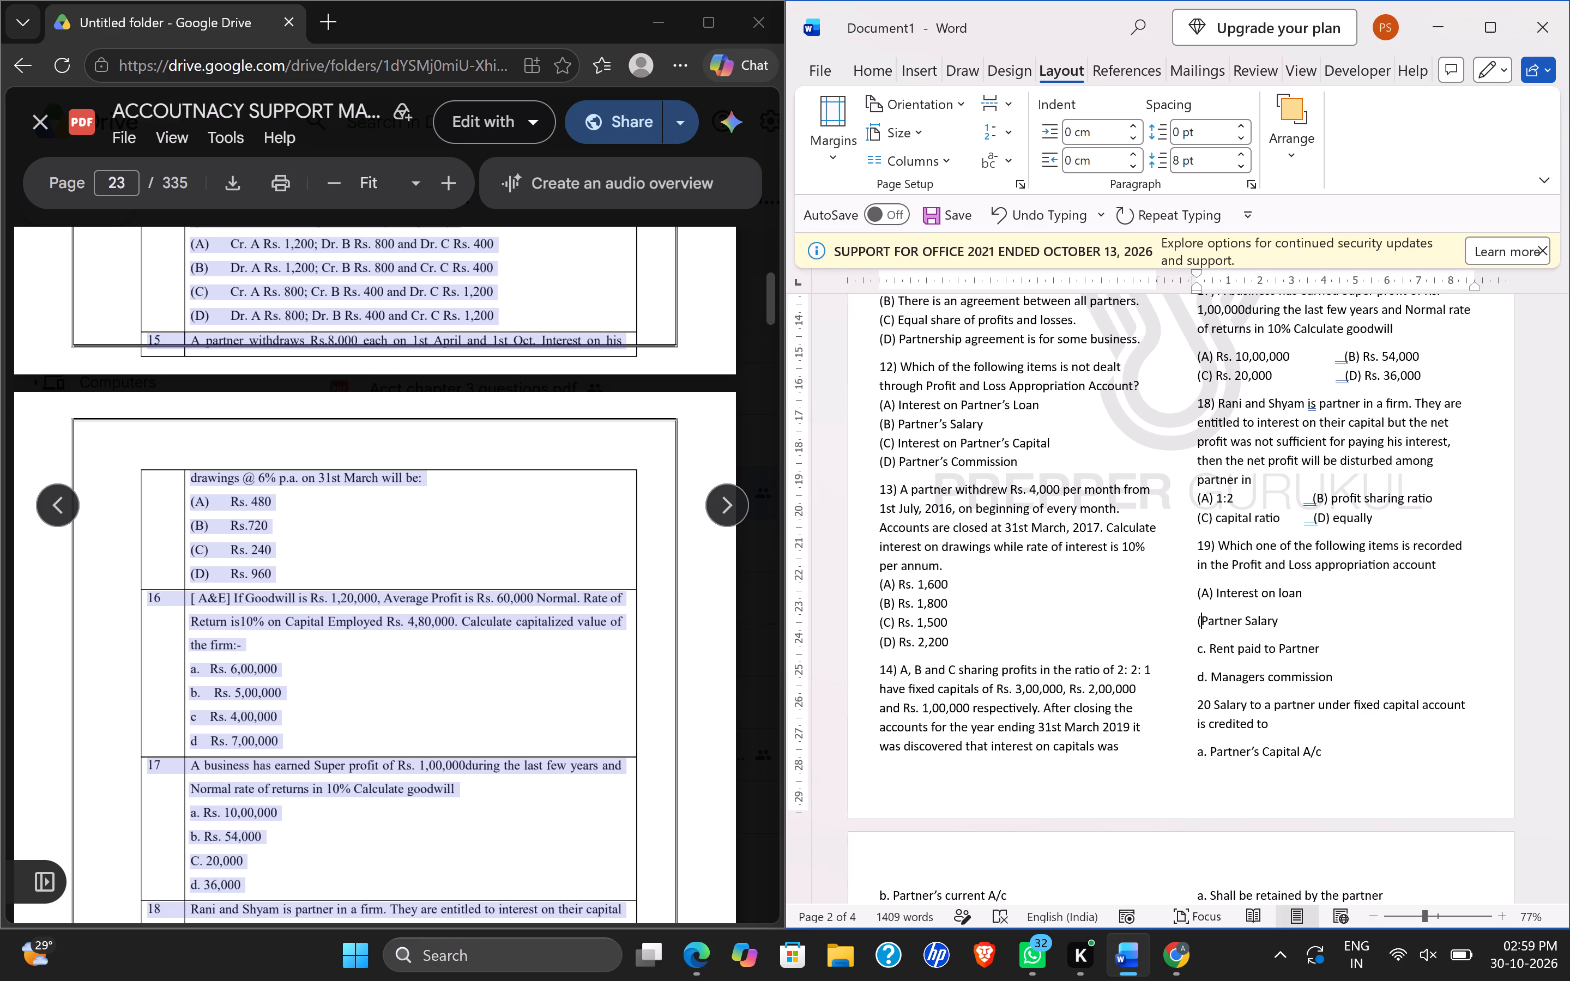
pyautogui.hotkey('shift', 'b')
pyautogui.press('BackSpace')
pyautogui.press('b')
pyautogui.write(')')
pyautogui.press('space')
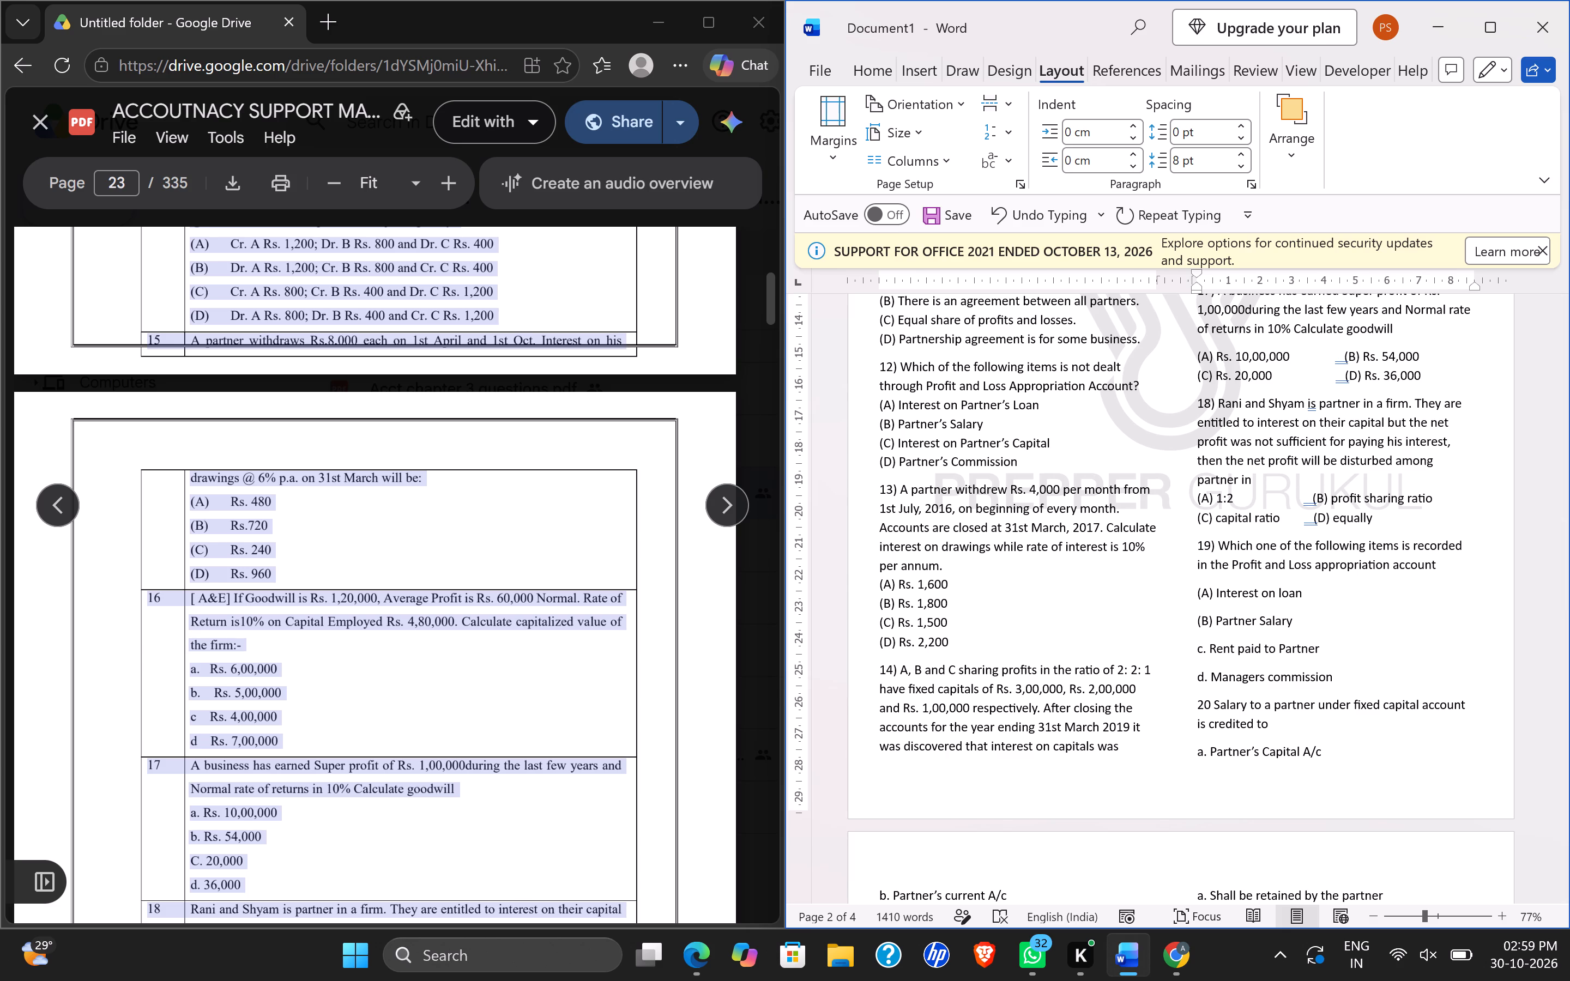
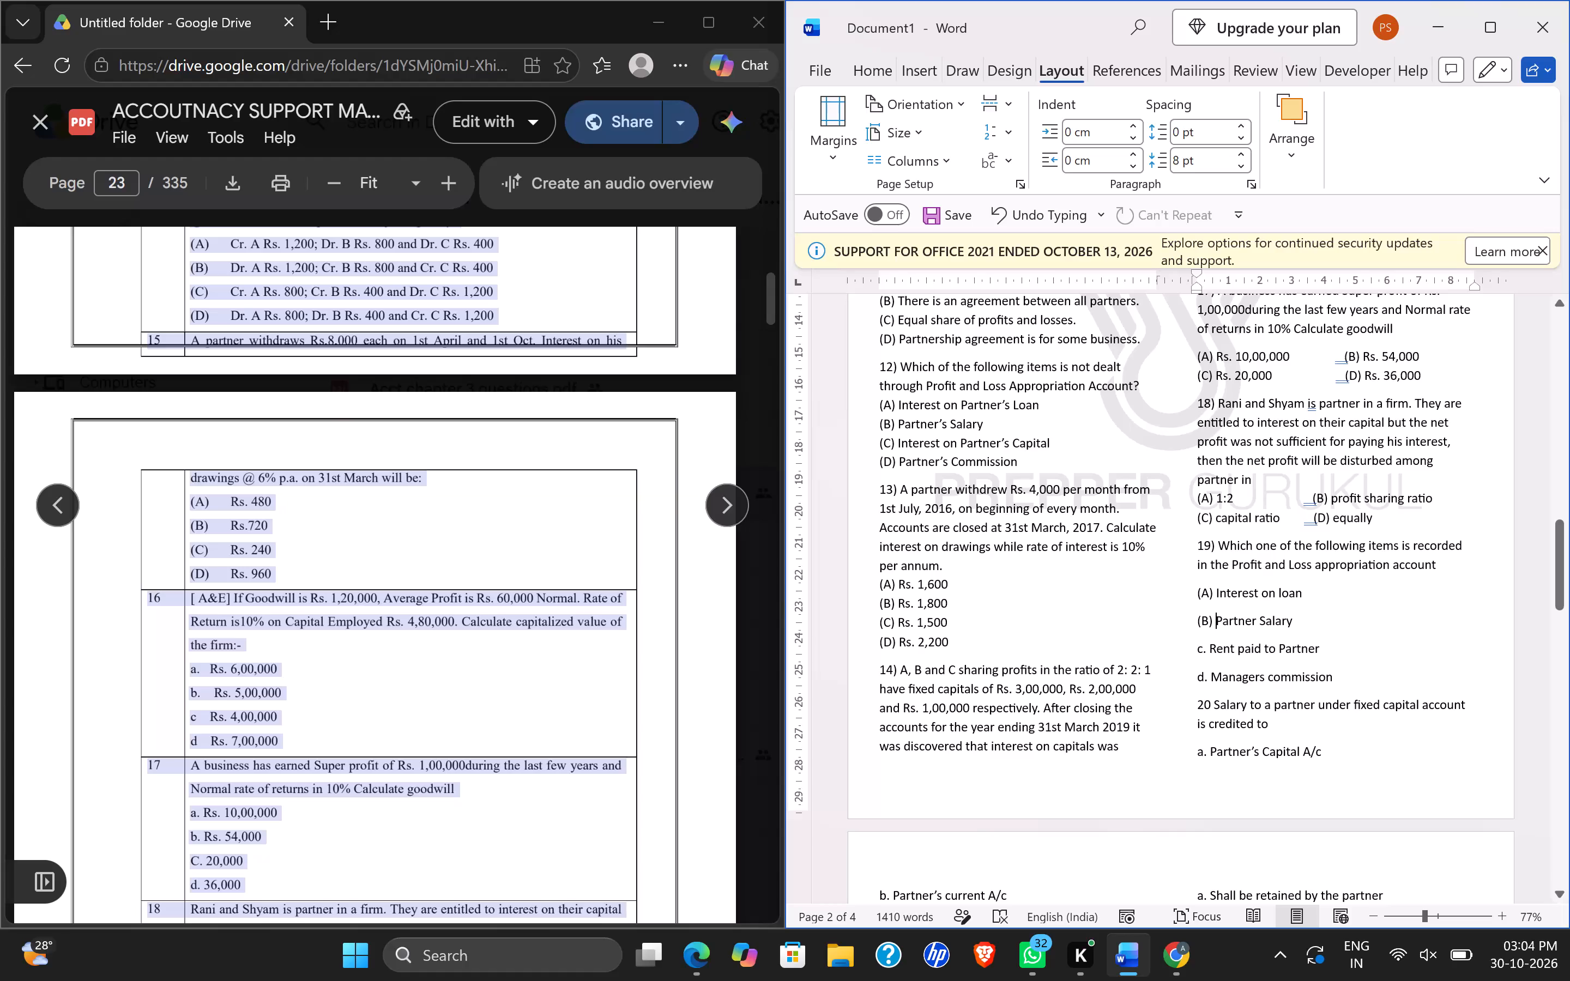
# Replace question 19's third option label with "(c)" before "Rent paid to Partner".
pyautogui.click(1202, 659)
pyautogui.press('Right')
pyautogui.press('\\')
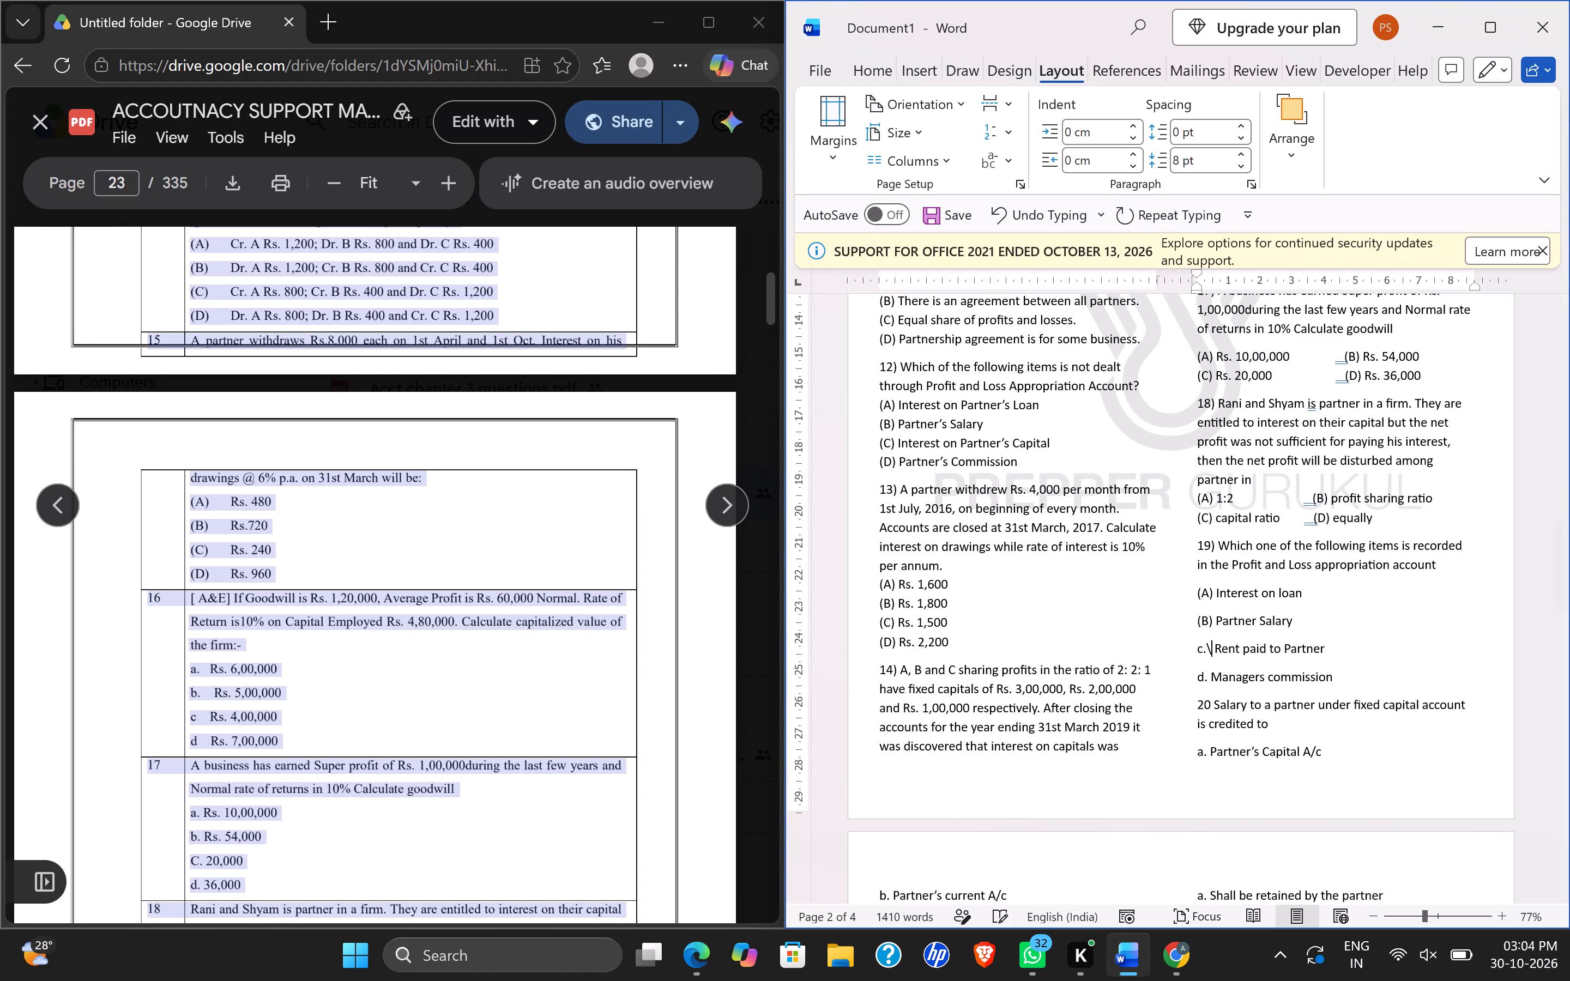
pyautogui.press('BackSpace')
pyautogui.press('BackSpace')
pyautogui.hotkey('shift', ')')
pyautogui.press('Left')
pyautogui.press('Left')
pyautogui.hotkey('shift', '(')
# Replace question 19's fourth option label with "(D)" before "Managers commission".
pyautogui.press('Down')
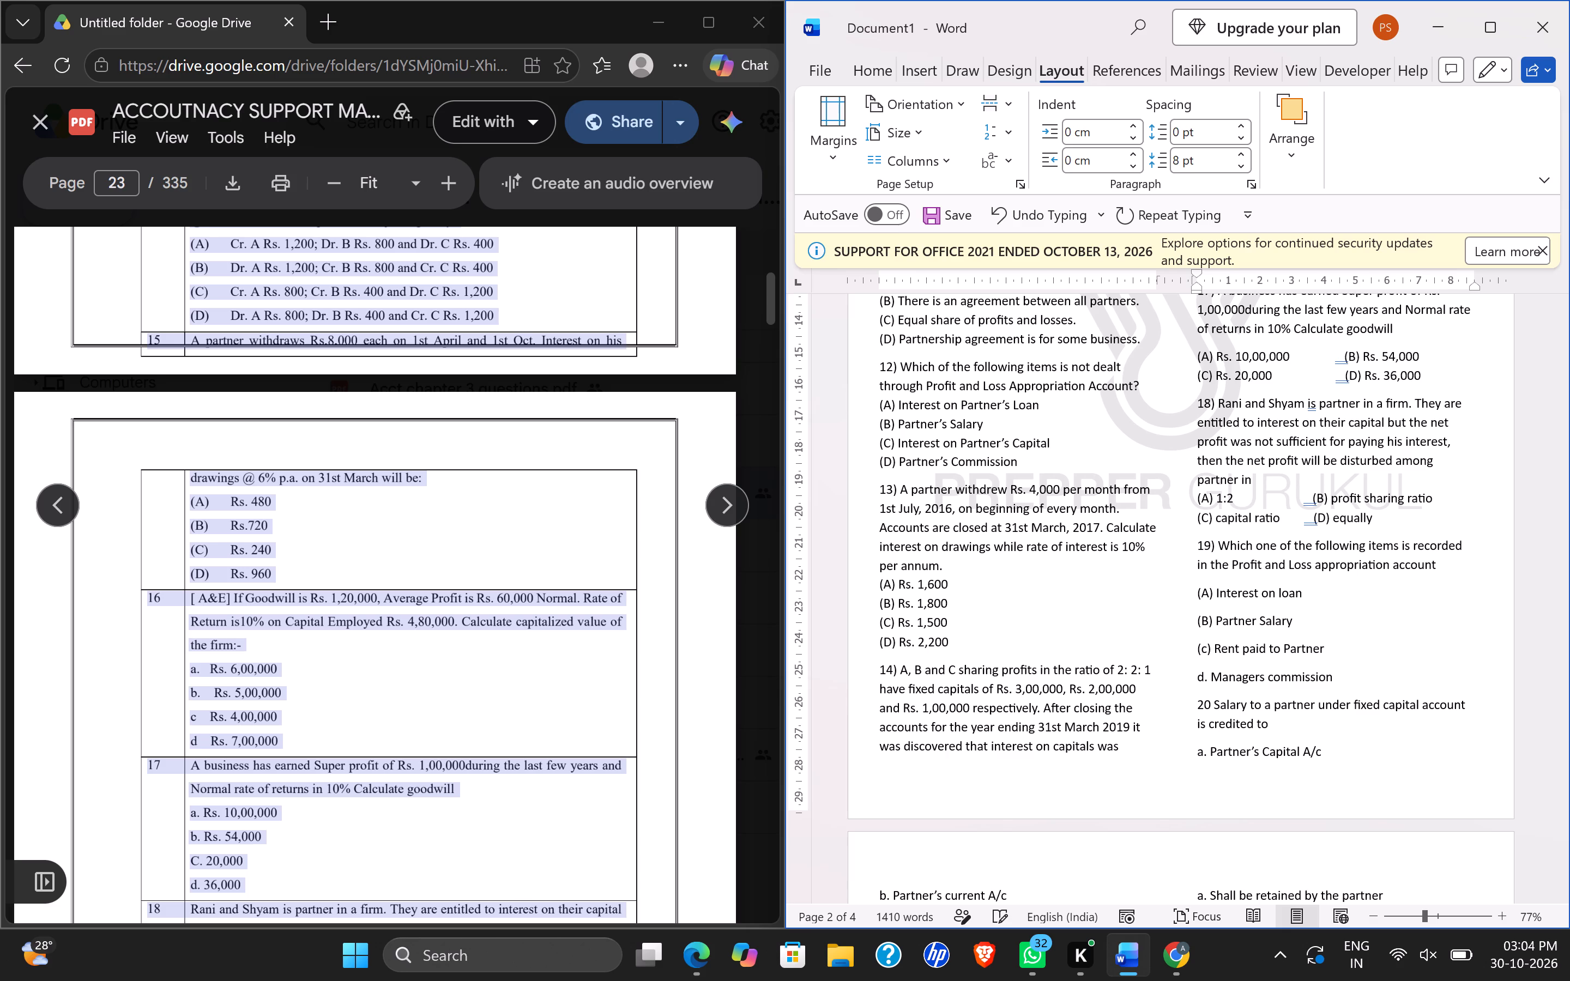
pyautogui.press('Right')
pyautogui.press('BackSpace')
pyautogui.press('BackSpace')
pyautogui.hotkey('shift', '(')
pyautogui.press('d')
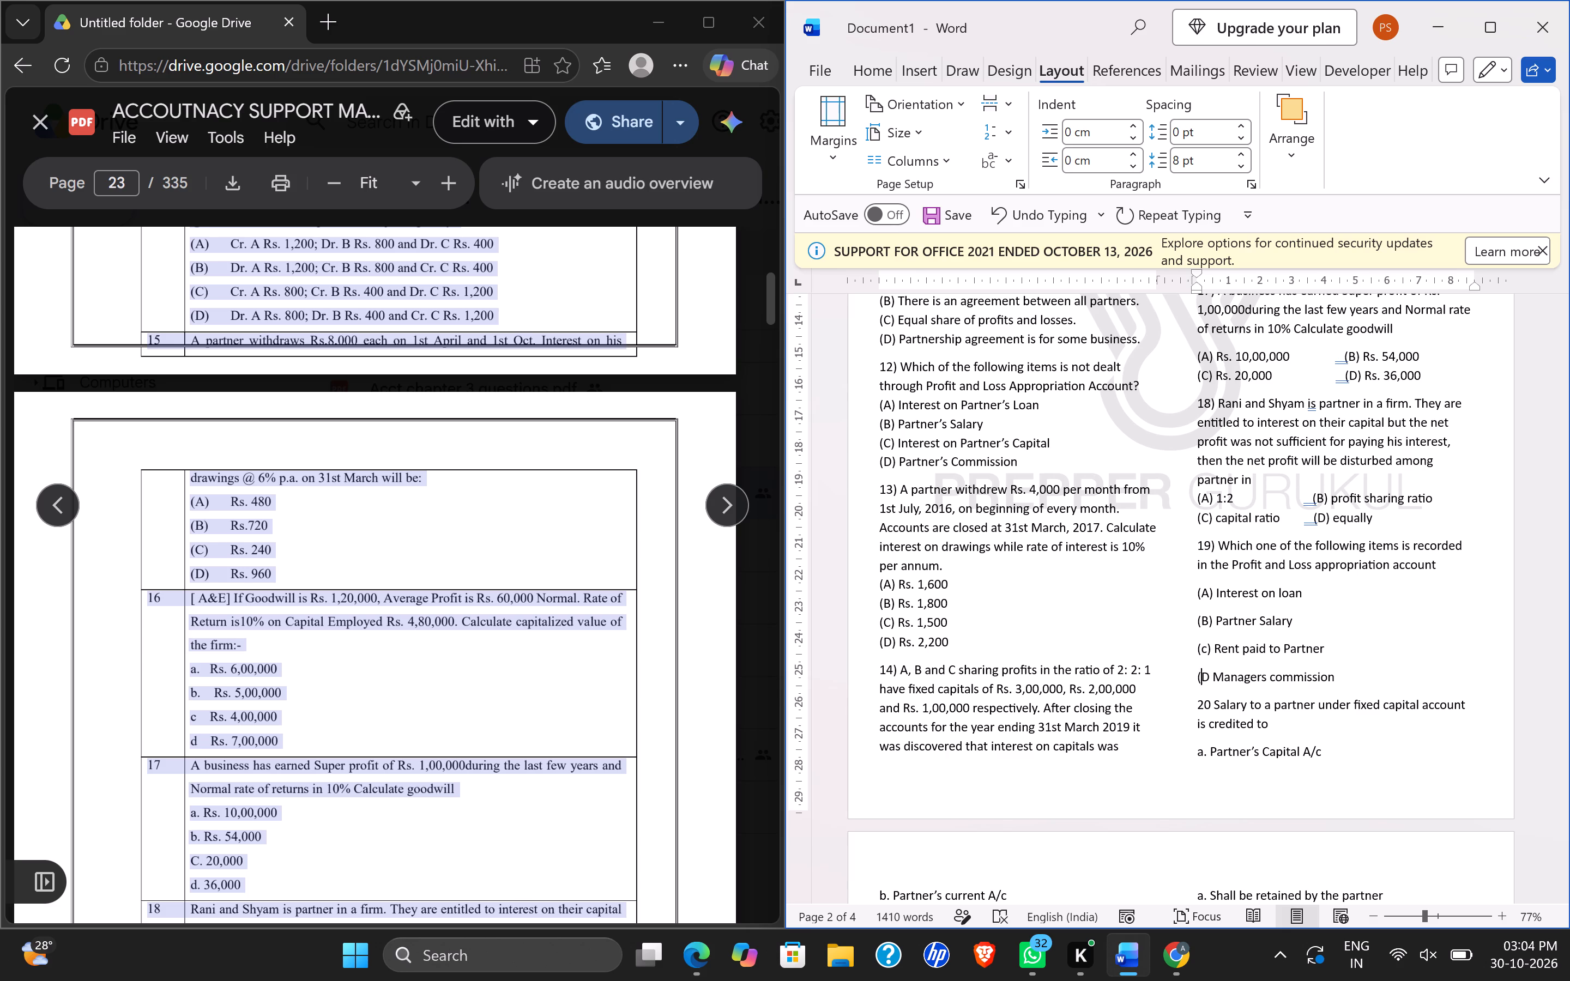
pyautogui.hotkey('shift', ')')
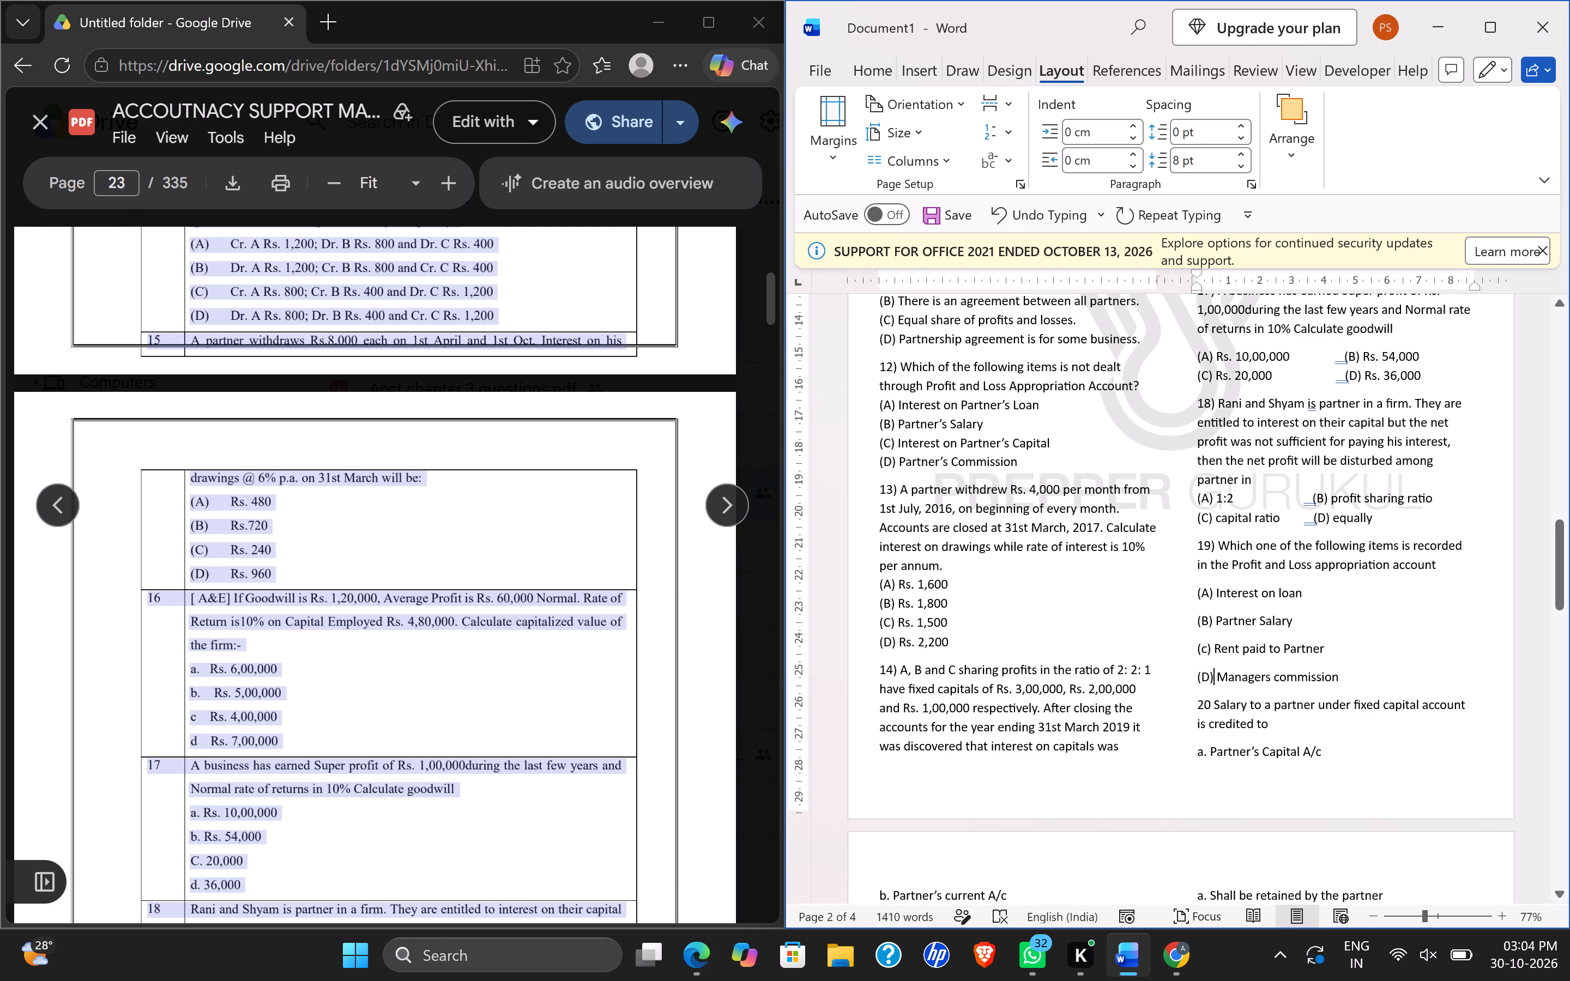
# Bring question 19's option (B) up beside option (A), separated by a wide gap of spaces.
pyautogui.click(1190, 620)
pyautogui.press('\\')
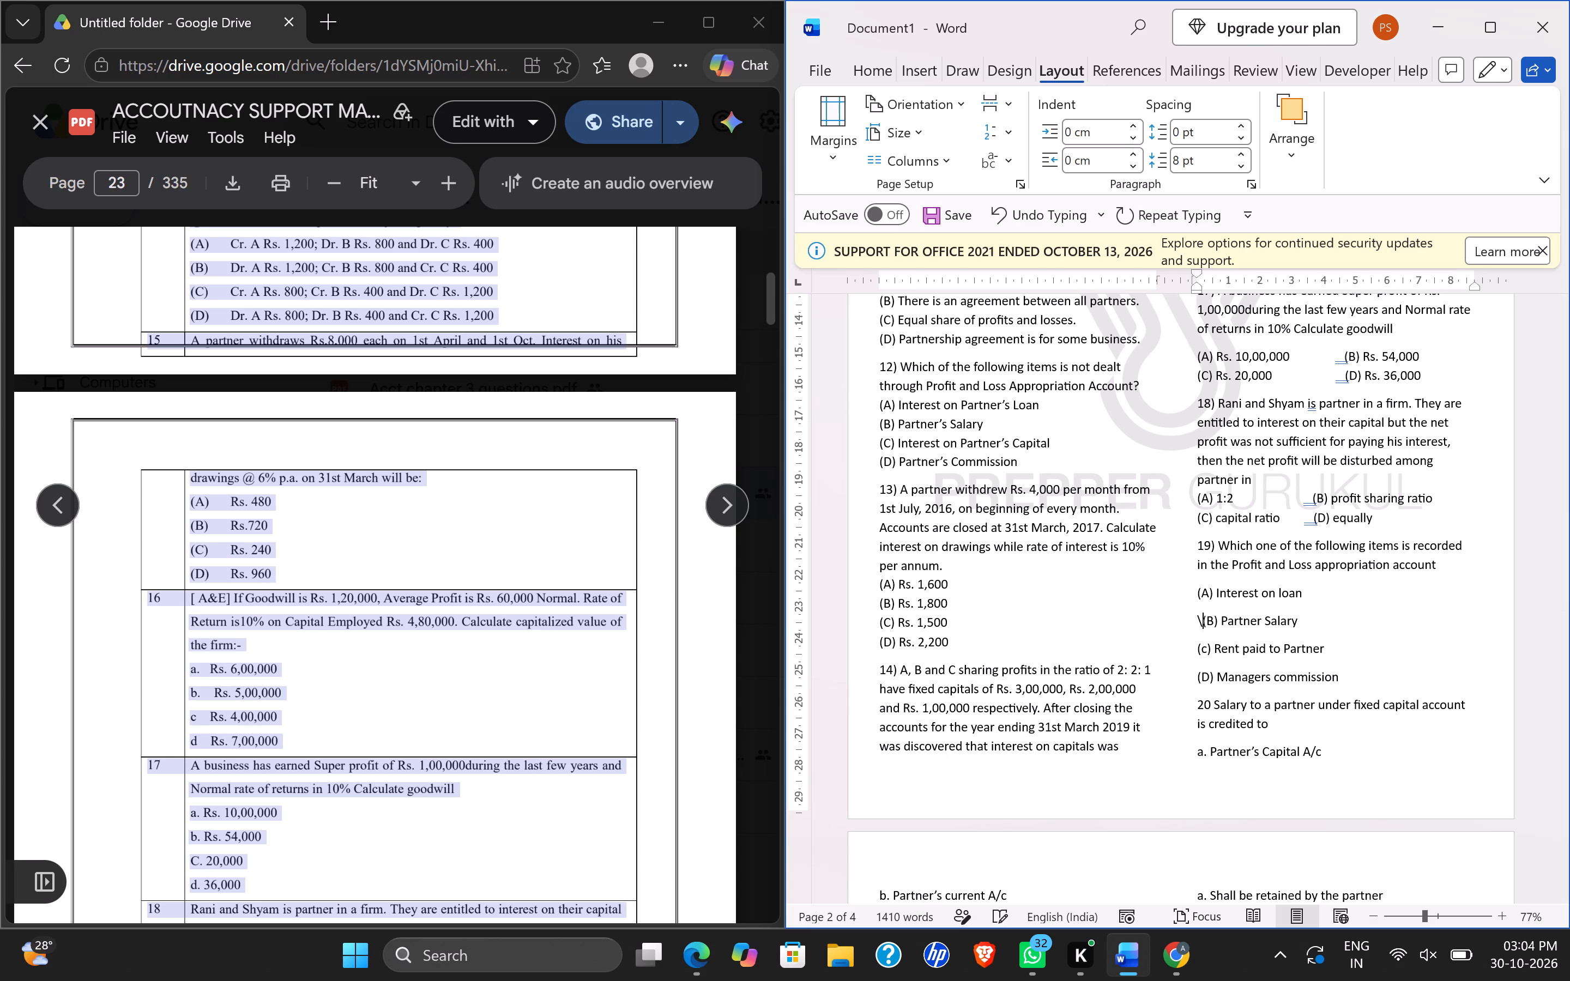
pyautogui.press('BackSpace')
pyautogui.press('BackSpace')
pyautogui.press('space')
pyautogui.press('space')
pyautogui.press('space')
pyautogui.press('space')
pyautogui.press('space')
pyautogui.press('space')
pyautogui.press('space')
pyautogui.press('space')
pyautogui.press('space')
pyautogui.press('space')
pyautogui.press('space')
pyautogui.press('space')
pyautogui.press('space')
pyautogui.press('space')
pyautogui.press('space')
pyautogui.press('space')
pyautogui.press('space')
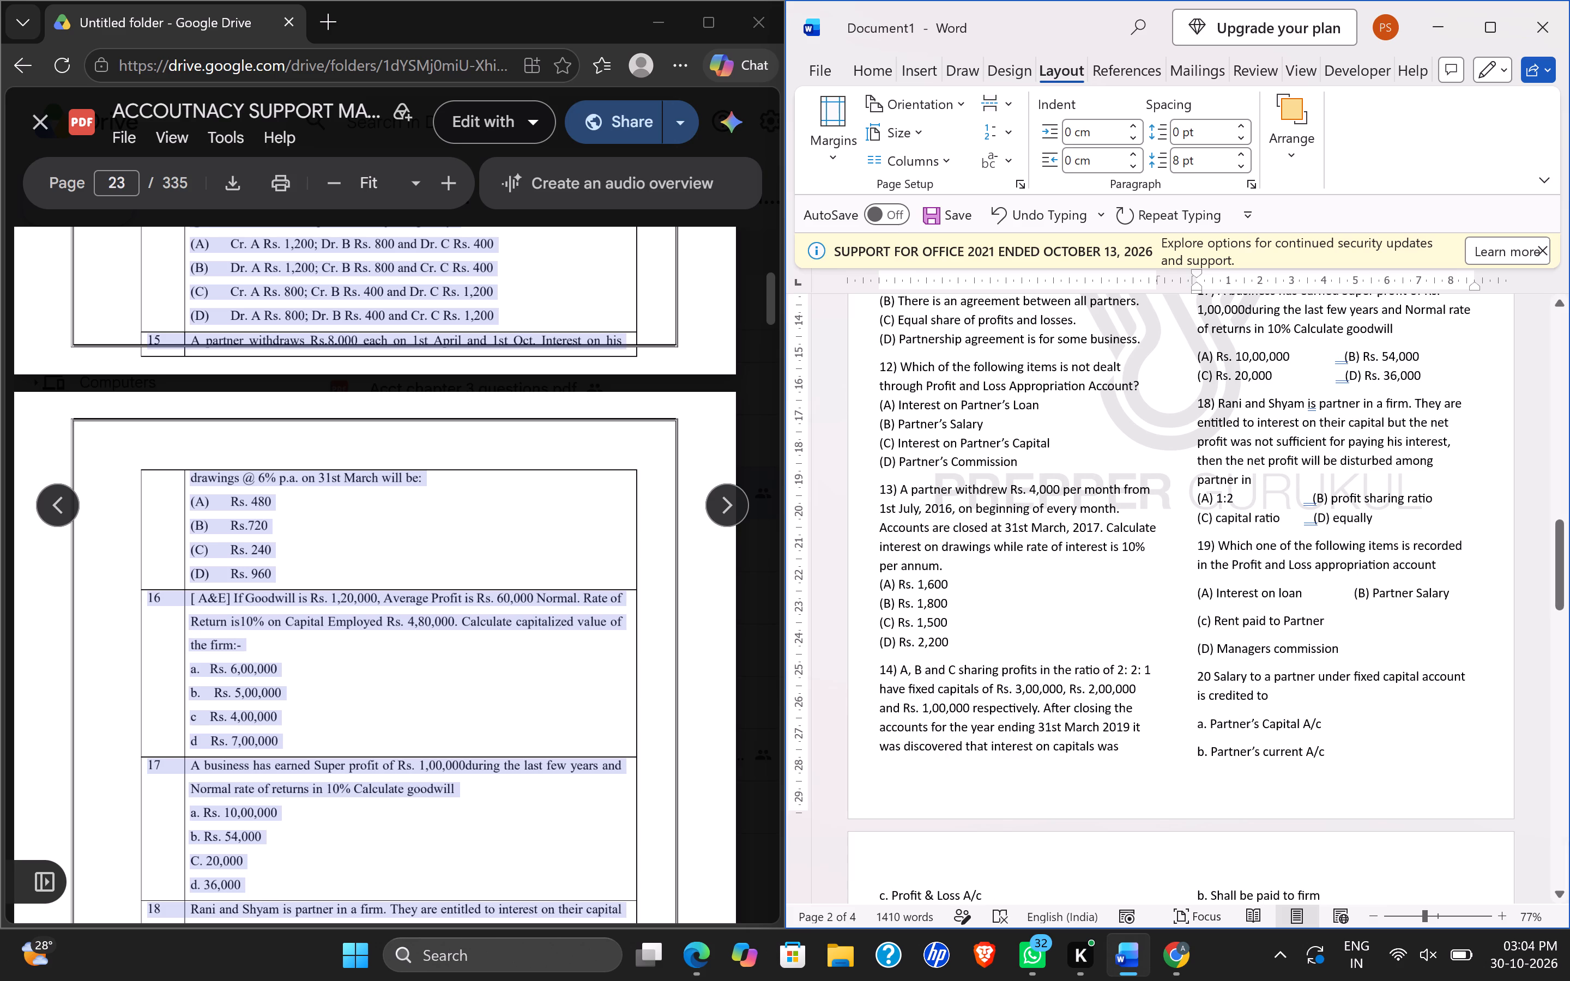
# Bring question 19's option (D) up beside the "Rent paid to Partner" option, separated by three spaces.
pyautogui.click(1180, 647)
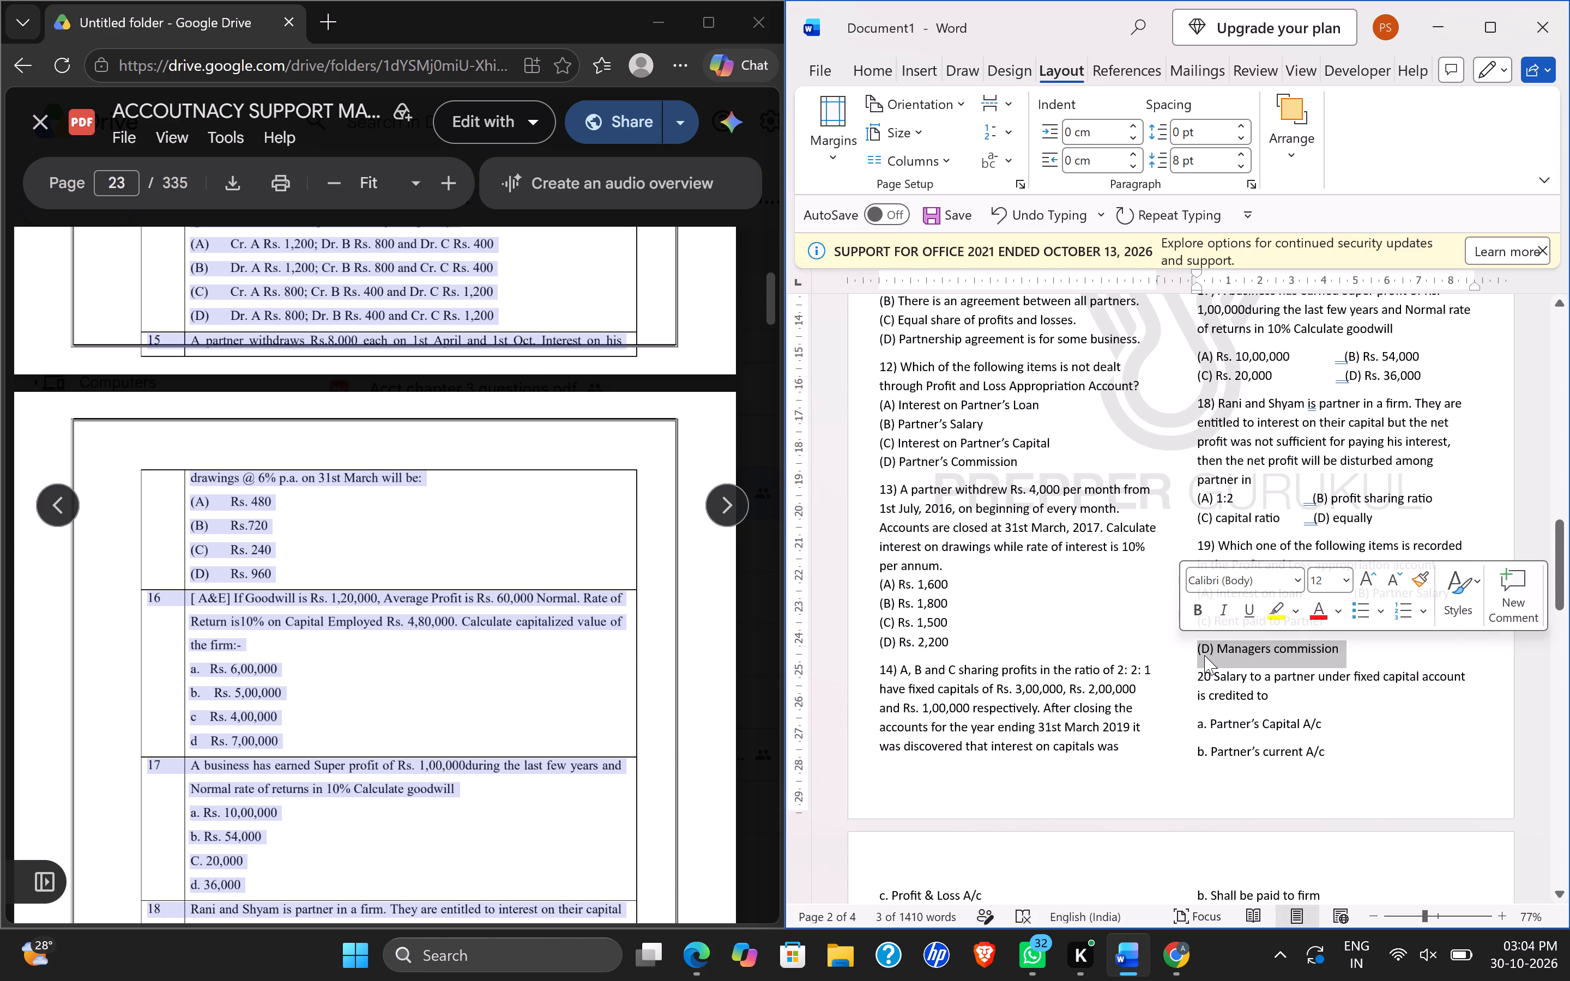
pyautogui.click(1195, 655)
pyautogui.press('BackSpace')
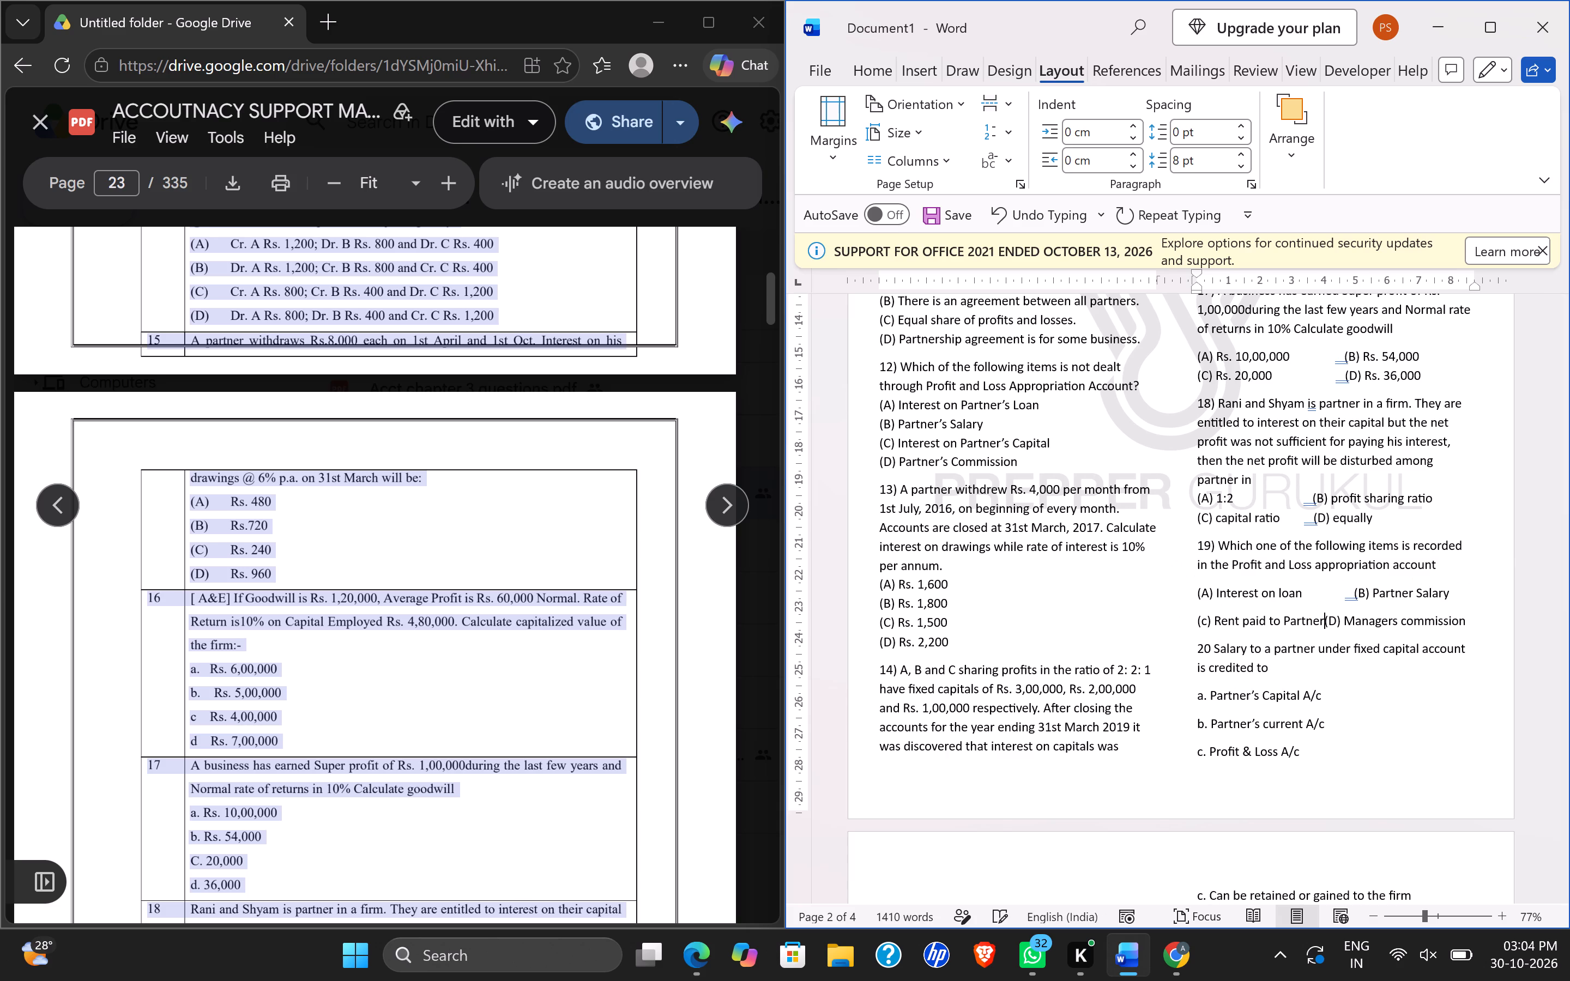
pyautogui.press('space')
pyautogui.press('space')
pyautogui.press('space')
pyautogui.press('space')
pyautogui.press('space')
pyautogui.press('space')
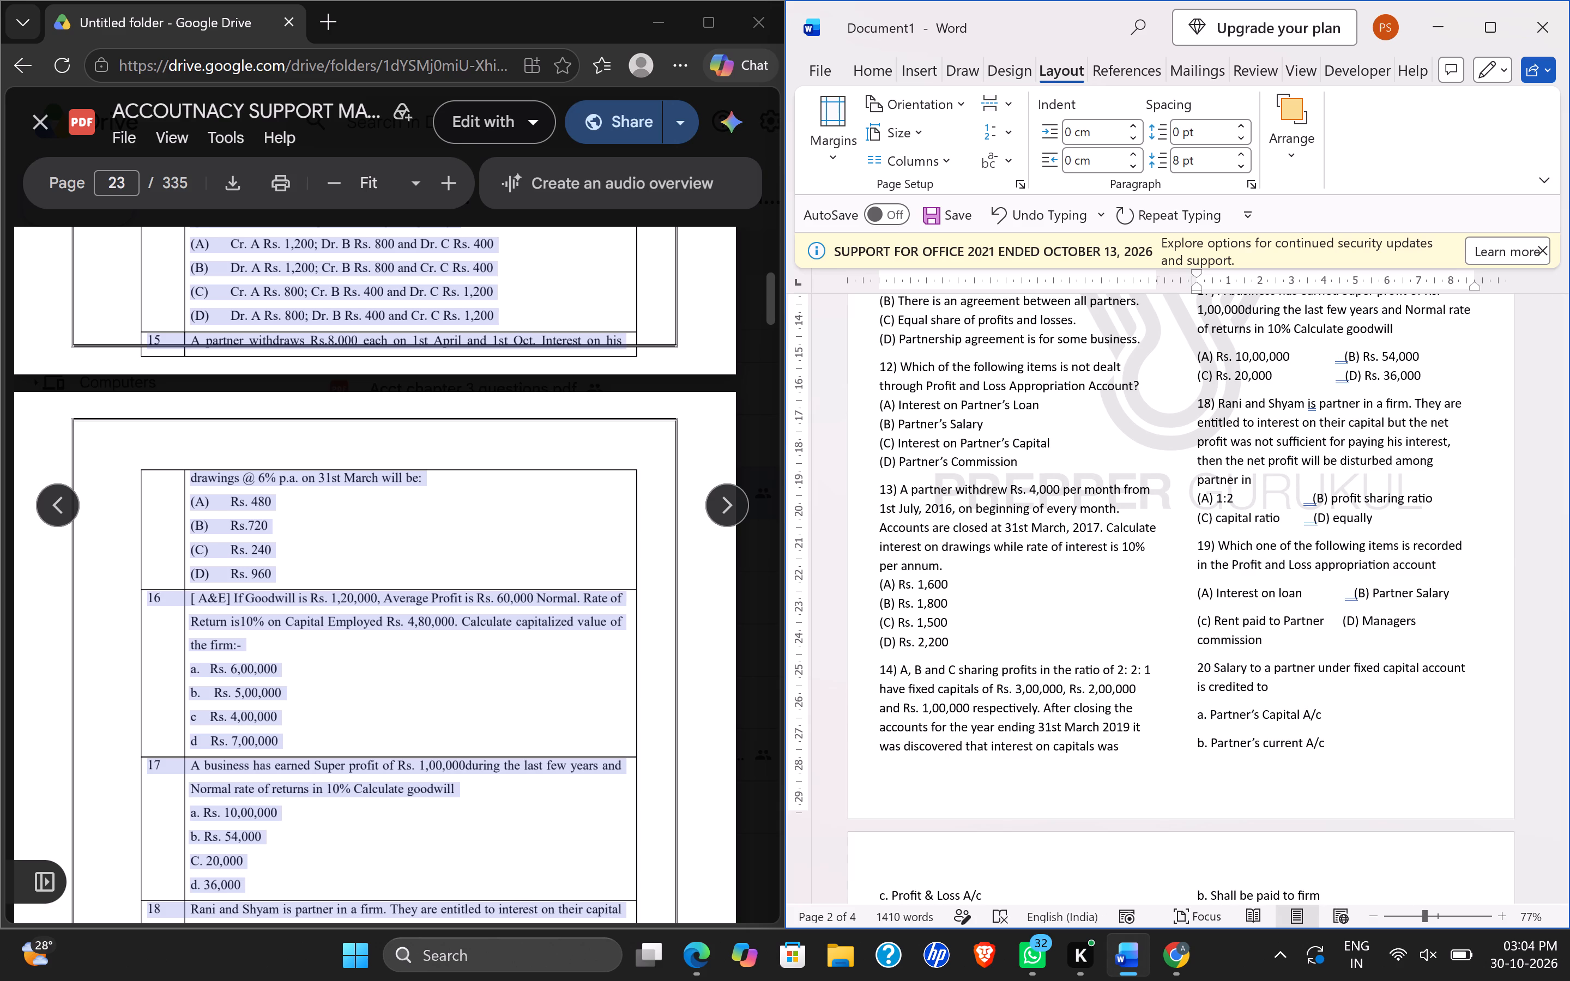
pyautogui.press('BackSpace')
pyautogui.press('BackSpace')
pyautogui.press('BackSpace')
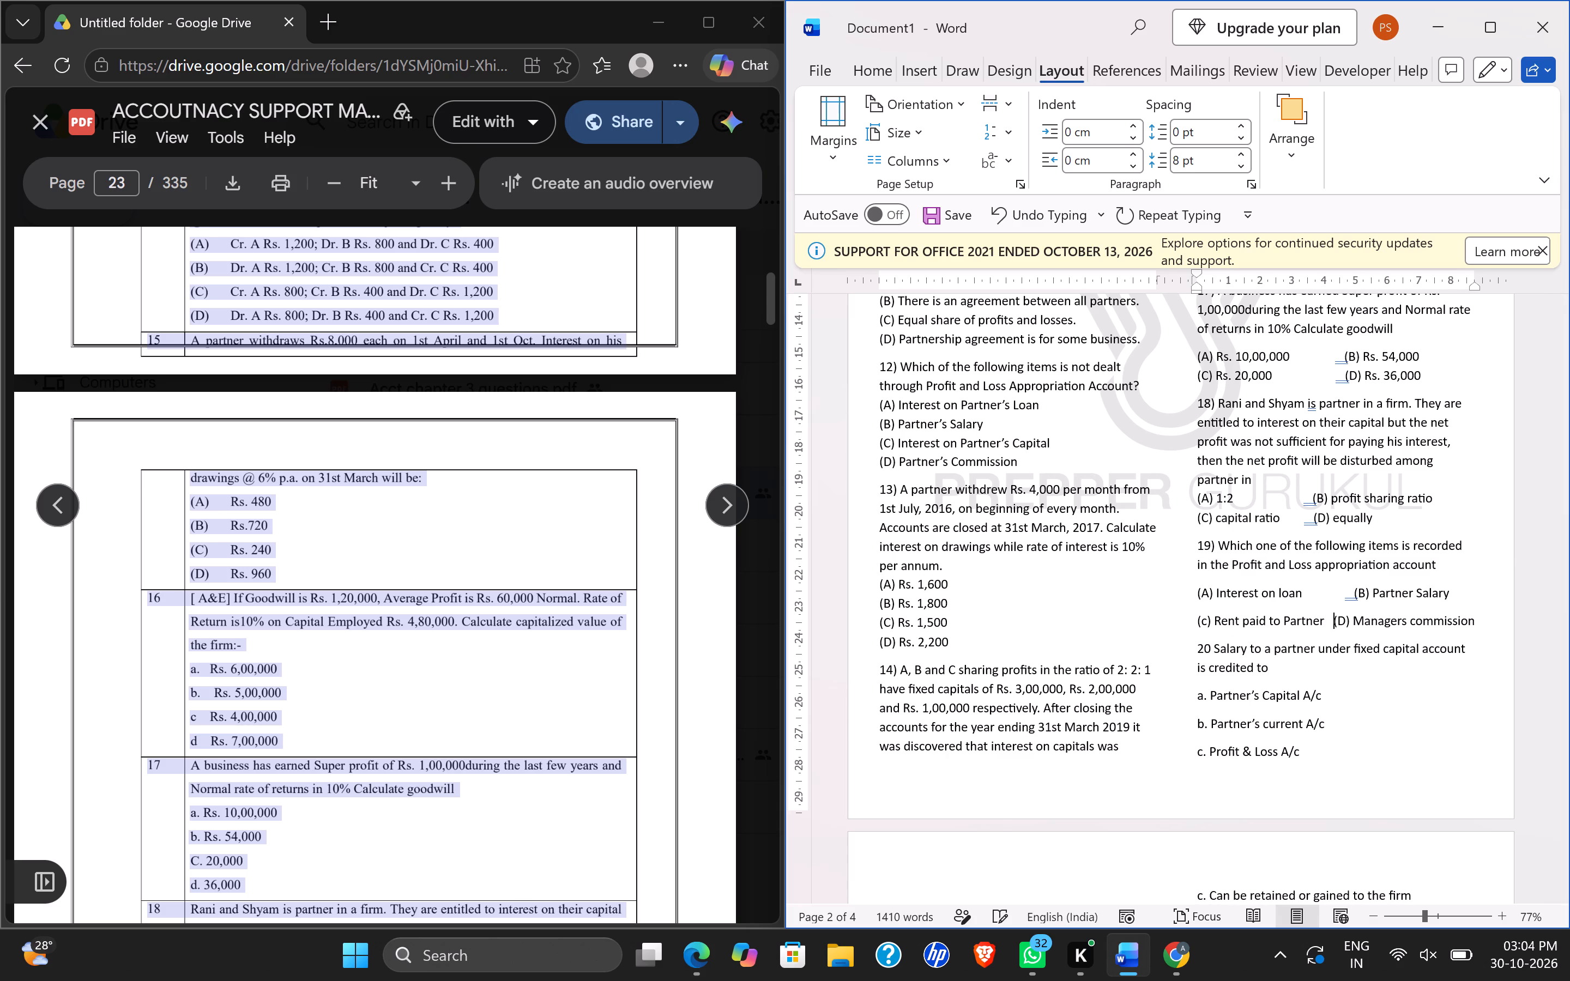
# Narrow the gap of spaces between question 19's options (A) and (B) so (B) roughly aligns with (D) below.
pyautogui.click(1347, 594)
pyautogui.press('Right')
pyautogui.press('Right')
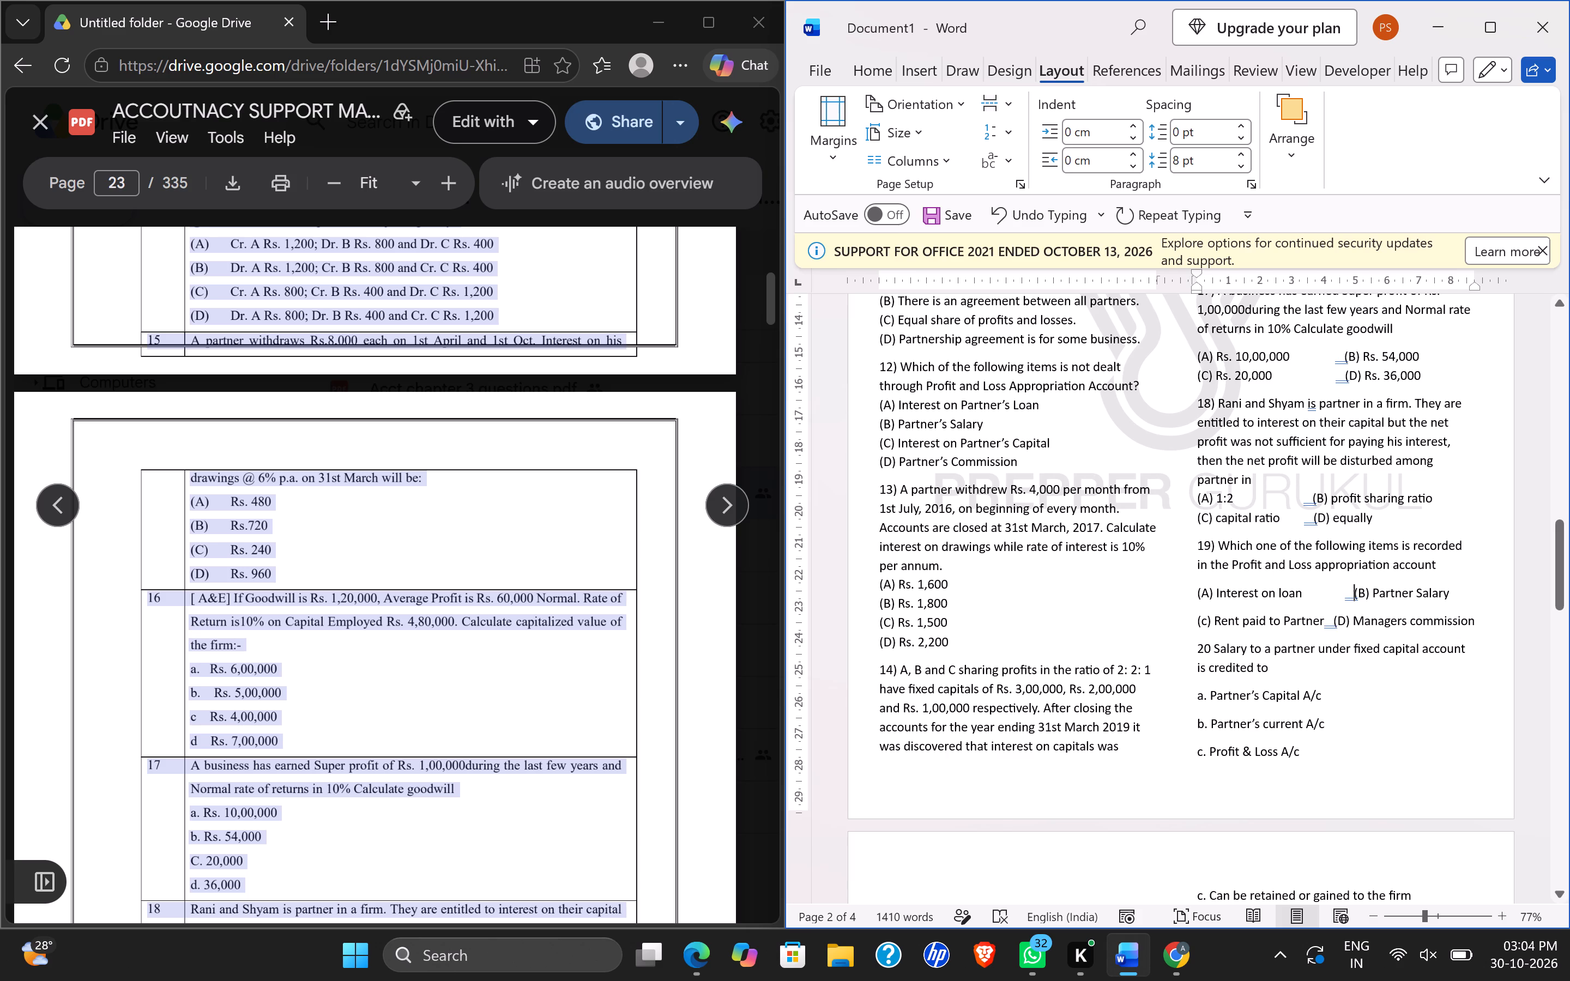
pyautogui.press('BackSpace')
pyautogui.press('BackSpace')
pyautogui.press('BackSpace')
pyautogui.press('BackSpace')
pyautogui.press('BackSpace')
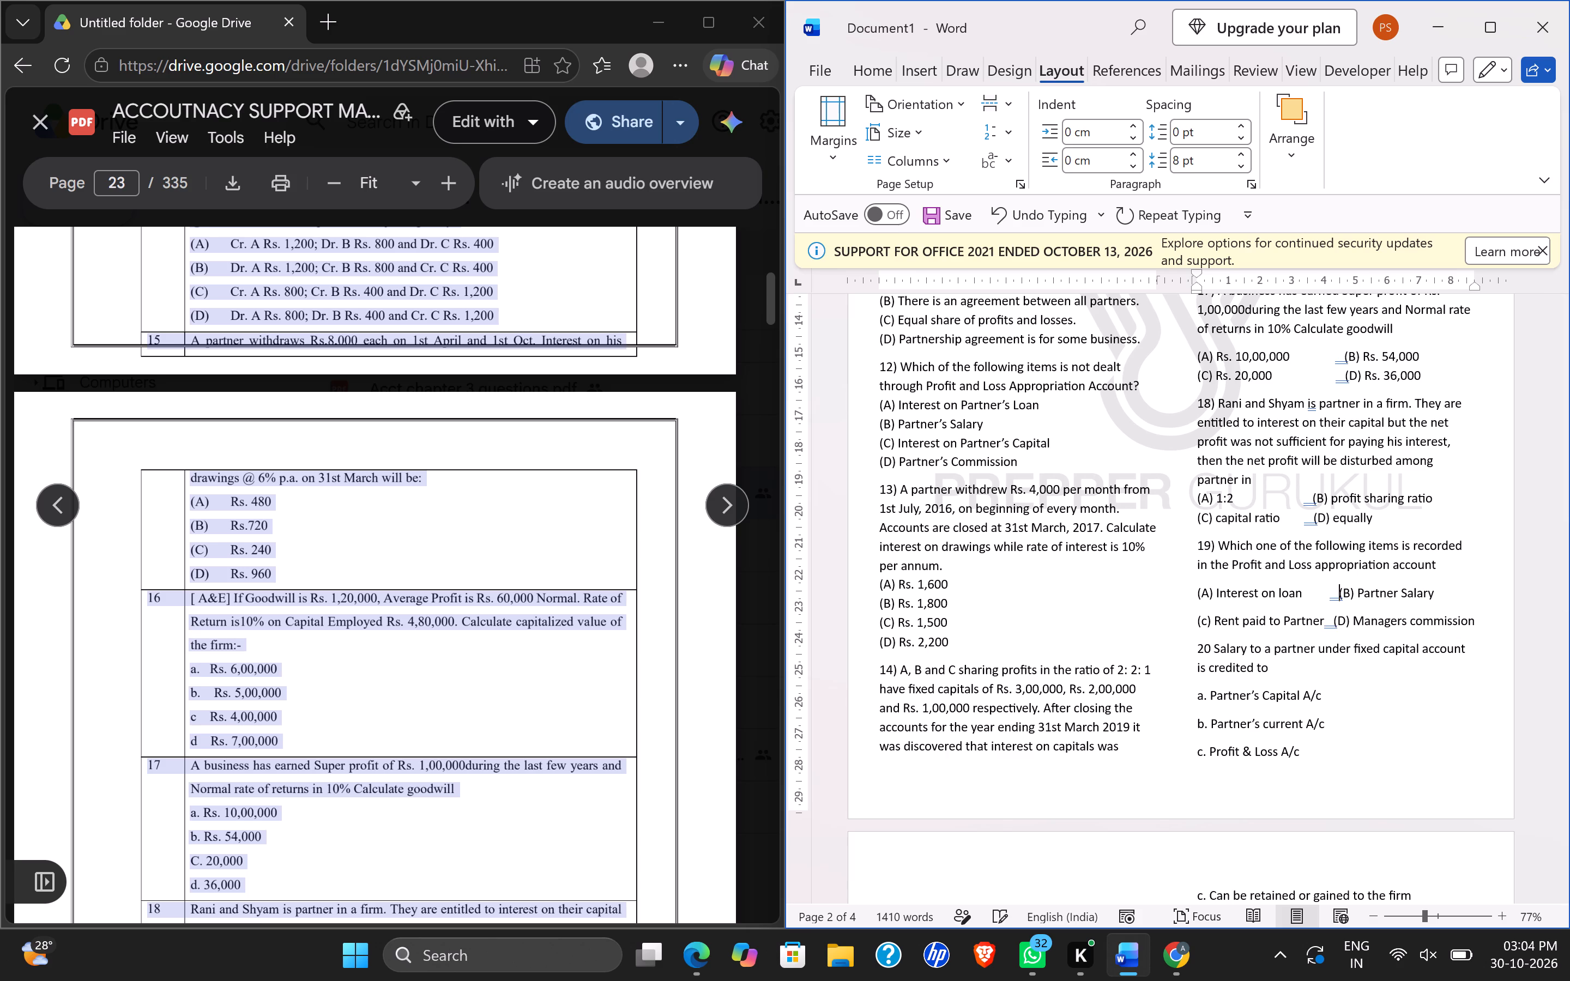
pyautogui.press('BackSpace')
pyautogui.press('BackSpace')
pyautogui.press('space')
# Change question 20's number to "20)".
pyautogui.click(1363, 738)
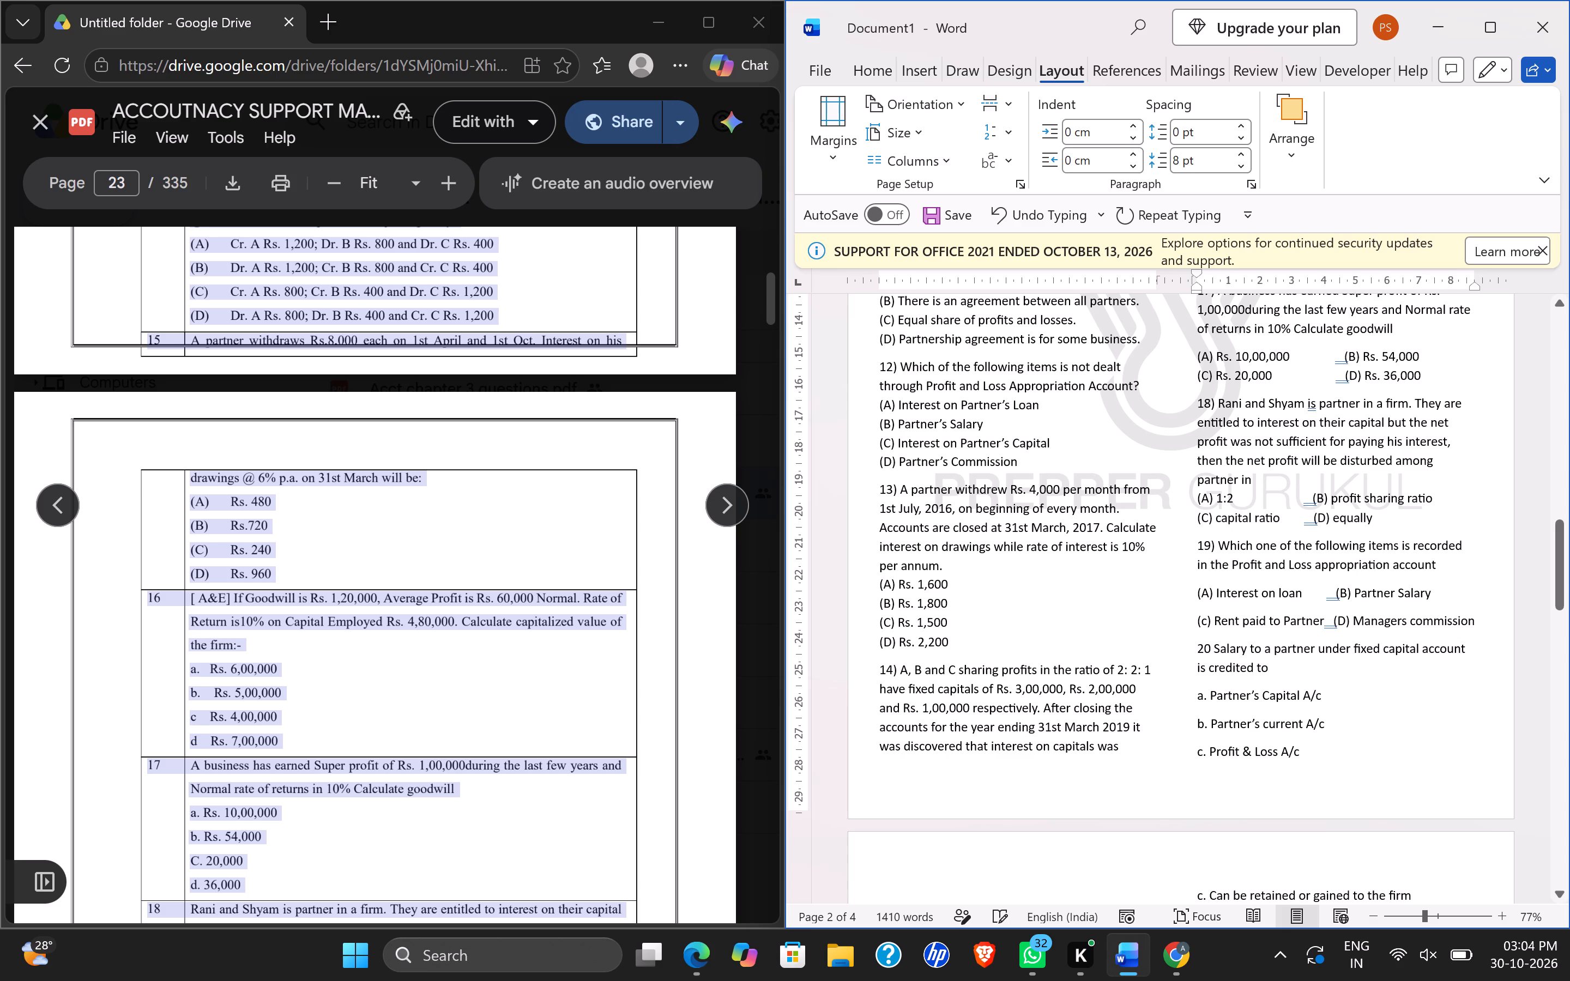
pyautogui.click(1209, 650)
pyautogui.hotkey('shift', ')')
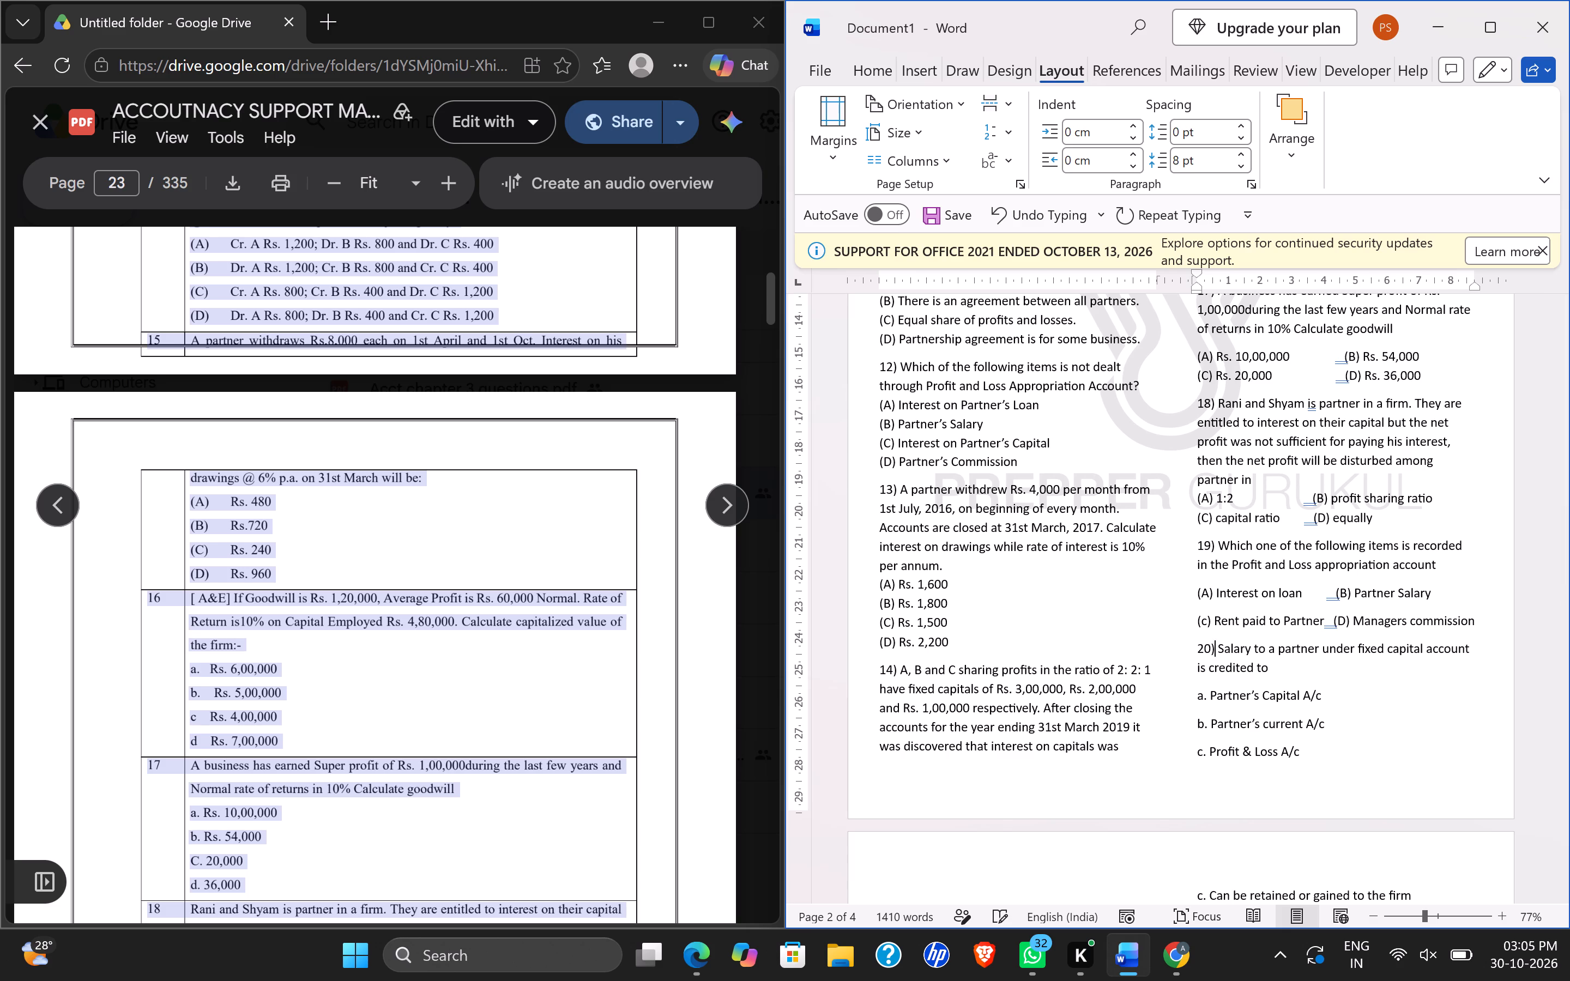
# Capitalise question 19's third option label as "(C)".
pyautogui.click(1197, 698)
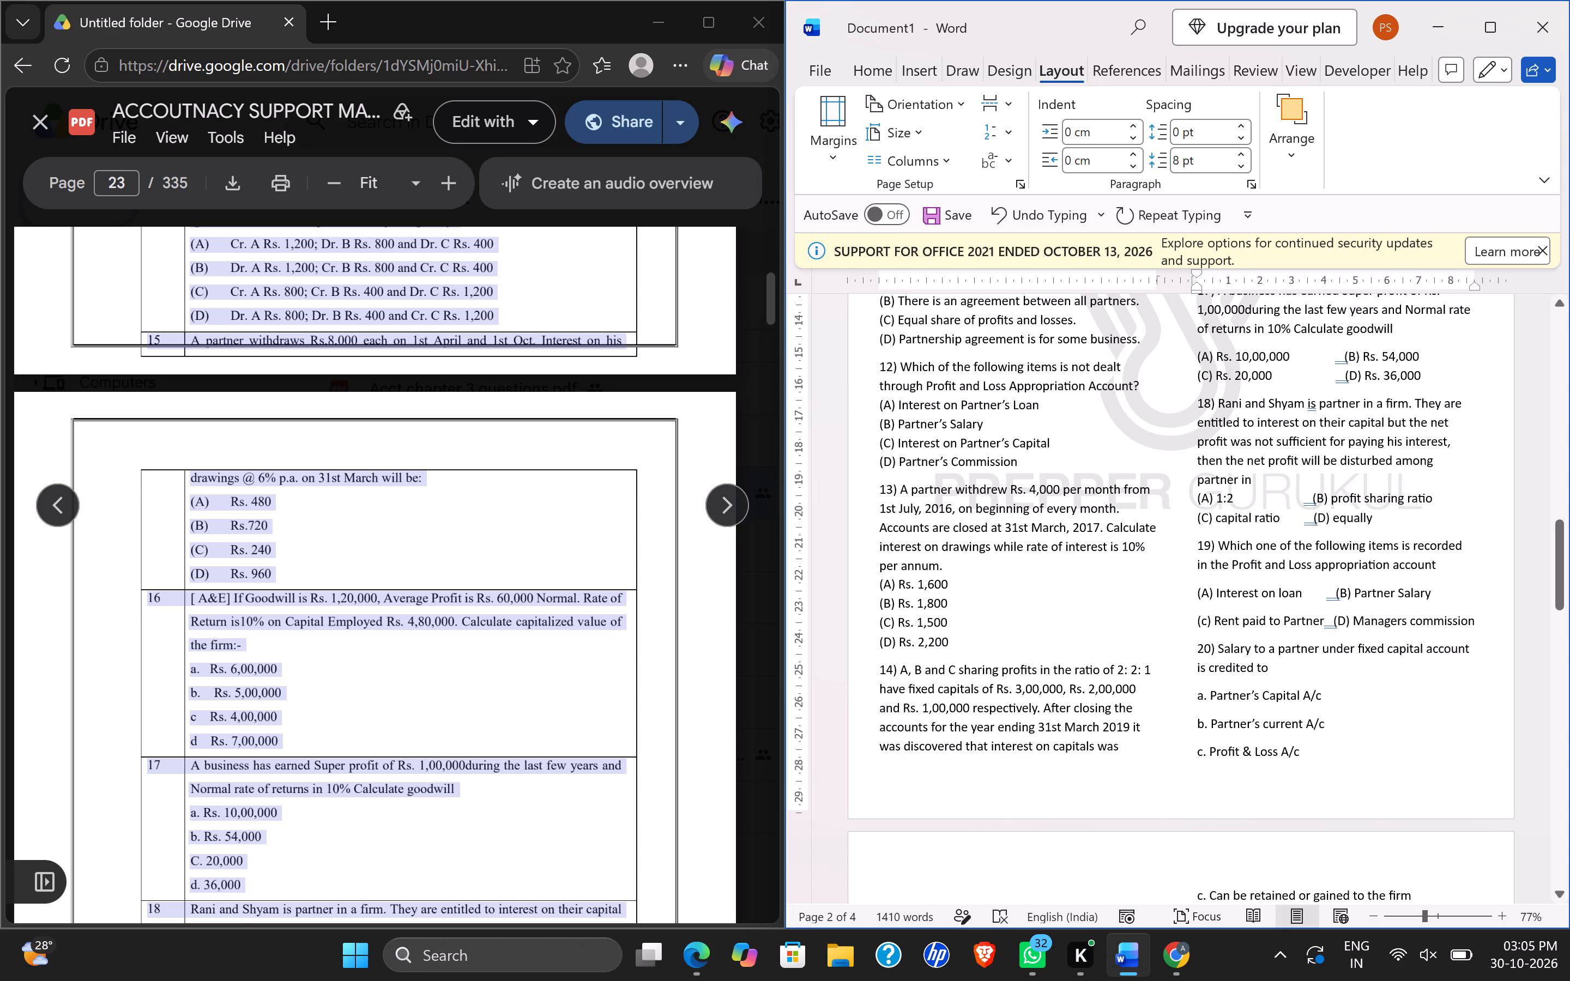
pyautogui.moveTo(1197, 591); pyautogui.dragTo(1453, 621)
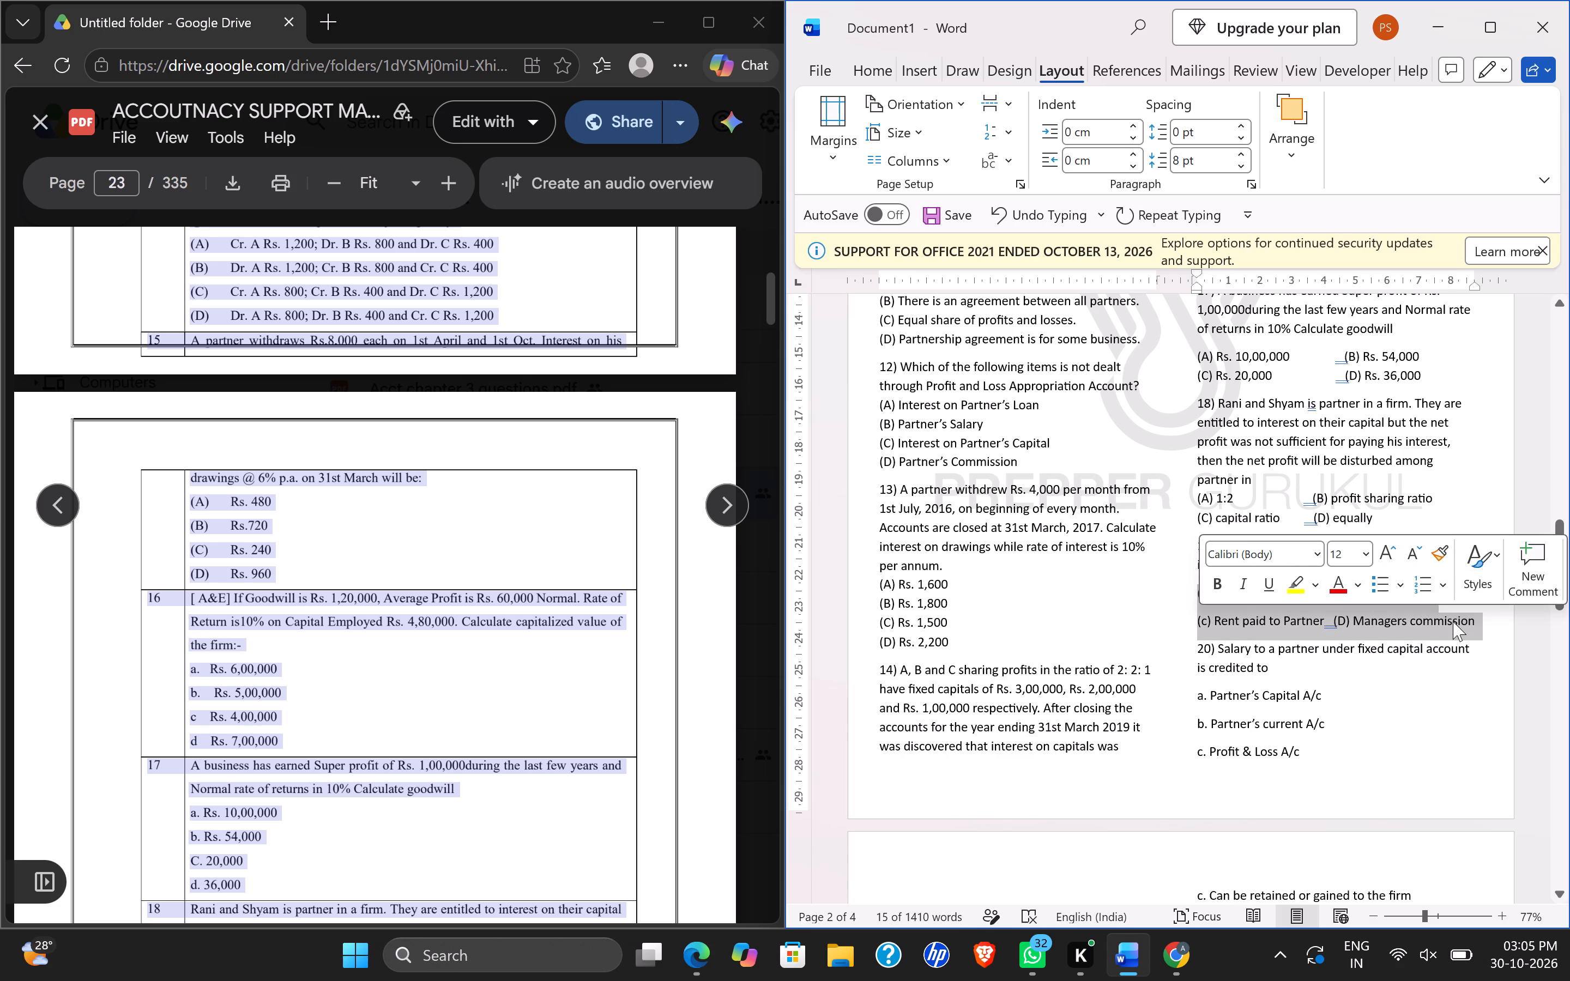
pyautogui.click(1357, 633)
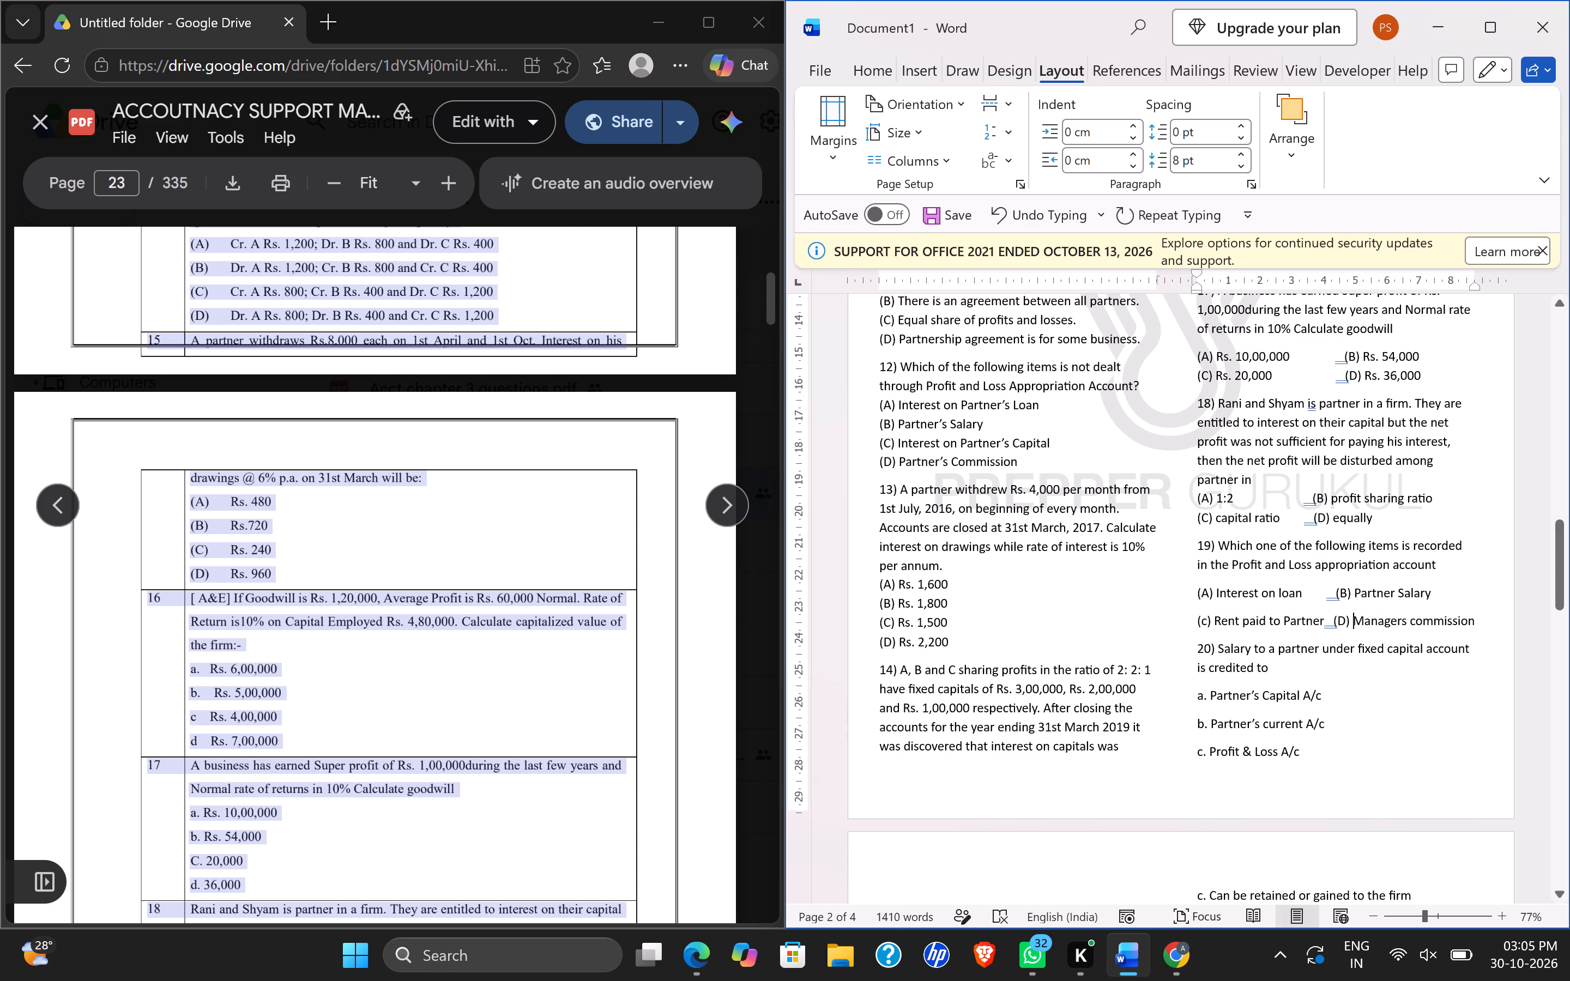
pyautogui.click(1205, 622)
pyautogui.press('BackSpace')
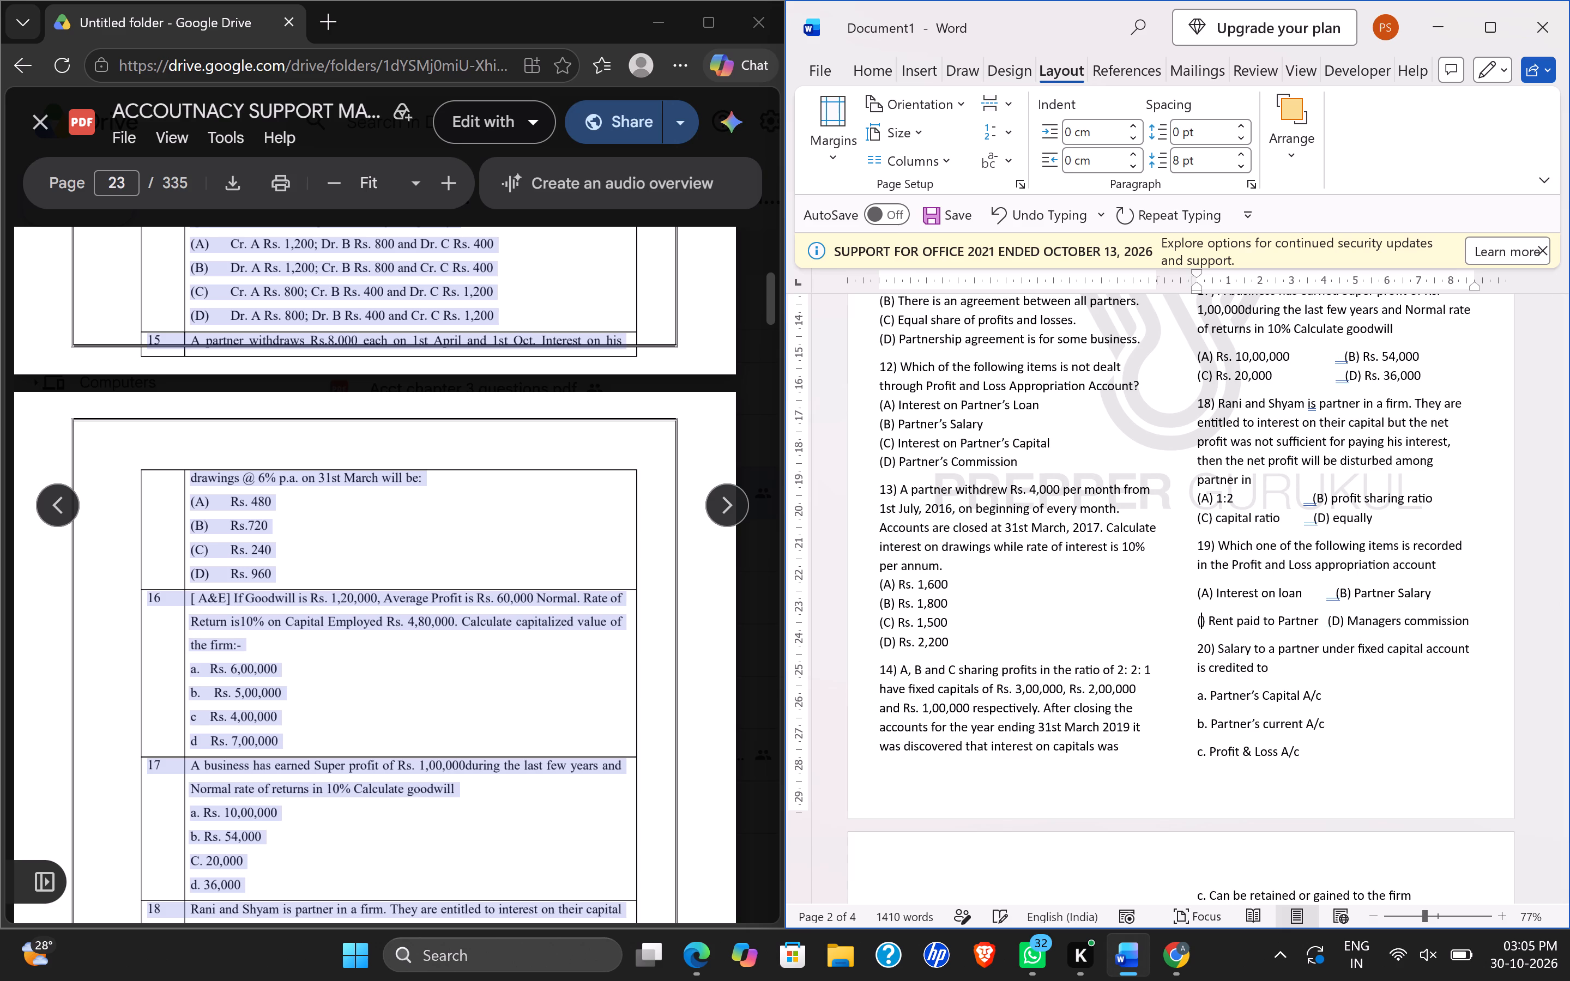
pyautogui.press('c')
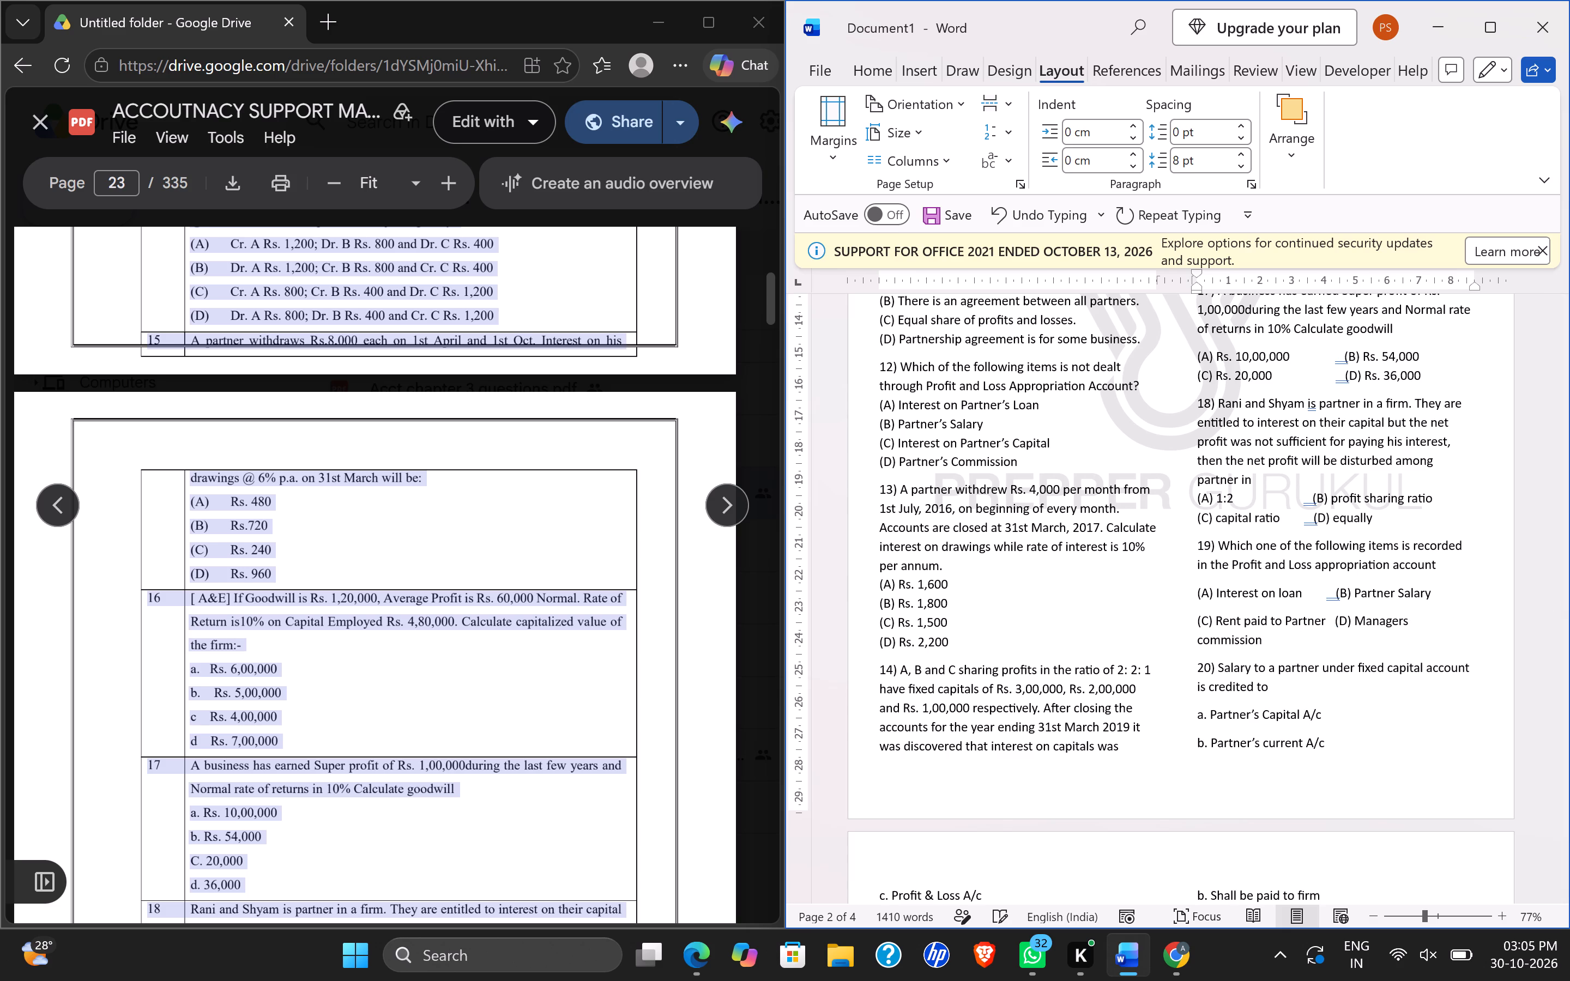
# Put question 19's option (D) on its own line below option (C) with a line break.
pyautogui.press('Down')
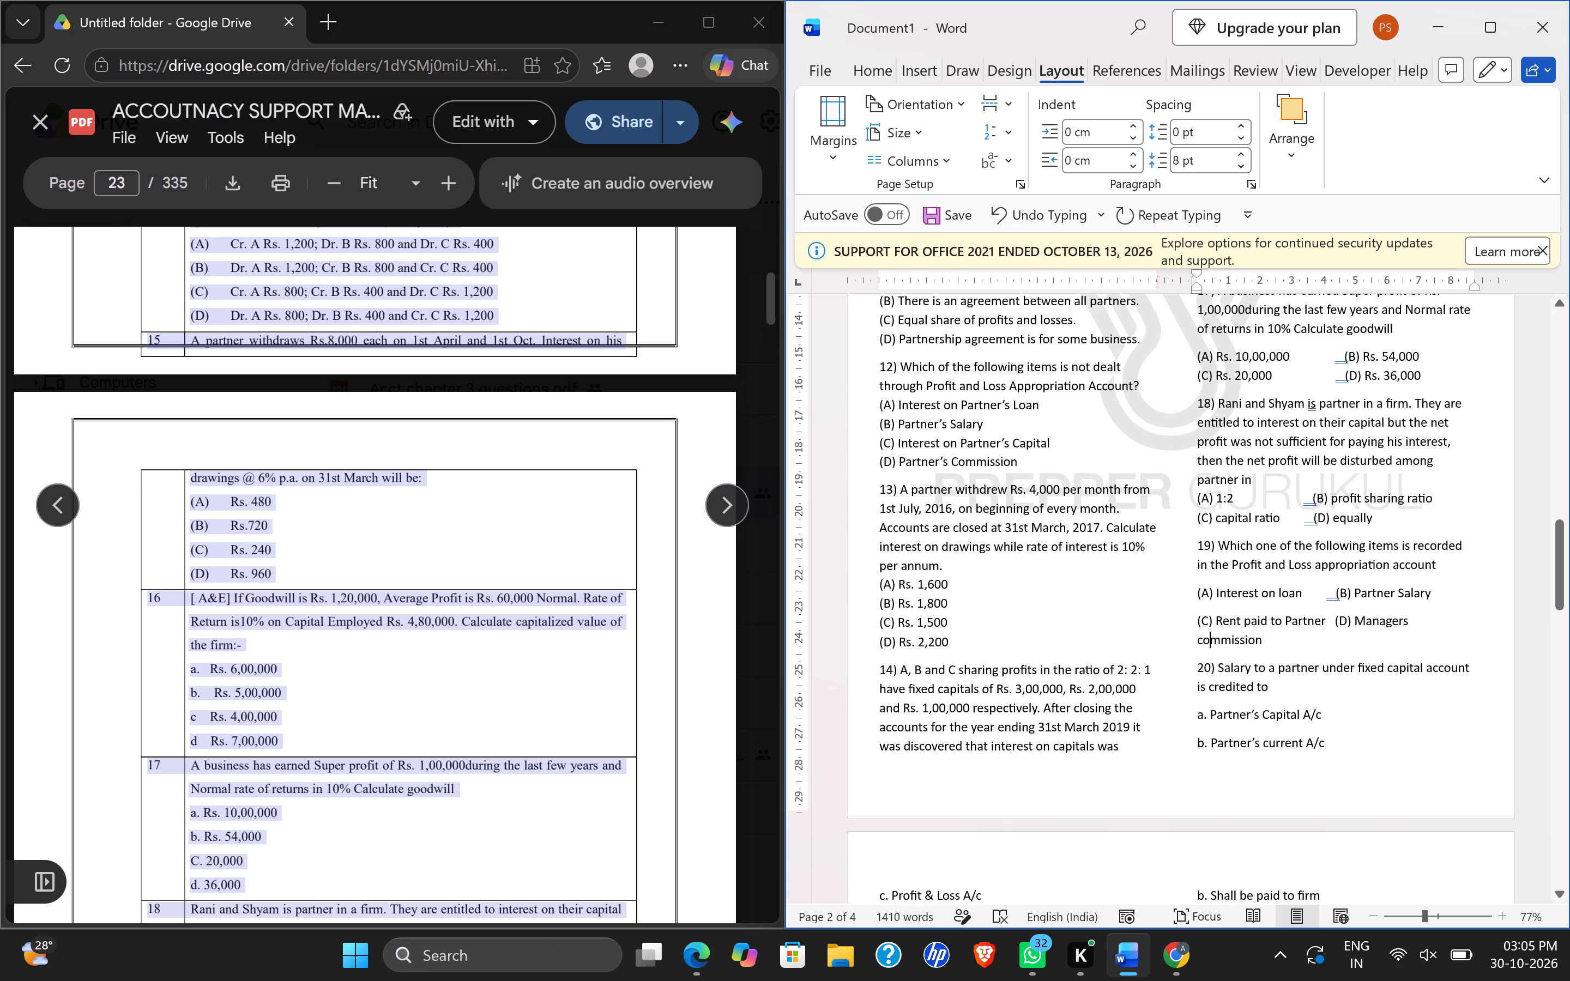
pyautogui.click(1331, 628)
pyautogui.press('Right')
pyautogui.hotkey('shift', 'Return')
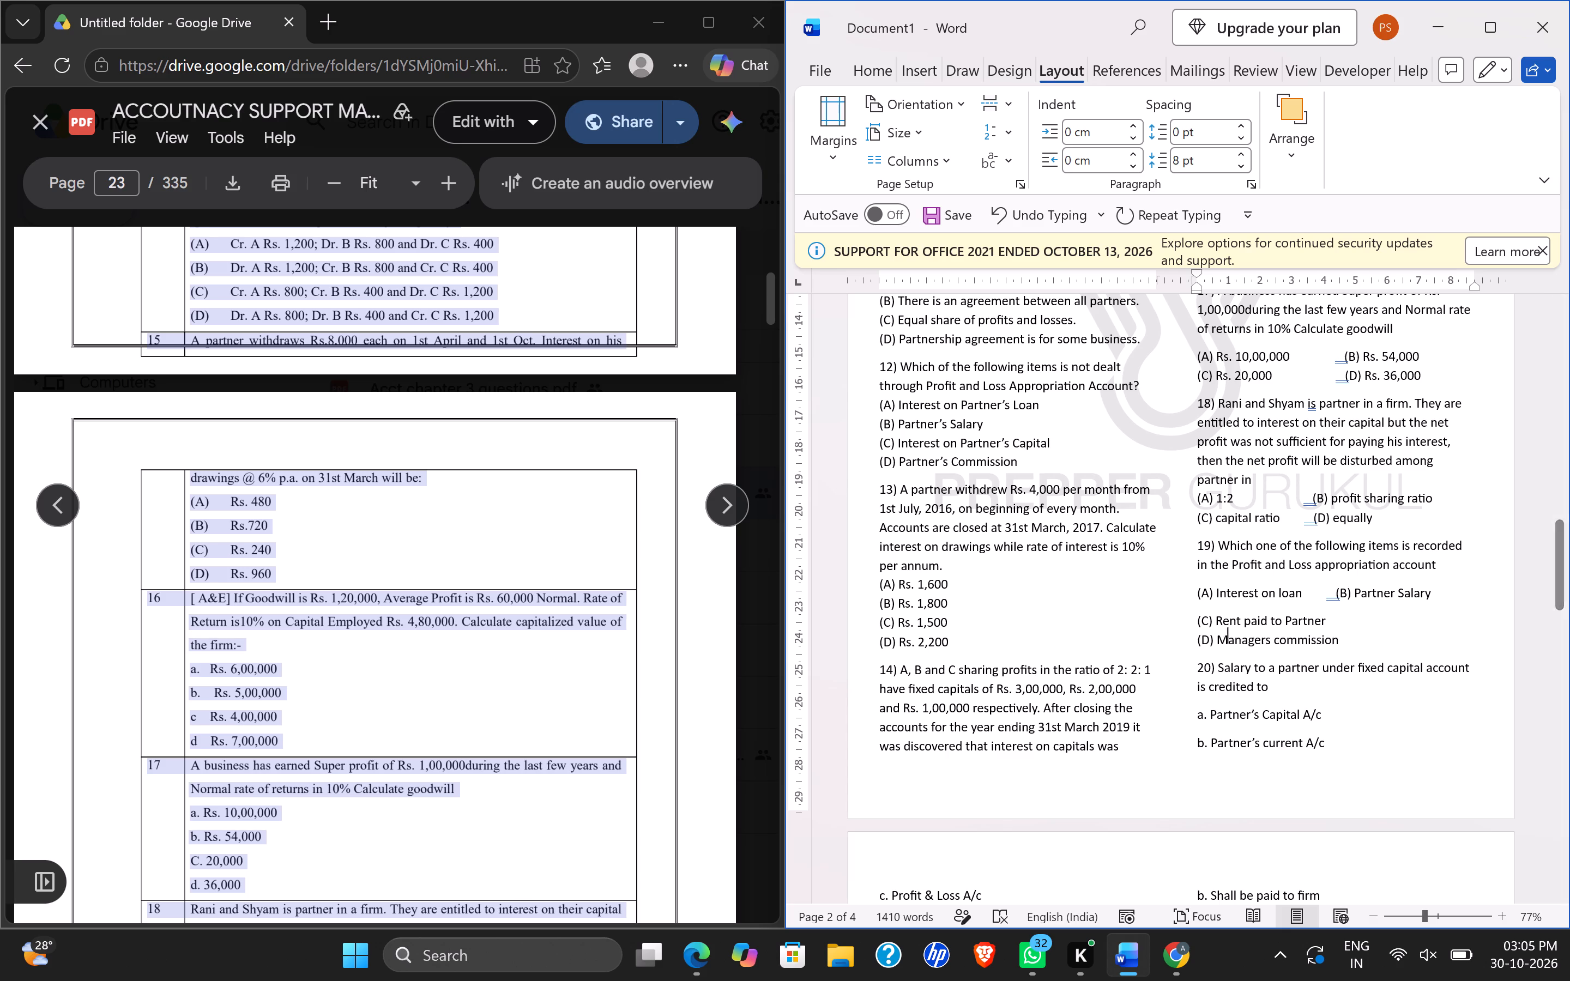
# Replace the paragraph breaks before question 19's "(C)" and "(A)" option lines with line breaks to close the gaps.
pyautogui.click(1195, 628)
pyautogui.press('\\')
pyautogui.press('BackSpace')
pyautogui.press('BackSpace')
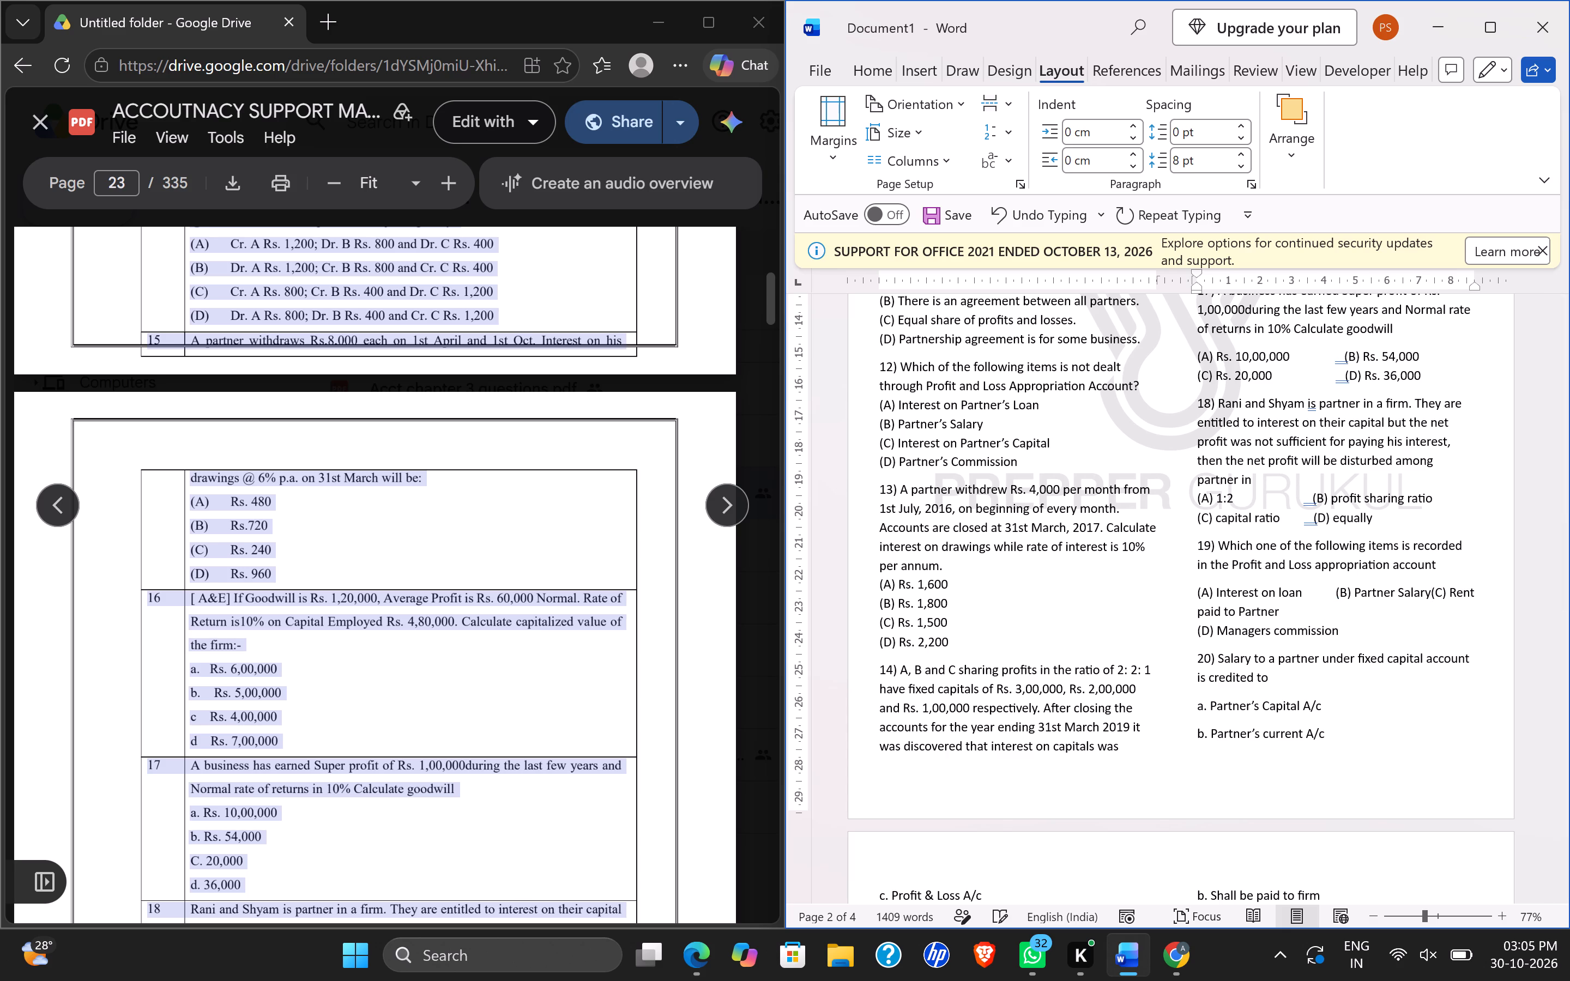
pyautogui.hotkey('shift', 'Return')
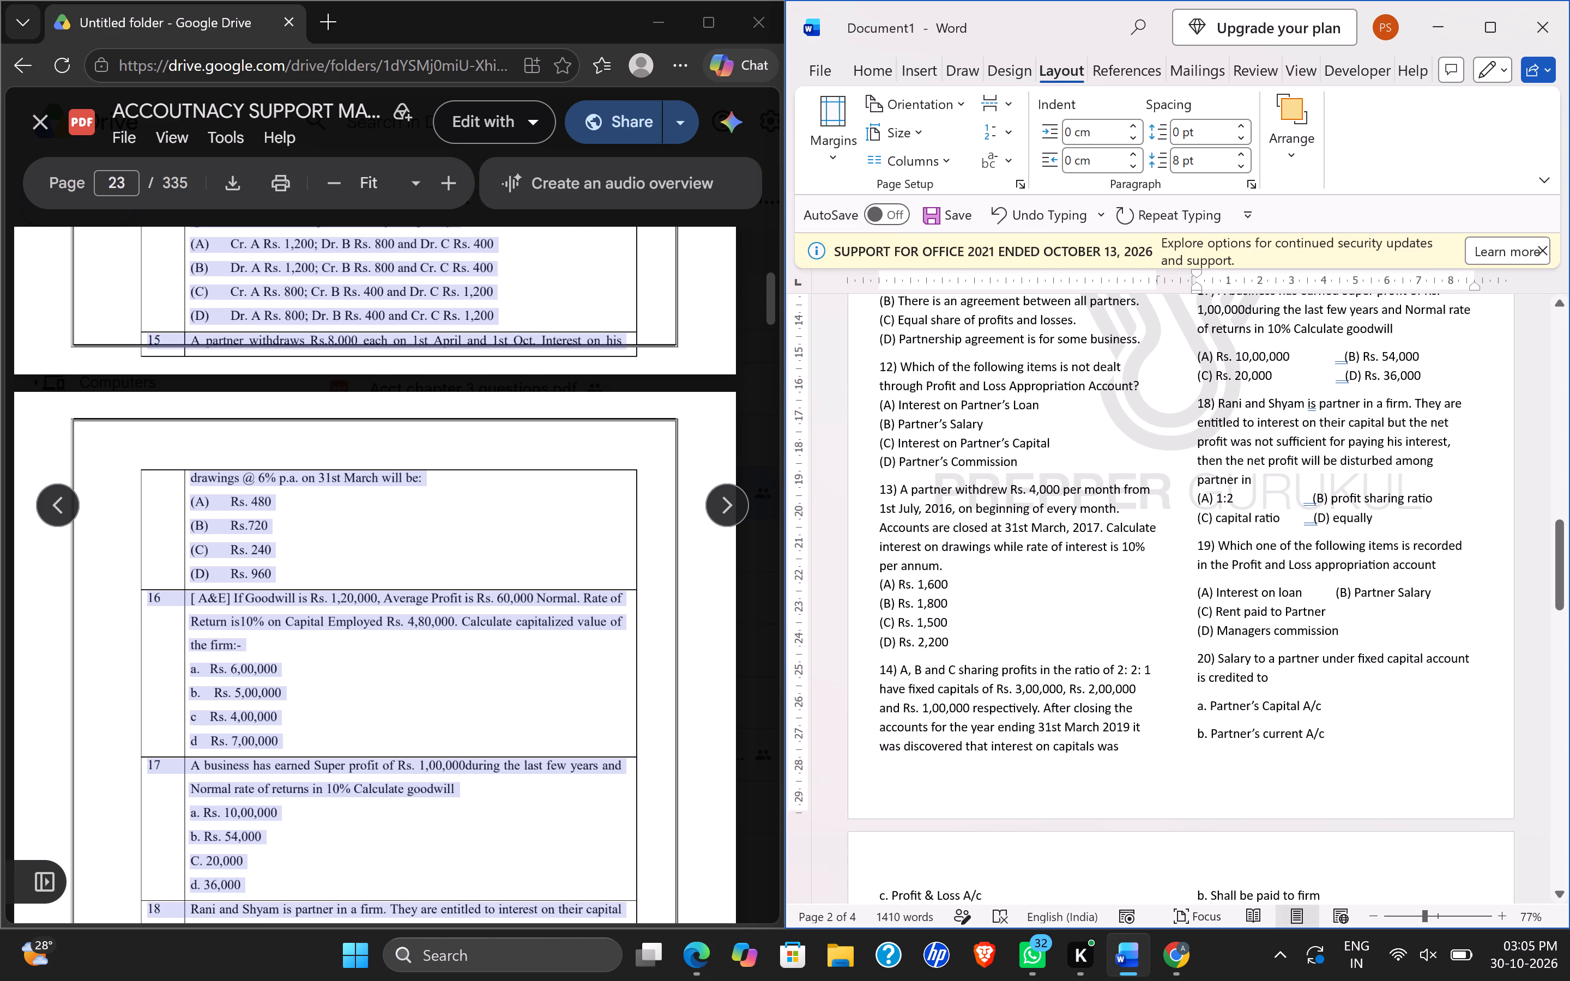
pyautogui.click(1183, 597)
pyautogui.click(1196, 597)
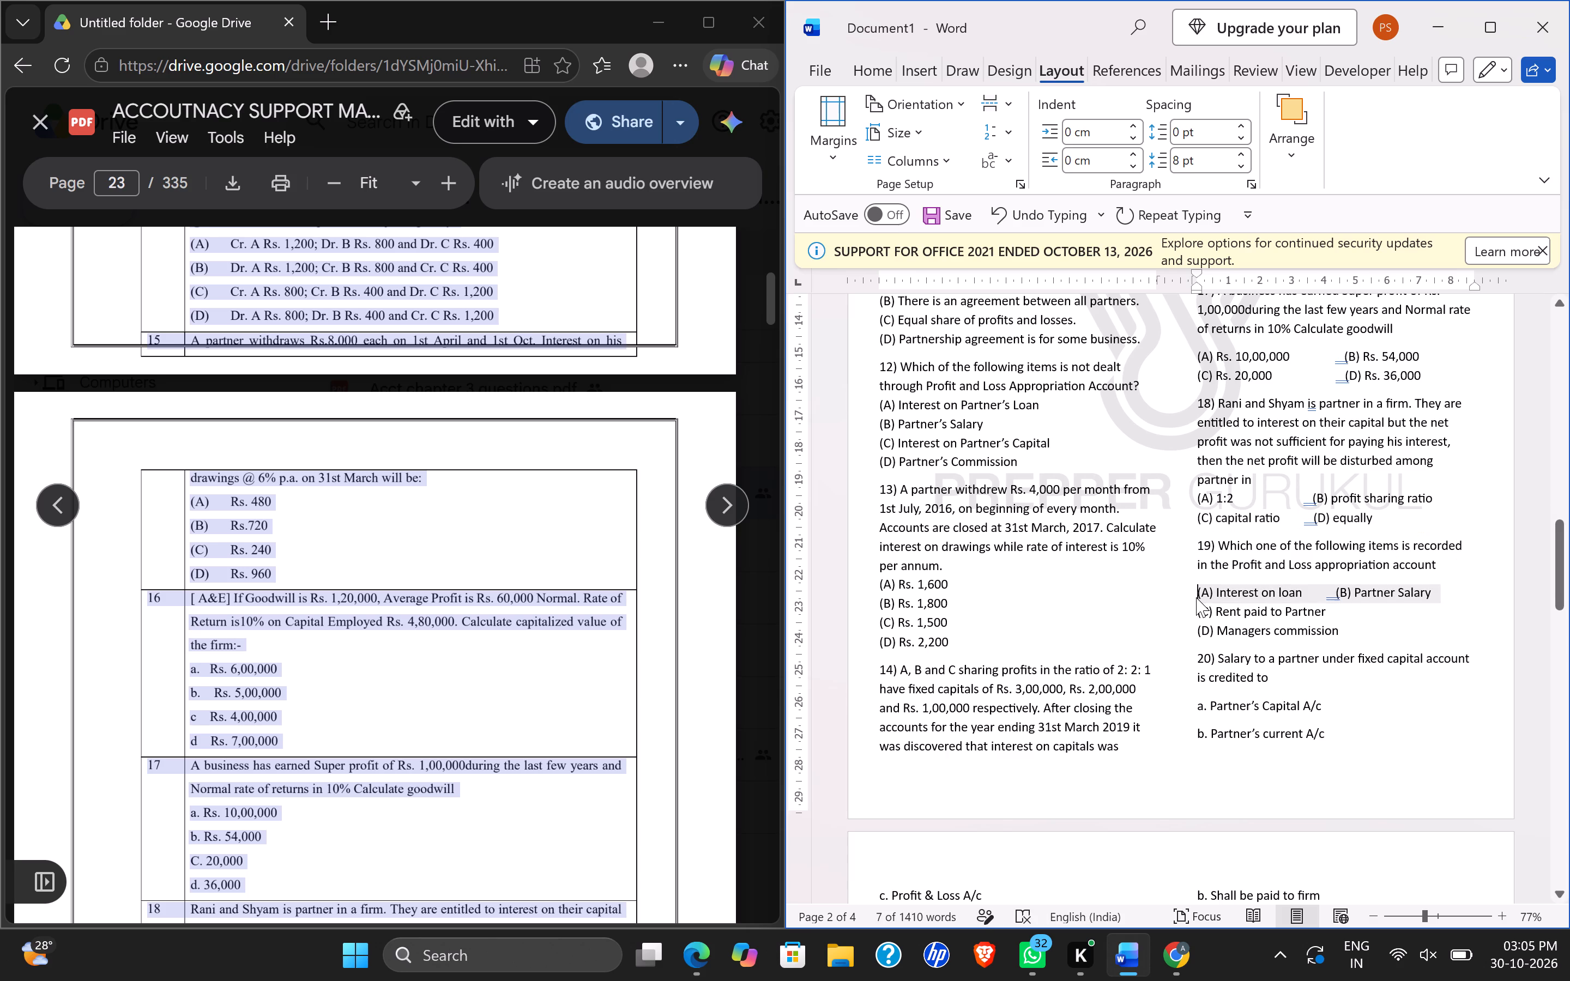
pyautogui.press('BackSpace')
pyautogui.hotkey('shift', 'Return')
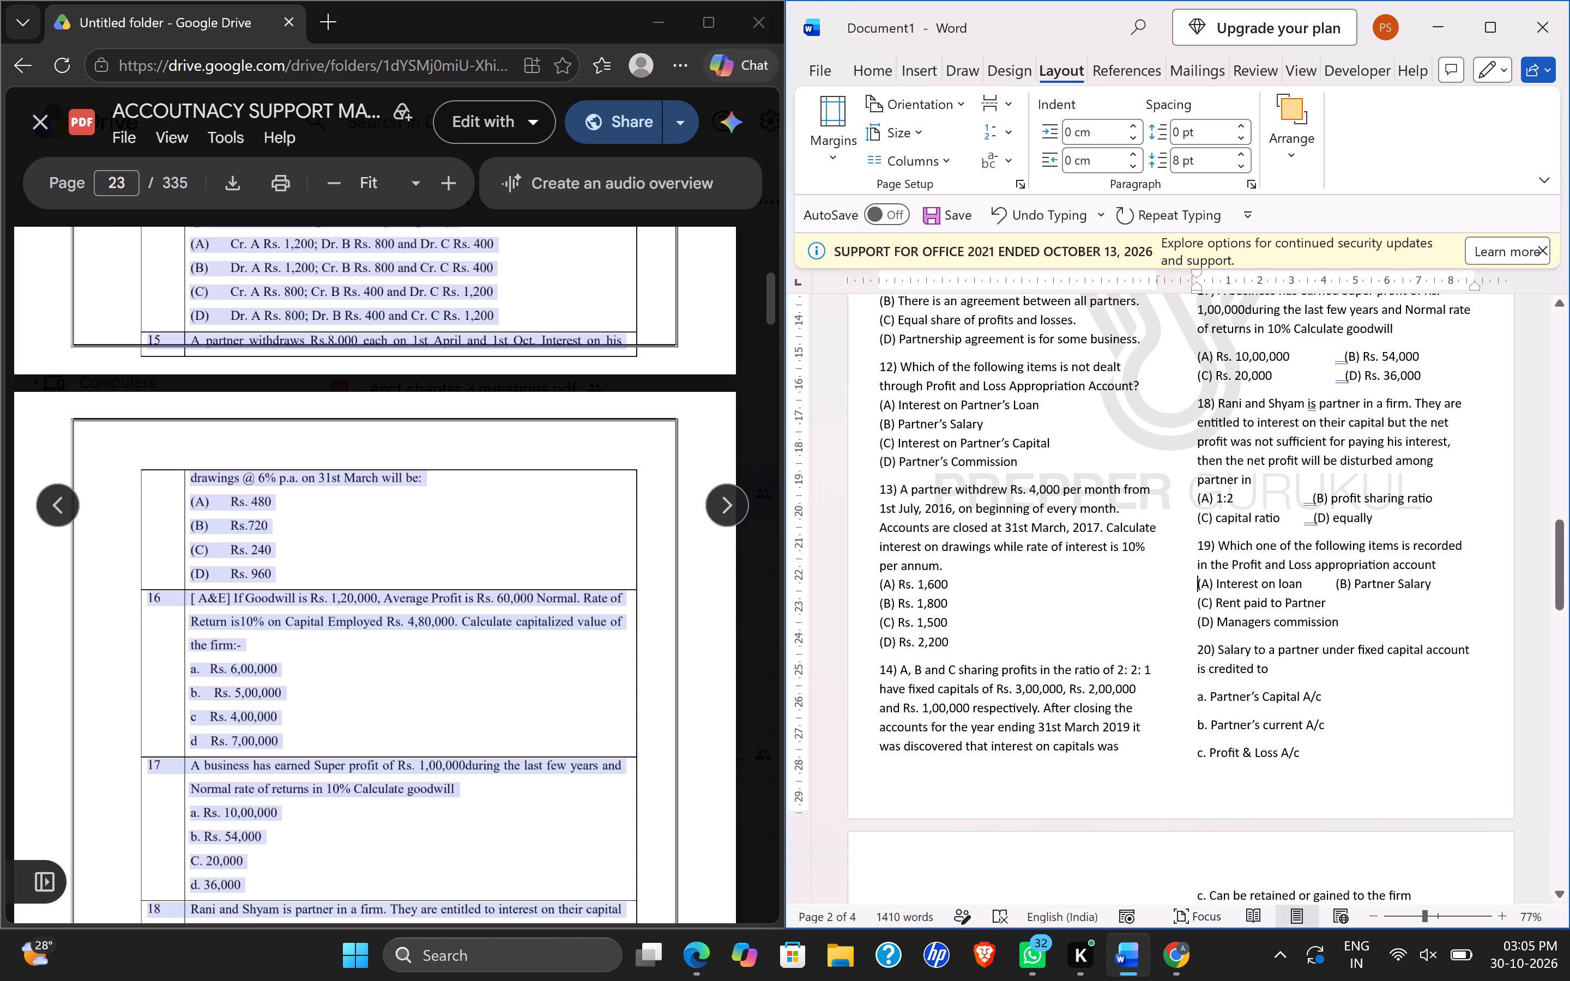
# Relabel question 20's first option as "(A)" and put it directly below the question text with a line break instead of a paragraph break.
pyautogui.click(1200, 699)
pyautogui.press('Right')
pyautogui.press('BackSpace')
pyautogui.press('BackSpace')
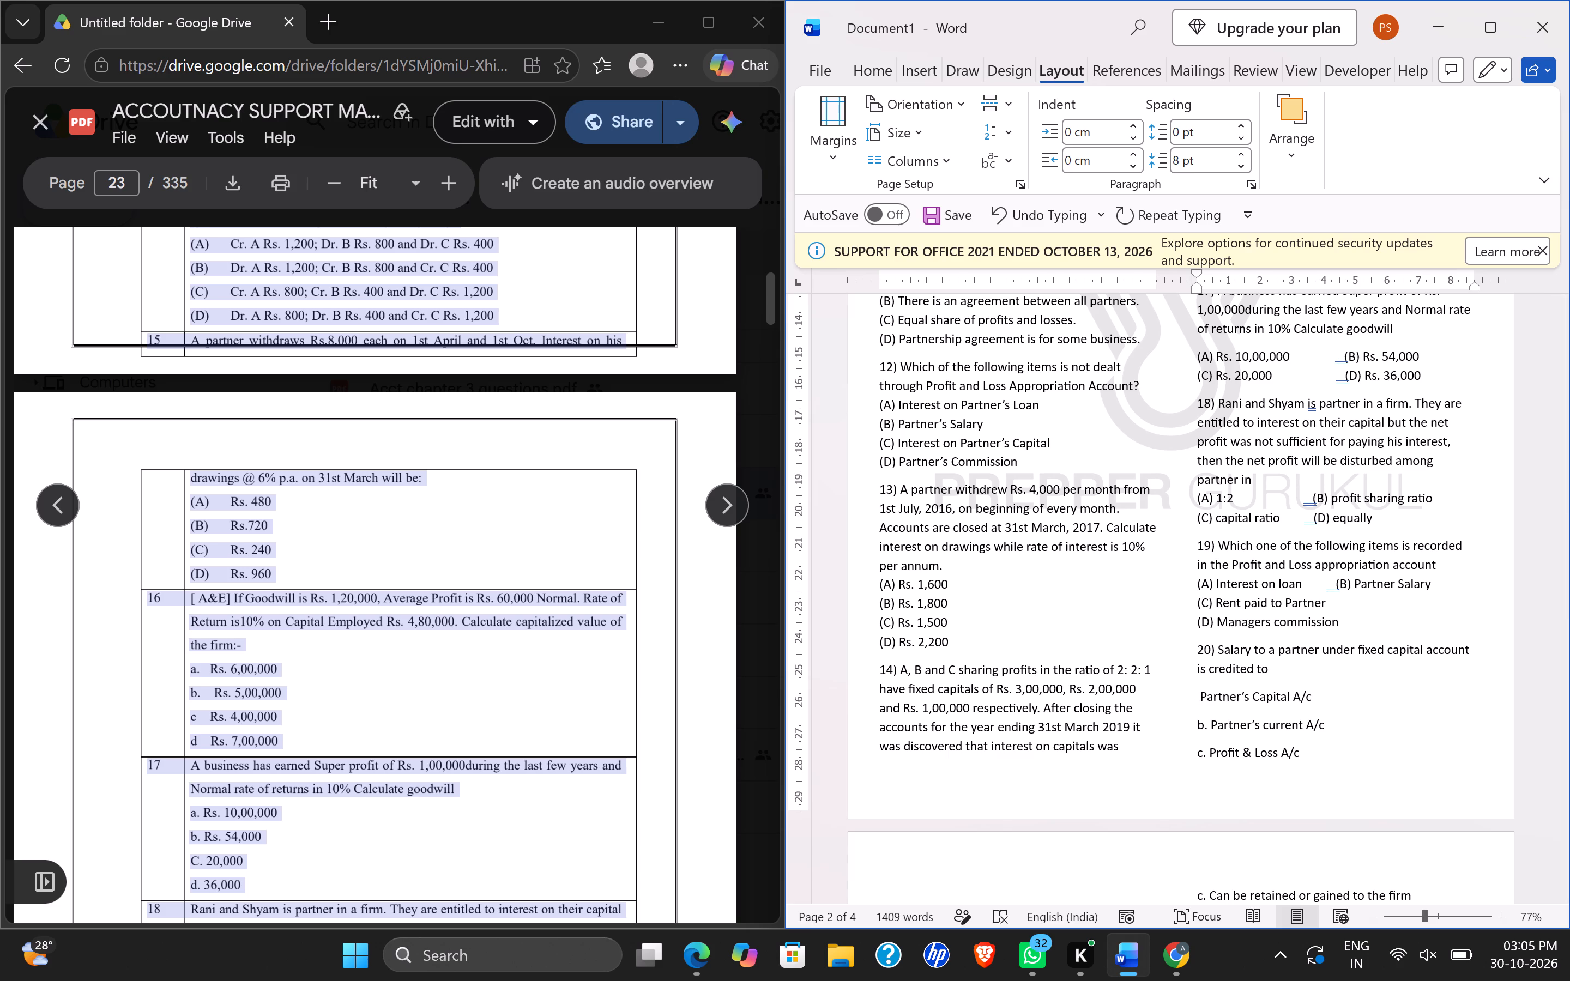
pyautogui.hotkey('shift', '(')
pyautogui.hotkey('shift', 'a')
pyautogui.press('BackSpace')
pyautogui.press('a')
pyautogui.hotkey('shift', ')')
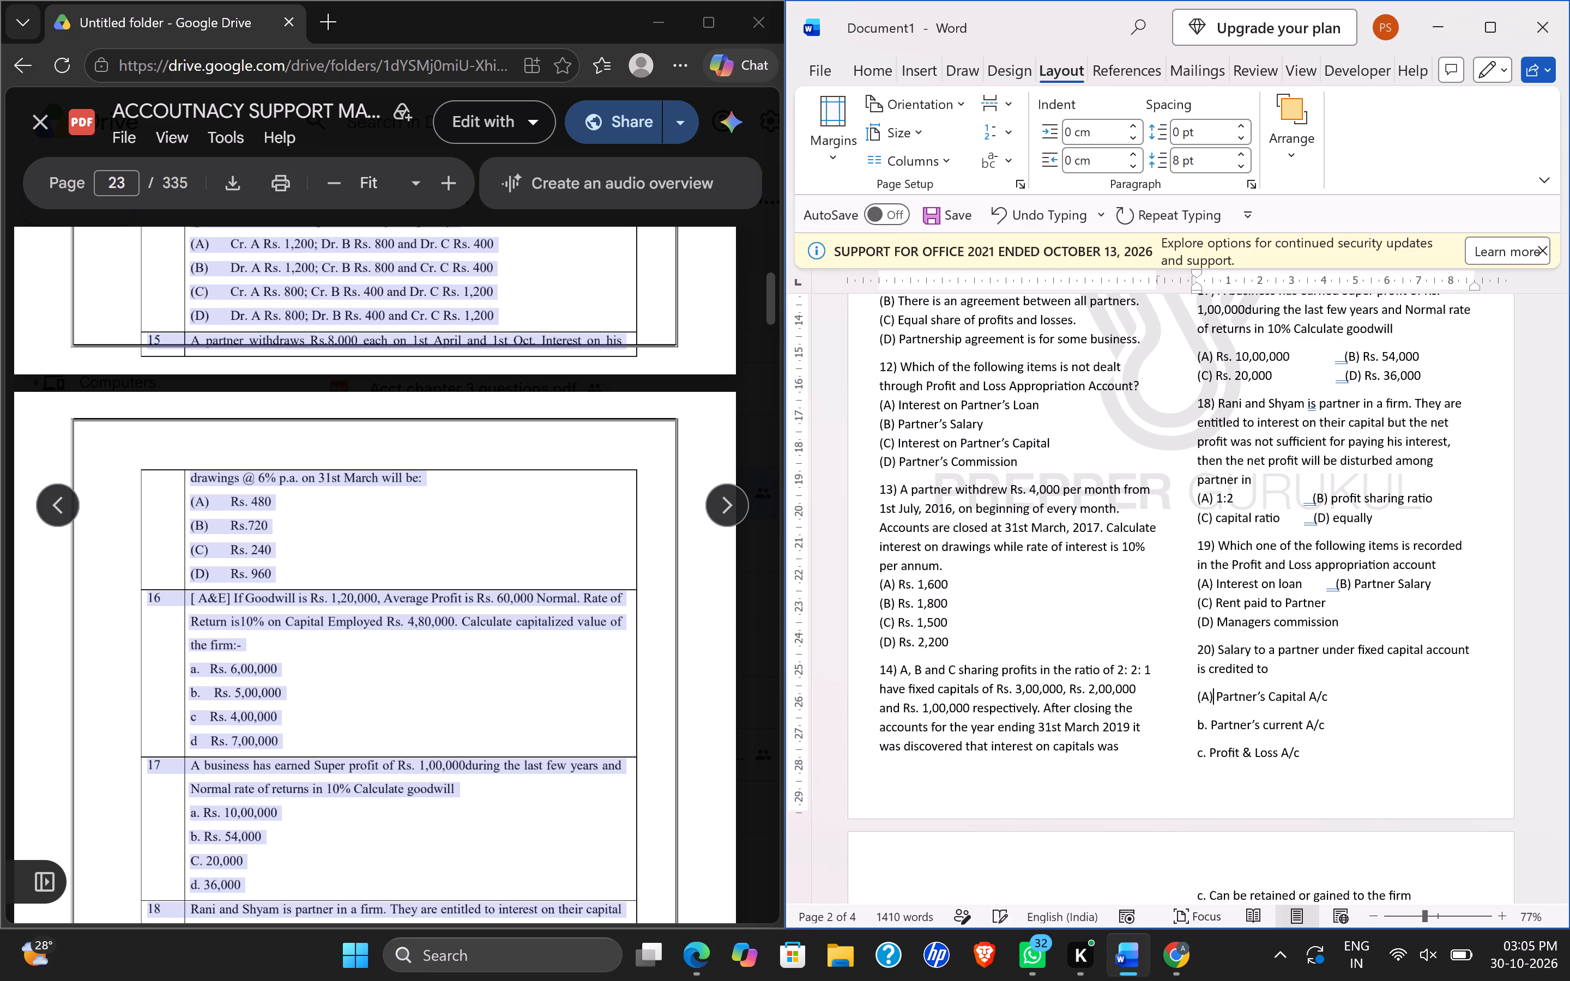
pyautogui.press('Left')
pyautogui.press('Left')
pyautogui.press('Left')
pyautogui.press('BackSpace')
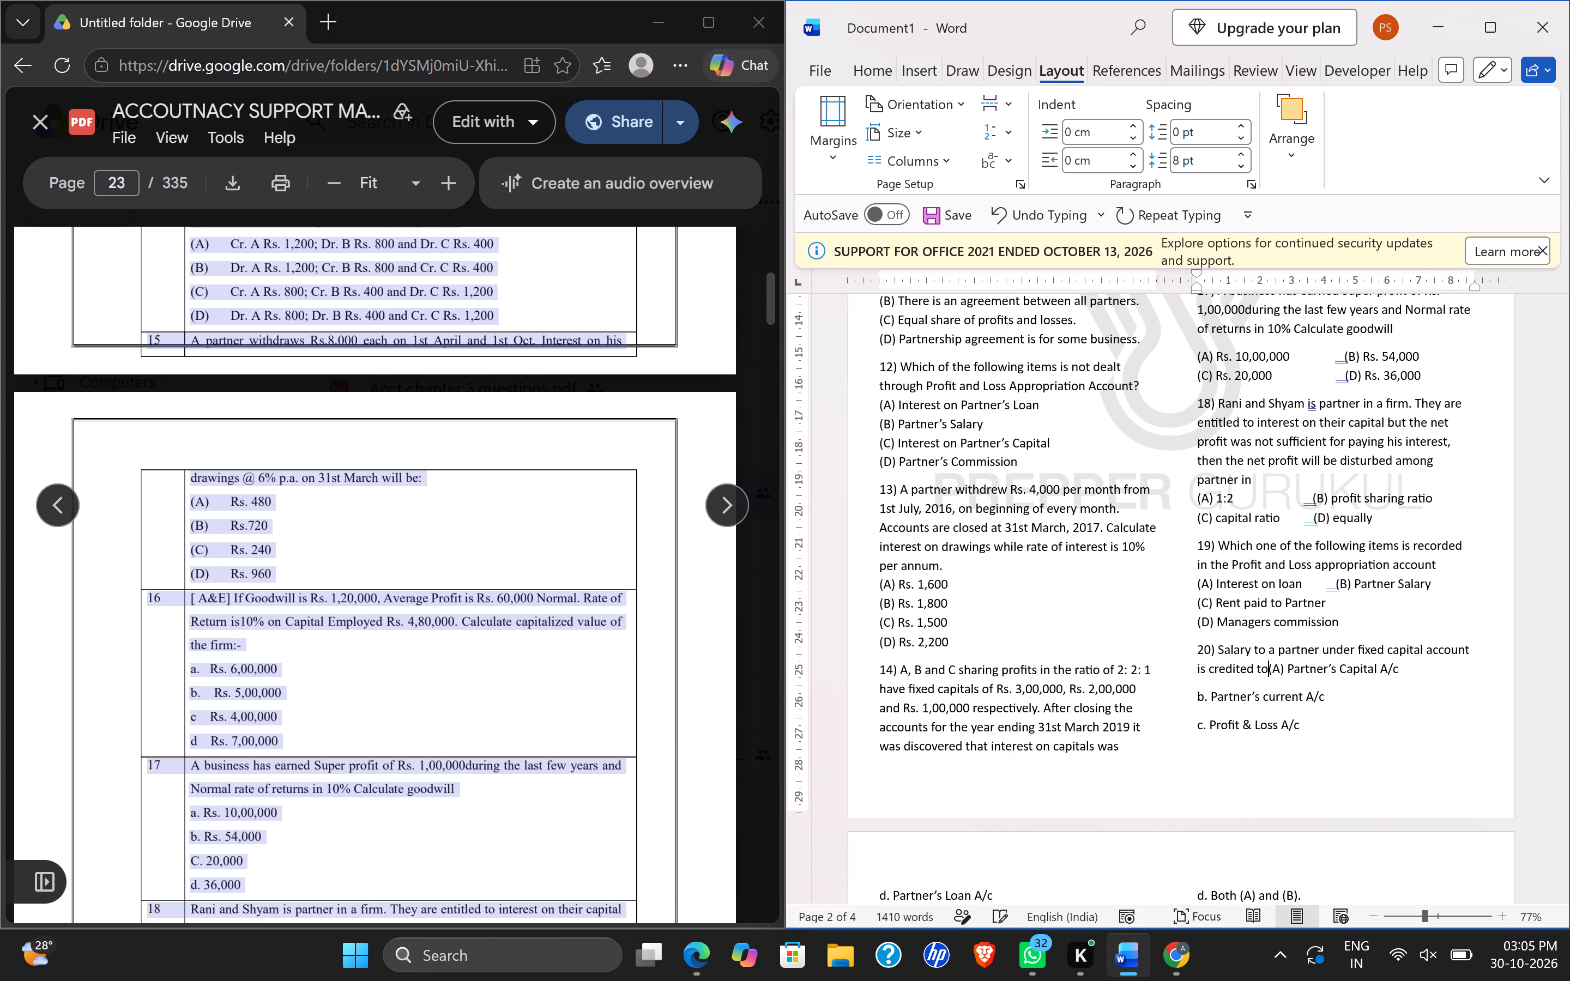
pyautogui.hotkey('shift', 'Return')
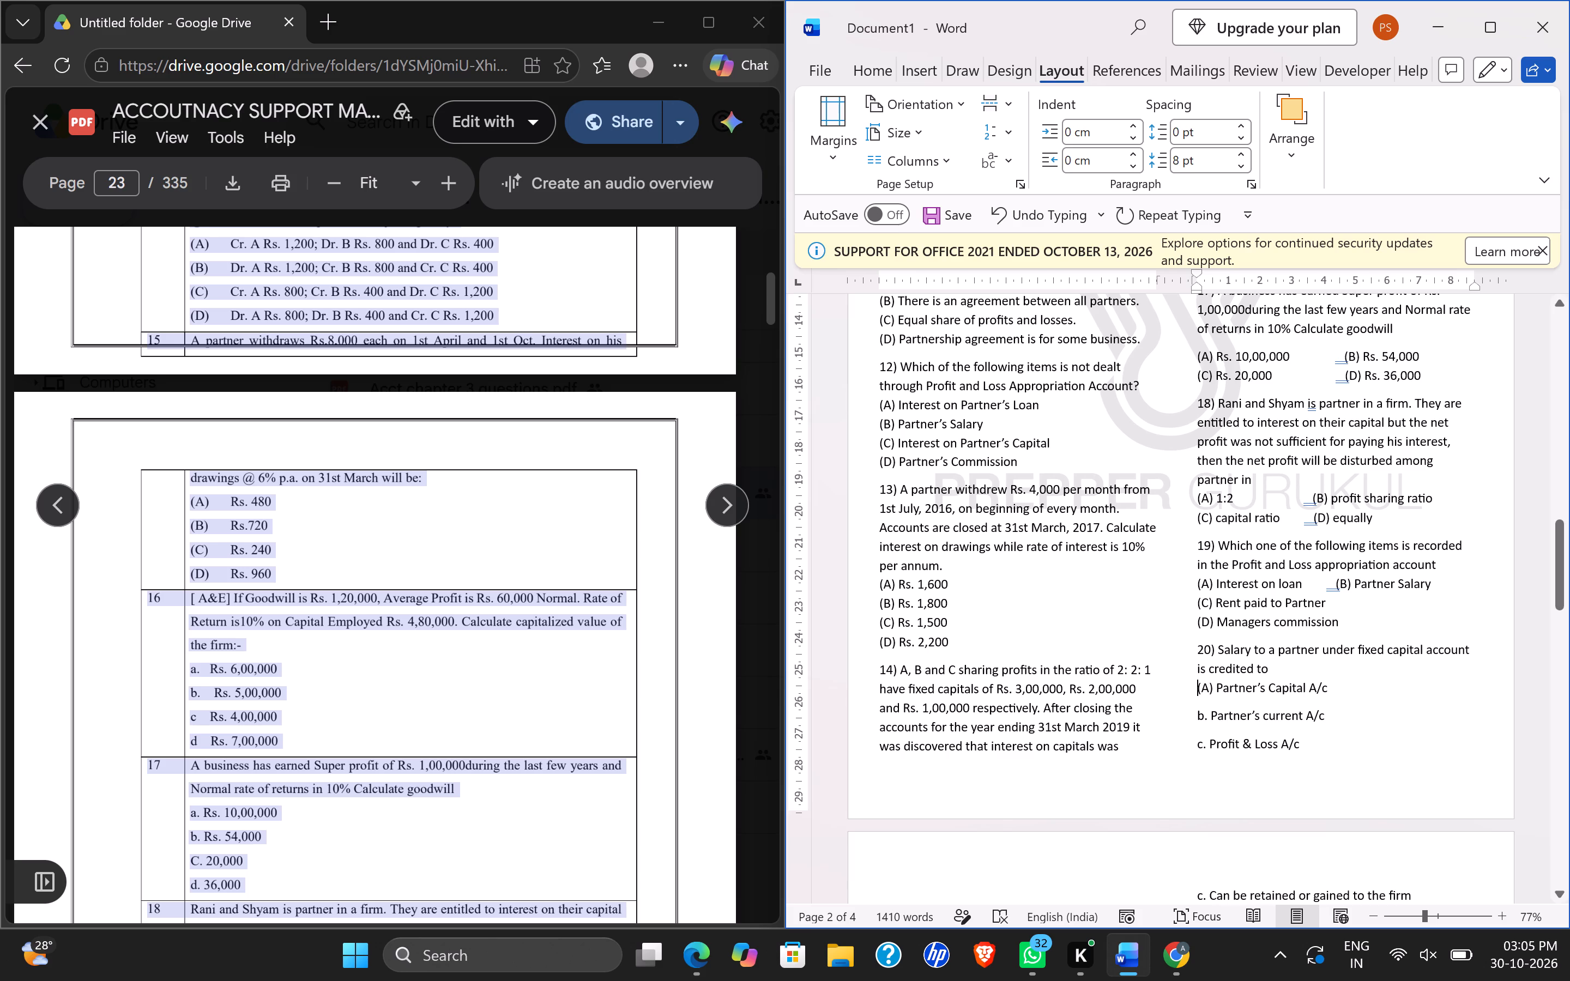
# Relabel question 20's "Partner's current A/c" option as "(B)" and join it below option (A) with a line break.
pyautogui.click(1196, 722)
pyautogui.press('Right')
pyautogui.press('Right')
pyautogui.press('BackSpace')
pyautogui.press('BackSpace')
pyautogui.press('BackSpace')
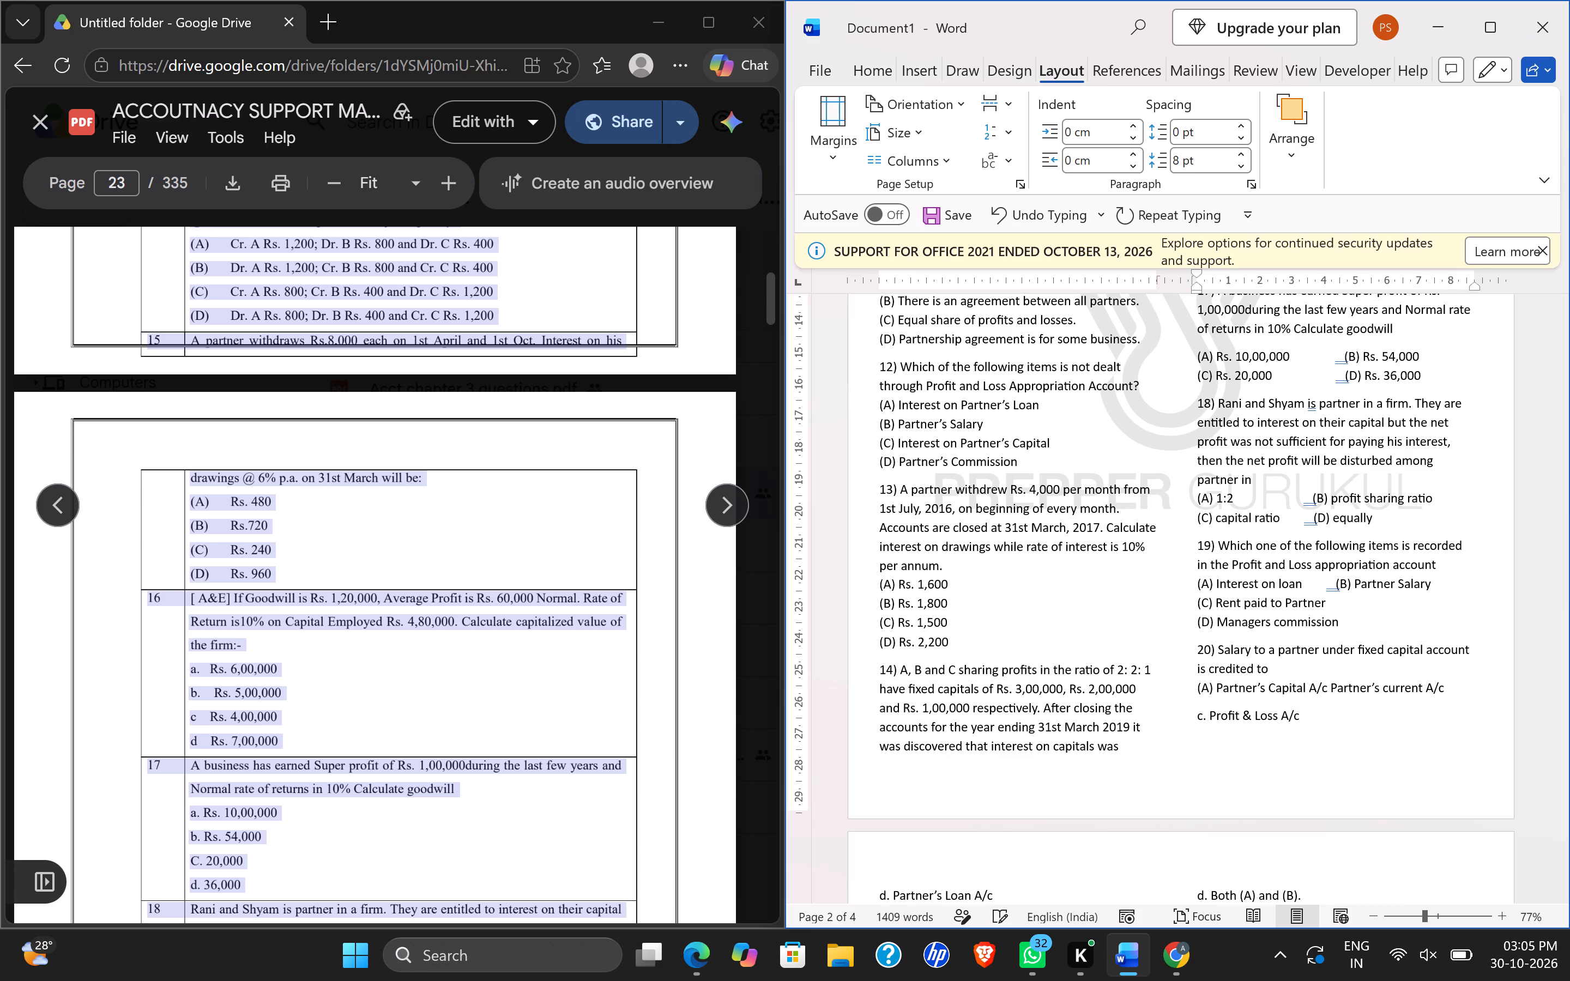
pyautogui.hotkey('shift', 'Return')
pyautogui.hotkey('shift', '(')
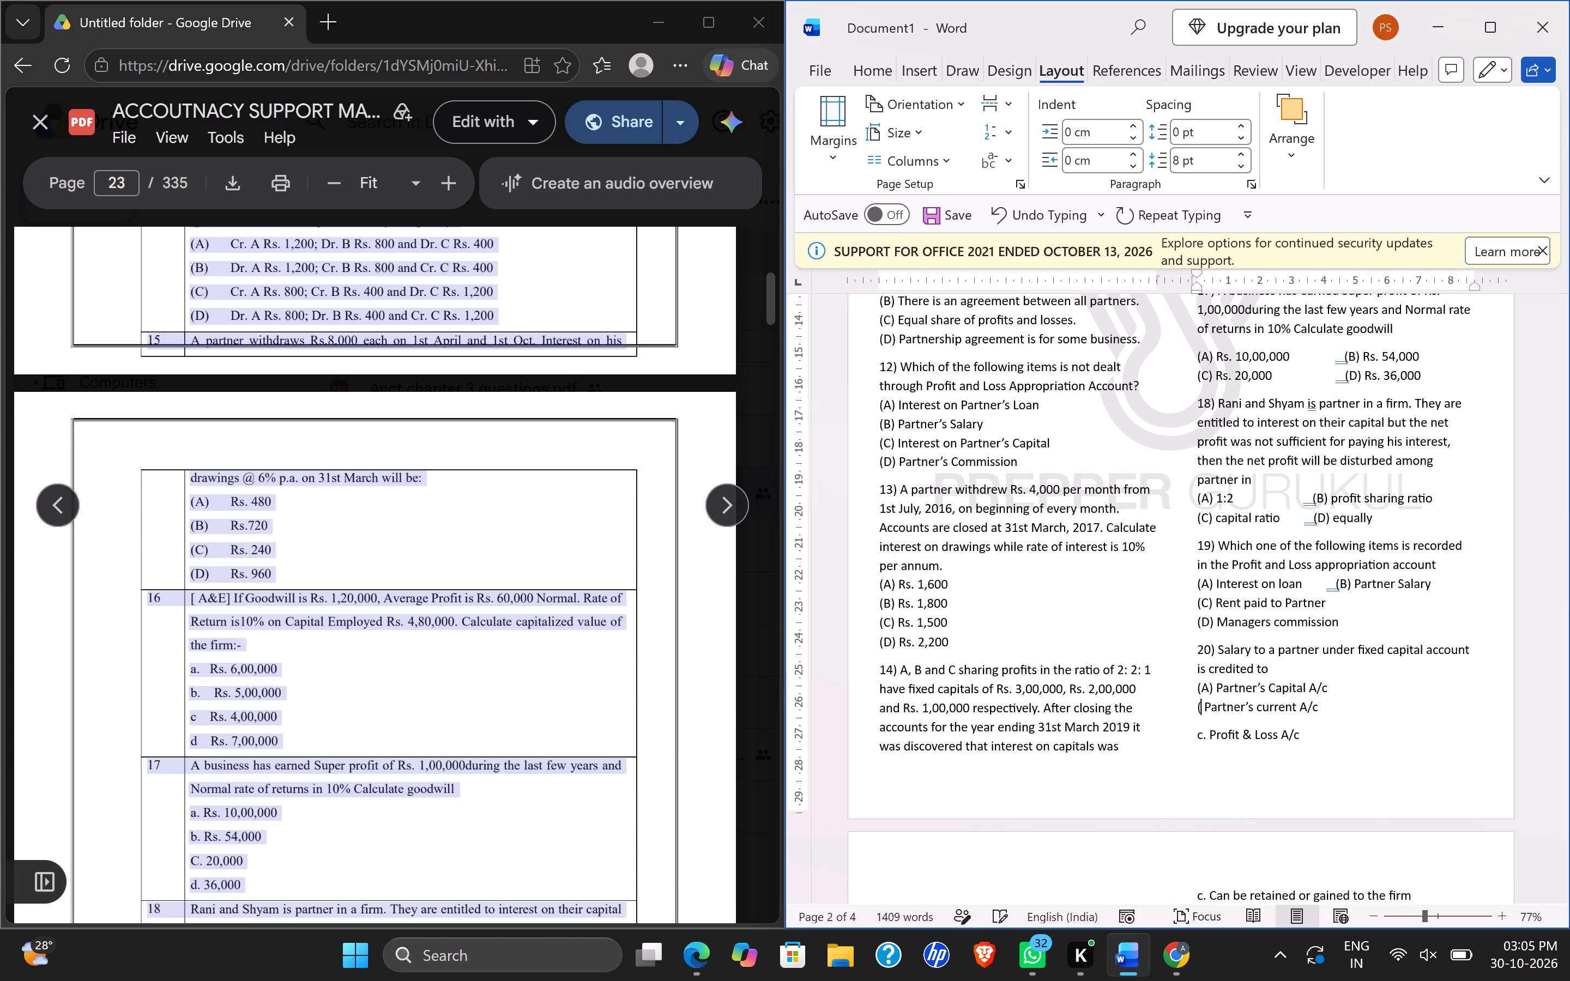
pyautogui.press('b')
pyautogui.write(')')
pyautogui.press('space')
pyautogui.press('BackSpace')
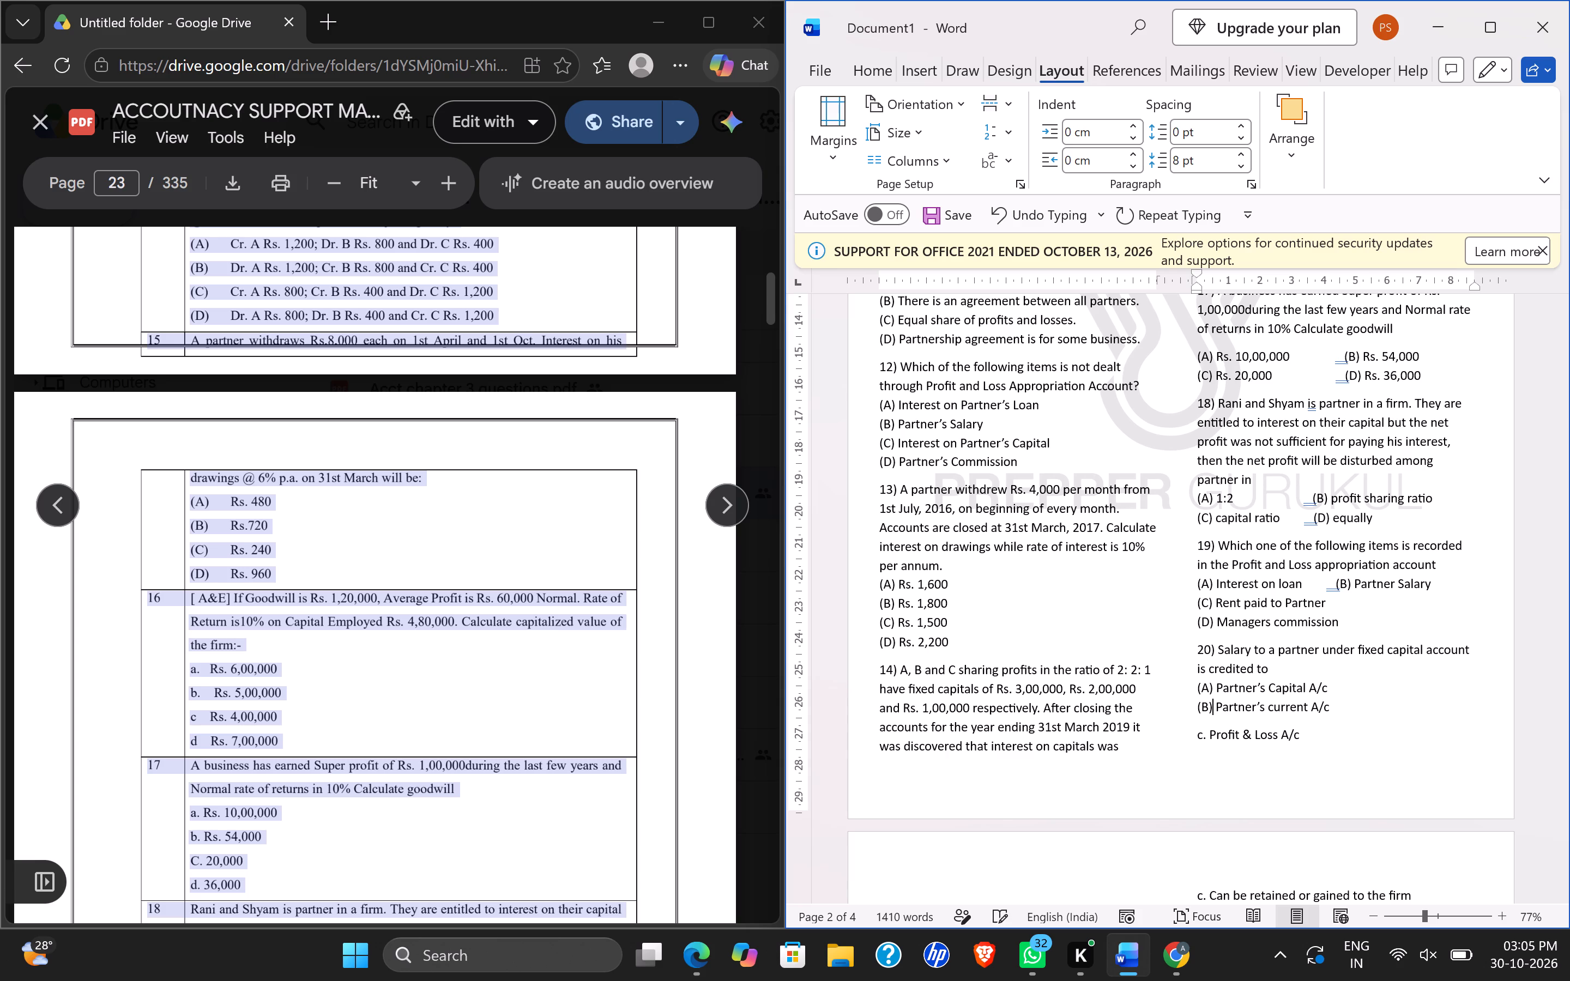
# Relabel question 20's "Profit & Loss A/c" option as "(C)" and join it below option (B) with a line break.
pyautogui.click(1210, 734)
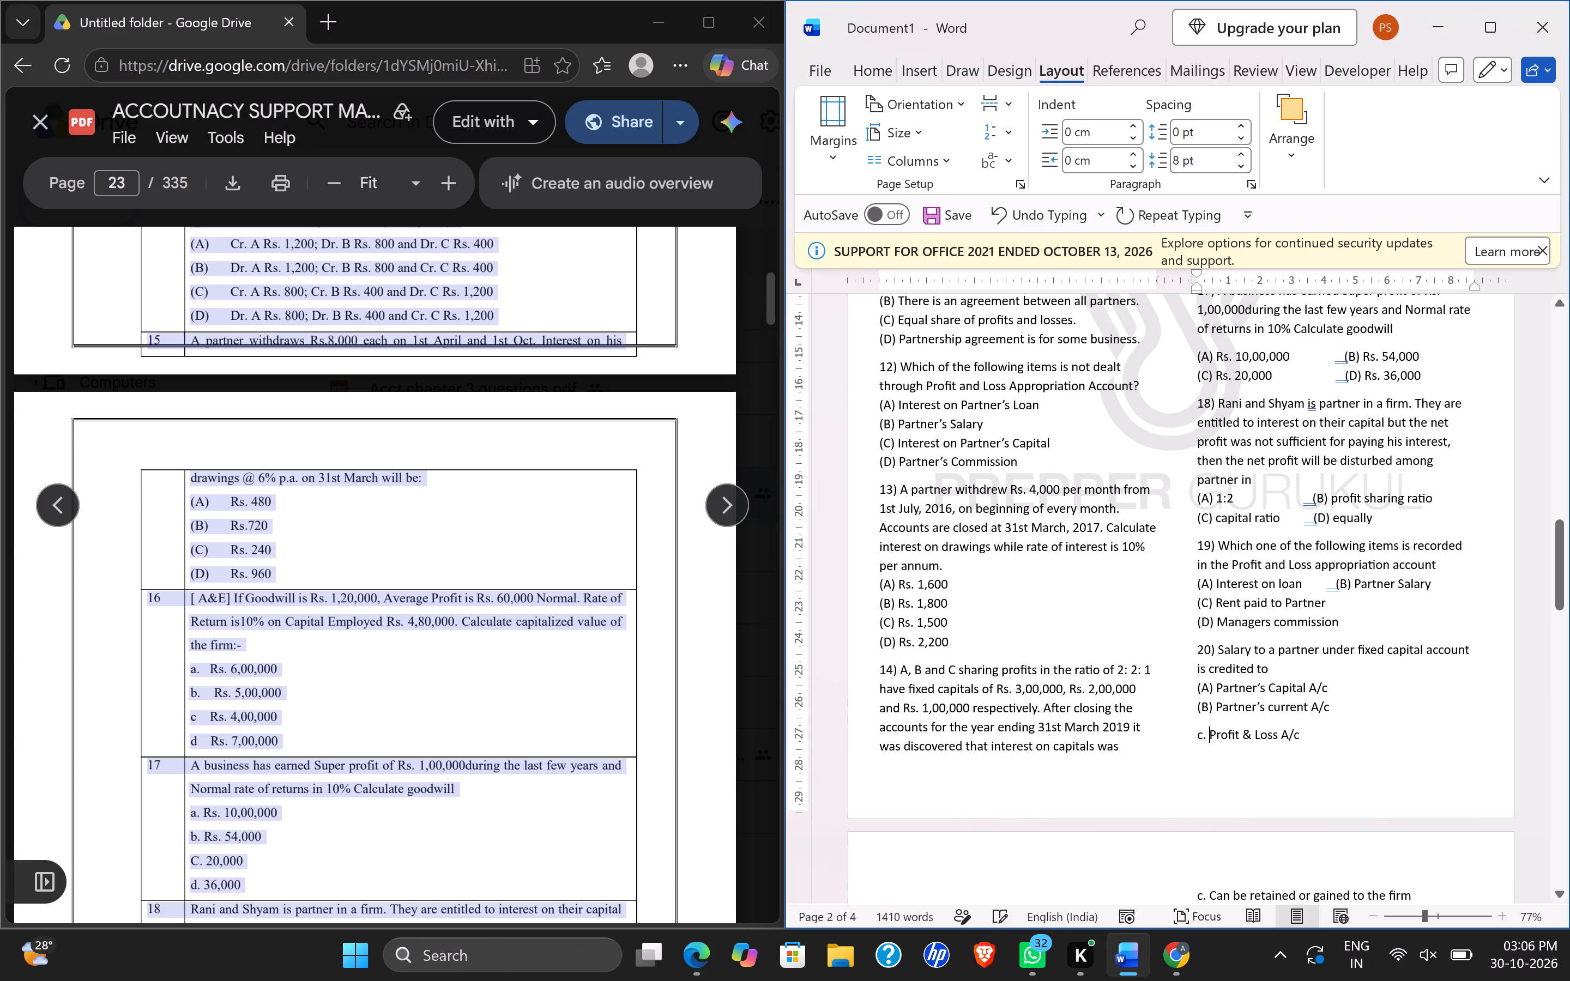
pyautogui.press('BackSpace')
pyautogui.press('BackSpace')
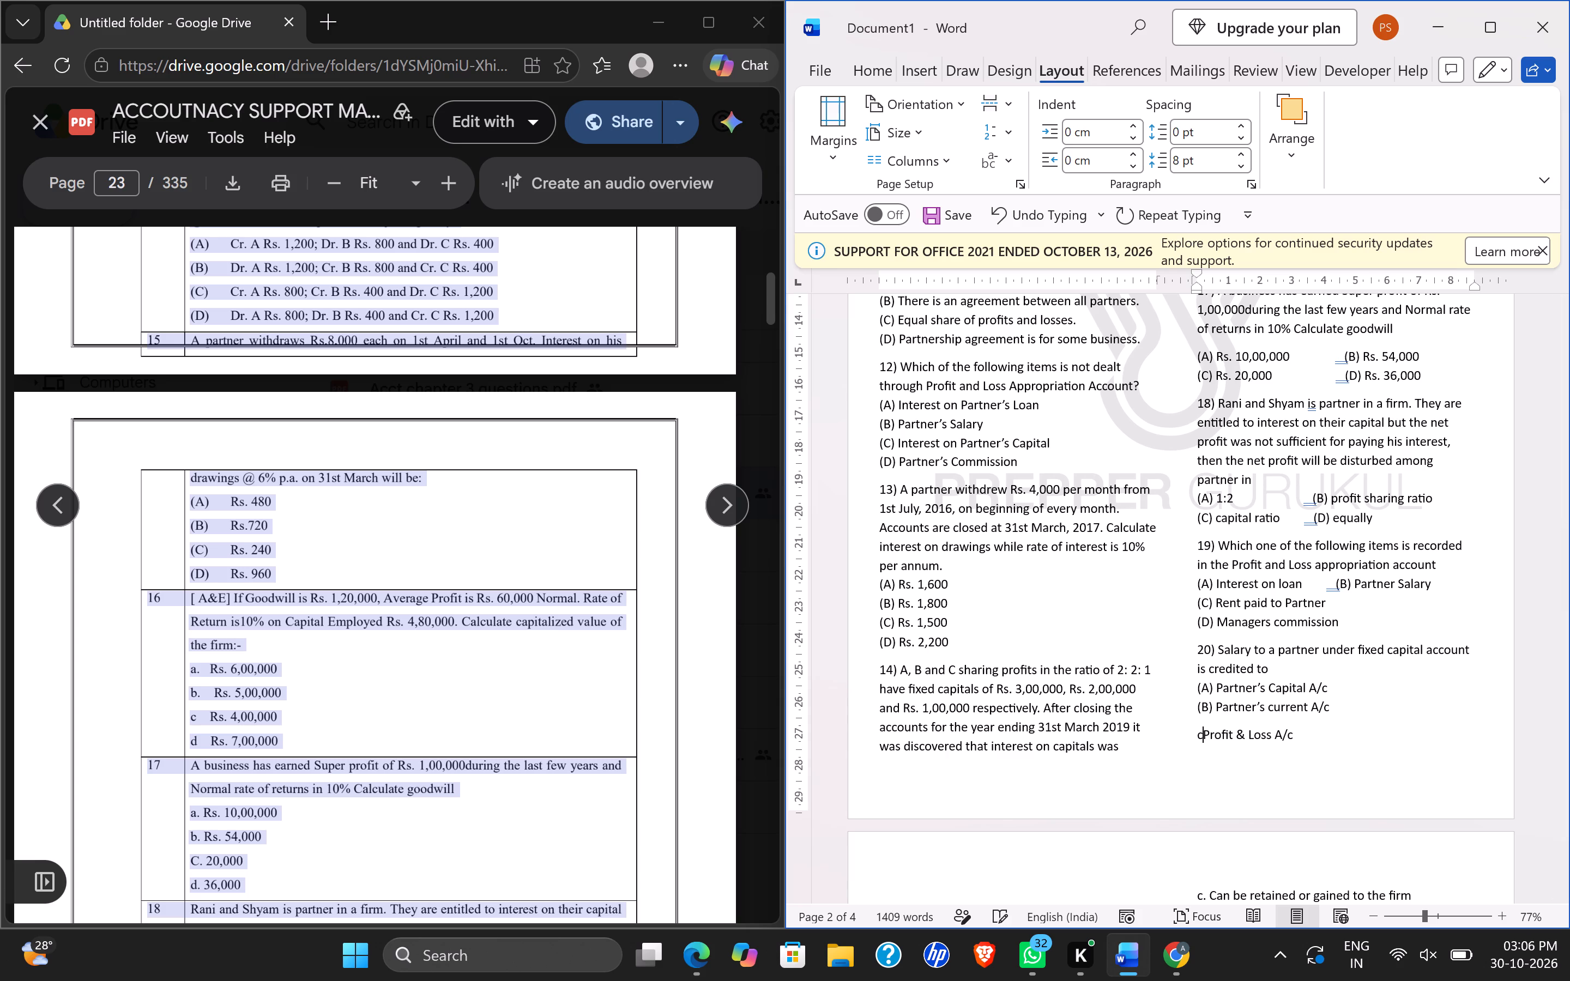
pyautogui.press('BackSpace')
pyautogui.press('BackSpace')
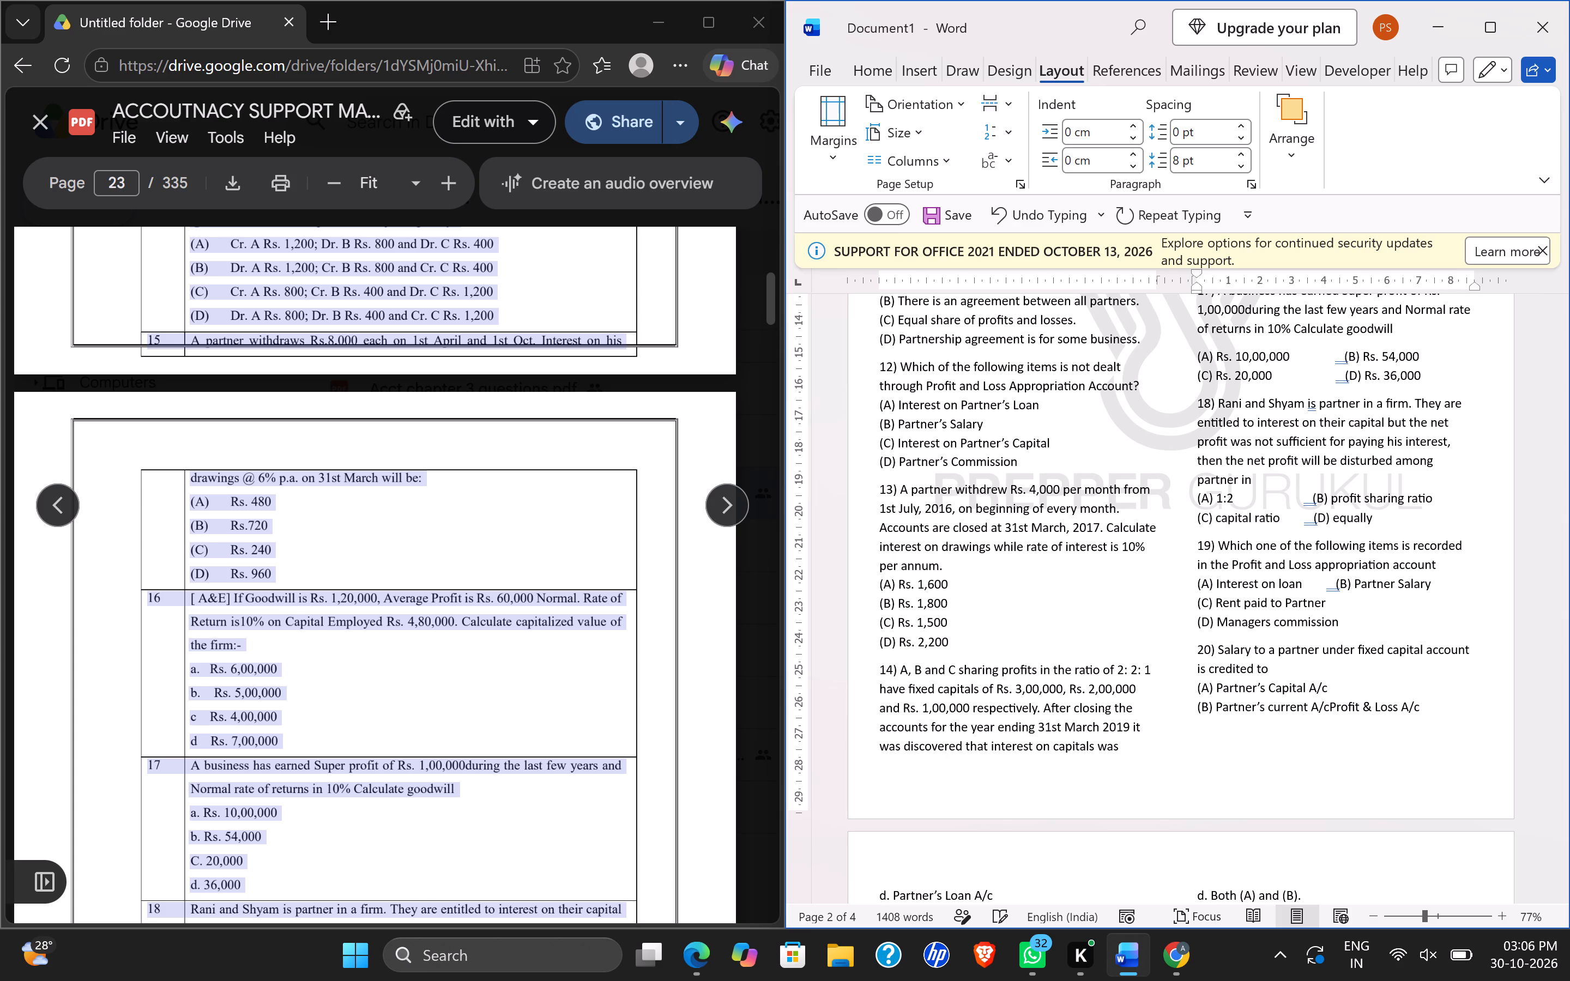
pyautogui.hotkey('shift', 'Return')
pyautogui.hotkey('shift', '(')
pyautogui.write('C)')
pyautogui.press('space')
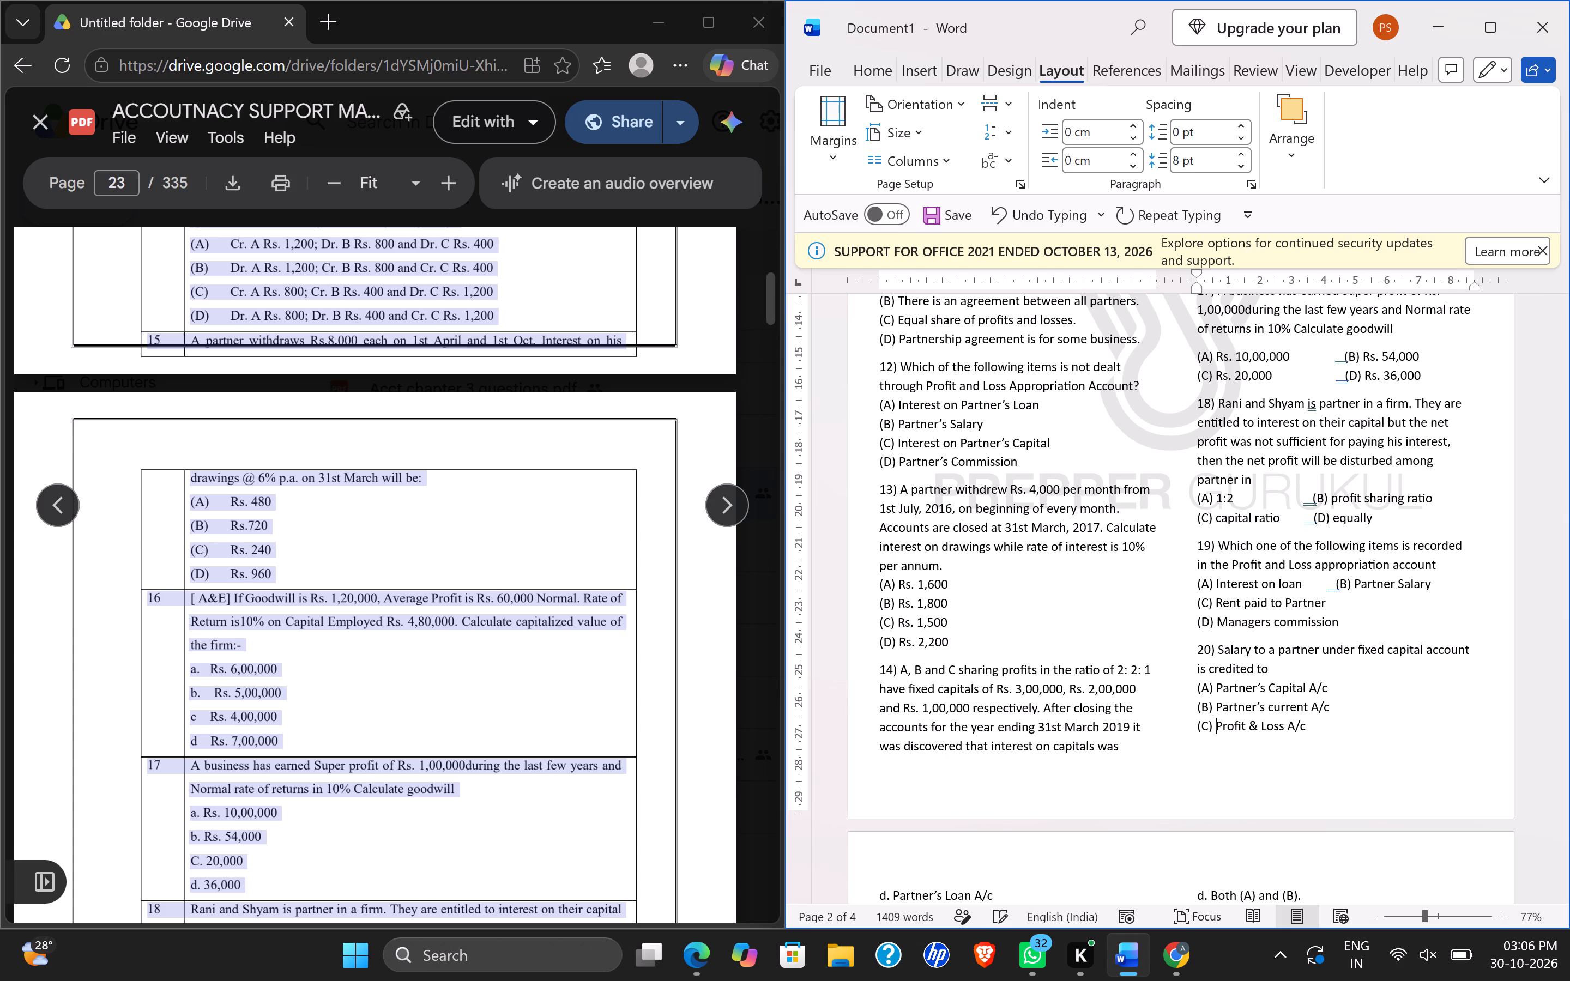
# Join question 20's "Partner's Loan A/c" option below option (C) with a line break and relabel it as "(D)".
pyautogui.scroll(-1, 1169, 806)
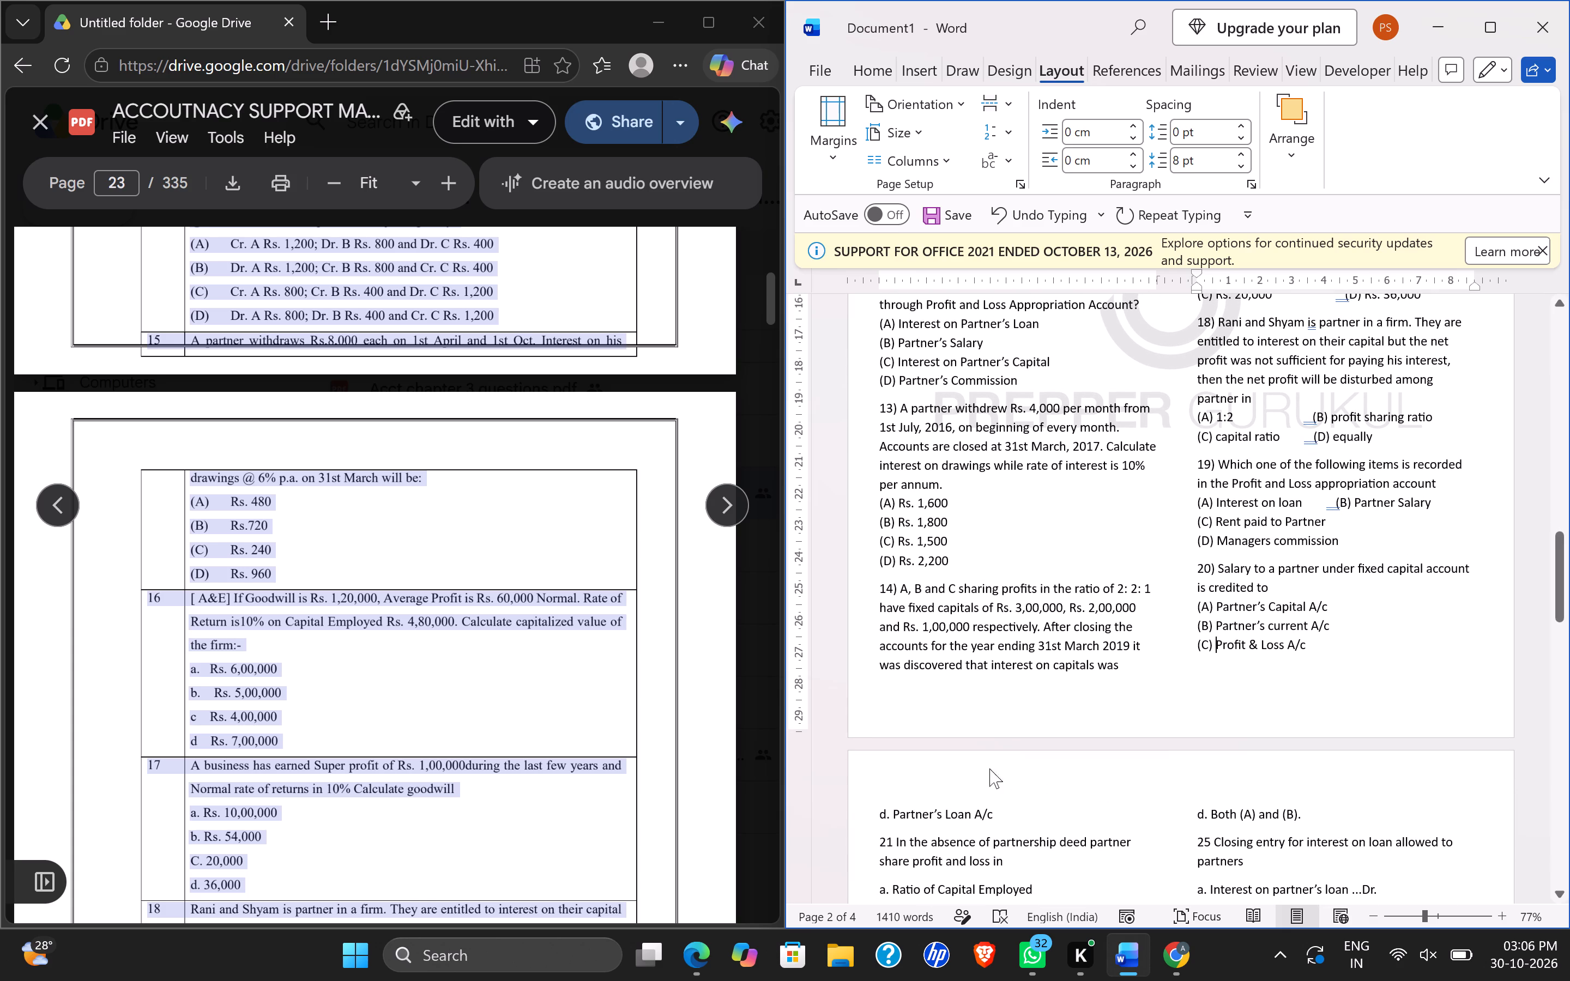
pyautogui.click(873, 818)
pyautogui.press('\\')
pyautogui.press('BackSpace')
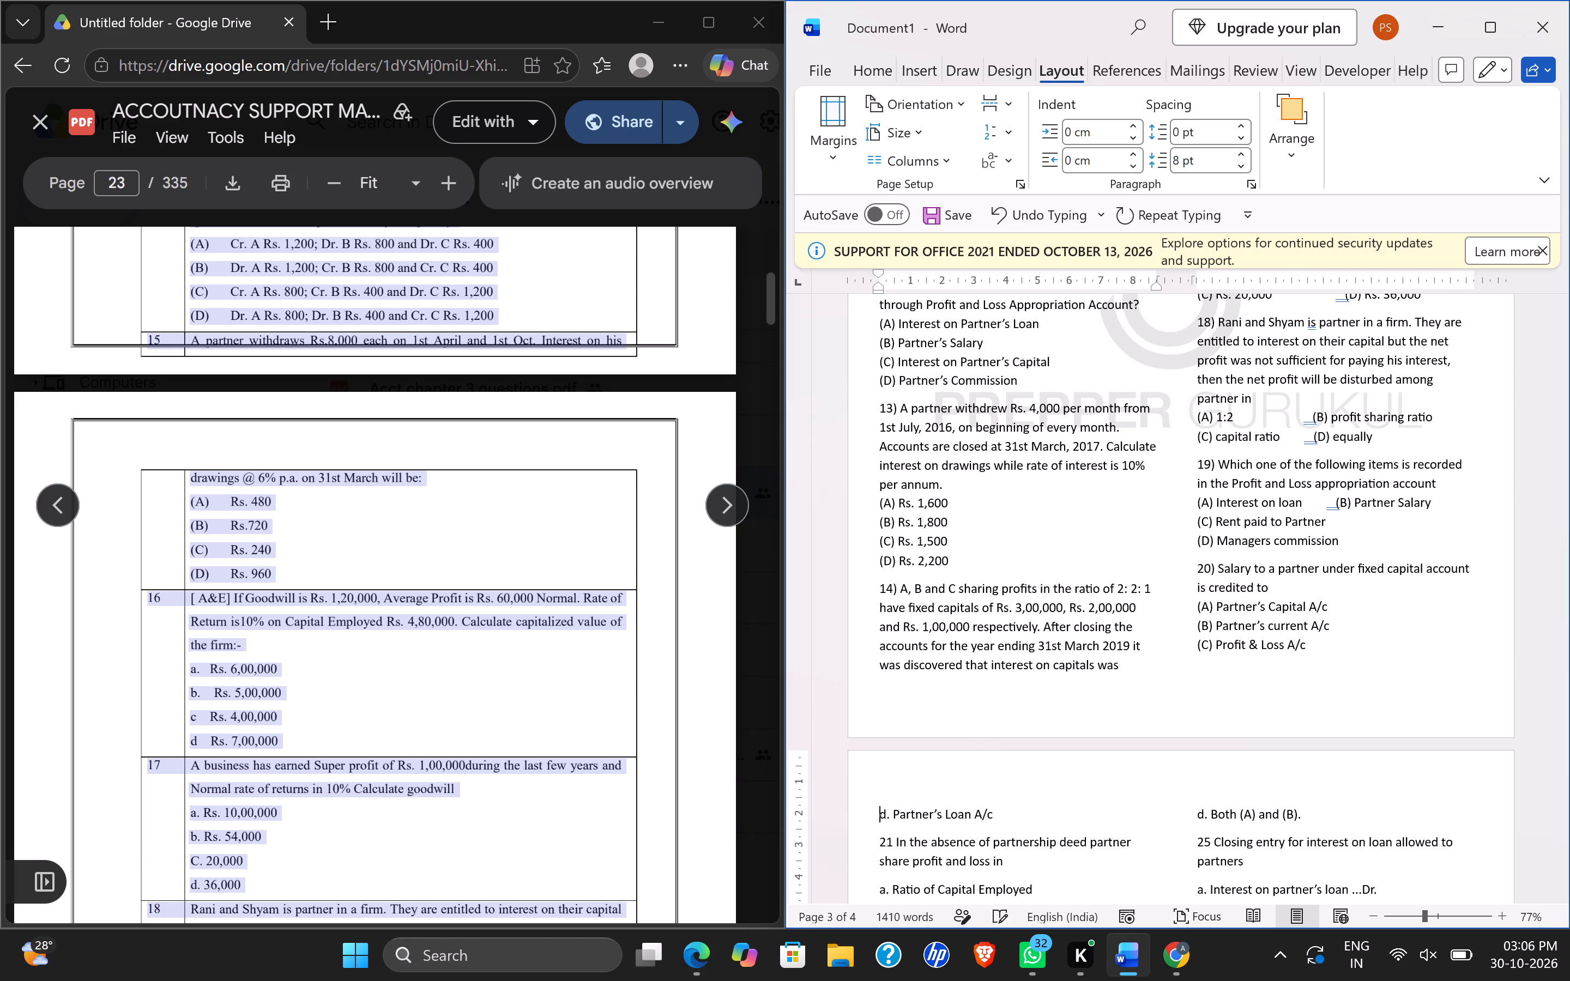
pyautogui.press('BackSpace')
pyautogui.press('BackSpace')
pyautogui.hotkey('shift', 'Return')
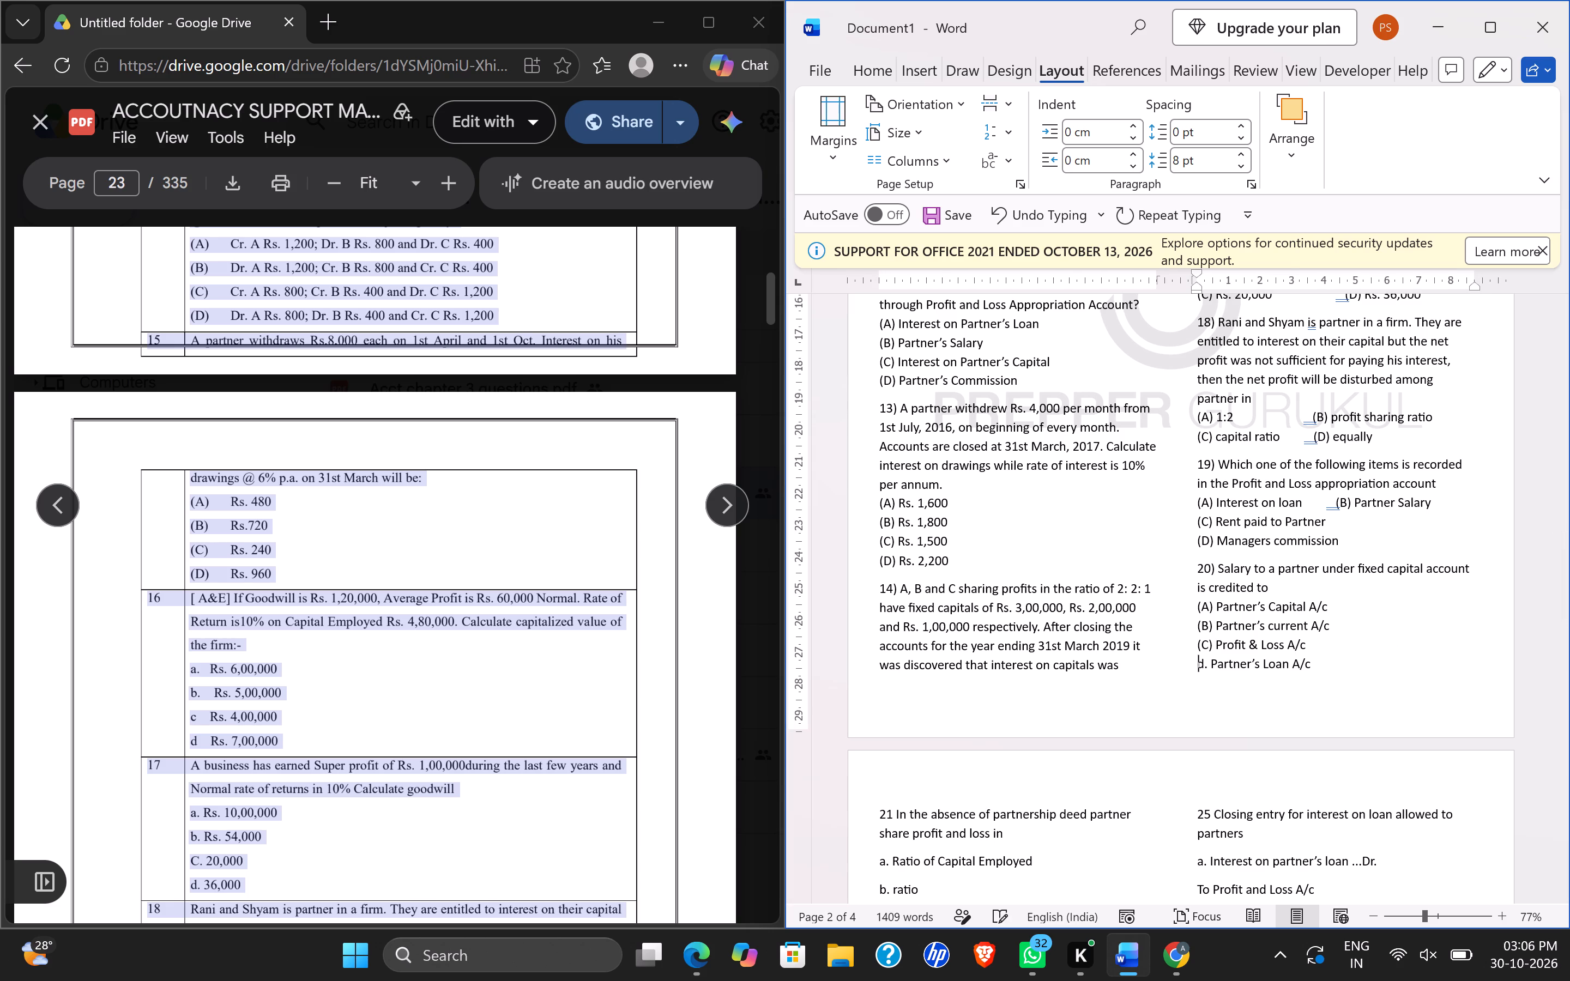
pyautogui.press('Right')
pyautogui.press('Right')
pyautogui.press('BackSpace')
pyautogui.press('BackSpace')
pyautogui.hotkey('shift', '(')
pyautogui.hotkey('shift', 'd')
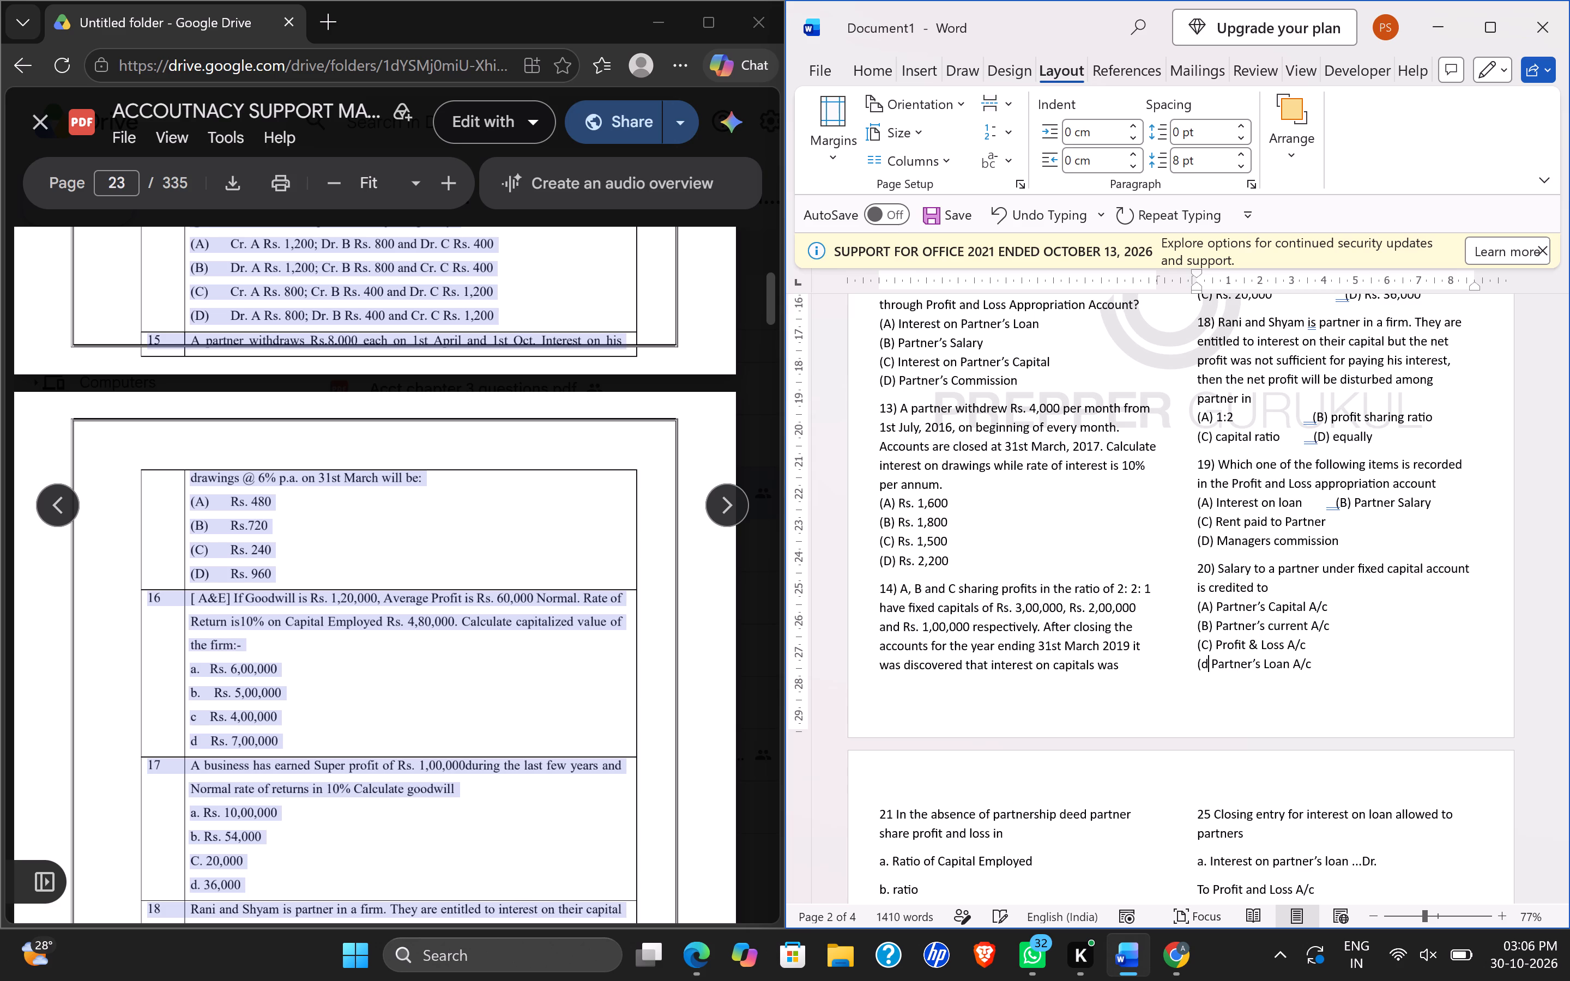
pyautogui.press('BackSpace')
pyautogui.write('D)')
# Change question 21's number to "21)" followed by a space.
pyautogui.scroll(-1, 1057, 783)
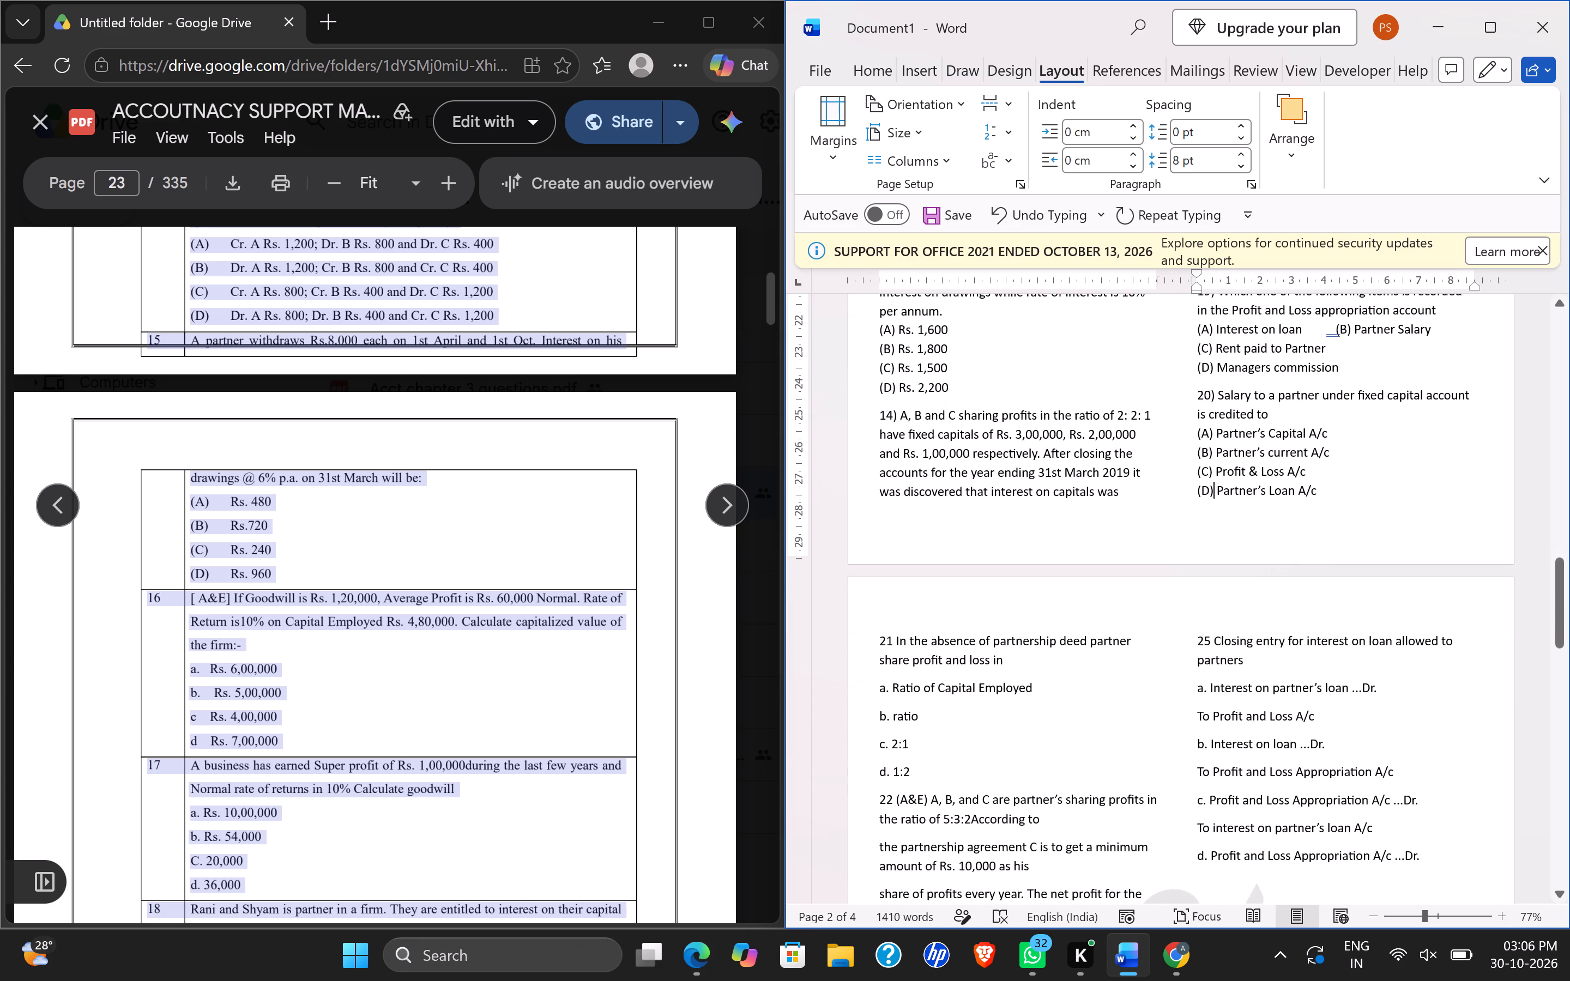
pyautogui.click(896, 635)
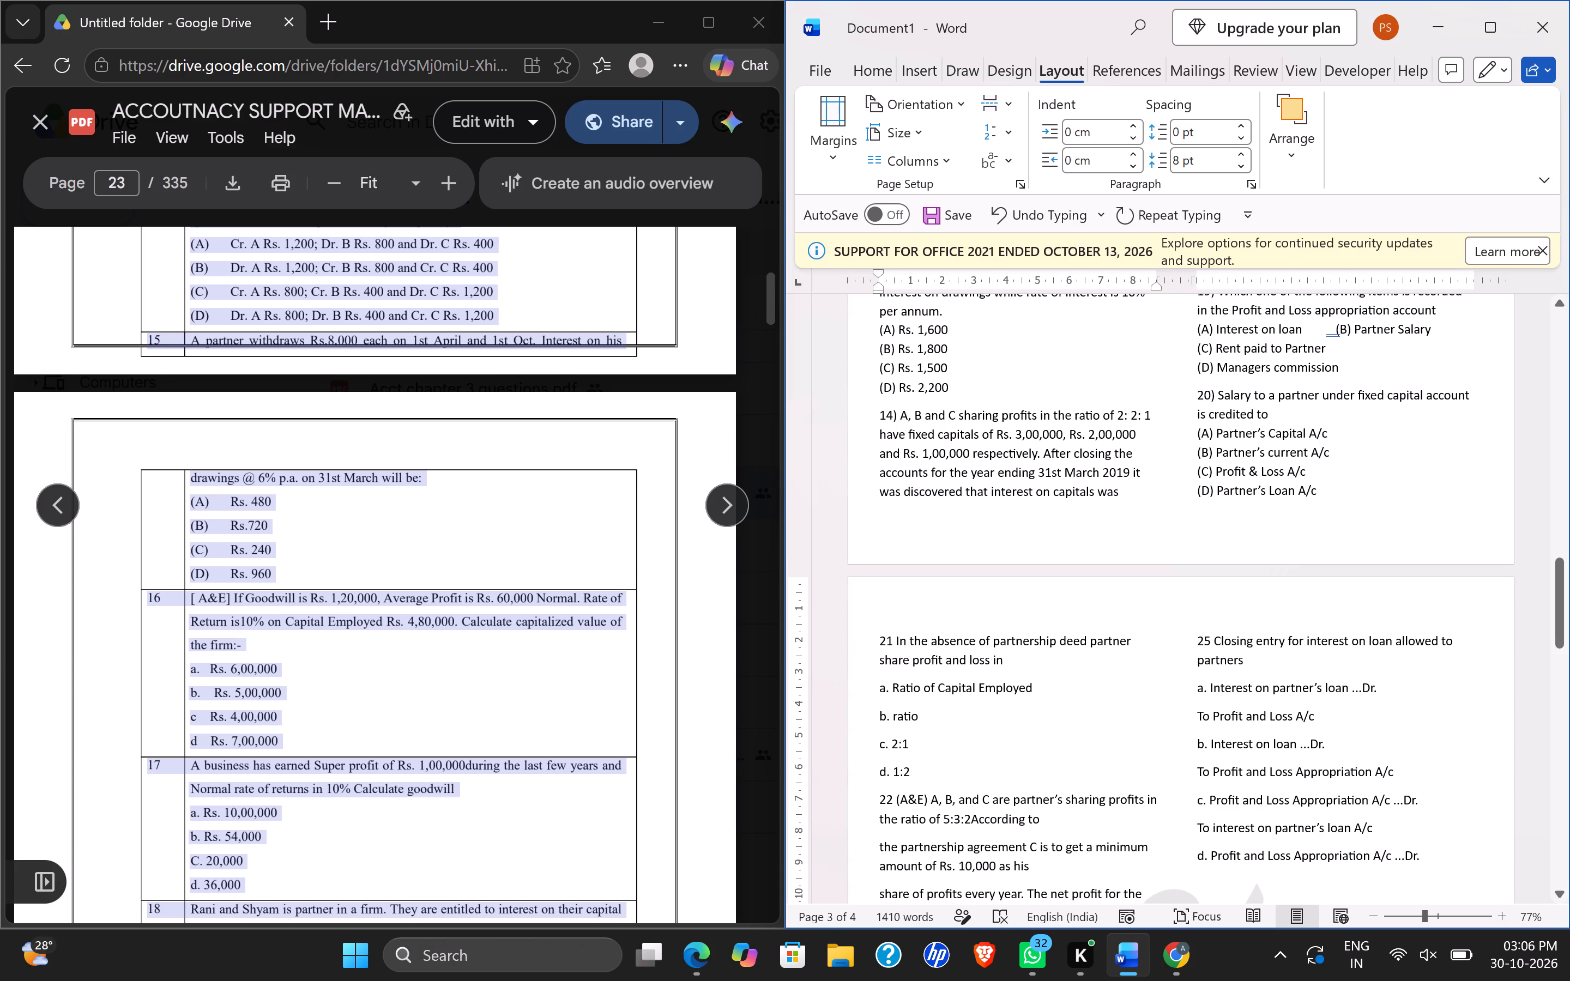
pyautogui.press('BackSpace')
pyautogui.write(')')
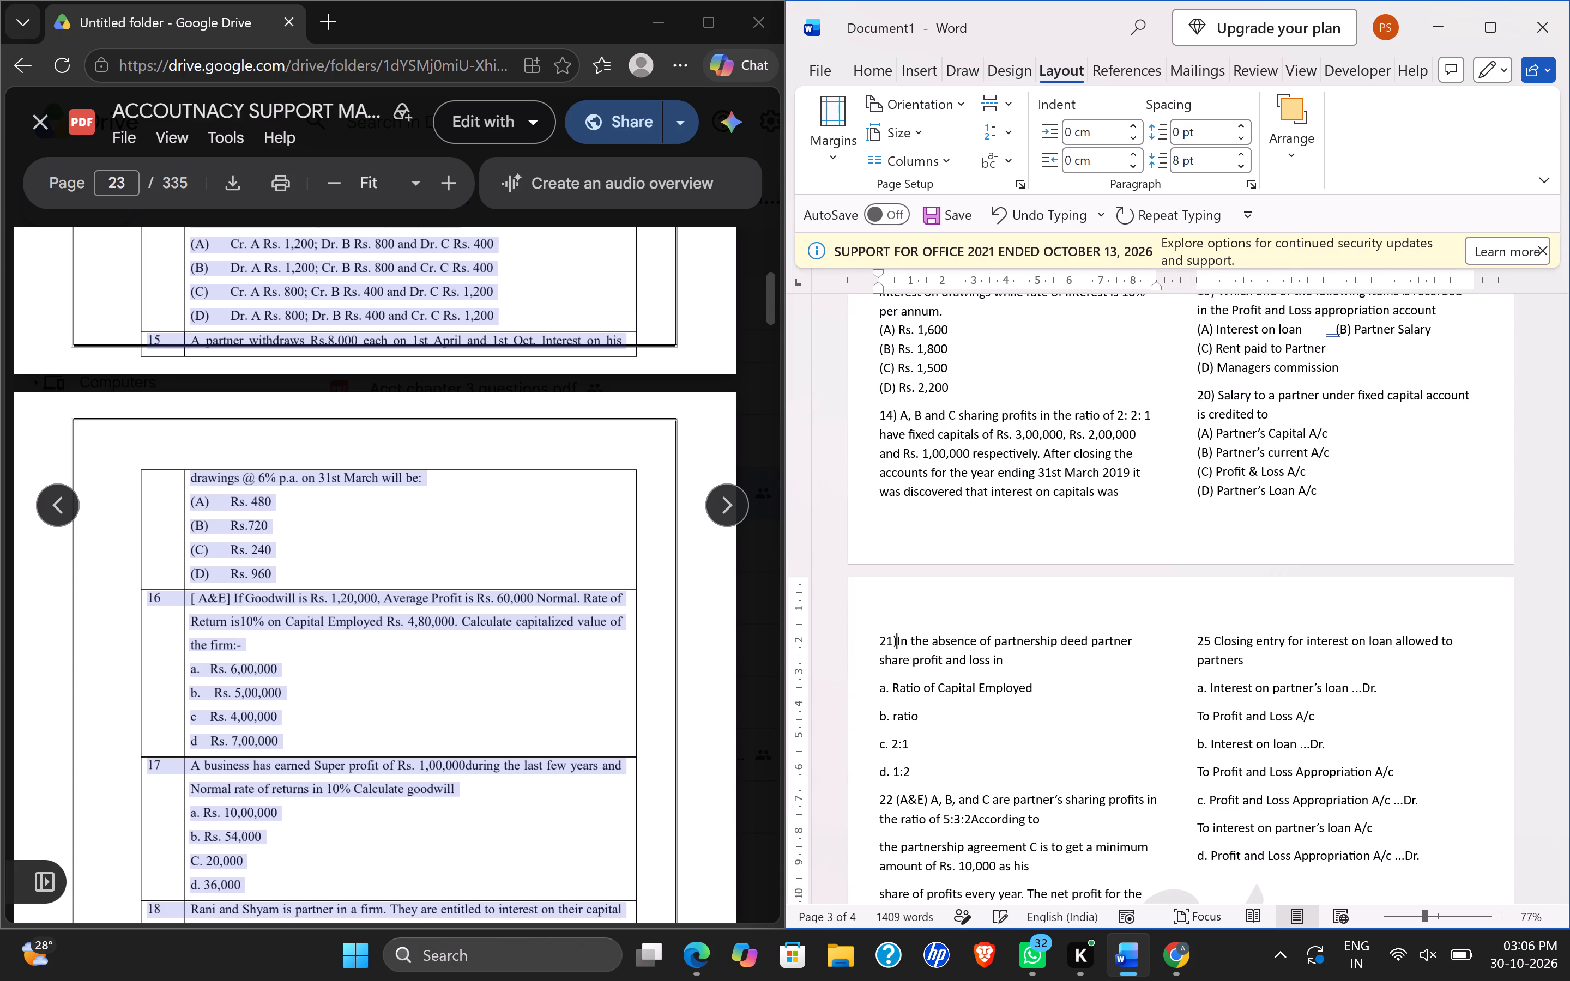
pyautogui.press('space')
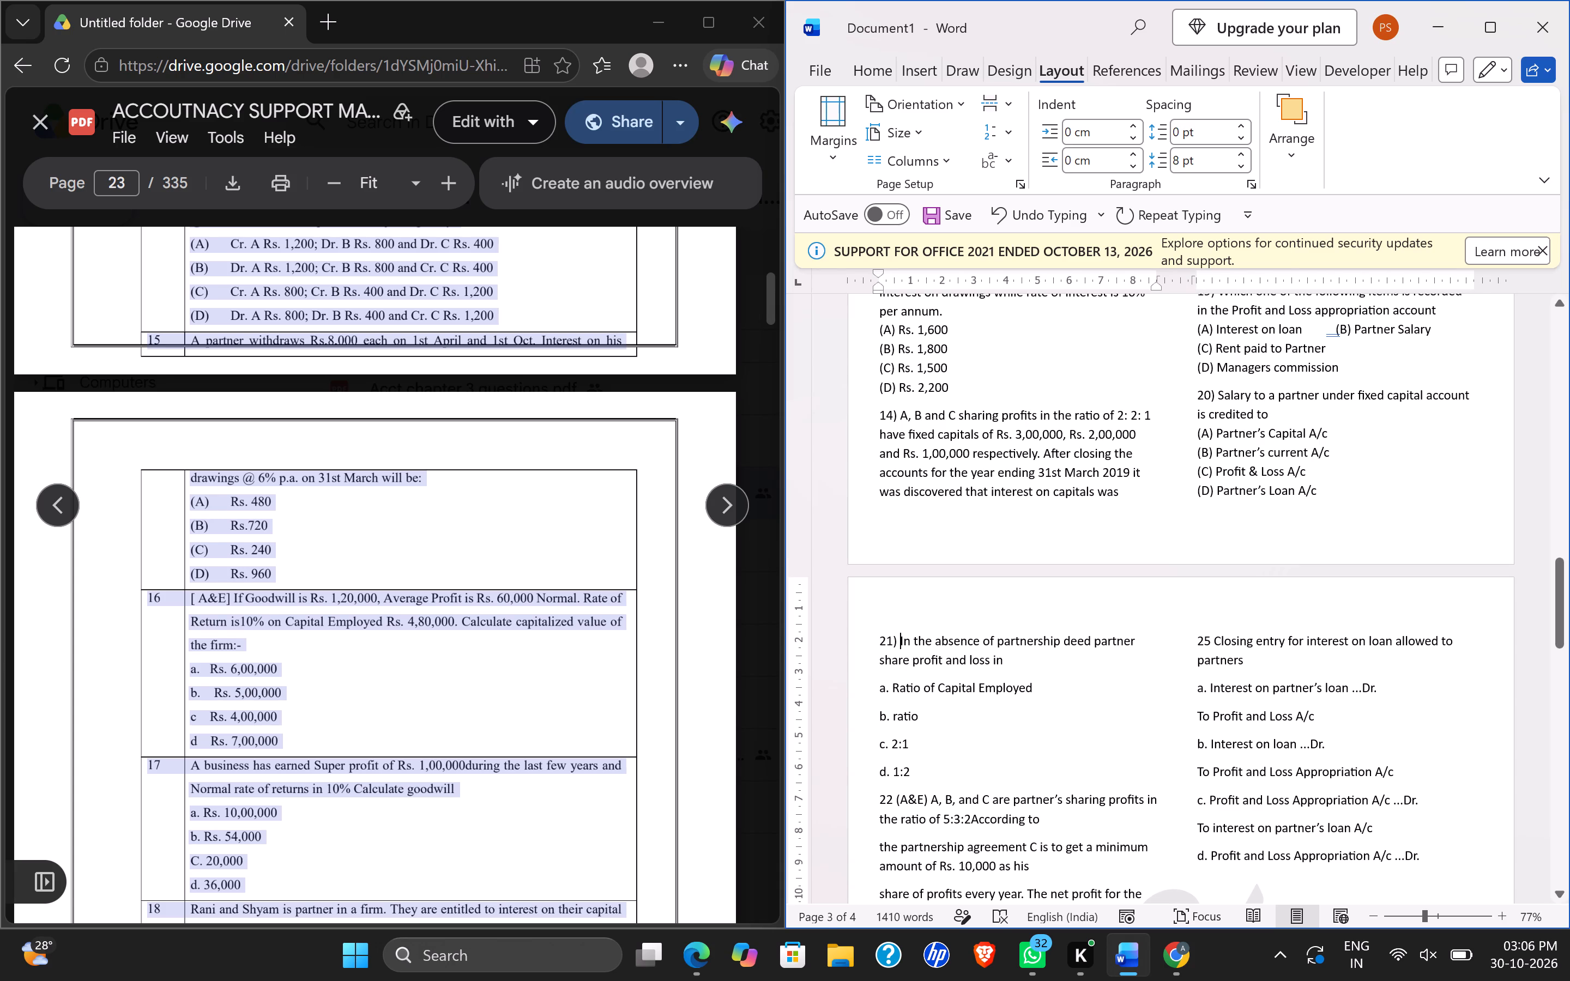
# Relabel question 21's "Ratio of Capital Employed" option as "(A)" and put it directly below the question text with a line break.
pyautogui.click(880, 689)
pyautogui.press('Right')
pyautogui.press('Right')
pyautogui.press('BackSpace')
pyautogui.press('BackSpace')
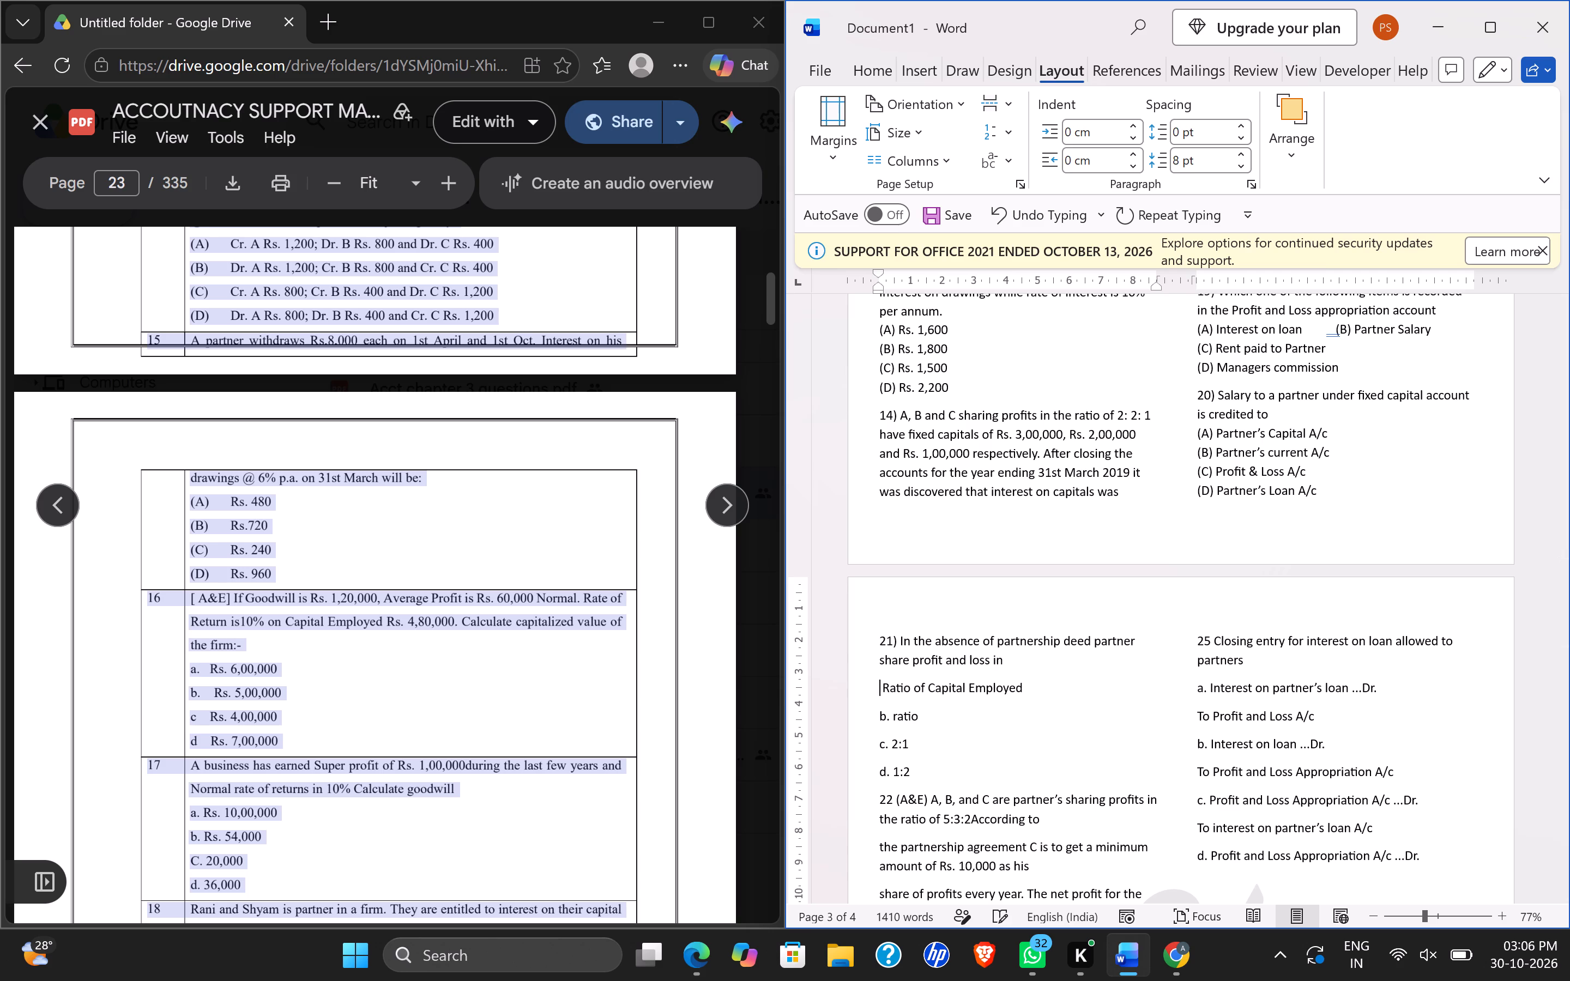
pyautogui.write('(a')
pyautogui.press('BackSpace')
pyautogui.press('a')
pyautogui.hotkey('shift', ')')
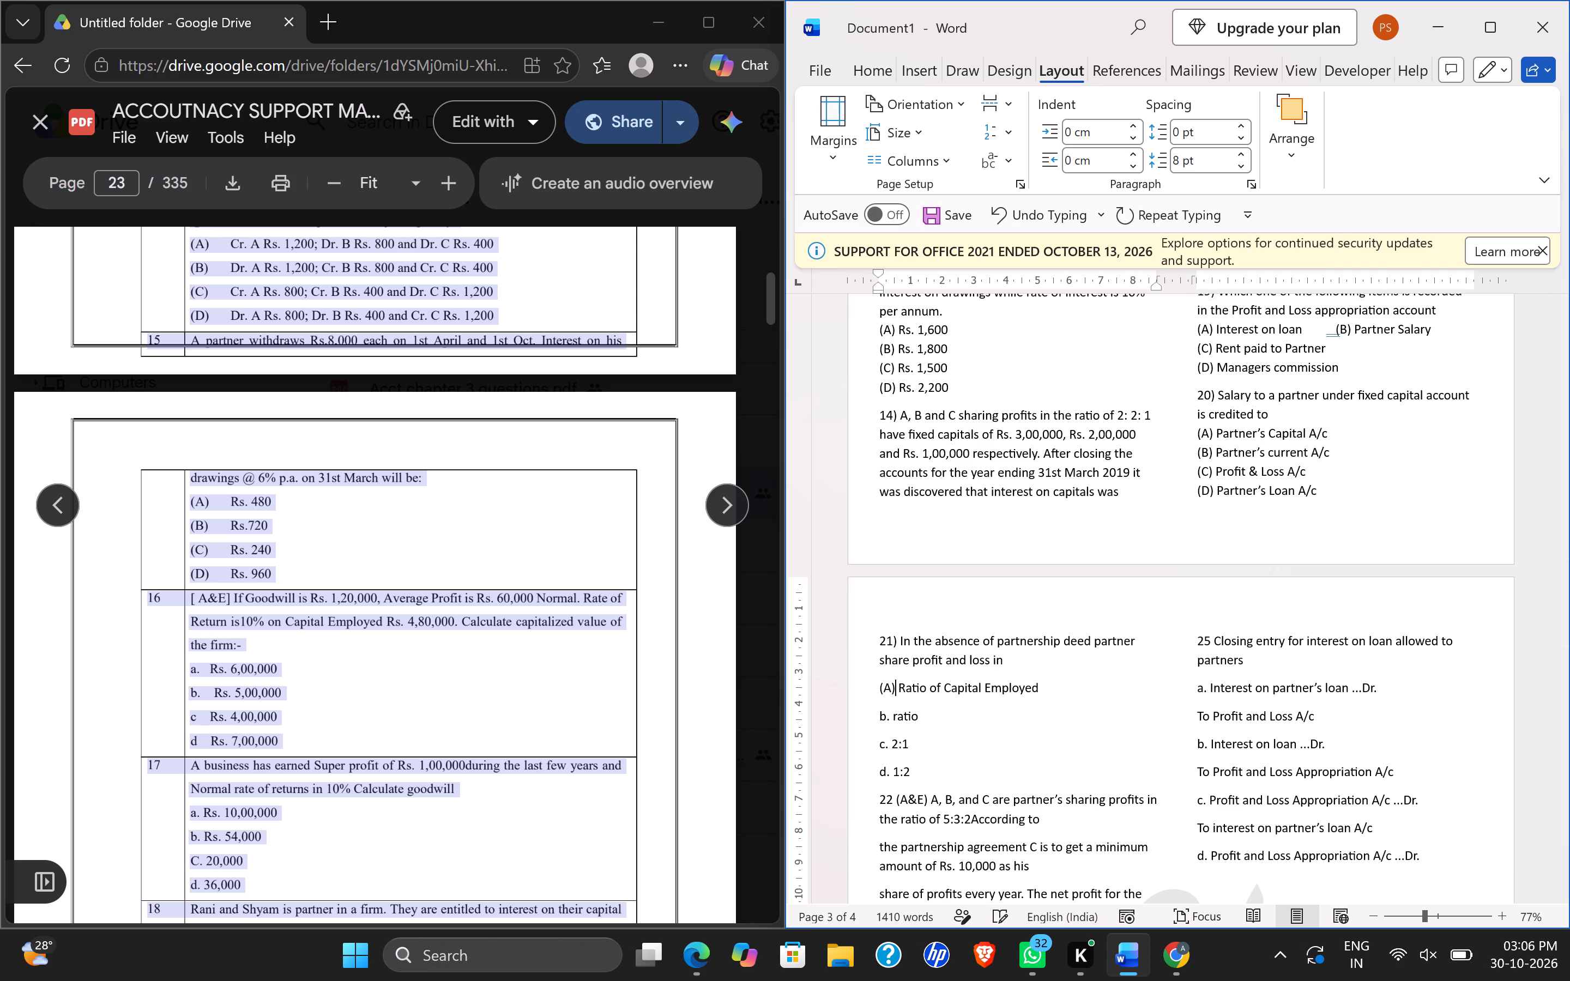
pyautogui.press('Left')
pyautogui.press('Left')
pyautogui.press('Left')
pyautogui.press('BackSpace')
pyautogui.hotkey('shift', 'Return')
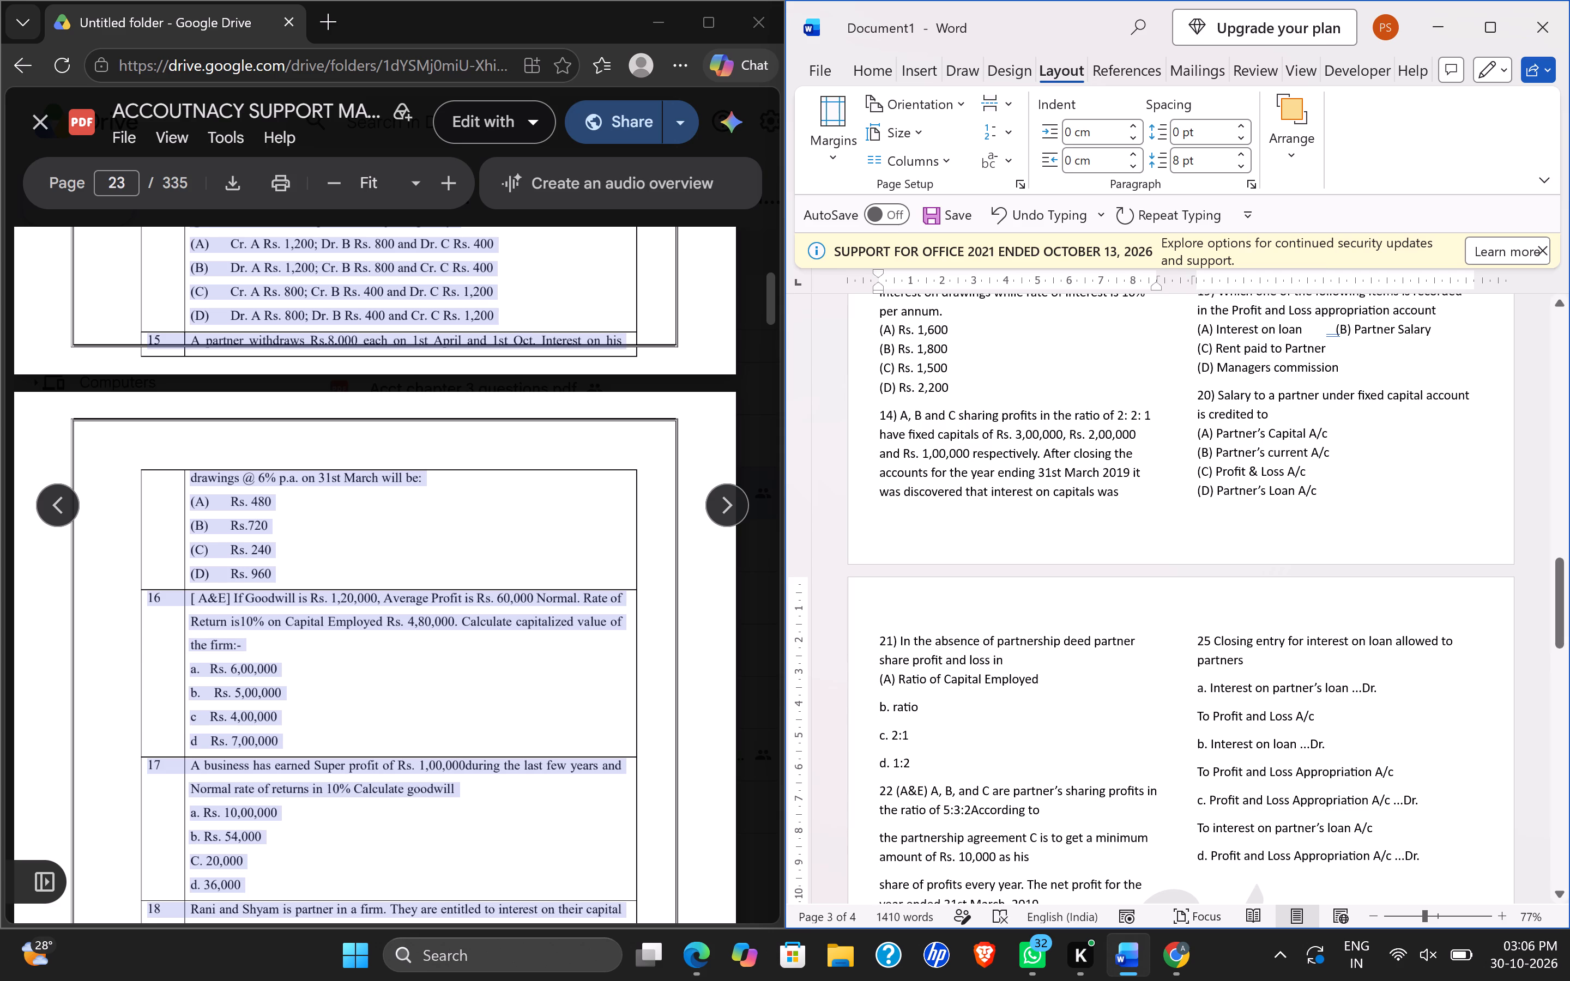
# Relabel question 21's "ratio" option as "(B)" and join it below option (A) with a line break.
pyautogui.click(883, 710)
pyautogui.press('Right')
pyautogui.press('Right')
pyautogui.press('BackSpace')
pyautogui.press('BackSpace')
pyautogui.press('BackSpace')
pyautogui.hotkey('shift', 'Return')
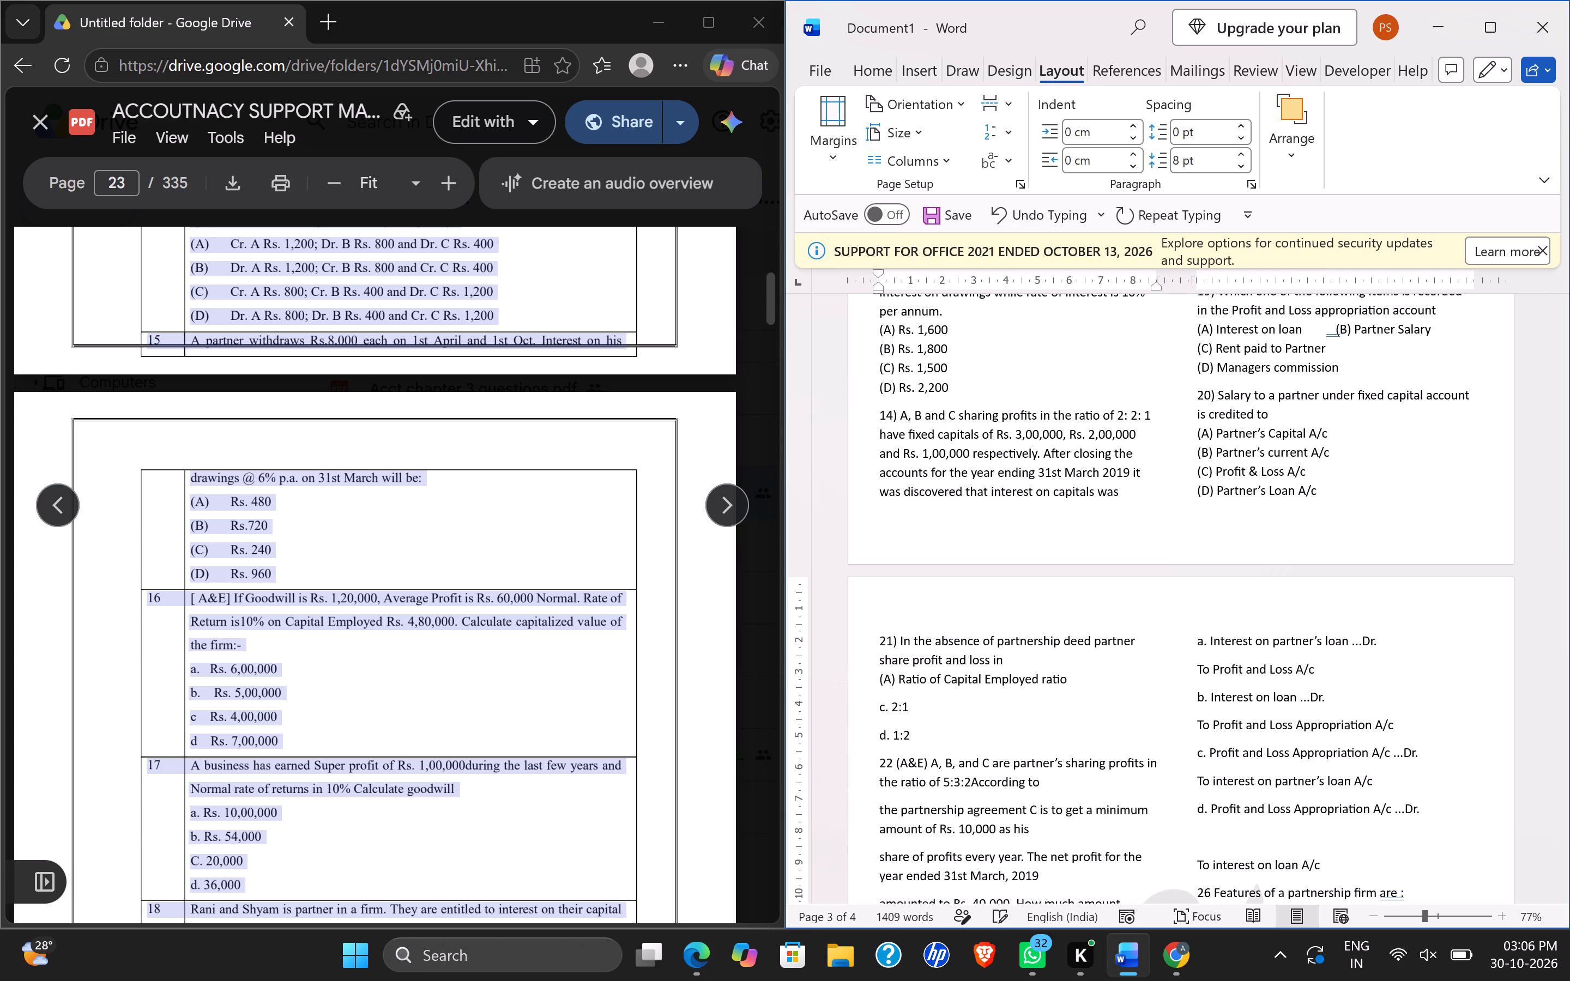
pyautogui.hotkey('shift', '(')
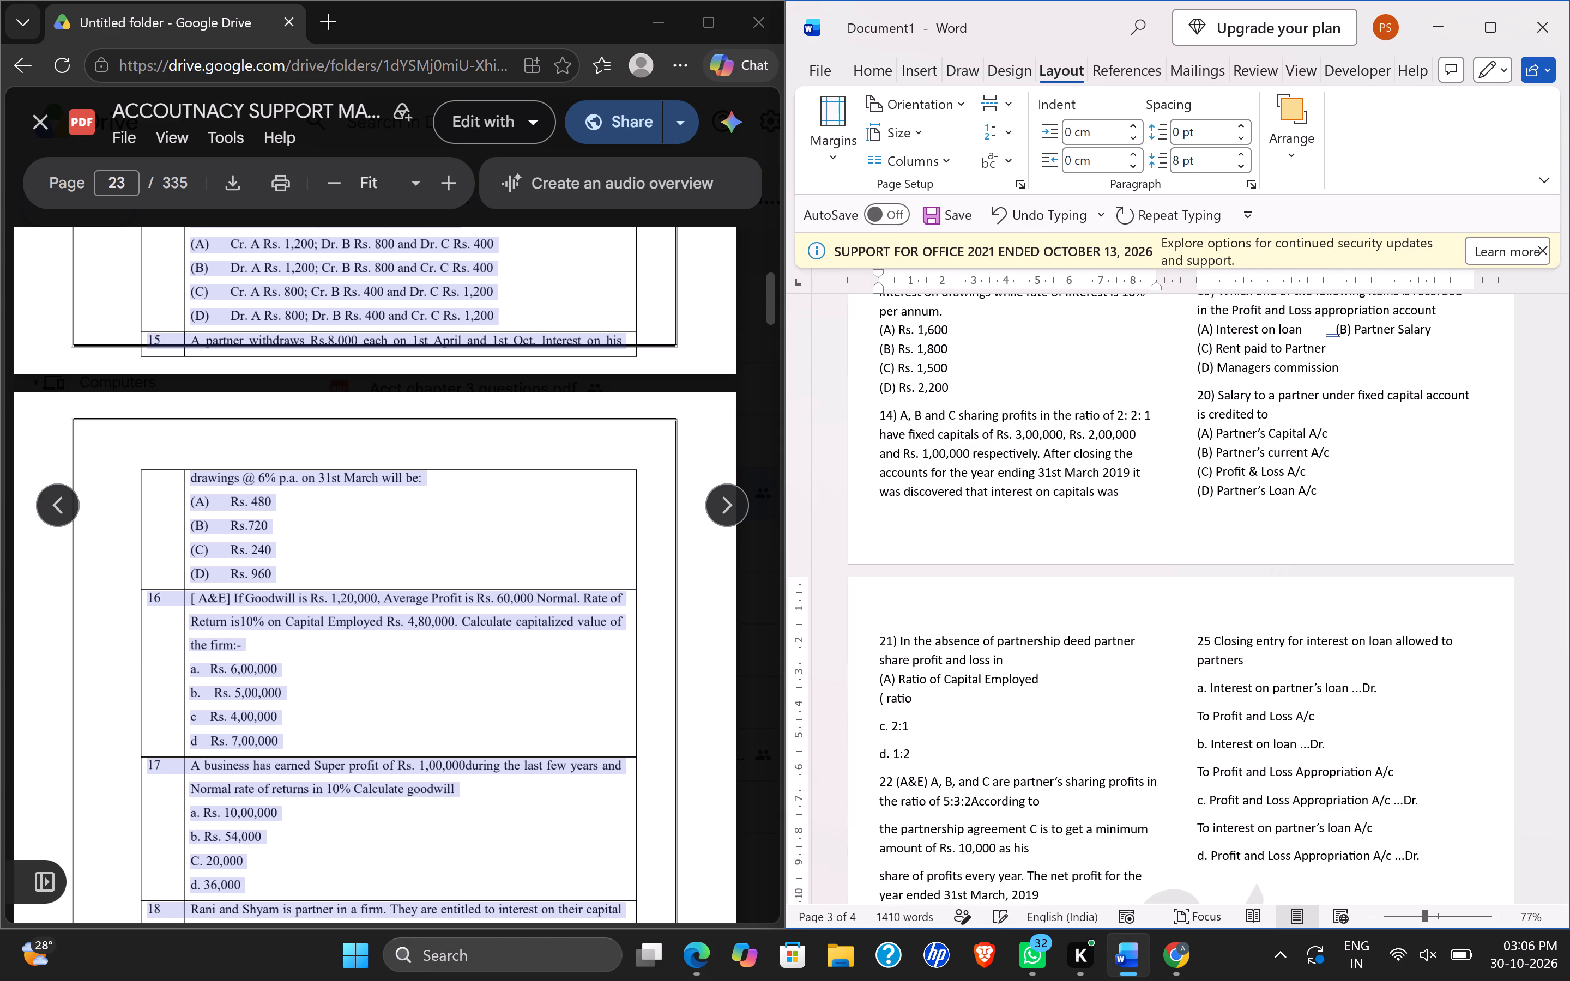
pyautogui.hotkey('shift', 'b')
pyautogui.press('BackSpace')
pyautogui.press('b')
pyautogui.hotkey('shift', ')')
# Compare question 21 with the source PDF, and join its "2:1" option below option (B) with a line break, relabelled "(C)".
pyautogui.scroll(-3, 537, 743)
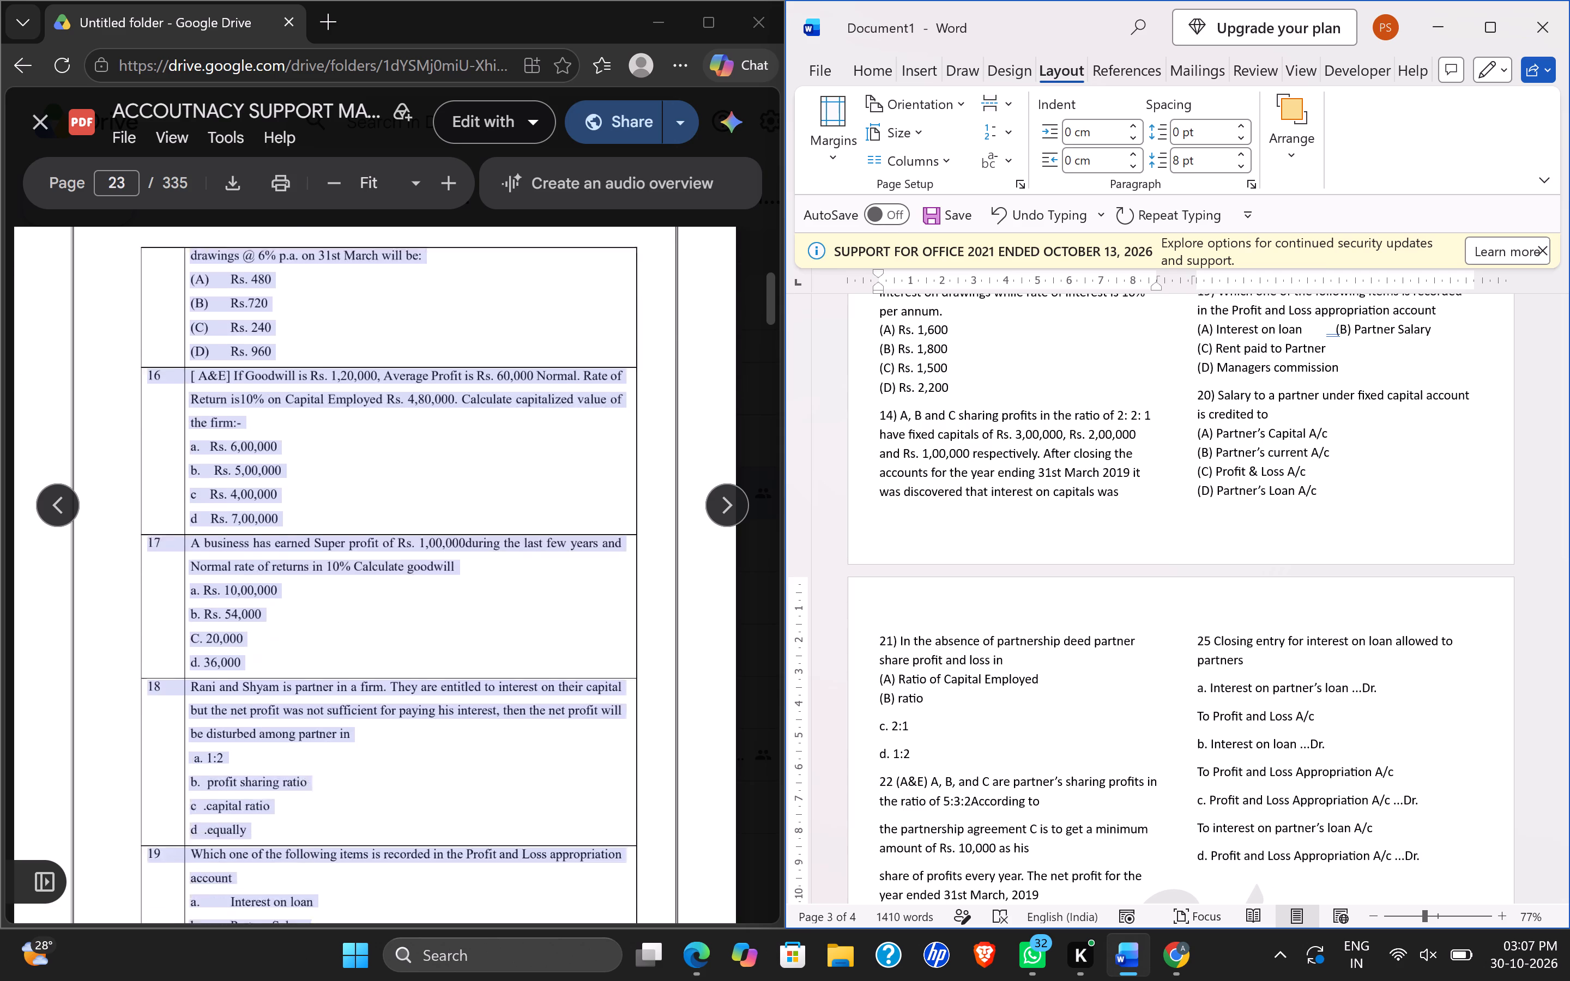
pyautogui.scroll(-5, 537, 743)
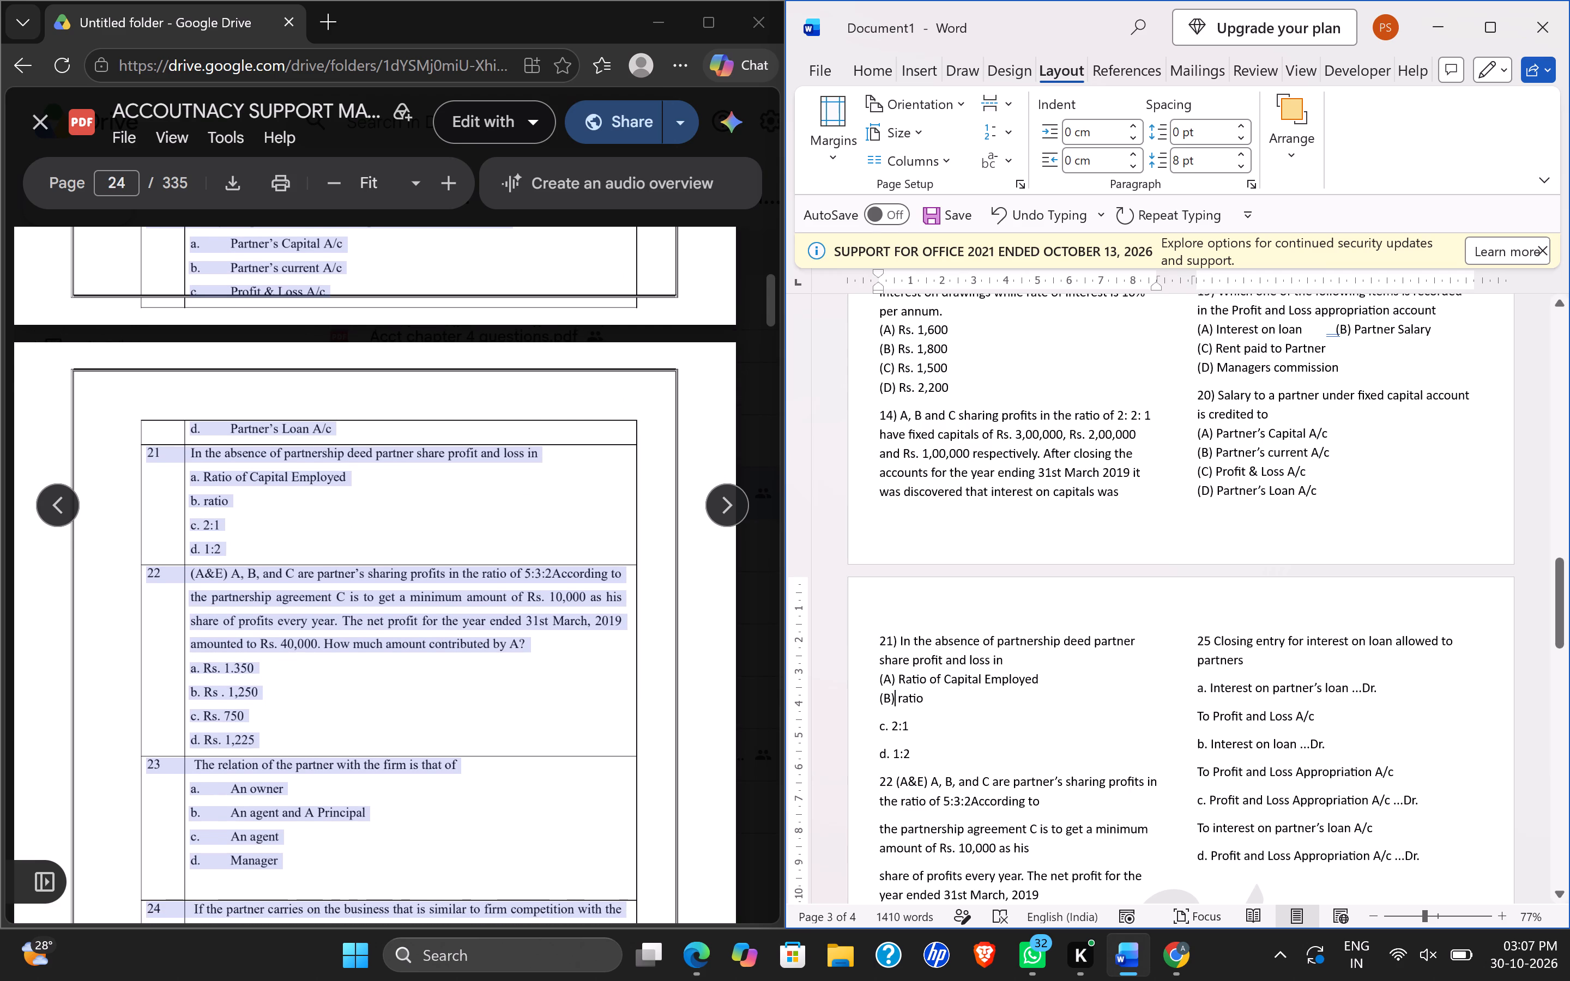
pyautogui.click(886, 734)
pyautogui.press('Right')
pyautogui.press('\\')
pyautogui.press('BackSpace')
pyautogui.press('BackSpace')
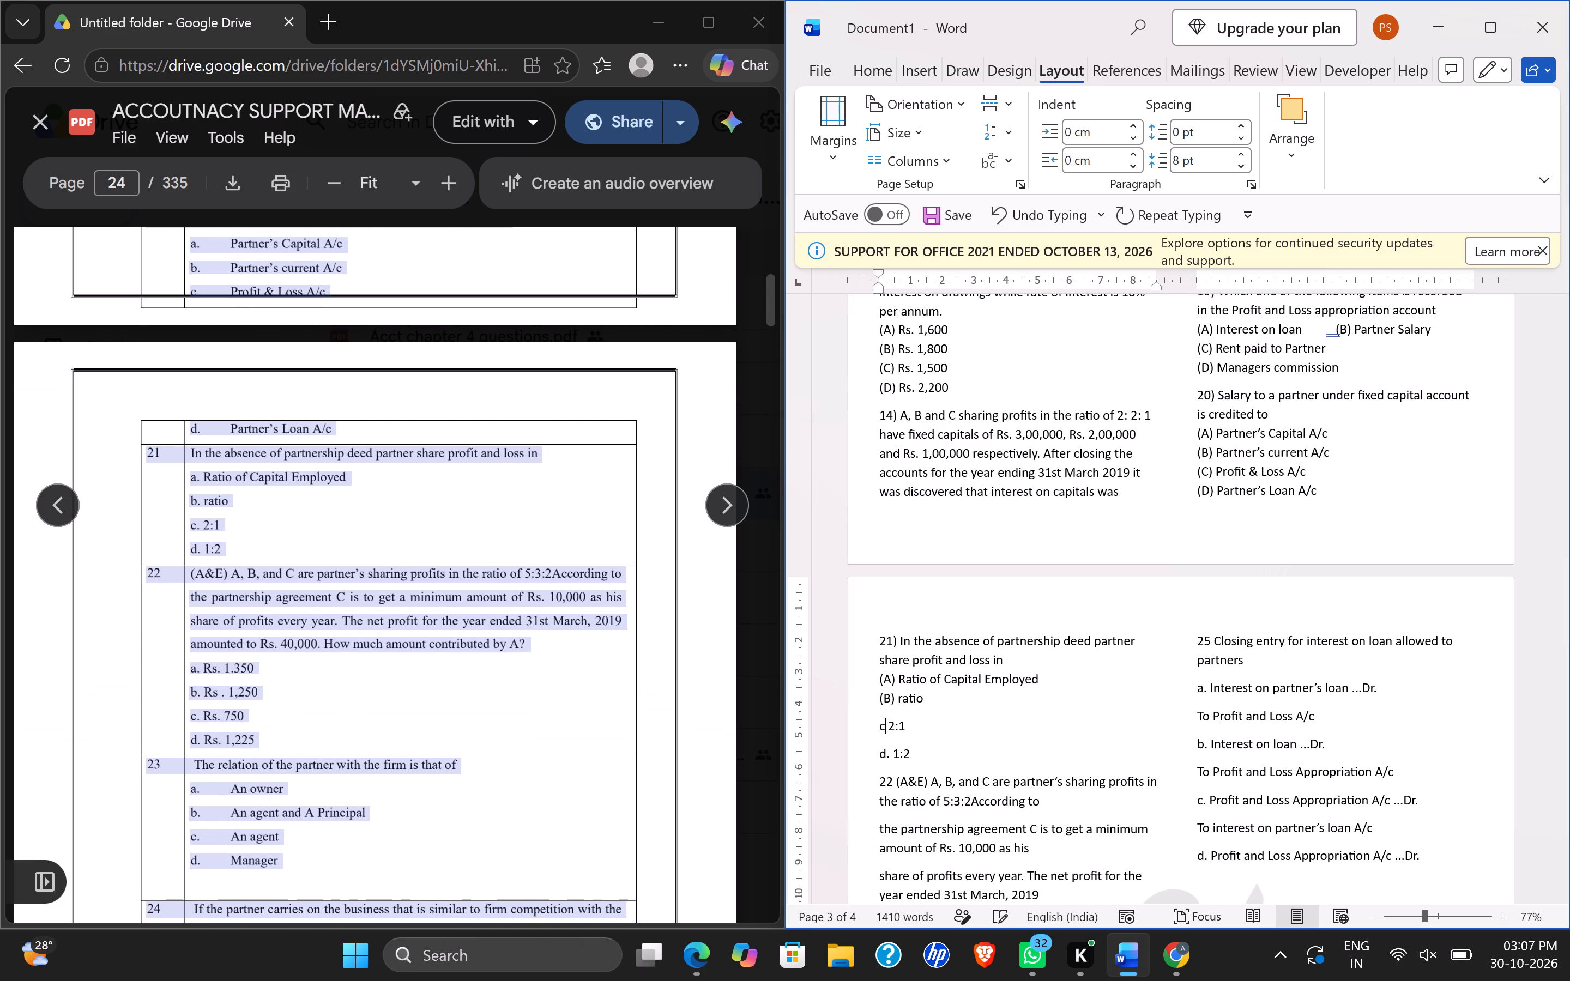
pyautogui.press('BackSpace')
pyautogui.press('BackSpace')
pyautogui.hotkey('shift', 'Return')
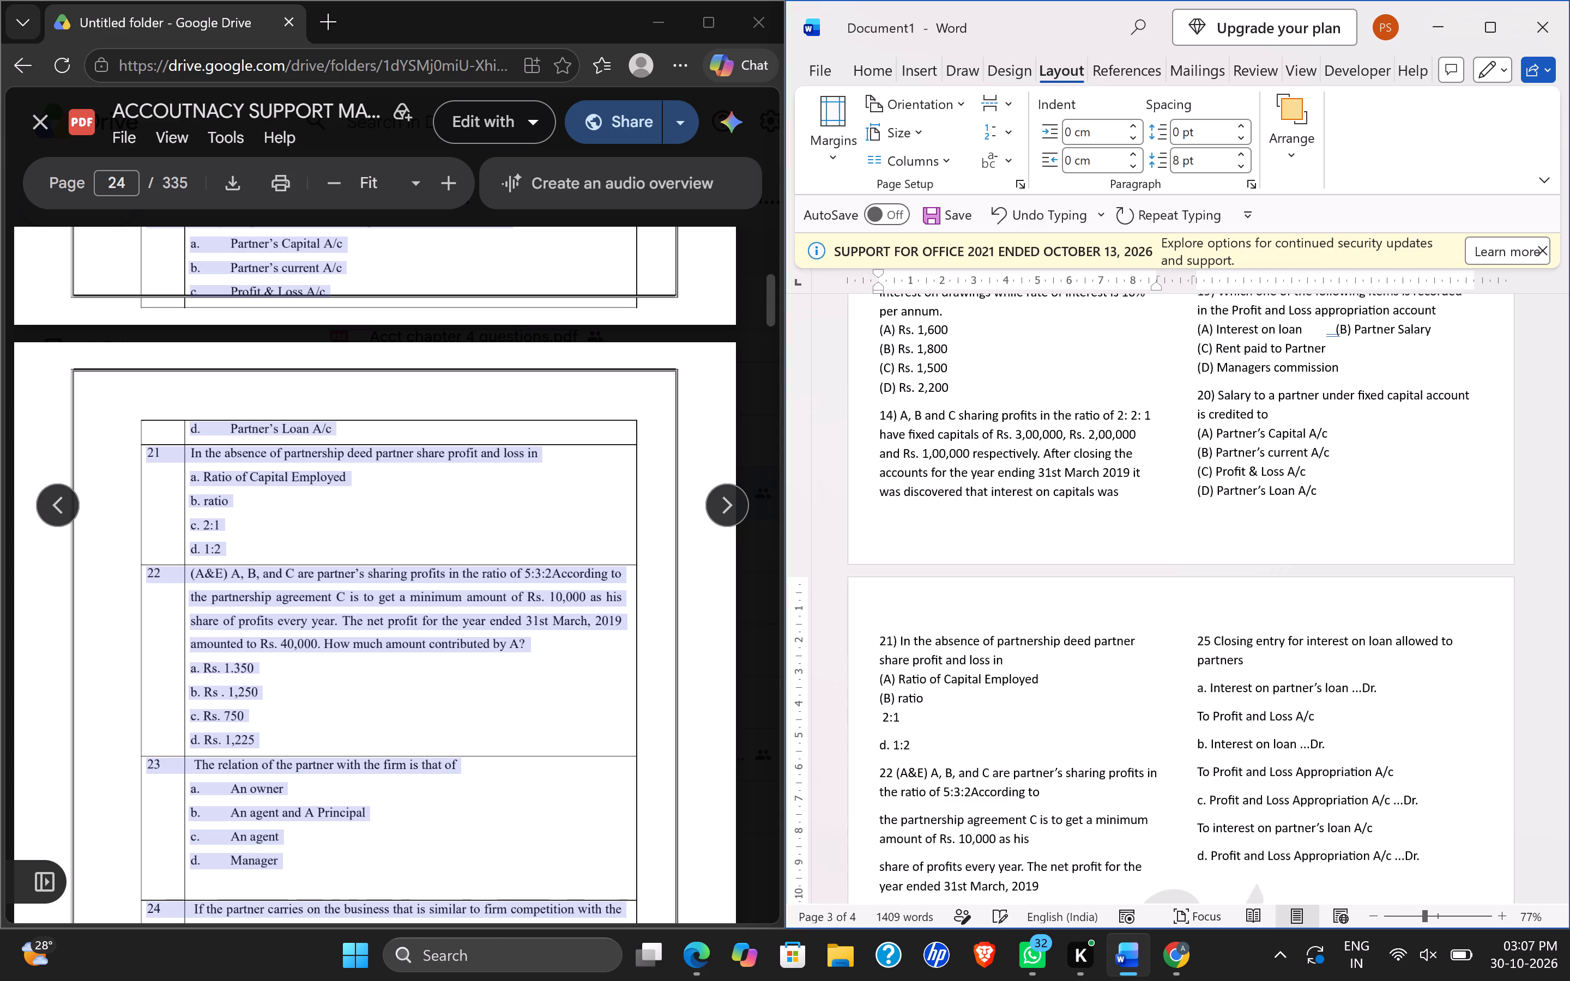
pyautogui.write('(C')
pyautogui.write(')')
pyautogui.press('space')
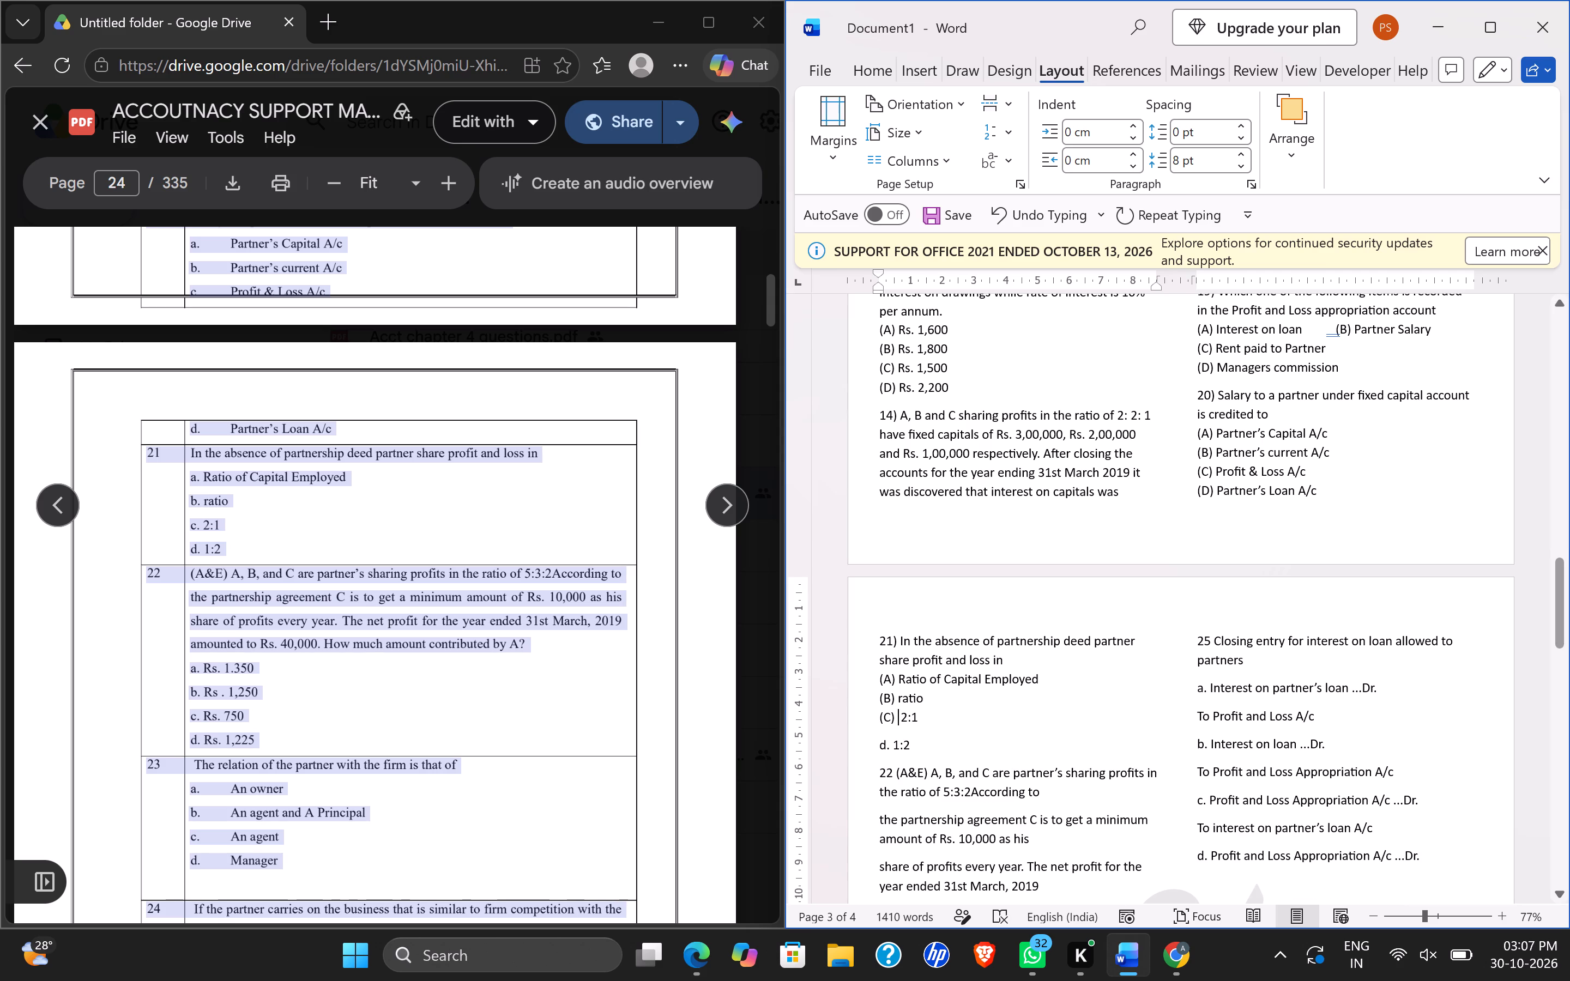
pyautogui.press('BackSpace')
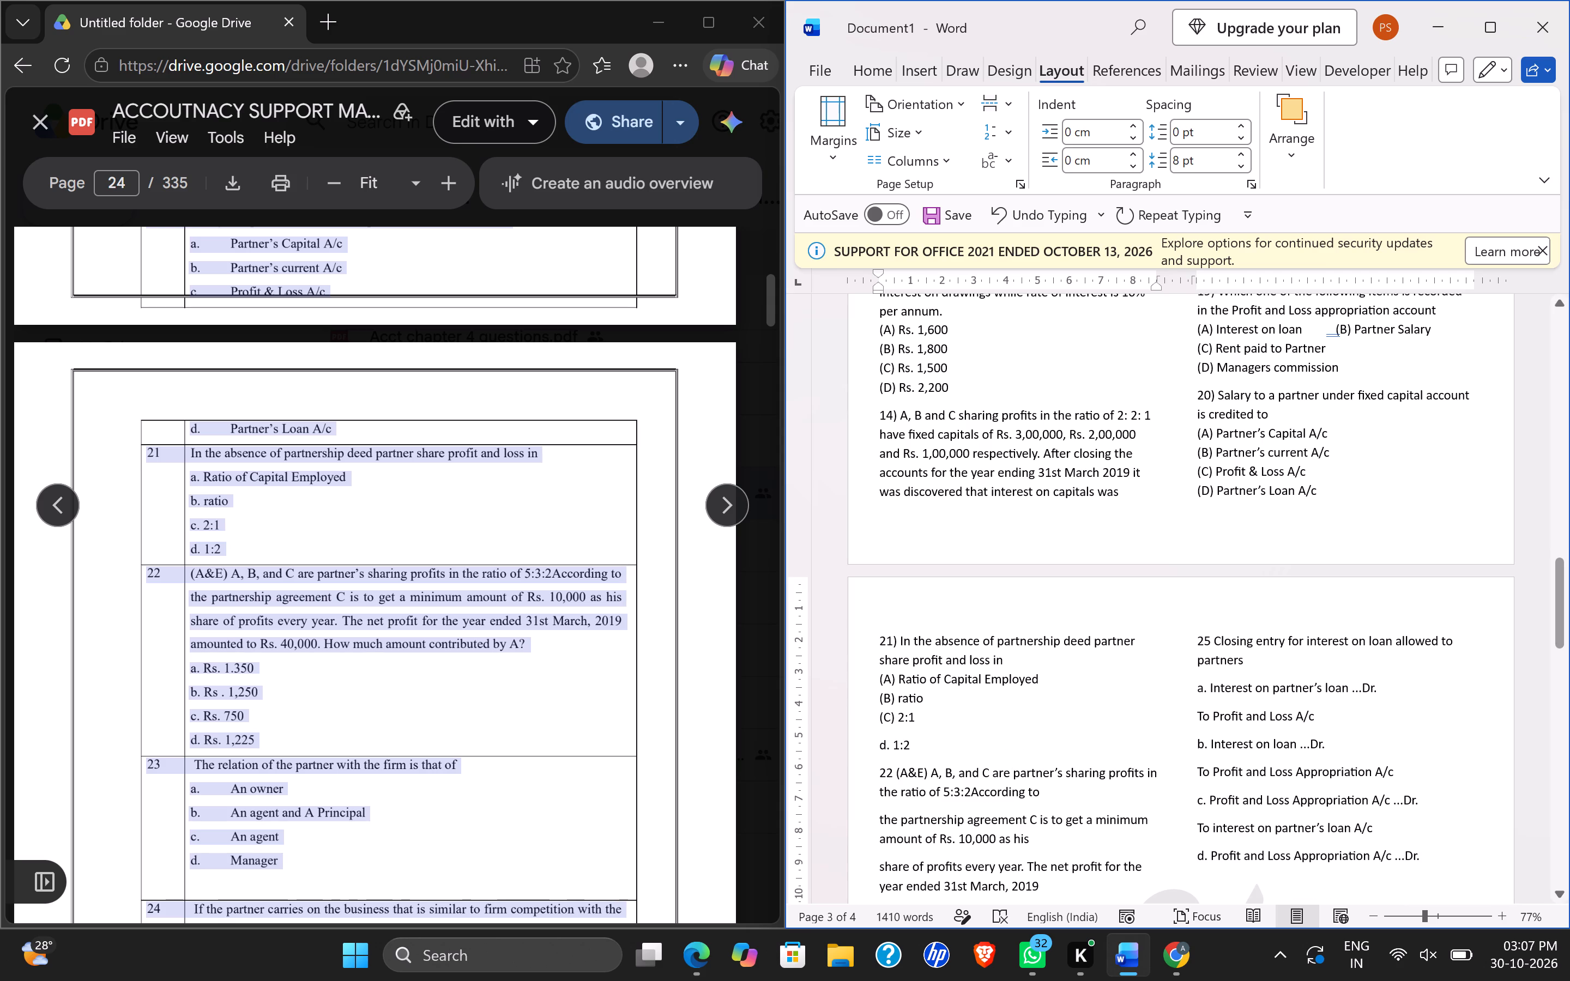
# Join question 21's "1:2" option below option (C) with a line break and relabel it as "(D)".
pyautogui.click(887, 753)
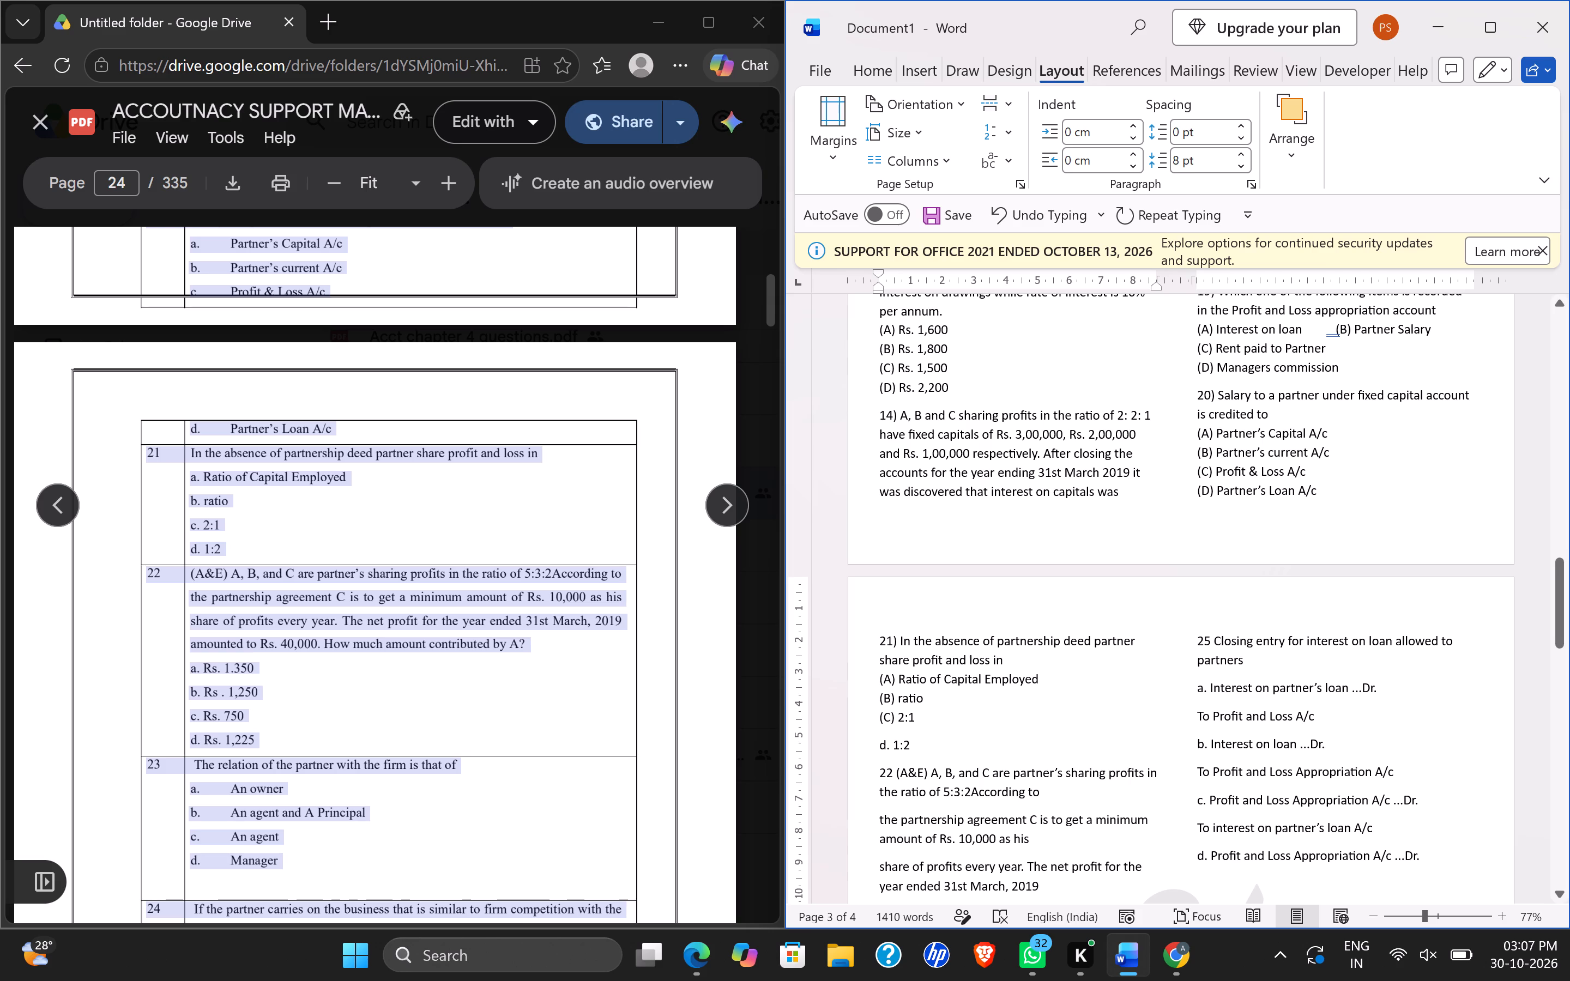
pyautogui.press('BackSpace')
pyautogui.press('BackSpace')
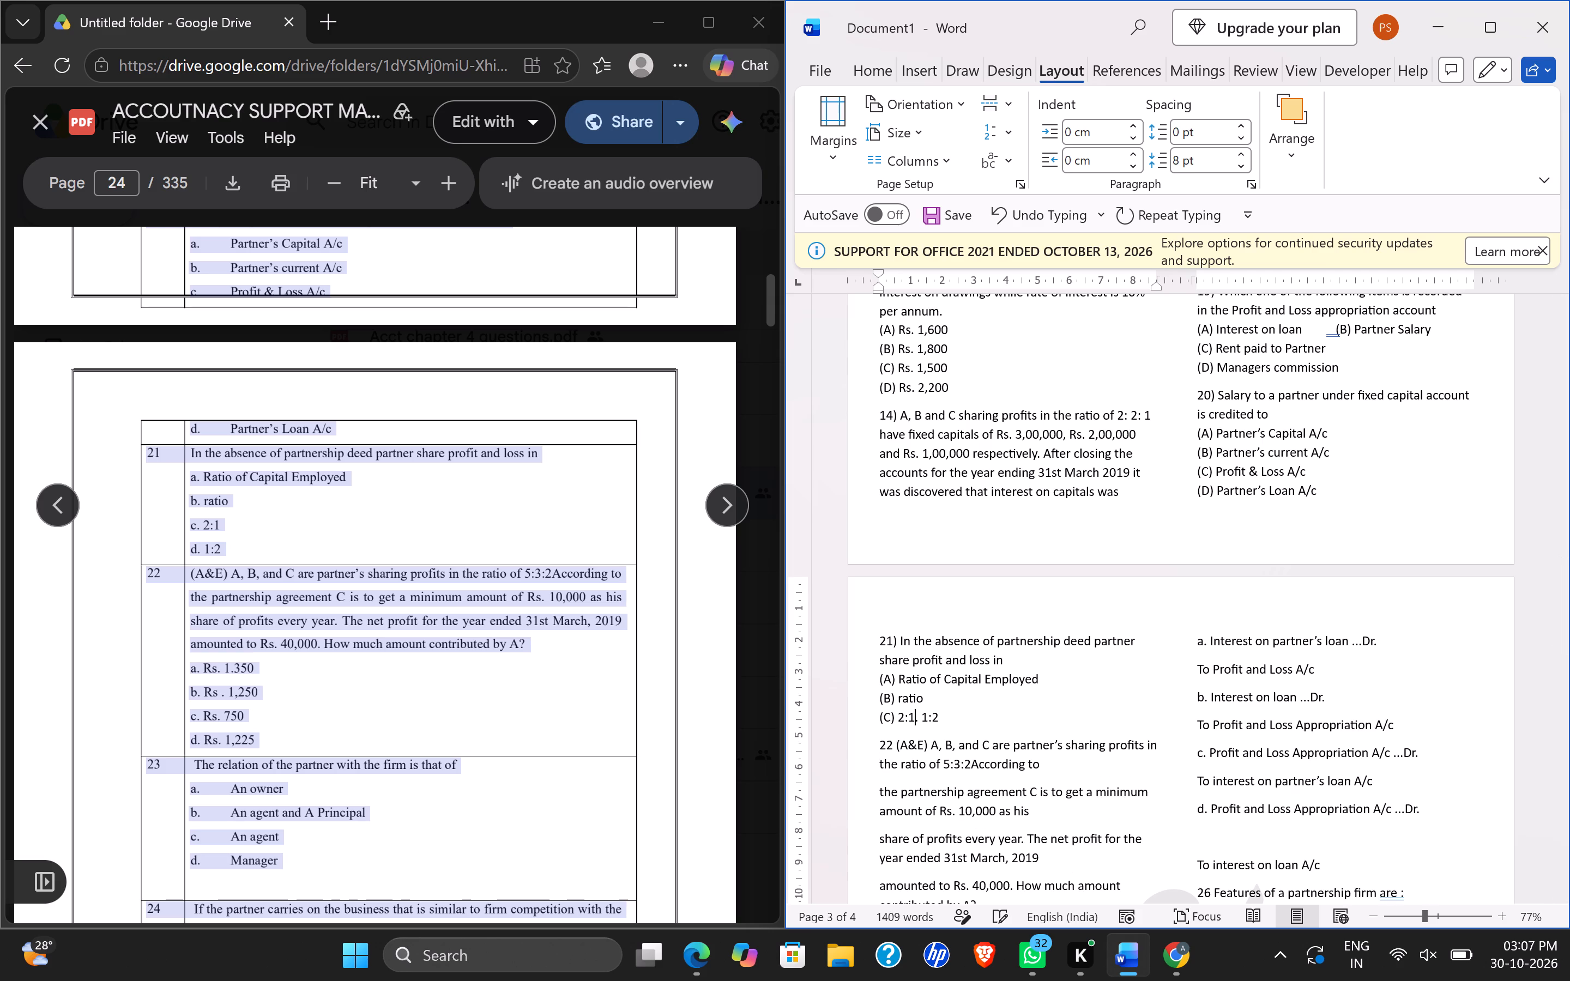
pyautogui.press('Right')
pyautogui.press('BackSpace')
pyautogui.hotkey('shift', 'Return')
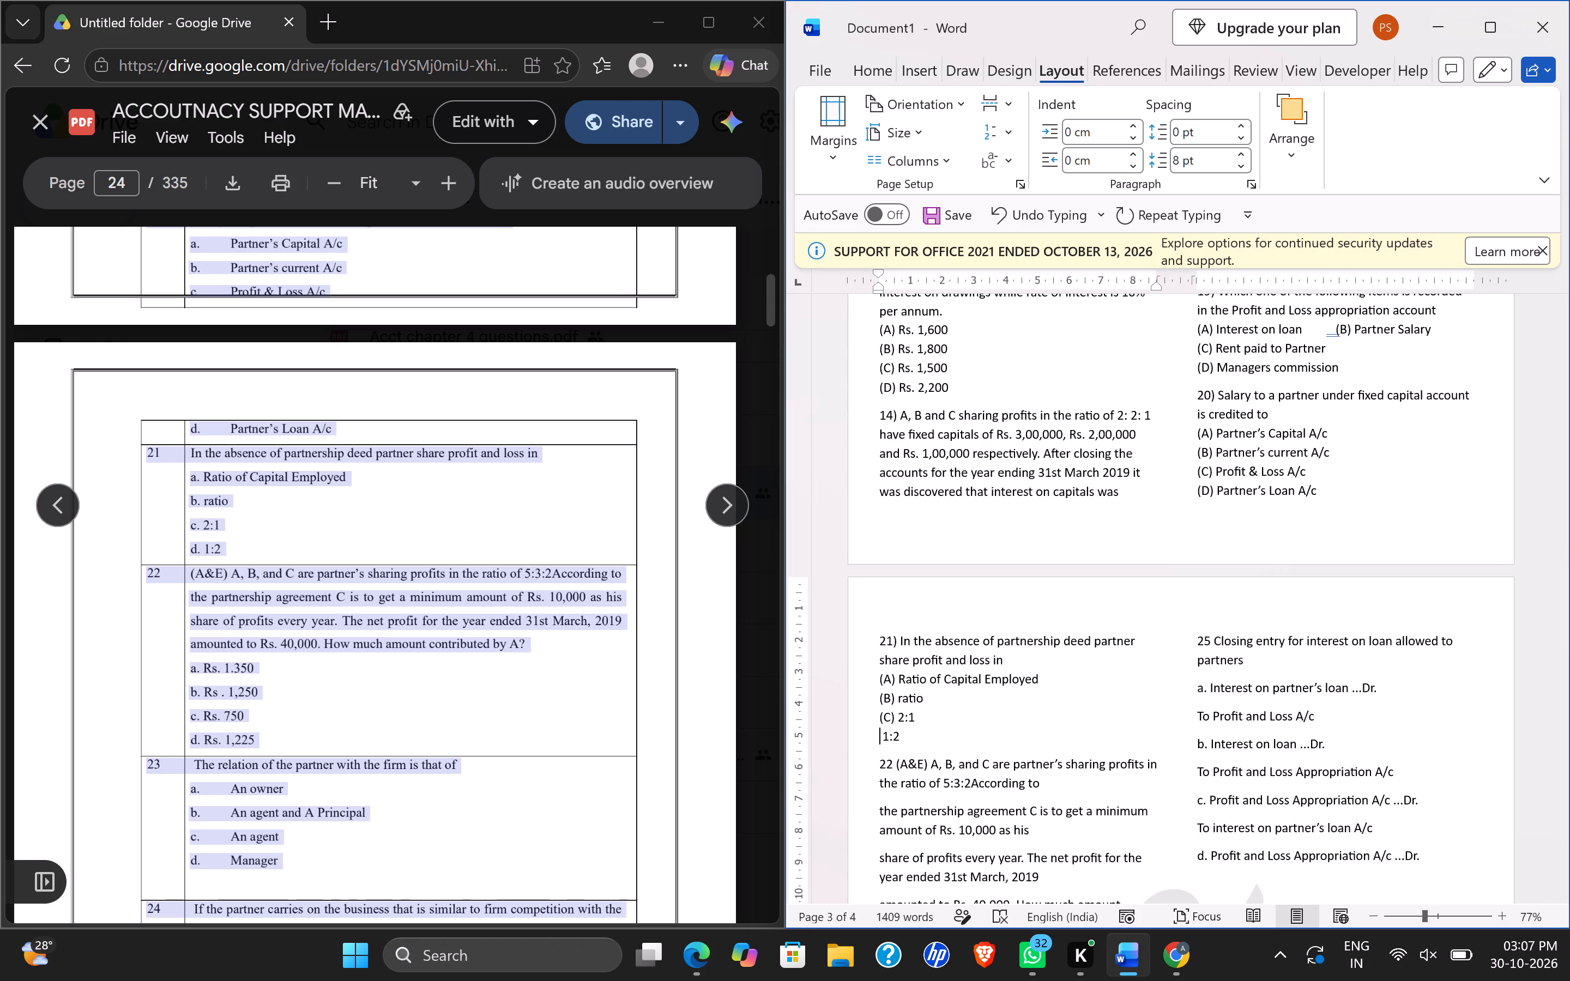
pyautogui.hotkey('shift', '(')
pyautogui.press('d')
pyautogui.hotkey('shift', ')')
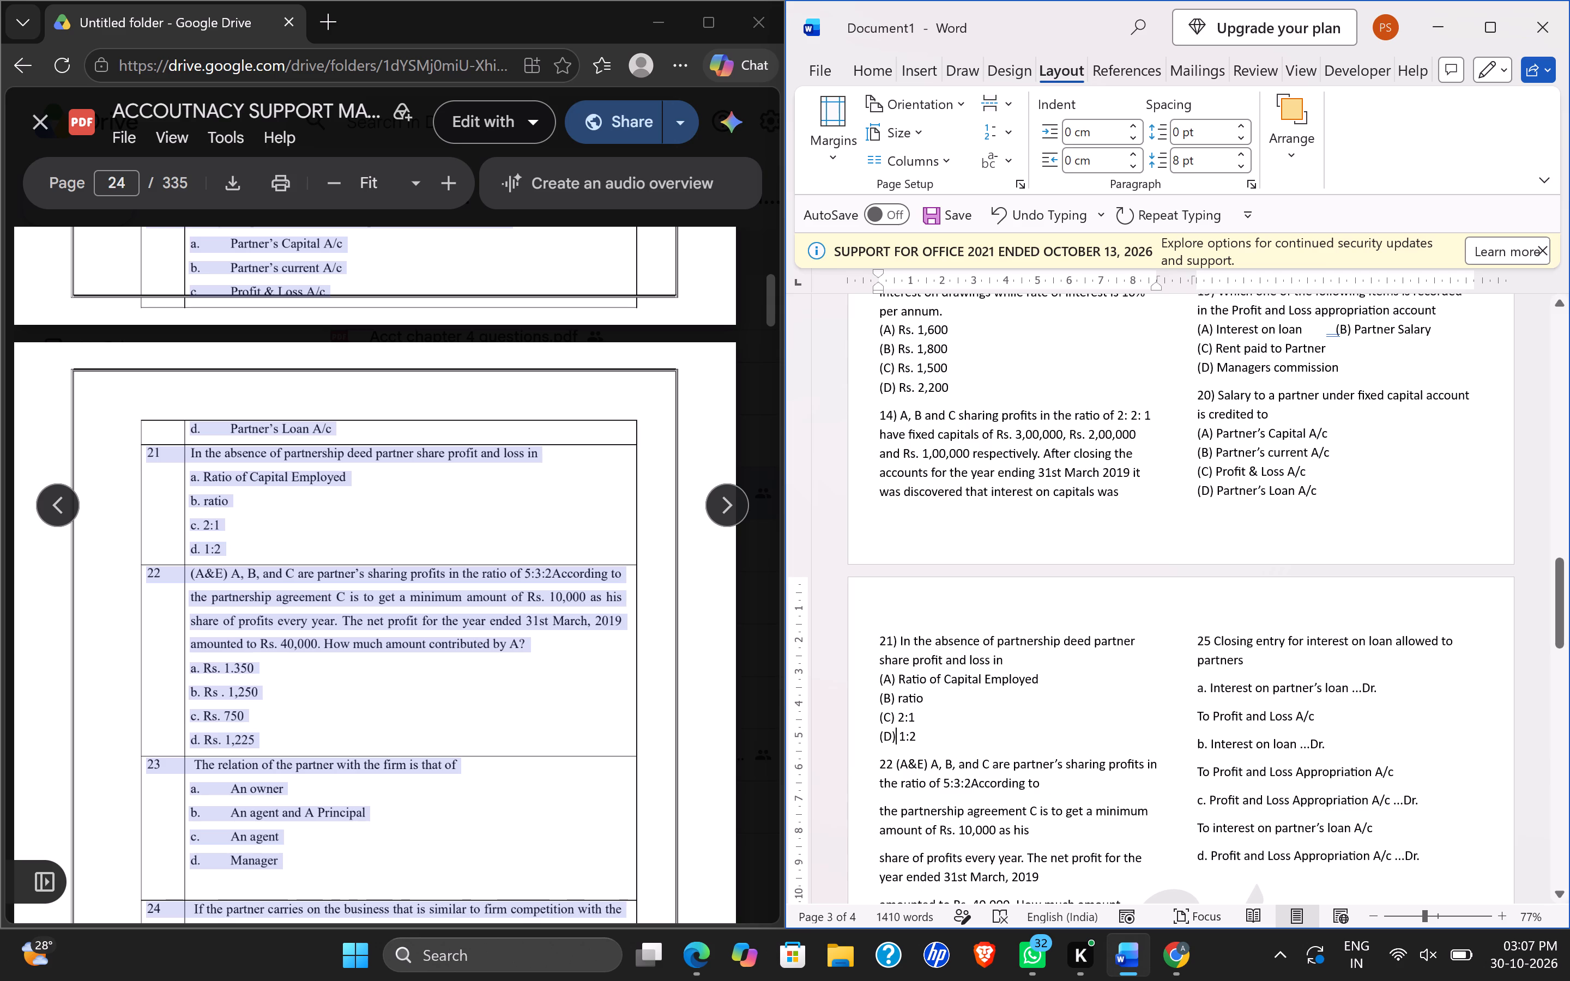
# Change question 22's number to "22)" and delete the "(A&E)" tag before its question text.
pyautogui.click(894, 765)
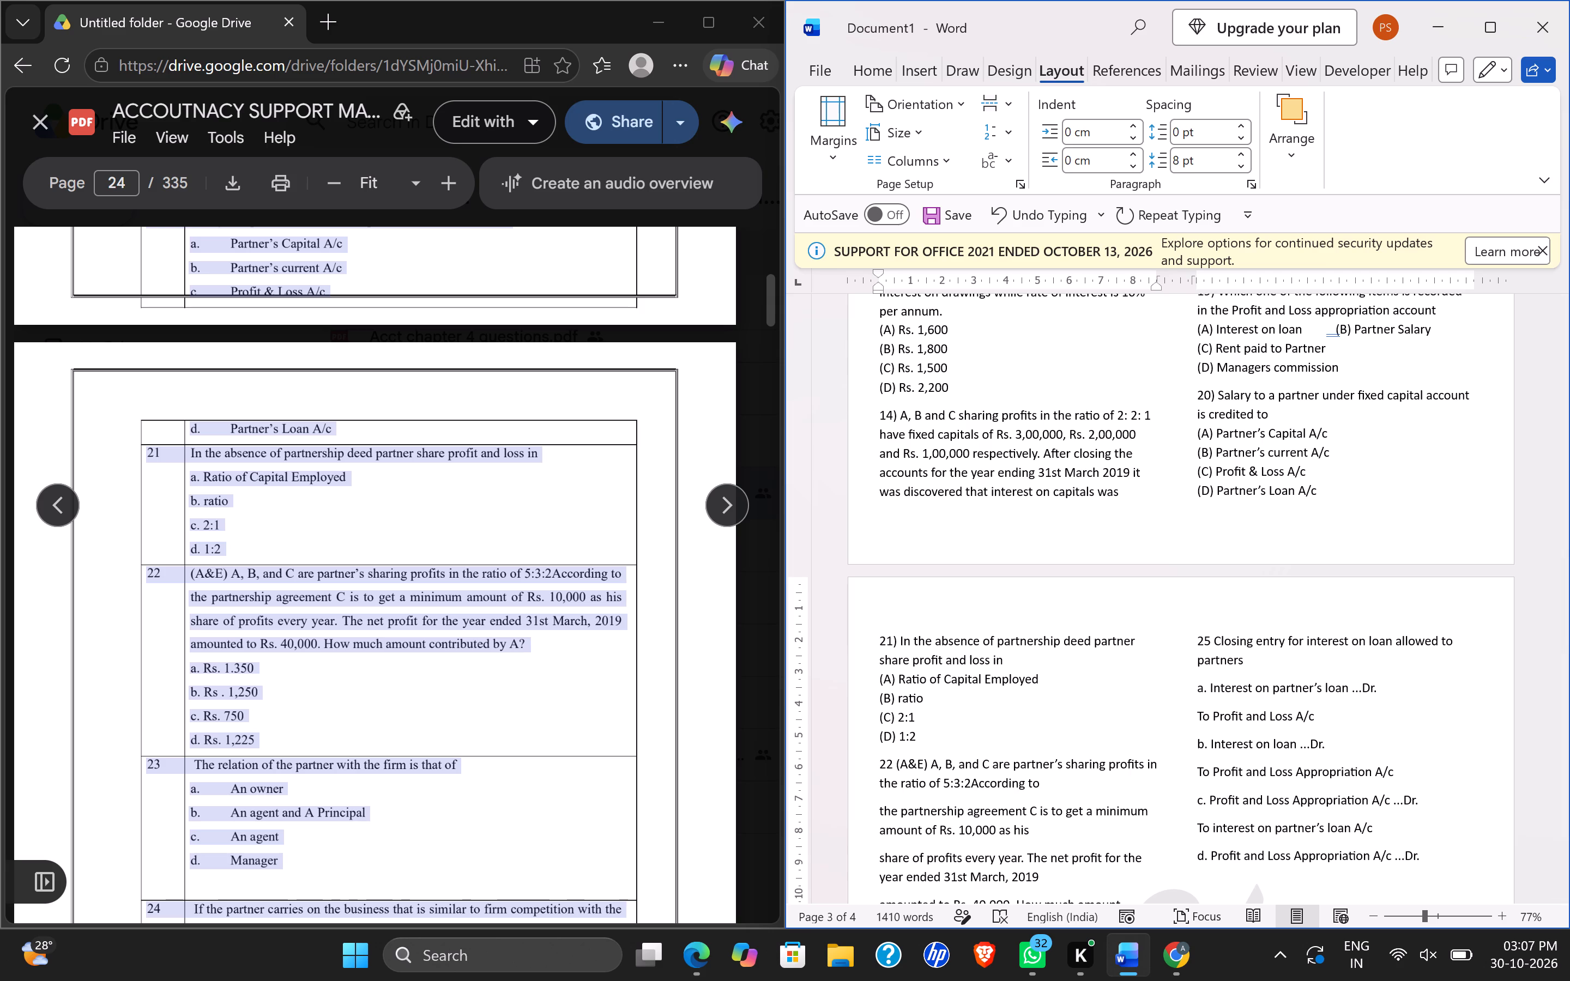
pyautogui.hotkey('shift', ')')
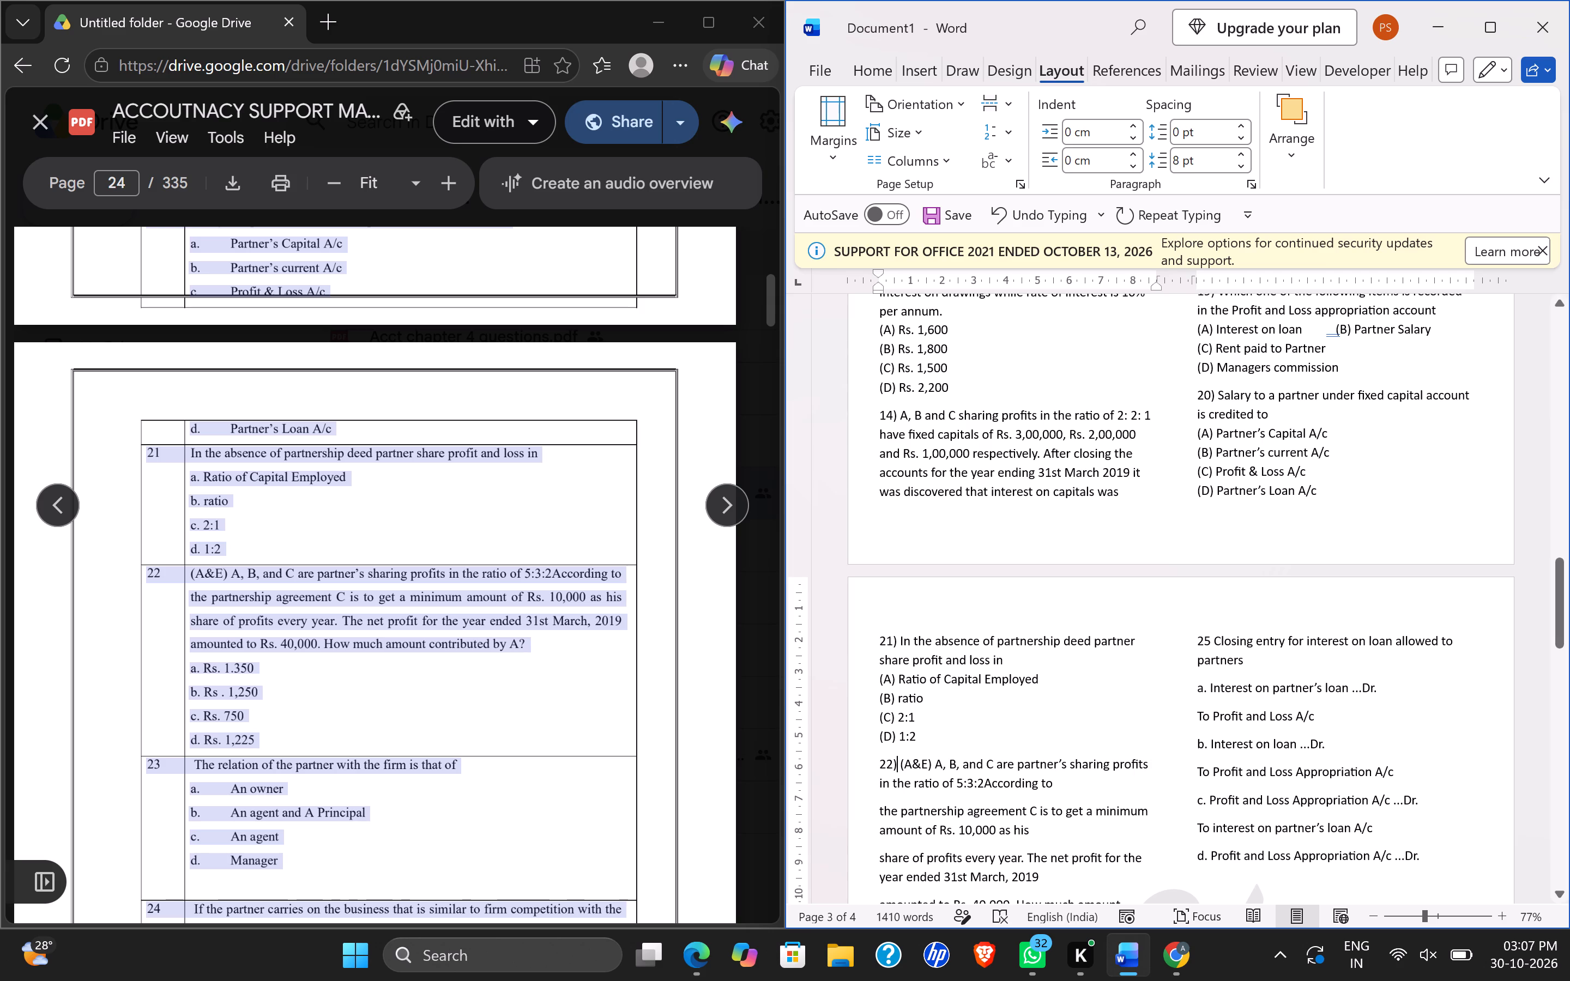
pyautogui.moveTo(901, 771); pyautogui.dragTo(932, 772)
pyautogui.press('Delete')
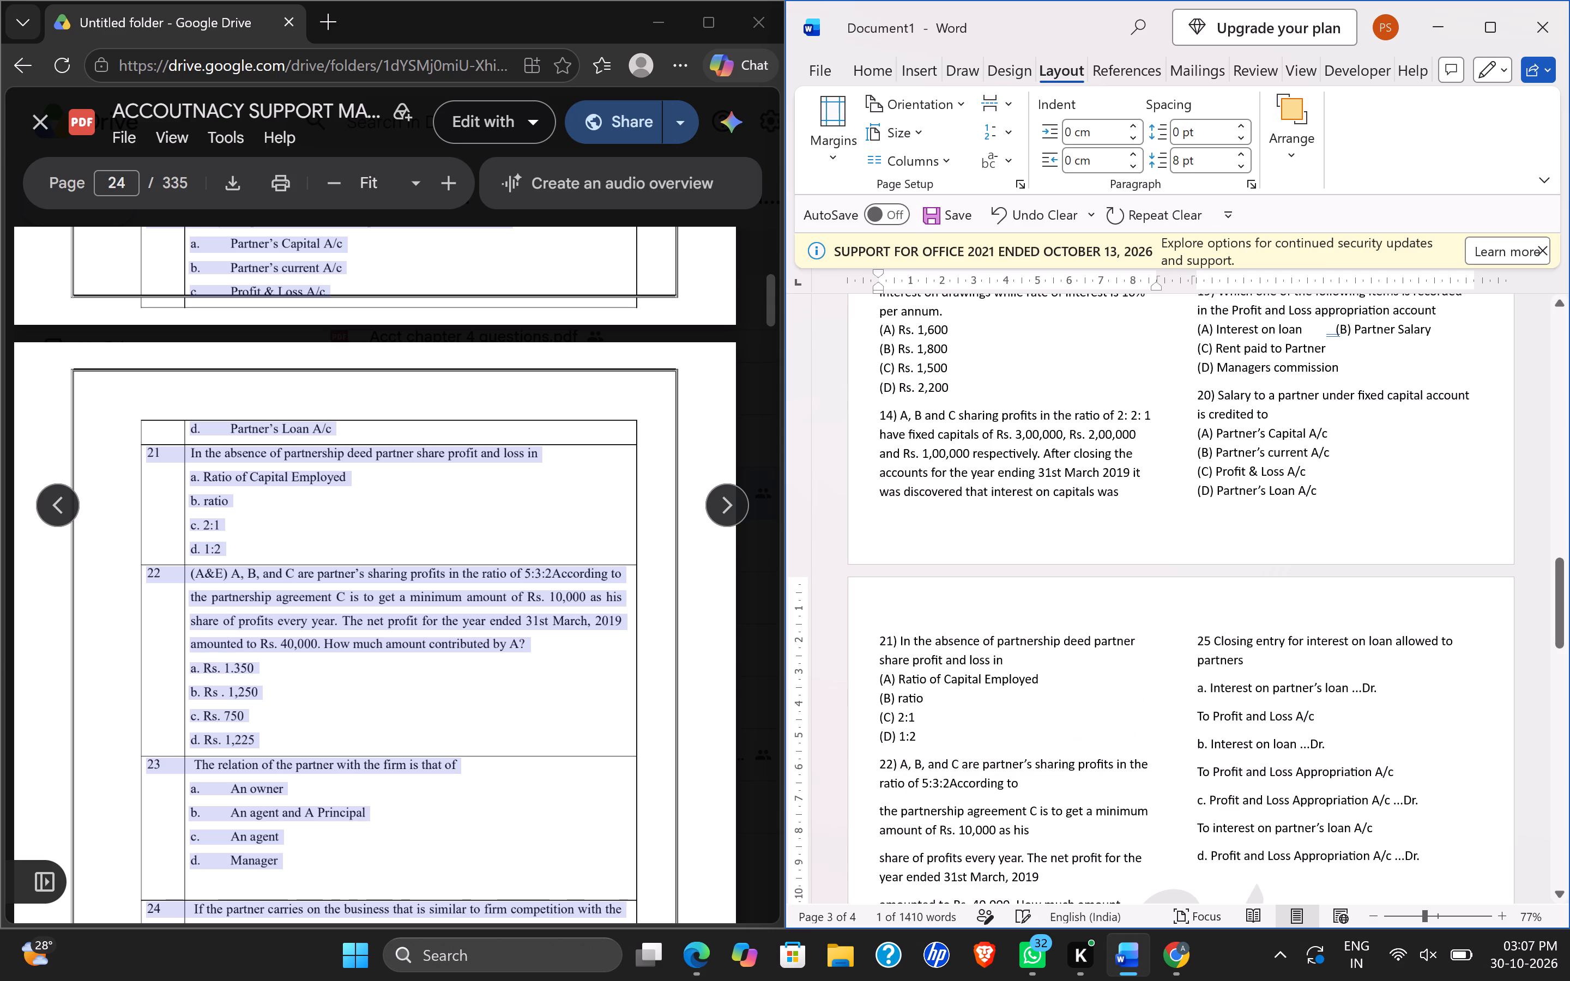
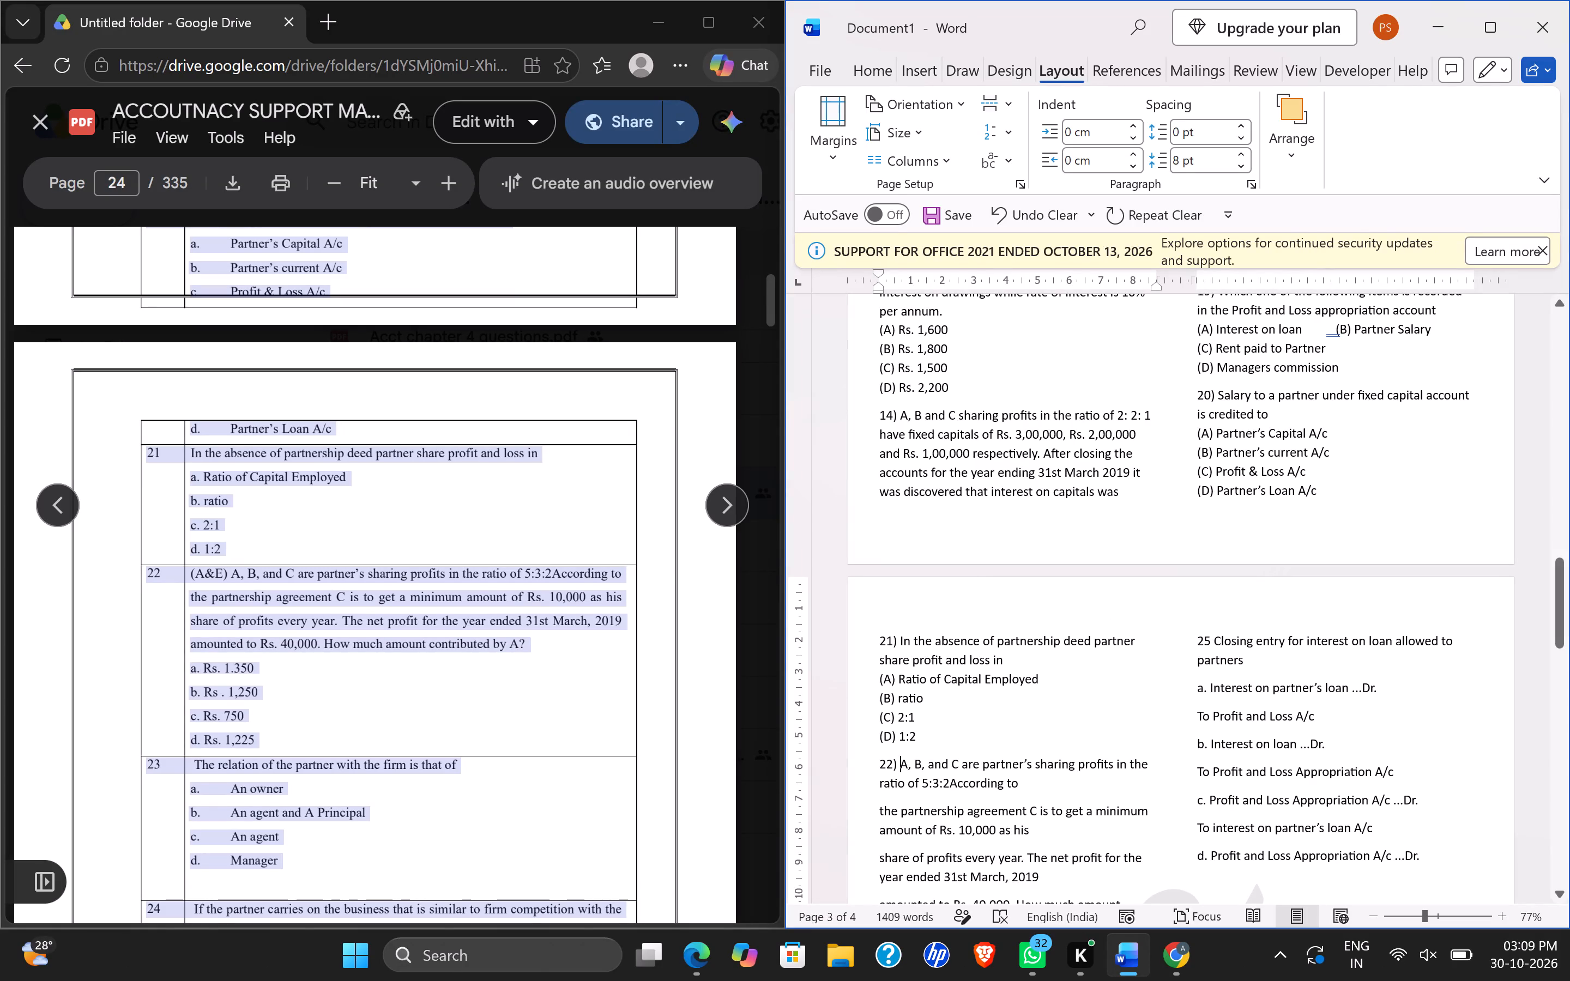
# Insert a full stop and a space between "5:3:2" and "According to" in question 22's text.
pyautogui.click(881, 761)
pyautogui.scroll(-1, 881, 761)
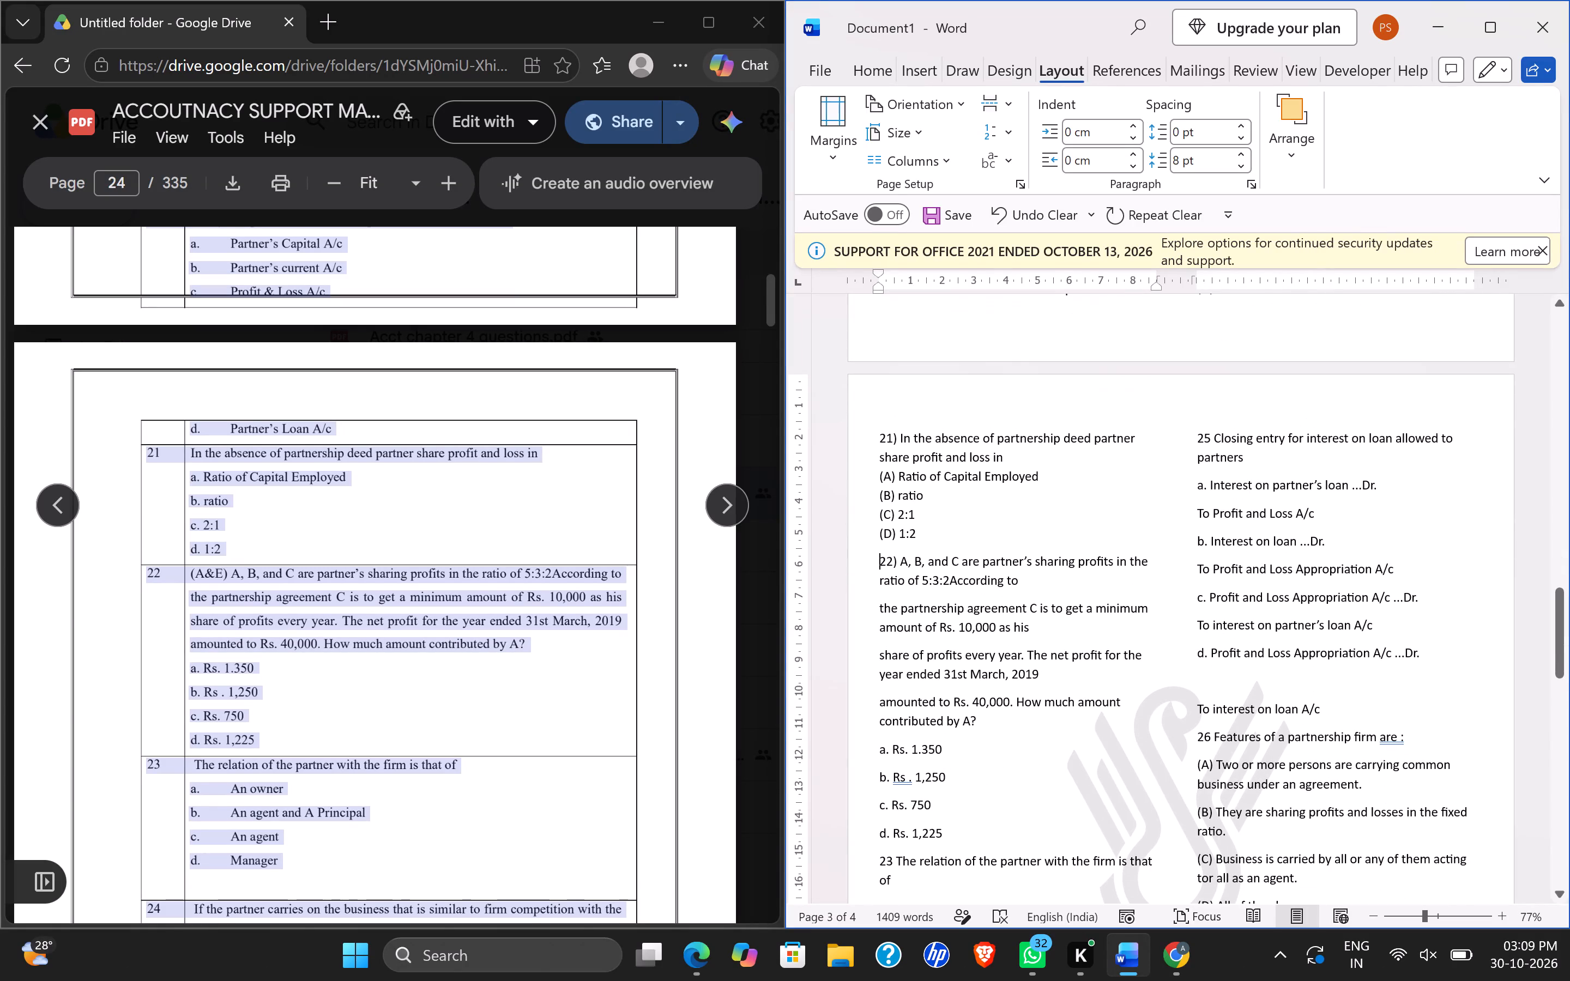
pyautogui.click(947, 578)
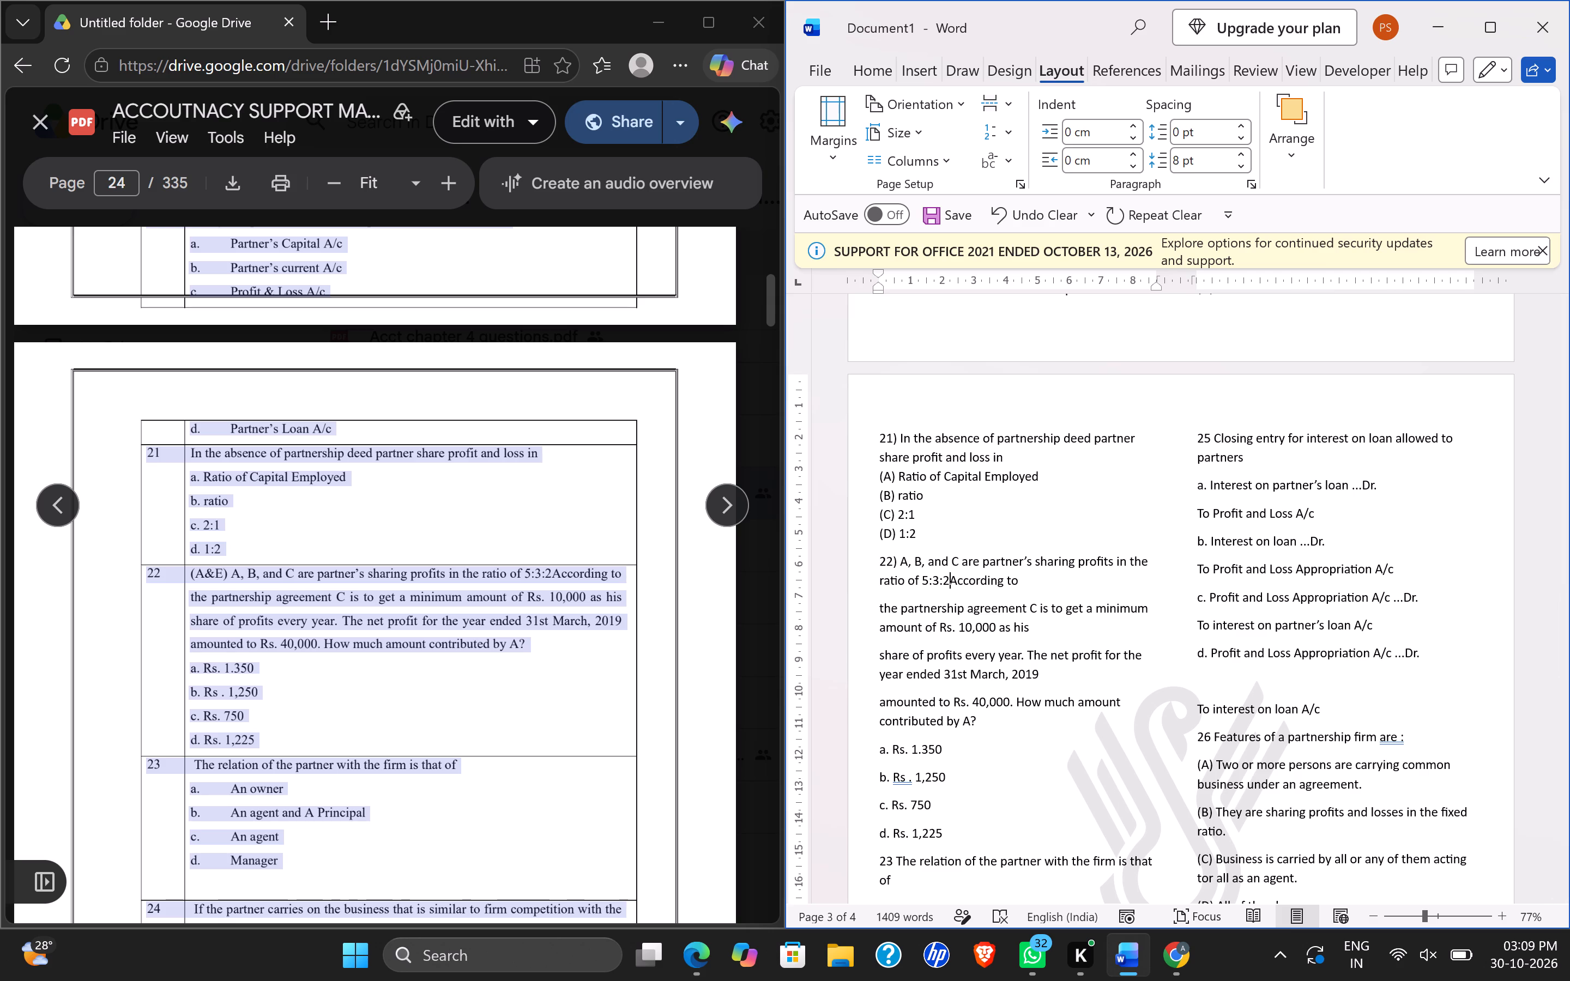
pyautogui.write('.')
pyautogui.press('space')
# Join question 22's broken text lines, from "the partnership agreement" to "contributed by A?", into one continuous paragraph separated by single spaces.
pyautogui.click(878, 612)
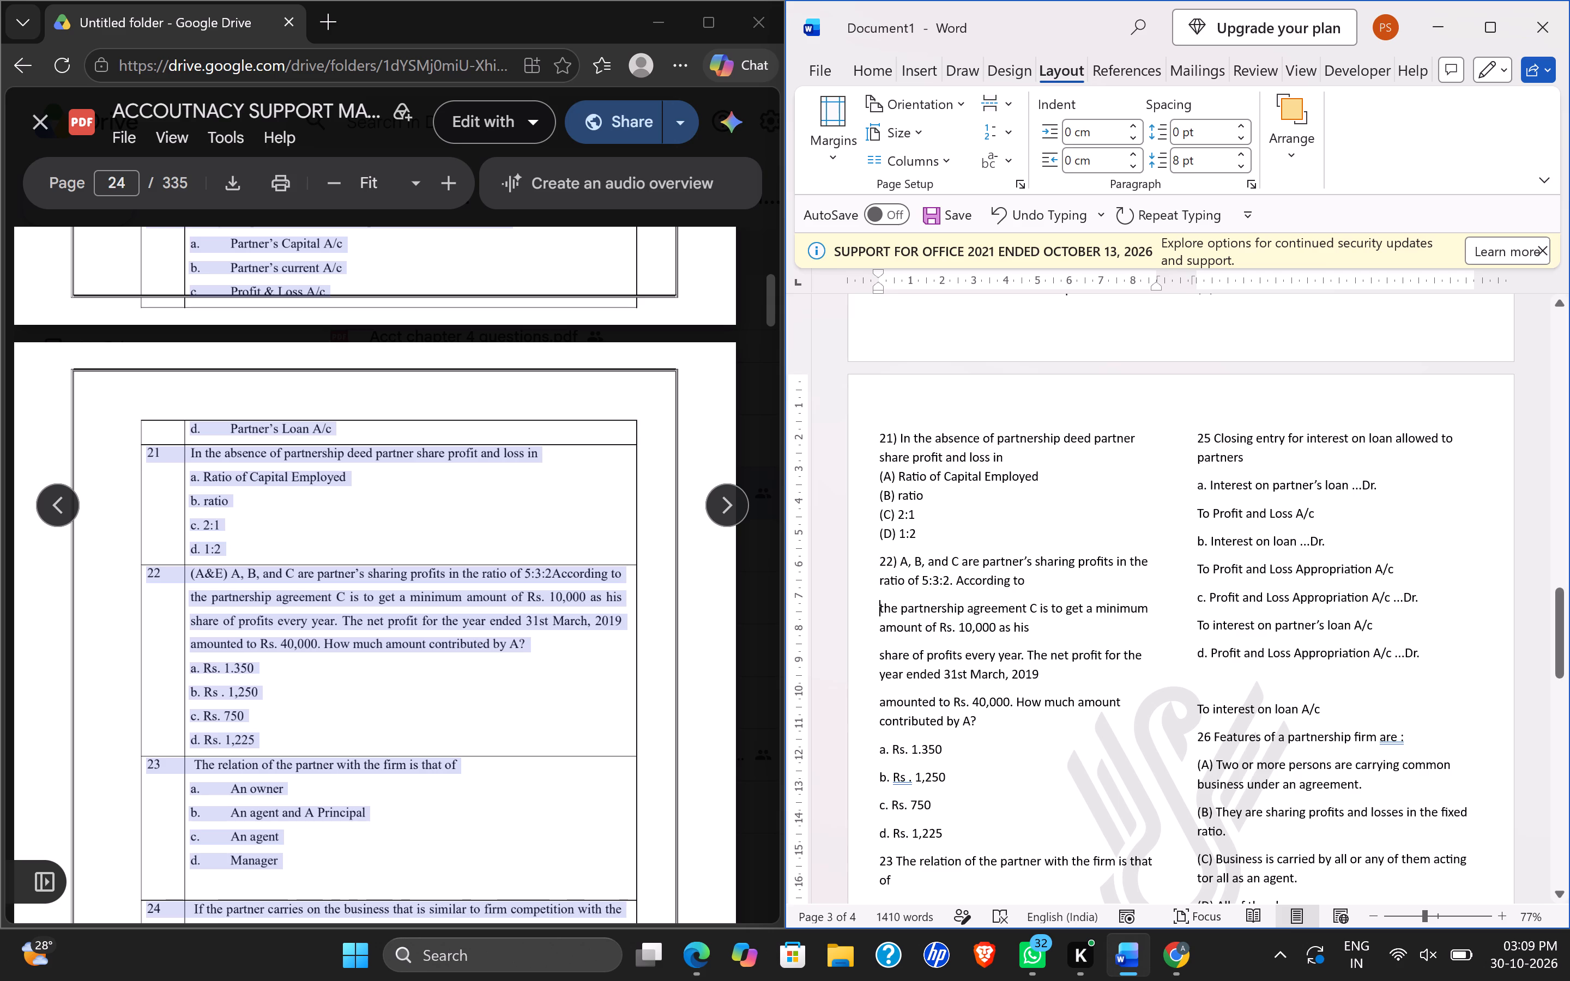
pyautogui.press('BackSpace')
pyautogui.press('space')
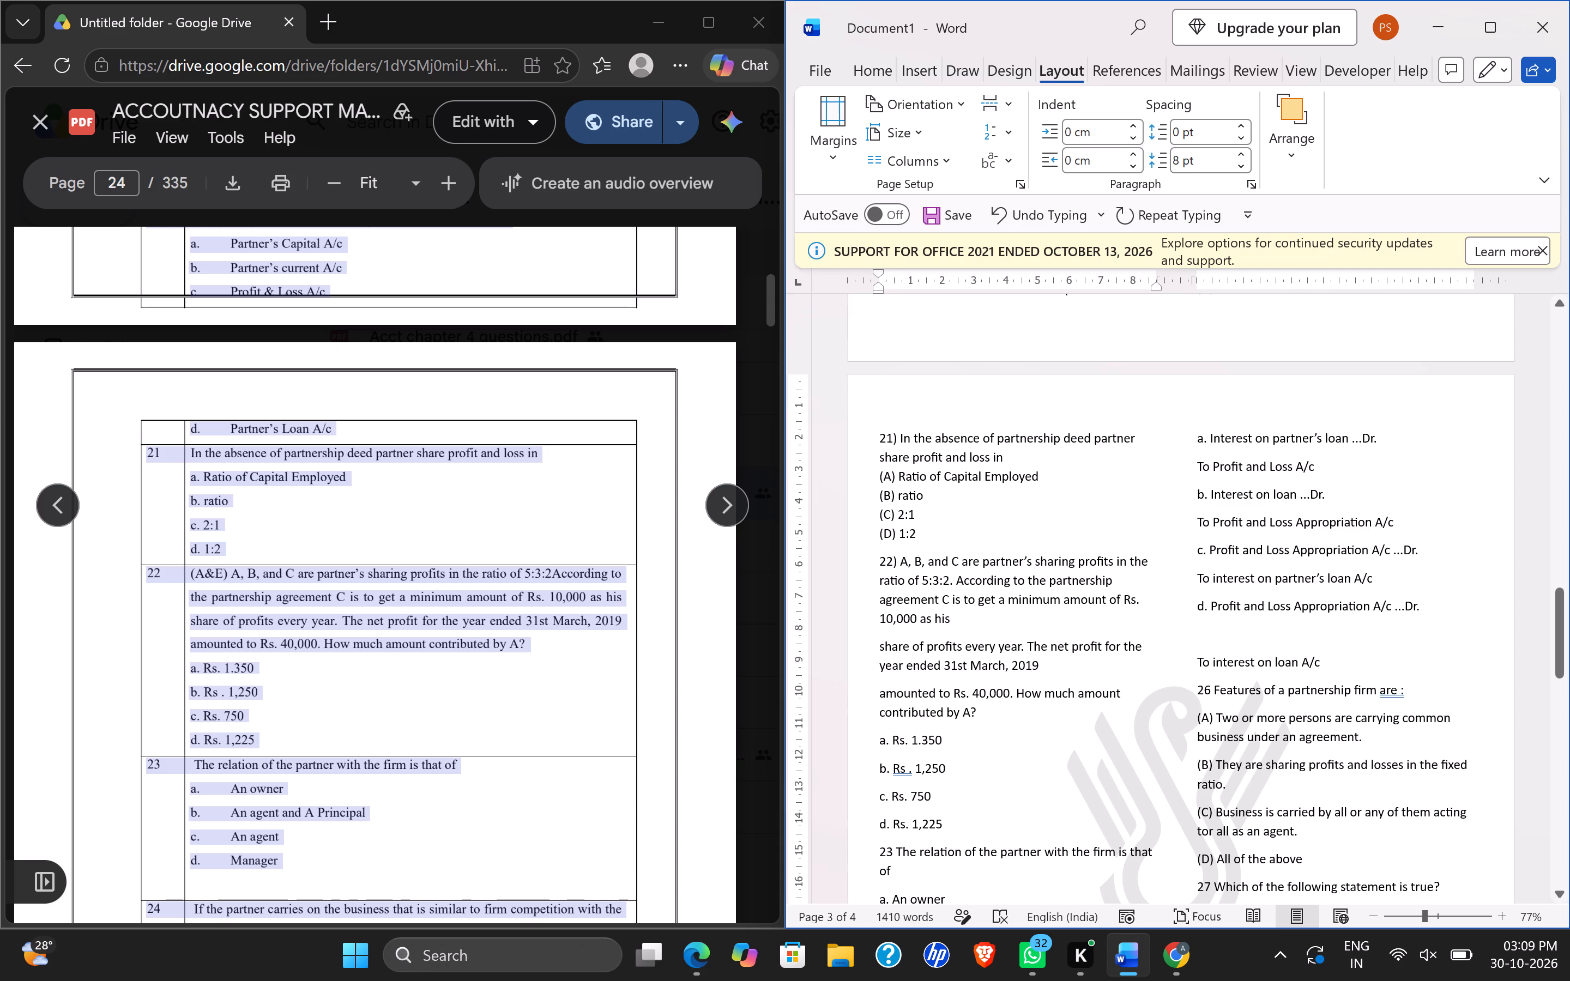
pyautogui.click(879, 646)
pyautogui.press('BackSpace')
pyautogui.press('space')
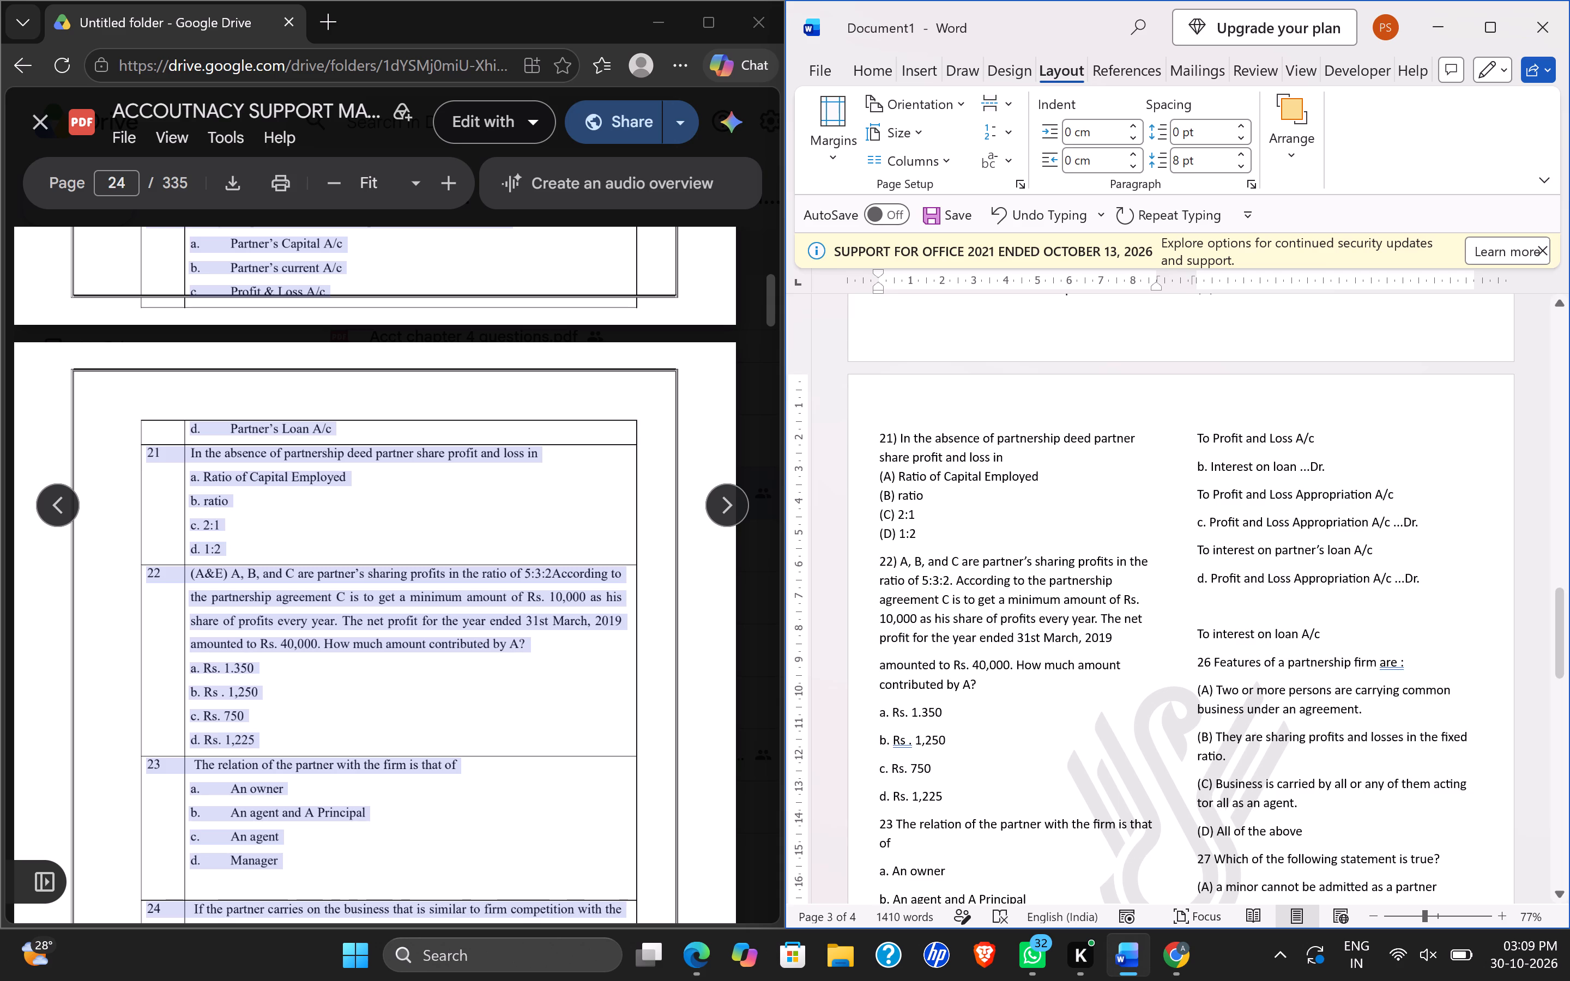
pyautogui.click(881, 668)
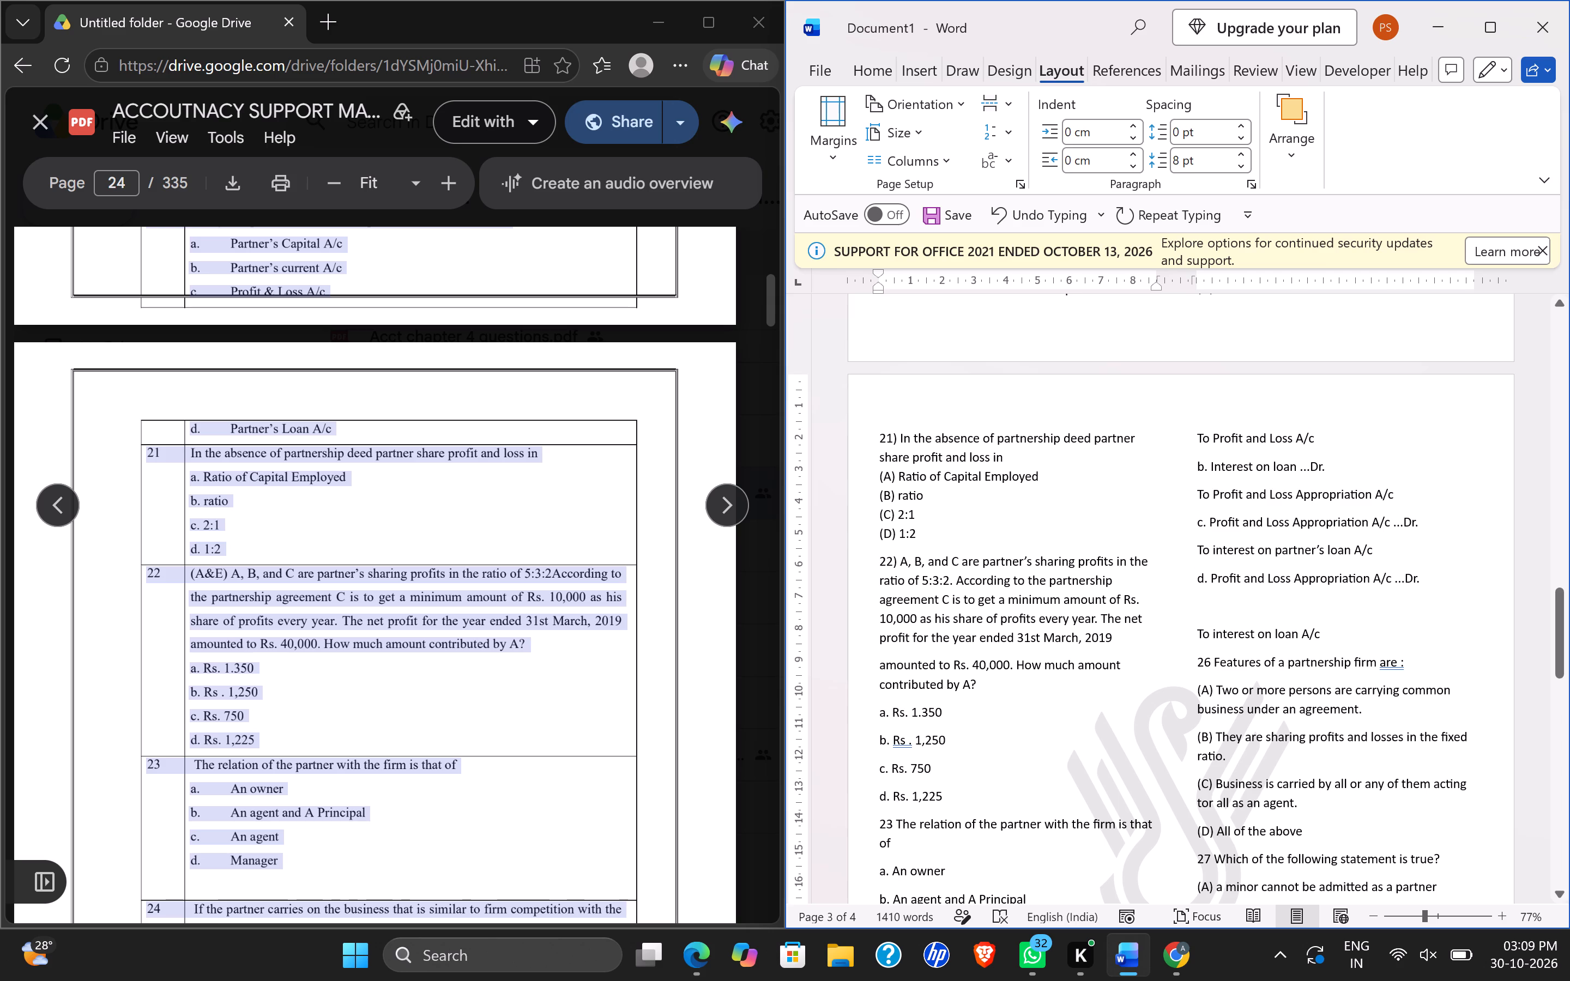
pyautogui.press('BackSpace')
pyautogui.press('space')
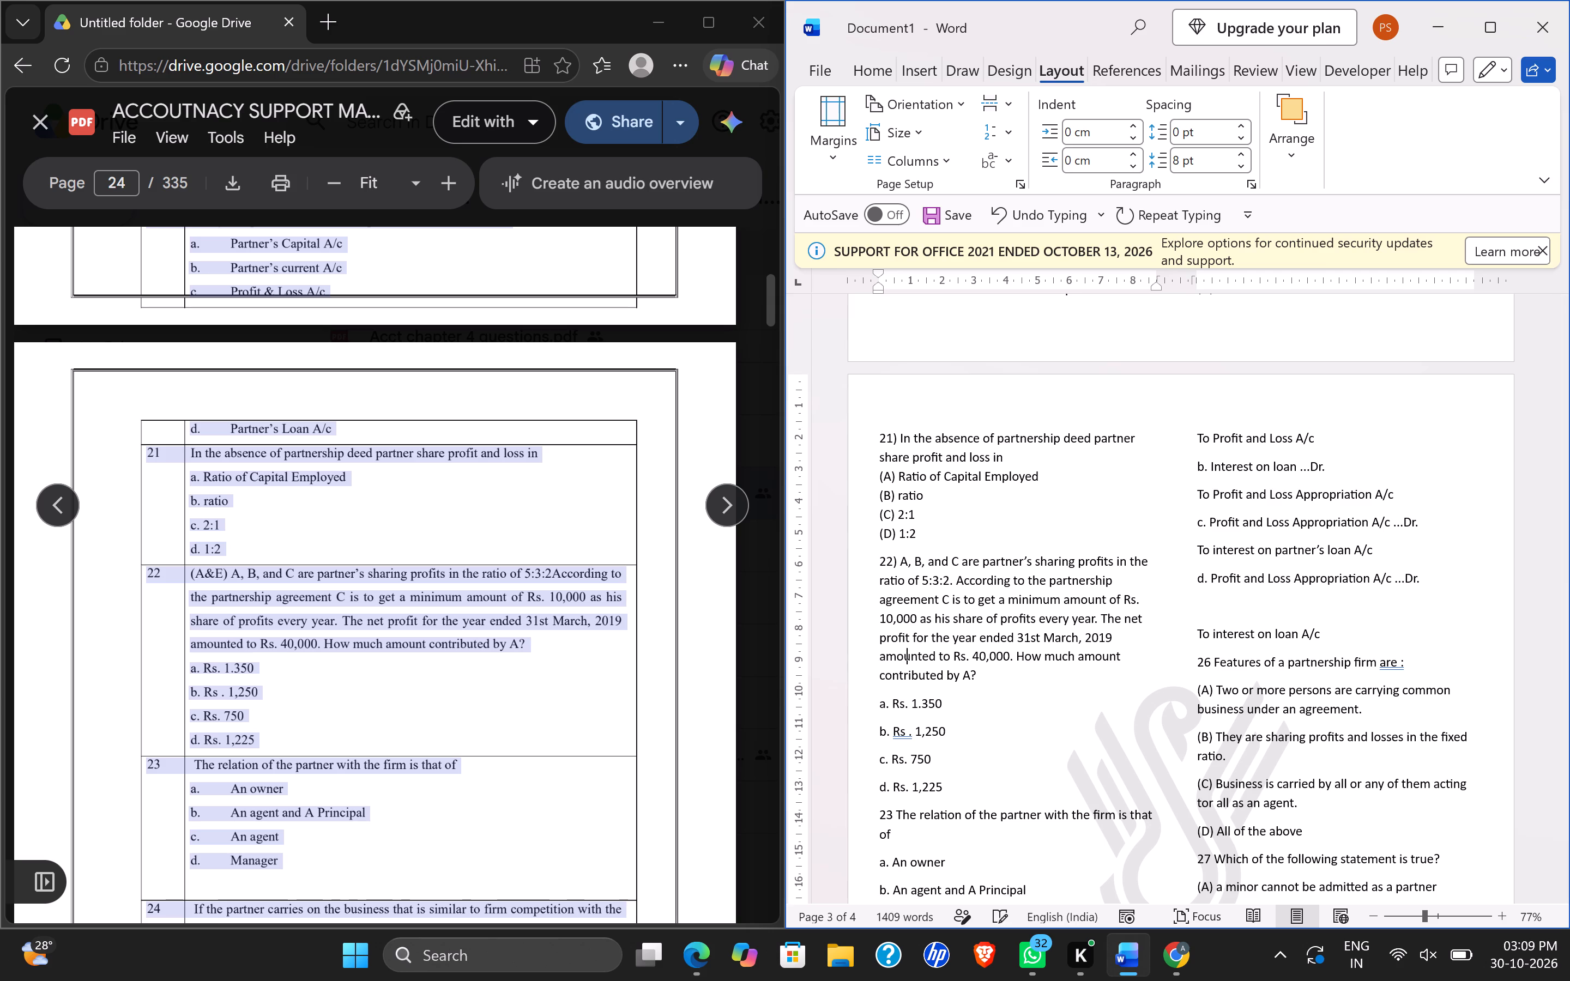
# Replace the "a." label of question 22's "Rs. 1.350" option with an "(A)"-style label, starting with the opening parenthesis.
pyautogui.click(888, 706)
pyautogui.press('BackSpace')
pyautogui.press('BackSpace')
pyautogui.hotkey('shift', '(')
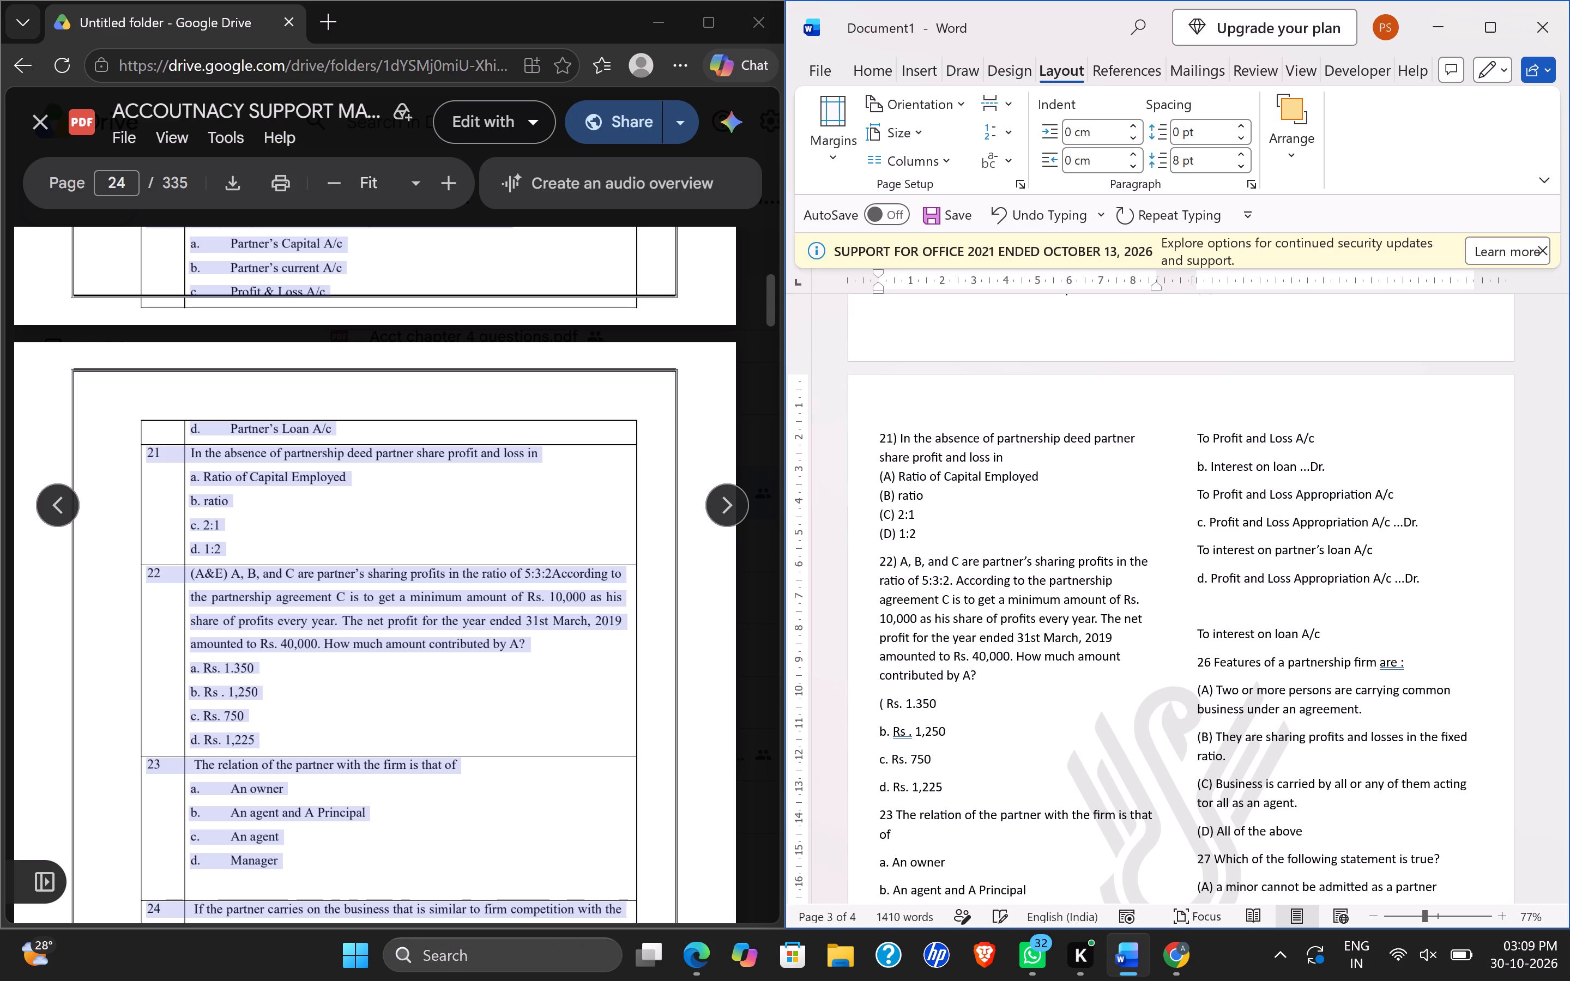
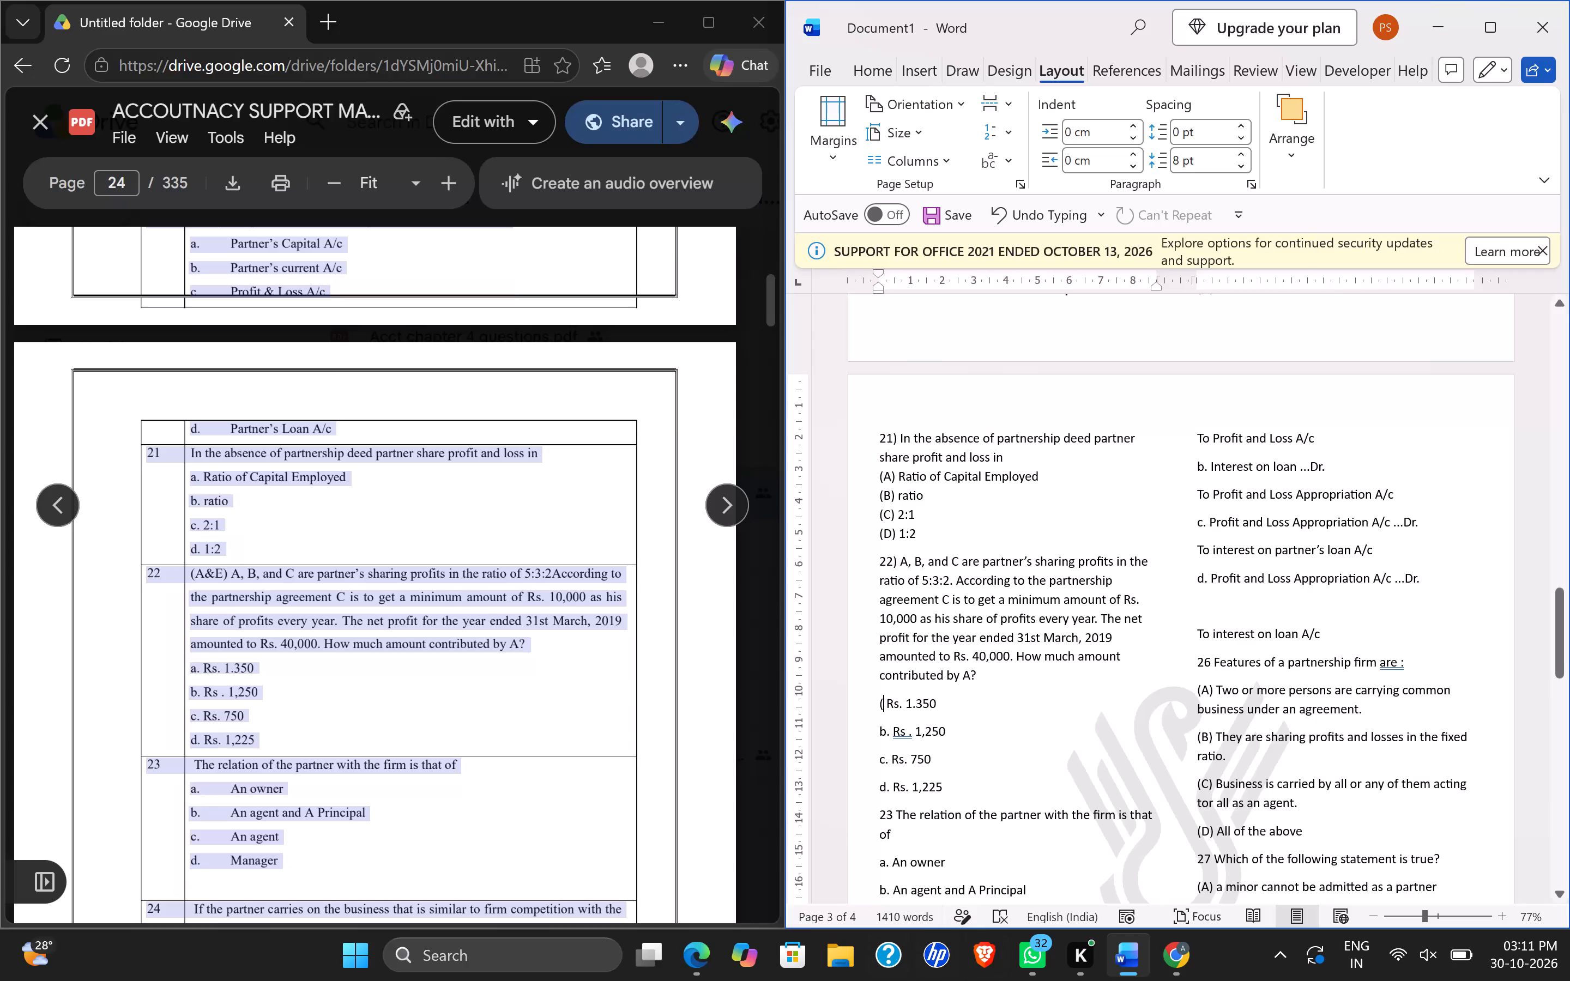
# Complete the "(A)" label in front of question 22's "Rs. 1.350" option with a capital A and closing parenthesis.
pyautogui.scroll(-1, 988, 711)
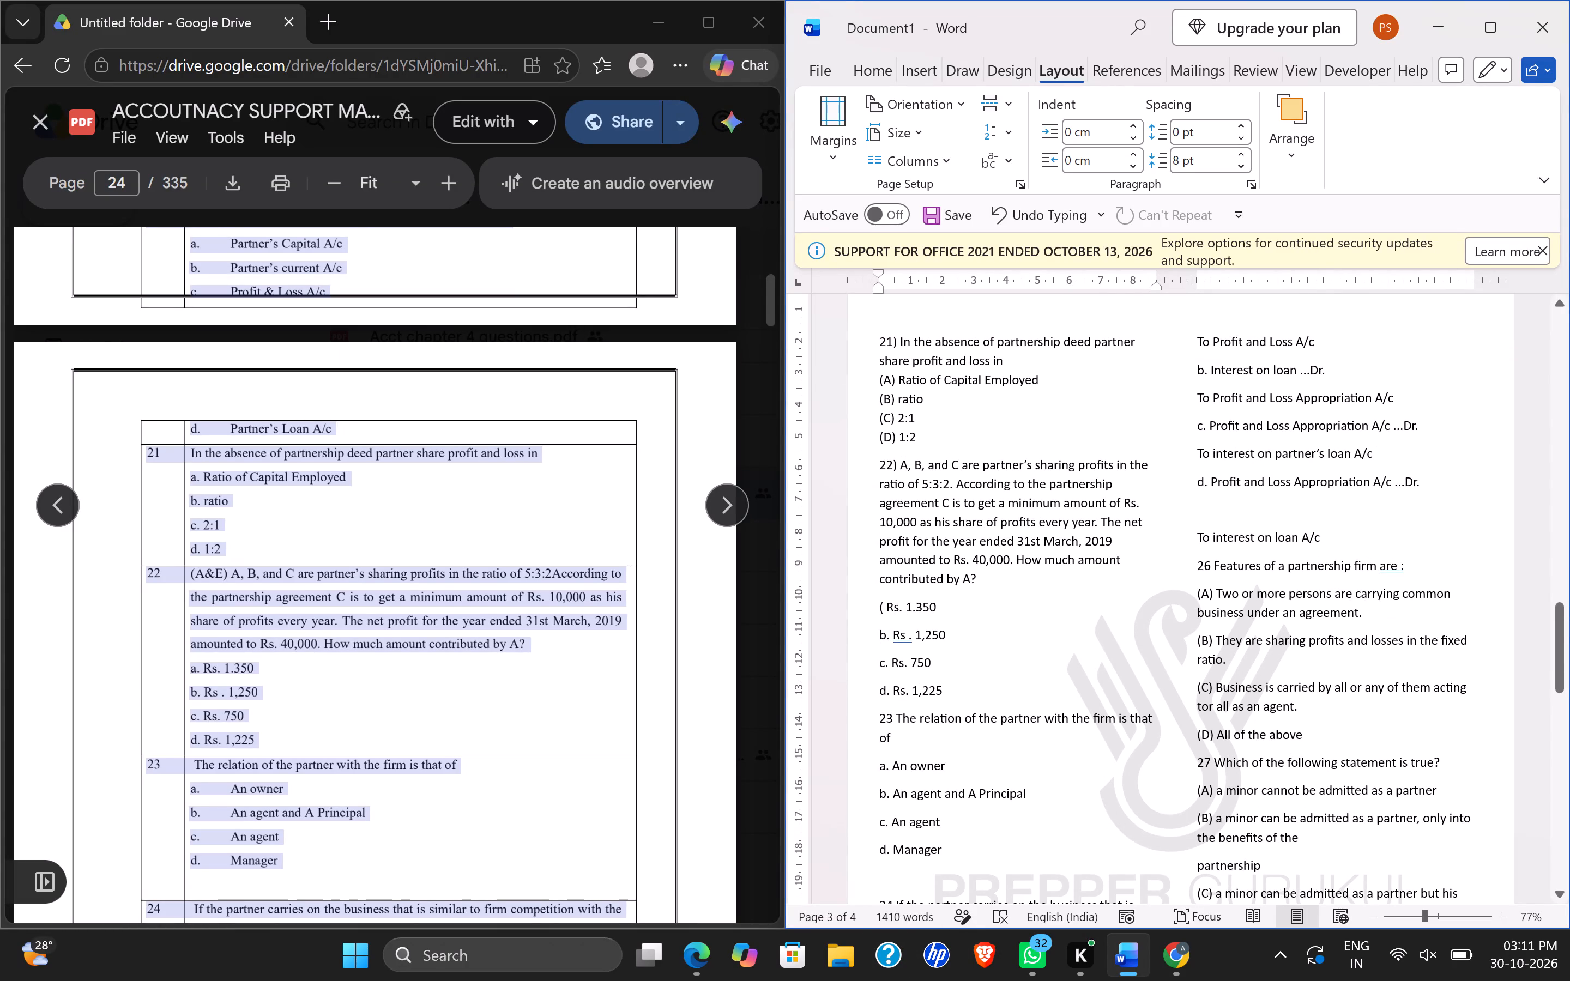
pyautogui.hotkey('shift', 'a')
pyautogui.press('BackSpace')
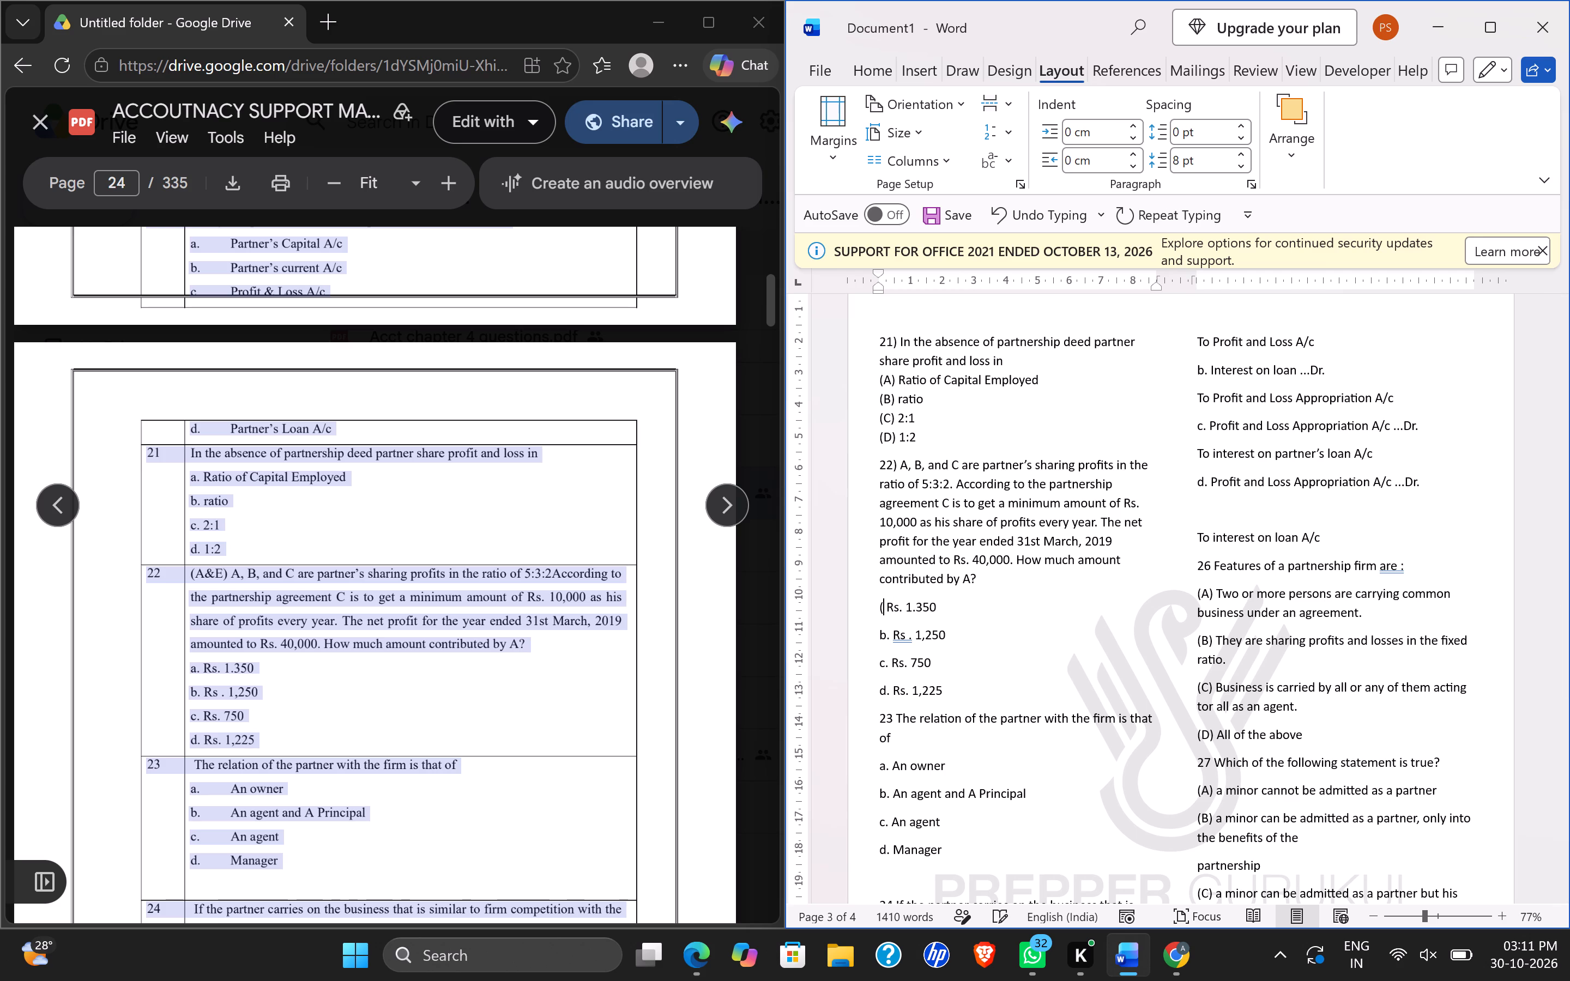
pyautogui.press('a')
pyautogui.hotkey('shift', ')')
pyautogui.press('space')
pyautogui.press('BackSpace')
# Replace the paragraph break before question 22's "(A) Rs. 1.350" option with a line break so it sits directly under the question text.
pyautogui.click(878, 613)
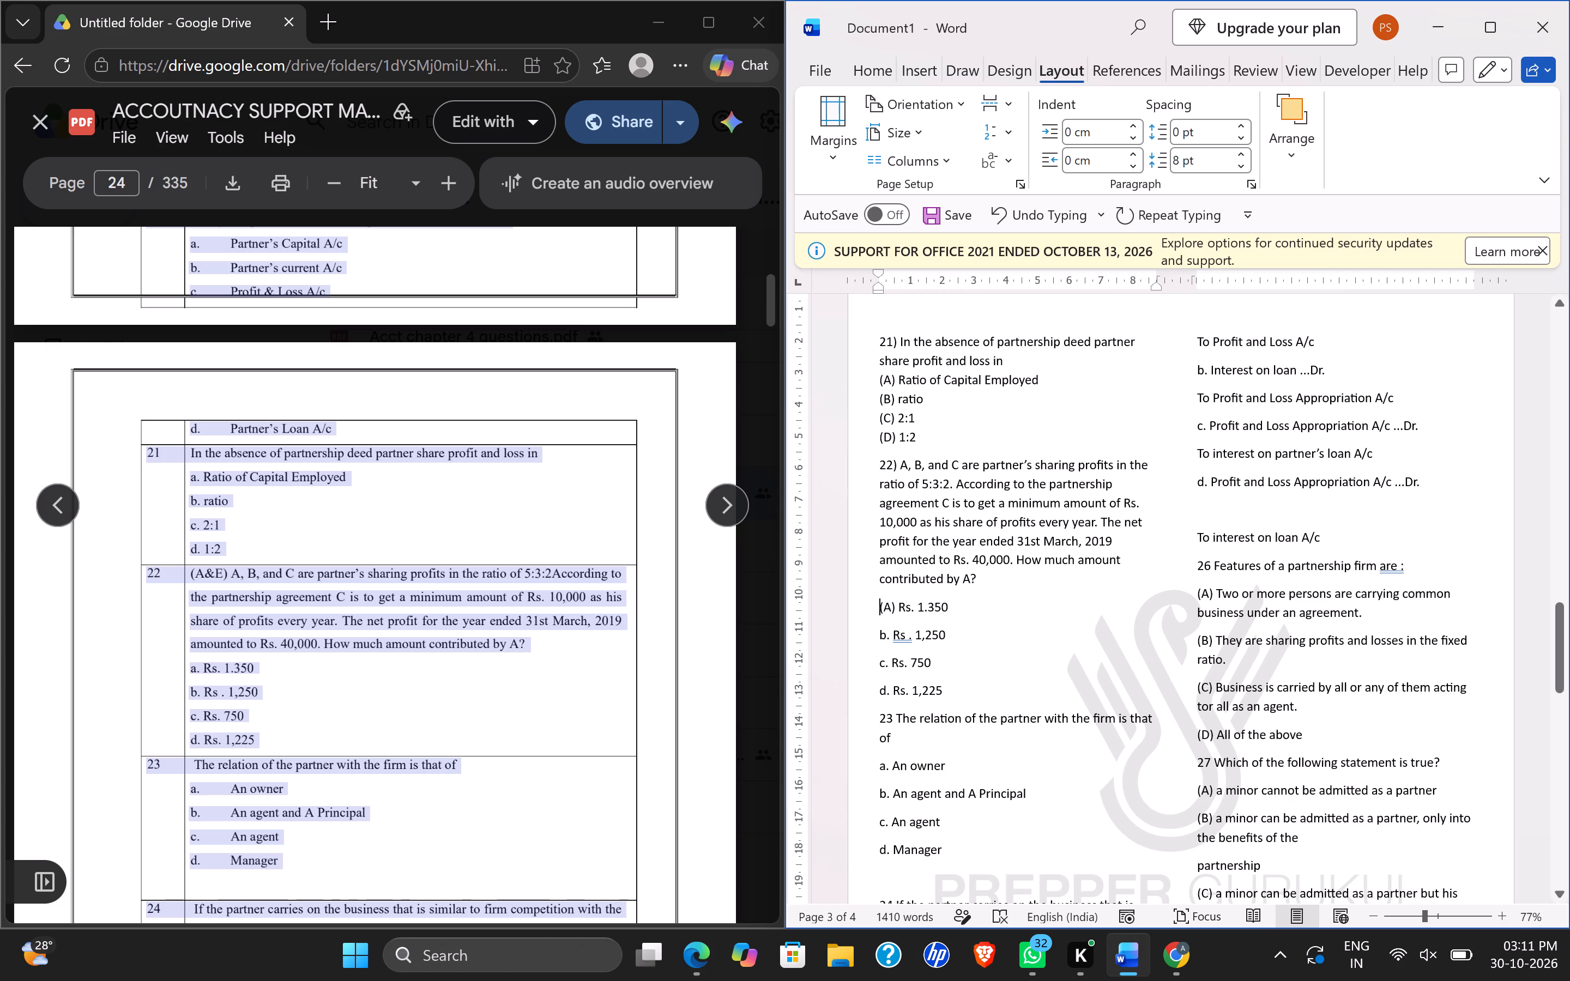
pyautogui.press('\\')
pyautogui.press('BackSpace')
pyautogui.press('BackSpace')
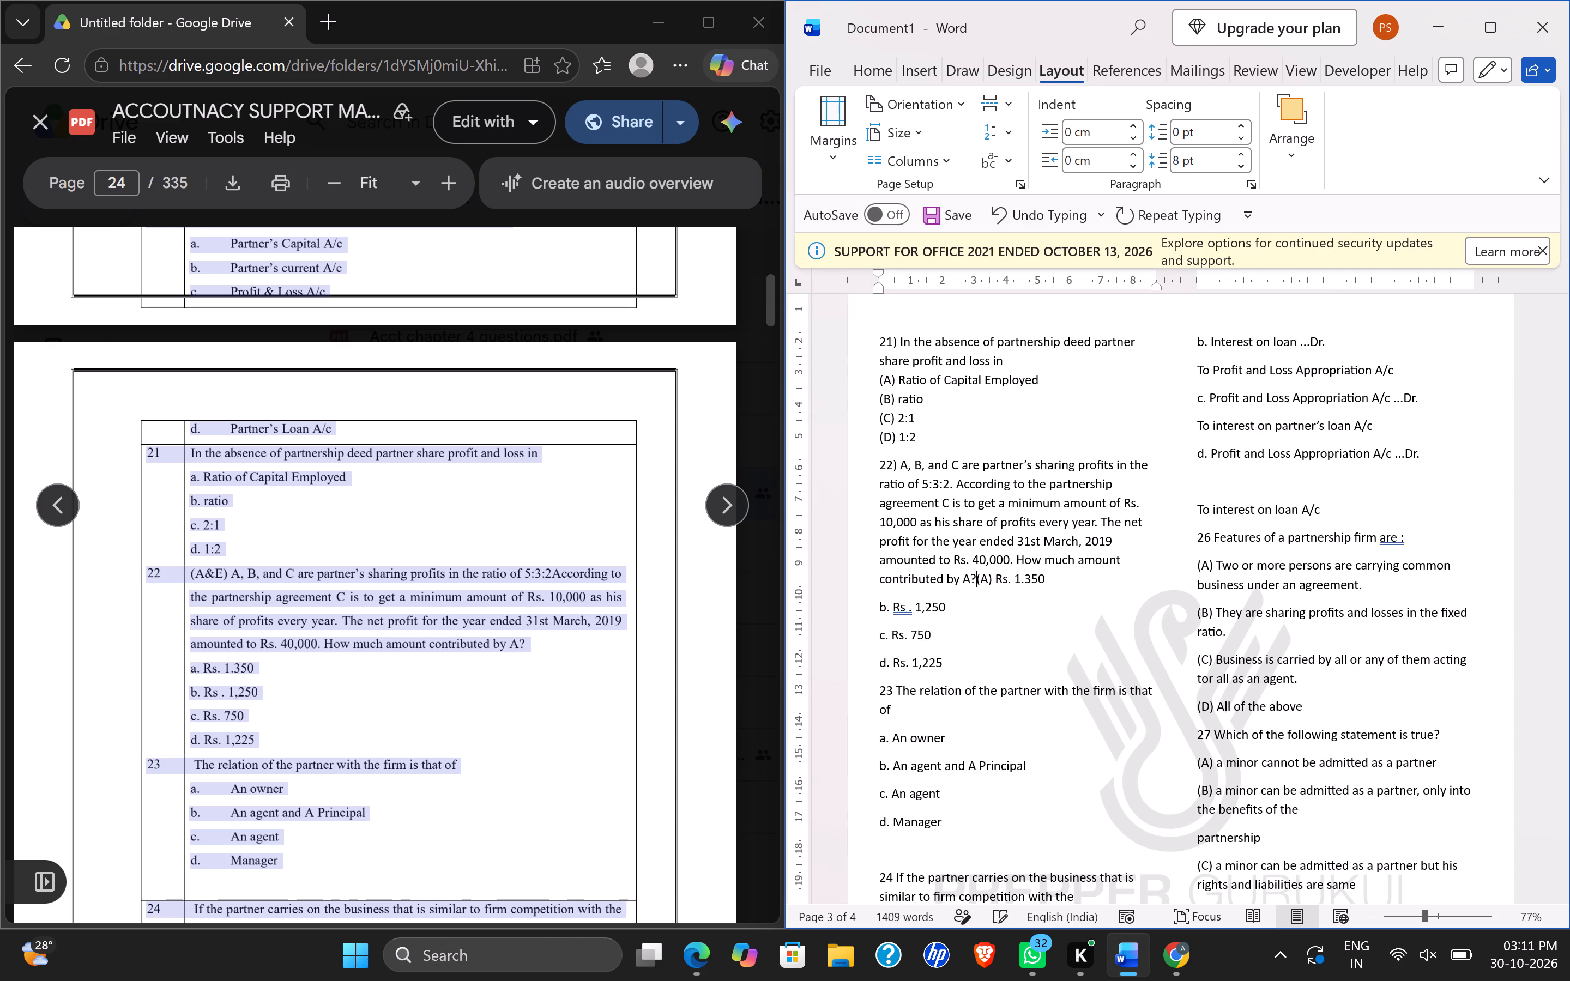
pyautogui.hotkey('shift', 'Return')
# Replace the "b." label of question 22's "Rs . 1,250" option with "(B)".
pyautogui.click(886, 631)
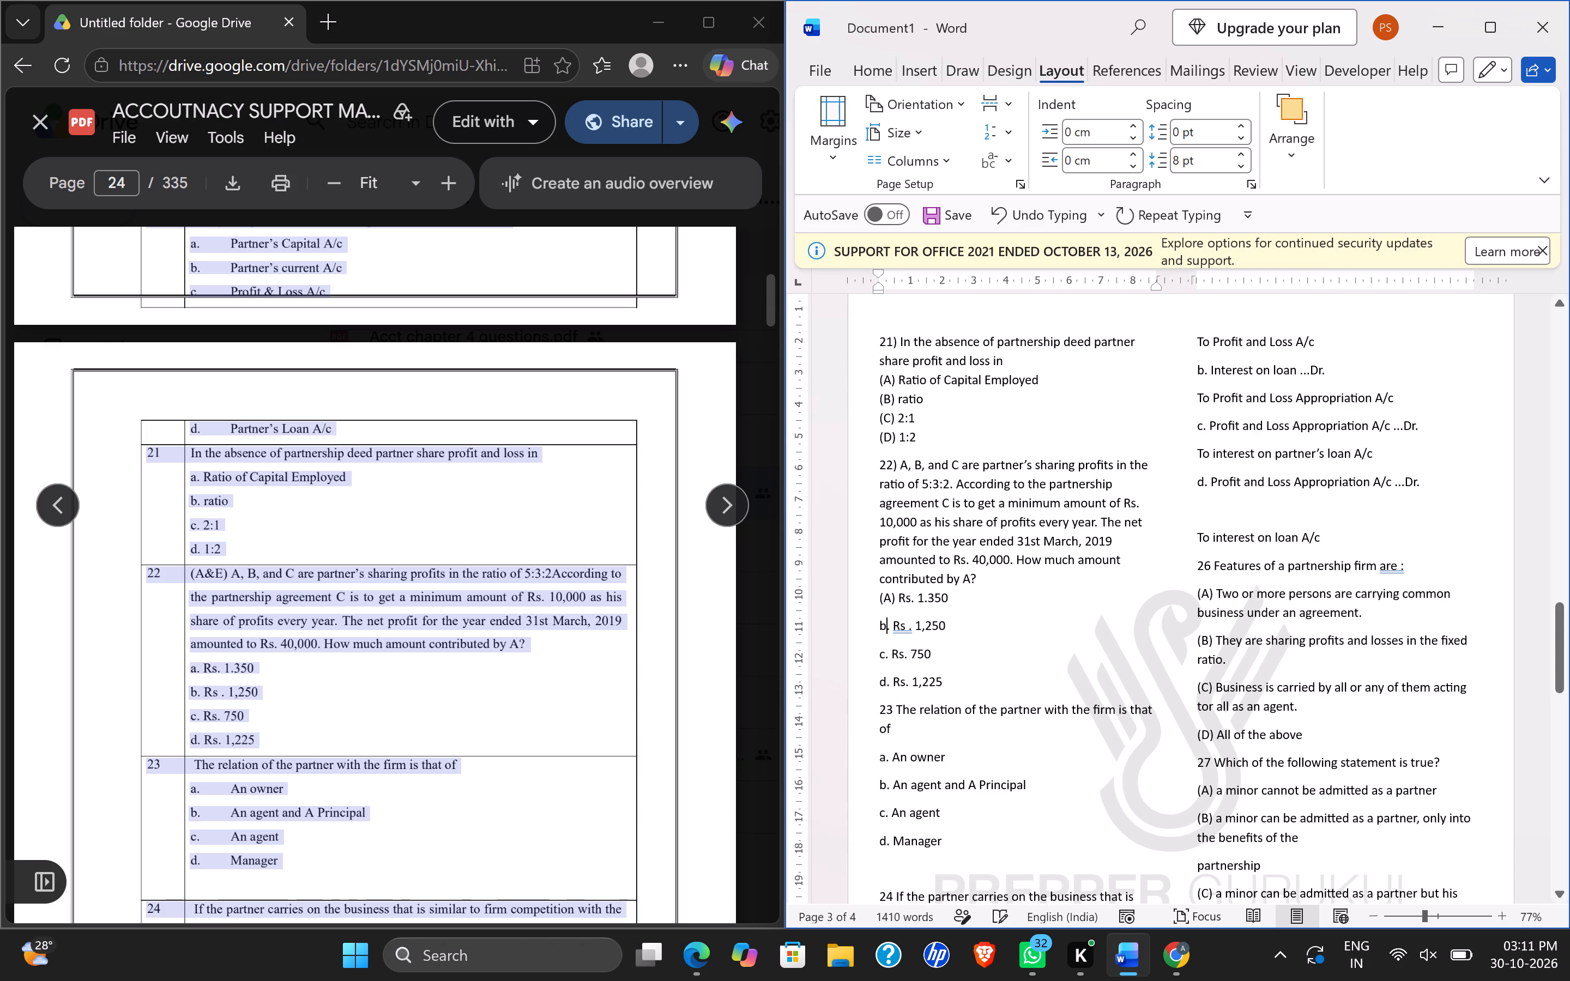
pyautogui.press('Right')
pyautogui.press('BackSpace')
pyautogui.press('BackSpace')
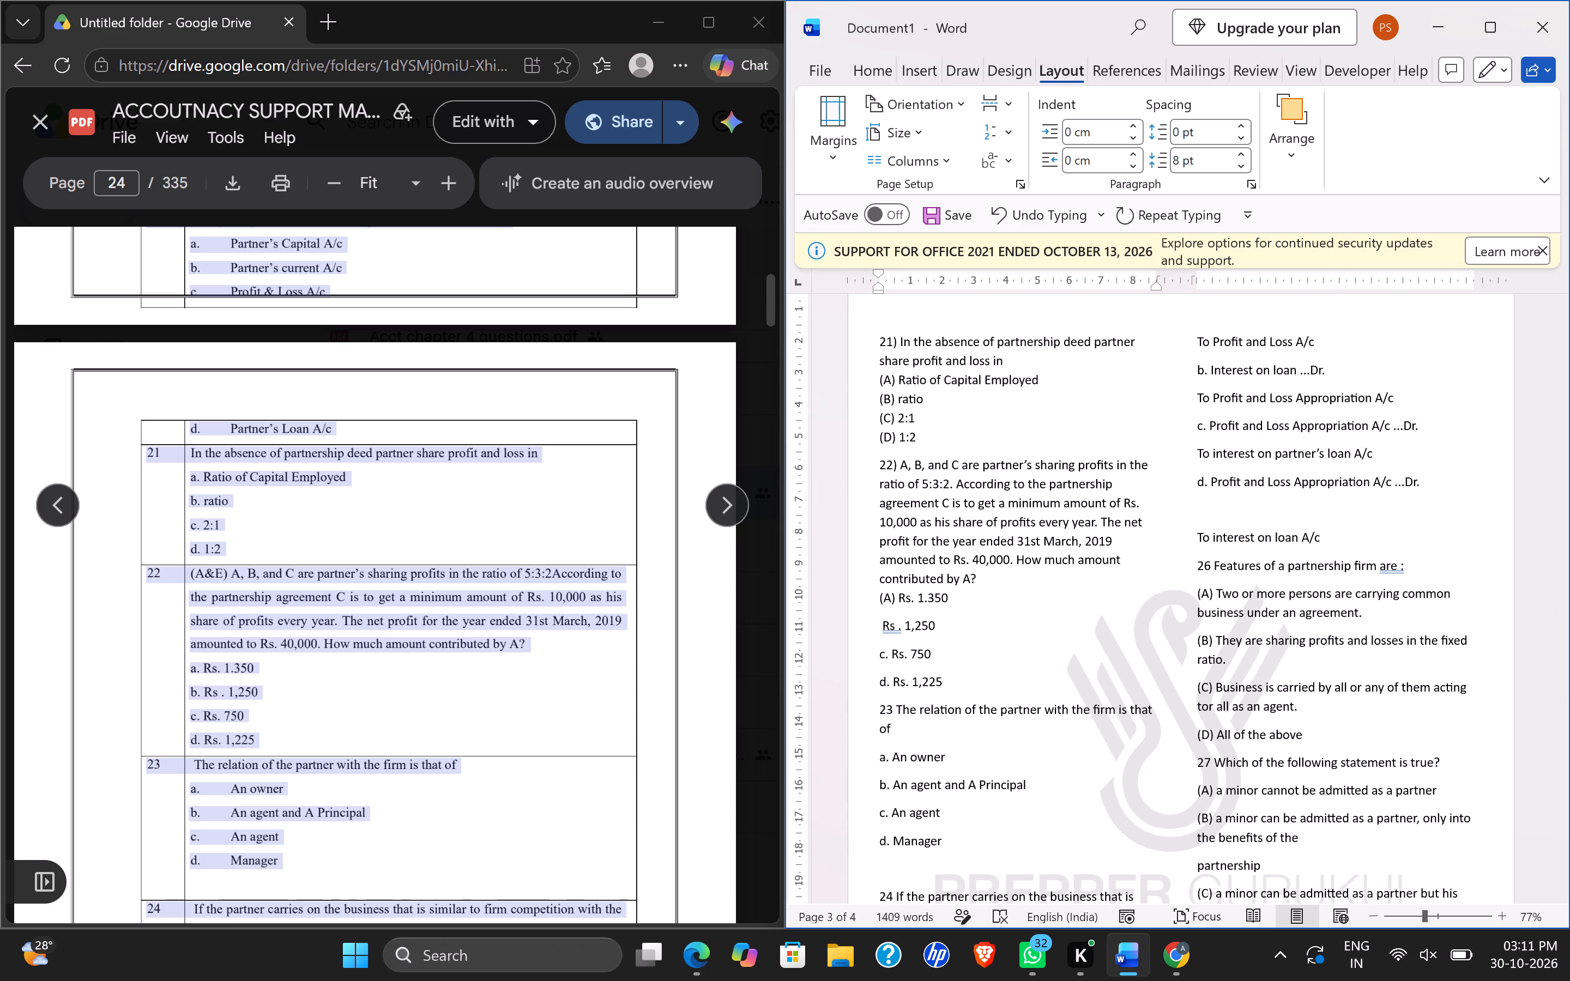
pyautogui.hotkey('shift', '(')
pyautogui.hotkey('shift', 'b')
pyautogui.press('BackSpace')
pyautogui.press('b')
pyautogui.write(')')
pyautogui.press('space')
pyautogui.press('BackSpace')
# Bring question 22's option (B) onto the same line as option (A), separated by a wide gap of spaces.
pyautogui.press('Left')
pyautogui.press('Left')
pyautogui.press('Left')
pyautogui.press('BackSpace')
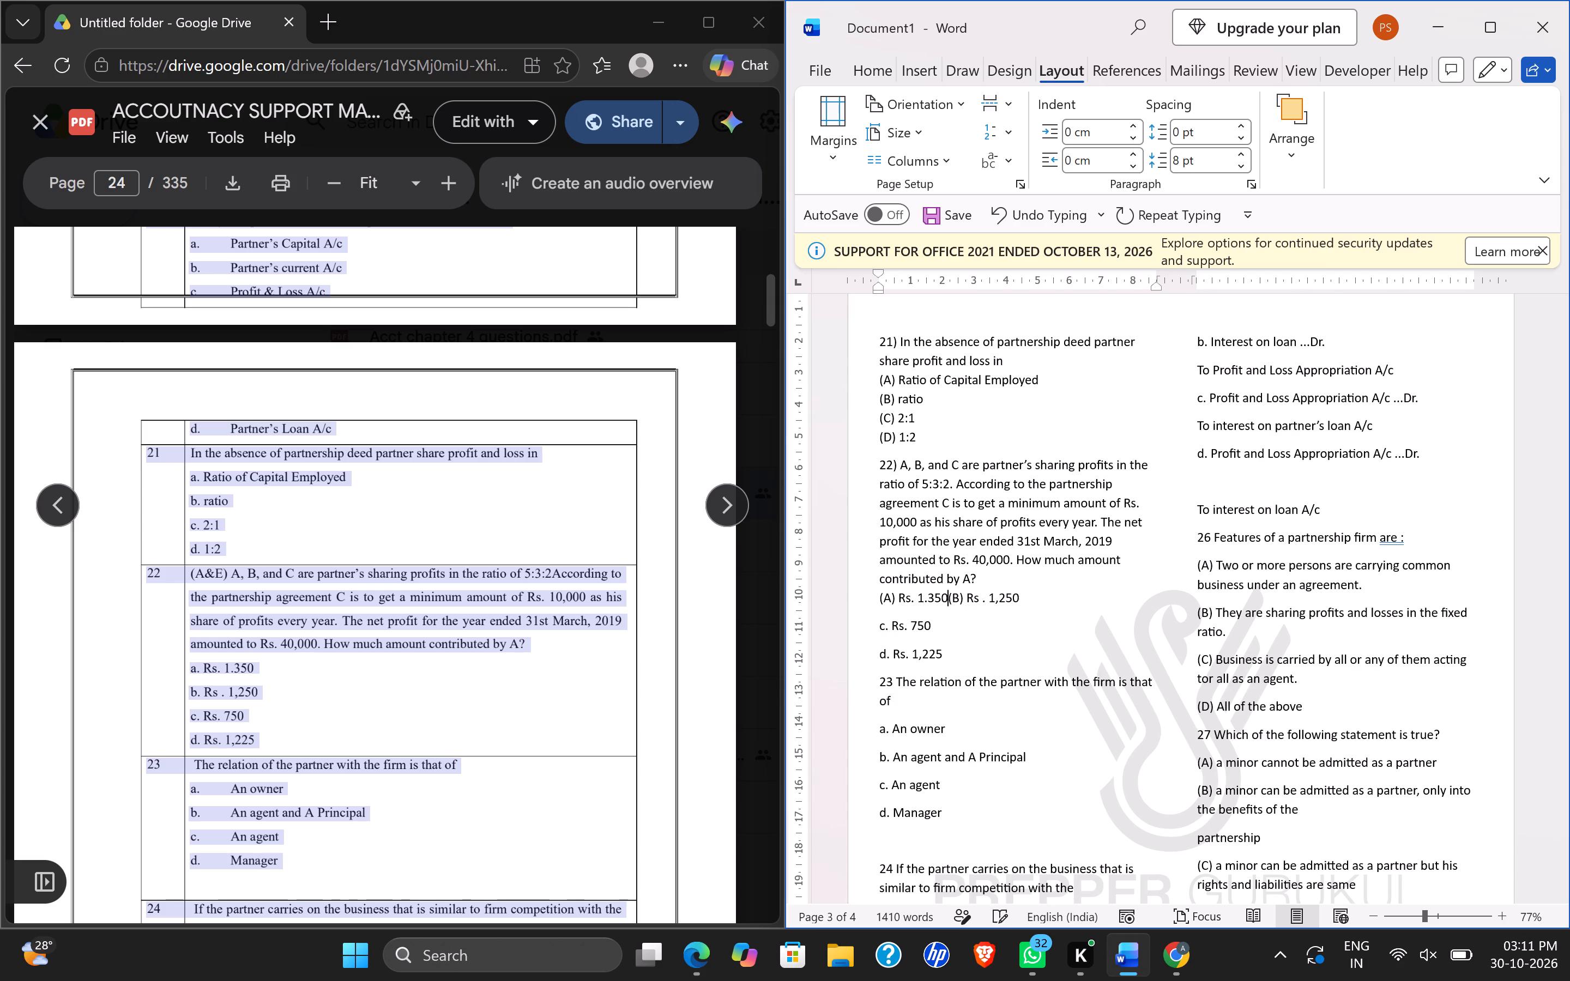
pyautogui.hotkey('shift', 'Return')
pyautogui.press('BackSpace')
pyautogui.press('space')
pyautogui.press('space')
pyautogui.press('space')
pyautogui.press('space')
pyautogui.press('space')
pyautogui.press('space')
pyautogui.press('space')
pyautogui.press('space')
pyautogui.press('space')
pyautogui.press('space')
pyautogui.press('space')
pyautogui.press('space')
pyautogui.press('space')
pyautogui.press('space')
pyautogui.press('space')
pyautogui.press('space')
pyautogui.press('space')
pyautogui.press('space')
pyautogui.press('space')
pyautogui.press('space')
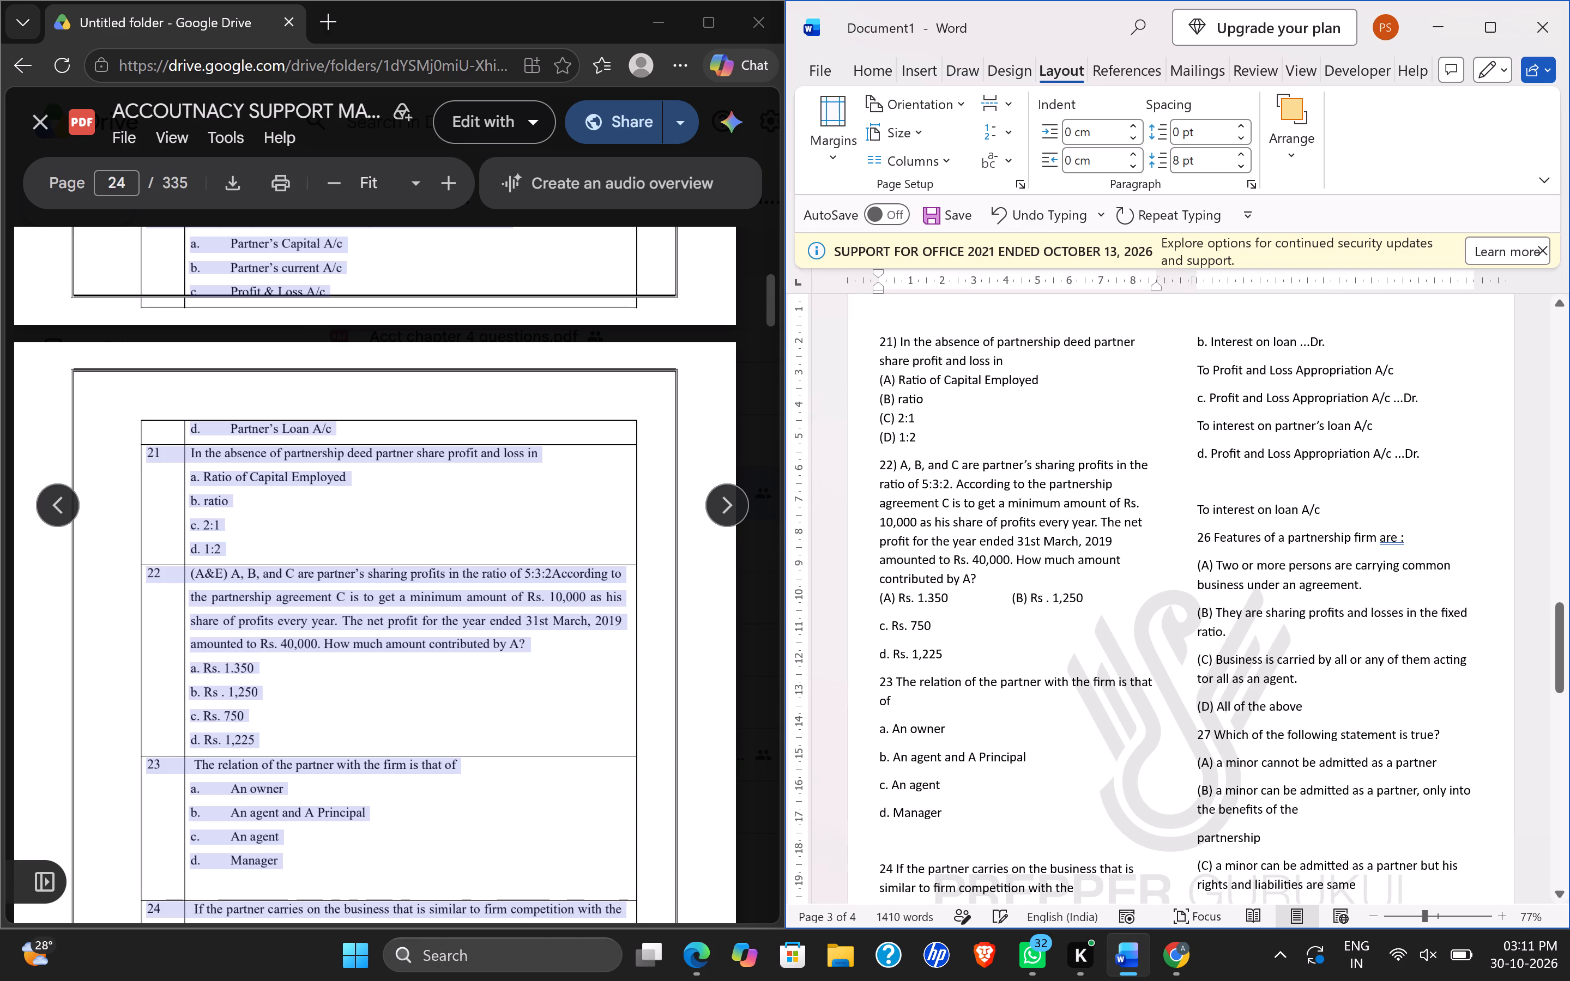
# Bring question 21's "(D) 1:2" option onto the same line as "(C) 2:1", separated by a wide gap of spaces.
pyautogui.click(878, 439)
pyautogui.press('BackSpace')
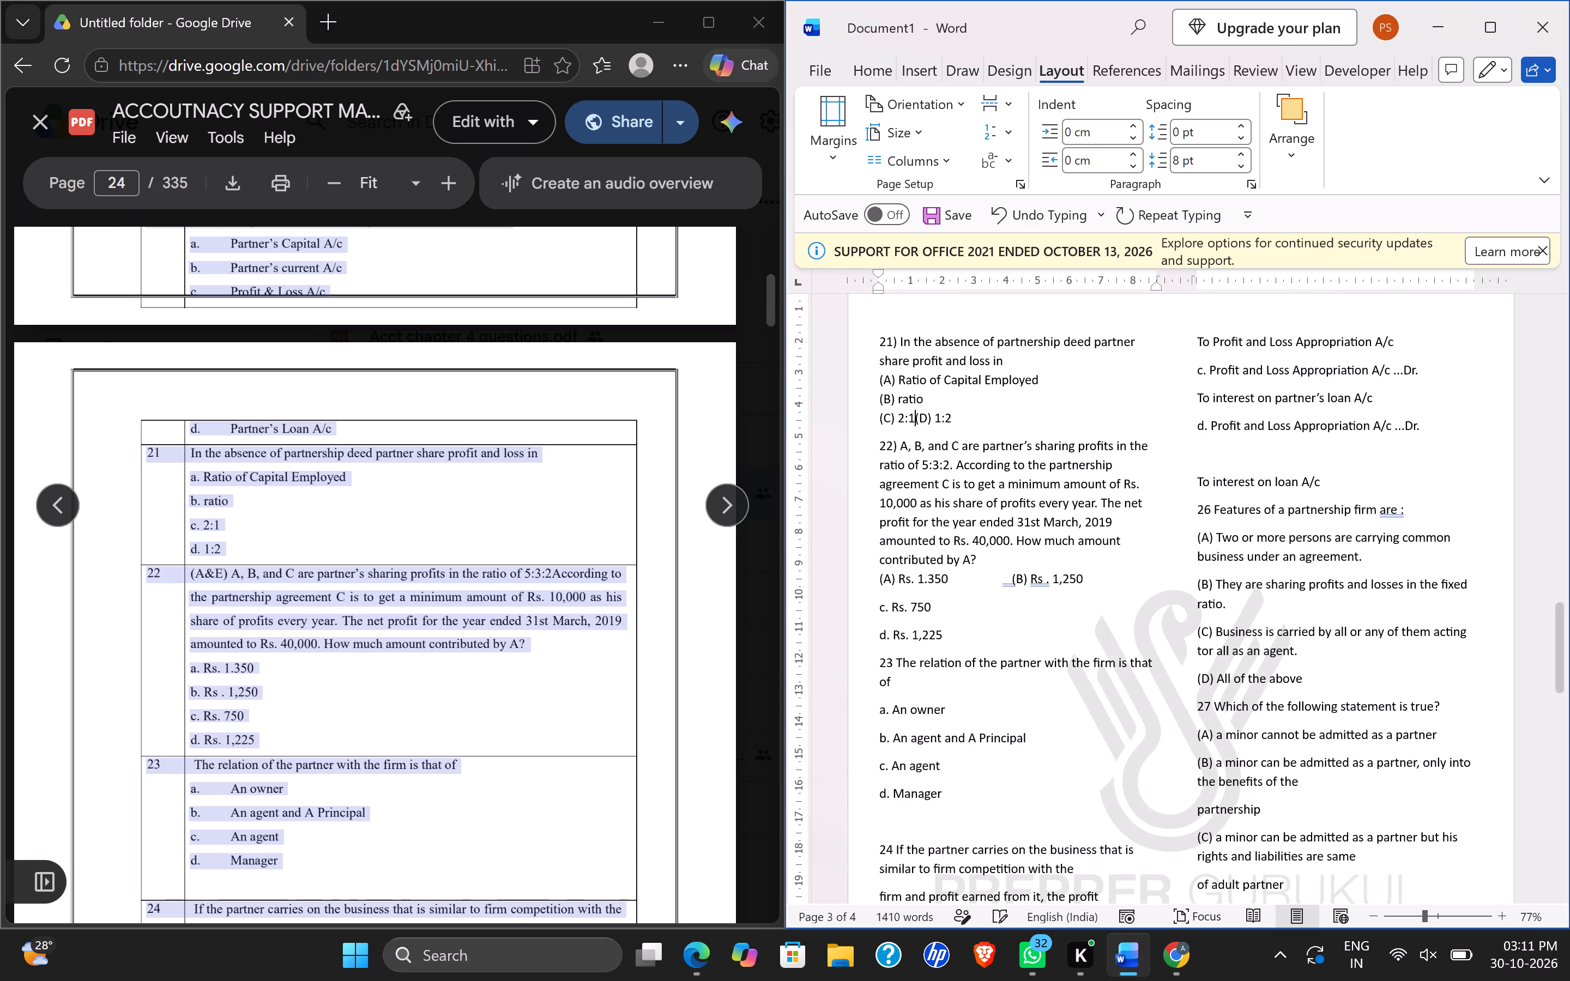
pyautogui.press('space')
pyautogui.press('space')
pyautogui.press('space')
pyautogui.press('space')
pyautogui.press('space')
pyautogui.press('space')
pyautogui.press('space')
pyautogui.press('space')
pyautogui.press('space')
pyautogui.press('space')
pyautogui.press('space')
pyautogui.press('space')
pyautogui.press('space')
pyautogui.press('space')
pyautogui.press('space')
pyautogui.press('space')
pyautogui.press('space')
pyautogui.press('space')
pyautogui.press('space')
pyautogui.press('space')
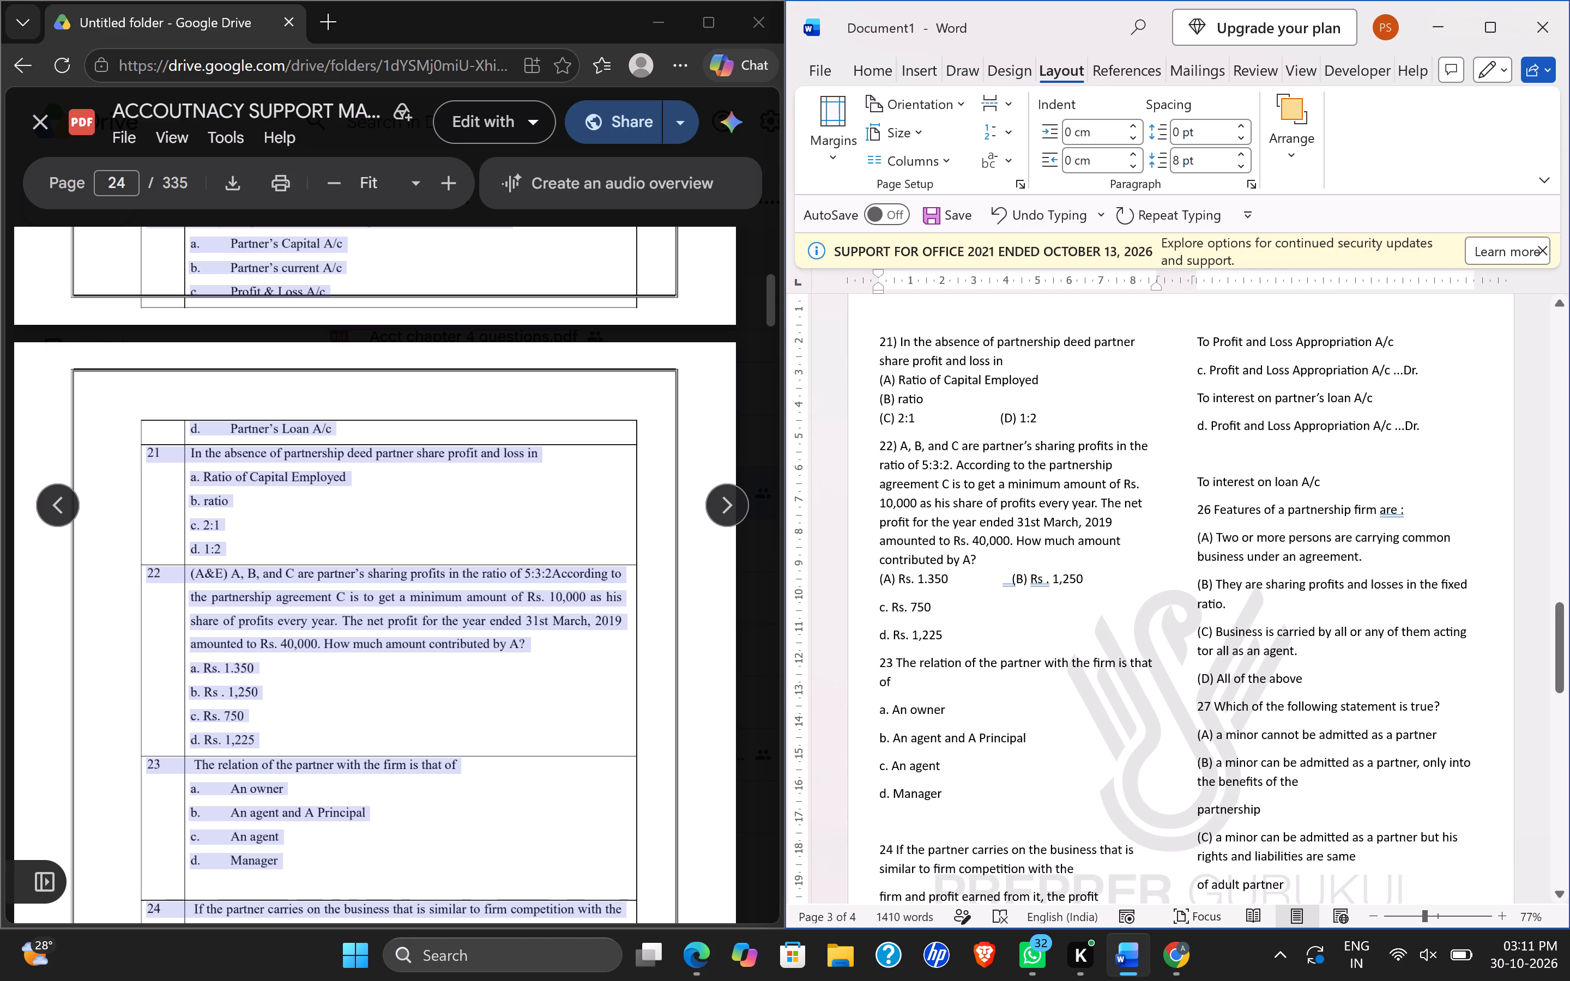
# Bring question 21's "(B) ratio" option onto the same line as "(A) Ratio of Capital Employed", separated by a gap of spaces.
pyautogui.click(881, 399)
pyautogui.press('Left')
pyautogui.press('\\')
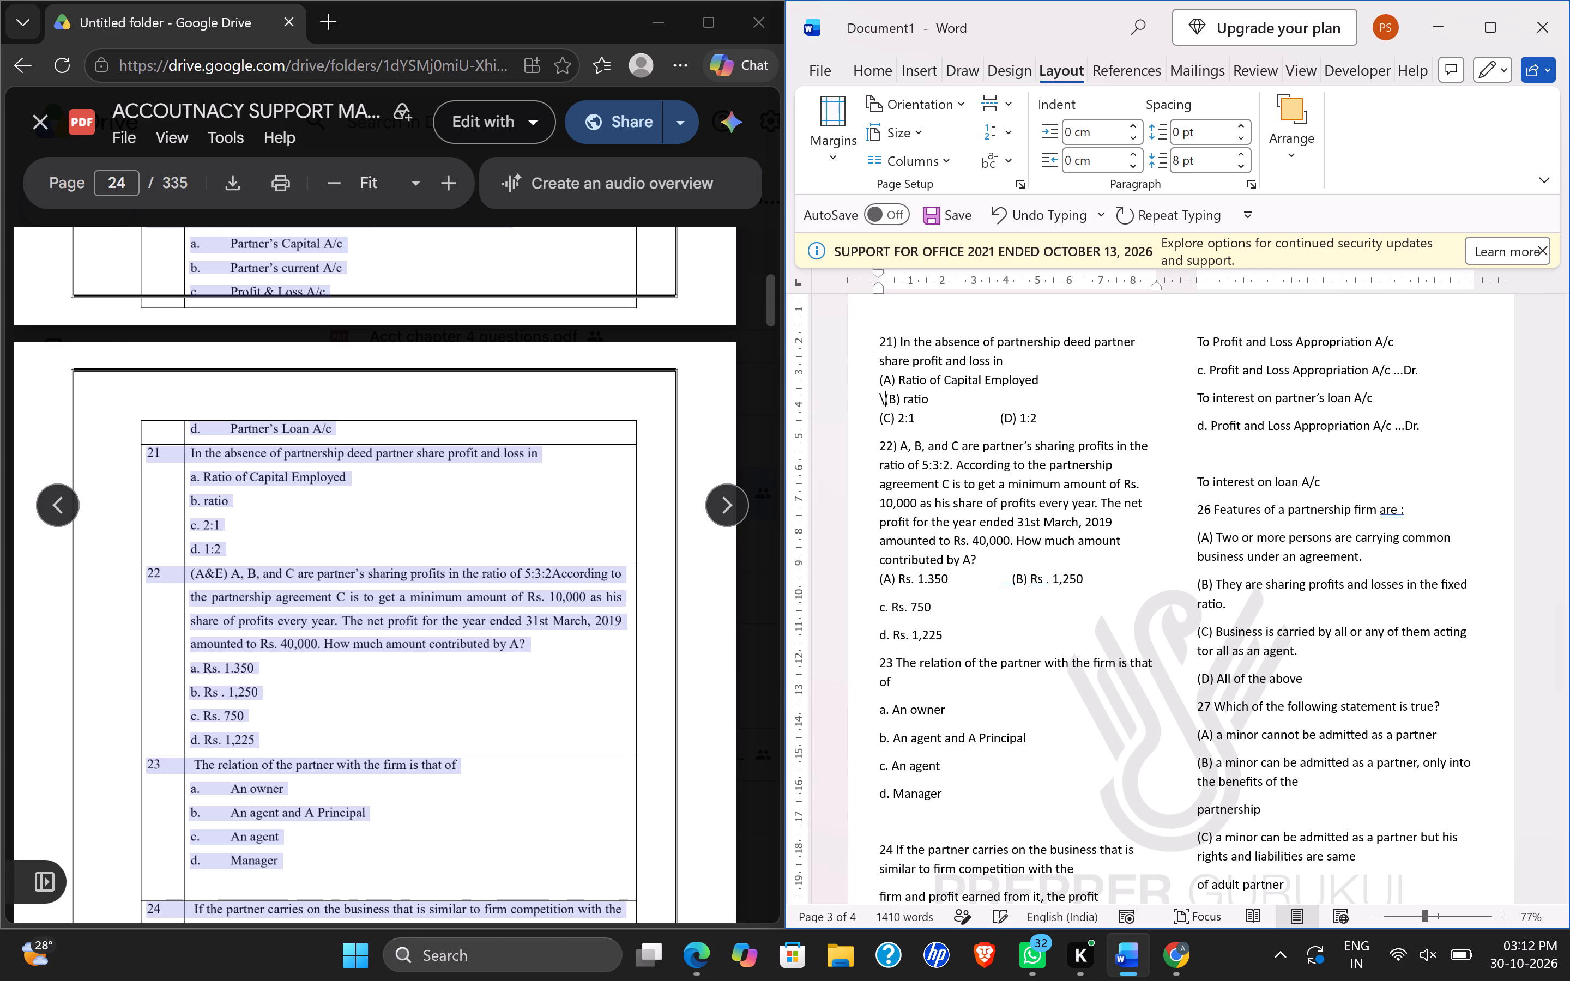
pyautogui.press('BackSpace')
pyautogui.press('BackSpace')
pyautogui.press('space')
pyautogui.press('space')
pyautogui.press('space')
pyautogui.press('space')
pyautogui.press('space')
pyautogui.press('space')
pyautogui.press('space')
pyautogui.press('space')
pyautogui.press('space')
pyautogui.press('space')
pyautogui.press('space')
pyautogui.press('space')
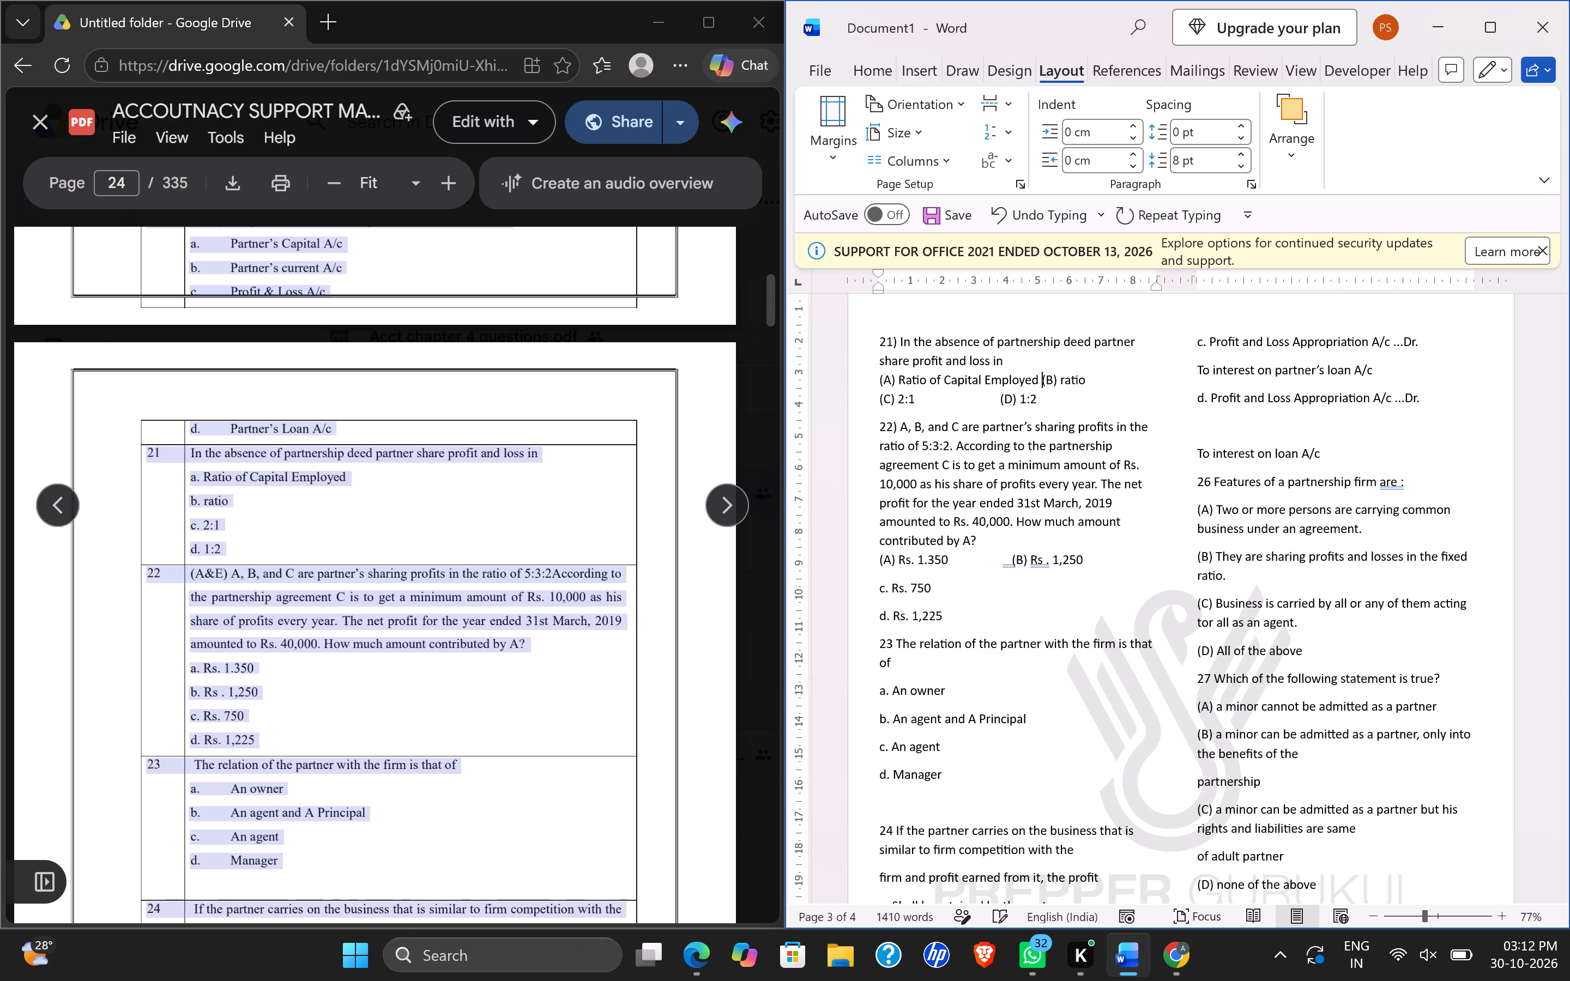
pyautogui.press('space')
pyautogui.press('space')
pyautogui.press('space')
pyautogui.press('space')
# Widen the gap before question 21's "(D) 1:2" with spaces until it aligns beneath "(B) ratio".
pyautogui.click(991, 401)
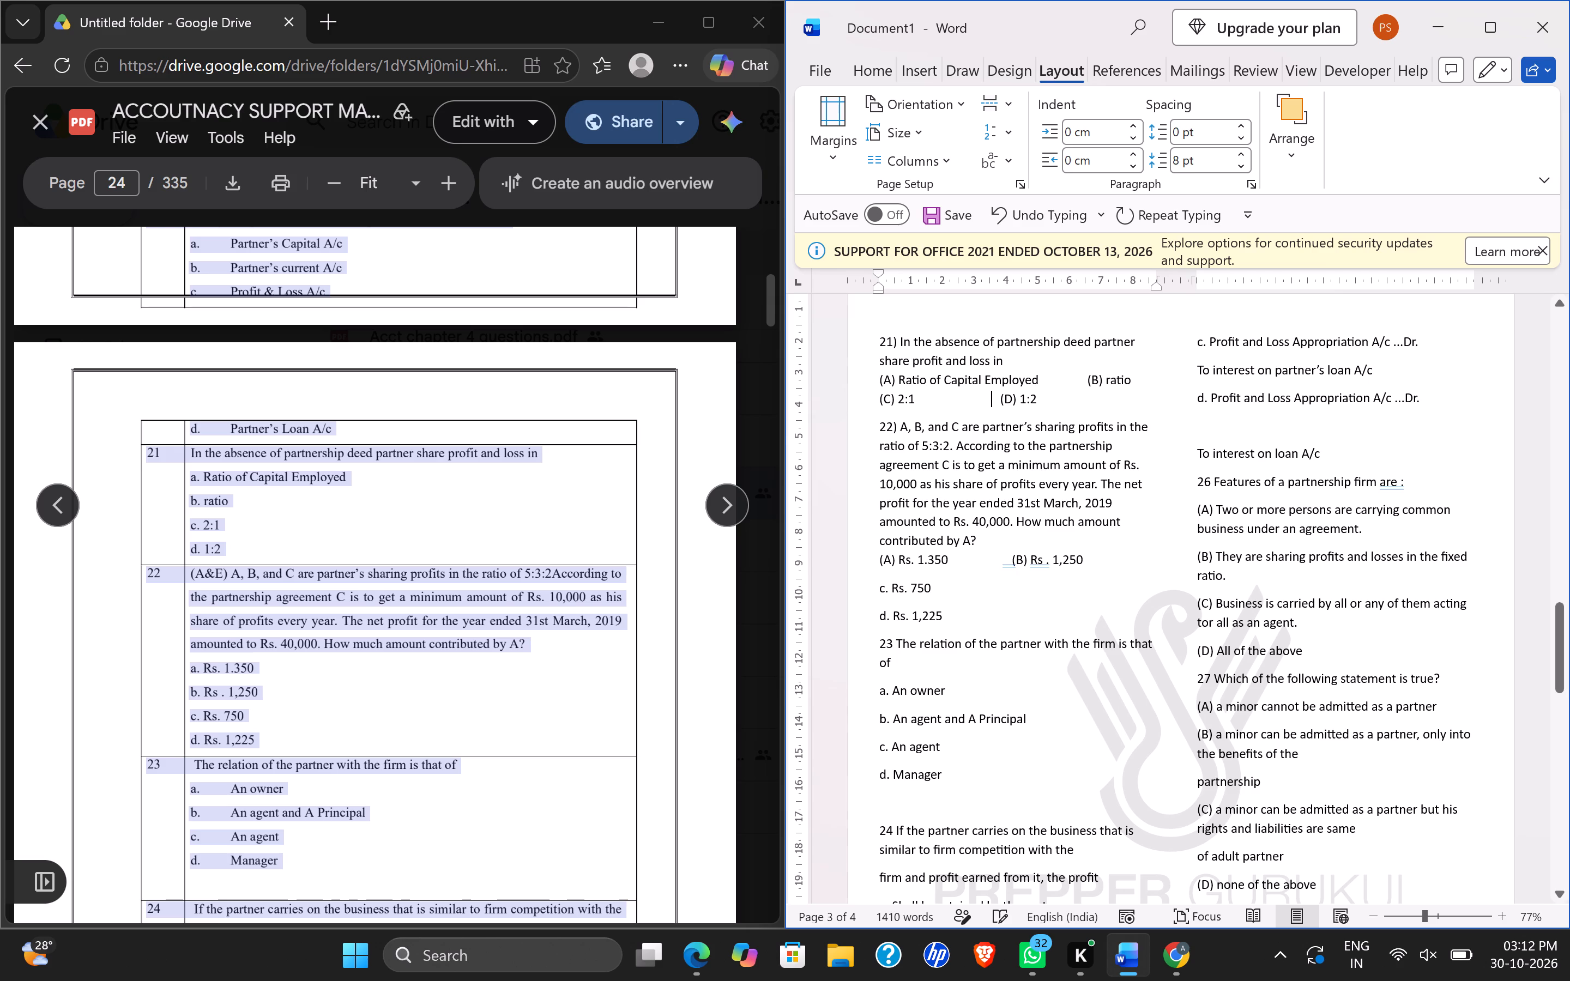
pyautogui.click(1000, 401)
pyautogui.press('space')
pyautogui.press('space')
pyautogui.press('space')
pyautogui.press('space')
pyautogui.press('space')
pyautogui.press('space')
pyautogui.press('space')
pyautogui.press('space')
pyautogui.press('space')
pyautogui.press('space')
pyautogui.press('space')
pyautogui.press('space')
pyautogui.press('space')
pyautogui.press('space')
pyautogui.press('space')
pyautogui.press('space')
pyautogui.press('space')
pyautogui.press('space')
pyautogui.press('space')
pyautogui.press('space')
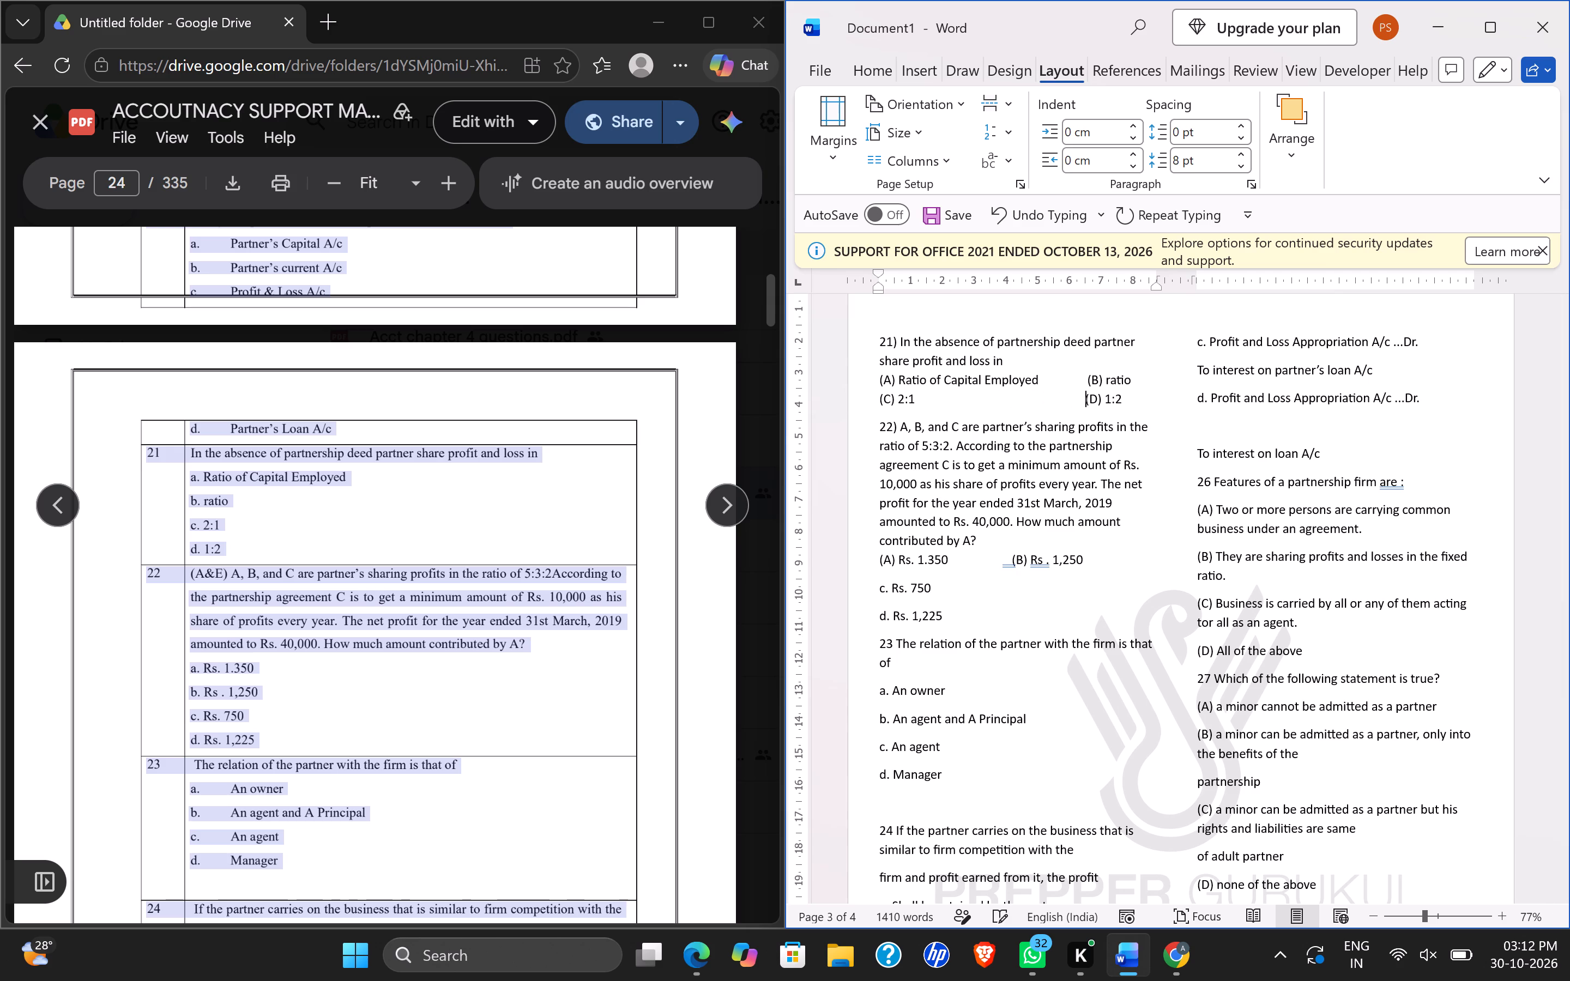
pyautogui.press('space')
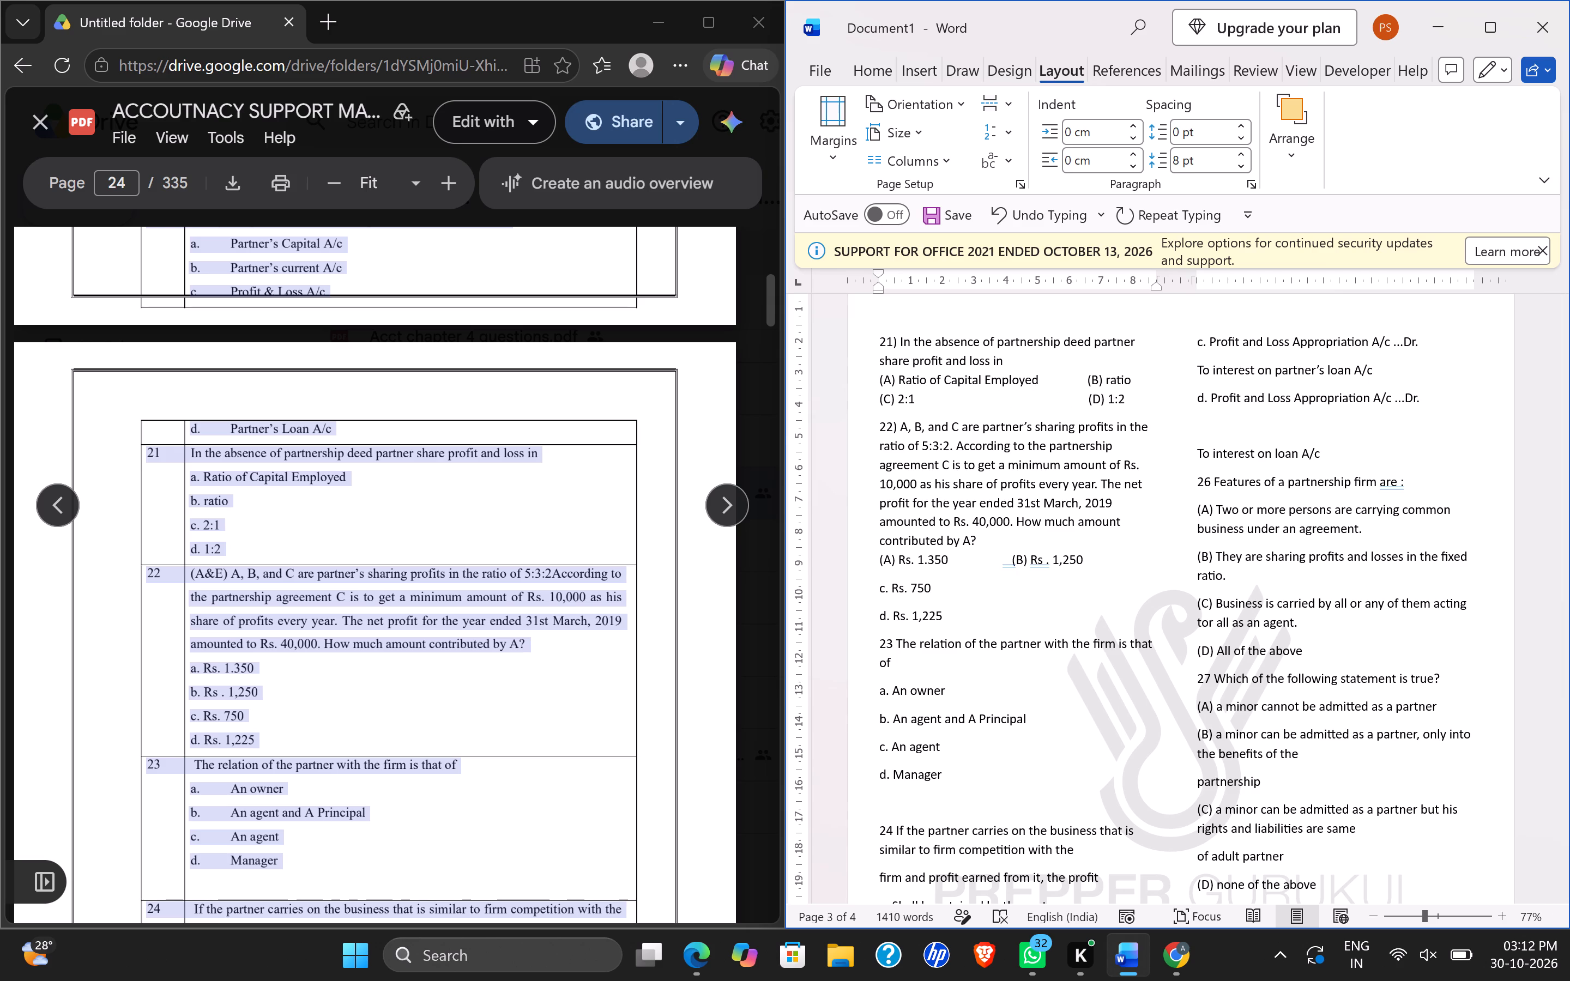
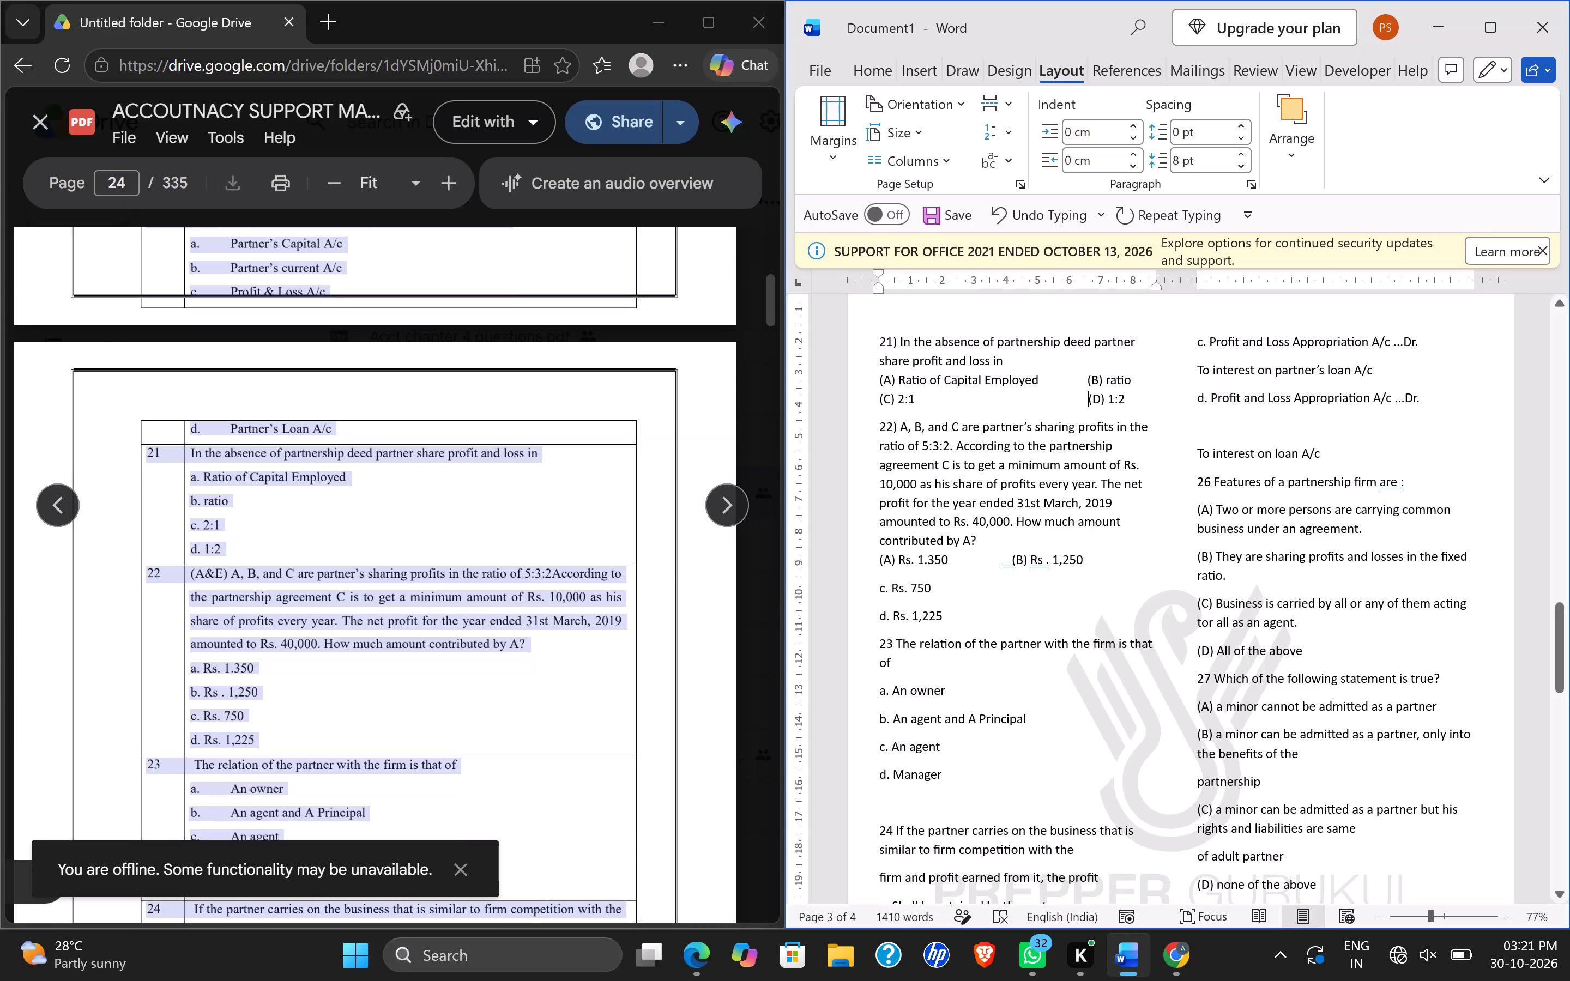
# Relabel question 22's option "c. Rs. 750" as "(C)" and place it on a line break directly beneath option (A).
pyautogui.click(887, 594)
pyautogui.press('BackSpace')
pyautogui.press('BackSpace')
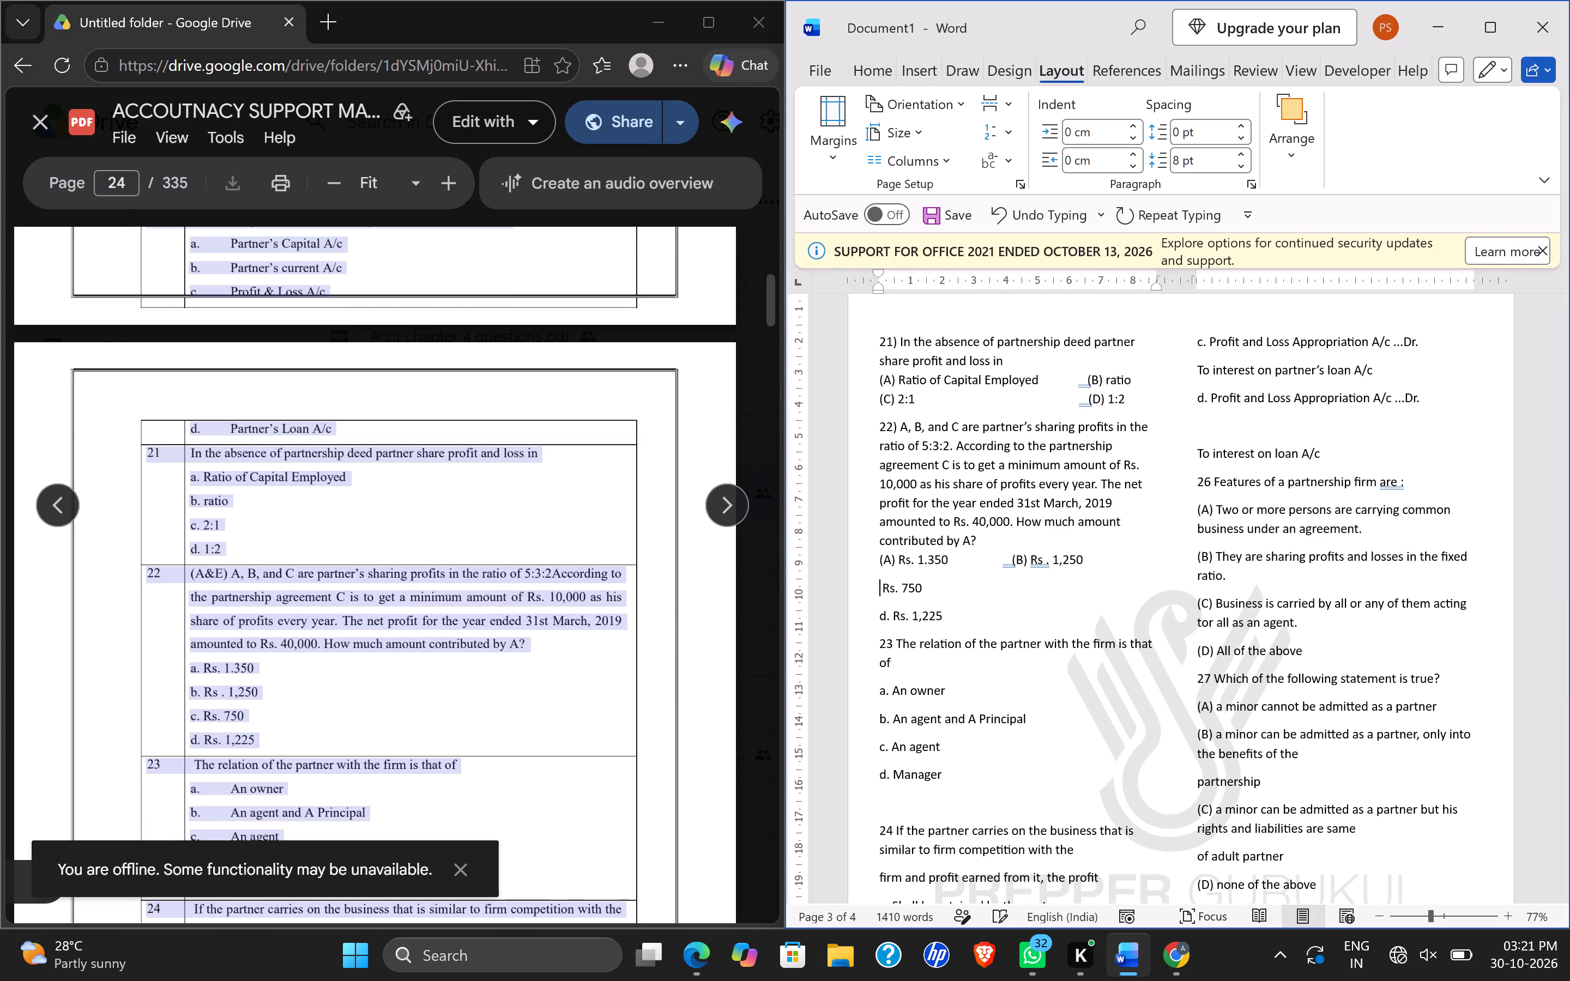
pyautogui.hotkey('shift', '(')
pyautogui.press('c')
pyautogui.hotkey('shift', '(')
pyautogui.press('BackSpace')
pyautogui.hotkey('shift', ')')
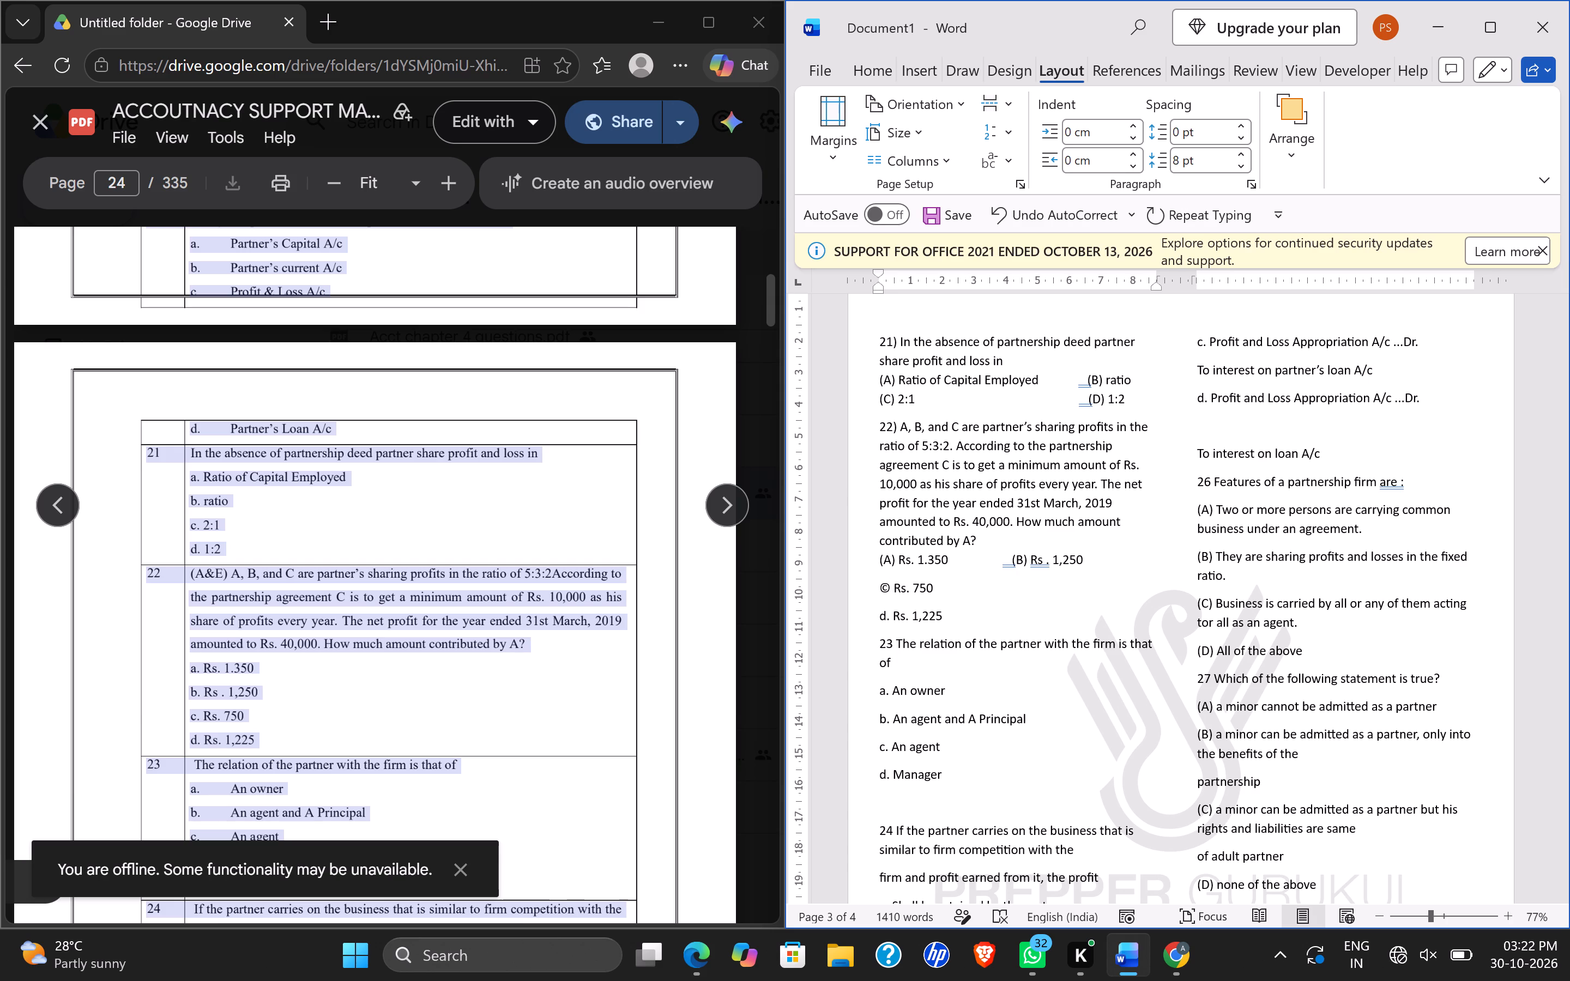
pyautogui.press('BackSpace')
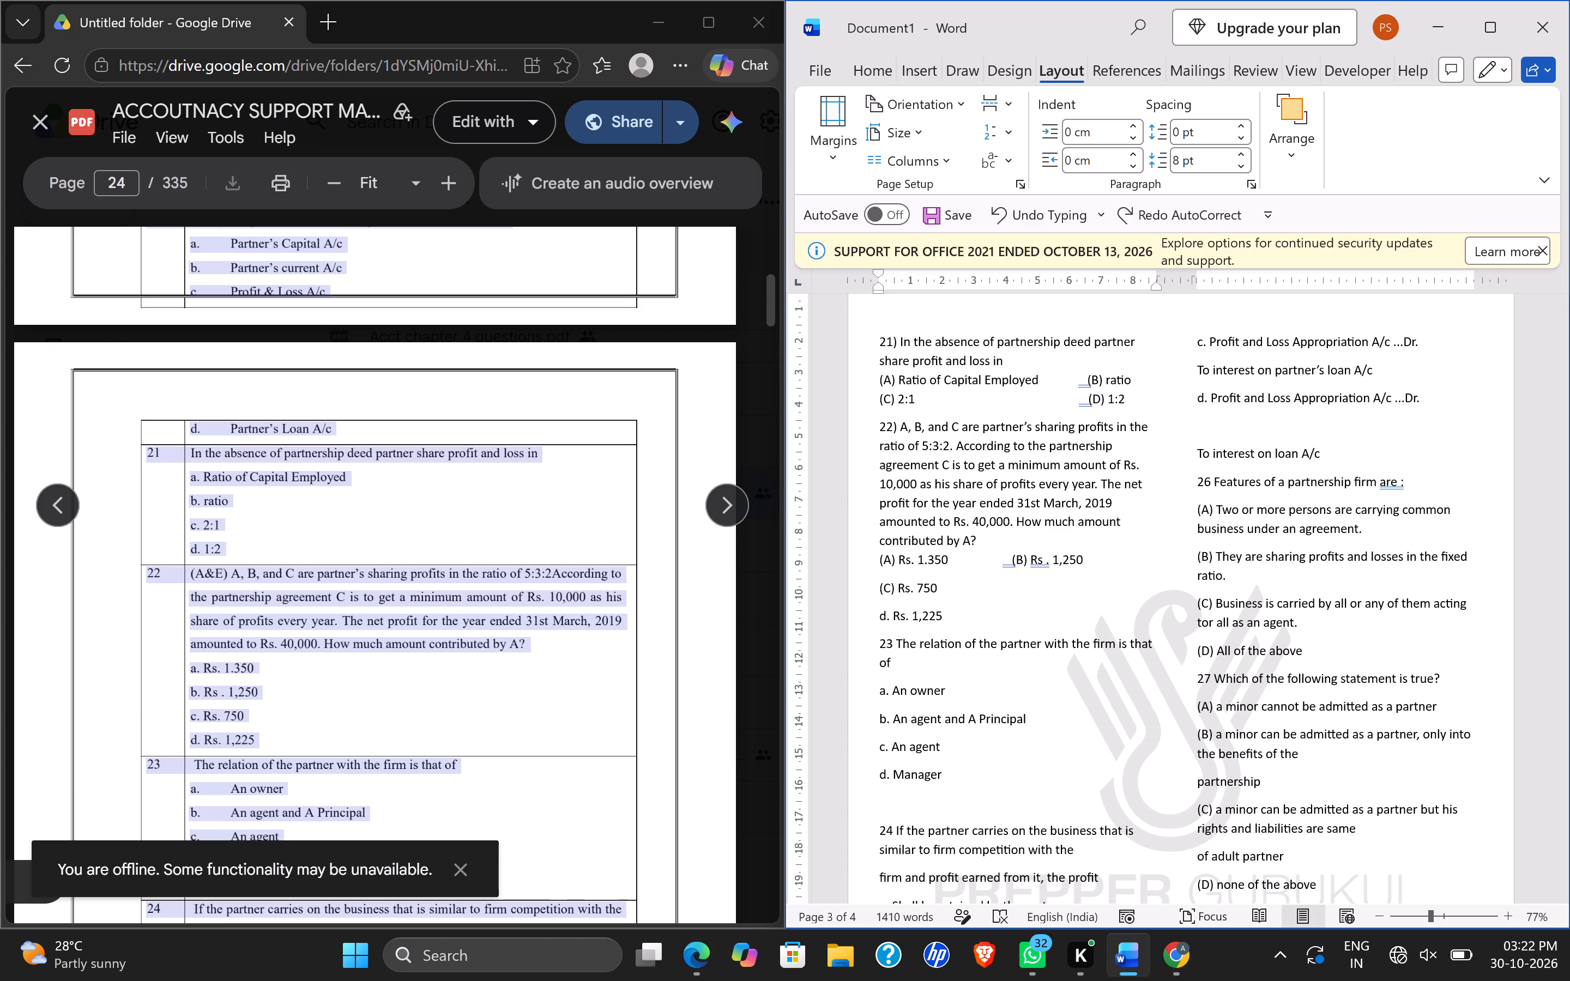
pyautogui.click(880, 594)
pyautogui.press('BackSpace')
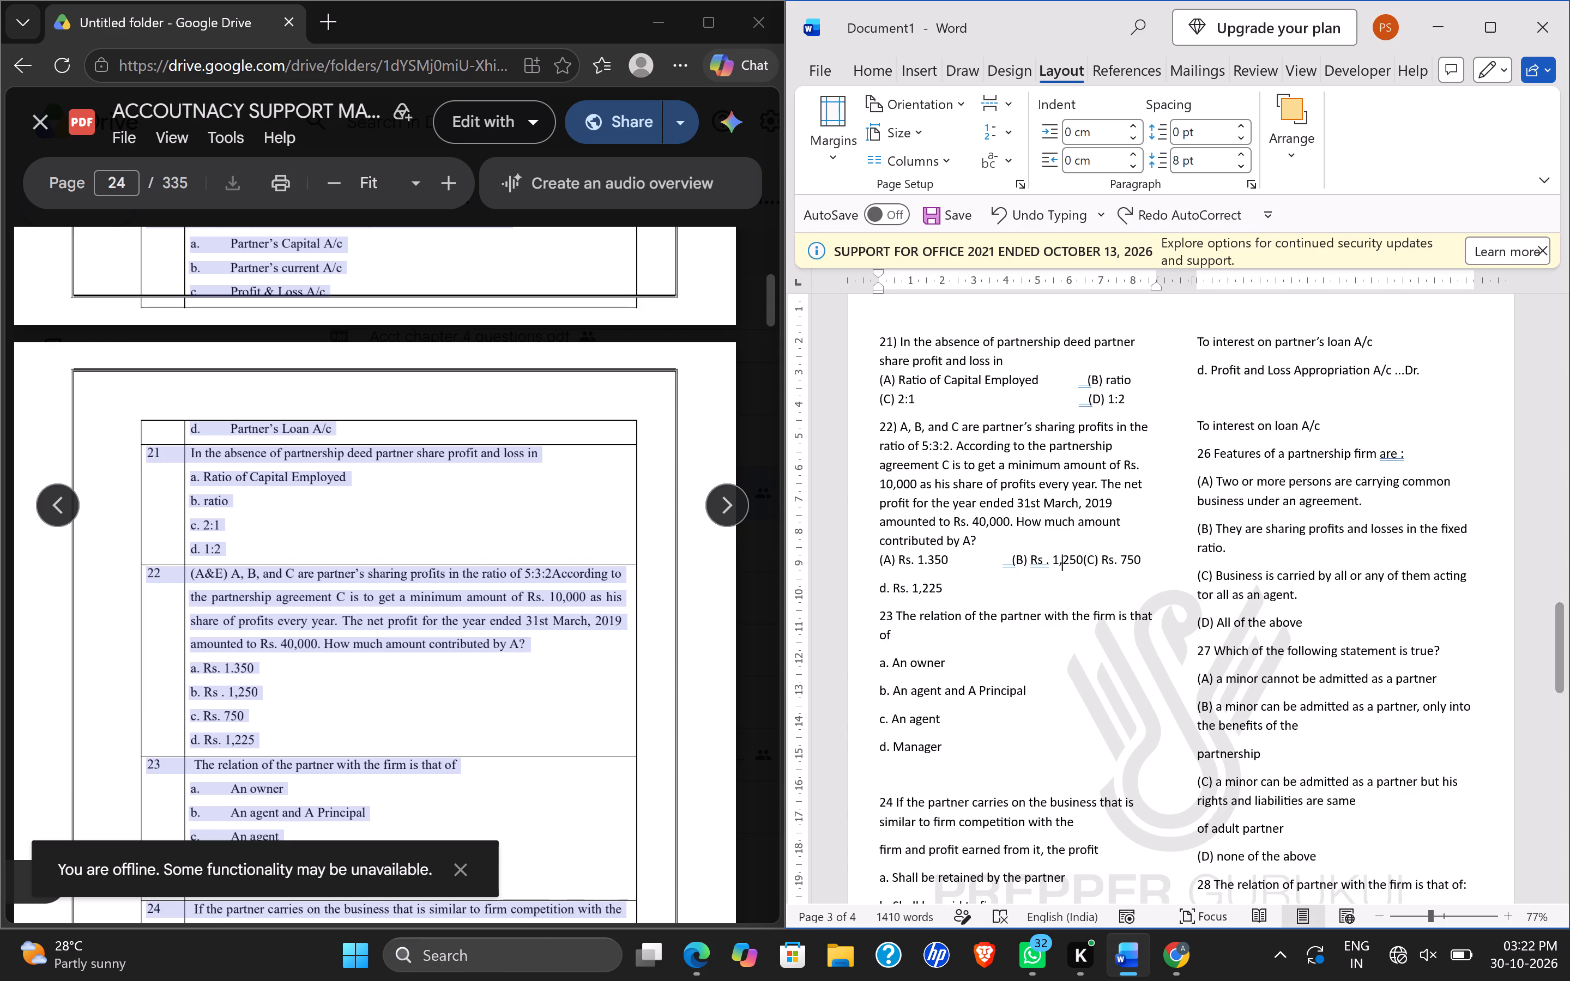
pyautogui.hotkey('shift', 'Return')
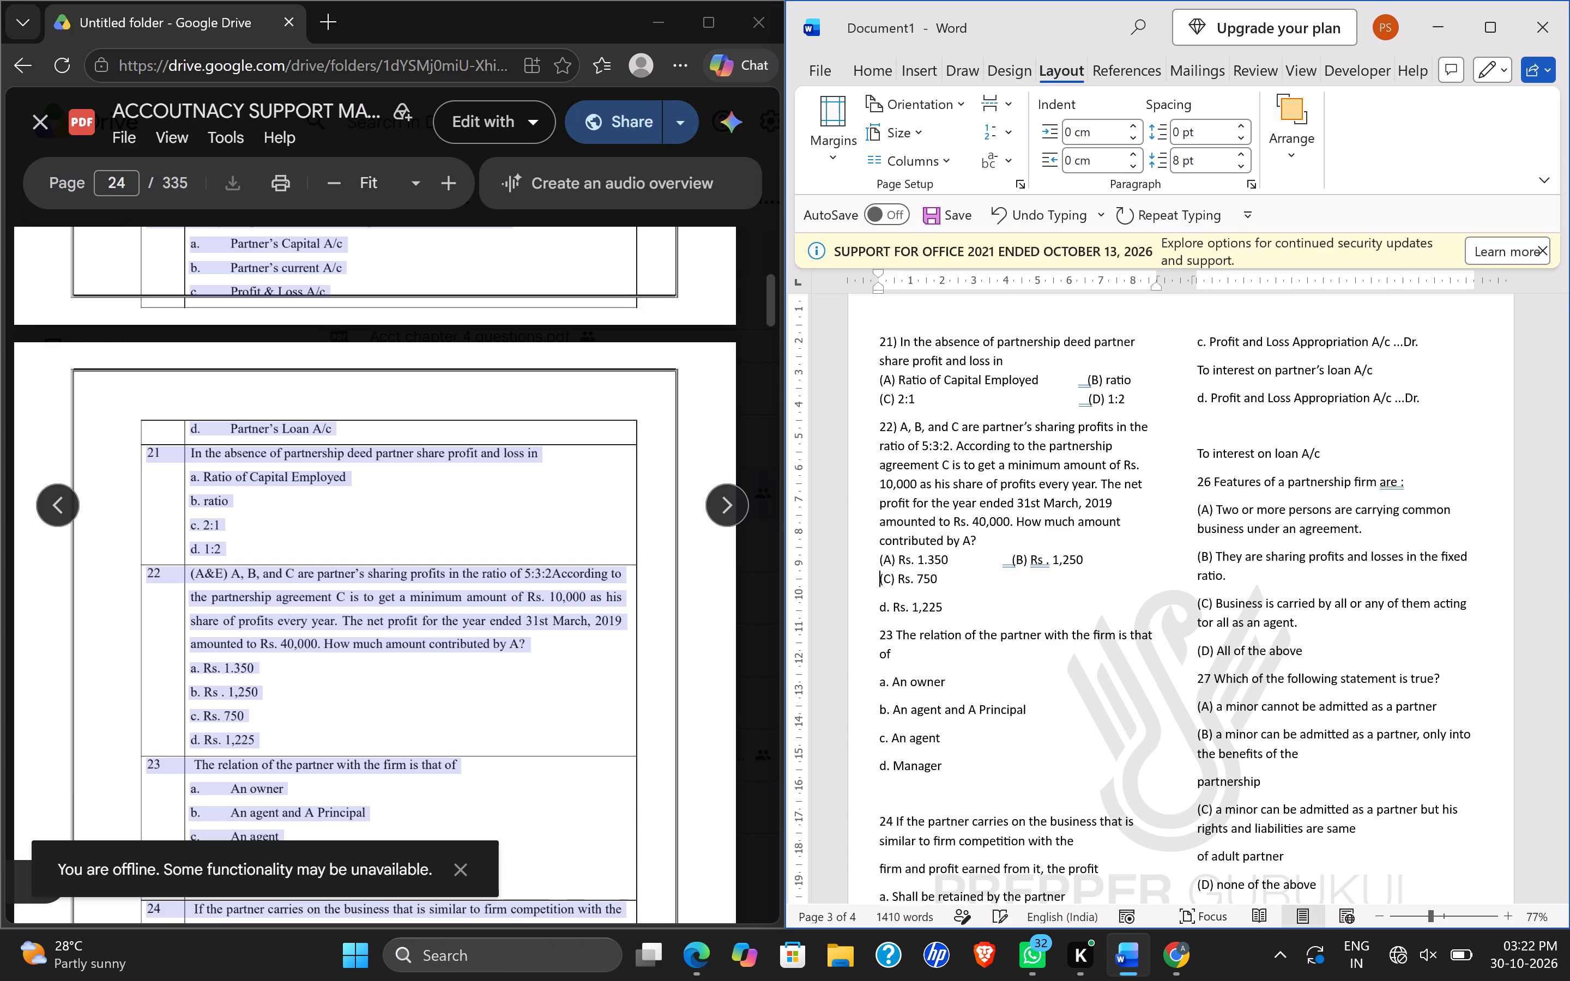
# Relabel question 22's last option, Rs. 1,225, as "(D)".
pyautogui.click(886, 601)
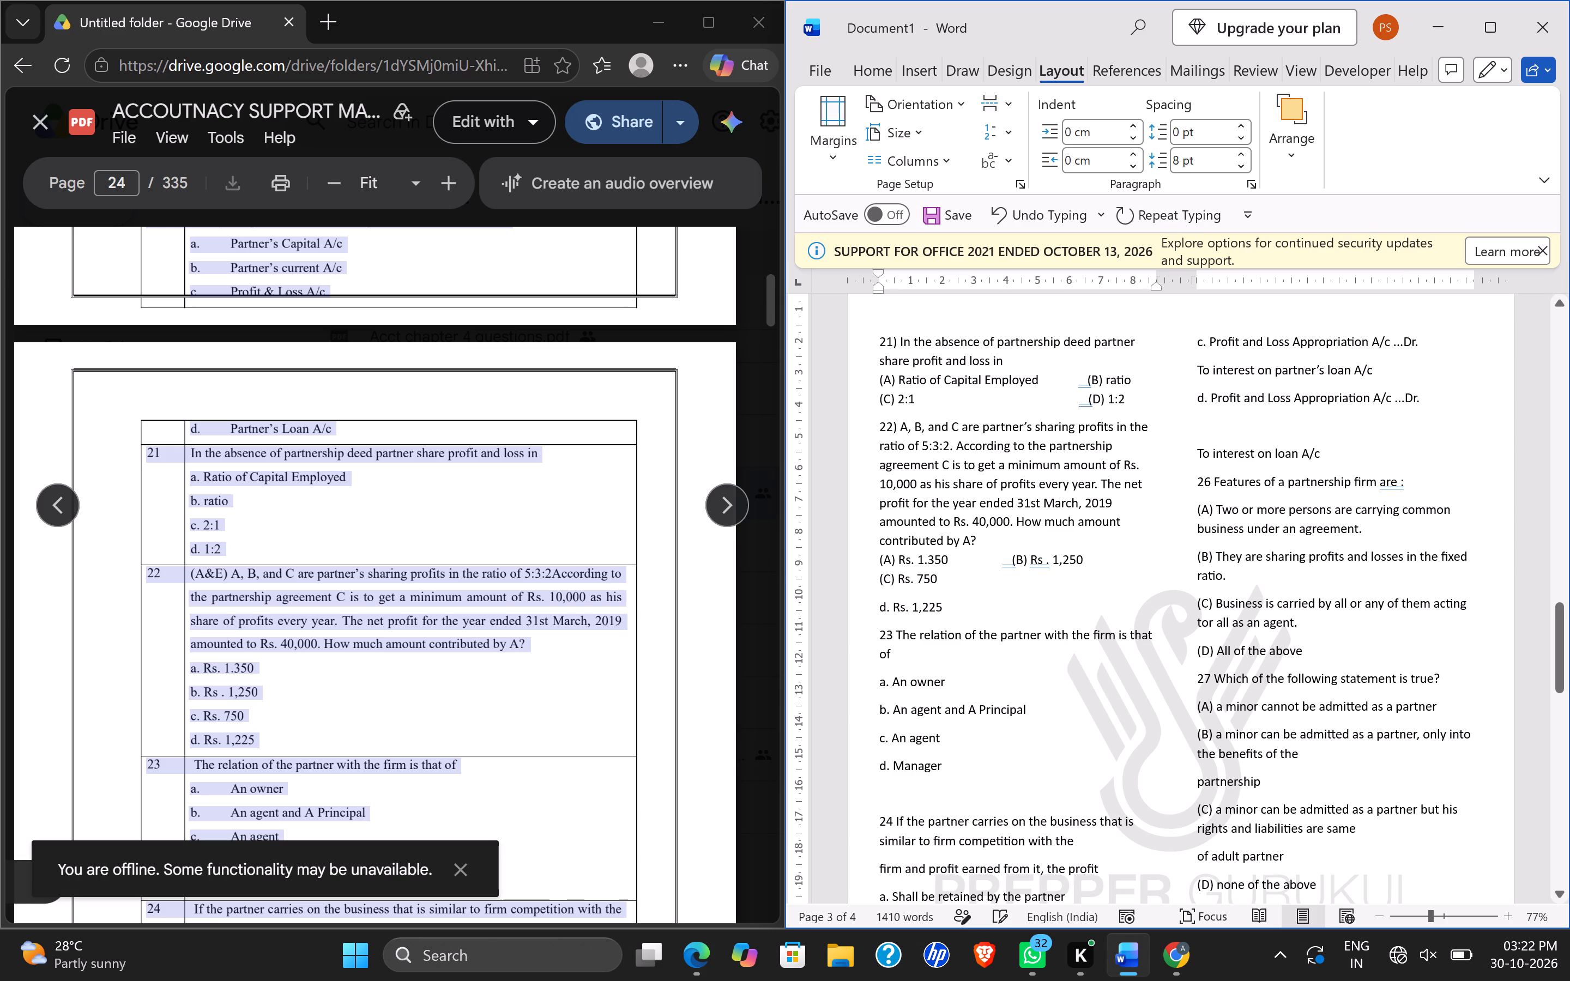
pyautogui.press('Right')
pyautogui.press('BackSpace')
pyautogui.press('BackSpace')
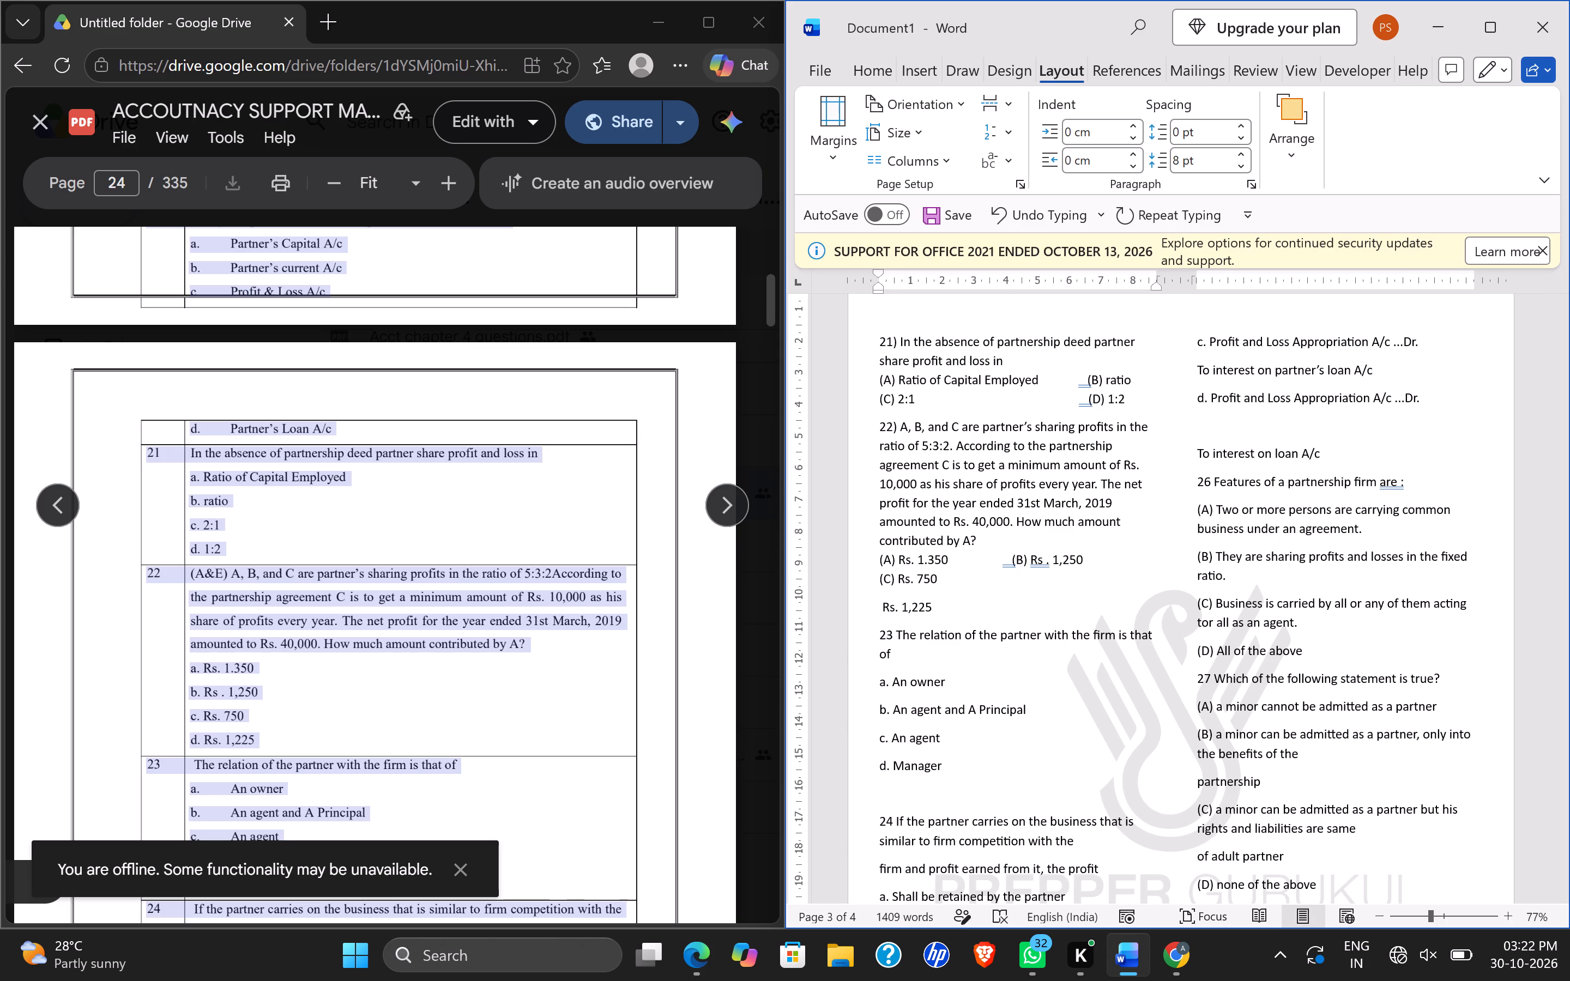
pyautogui.hotkey('shift', '(')
pyautogui.press('d')
pyautogui.hotkey('shift', ')')
# Bring question 22's option (D) onto the same line as "(C) Rs. 750", spaced so it aligns beneath option (B).
pyautogui.press('Left')
pyautogui.press('Left')
pyautogui.press('Left')
pyautogui.press('BackSpace')
pyautogui.press('space')
pyautogui.press('space')
pyautogui.press('space')
pyautogui.press('space')
pyautogui.press('space')
pyautogui.press('space')
pyautogui.press('space')
pyautogui.press('space')
pyautogui.press('space')
pyautogui.press('space')
pyautogui.press('space')
pyautogui.press('space')
pyautogui.press('space')
pyautogui.press('space')
pyautogui.press('space')
pyautogui.press('space')
pyautogui.press('space')
pyautogui.press('space')
pyautogui.press('space')
pyautogui.press('space')
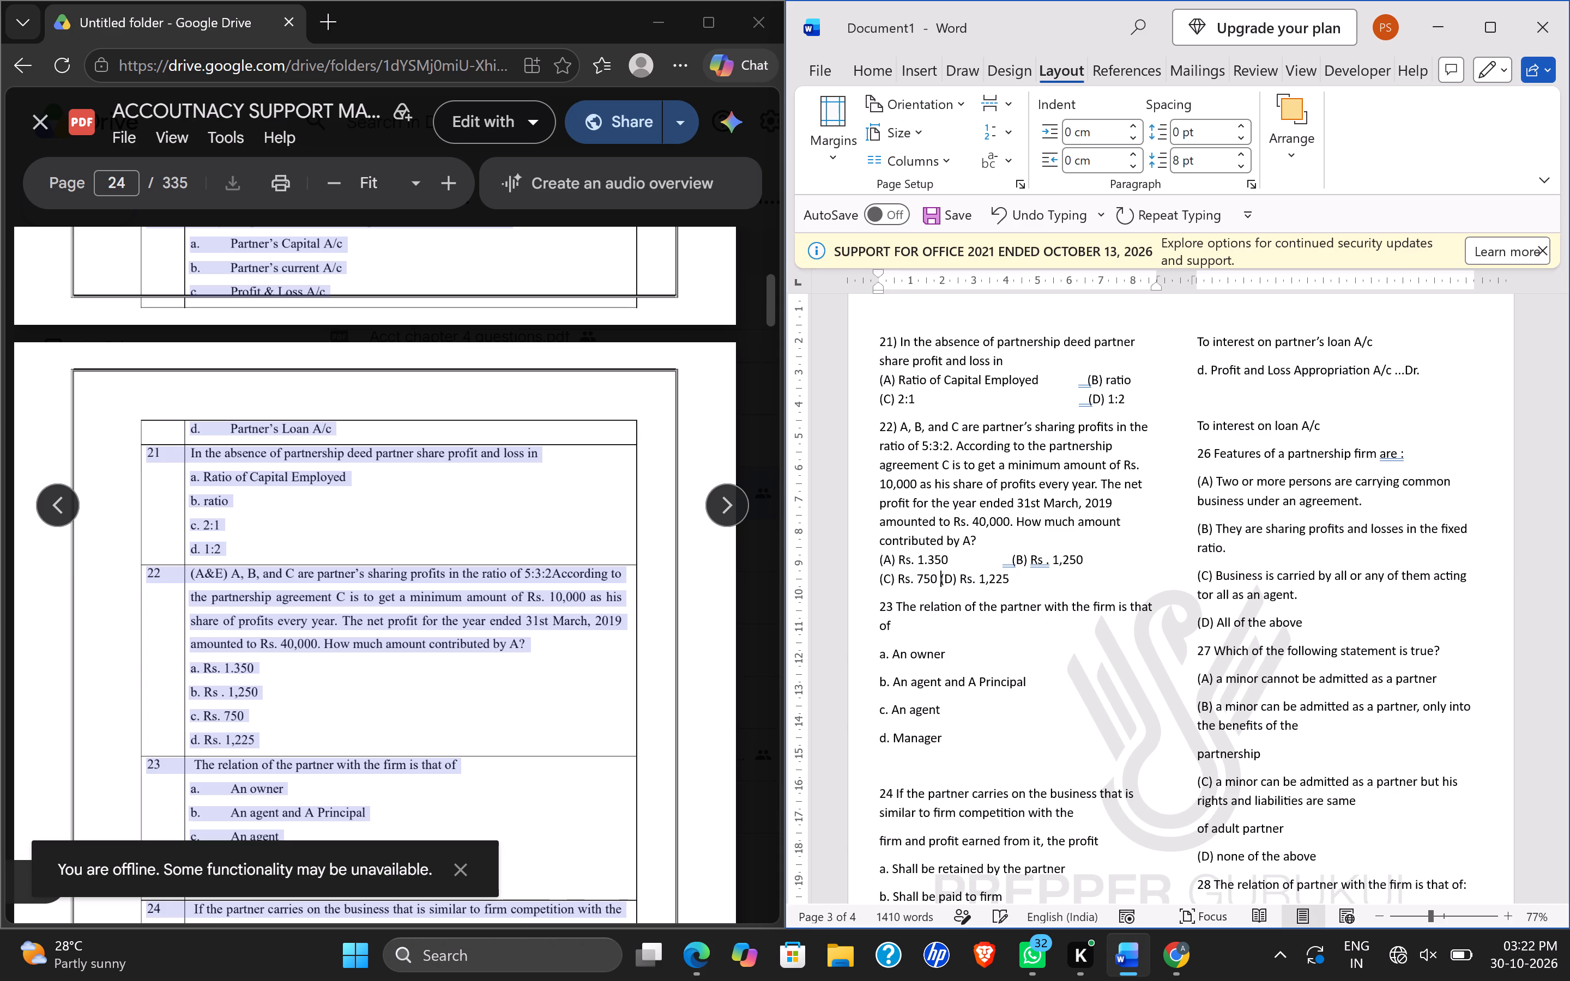
pyautogui.press('BackSpace')
pyautogui.press('BackSpace')
pyautogui.press('BackSpace')
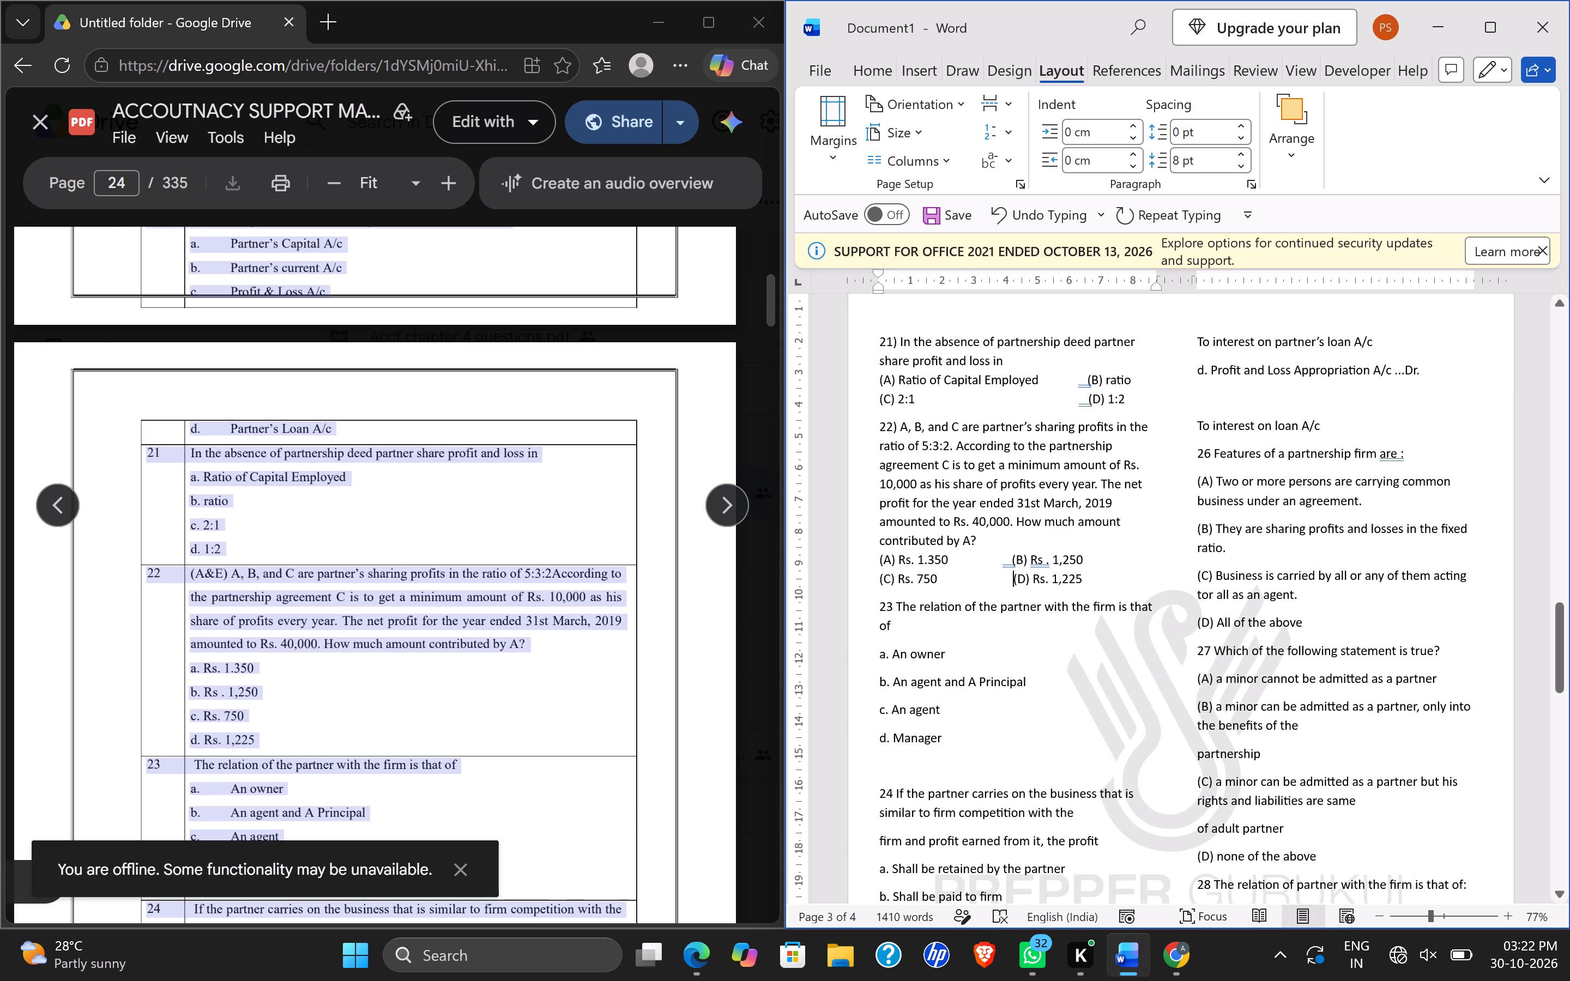
# Relabel question 23's option "a. An owner" as "(A)" and place it on a line break directly beneath the question text.
pyautogui.click(887, 652)
pyautogui.press('BackSpace')
pyautogui.press('BackSpace')
pyautogui.press('BackSpace')
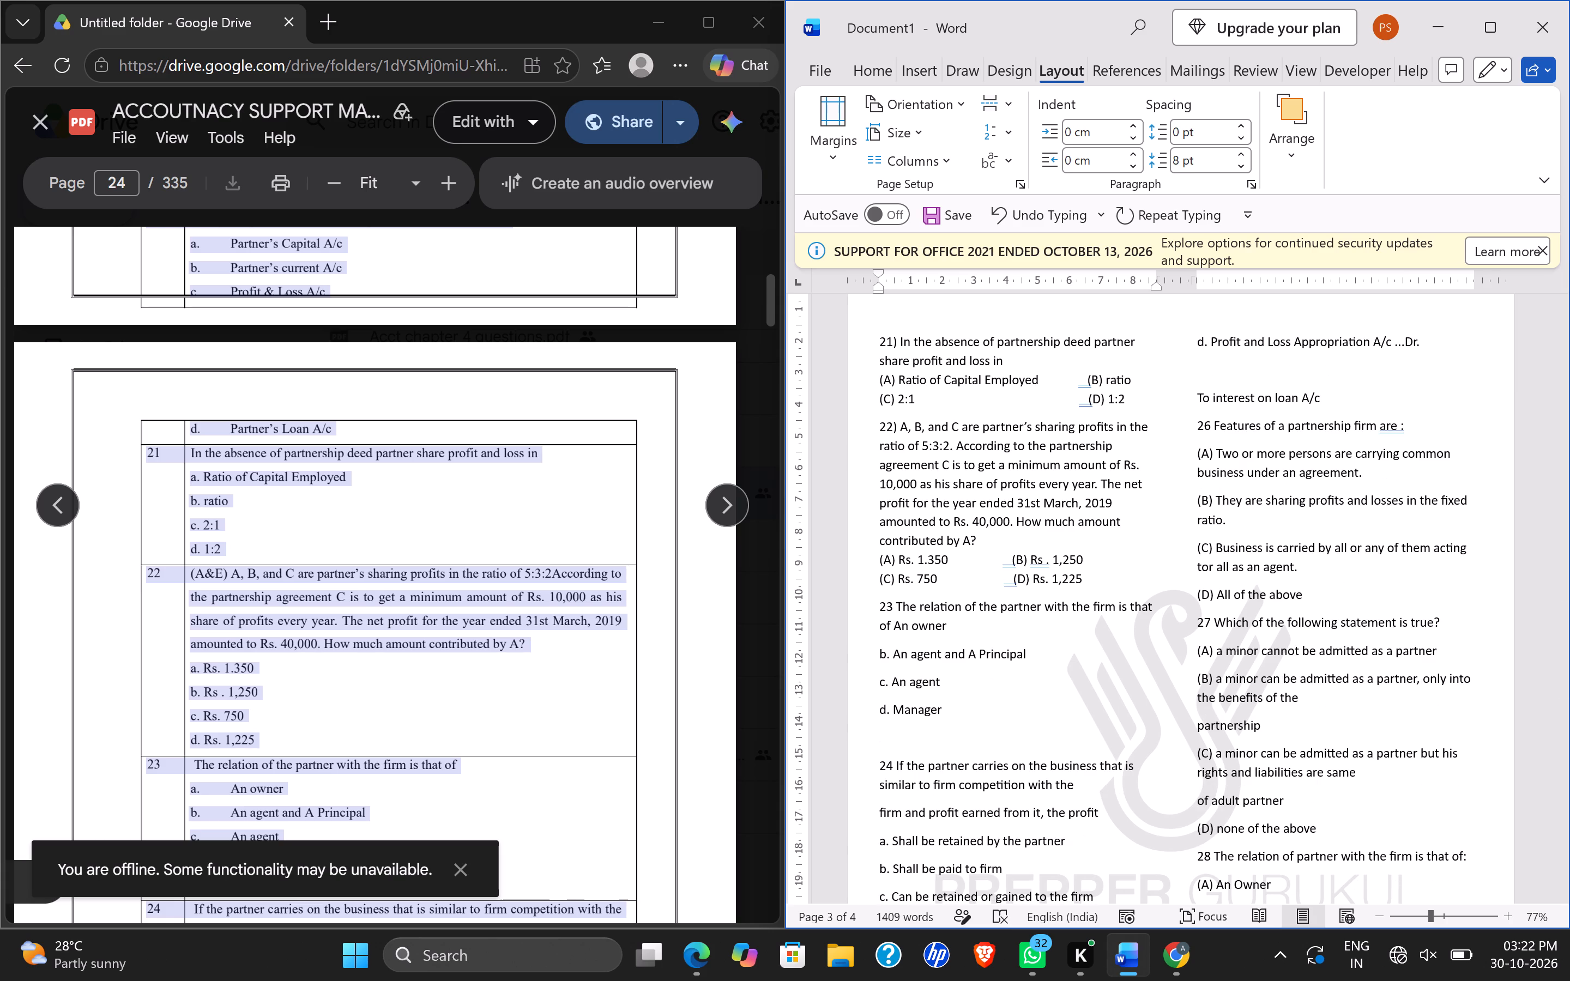
pyautogui.hotkey('shift', 'Return')
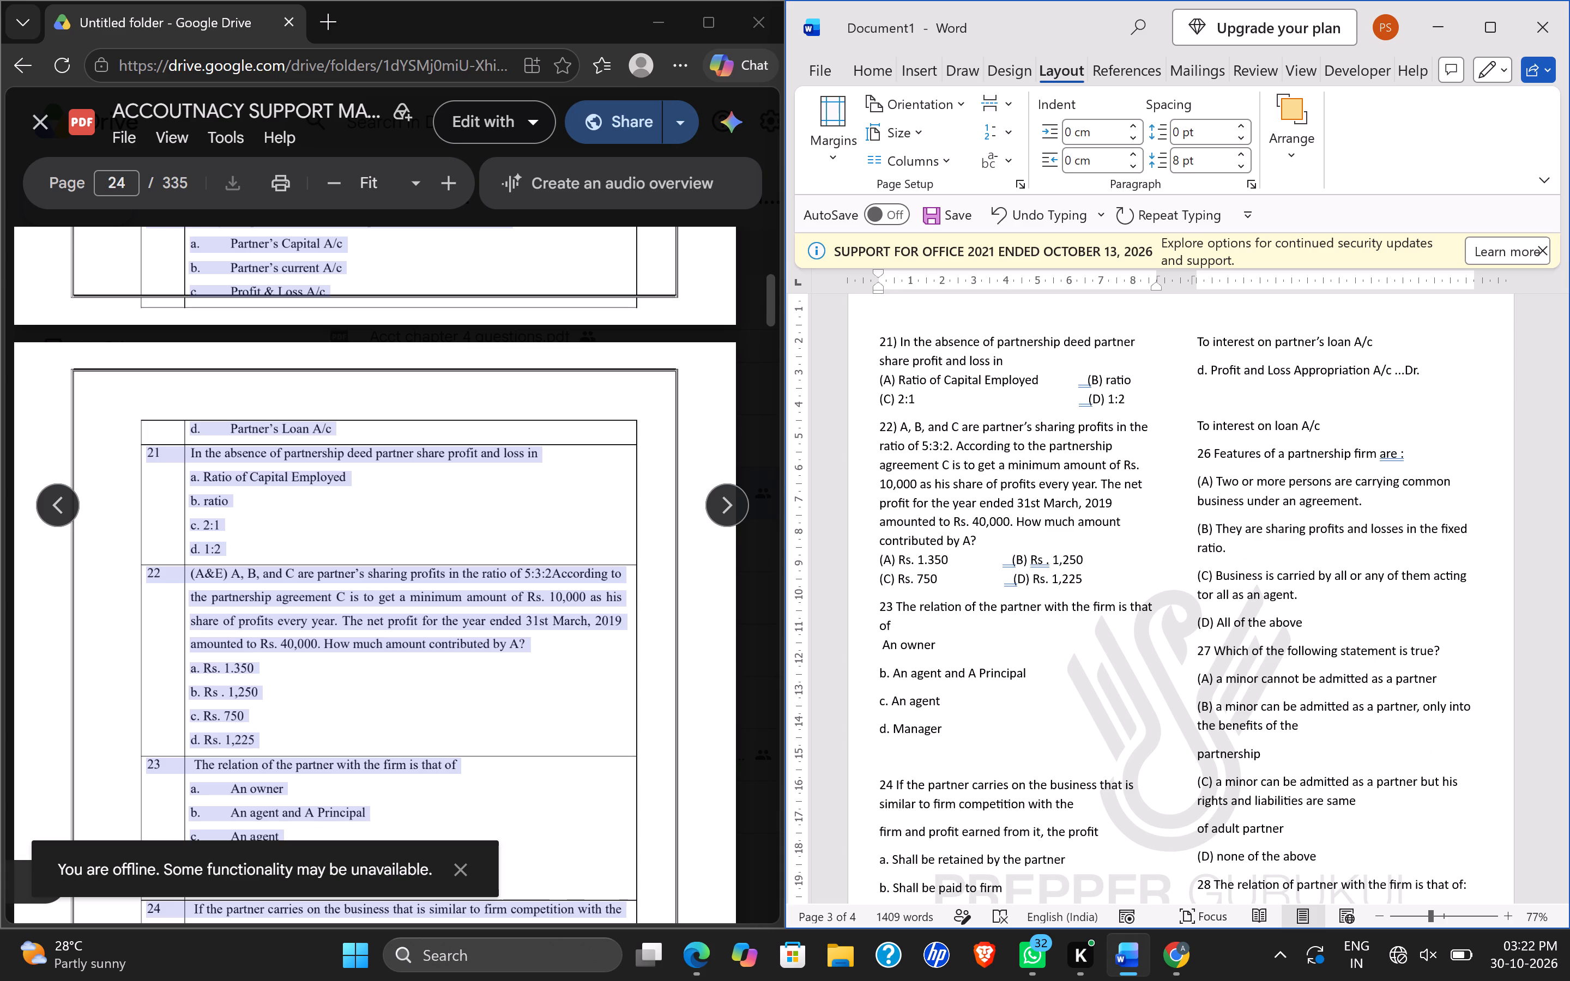
pyautogui.hotkey('shift', '(')
pyautogui.press('a')
pyautogui.hotkey('shift', ')')
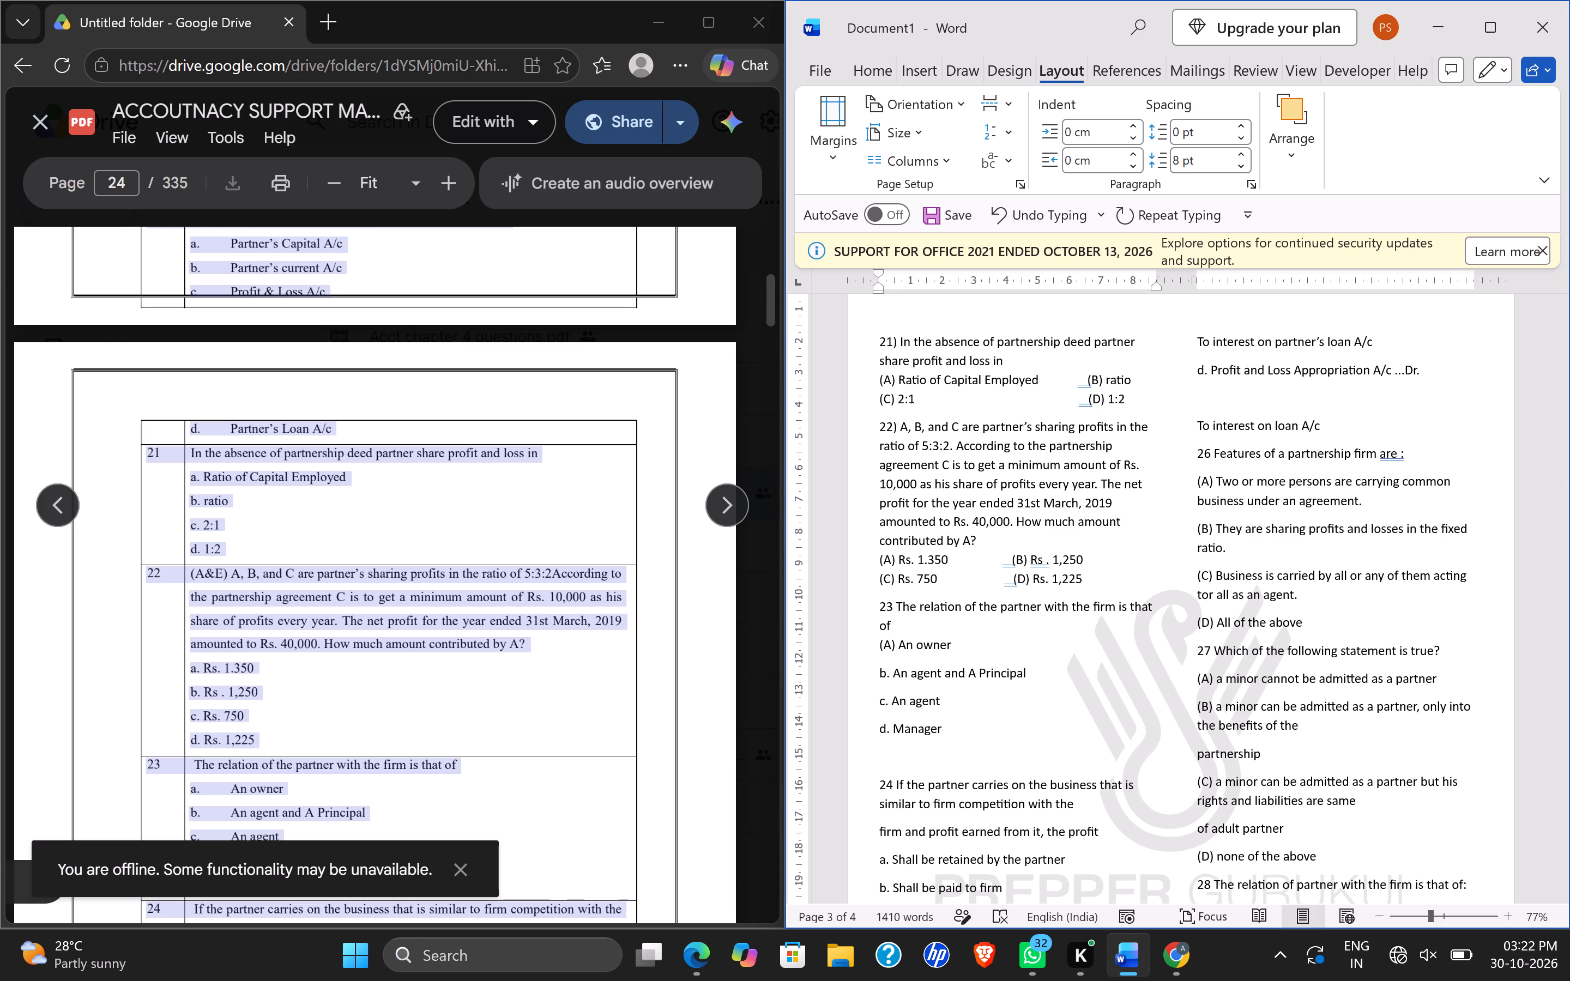
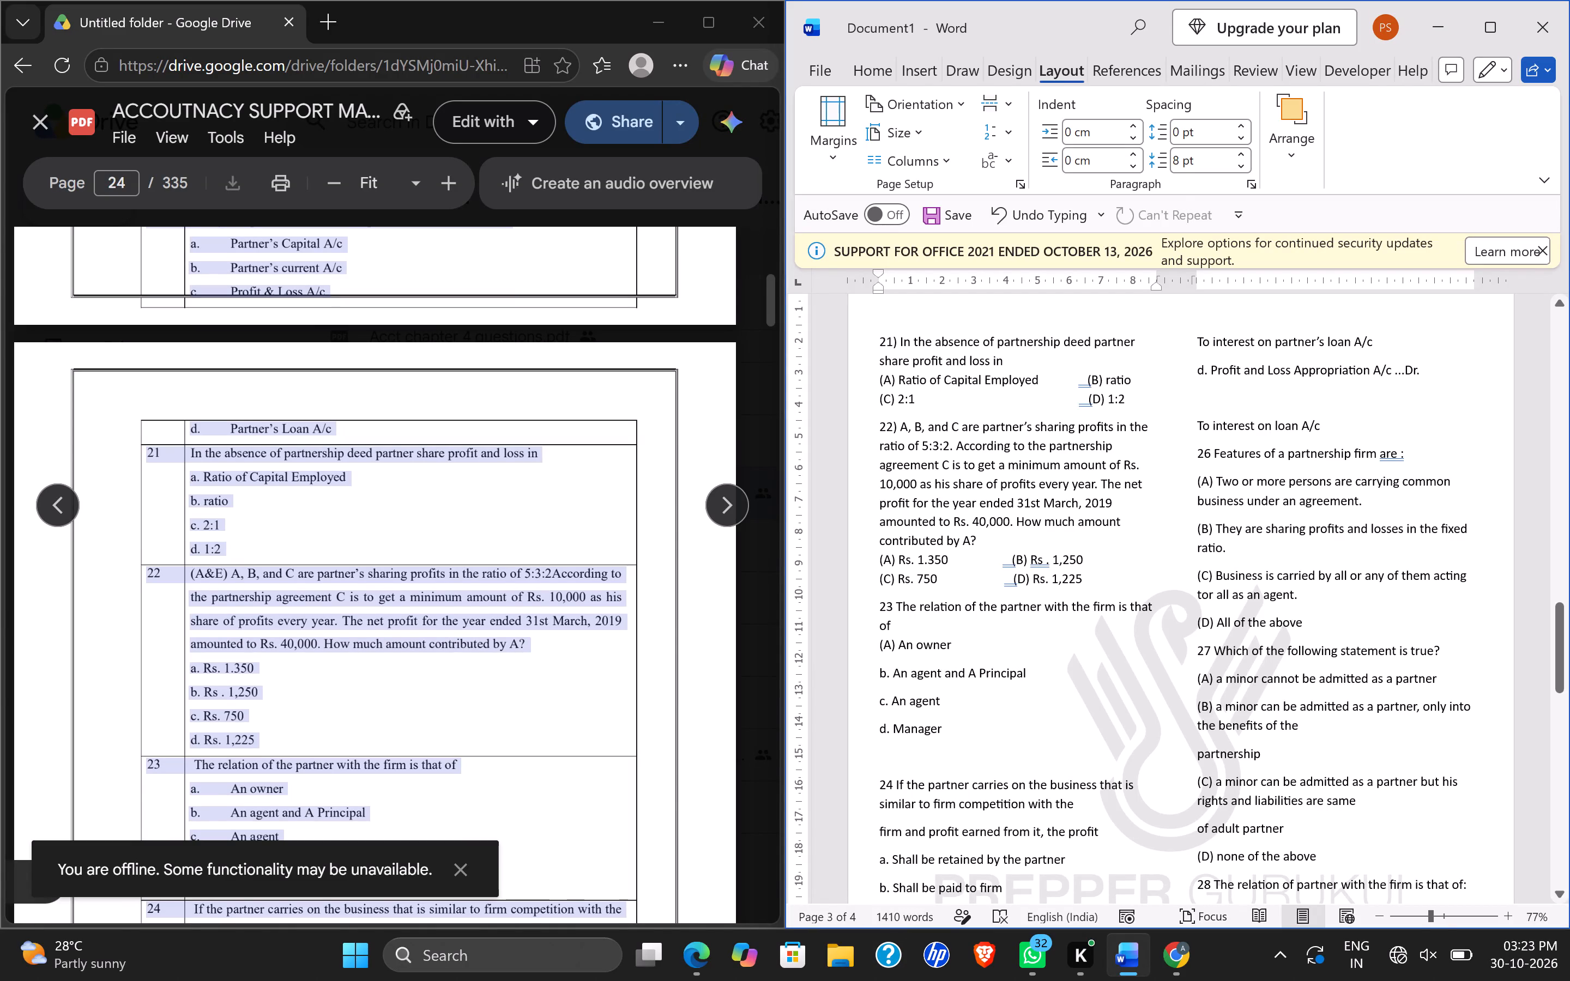
# Move question 23's option b up beside option (A), separated by a wide gap, and relabel it (B).
pyautogui.click(889, 679)
pyautogui.press('BackSpace')
pyautogui.press('BackSpace')
pyautogui.press('BackSpace')
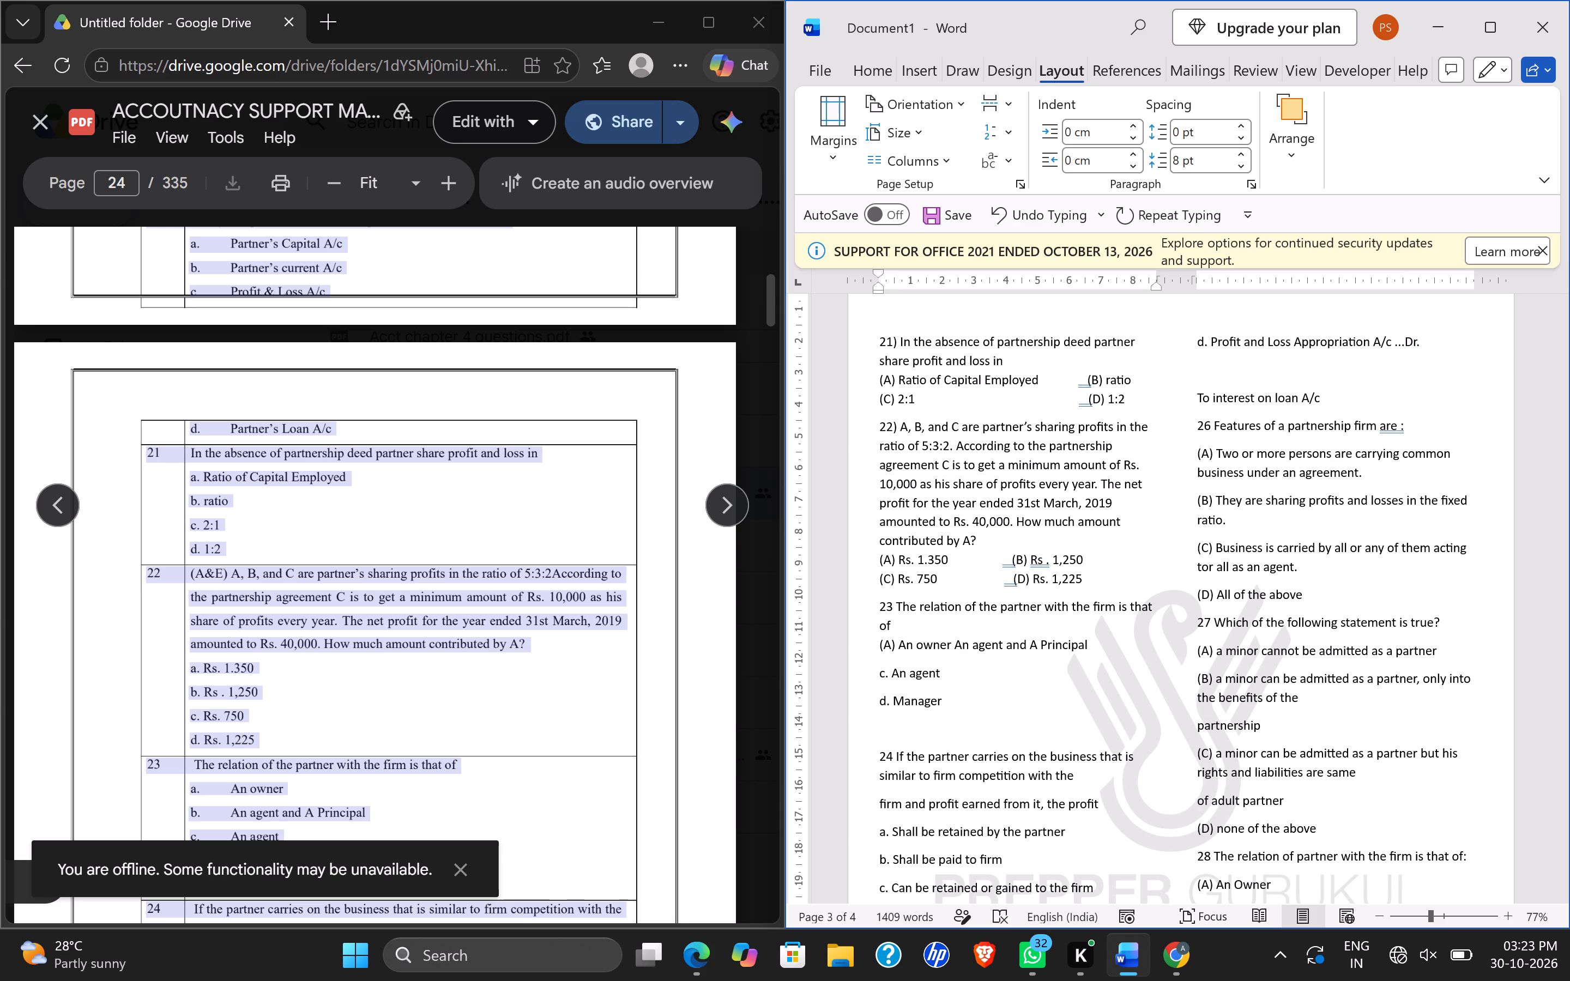
pyautogui.press('space')
pyautogui.press('space')
pyautogui.press('space')
pyautogui.press('space')
pyautogui.press('space')
pyautogui.press('space')
pyautogui.press('space')
pyautogui.press('space')
pyautogui.press('space')
pyautogui.press('space')
pyautogui.press('space')
pyautogui.press('space')
pyautogui.press('space')
pyautogui.press('space')
pyautogui.press('space')
pyautogui.press('space')
pyautogui.press('space')
pyautogui.hotkey('shift', '(')
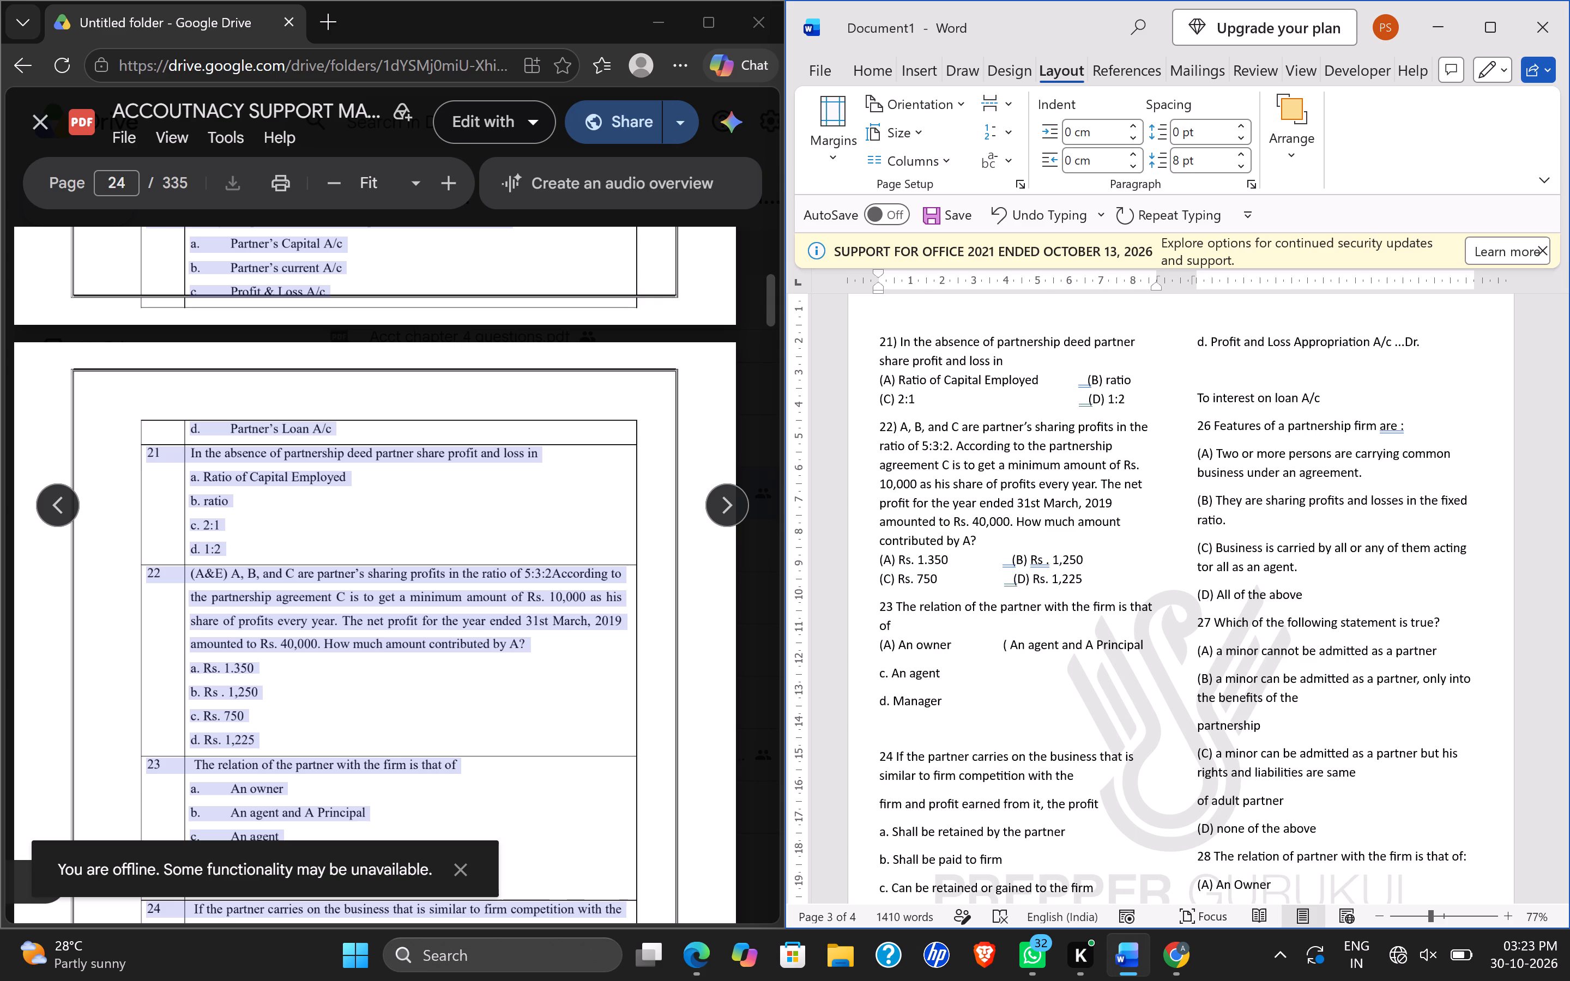
pyautogui.press('b')
pyautogui.hotkey('shift', ')')
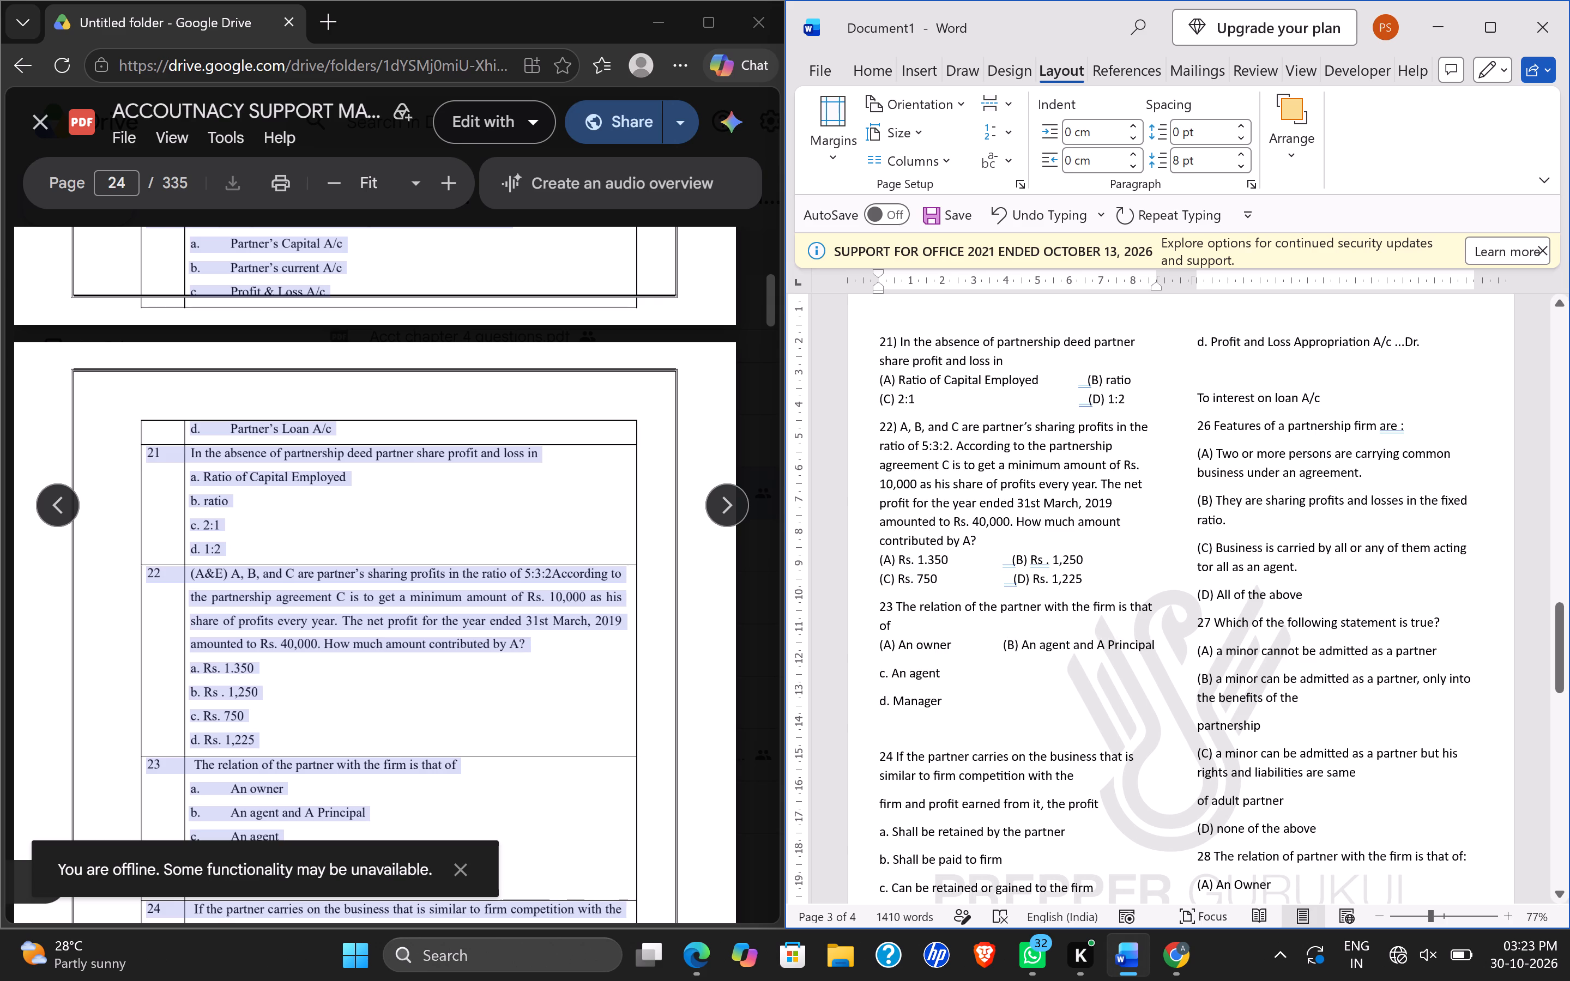
# Relabel question 23's option c as (C) and place it after a line break directly below option (A), without paragraph spacing.
pyautogui.click(885, 674)
pyautogui.press('Right')
pyautogui.press('BackSpace')
pyautogui.press('BackSpace')
pyautogui.press('BackSpace')
pyautogui.hotkey('shift', 'Return')
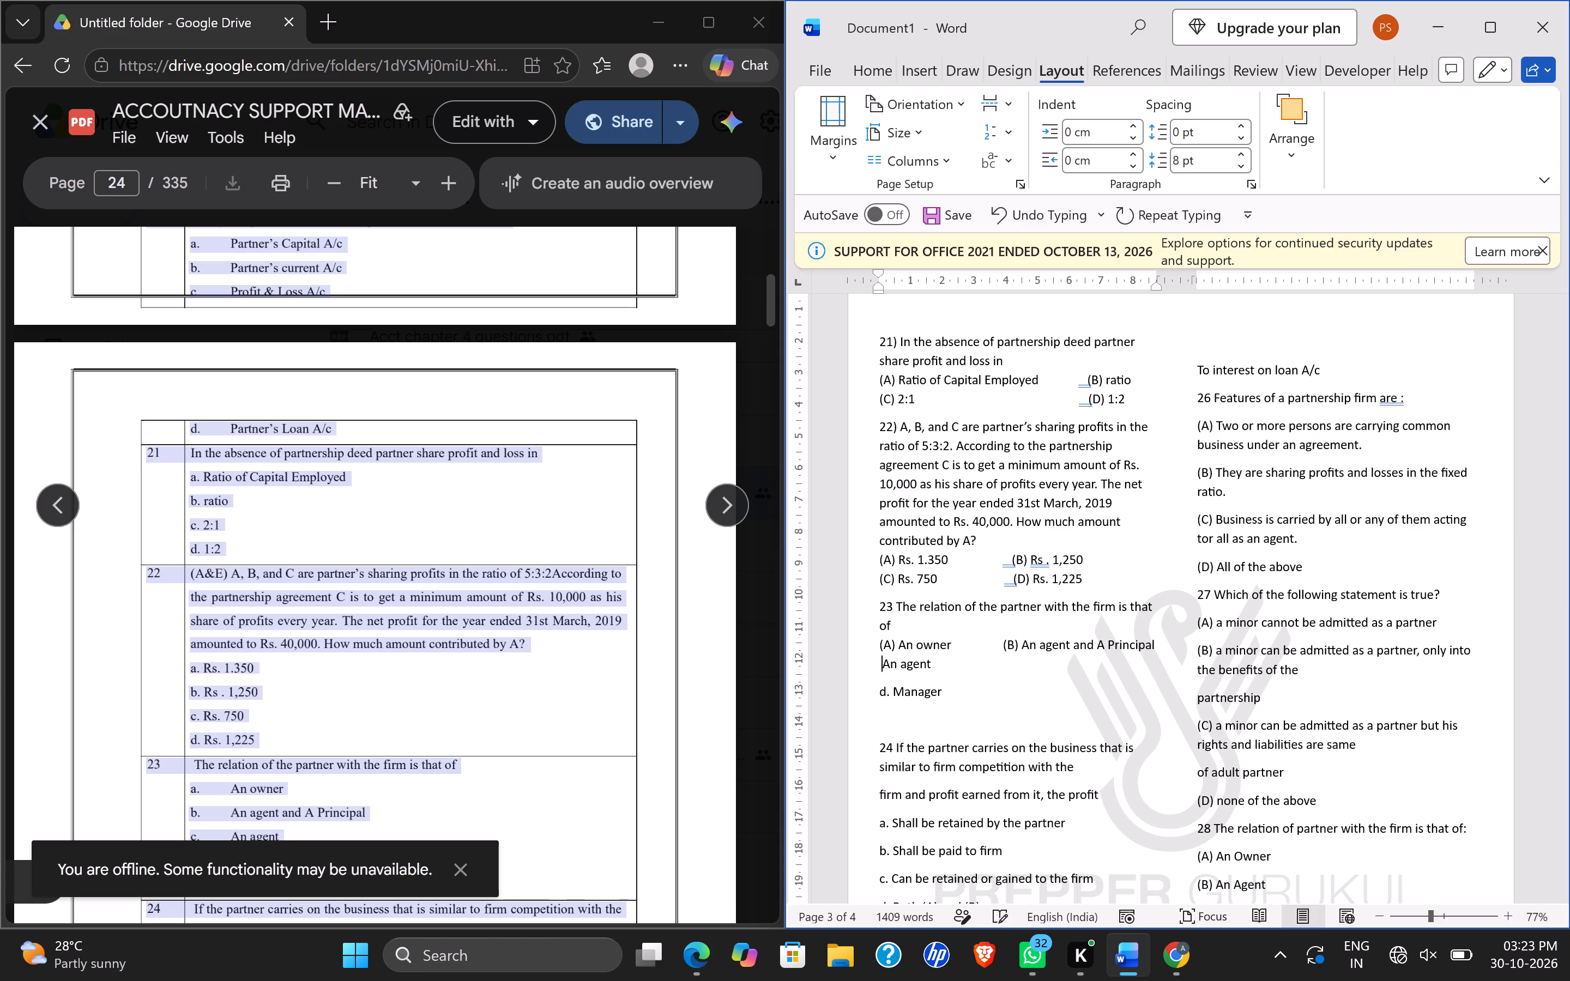
pyautogui.hotkey('shift', '(')
pyautogui.press('c')
pyautogui.write(')')
pyautogui.press('space')
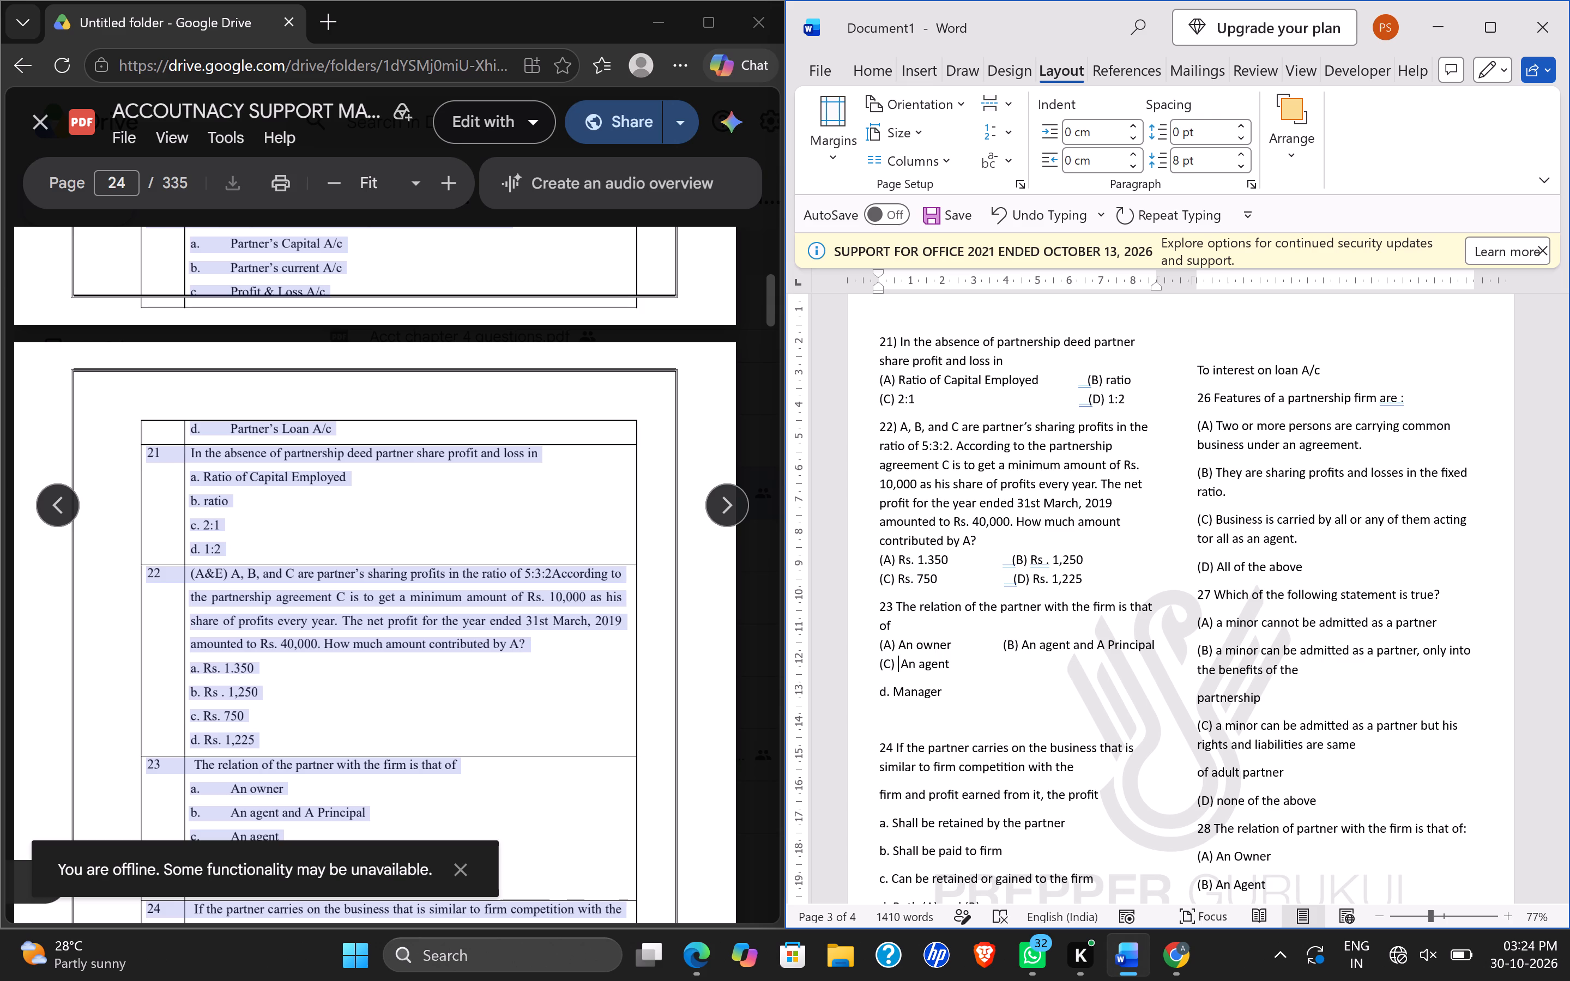
pyautogui.press('BackSpace')
# Move question 23's option d onto the (C) line, relabel it (D), and space it to line up under (B).
pyautogui.click(885, 689)
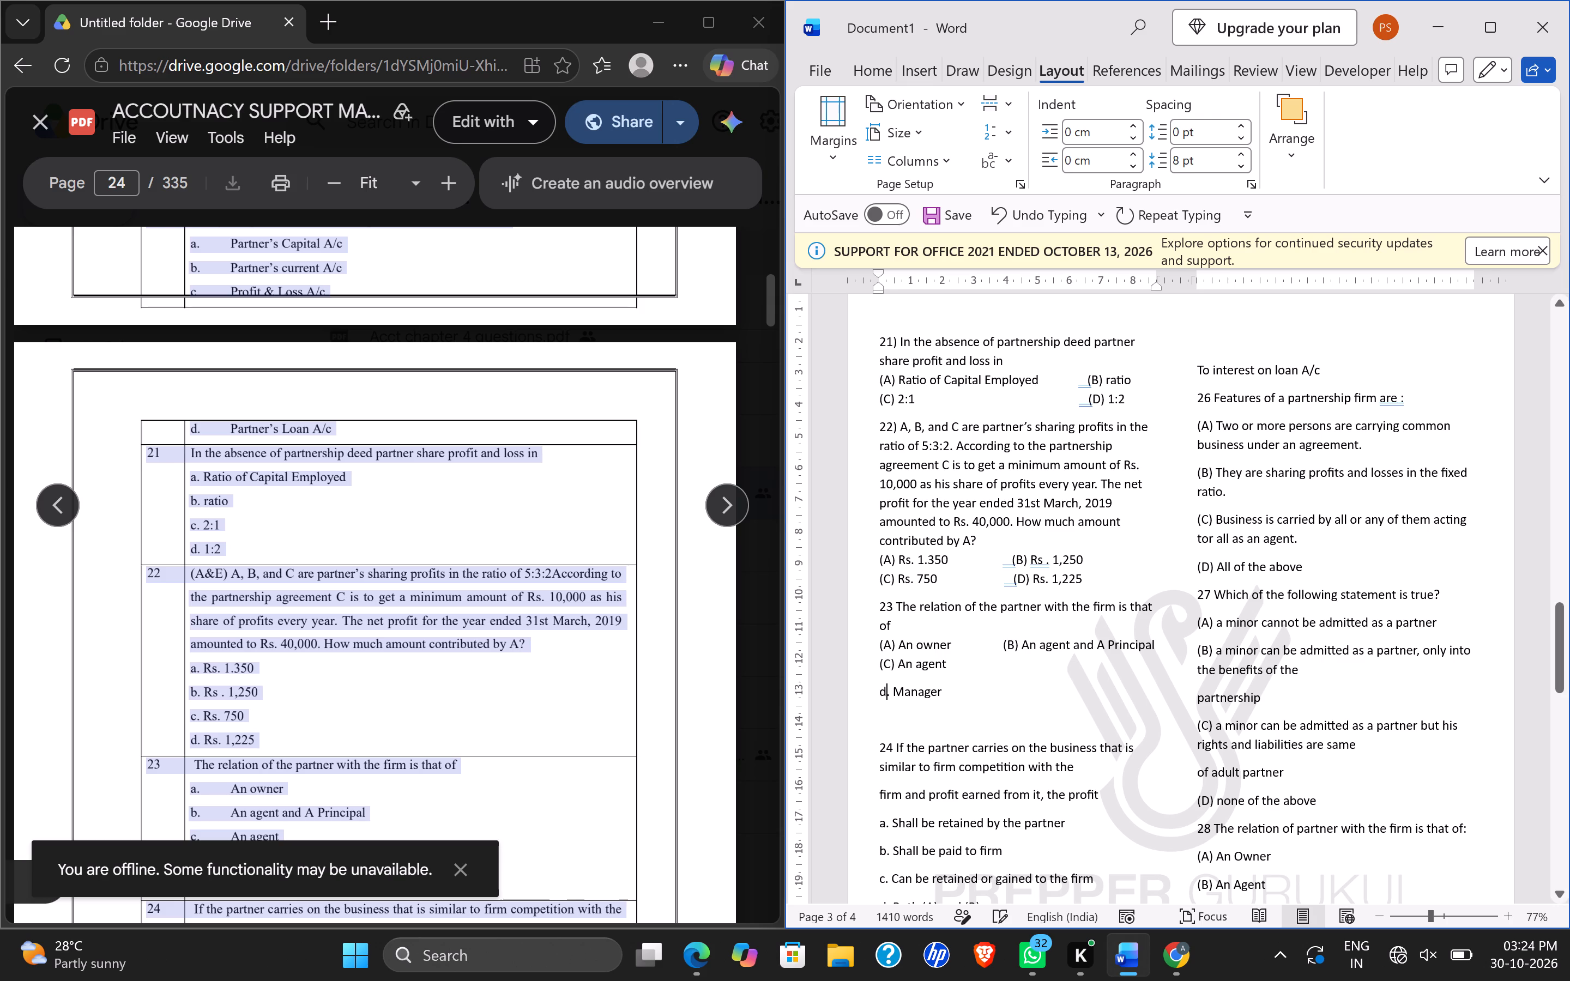
pyautogui.press('Right')
pyautogui.press('BackSpace')
pyautogui.press('BackSpace')
pyautogui.press('BackSpace')
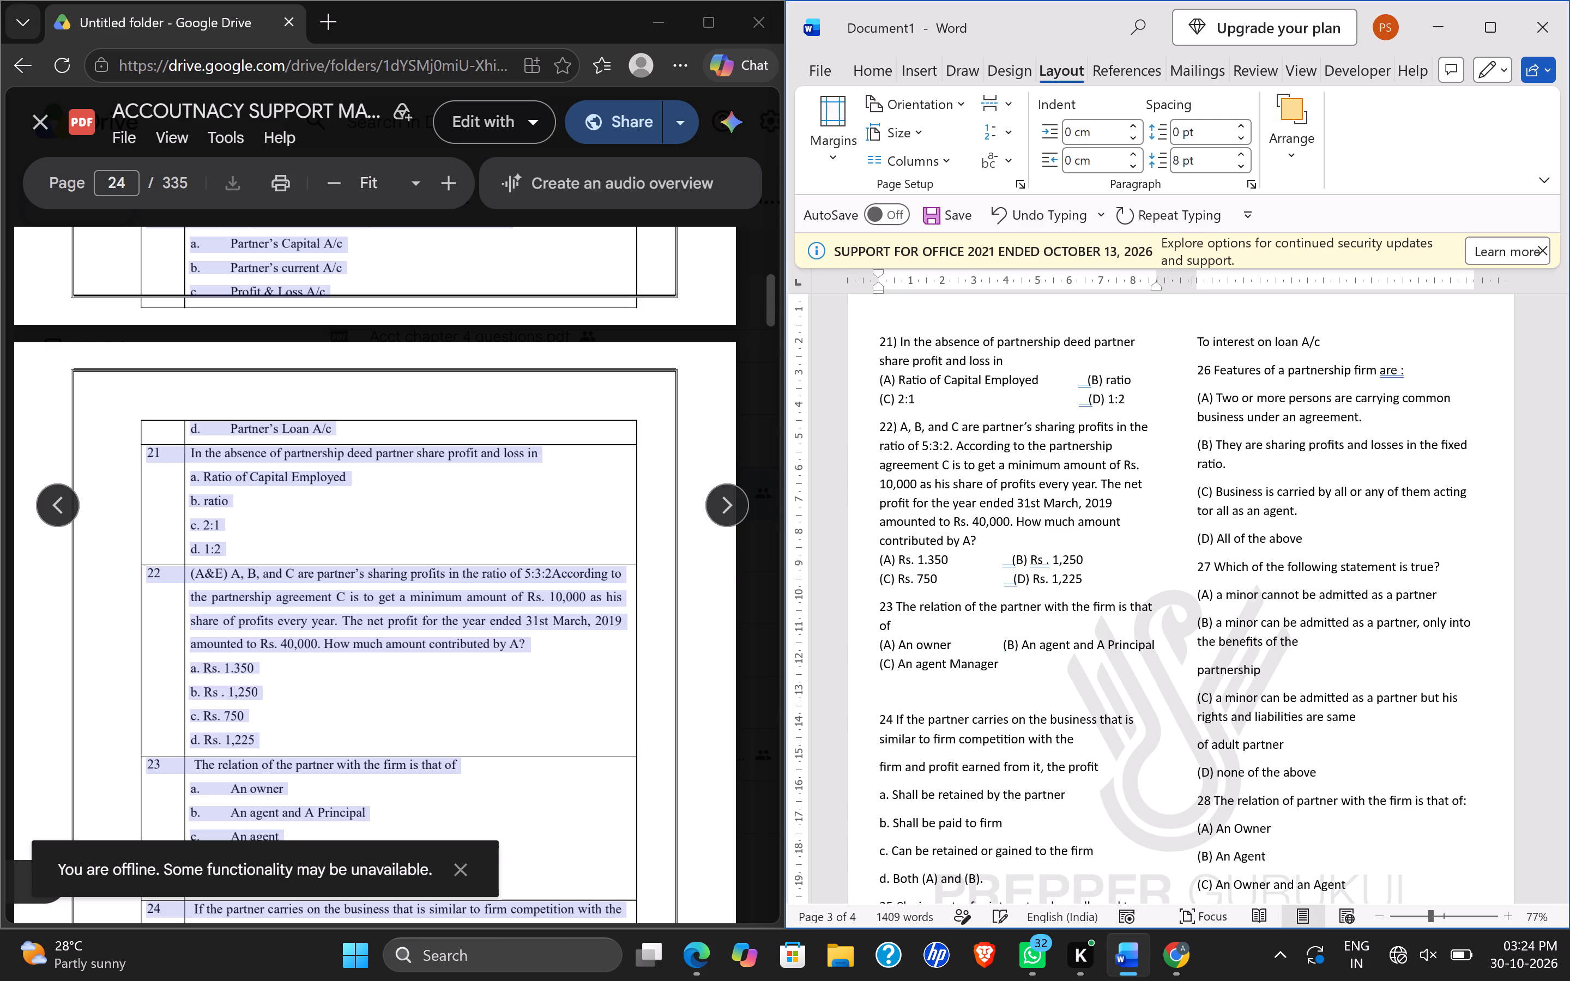
pyautogui.press('space')
pyautogui.press('space')
pyautogui.press('space')
pyautogui.press('space')
pyautogui.press('space')
pyautogui.press('space')
pyautogui.press('space')
pyautogui.press('space')
pyautogui.press('space')
pyautogui.press('space')
pyautogui.press('space')
pyautogui.press('space')
pyautogui.press('space')
pyautogui.press('space')
pyautogui.press('space')
pyautogui.press('space')
pyautogui.press('space')
pyautogui.press('space')
pyautogui.press('space')
pyautogui.press('space')
pyautogui.hotkey('shift', '(')
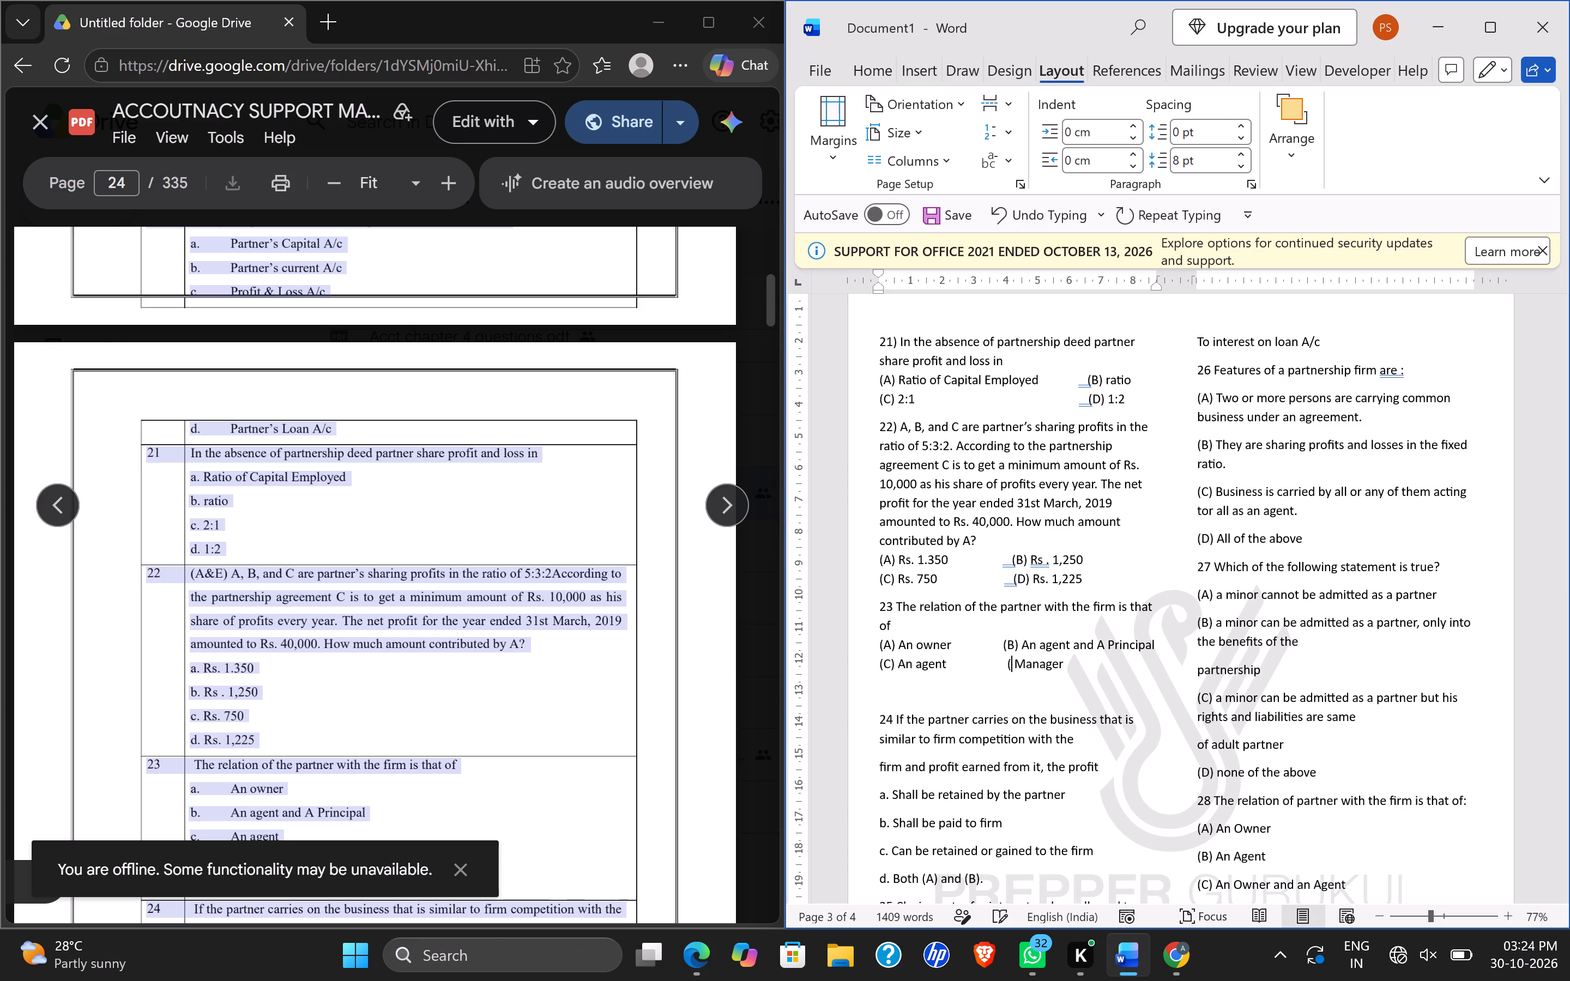
pyautogui.press('d')
pyautogui.hotkey('shift', ')')
pyautogui.press('Left')
pyautogui.press('Left')
pyautogui.press('Left')
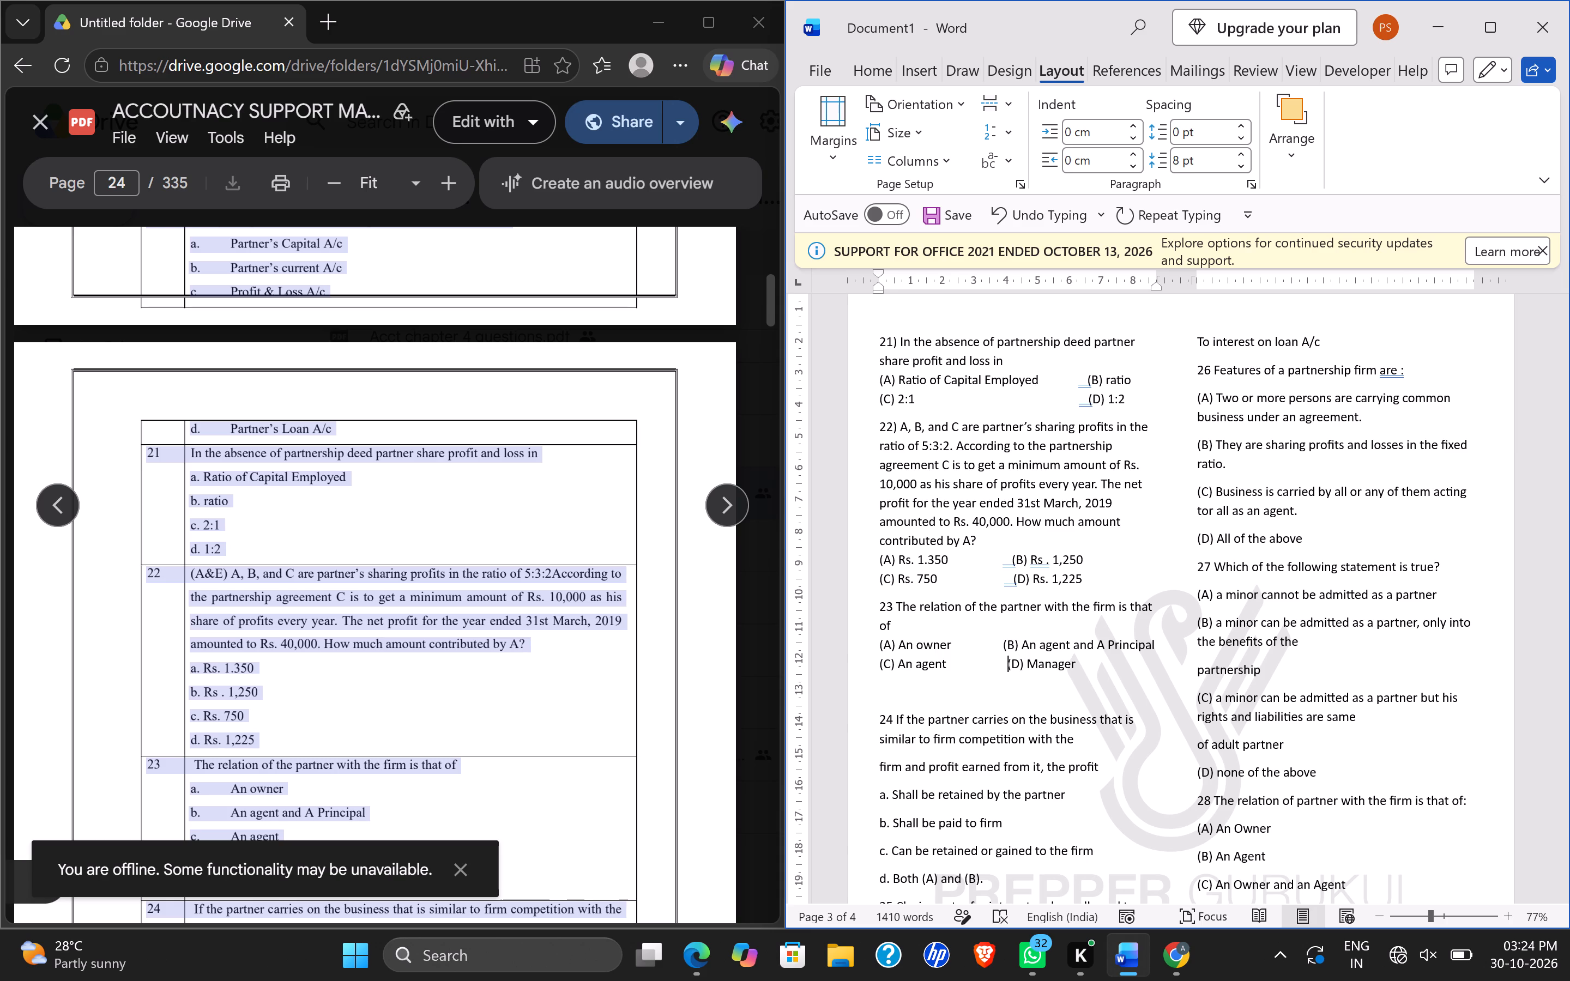
pyautogui.press('BackSpace')
pyautogui.press('BackSpace')
# Add a closing parenthesis to question 23's number so it reads "23)" with a space before the text.
pyautogui.moveTo(885, 689); pyautogui.dragTo(1016, 633)
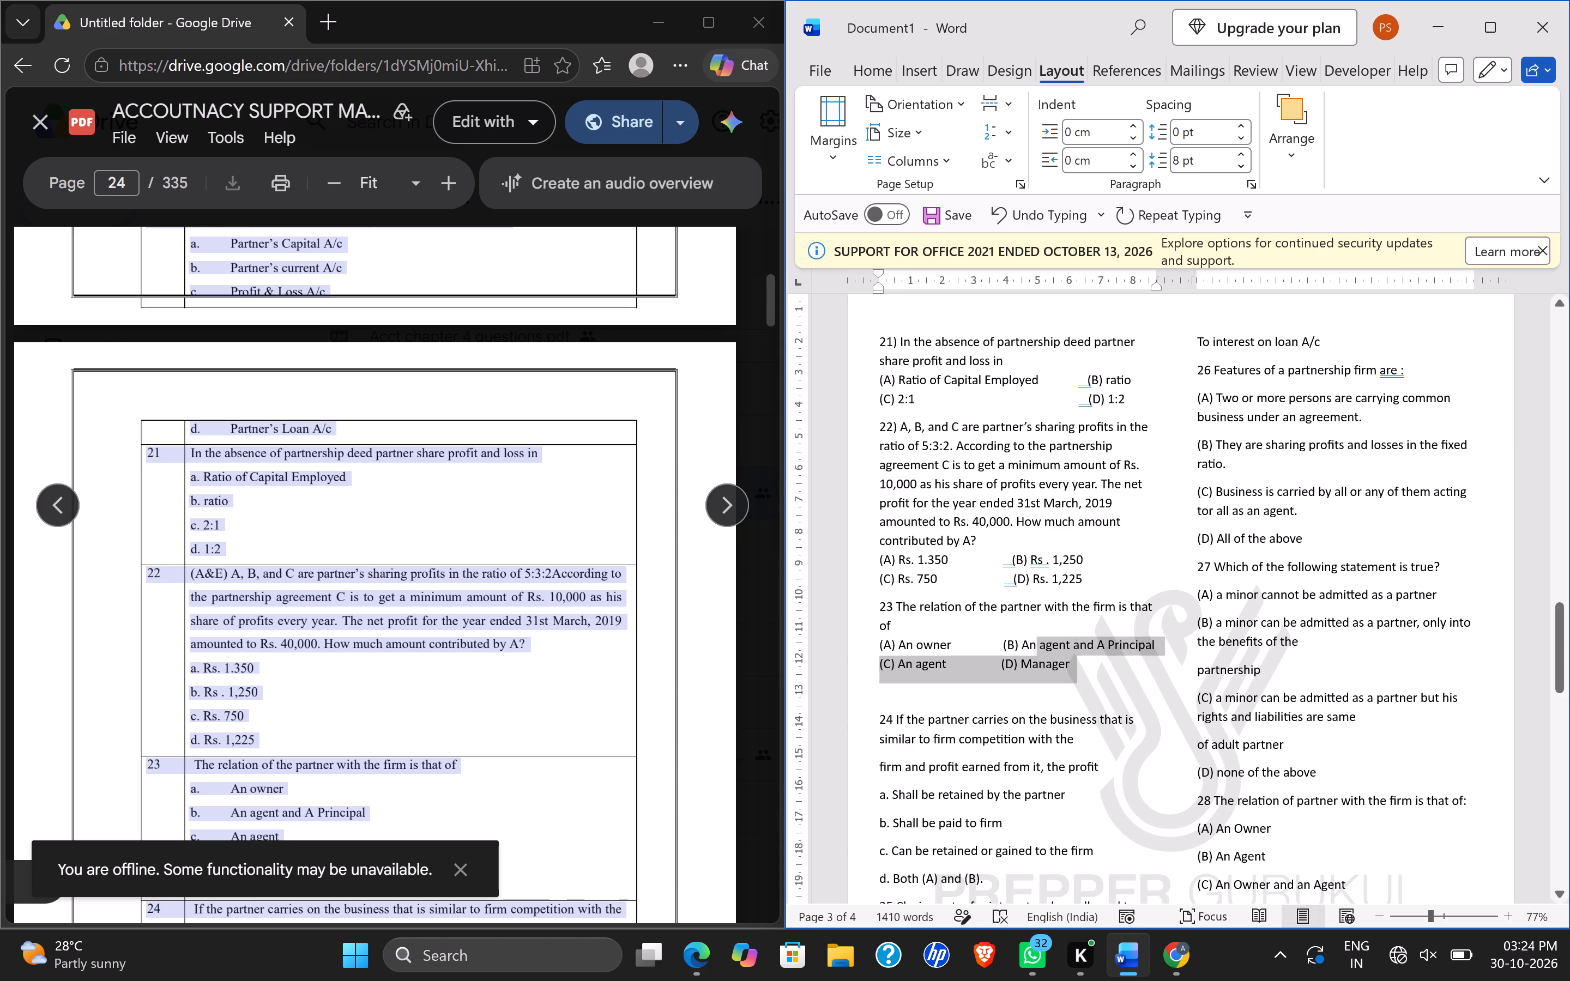
pyautogui.moveTo(1016, 633); pyautogui.dragTo(983, 627)
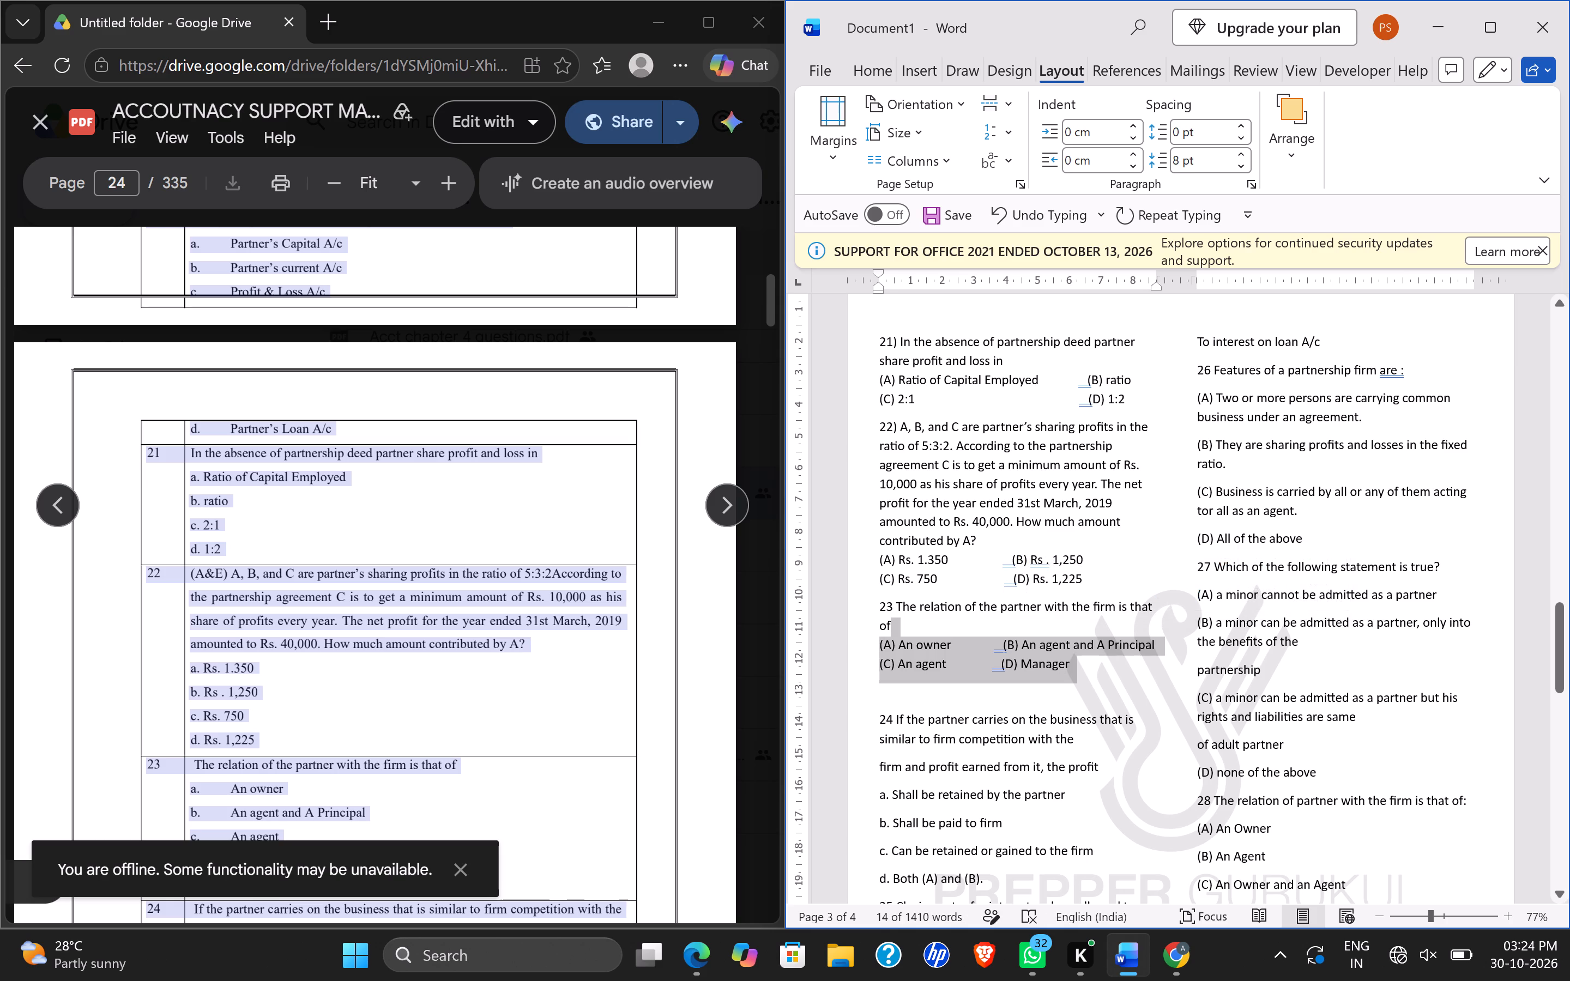
pyautogui.click(896, 602)
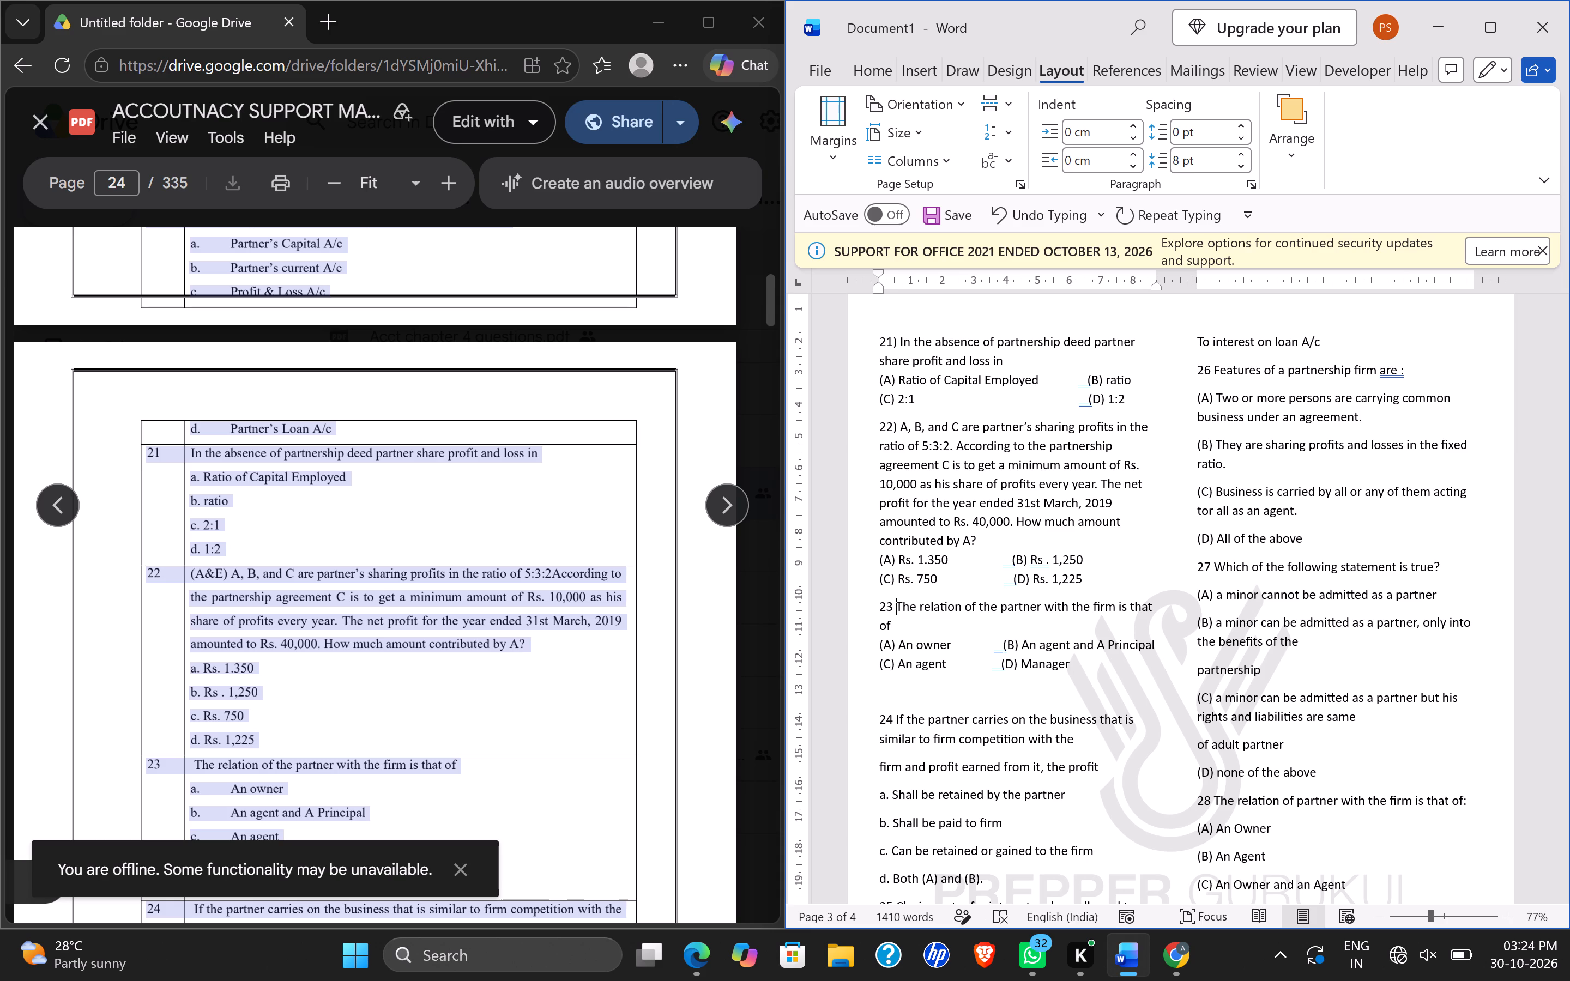
pyautogui.press('BackSpace')
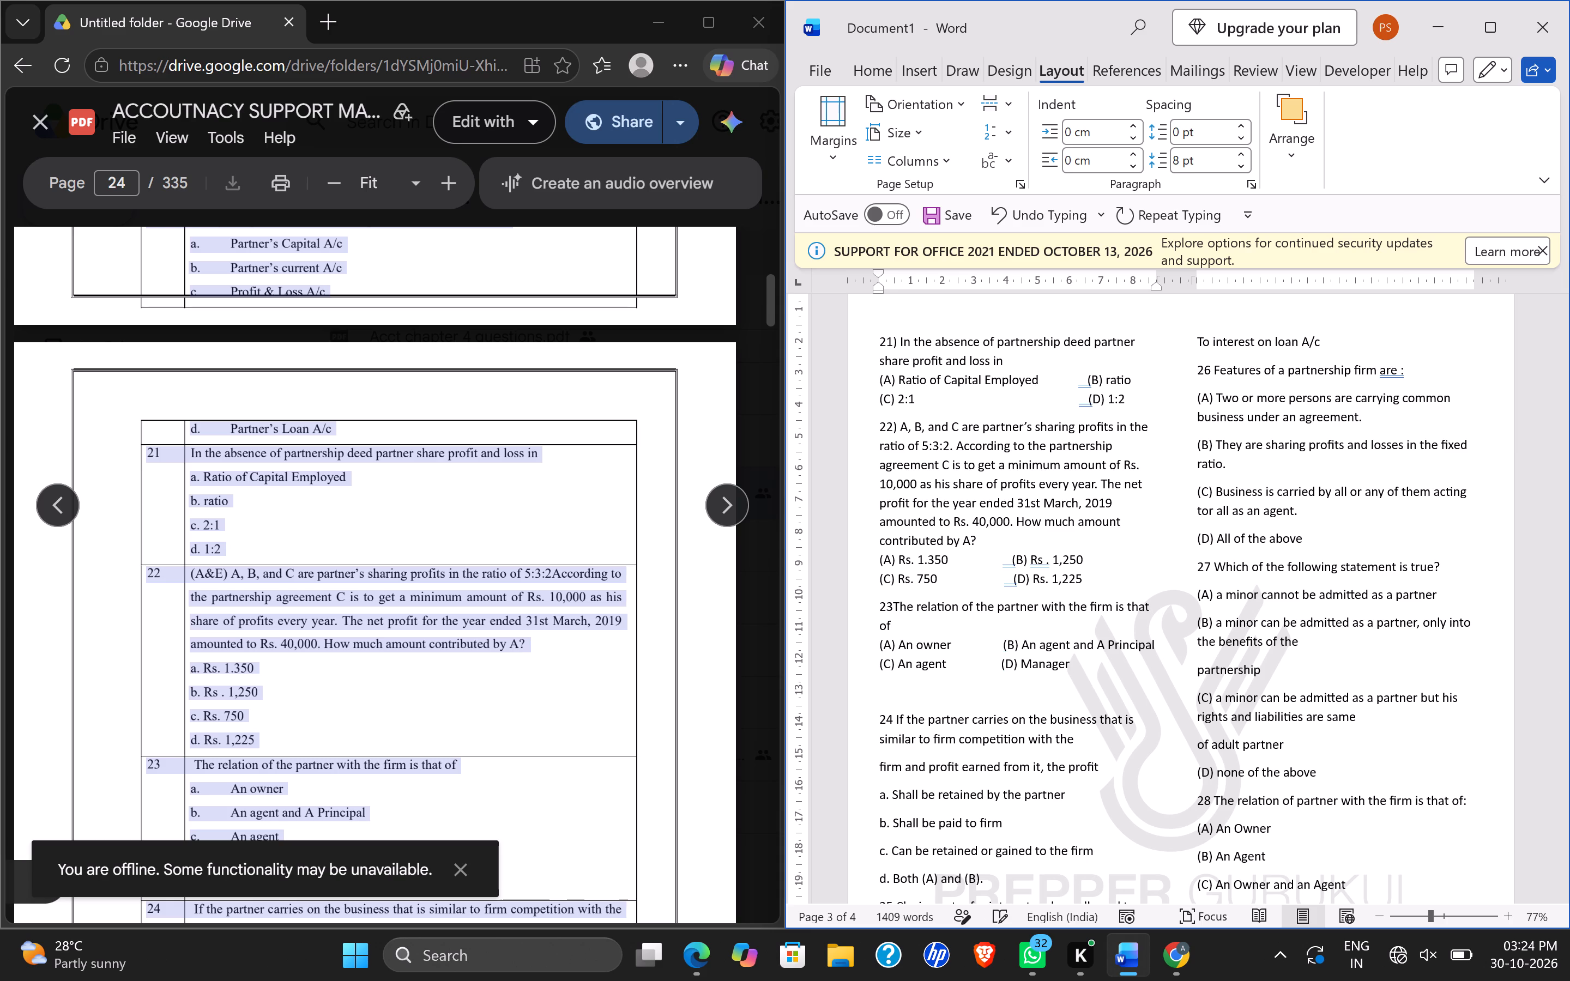
pyautogui.write(')')
pyautogui.press('space')
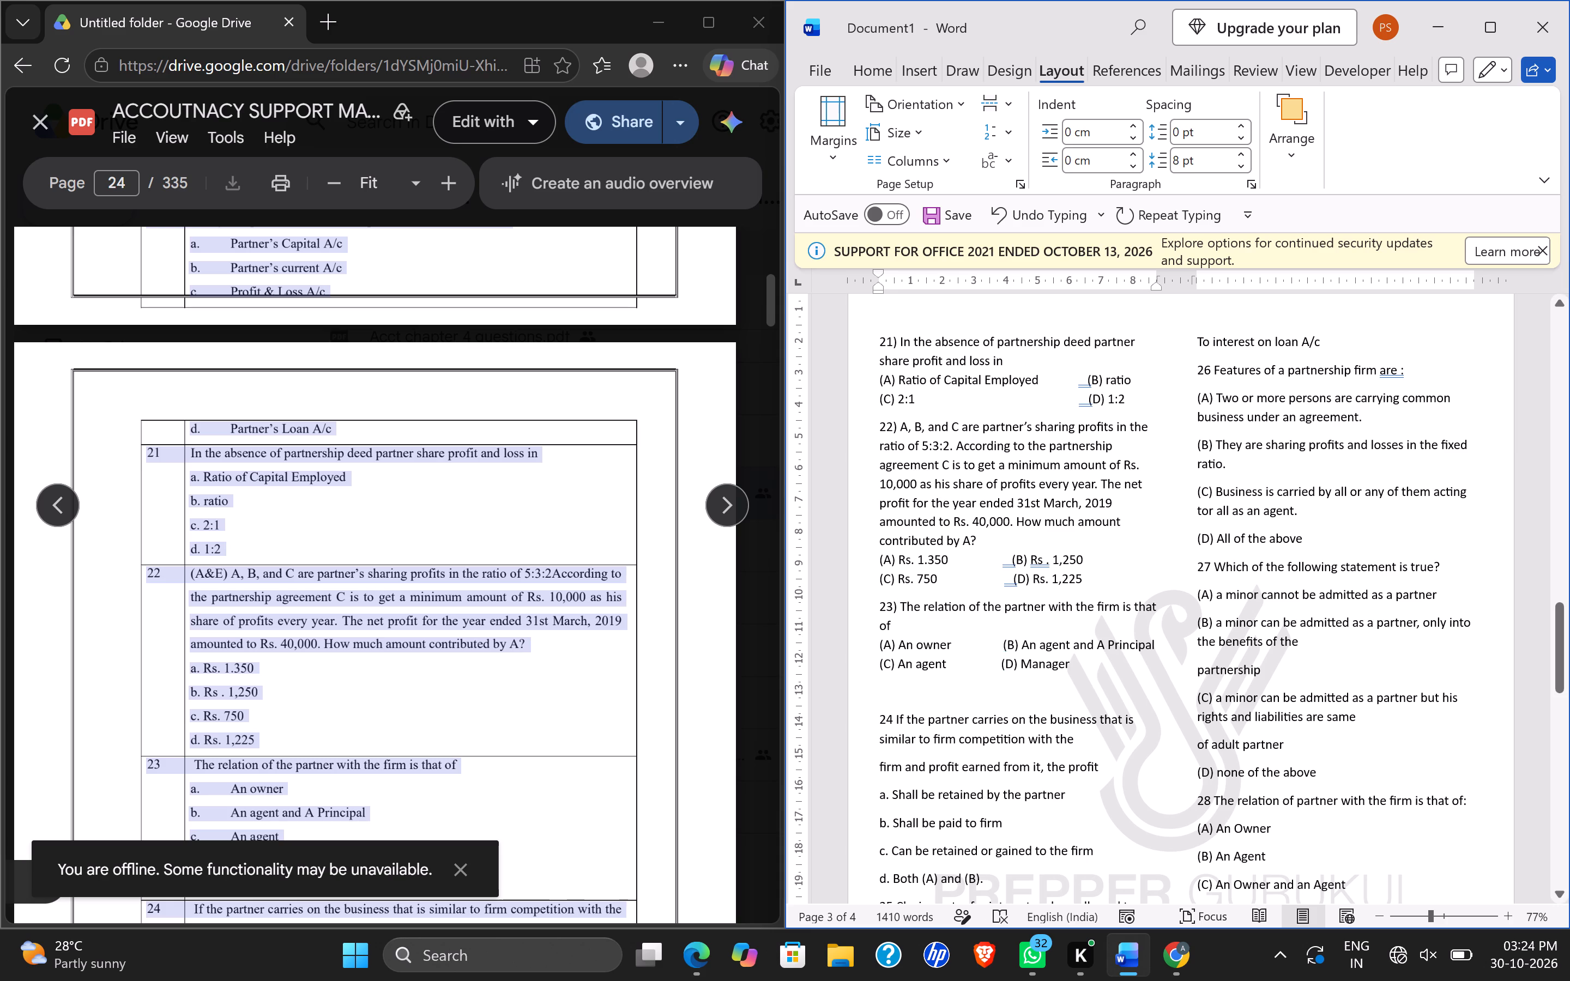
# Add a closing parenthesis to question 24's number, making it "24)", and remove the empty line above the question.
pyautogui.scroll(-2, 997, 607)
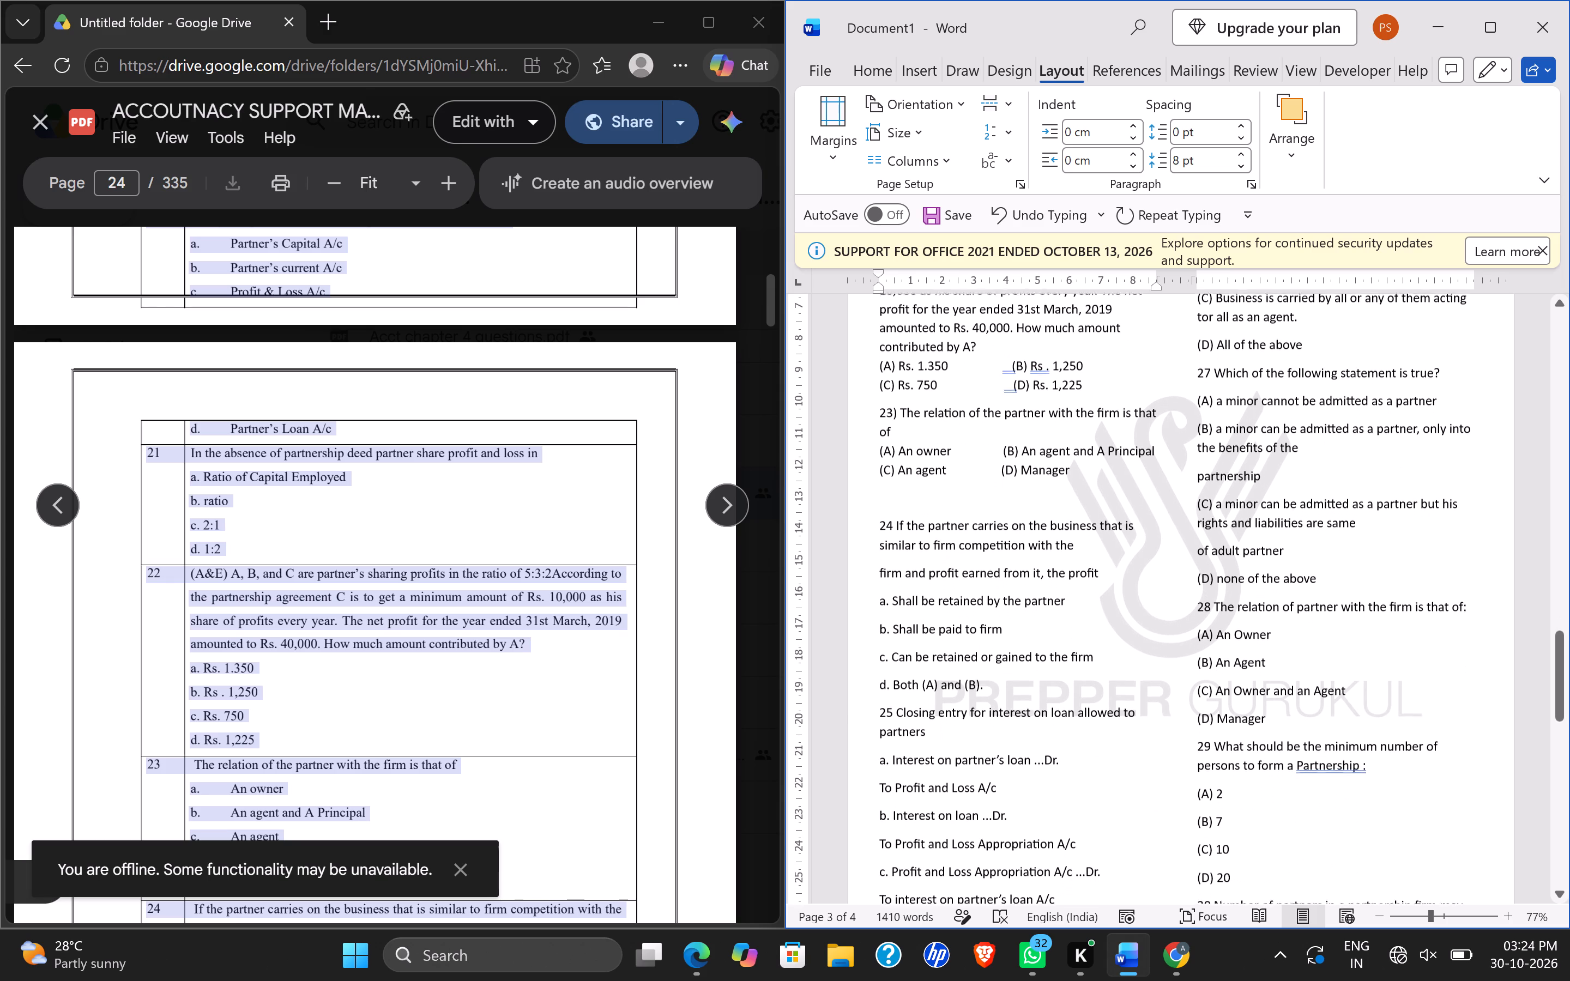
pyautogui.click(893, 524)
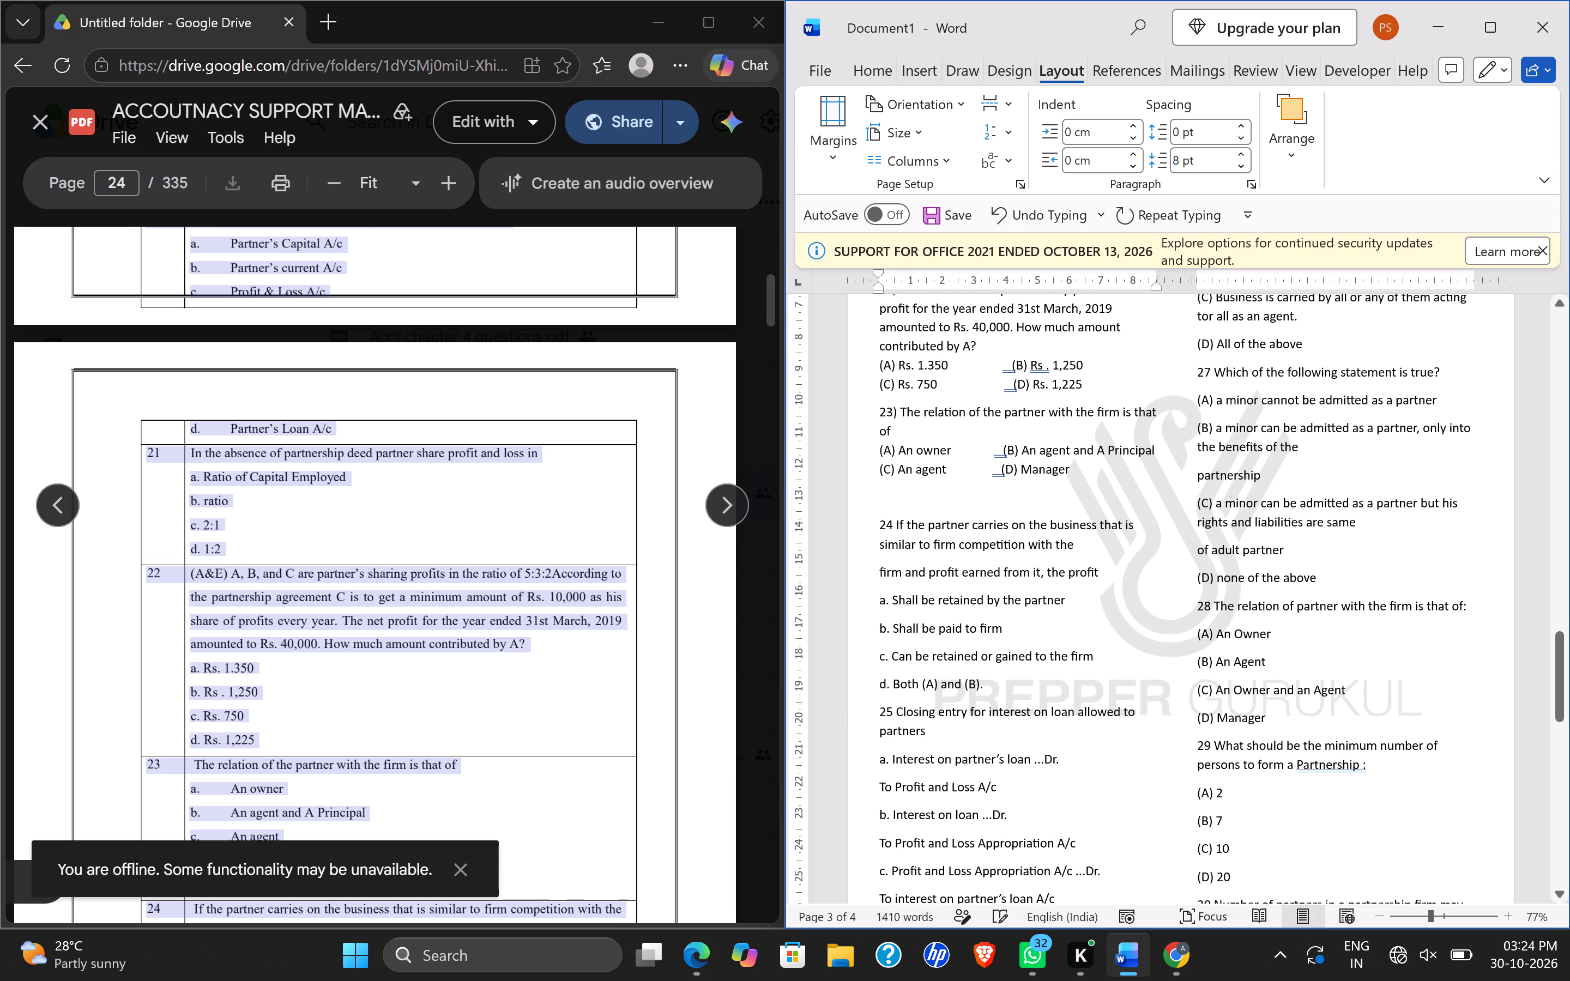
pyautogui.write(')')
pyautogui.press('space')
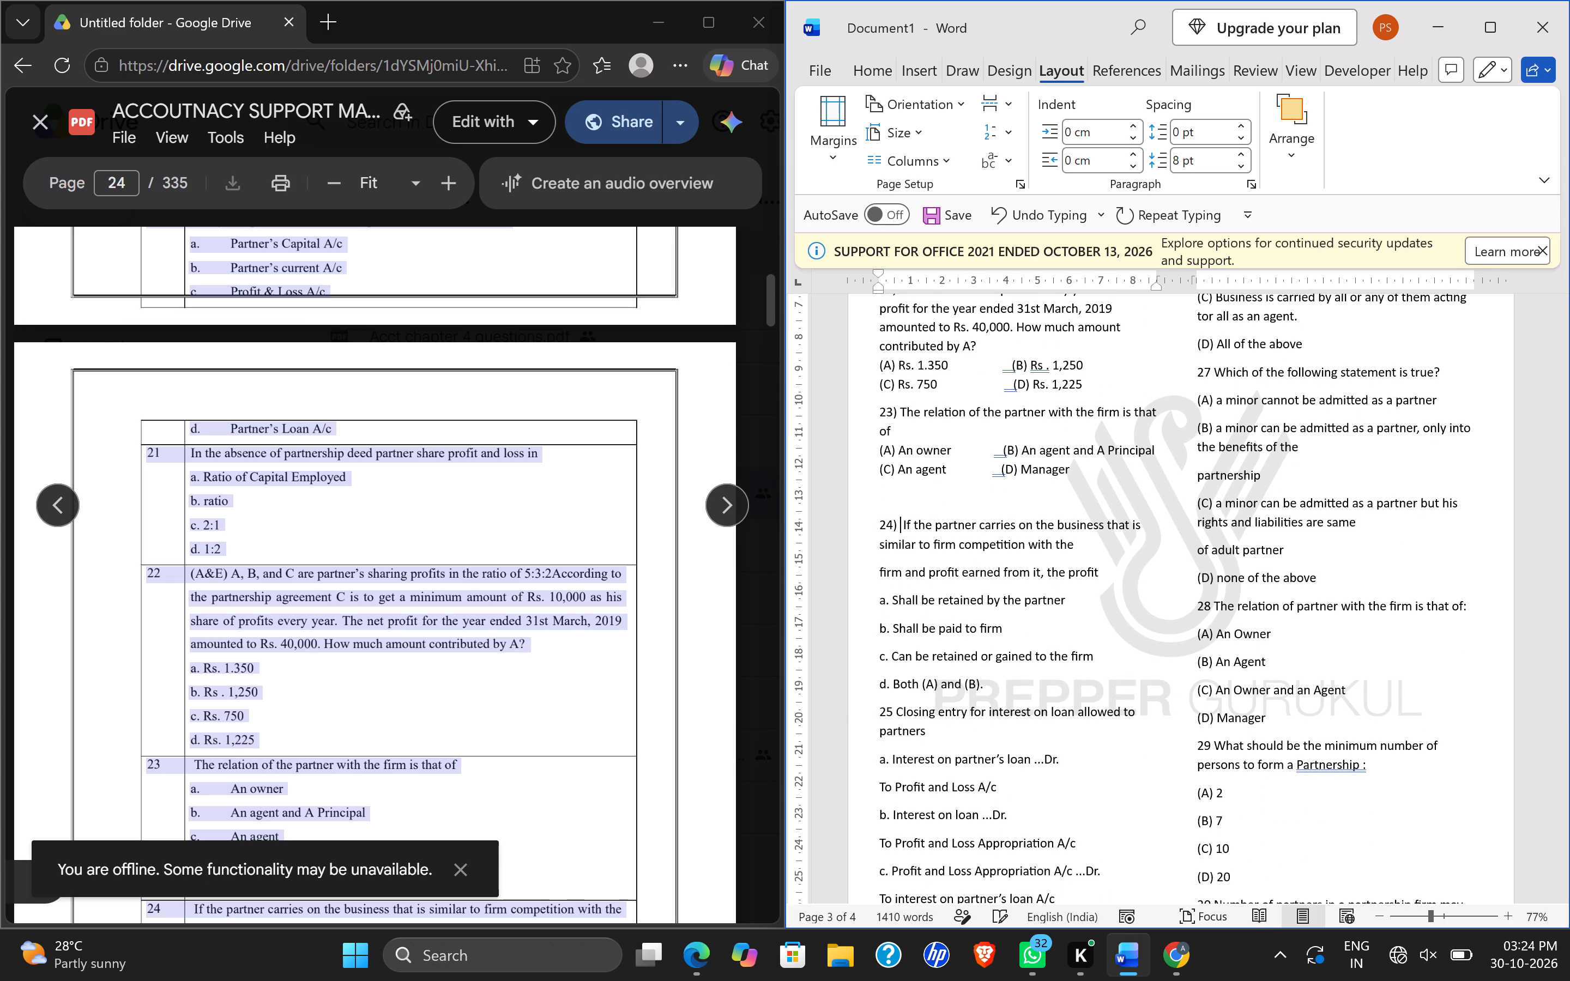
pyautogui.press('BackSpace')
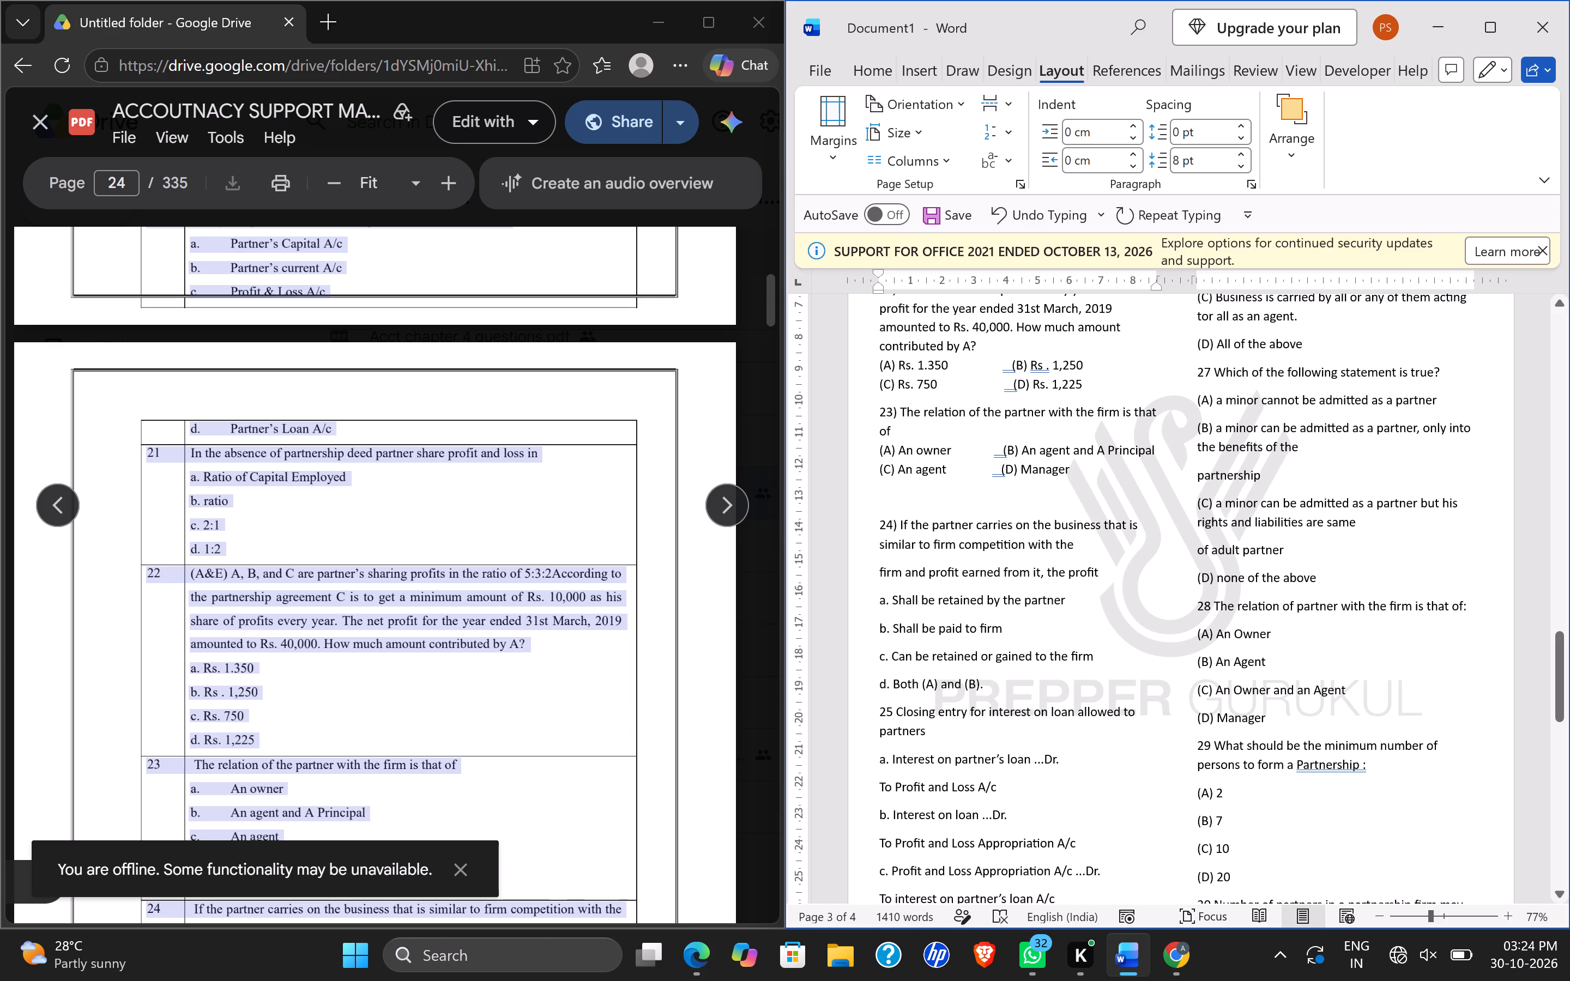
pyautogui.click(890, 516)
pyautogui.press('BackSpace')
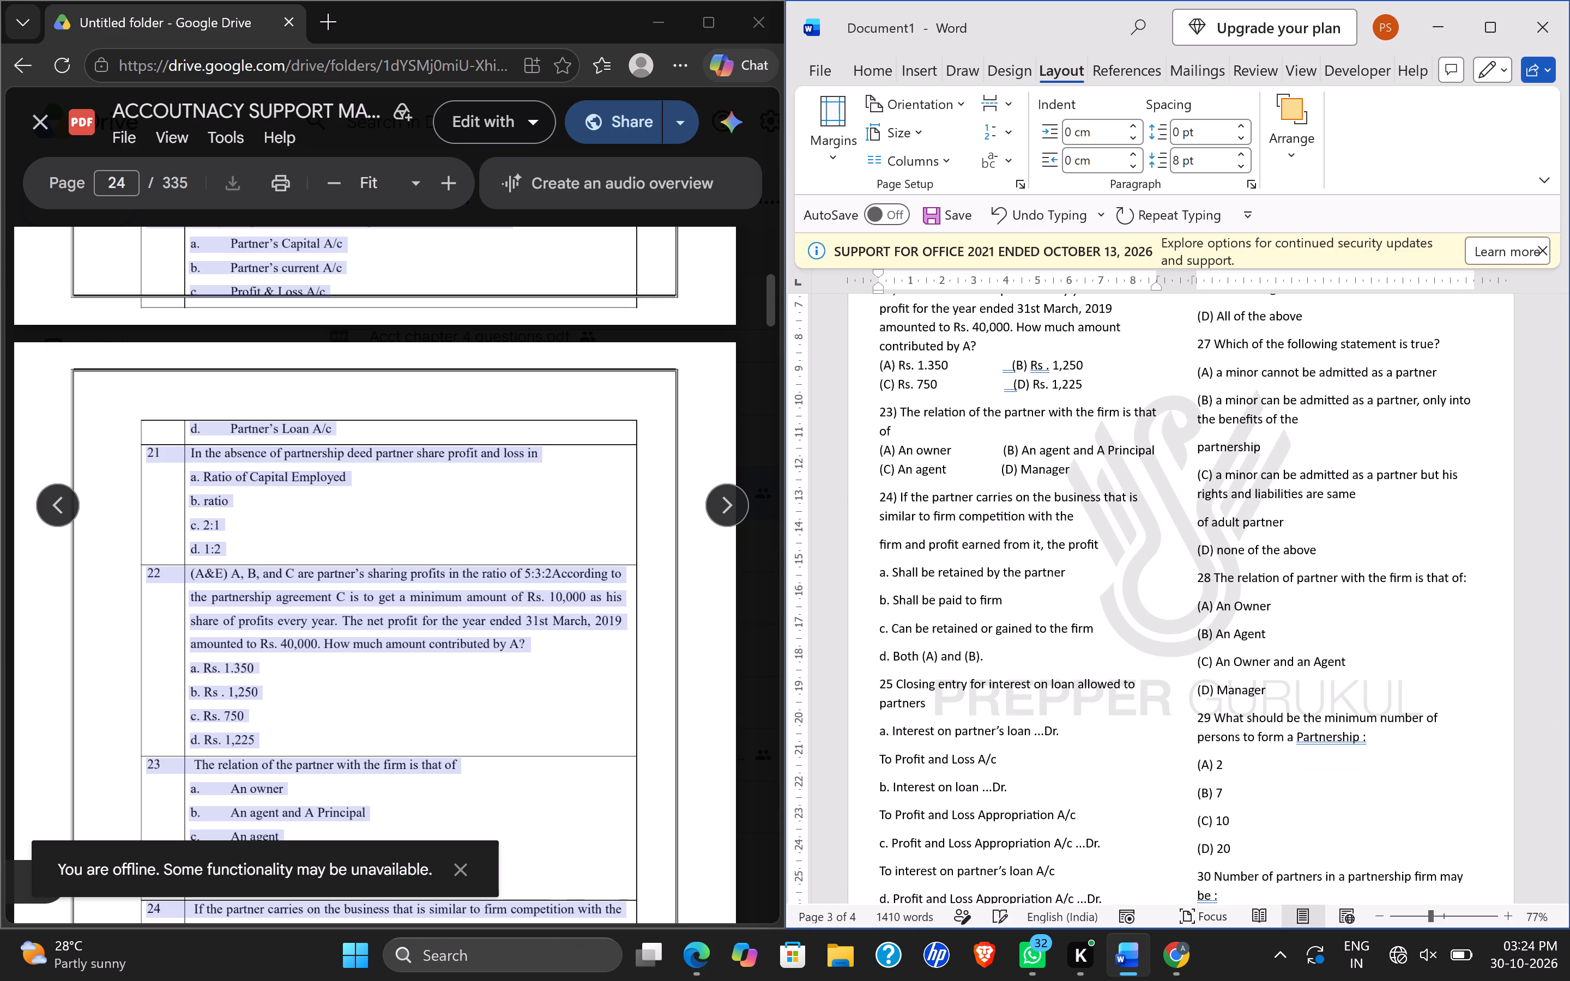
# Join question 24's line "firm and profit earned from it, the profit" to the preceding text with a space.
pyautogui.click(874, 543)
pyautogui.press('BackSpace')
pyautogui.press('space')
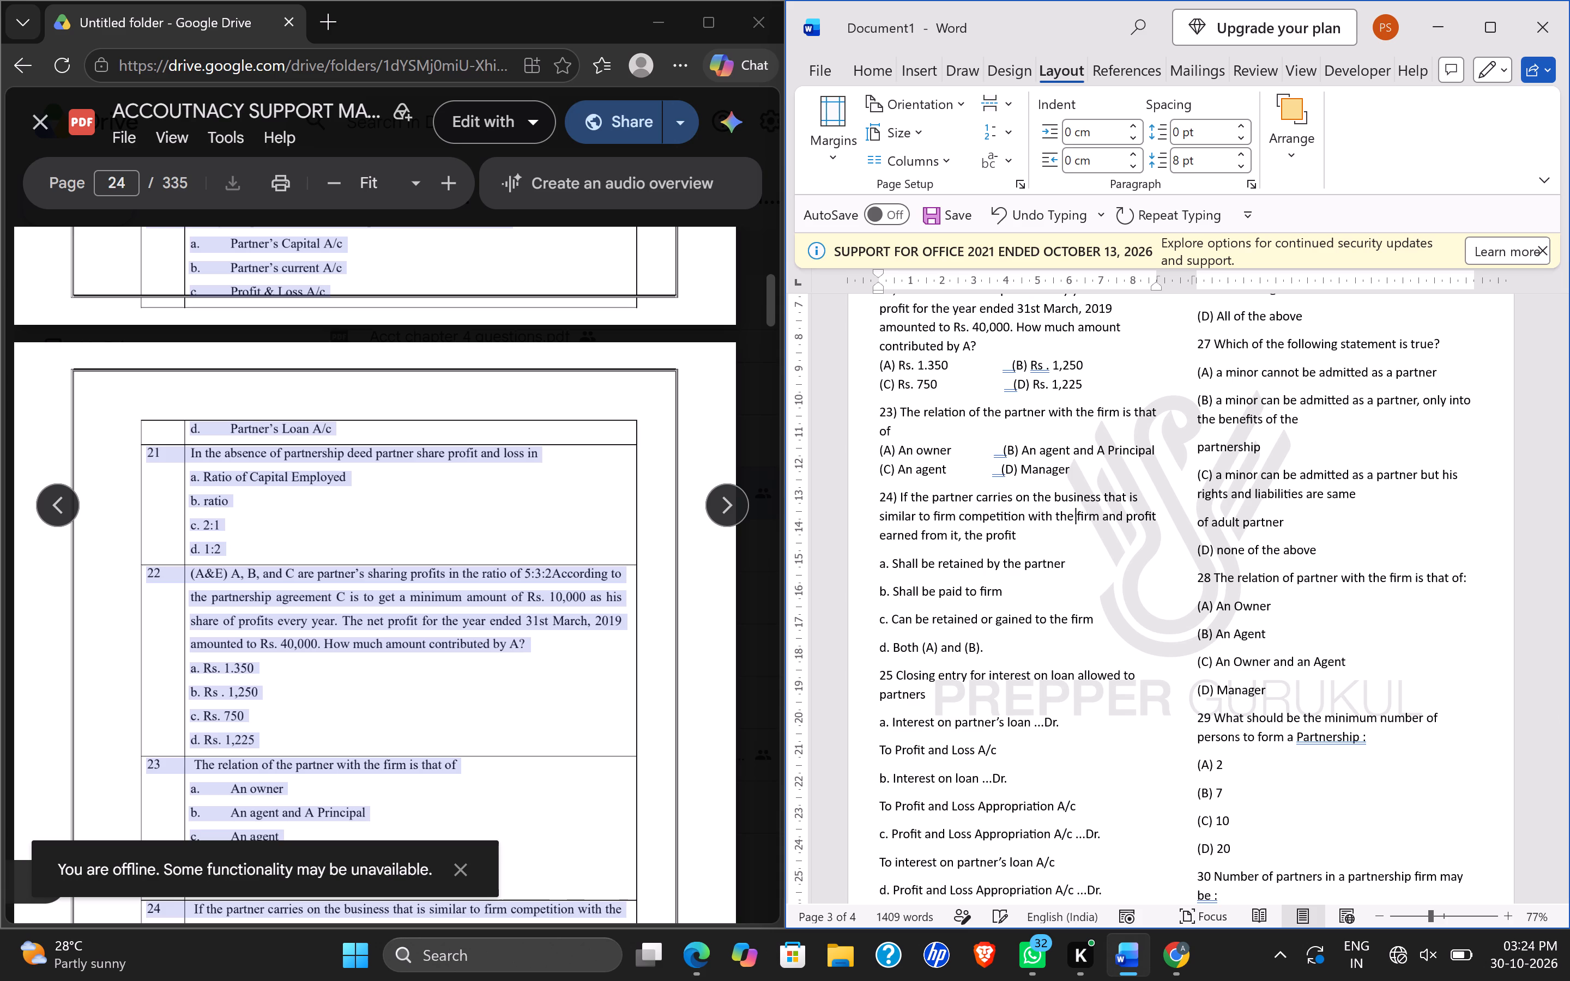
# Relabel question 24's option a, "Shall be retained by the partner", as (A).
pyautogui.click(886, 568)
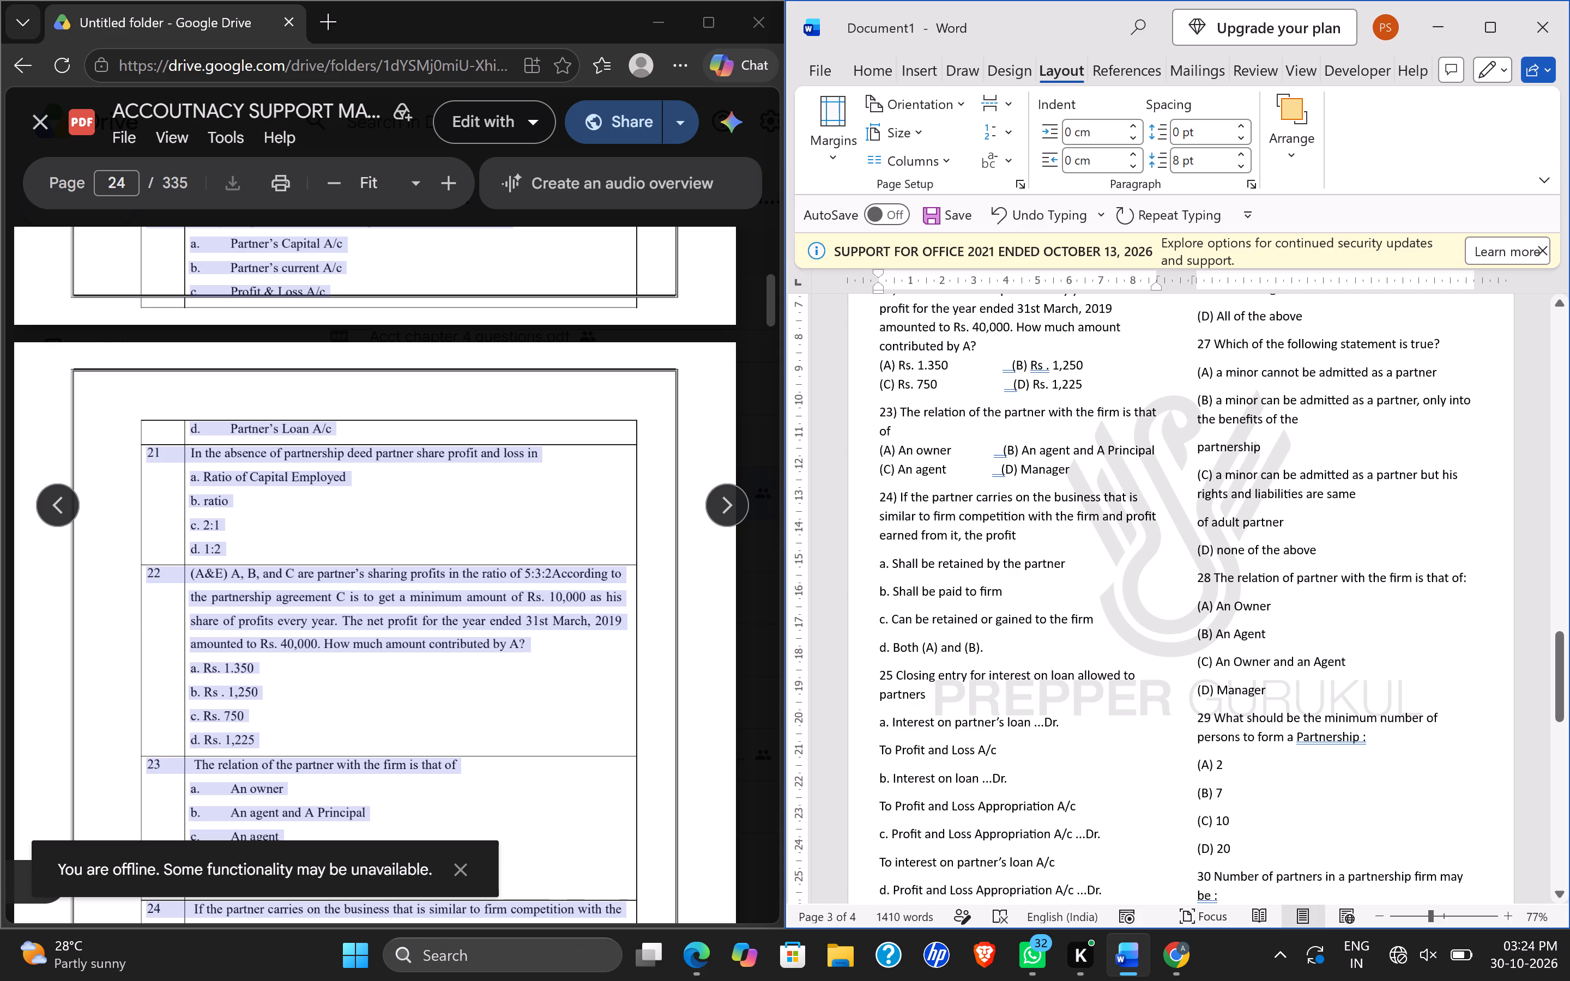
pyautogui.press('Right')
pyautogui.press('BackSpace')
pyautogui.press('BackSpace')
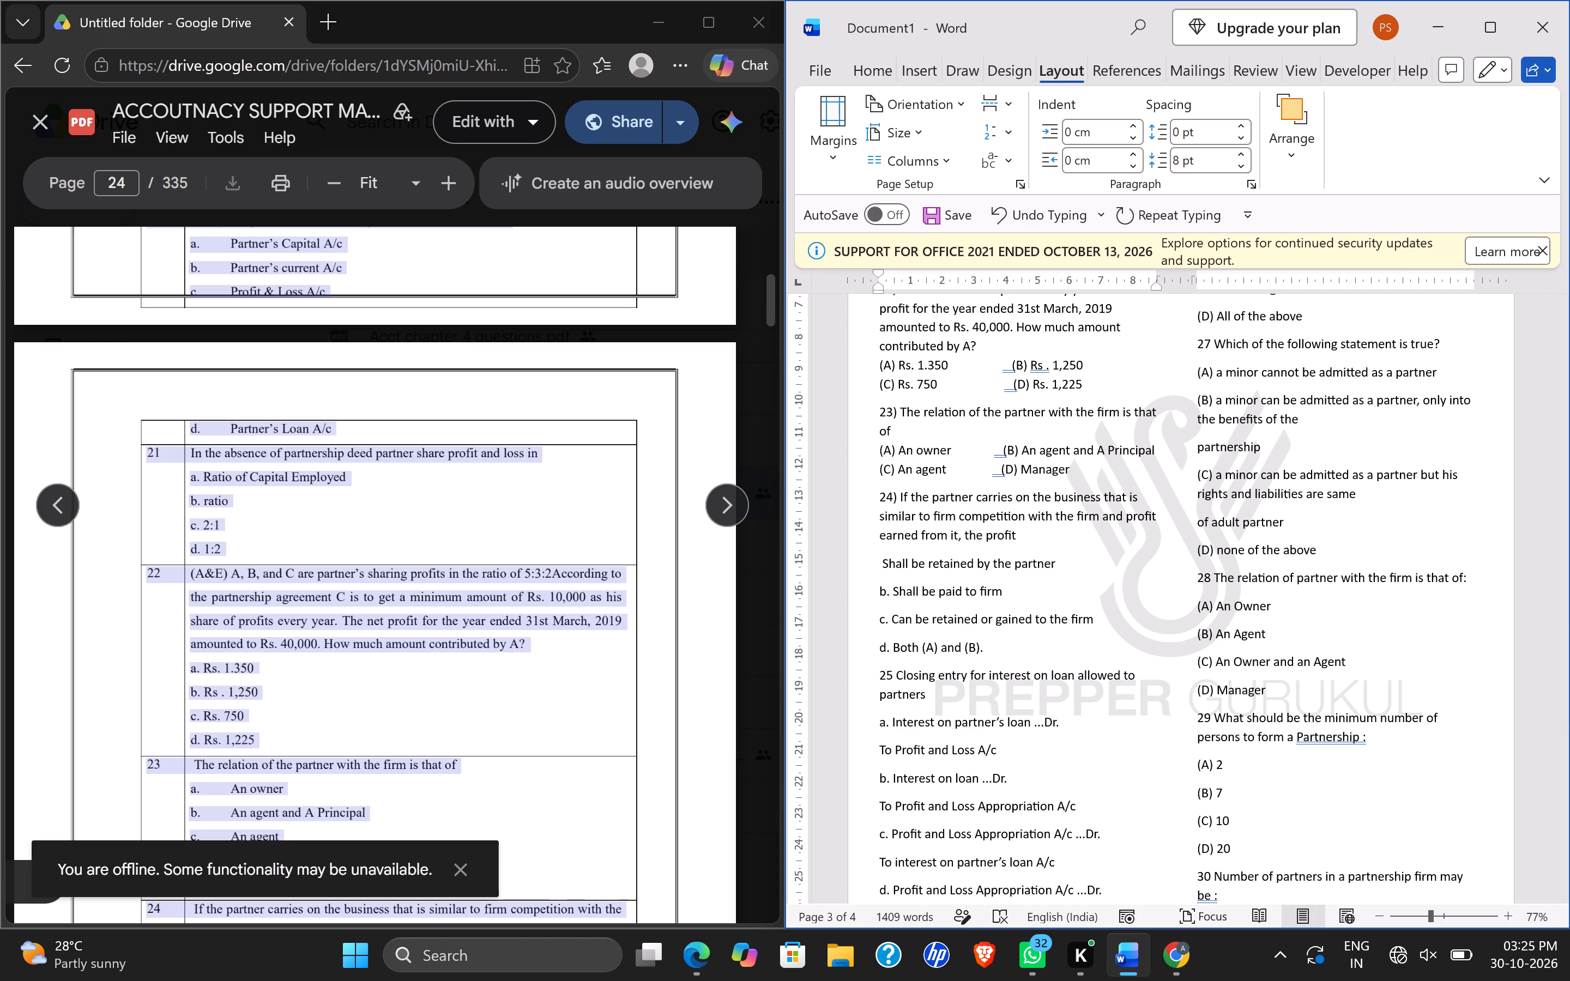
pyautogui.hotkey('shift', '(')
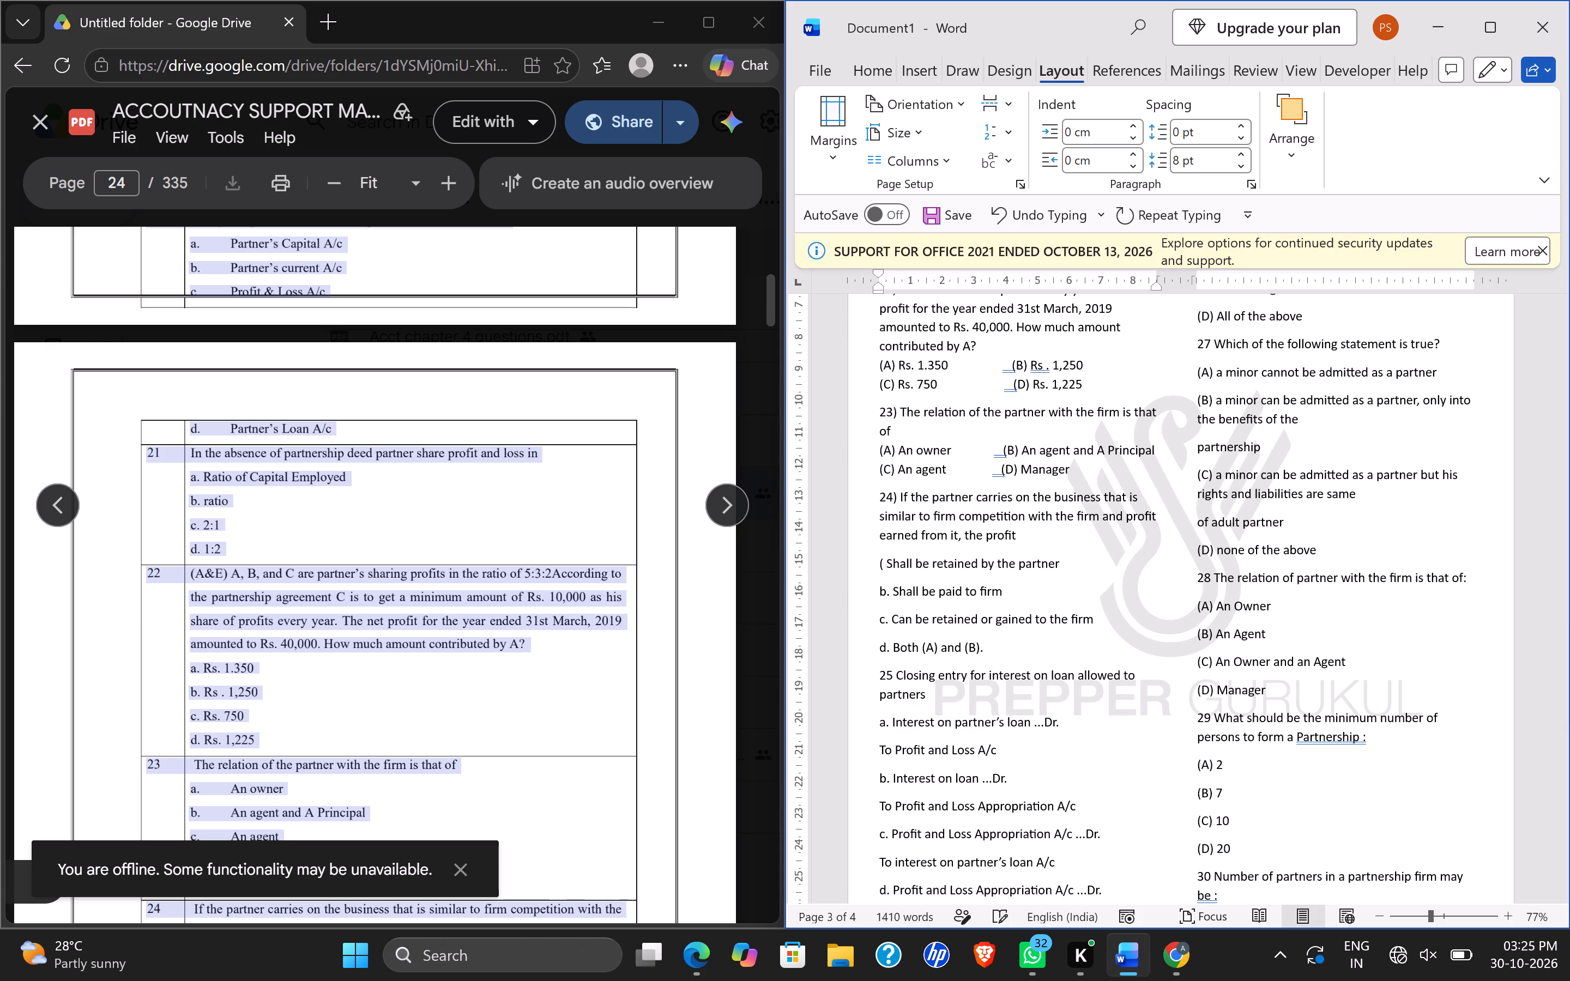
pyautogui.press('a')
pyautogui.write(')')
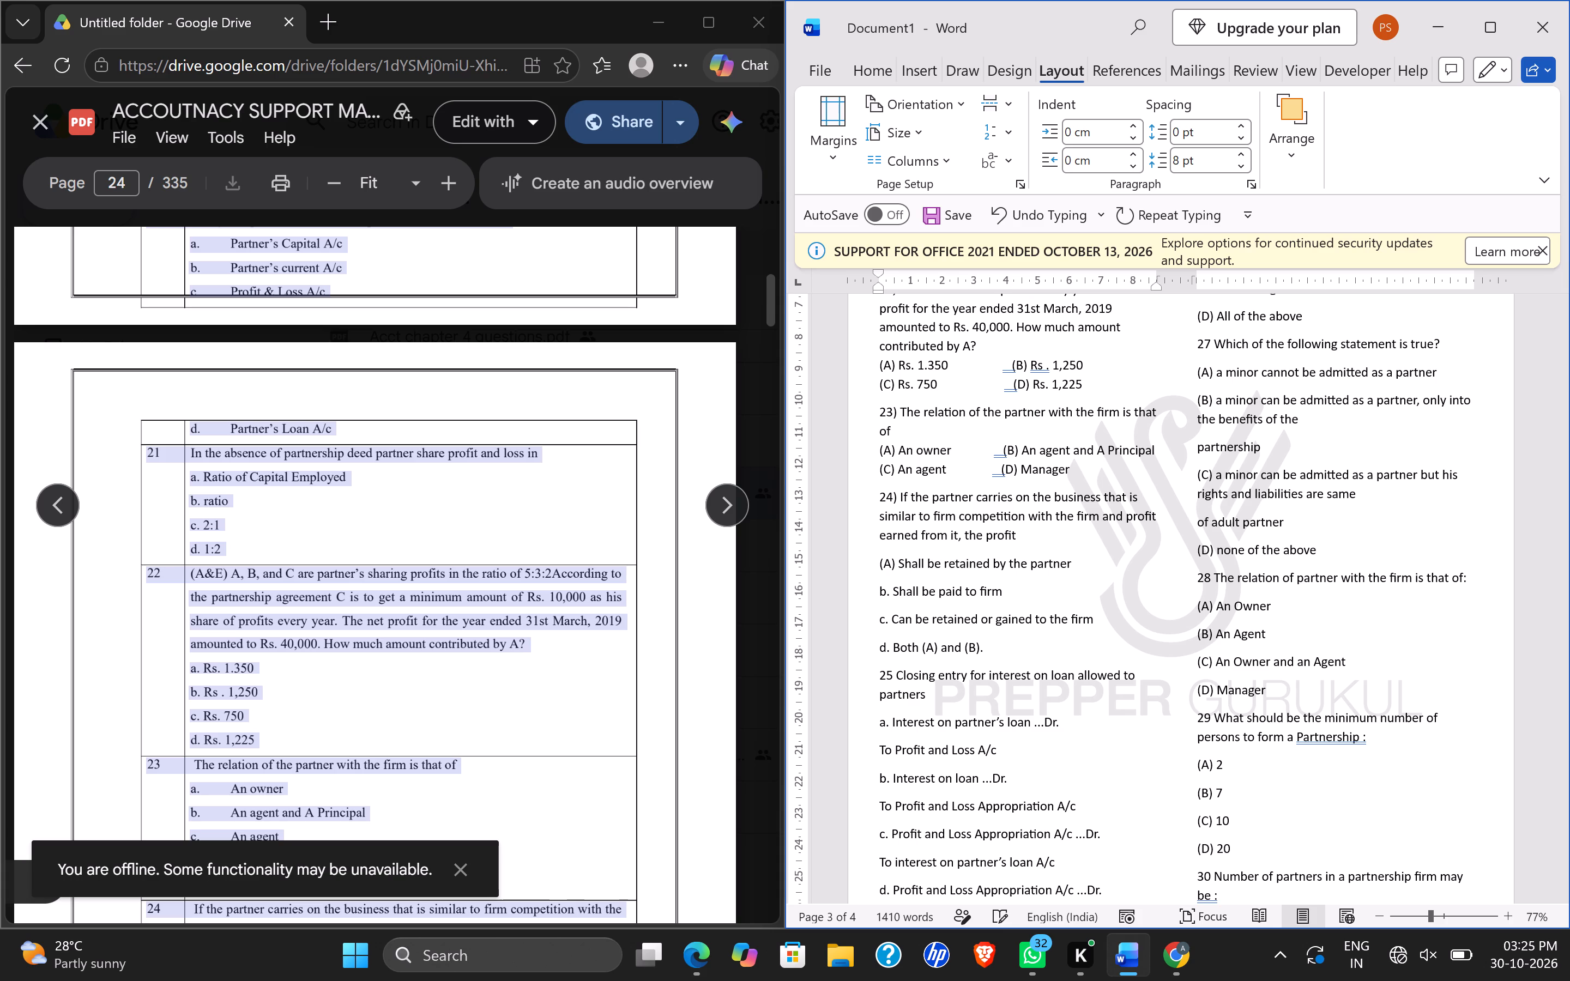
pyautogui.press('space')
pyautogui.press('BackSpace')
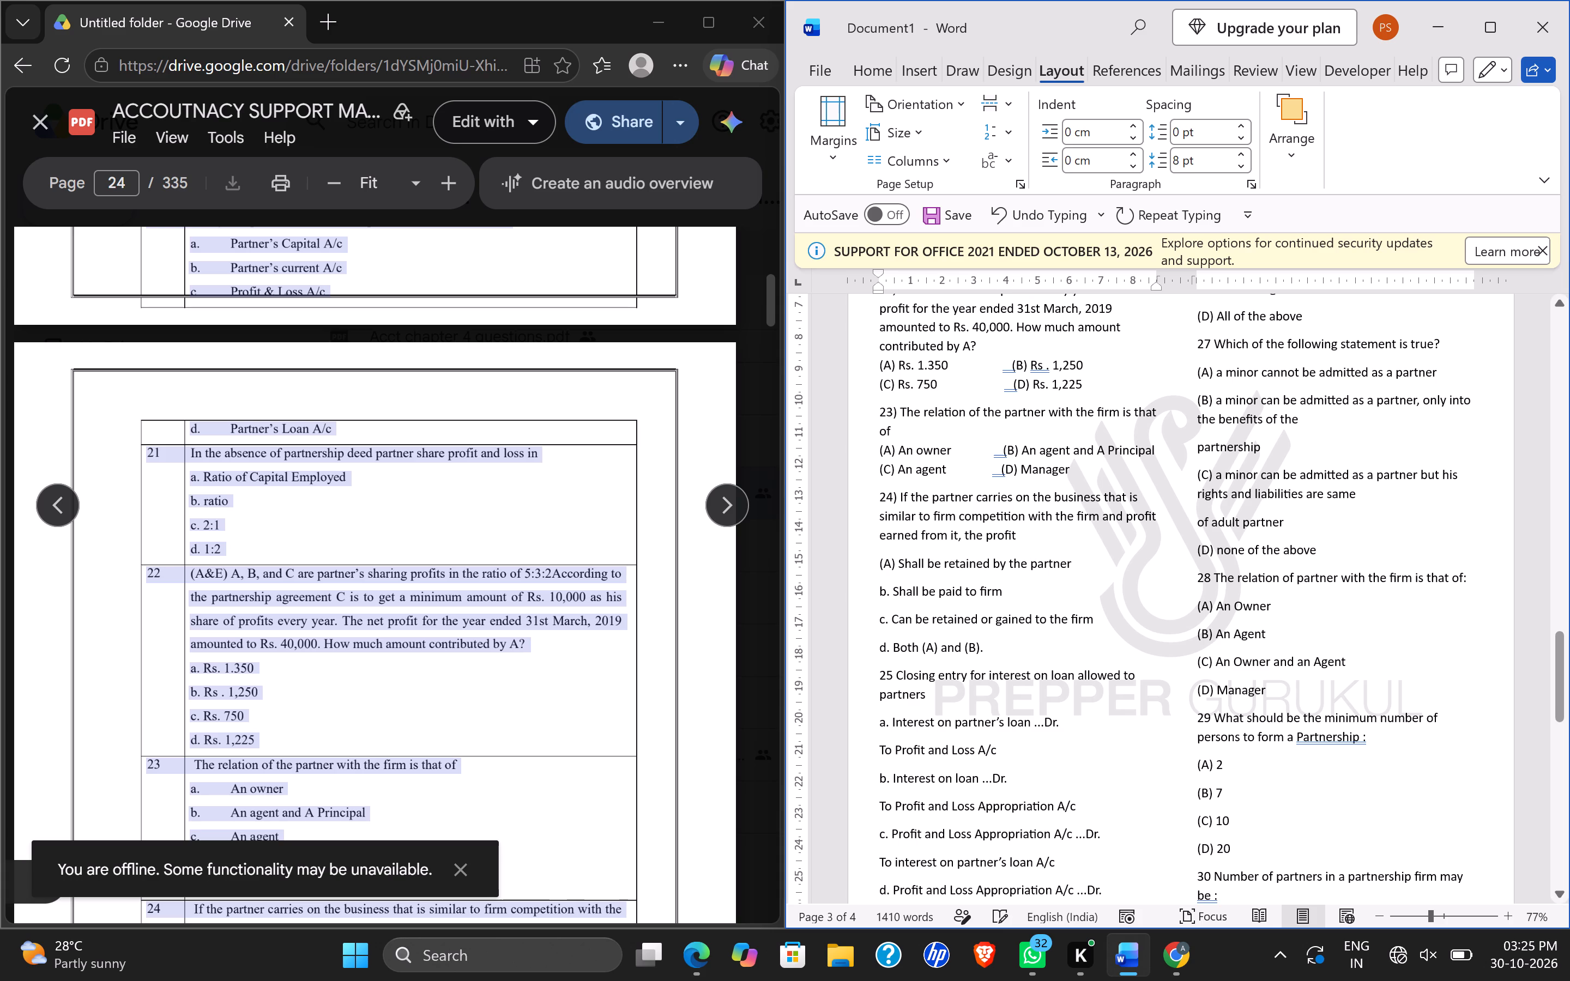
# Relabel question 24's option b, "Shall be paid to firm", as (B).
pyautogui.click(885, 601)
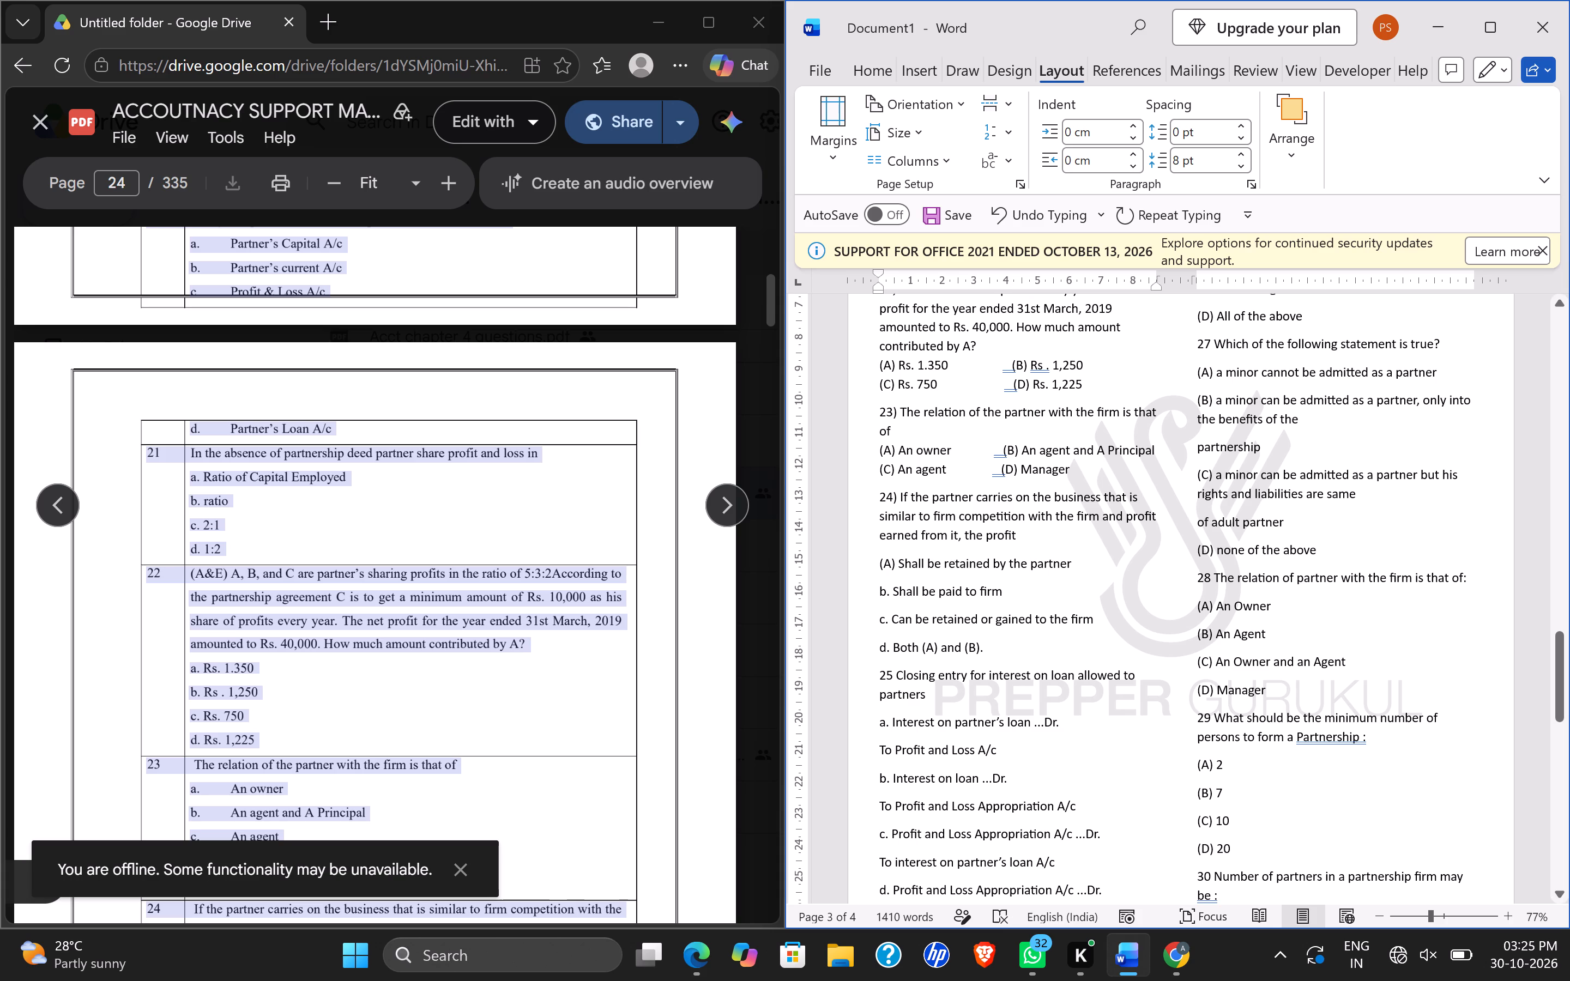
pyautogui.click(891, 599)
pyautogui.press('BackSpace')
pyautogui.press('BackSpace')
pyautogui.hotkey('shift', '(')
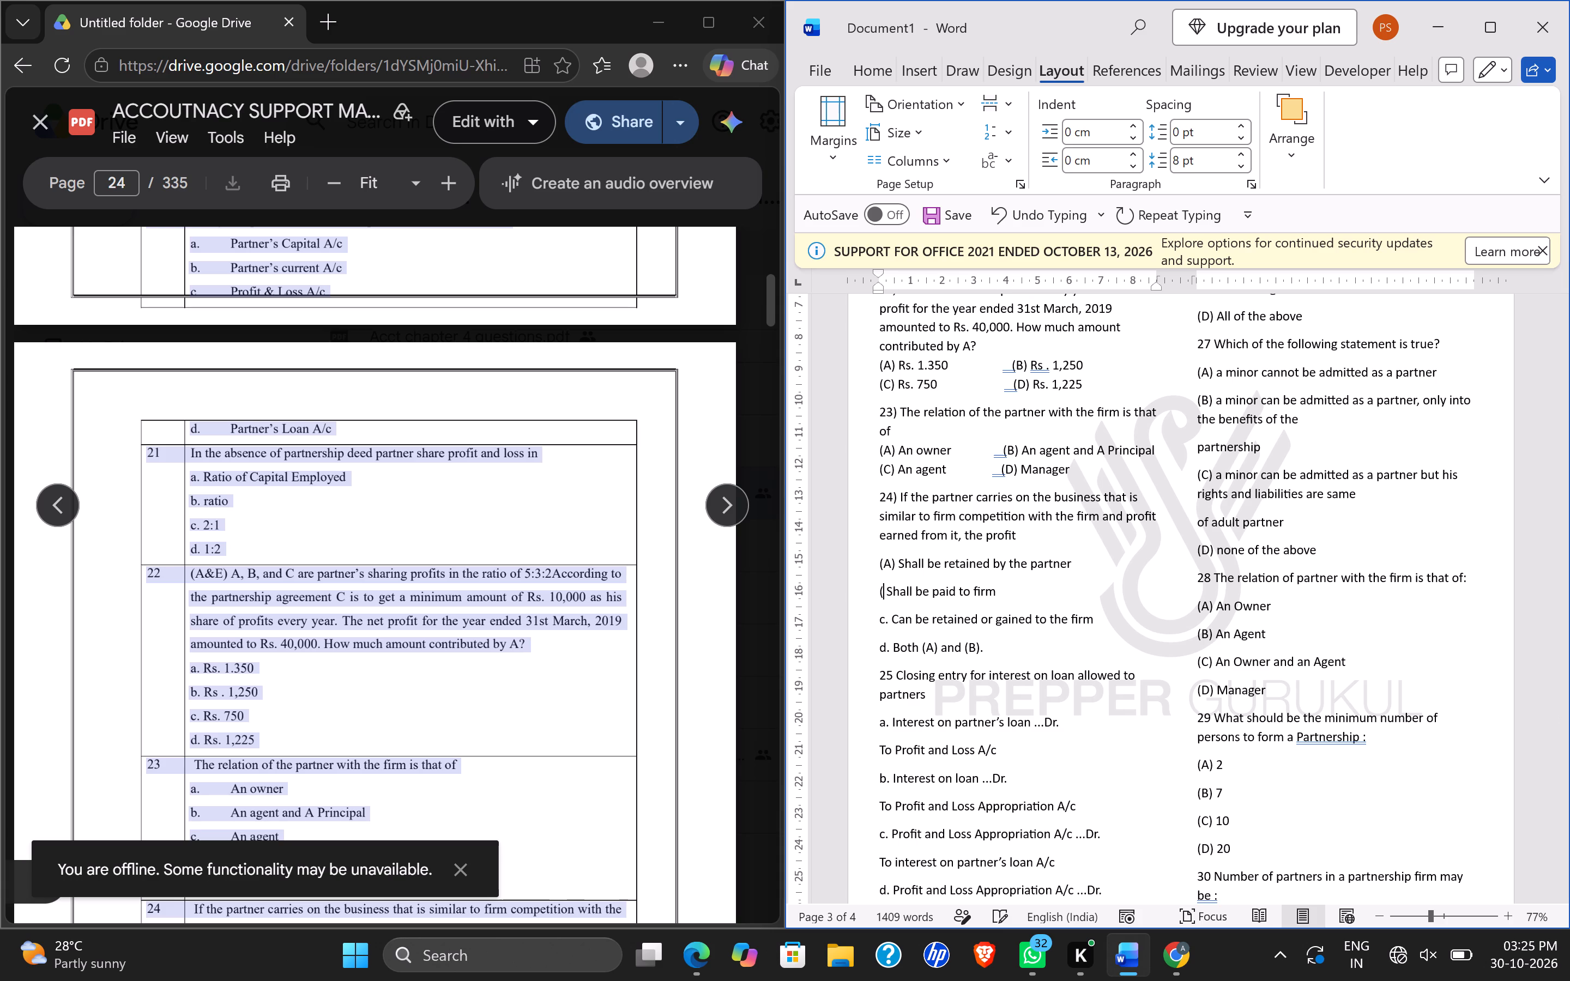
pyautogui.press('b')
pyautogui.hotkey('shift', ')')
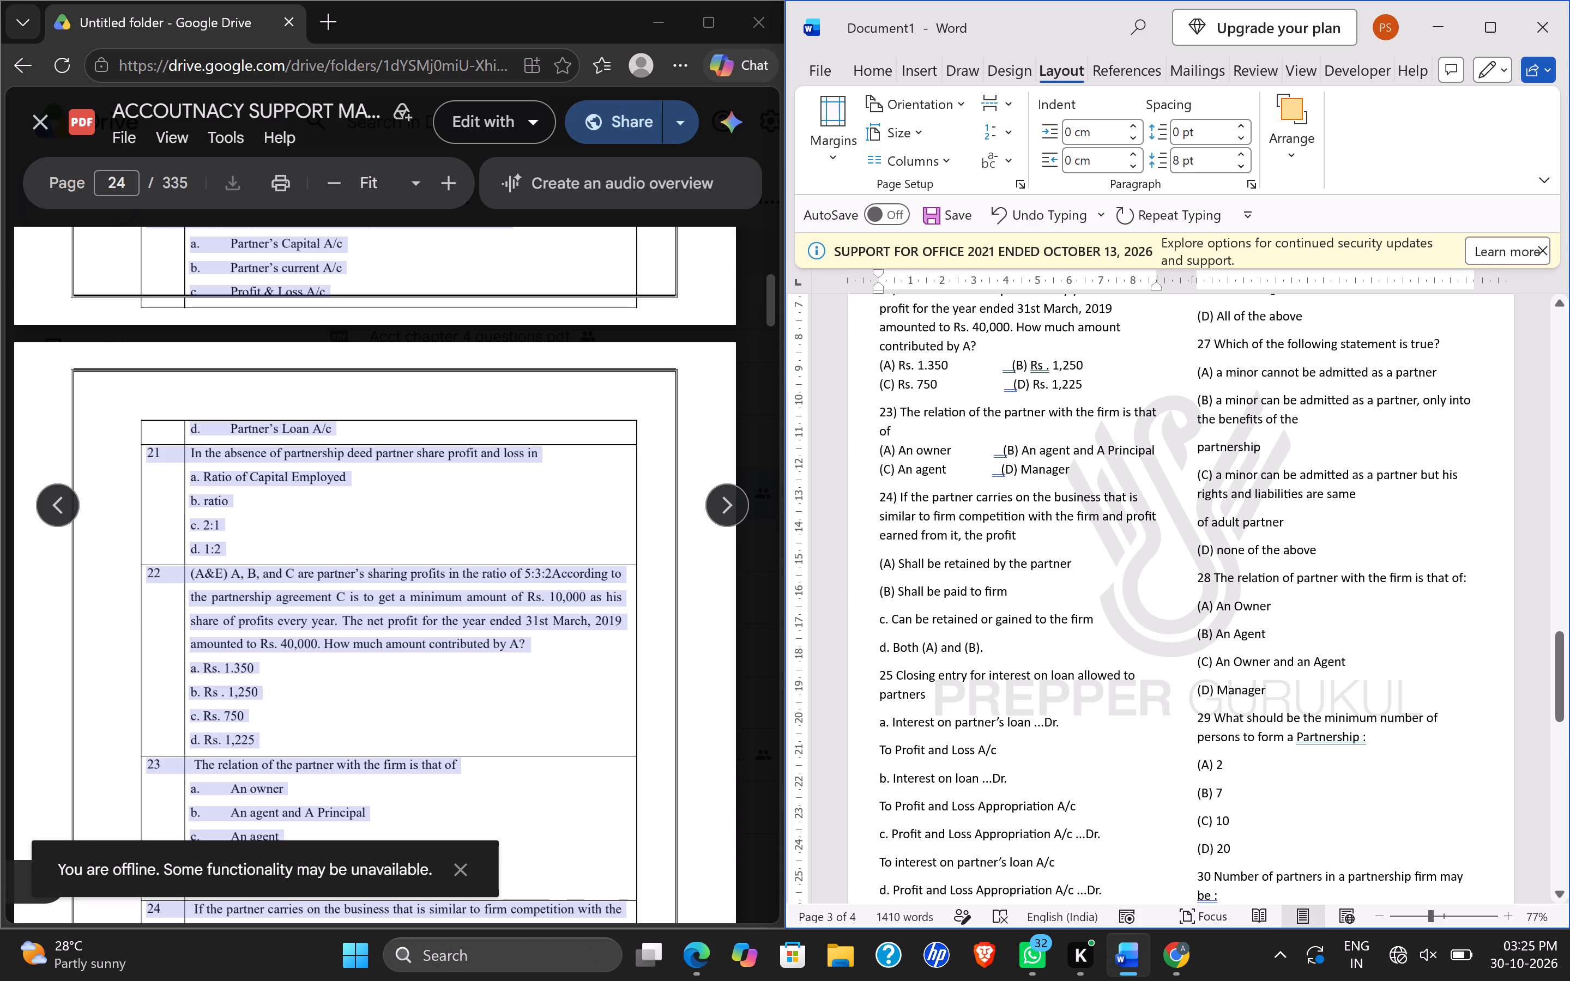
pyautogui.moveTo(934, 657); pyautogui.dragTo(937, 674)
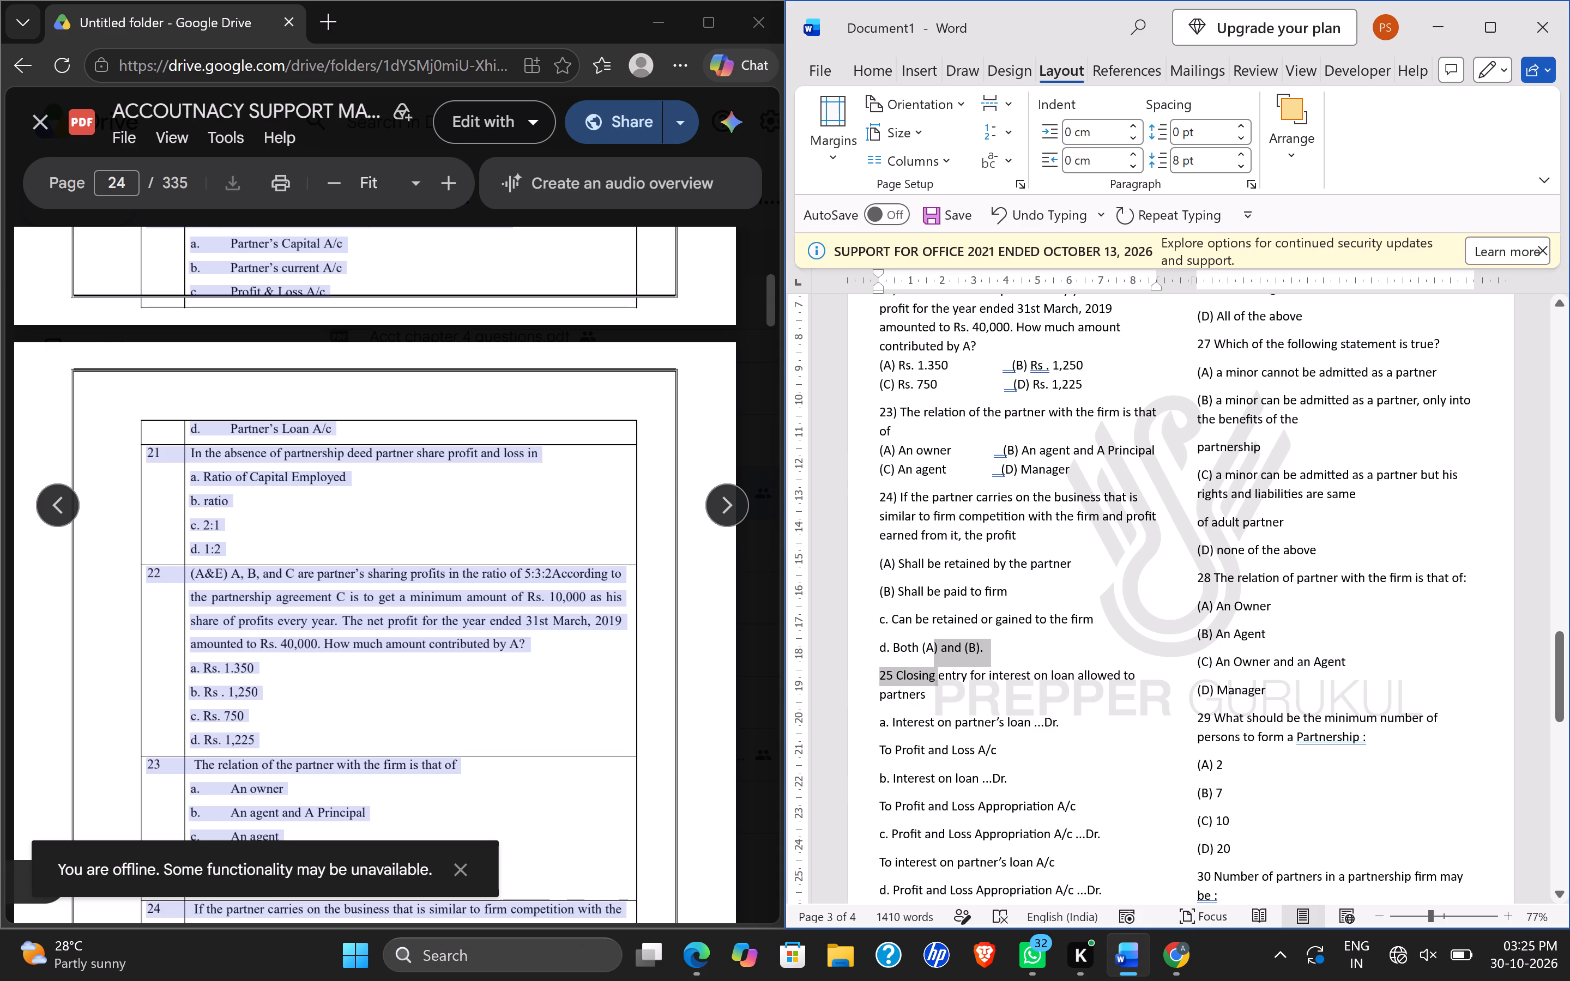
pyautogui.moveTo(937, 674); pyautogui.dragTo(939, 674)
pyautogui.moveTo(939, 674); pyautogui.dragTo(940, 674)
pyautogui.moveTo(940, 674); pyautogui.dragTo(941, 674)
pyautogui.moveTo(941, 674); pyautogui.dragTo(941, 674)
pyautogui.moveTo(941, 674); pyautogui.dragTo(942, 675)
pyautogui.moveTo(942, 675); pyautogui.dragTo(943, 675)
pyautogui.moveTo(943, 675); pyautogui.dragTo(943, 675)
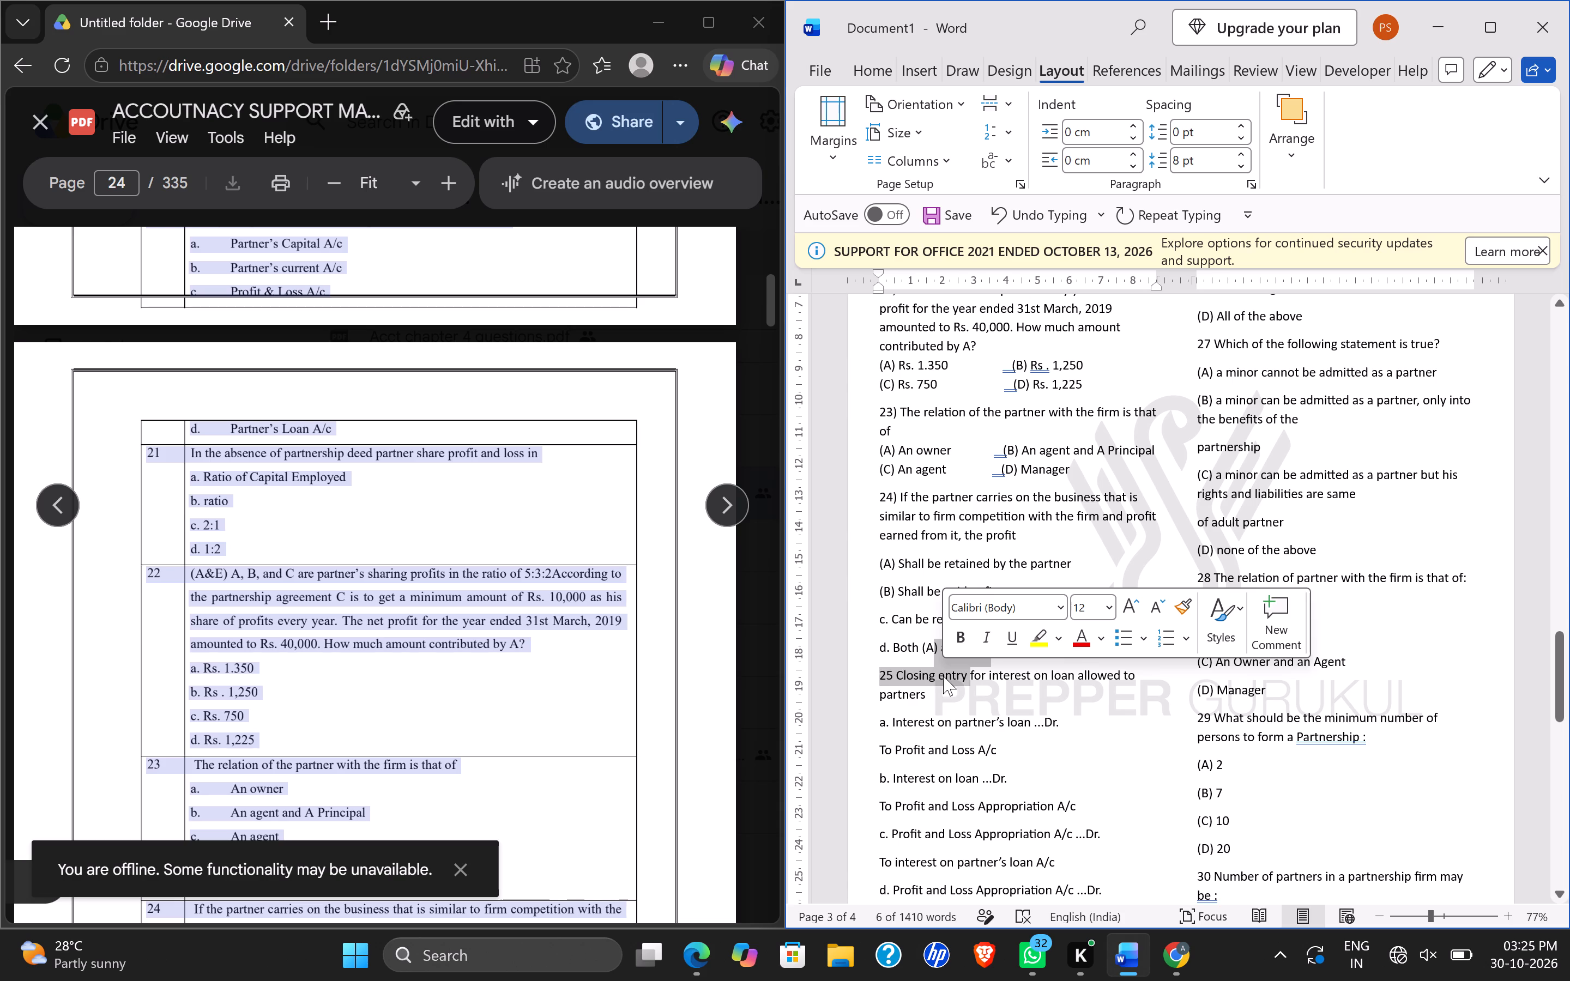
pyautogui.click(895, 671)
# Relabel question 24's option c, "Can be retained or gained to the firm", as (C), keeping it as plain text rather than a © symbol.
pyautogui.click(889, 621)
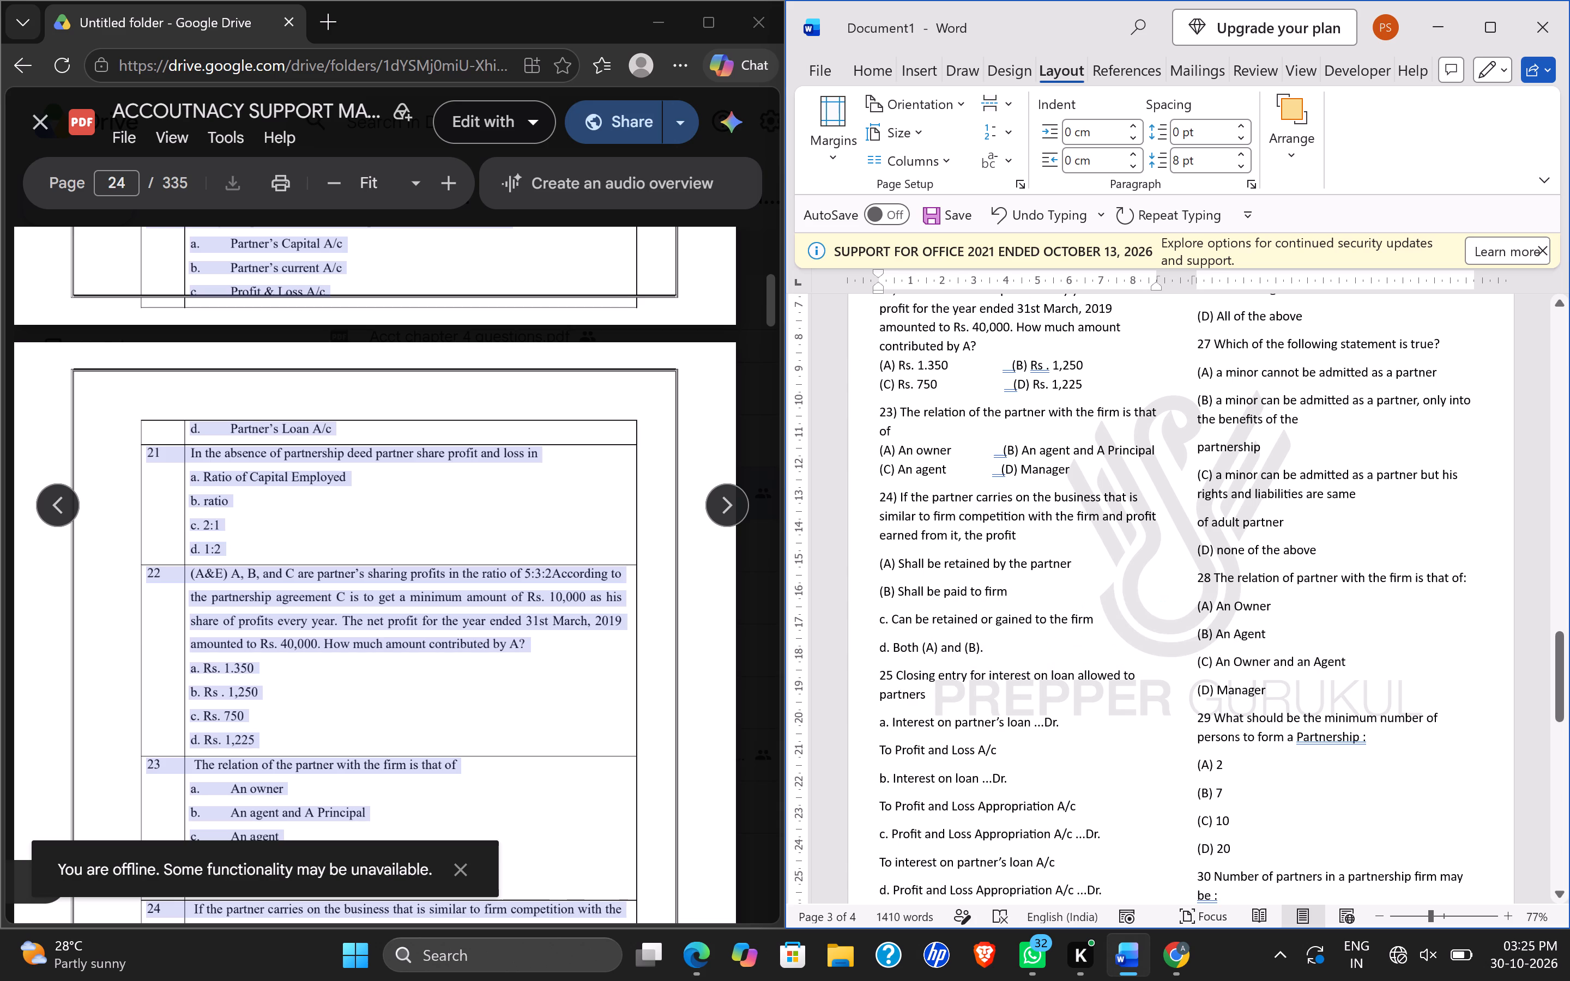
pyautogui.press('BackSpace')
pyautogui.press('BackSpace')
pyautogui.hotkey('shift', '(')
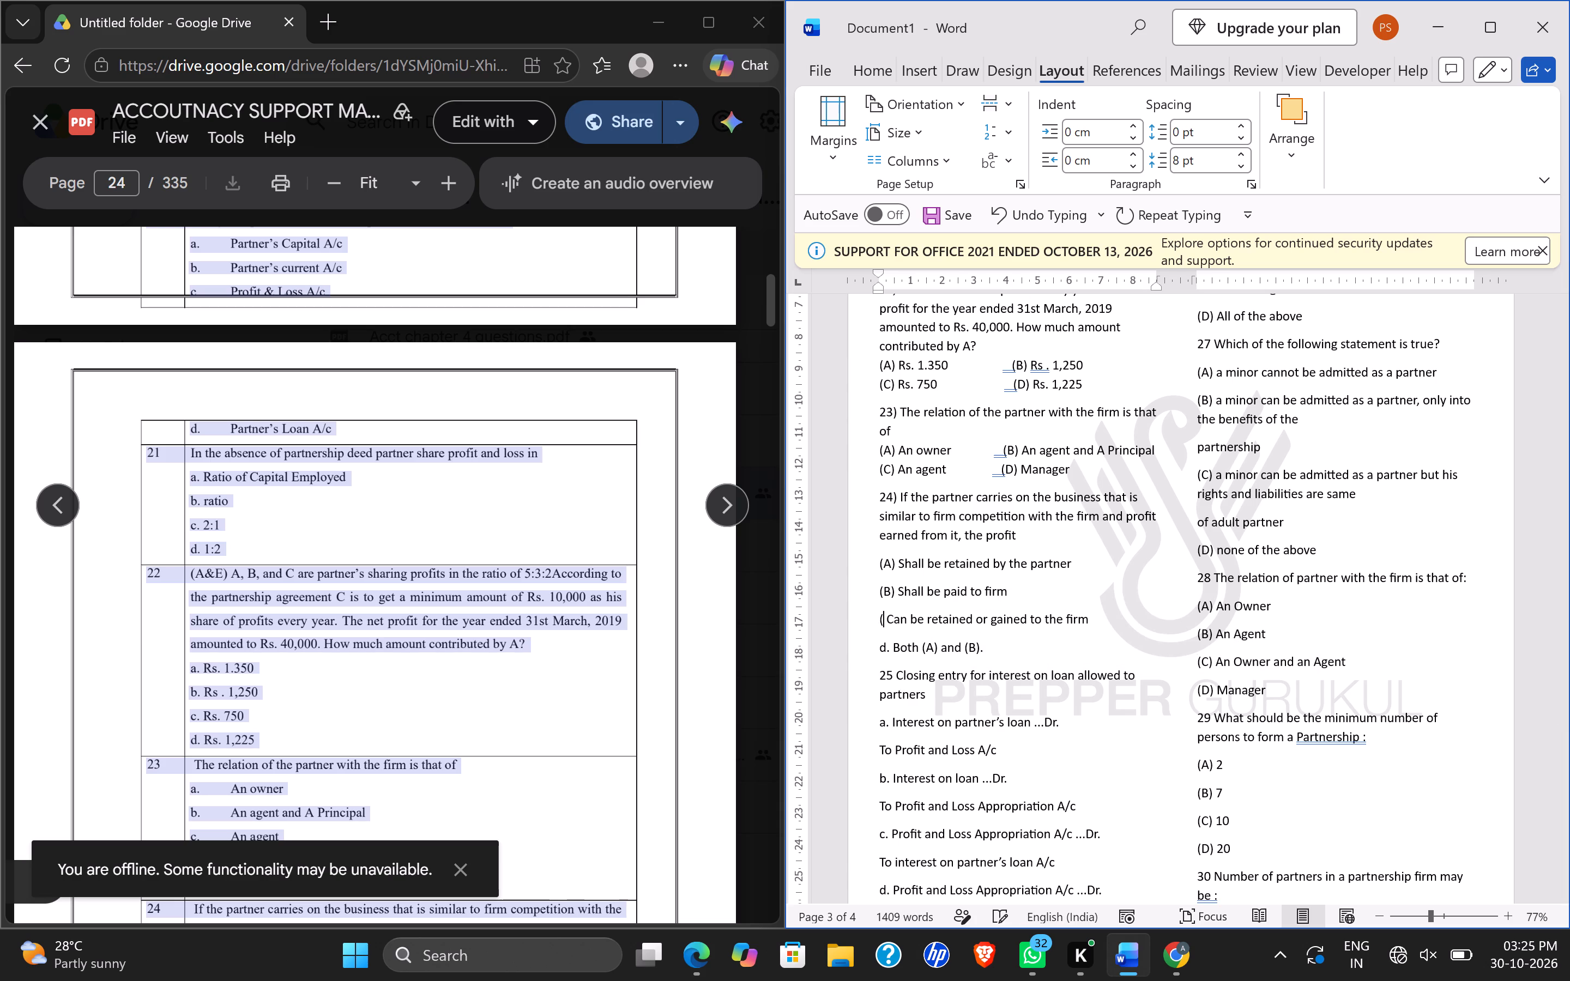
pyautogui.press('c')
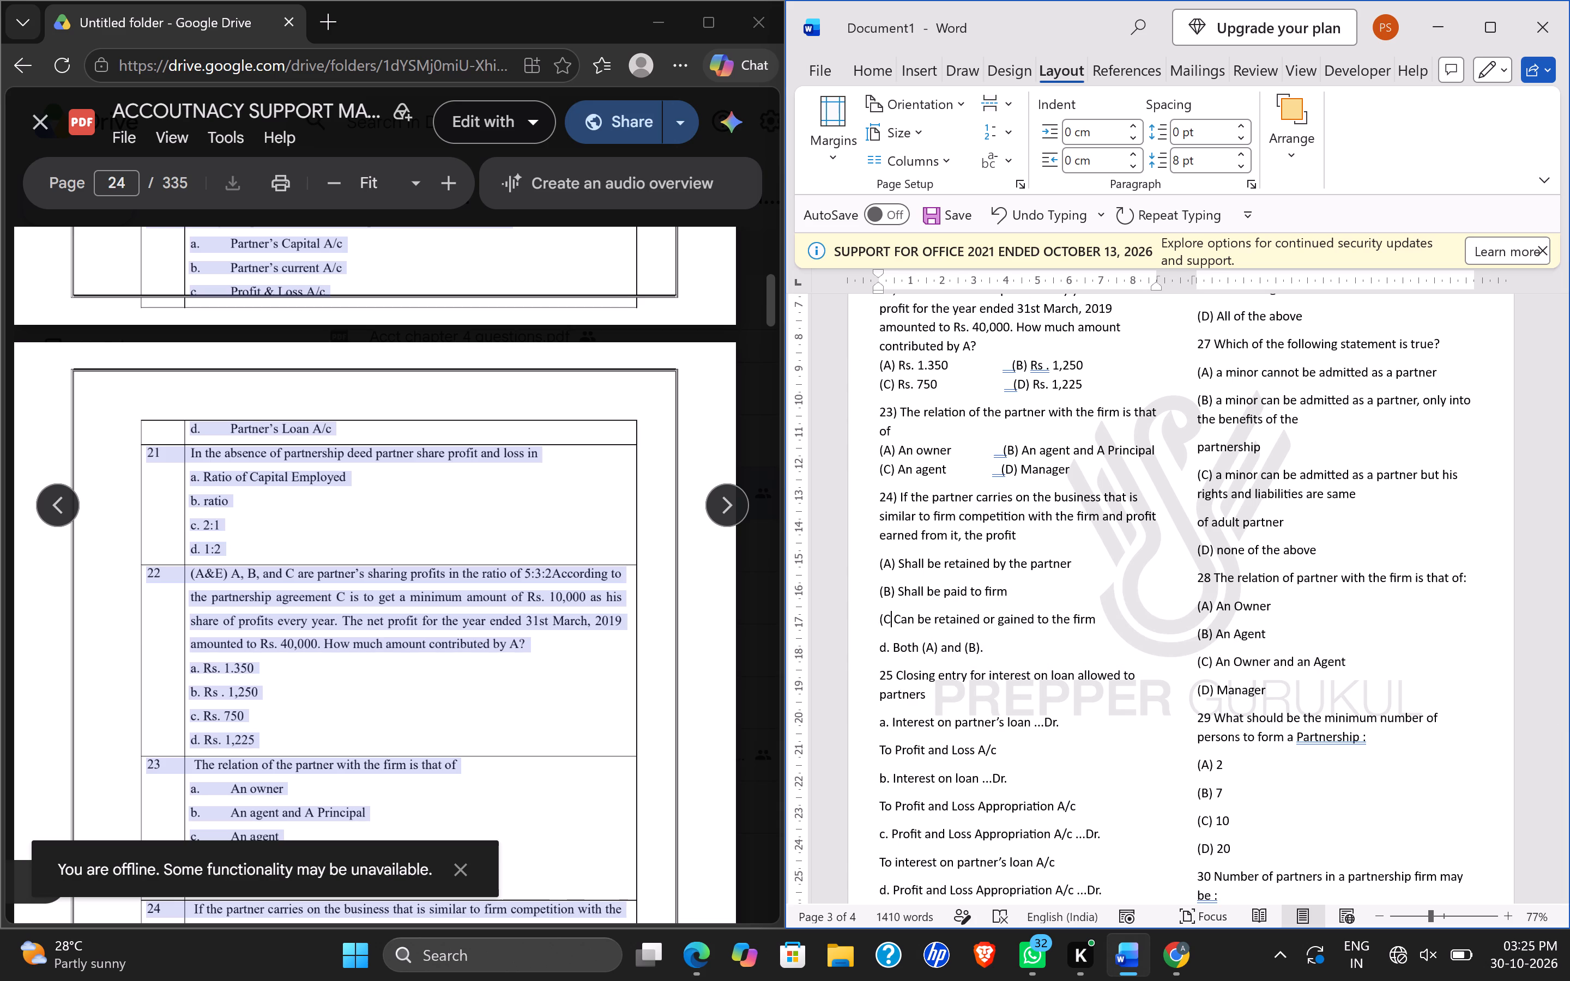
pyautogui.write(')')
pyautogui.press('space')
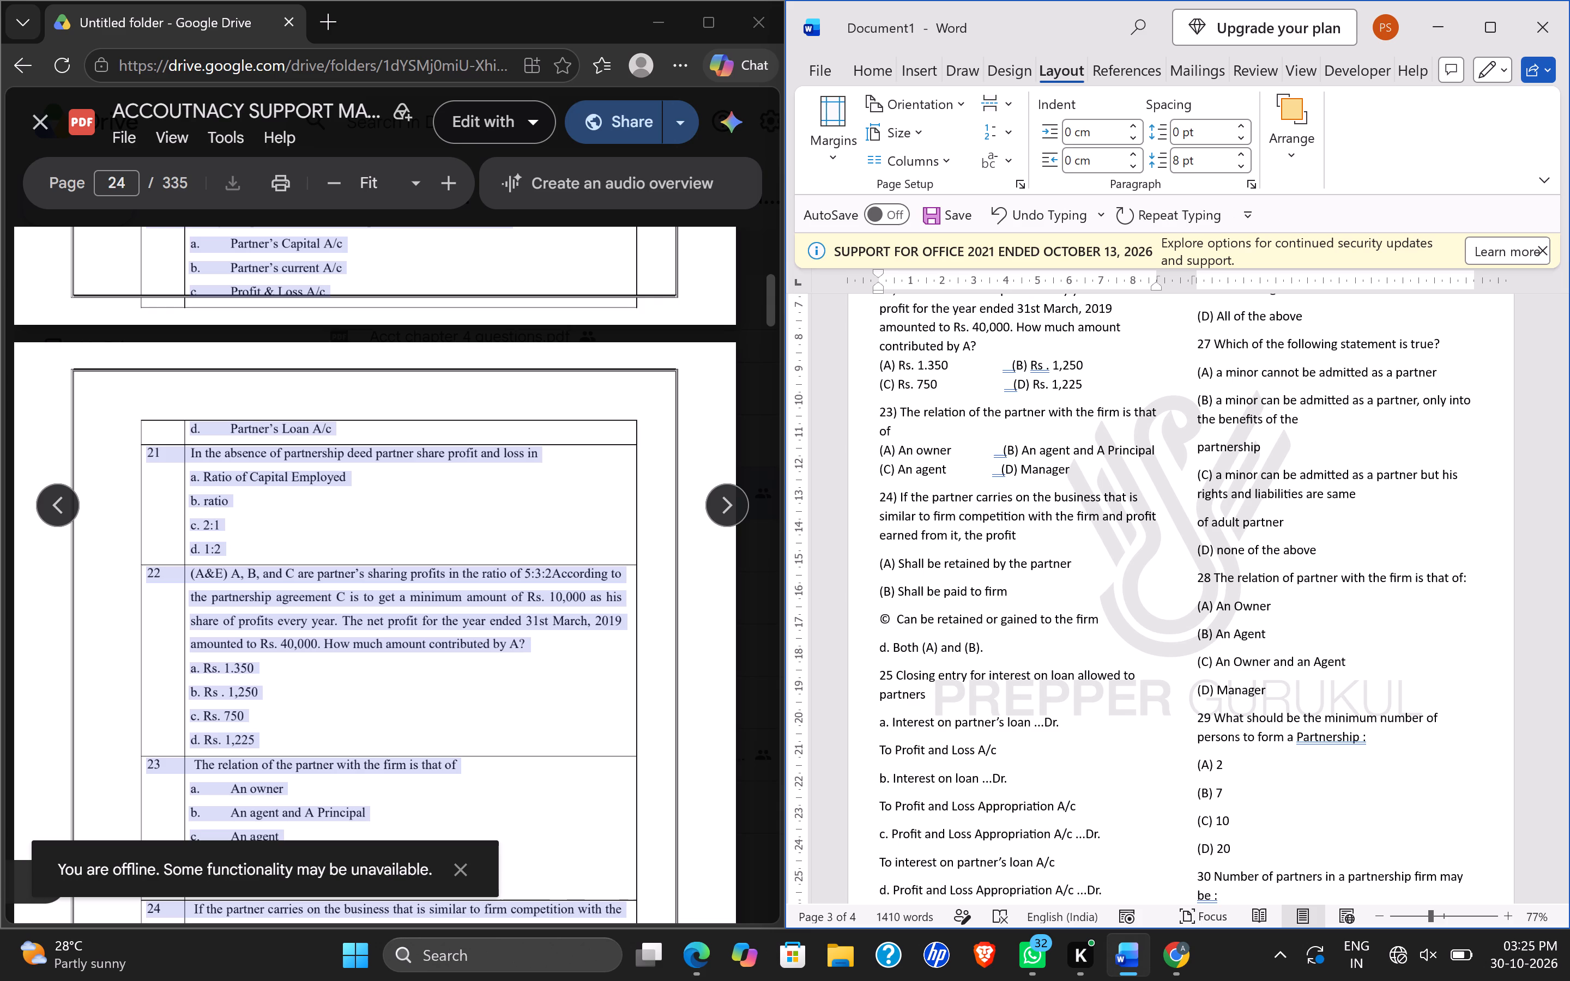
pyautogui.press('BackSpace')
pyautogui.press('BackSpace')
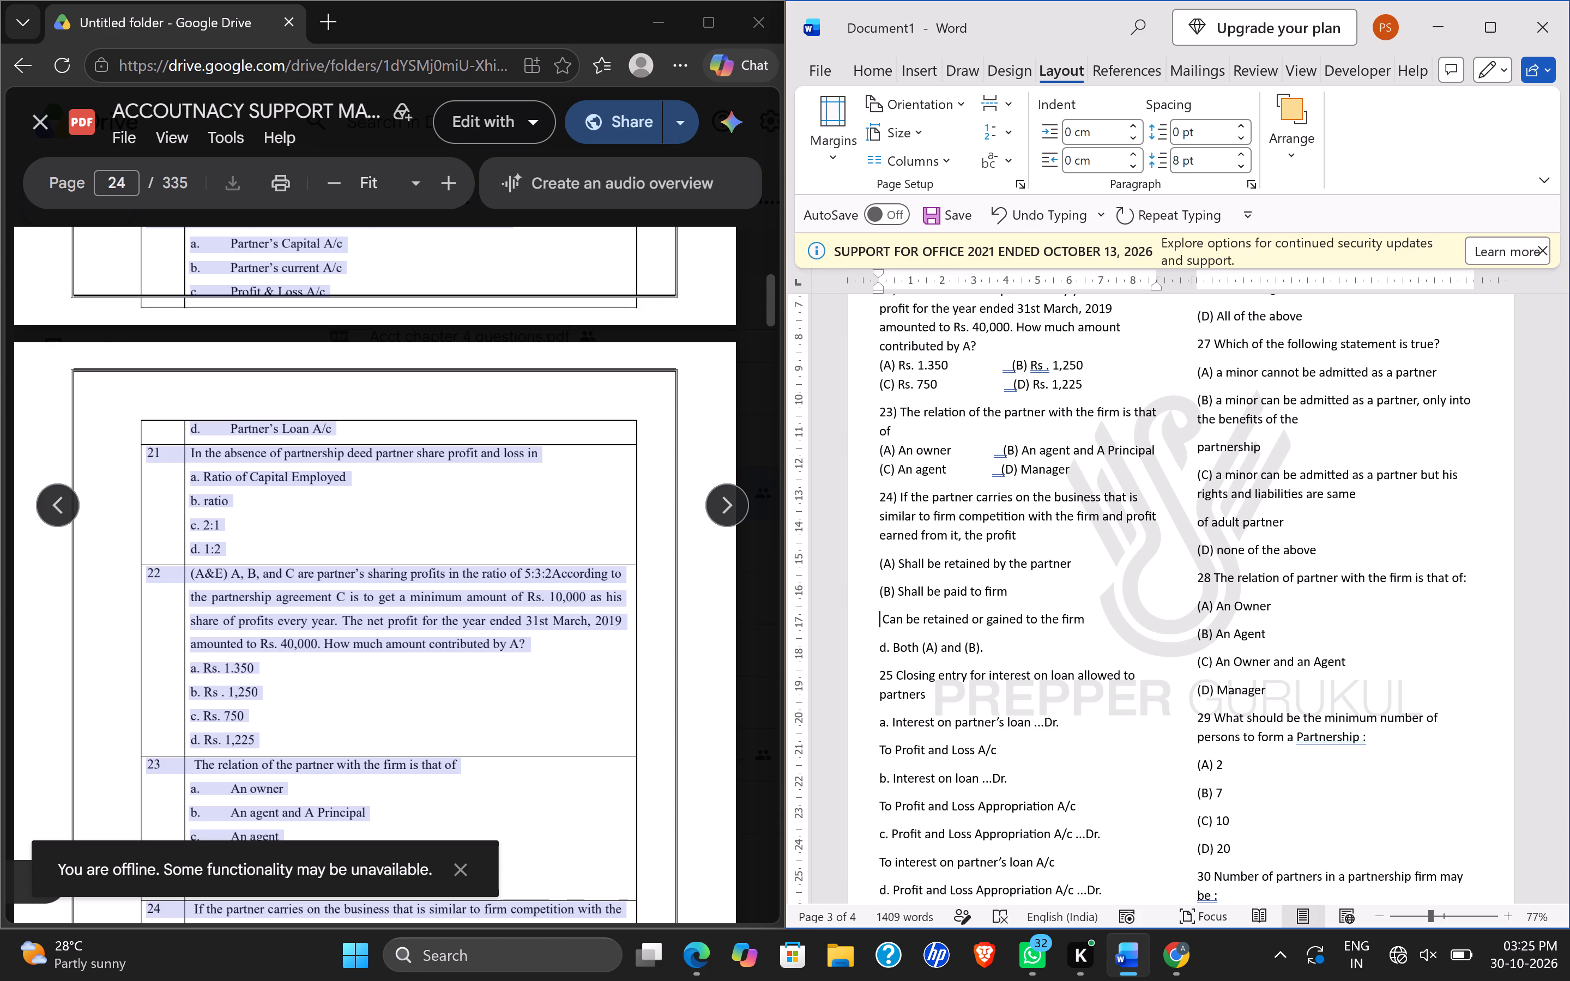
pyautogui.hotkey('shift', '(')
pyautogui.press('c')
pyautogui.press('Return')
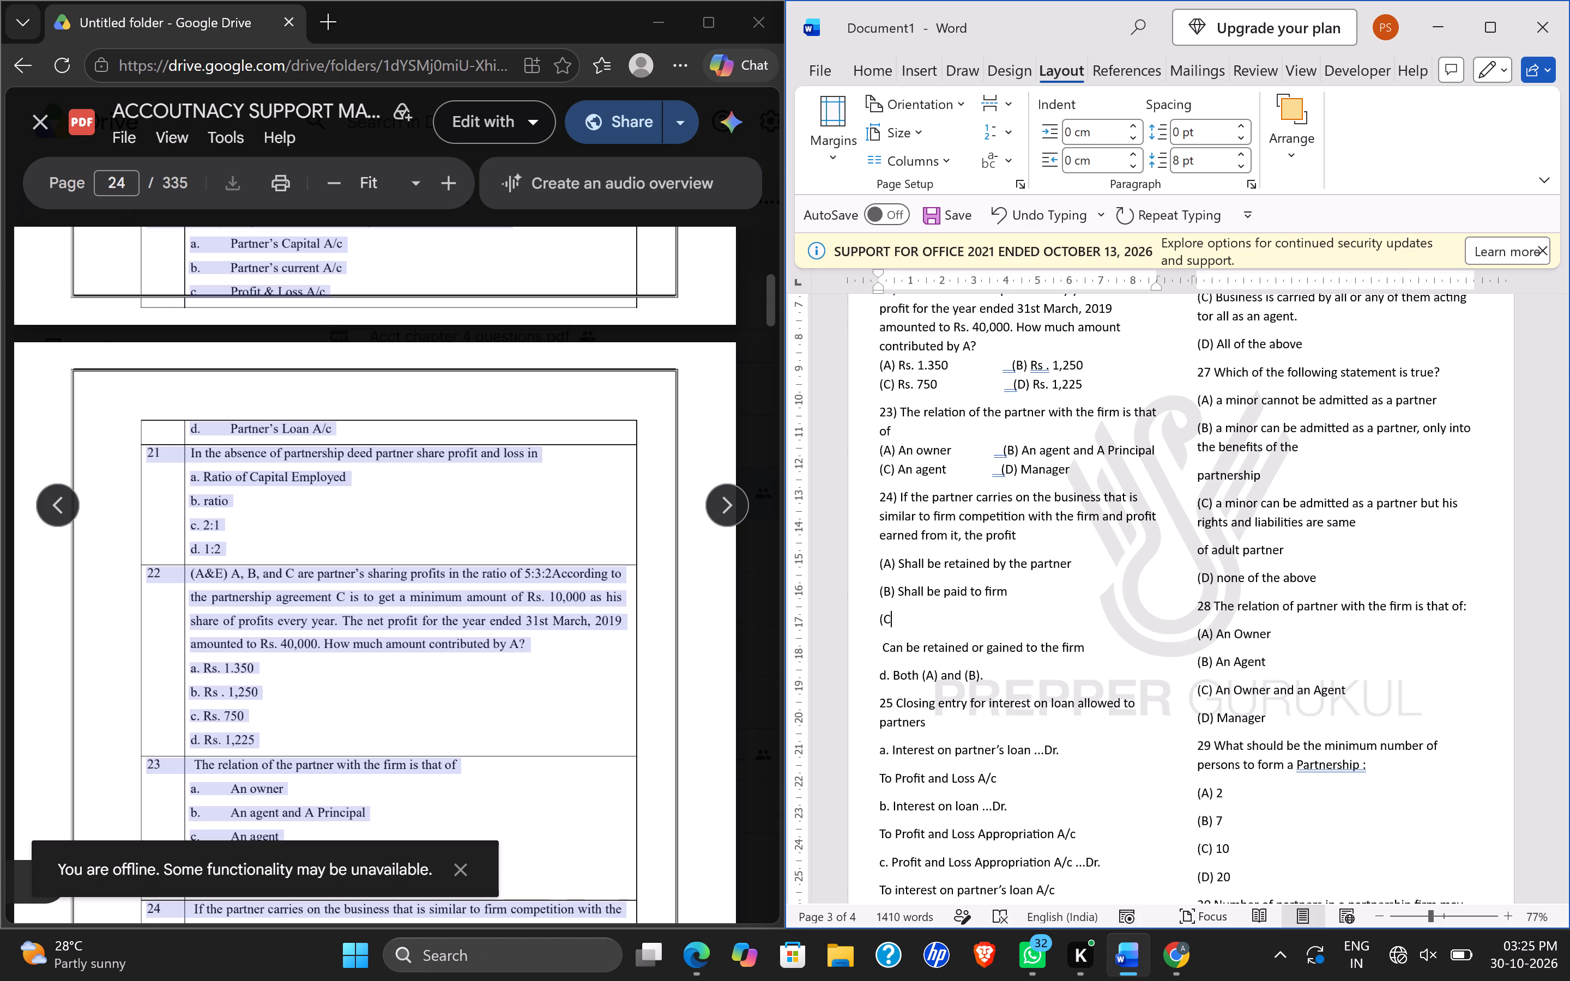
pyautogui.press('0')
pyautogui.press('BackSpace')
pyautogui.press('BackSpace')
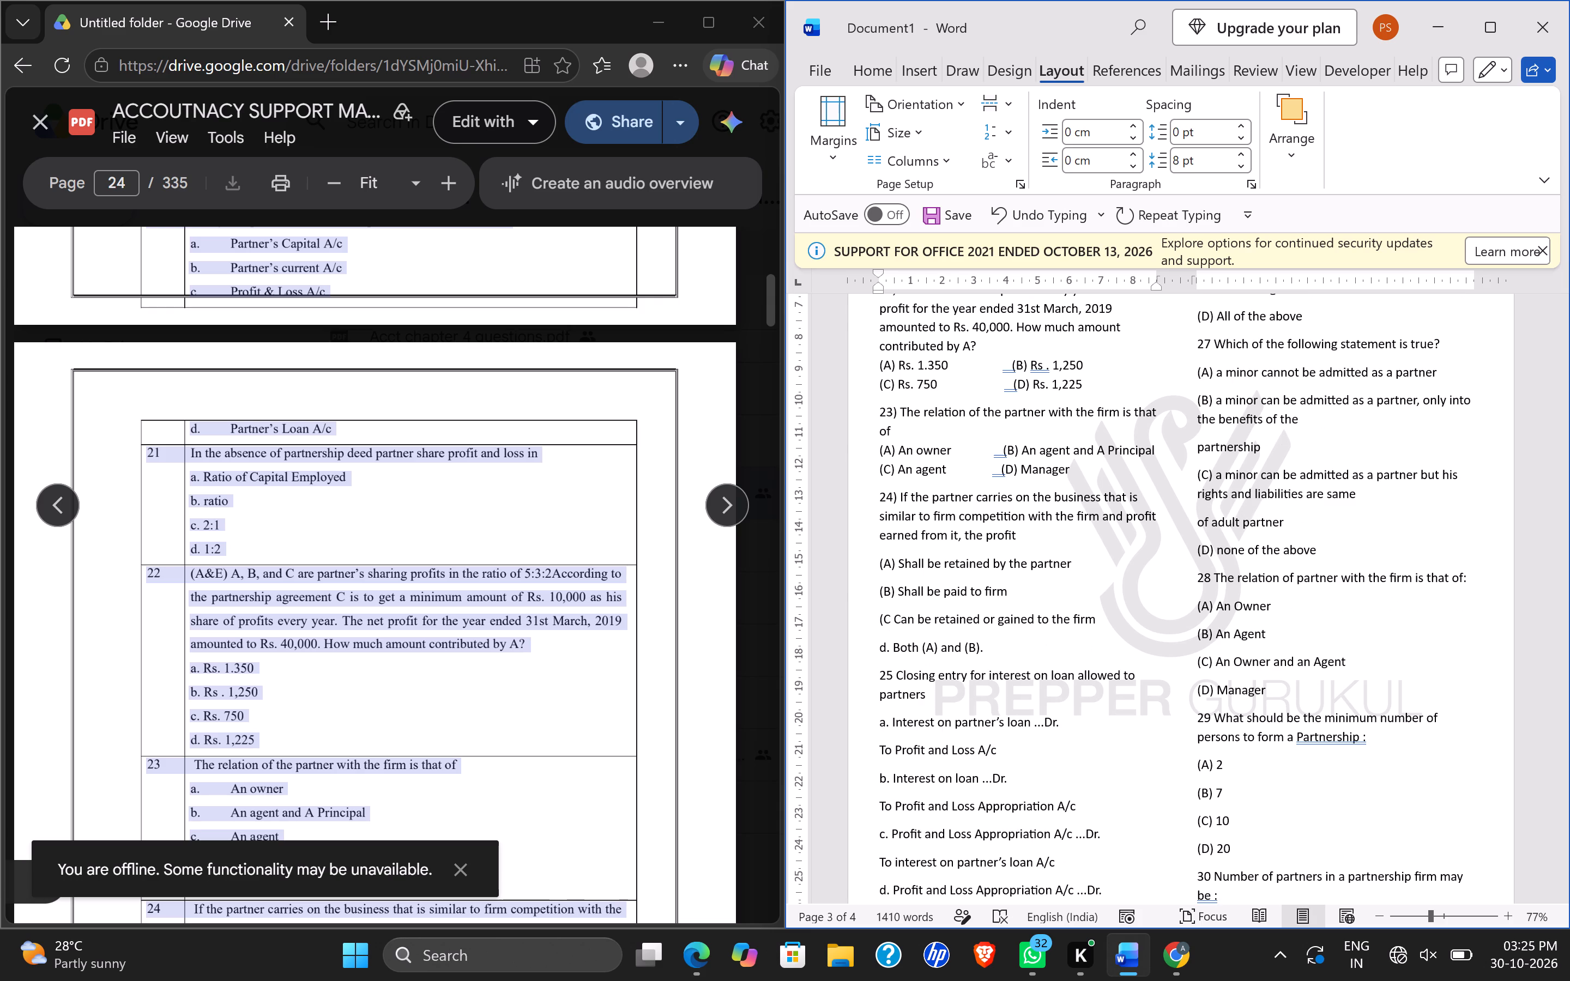
pyautogui.hotkey('shift', ')')
pyautogui.press('BackSpace')
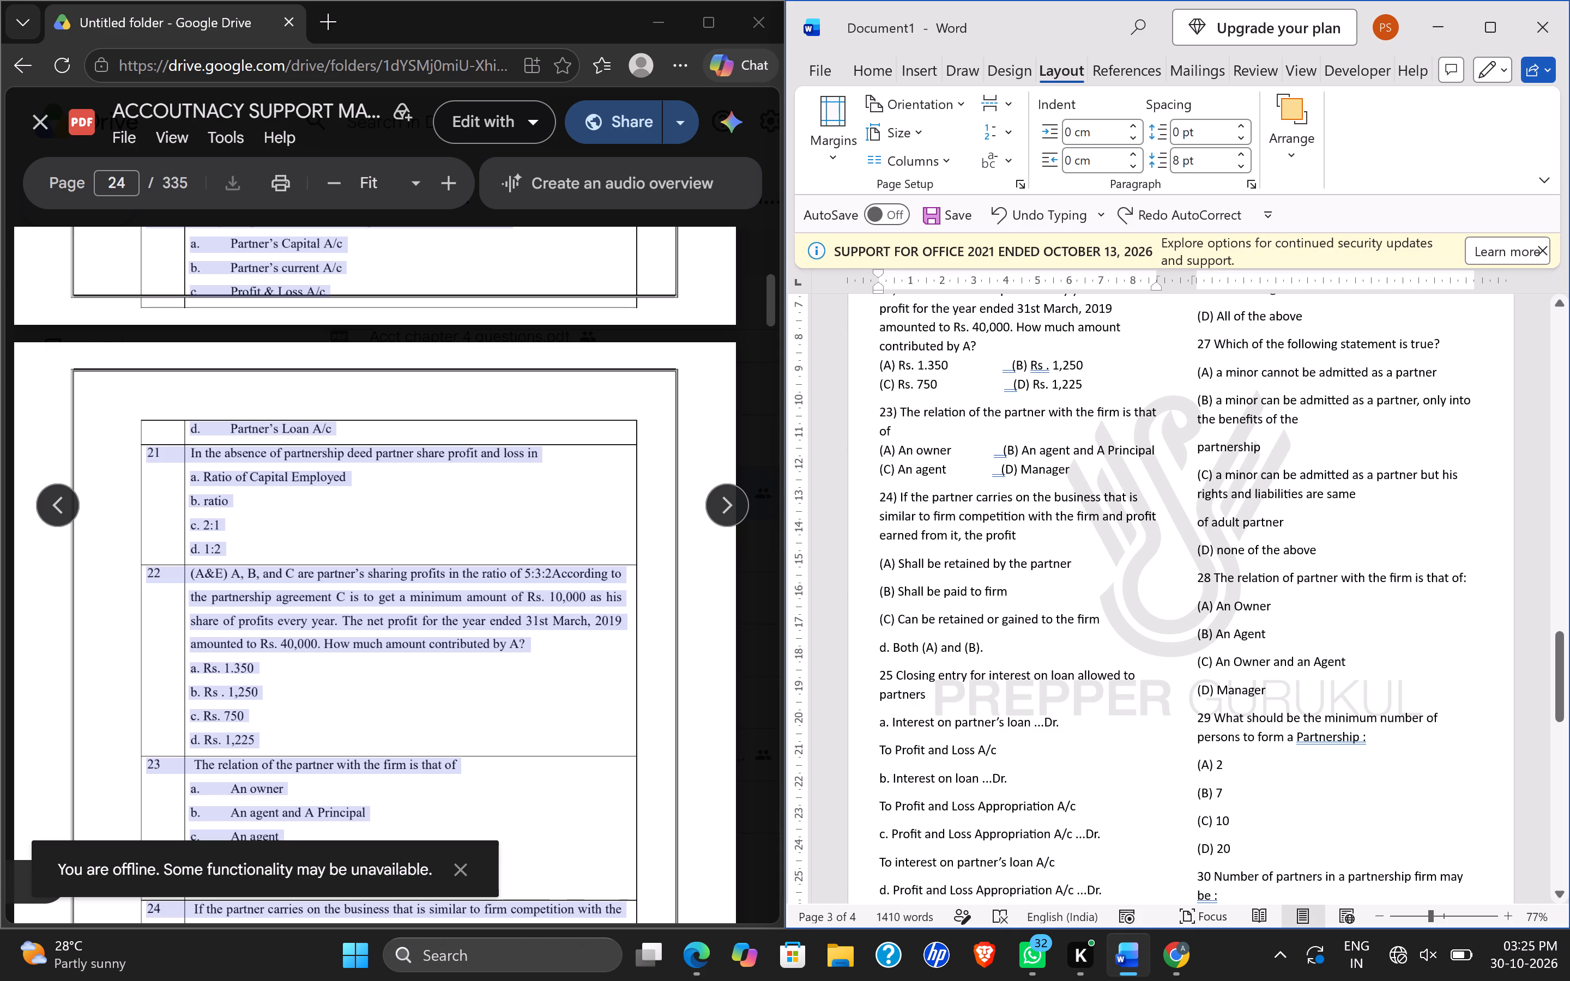
# Relabel question 24's option d, "Both (A) and (B).", as (D).
pyautogui.click(889, 648)
pyautogui.press('BackSpace')
pyautogui.press('BackSpace')
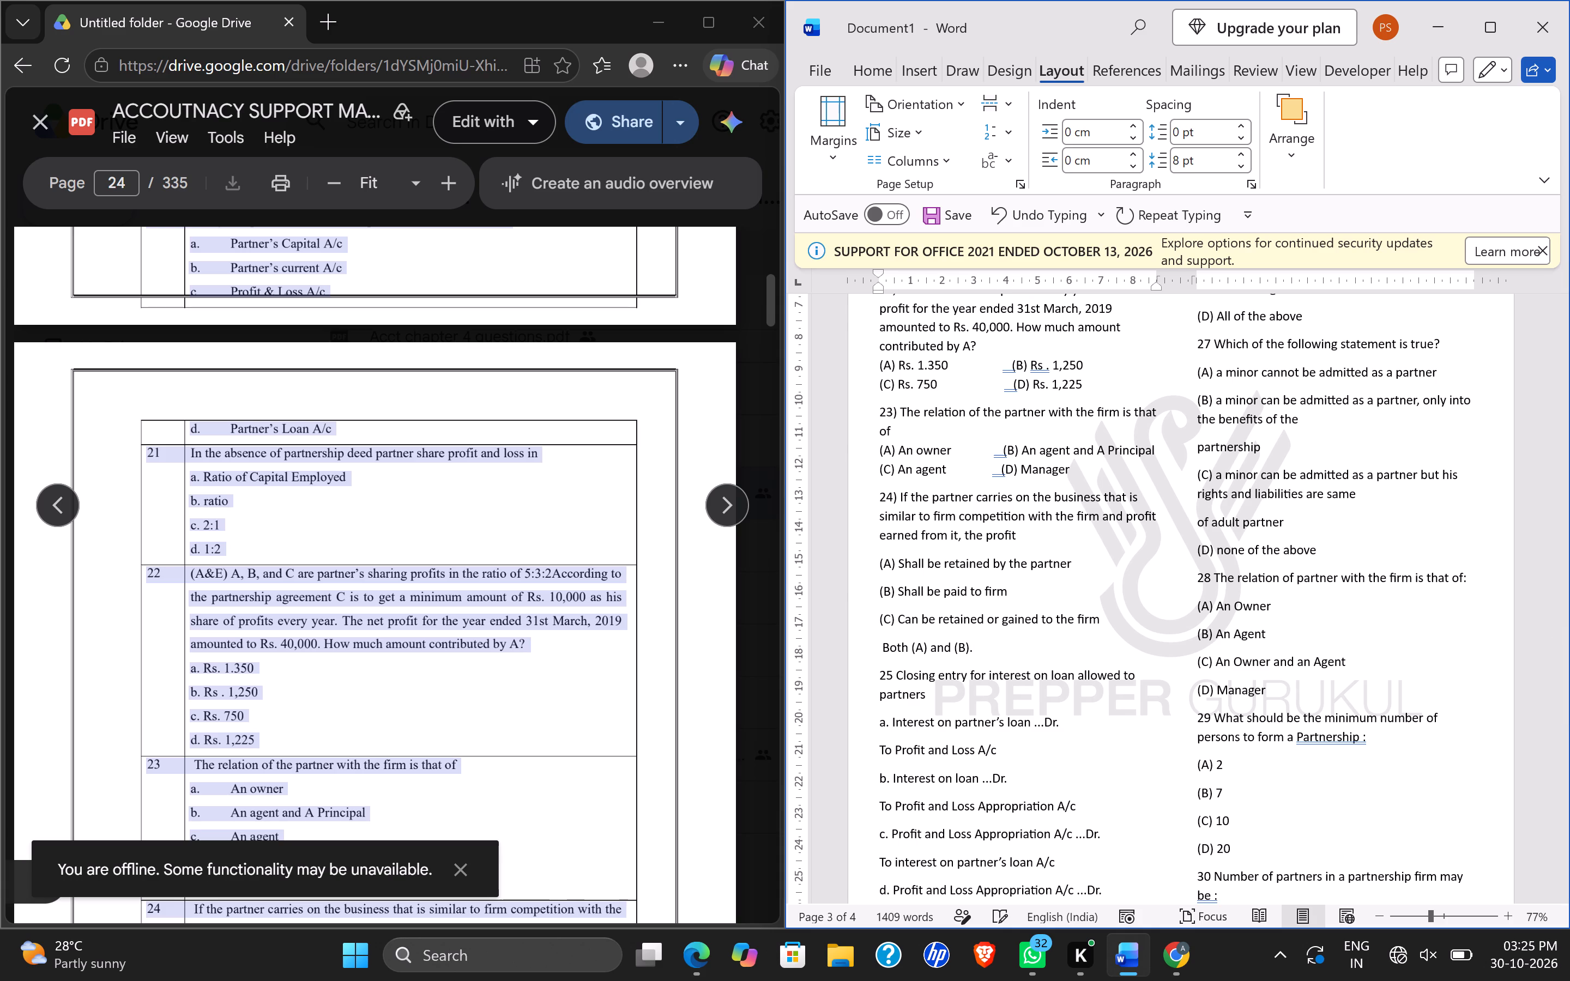
pyautogui.write('(D')
pyautogui.hotkey('shift', ')')
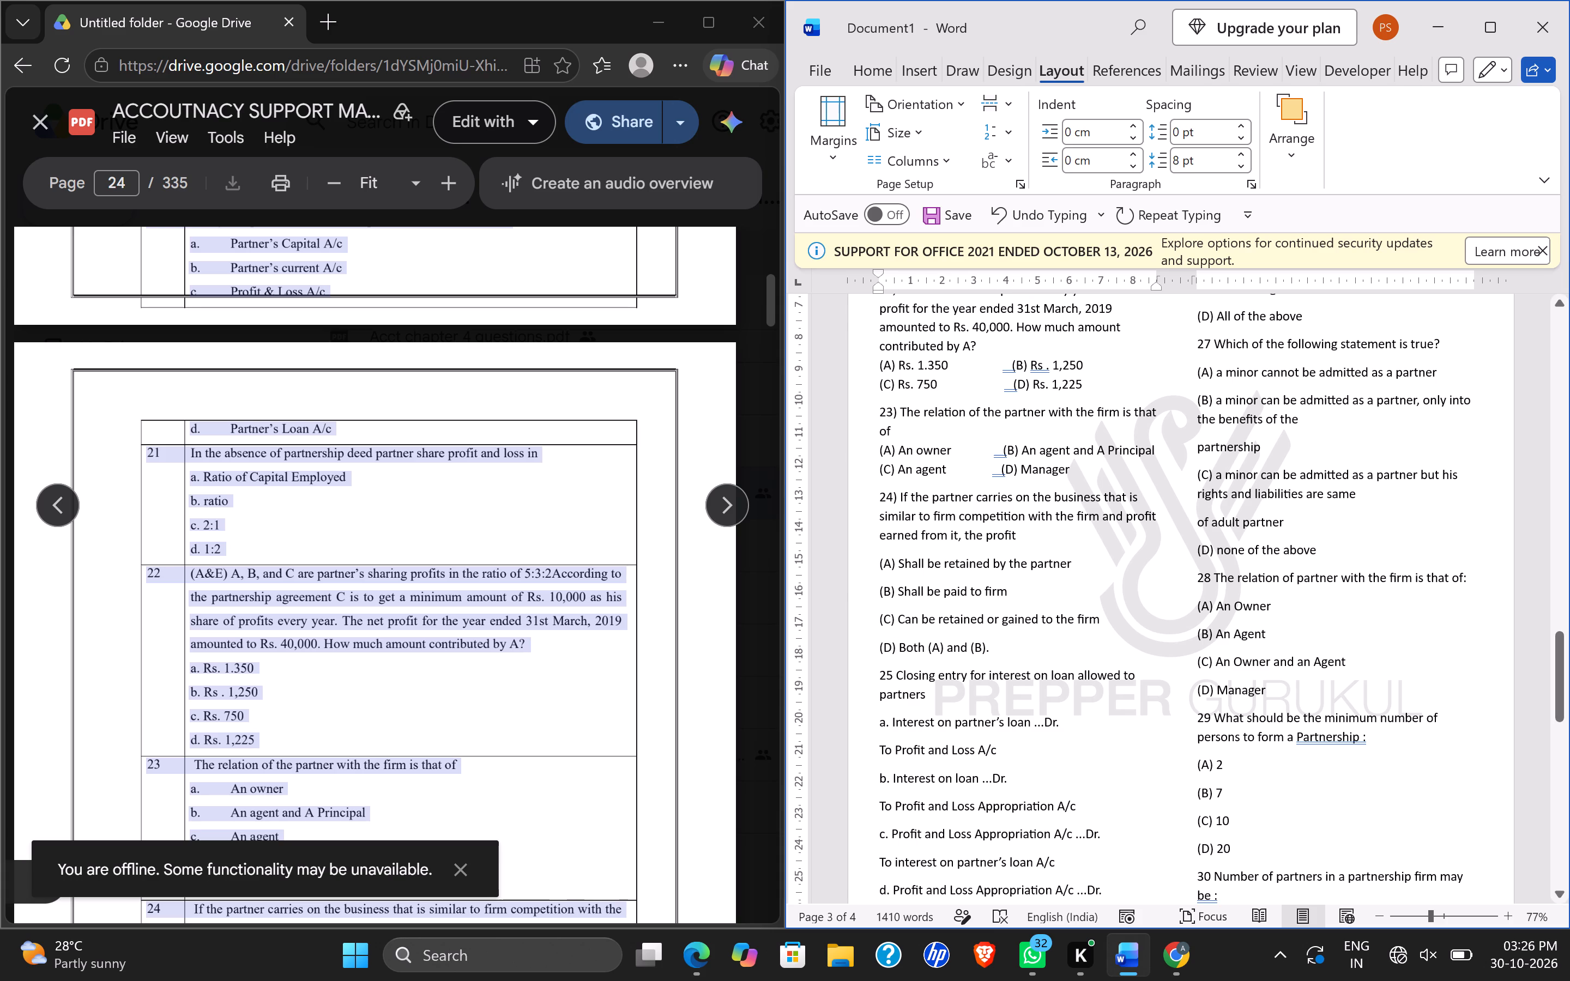
# Replace the paragraph breaks before question 24's options (A) to (D) with line breaks, keeping each option on its own closely spaced line.
pyautogui.click(881, 572)
pyautogui.press('Left')
pyautogui.press('BackSpace')
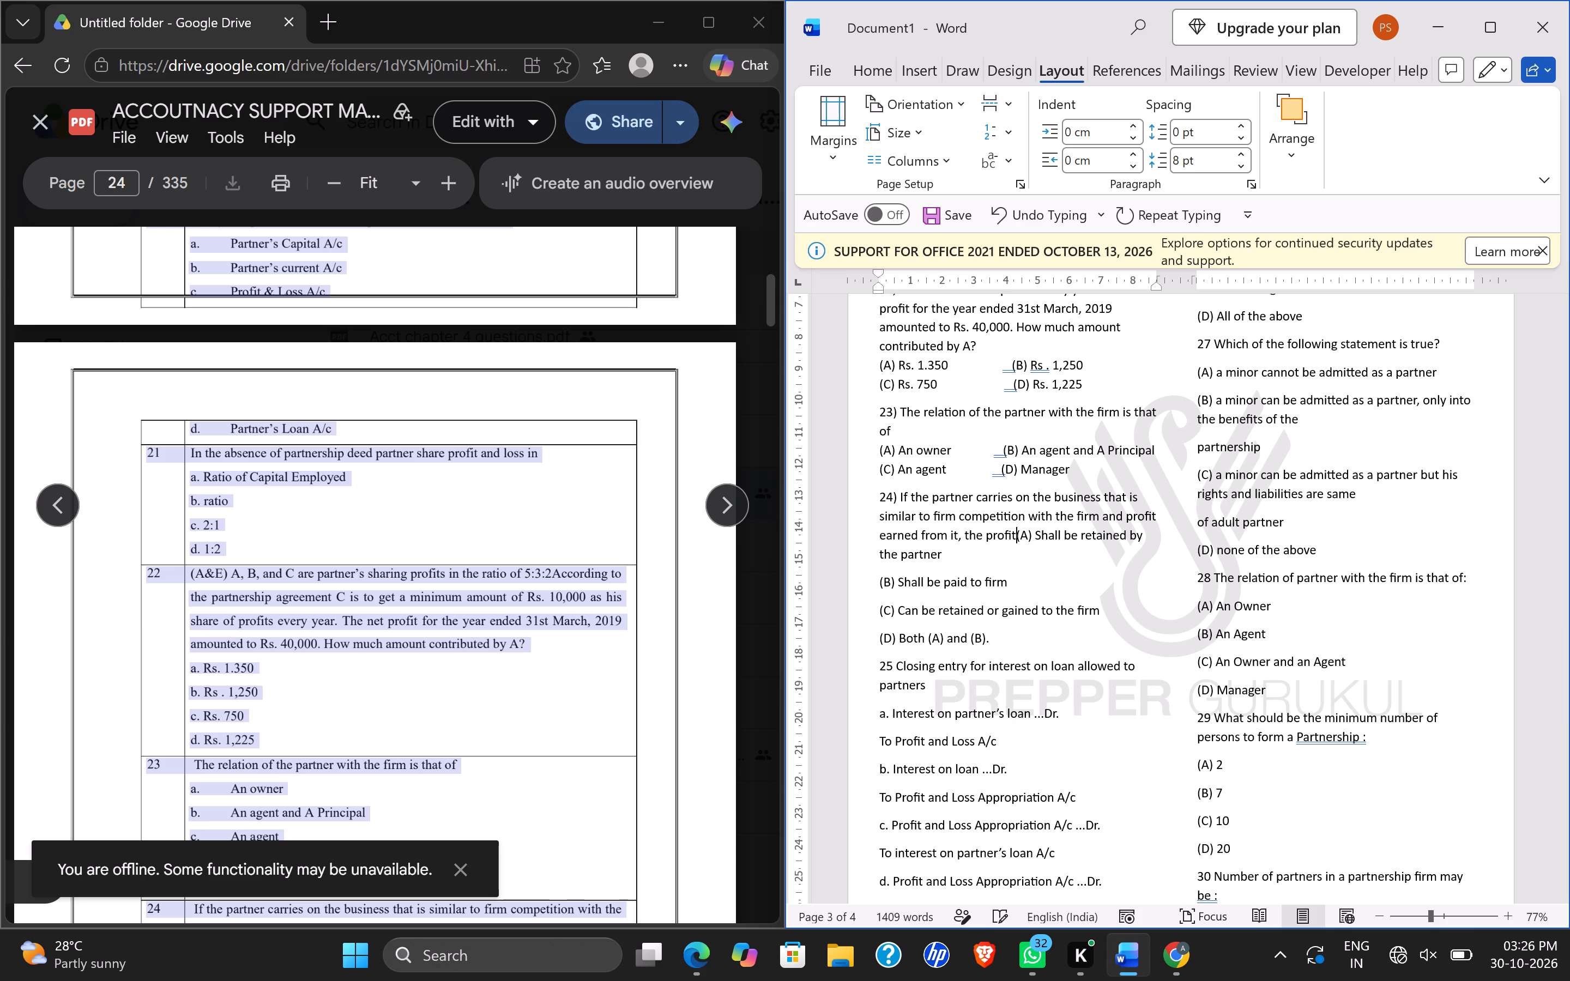
pyautogui.hotkey('shift', 'Return')
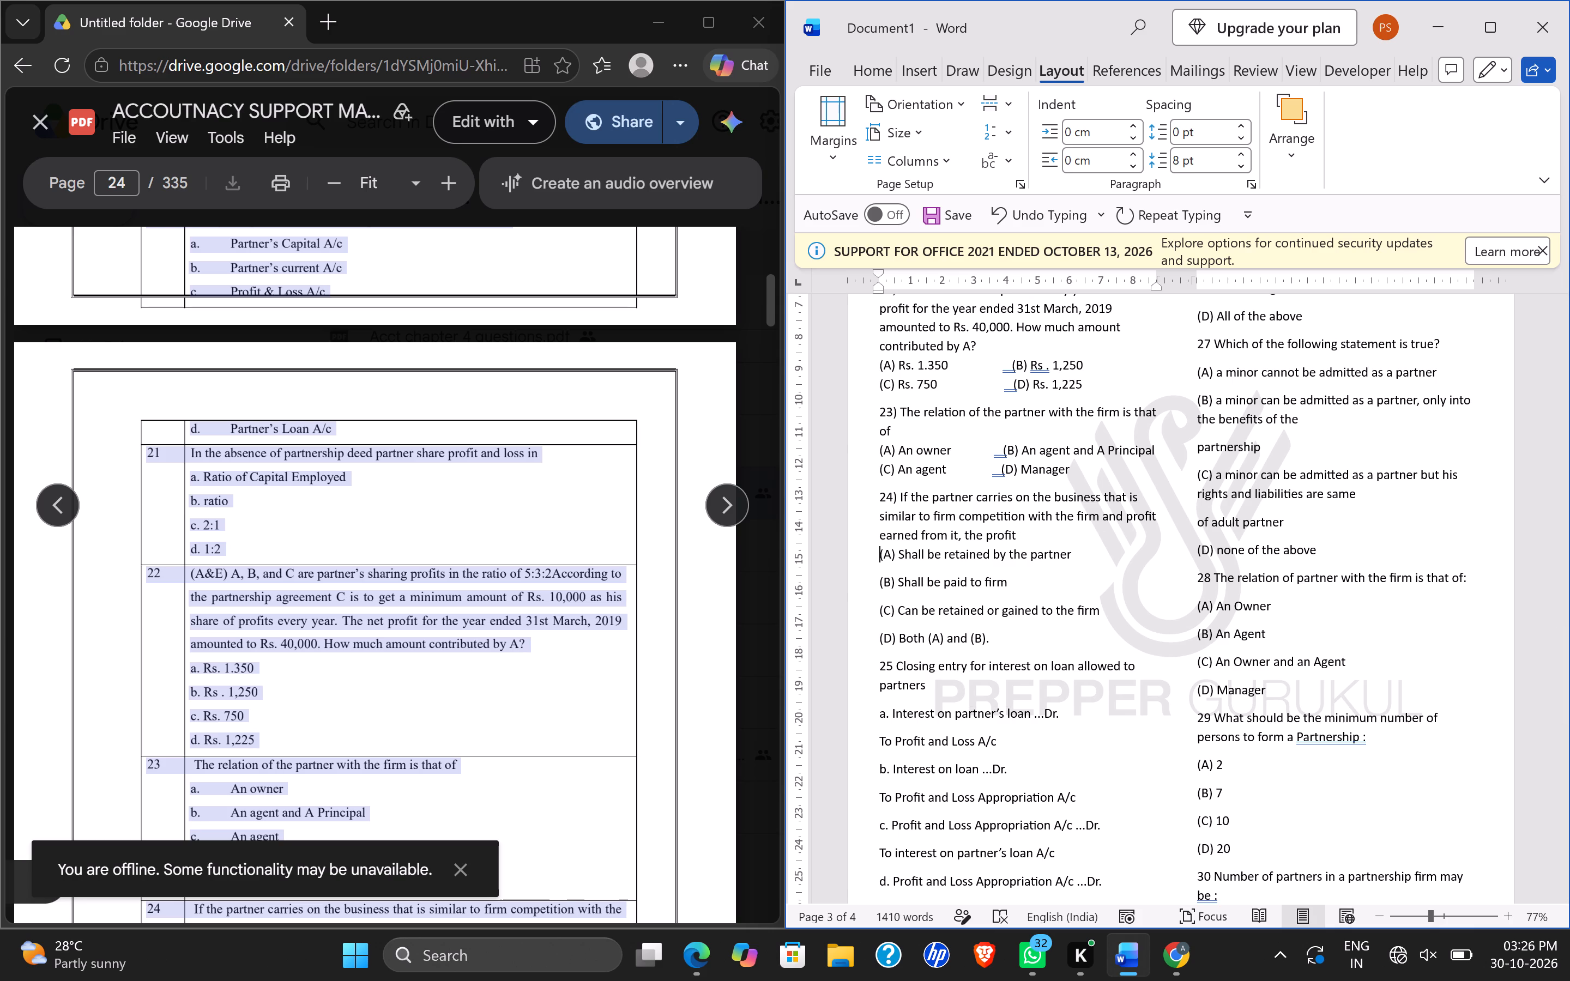
pyautogui.click(874, 581)
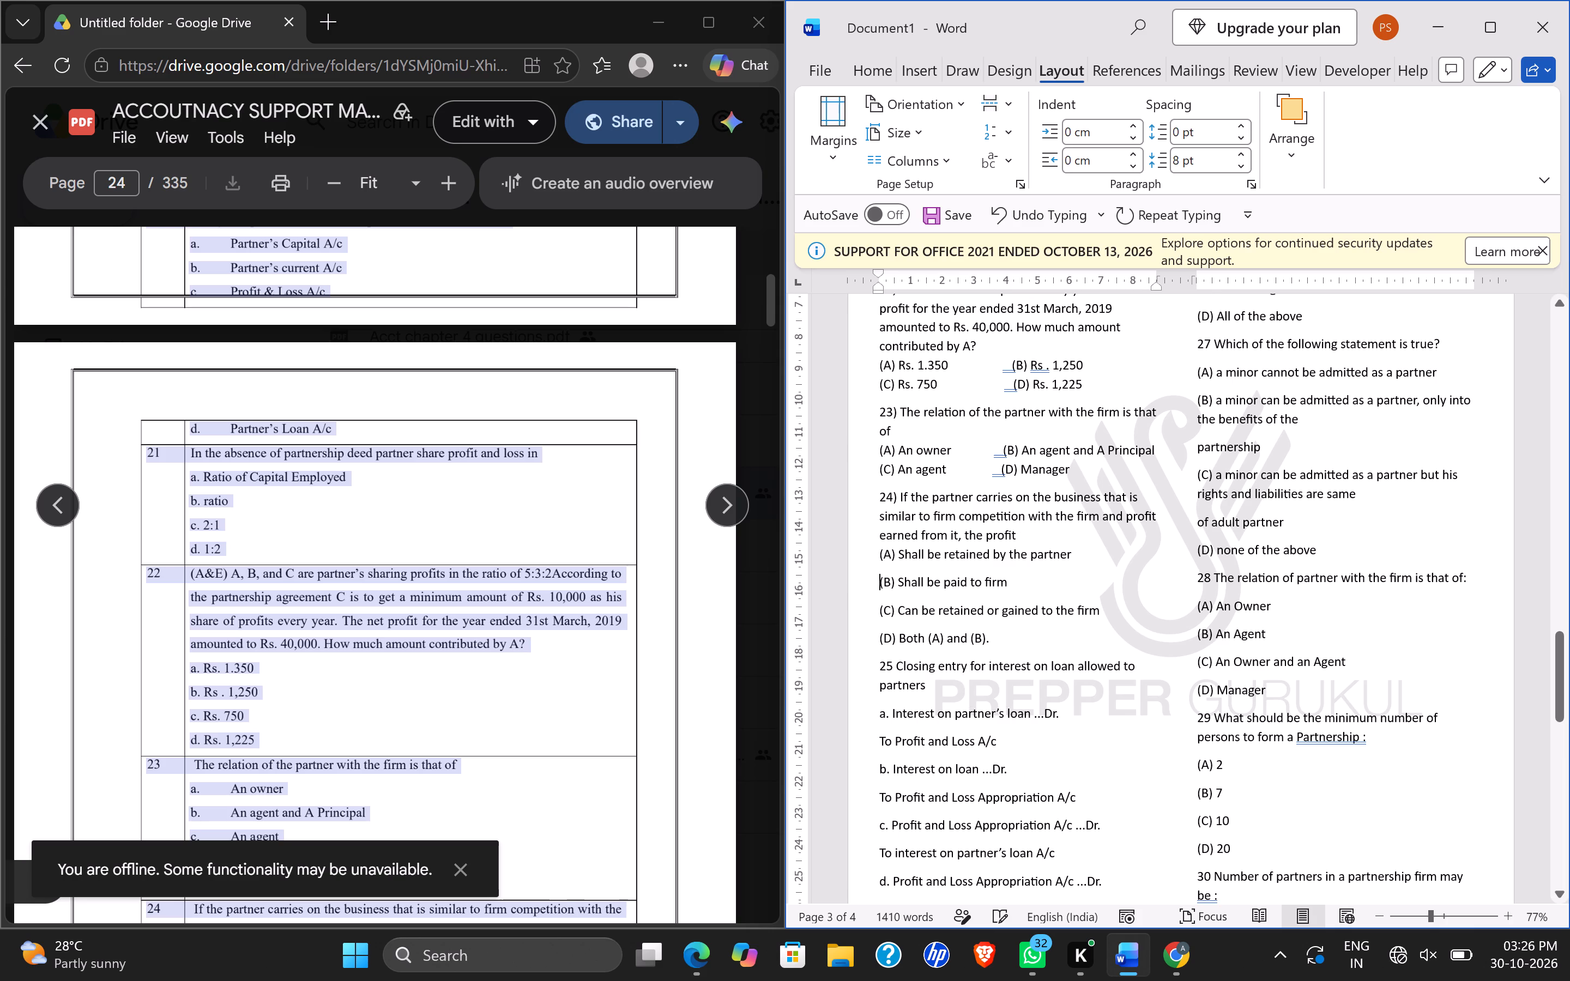
pyautogui.press('BackSpace')
pyautogui.hotkey('shift', 'Return')
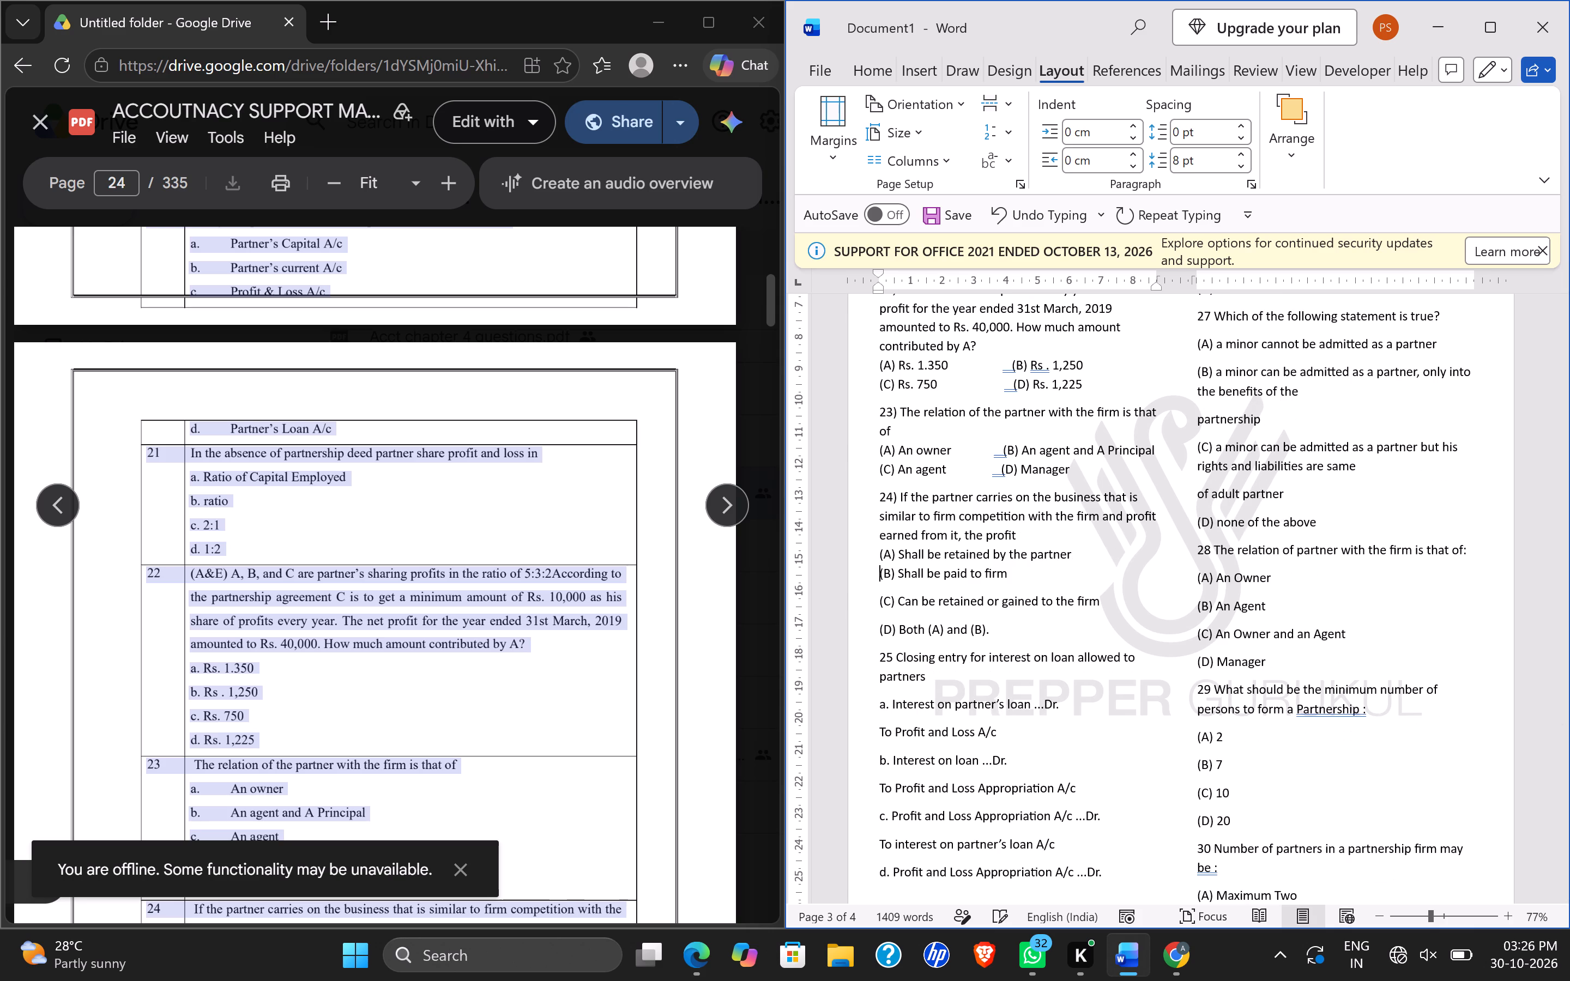
pyautogui.click(878, 605)
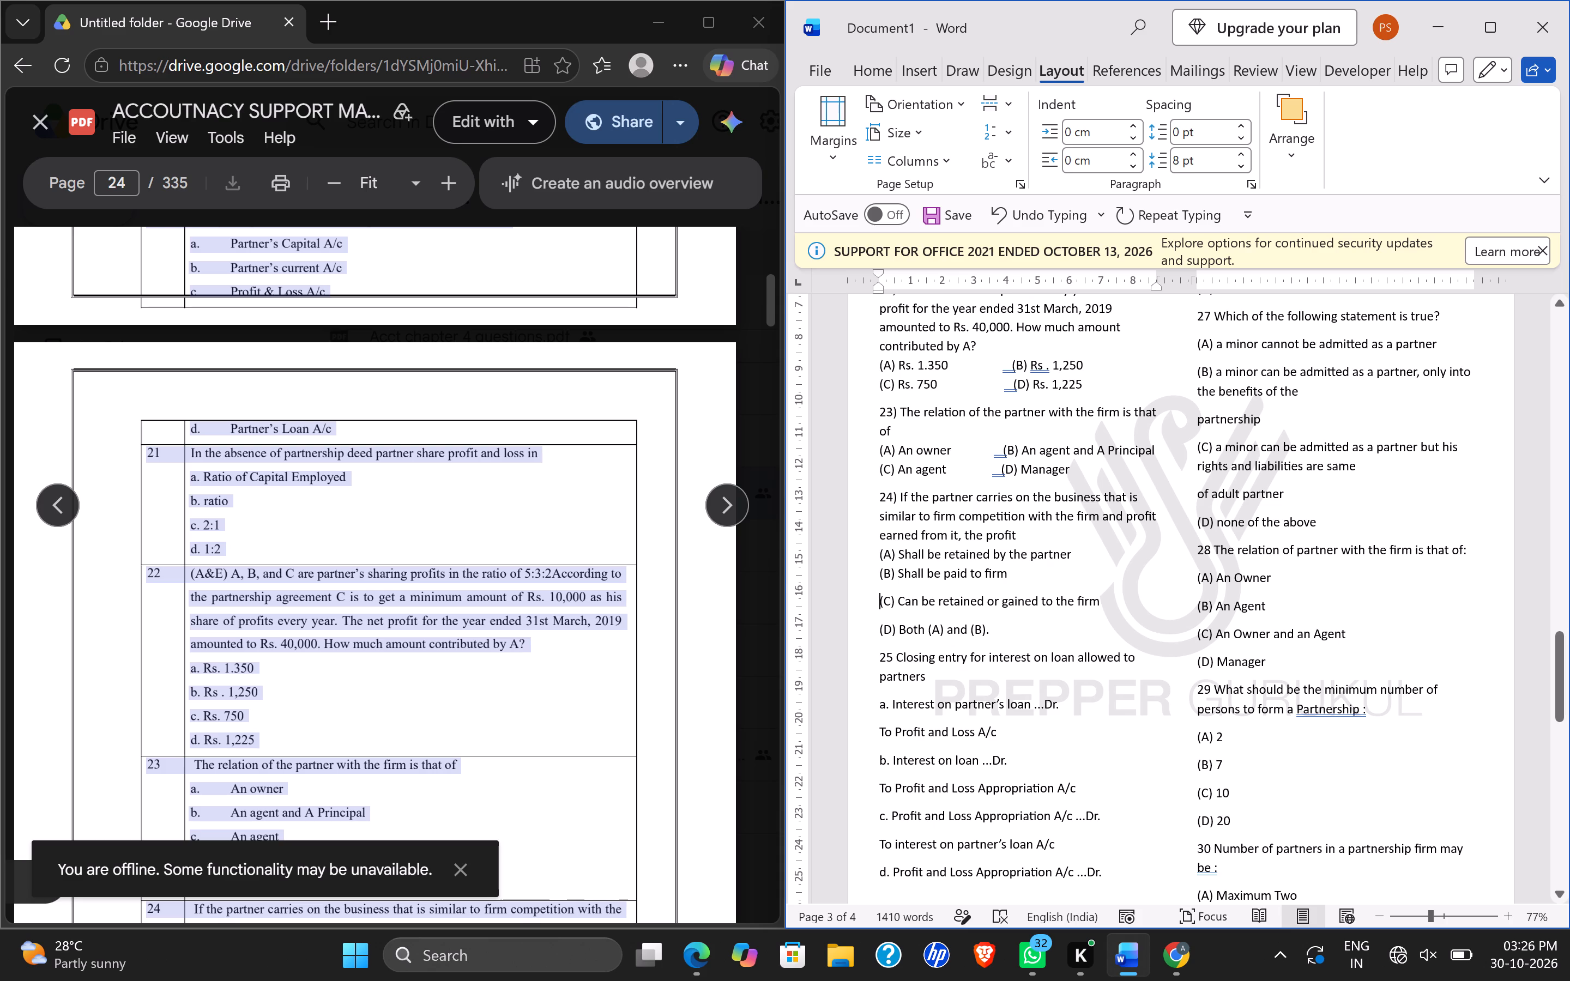
pyautogui.press('BackSpace')
pyautogui.hotkey('shift', 'Return')
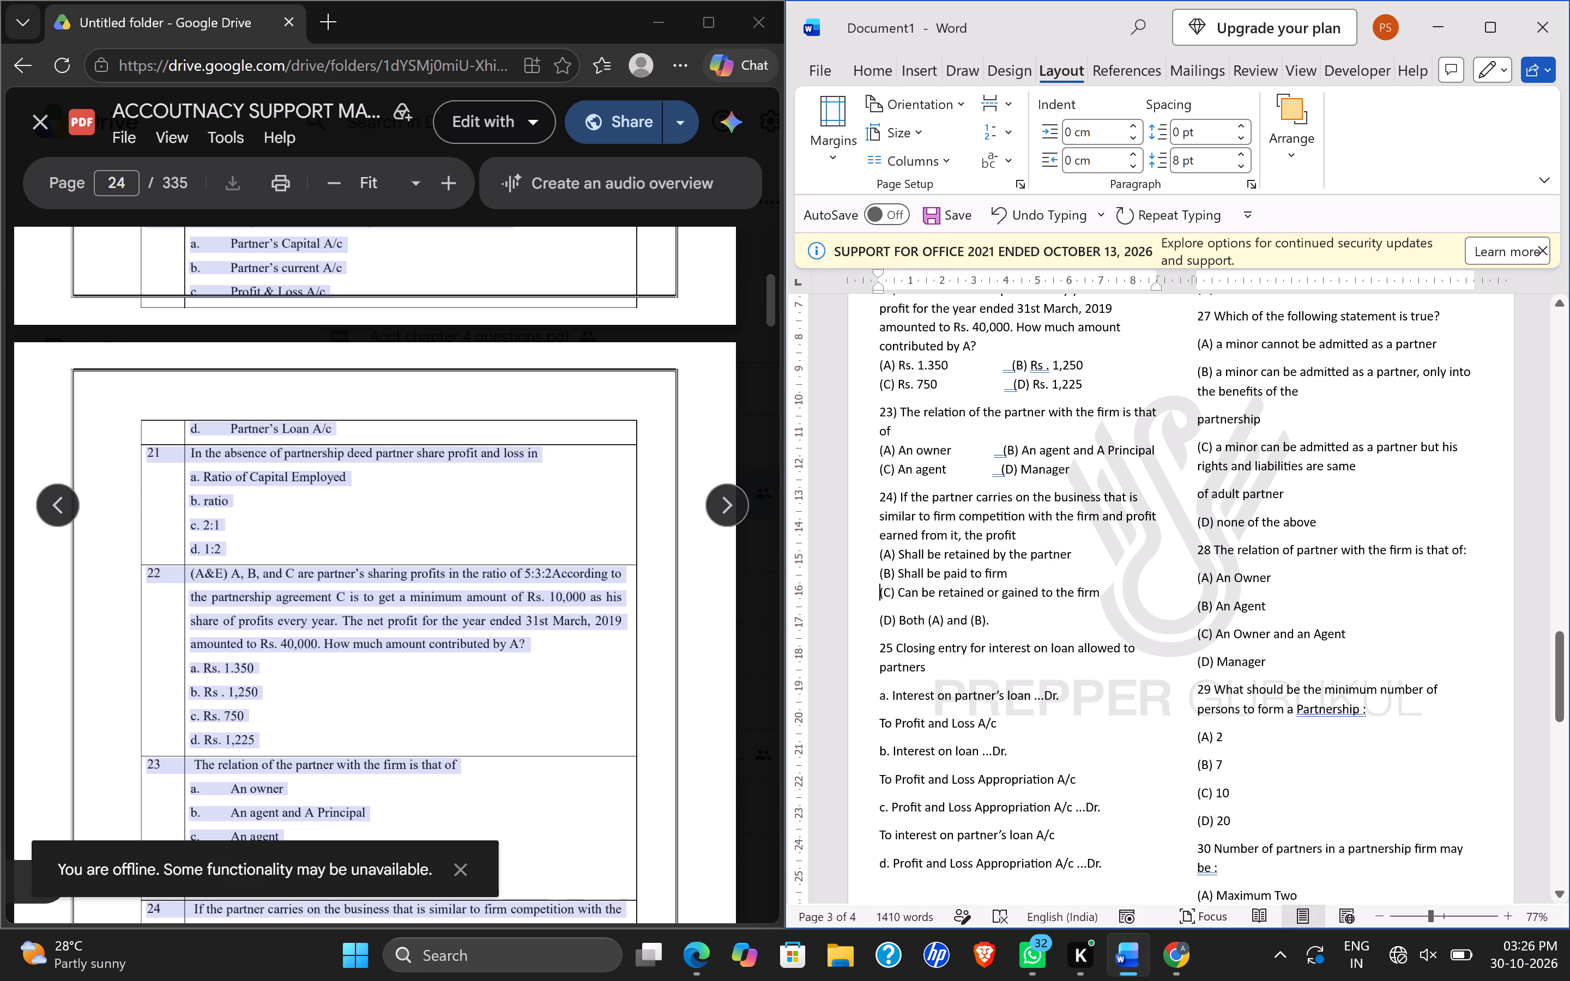
pyautogui.press('Down')
pyautogui.press('BackSpace')
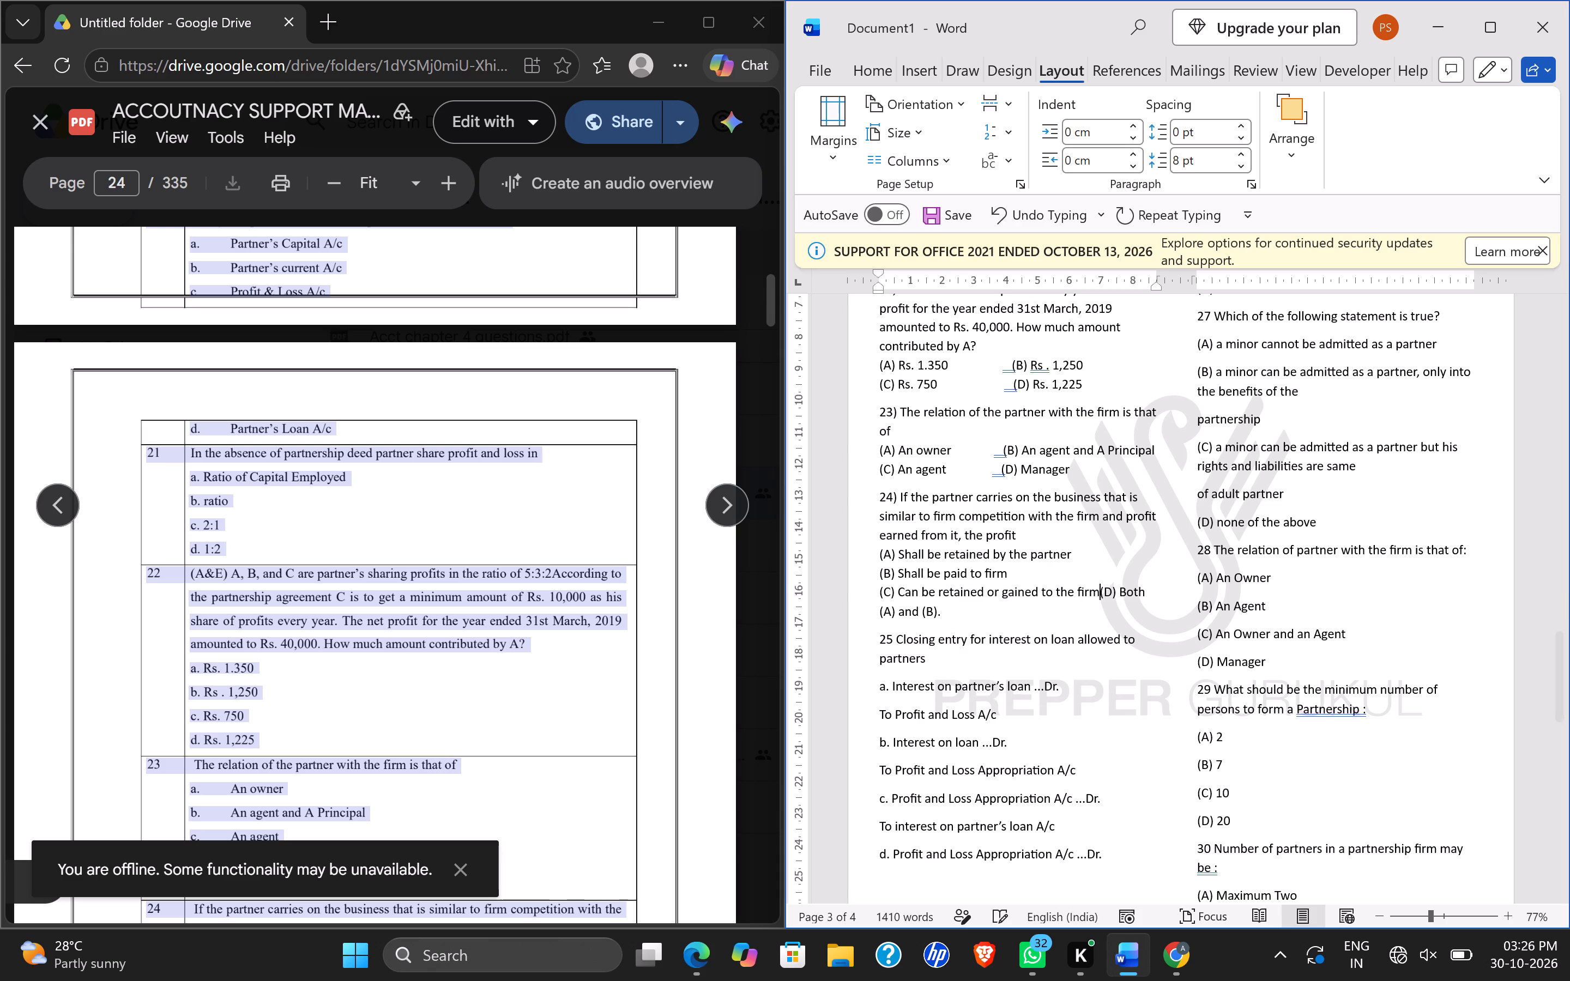
pyautogui.hotkey('shift', 'Return')
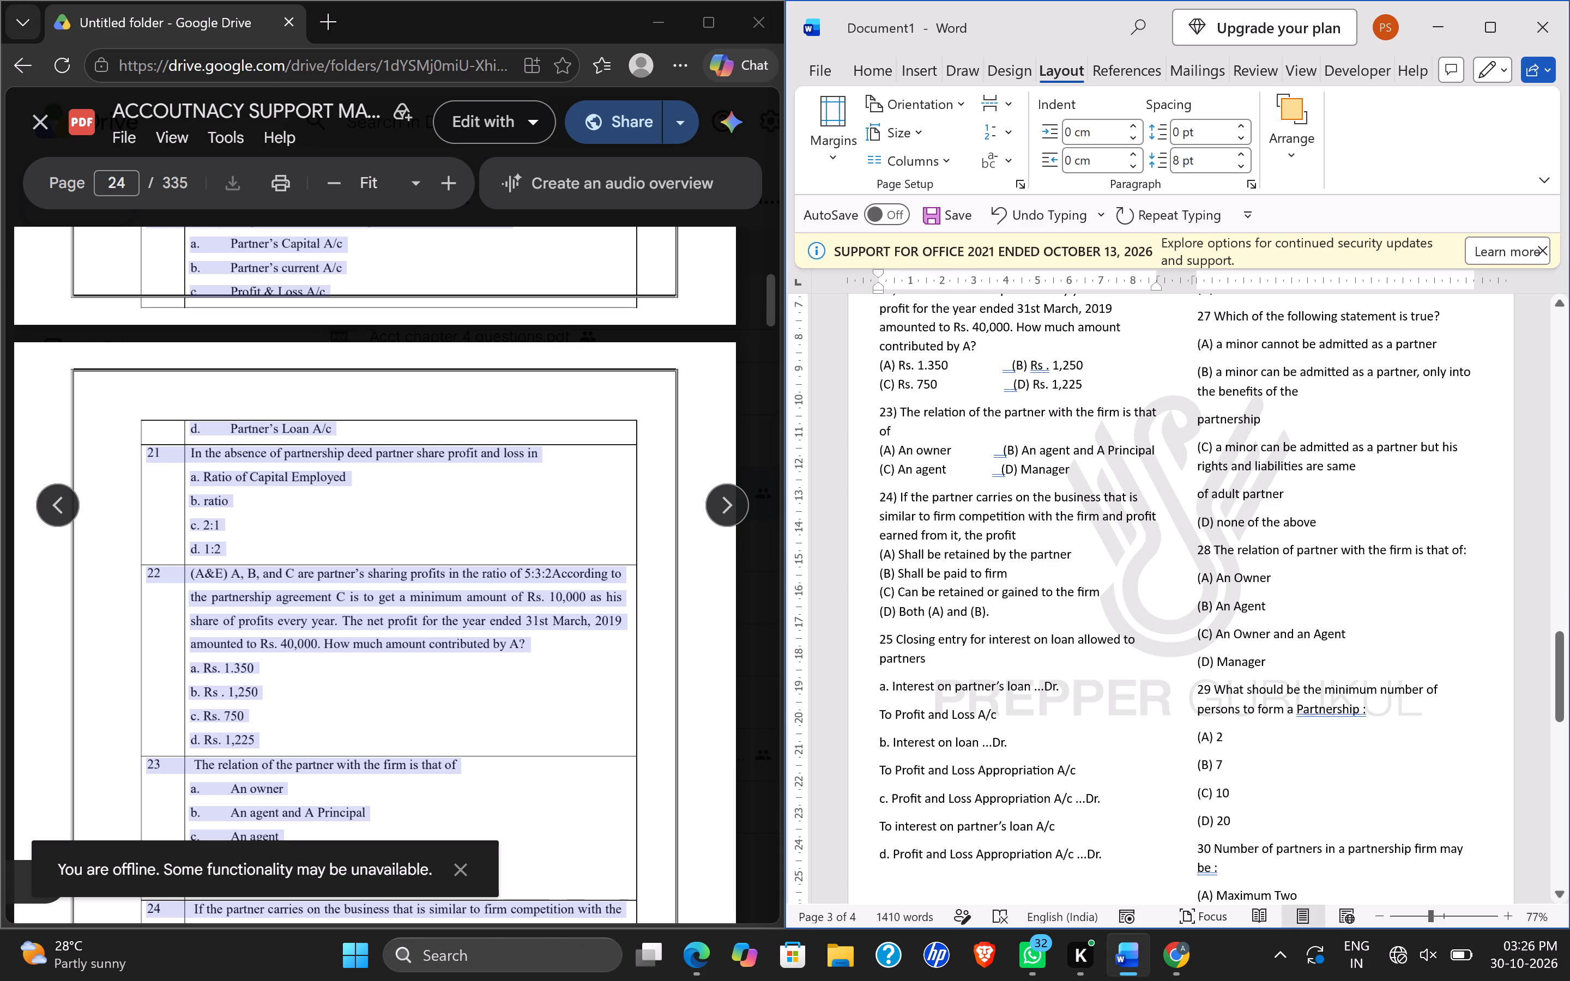
# Add a closing parenthesis to question 25's number so it reads "25)".
pyautogui.scroll(-1, 993, 579)
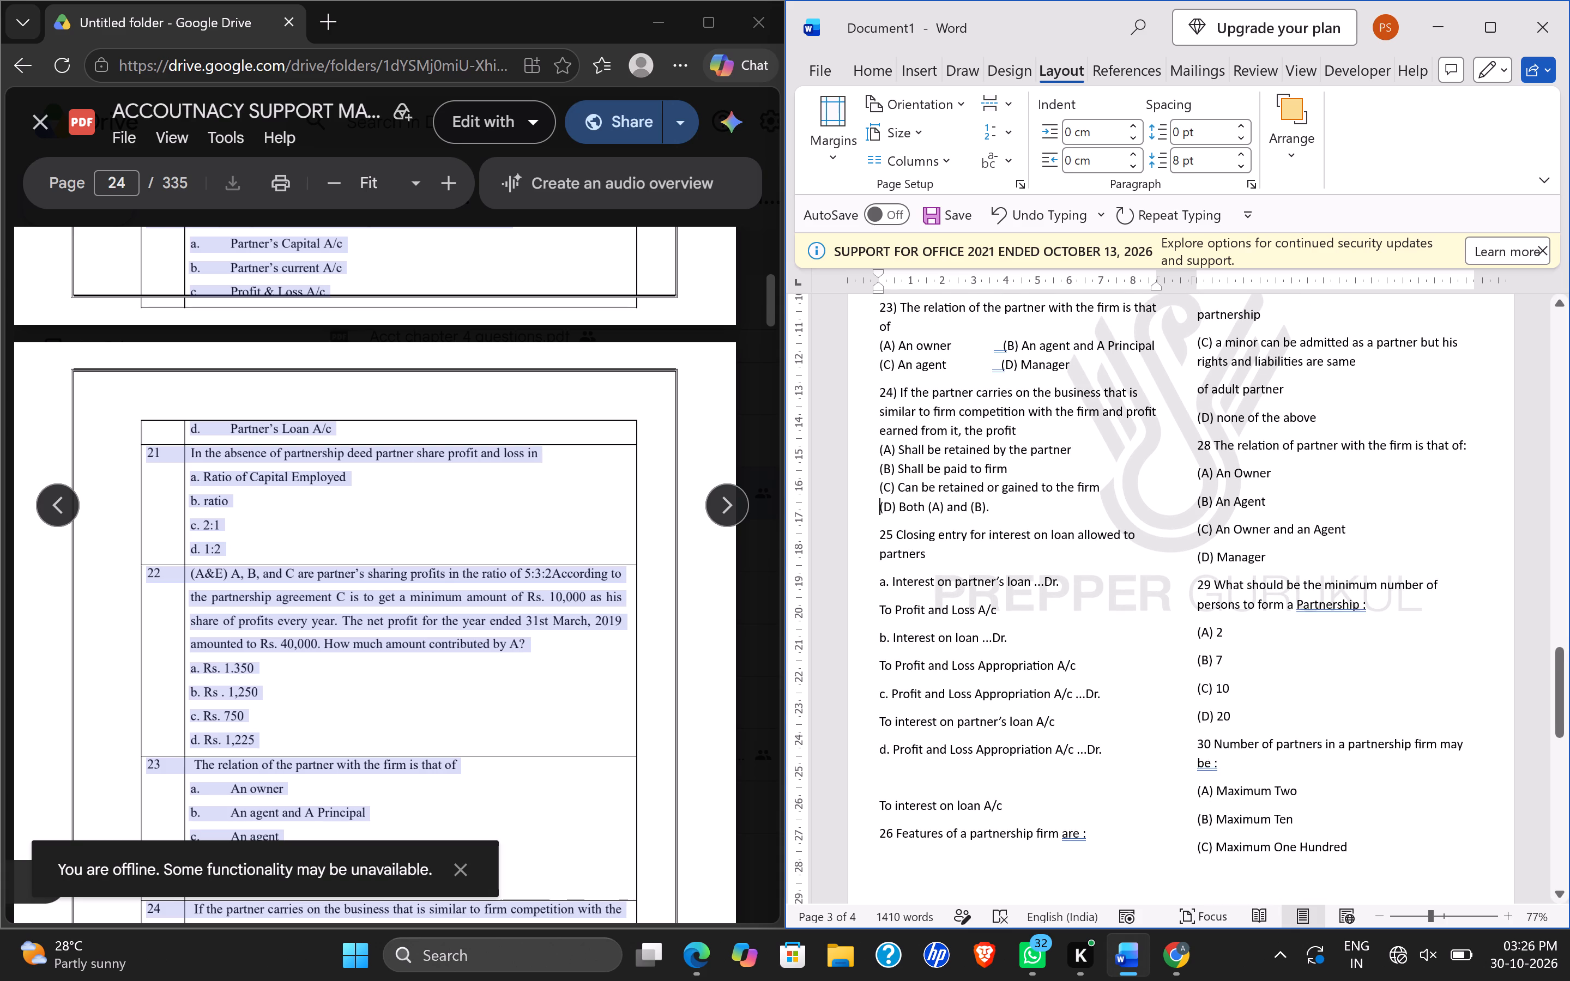
pyautogui.click(889, 540)
pyautogui.press('Right')
pyautogui.hotkey('shift', ')')
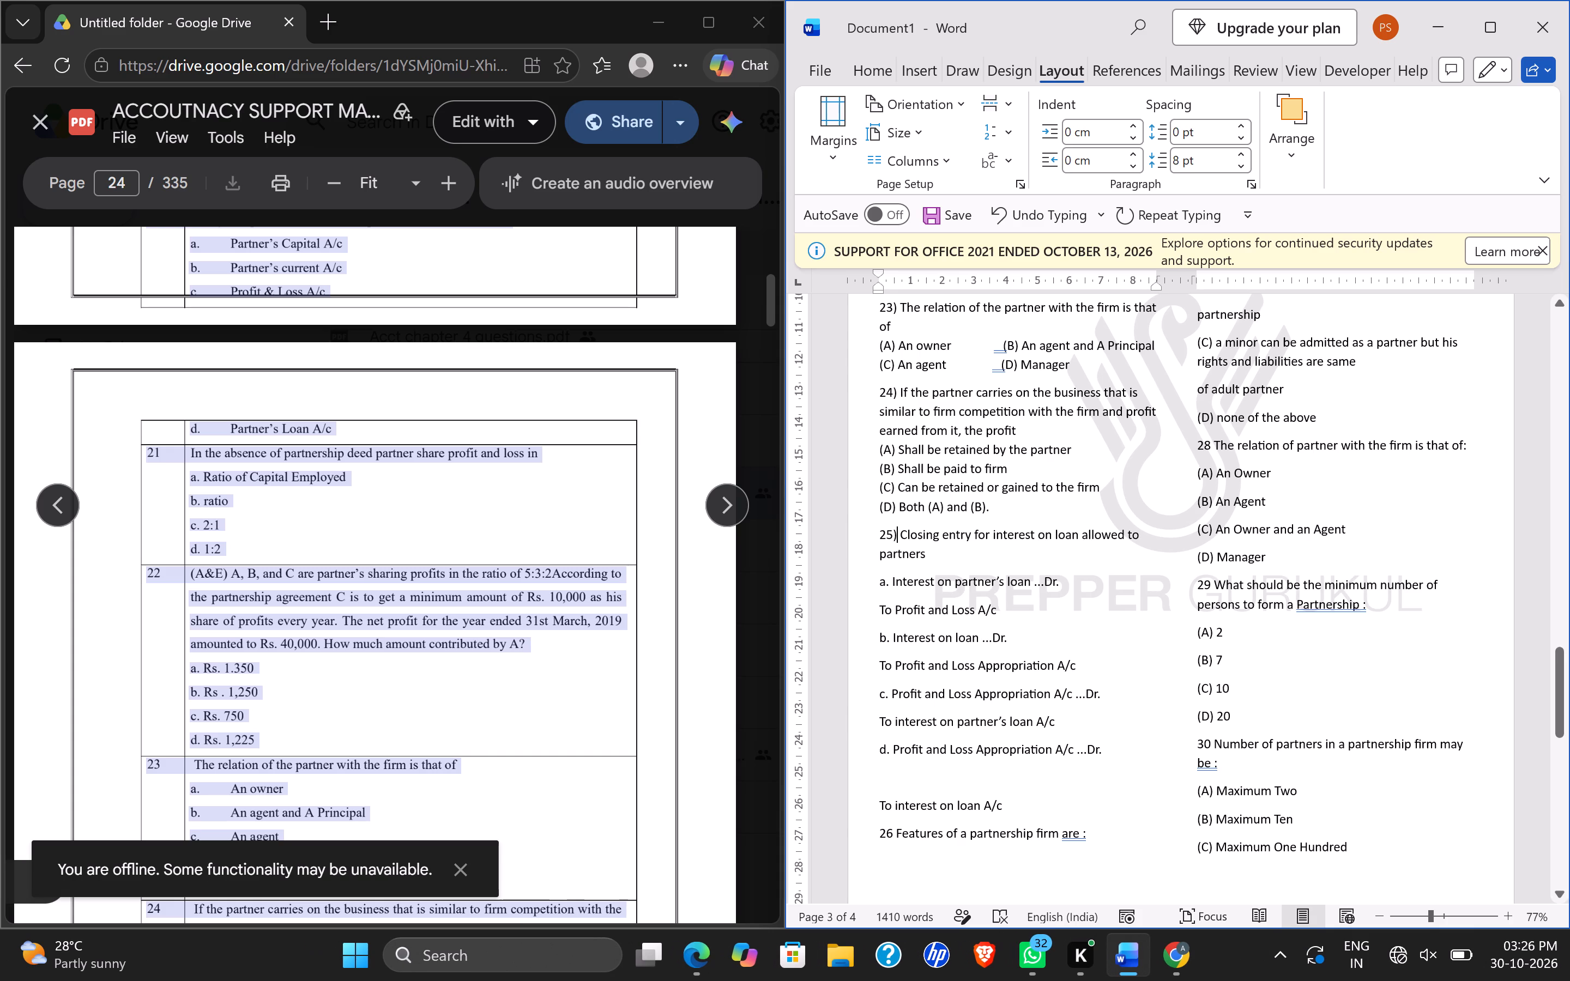
# Relabel question 25's option a, "Interest on partner's loan …Dr.", as (A).
pyautogui.click(891, 582)
pyautogui.press('BackSpace')
pyautogui.press('BackSpace')
pyautogui.press('BackSpace')
pyautogui.hotkey('shift', '(')
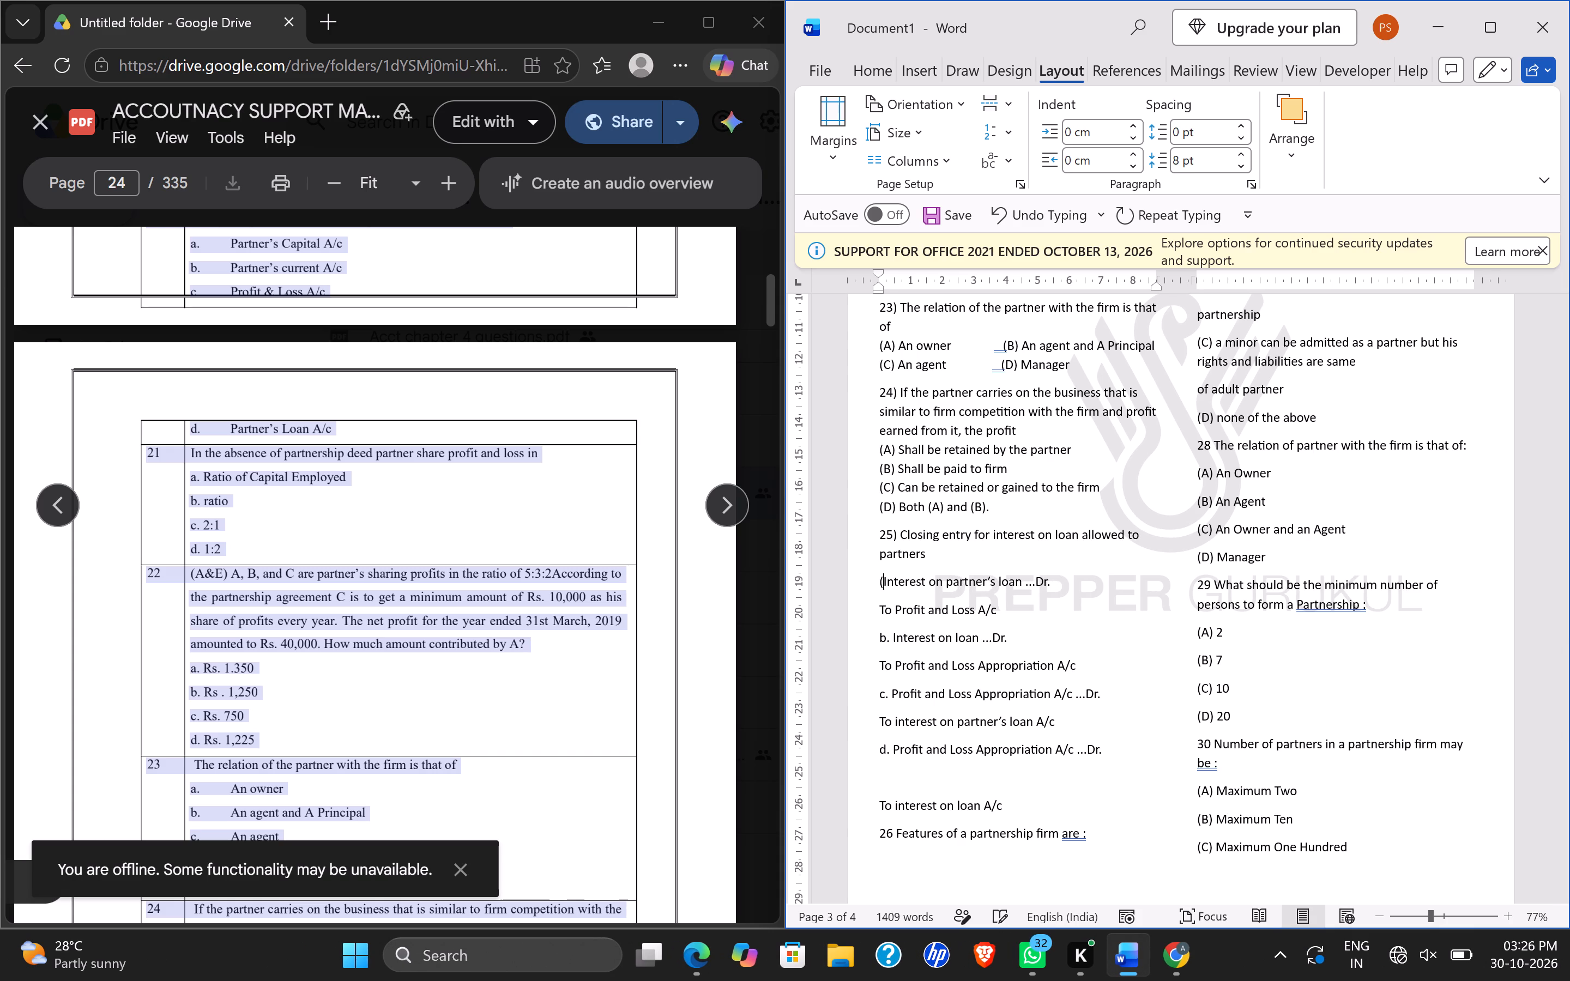
pyautogui.press('a')
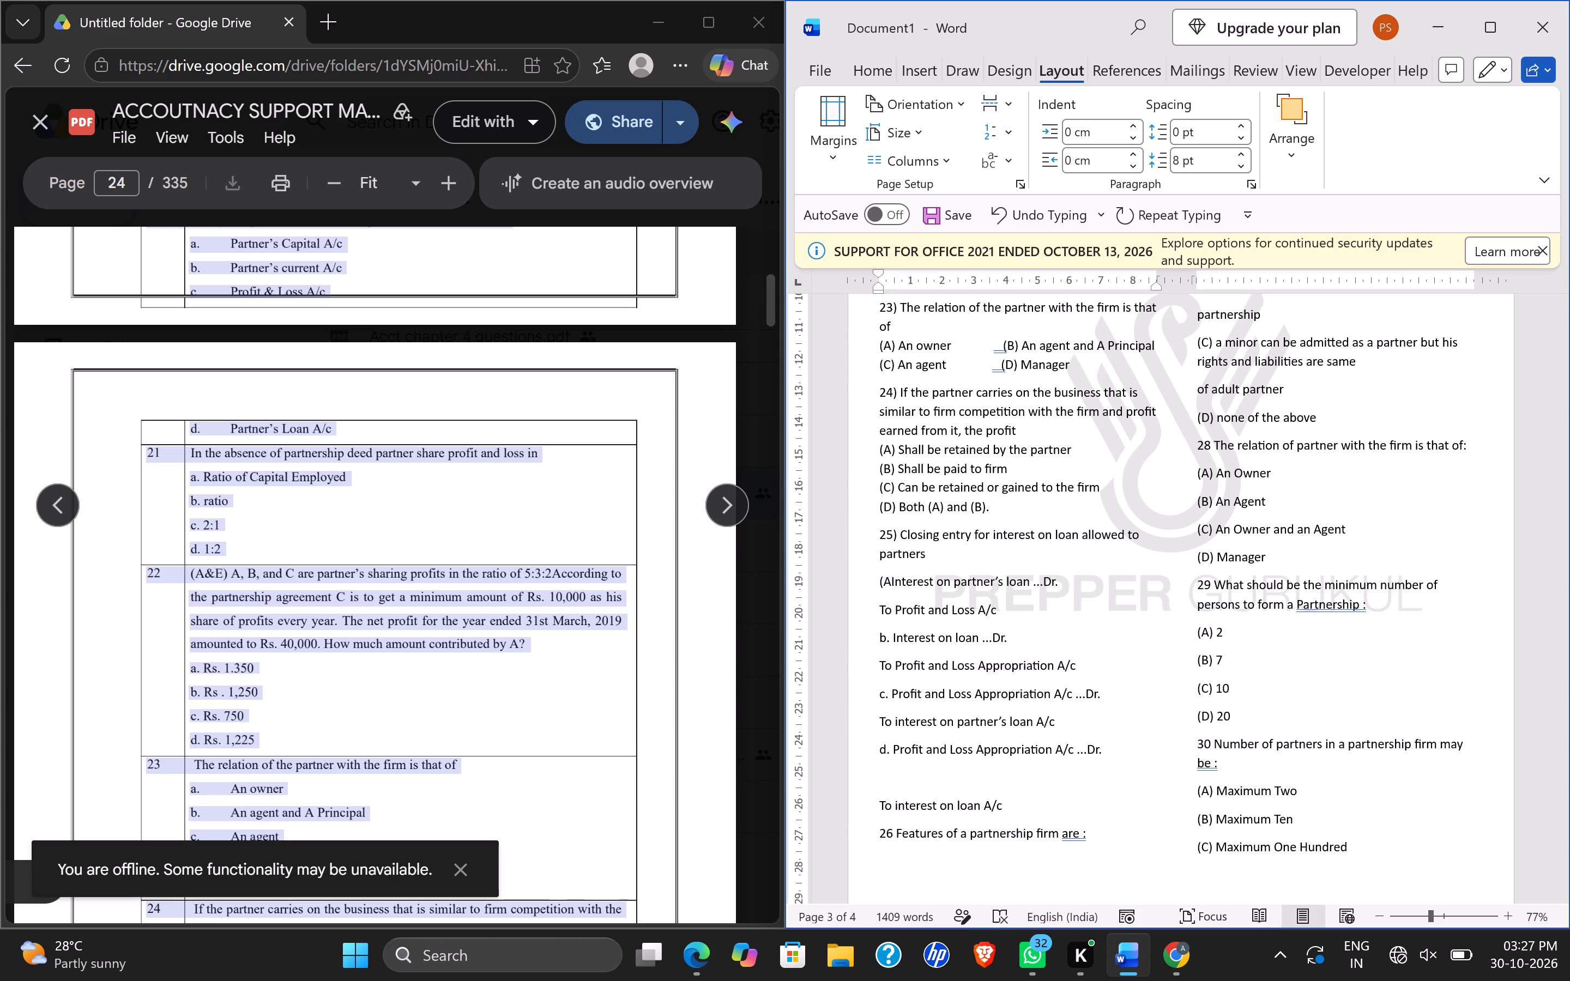
pyautogui.write(')')
pyautogui.press('space')
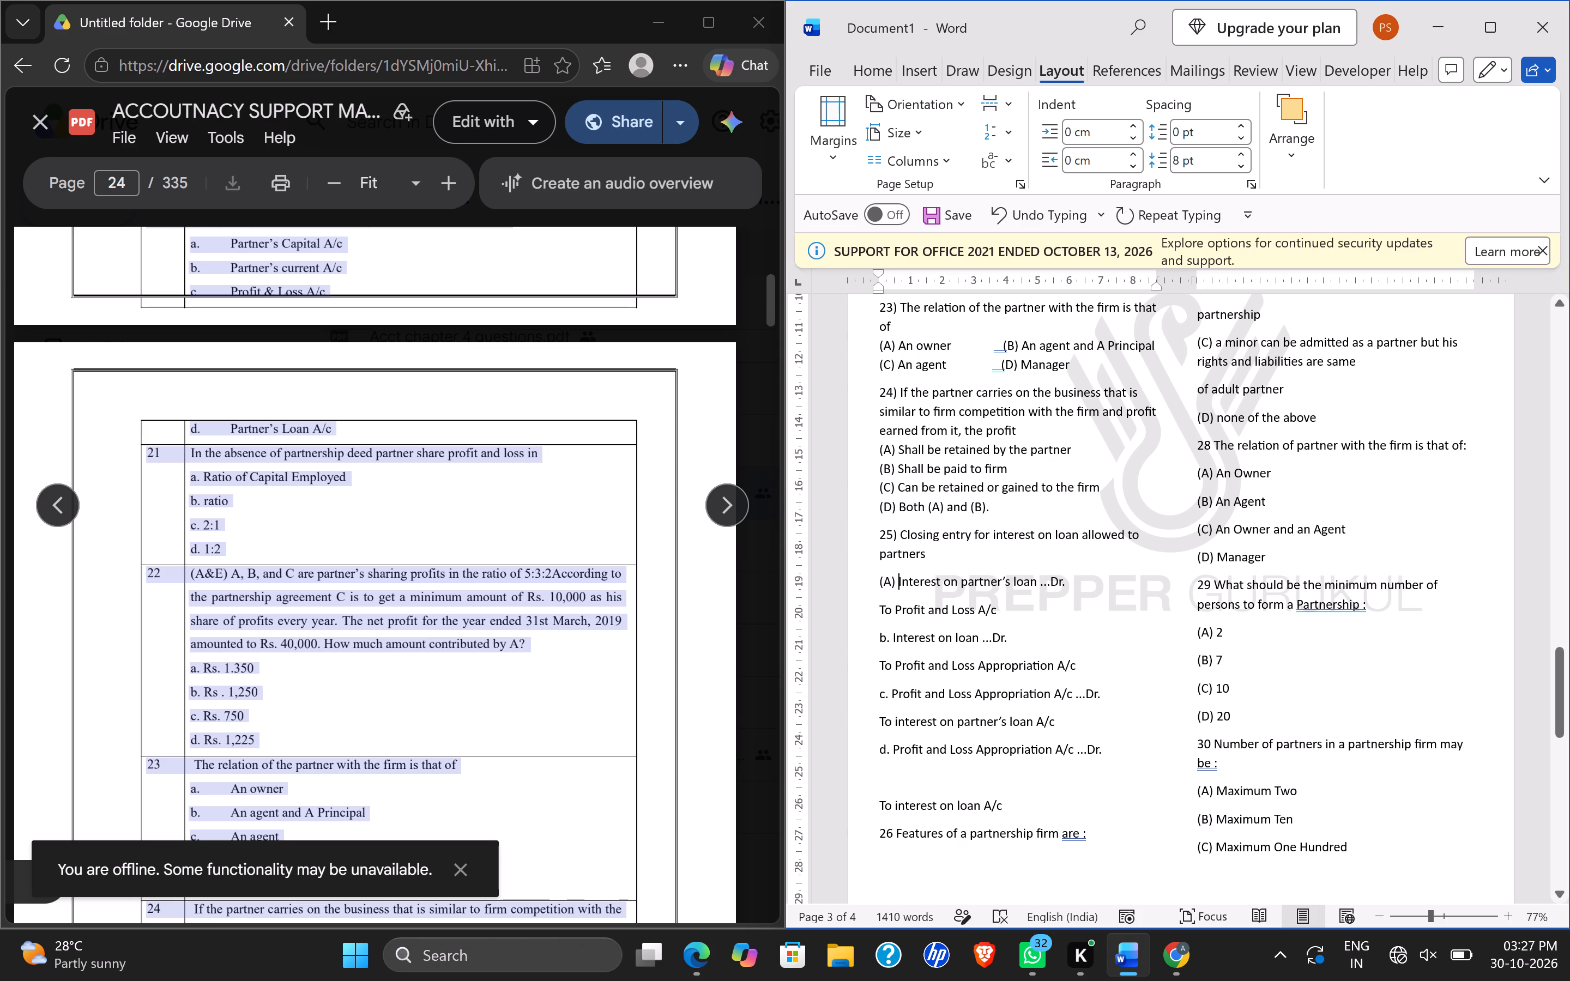
# Relabel question 25's option b, "Interest on loan …Dr.", as (B).
pyautogui.click(890, 616)
pyautogui.click(889, 635)
pyautogui.press('BackSpace')
pyautogui.press('BackSpace')
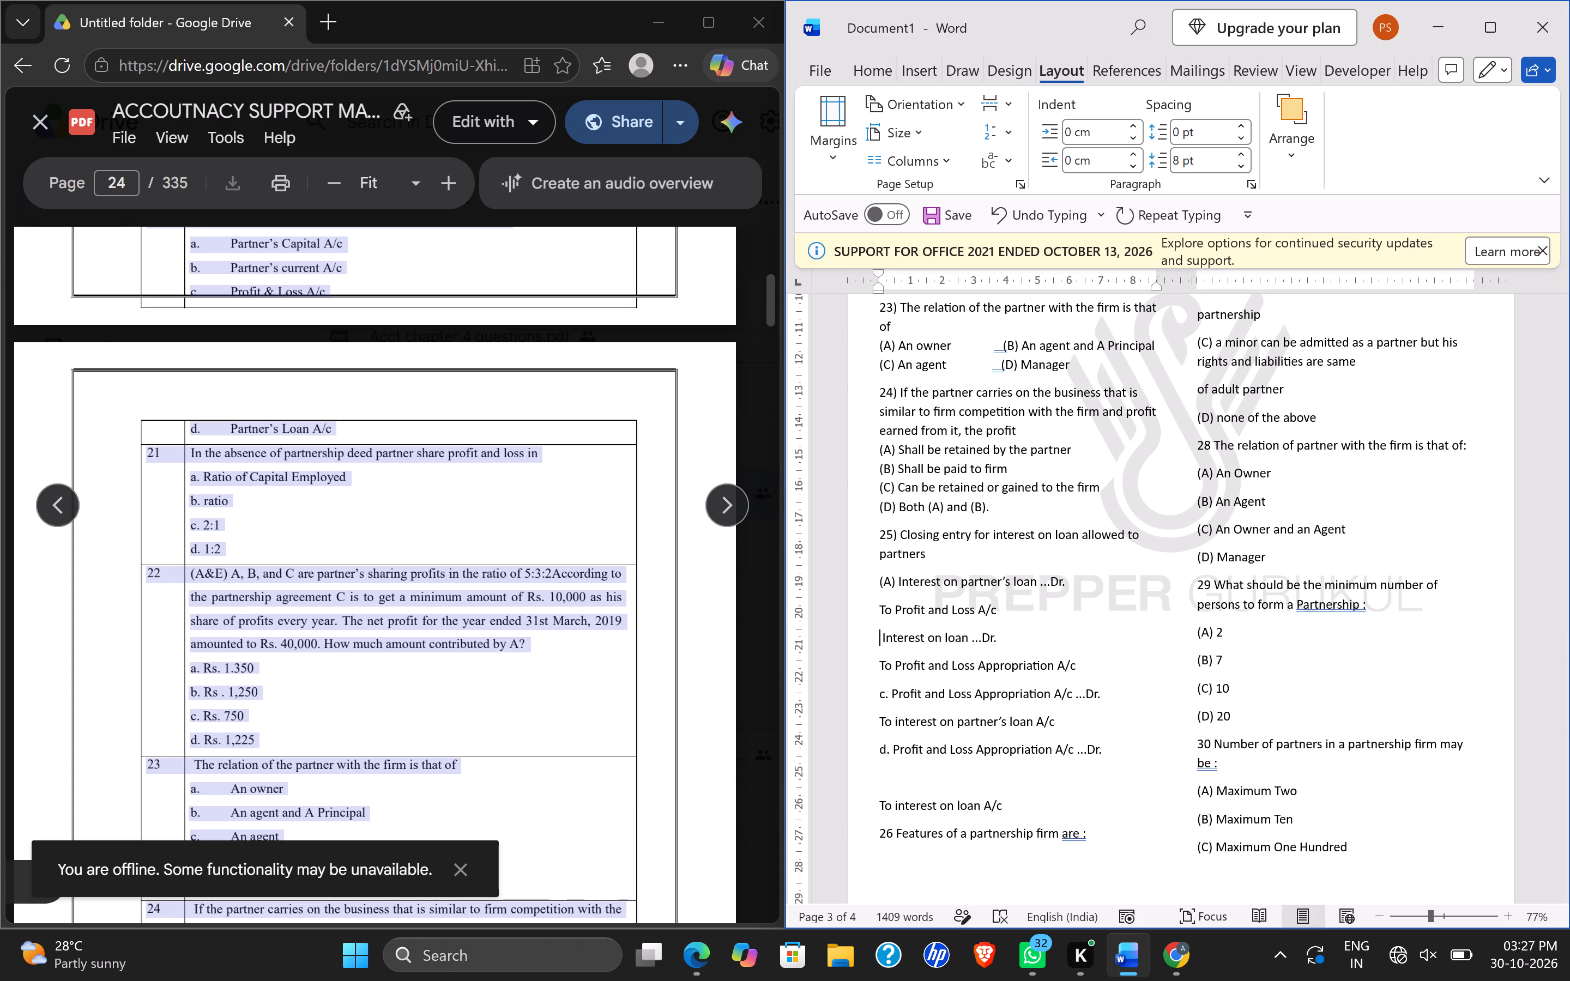
pyautogui.hotkey('shift', '(')
pyautogui.press('b')
pyautogui.hotkey('shift', ')')
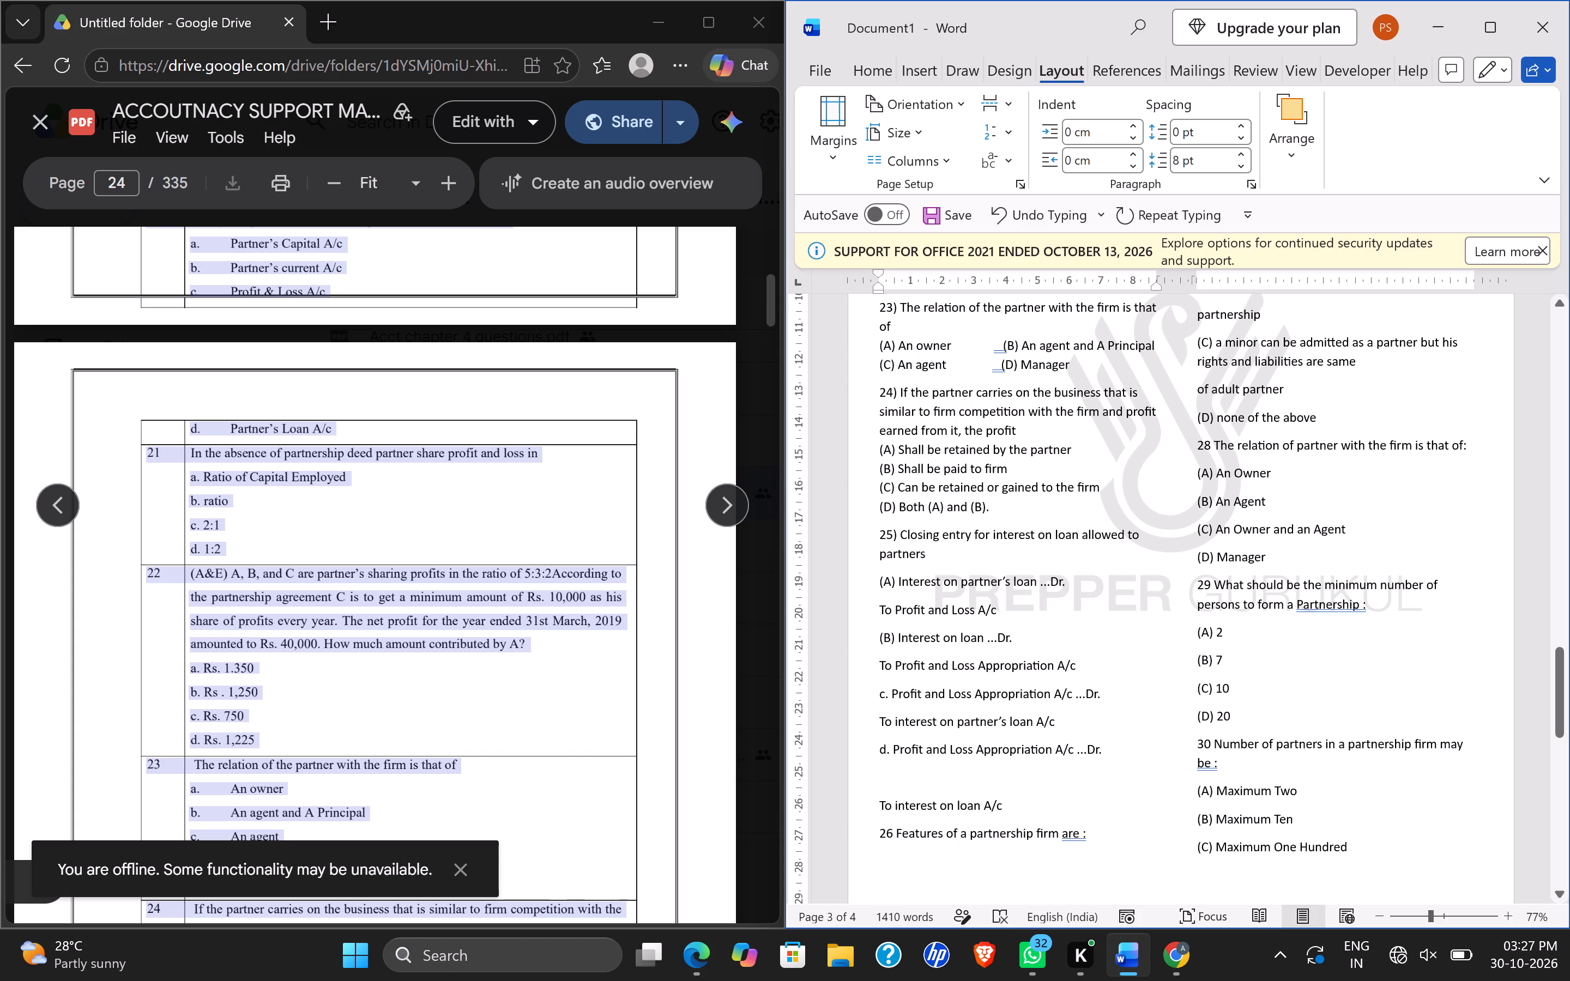
# Relabel question 25's option c, "Profit and Loss Appropriation A/c …Dr.", as (C), keeping it as plain text rather than a © symbol.
pyautogui.click(890, 693)
pyautogui.press('BackSpace')
pyautogui.press('BackSpace')
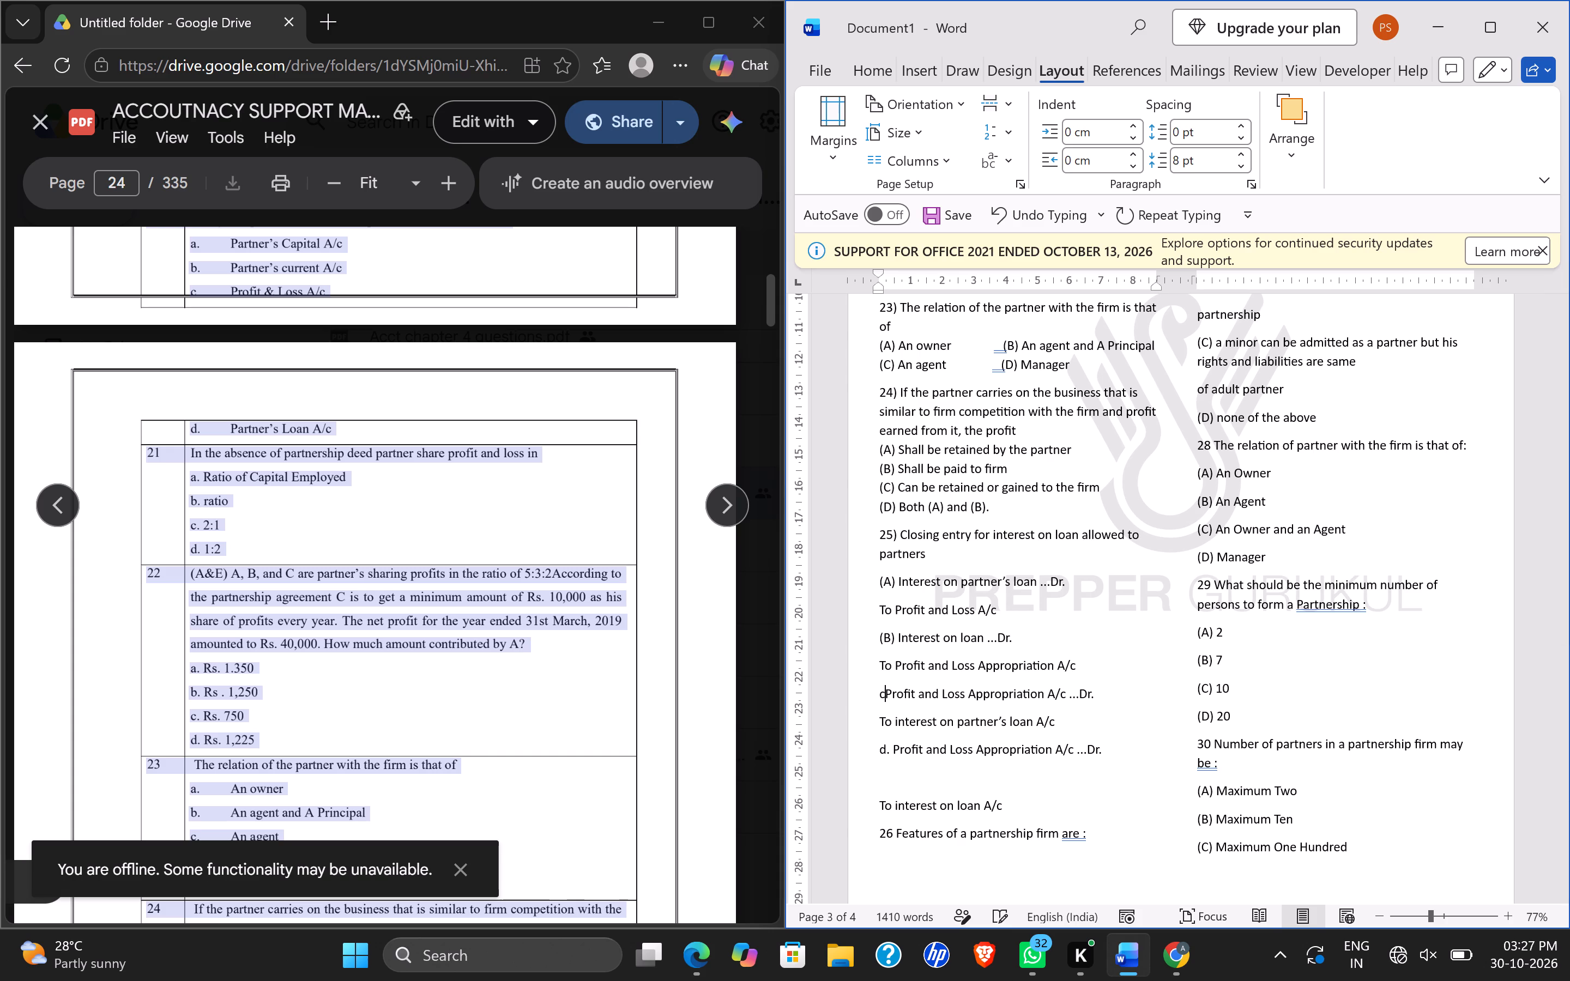
pyautogui.press('BackSpace')
pyautogui.hotkey('shift', '(')
pyautogui.press('c')
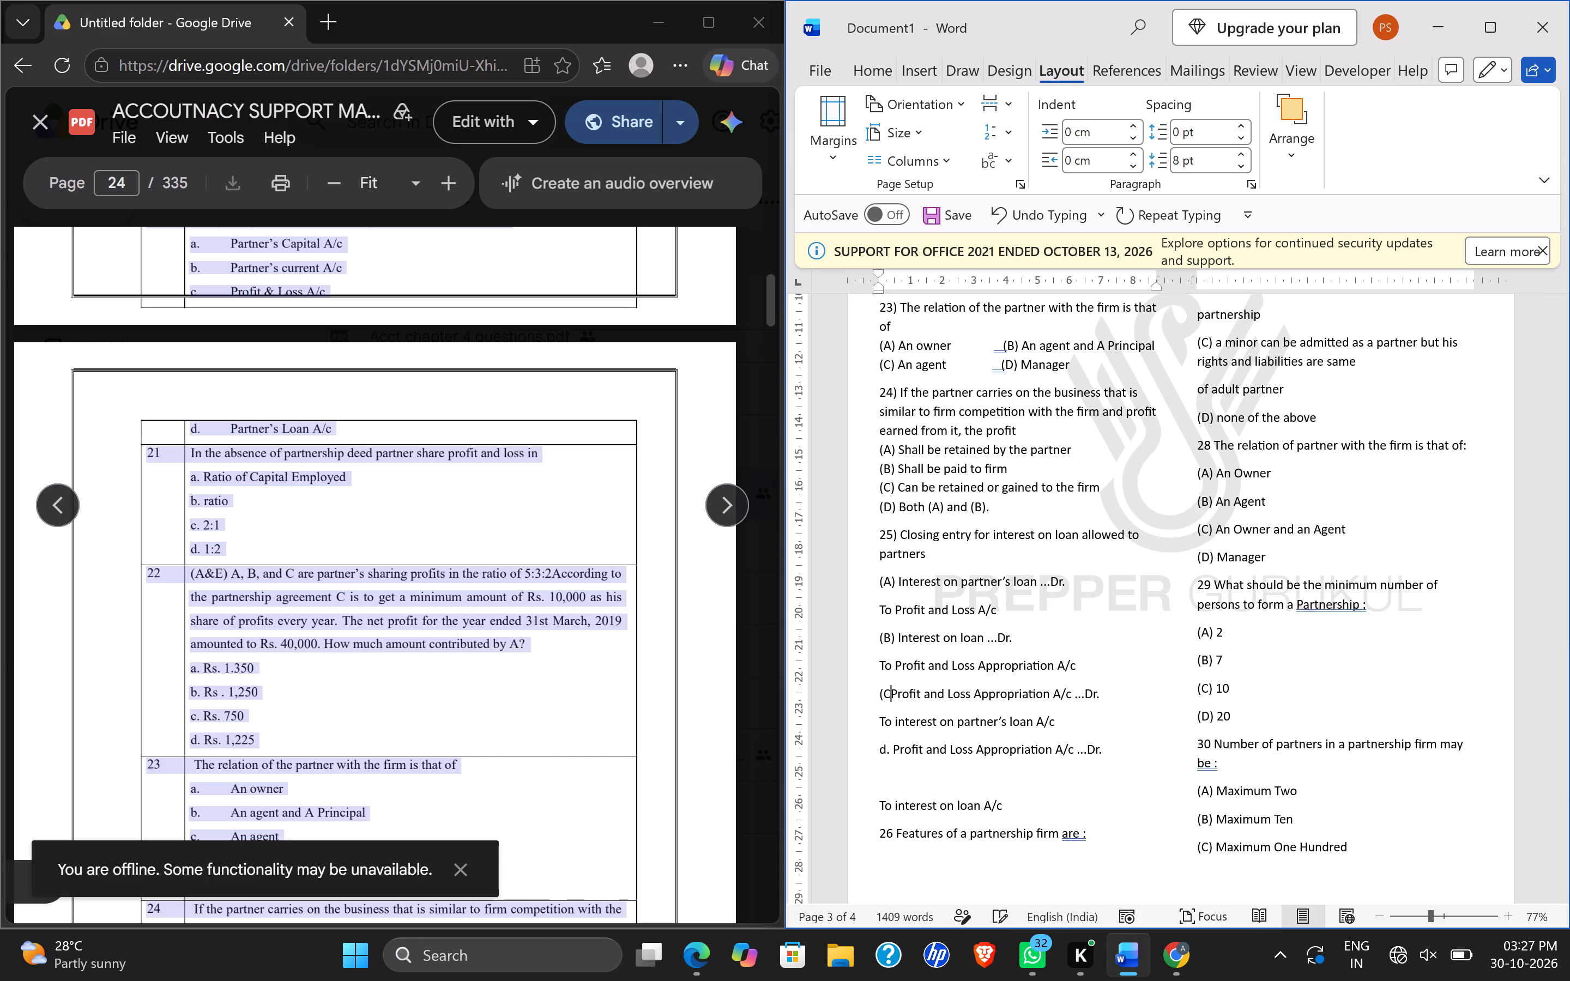
pyautogui.hotkey('shift', ')')
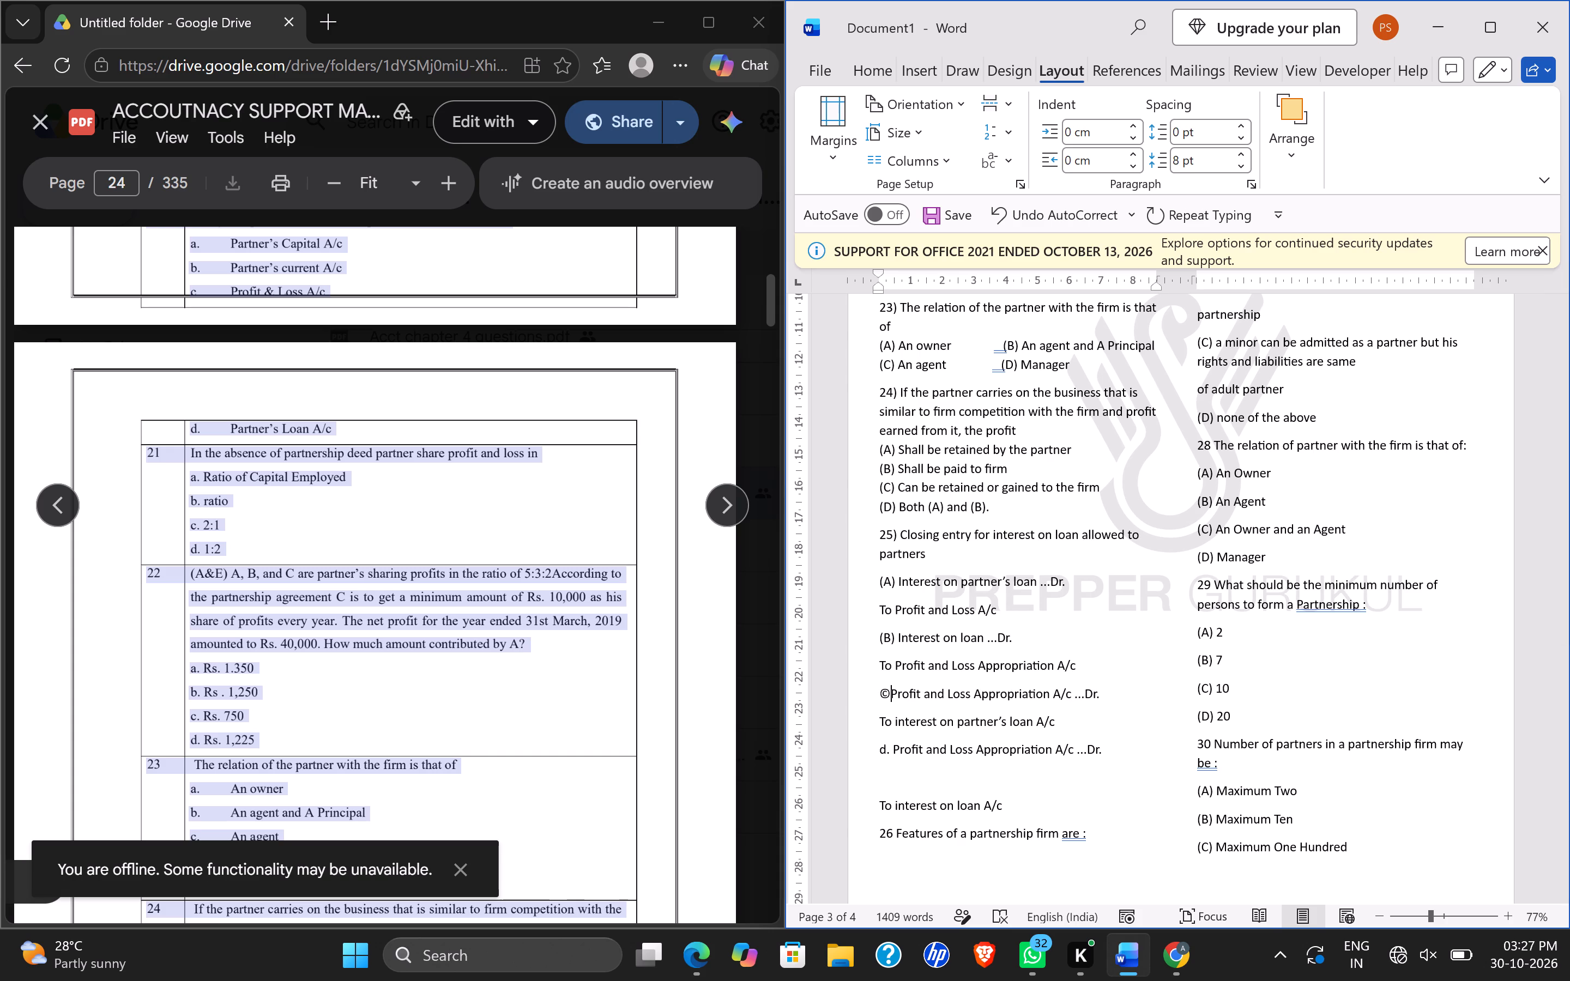
pyautogui.press('BackSpace')
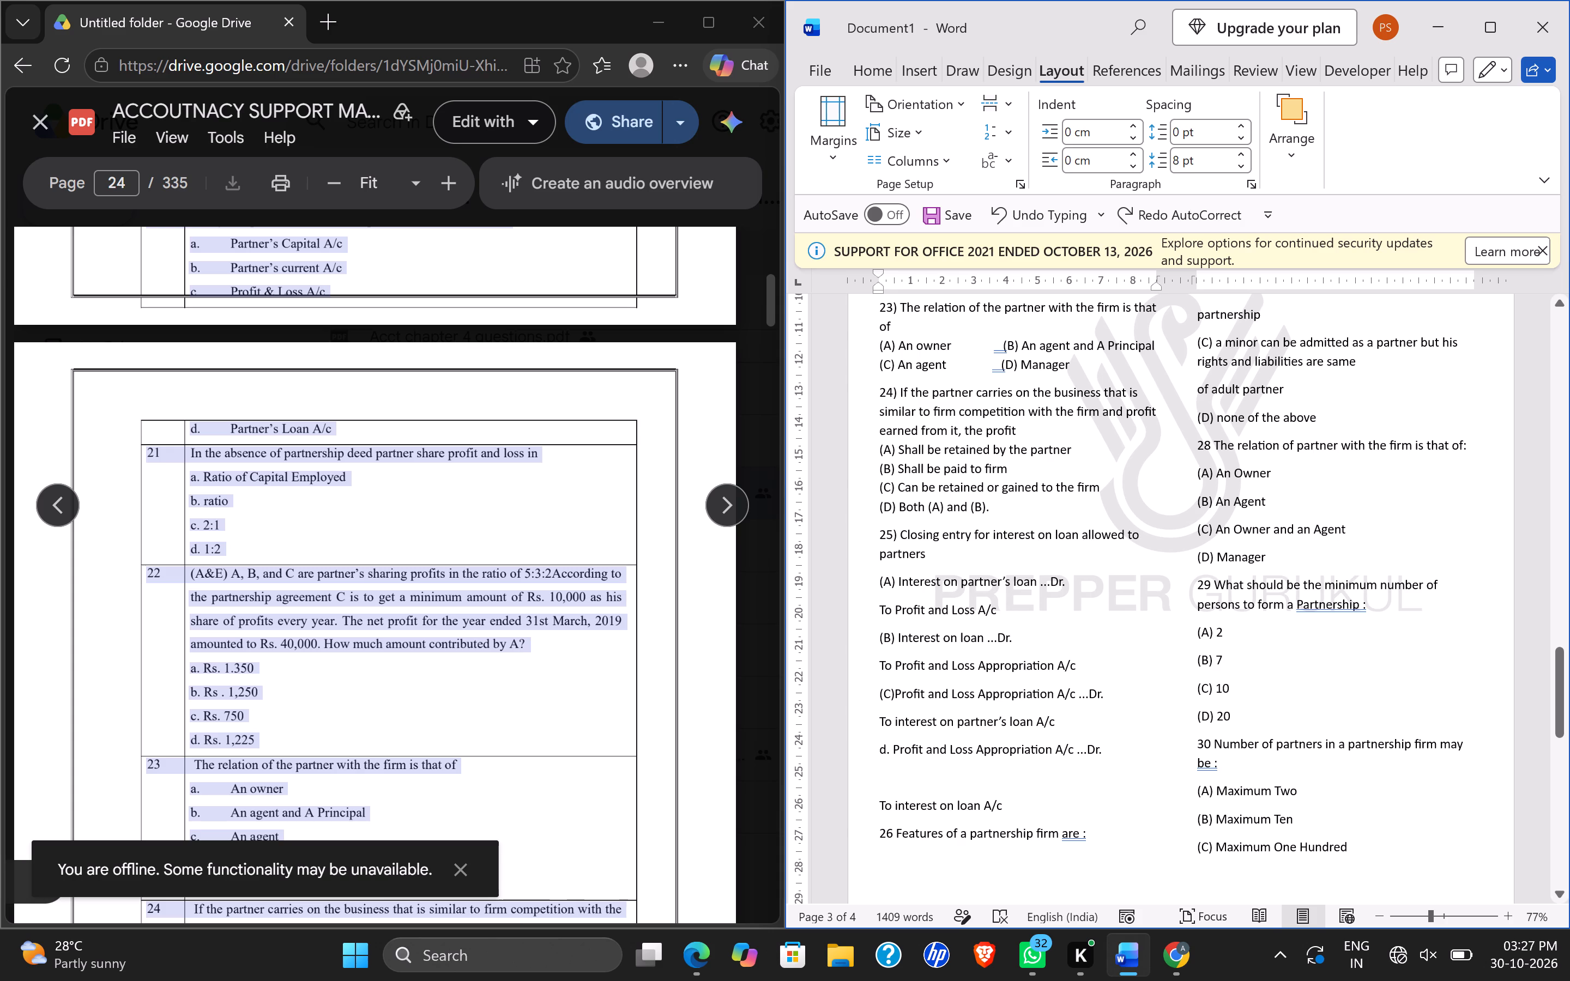
# Relabel question 25's option d, "Profit and Loss Appropriation A/c …Dr.", as (D).
pyautogui.click(888, 750)
pyautogui.press('BackSpace')
pyautogui.press('BackSpace')
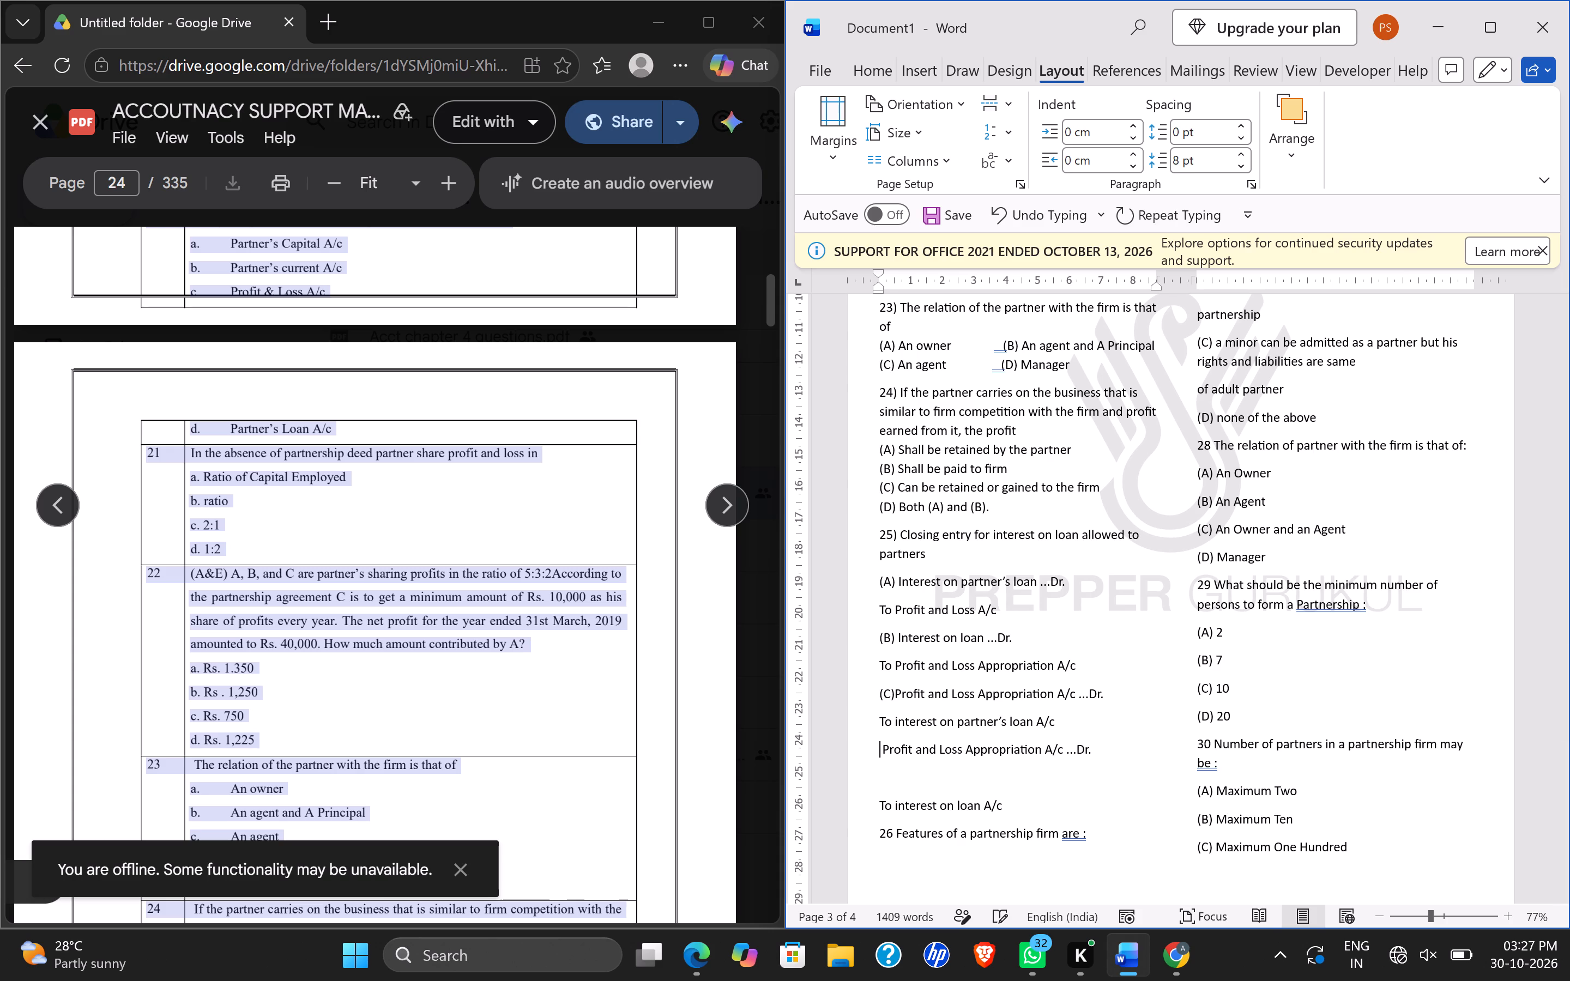
pyautogui.hotkey('shift', '(')
pyautogui.press('d')
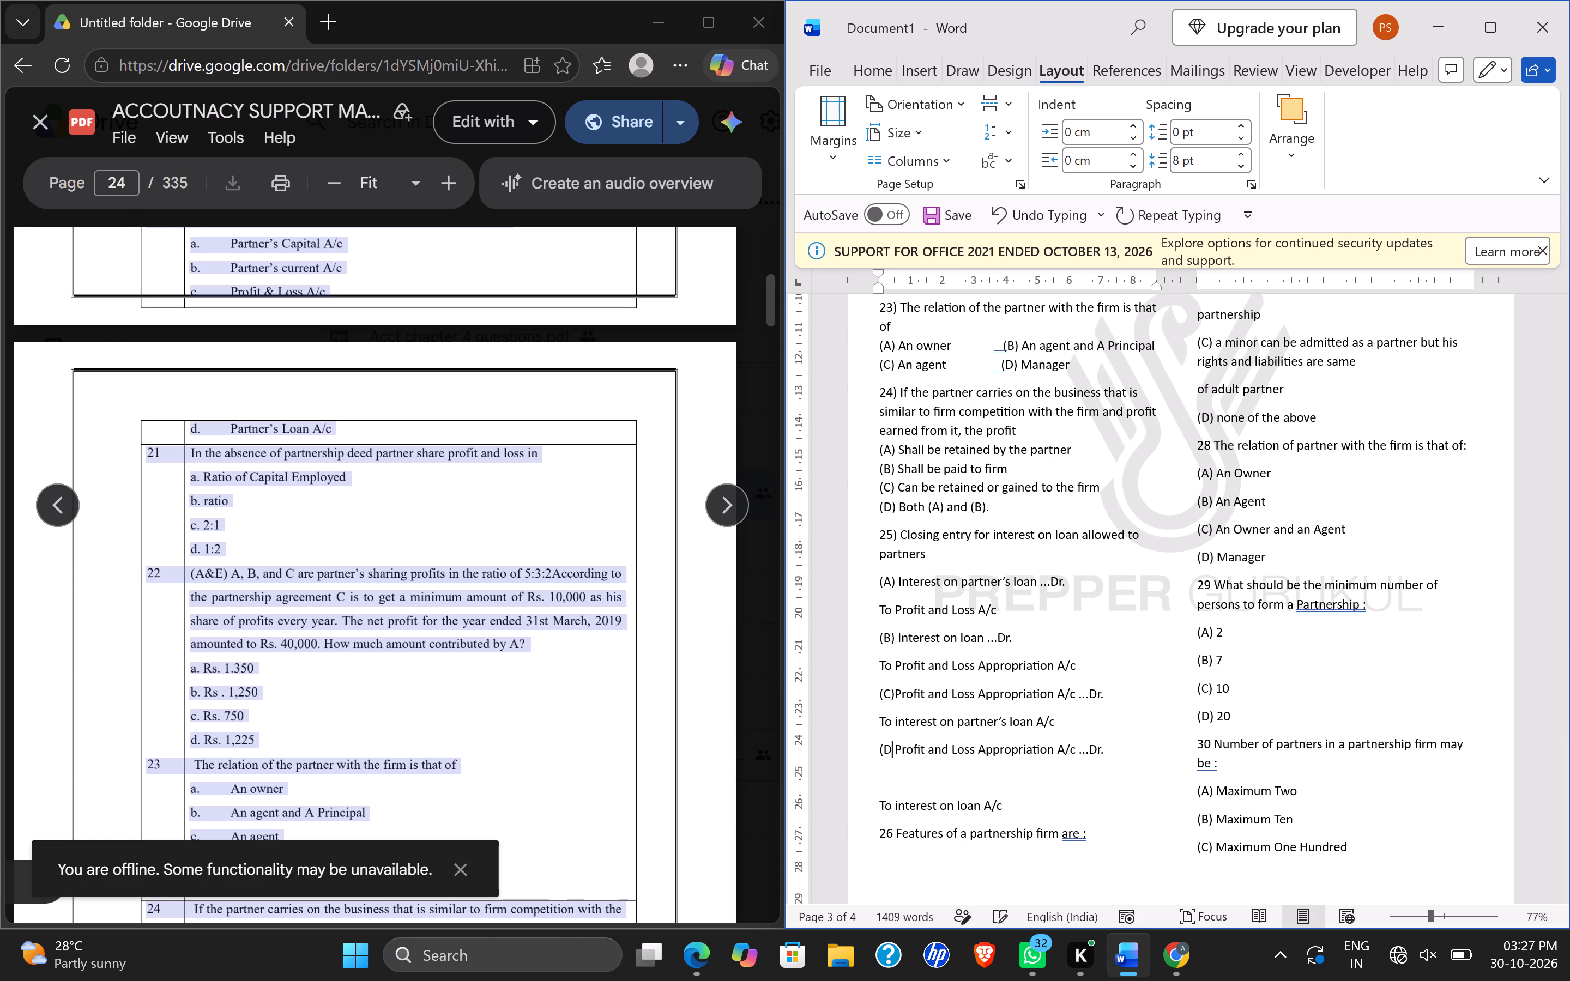
pyautogui.hotkey('shift', ')')
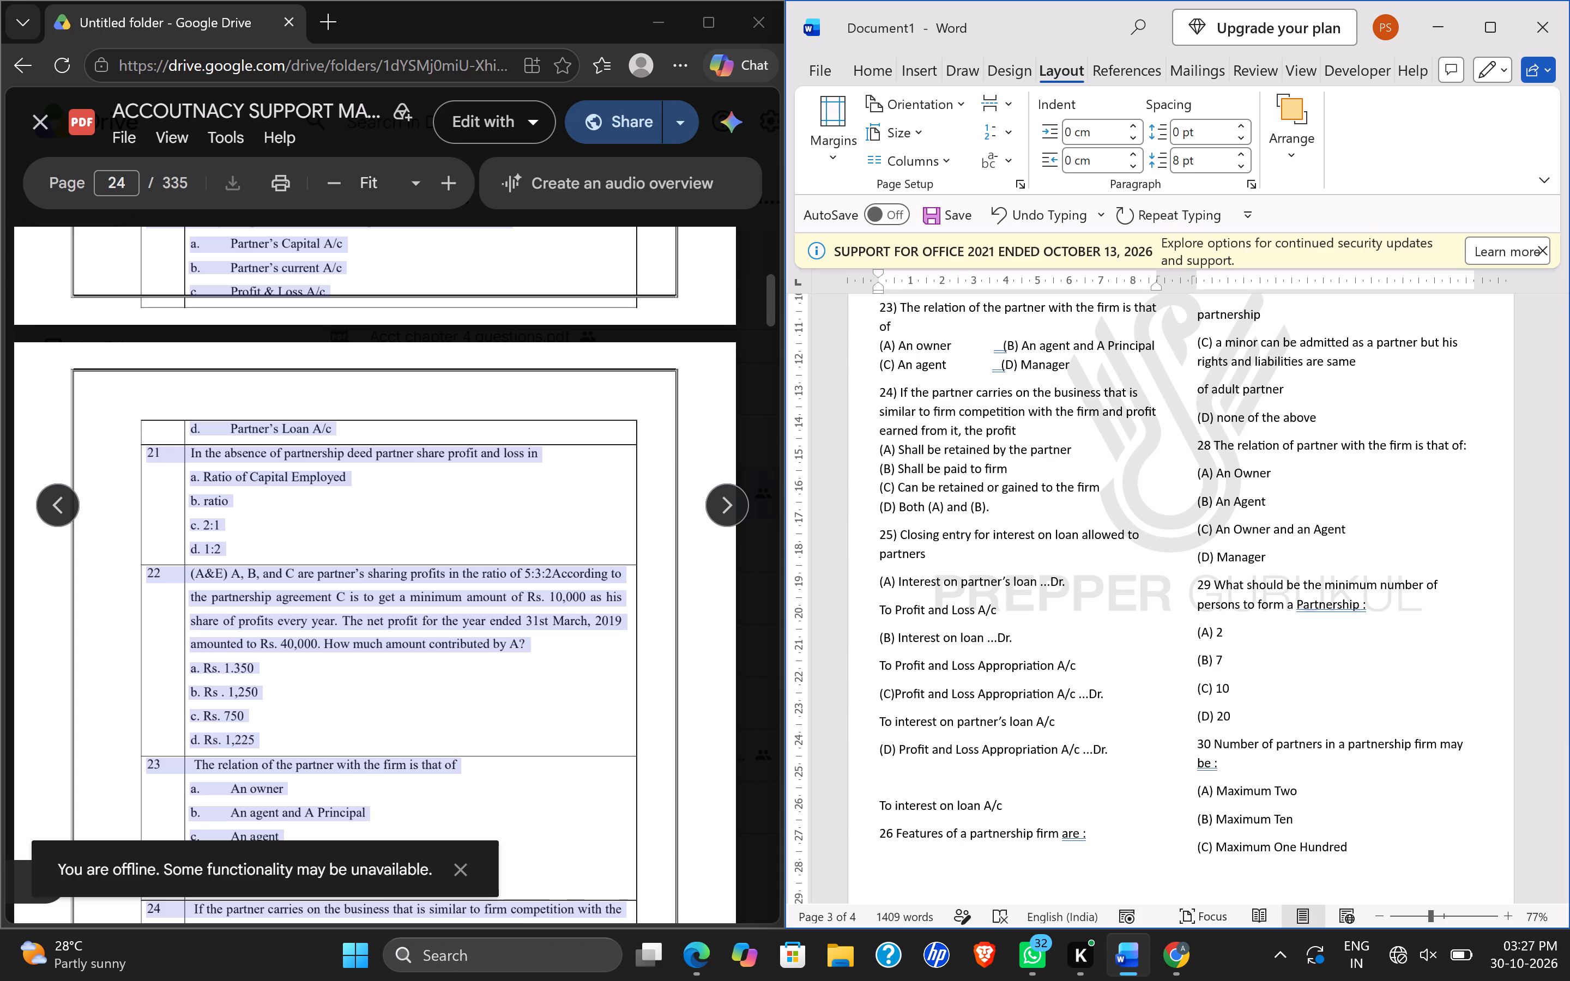
# Remove the empty paragraph between question 25's option (D) and its "To interest on loan A/c" line.
pyautogui.click(892, 795)
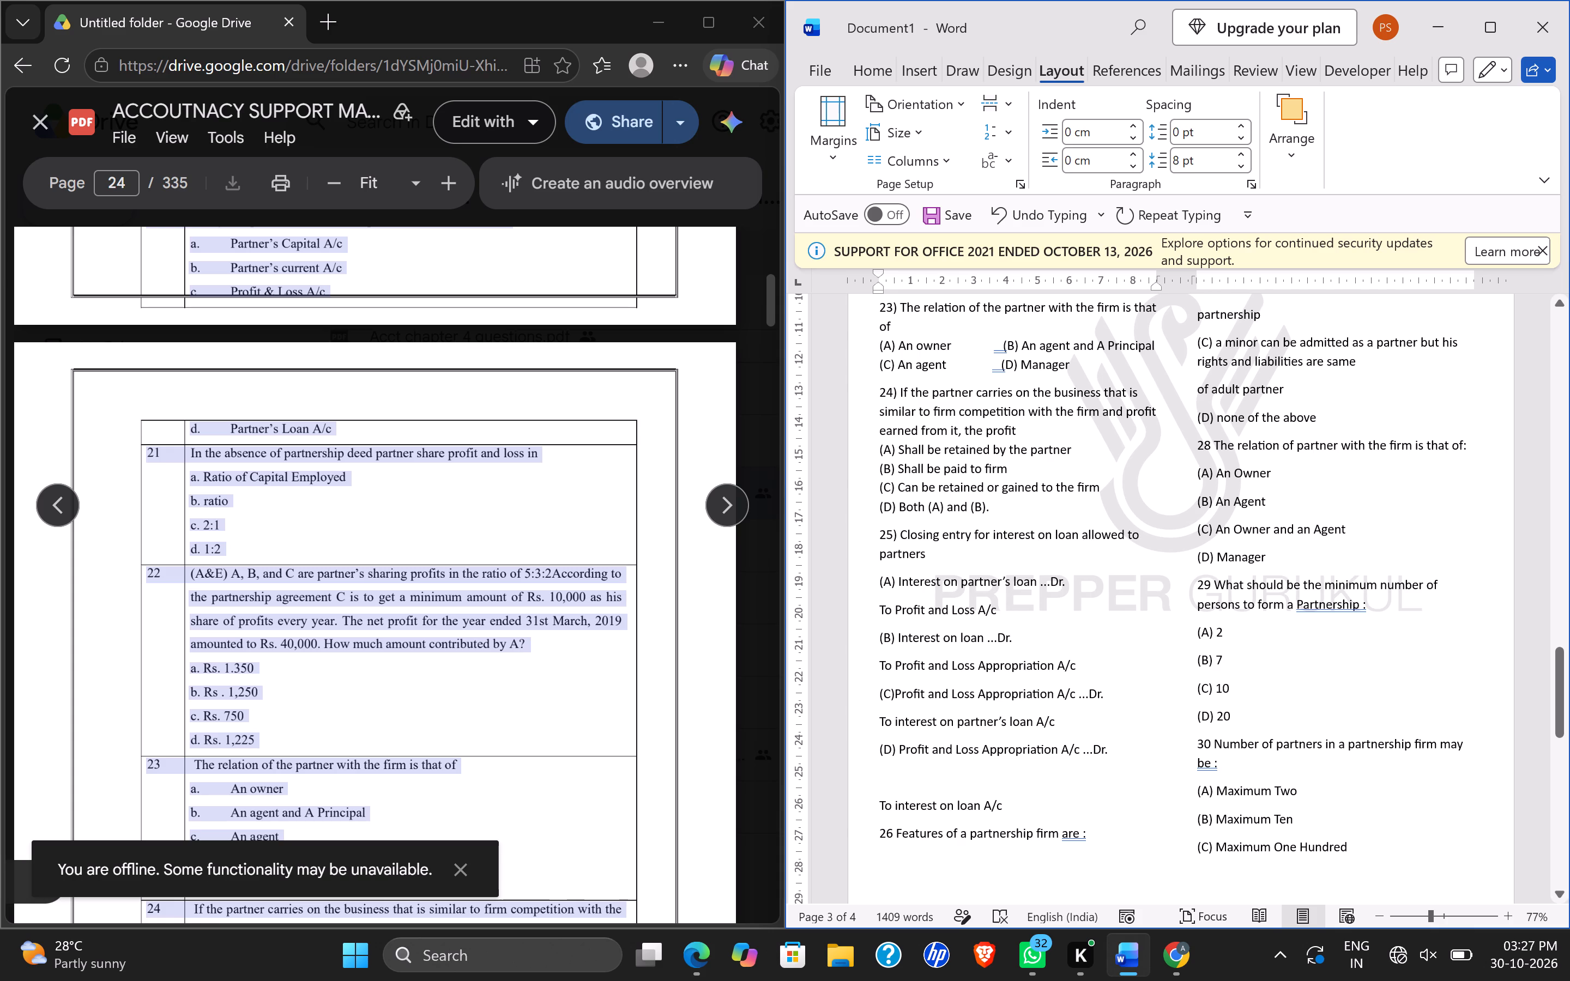
pyautogui.press('BackSpace')
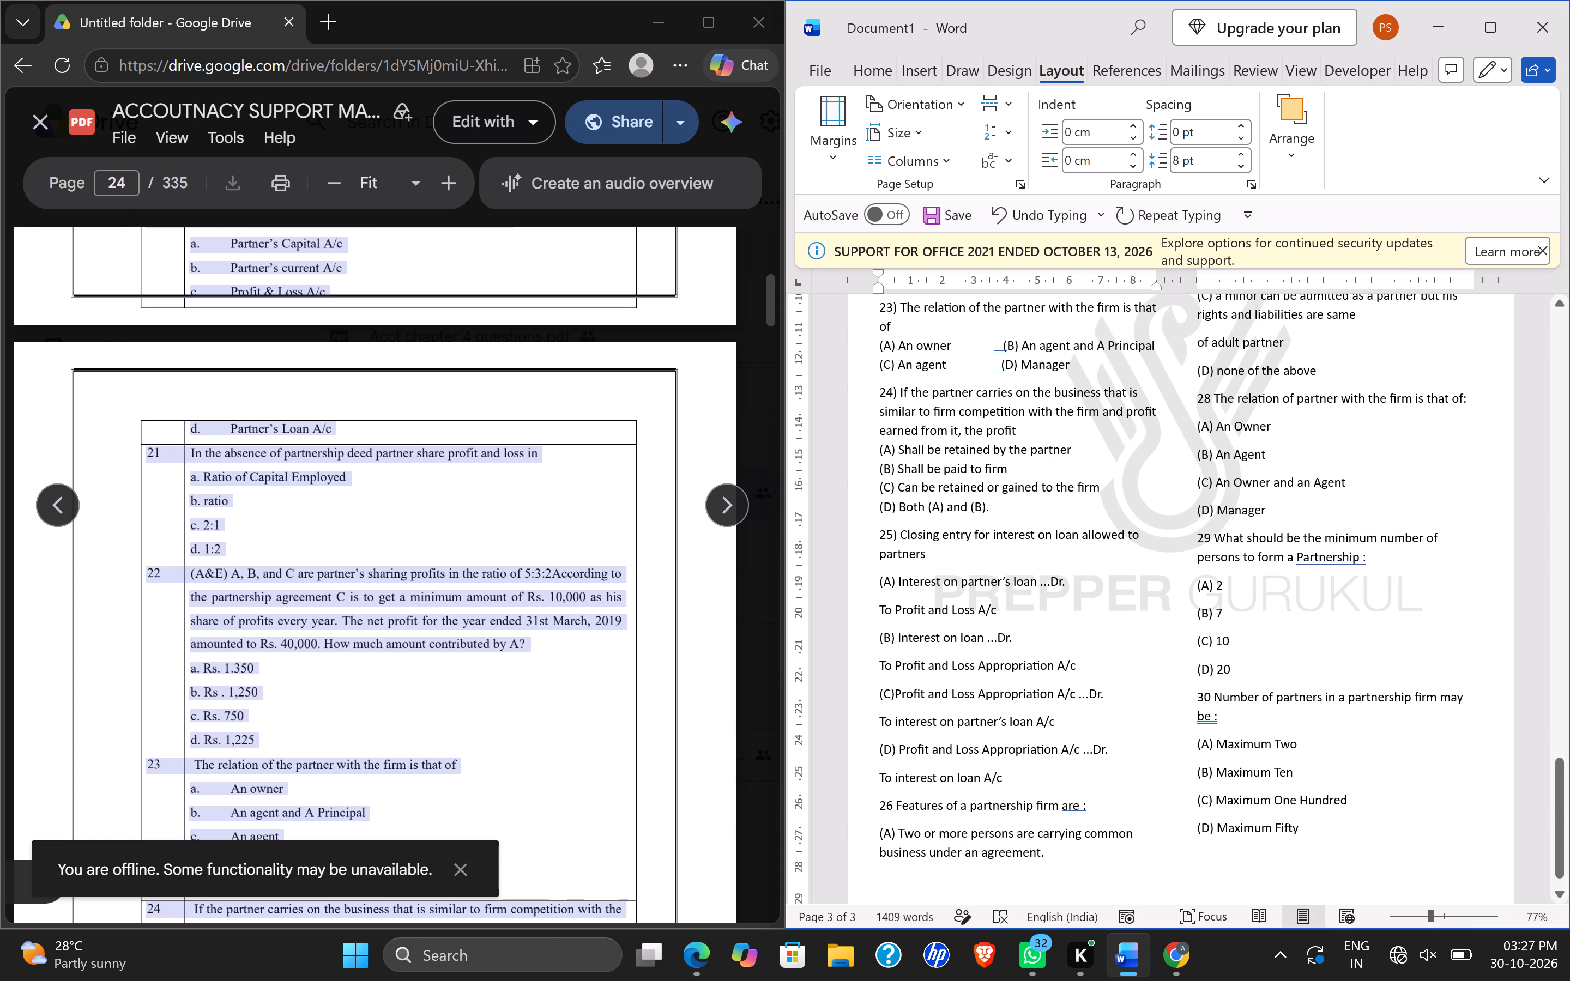
# Replace the paragraph breaks before question 25's option (A) and before each option's "To …" credit line with line breaks.
pyautogui.click(879, 593)
pyautogui.press('BackSpace')
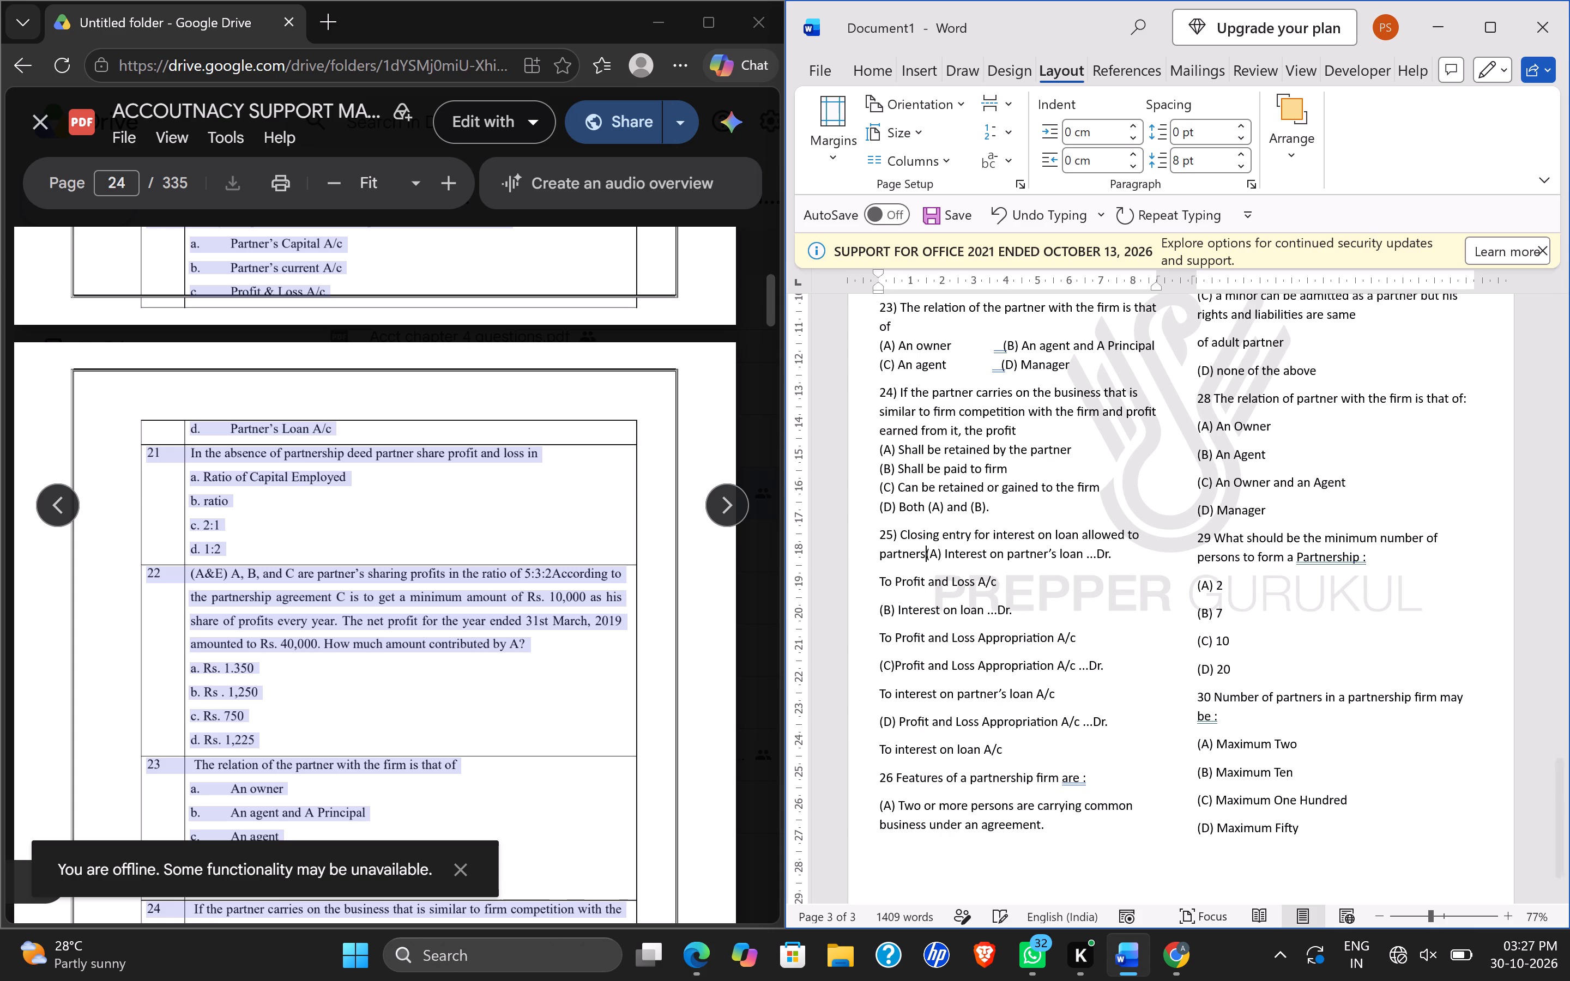
pyautogui.hotkey('shift', 'Return')
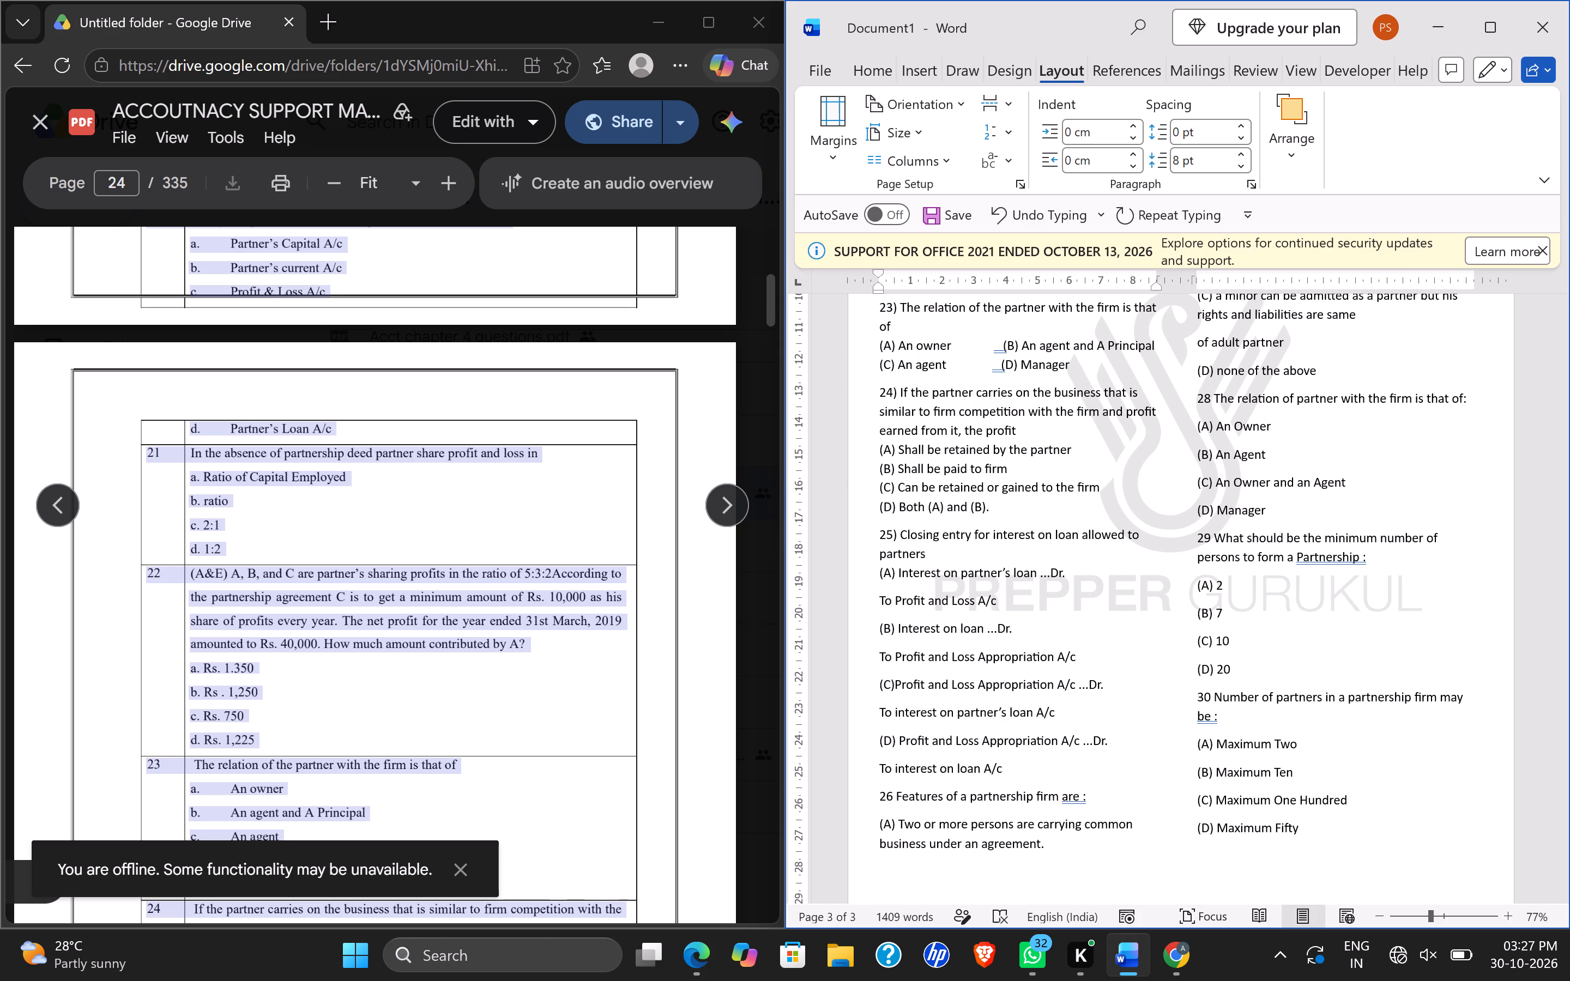
pyautogui.click(879, 608)
pyautogui.press('BackSpace')
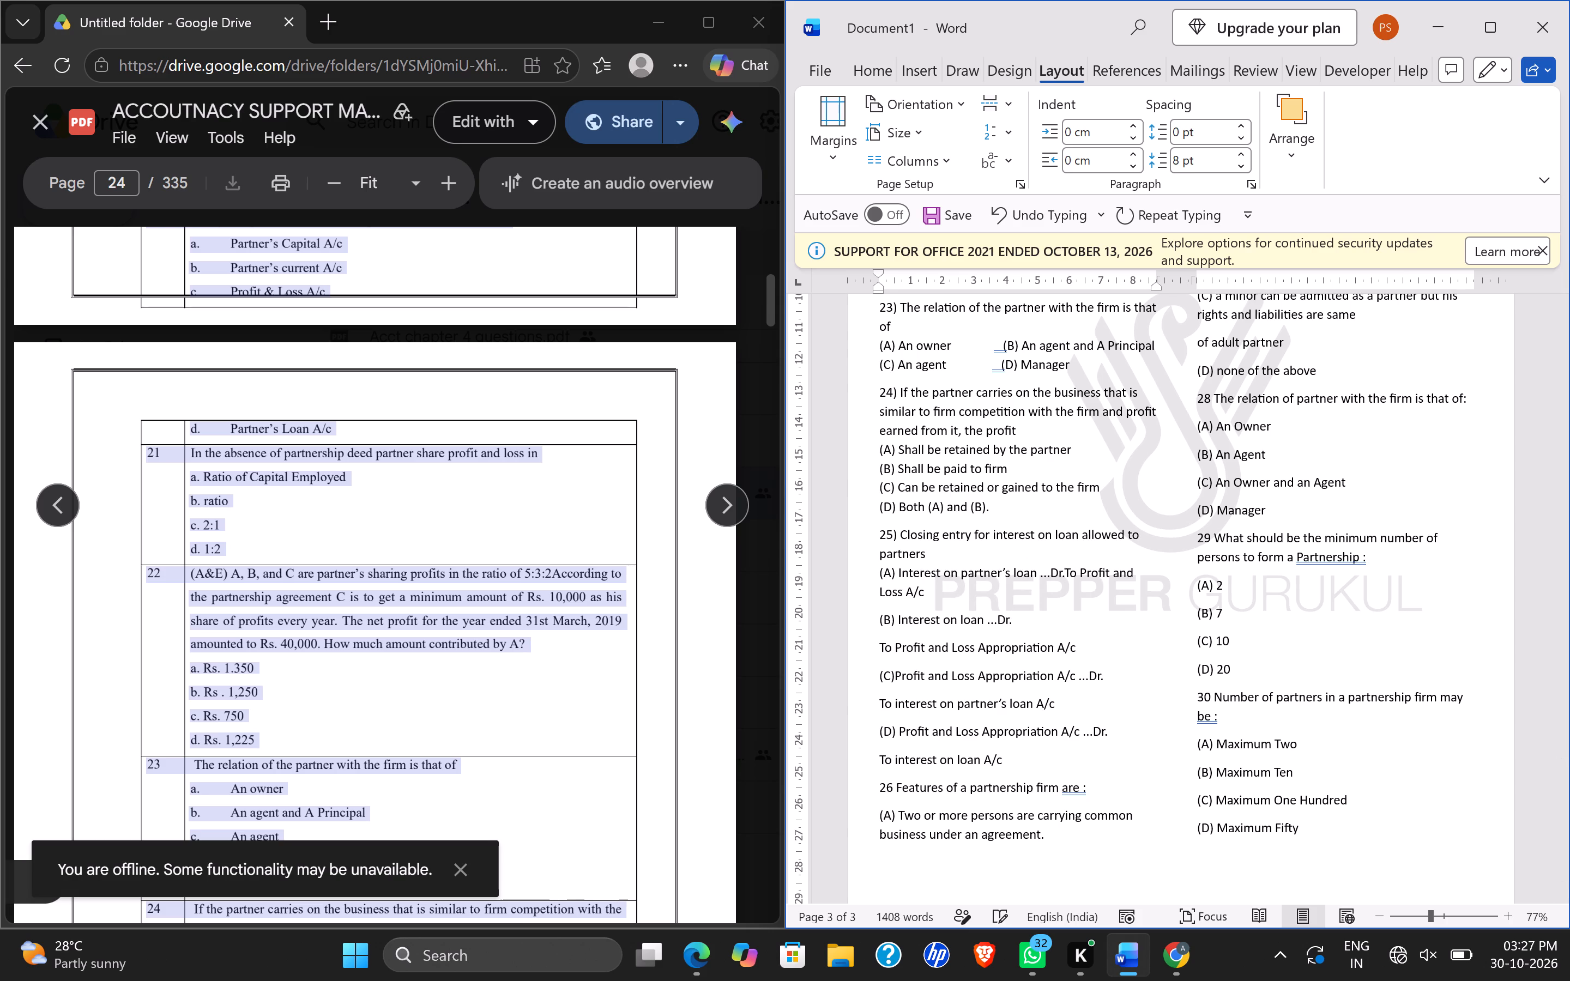
pyautogui.hotkey('shift', 'Return')
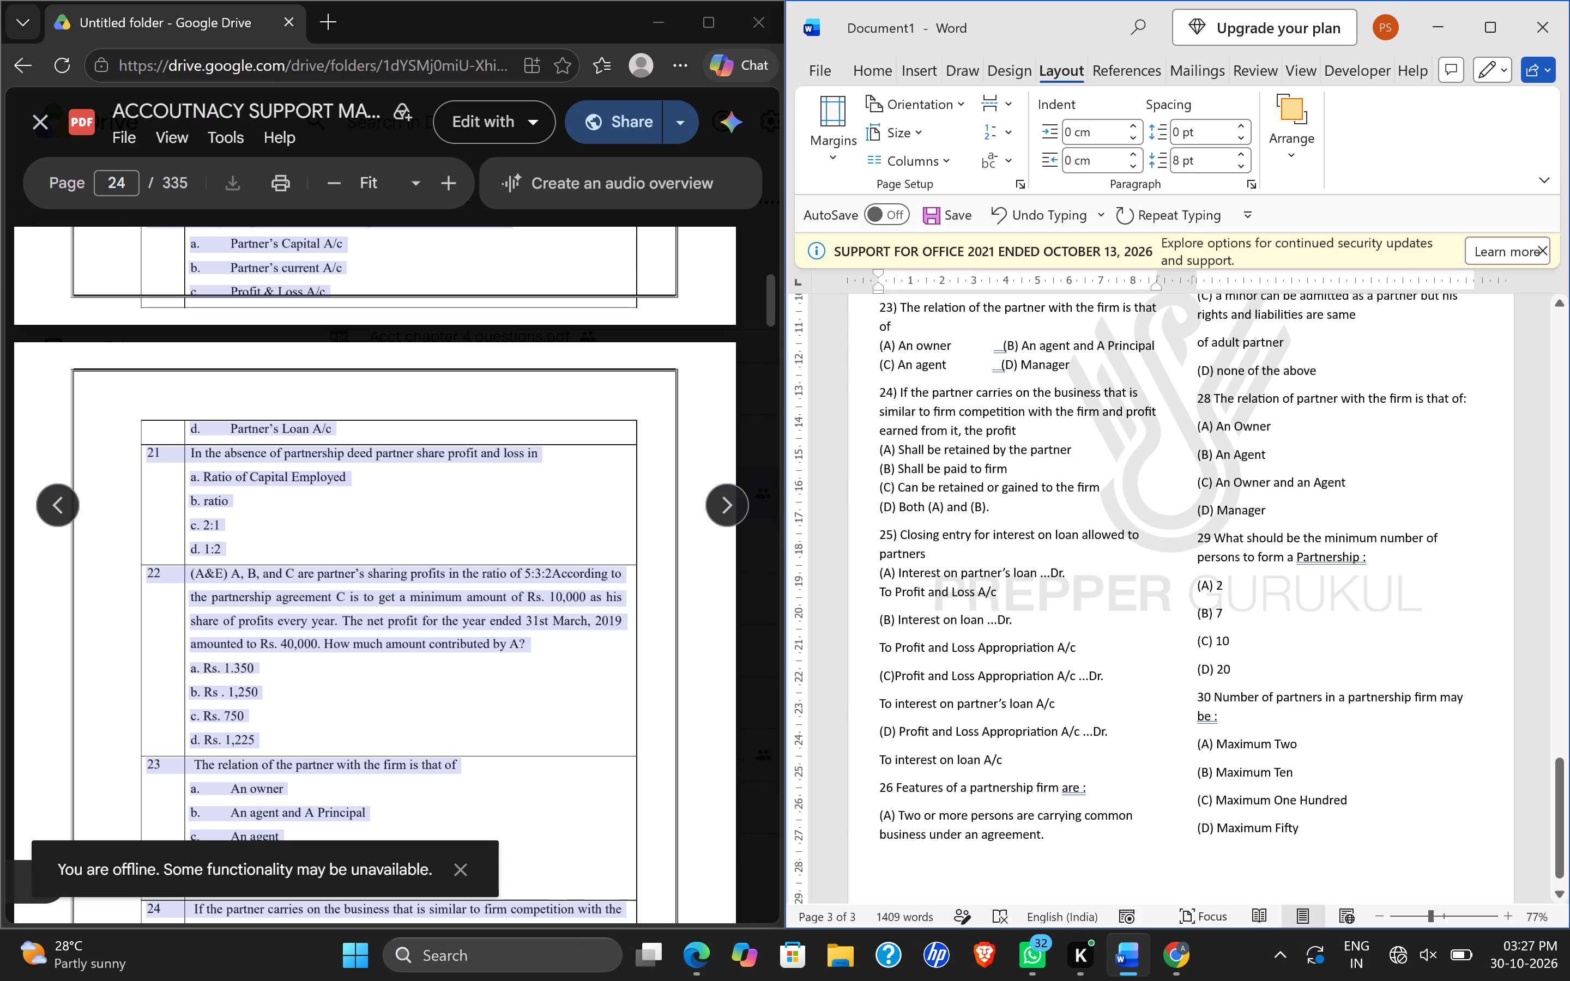
pyautogui.click(880, 640)
pyautogui.press('BackSpace')
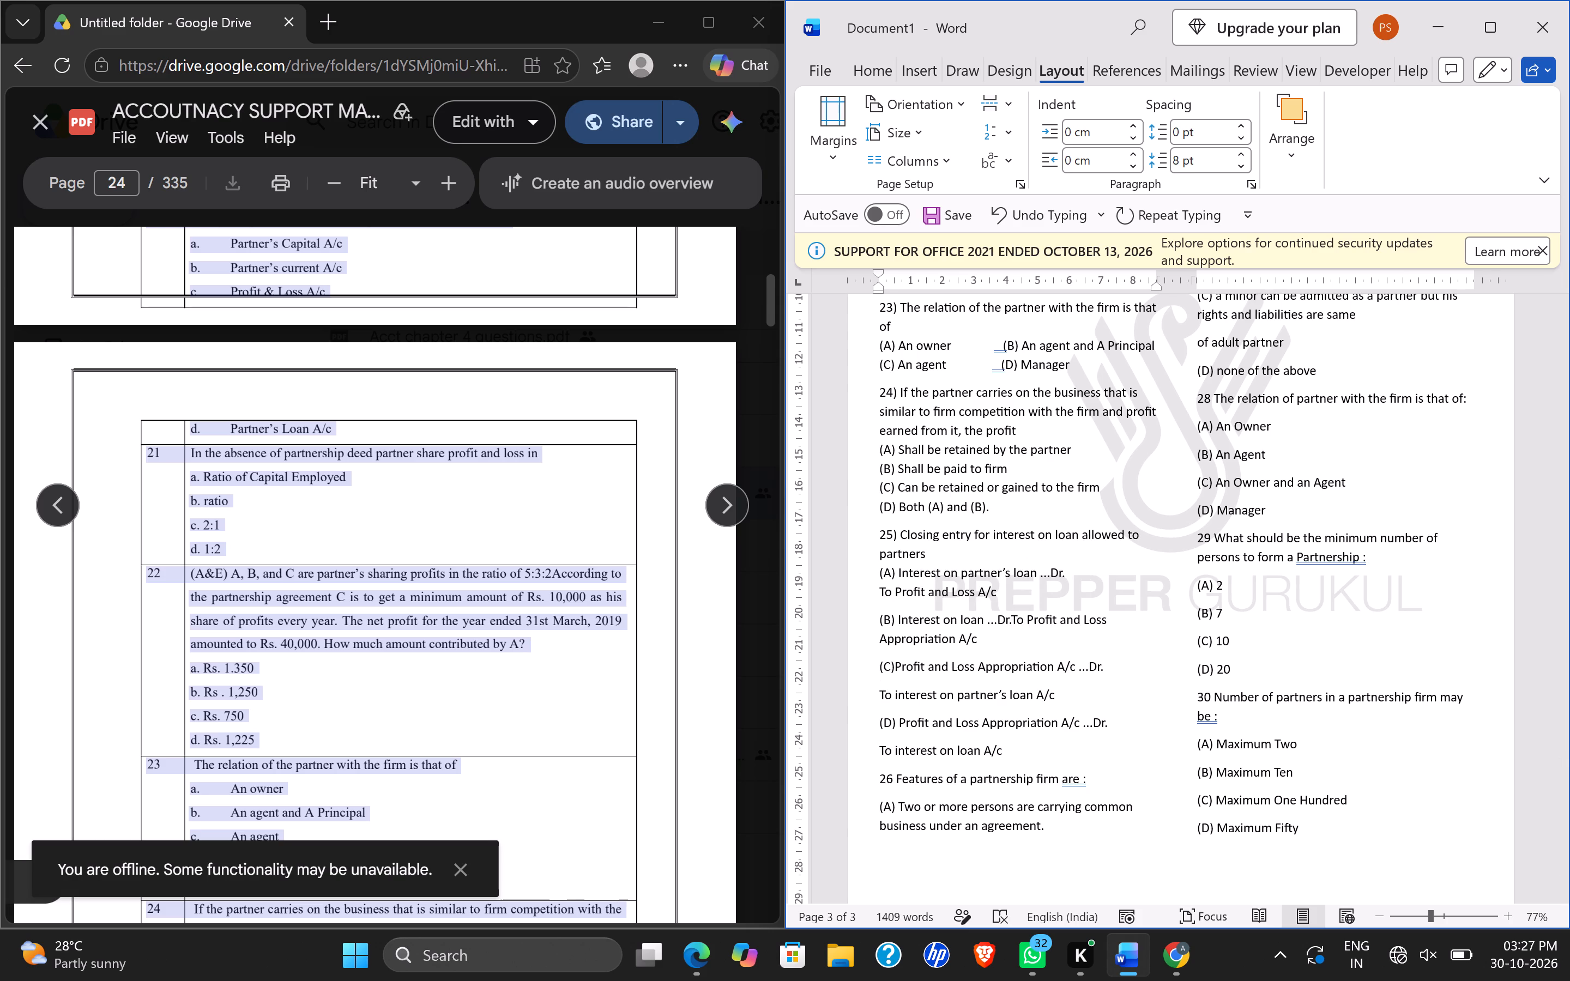
pyautogui.hotkey('shift', 'Return')
pyautogui.click(878, 694)
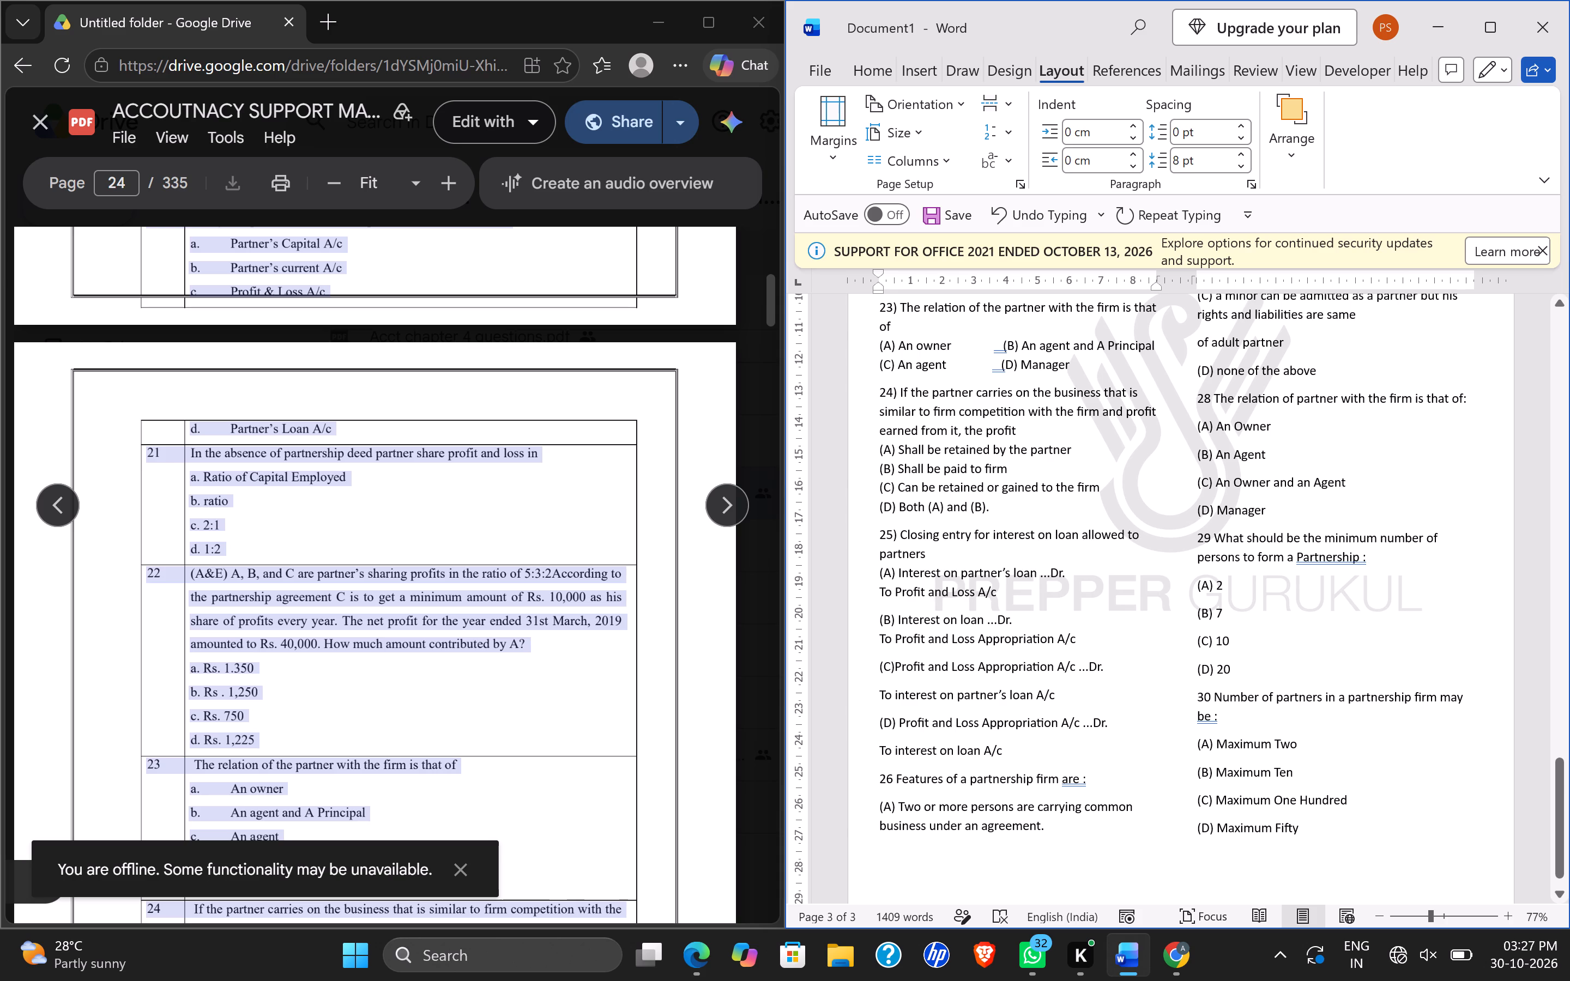
pyautogui.press('BackSpace')
pyautogui.hotkey('shift', 'Return')
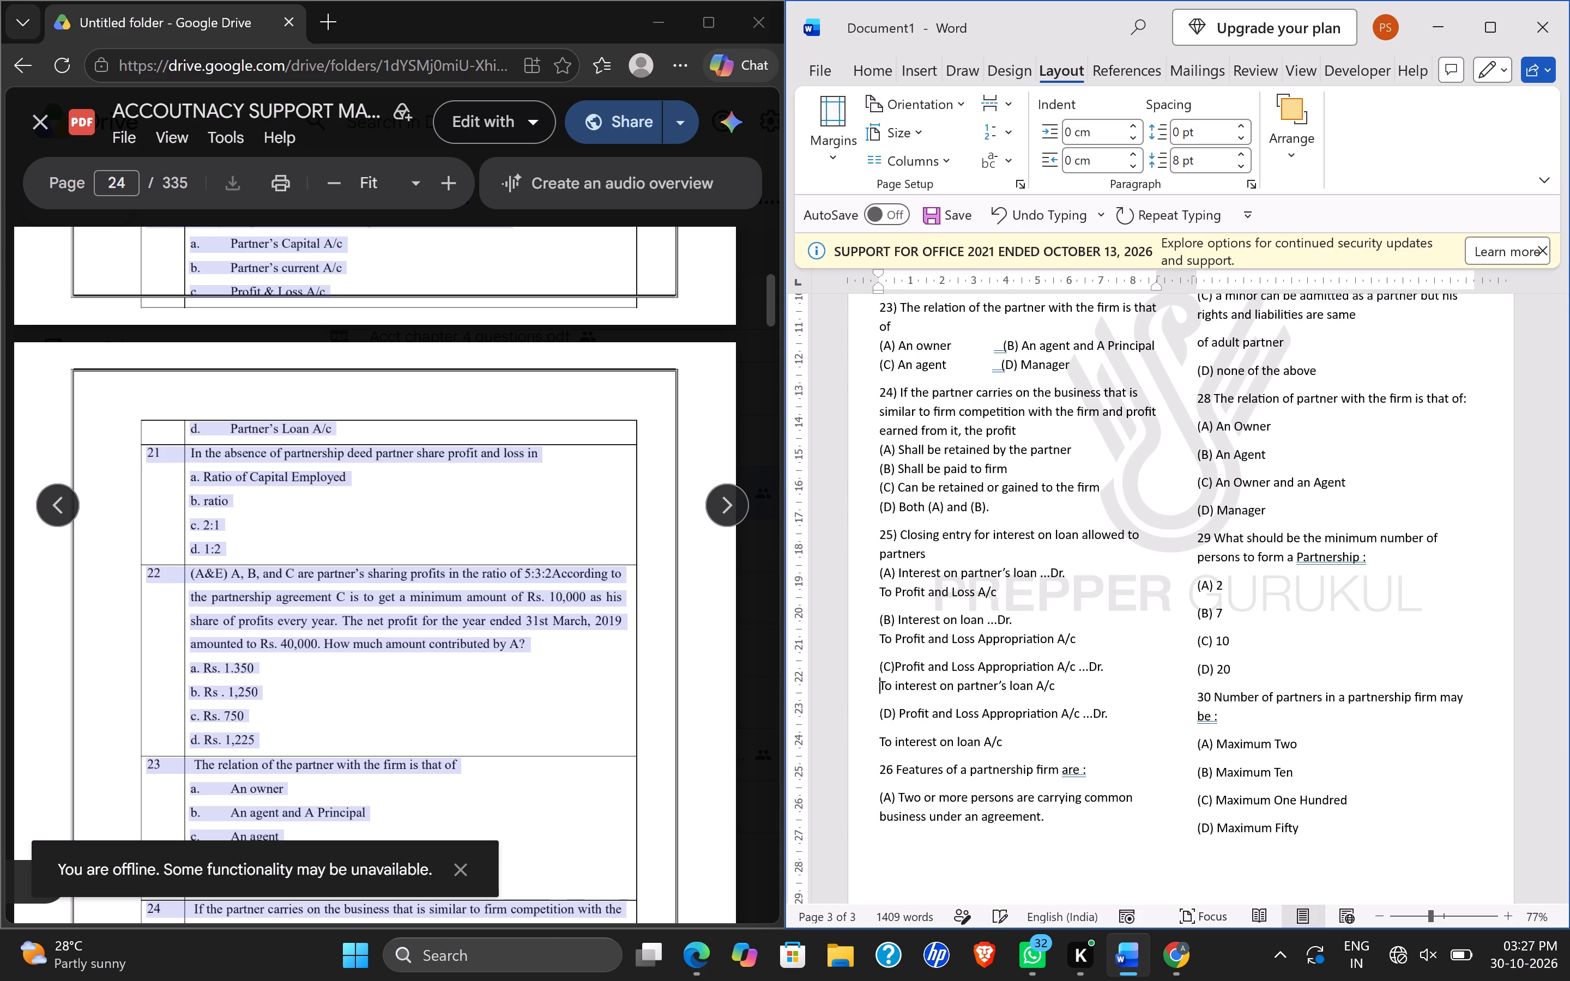
pyautogui.click(881, 747)
pyautogui.press('BackSpace')
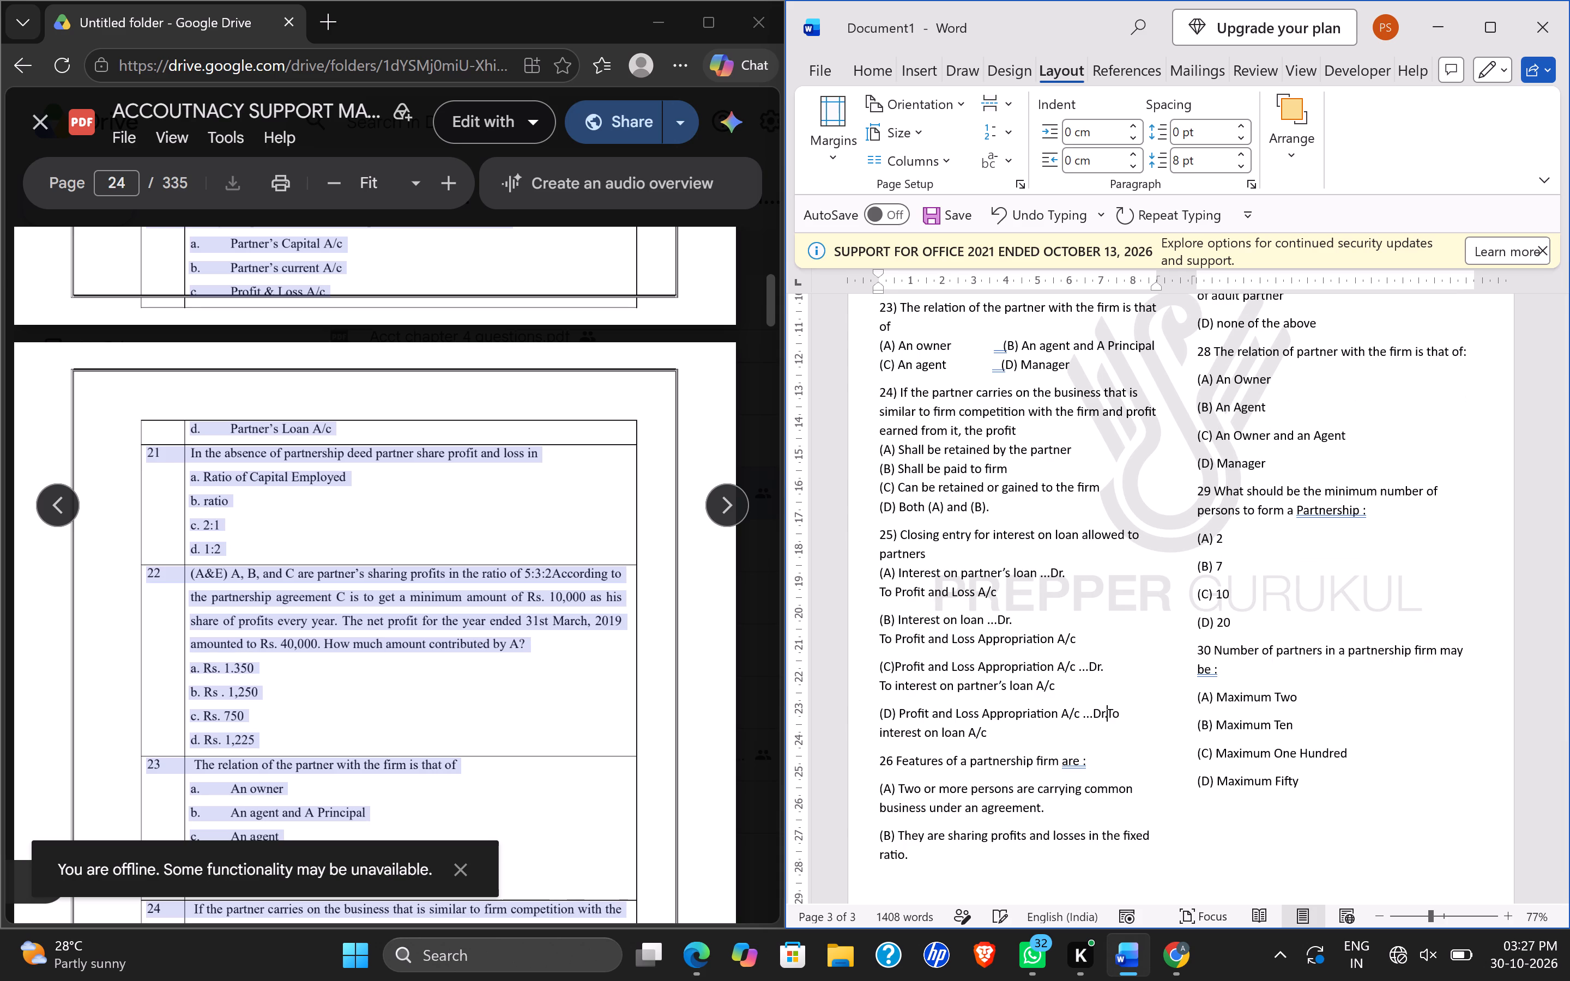
pyautogui.hotkey('shift', 'Return')
# Add a closing parenthesis to question 26's number so it reads "26)".
pyautogui.click(903, 761)
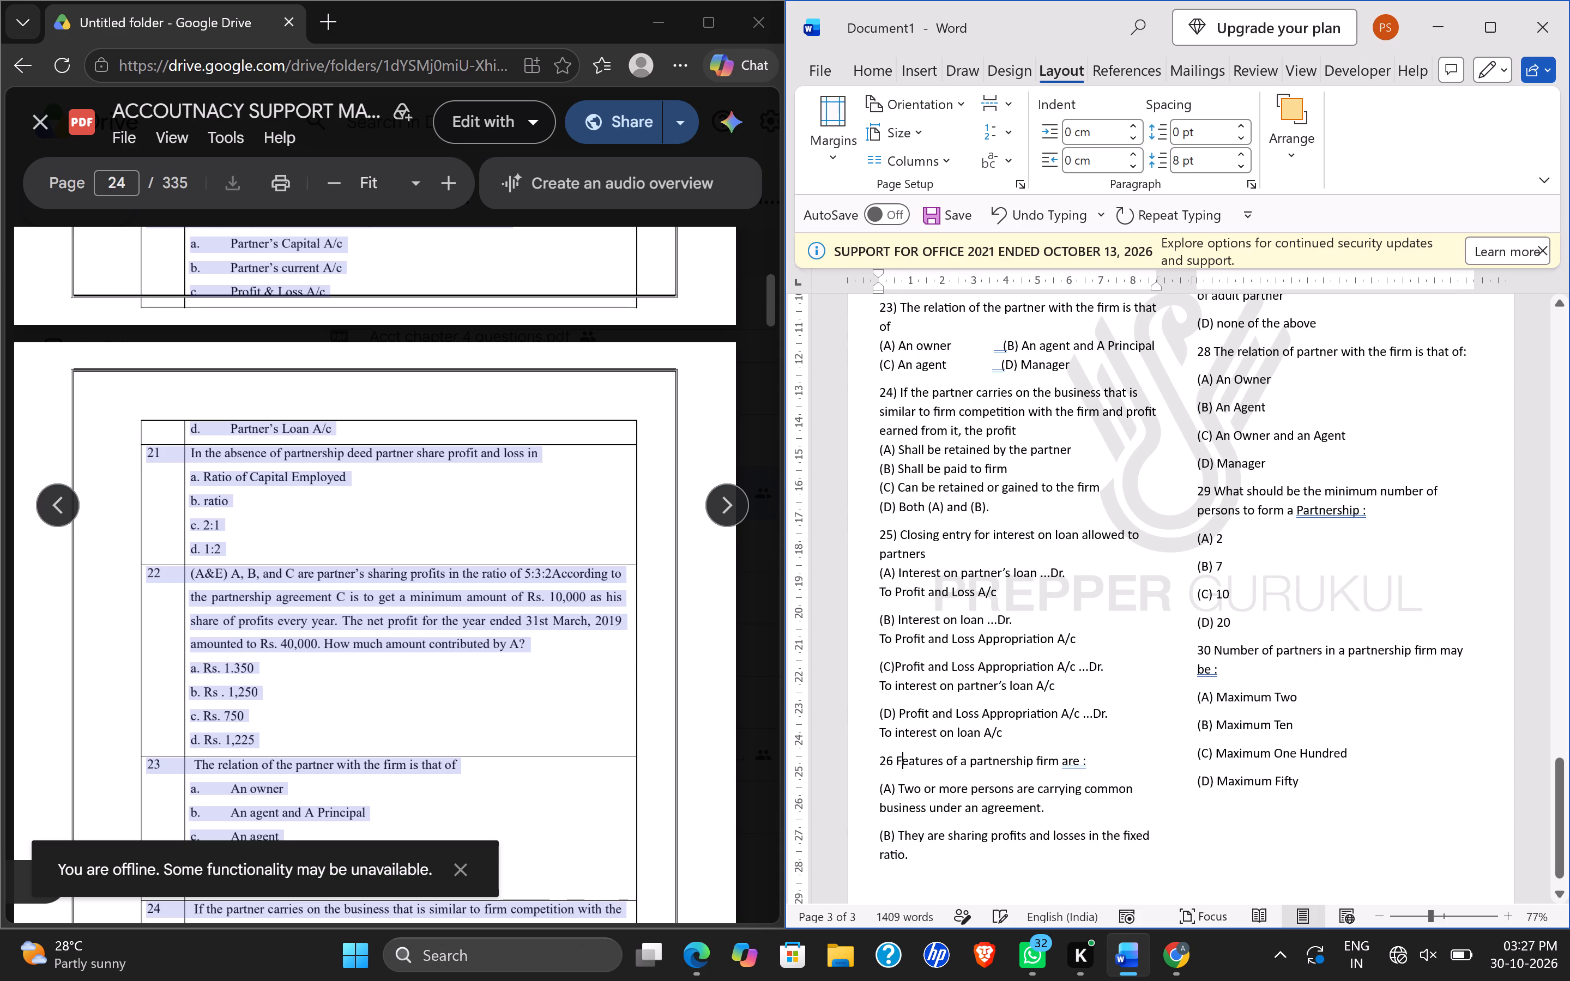
pyautogui.press('Left')
pyautogui.press('Left')
pyautogui.hotkey('shift', ')')
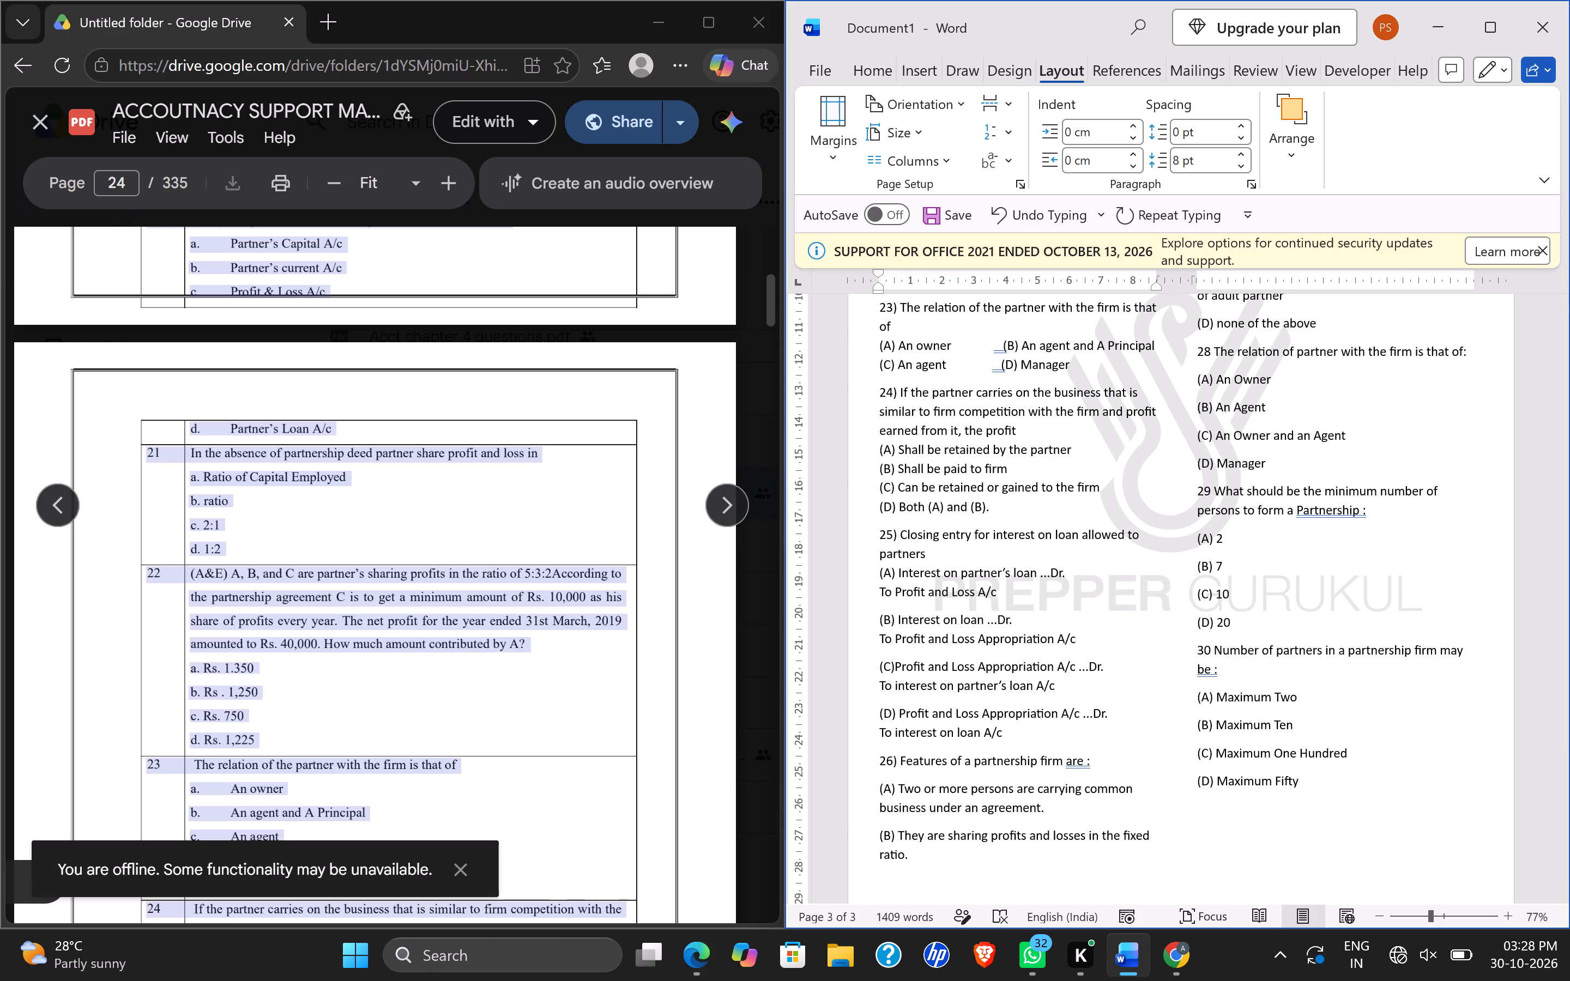
# Replace the paragraph breaks before question 26's options (A) and (B) with line breaks.
pyautogui.click(875, 801)
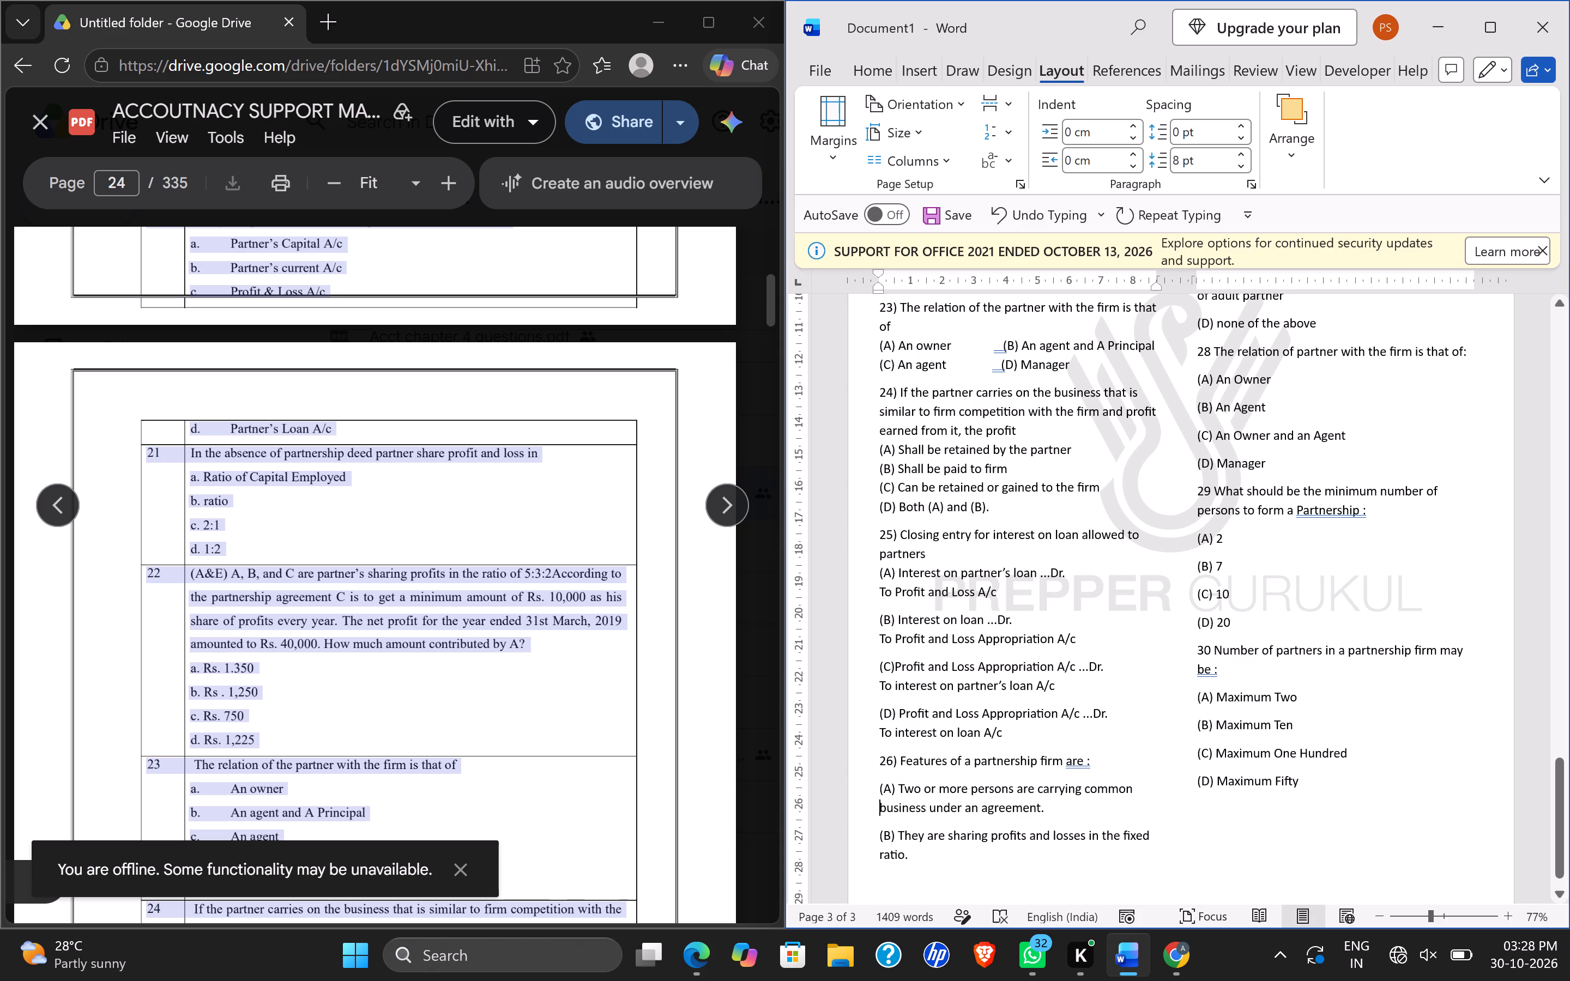
pyautogui.press('Up')
pyautogui.press('BackSpace')
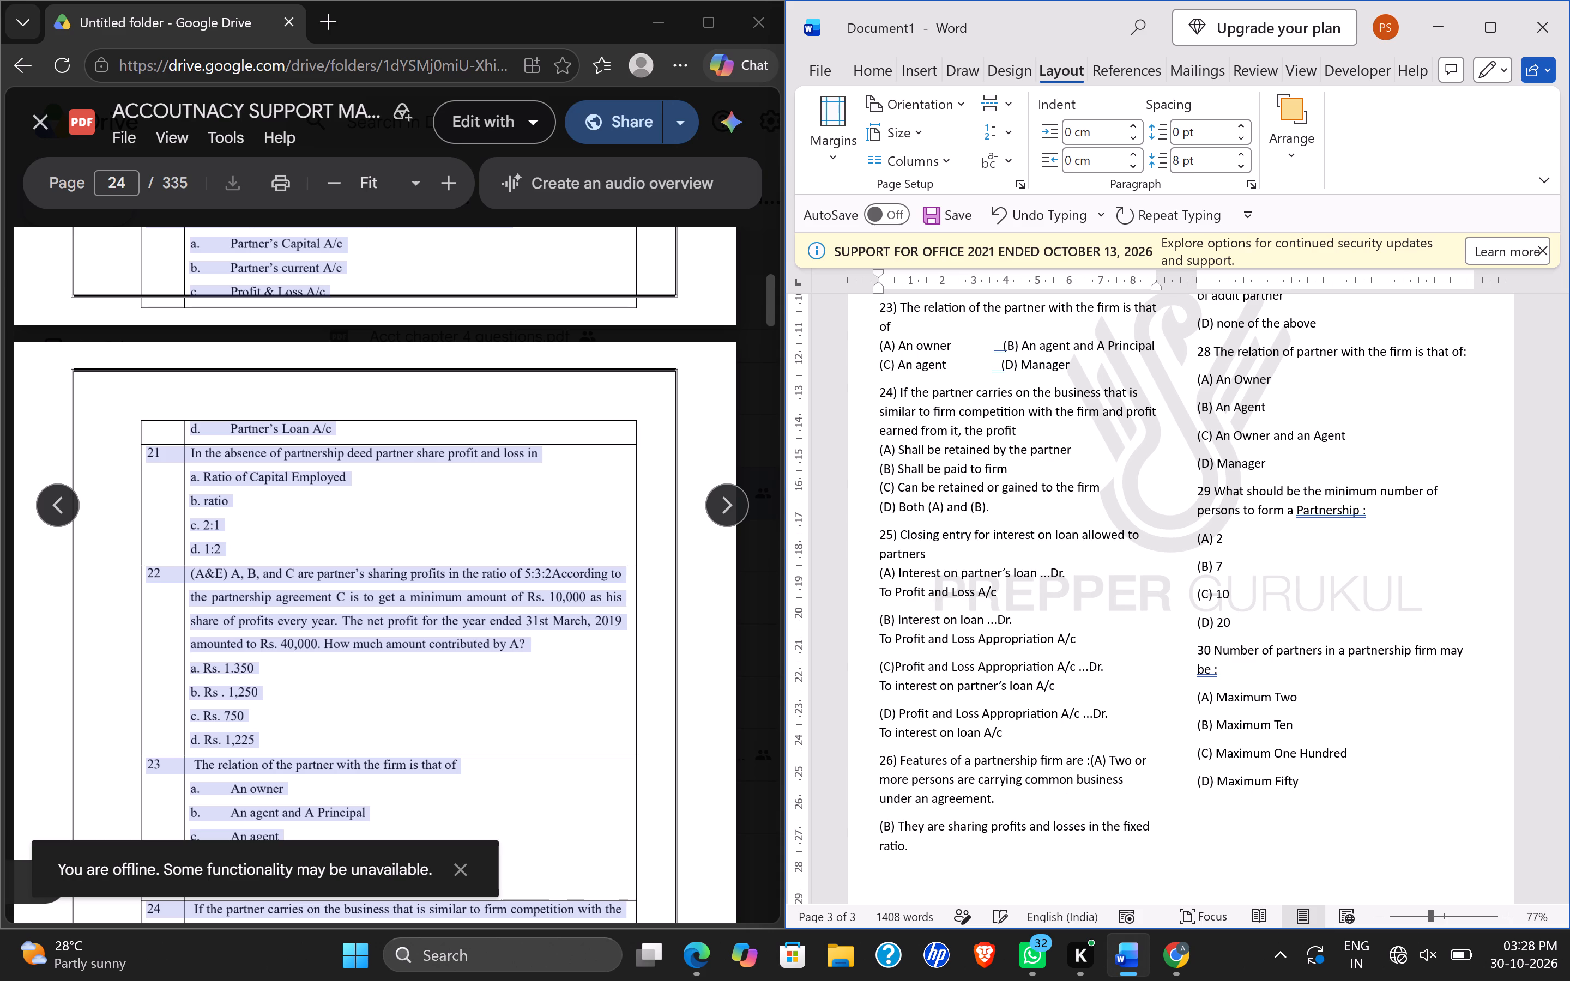
pyautogui.hotkey('shift', 'Return')
pyautogui.click(877, 825)
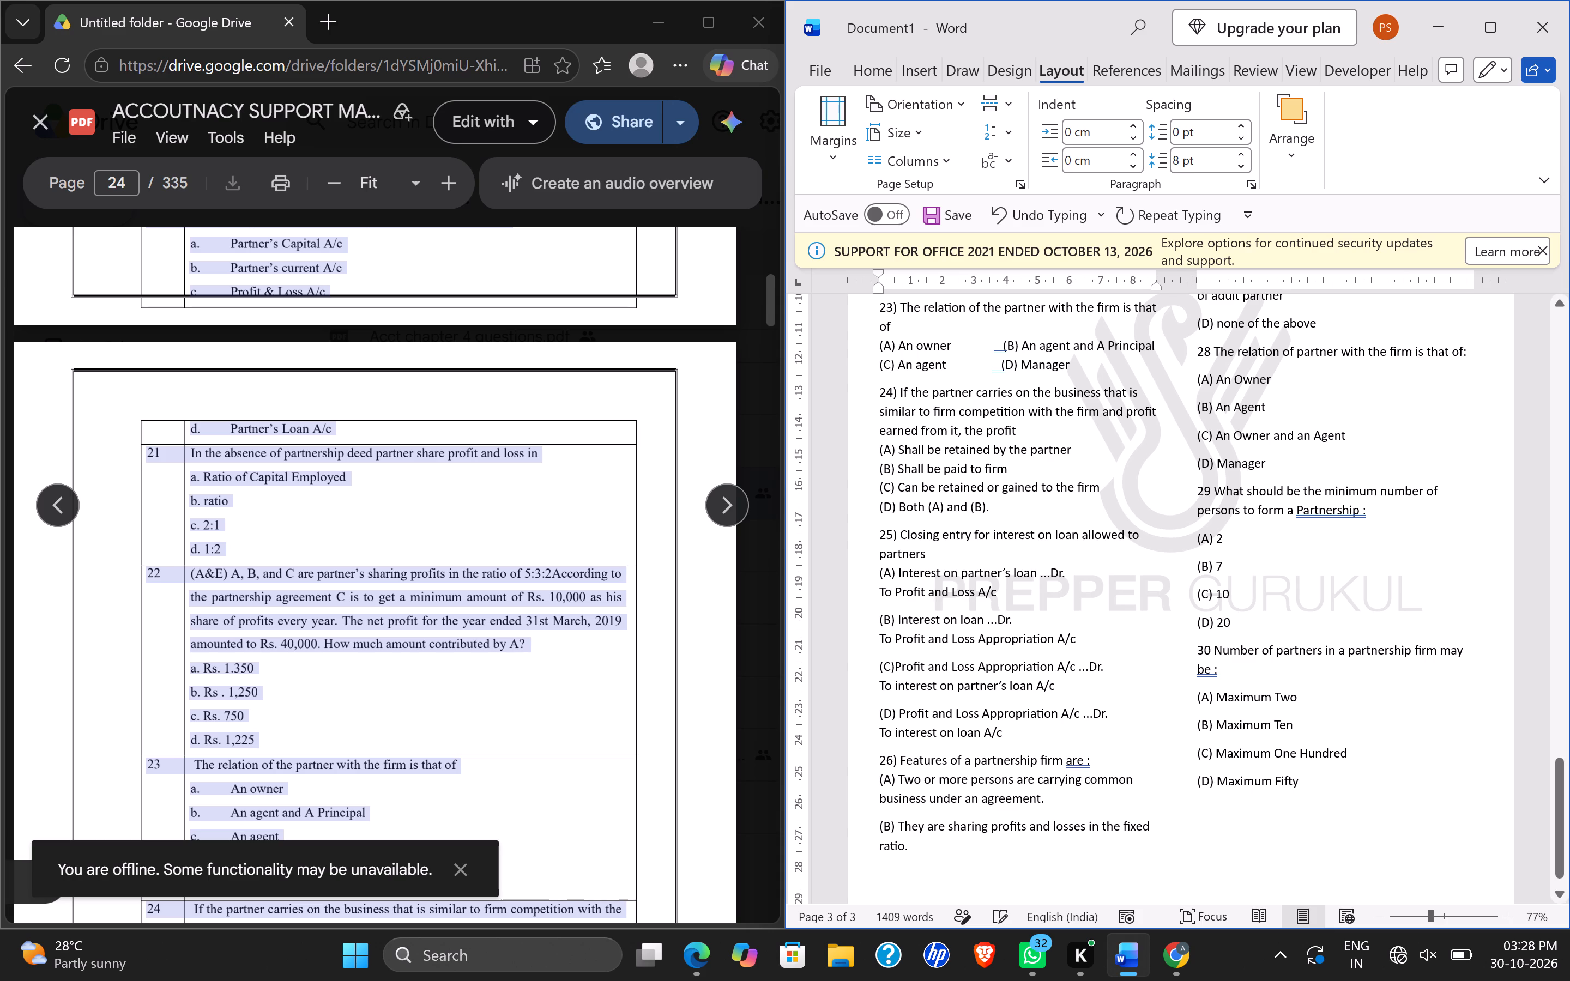
pyautogui.press('BackSpace')
pyautogui.hotkey('shift', 'Return')
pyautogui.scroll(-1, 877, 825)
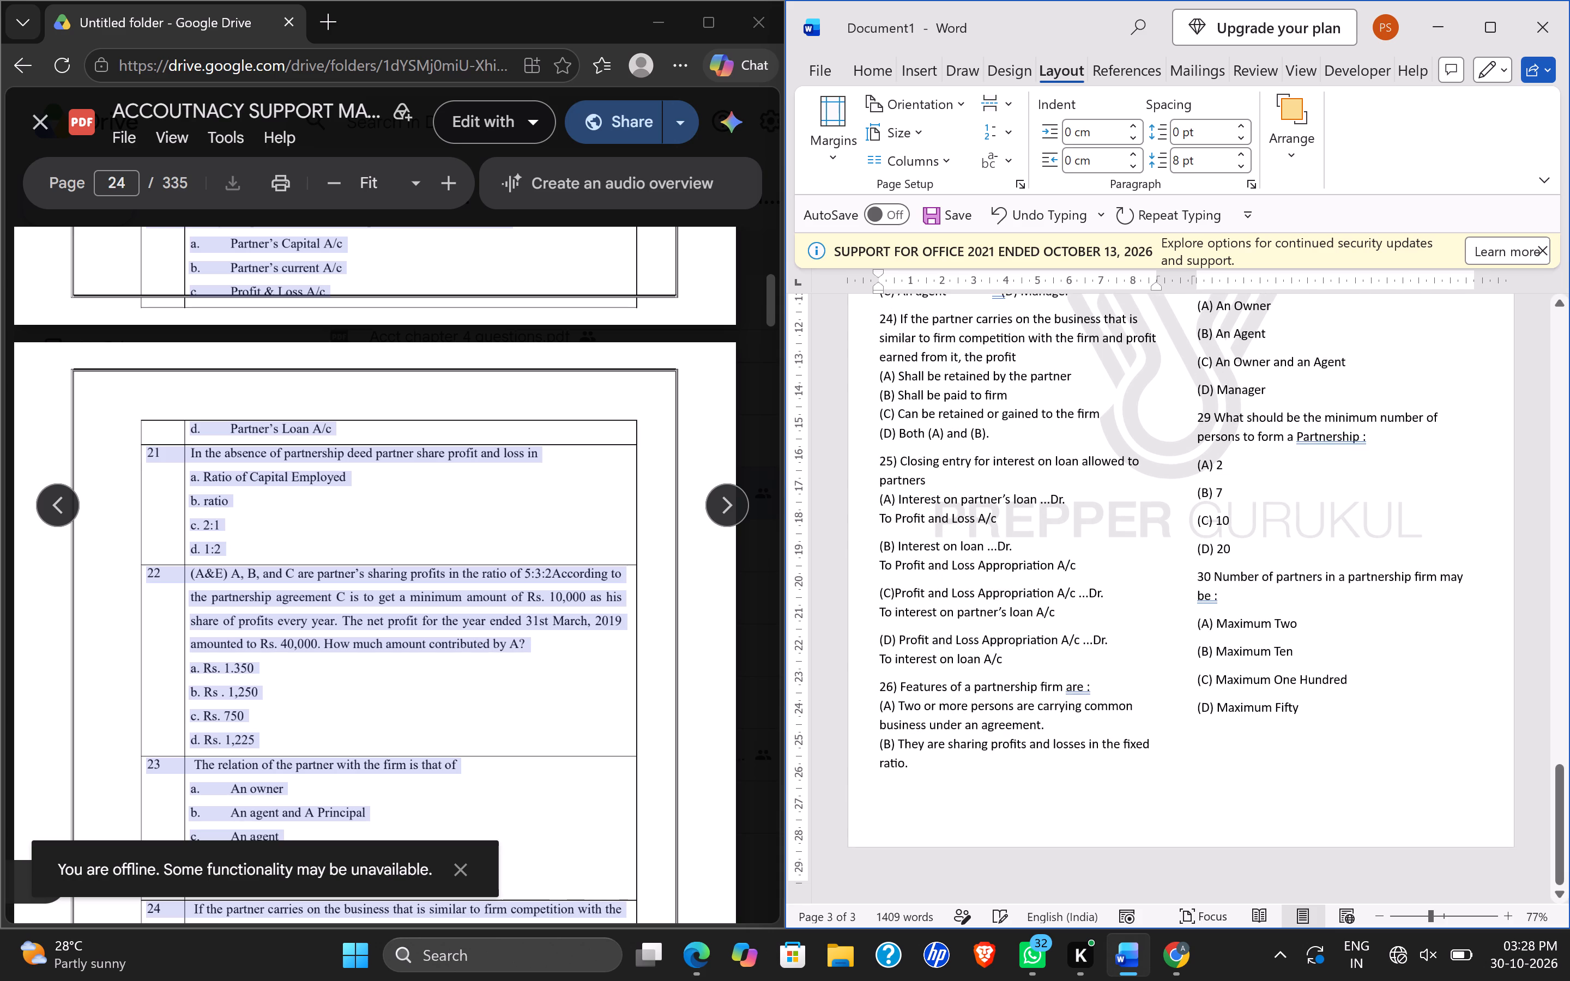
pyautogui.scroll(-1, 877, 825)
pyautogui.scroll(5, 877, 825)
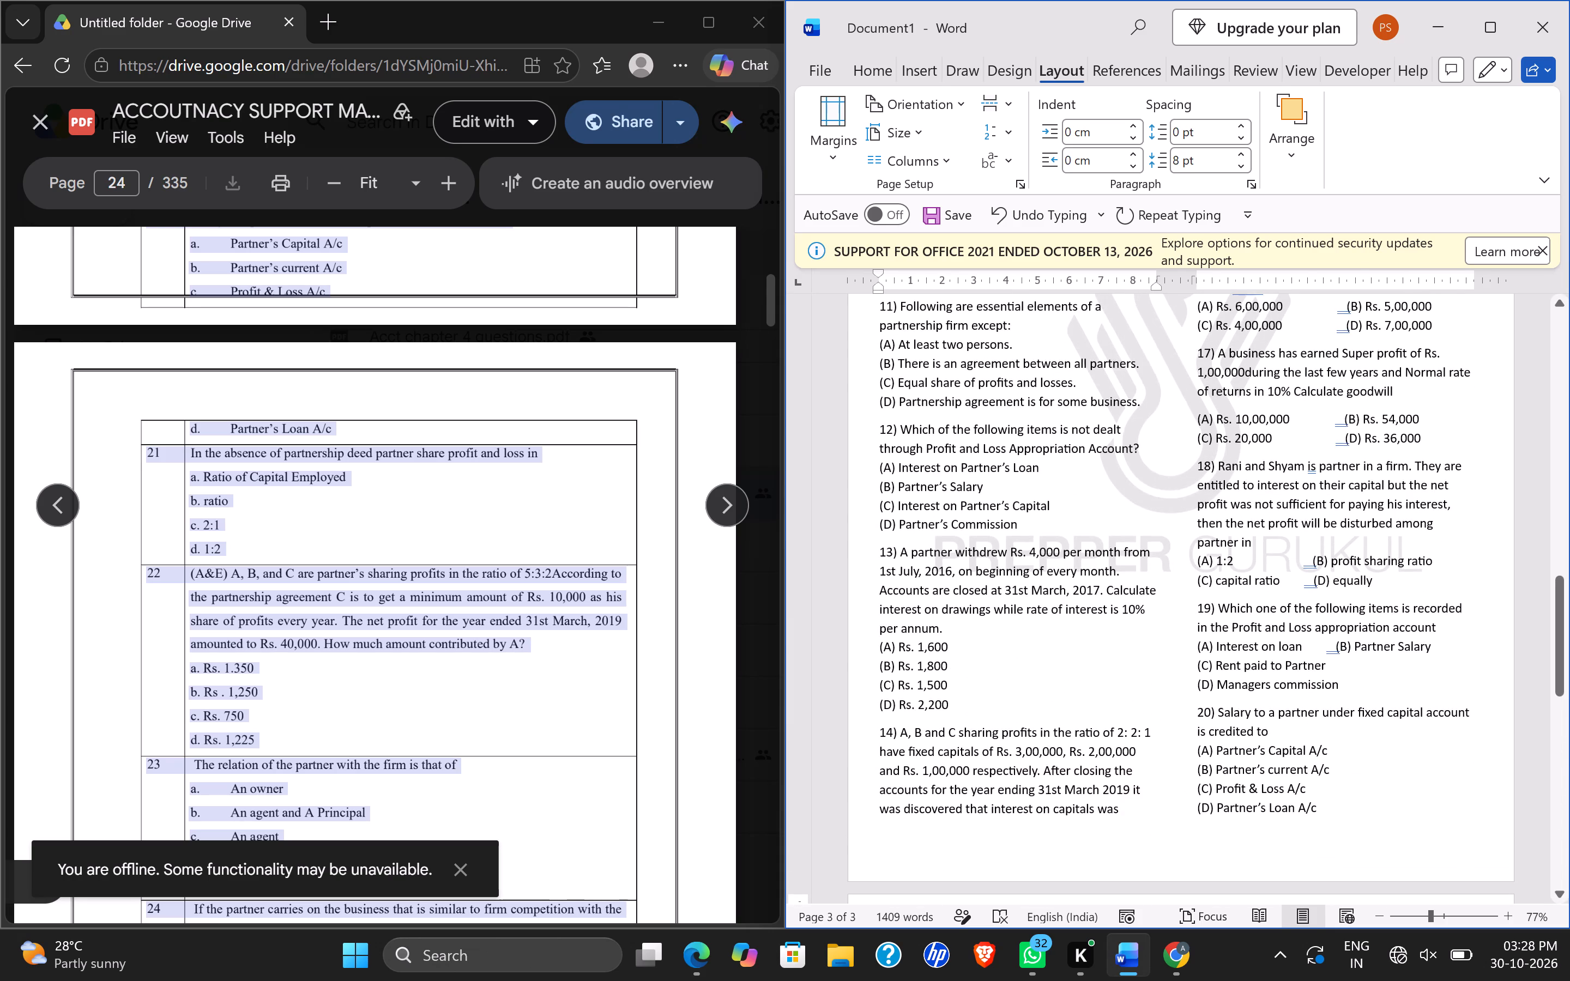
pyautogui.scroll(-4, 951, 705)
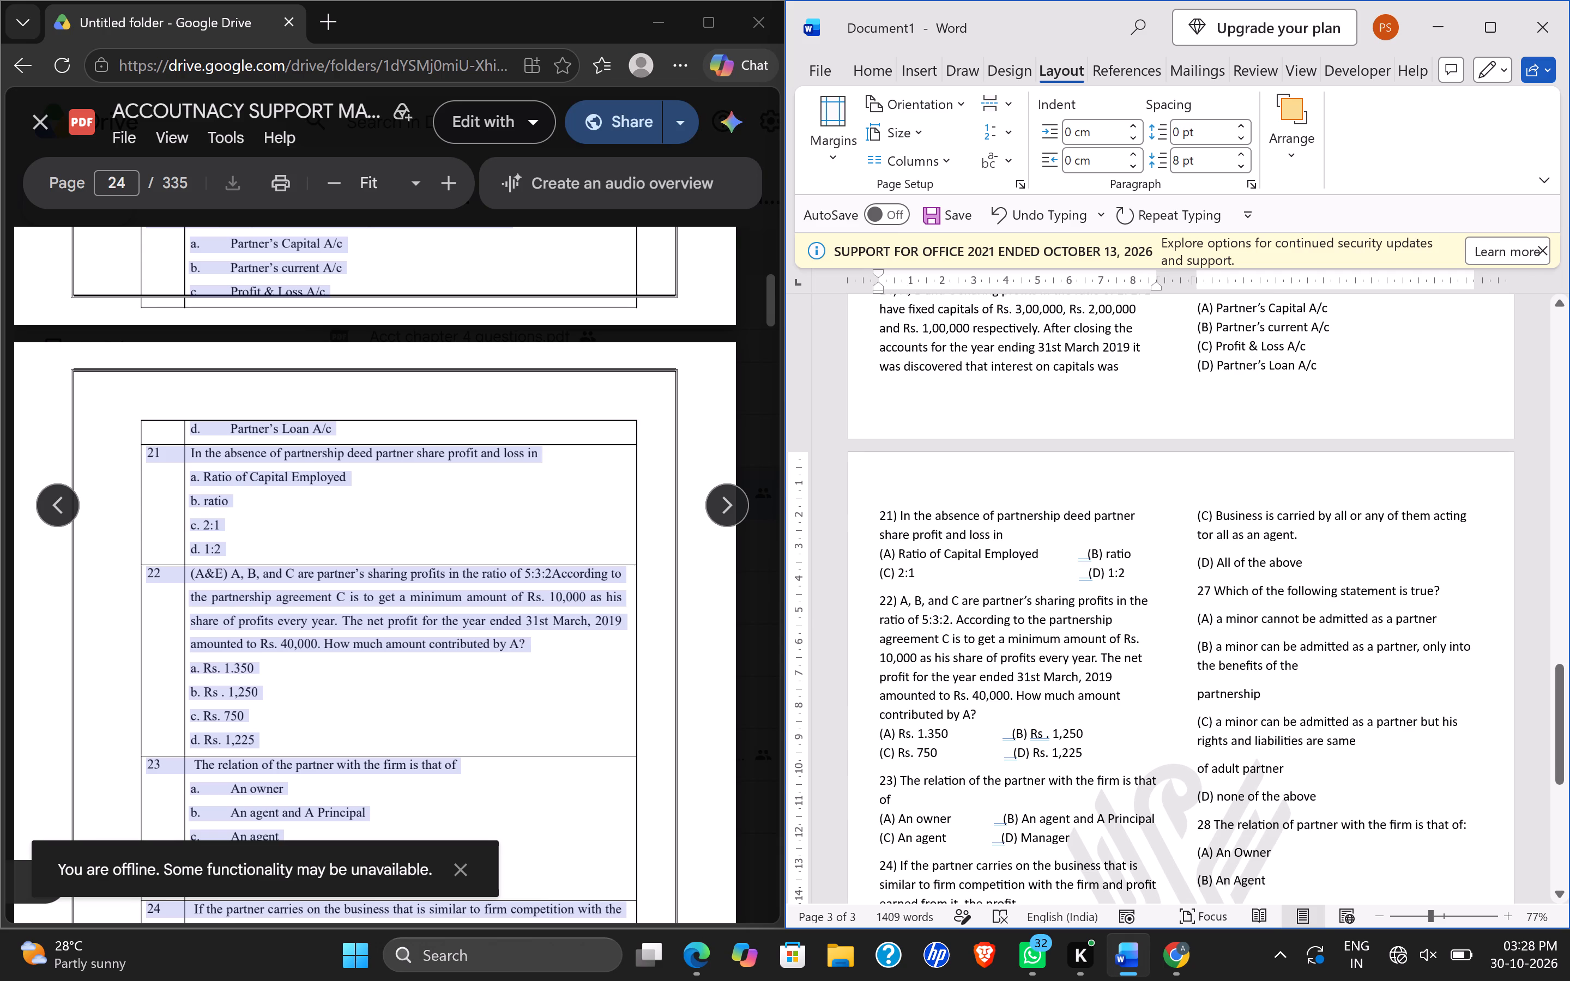
# Replace the paragraph break before question 26's option (D) with a line break.
pyautogui.click(1197, 566)
pyautogui.press('BackSpace')
pyautogui.hotkey('shift', 'Return')
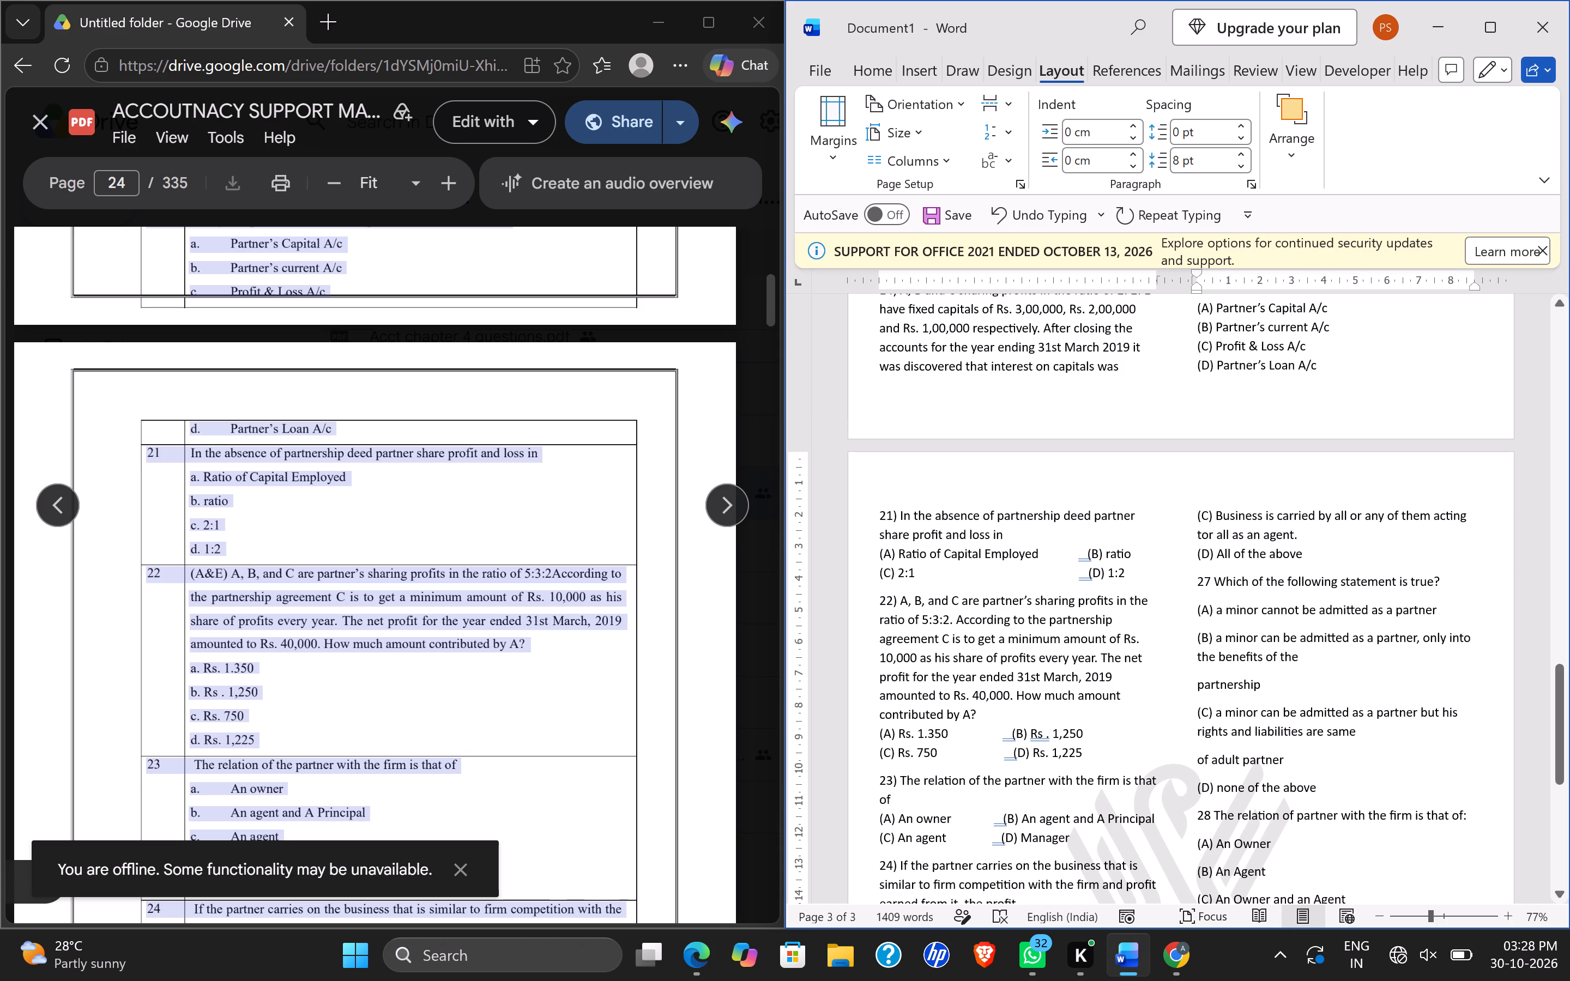
# Add a closing parenthesis to question 27's number so it reads "27)".
pyautogui.click(1206, 588)
pyautogui.press('Right')
pyautogui.hotkey('shift', ')')
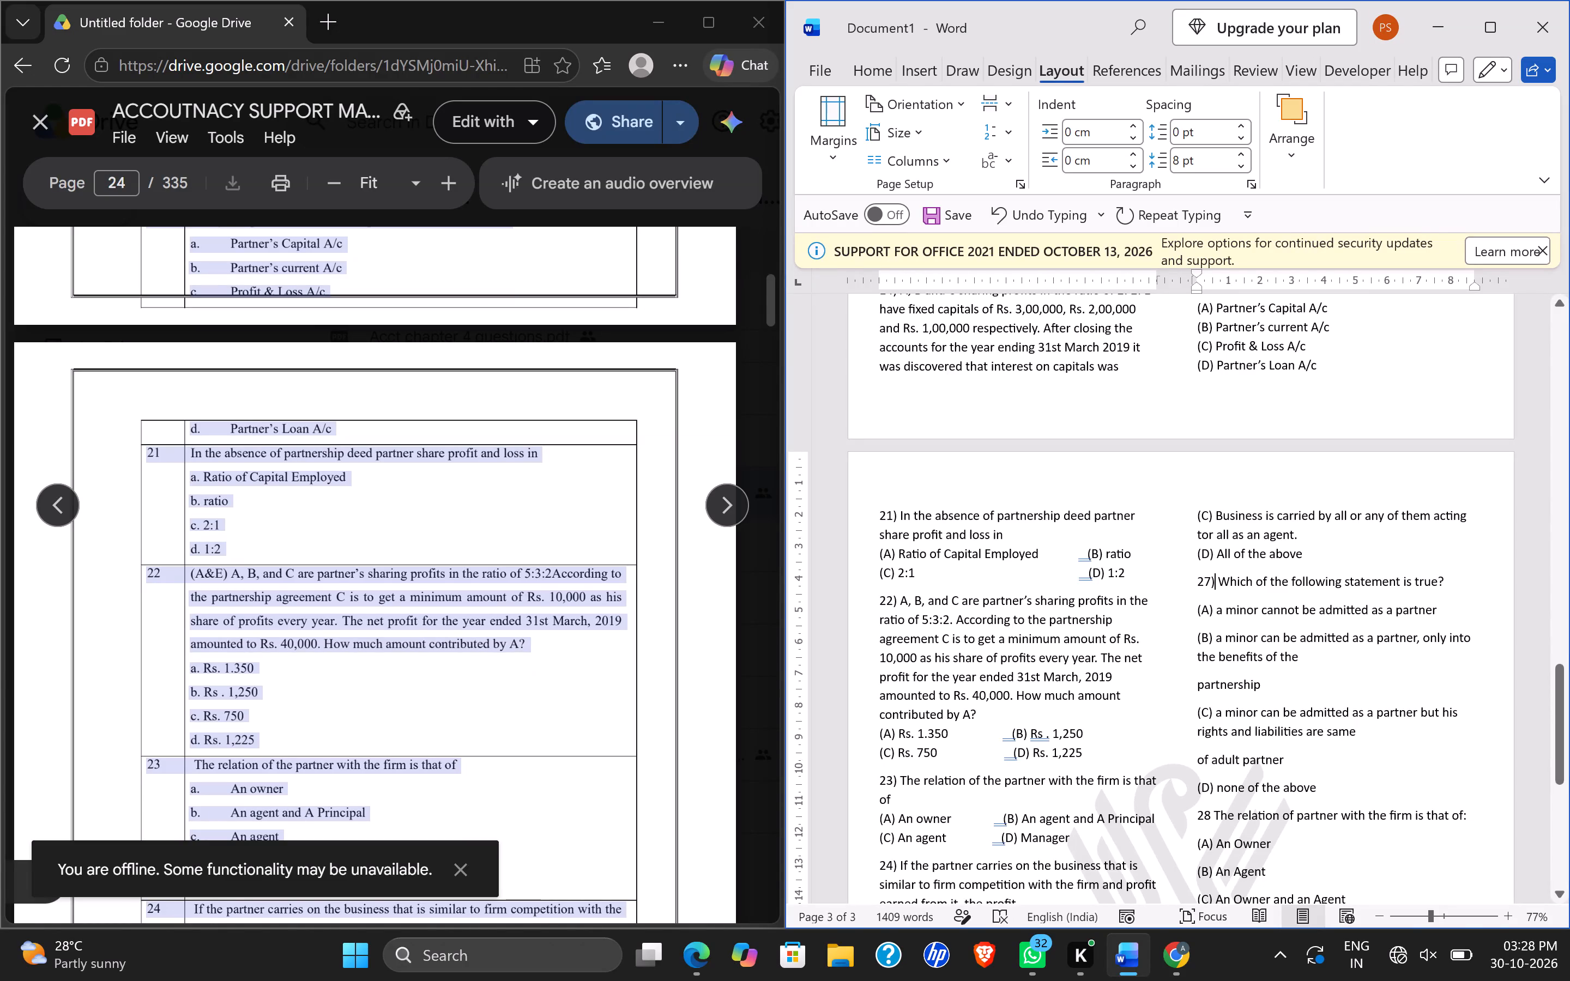
# Replace the paragraph breaks before question 27's options (A) and (B) with line breaks.
pyautogui.click(1195, 614)
pyautogui.press('BackSpace')
pyautogui.hotkey('shift', 'Return')
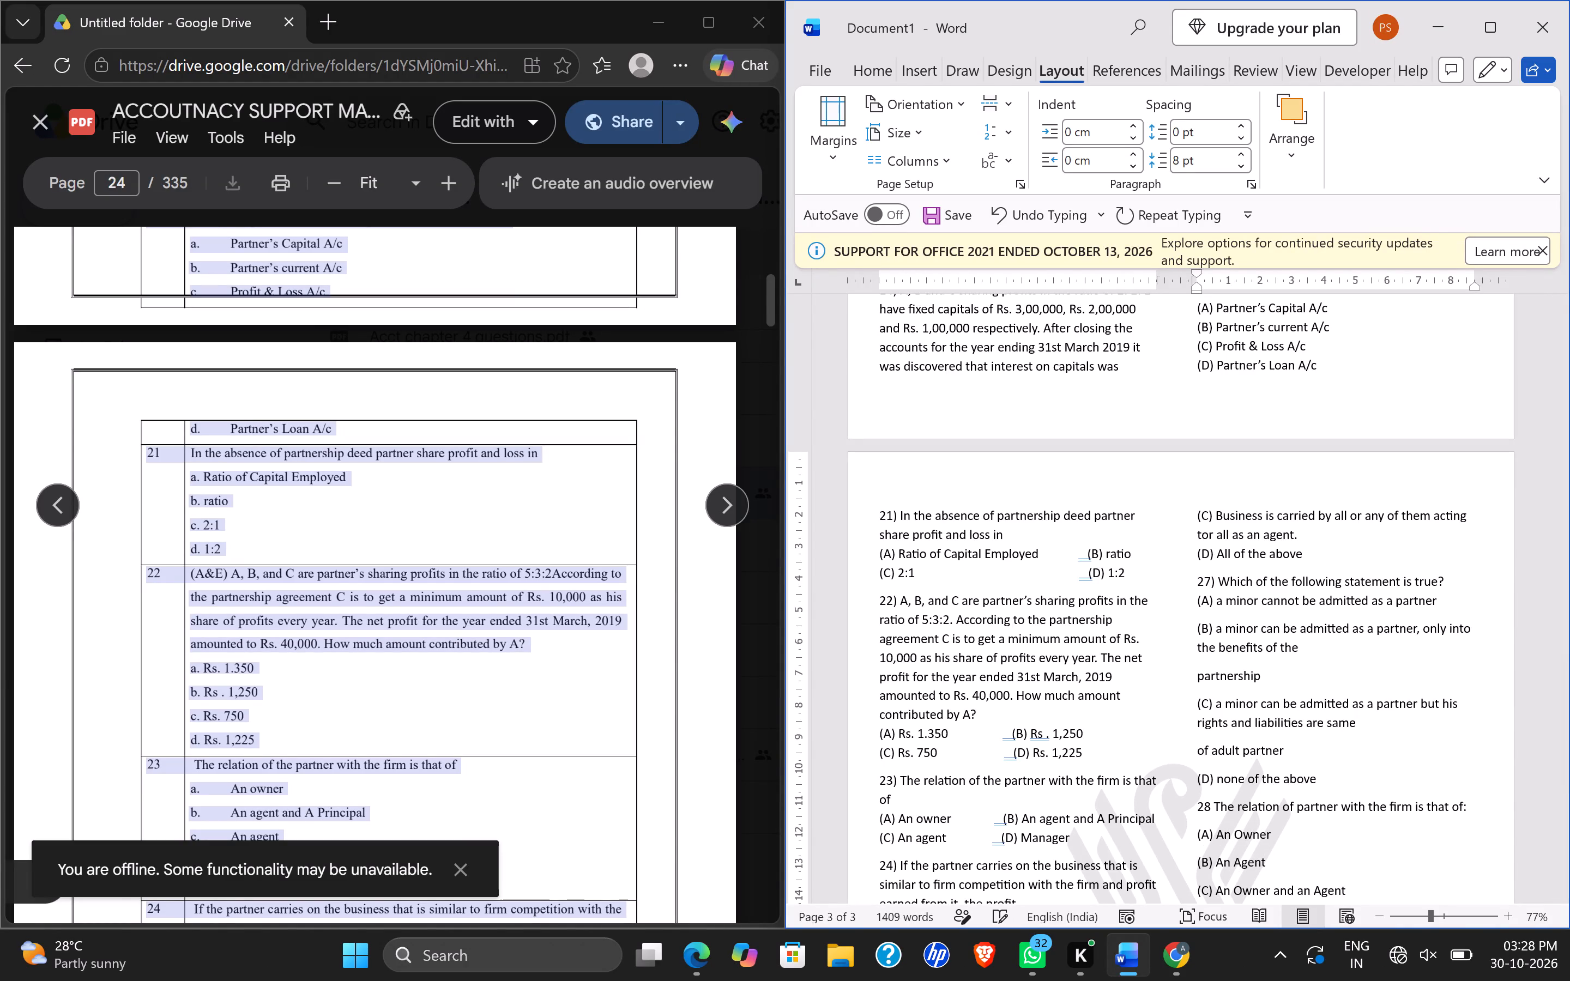
pyautogui.click(1195, 627)
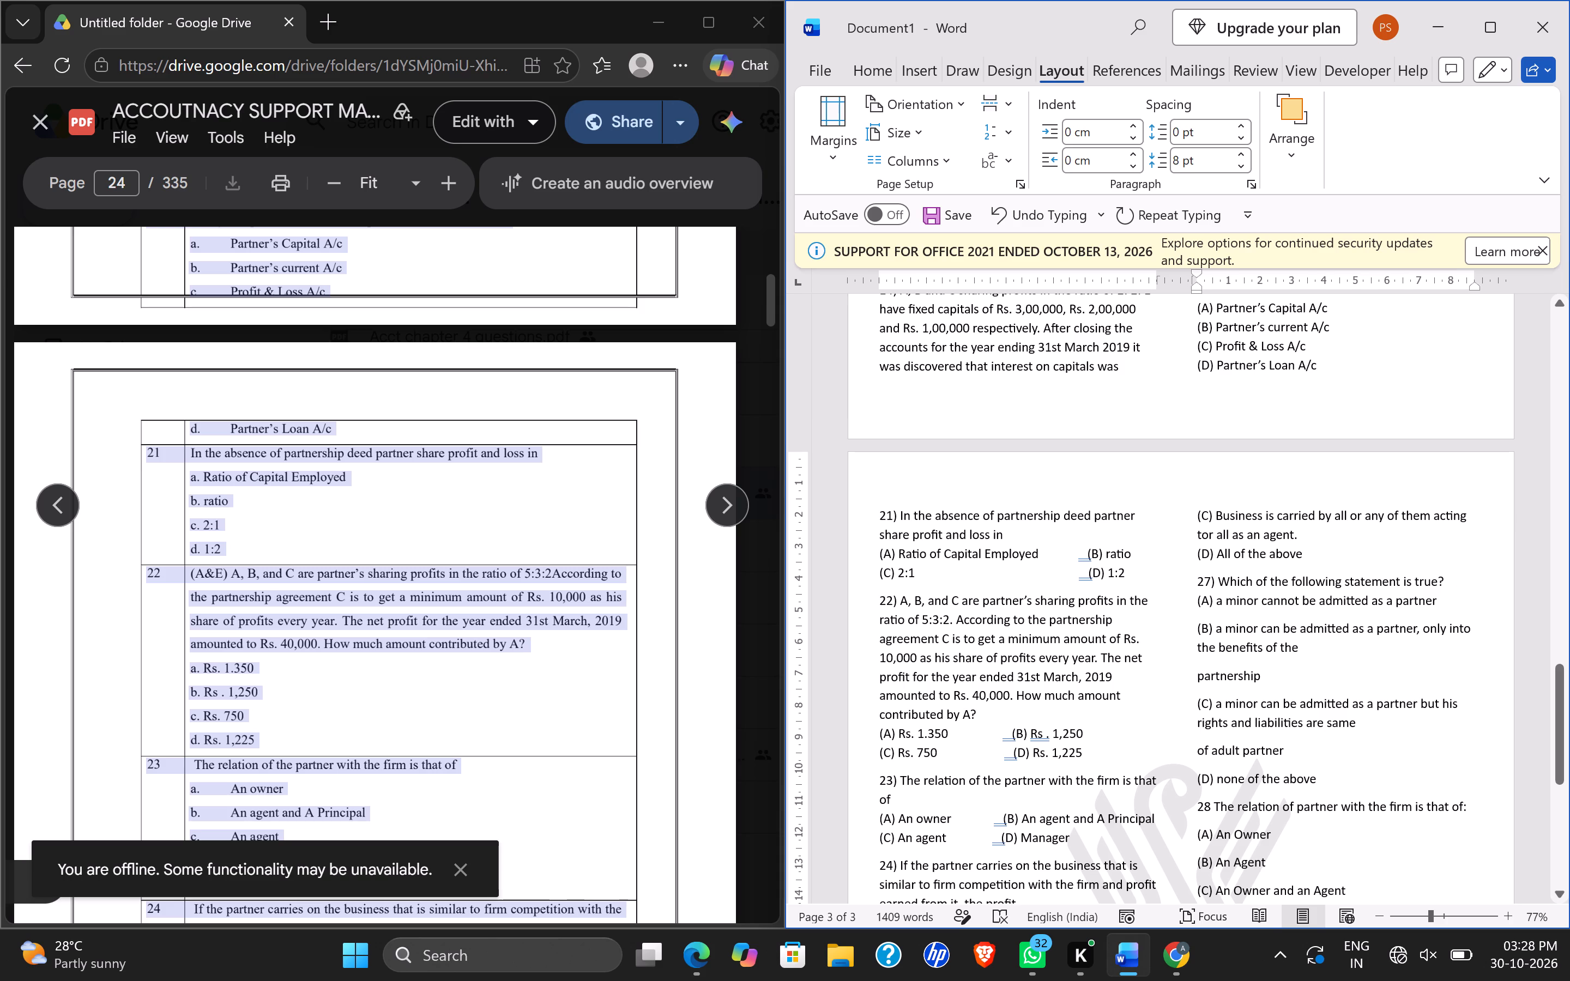
pyautogui.press('BackSpace')
pyautogui.hotkey('shift', 'Return')
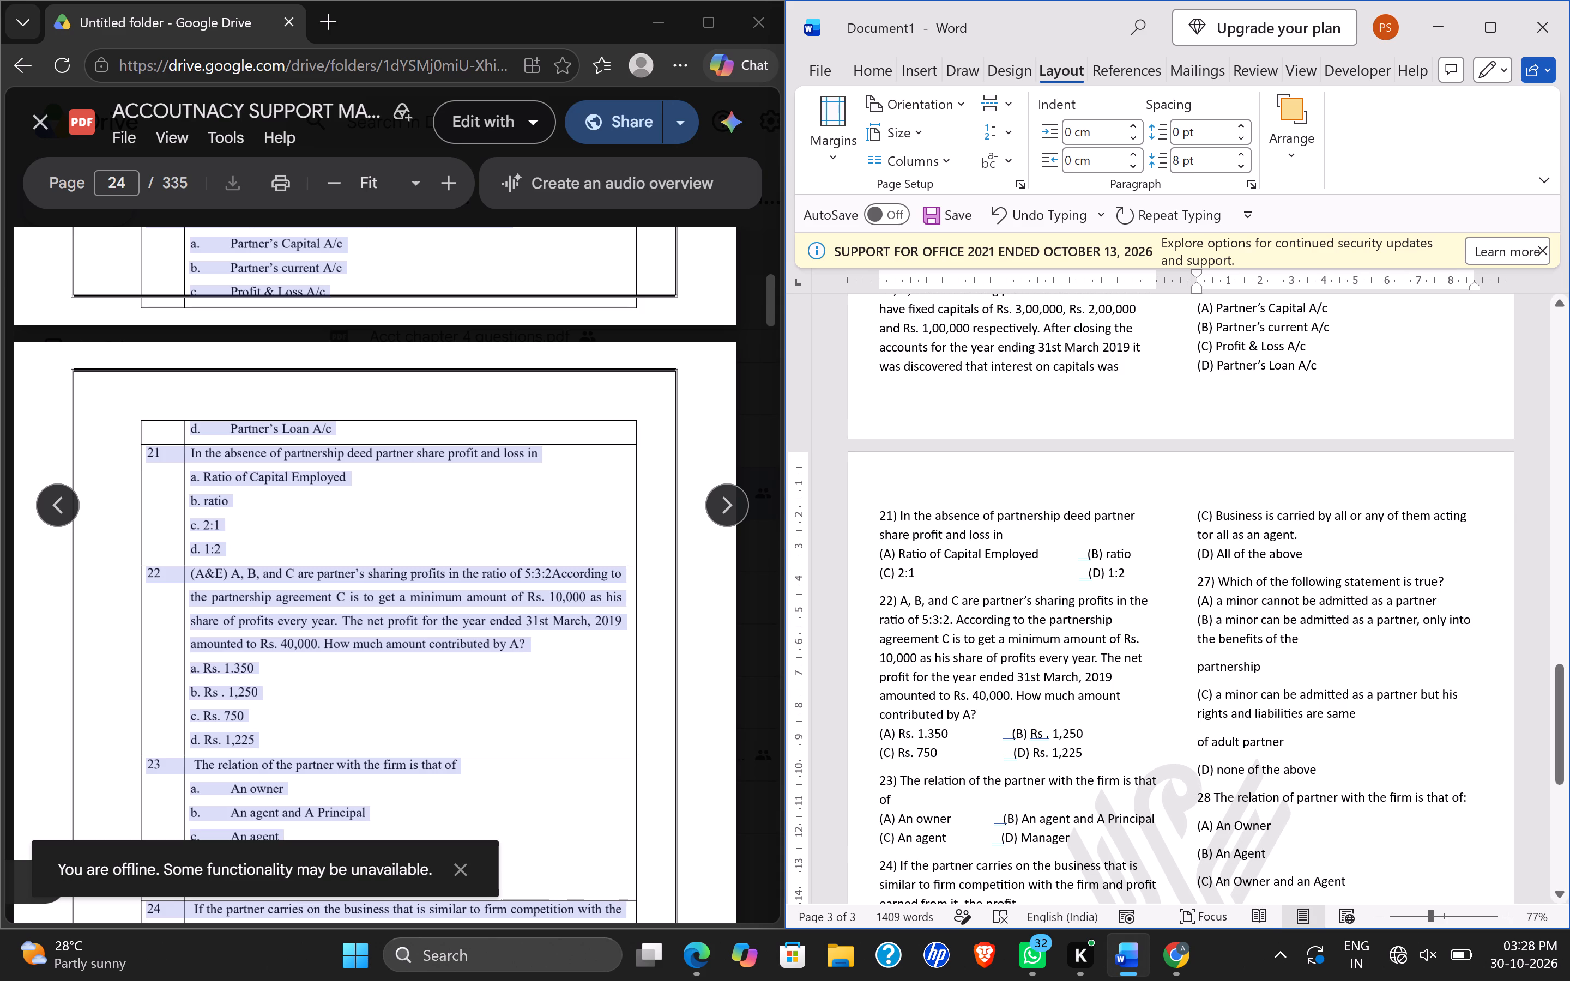
# Join the stray "partnership" line onto question 27's option (B) so it ends "the benefits of the partnership".
pyautogui.click(1198, 691)
pyautogui.click(1194, 679)
pyautogui.press('BackSpace')
pyautogui.press('BackSpace')
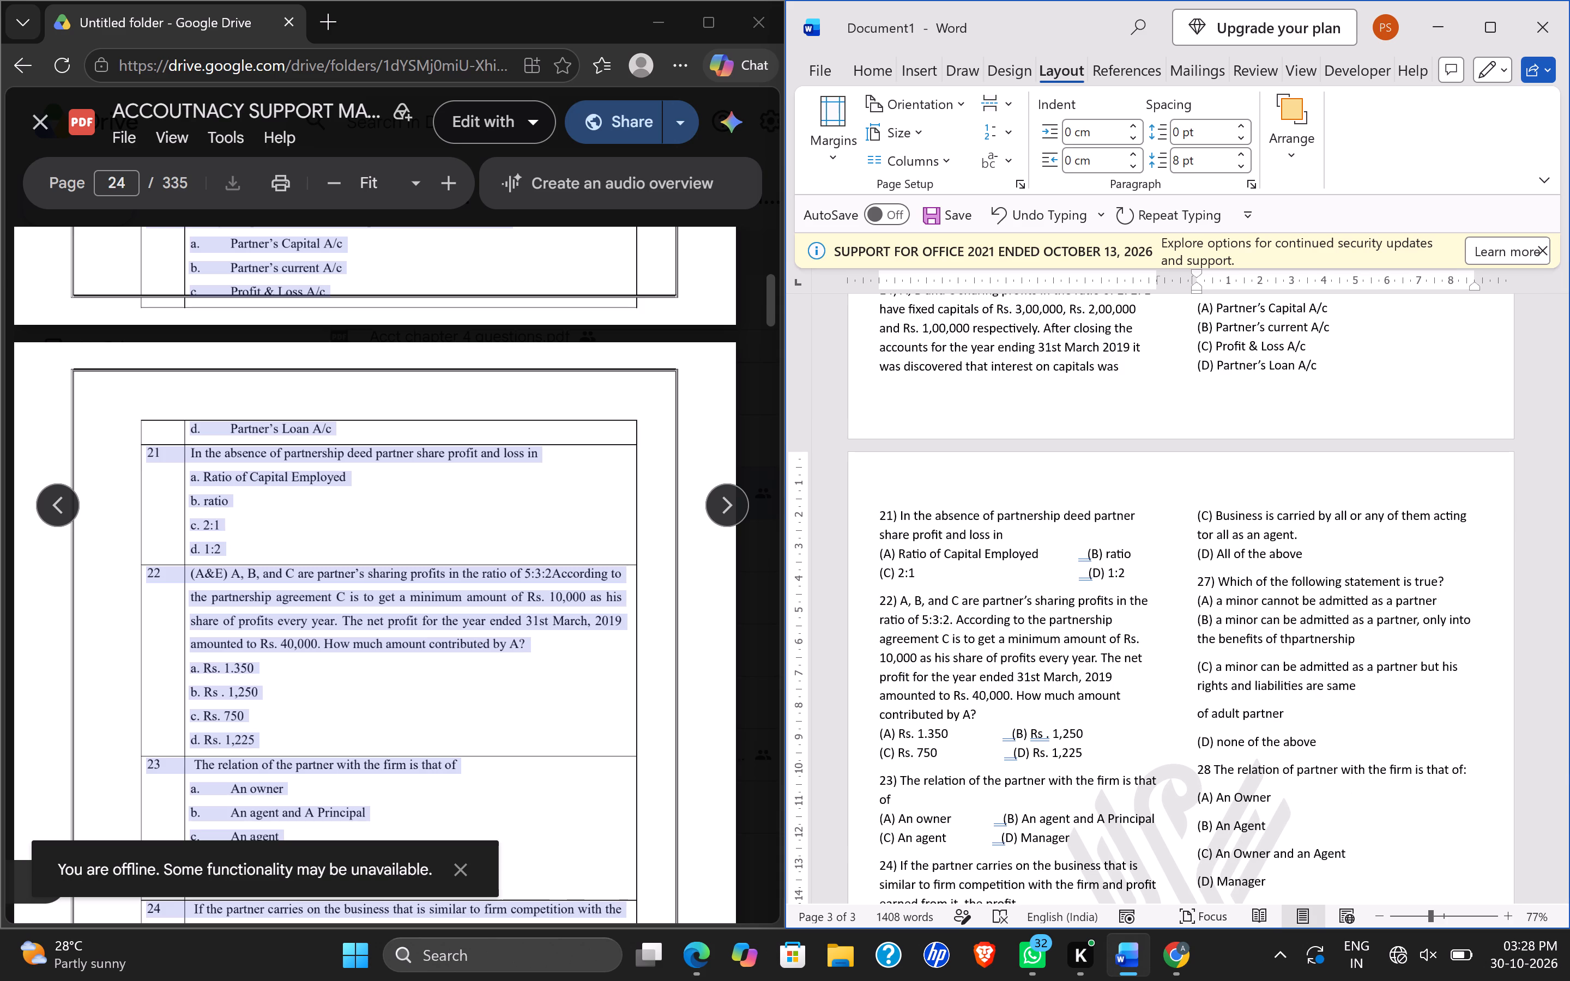
pyautogui.write('E')
pyautogui.press('space')
pyautogui.press('BackSpace')
pyautogui.press('BackSpace')
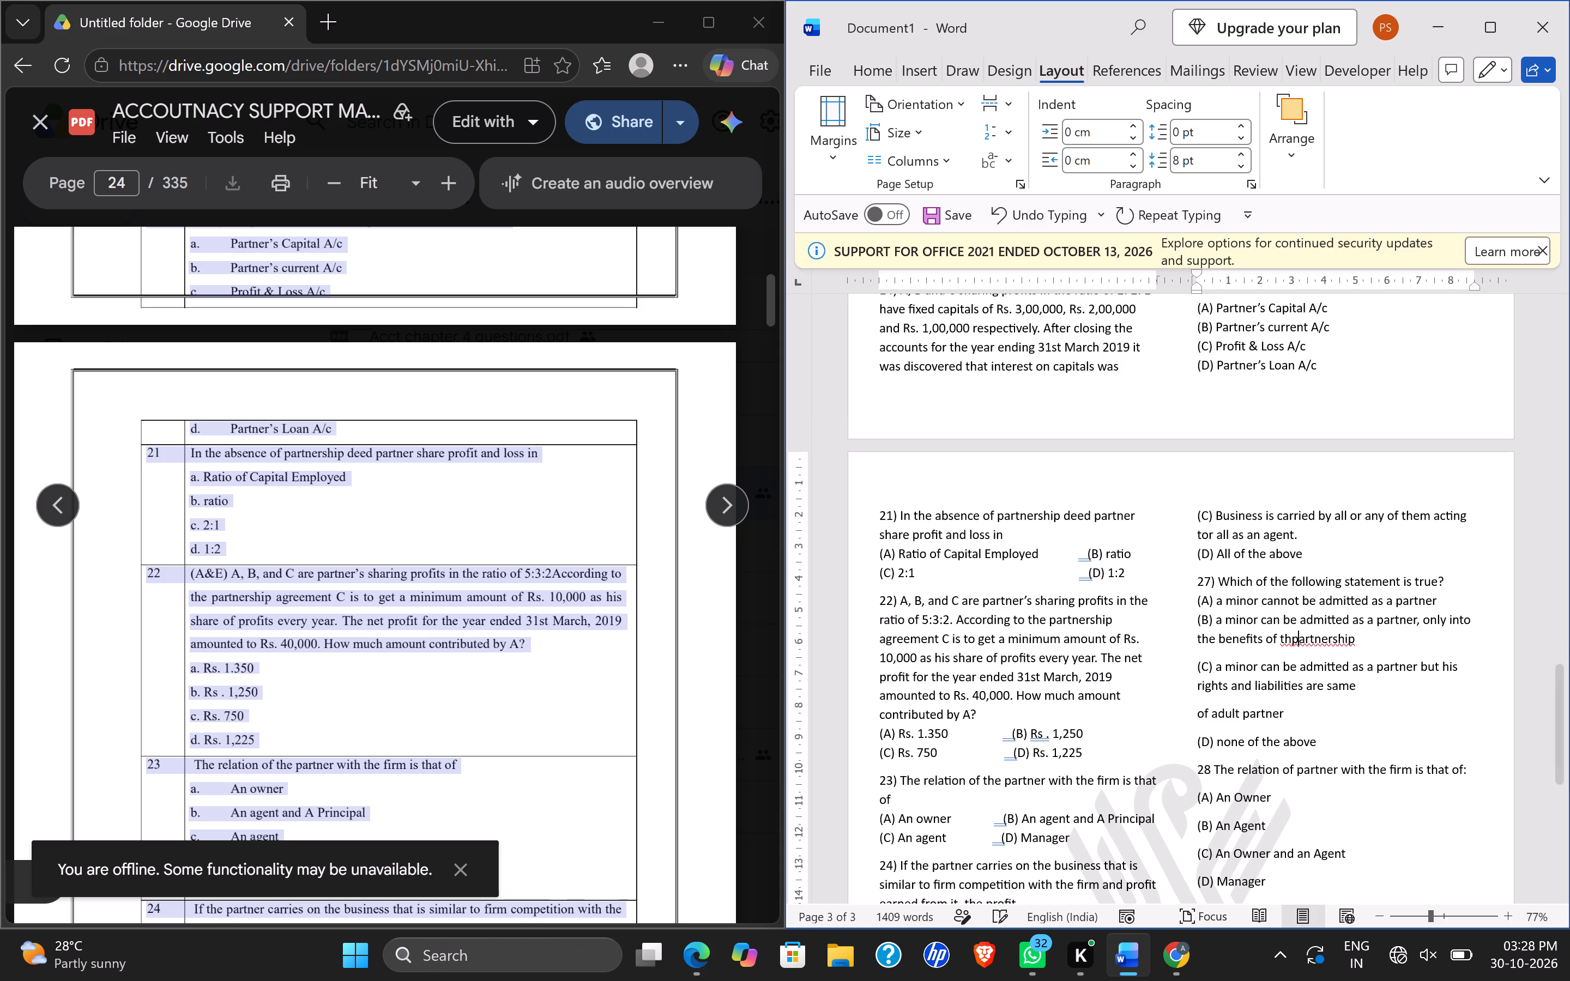
pyautogui.write('e')
pyautogui.press('space')
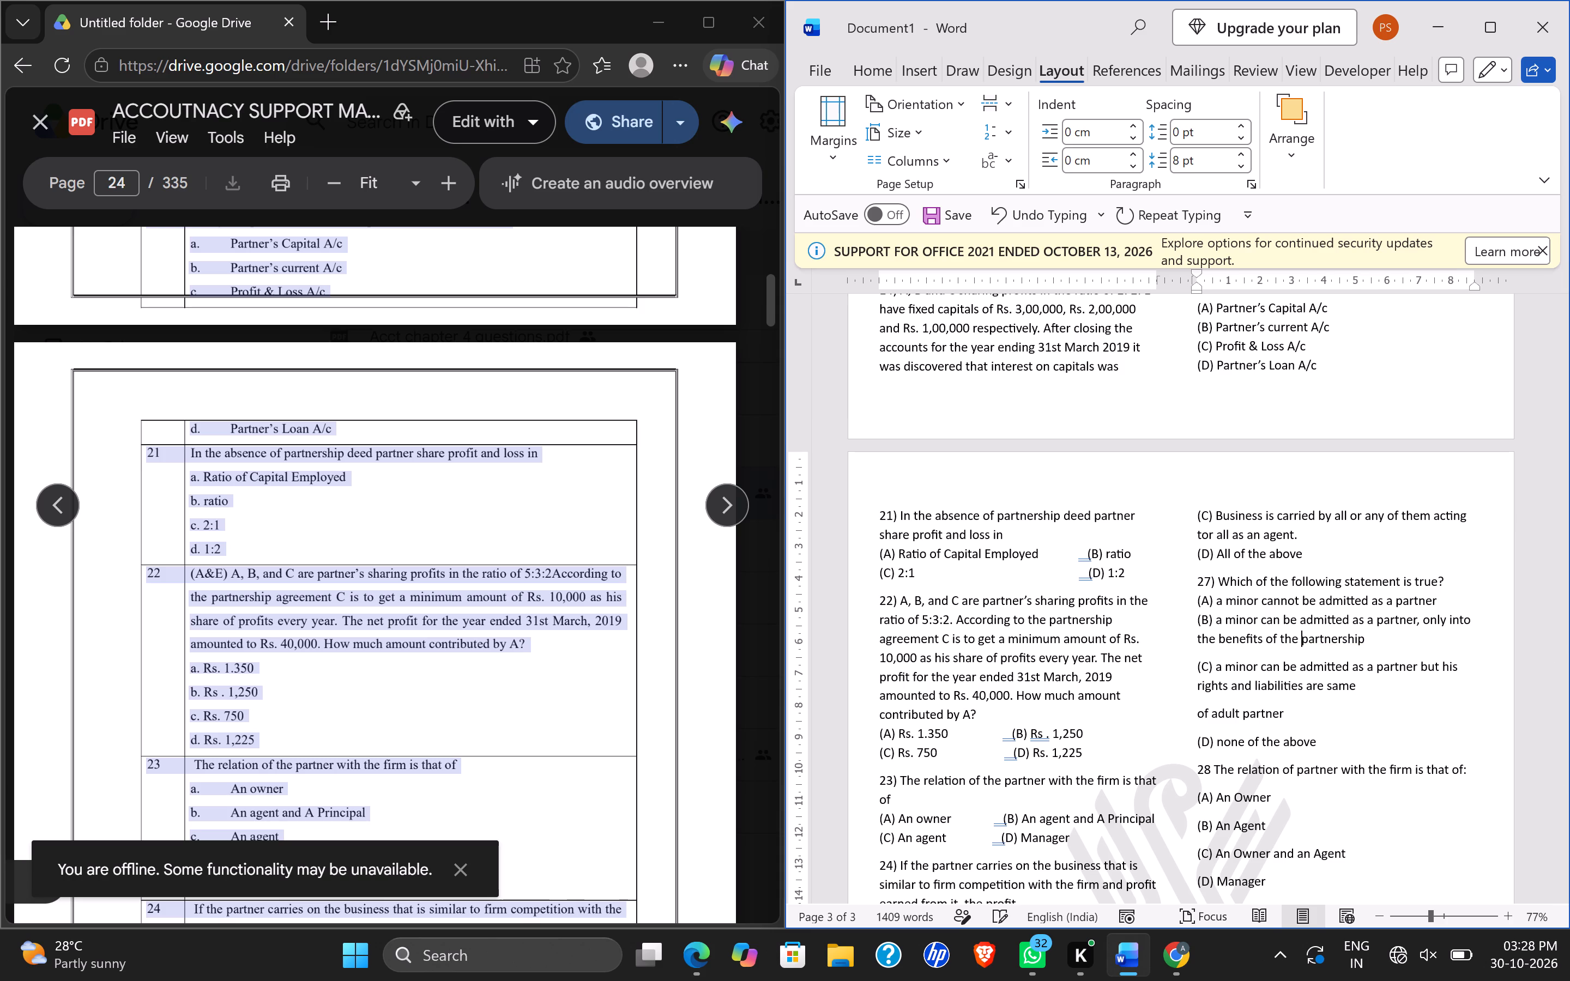
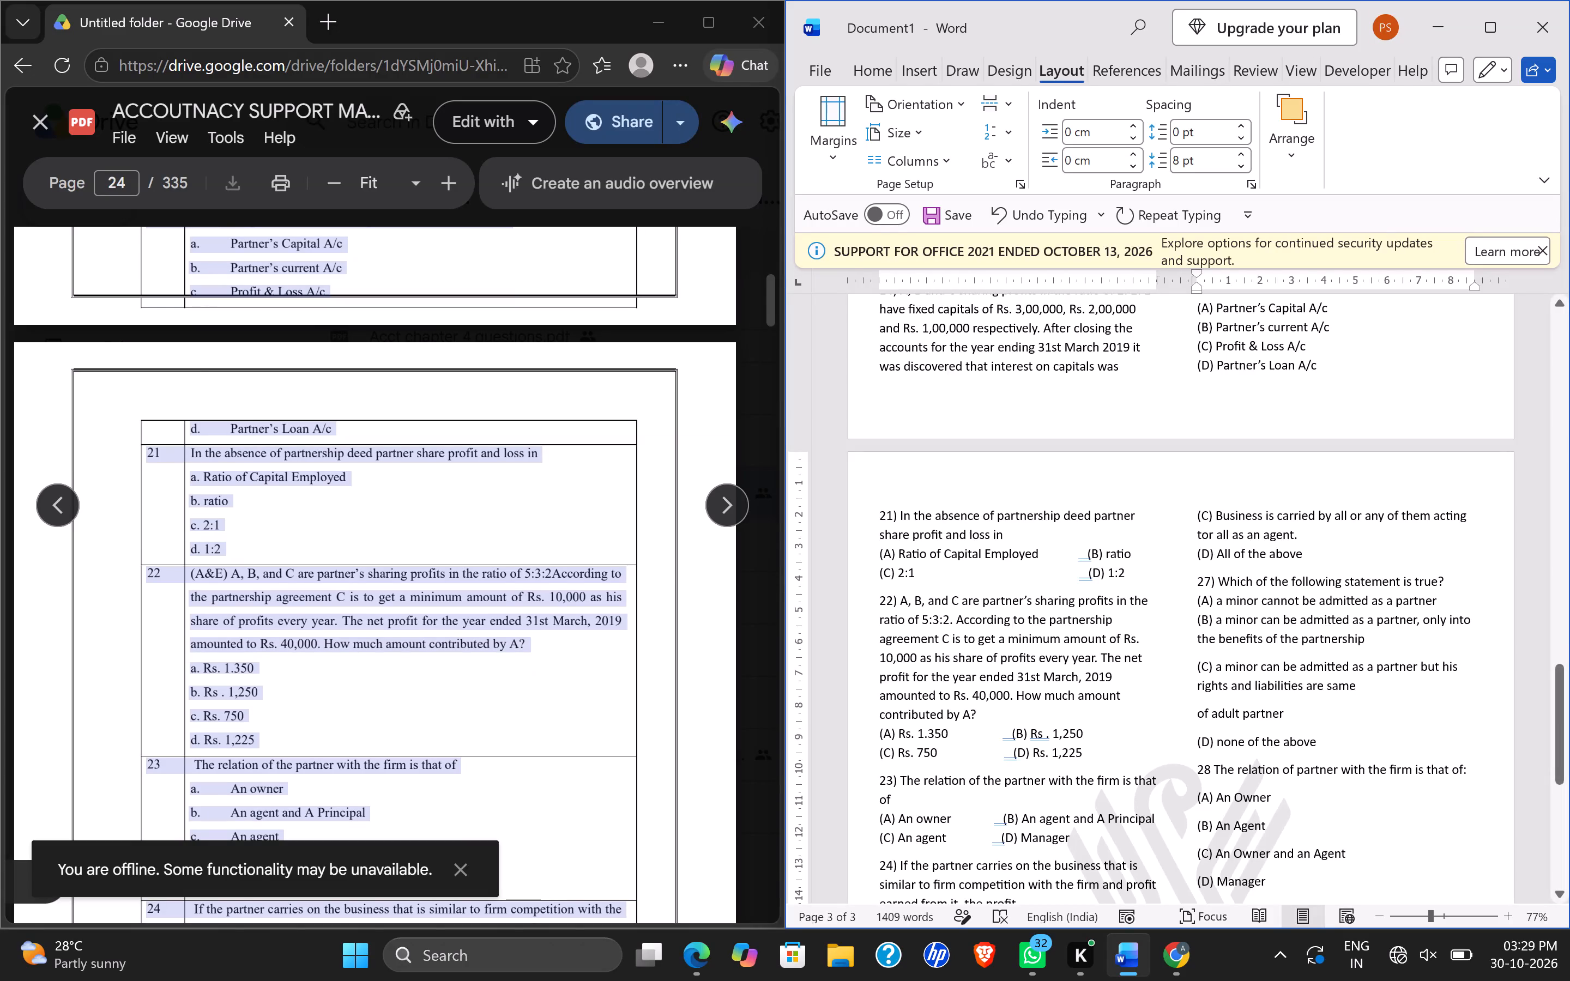
# Put question 27's option (C) after a line break instead of a paragraph break and join the stray "of adult partner" line onto its end.
pyautogui.click(1191, 669)
pyautogui.press('BackSpace')
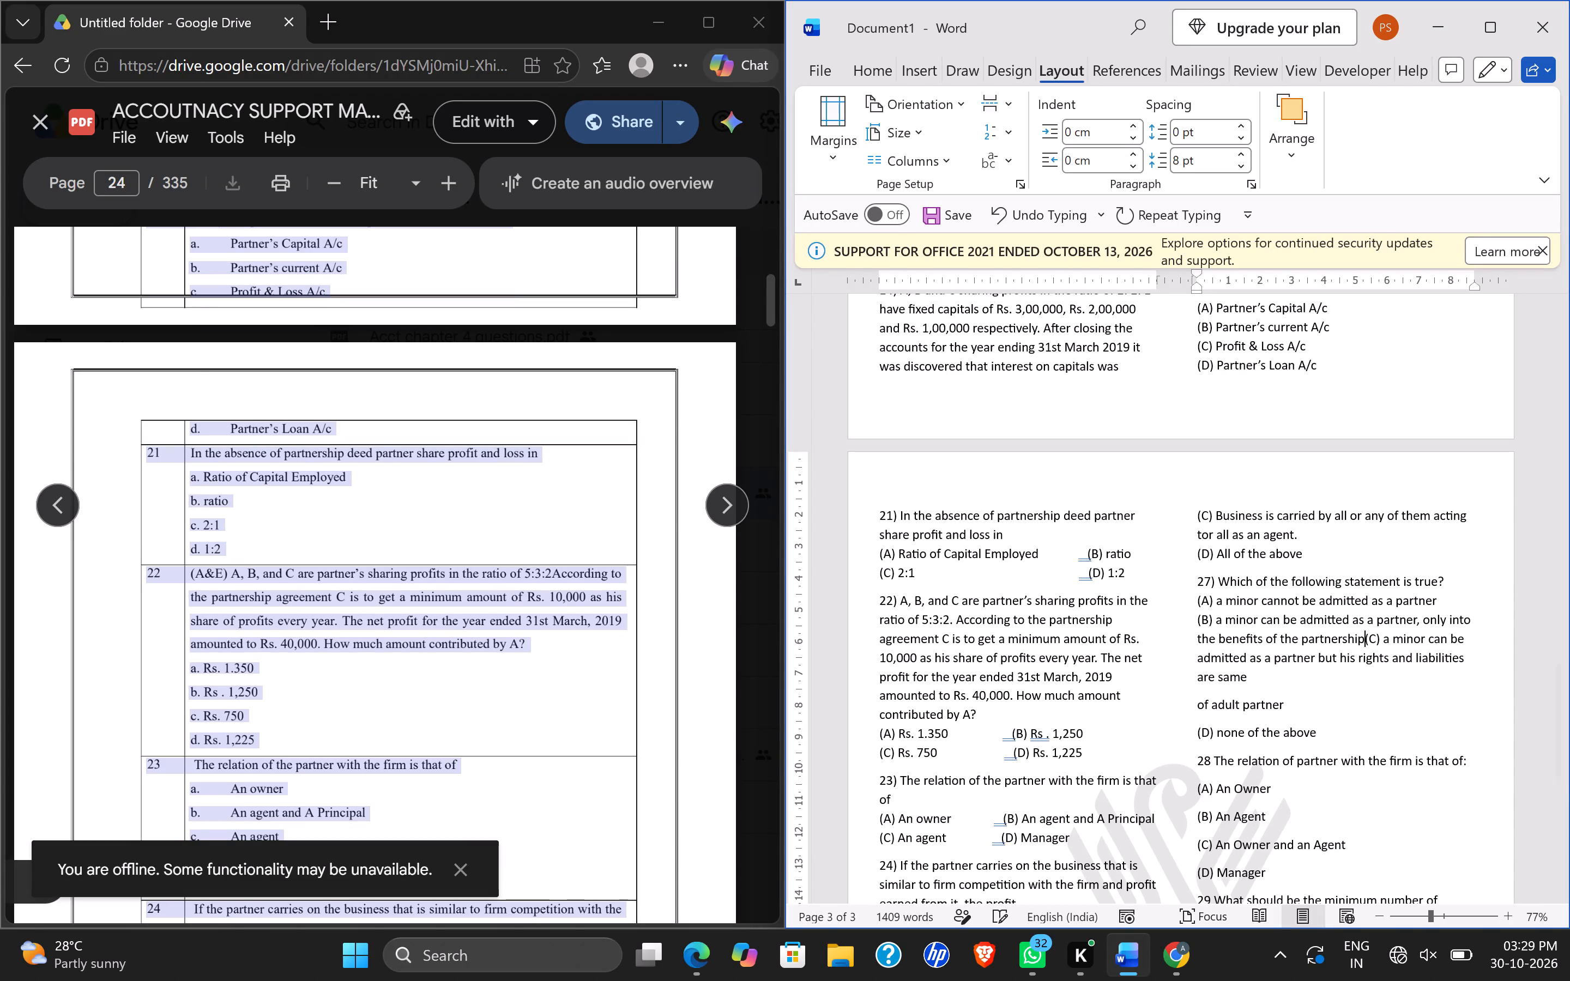
pyautogui.hotkey('shift', 'Return')
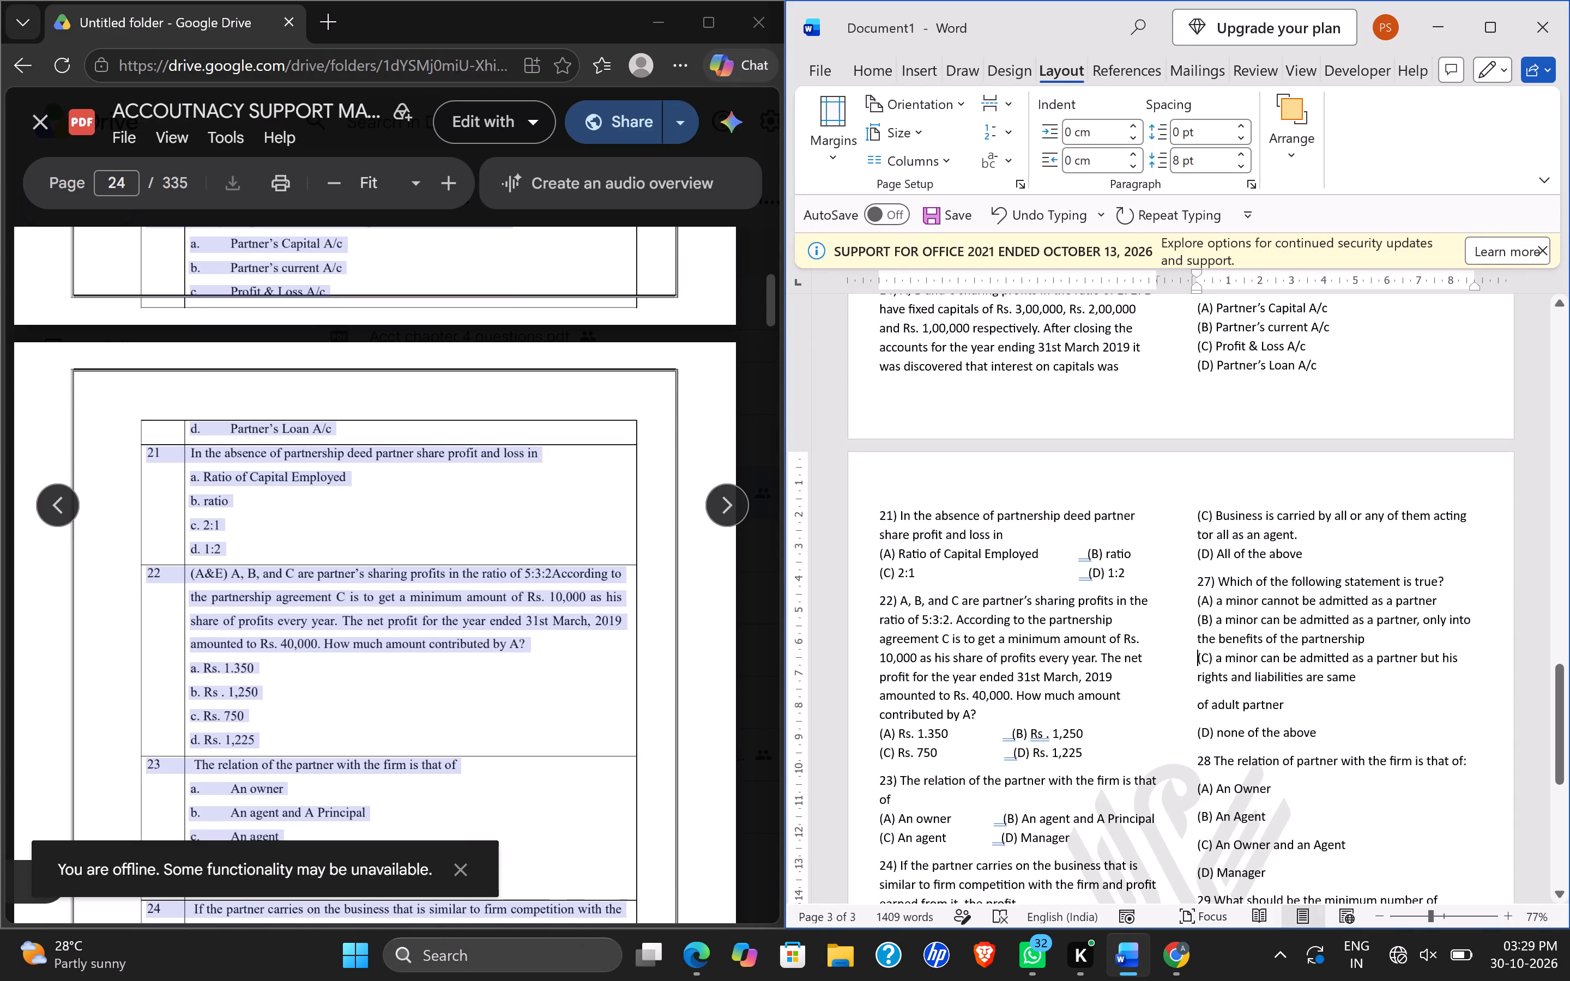
pyautogui.click(1187, 709)
pyautogui.press('BackSpace')
pyautogui.press('space')
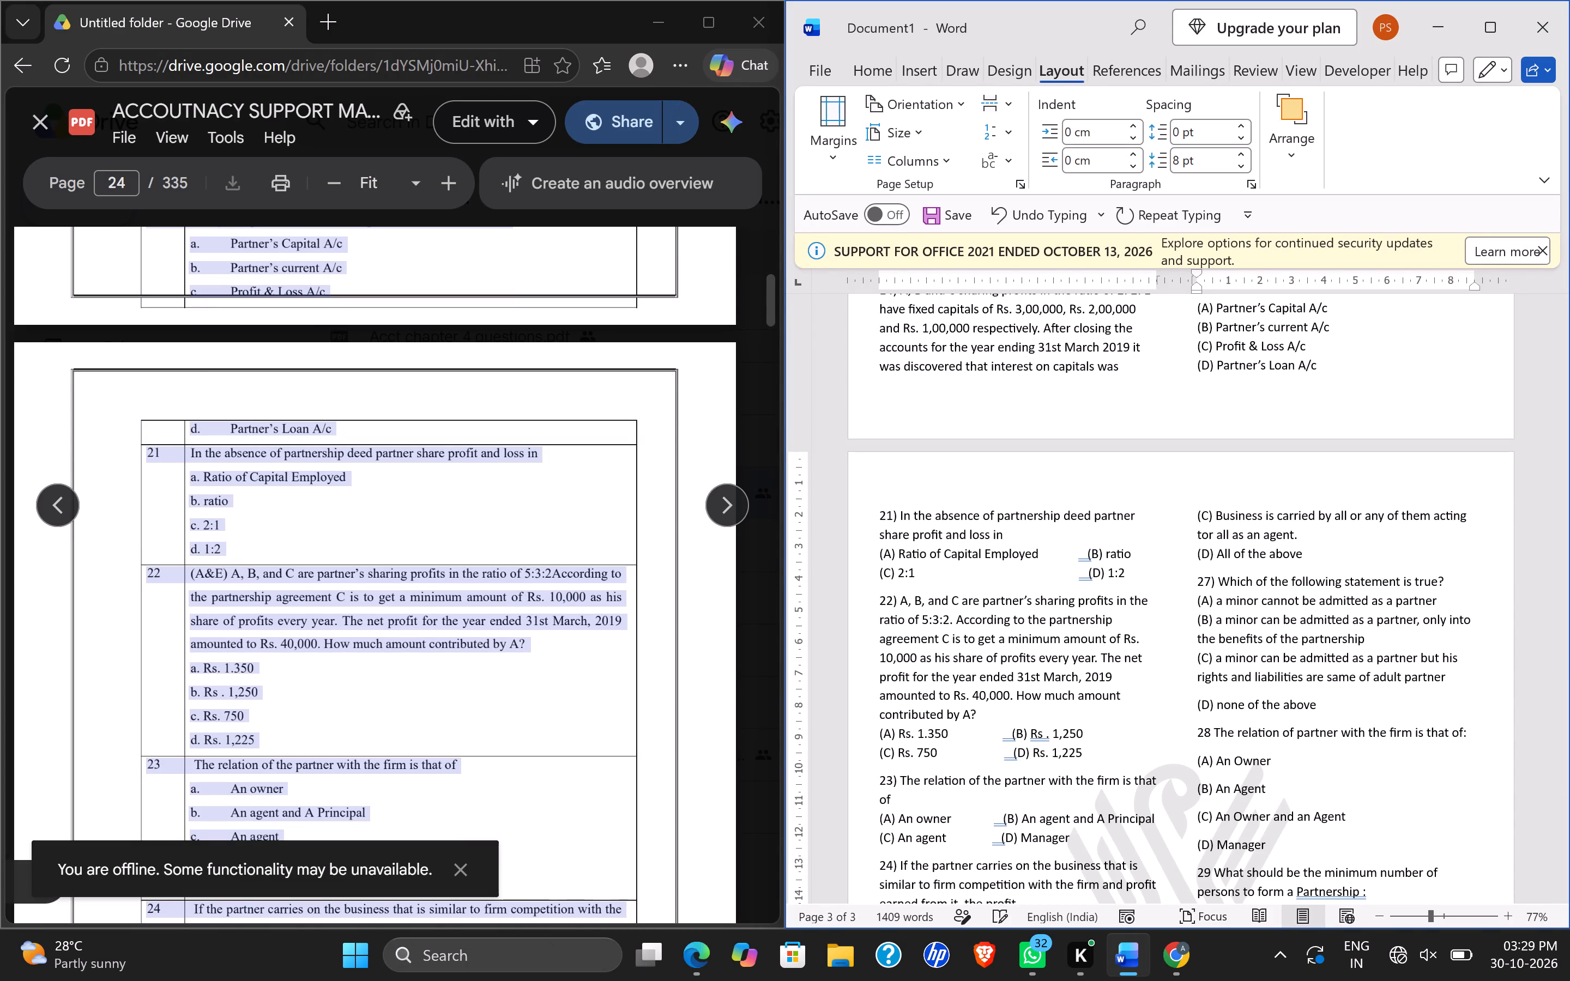
# Replace the paragraph break before question 27's option (D) with a line break.
pyautogui.click(1194, 706)
pyautogui.press('\\')
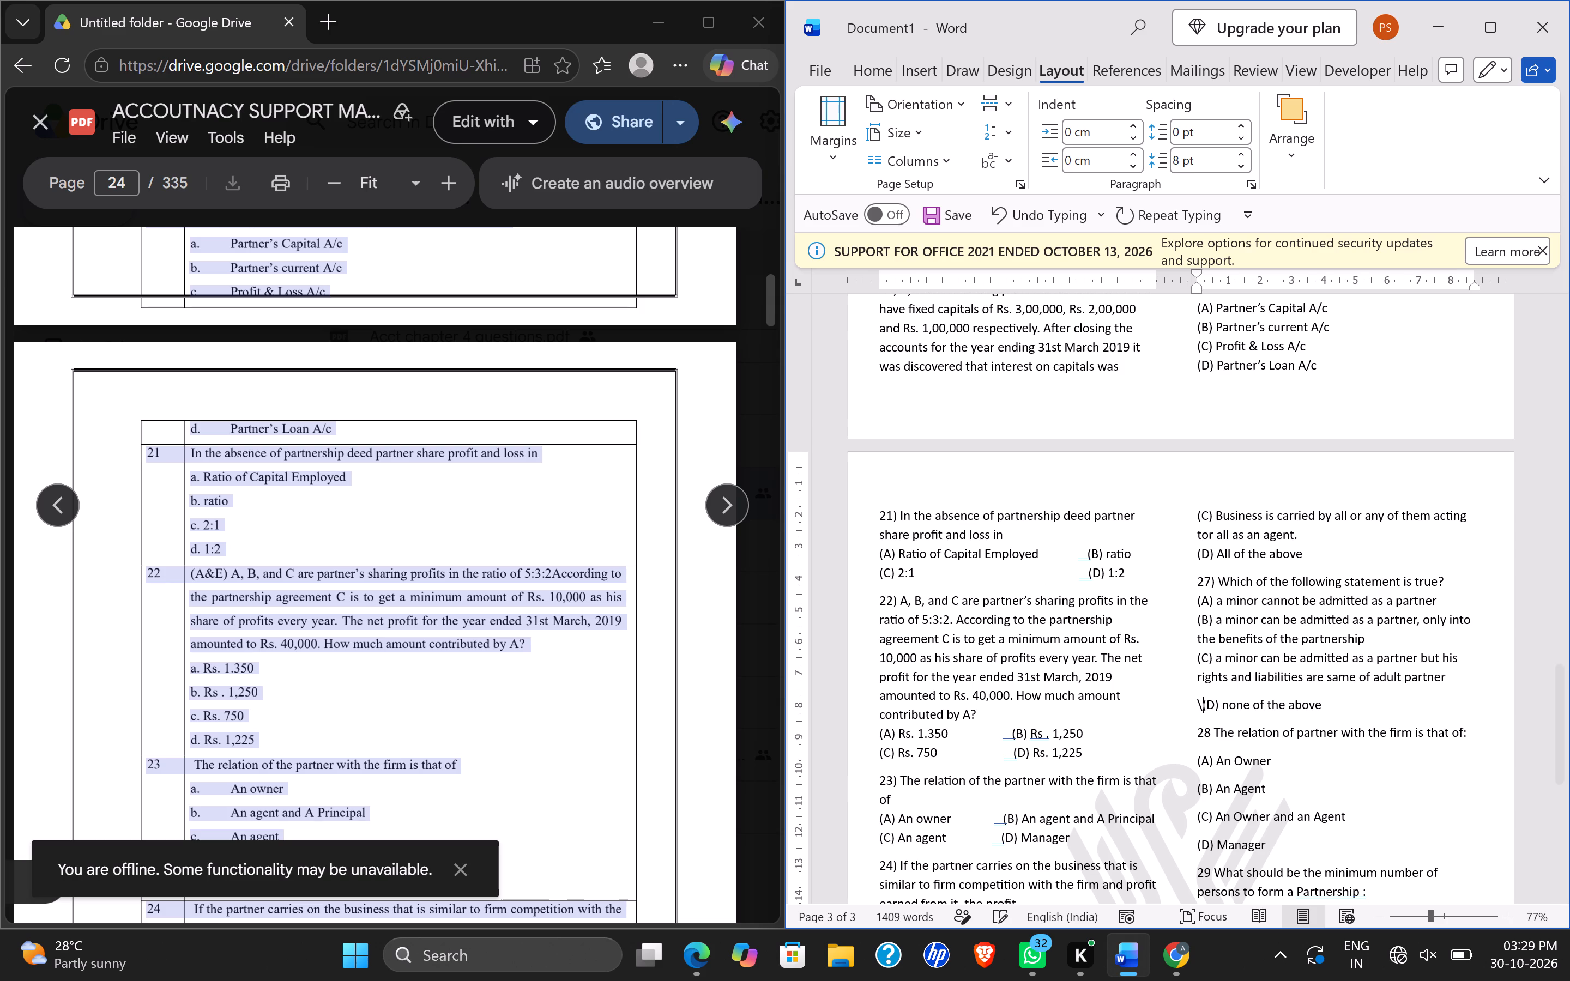
pyautogui.press('BackSpace')
pyautogui.press('BackSpace')
pyautogui.hotkey('shift', 'Return')
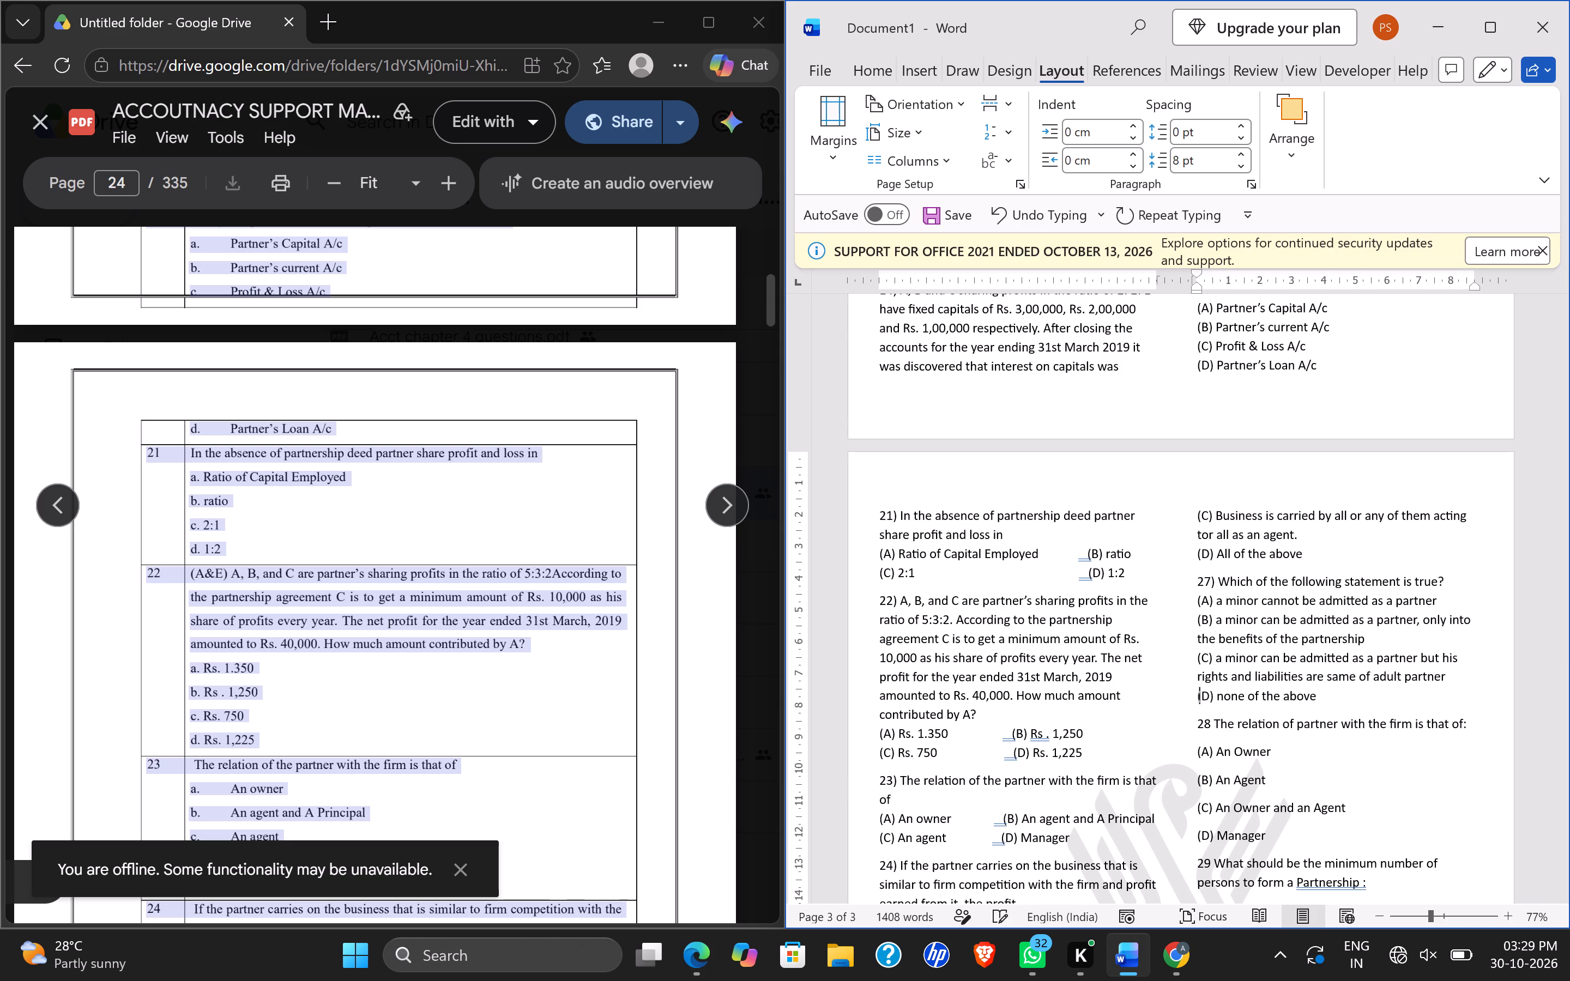
# Make the question text of questions 1 and 2 on the first page bold, leaving out their options.
pyautogui.scroll(-2, 1159, 604)
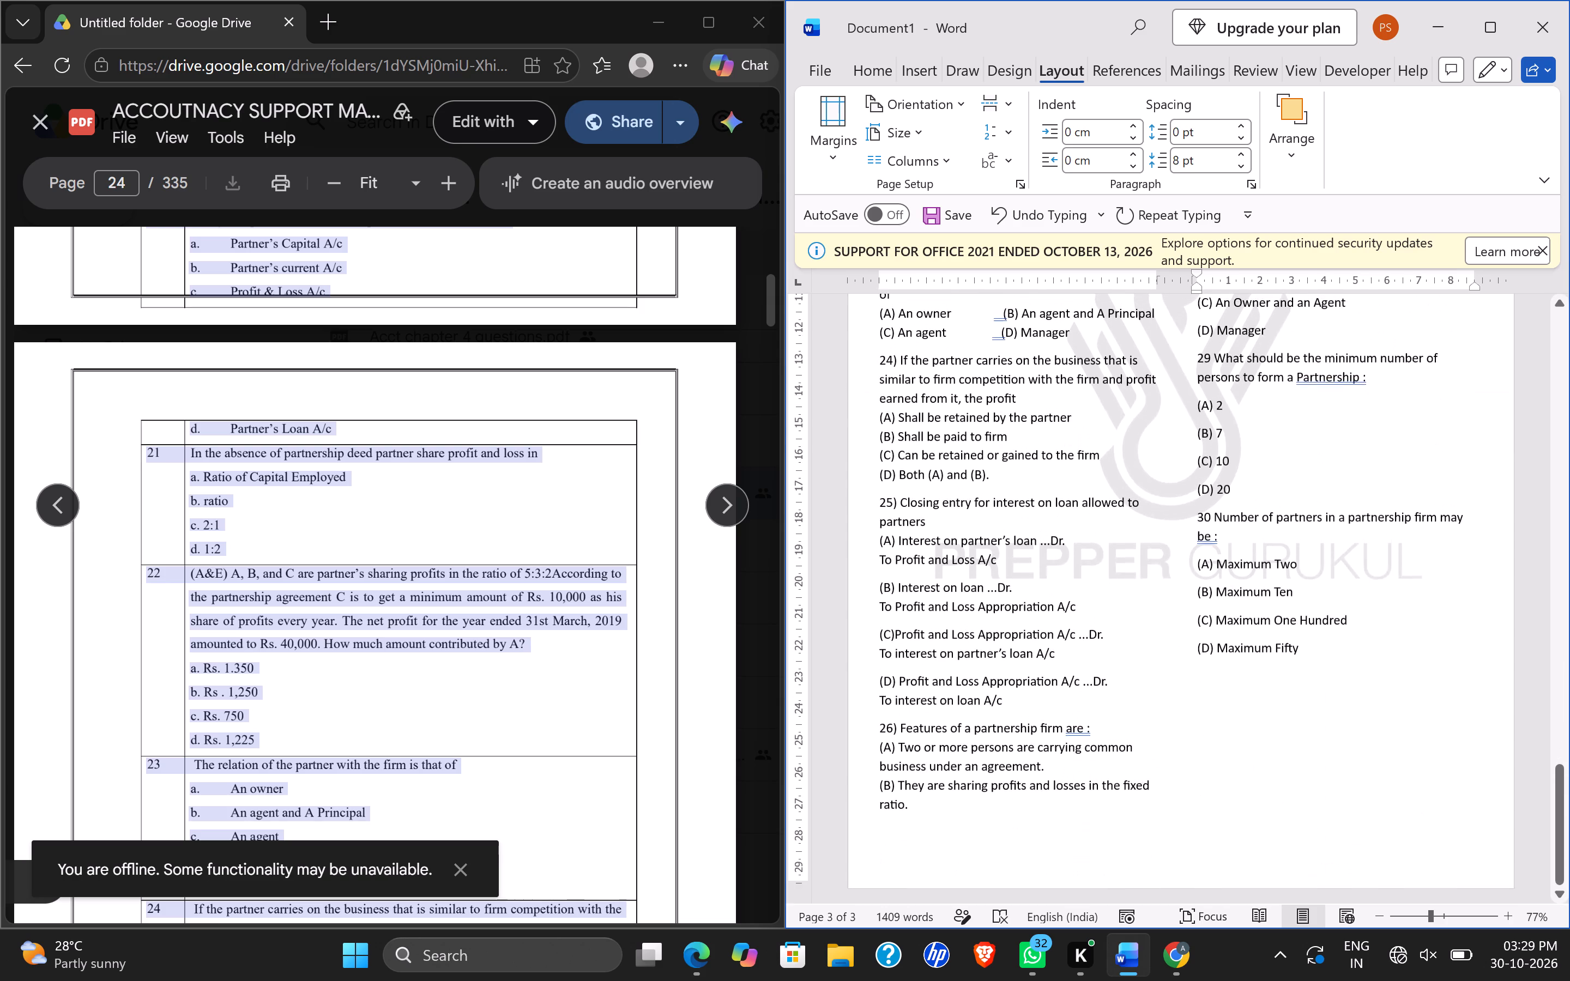
pyautogui.scroll(12, 1159, 604)
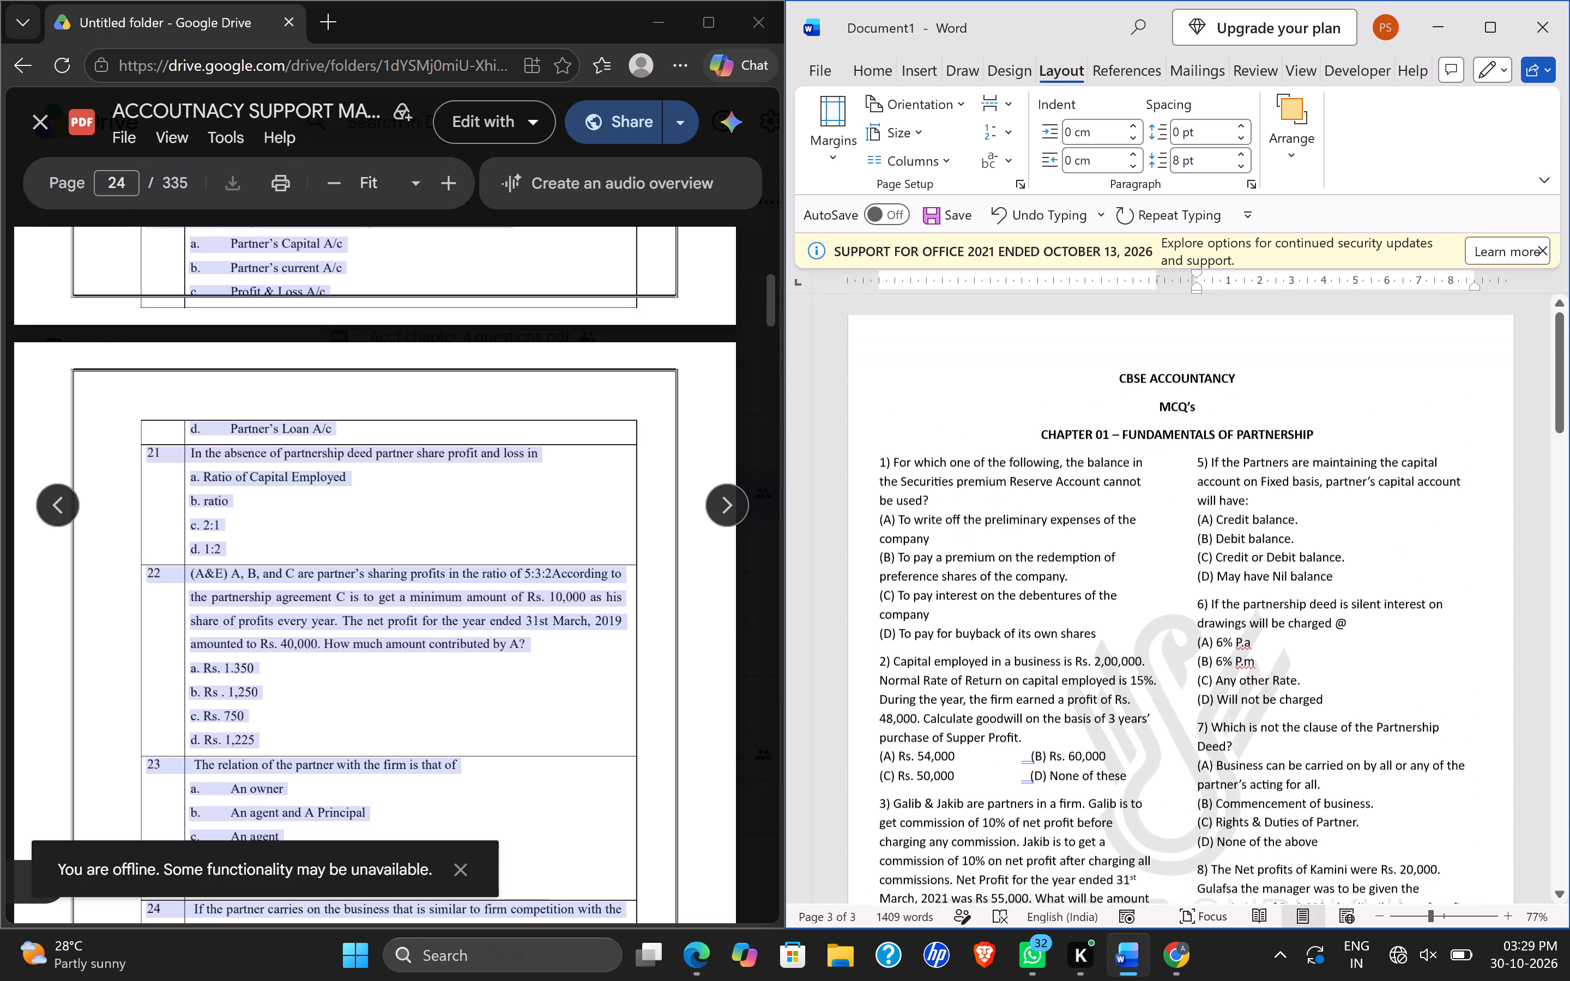
pyautogui.moveTo(878, 456); pyautogui.dragTo(915, 481)
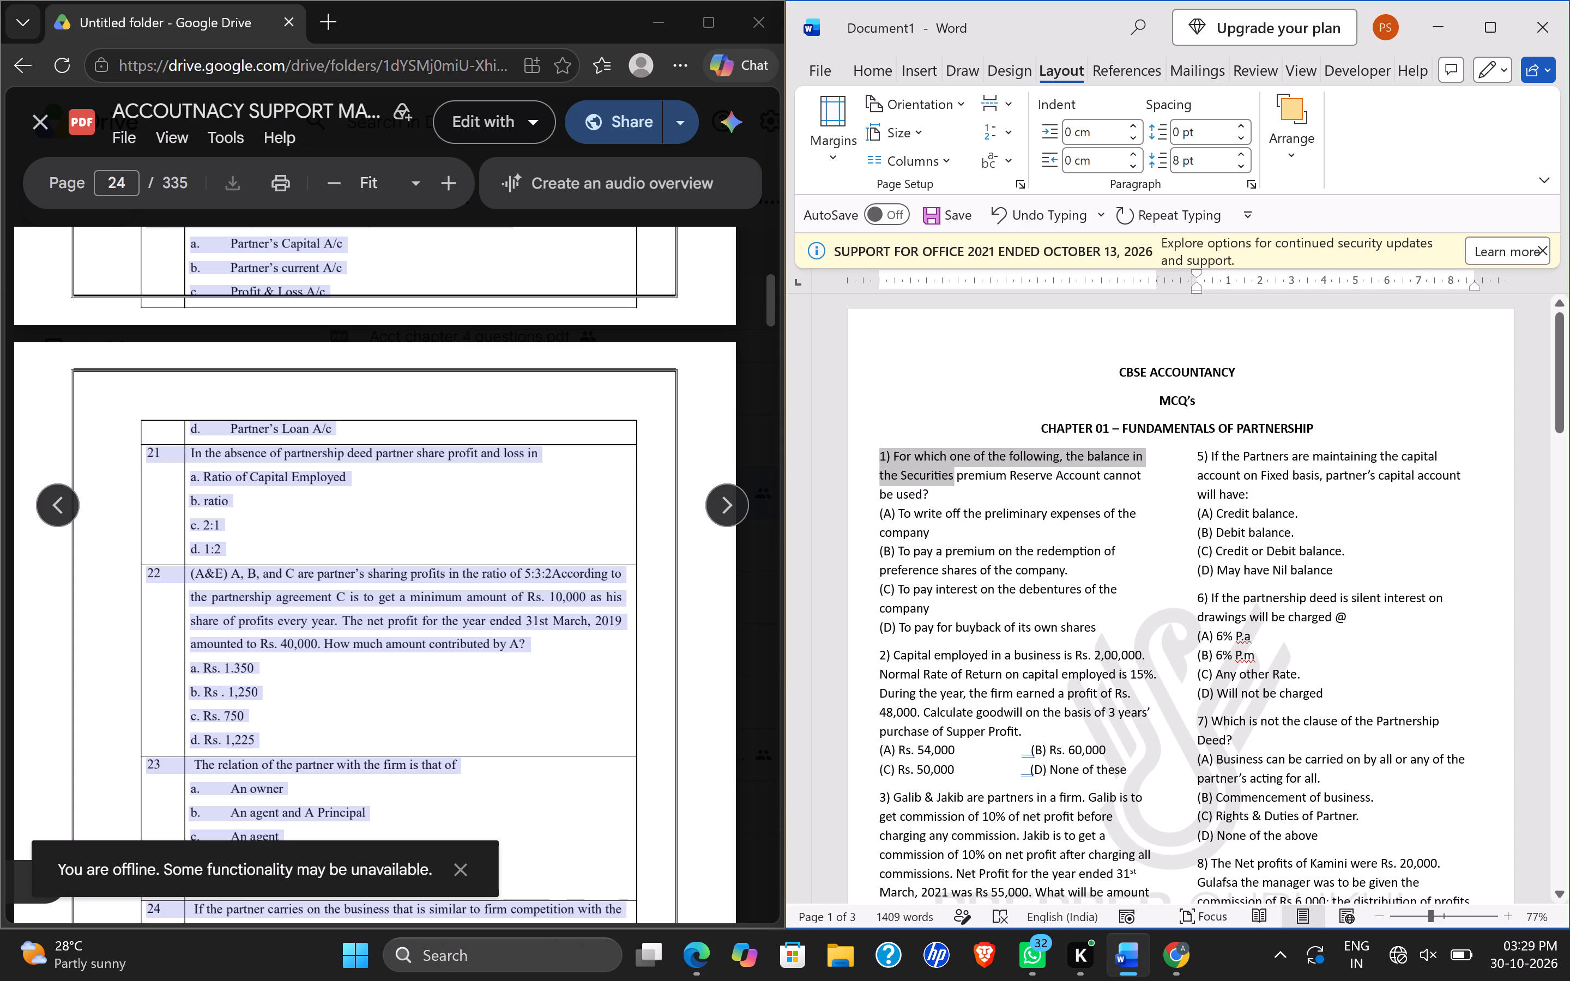
pyautogui.moveTo(915, 481); pyautogui.dragTo(937, 501)
pyautogui.hotkey('ctrl', 'b')
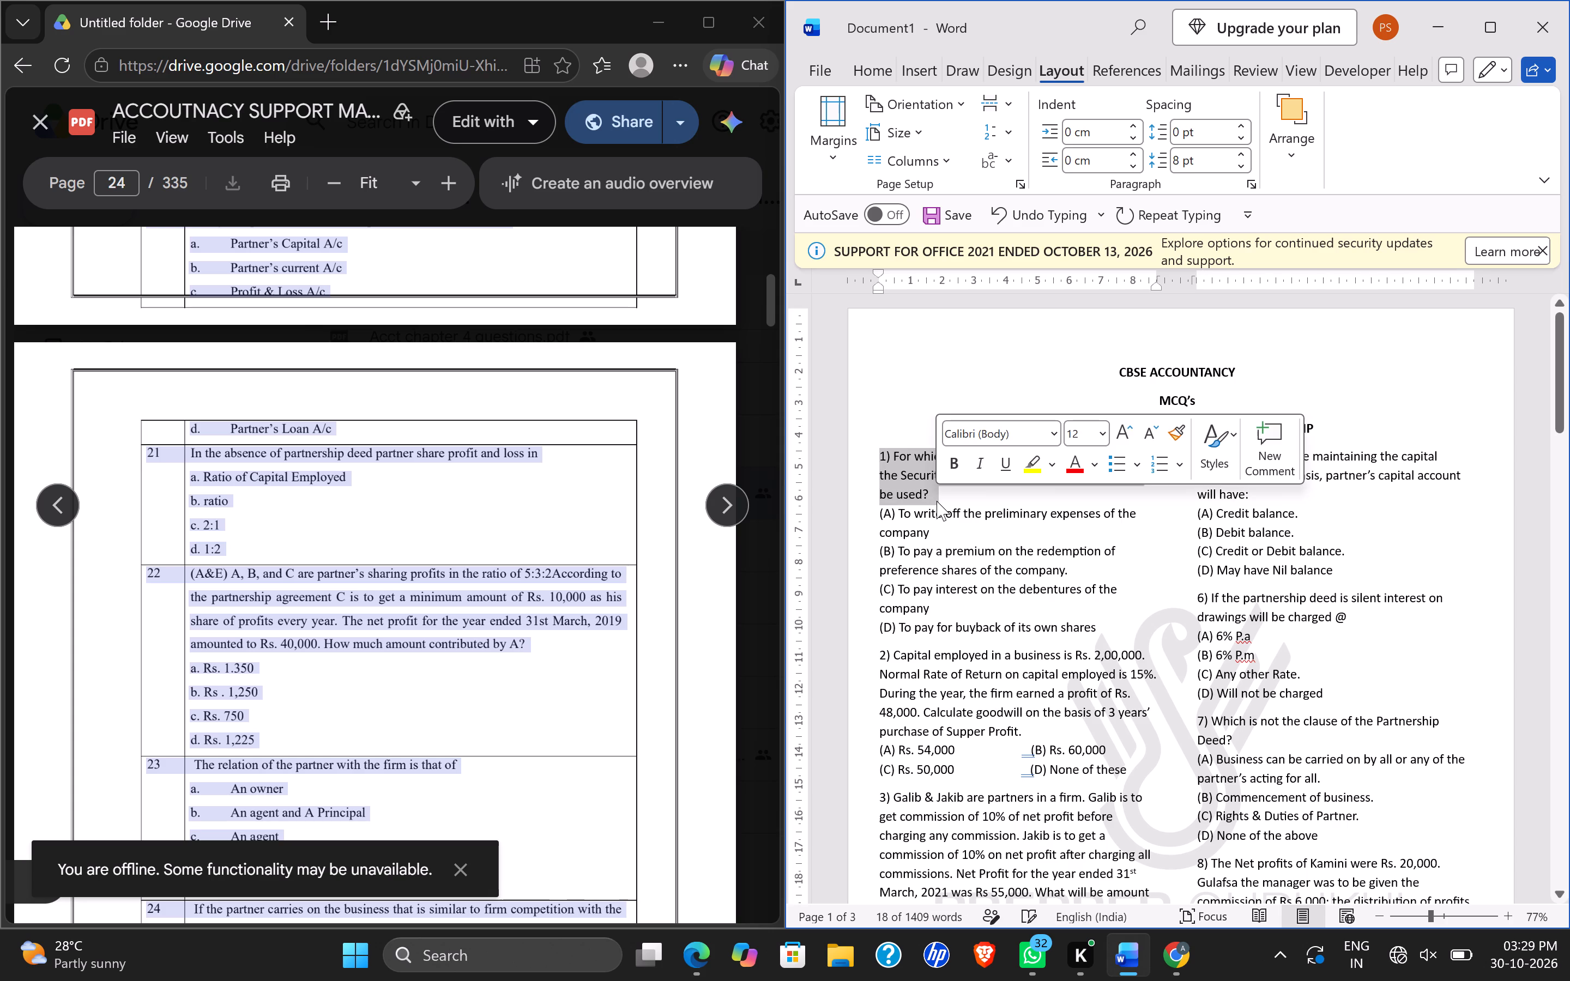
pyautogui.hotkey('ctrl', 'b')
pyautogui.click(958, 557)
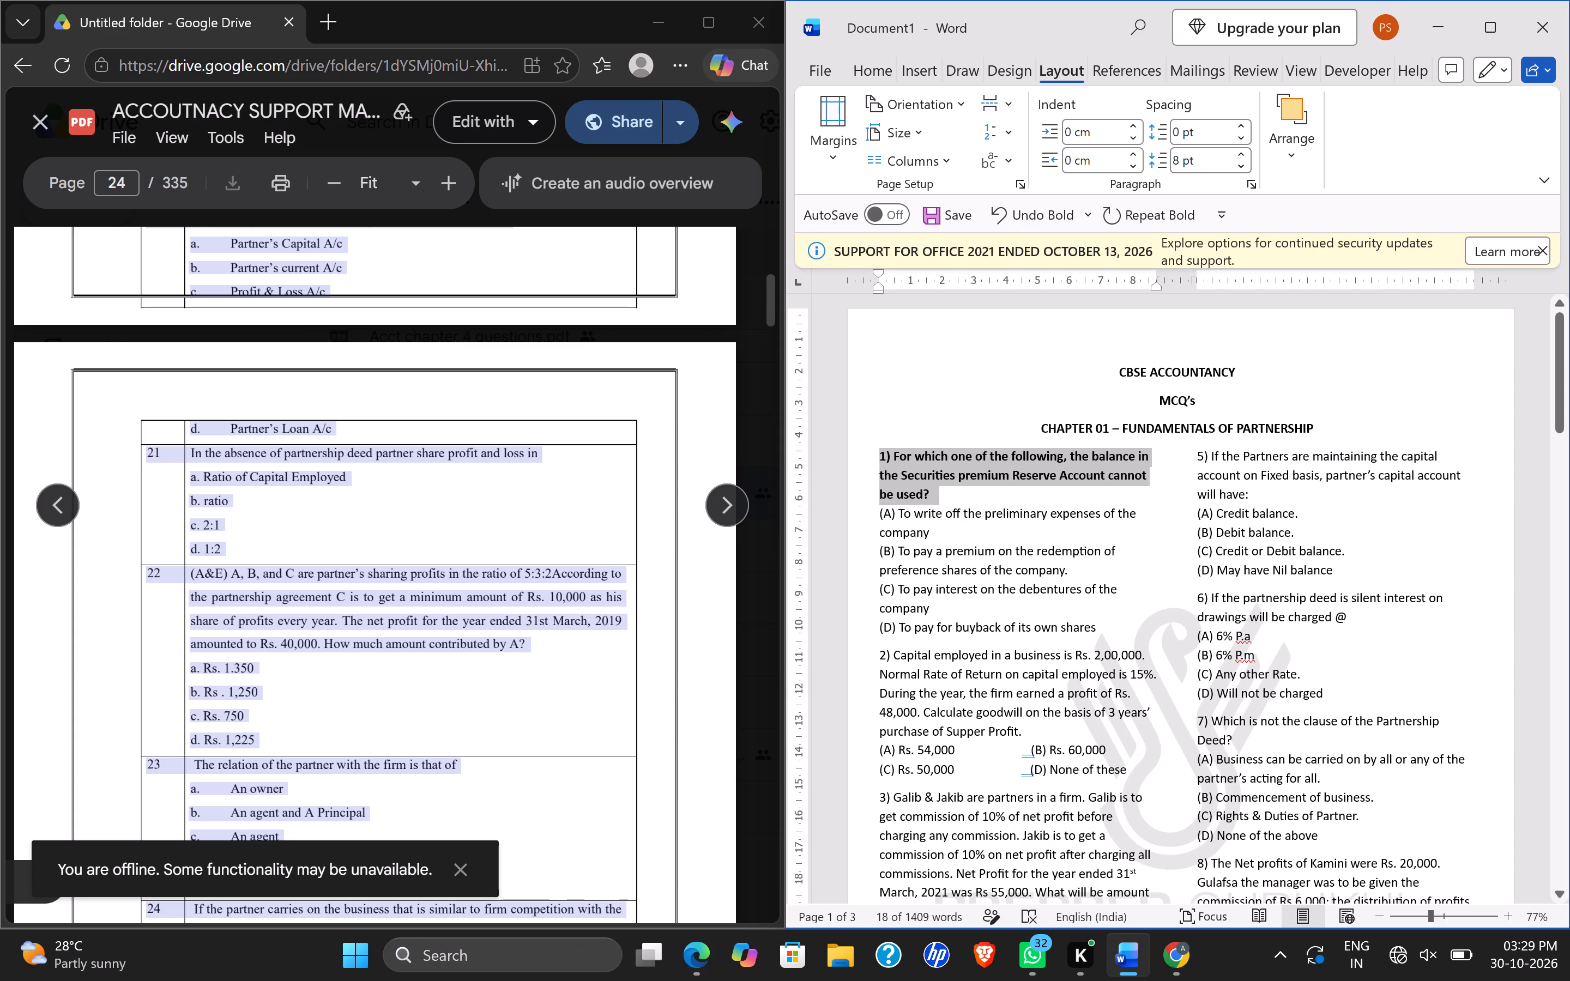
pyautogui.moveTo(876, 658); pyautogui.dragTo(1020, 726)
pyautogui.hotkey('ctrl', 'b')
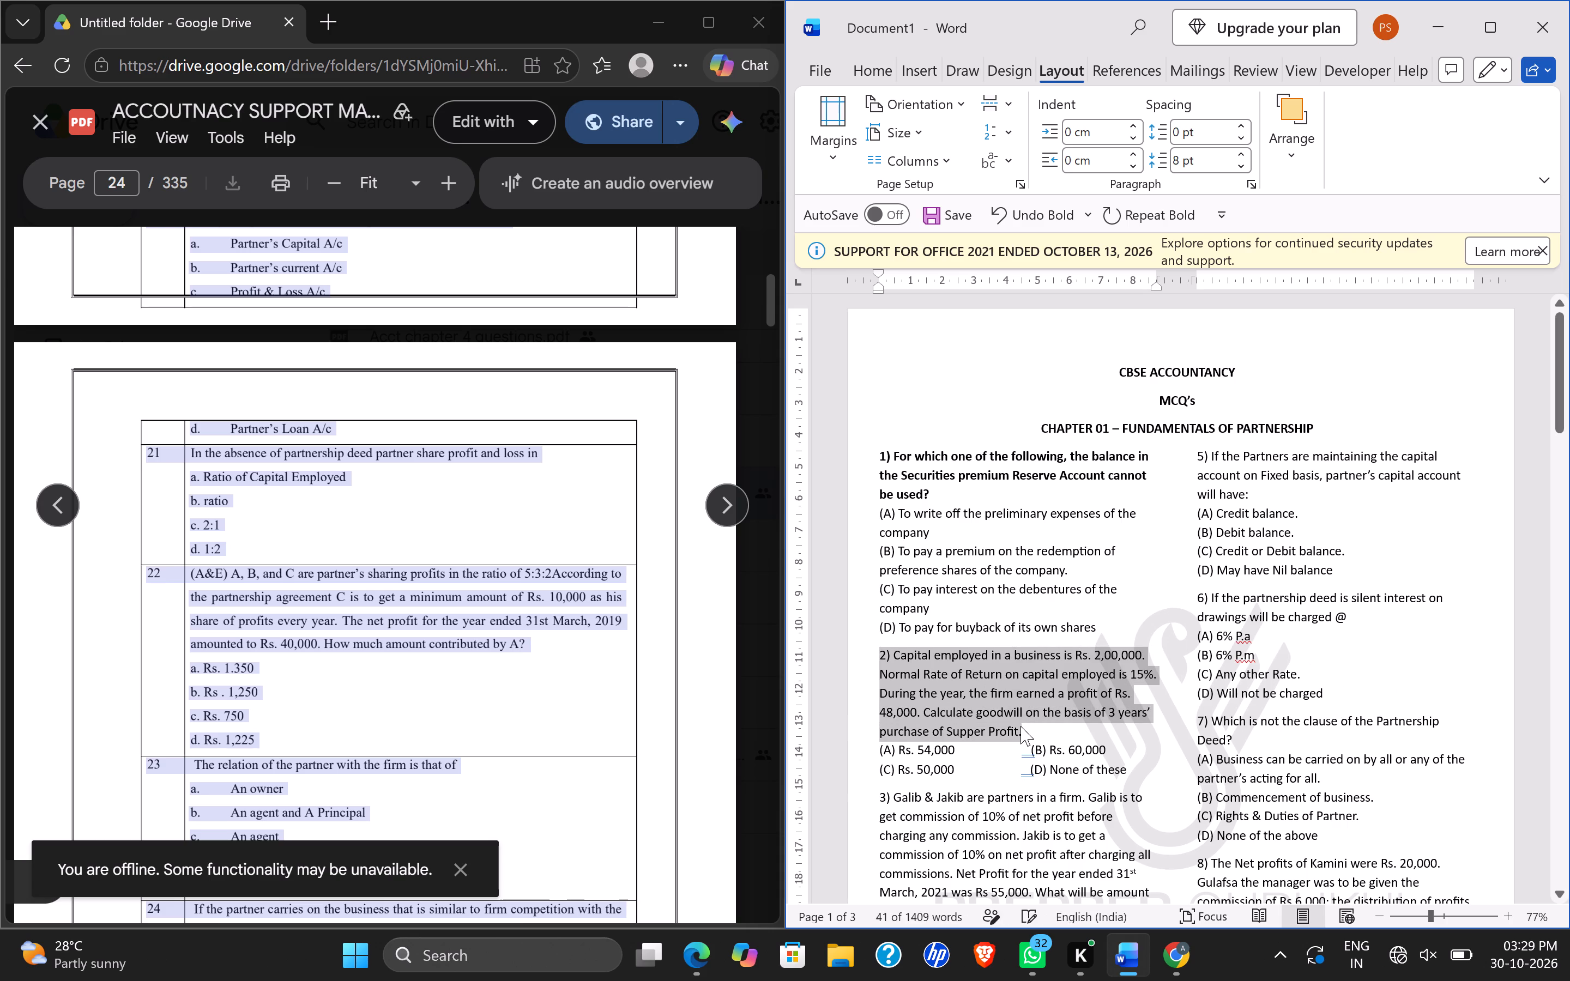
pyautogui.click(1023, 757)
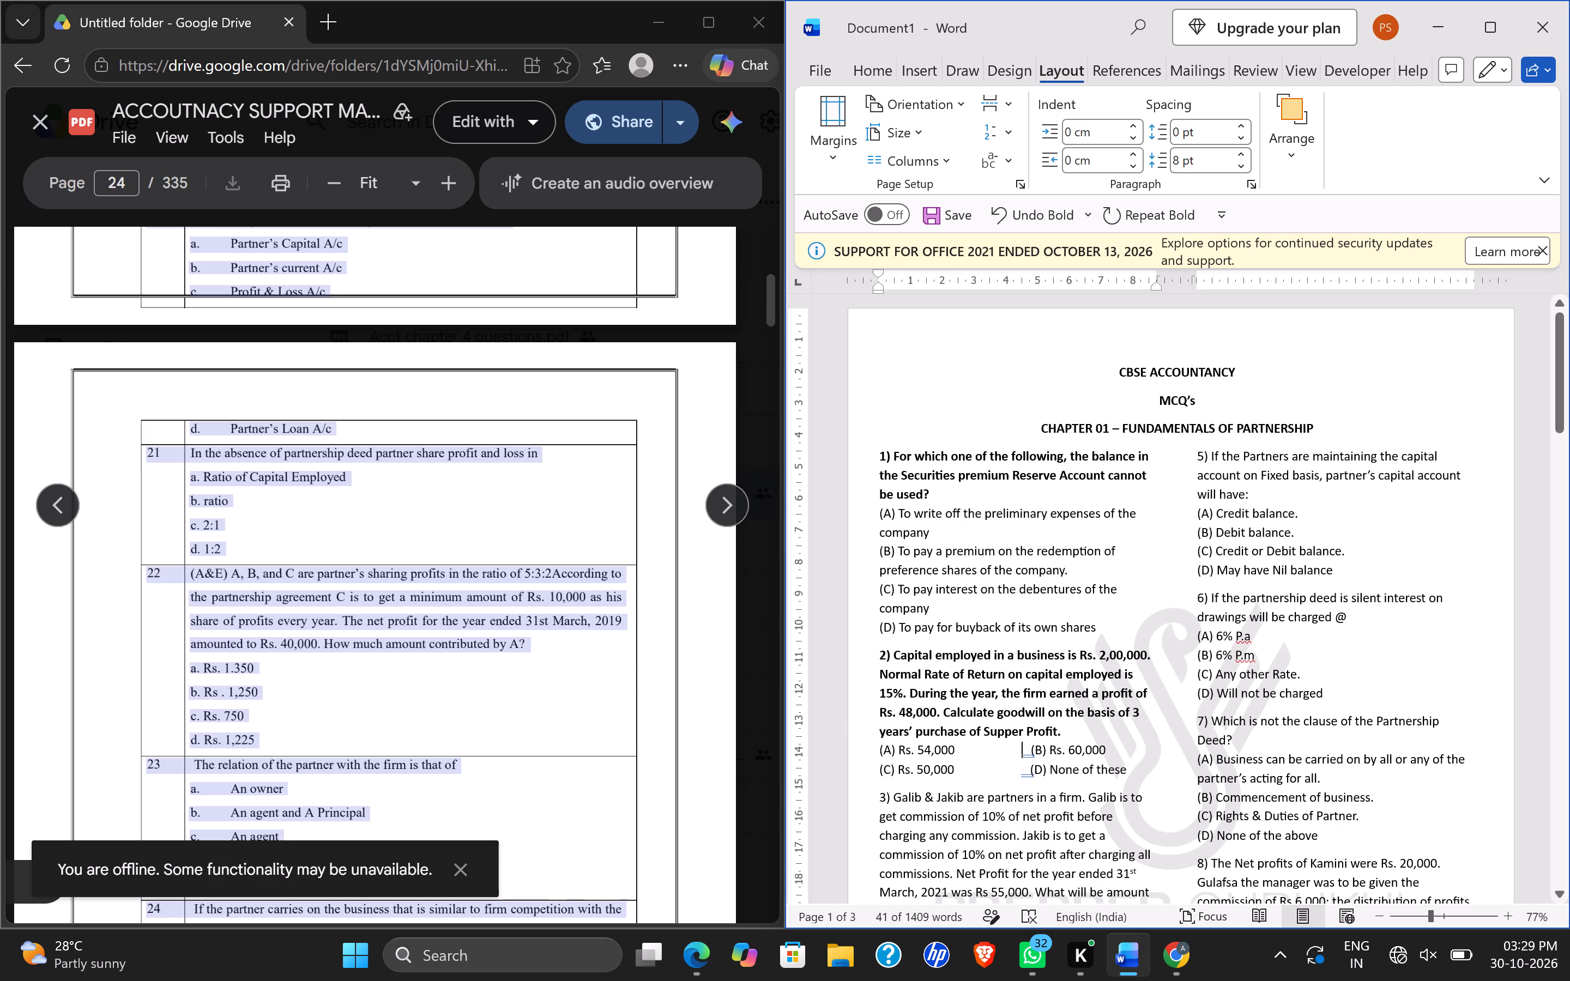
# Make the question text of questions 5, 6 and 7 bold, leaving out their options.
pyautogui.moveTo(1192, 456); pyautogui.dragTo(1311, 498)
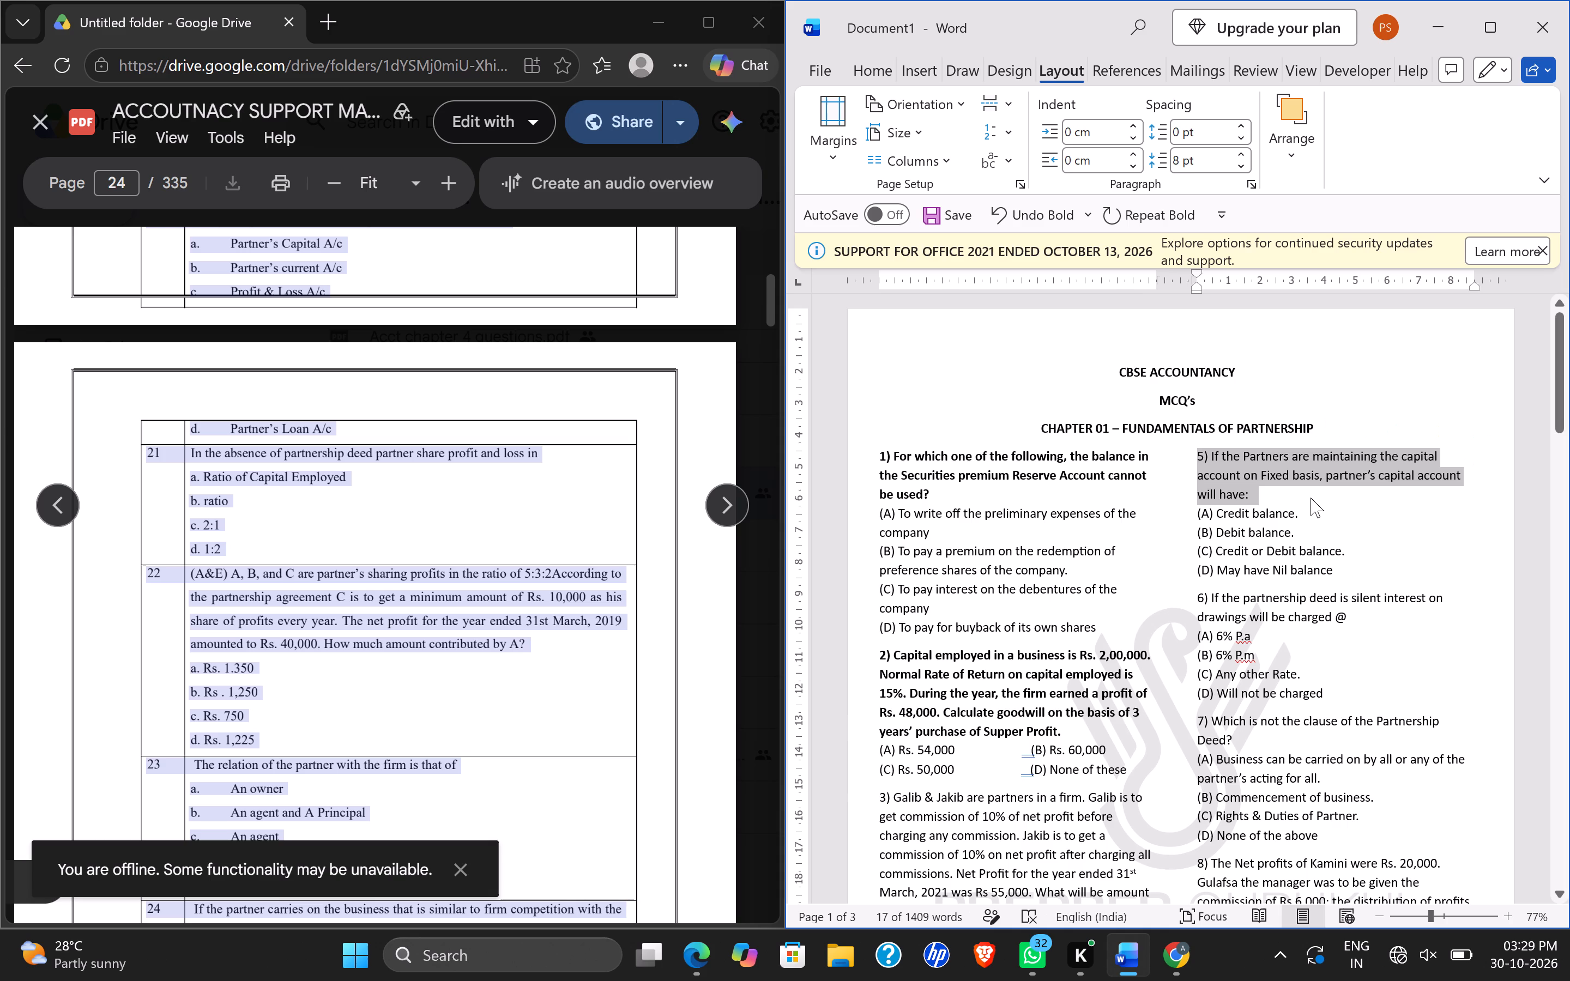
pyautogui.hotkey('ctrl', 'b')
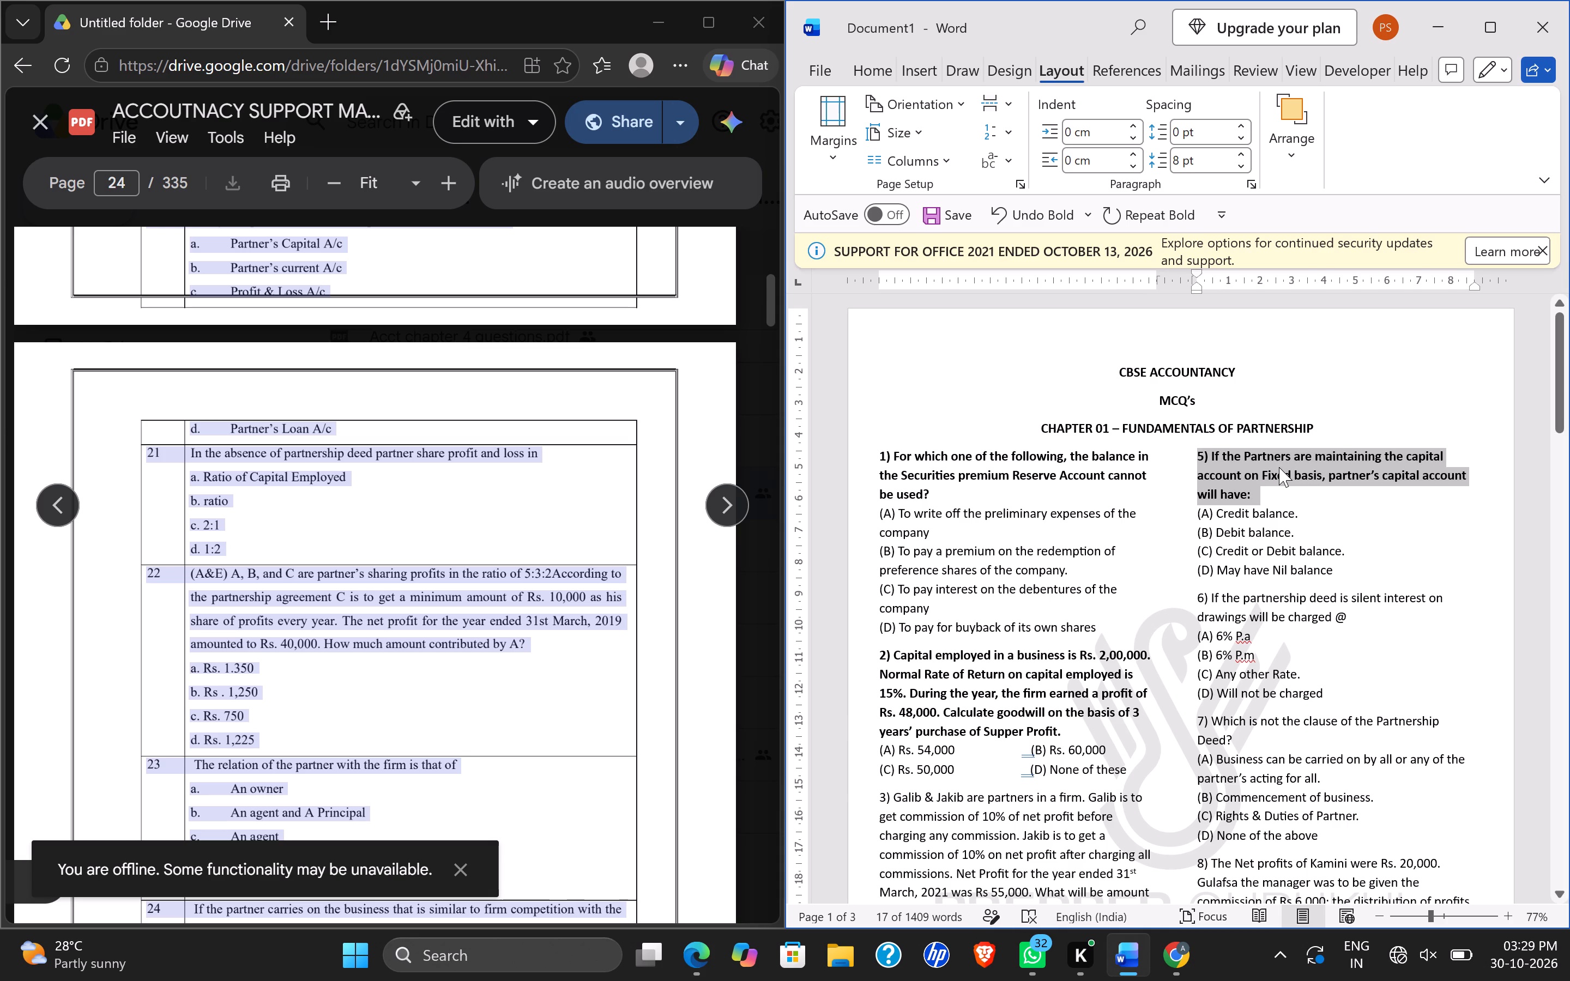
pyautogui.click(1279, 467)
pyautogui.click(1279, 467)
pyautogui.moveTo(1272, 457); pyautogui.dragTo(1278, 468)
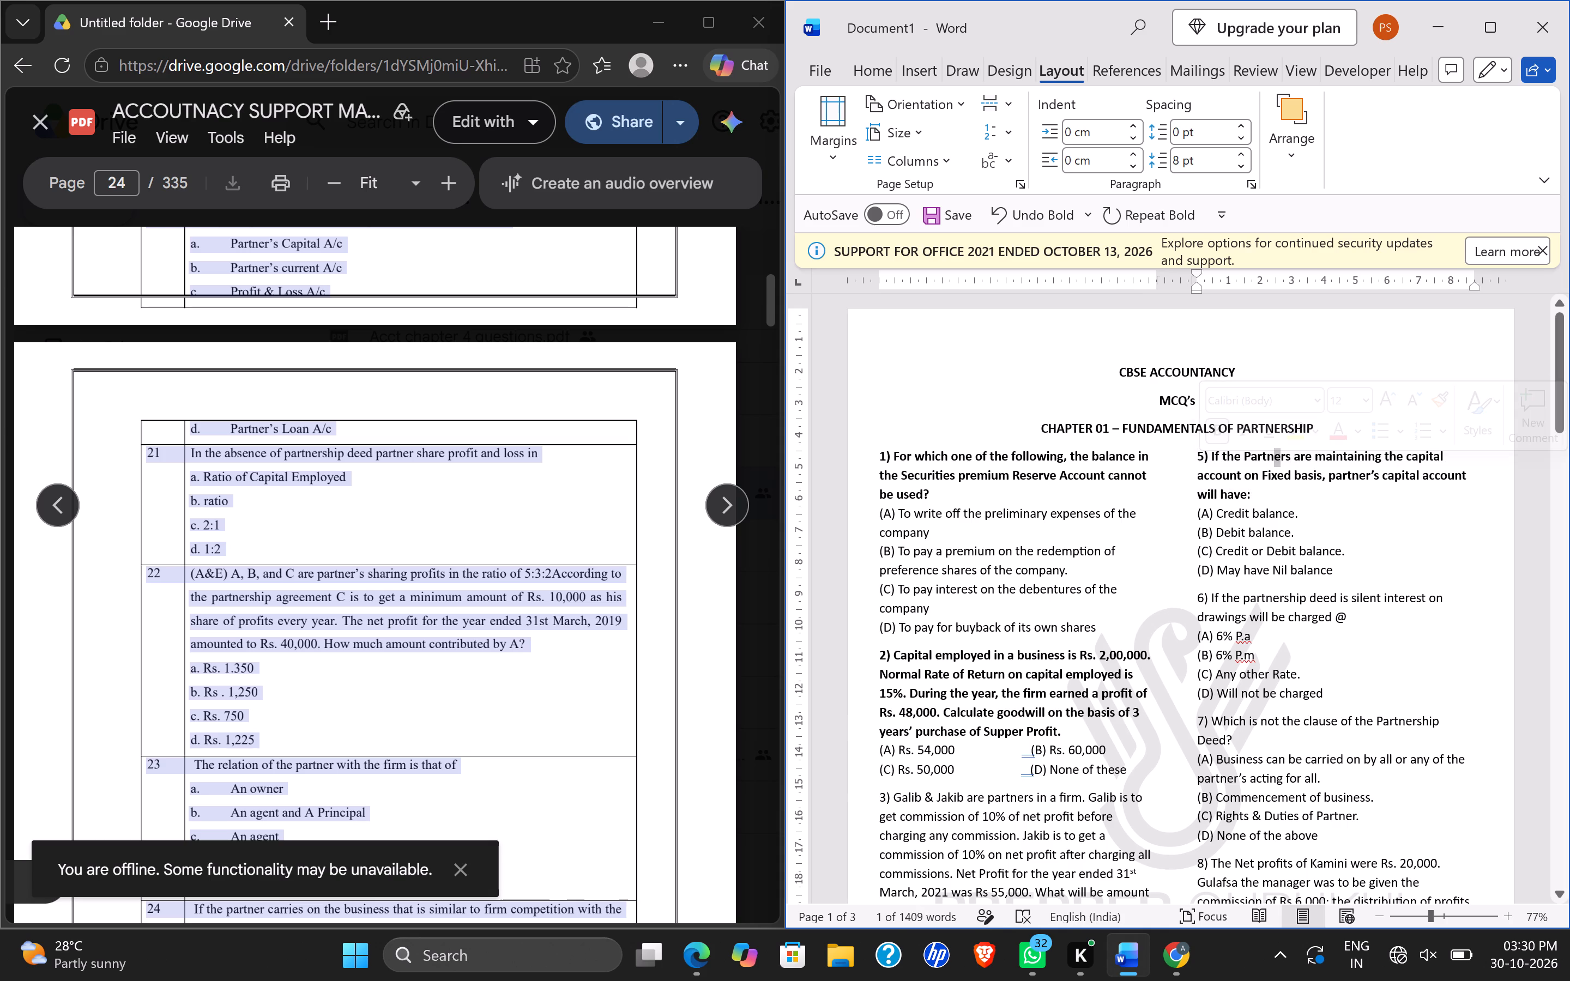
pyautogui.moveTo(1193, 597); pyautogui.dragTo(1380, 620)
pyautogui.hotkey('ctrl', 'b')
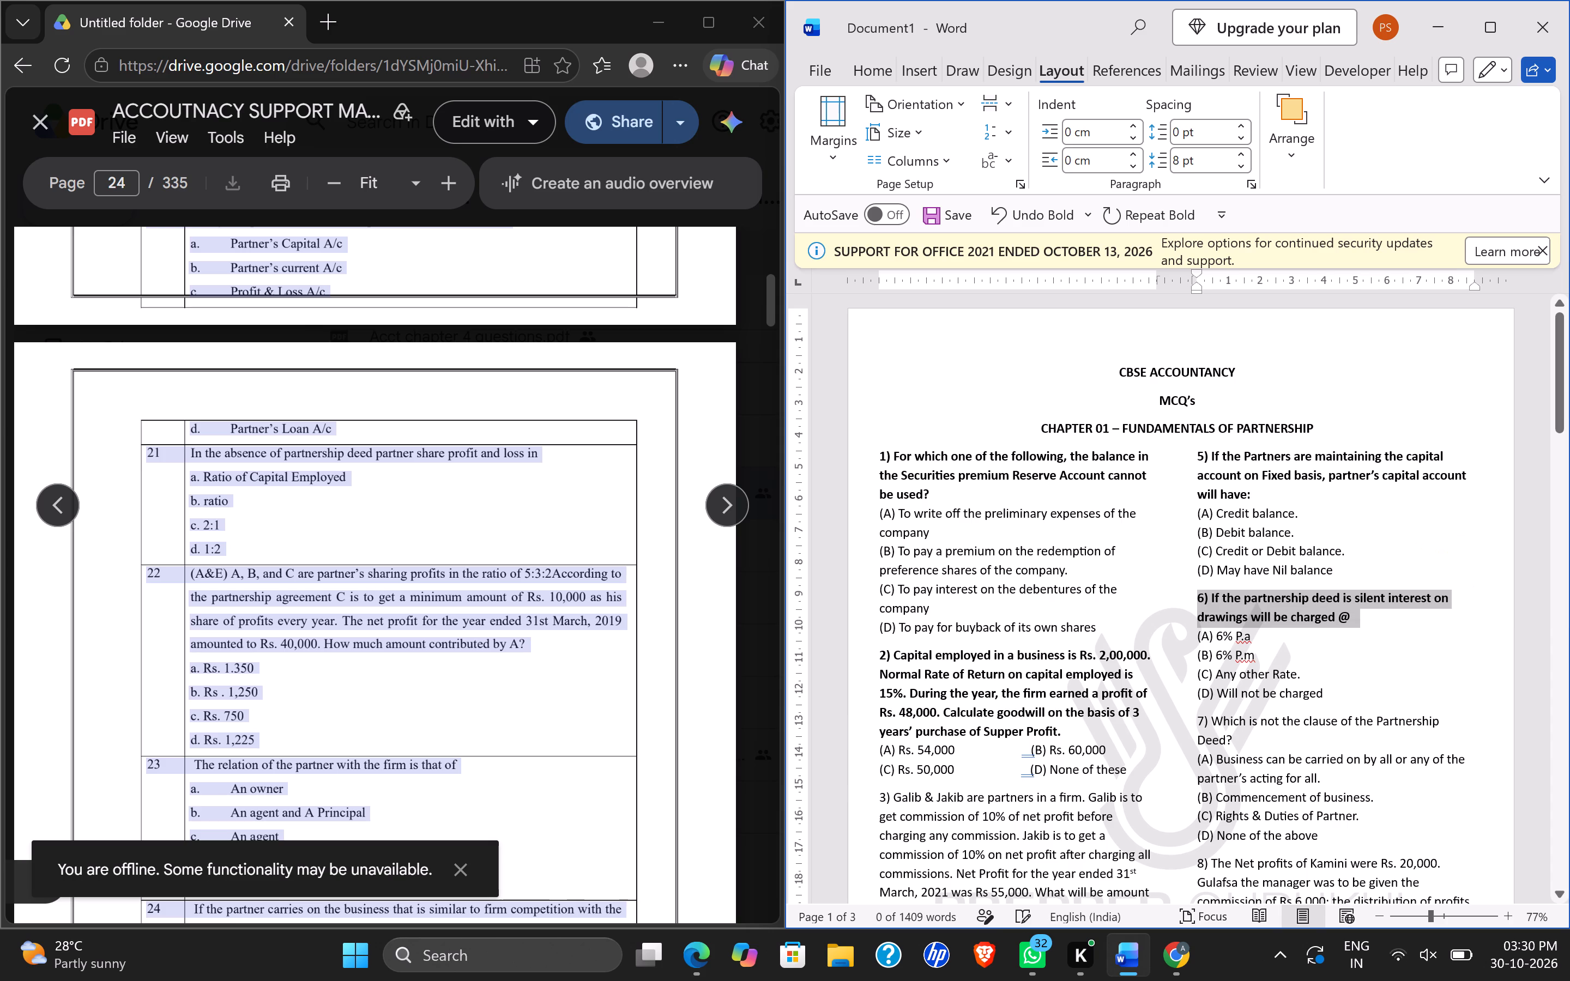
pyautogui.moveTo(1187, 721); pyautogui.dragTo(1242, 743)
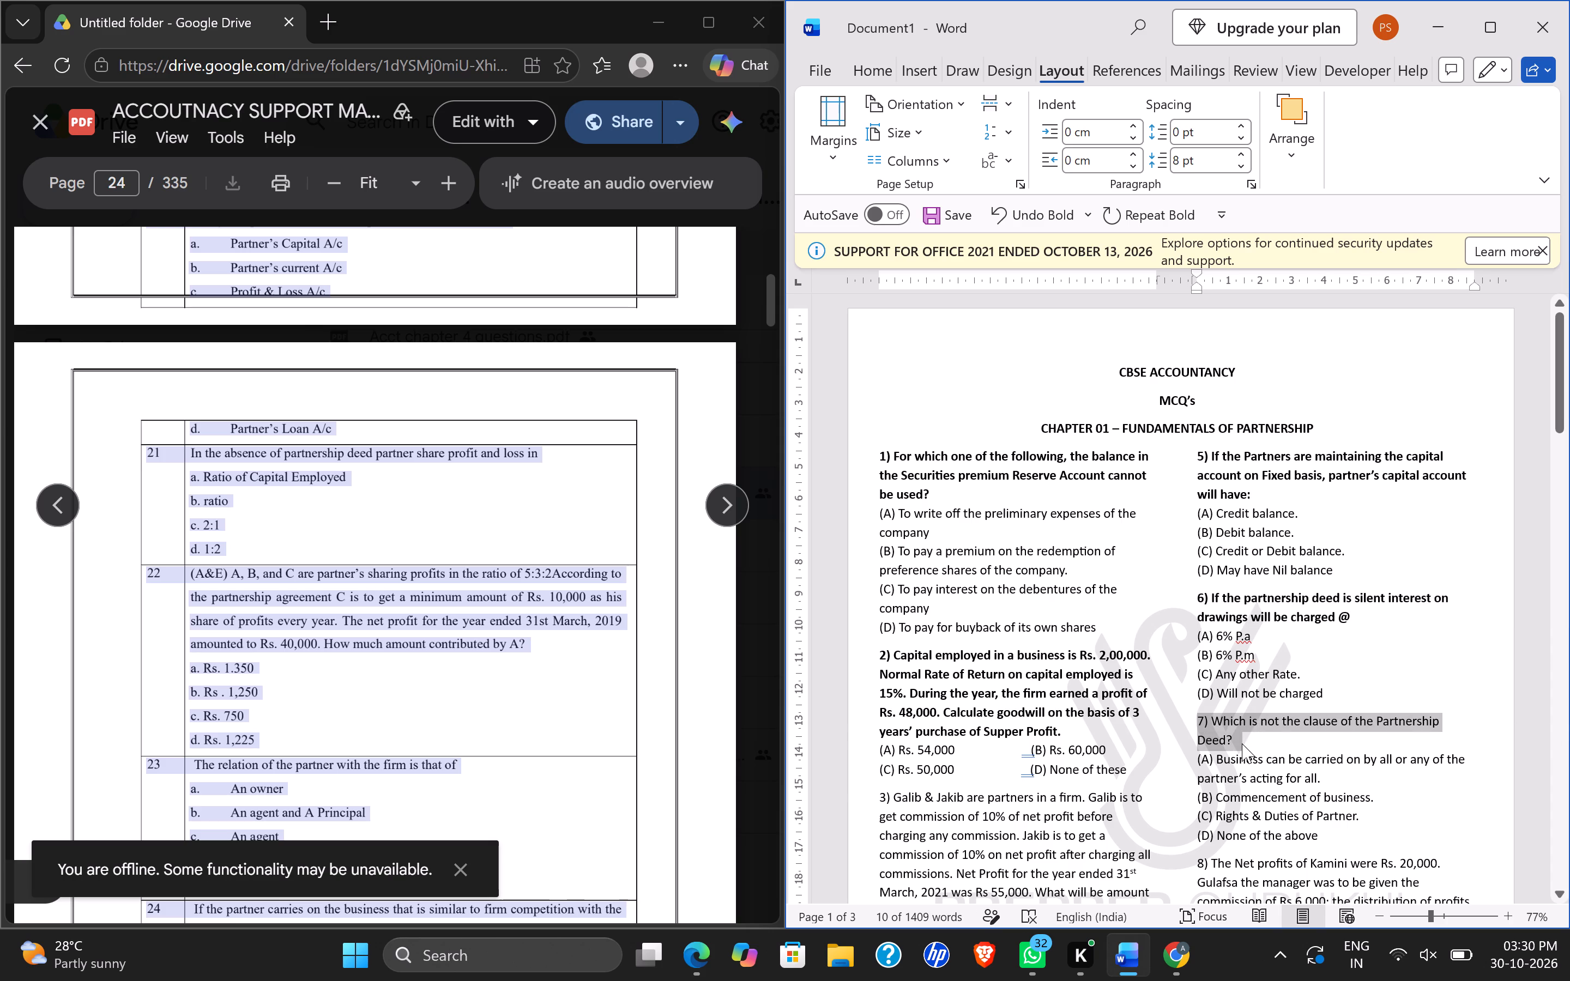
pyautogui.hotkey('ctrl', 'b')
# Make the question text of question 3 and question 8 bold, leaving out their options.
pyautogui.scroll(-2, 1242, 743)
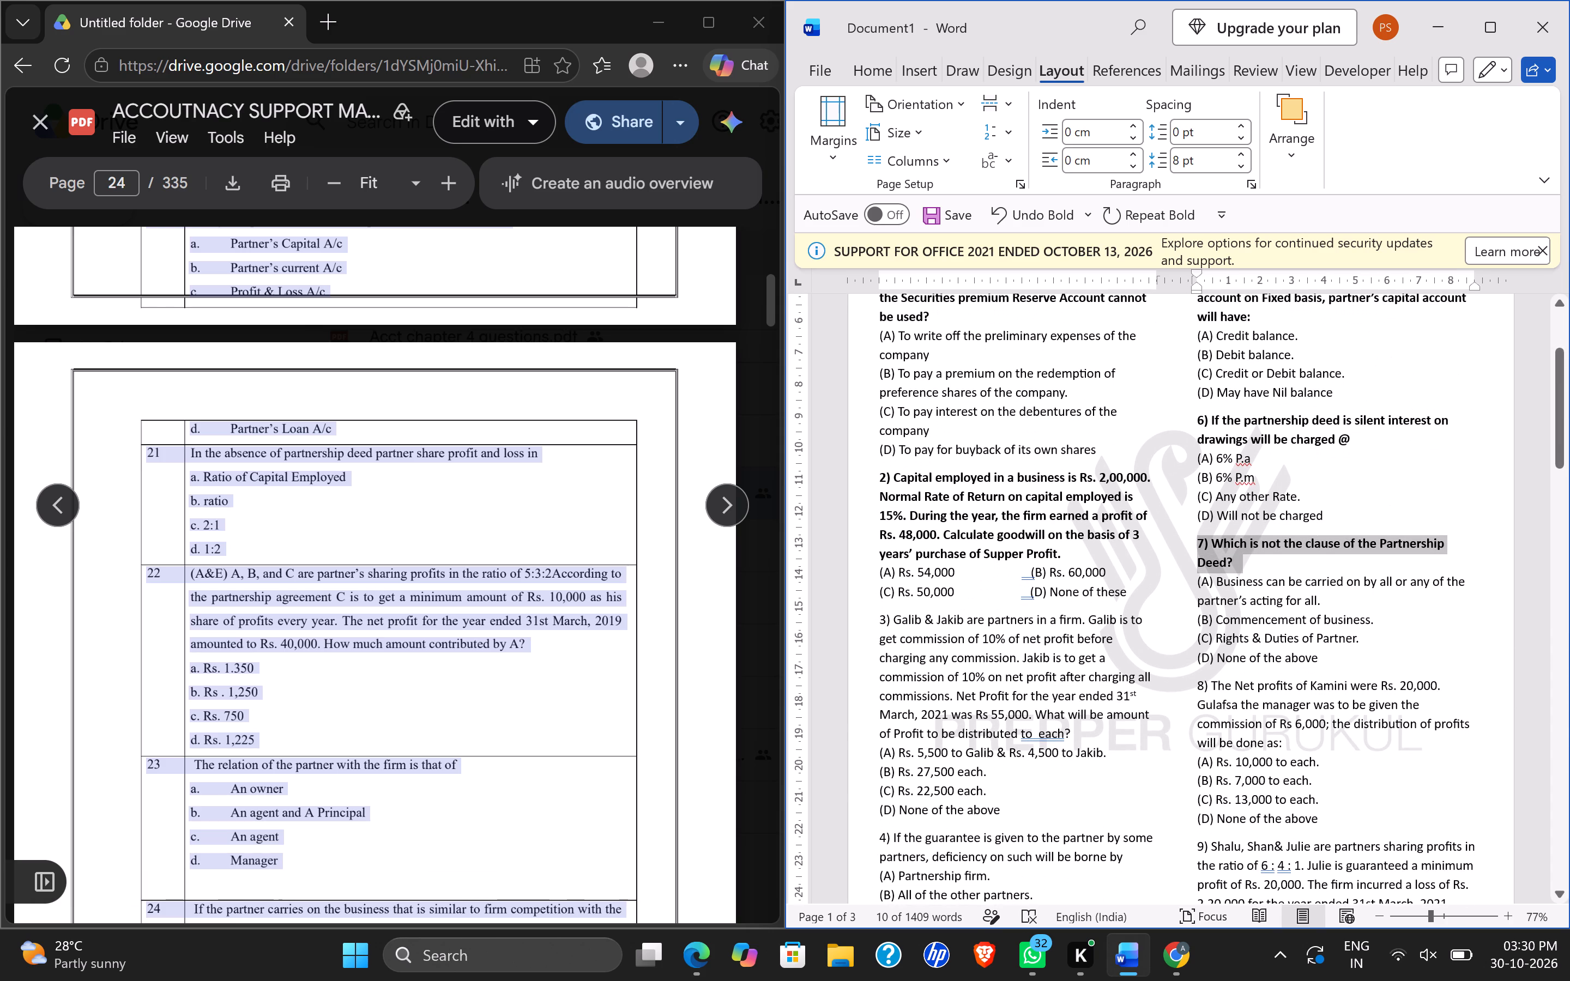
pyautogui.moveTo(878, 625); pyautogui.dragTo(1054, 673)
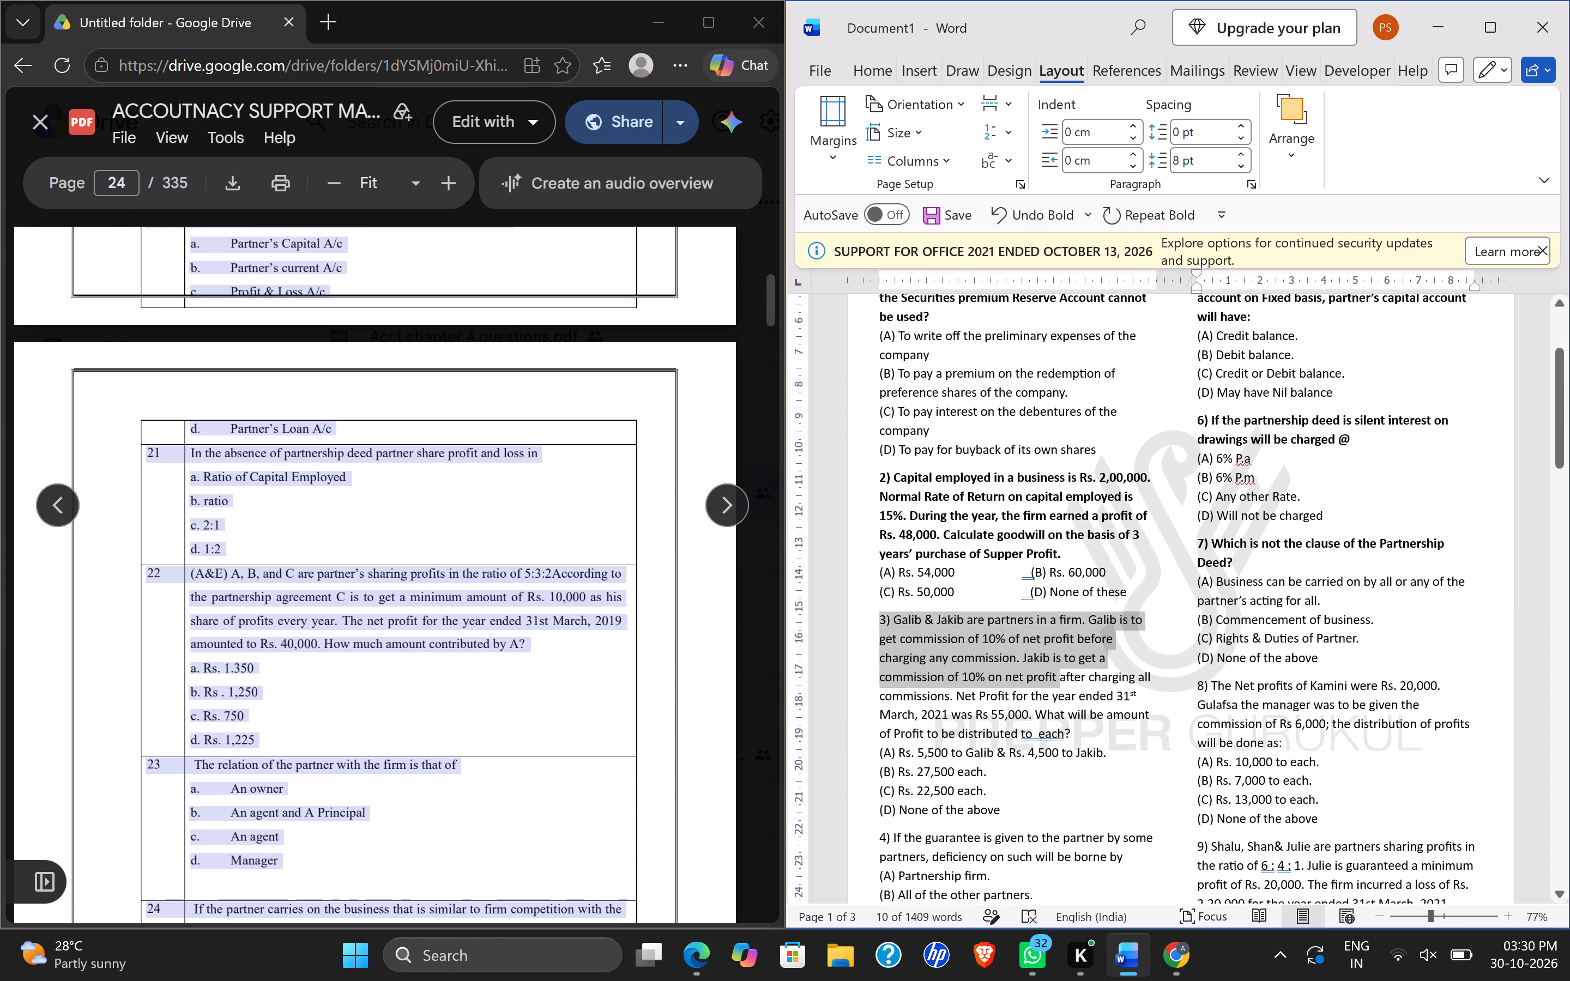
pyautogui.moveTo(1054, 673); pyautogui.dragTo(1077, 734)
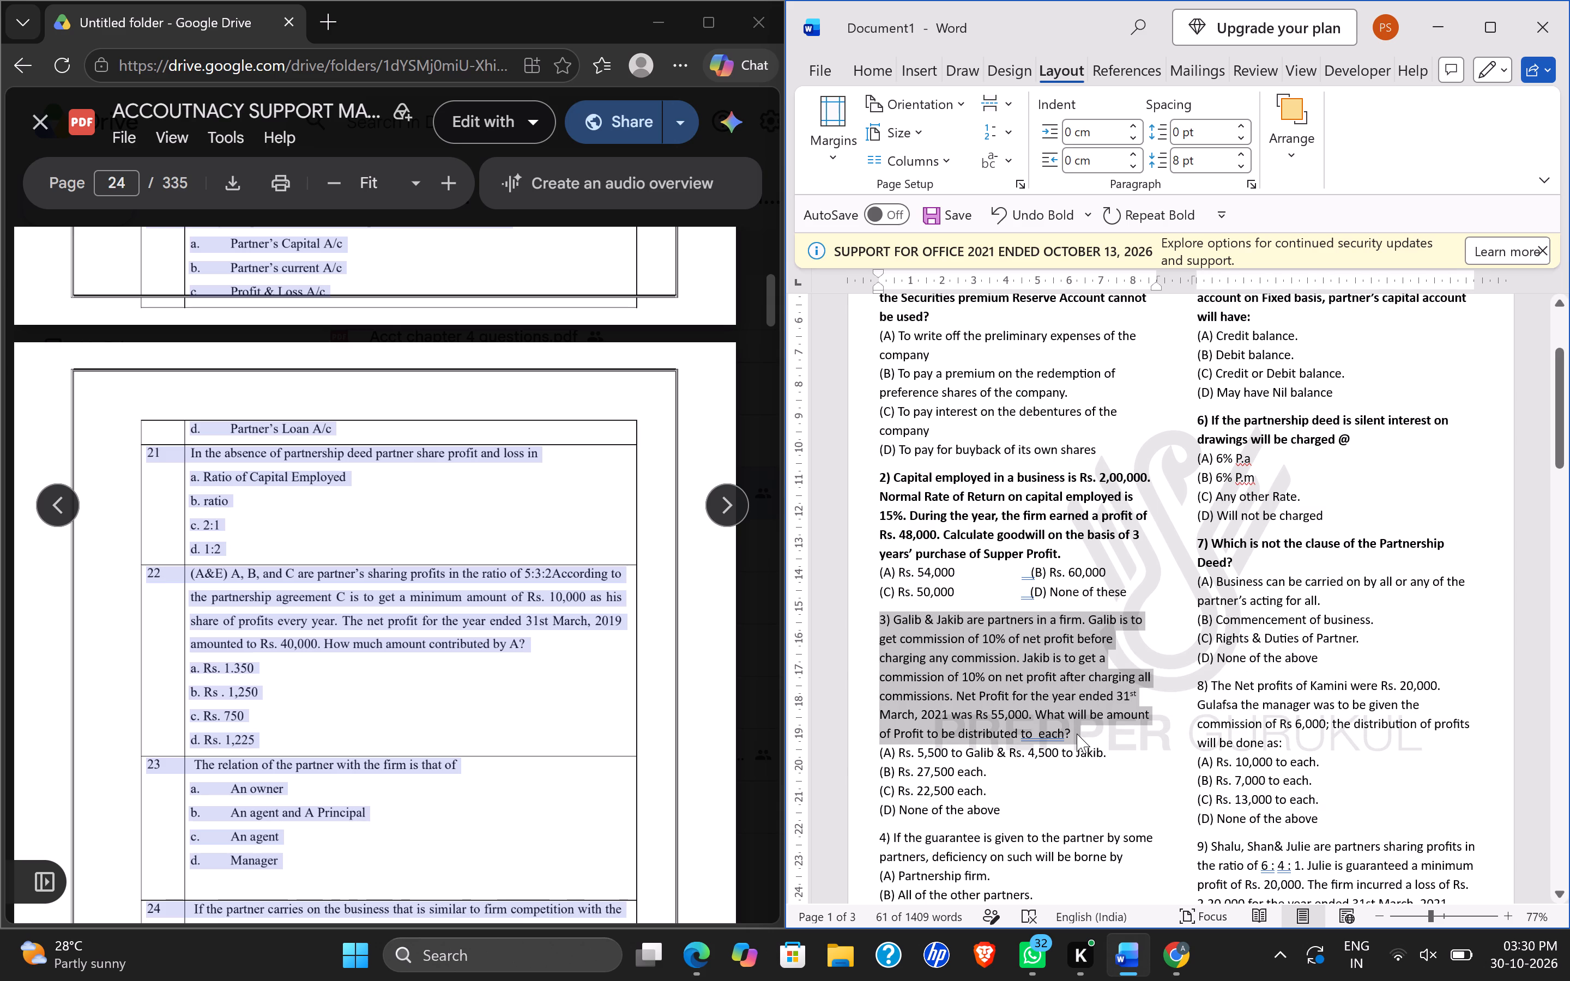
pyautogui.hotkey('ctrl', 'b')
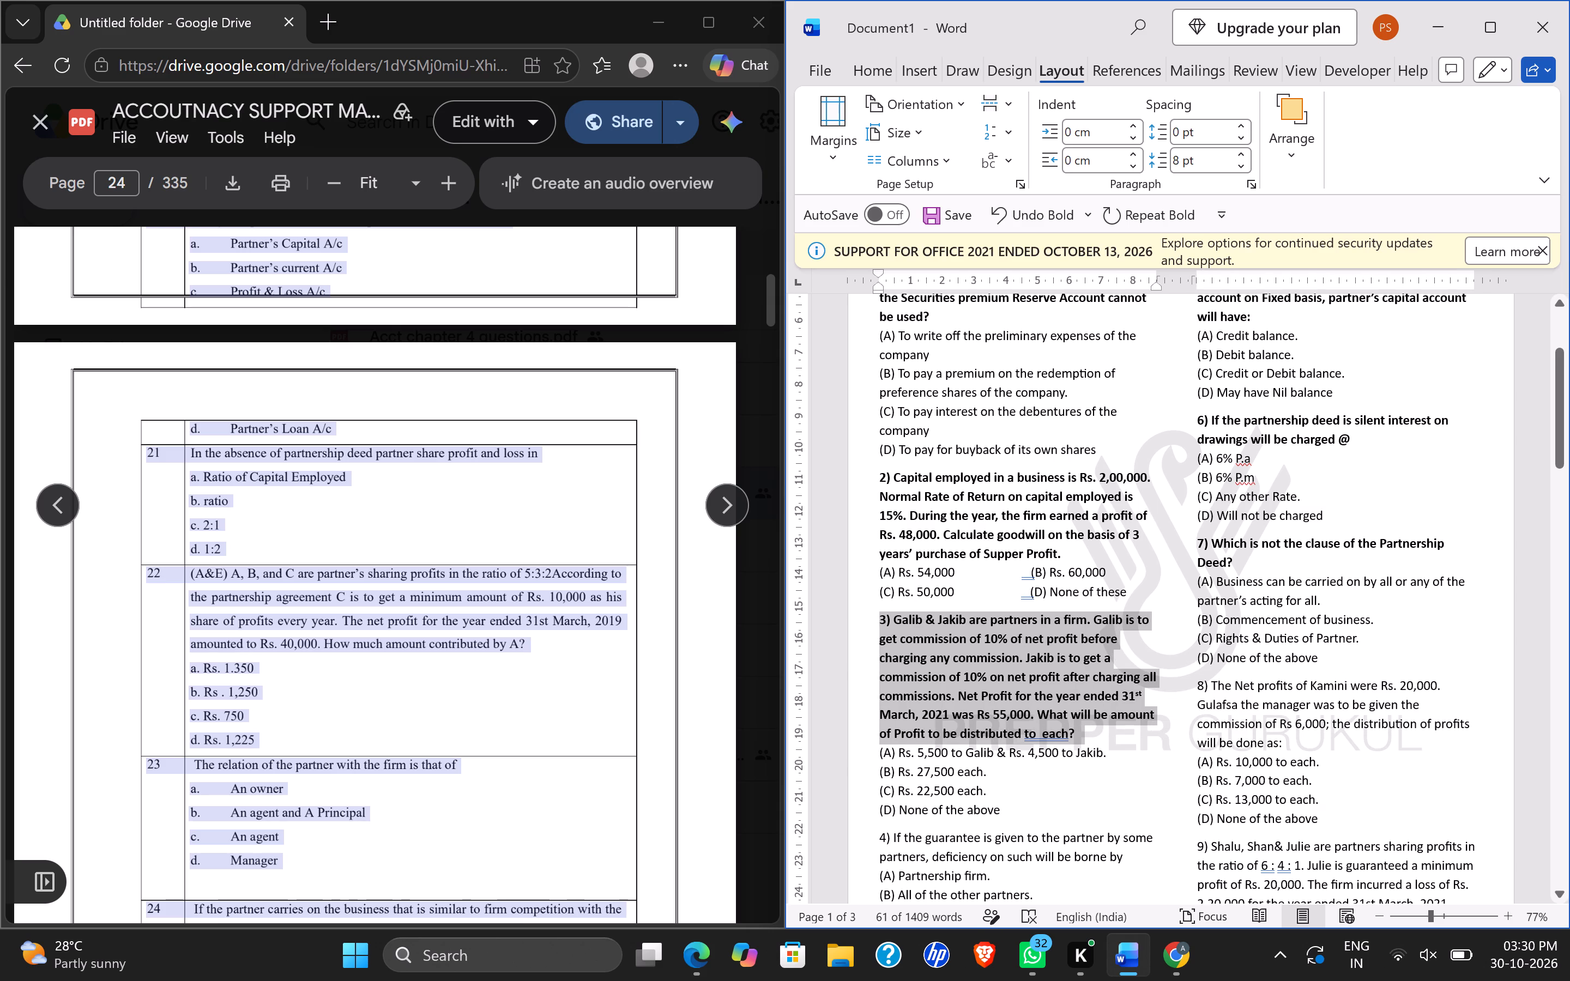
pyautogui.moveTo(1194, 695); pyautogui.dragTo(1285, 740)
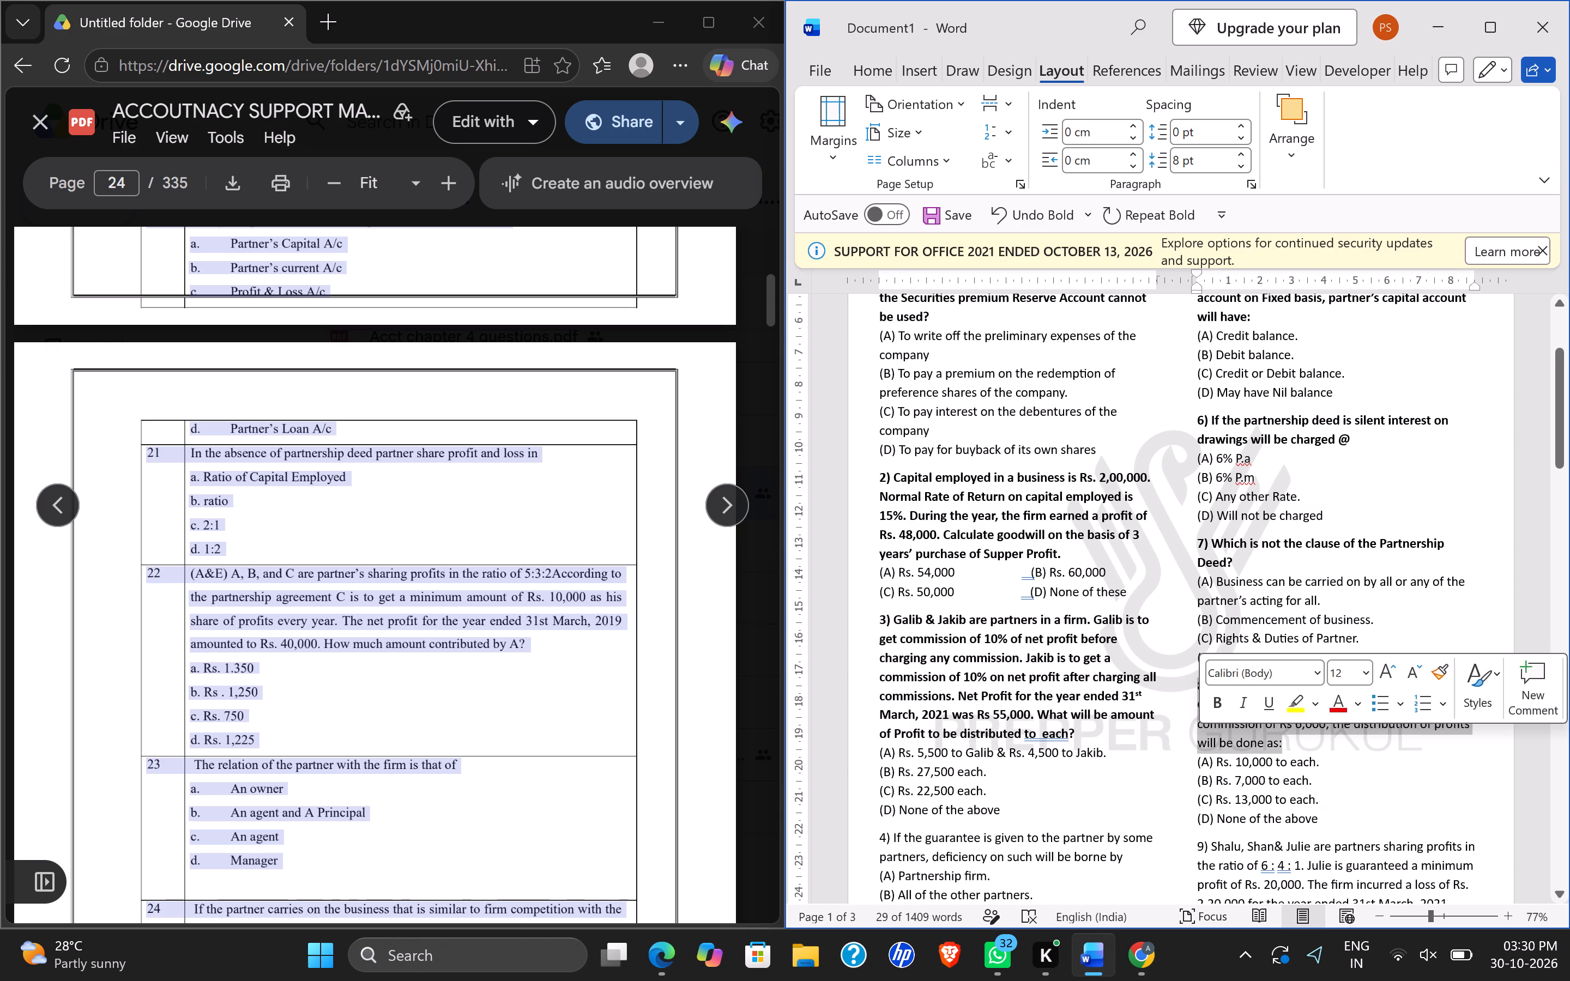
pyautogui.hotkey('ctrl', 'b')
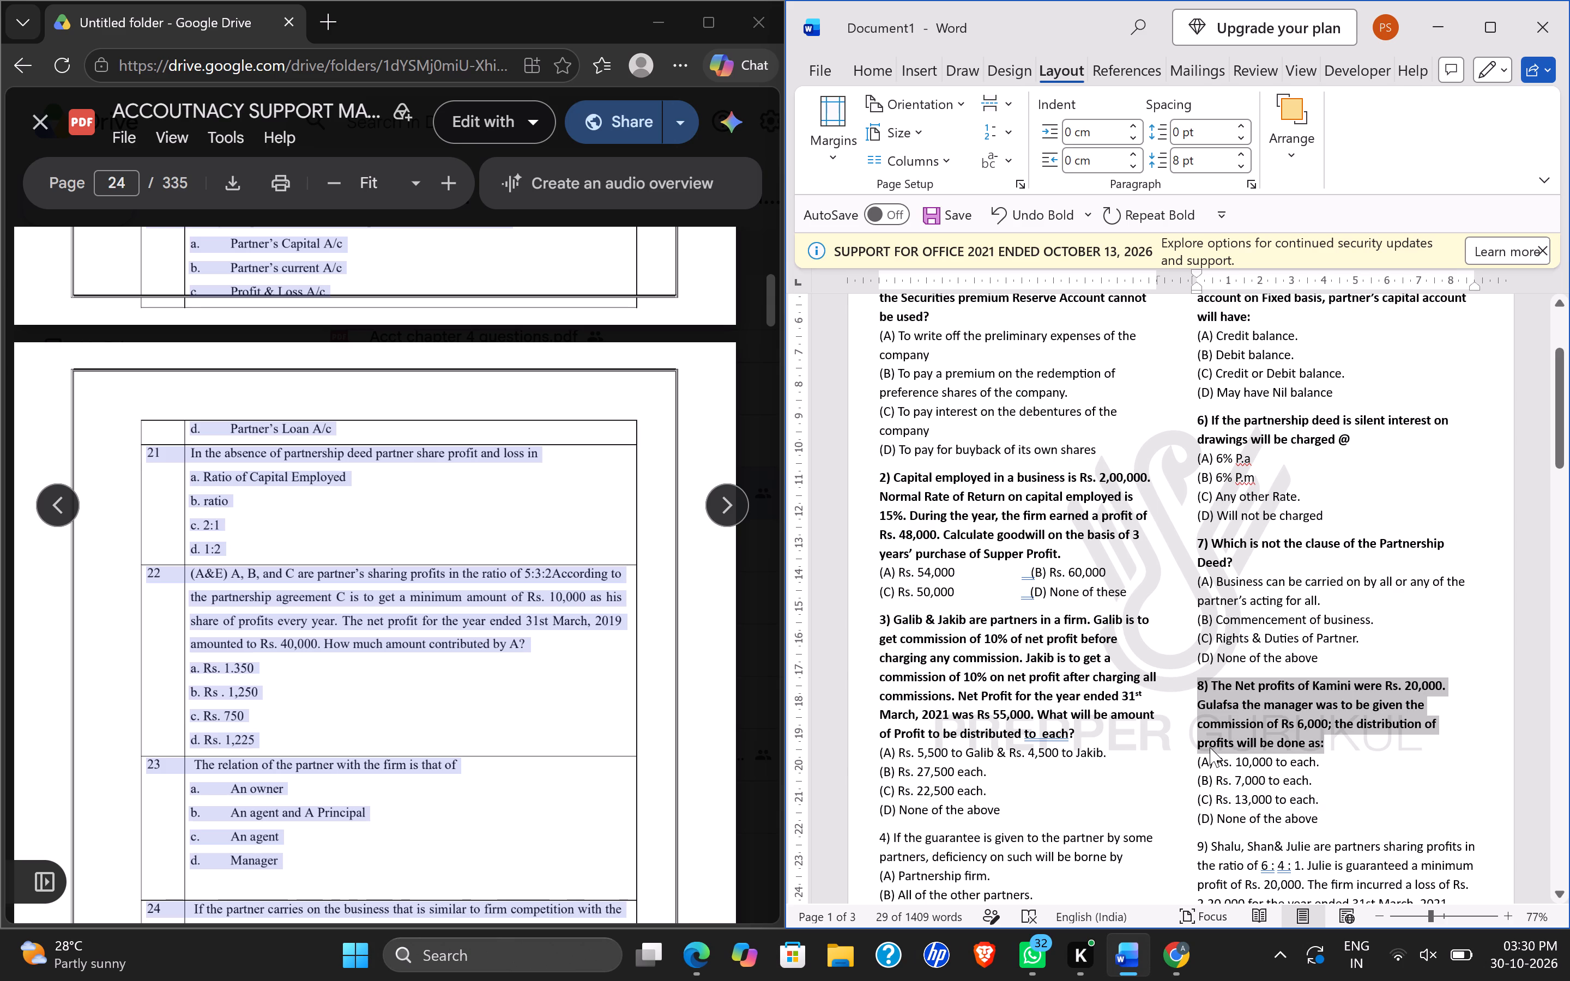
# Make the question text of question 4 and question 9 at the end of the first page bold, leaving out their options.
pyautogui.scroll(-2, 1157, 753)
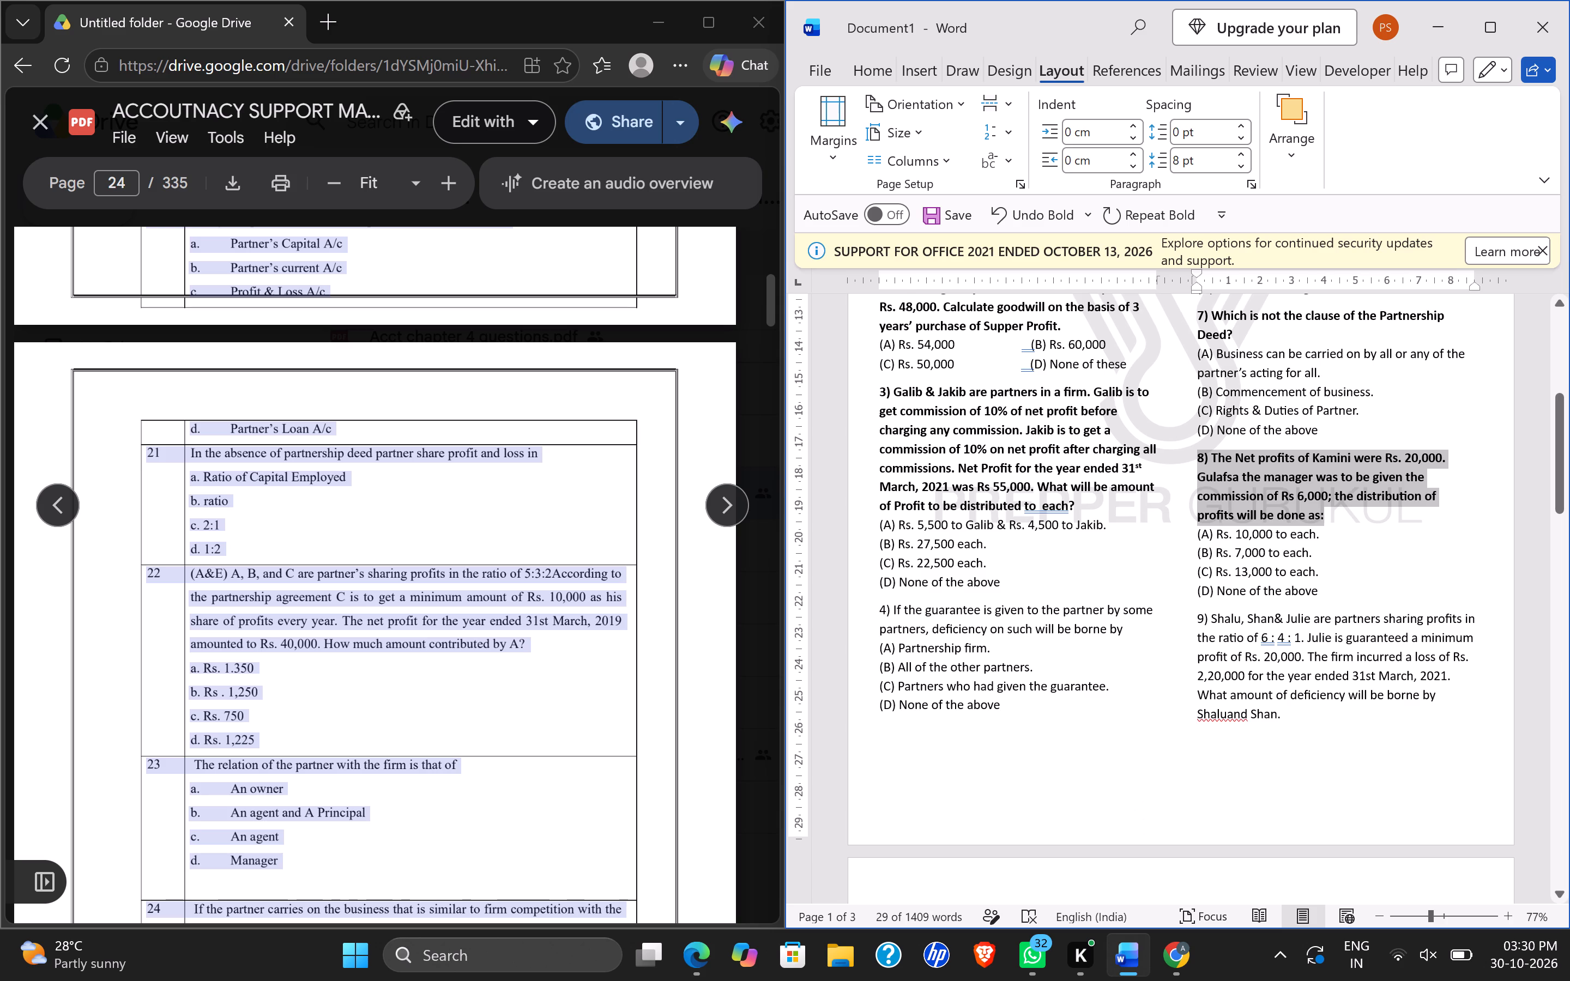
pyautogui.scroll(-1, 1176, 704)
pyautogui.moveTo(875, 568); pyautogui.dragTo(1151, 603)
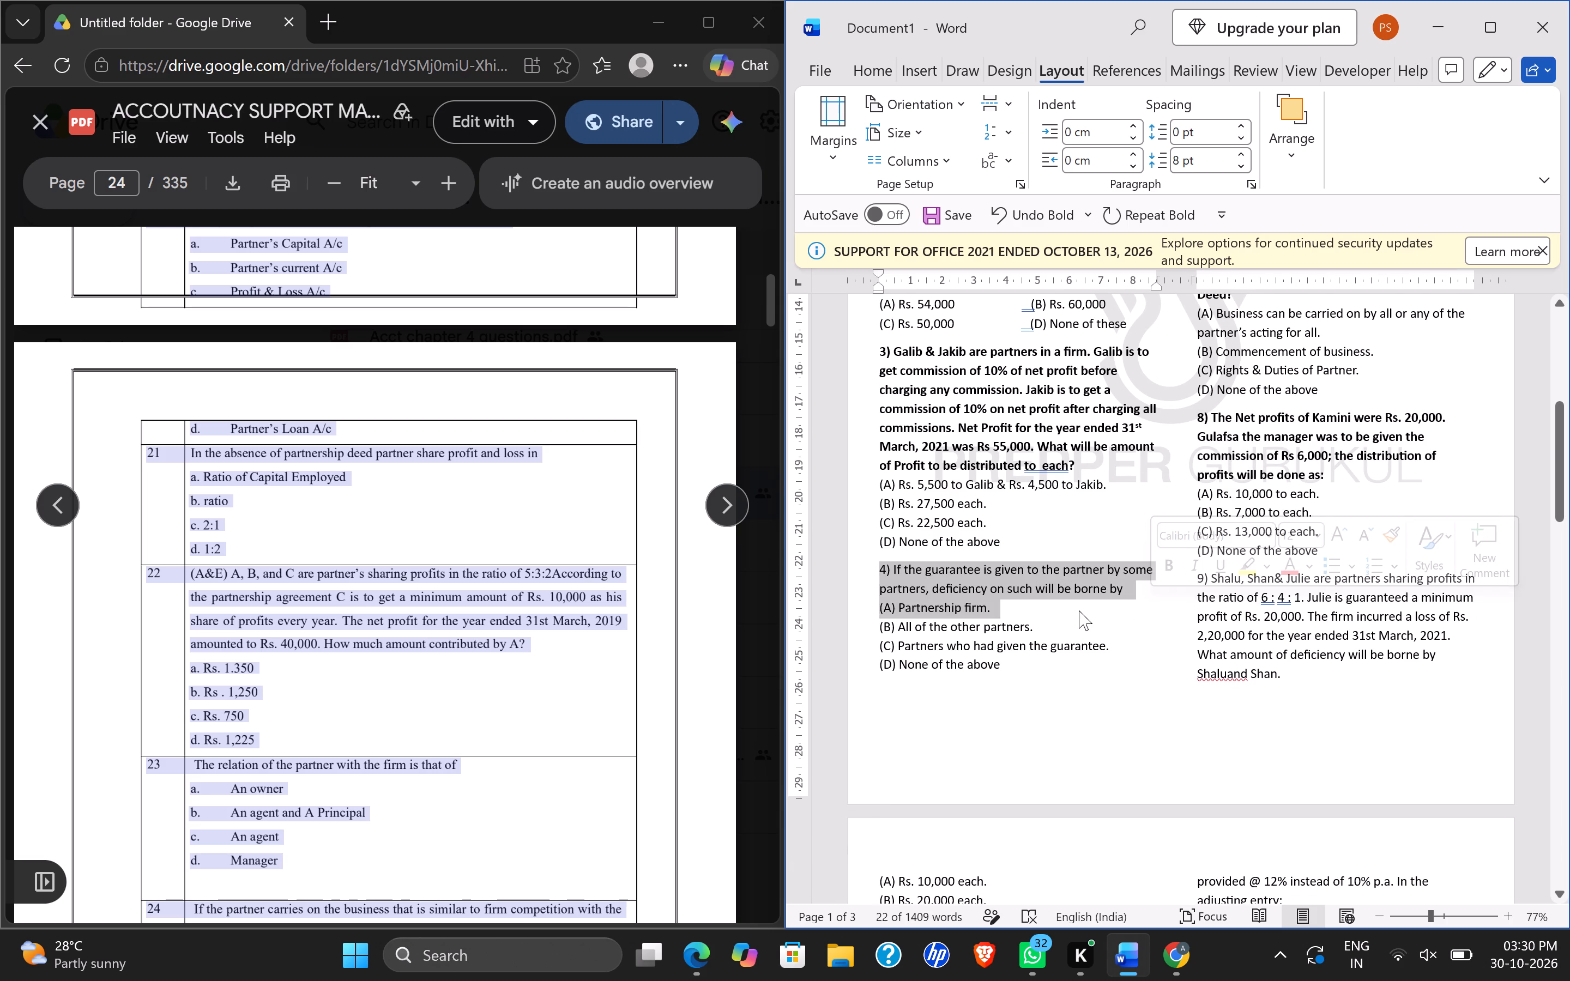
pyautogui.click(1079, 610)
pyautogui.moveTo(872, 568); pyautogui.dragTo(1050, 582)
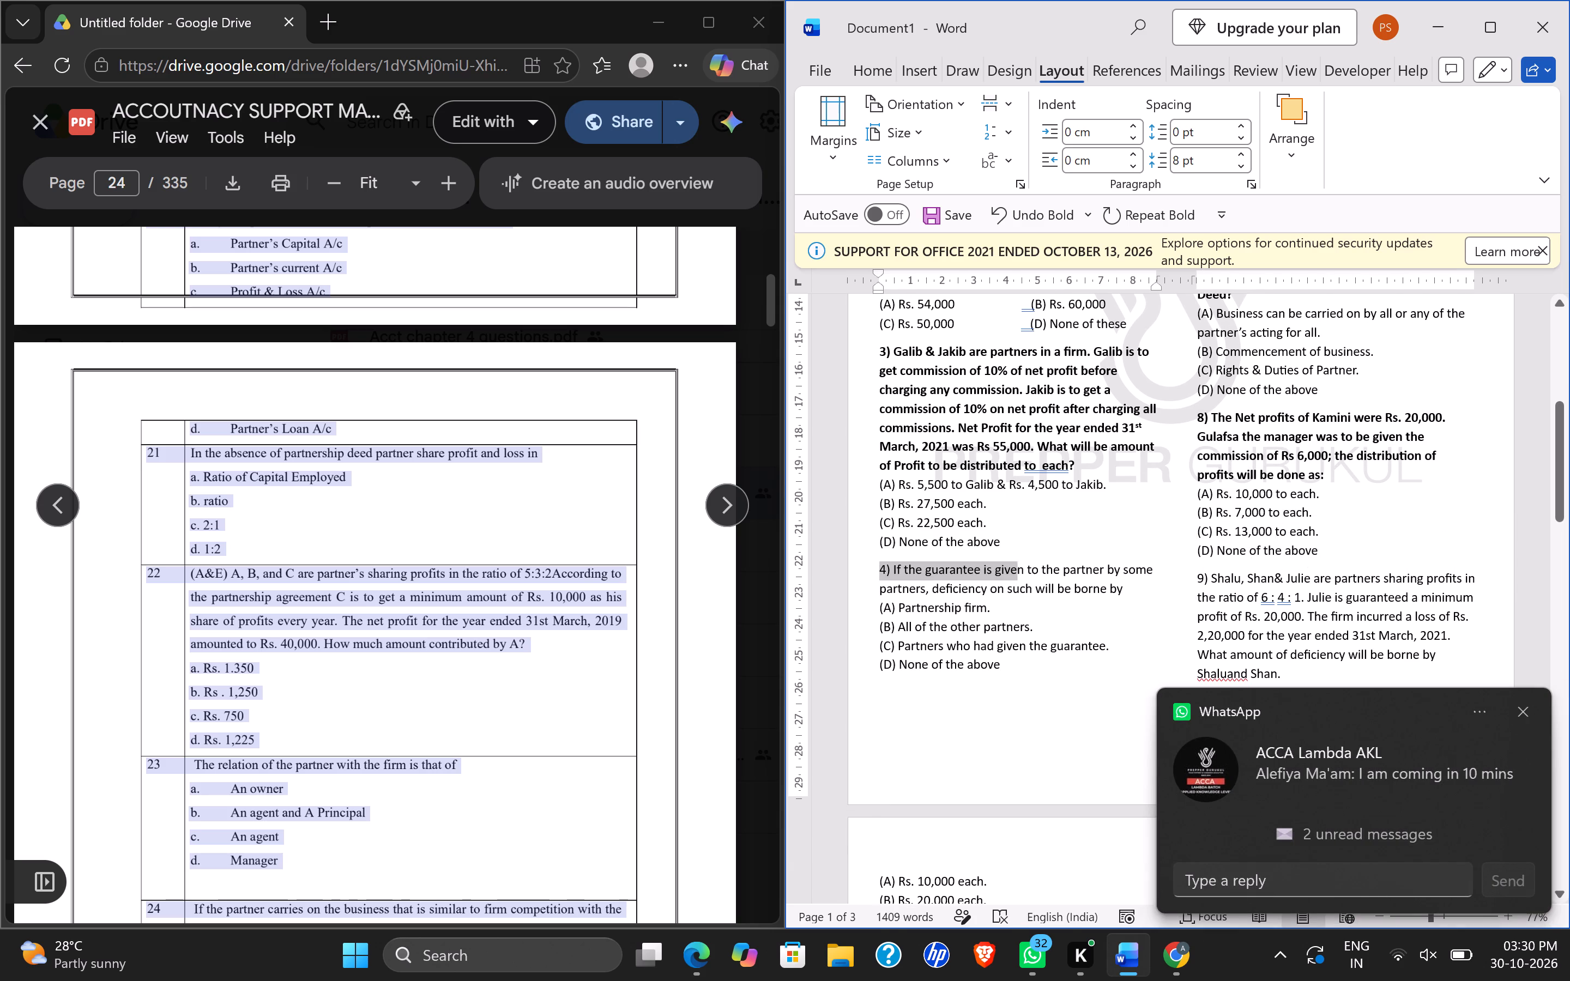
pyautogui.moveTo(1050, 582); pyautogui.dragTo(1126, 593)
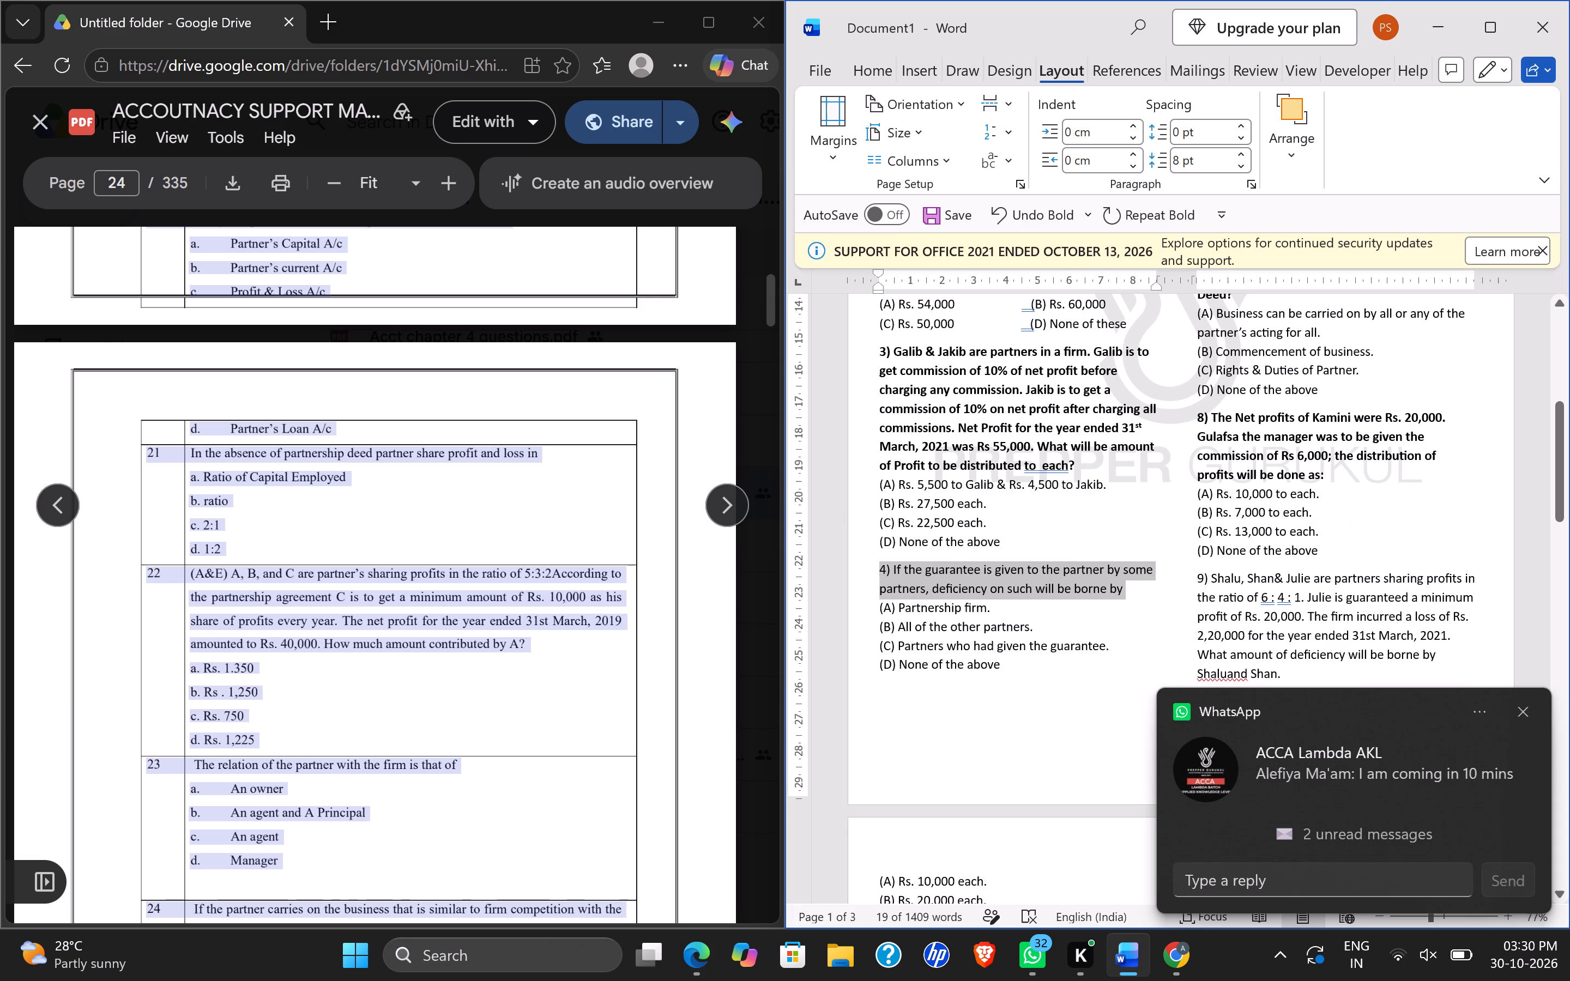
pyautogui.hotkey('ctrl', 'b')
pyautogui.click(1226, 580)
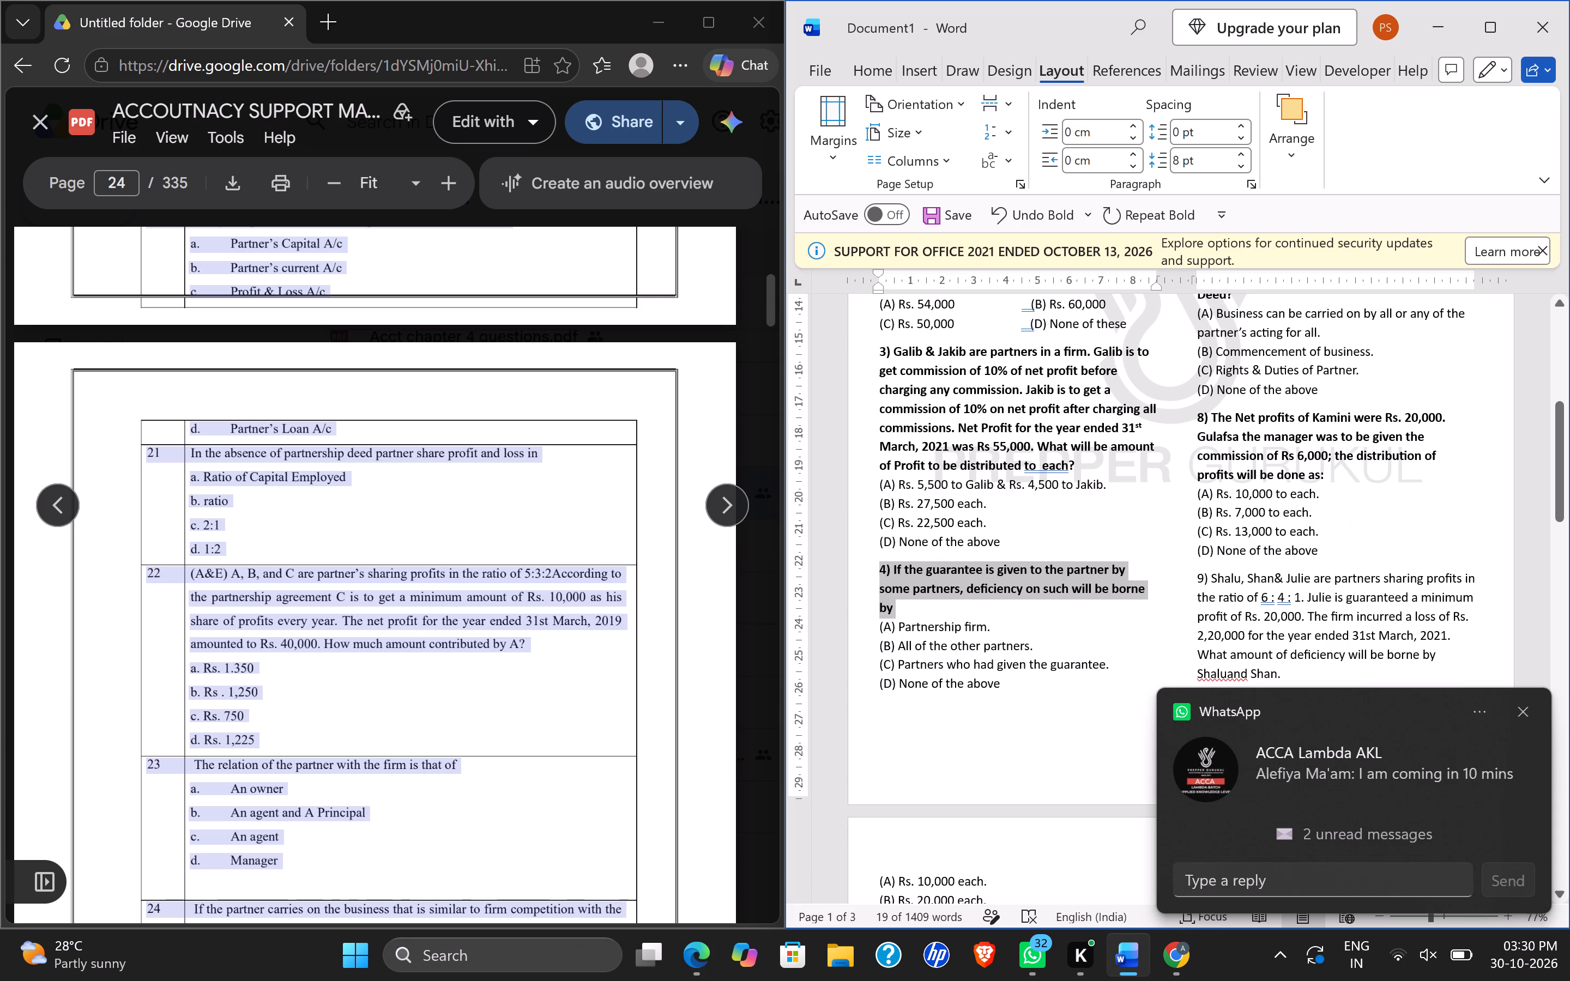
pyautogui.moveTo(1198, 579); pyautogui.dragTo(1445, 653)
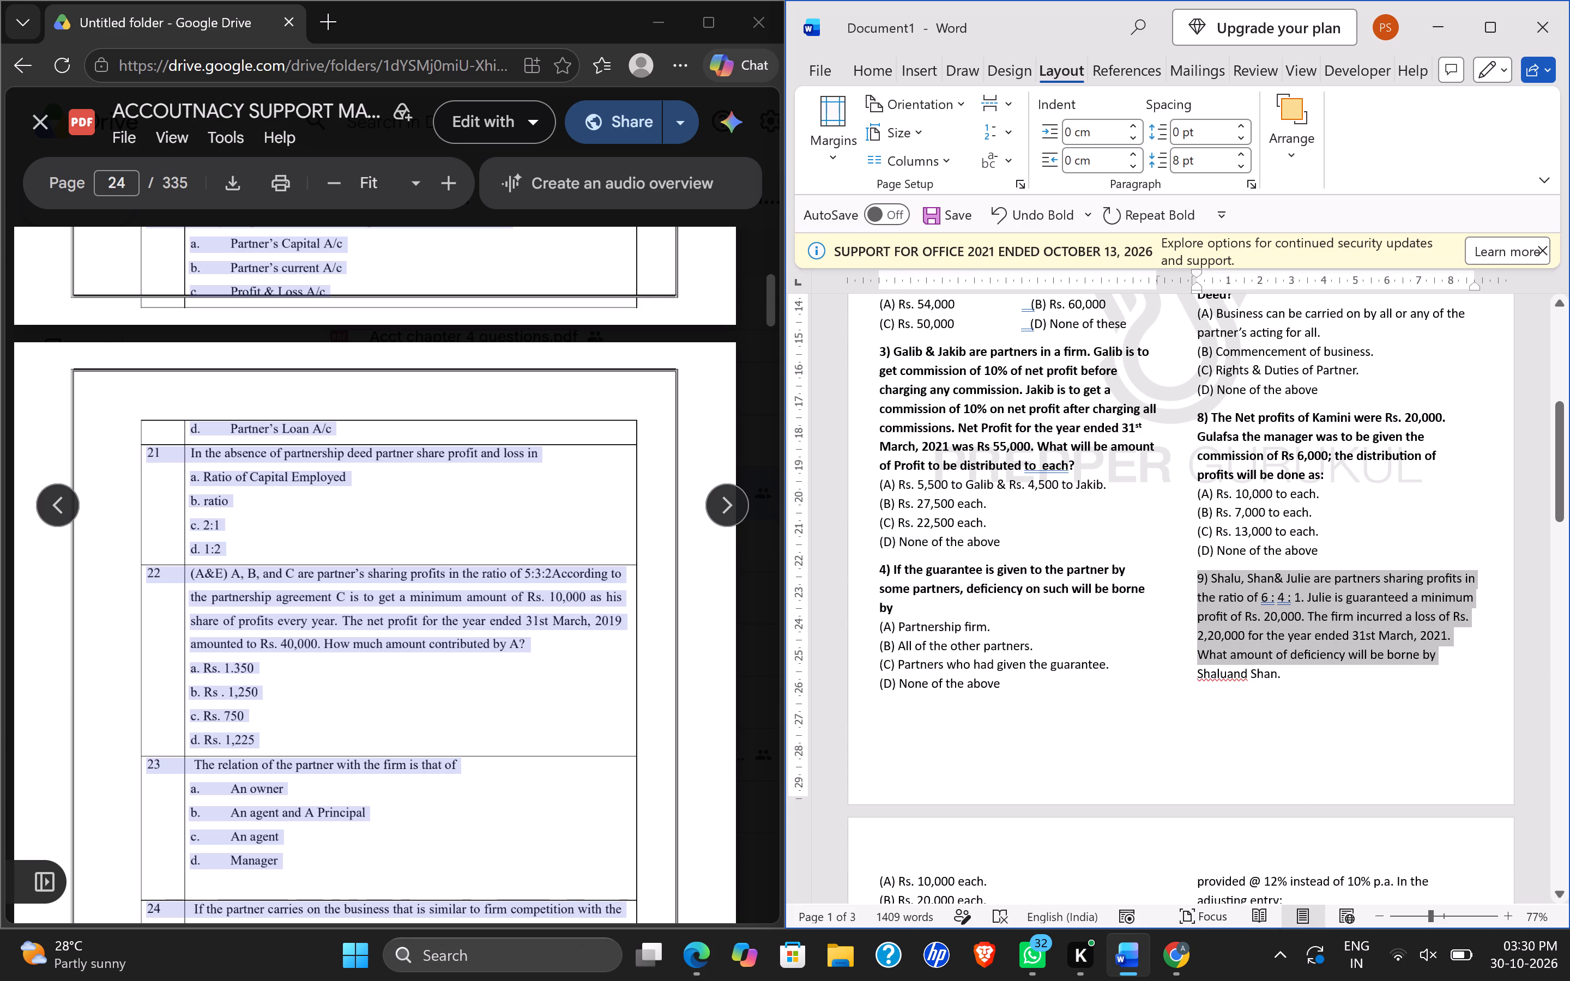
pyautogui.moveTo(1445, 653); pyautogui.dragTo(1420, 680)
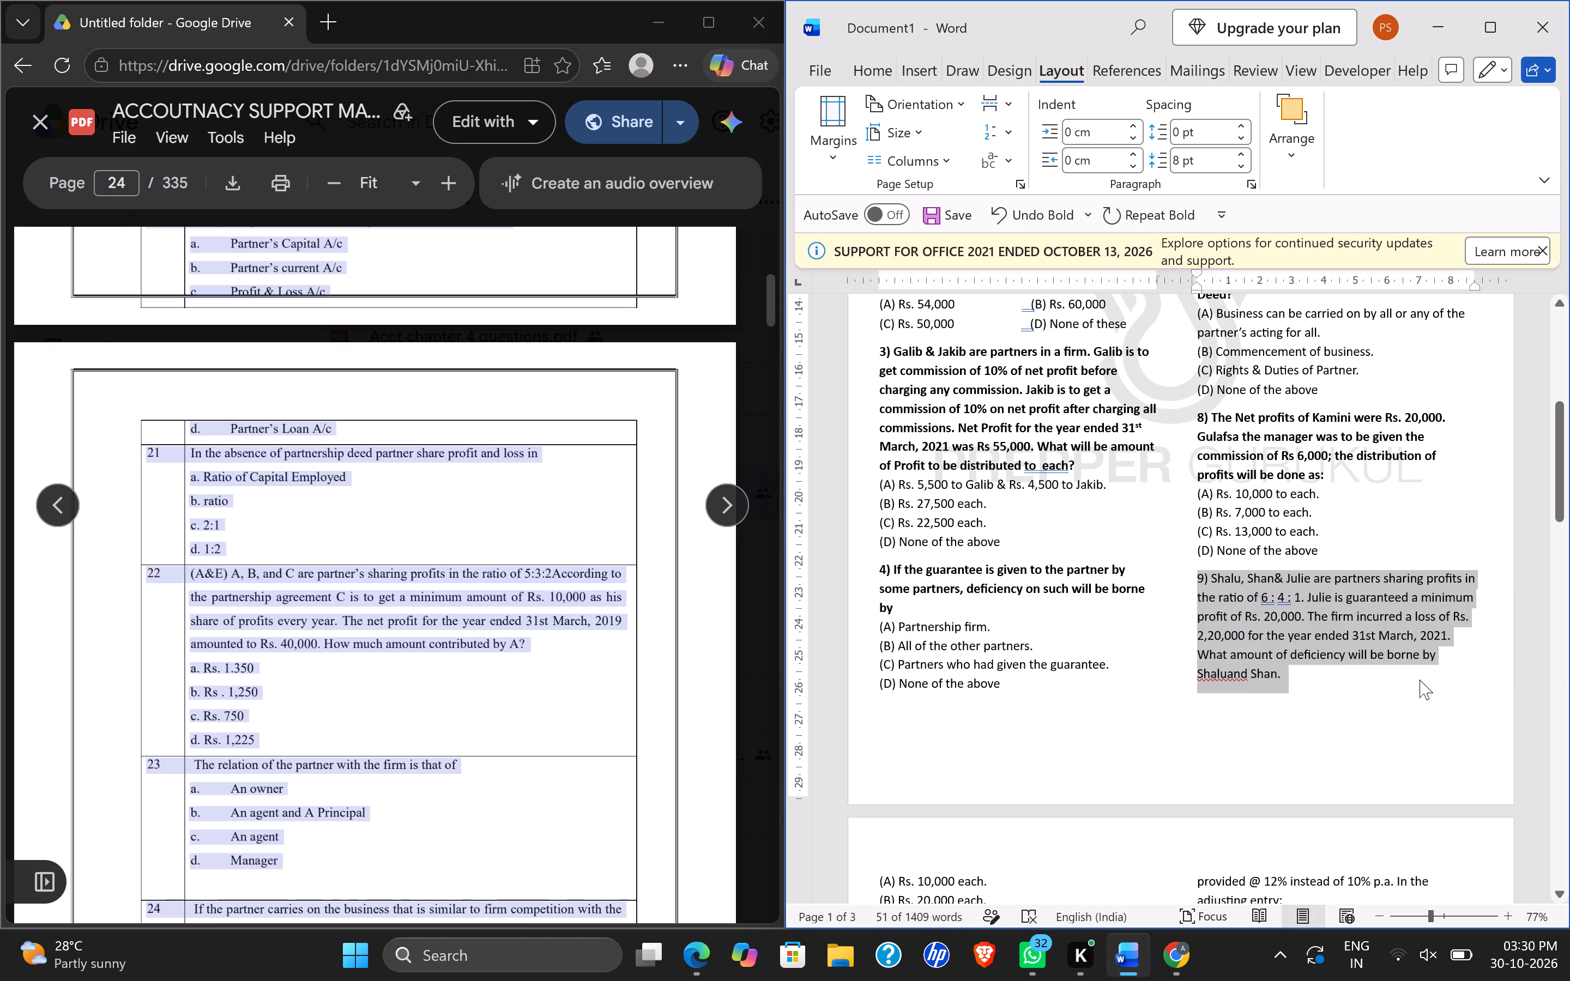
pyautogui.hotkey('ctrl', 'b')
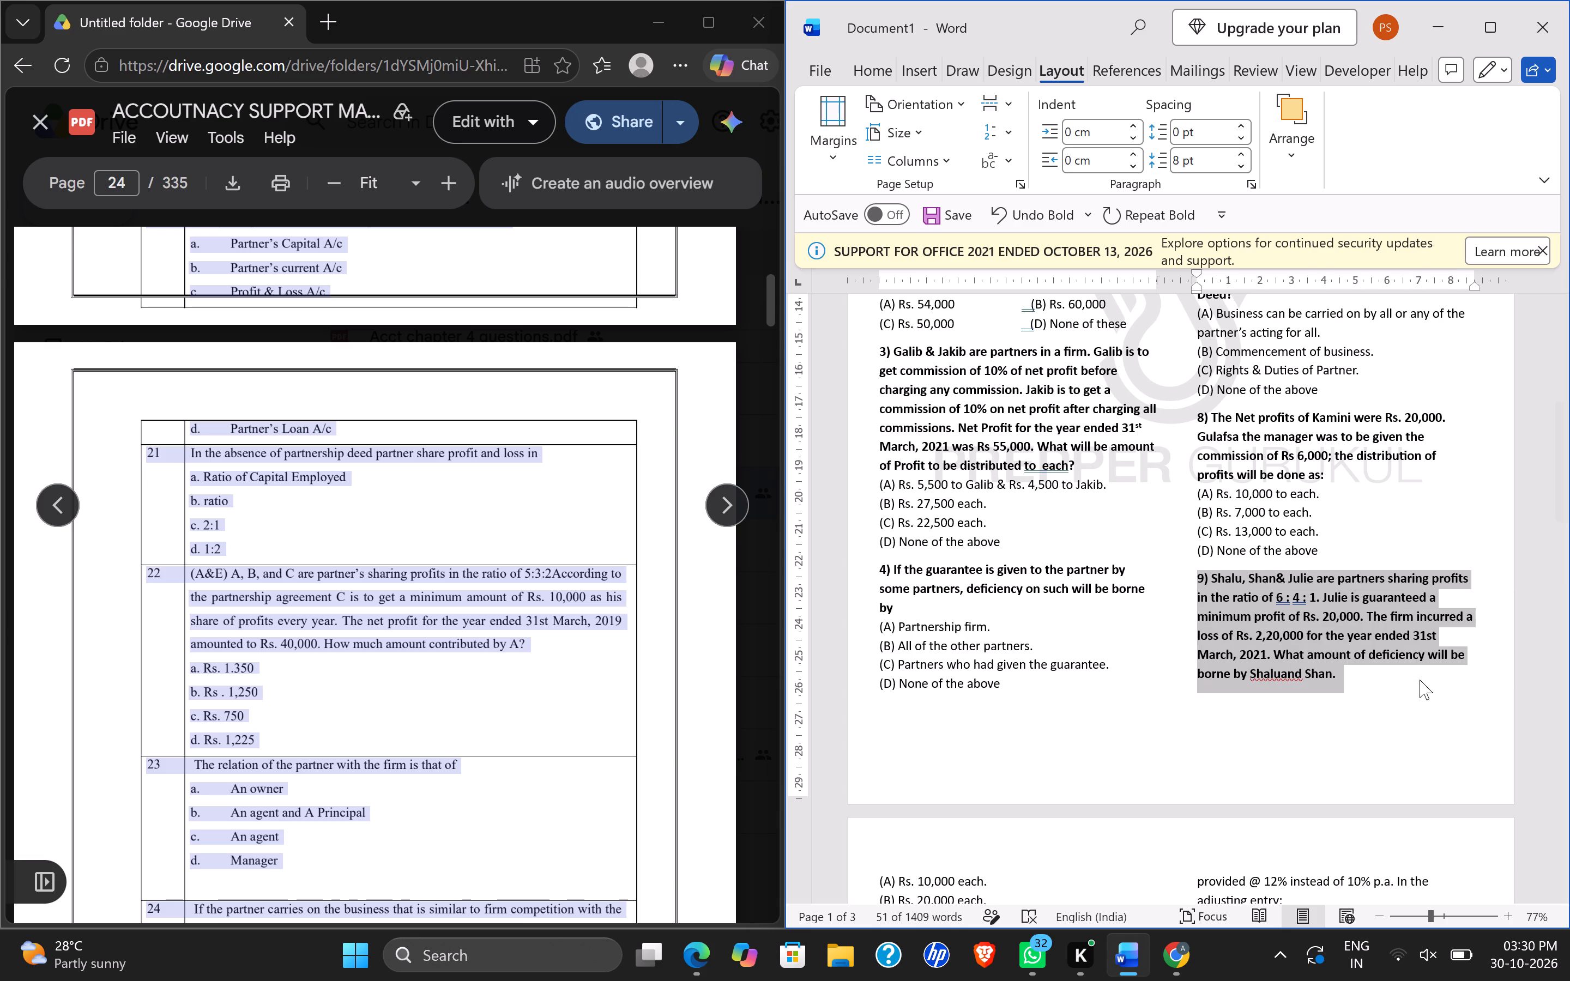
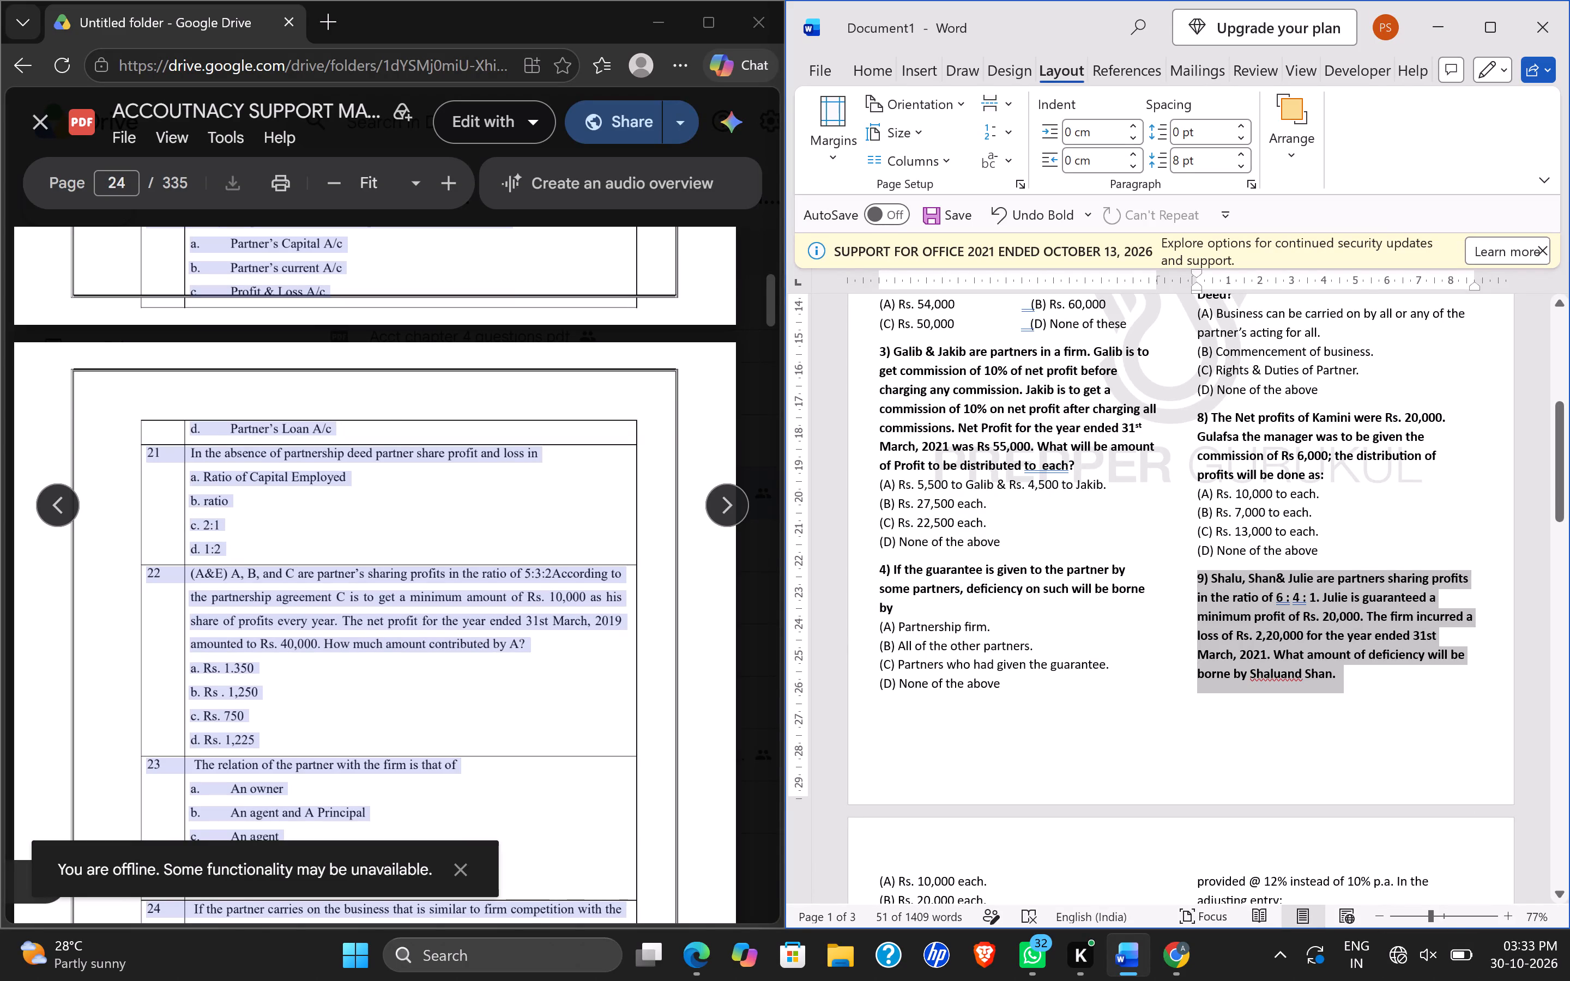
# Make the question text of questions 10 and 11 on the second page bold, leaving out their options.
pyautogui.scroll(-3, 1137, 583)
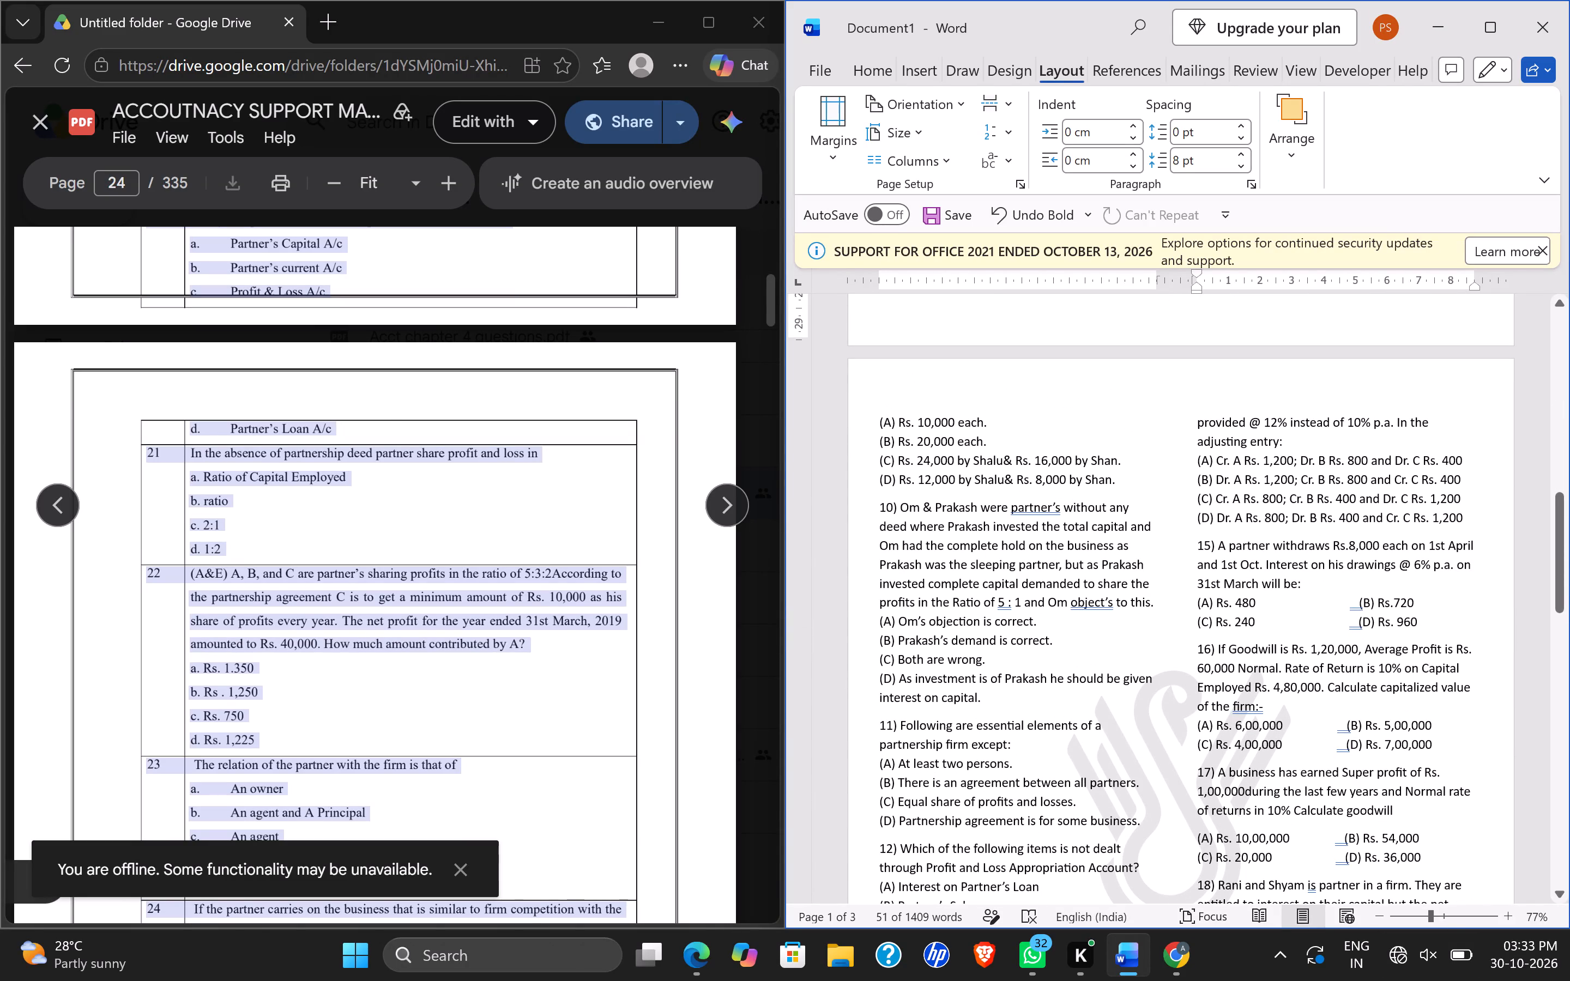
pyautogui.moveTo(877, 506); pyautogui.dragTo(1101, 607)
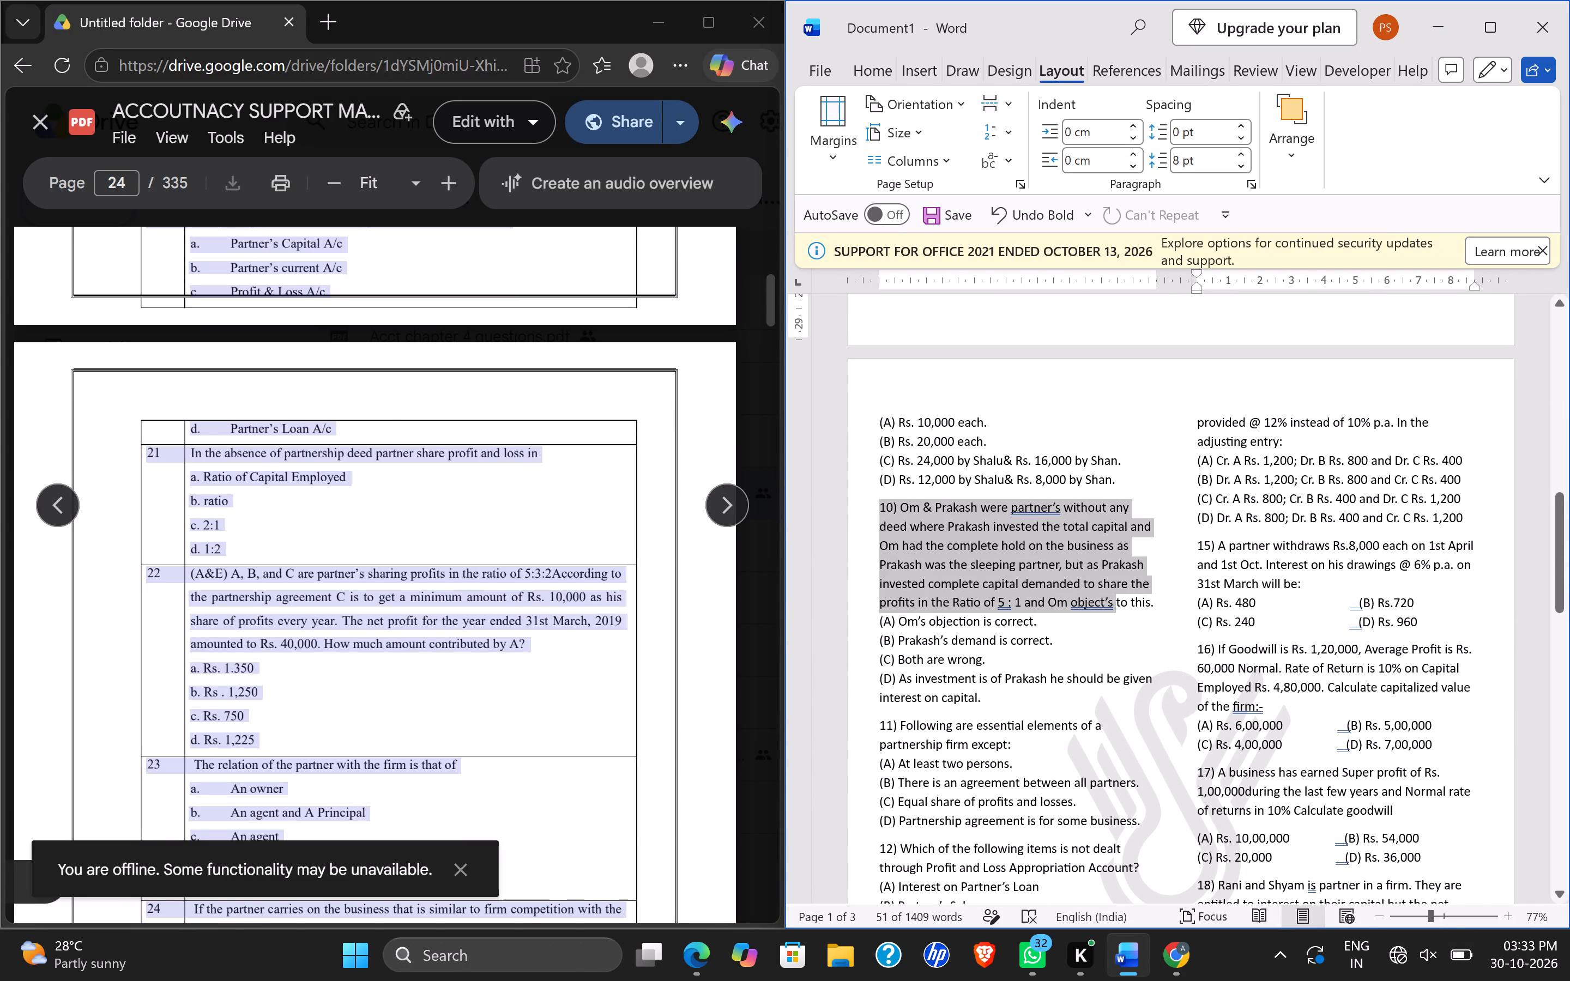
pyautogui.moveTo(1101, 607); pyautogui.dragTo(1159, 606)
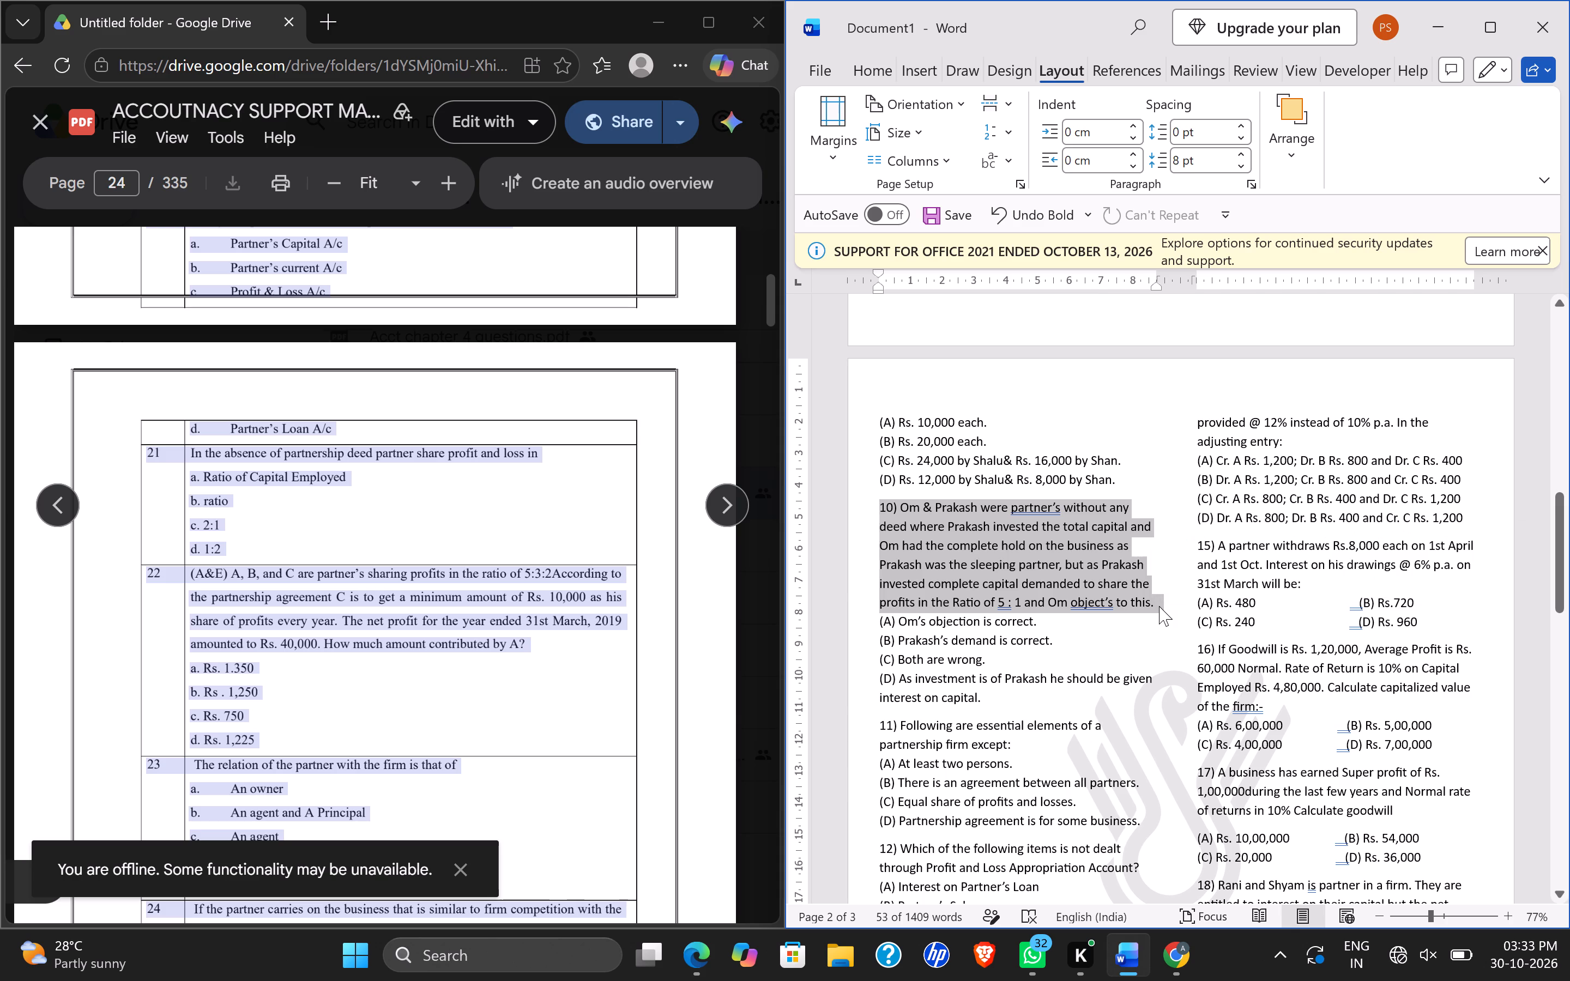
pyautogui.hotkey('ctrl', 'b')
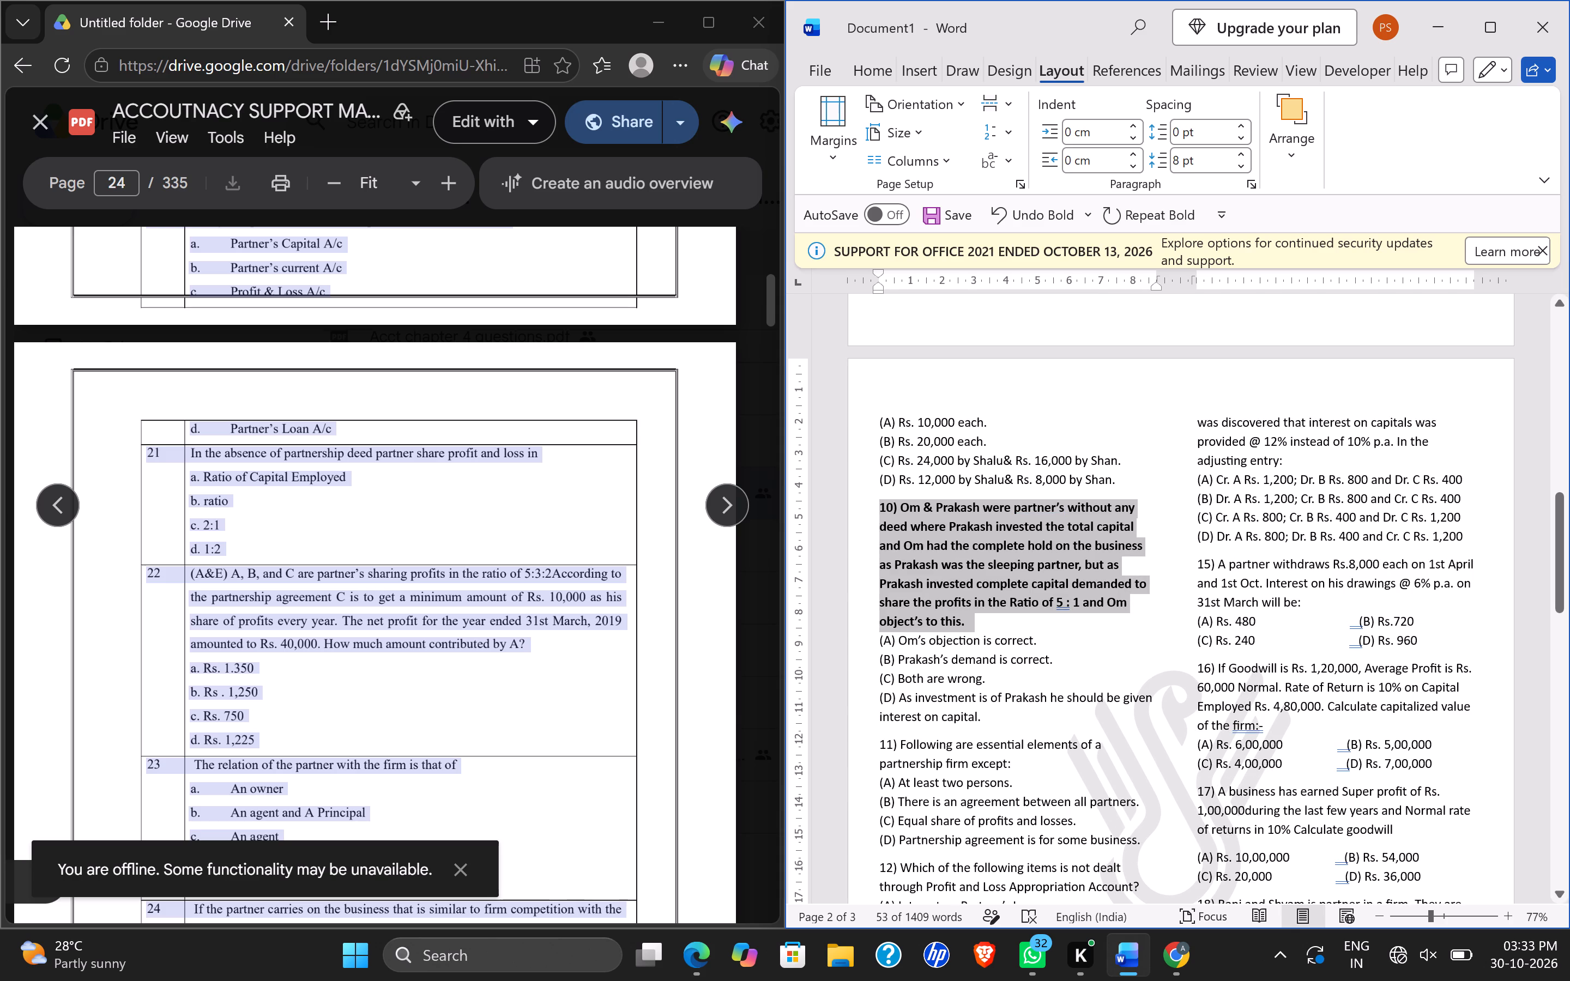
pyautogui.click(1074, 566)
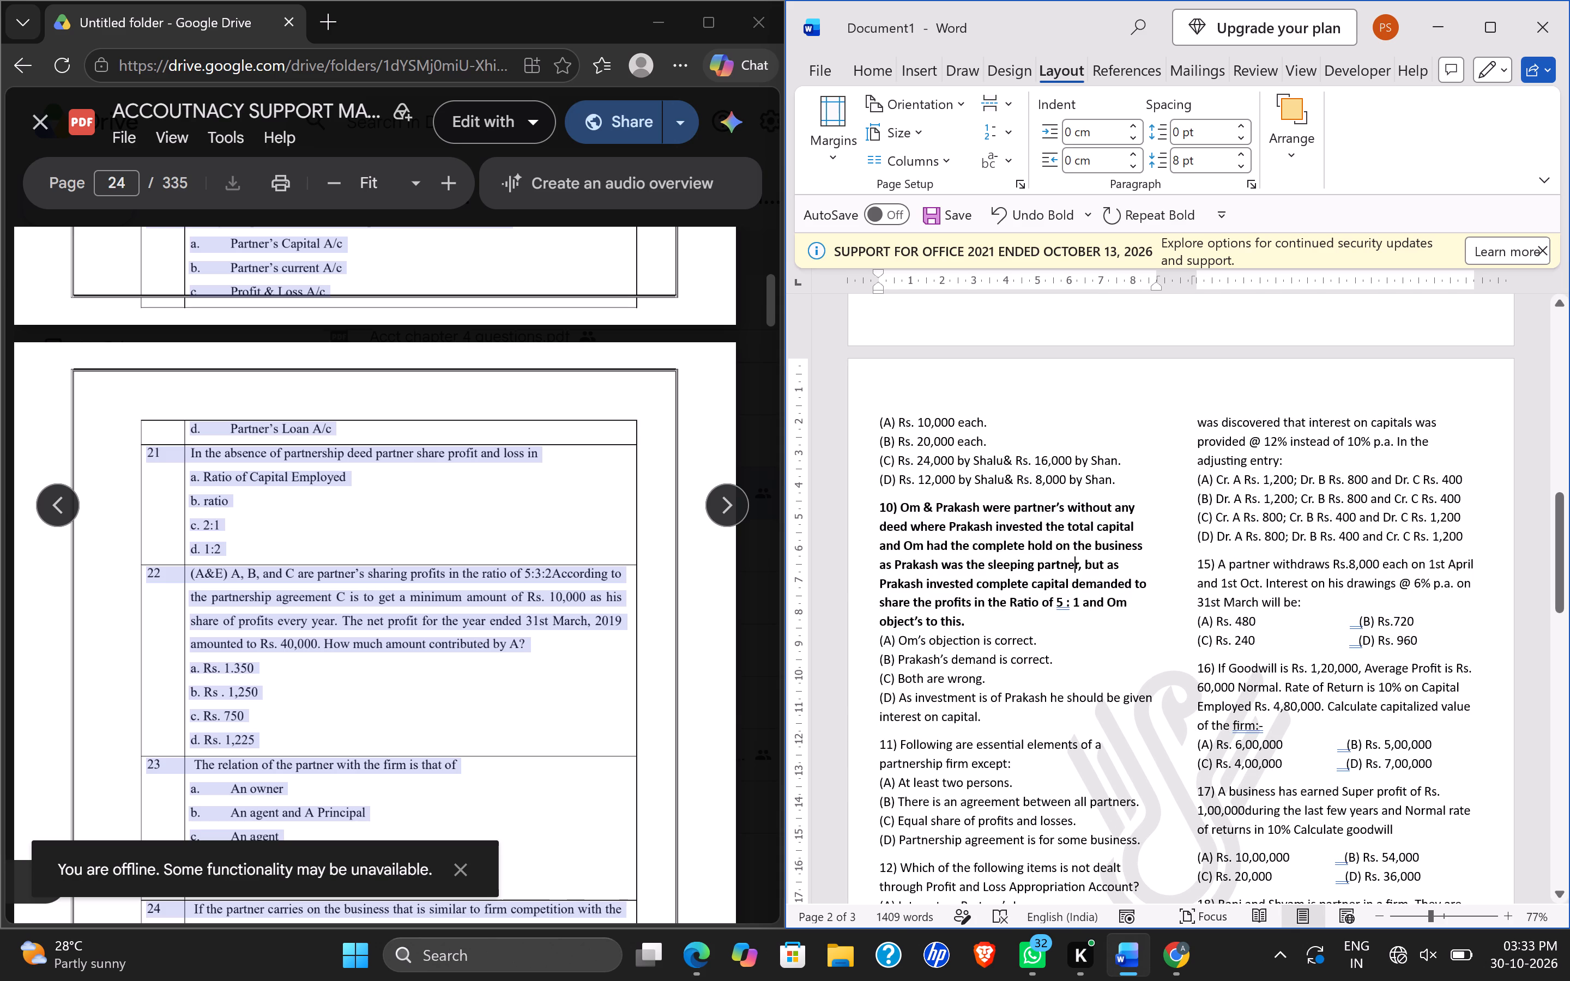
pyautogui.moveTo(873, 748); pyautogui.dragTo(1044, 761)
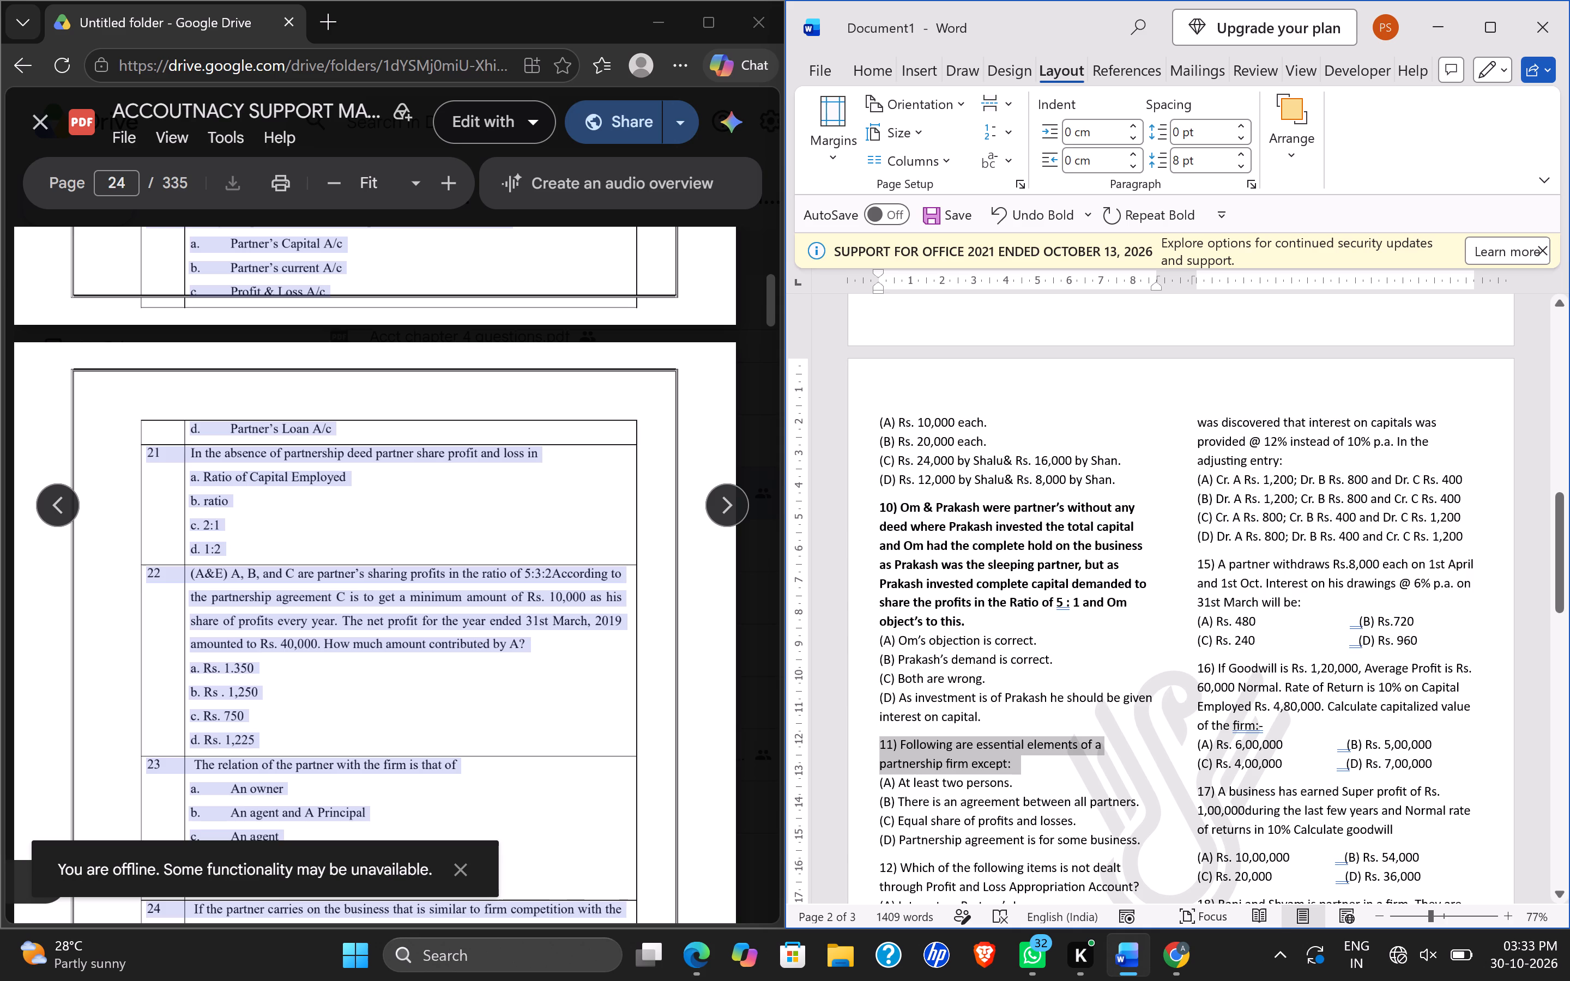
pyautogui.moveTo(1044, 761); pyautogui.dragTo(1043, 766)
pyautogui.hotkey('ctrl', 'b')
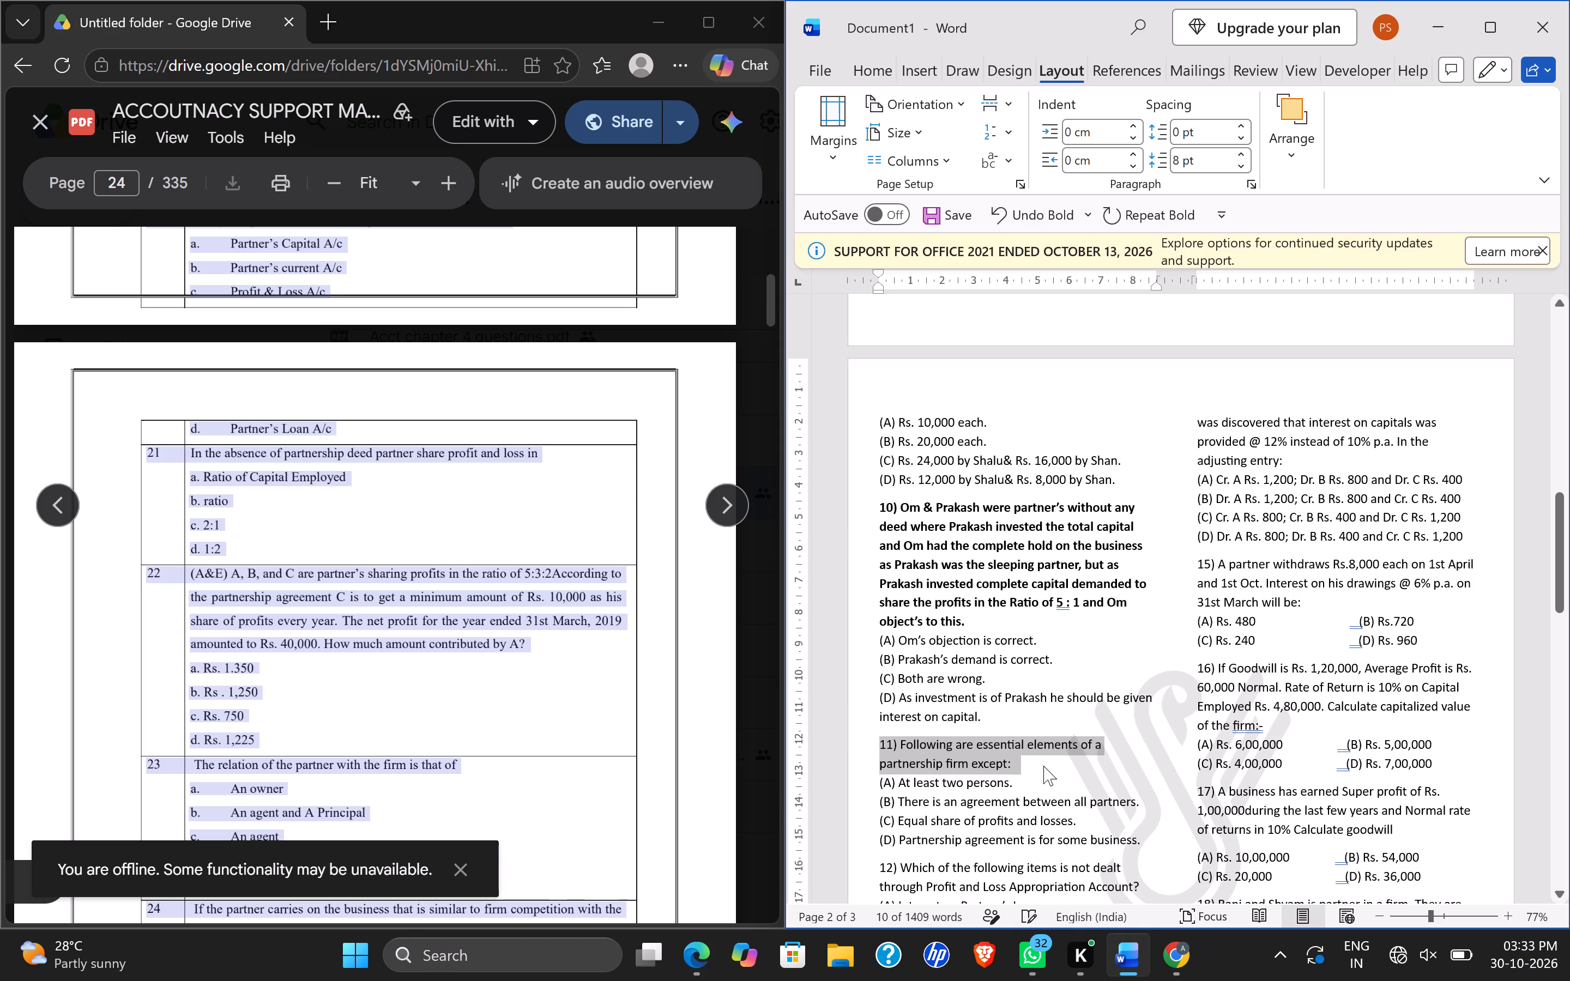
# Make question 14's continued text, from "was discovered" to "adjusting entry:", and the question text of question 15 bold, leaving out their options.
pyautogui.scroll(-2, 1043, 766)
pyautogui.scroll(2, 1043, 766)
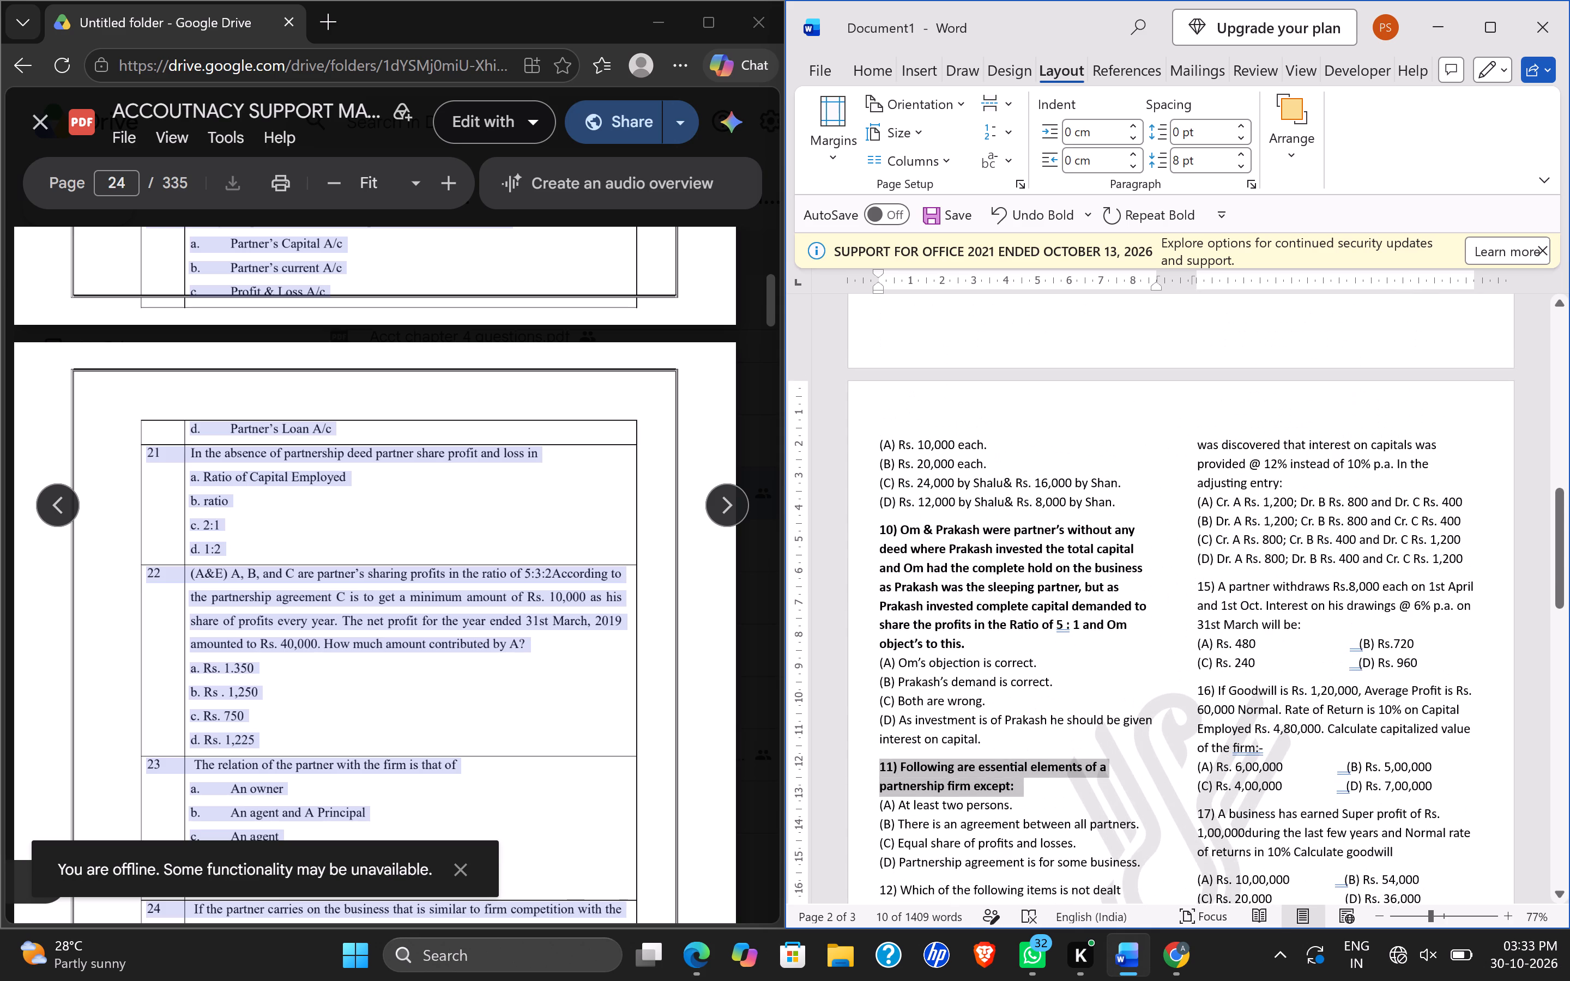
pyautogui.moveTo(1197, 445); pyautogui.dragTo(1284, 477)
pyautogui.hotkey('ctrl', 'b')
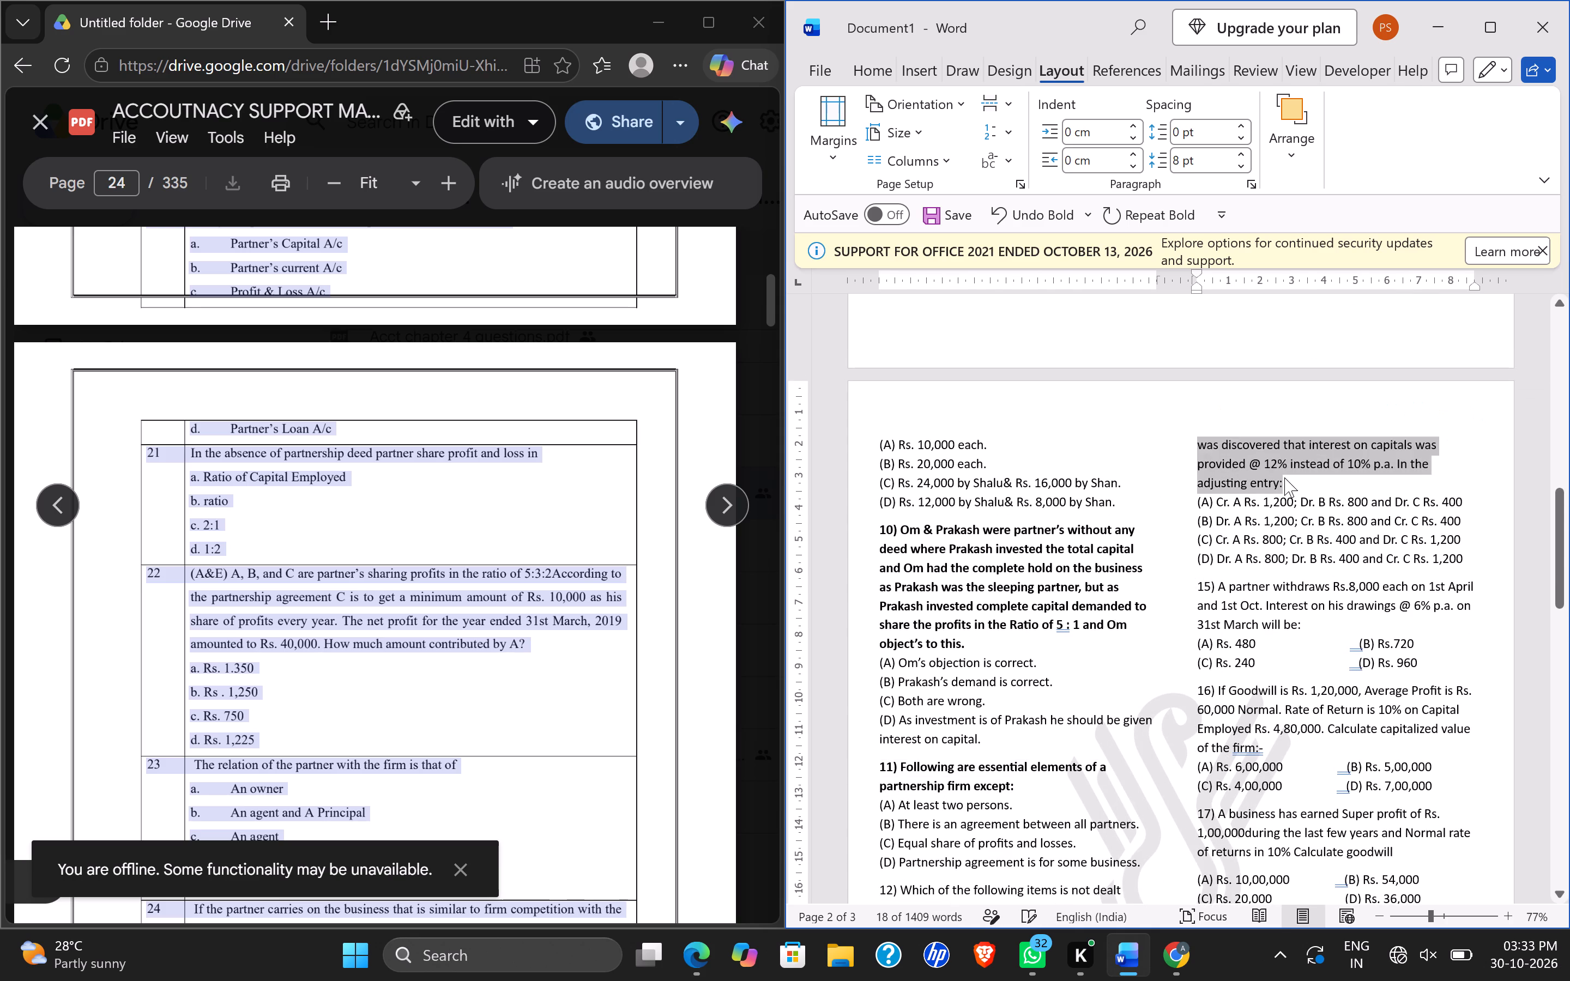
pyautogui.scroll(2, 1284, 477)
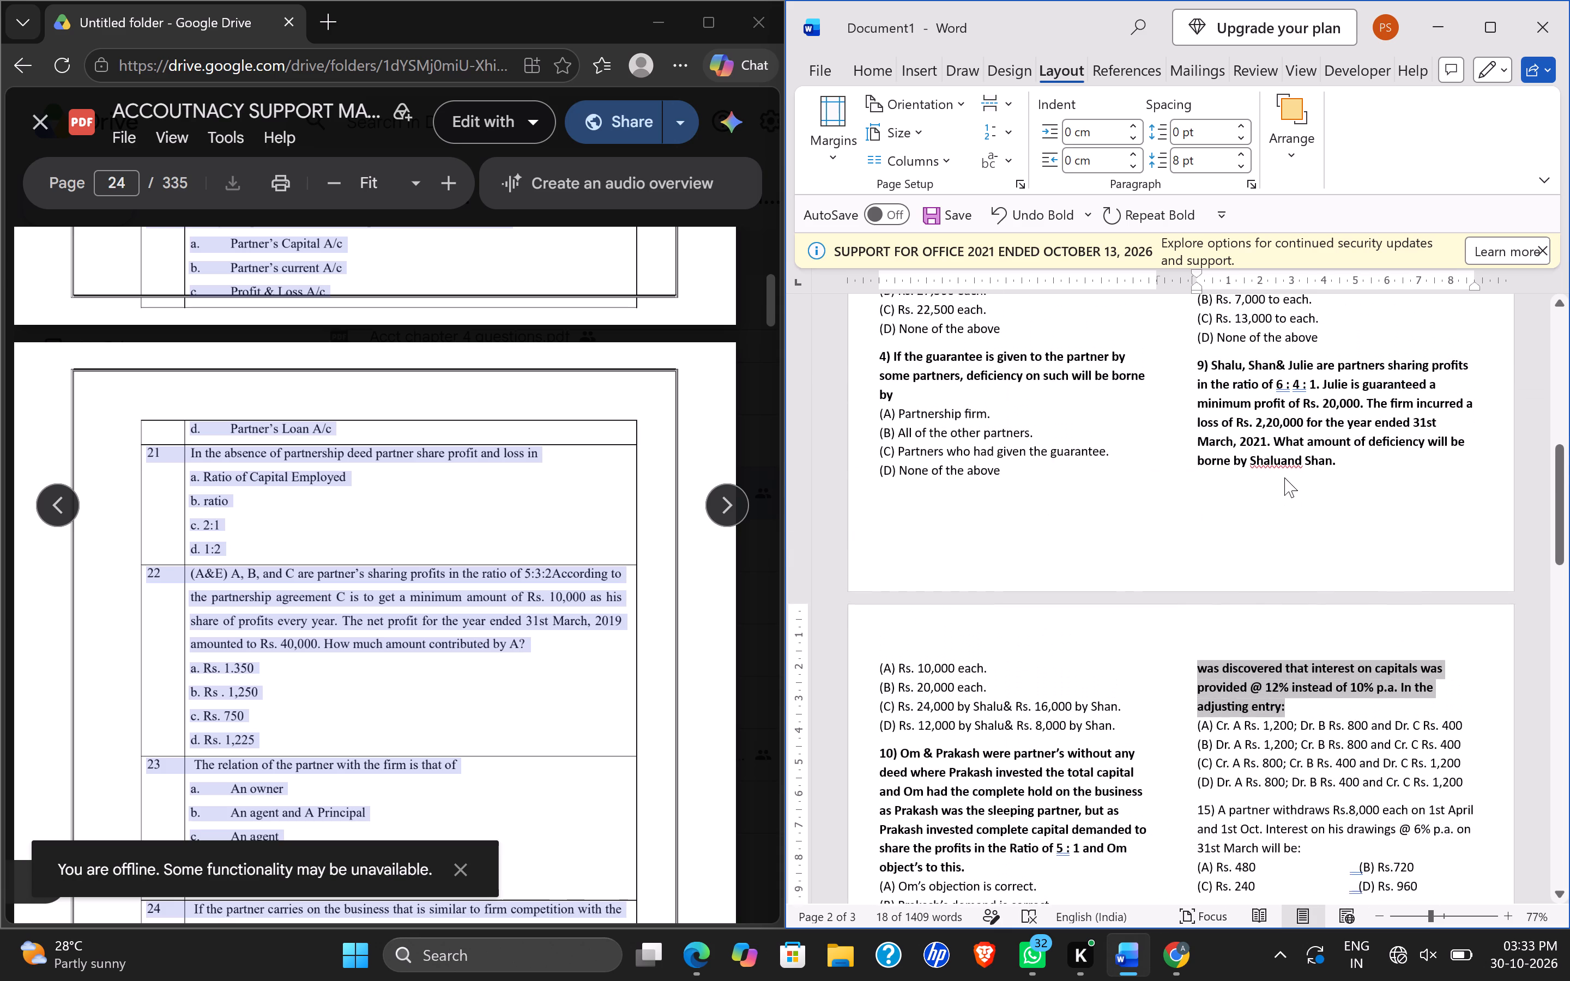
pyautogui.scroll(-1, 1284, 477)
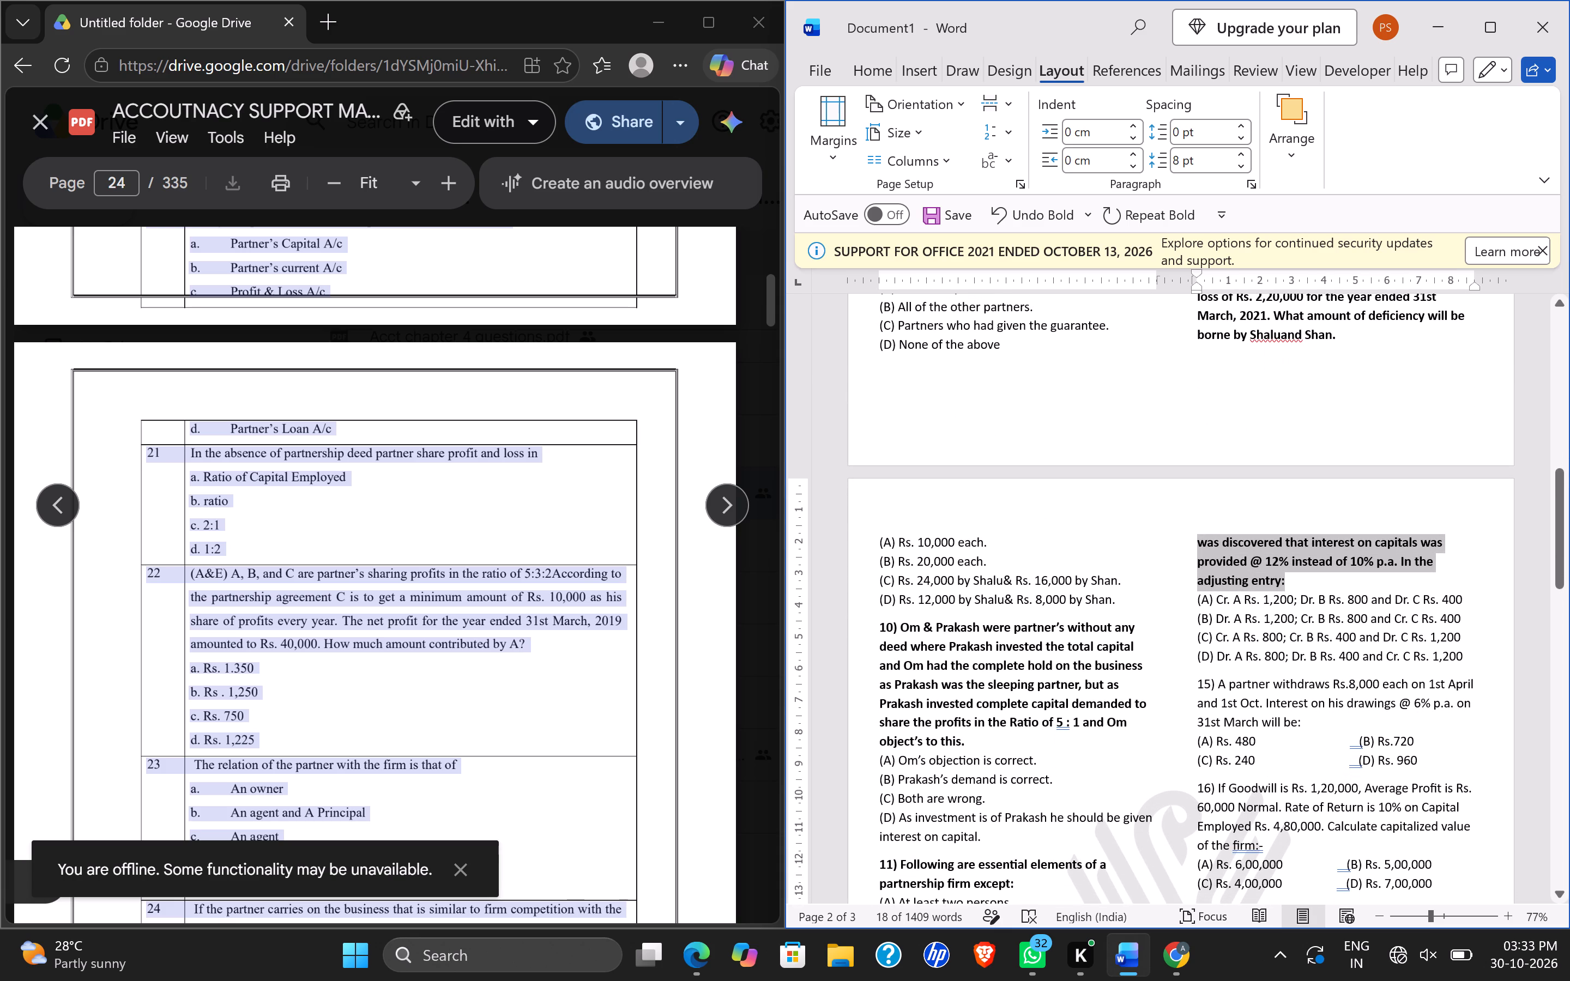
pyautogui.moveTo(1194, 686); pyautogui.dragTo(1319, 719)
pyautogui.hotkey('ctrl', 'b')
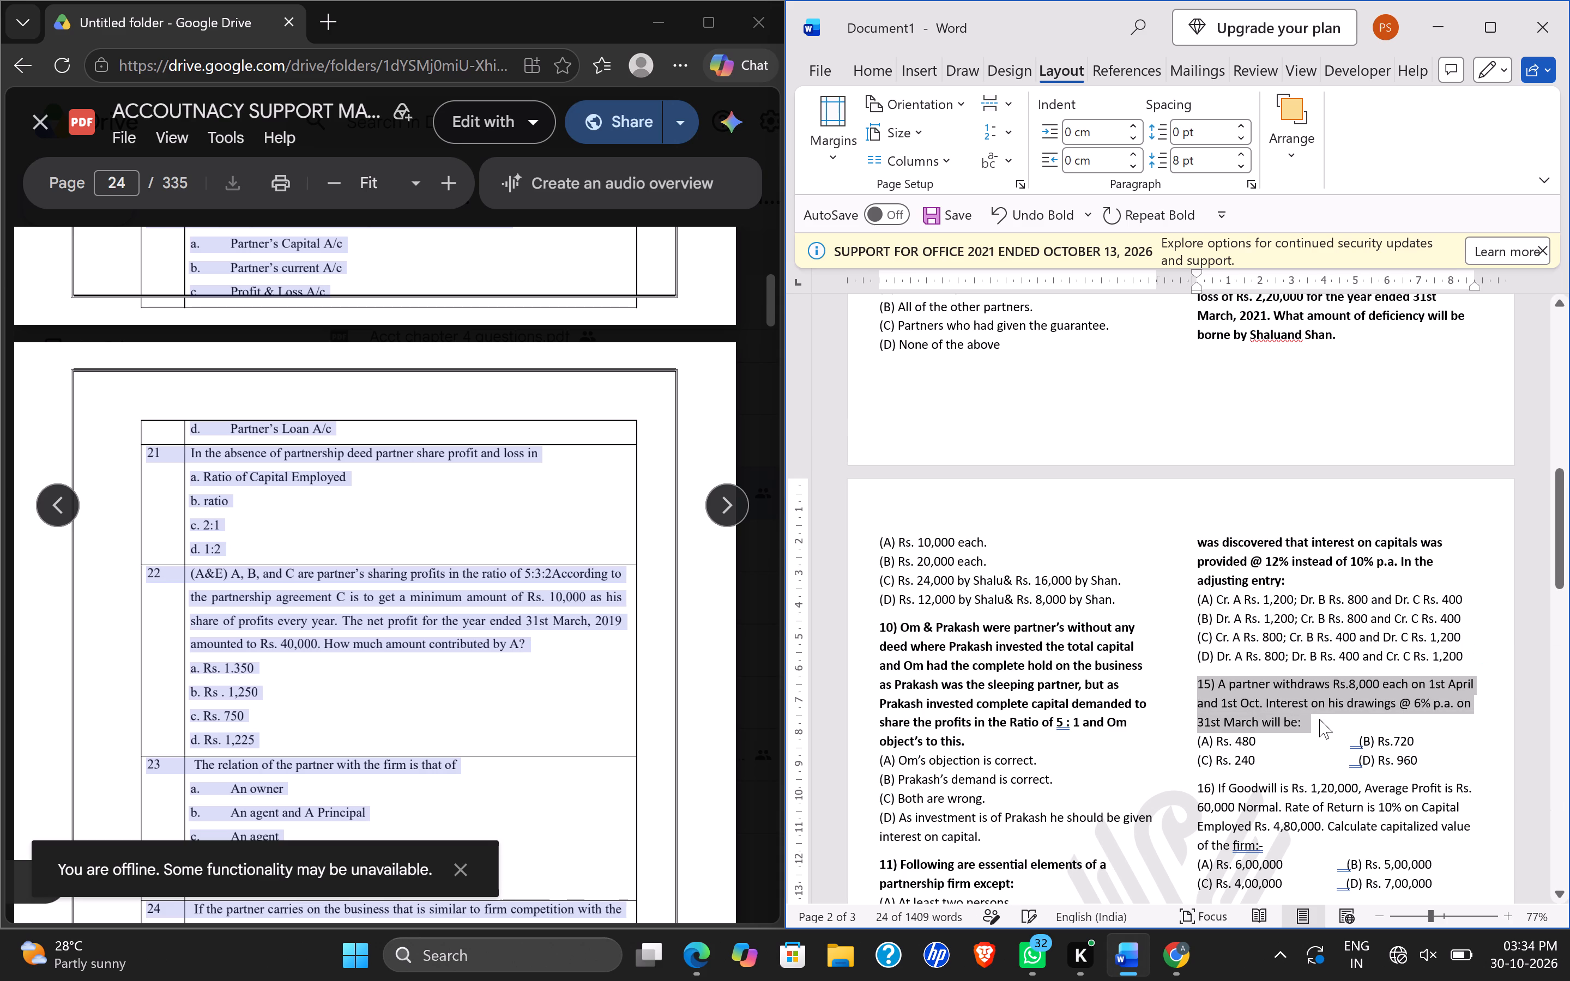
pyautogui.scroll(-3, 1319, 719)
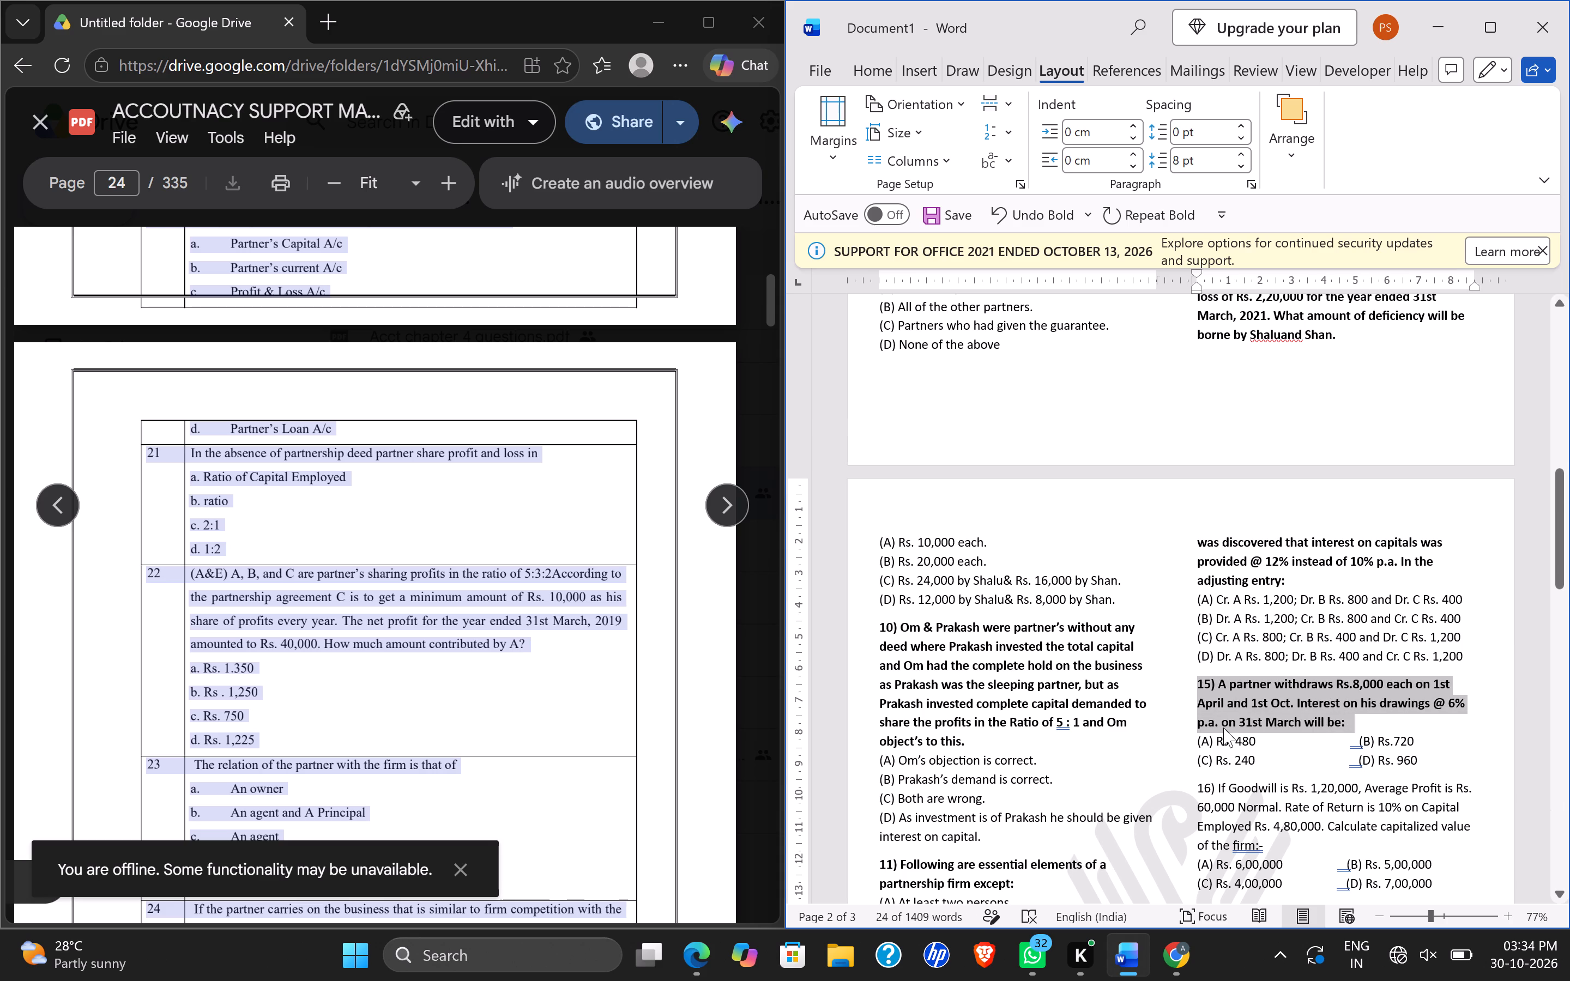
pyautogui.click(1223, 728)
# Make the question text of questions 16 and 17 bold, leaving out their options.
pyautogui.scroll(-3, 1223, 728)
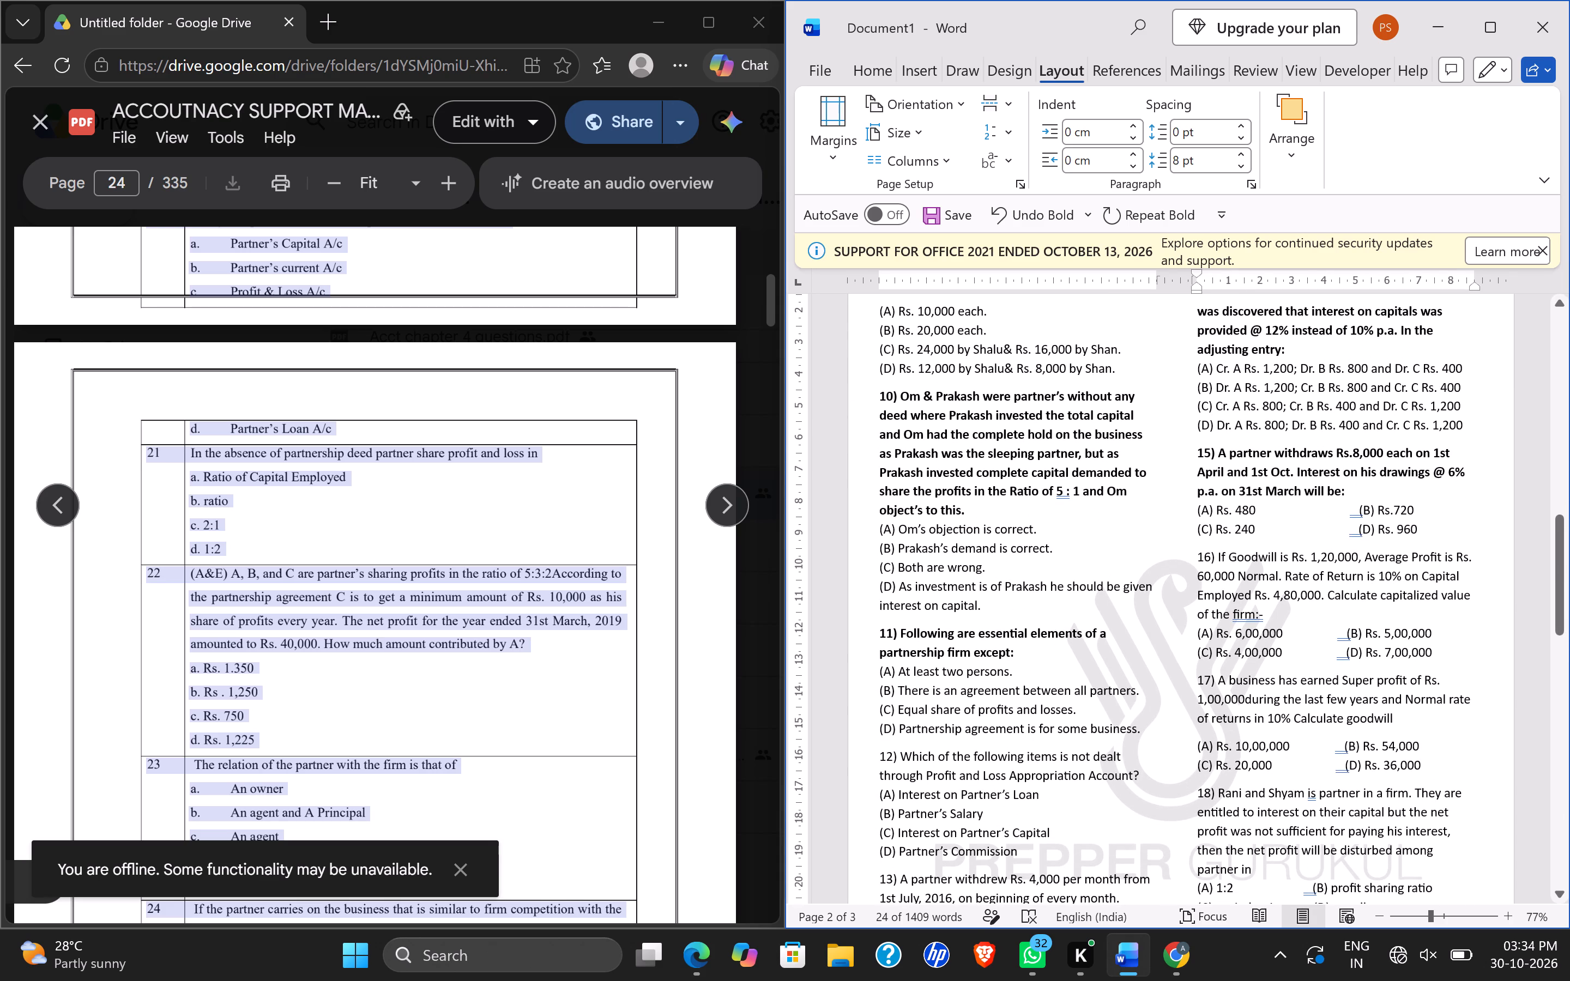
pyautogui.moveTo(1193, 558); pyautogui.dragTo(1270, 615)
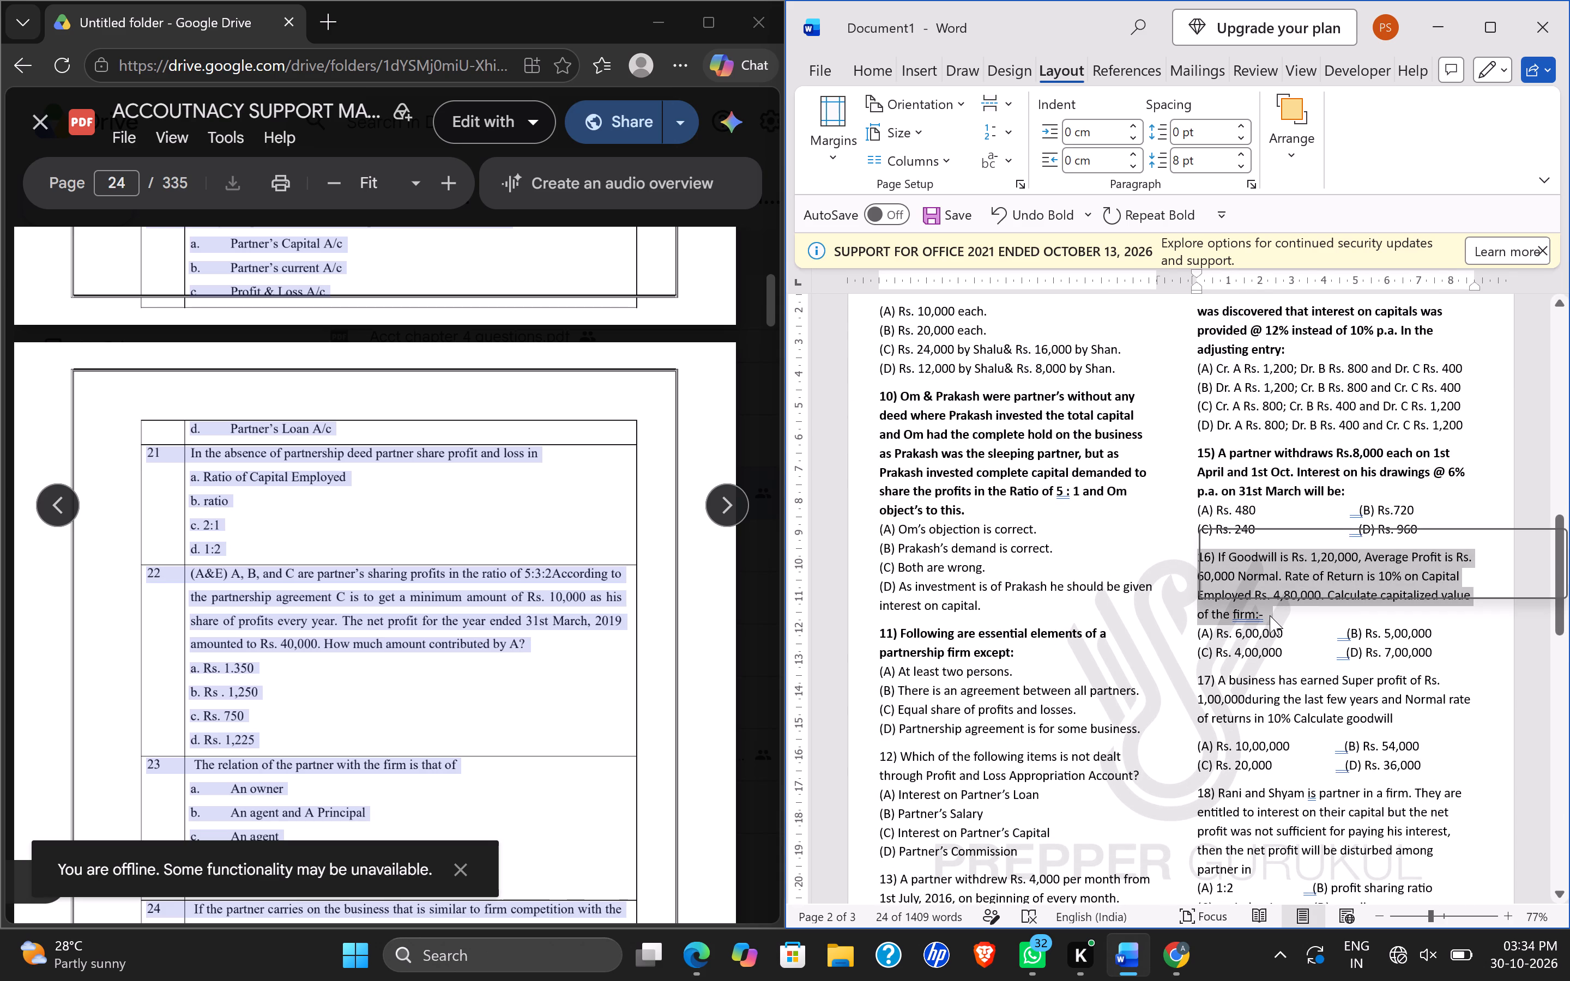
pyautogui.hotkey('ctrl', 'b')
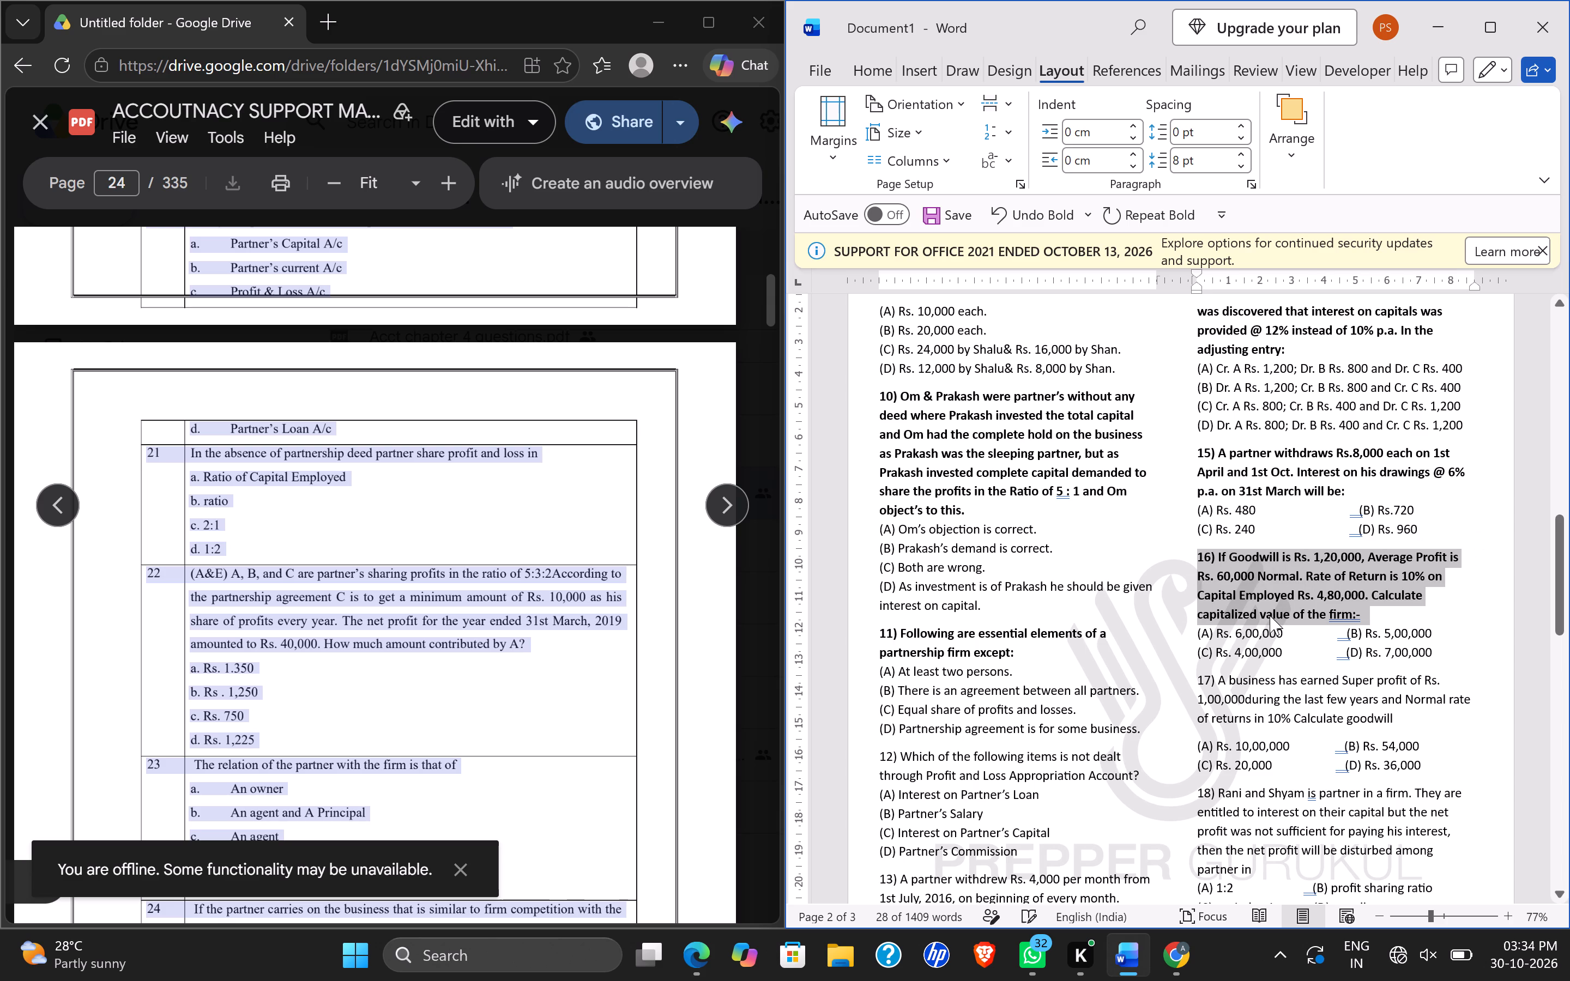
pyautogui.click(1192, 618)
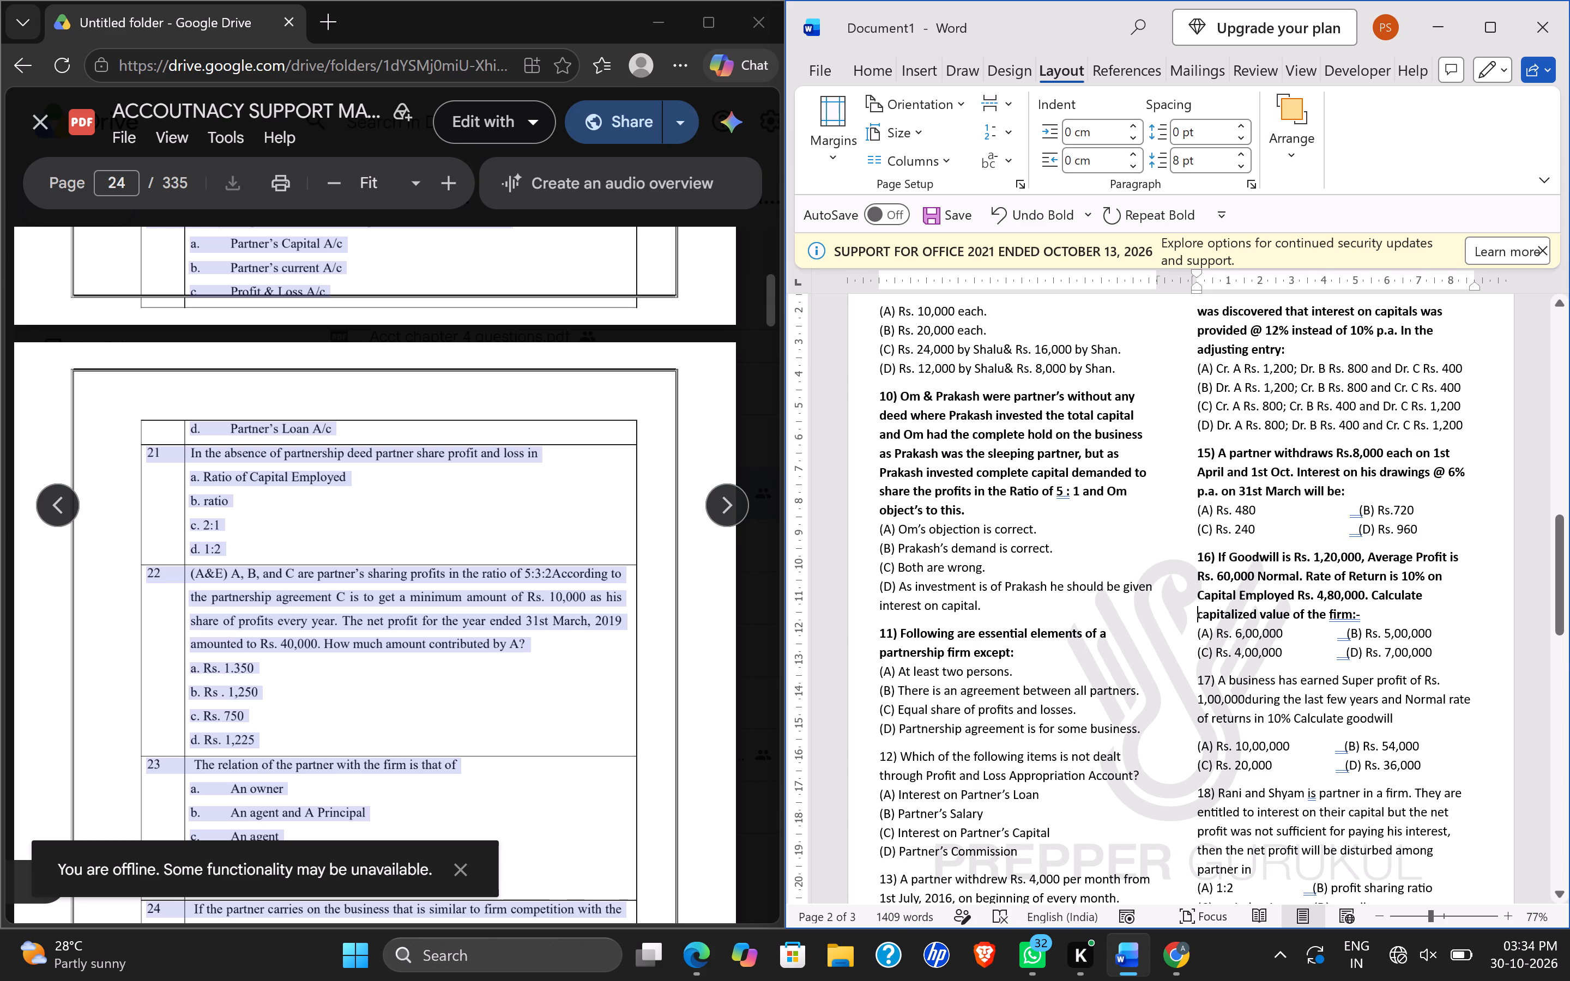
pyautogui.scroll(-1, 1086, 613)
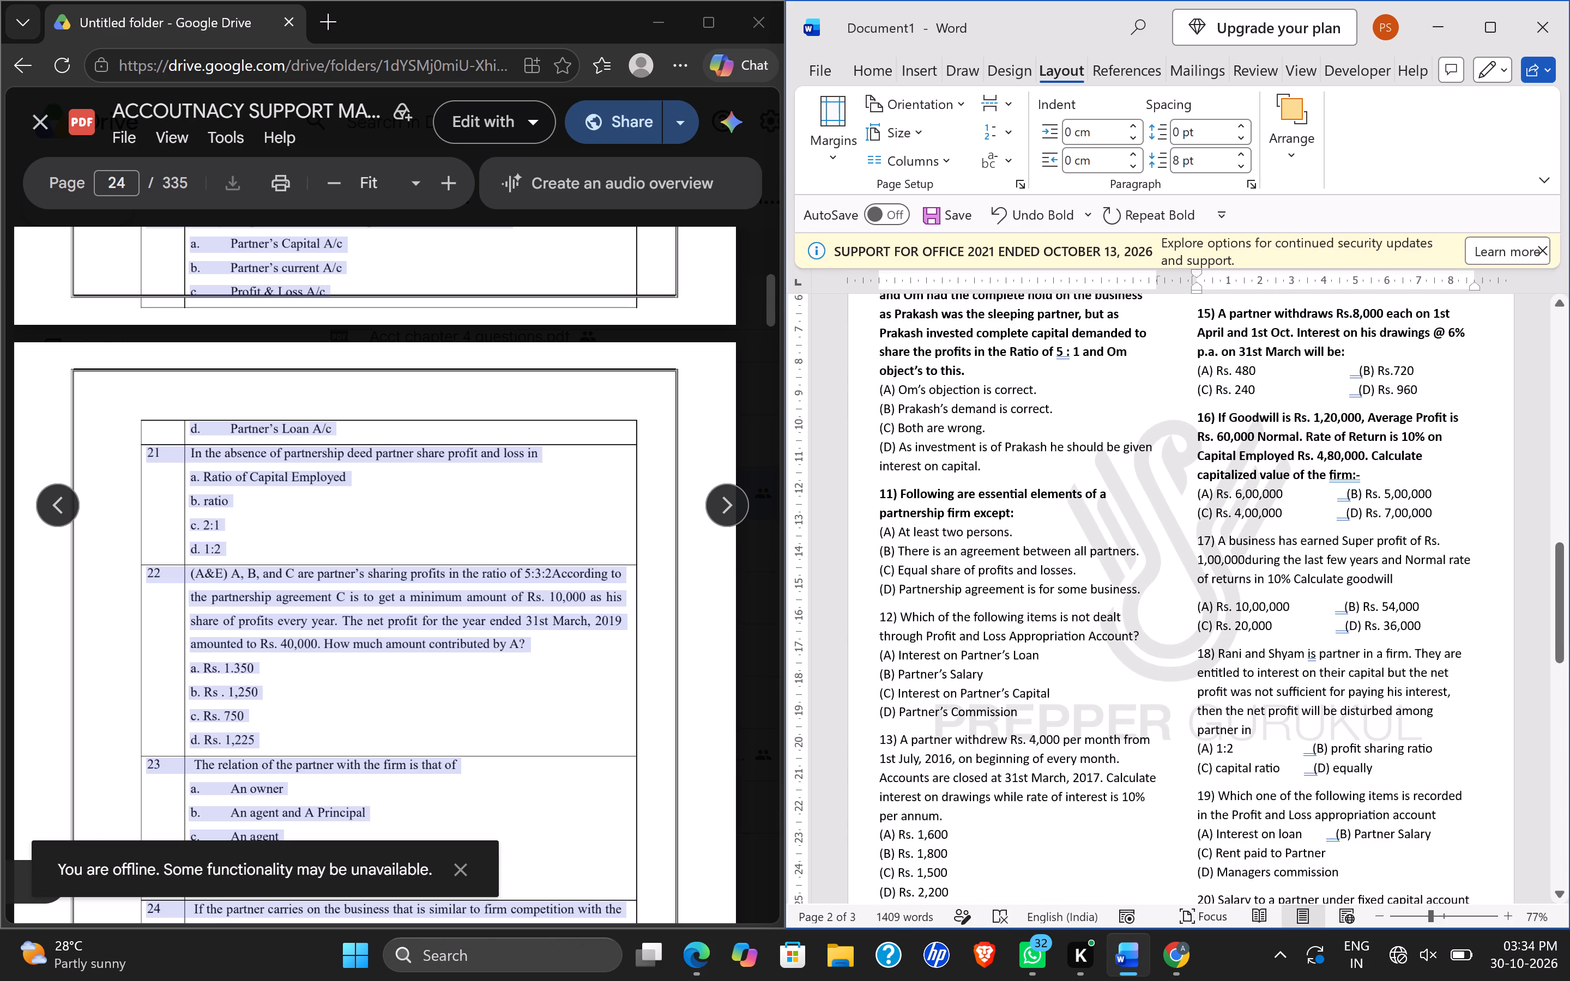
pyautogui.moveTo(1198, 547); pyautogui.dragTo(1271, 561)
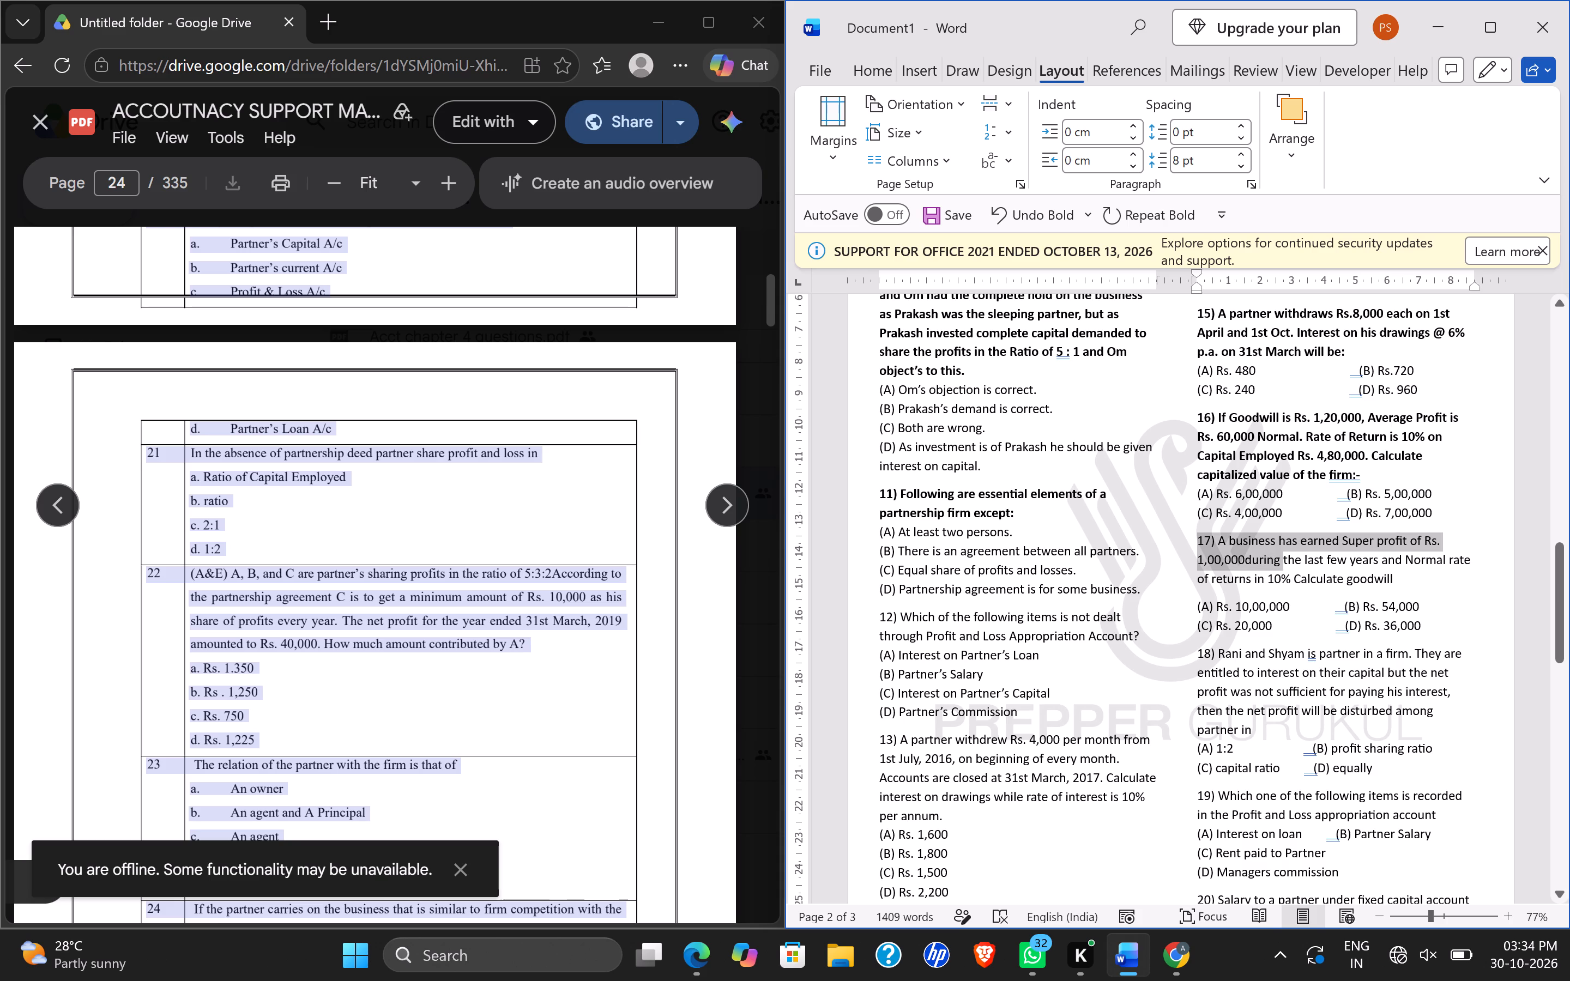
pyautogui.moveTo(1271, 561); pyautogui.dragTo(1398, 573)
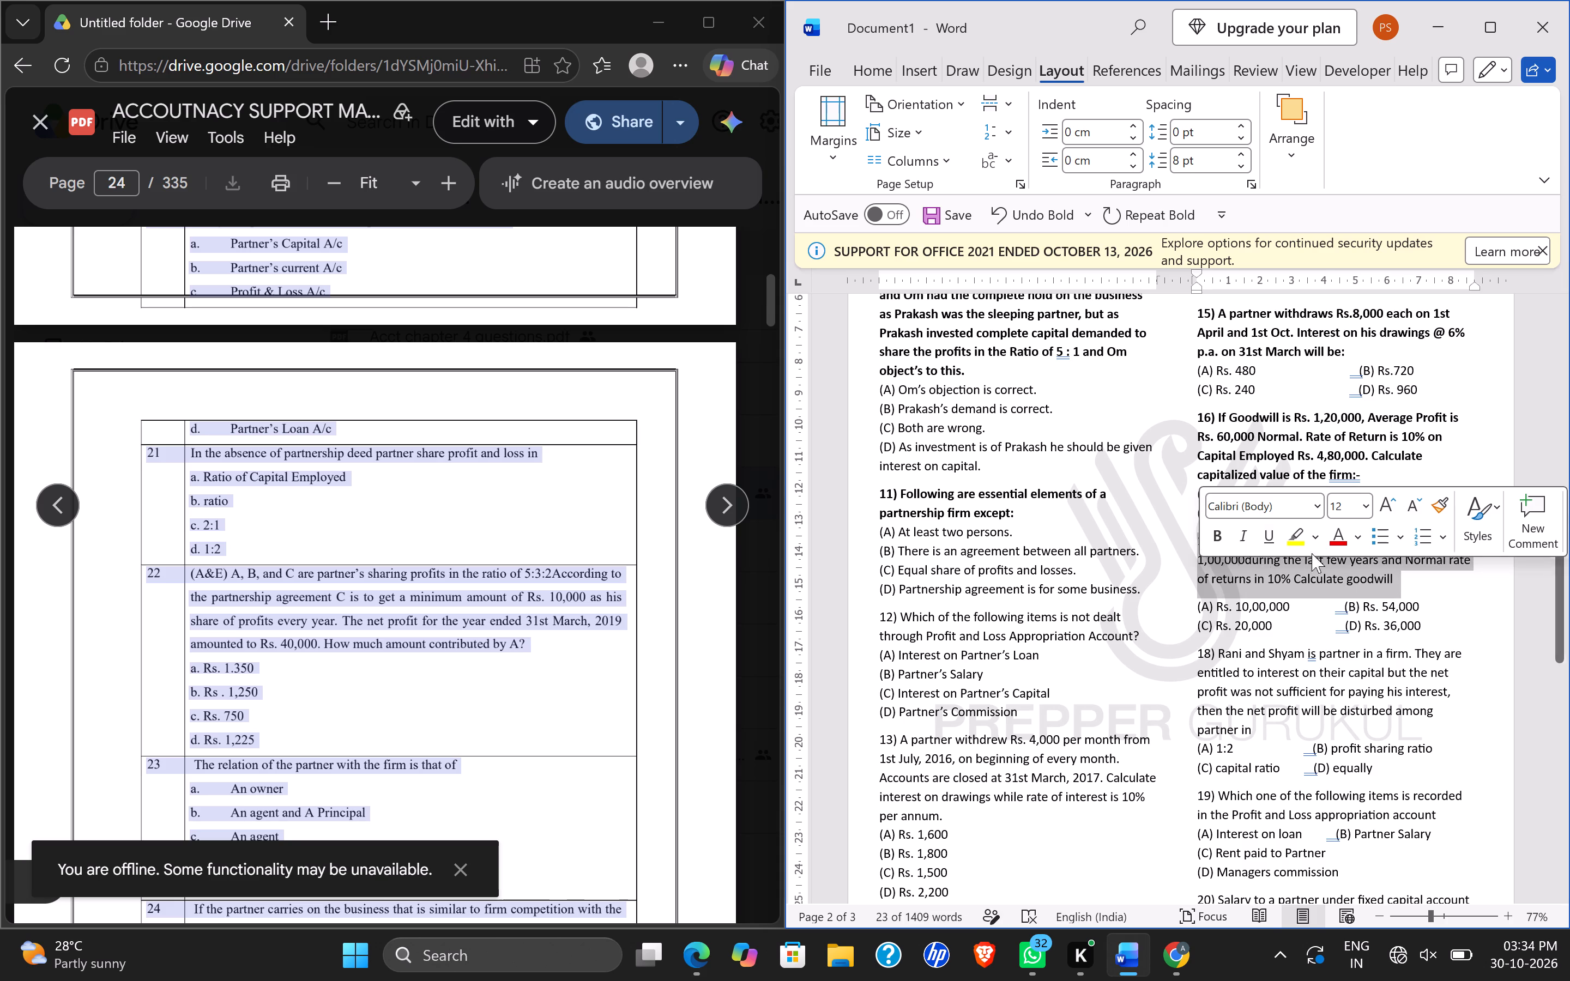
pyautogui.click(1217, 531)
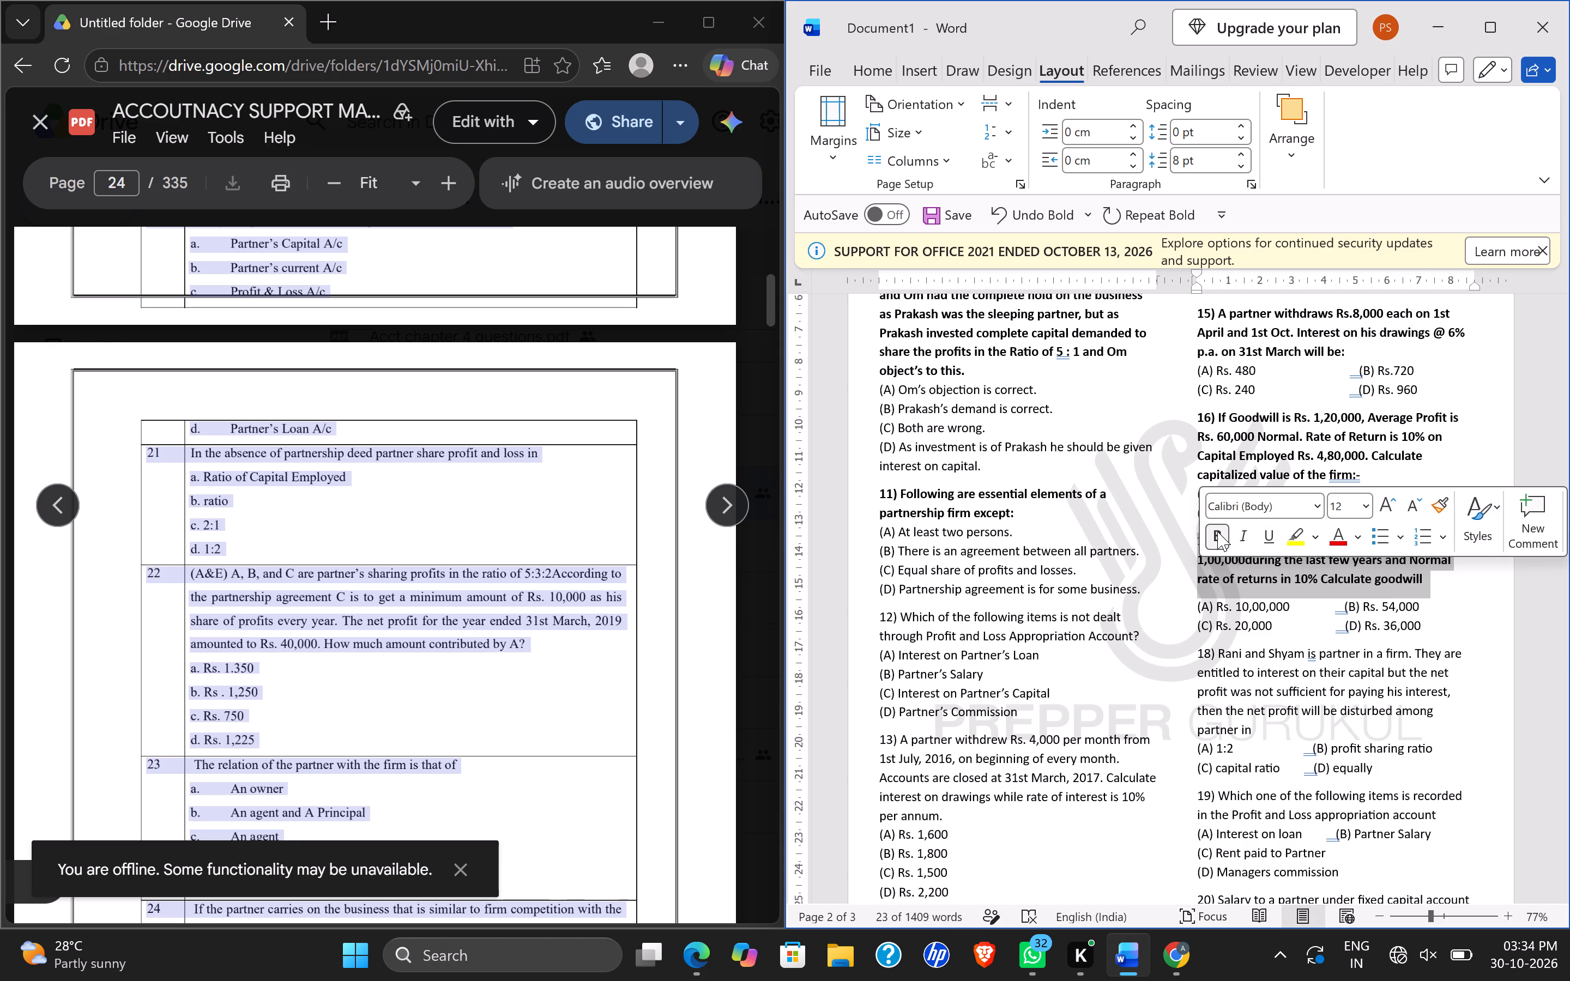
# Make the question text of question 12 and question 18 bold, leaving out their options.
pyautogui.scroll(-1, 1039, 658)
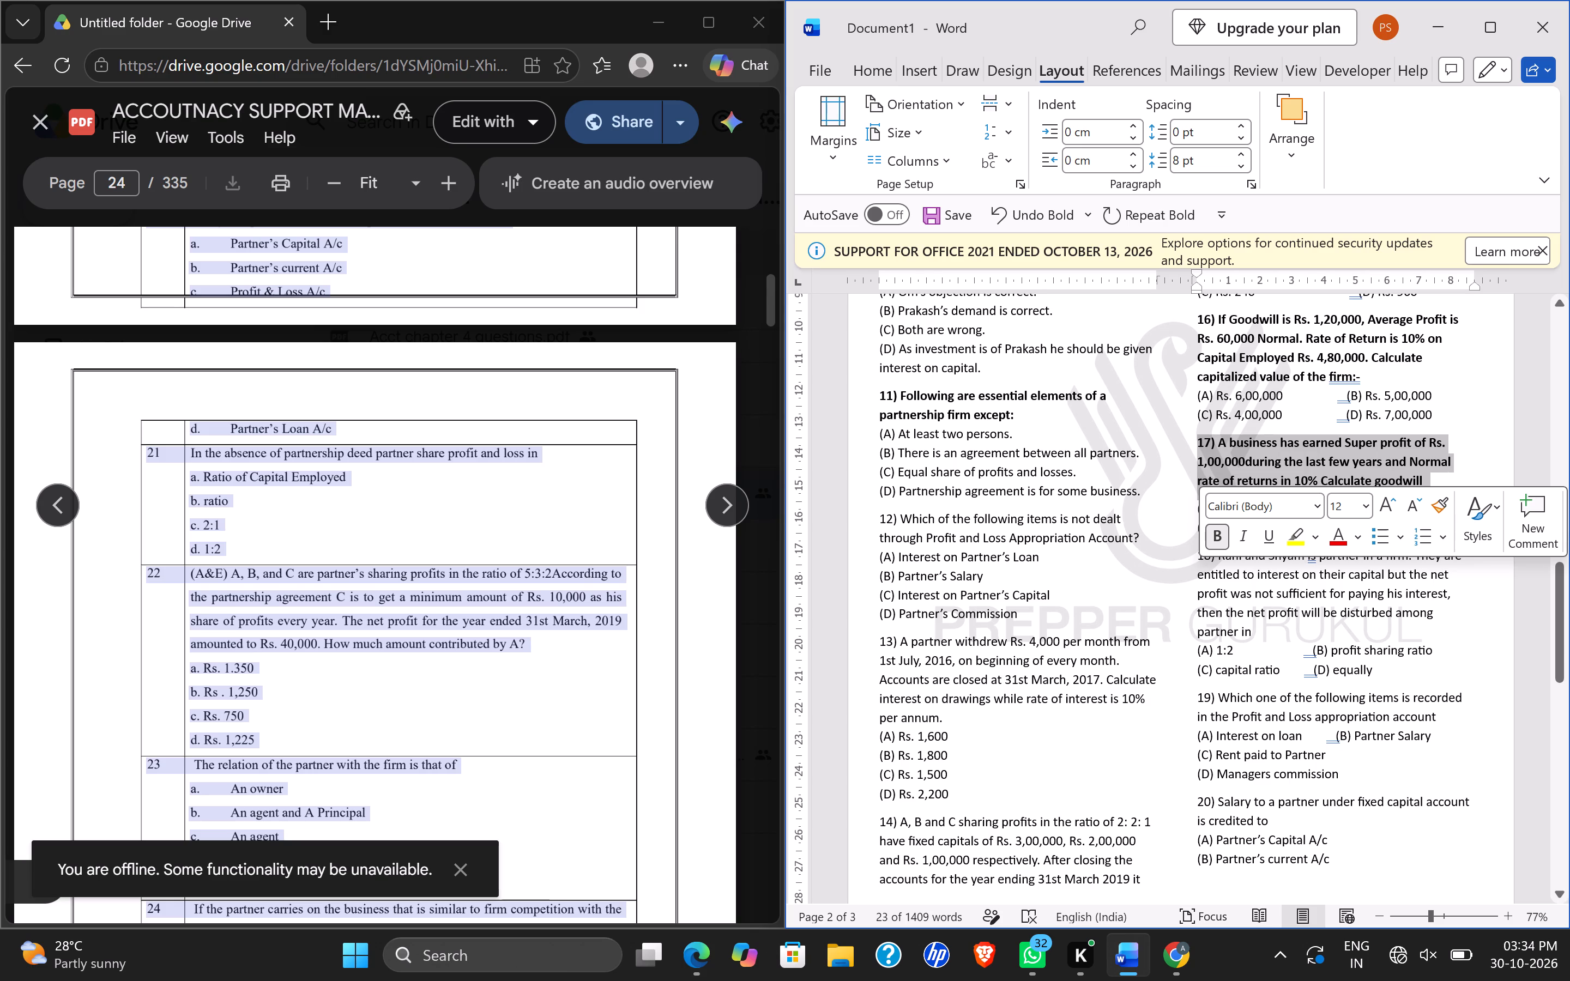
pyautogui.moveTo(871, 525); pyautogui.dragTo(1065, 564)
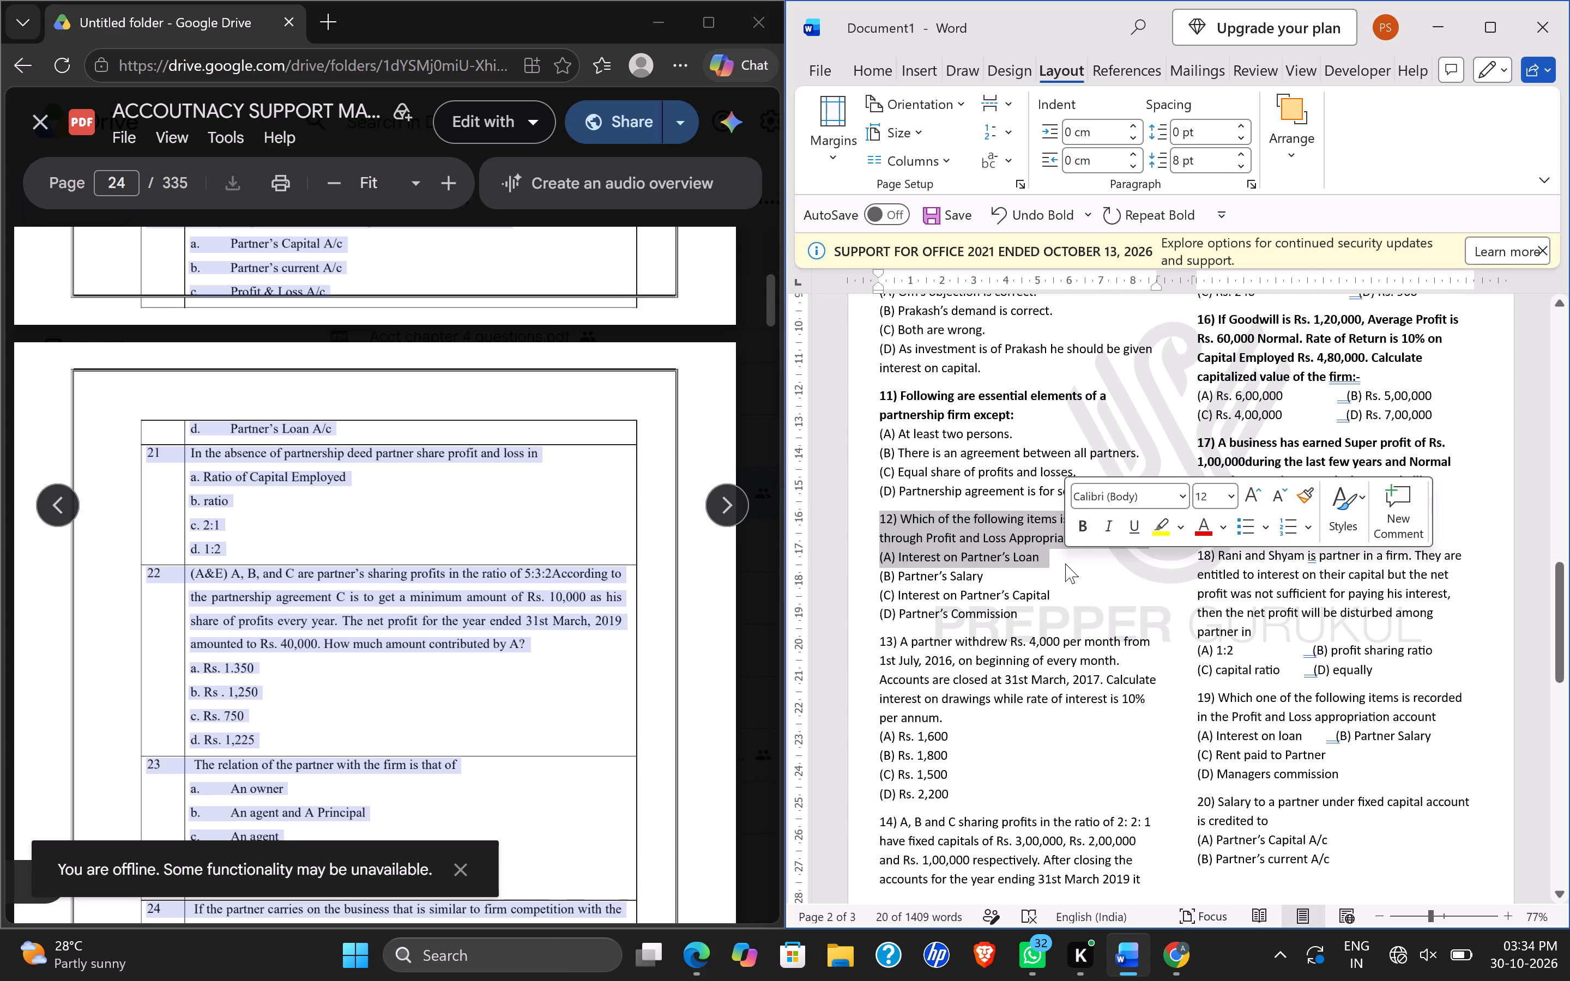
pyautogui.click(986, 588)
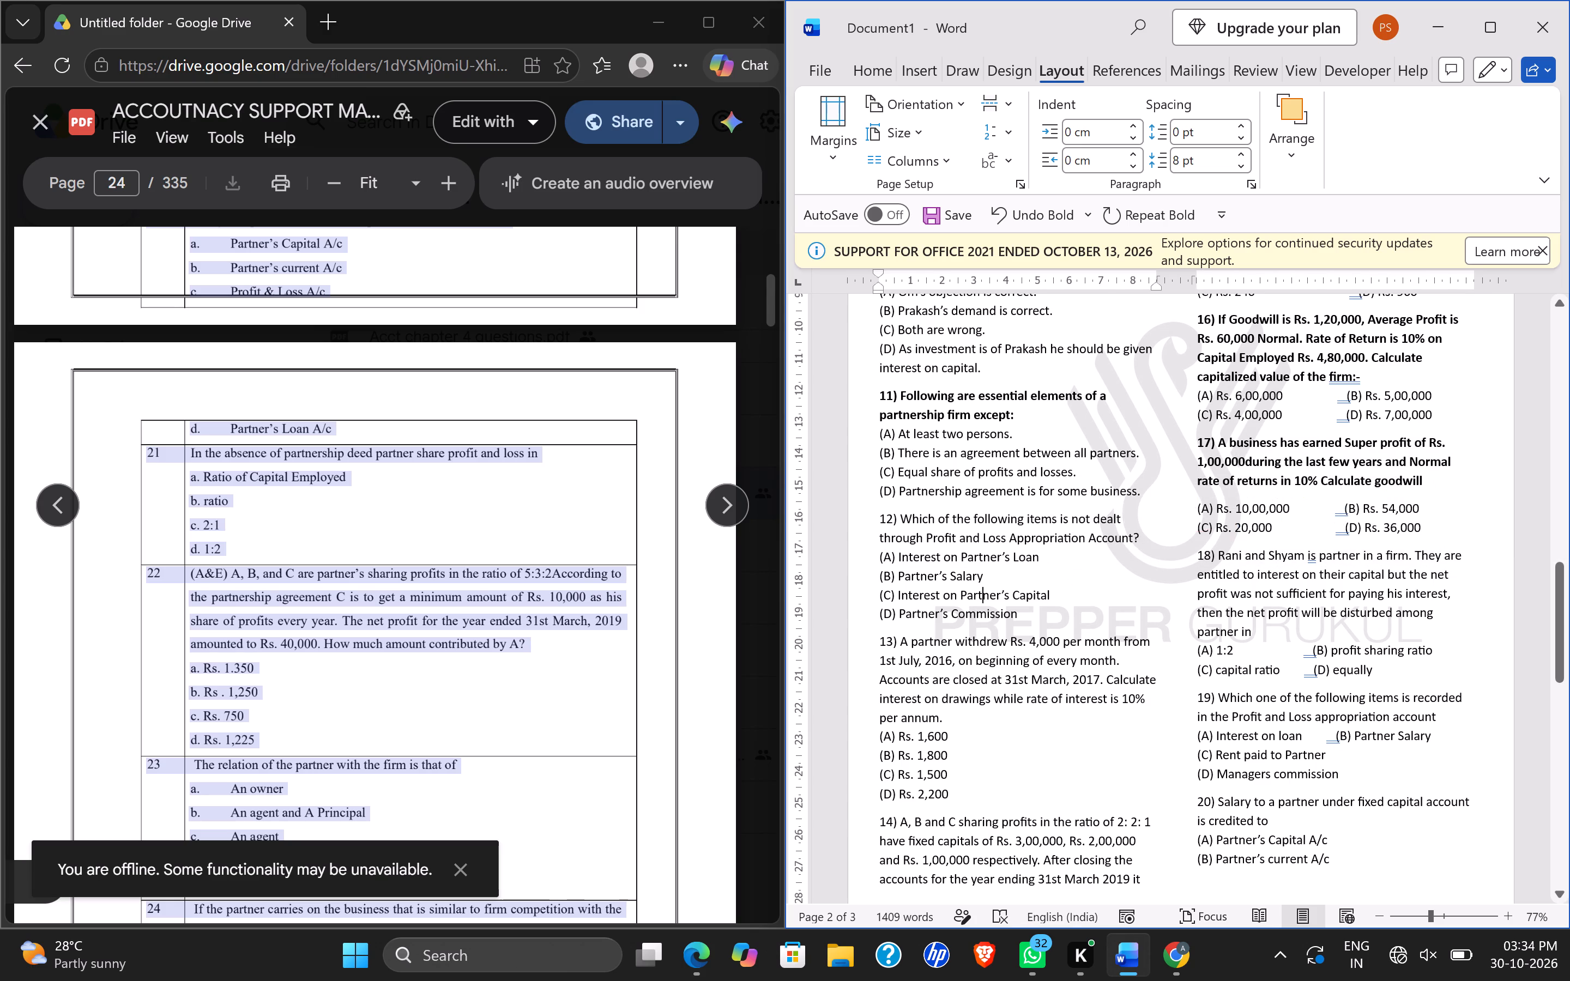
pyautogui.click(945, 540)
pyautogui.moveTo(872, 519); pyautogui.dragTo(1032, 537)
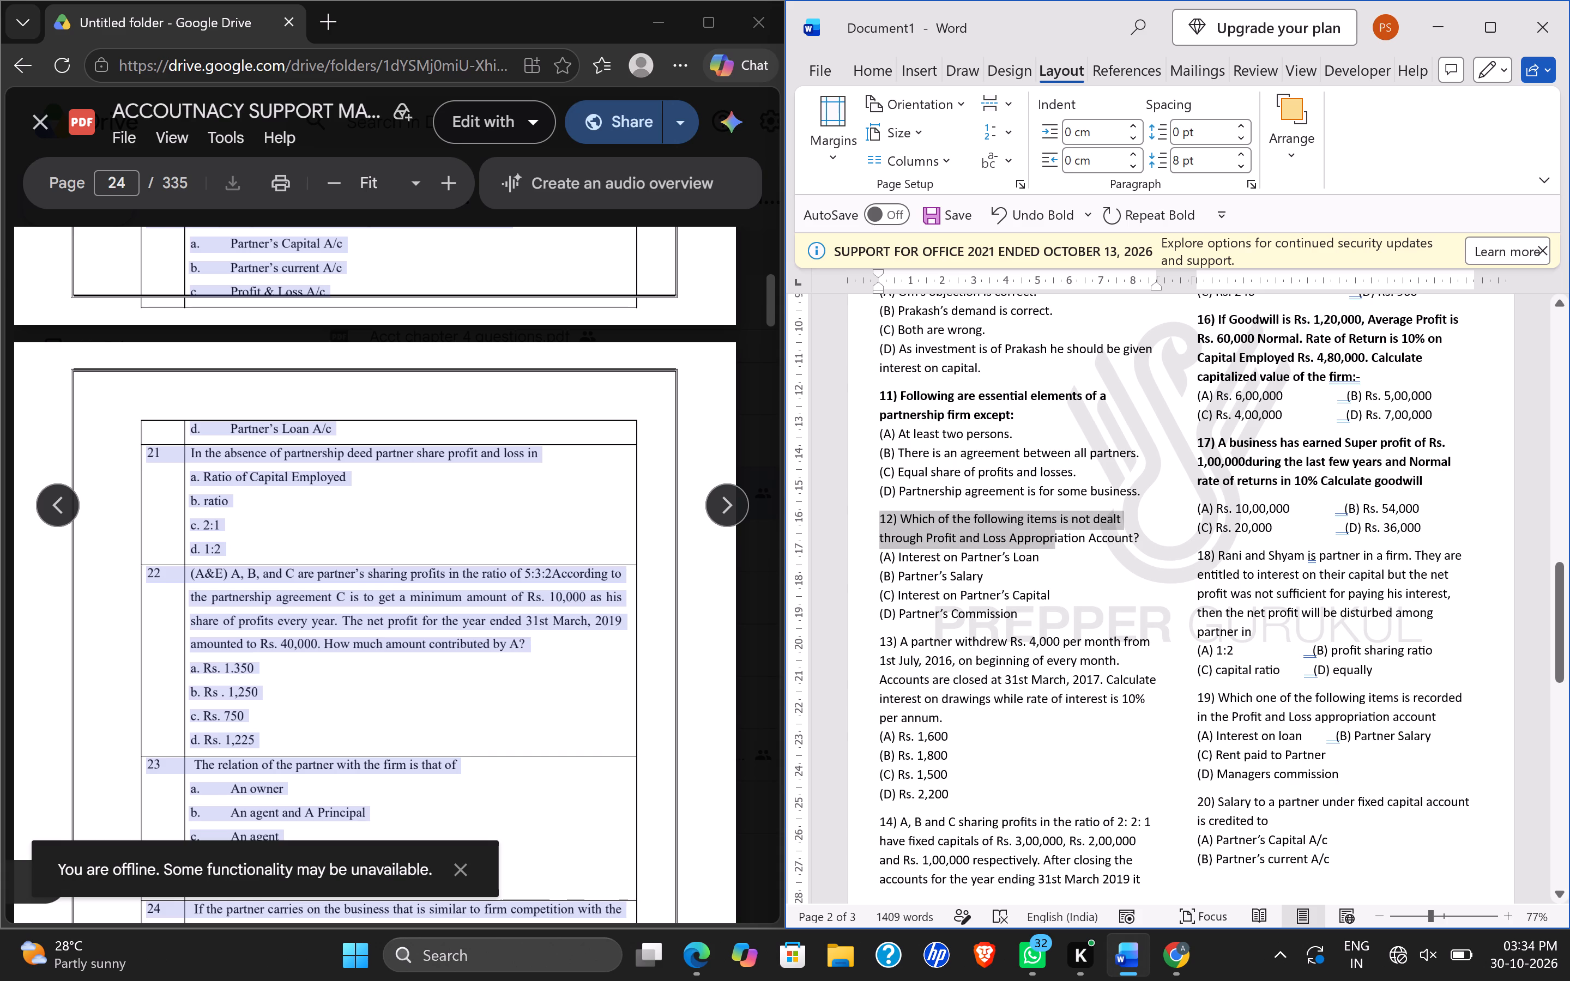
pyautogui.moveTo(1032, 537); pyautogui.dragTo(1150, 544)
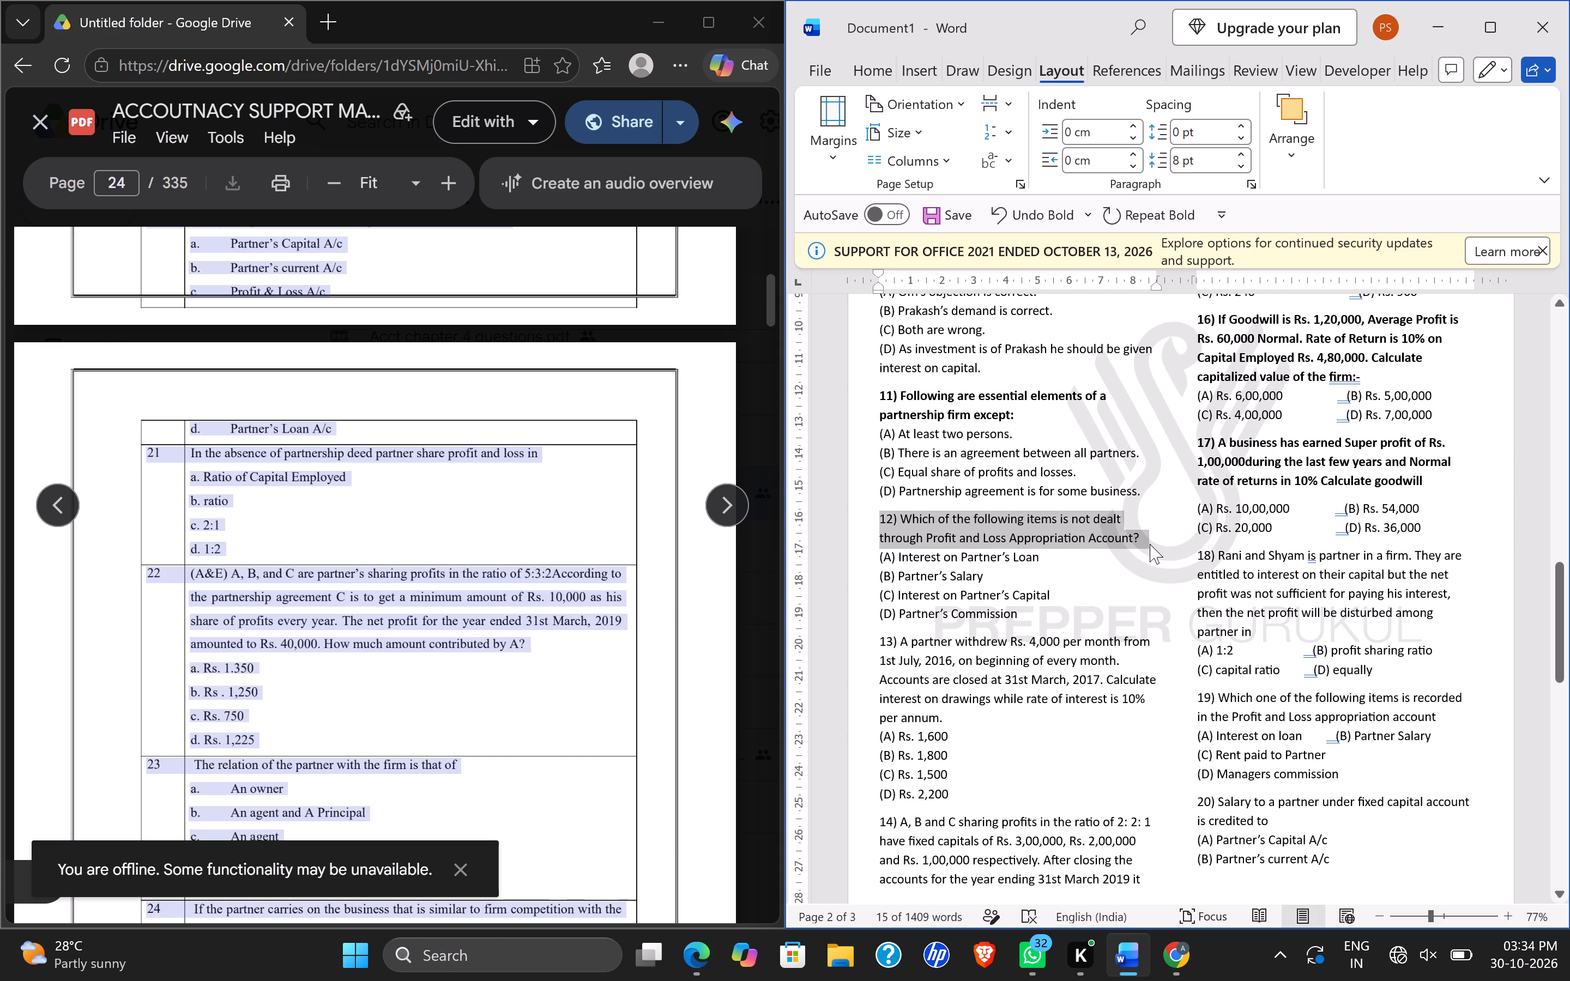
pyautogui.hotkey('ctrl', 'b')
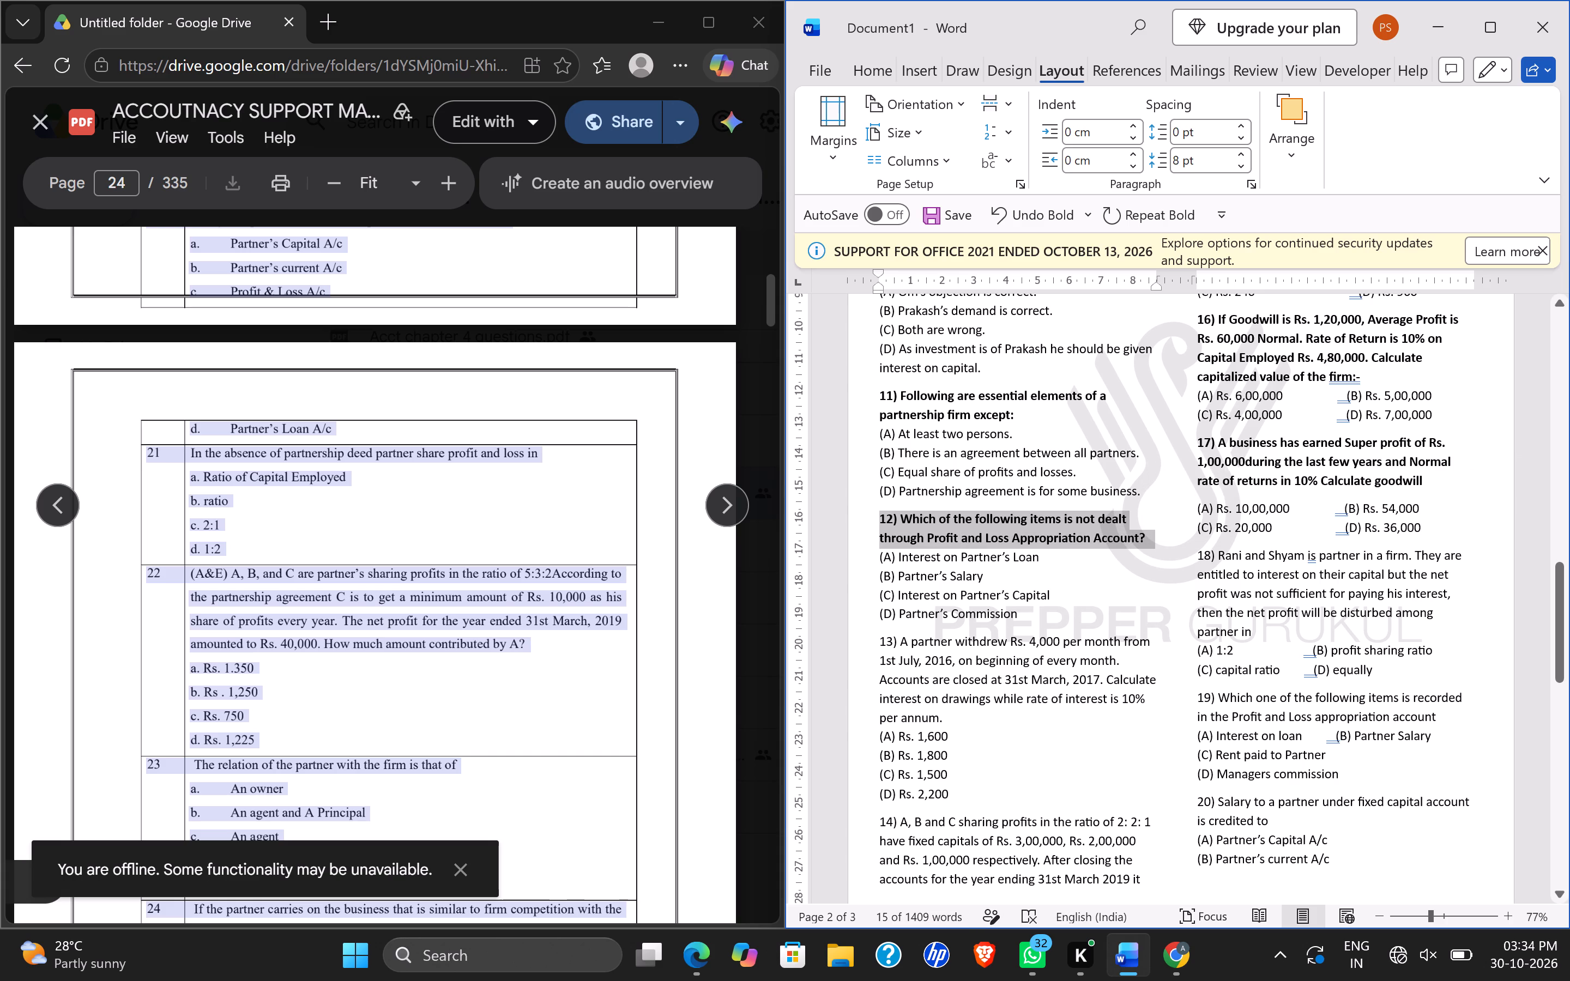
pyautogui.moveTo(1194, 555); pyautogui.dragTo(1440, 634)
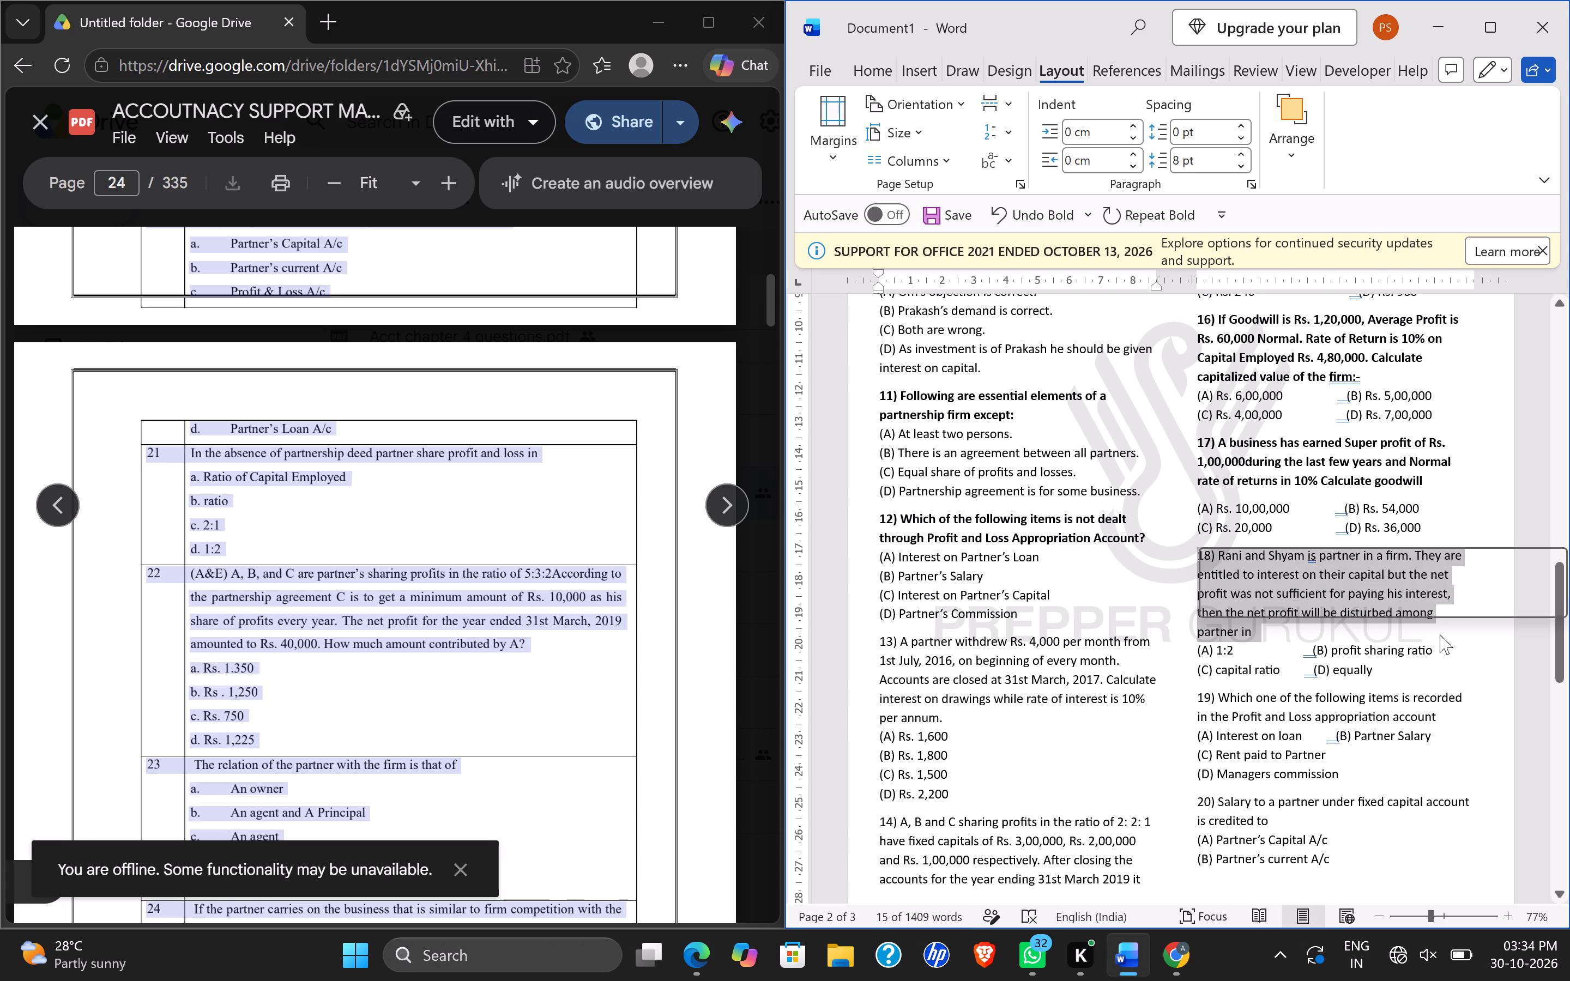
pyautogui.hotkey('ctrl', 'b')
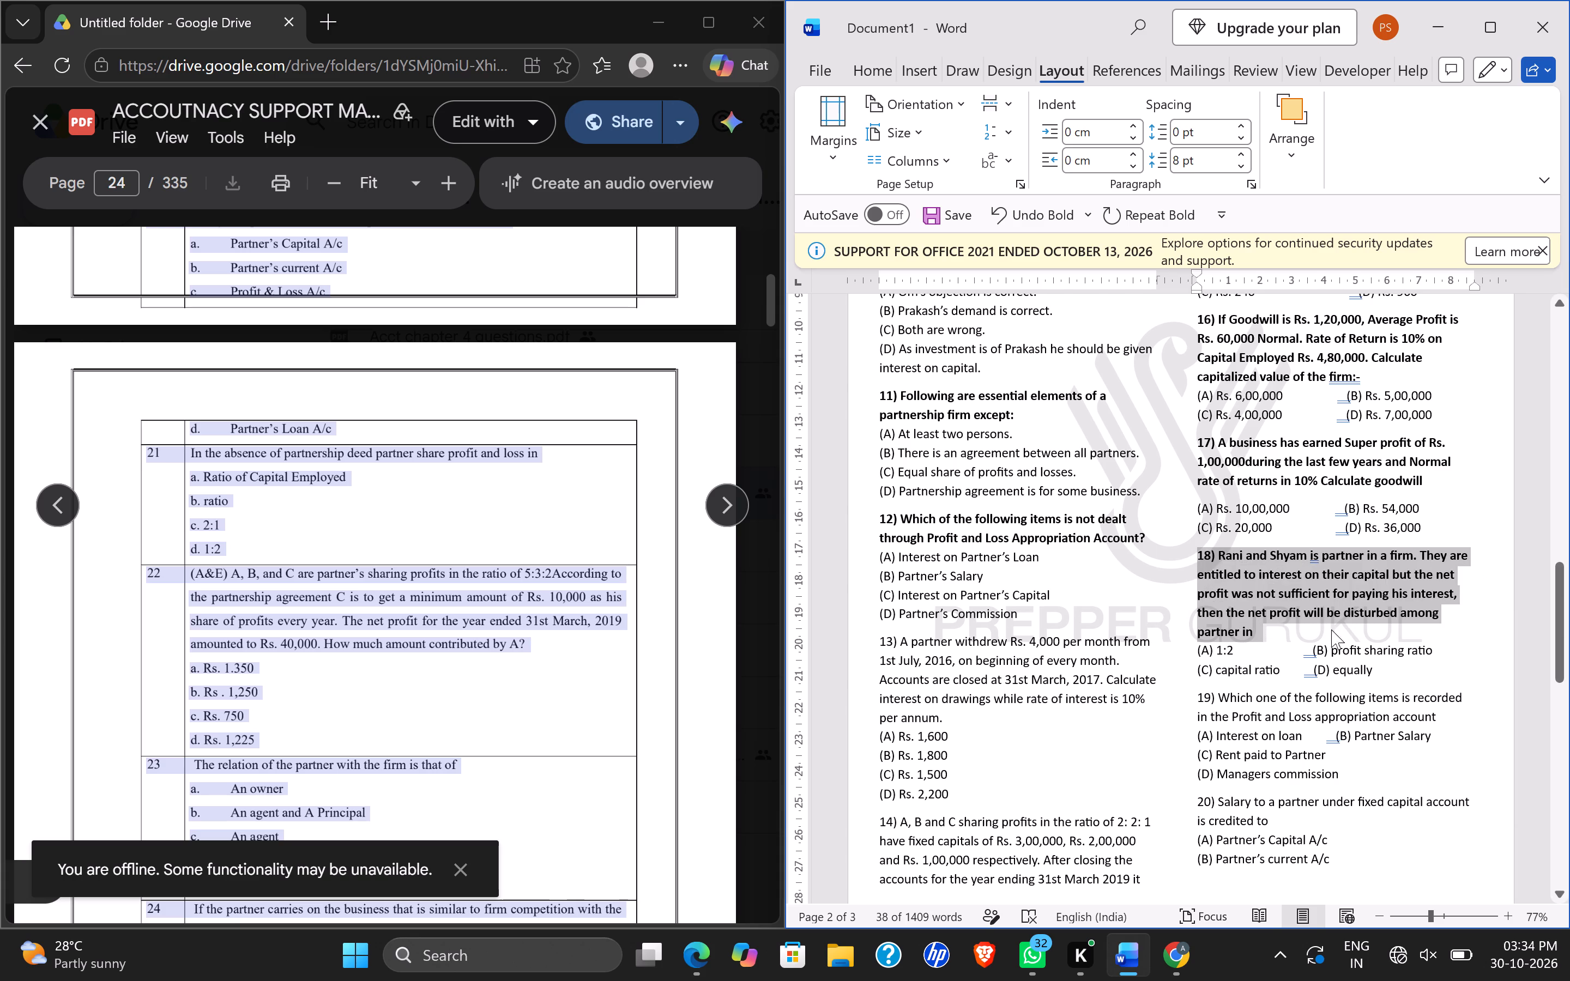
# Make the question text of question 13 and question 19 bold, leaving out their options.
pyautogui.scroll(-2, 1270, 597)
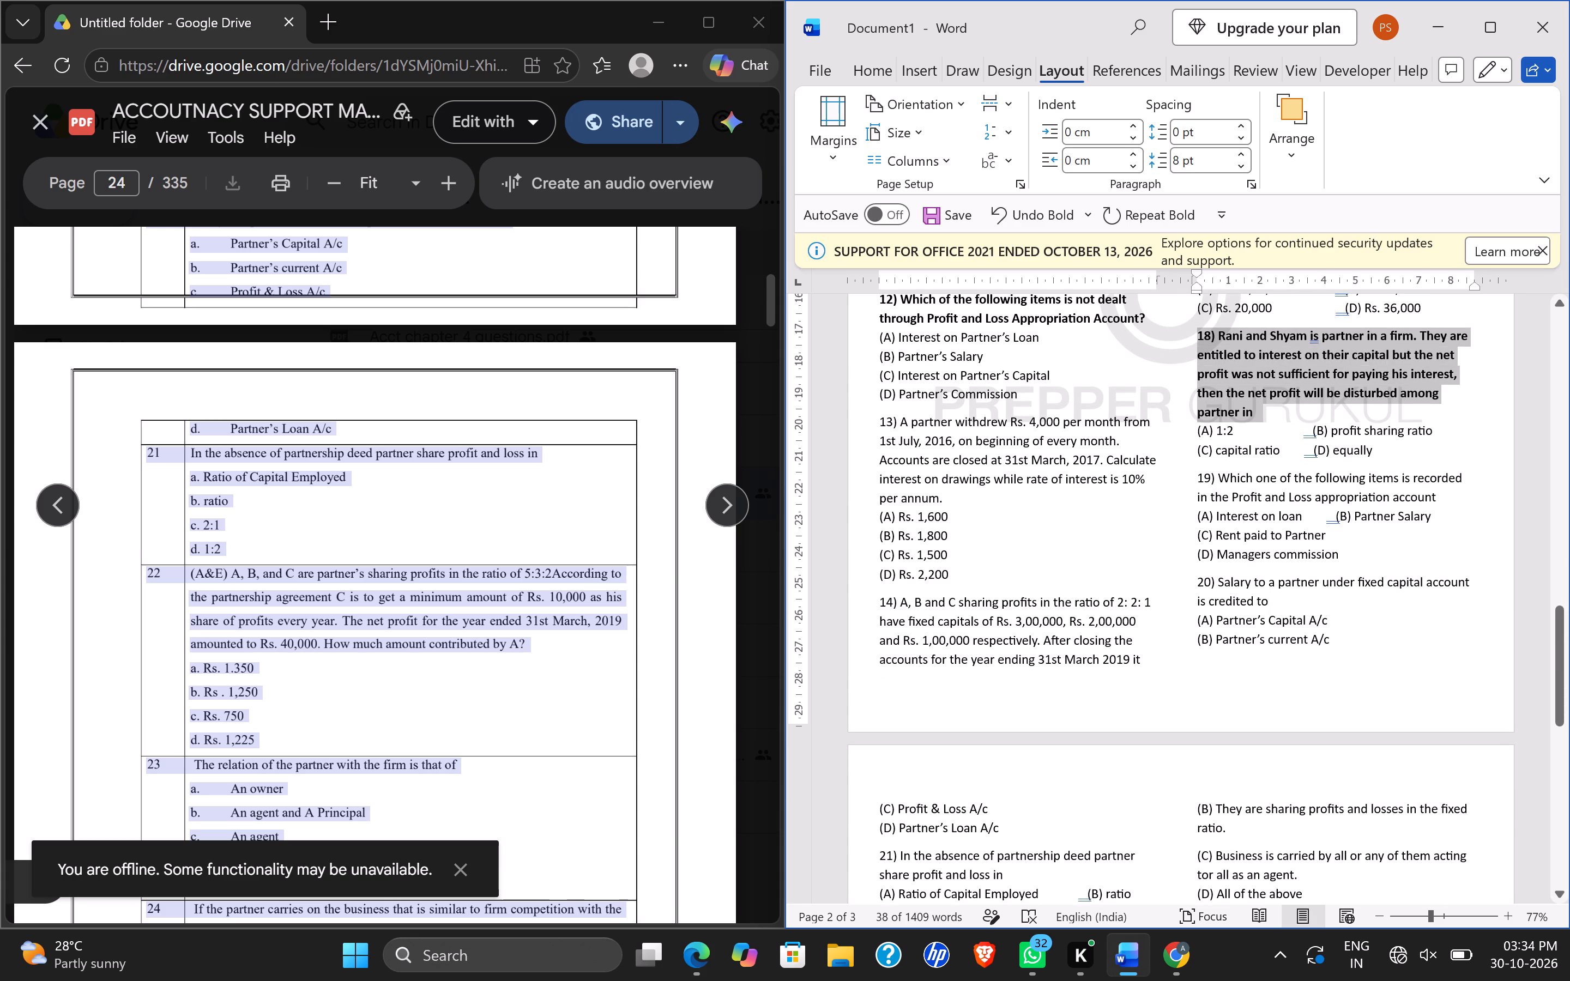
pyautogui.moveTo(872, 421); pyautogui.dragTo(1175, 491)
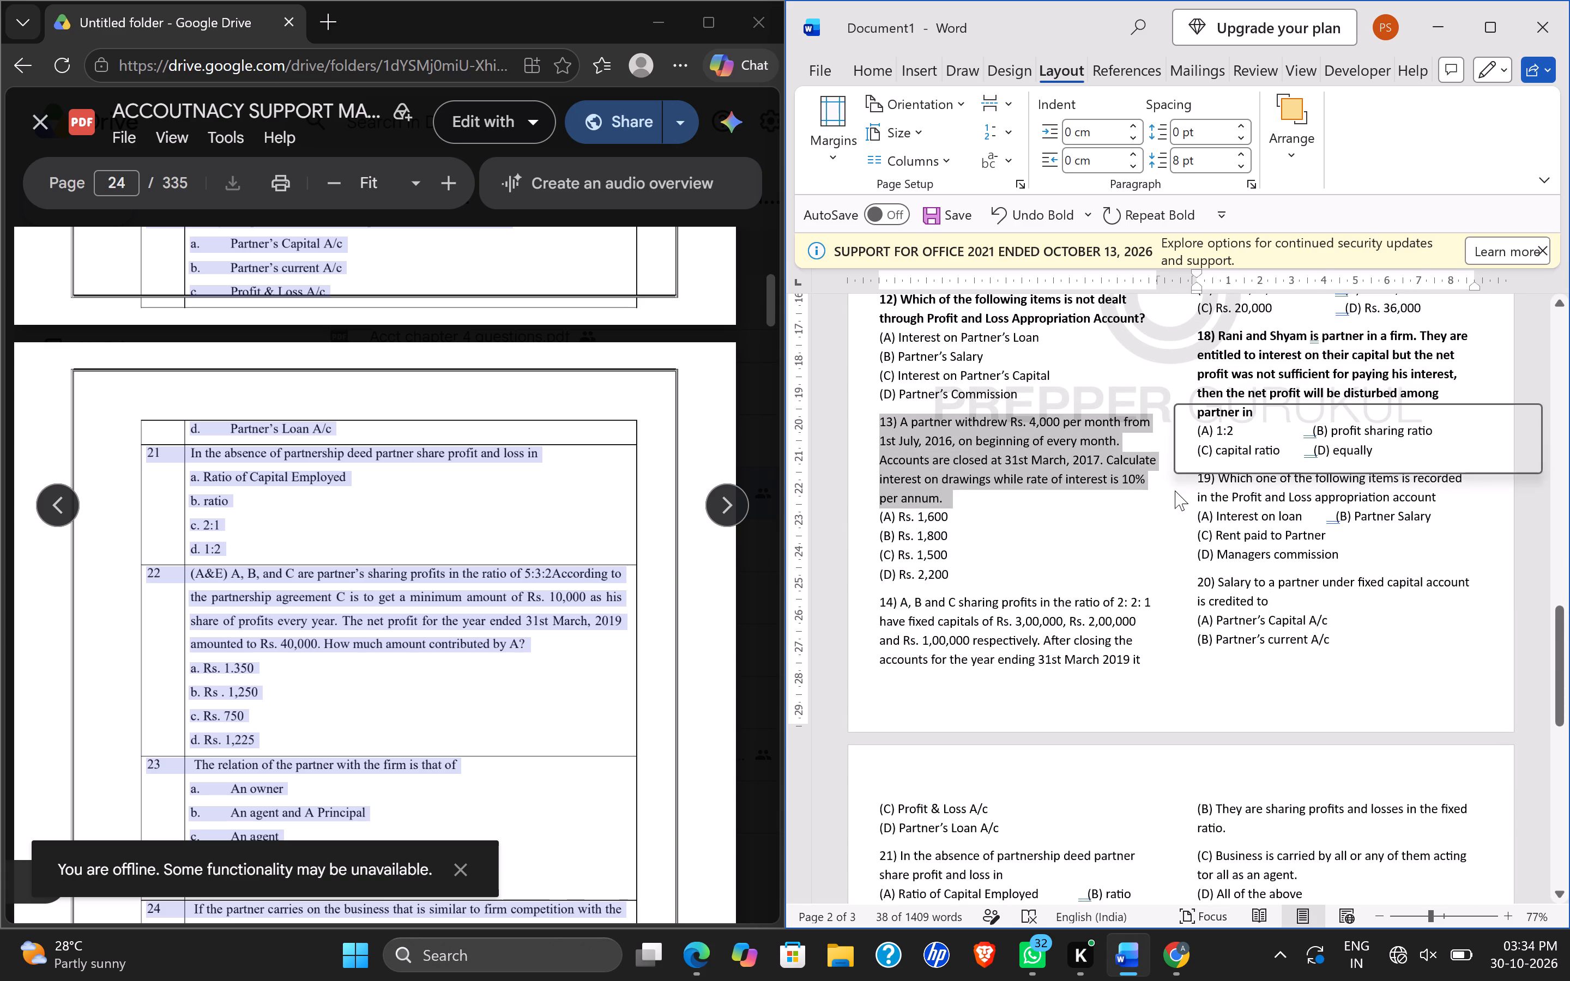
pyautogui.click(1184, 455)
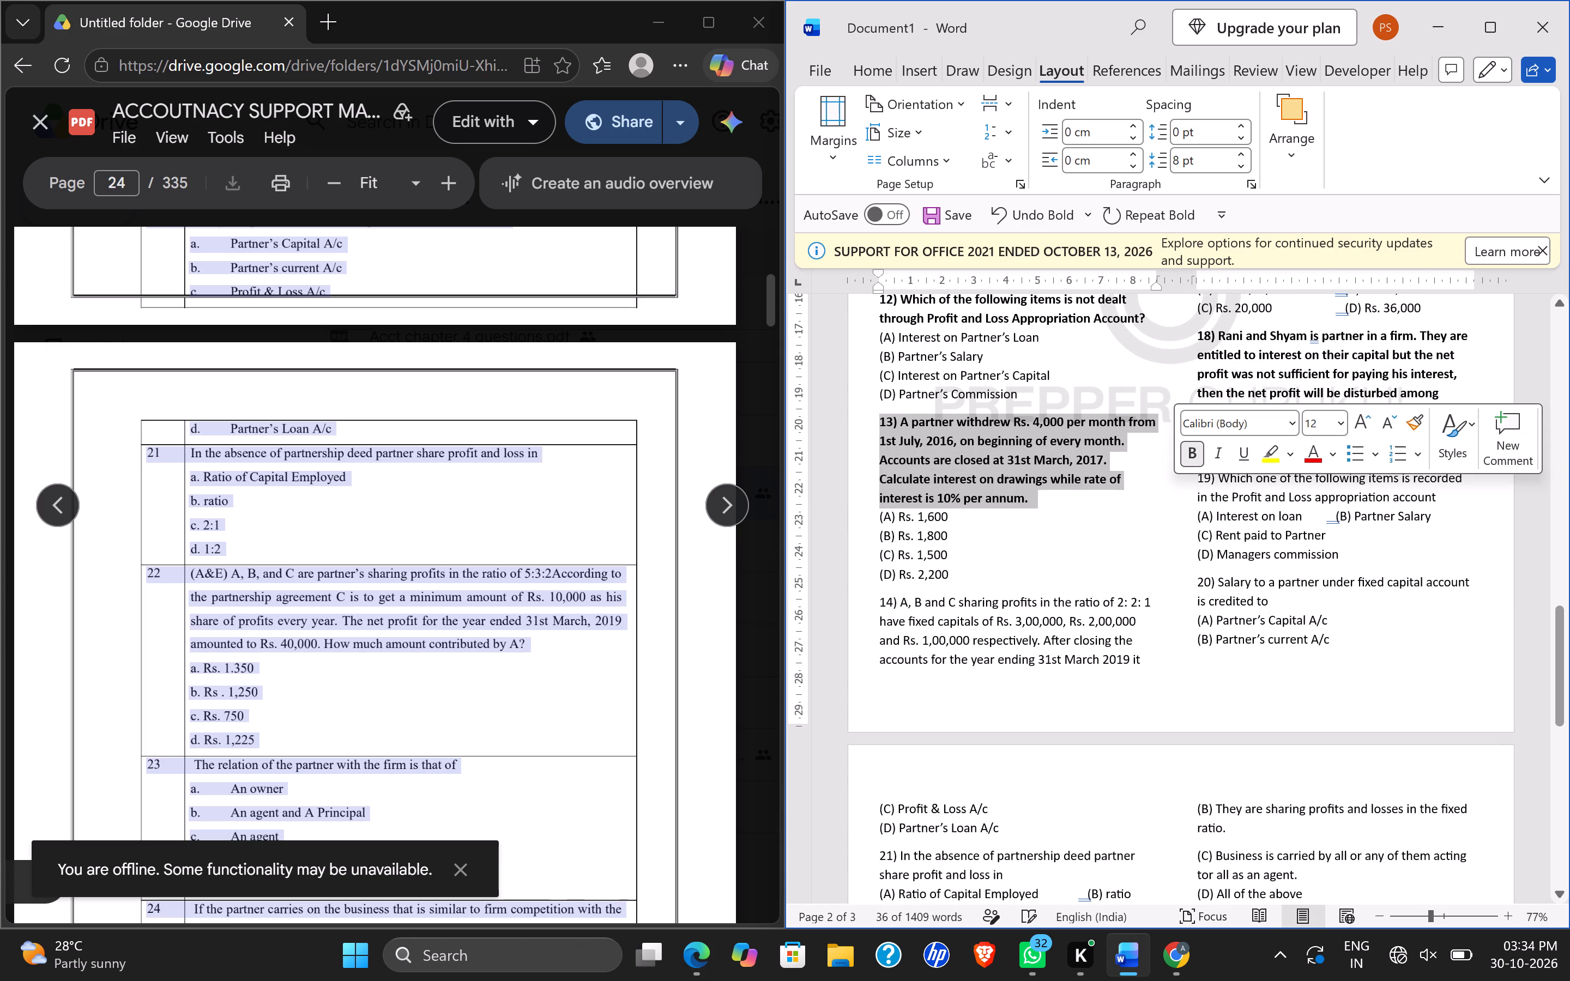
pyautogui.click(1231, 552)
pyautogui.moveTo(1197, 479); pyautogui.dragTo(1445, 494)
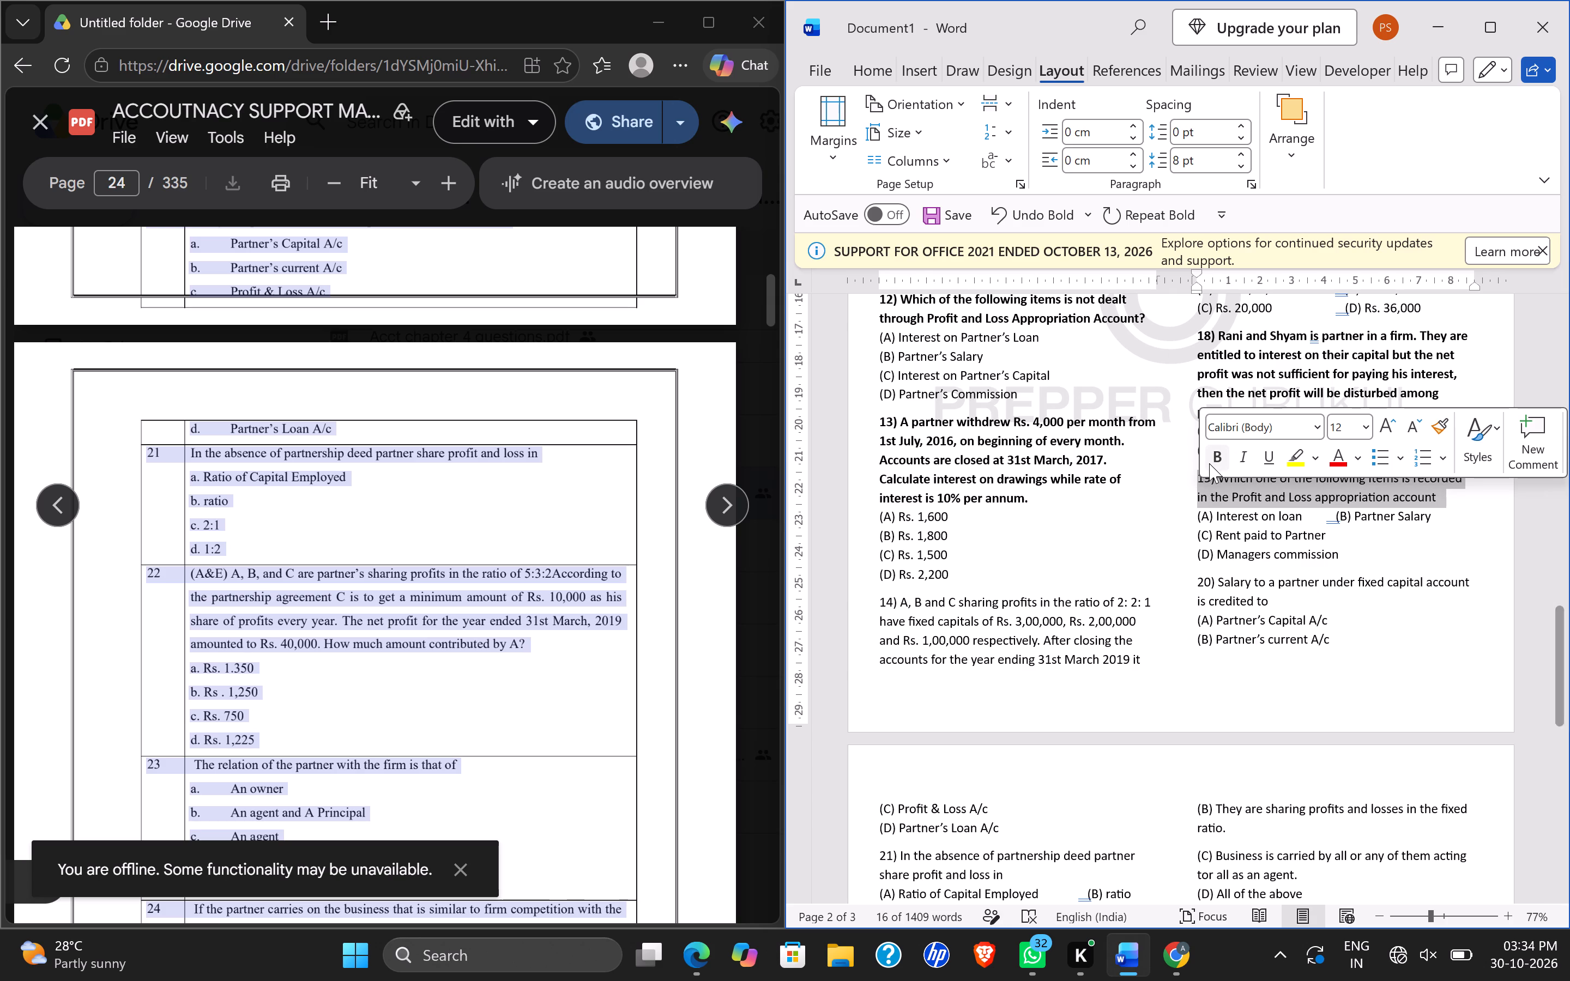
pyautogui.click(1209, 463)
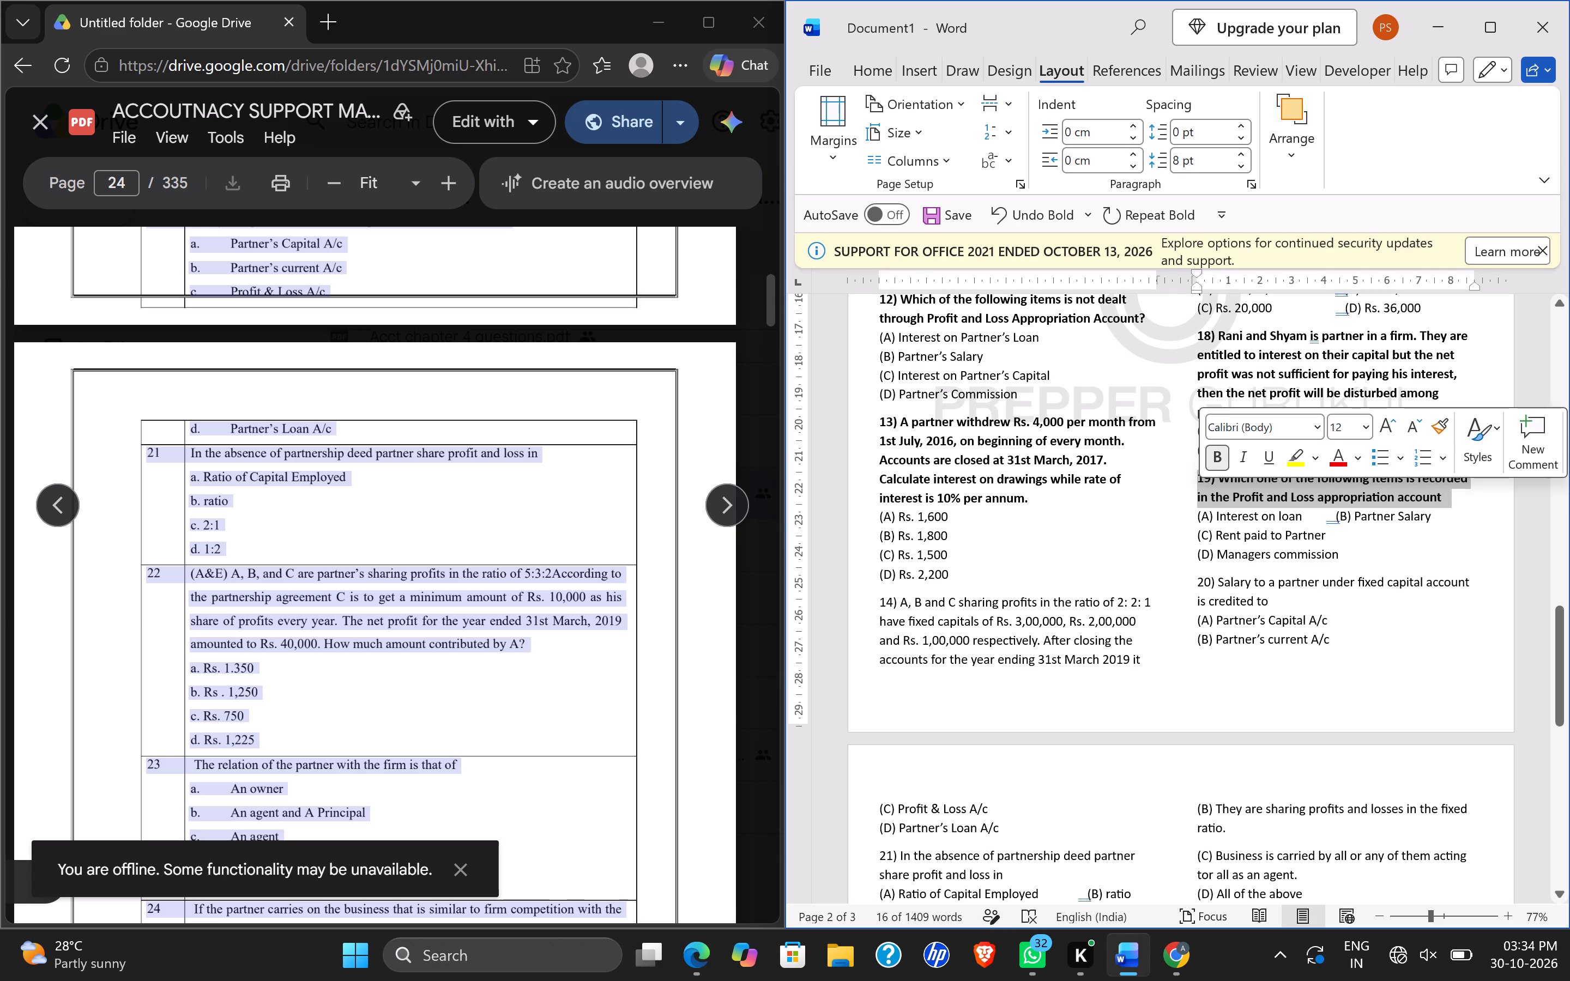
# Make the question text of question 20 and question 14's opening part, up to "31st March 2019 it", bold, leaving out the options.
pyautogui.click(1201, 580)
pyautogui.moveTo(1195, 580); pyautogui.dragTo(1270, 595)
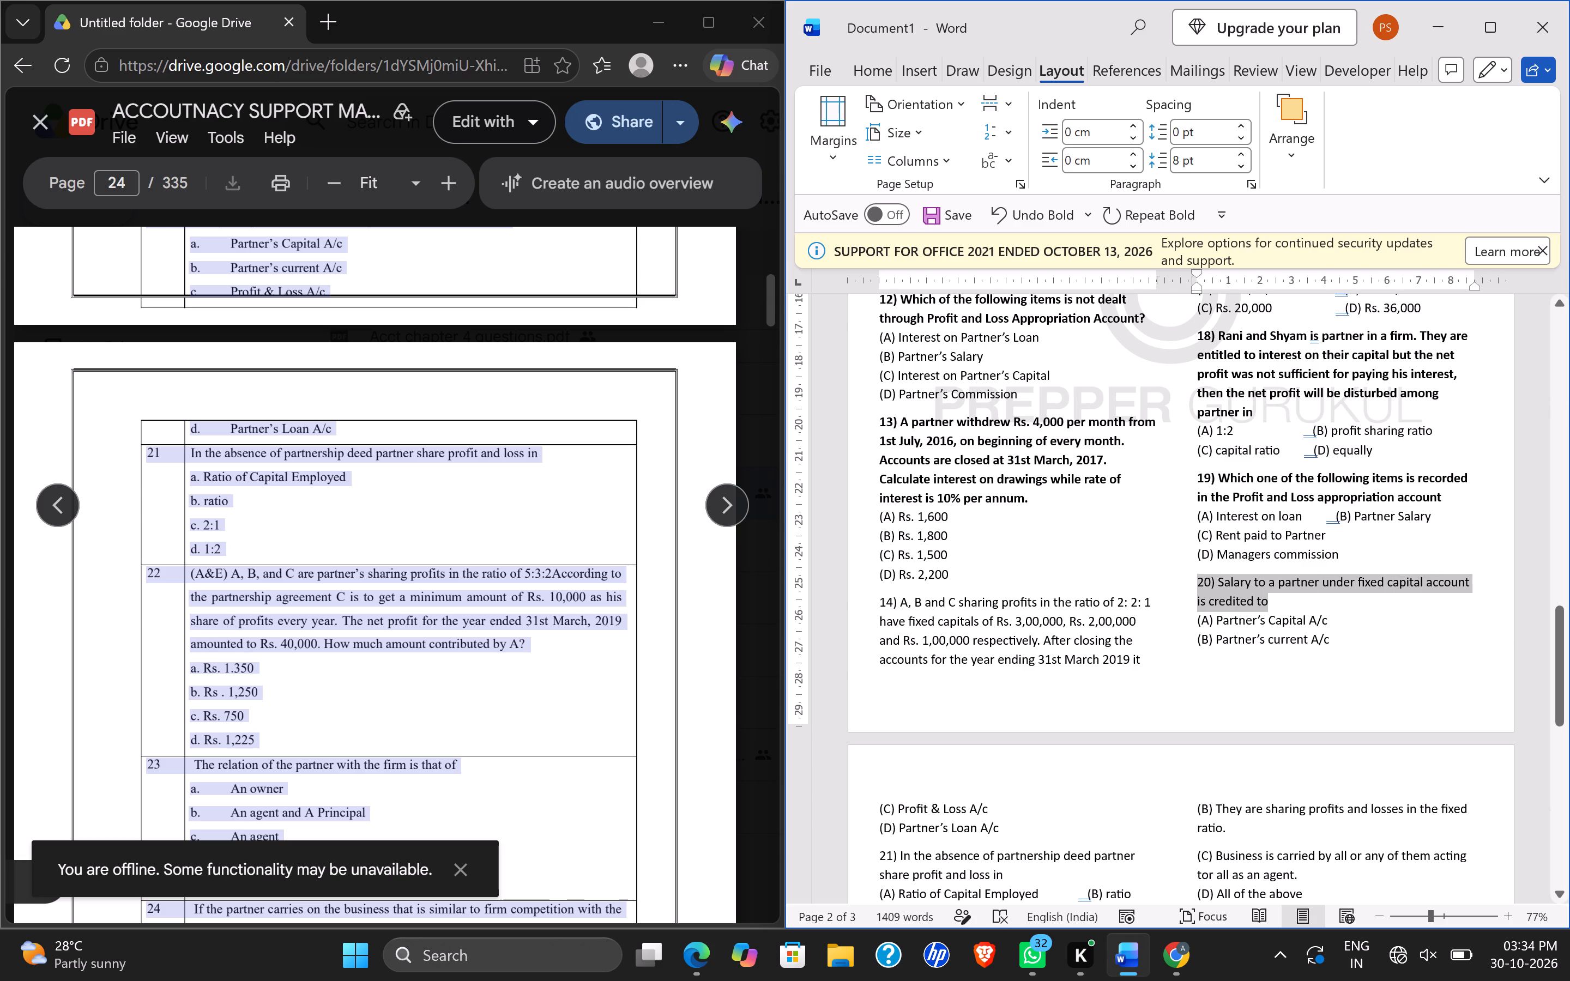
pyautogui.moveTo(1270, 595); pyautogui.dragTo(1272, 597)
pyautogui.click(1220, 558)
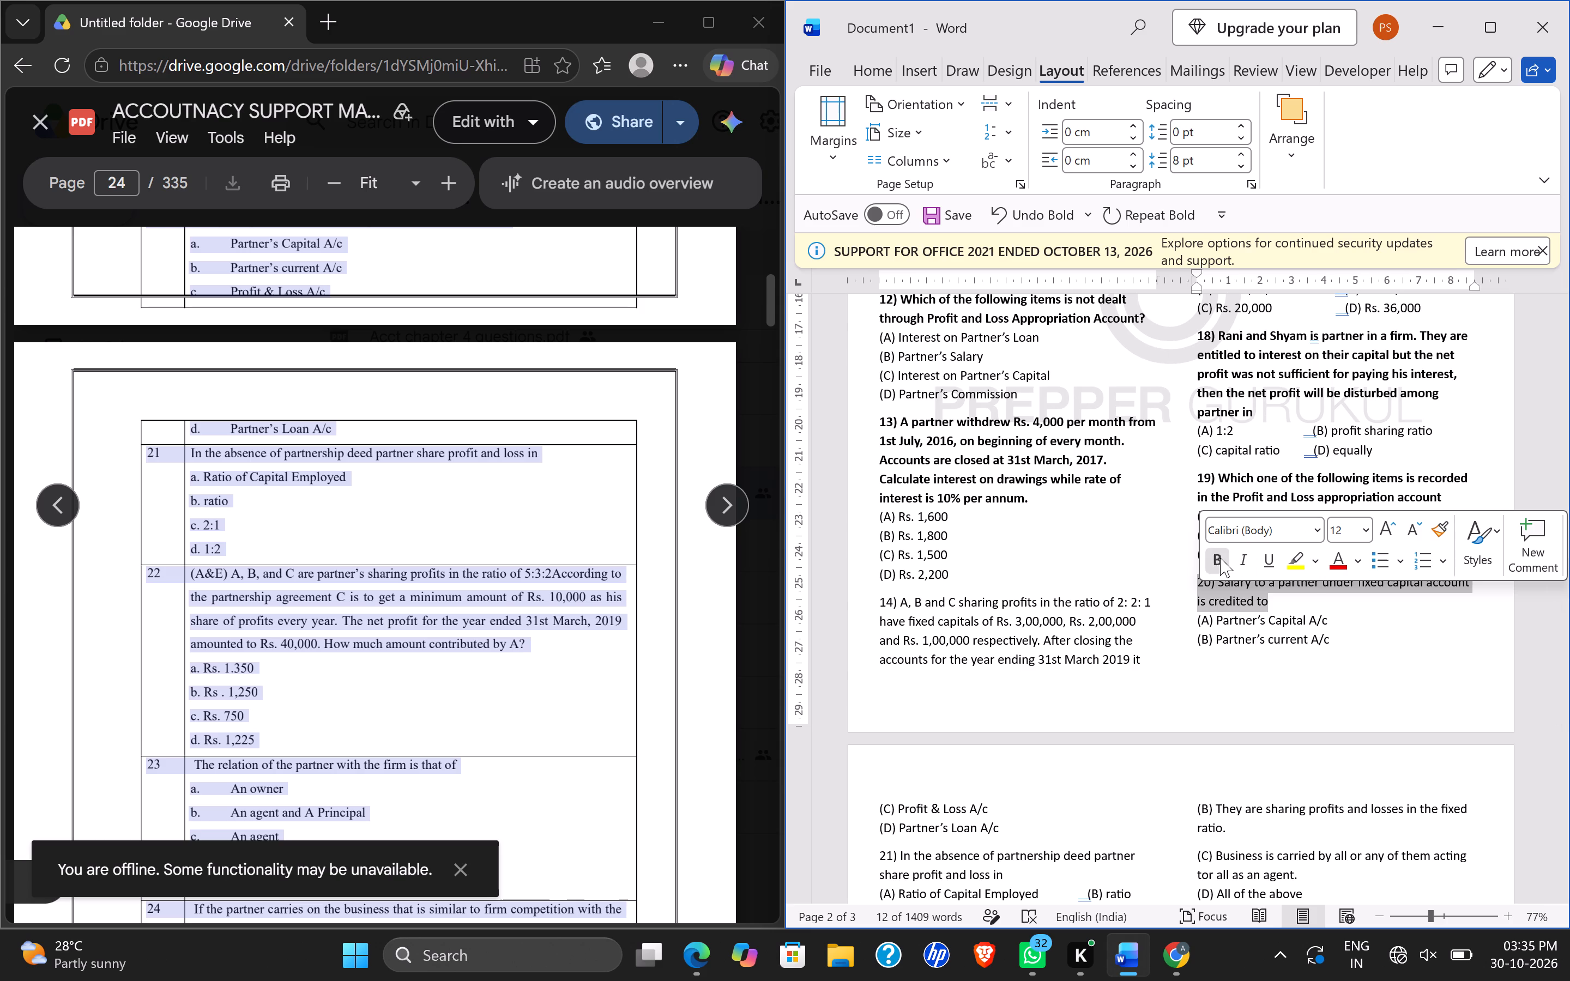
pyautogui.moveTo(871, 604); pyautogui.dragTo(1175, 682)
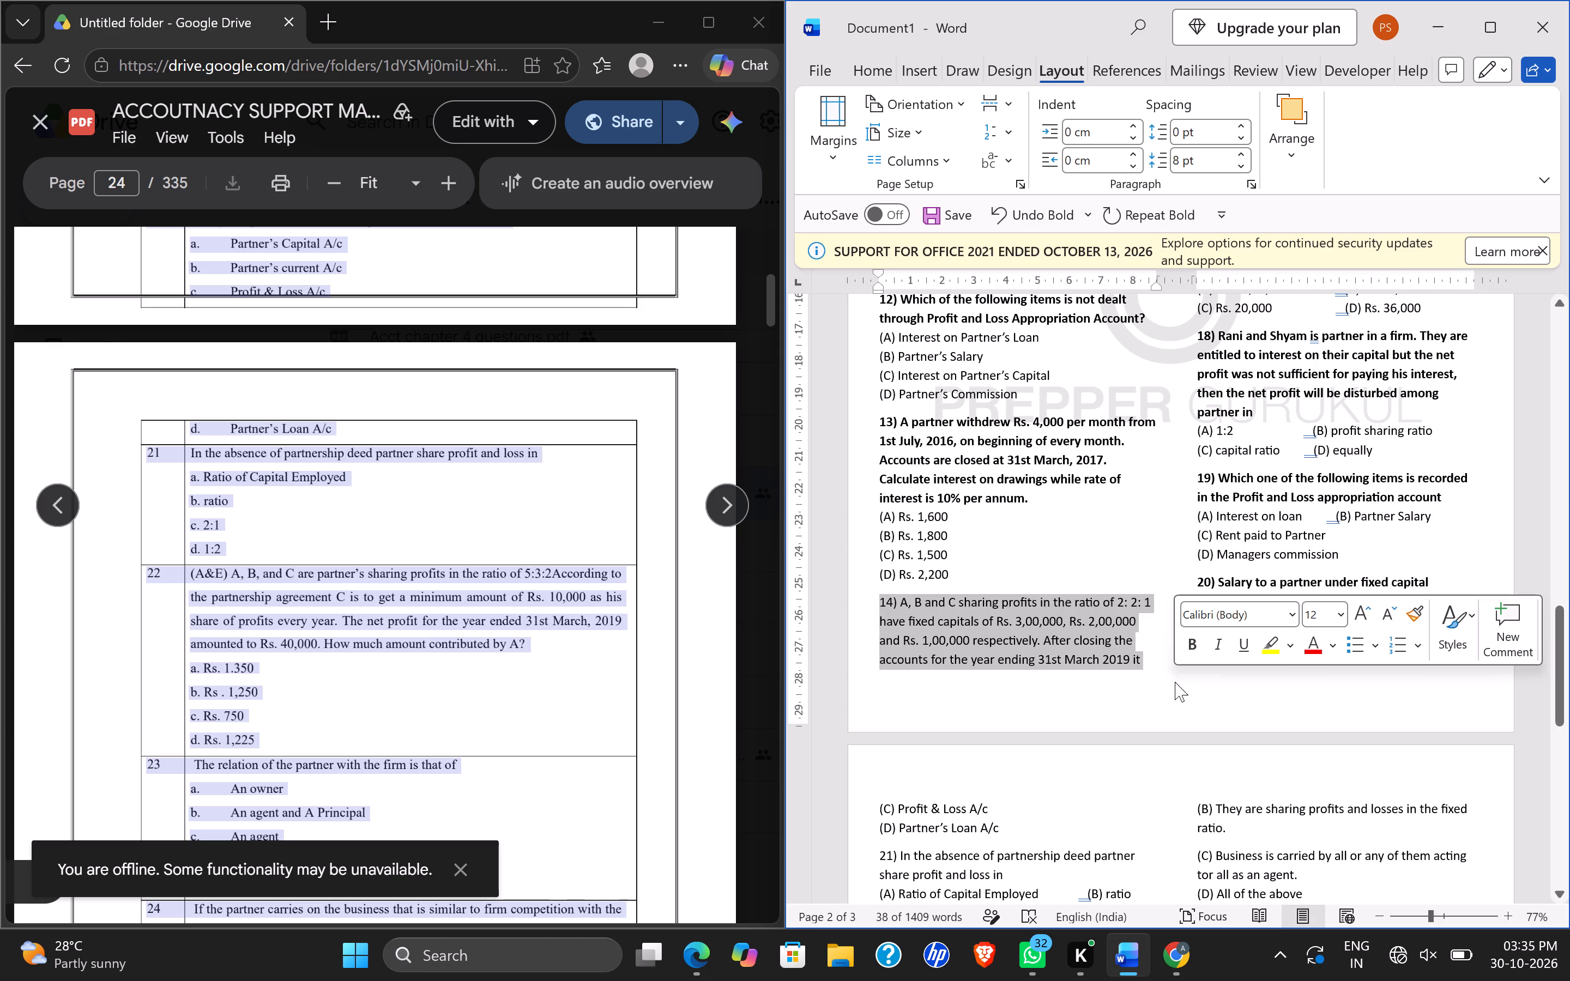
pyautogui.click(1186, 657)
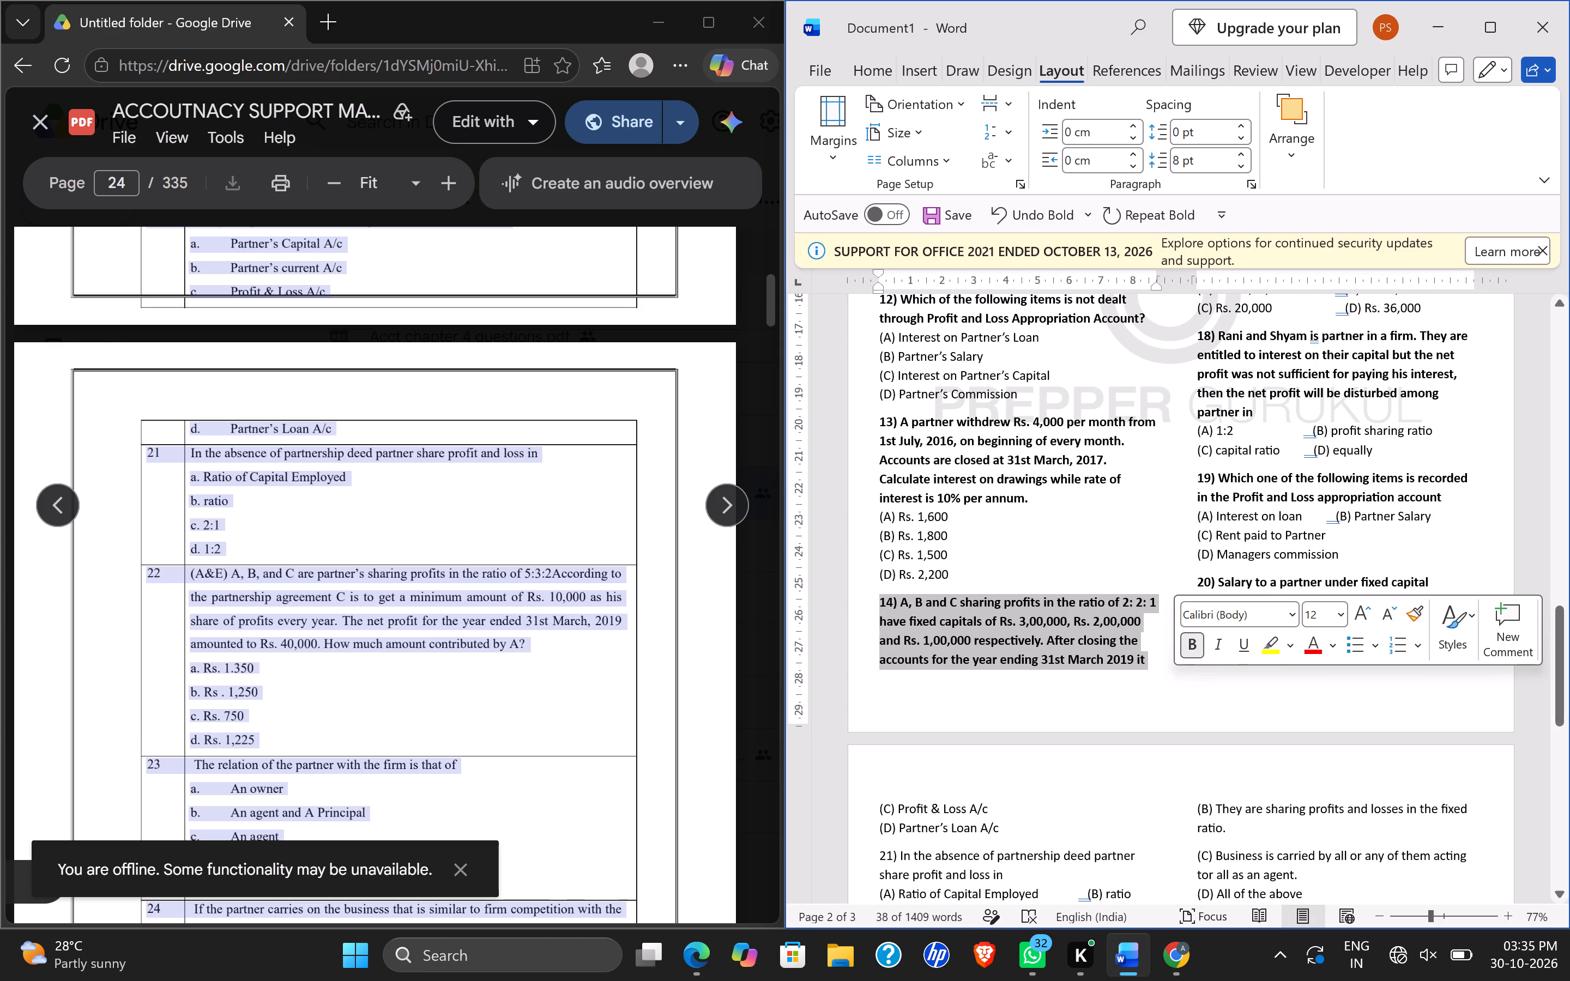
pyautogui.click(1155, 472)
# Review the bold question text and option layout from the document's first page through question 20.
pyautogui.scroll(7, 1155, 472)
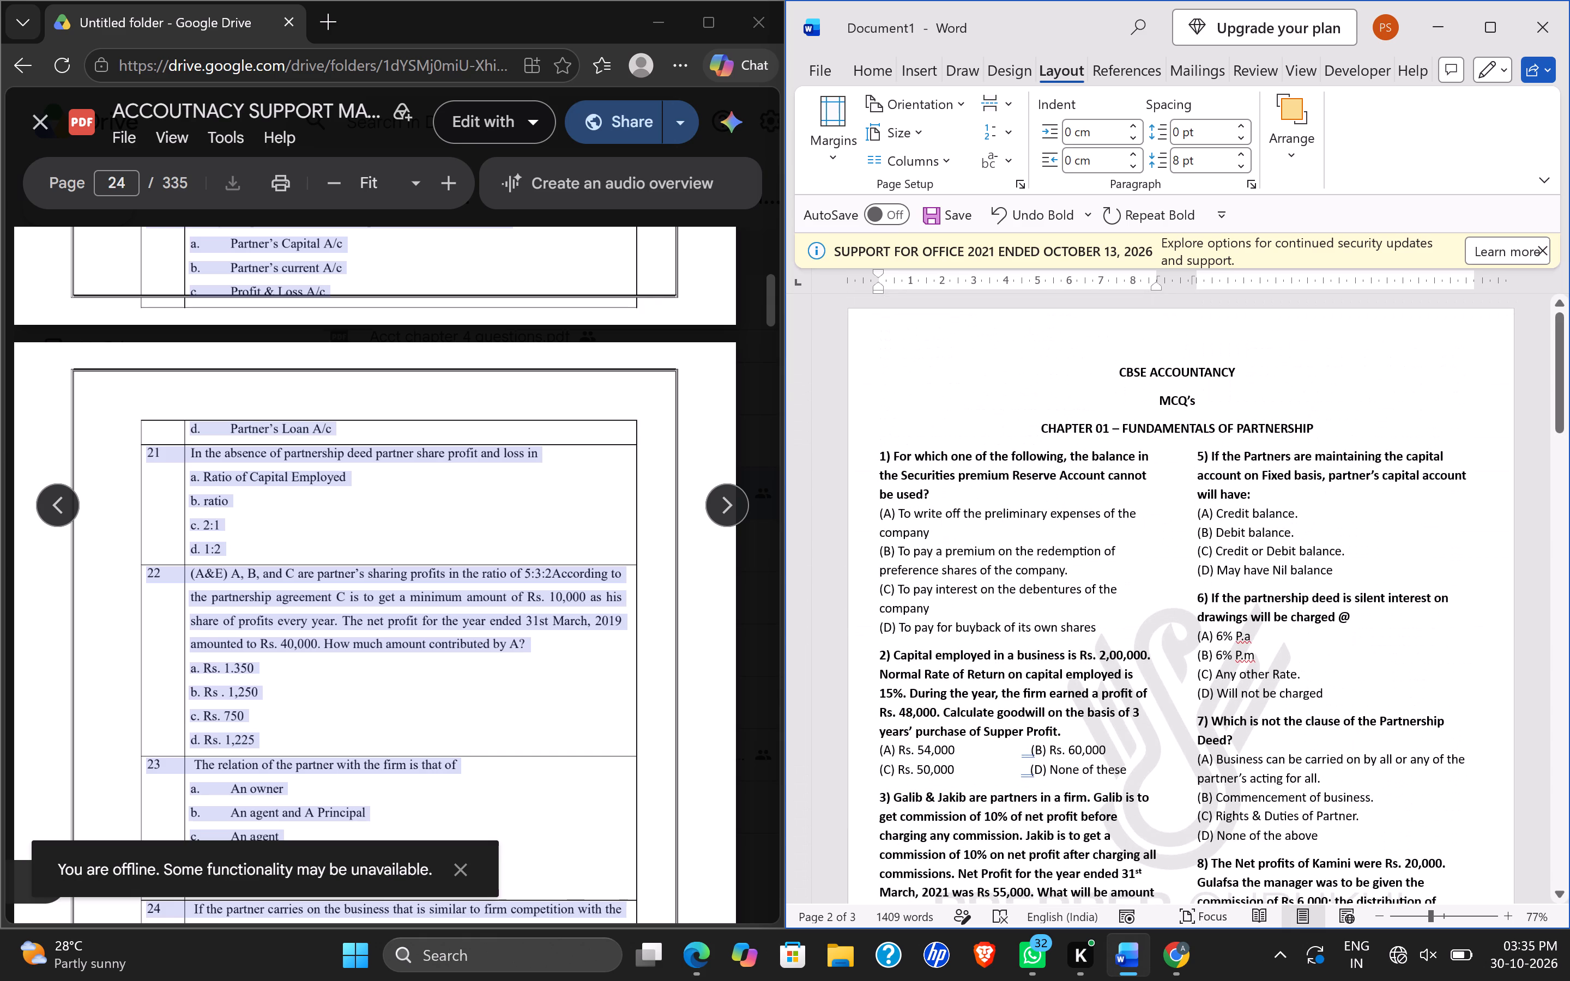
pyautogui.scroll(-6, 1155, 472)
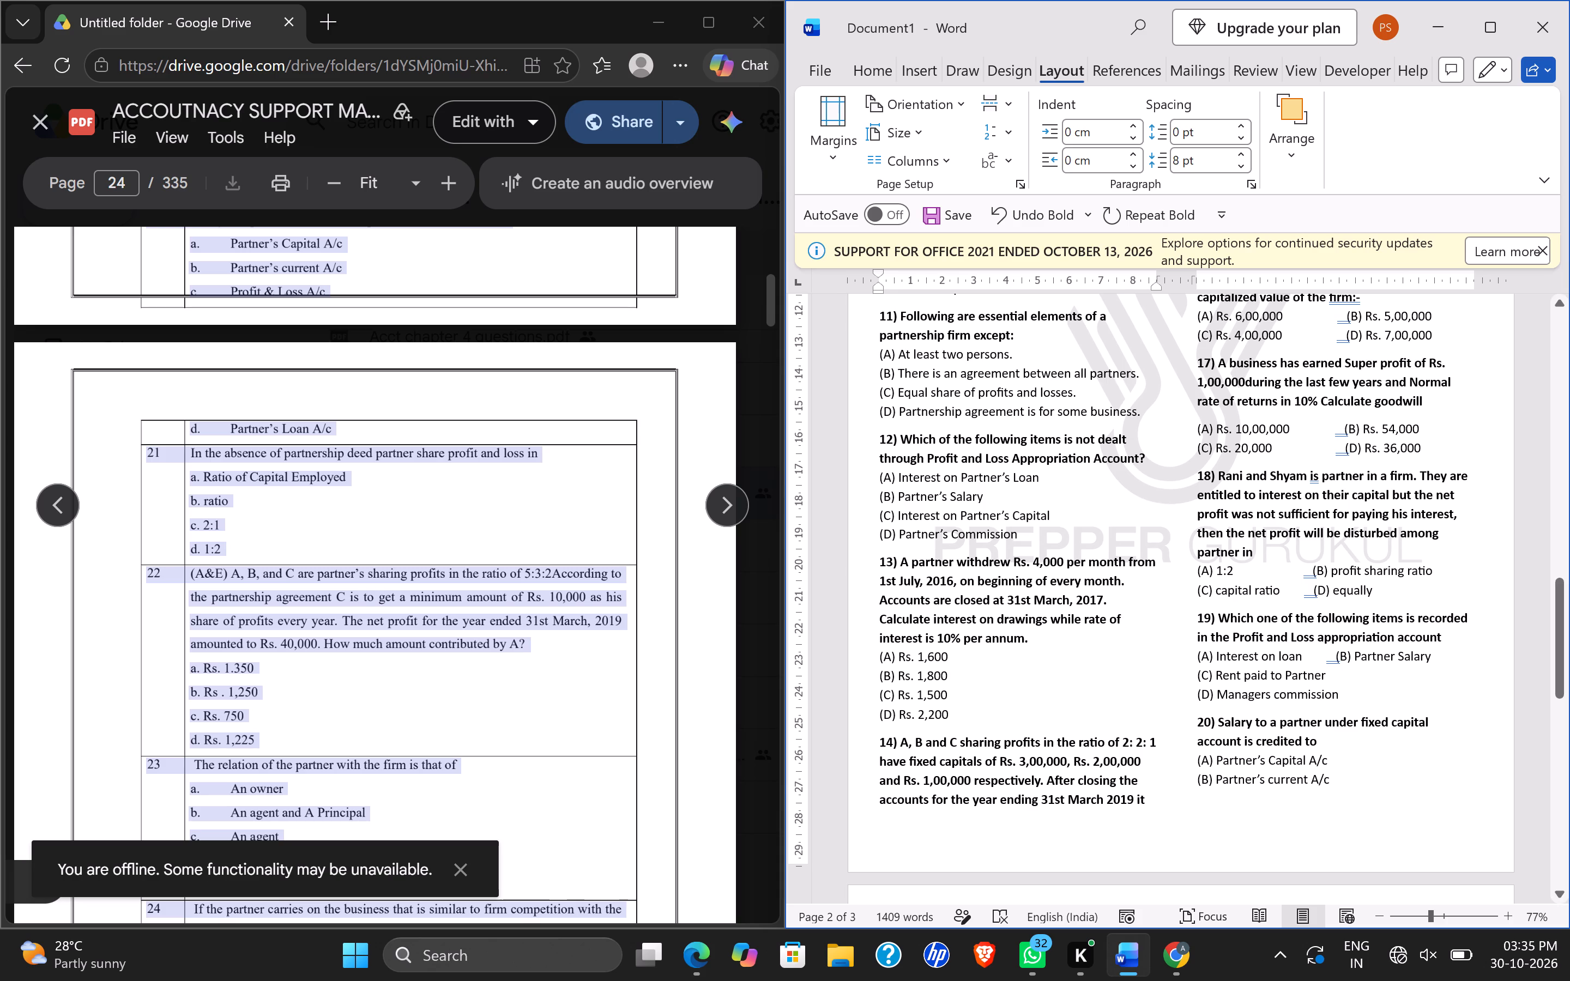
pyautogui.scroll(2, 1069, 576)
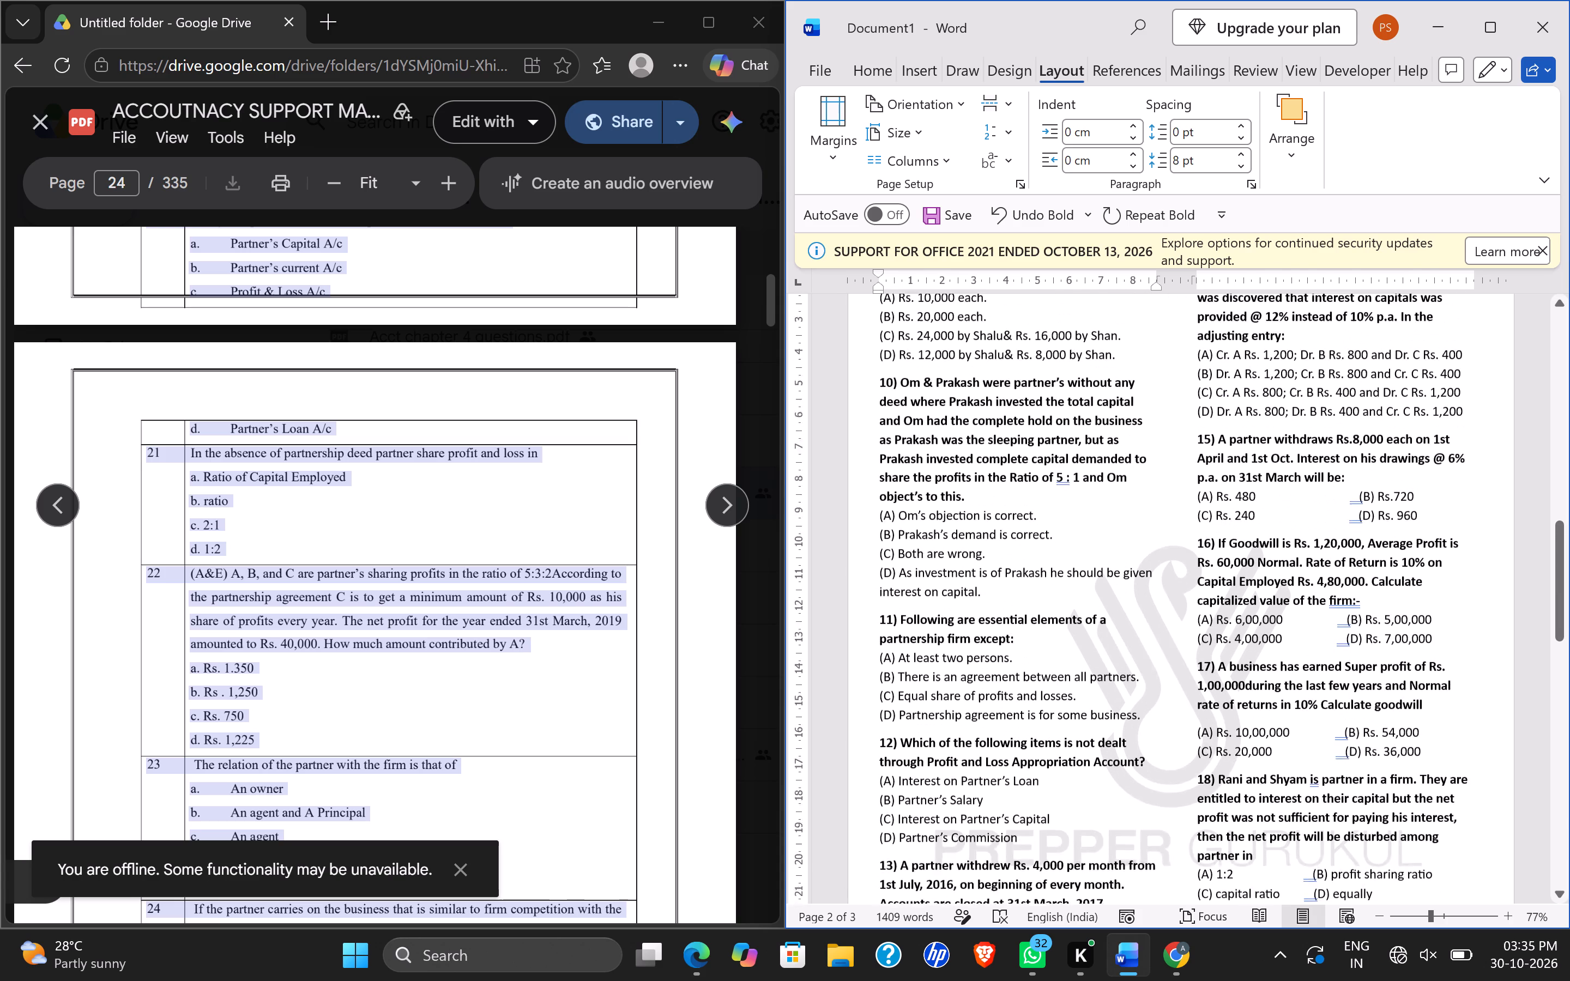
pyautogui.scroll(3, 1069, 576)
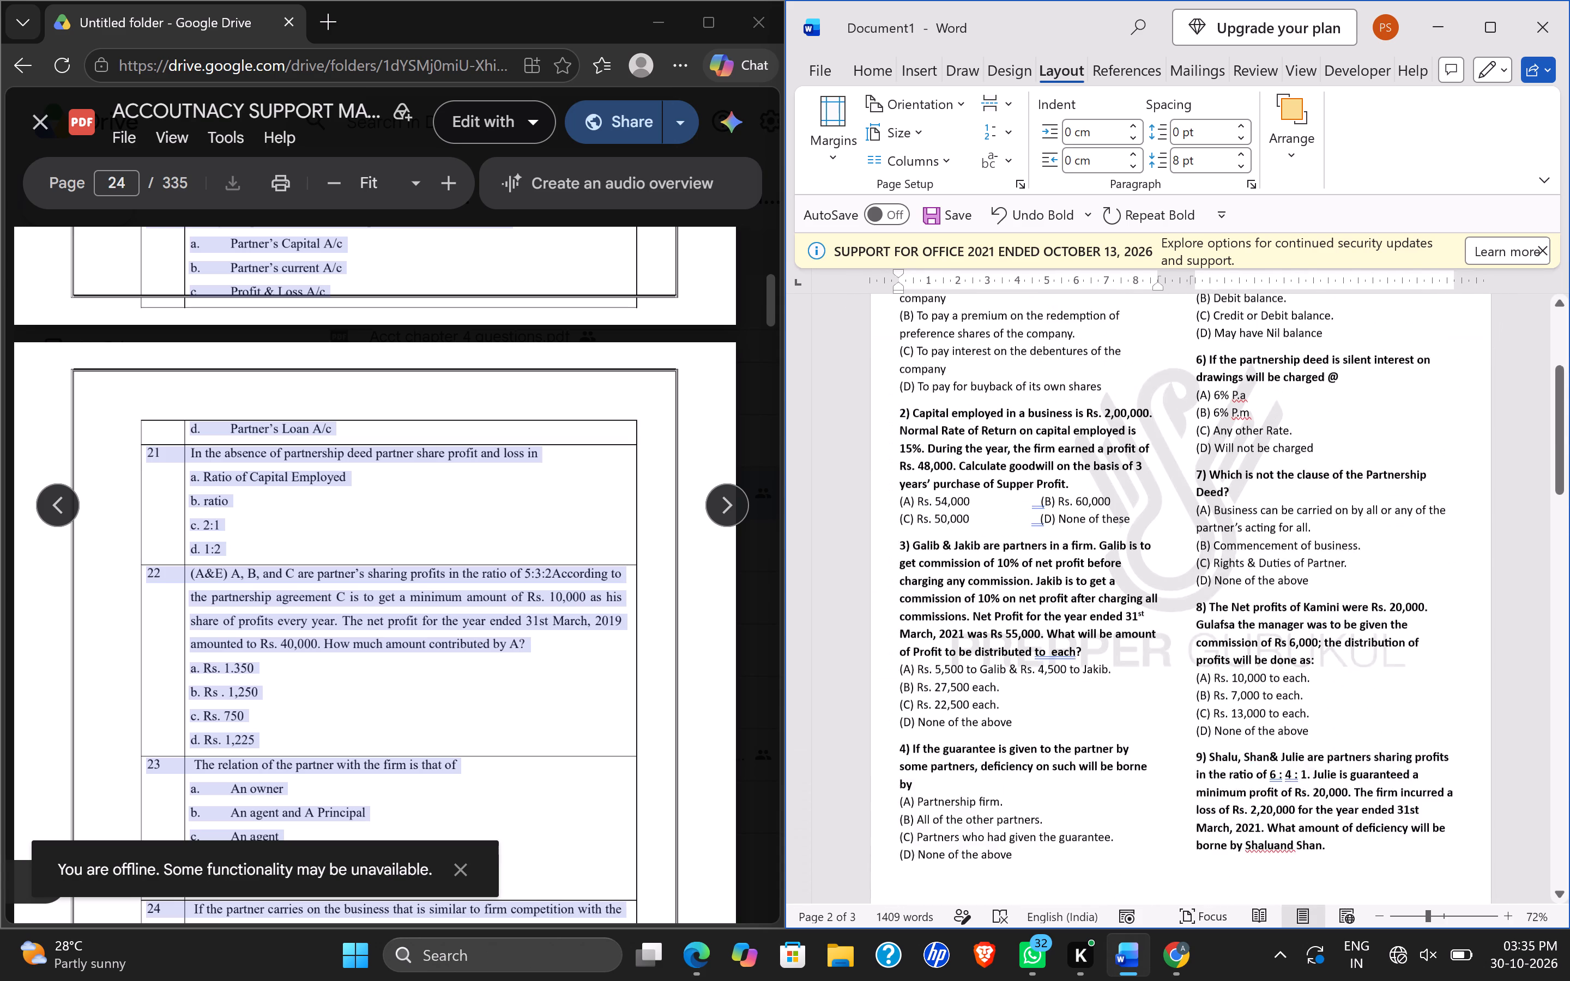
pyautogui.scroll(-6, 1069, 576)
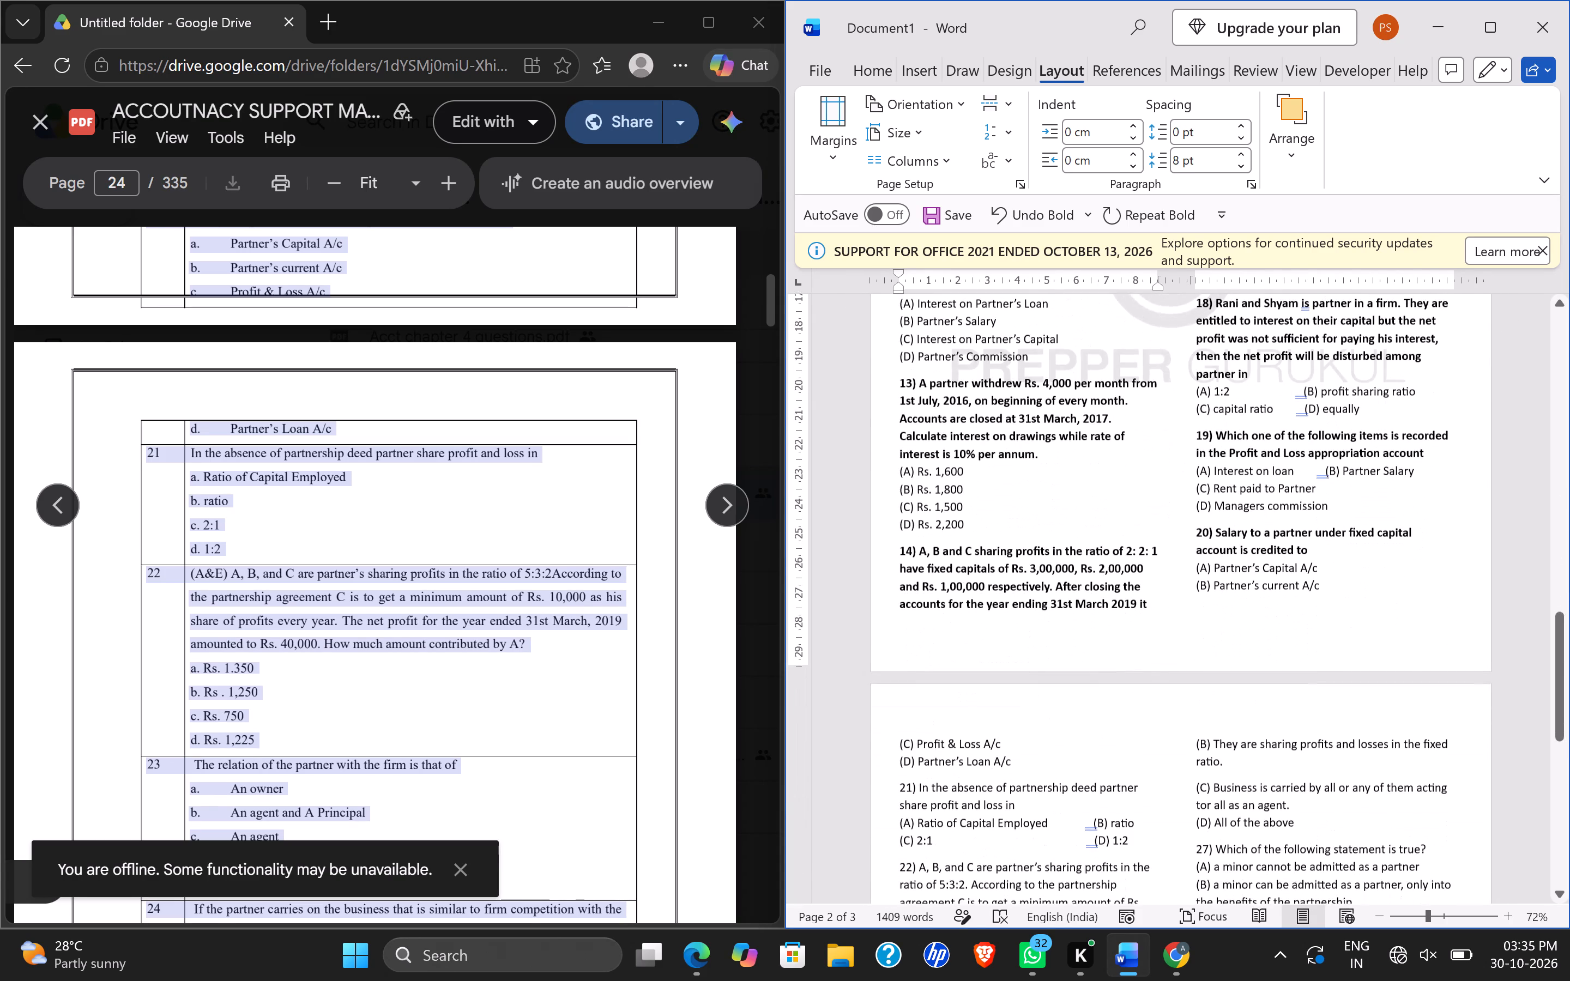
pyautogui.scroll(-2, 1069, 576)
pyautogui.scroll(1, 1069, 576)
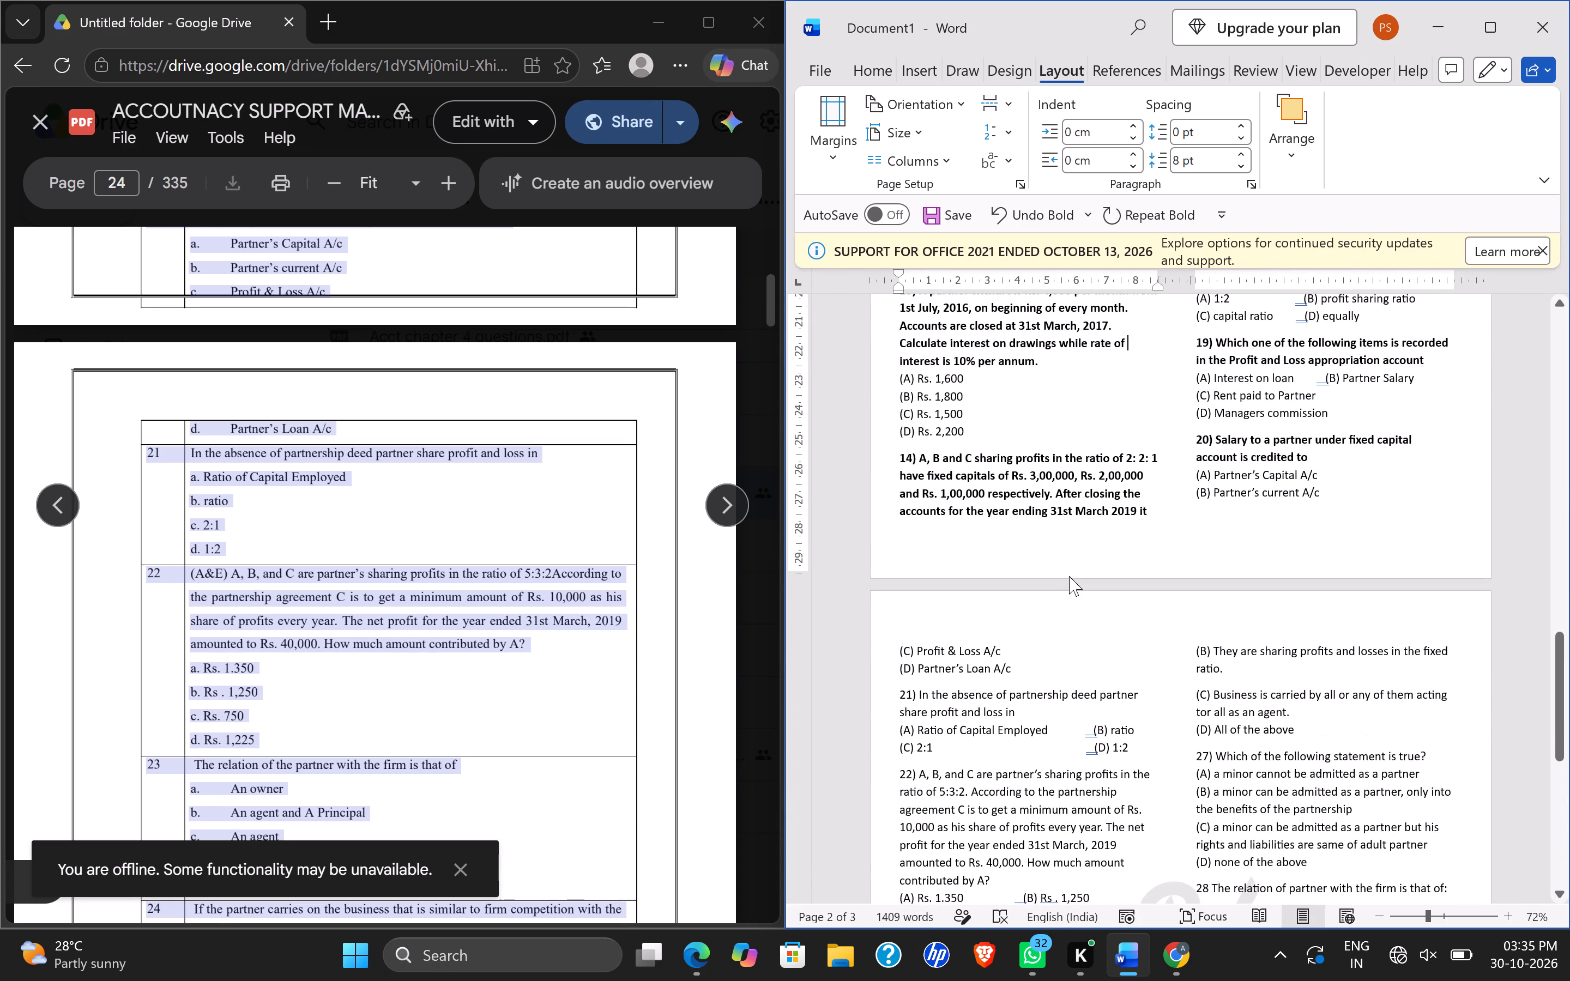
# Make the question text of question 21 bold, leaving out its options.
pyautogui.scroll(-1, 914, 708)
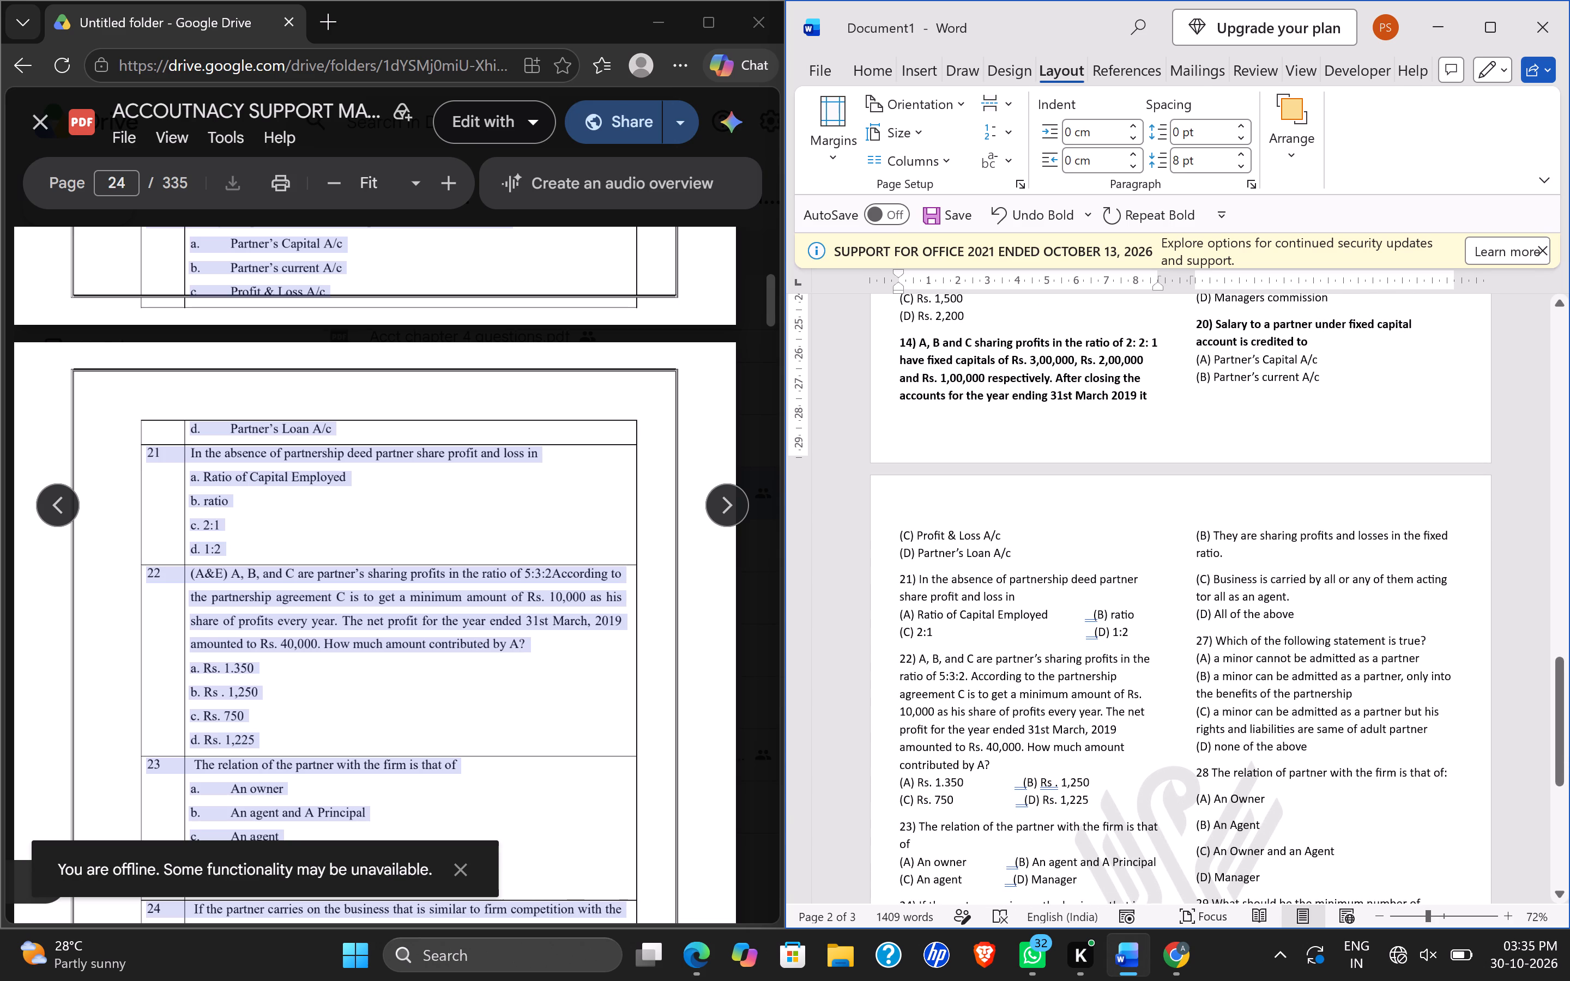
pyautogui.moveTo(892, 579); pyautogui.dragTo(1028, 588)
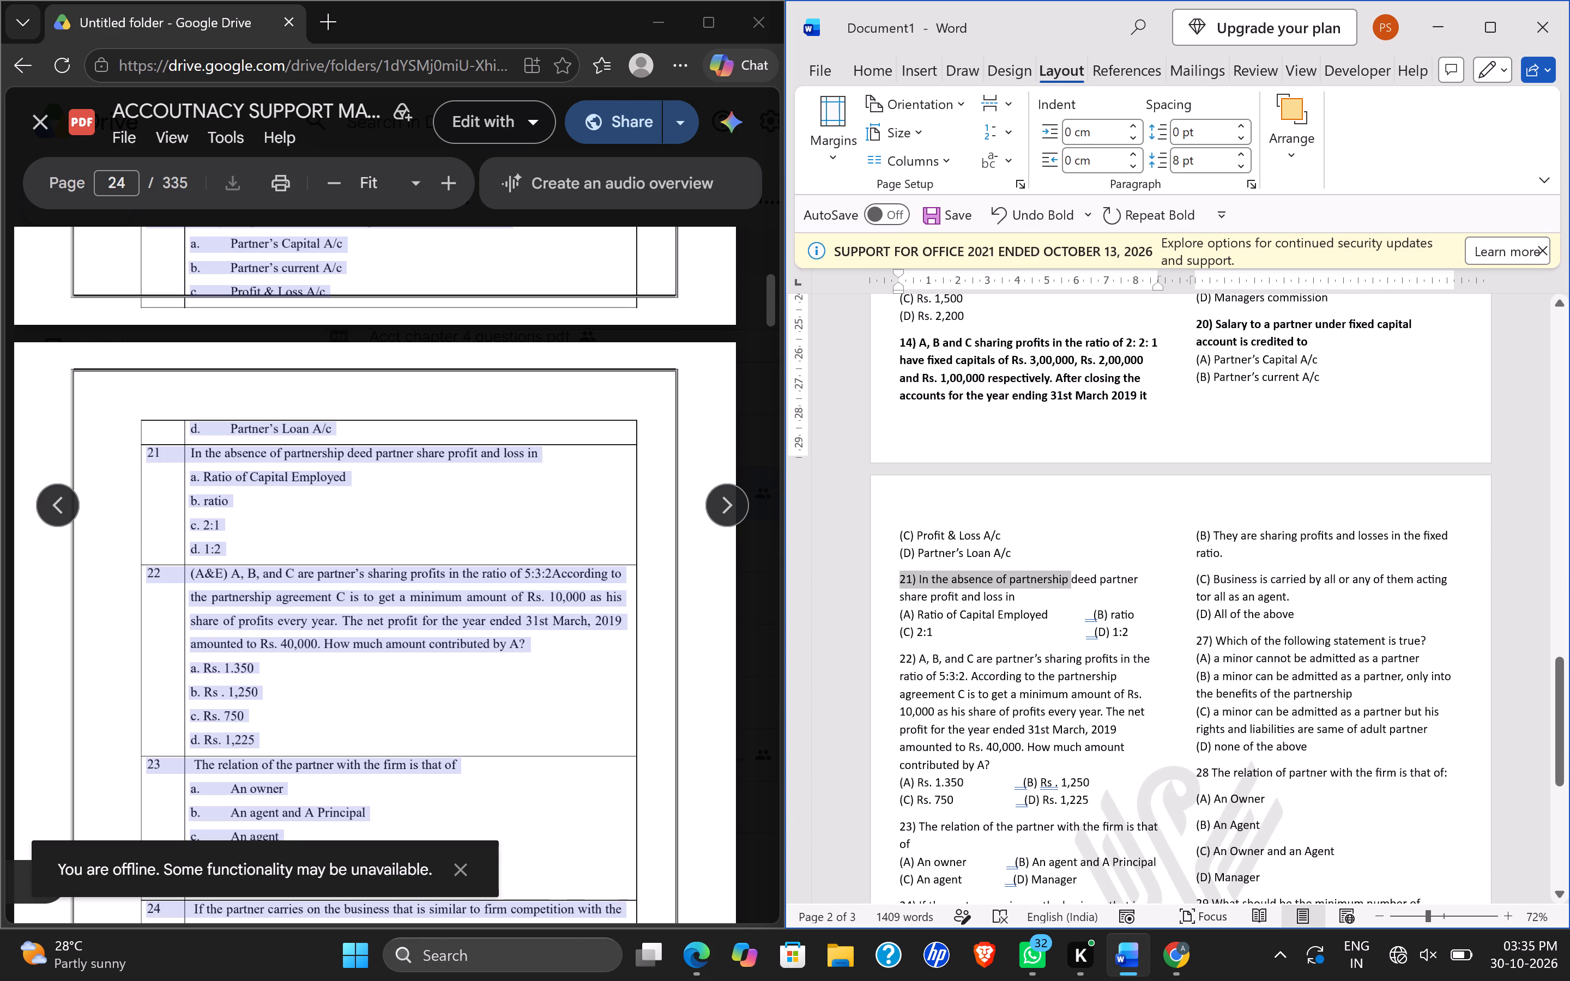
pyautogui.moveTo(1028, 588); pyautogui.dragTo(1029, 591)
pyautogui.hotkey('ctrl', 'v')
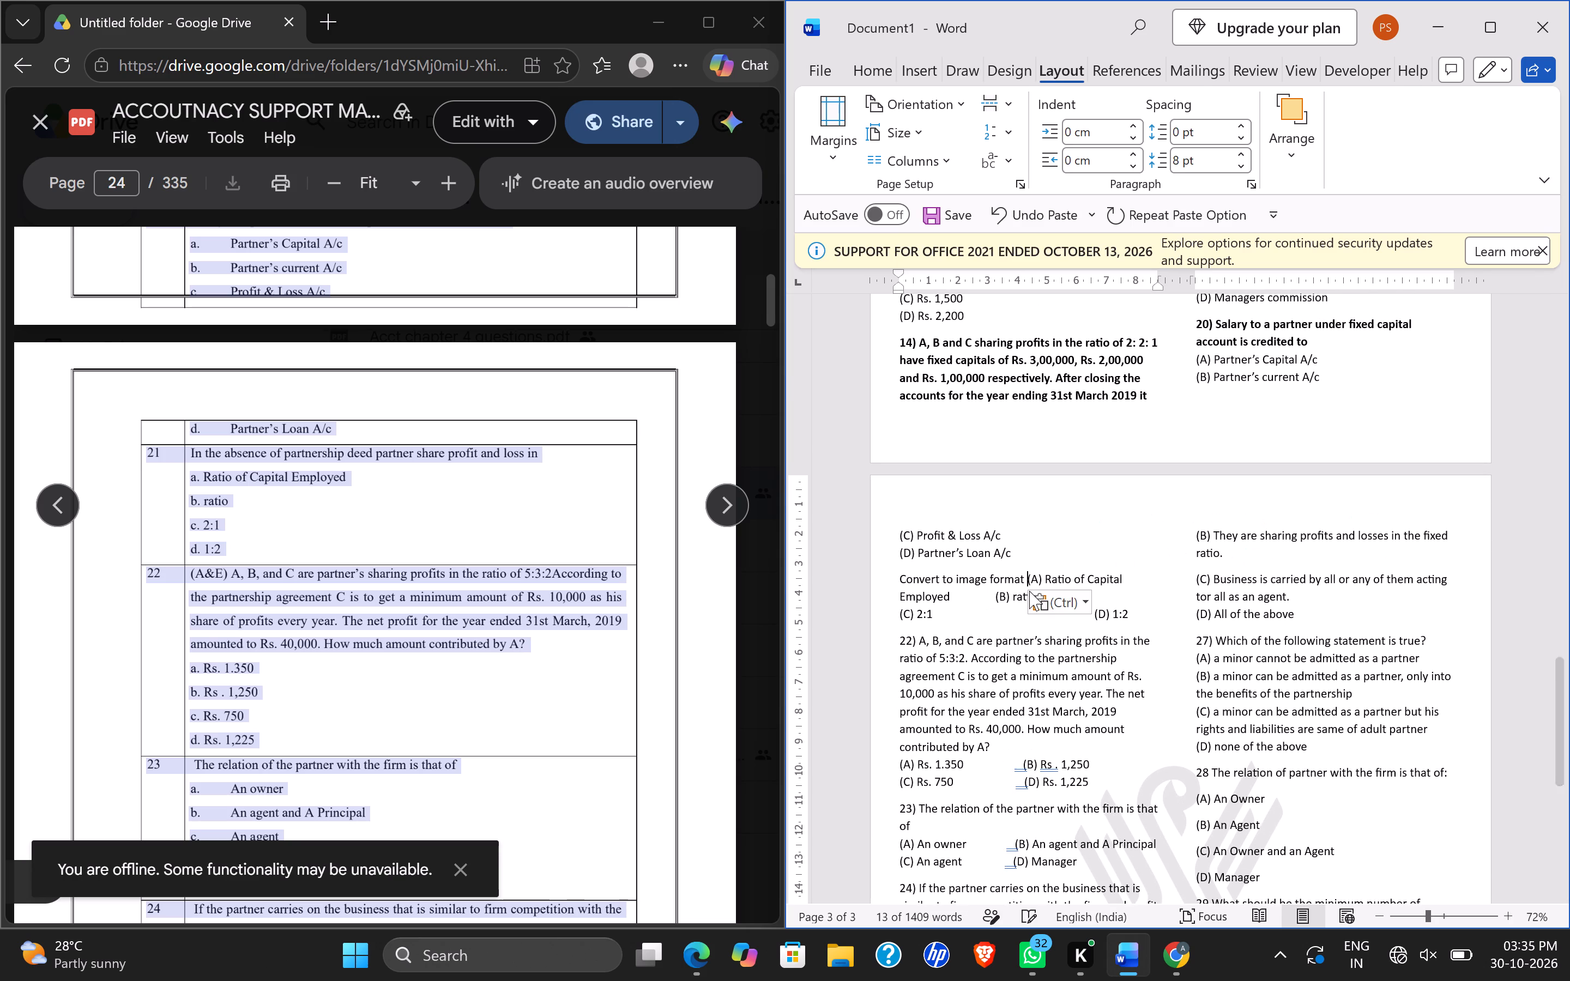
pyautogui.hotkey('ctrl', 'z')
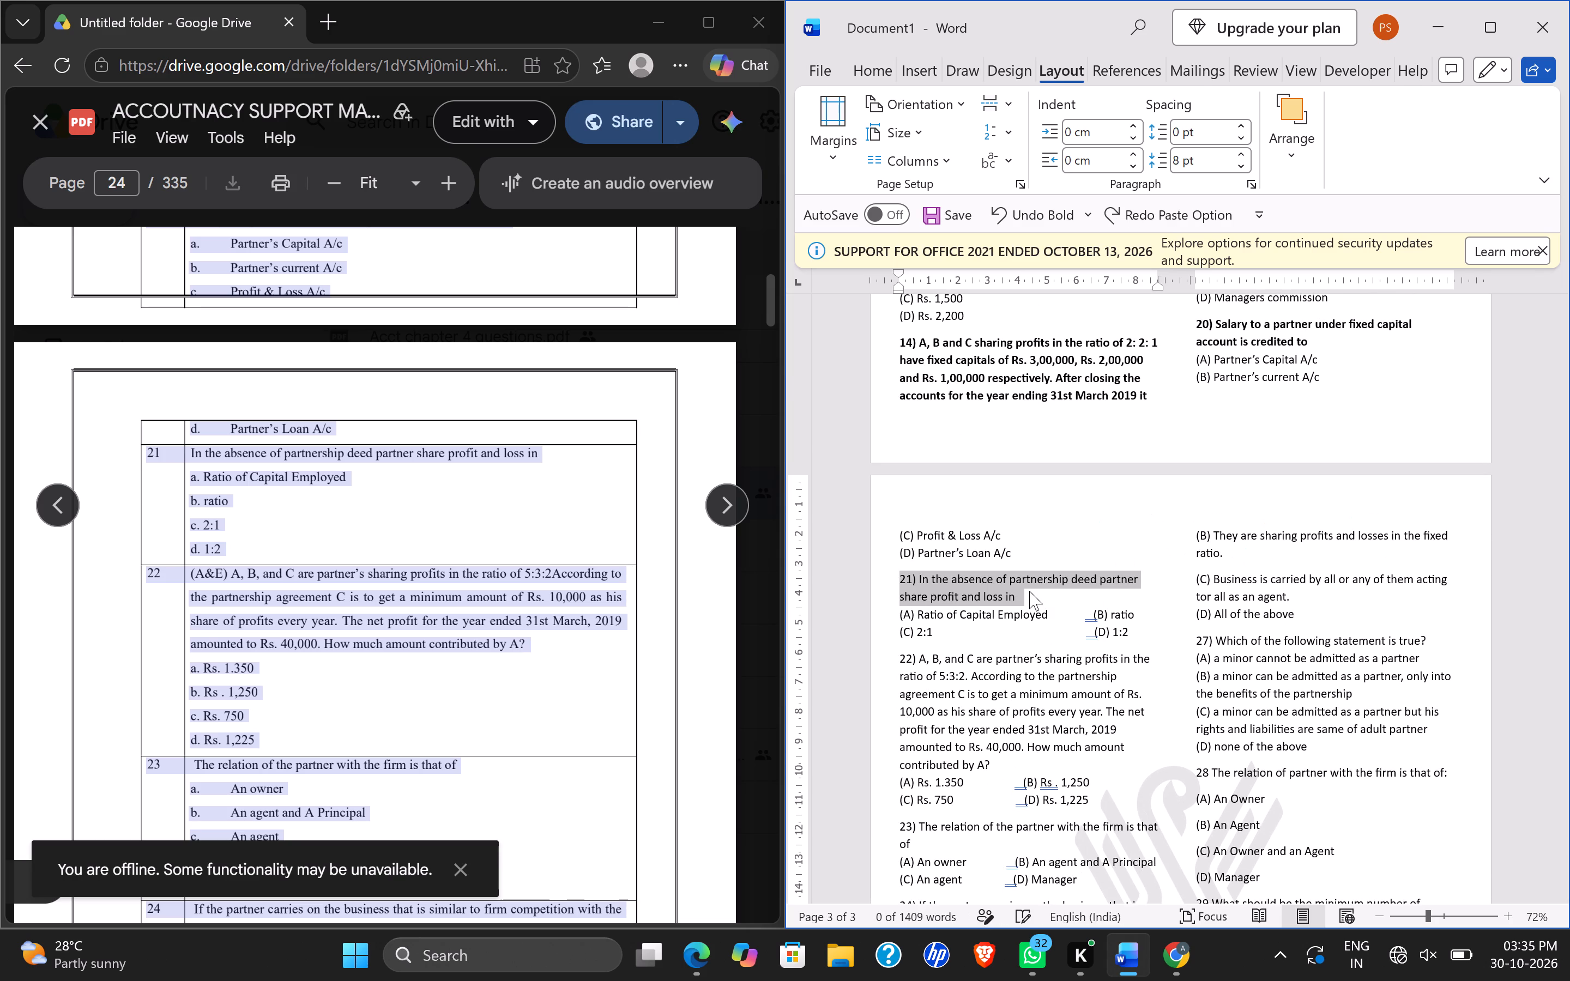
pyautogui.hotkey('ctrl', 'b')
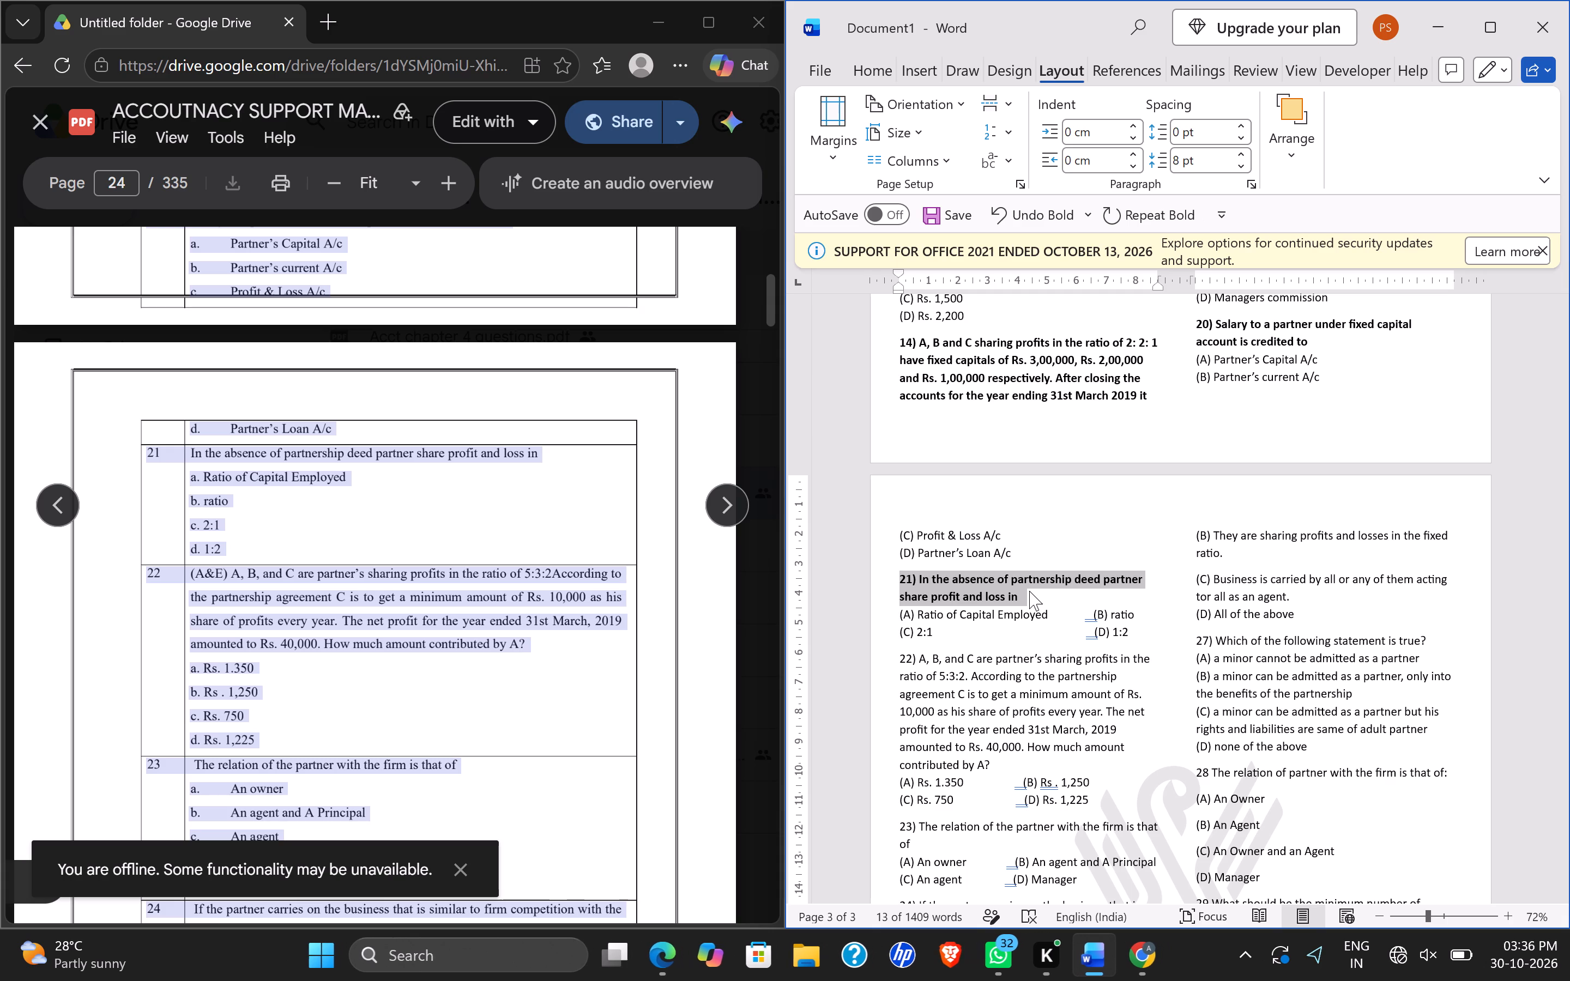
# Make the question text of question 22, through "contributed by A?", bold, leaving out its options.
pyautogui.scroll(-1, 1029, 591)
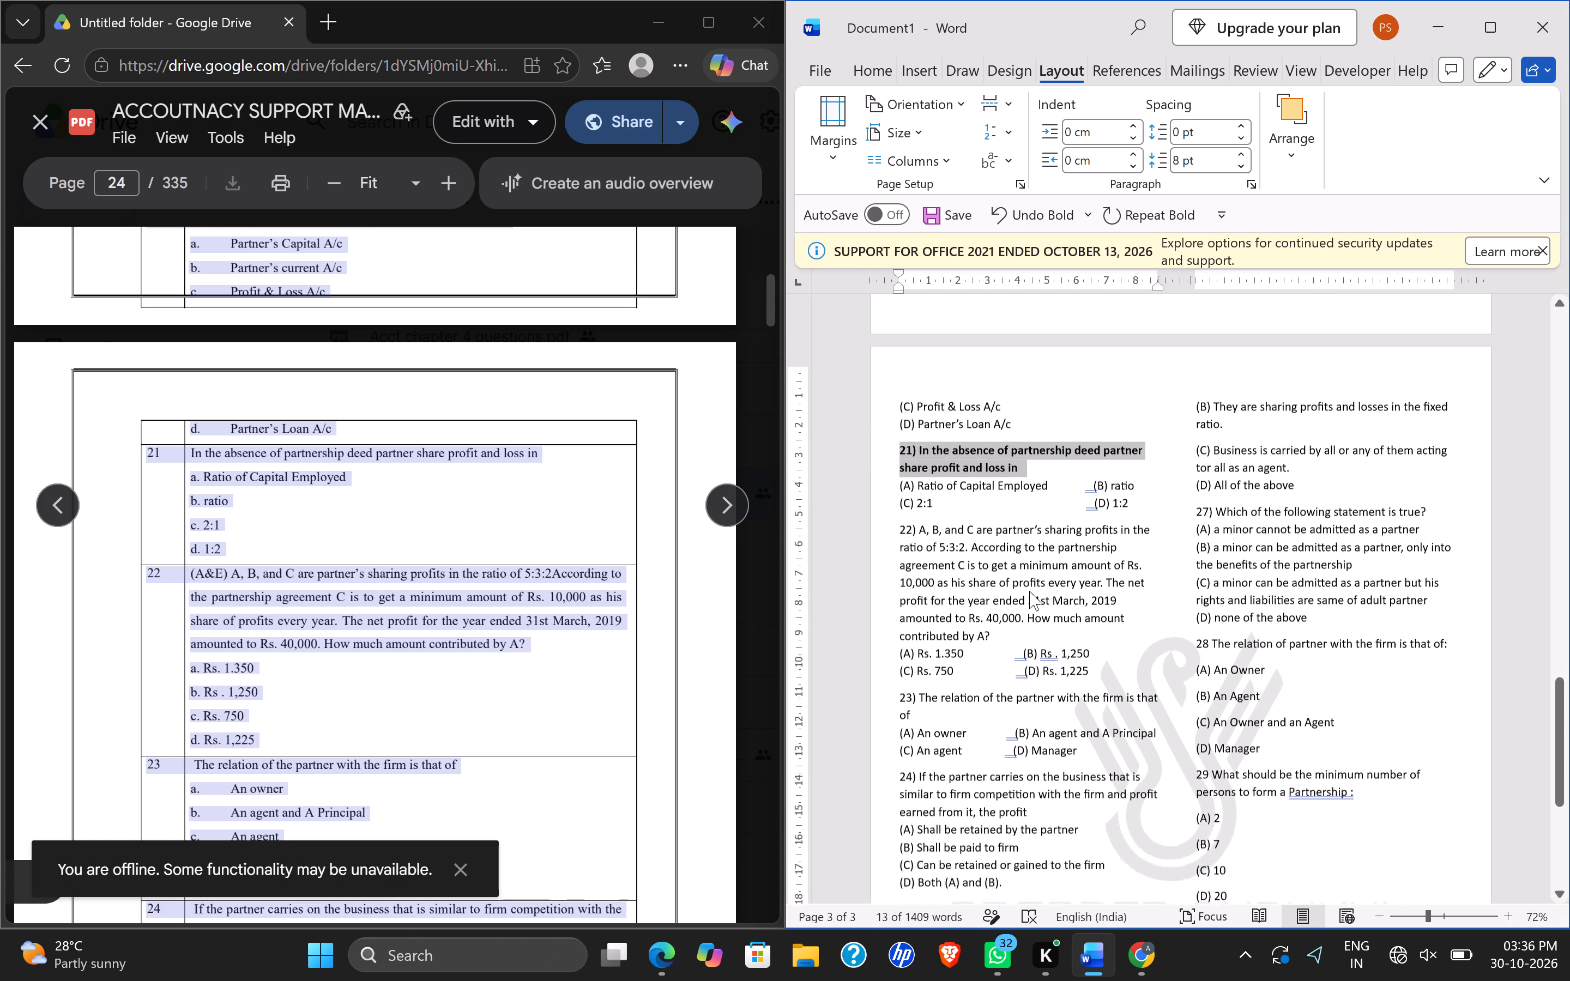
pyautogui.scroll(-1, 1029, 591)
pyautogui.scroll(1, 1029, 591)
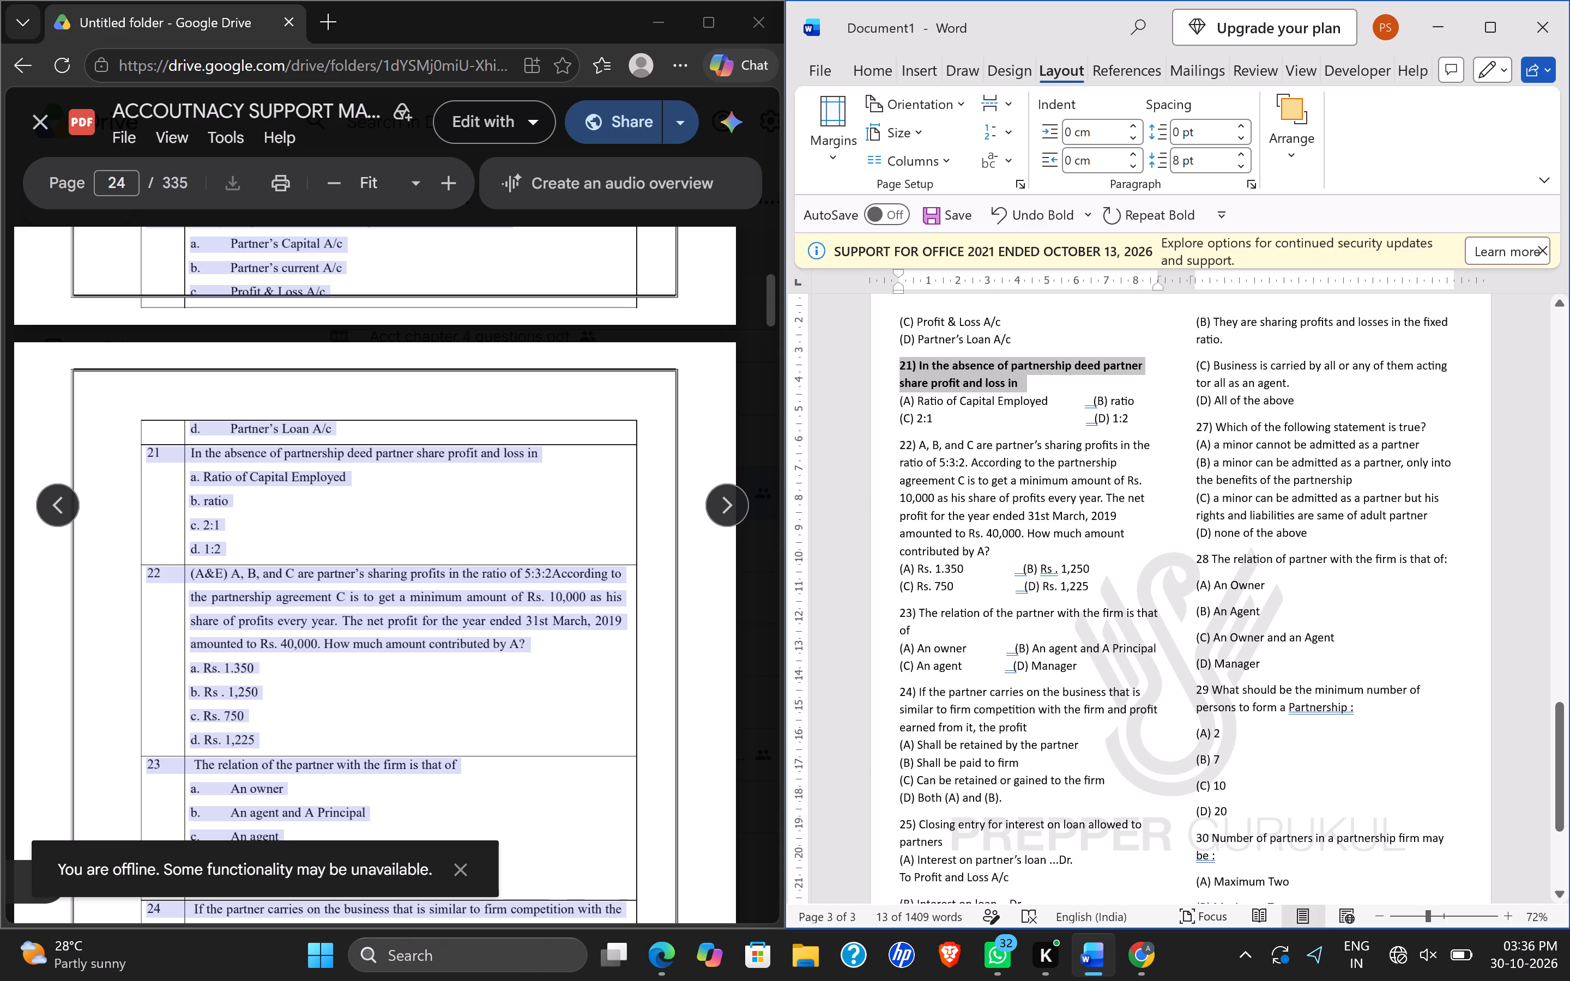
pyautogui.moveTo(892, 443); pyautogui.dragTo(1143, 537)
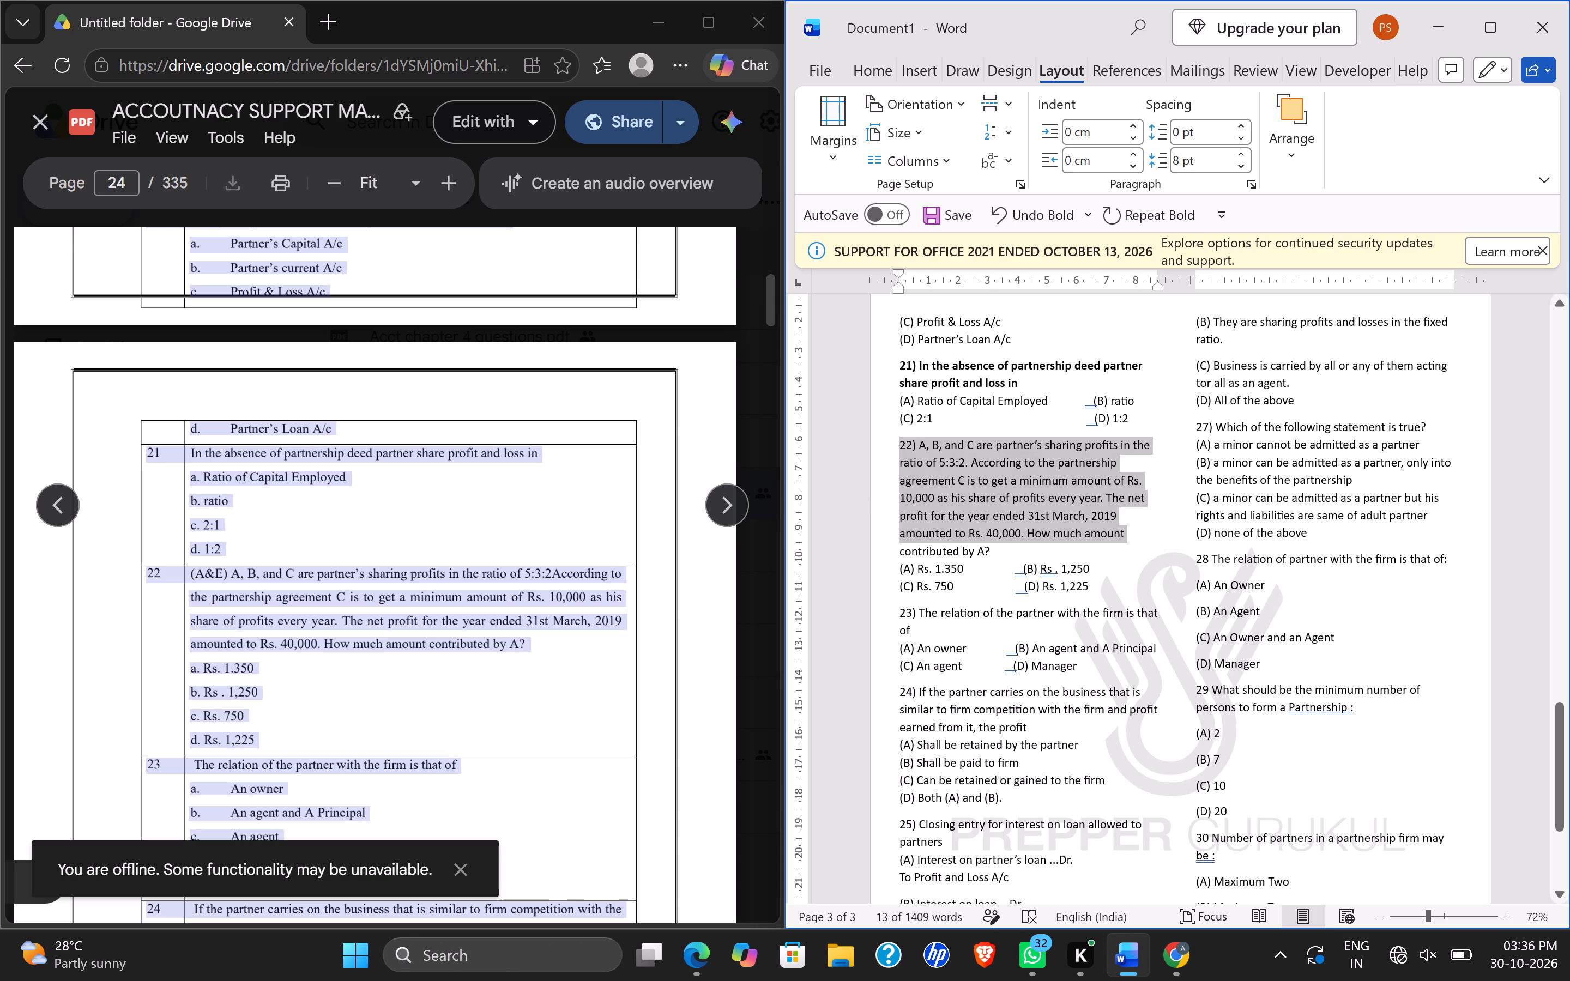
pyautogui.moveTo(1143, 537); pyautogui.dragTo(1142, 558)
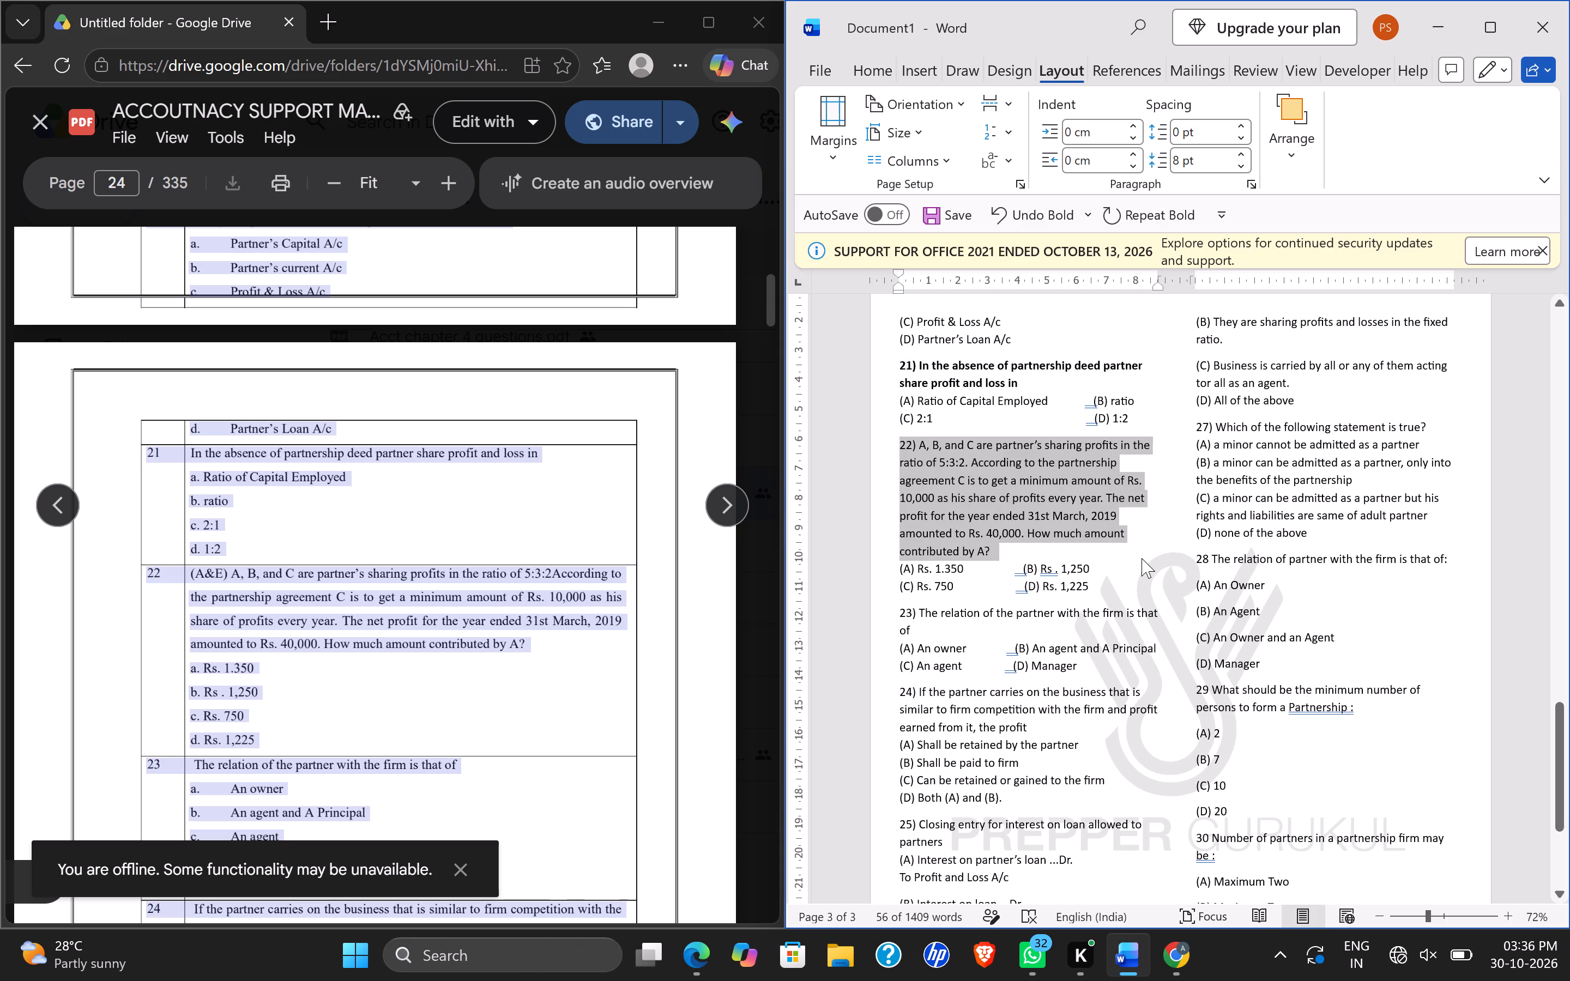
pyautogui.hotkey('ctrl', 'b')
pyautogui.click(1011, 605)
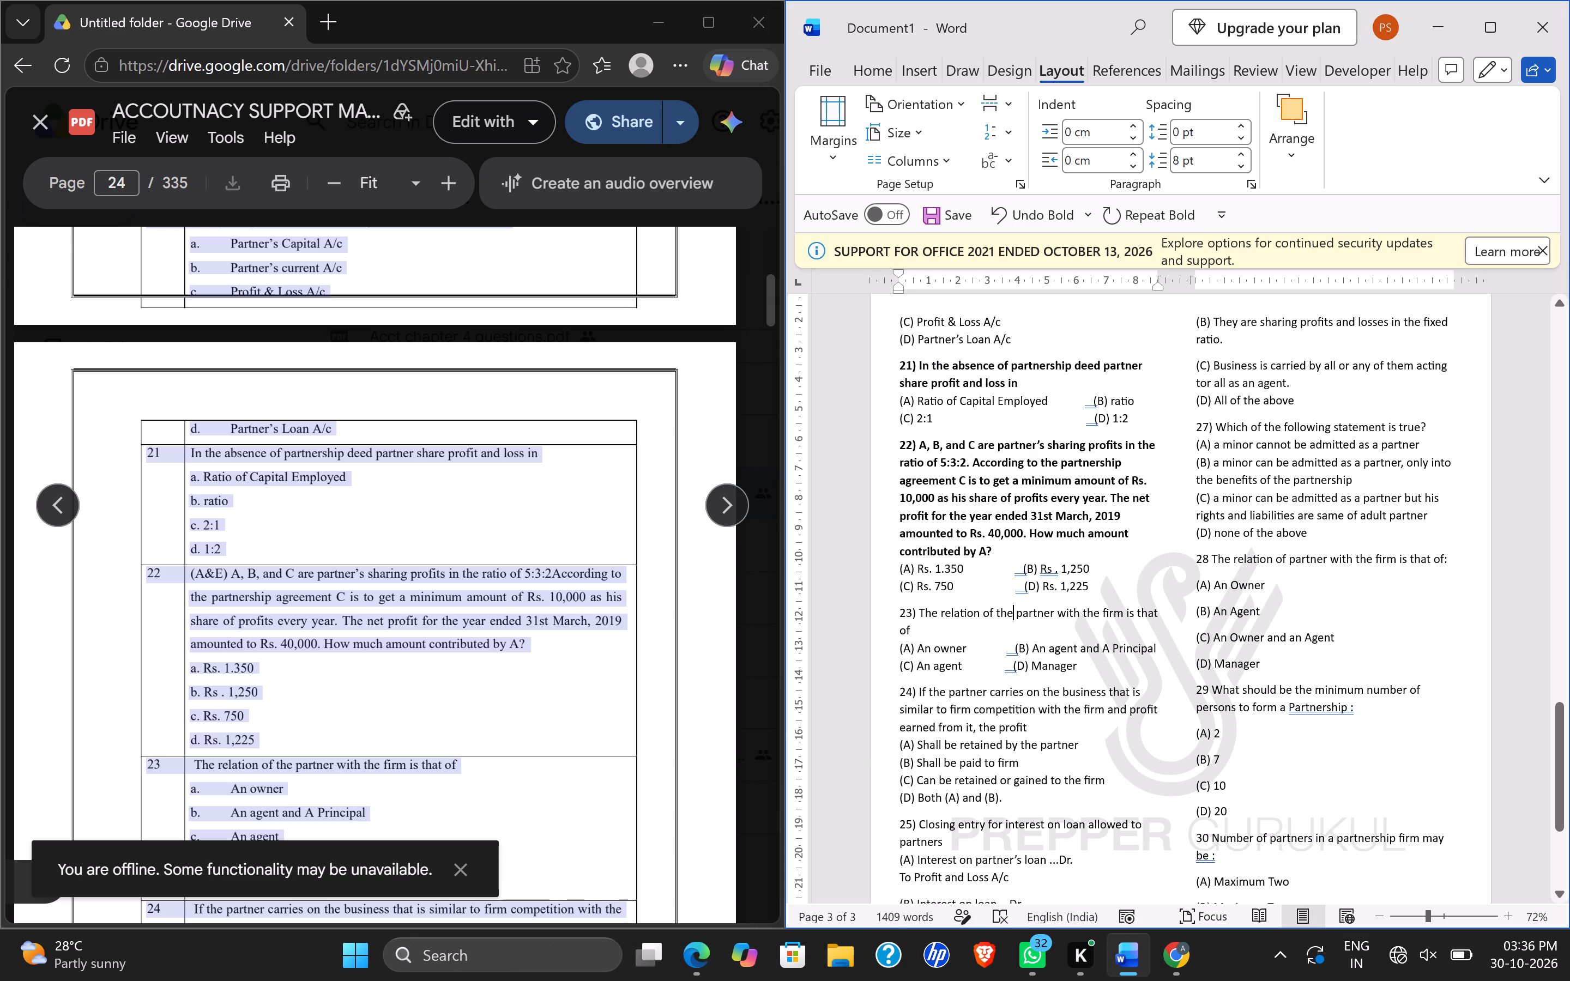
# Make the question text of questions 23 and 24 bold, leaving out their options.
pyautogui.moveTo(896, 613); pyautogui.dragTo(915, 627)
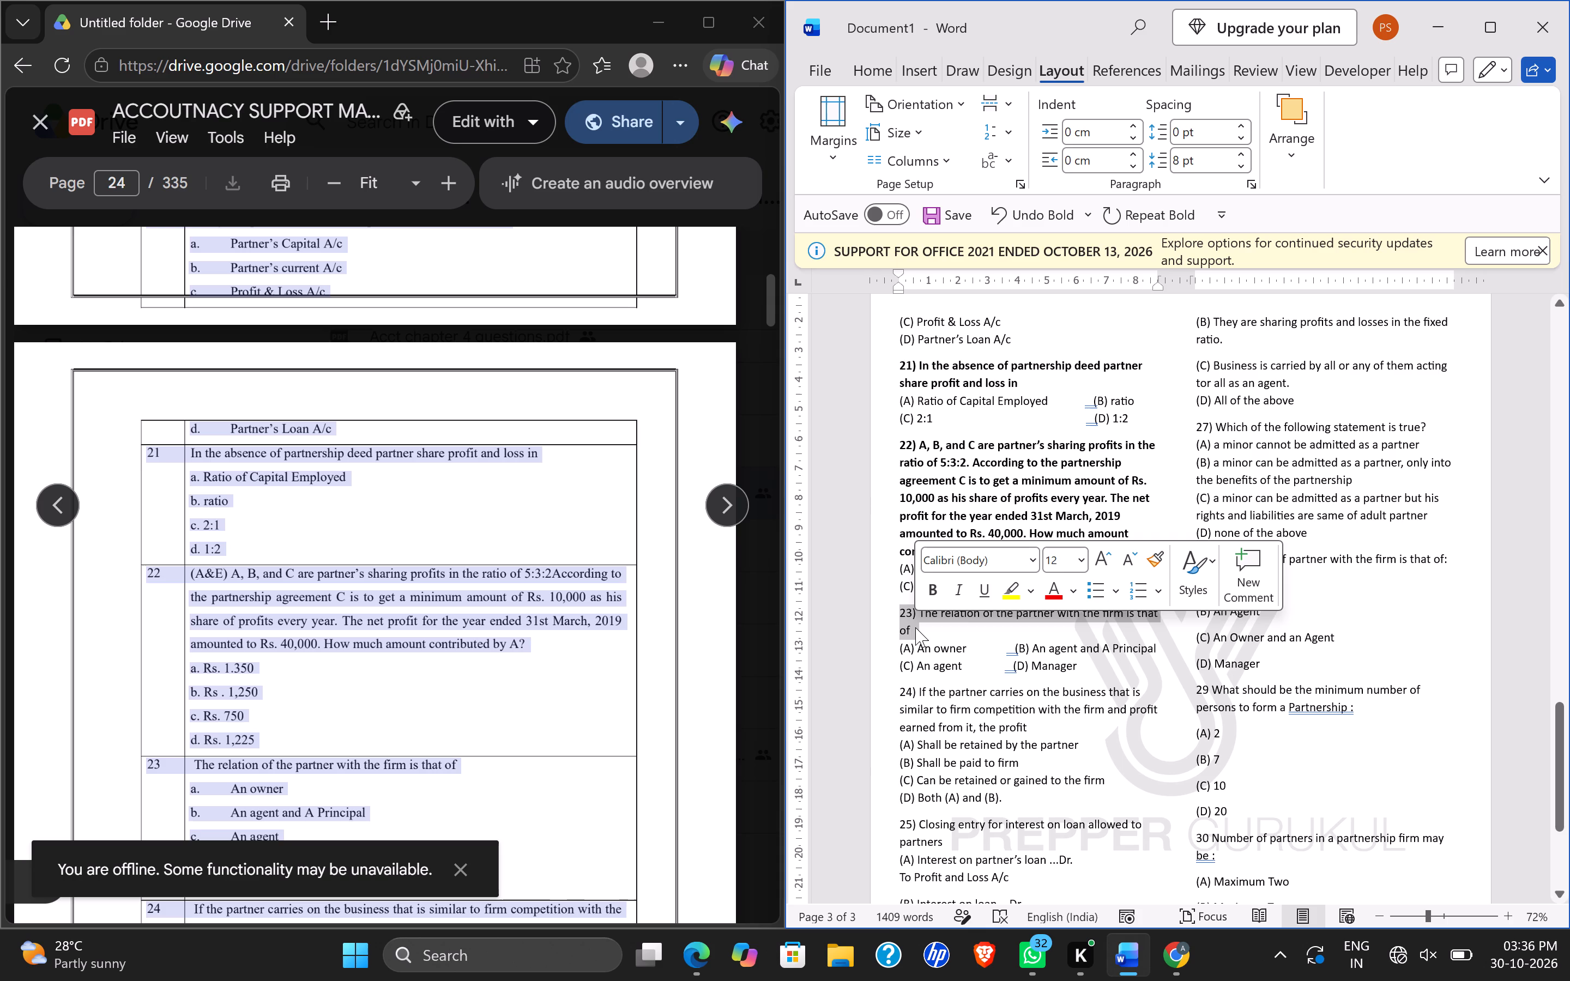
pyautogui.hotkey('ctrl', 'b')
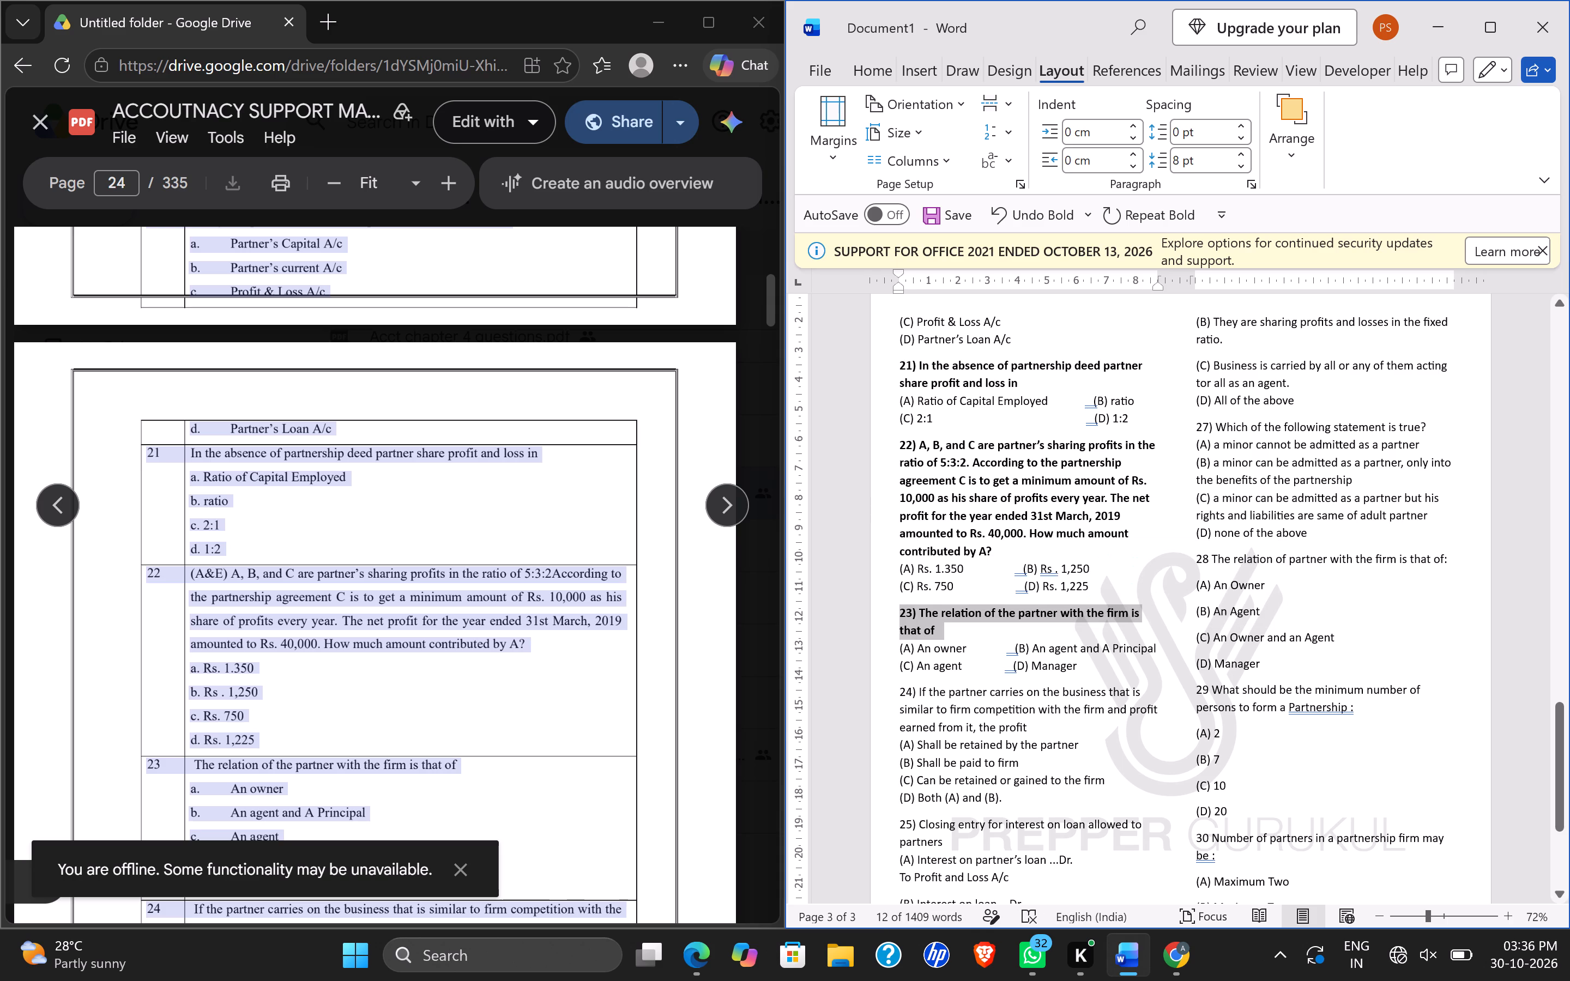
pyautogui.moveTo(896, 687); pyautogui.dragTo(1032, 734)
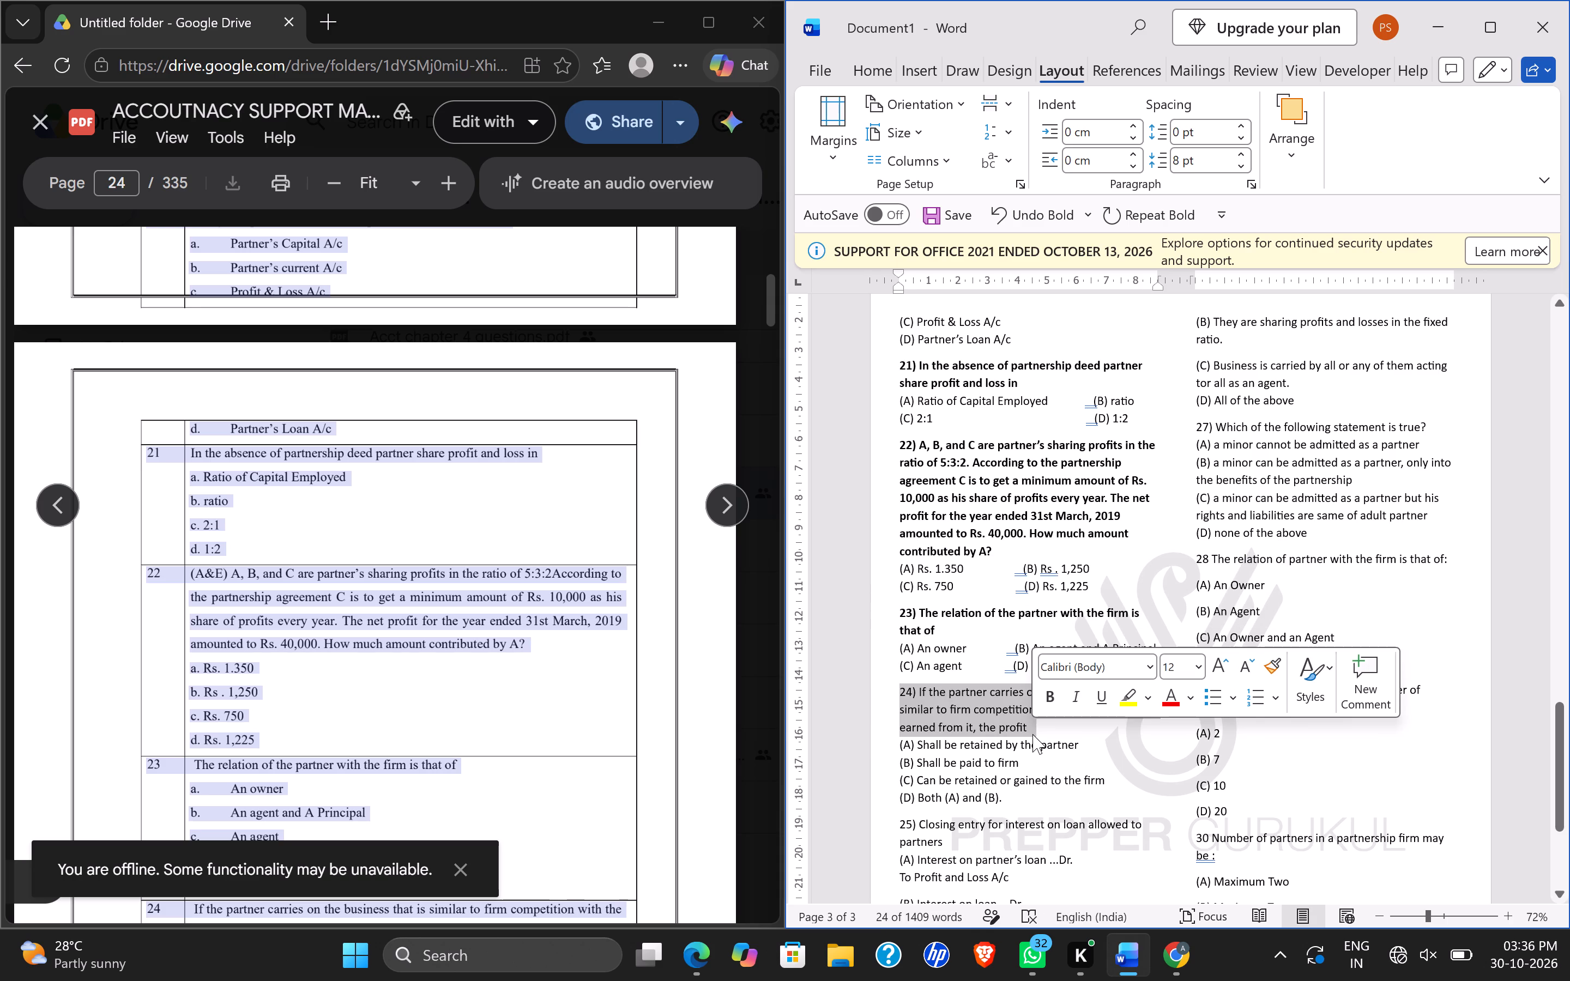
pyautogui.hotkey('ctrl', 'b')
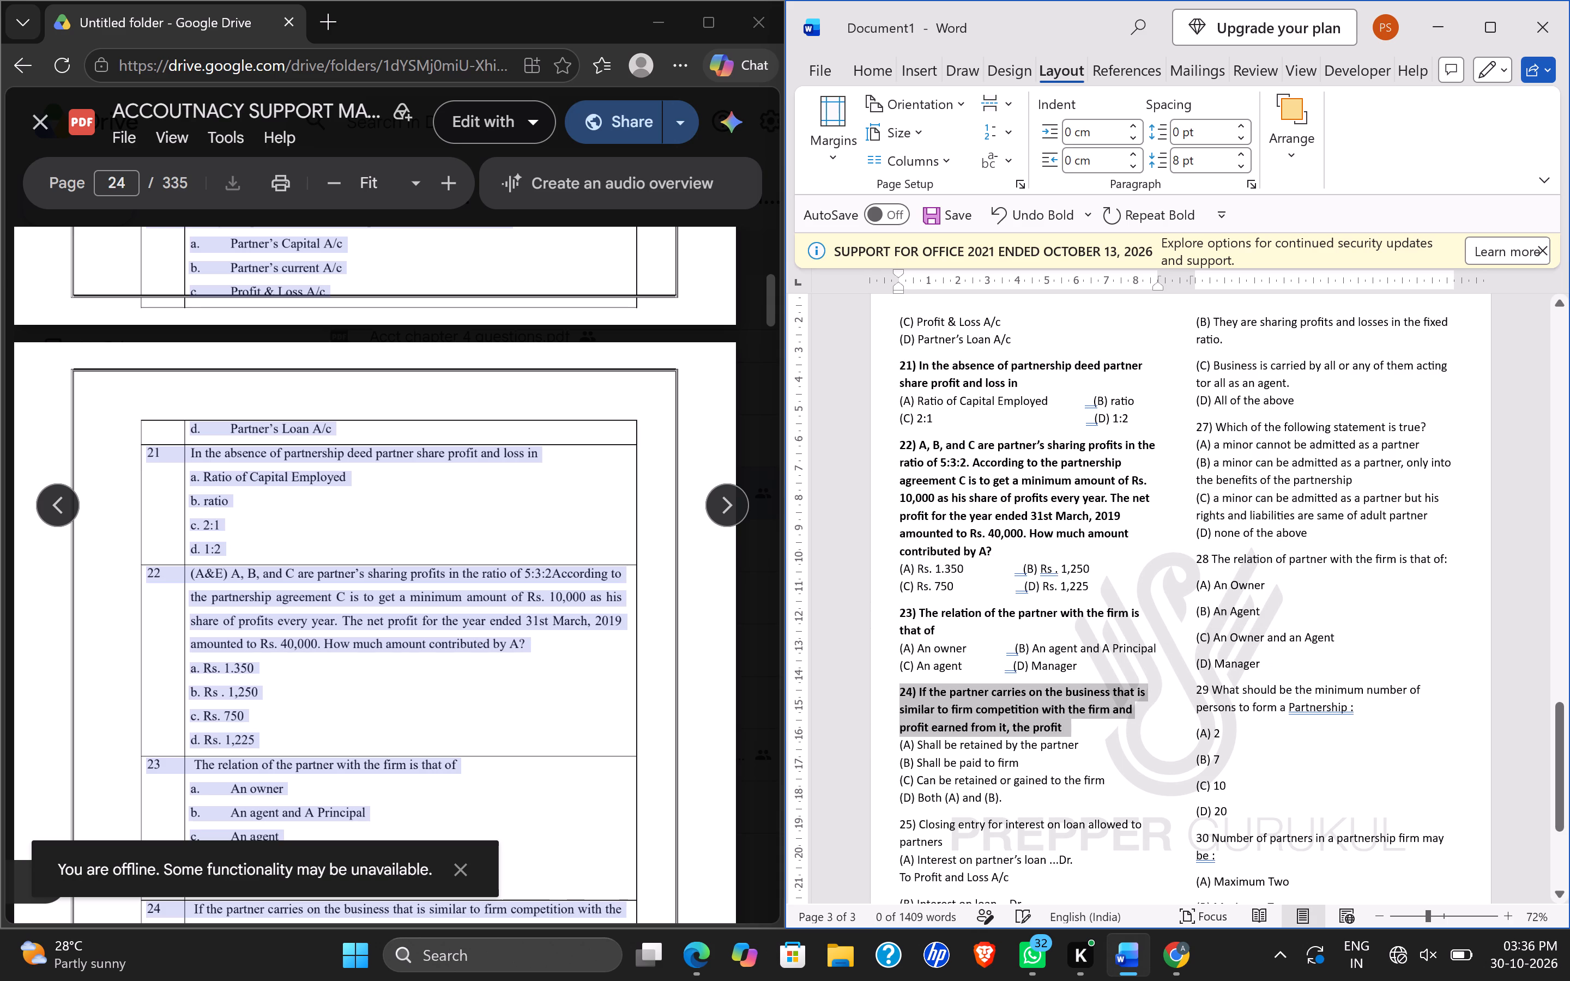
# Make the question text of questions 25 and 26 bold, leaving out their options.
pyautogui.scroll(-1, 1031, 713)
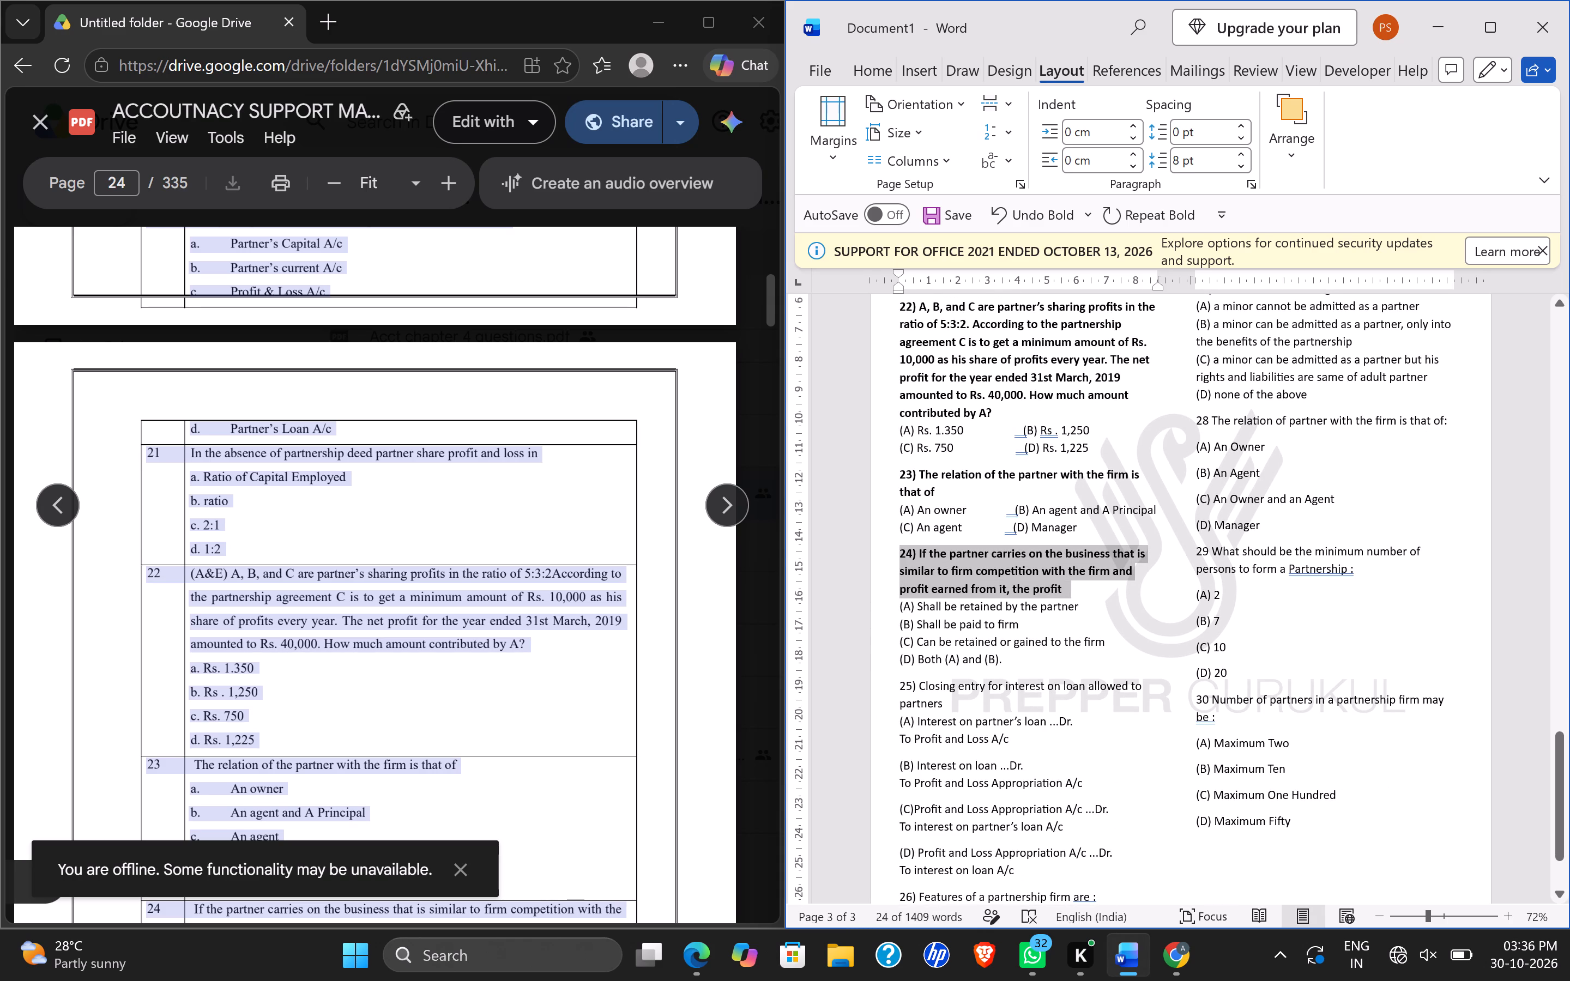
pyautogui.moveTo(889, 691); pyautogui.dragTo(964, 709)
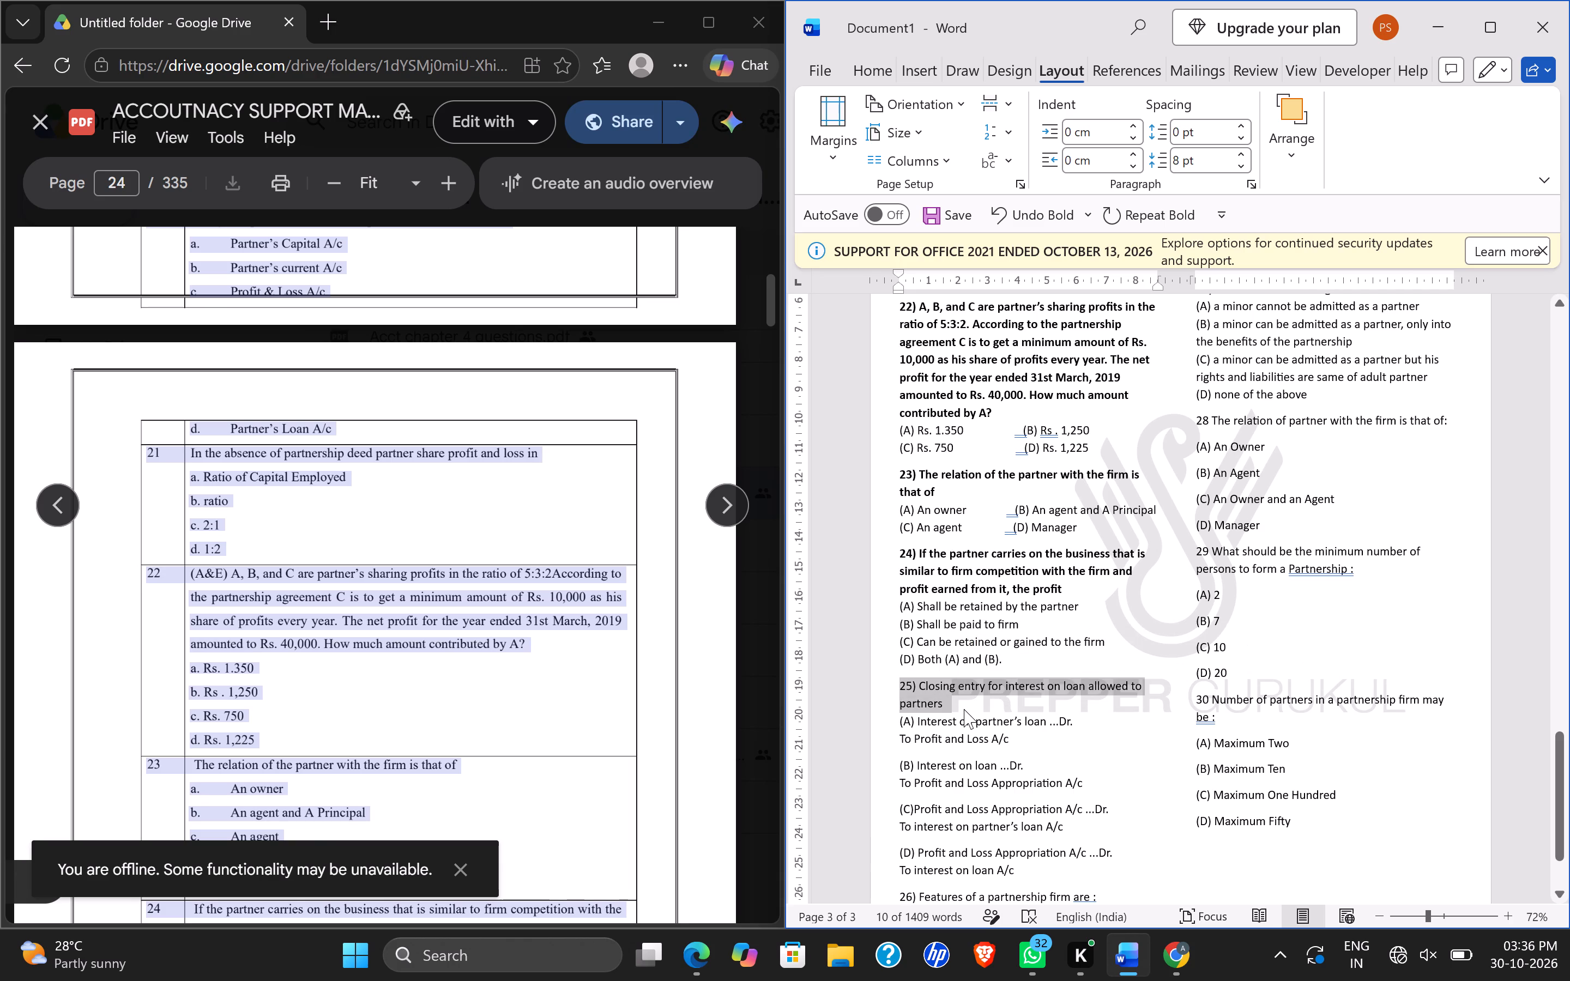
pyautogui.hotkey('ctrl', 'b')
pyautogui.scroll(-1, 964, 709)
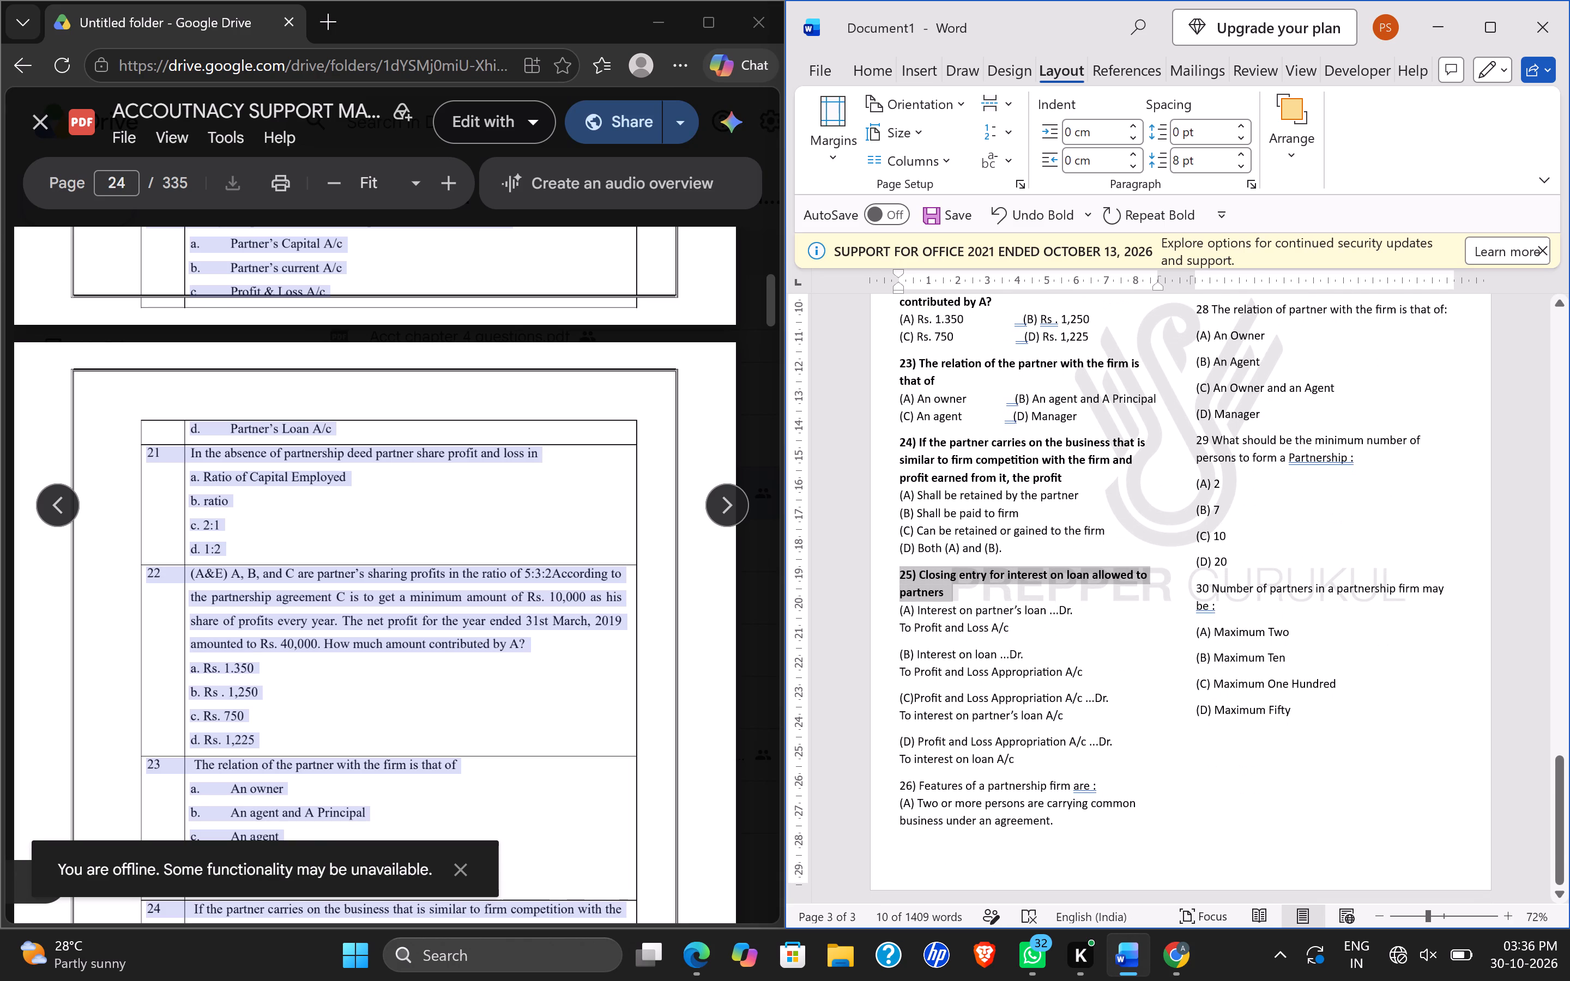
pyautogui.moveTo(889, 791); pyautogui.dragTo(1065, 791)
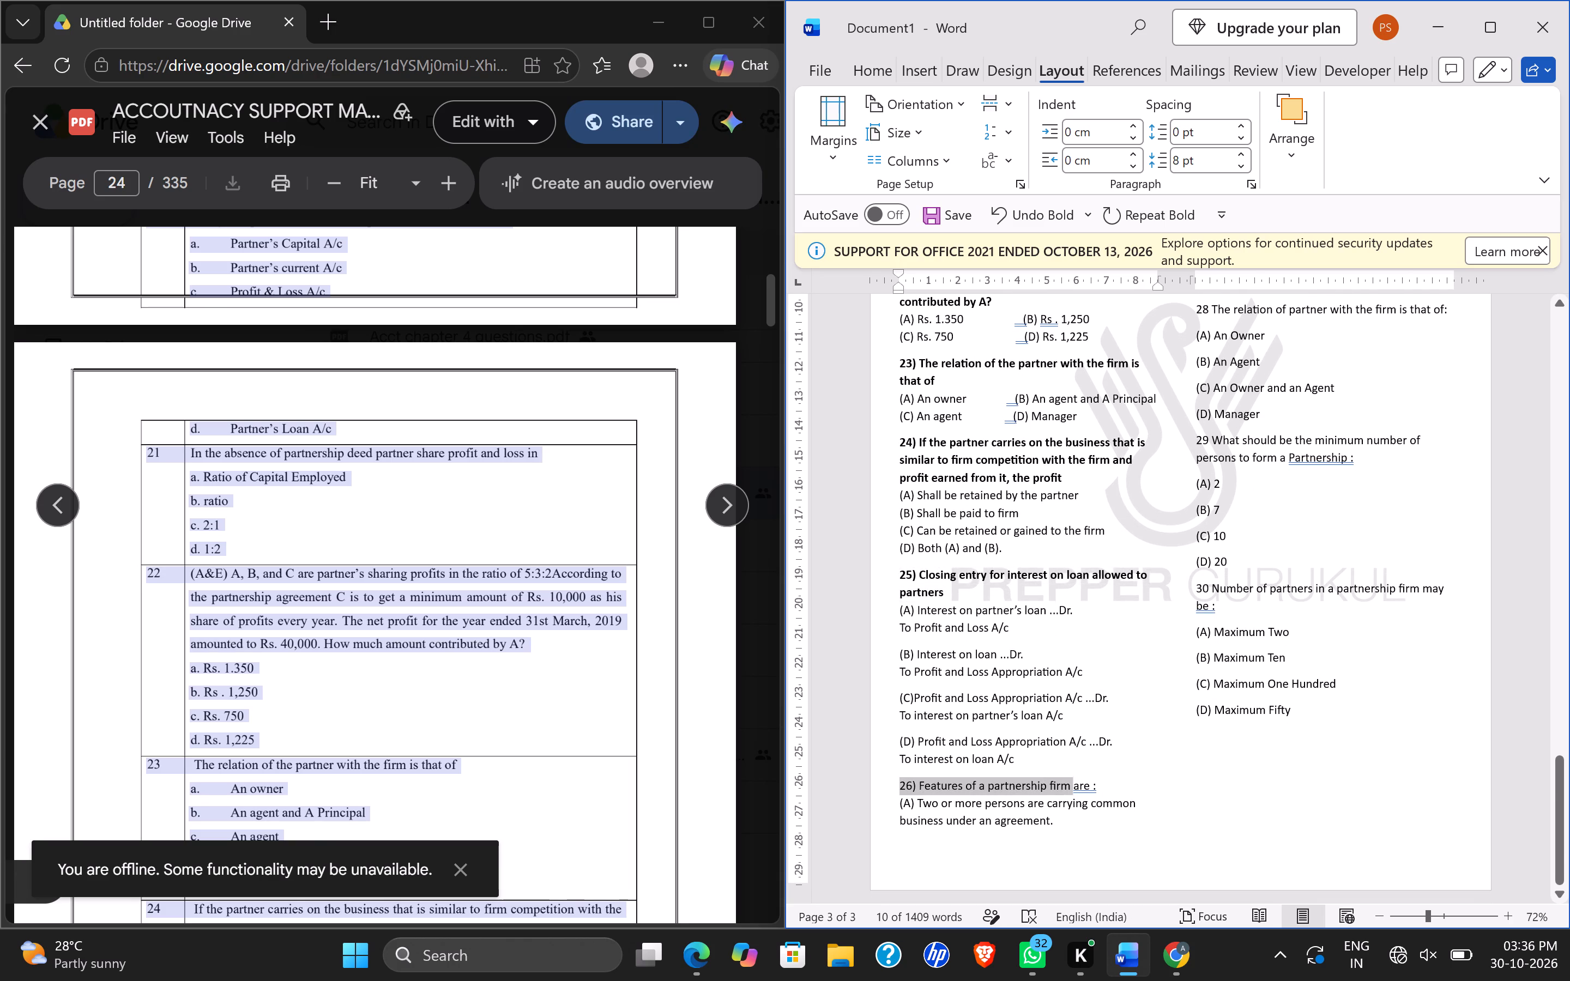
pyautogui.moveTo(1065, 791); pyautogui.dragTo(1097, 788)
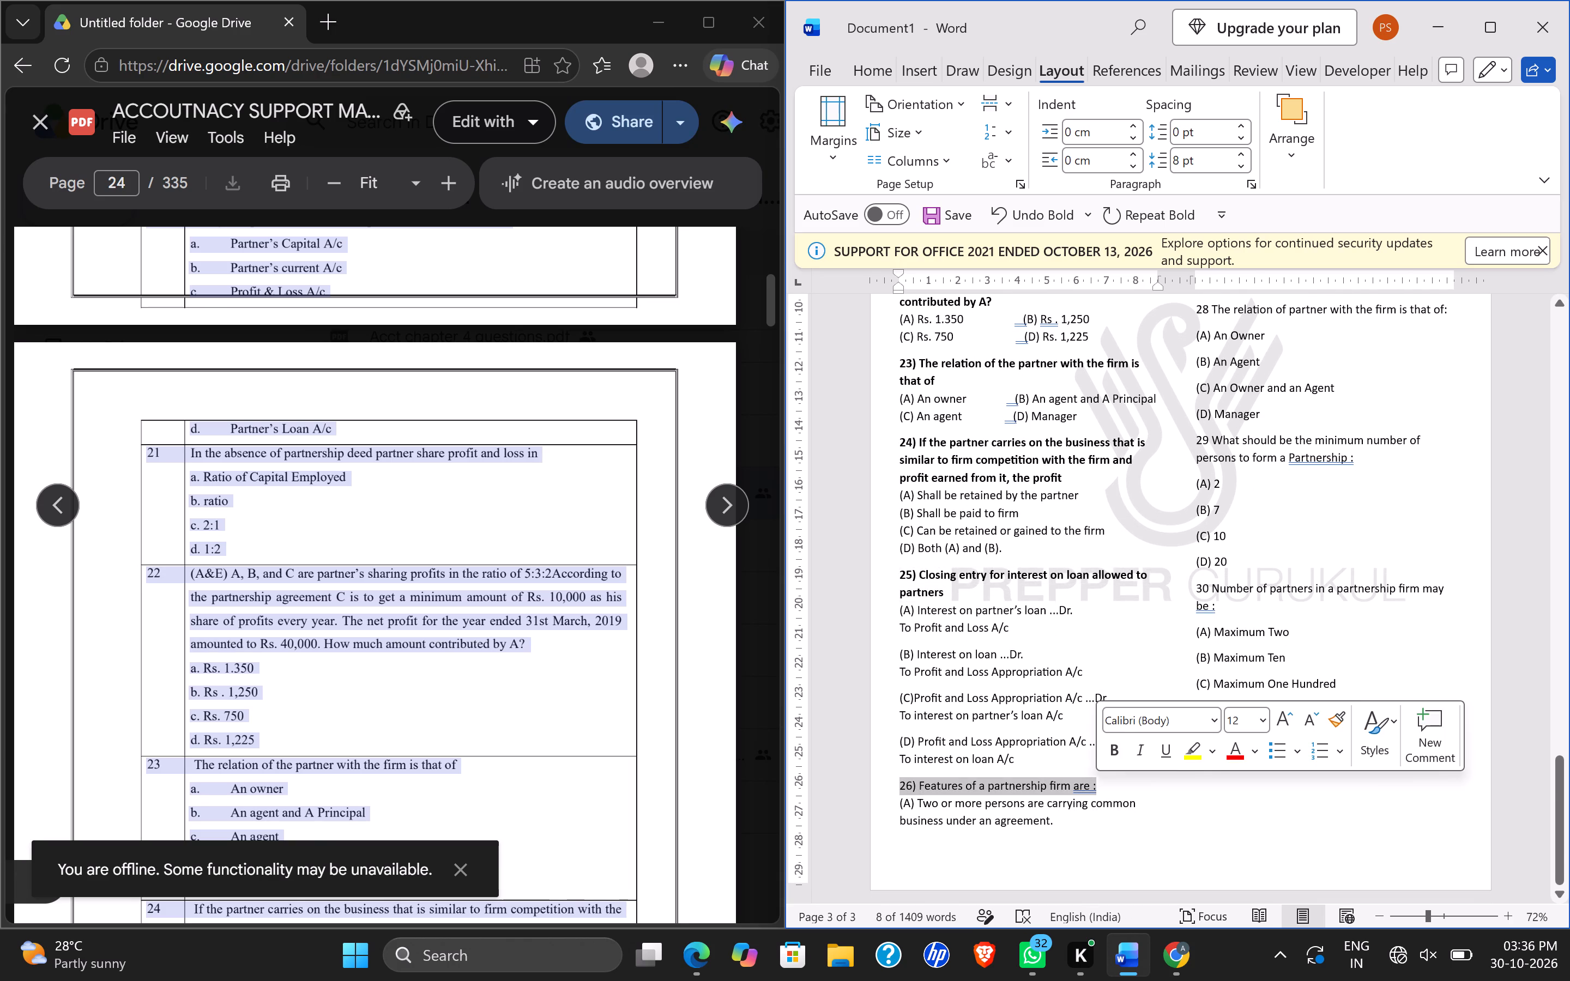
pyautogui.hotkey('ctrl', 'b')
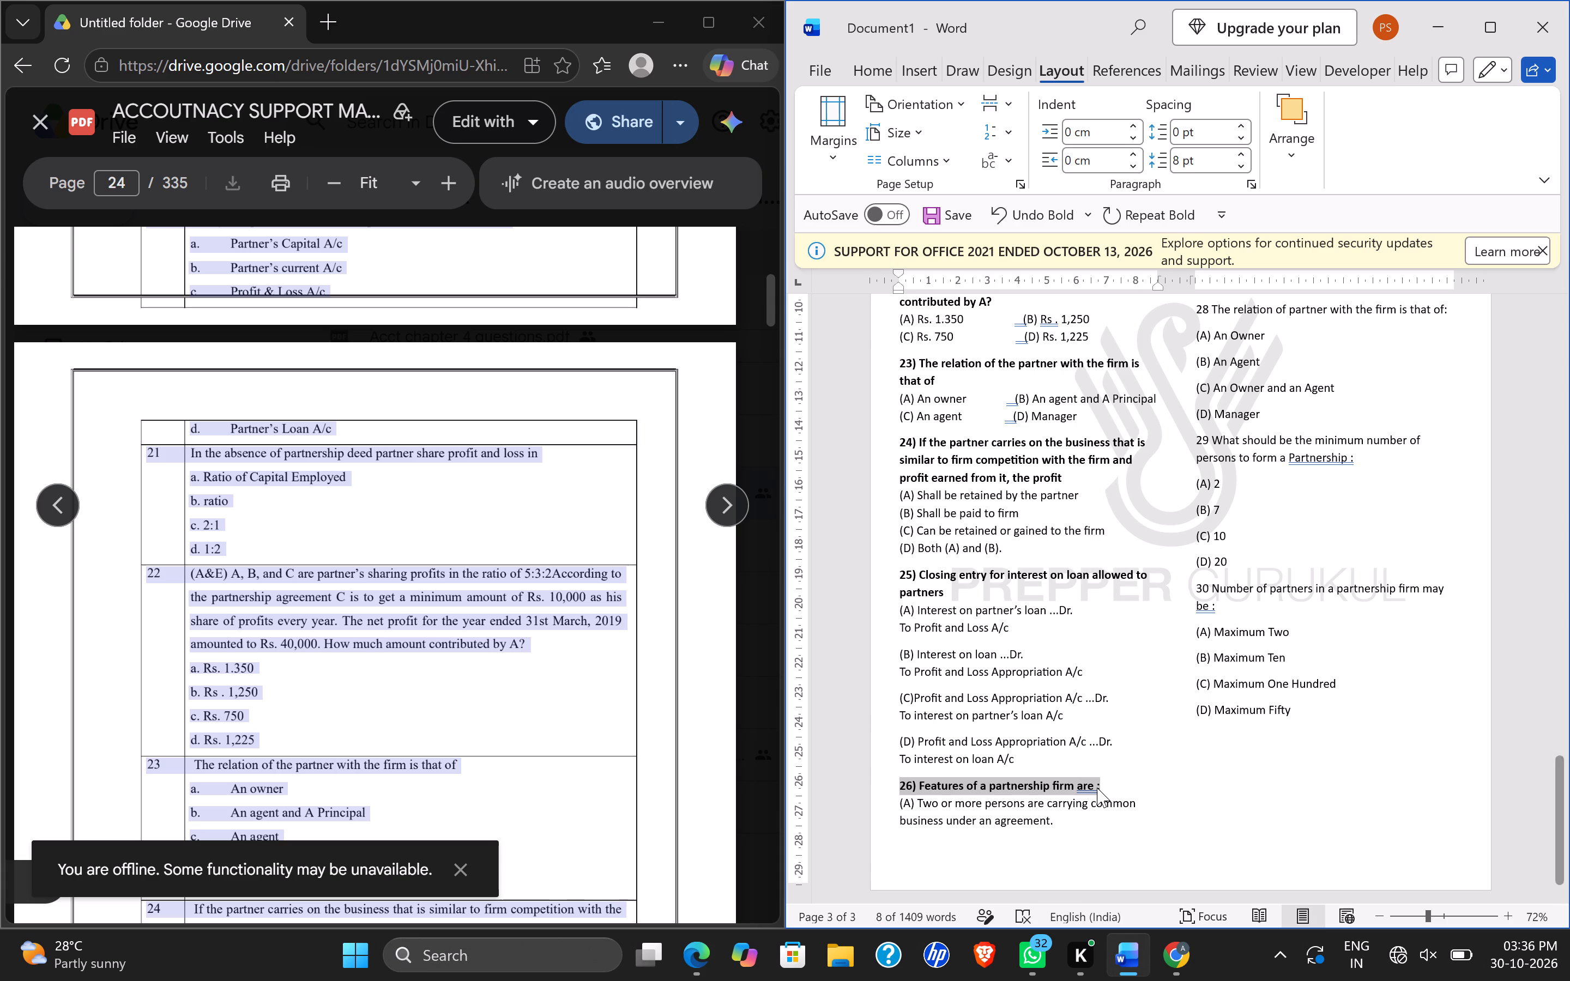
# Replace the paragraph break between options (B) and (C) of question 26 with a line break, closing the gap.
pyautogui.scroll(4, 1291, 511)
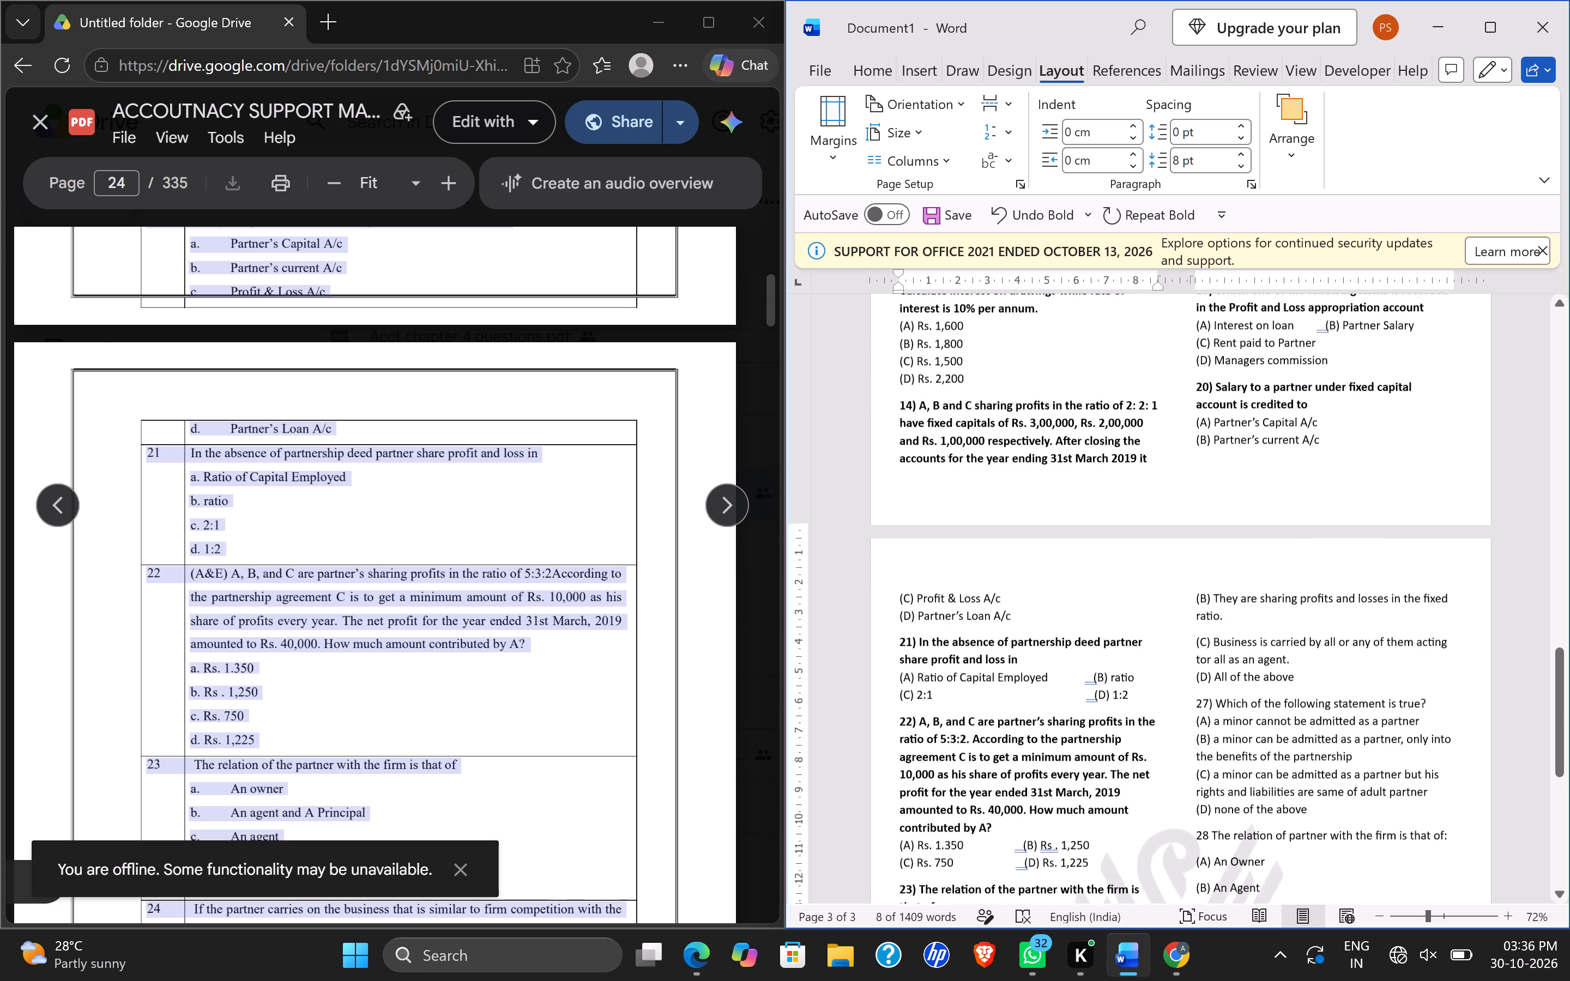
pyautogui.scroll(-2, 1291, 511)
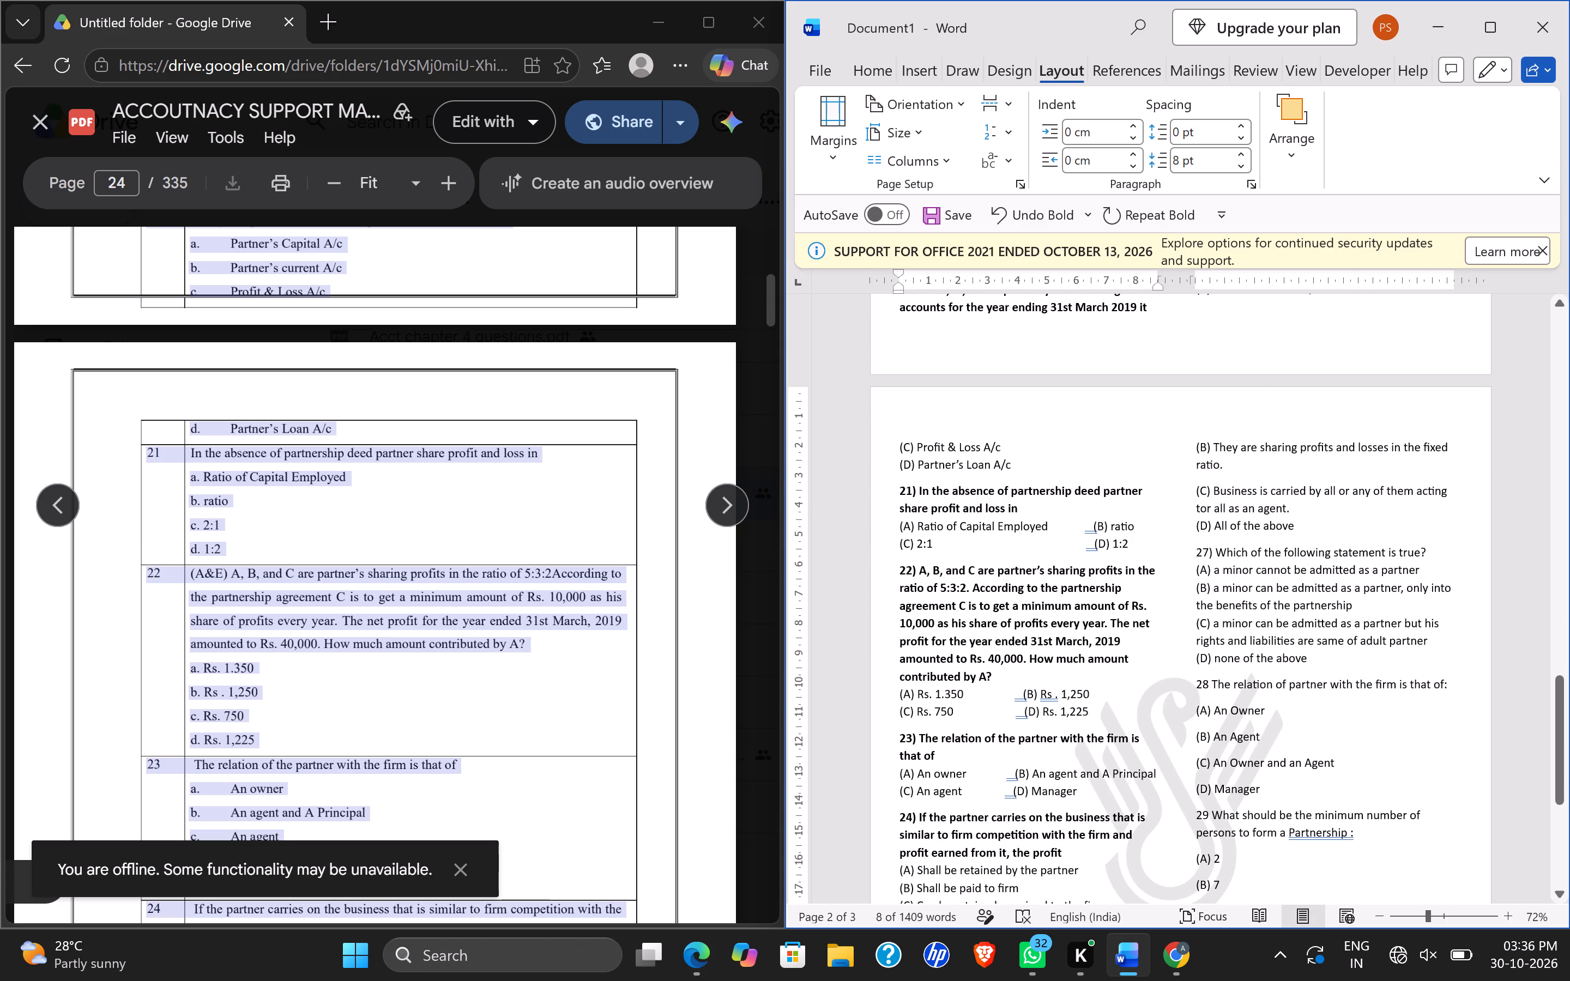
pyautogui.click(1192, 483)
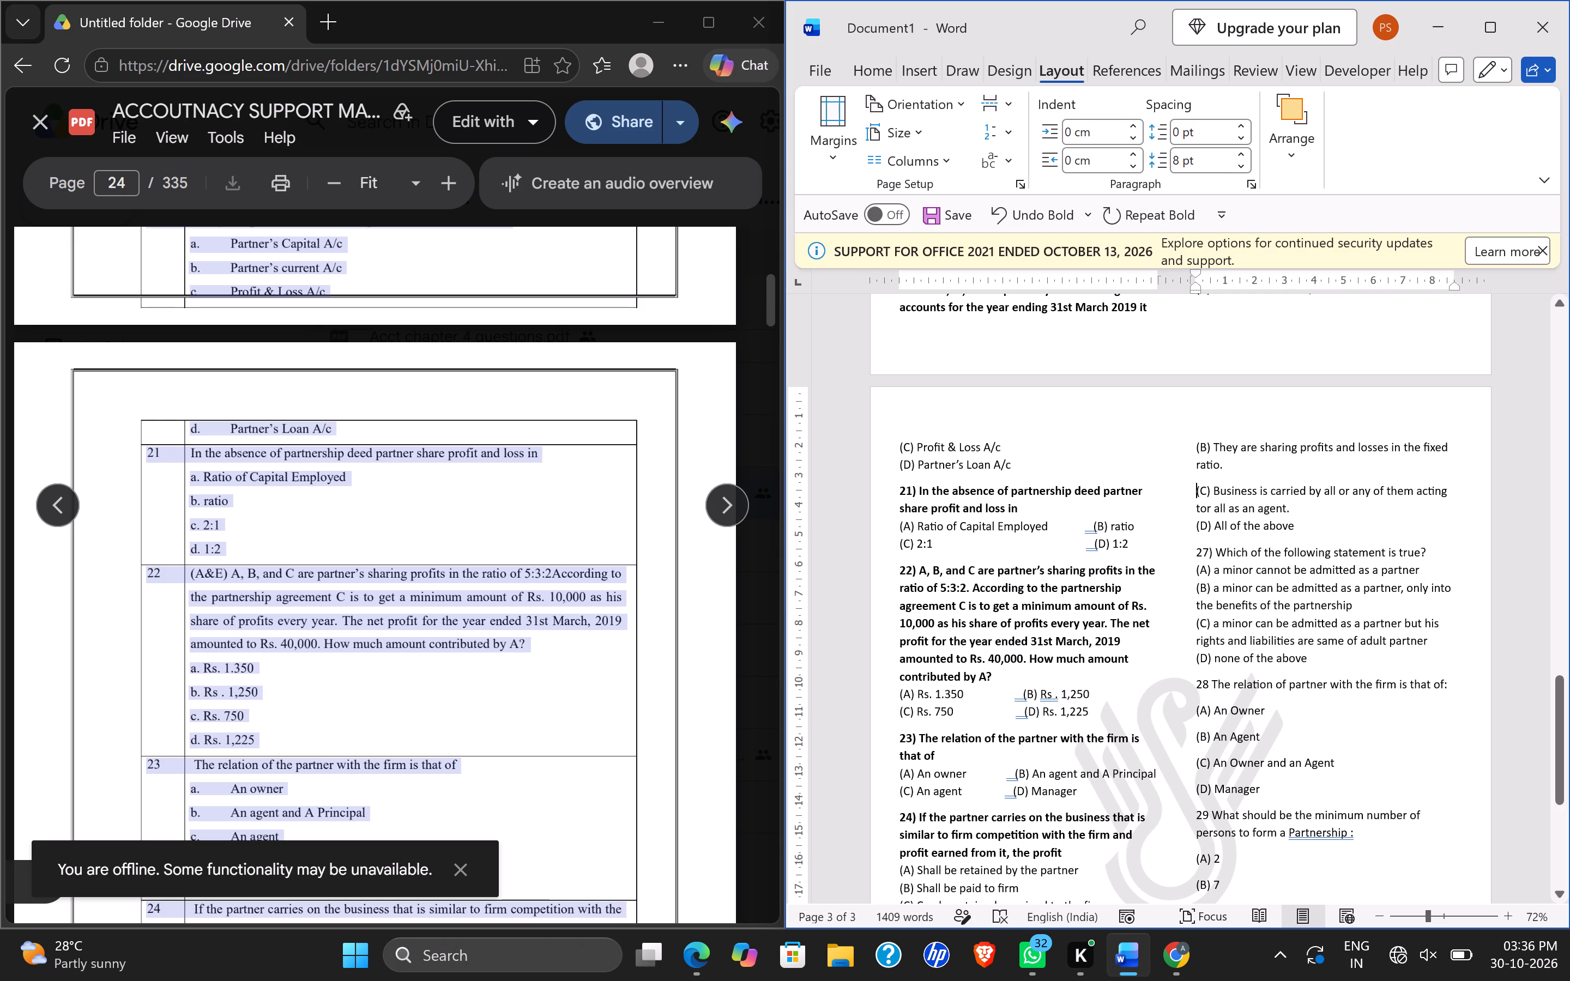
pyautogui.press('BackSpace')
pyautogui.hotkey('shift', 'Return')
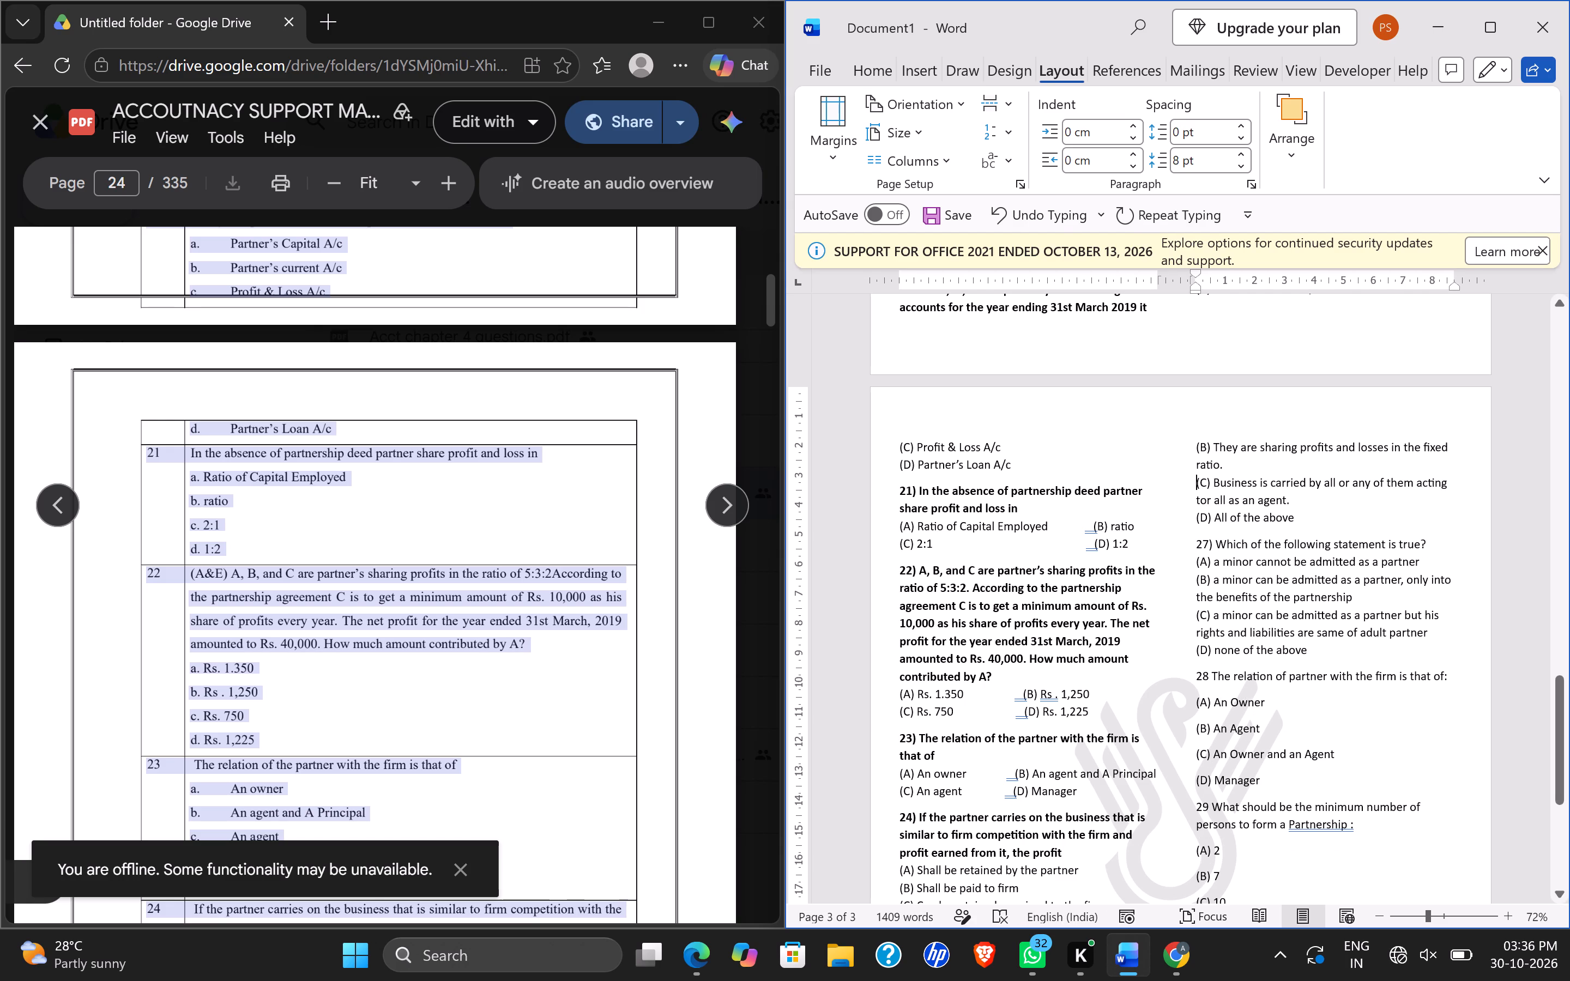
# Make the question text of questions 27 and 28 bold, and add a closing parenthesis after the number 28.
pyautogui.moveTo(1195, 544); pyautogui.dragTo(1437, 541)
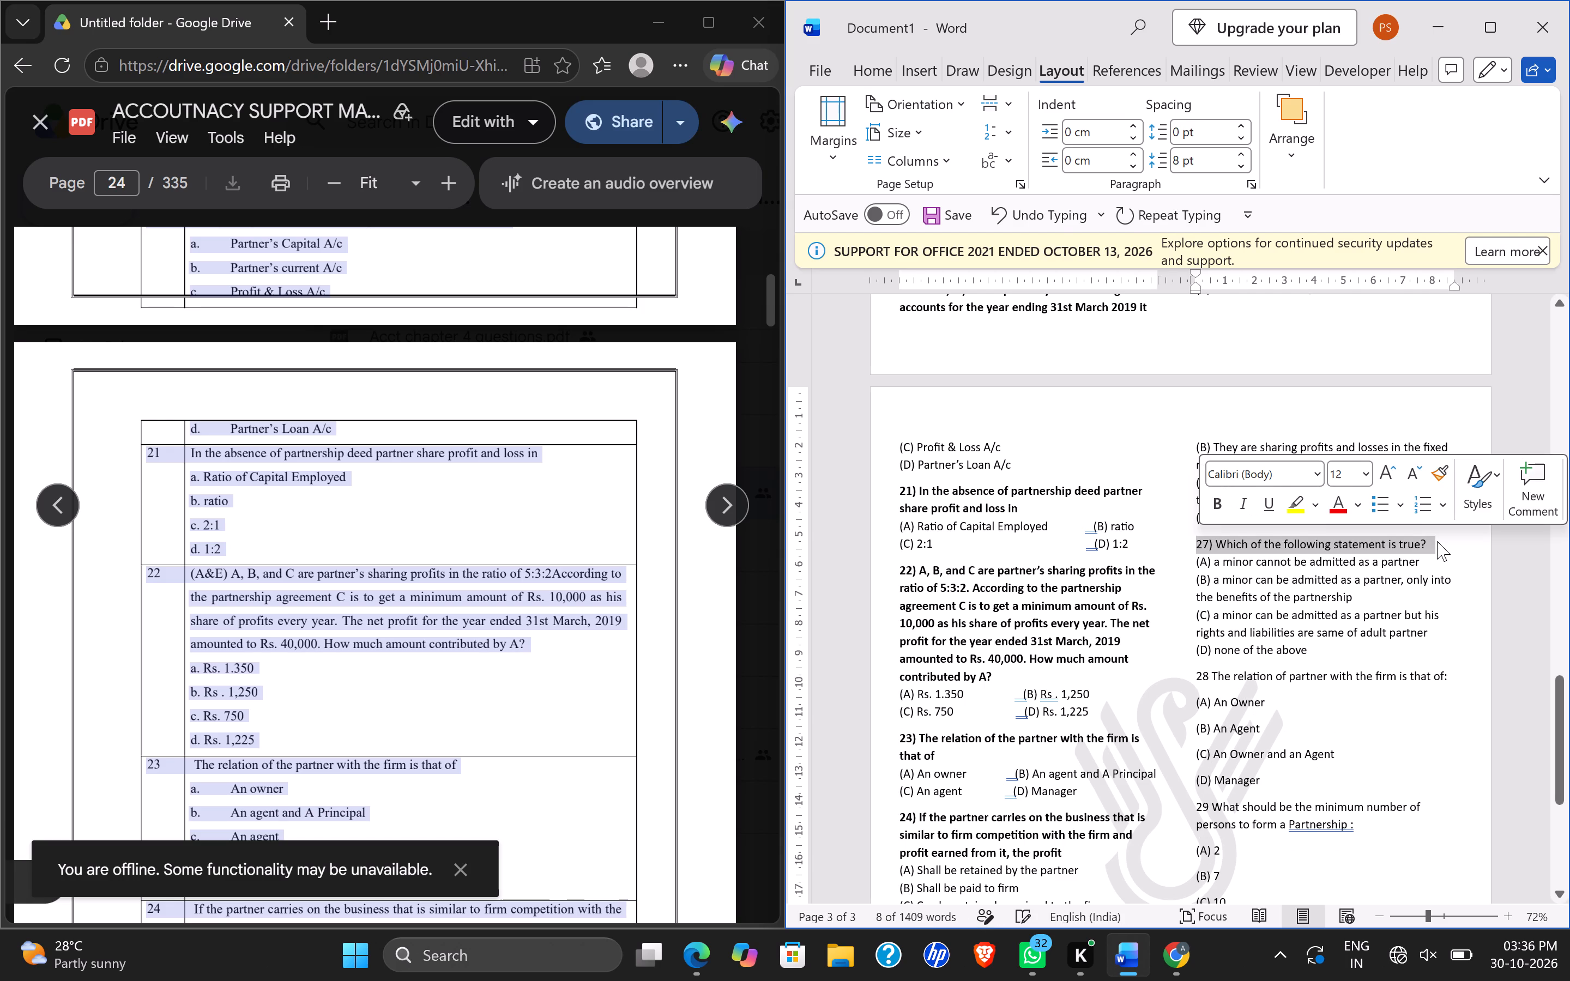
pyautogui.hotkey('ctrl', 'b')
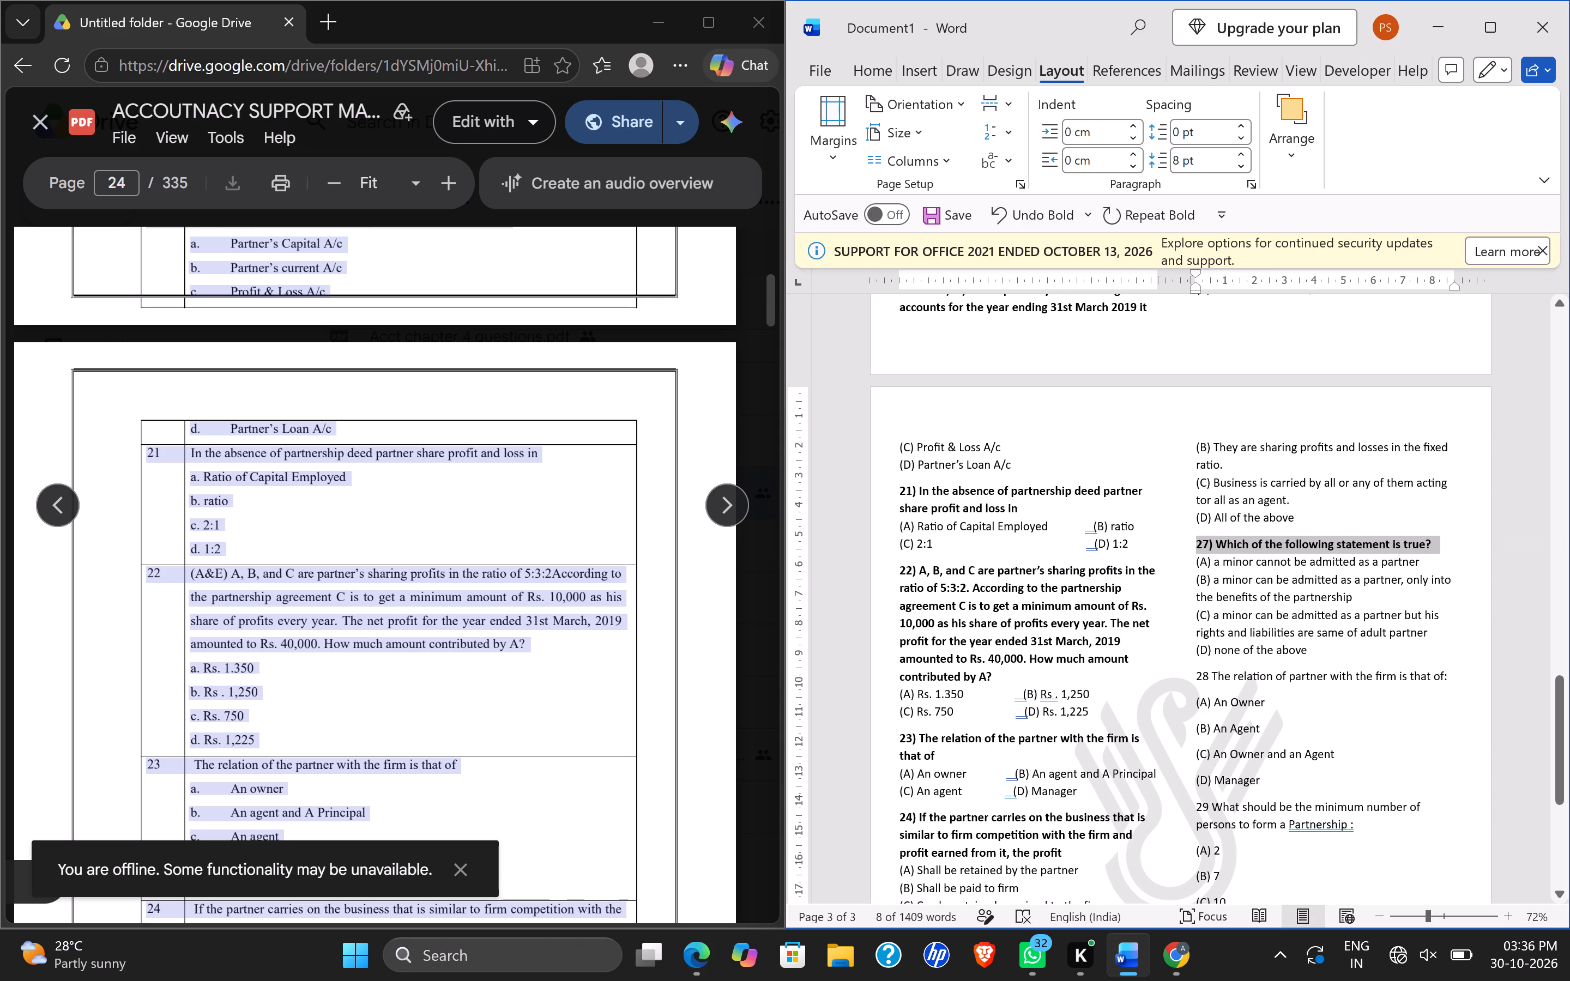
pyautogui.moveTo(1198, 680); pyautogui.dragTo(1458, 682)
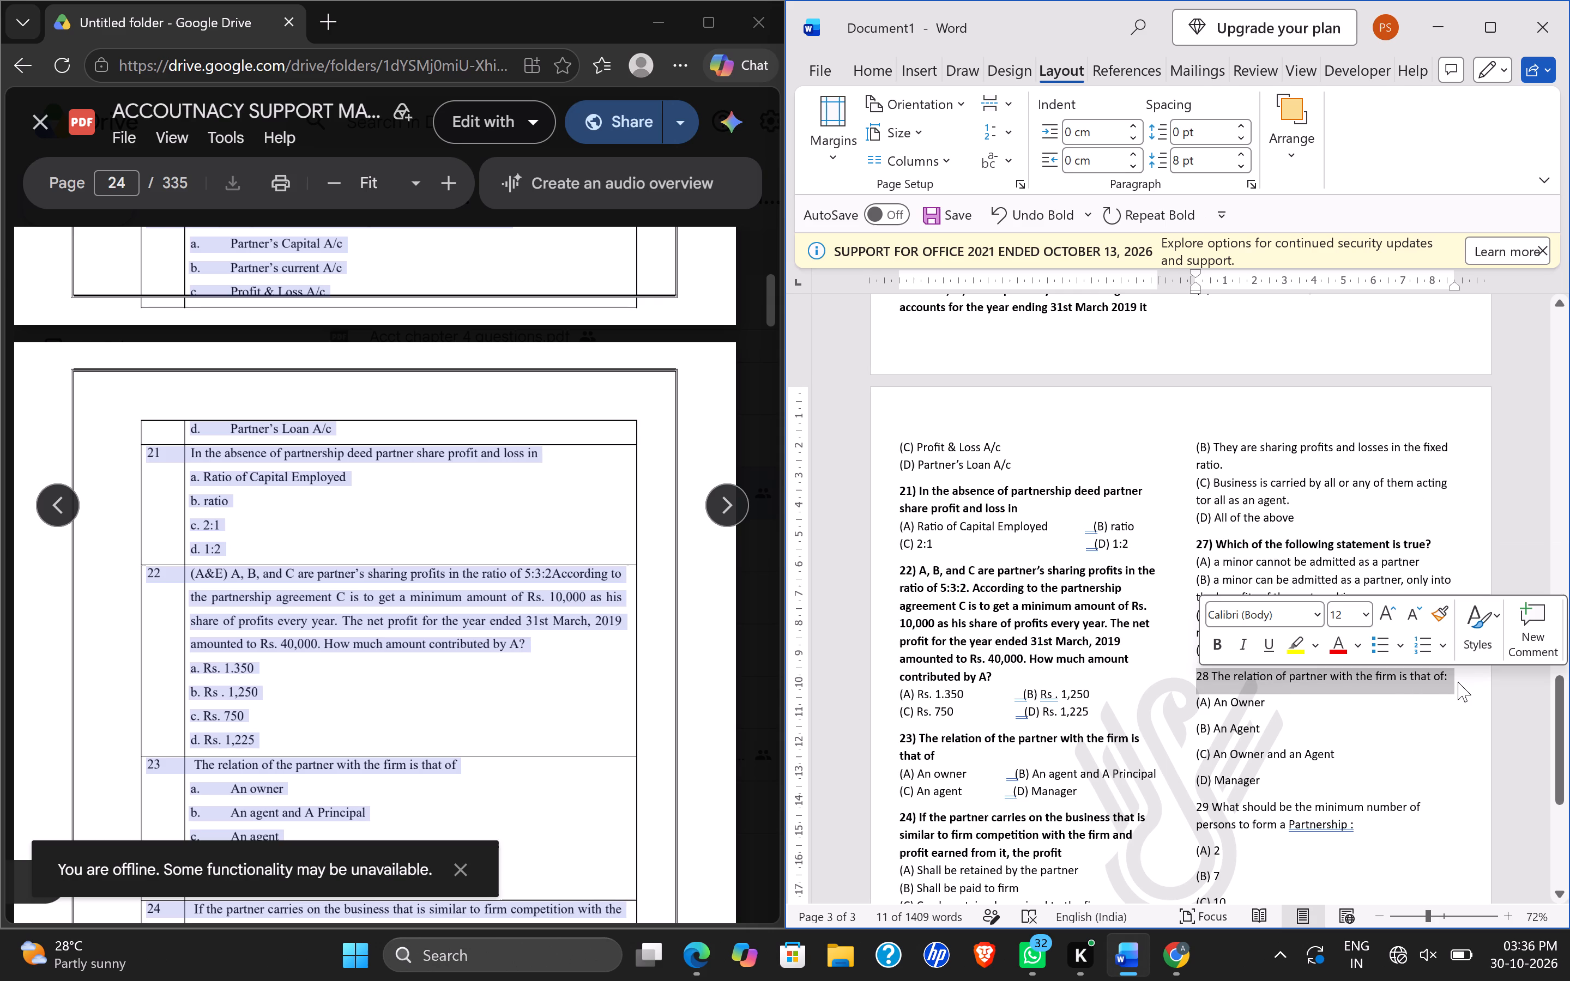
pyautogui.hotkey('ctrl', 'b')
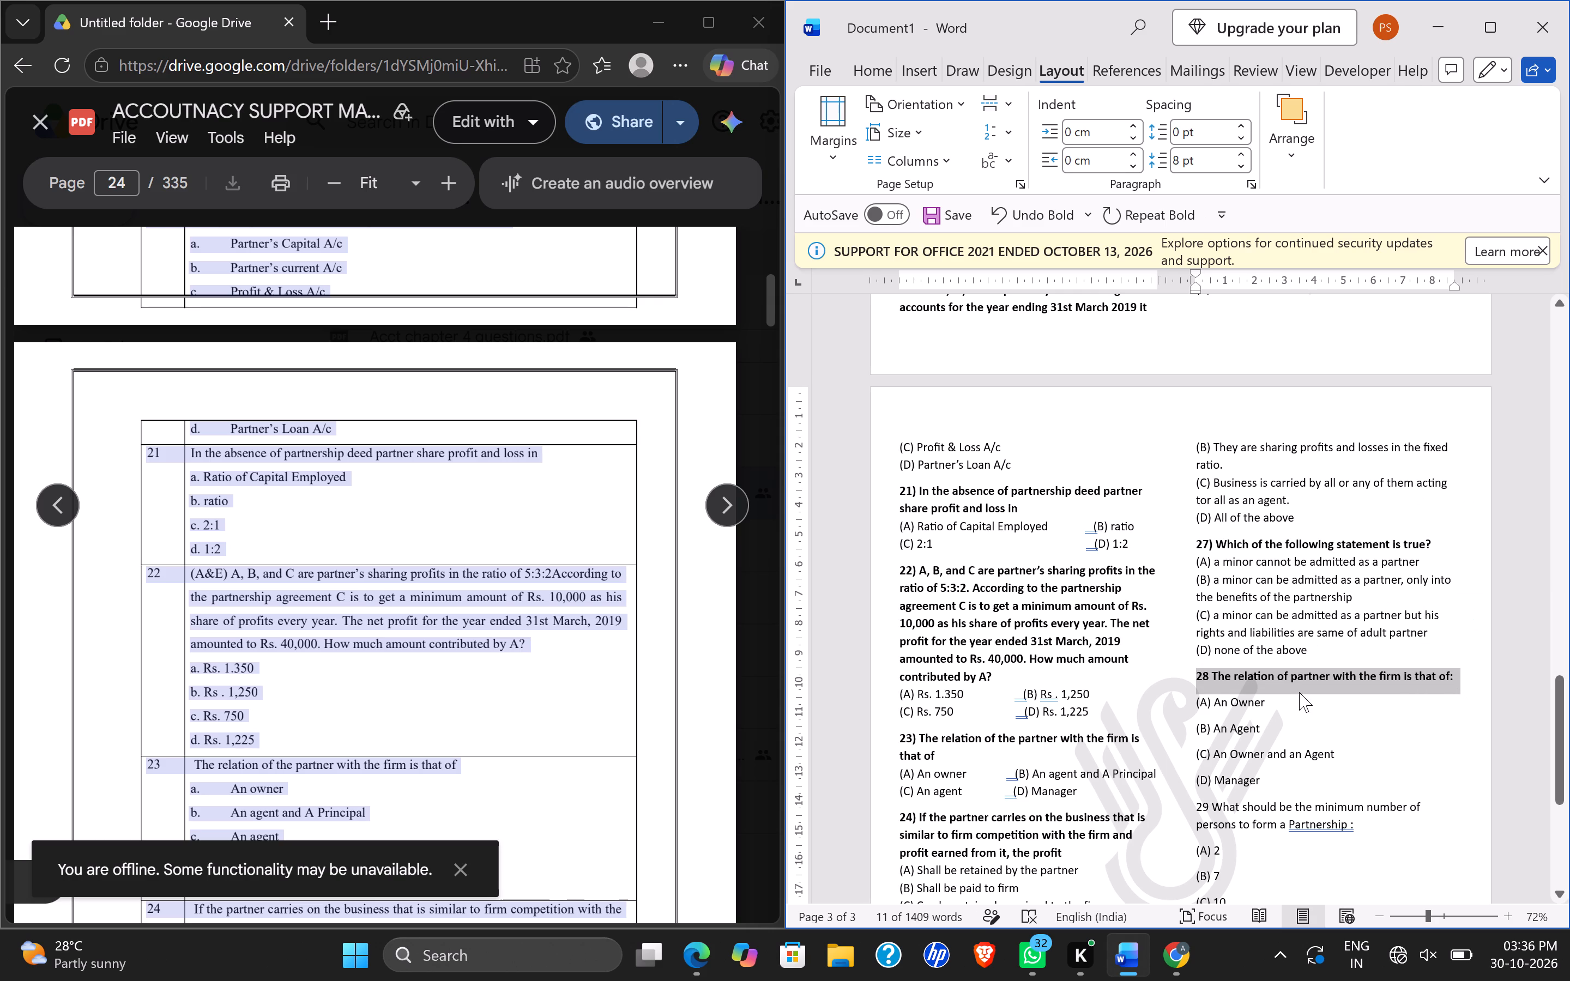
pyautogui.click(1207, 678)
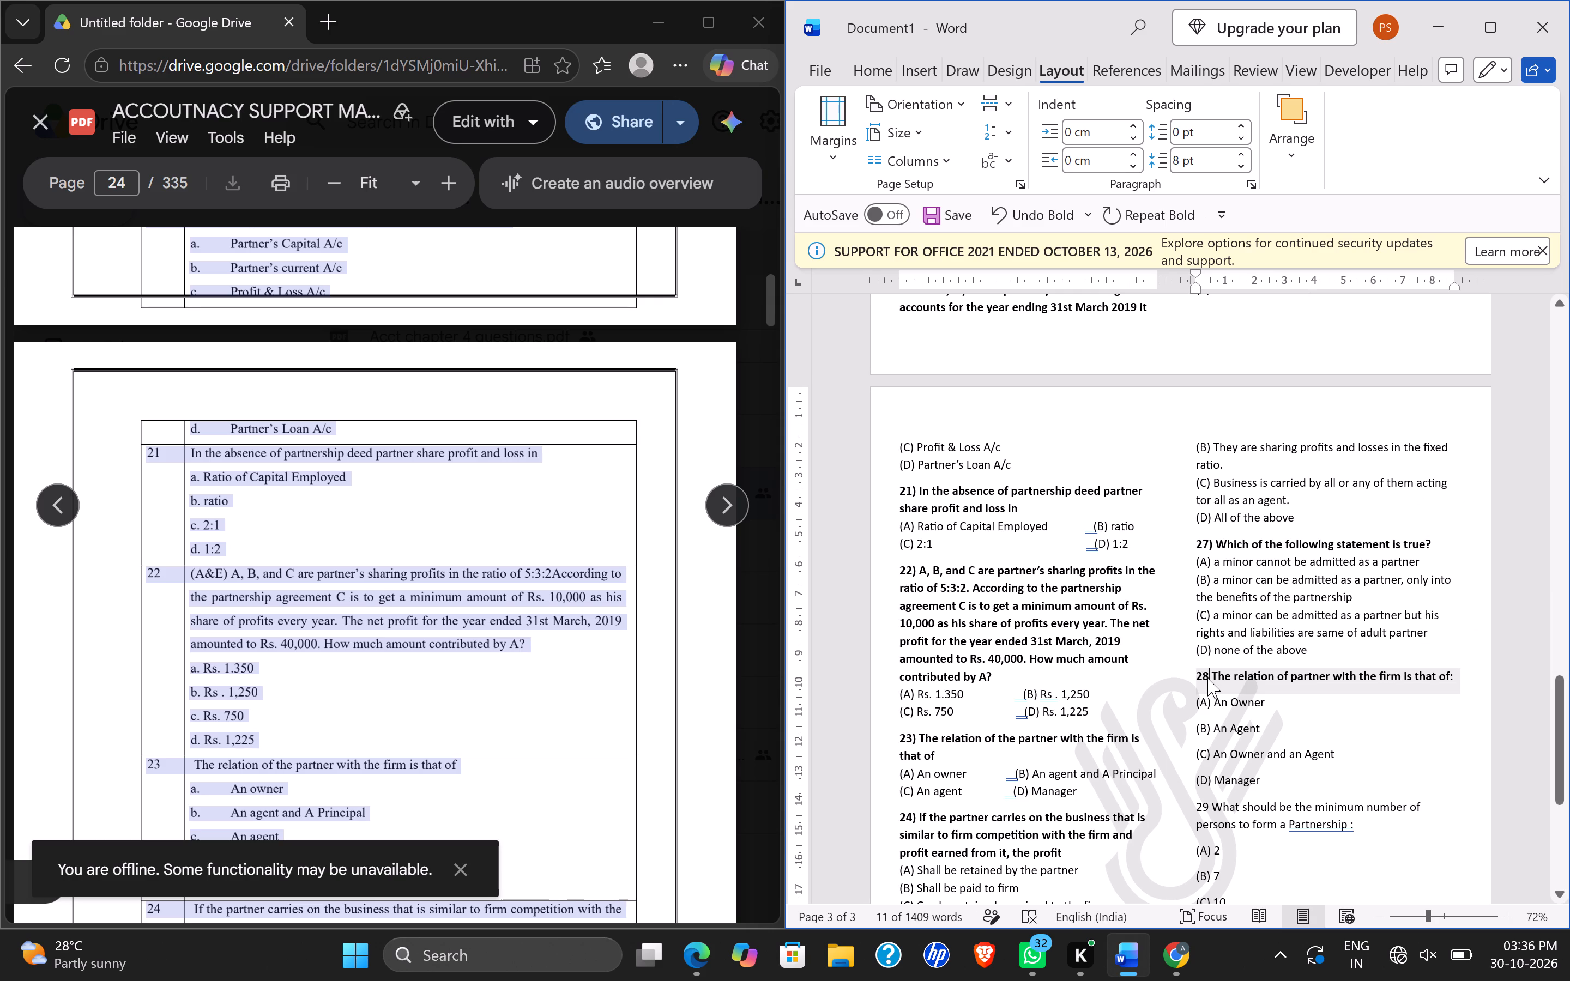
pyautogui.hotkey('shift', ')')
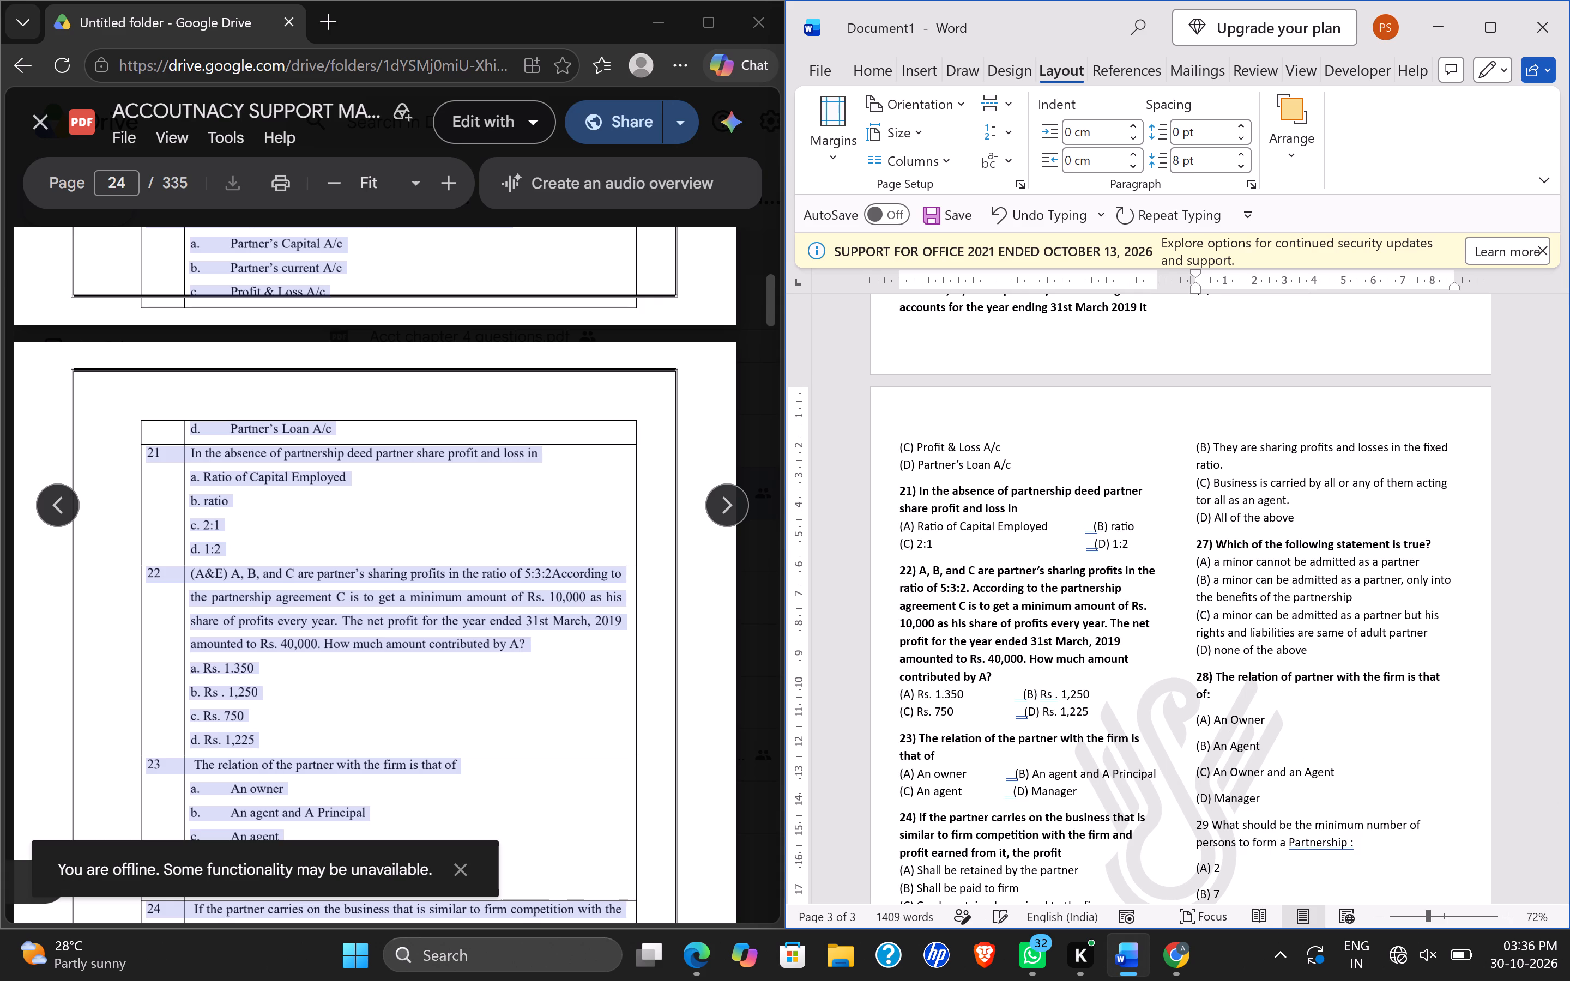
# Replace the paragraph break between question 28's text and its option (A) with a line break, closing the gap.
pyautogui.click(1194, 719)
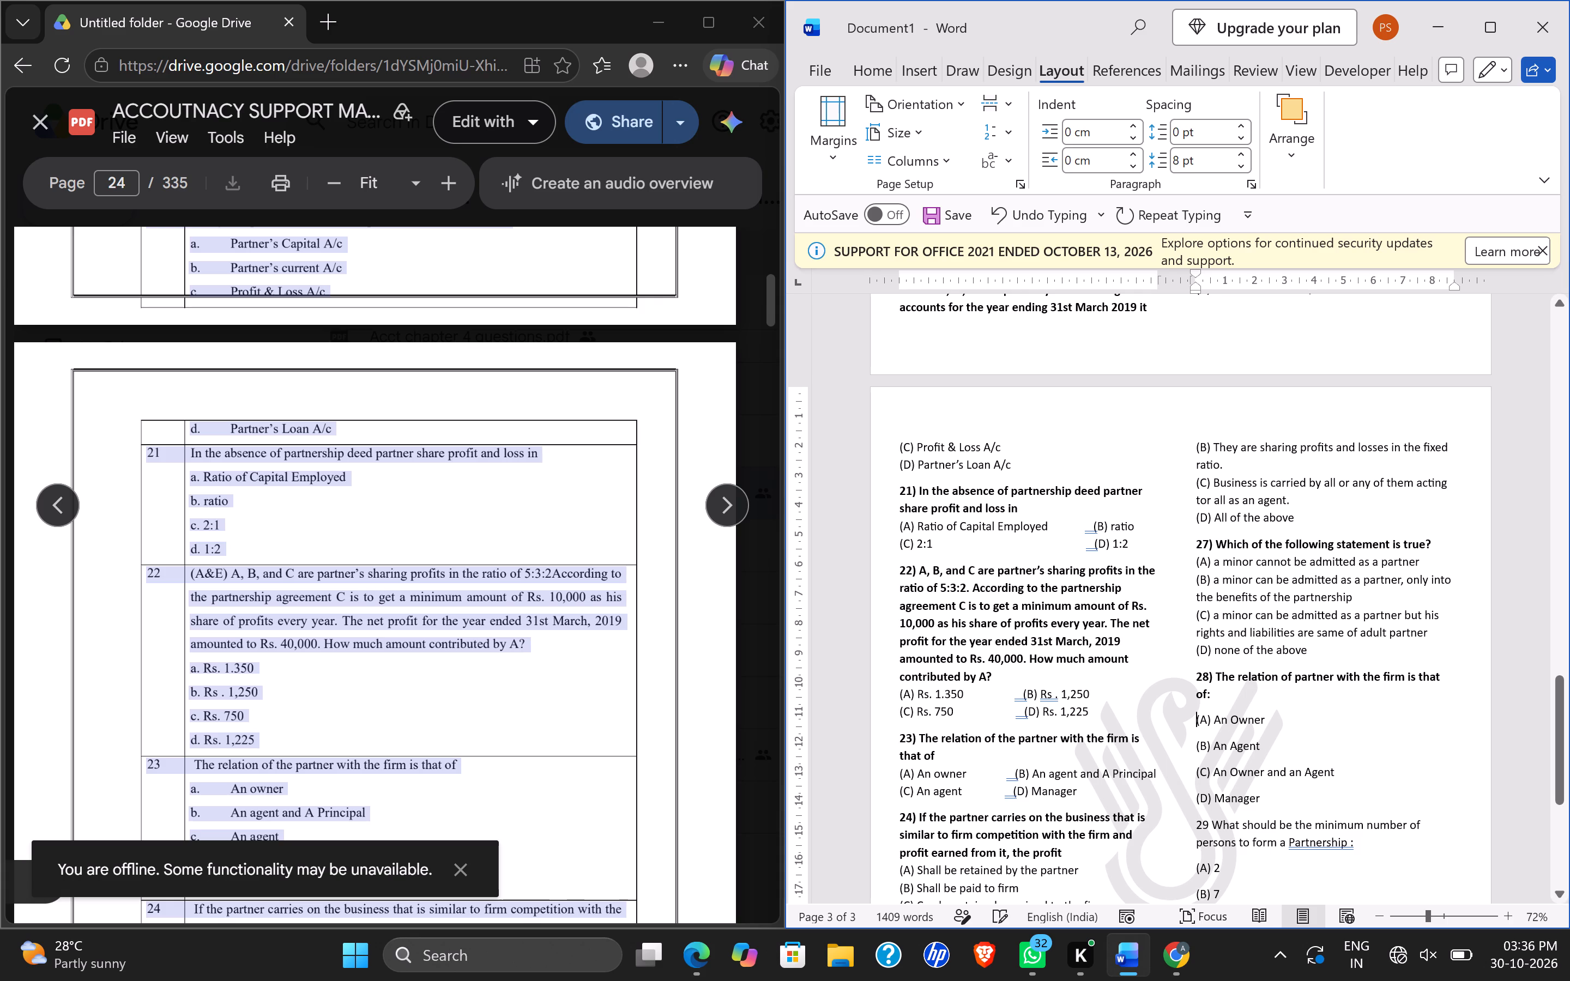
pyautogui.press('BackSpace')
pyautogui.hotkey('shift', 'Return')
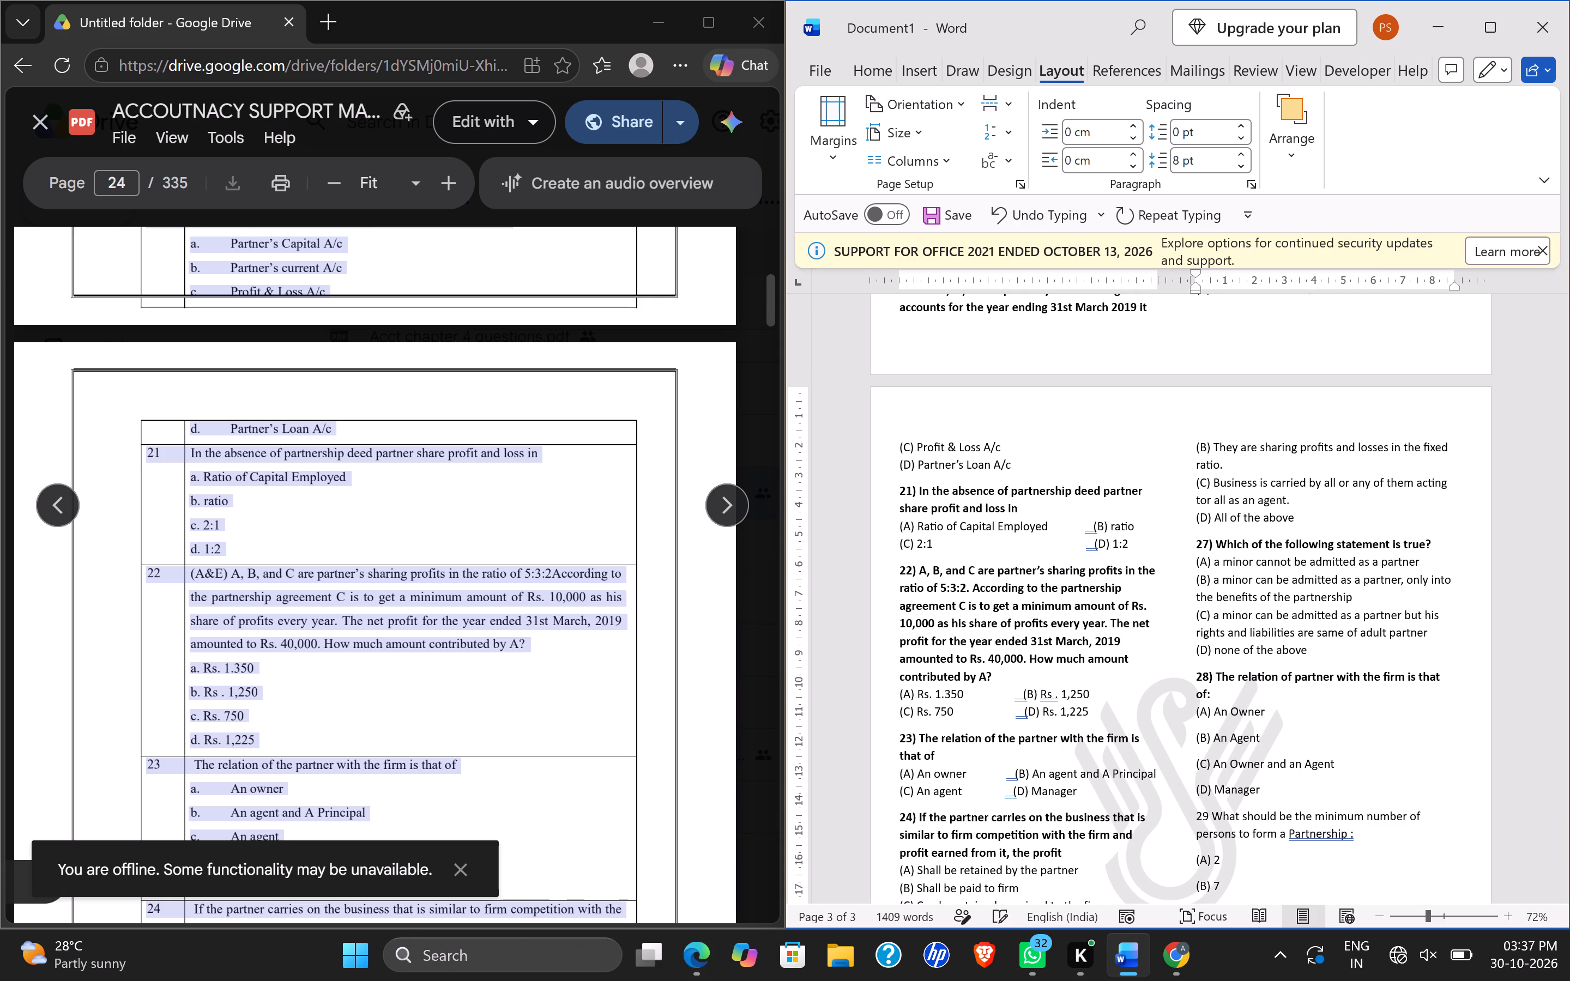
# Bring option (B) of question 28 onto the same line as option (A), separated by 21 spaces.
pyautogui.click(1195, 742)
pyautogui.press('\\')
pyautogui.press('BackSpace')
pyautogui.press('BackSpace')
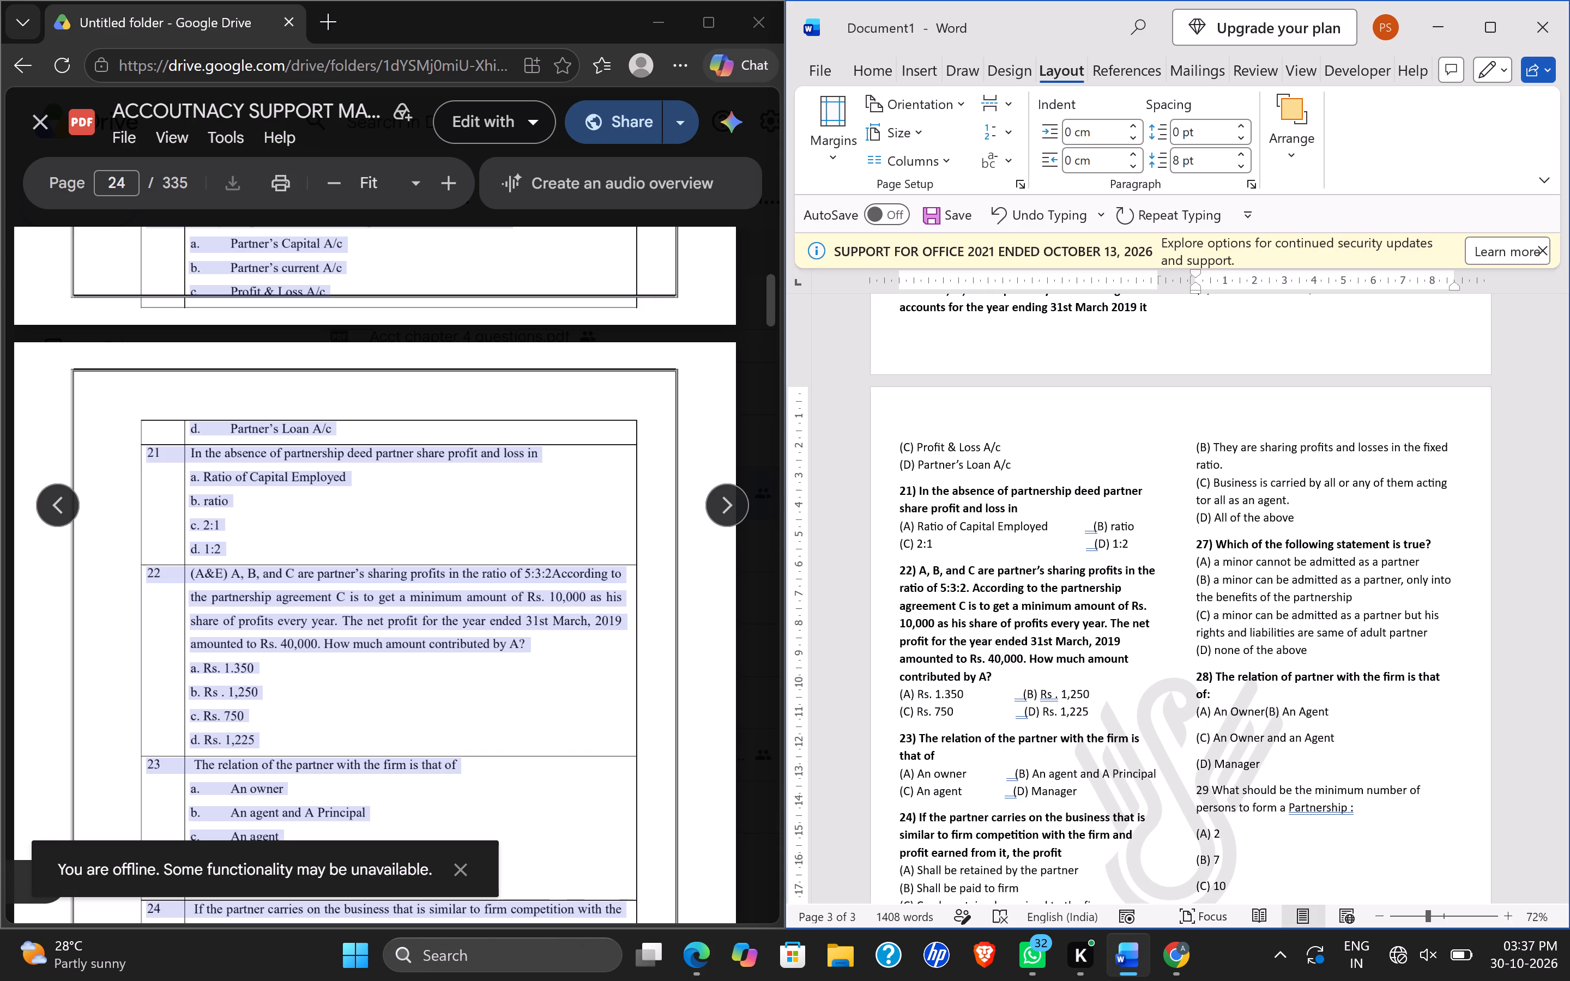
pyautogui.press('space')
pyautogui.press('space')
pyautogui.press('space')
pyautogui.press('space')
pyautogui.press('space')
pyautogui.press('space')
pyautogui.press('space')
pyautogui.press('space')
pyautogui.press('space')
pyautogui.press('space')
pyautogui.press('space')
pyautogui.press('space')
pyautogui.press('space')
pyautogui.press('space')
pyautogui.press('space')
pyautogui.press('space')
pyautogui.press('space')
pyautogui.press('space')
pyautogui.press('space')
pyautogui.press('space')
pyautogui.press('space')
# Bring option (D) of question 28 onto the line of option (C), separated by seven spaces so it sits beneath (B).
pyautogui.click(1195, 764)
pyautogui.press('BackSpace')
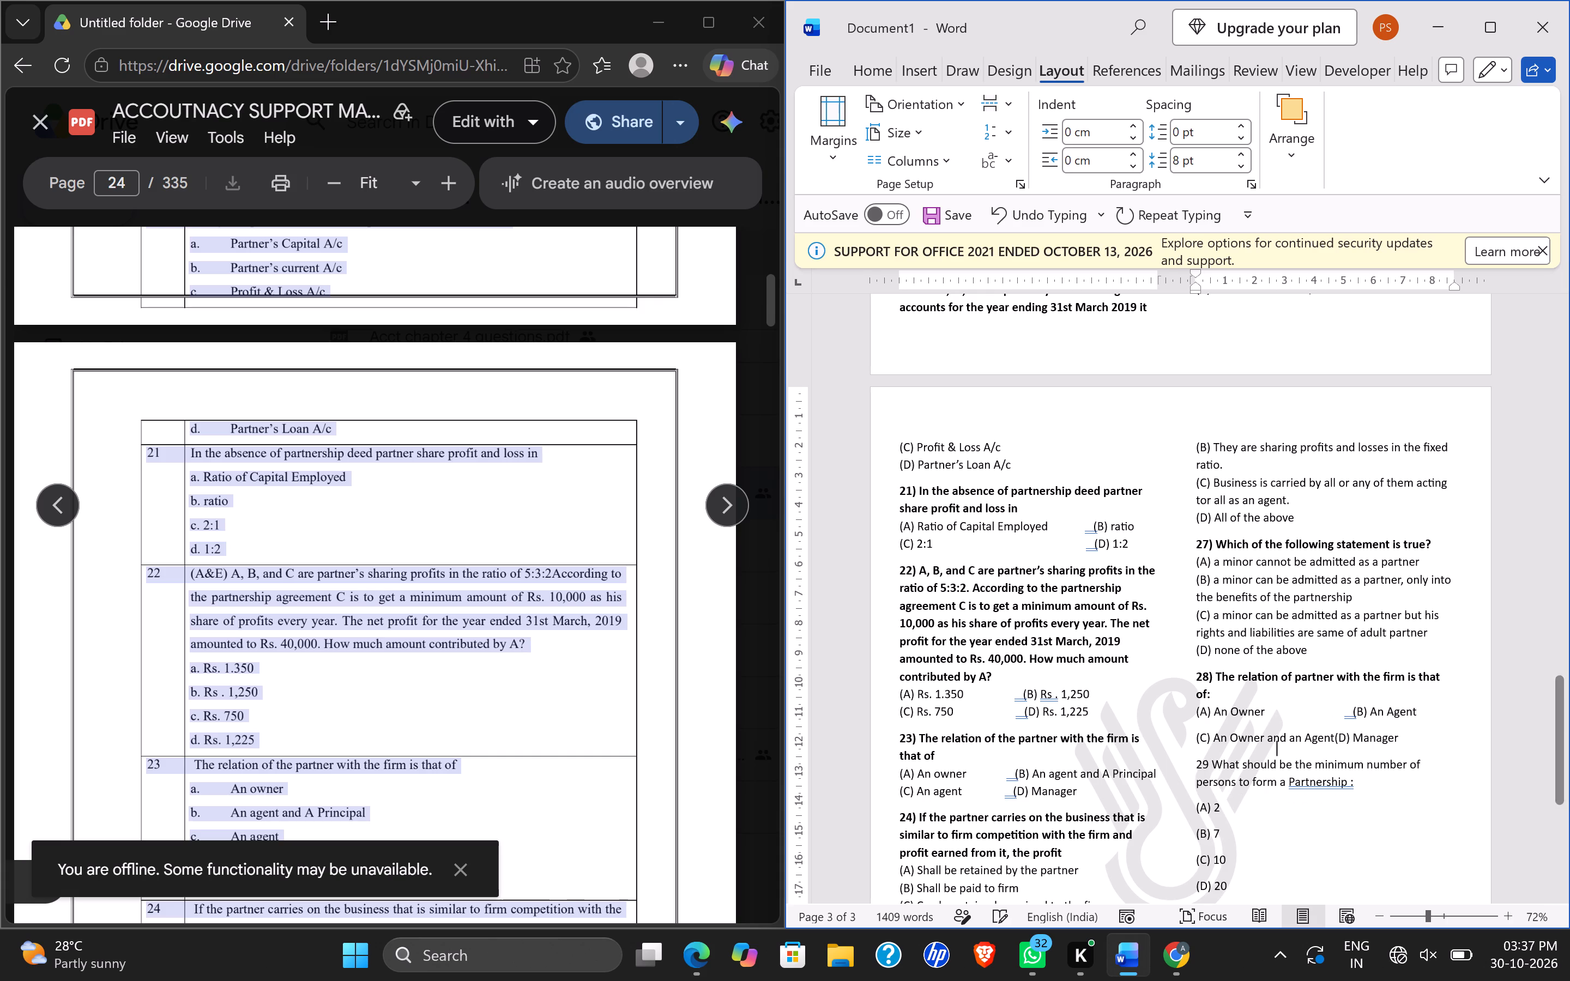
pyautogui.press('space')
pyautogui.press('space')
pyautogui.press('space')
pyautogui.press('space')
pyautogui.press('space')
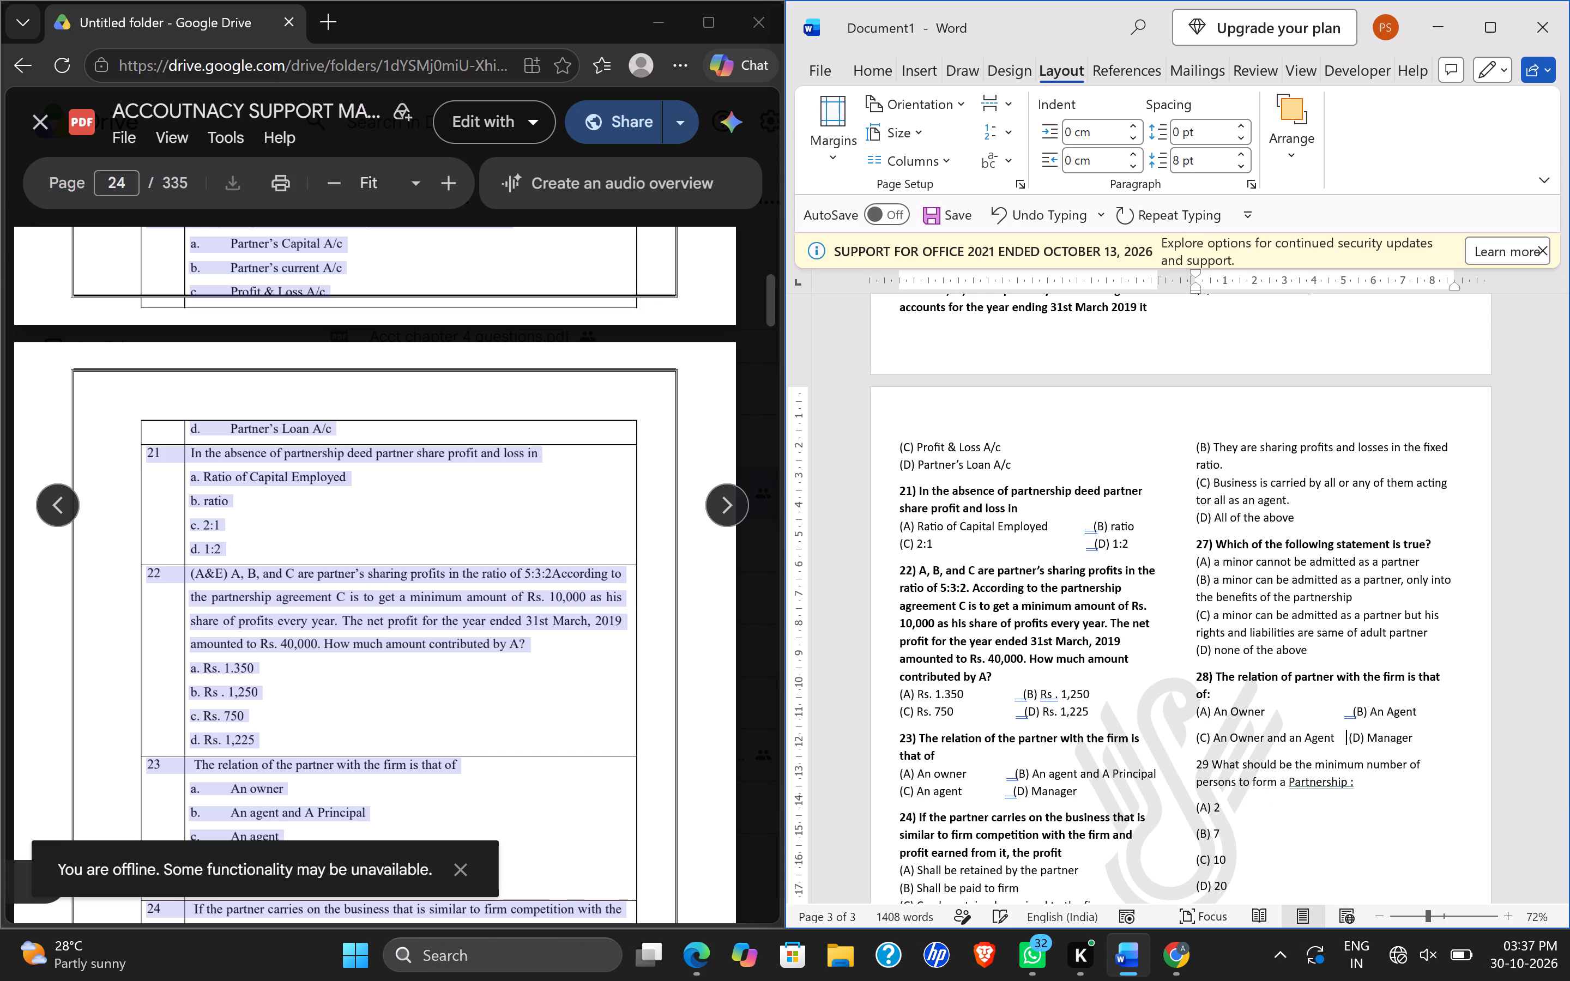
pyautogui.press('space')
pyautogui.press('space')
pyautogui.press('space')
pyautogui.press('BackSpace')
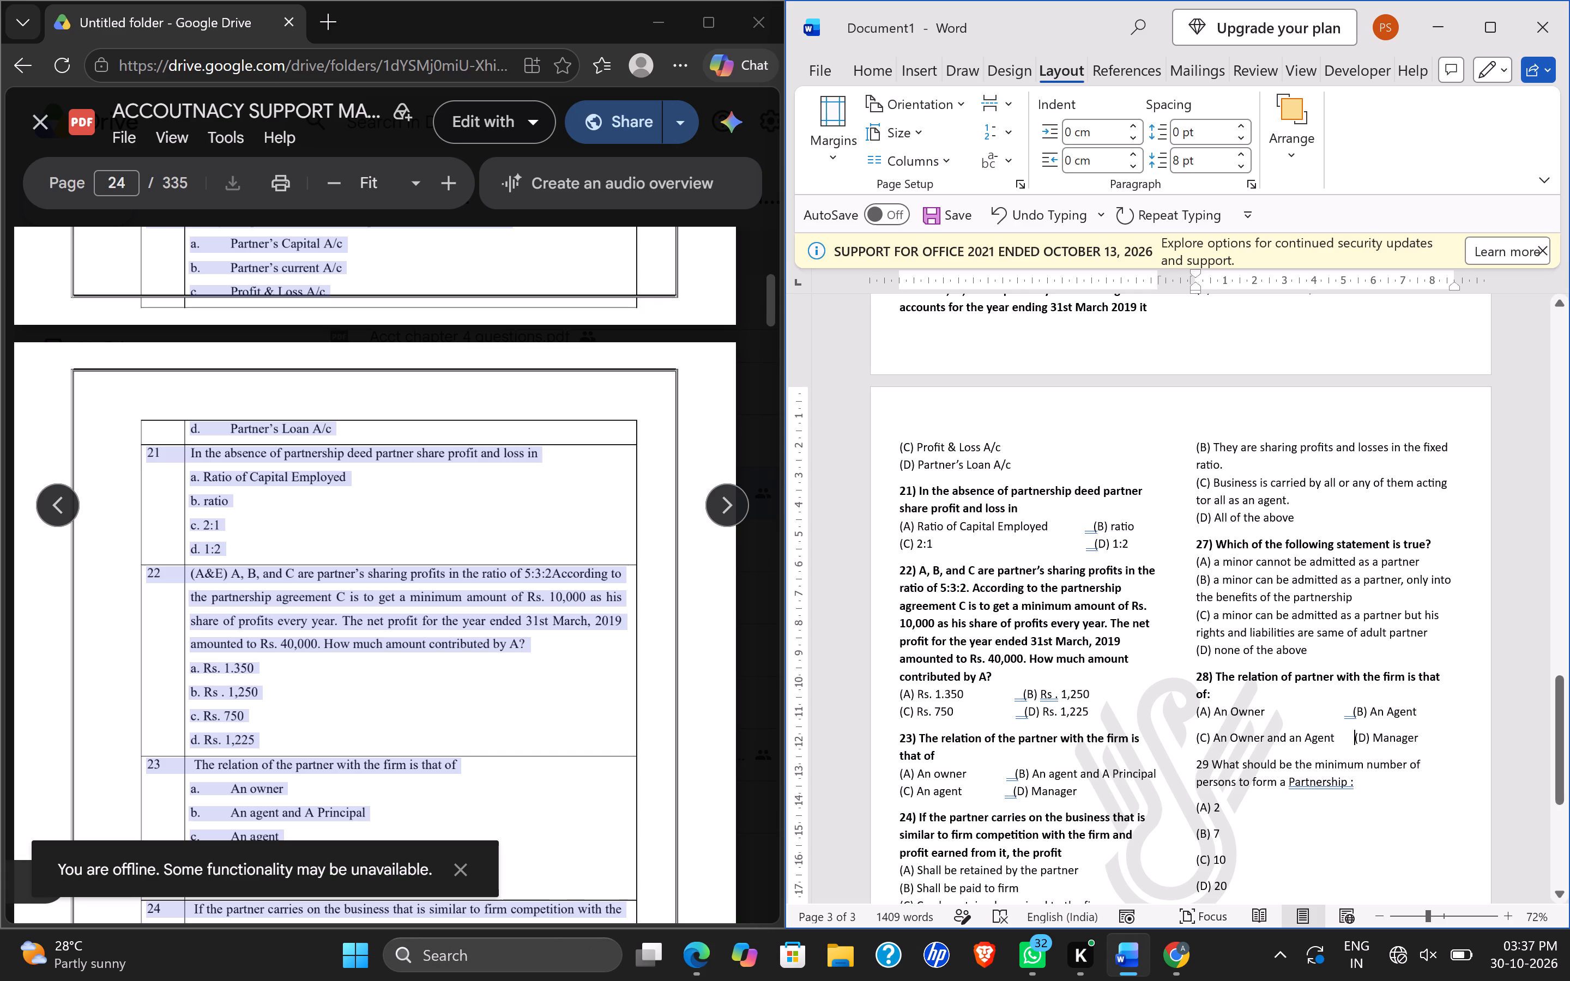
# Replace the paragraph break between options (B) and (C) of question 28 with a line break, closing the gap.
pyautogui.click(1192, 751)
pyautogui.press('BackSpace')
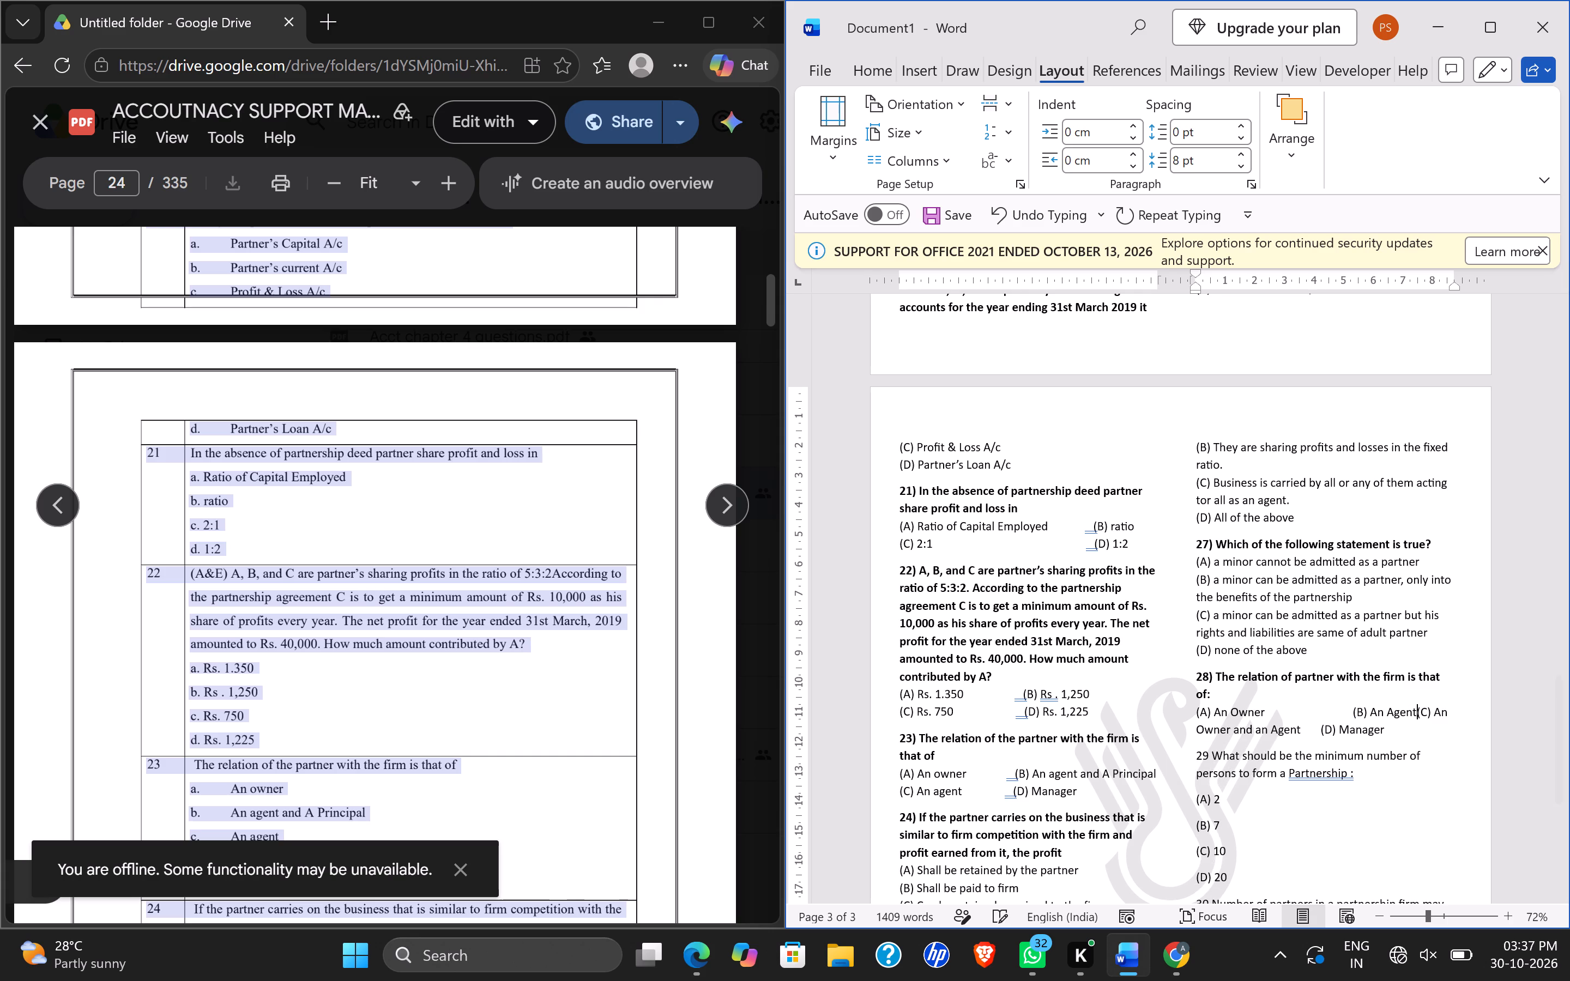
pyautogui.hotkey('shift', 'Return')
# Make the question text of question 29, through "form a Partnership :", bold, leaving out its options.
pyautogui.scroll(-1, 1192, 751)
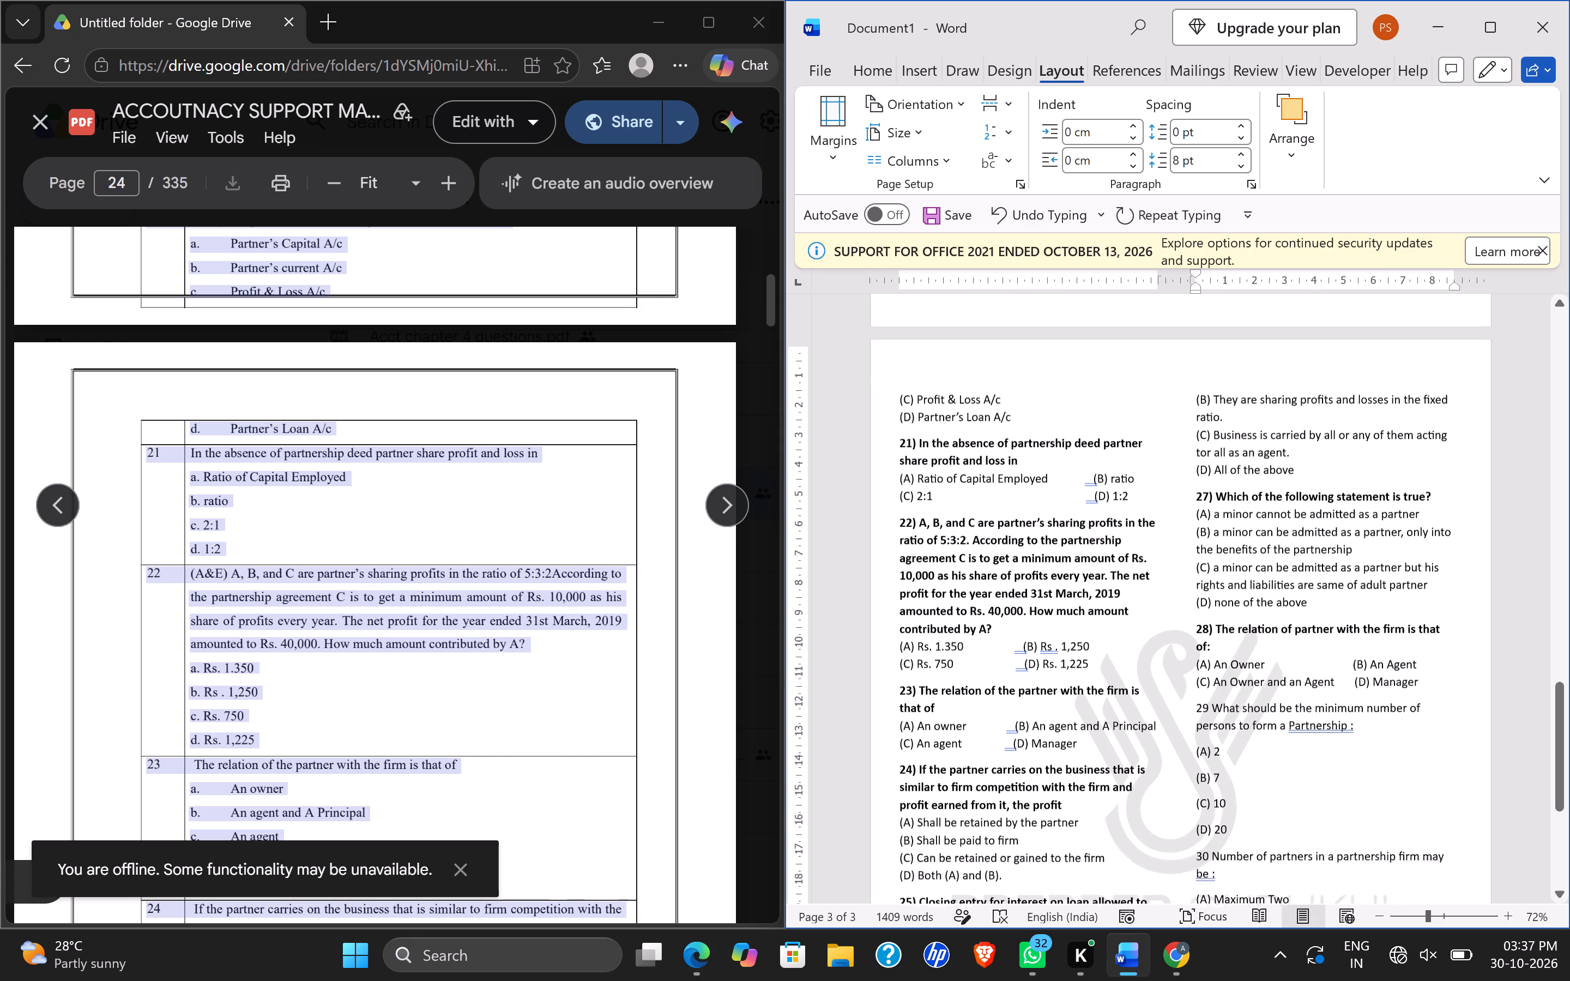
pyautogui.scroll(-1, 1192, 751)
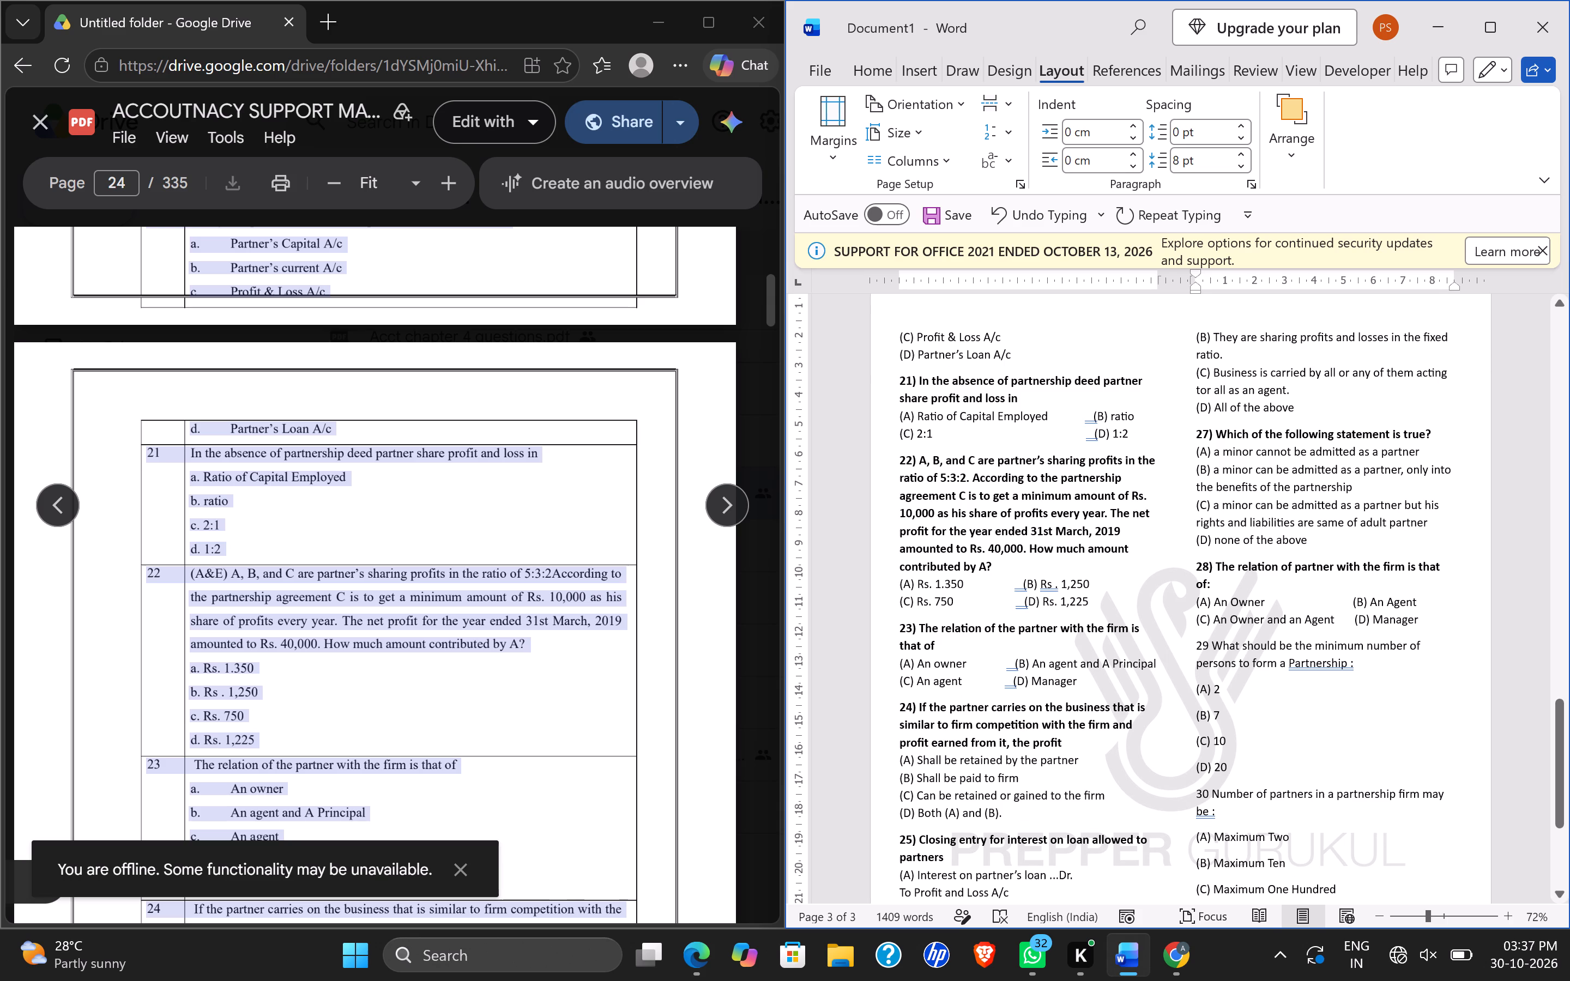
pyautogui.moveTo(1186, 655); pyautogui.dragTo(1253, 659)
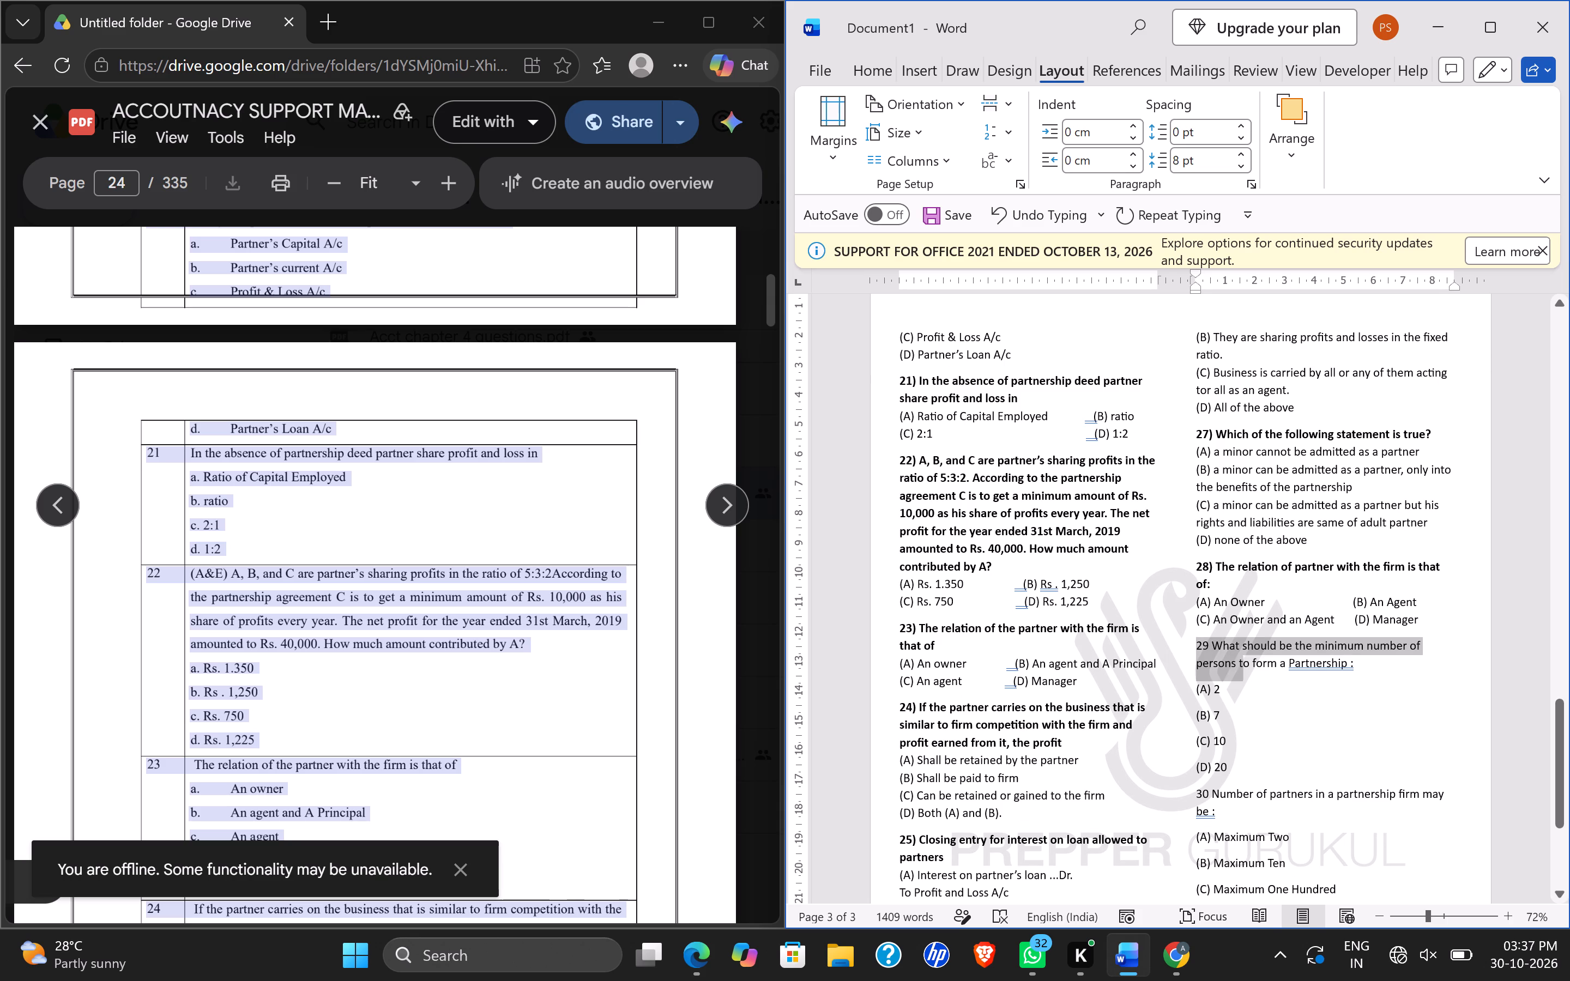
pyautogui.moveTo(1253, 659); pyautogui.dragTo(1363, 669)
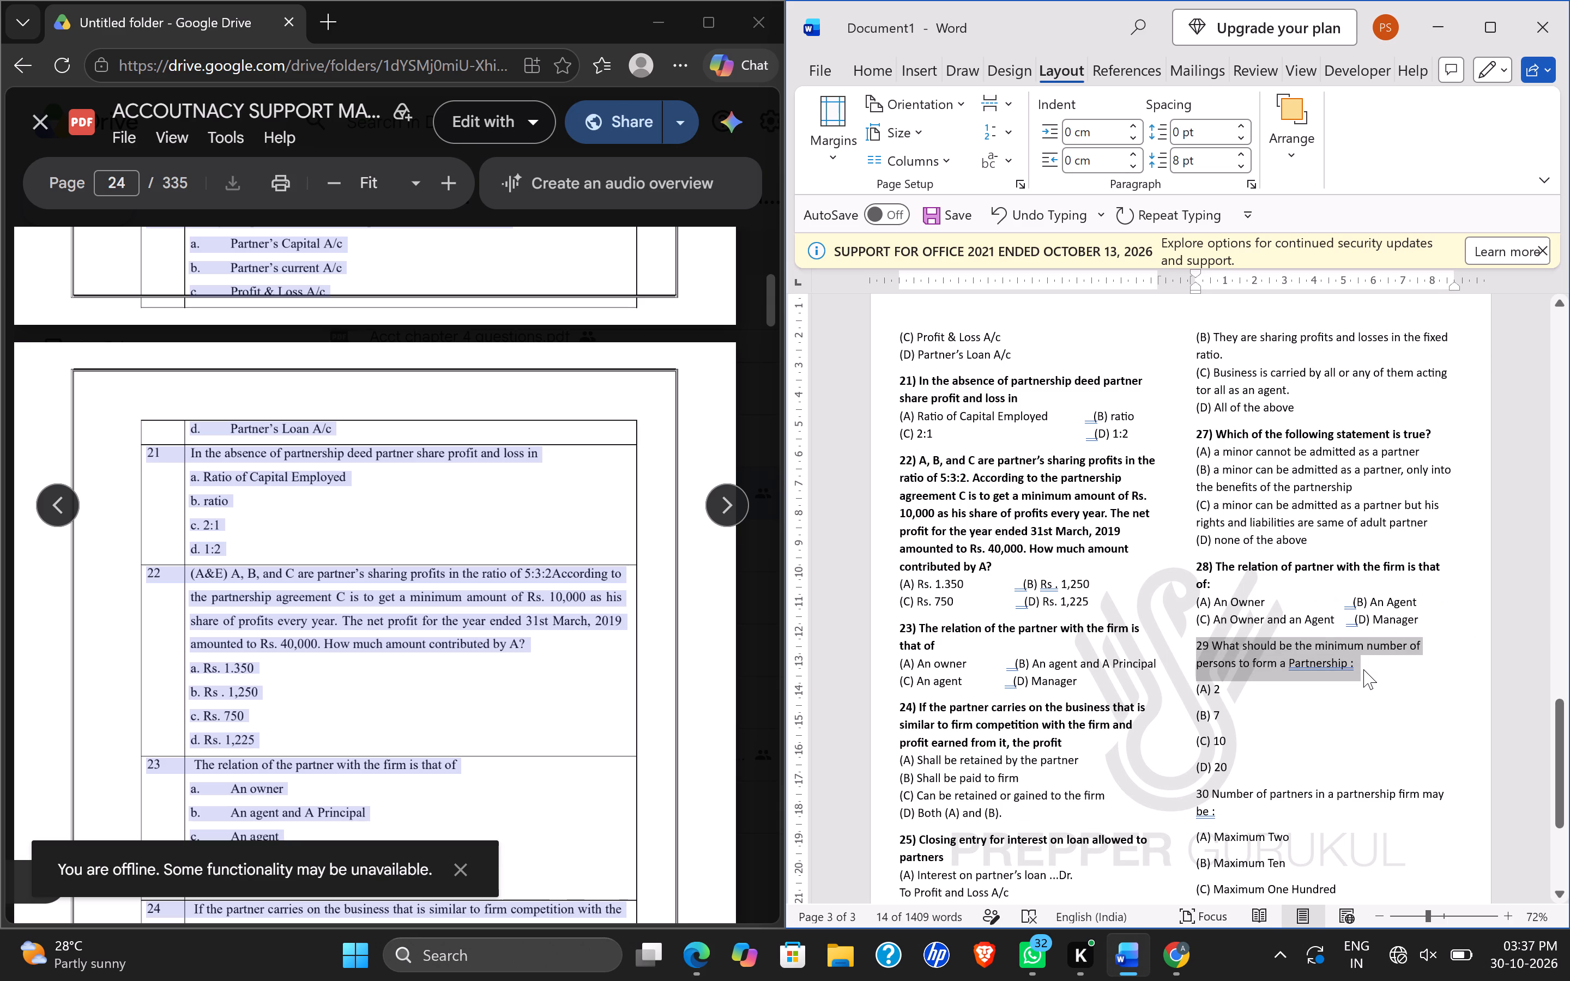
pyautogui.hotkey('ctrl', 'b')
# Bring option (B) of question 29 onto the same line as option (A), separated by 20 spaces.
pyautogui.click(1240, 705)
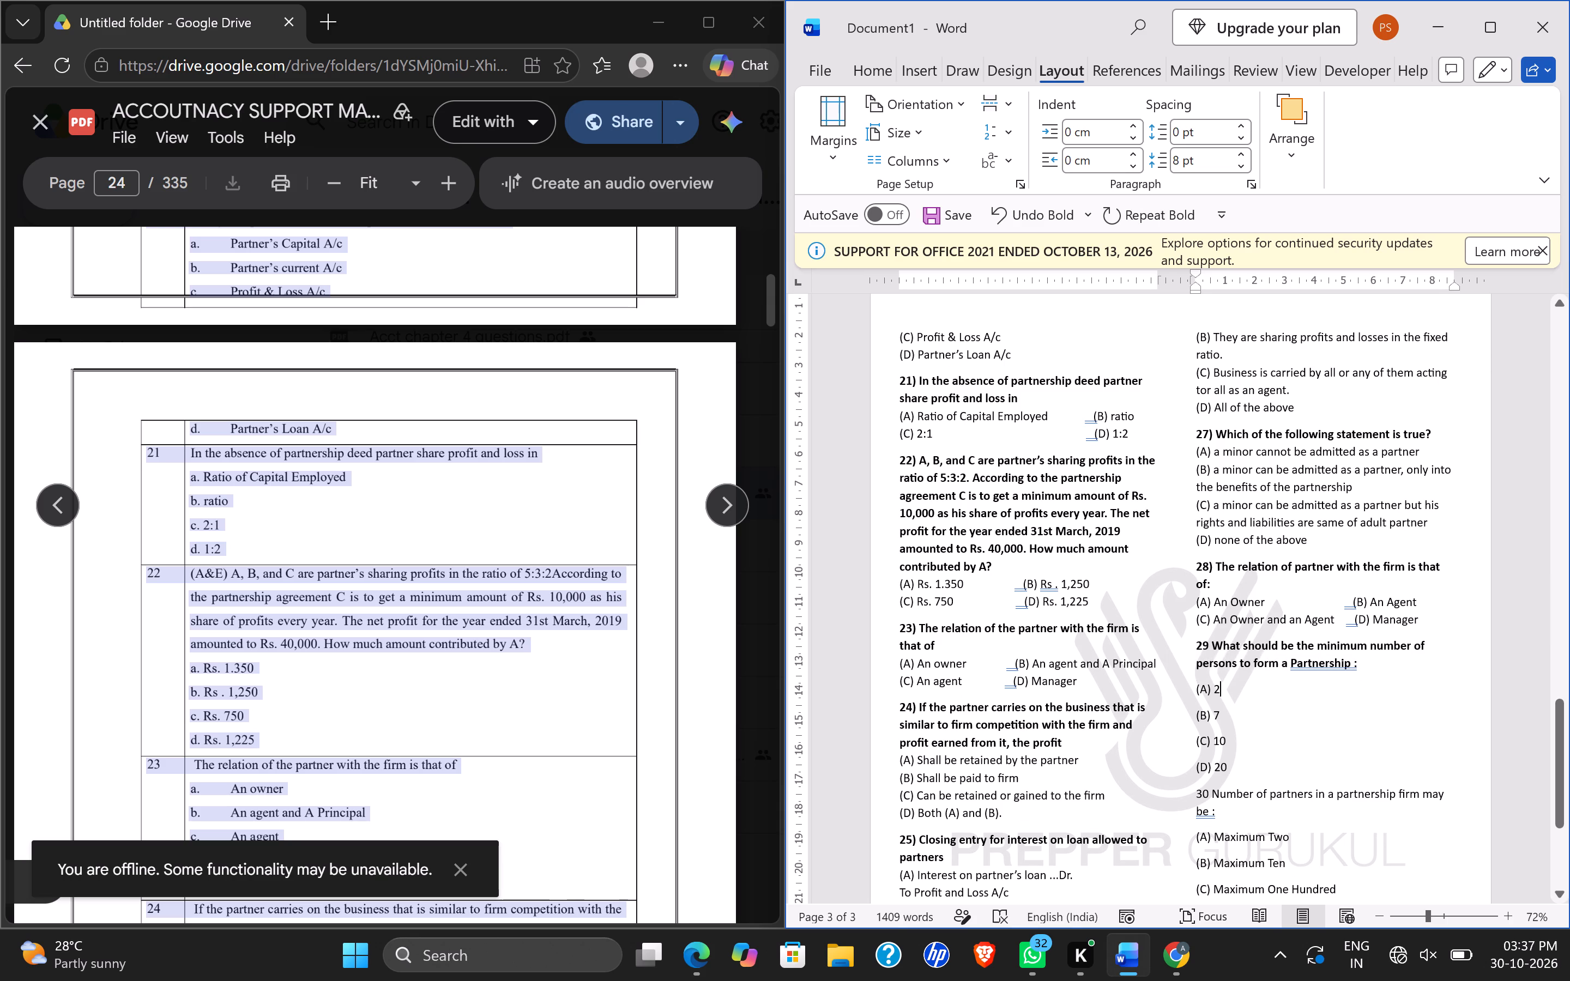
pyautogui.click(1194, 718)
pyautogui.press('BackSpace')
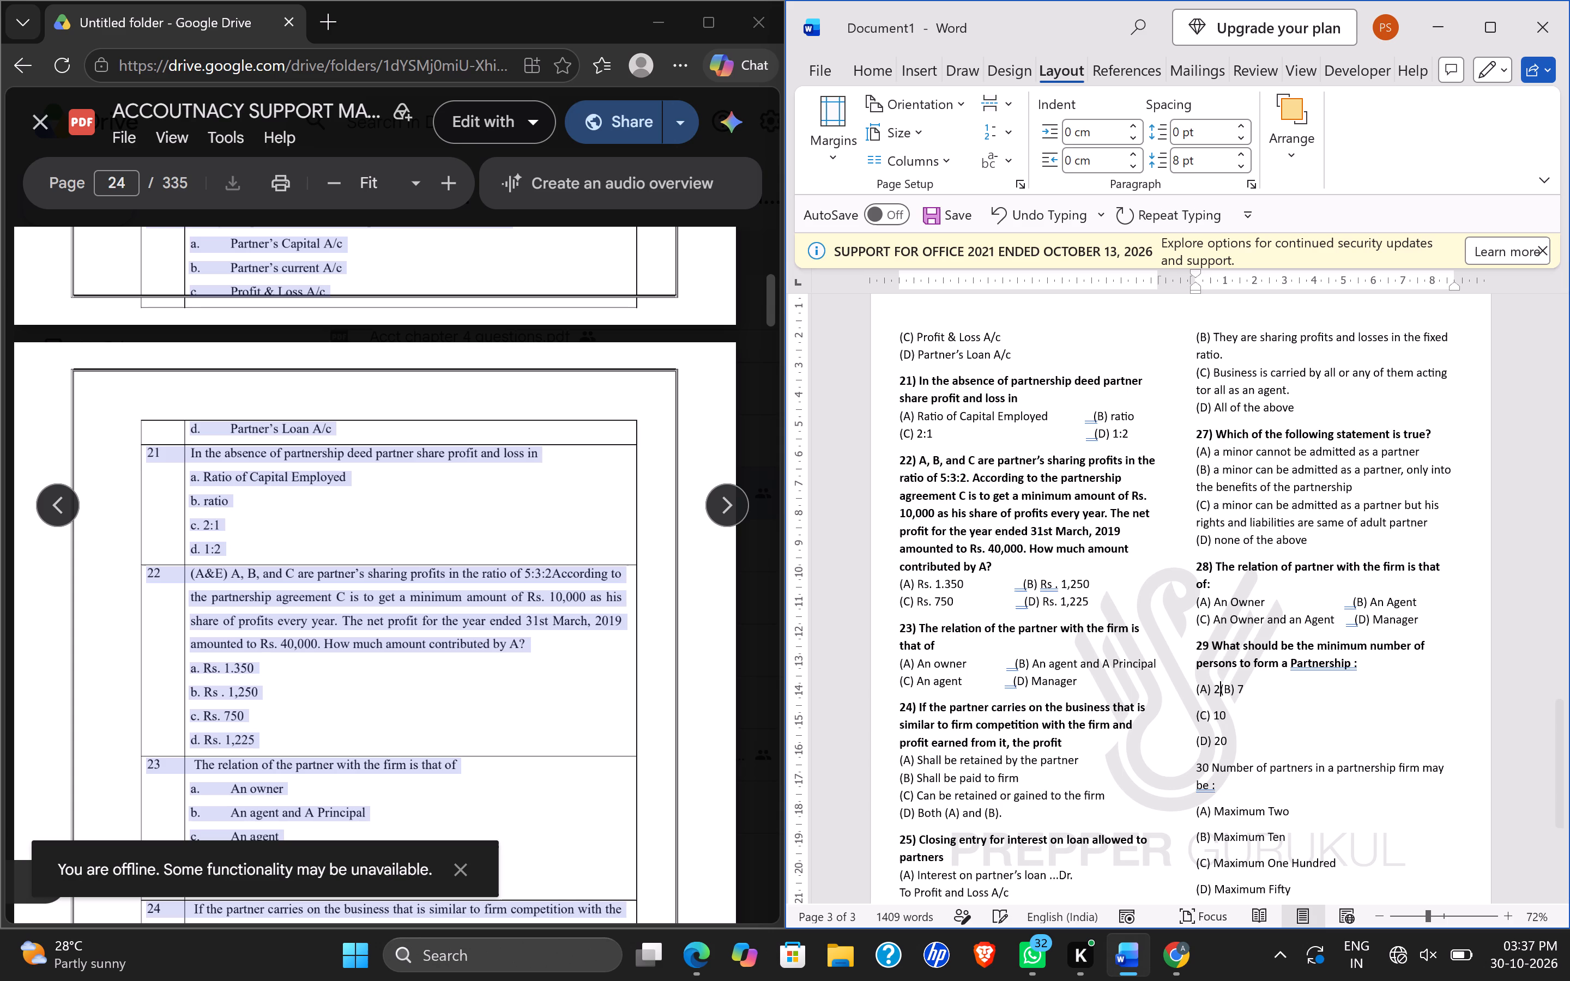
pyautogui.press('space')
pyautogui.press('space')
pyautogui.press('space')
pyautogui.press('space')
pyautogui.press('space')
pyautogui.press('space')
pyautogui.press('space')
pyautogui.press('space')
pyautogui.press('space')
pyautogui.press('space')
pyautogui.press('space')
pyautogui.press('space')
pyautogui.press('space')
pyautogui.press('space')
pyautogui.press('space')
pyautogui.press('space')
pyautogui.press('space')
pyautogui.press('space')
pyautogui.press('space')
pyautogui.press('space')
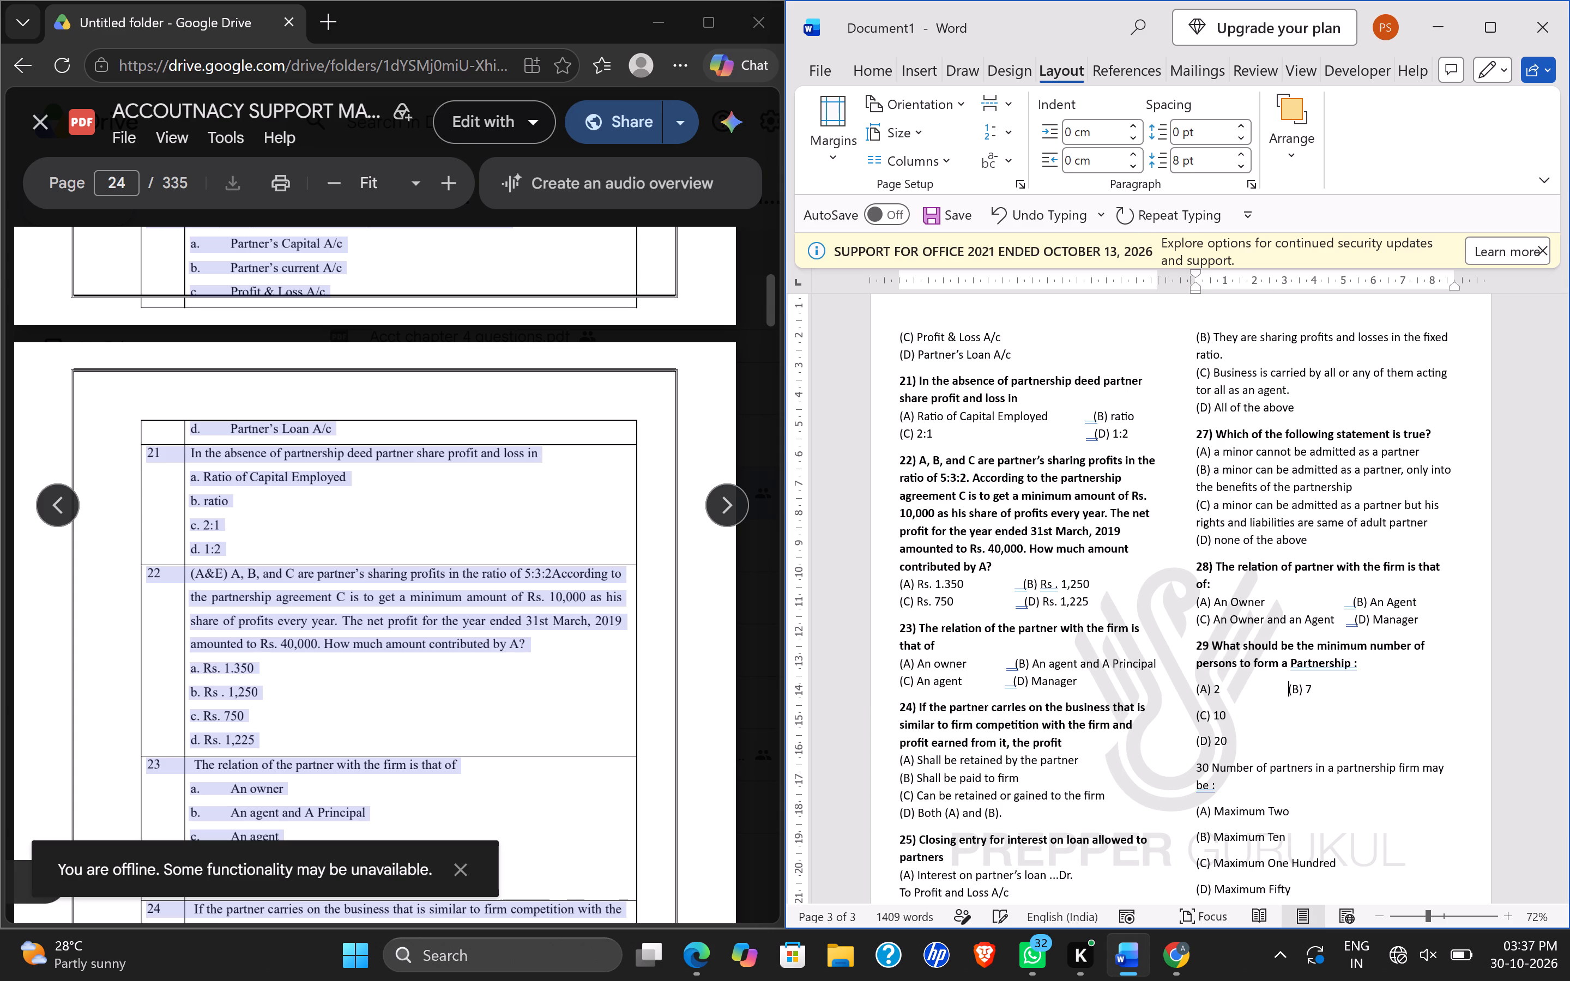
# Bring option (C) of question 29 onto the line of options (A) and (B), separated from (B) by seven spaces.
pyautogui.click(1193, 719)
pyautogui.press('BackSpace')
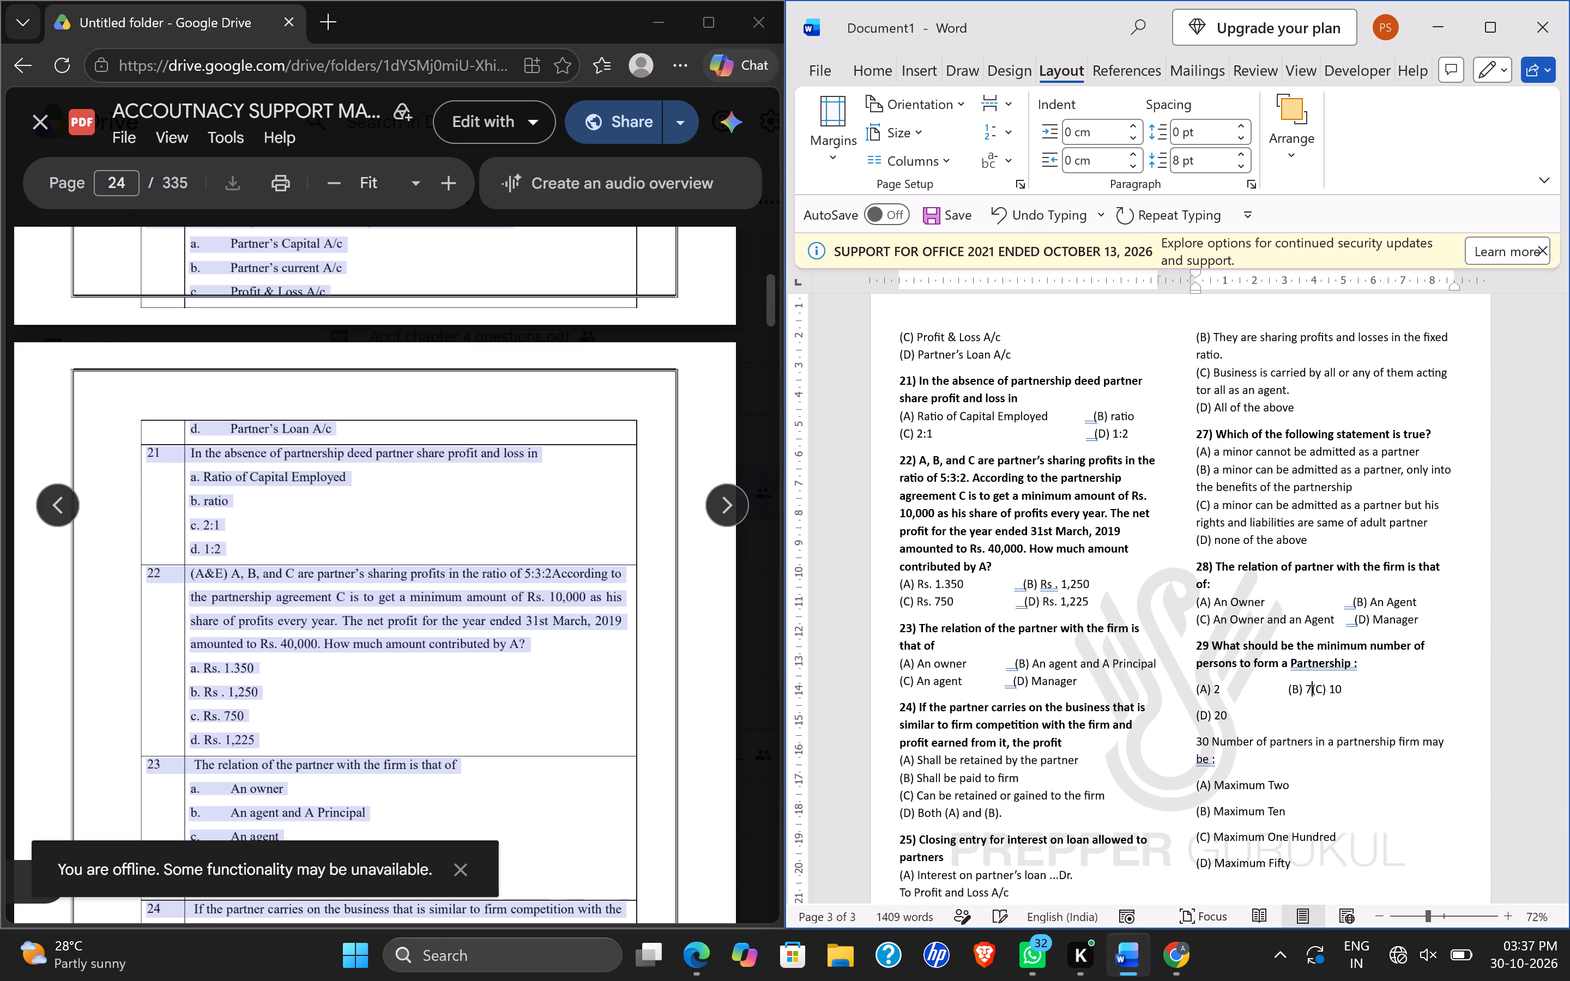
pyautogui.press('space')
pyautogui.press('space')
pyautogui.press('space')
pyautogui.press('space')
pyautogui.press('space')
pyautogui.press('space')
pyautogui.press('space')
# Even out question 29's option gaps by removing eight spaces between (A) and (B) and adding seven between (B) and (C).
pyautogui.click(1272, 691)
pyautogui.press('BackSpace')
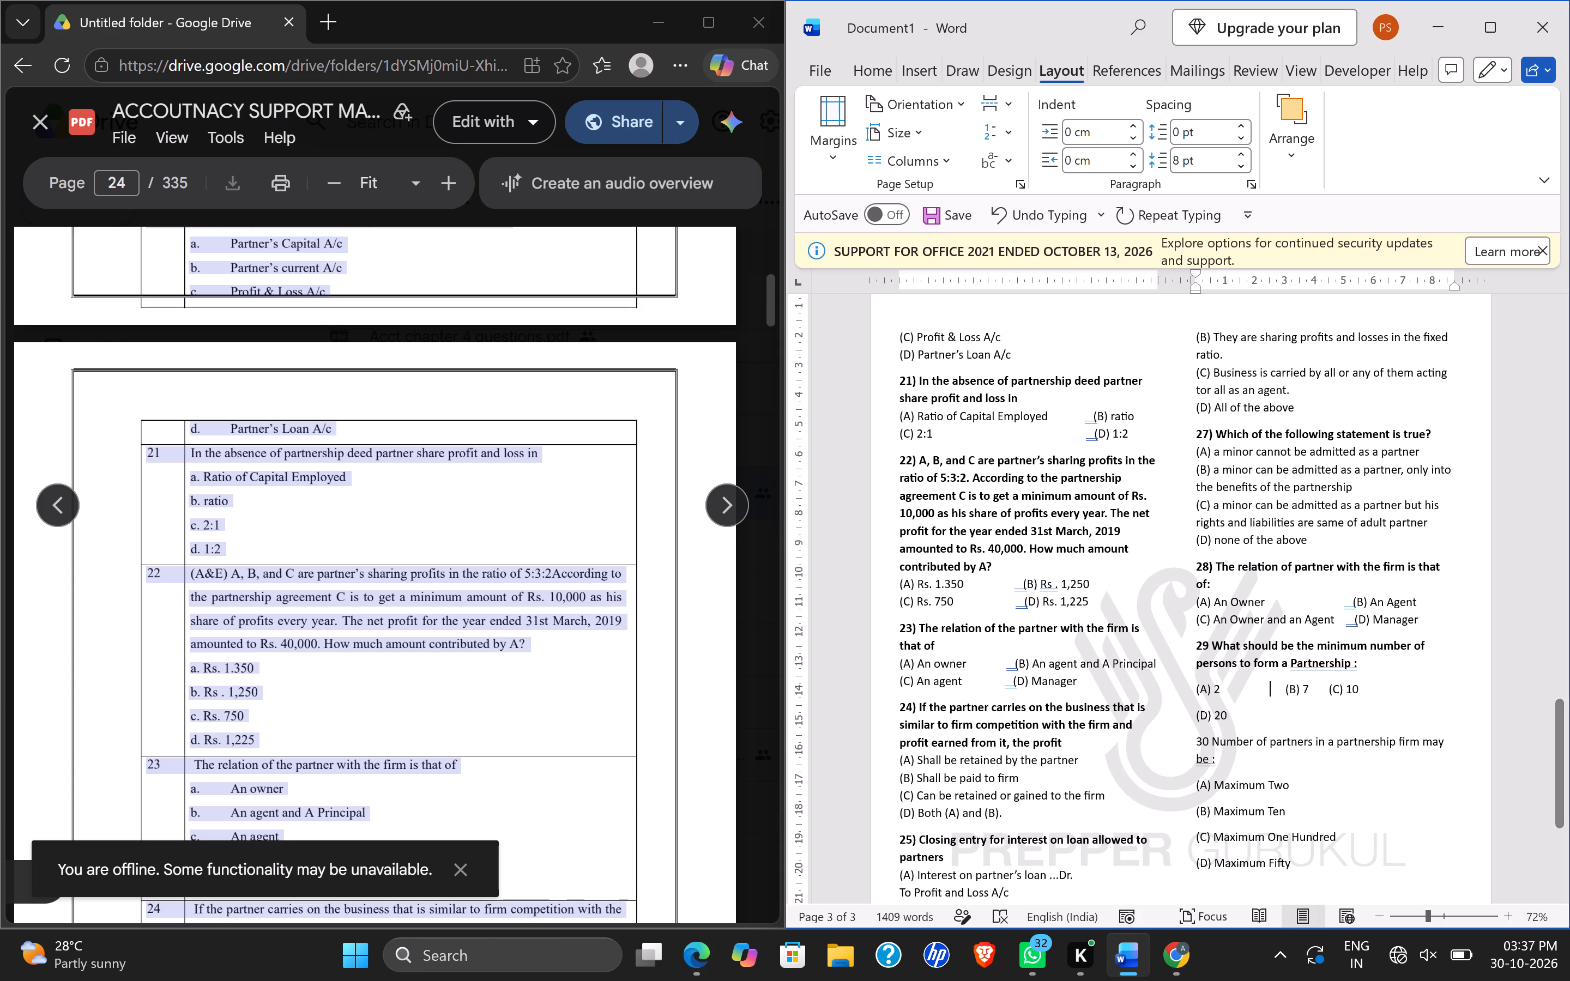
pyautogui.press('BackSpace')
pyautogui.press('BackSpace')
pyautogui.press('BackSpace')
pyautogui.press('BackSpace')
pyautogui.press('BackSpace')
pyautogui.press('BackSpace')
pyautogui.press('BackSpace')
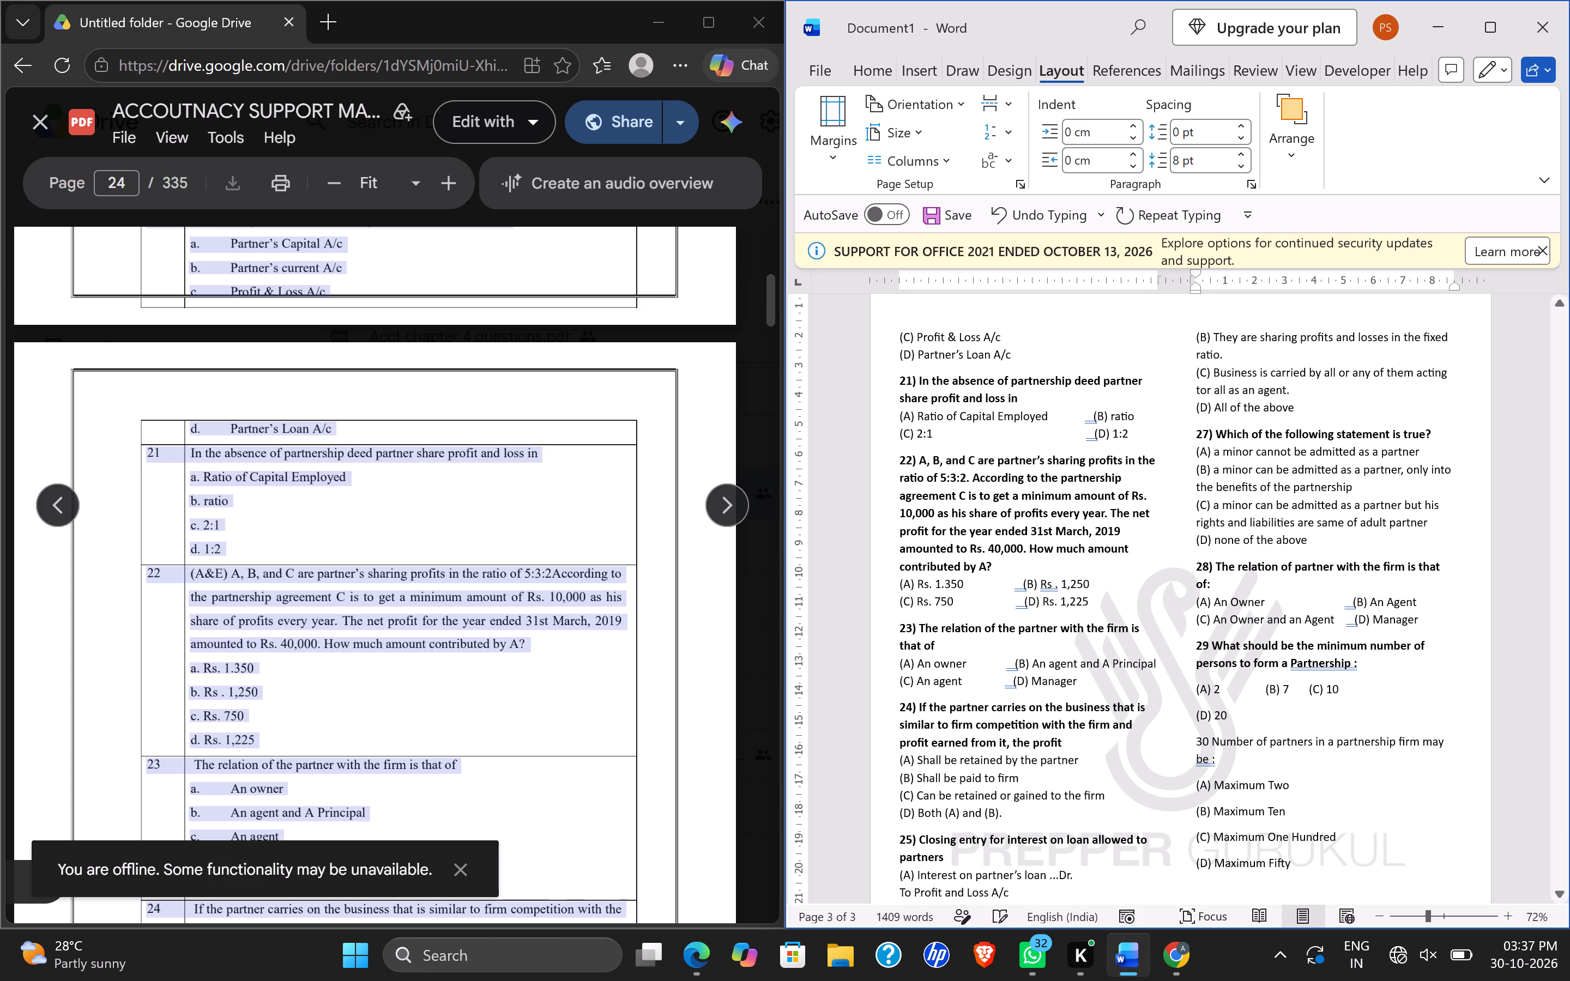
pyautogui.click(1307, 692)
pyautogui.press('space')
pyautogui.press('space')
pyautogui.press('space')
pyautogui.press('space')
pyautogui.press('space')
pyautogui.press('space')
pyautogui.press('space')
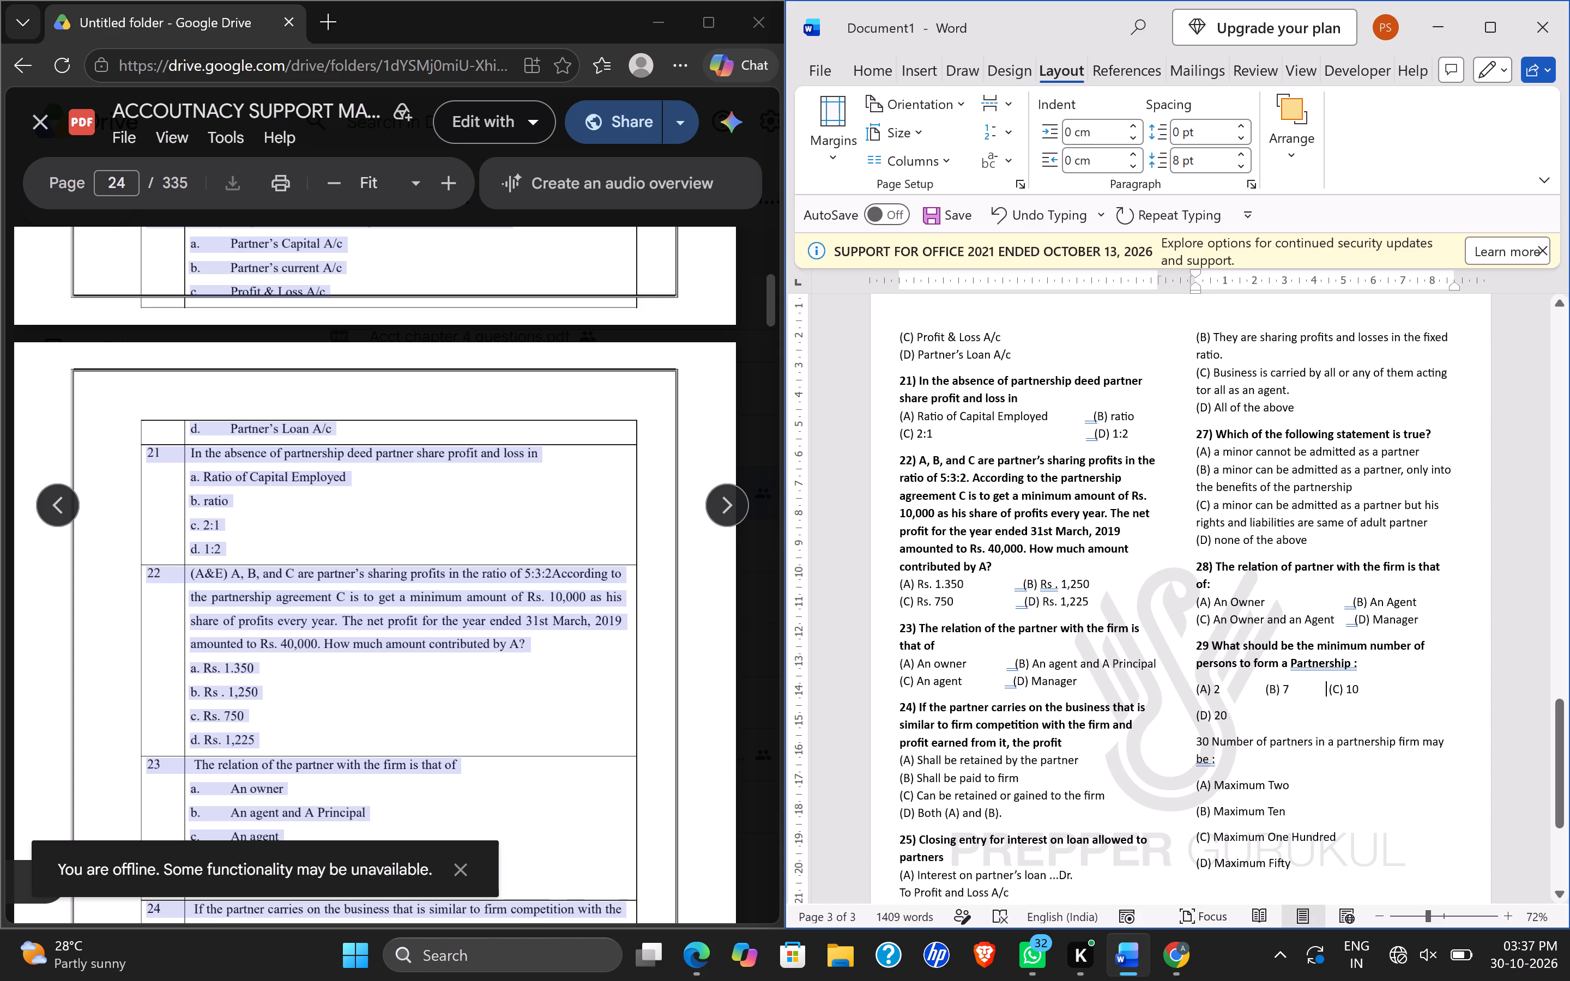
# Bring option (D) of question 29 onto the line of the other options, separated from (C) by 20 spaces.
pyautogui.click(1183, 717)
pyautogui.press('BackSpace')
pyautogui.press('space')
pyautogui.press('space')
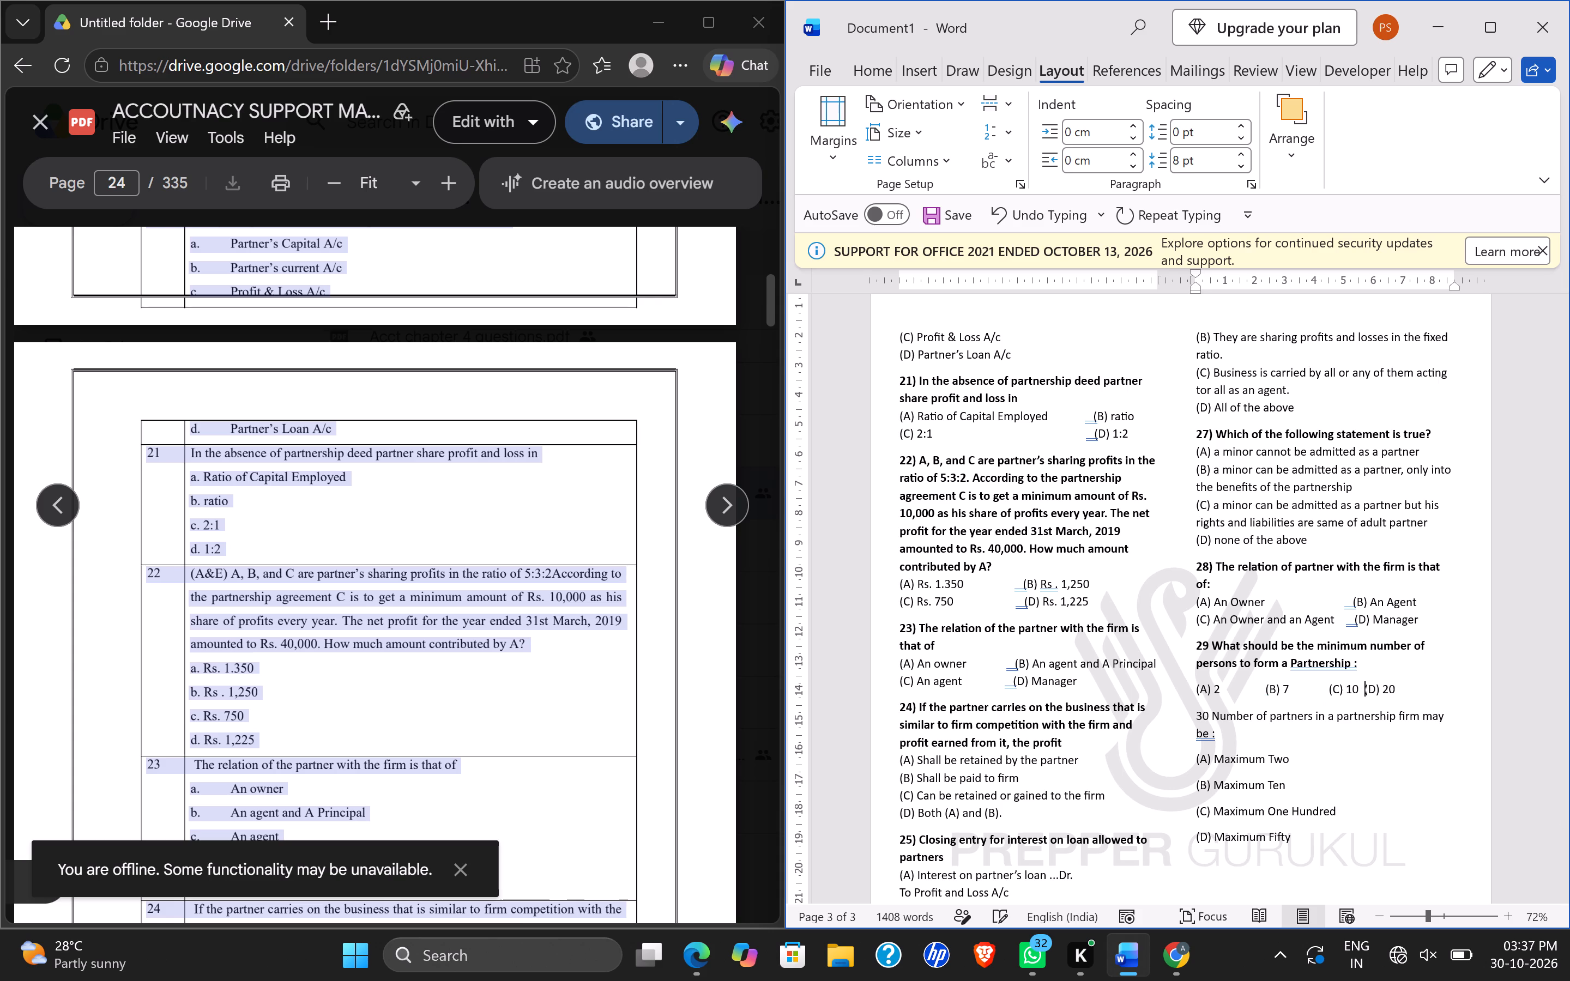
pyautogui.press('space')
pyautogui.press('space')
pyautogui.press('space')
pyautogui.press('space')
pyautogui.press('space')
pyautogui.press('space')
pyautogui.press('space')
pyautogui.press('space')
pyautogui.press('space')
pyautogui.press('space')
pyautogui.press('space')
pyautogui.press('space')
pyautogui.press('space')
pyautogui.press('space')
pyautogui.press('space')
pyautogui.press('space')
pyautogui.press('space')
pyautogui.press('space')
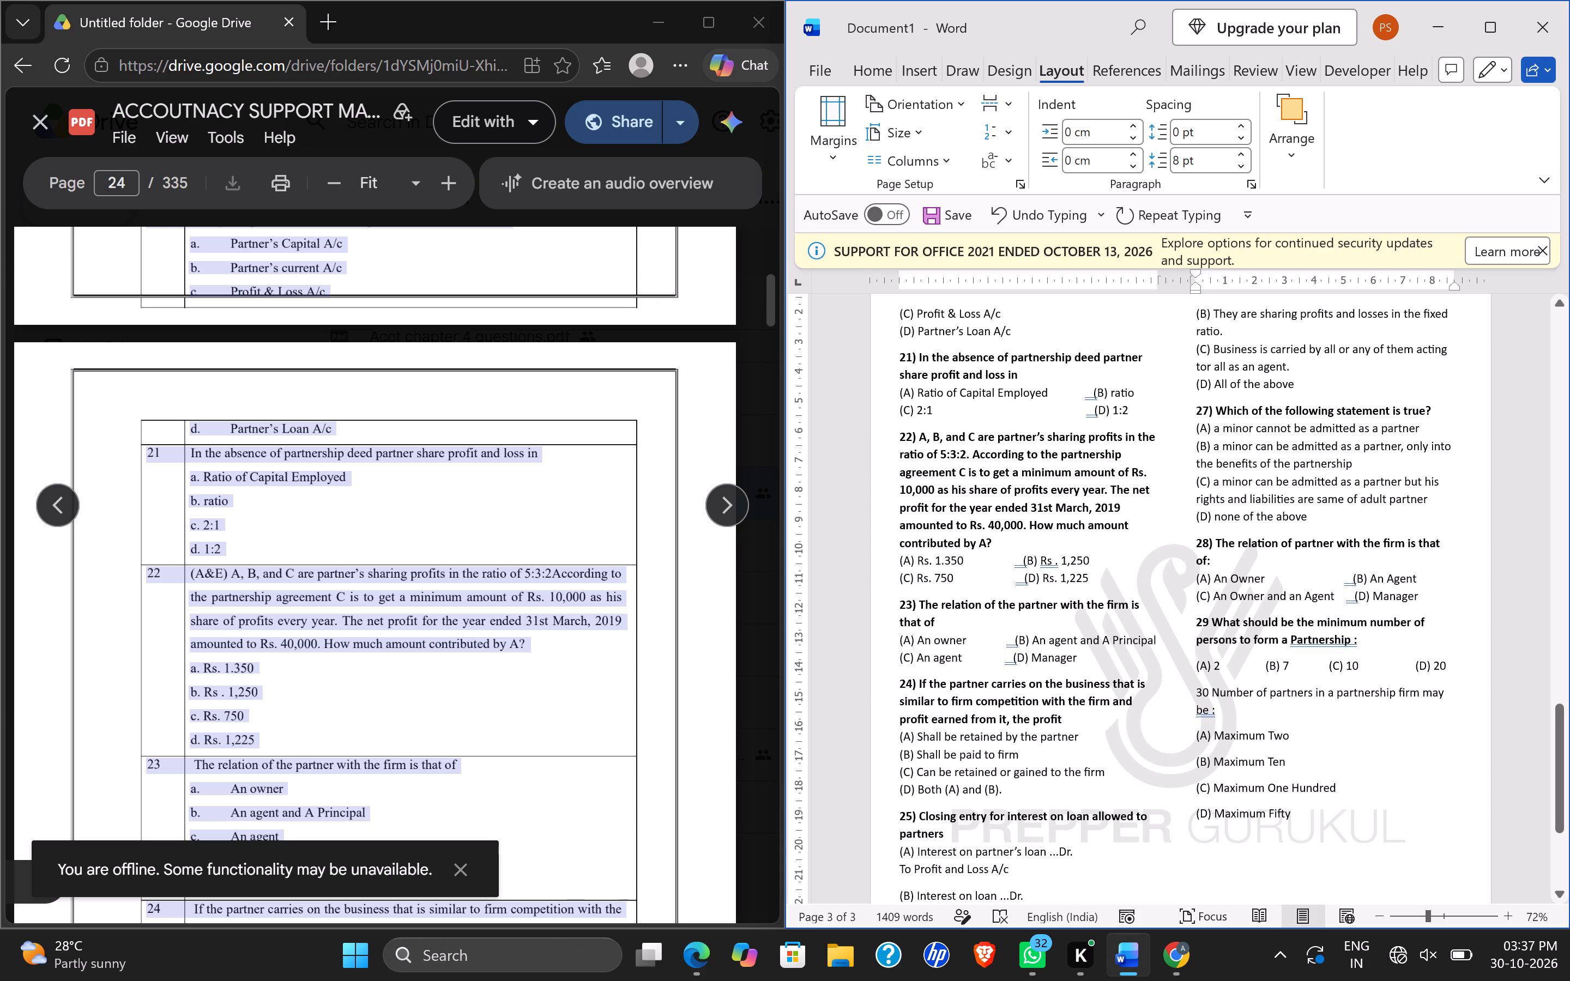
# Add a closing parenthesis after question numbers 29 and 30, matching the "28)" numbering style.
pyautogui.click(1203, 621)
pyautogui.press('Right')
pyautogui.hotkey('shift', ')')
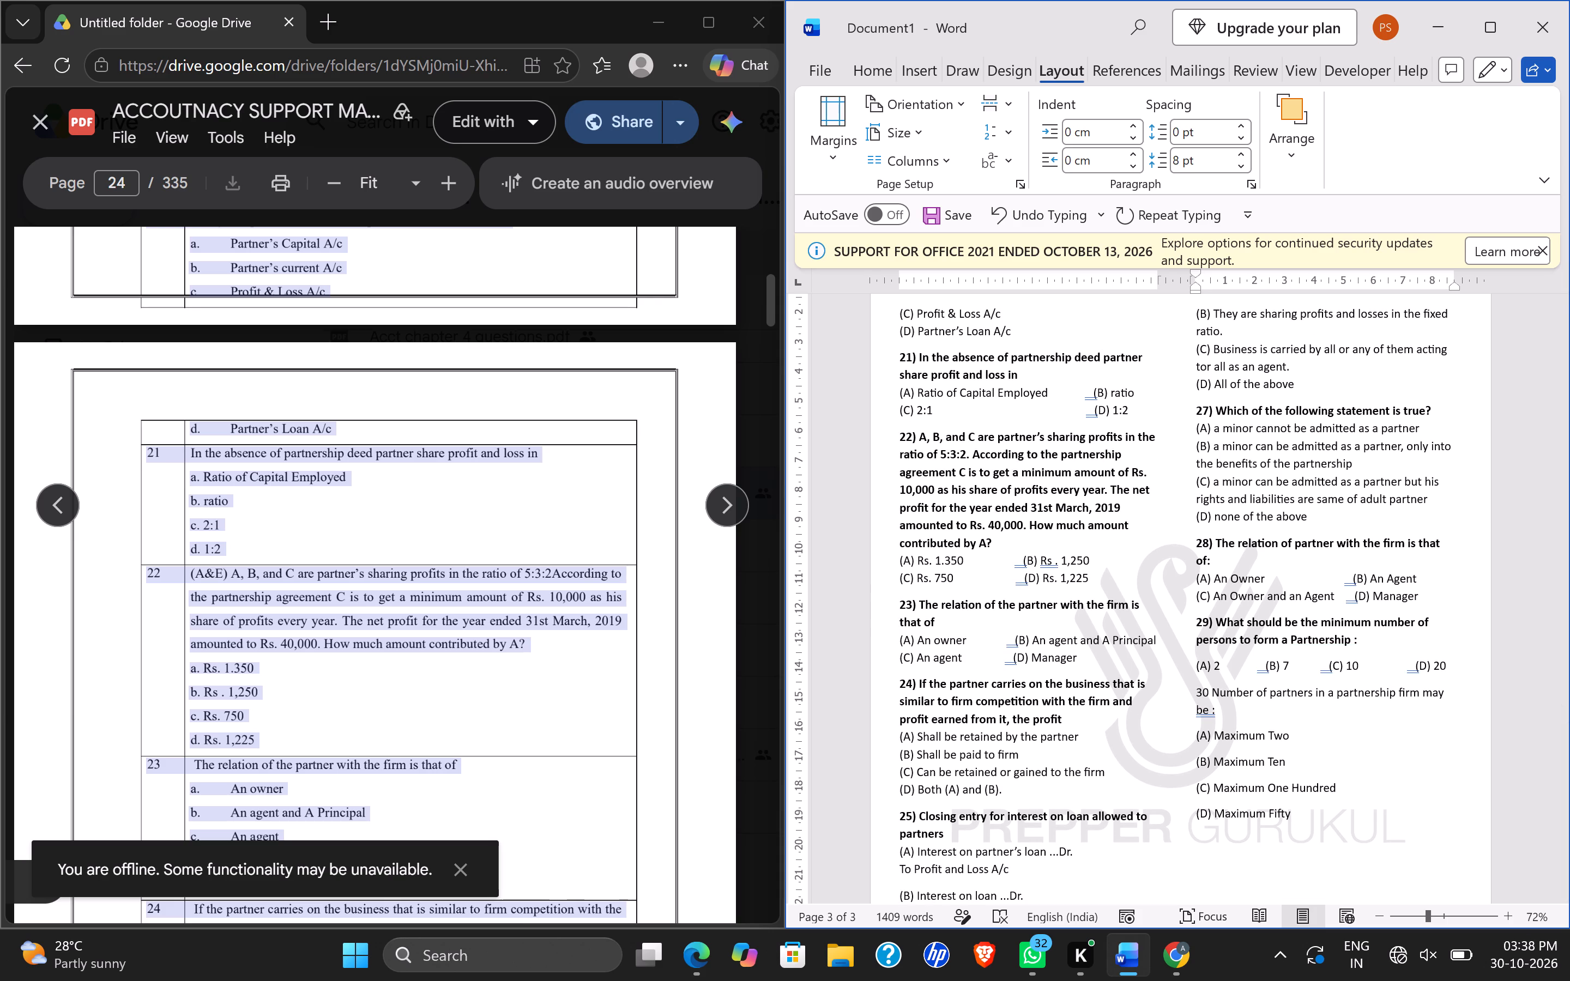
pyautogui.scroll(-1, 1213, 675)
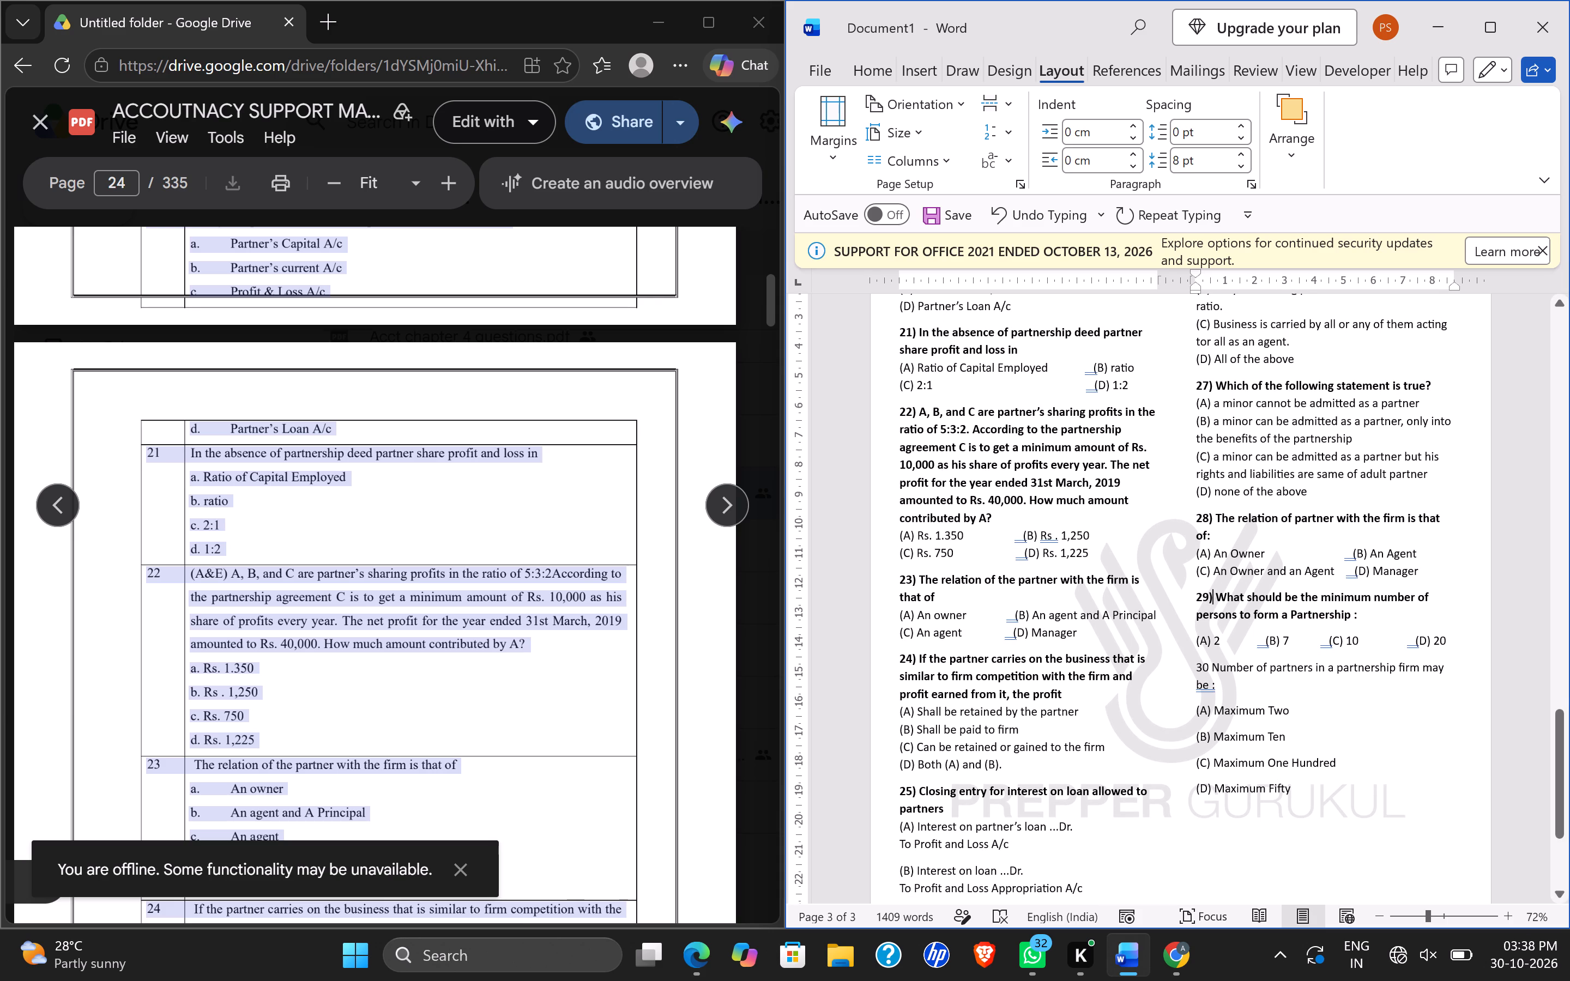
pyautogui.click(1208, 673)
pyautogui.hotkey('shift', ')')
# Make the full text of question 30, including its number, bold.
pyautogui.scroll(-1, 1179, 699)
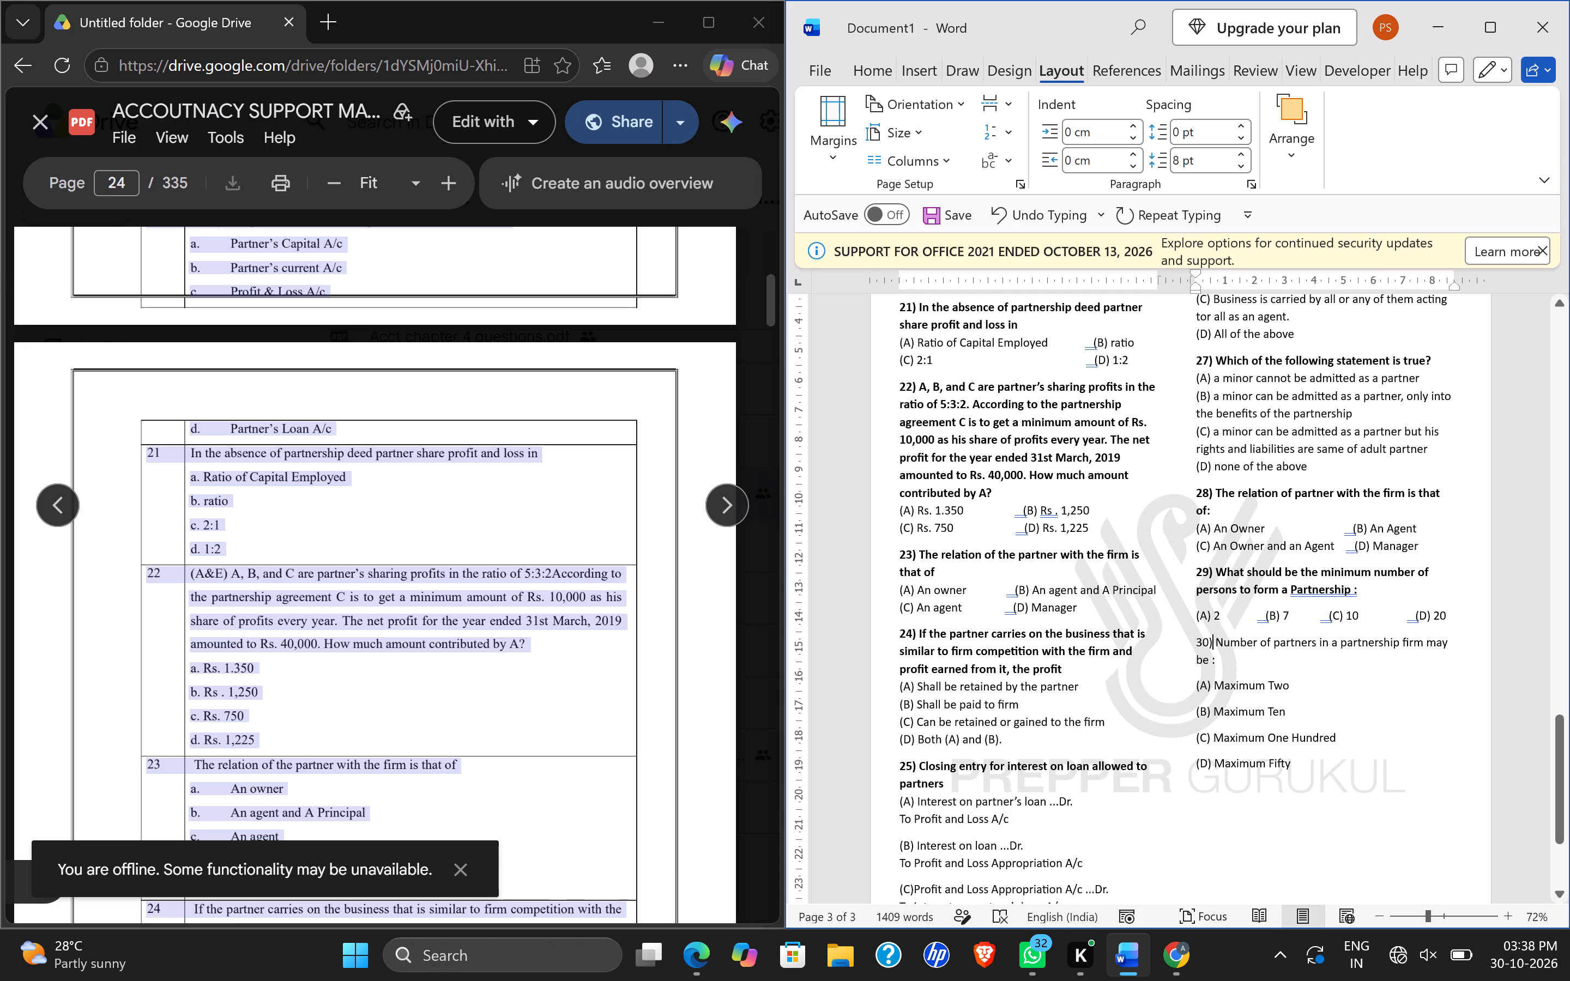
pyautogui.moveTo(1192, 650); pyautogui.dragTo(1213, 661)
pyautogui.click(1212, 626)
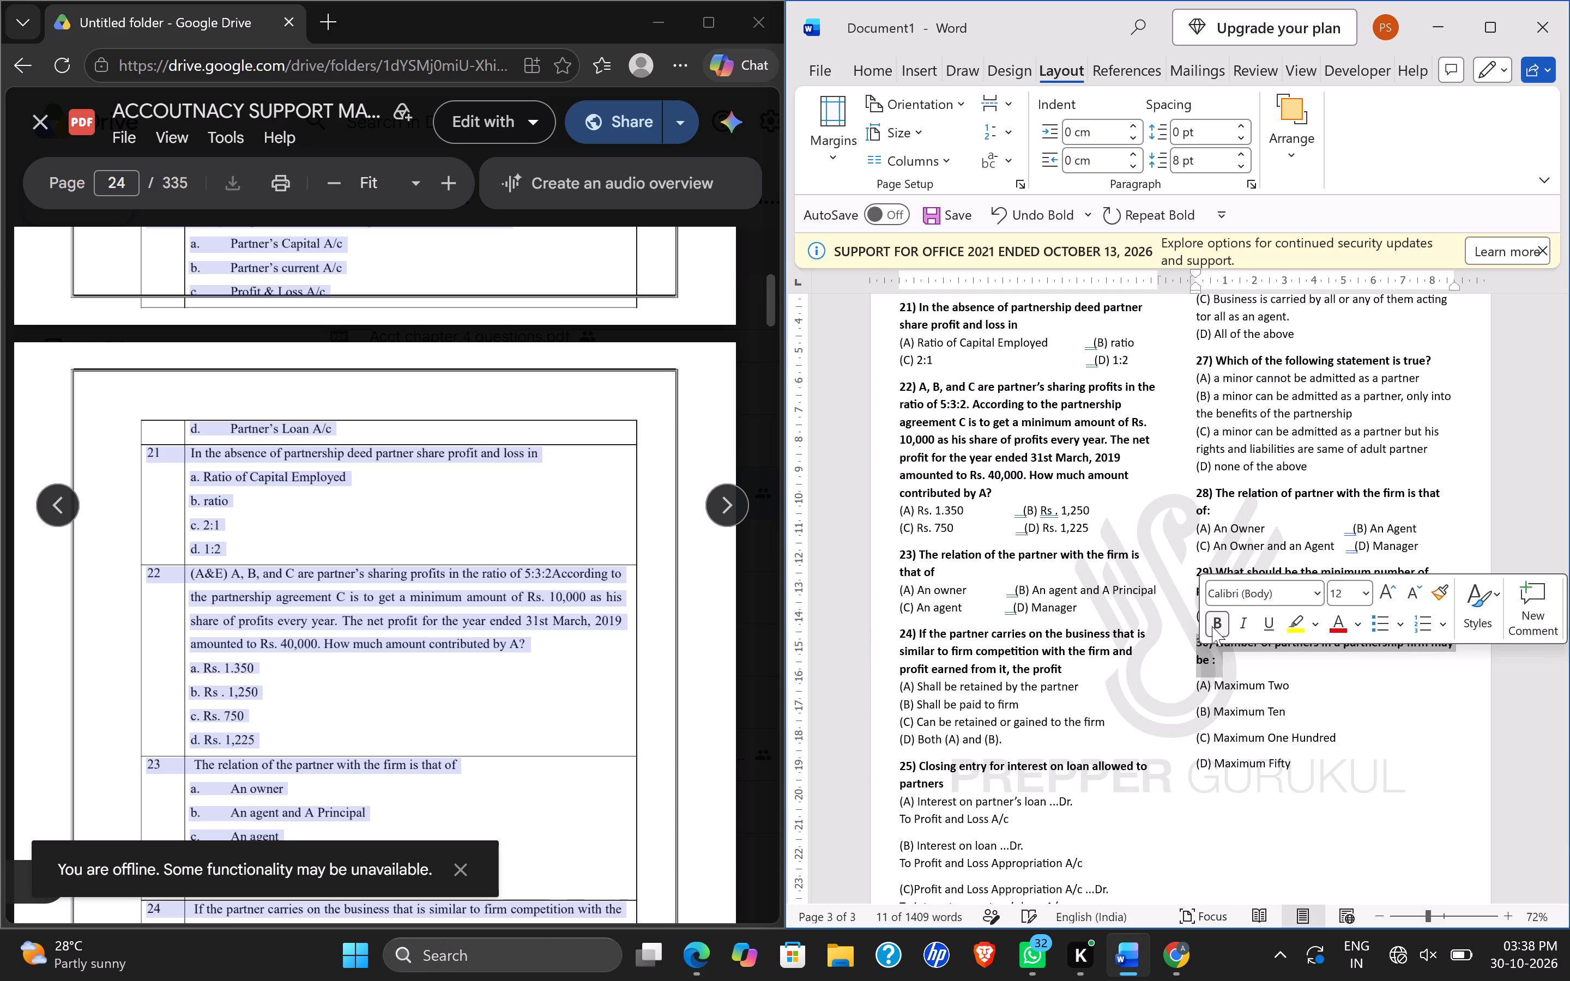
pyautogui.click(1235, 689)
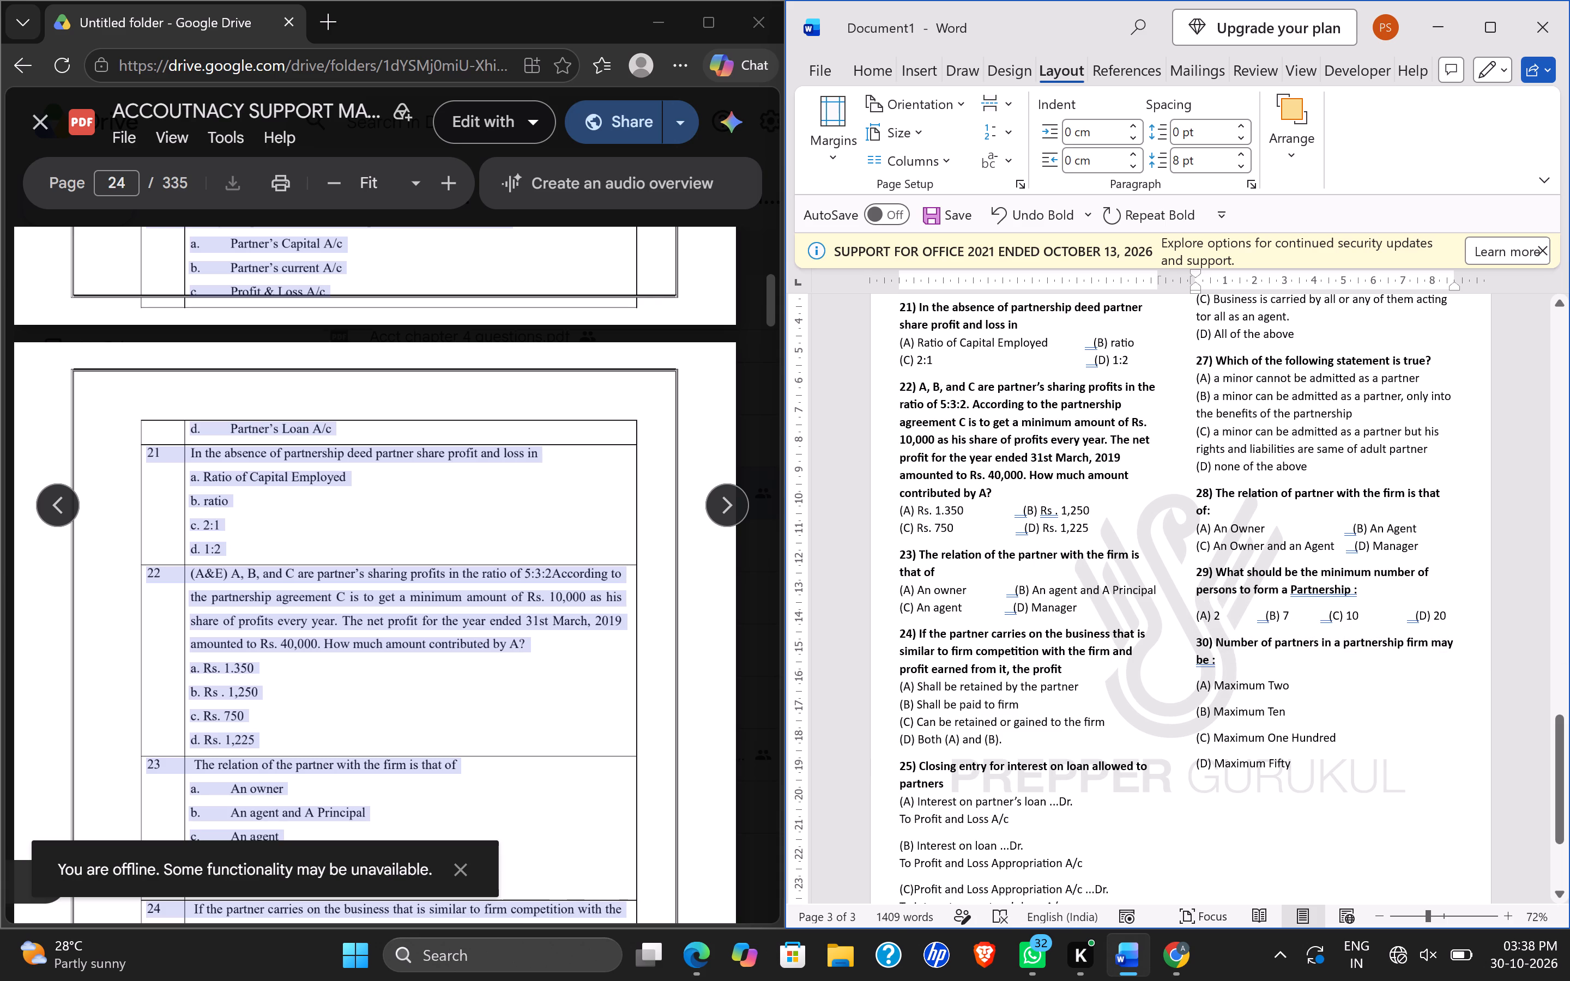
# Replace the paragraph break between question 29 and its options with a line break to close the gap.
pyautogui.click(1191, 689)
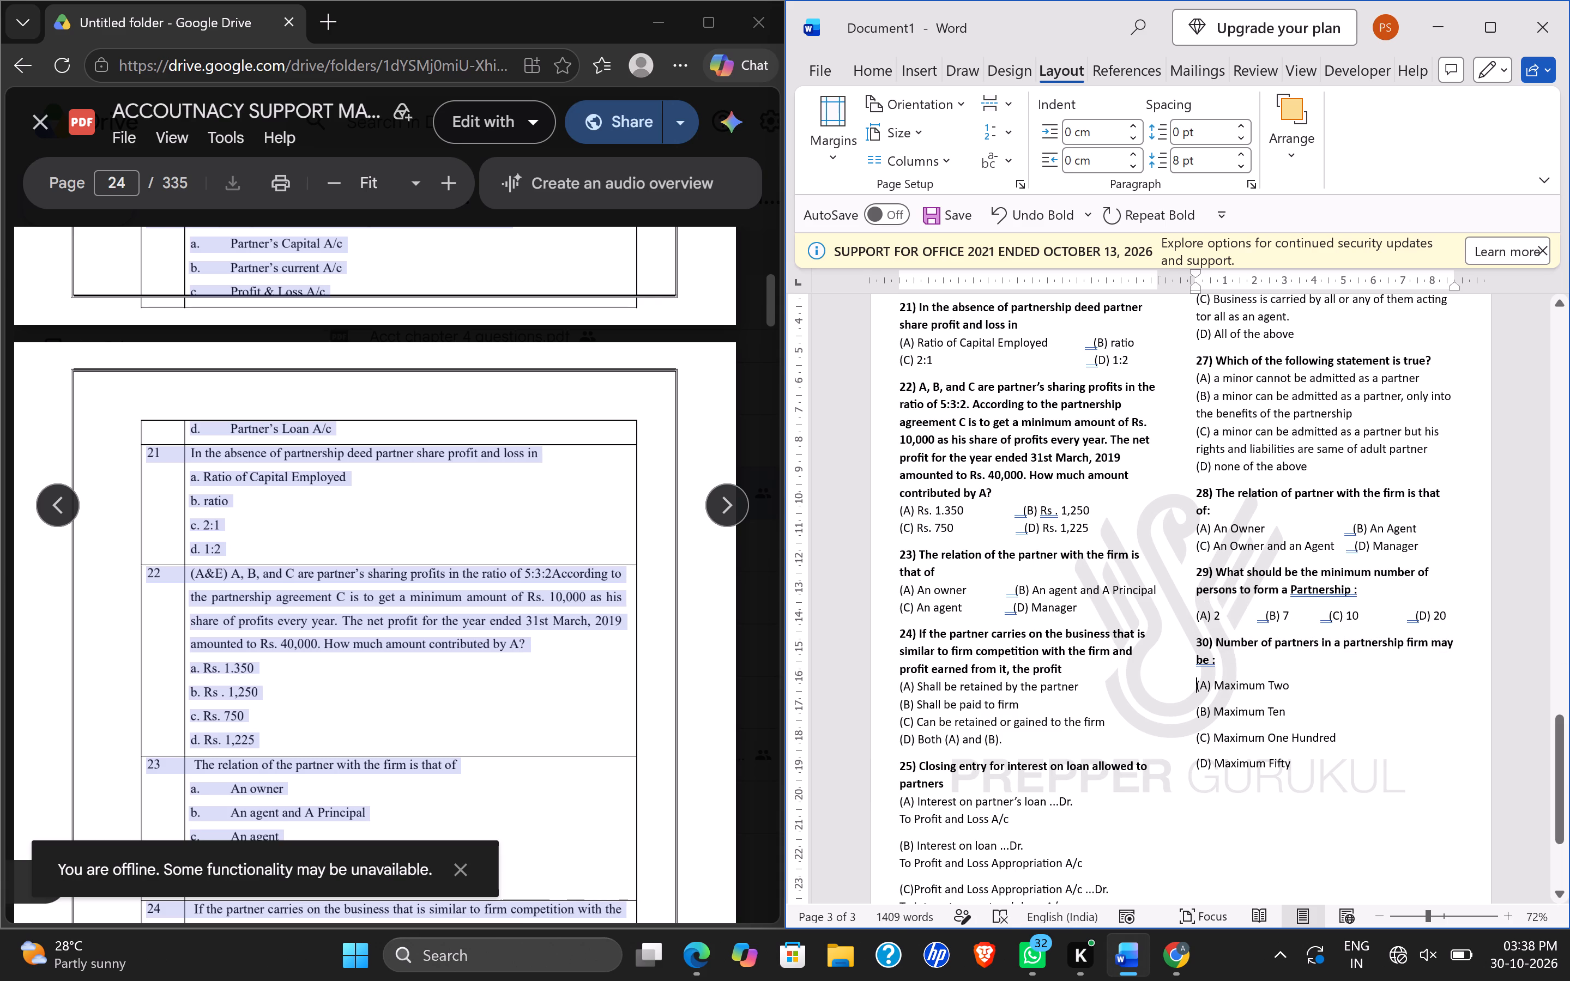
pyautogui.click(1194, 621)
pyautogui.press('BackSpace')
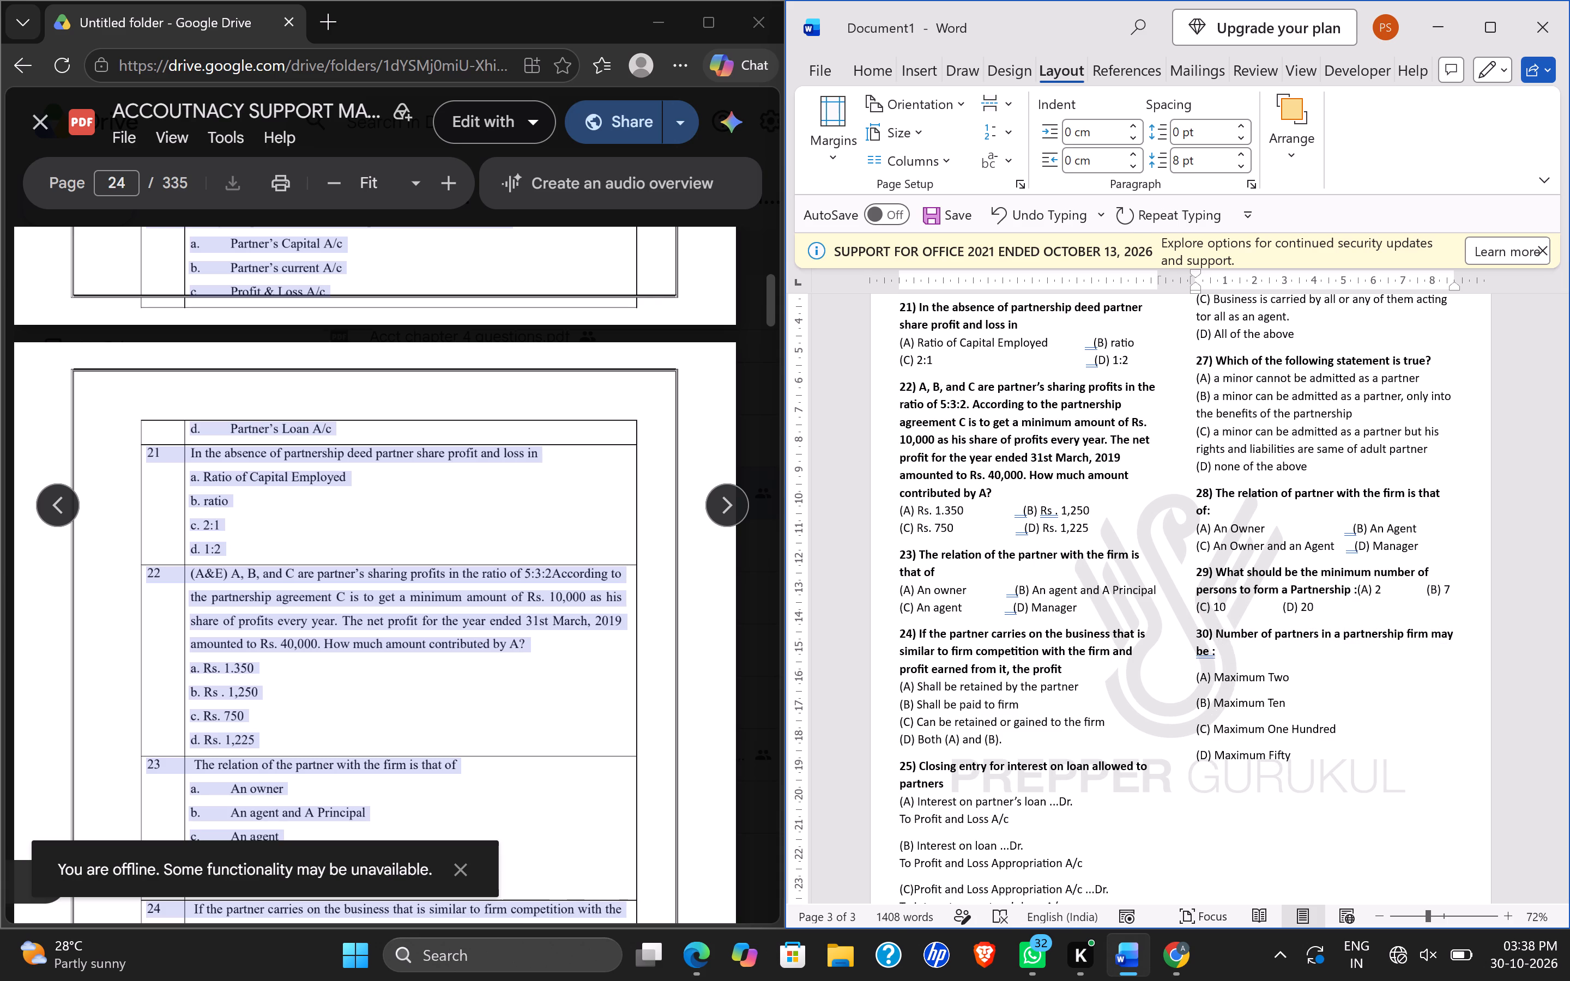
pyautogui.hotkey('shift', 'Return')
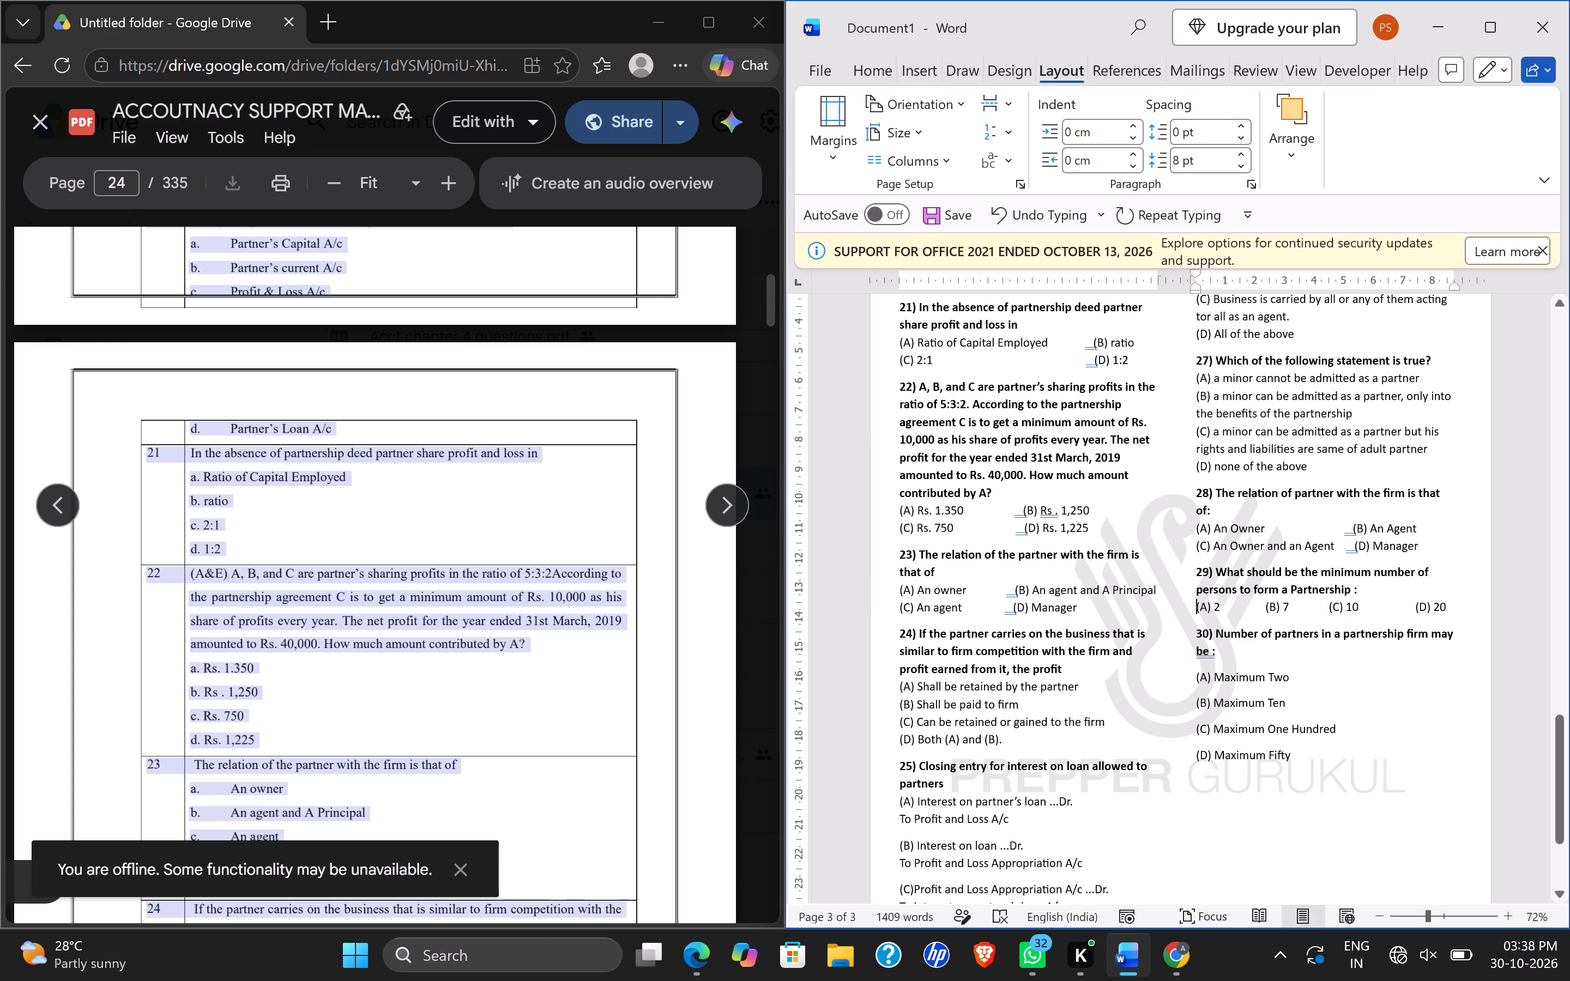
# Replace the paragraph breaks before options (A) to (D) of question 30 with line breaks, keeping each option on its own line.
pyautogui.click(1194, 689)
pyautogui.press('BackSpace')
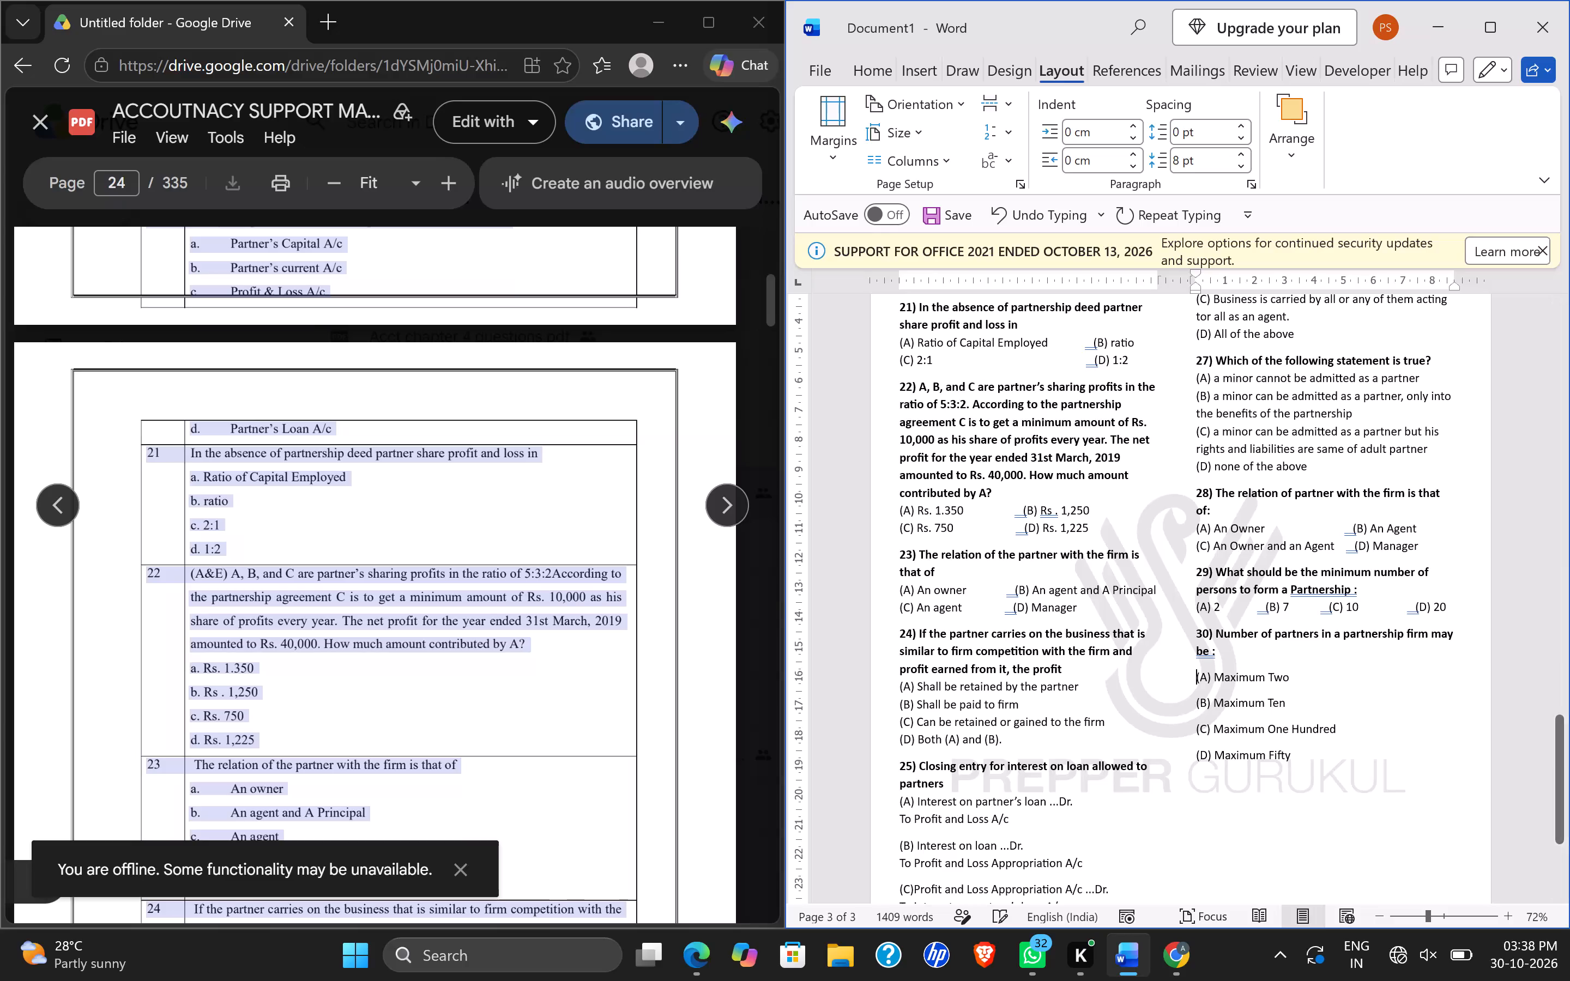
pyautogui.hotkey('shift', 'Return')
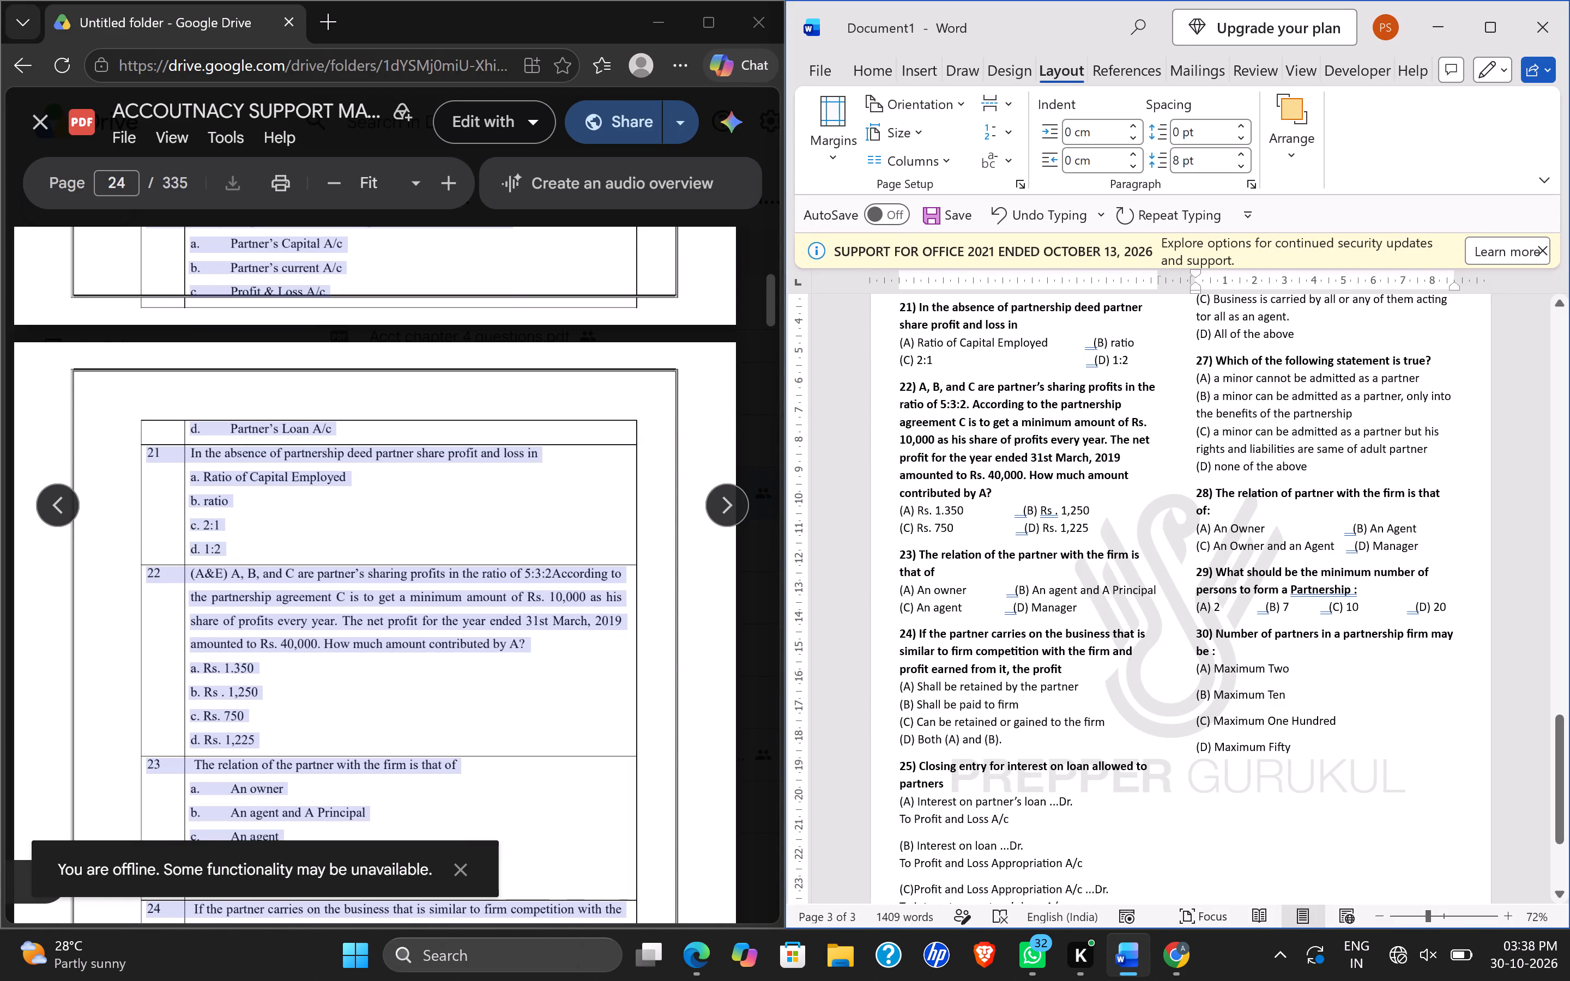
pyautogui.click(1191, 698)
pyautogui.press('BackSpace')
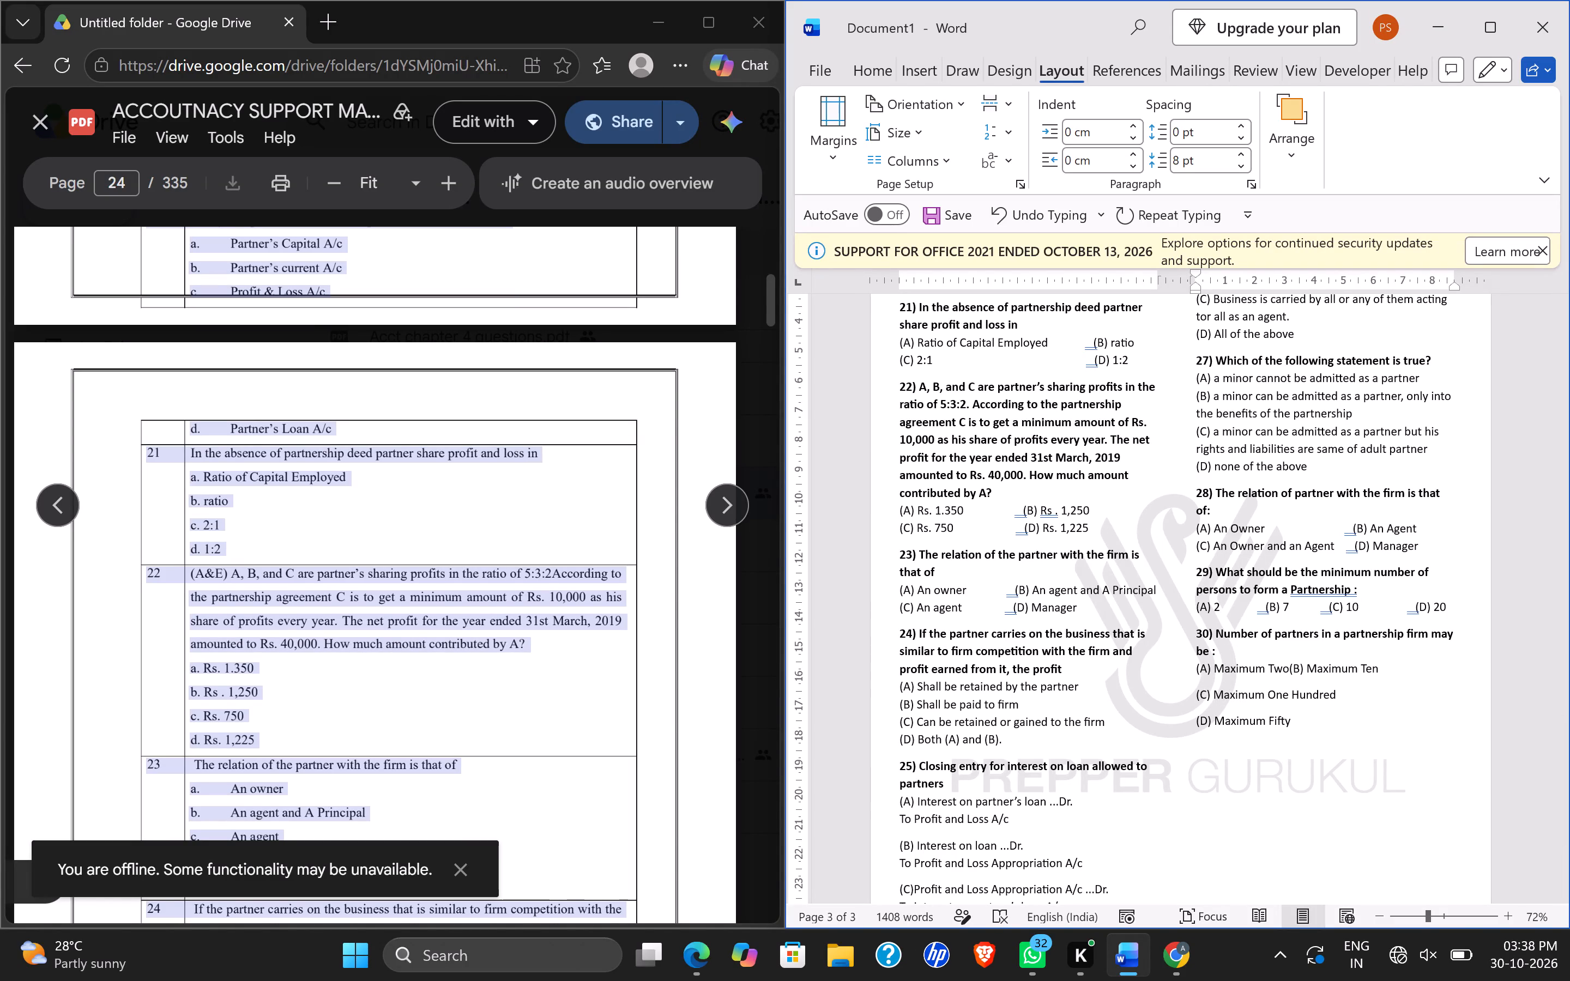
pyautogui.hotkey('shift', 'Return')
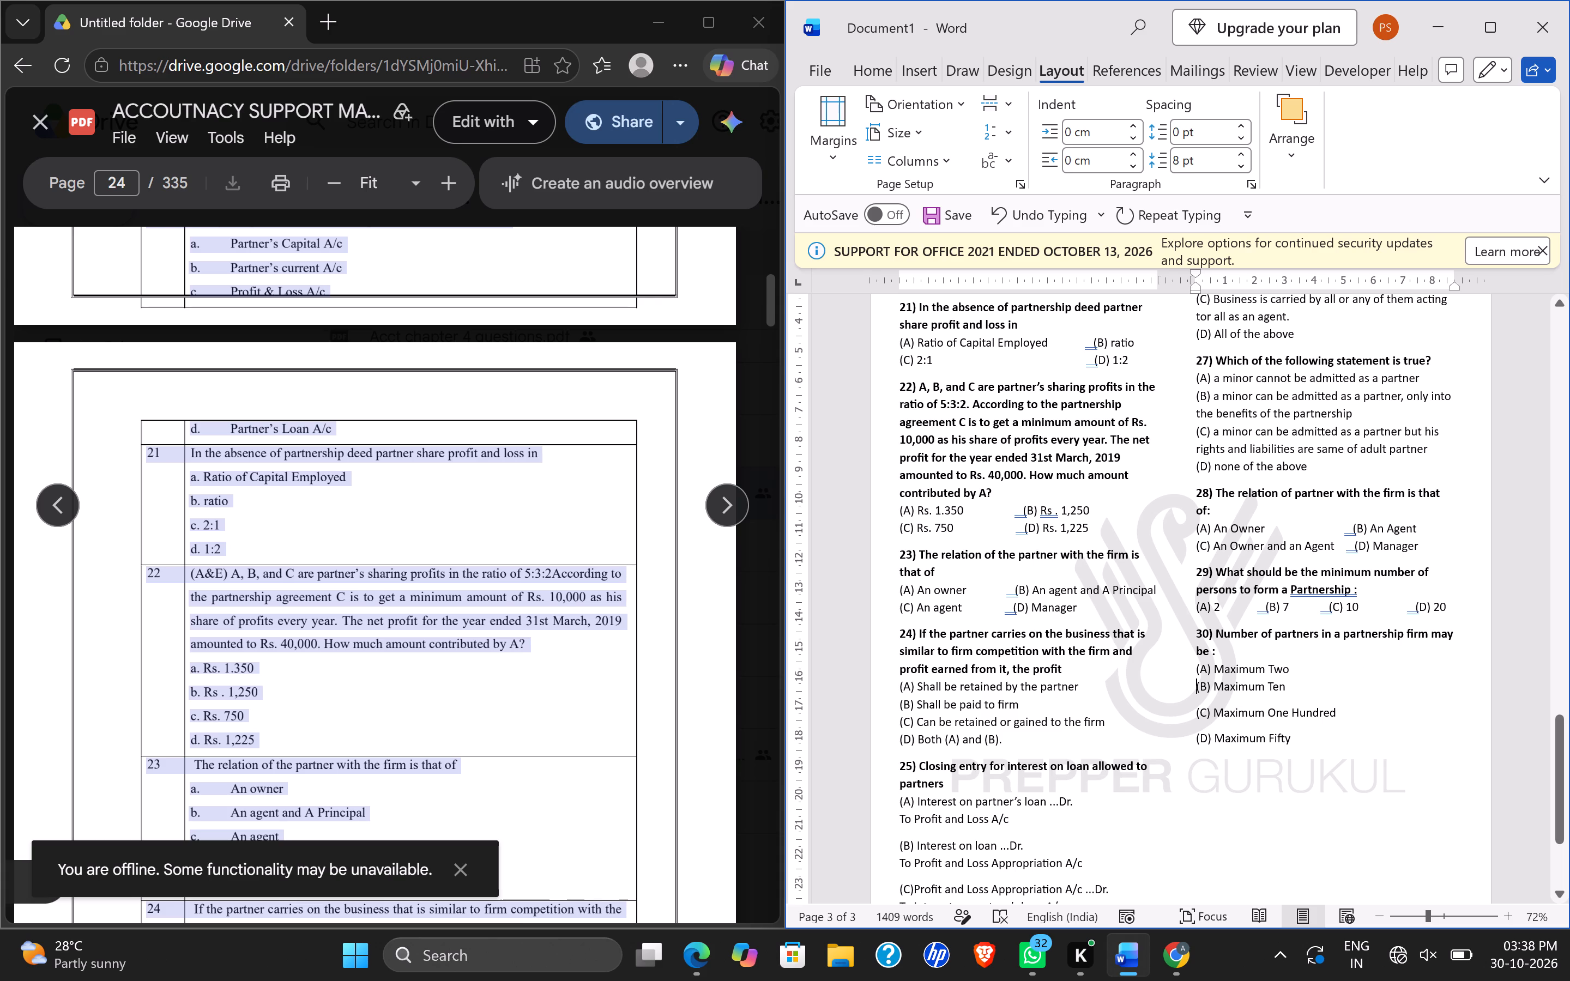
pyautogui.click(1194, 722)
pyautogui.press('BackSpace')
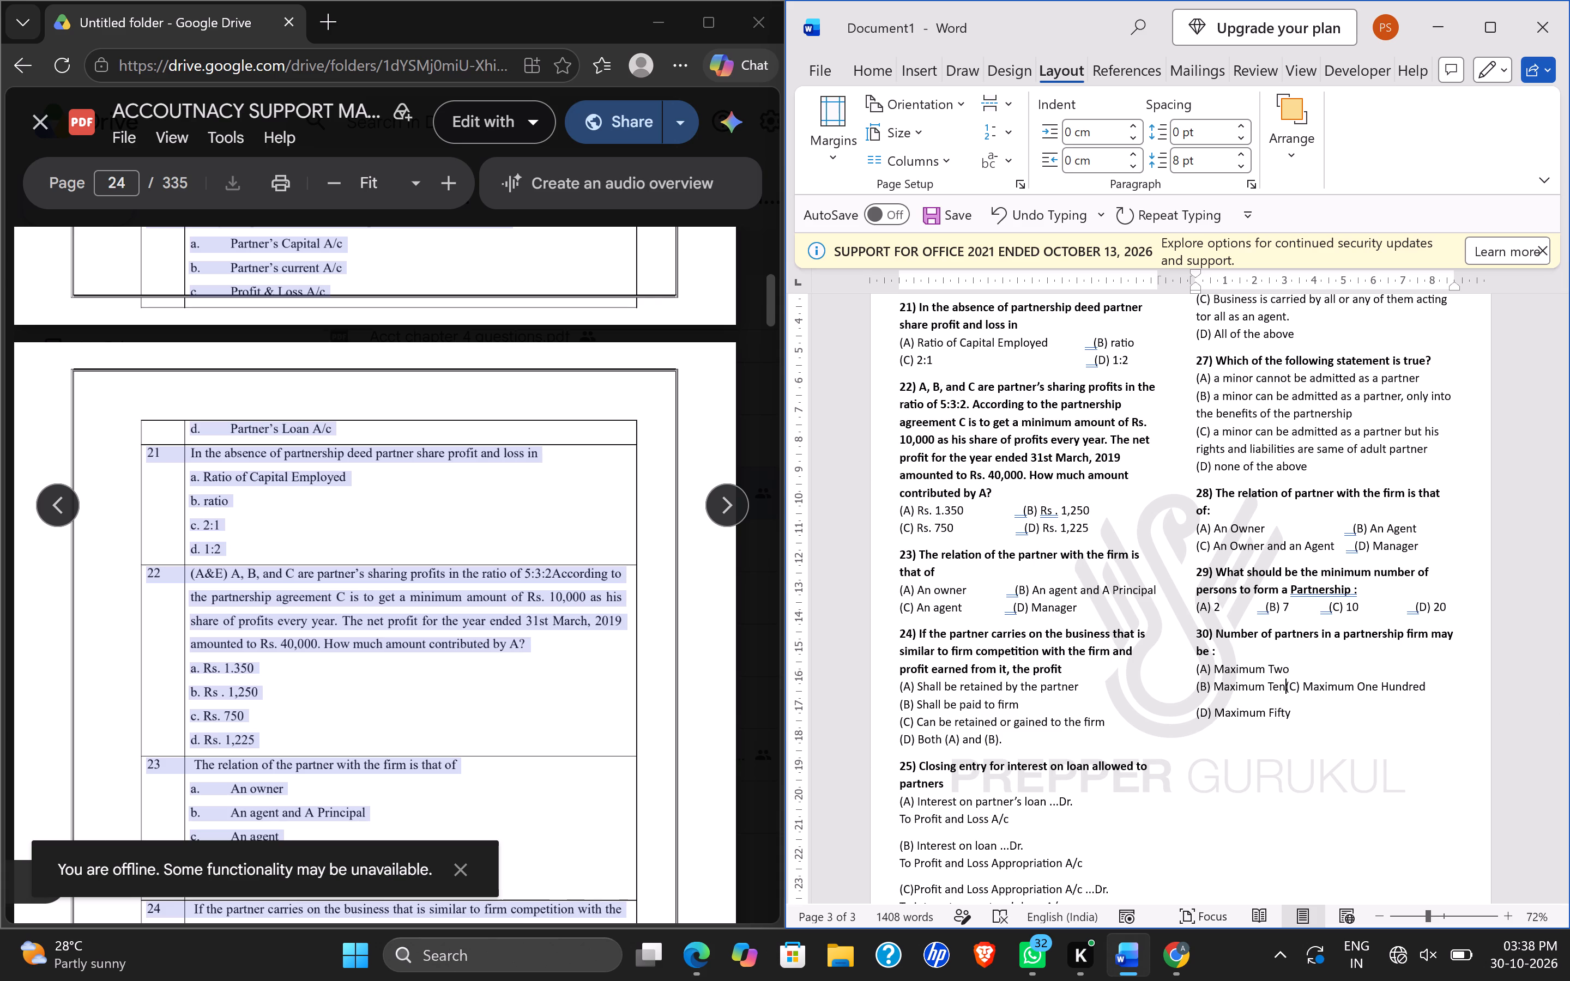
pyautogui.hotkey('shift', '}')
pyautogui.press('BackSpace')
pyautogui.hotkey('shift', 'Return')
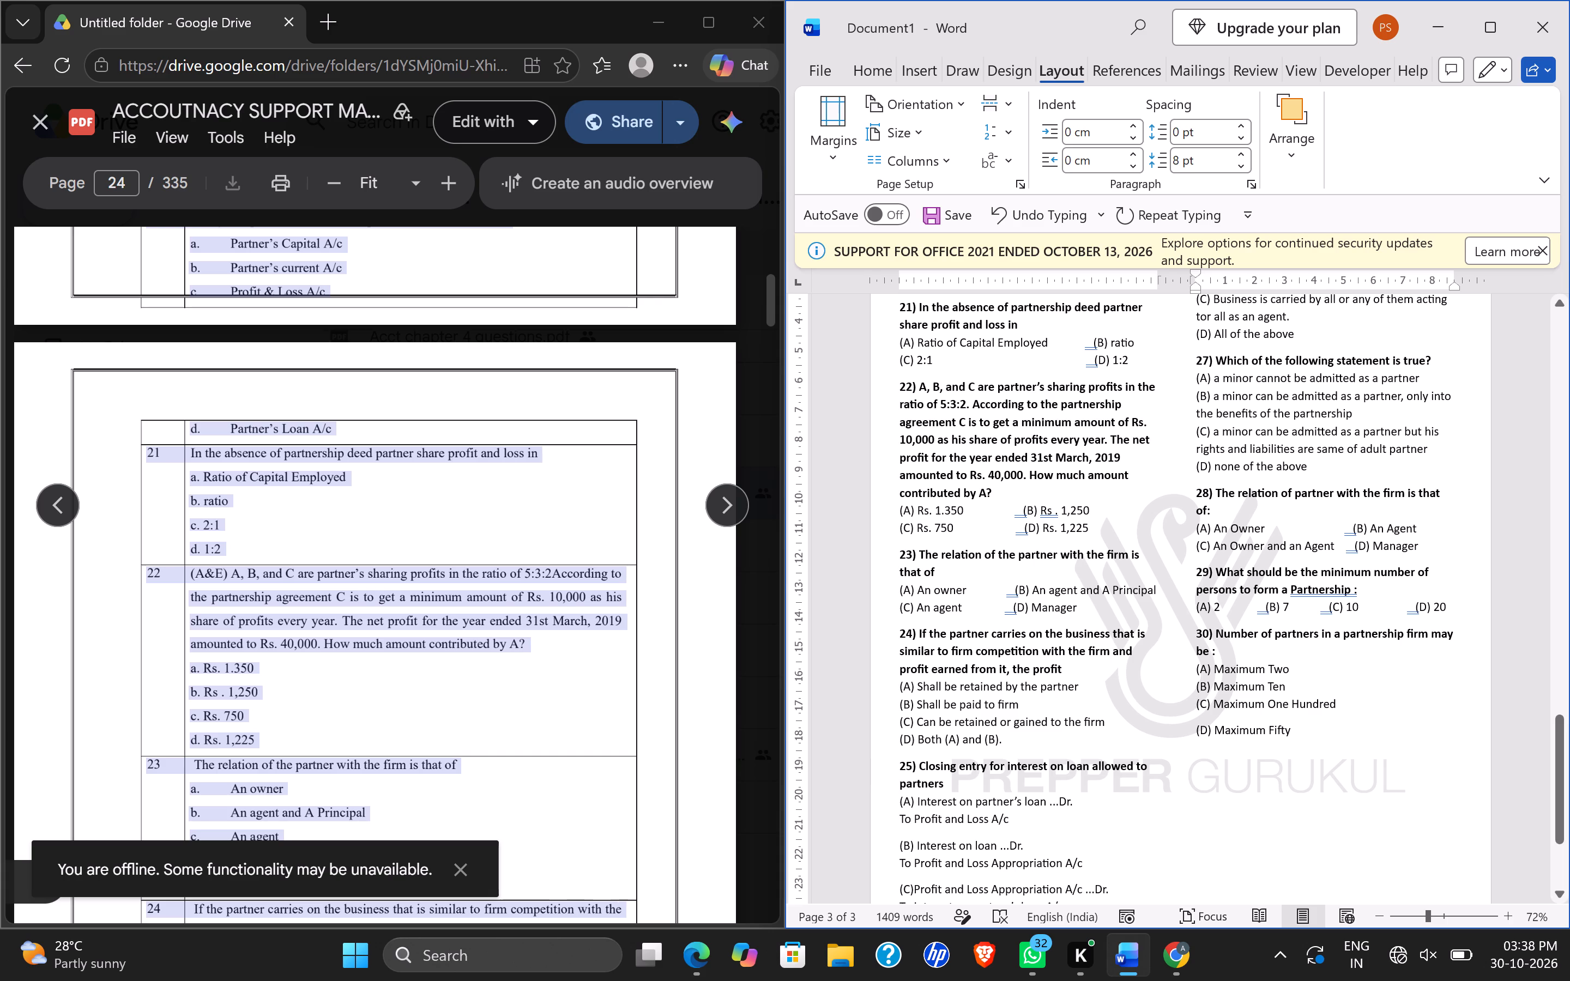
pyautogui.click(1191, 740)
pyautogui.press('BackSpace')
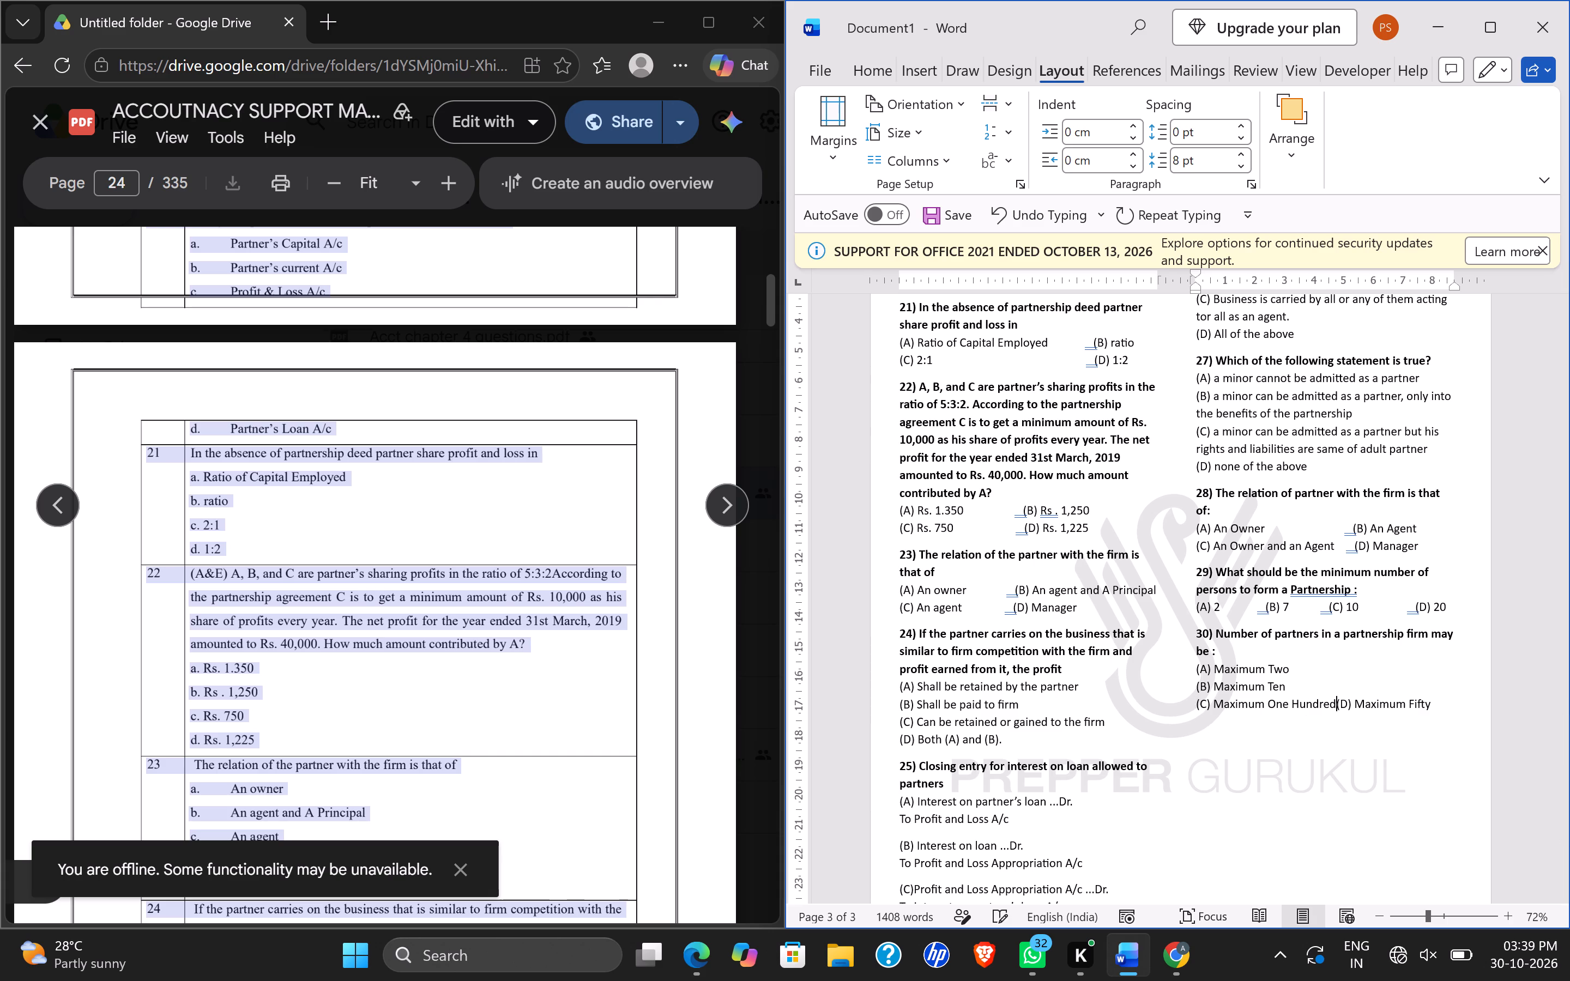
pyautogui.hotkey('shift', 'Return')
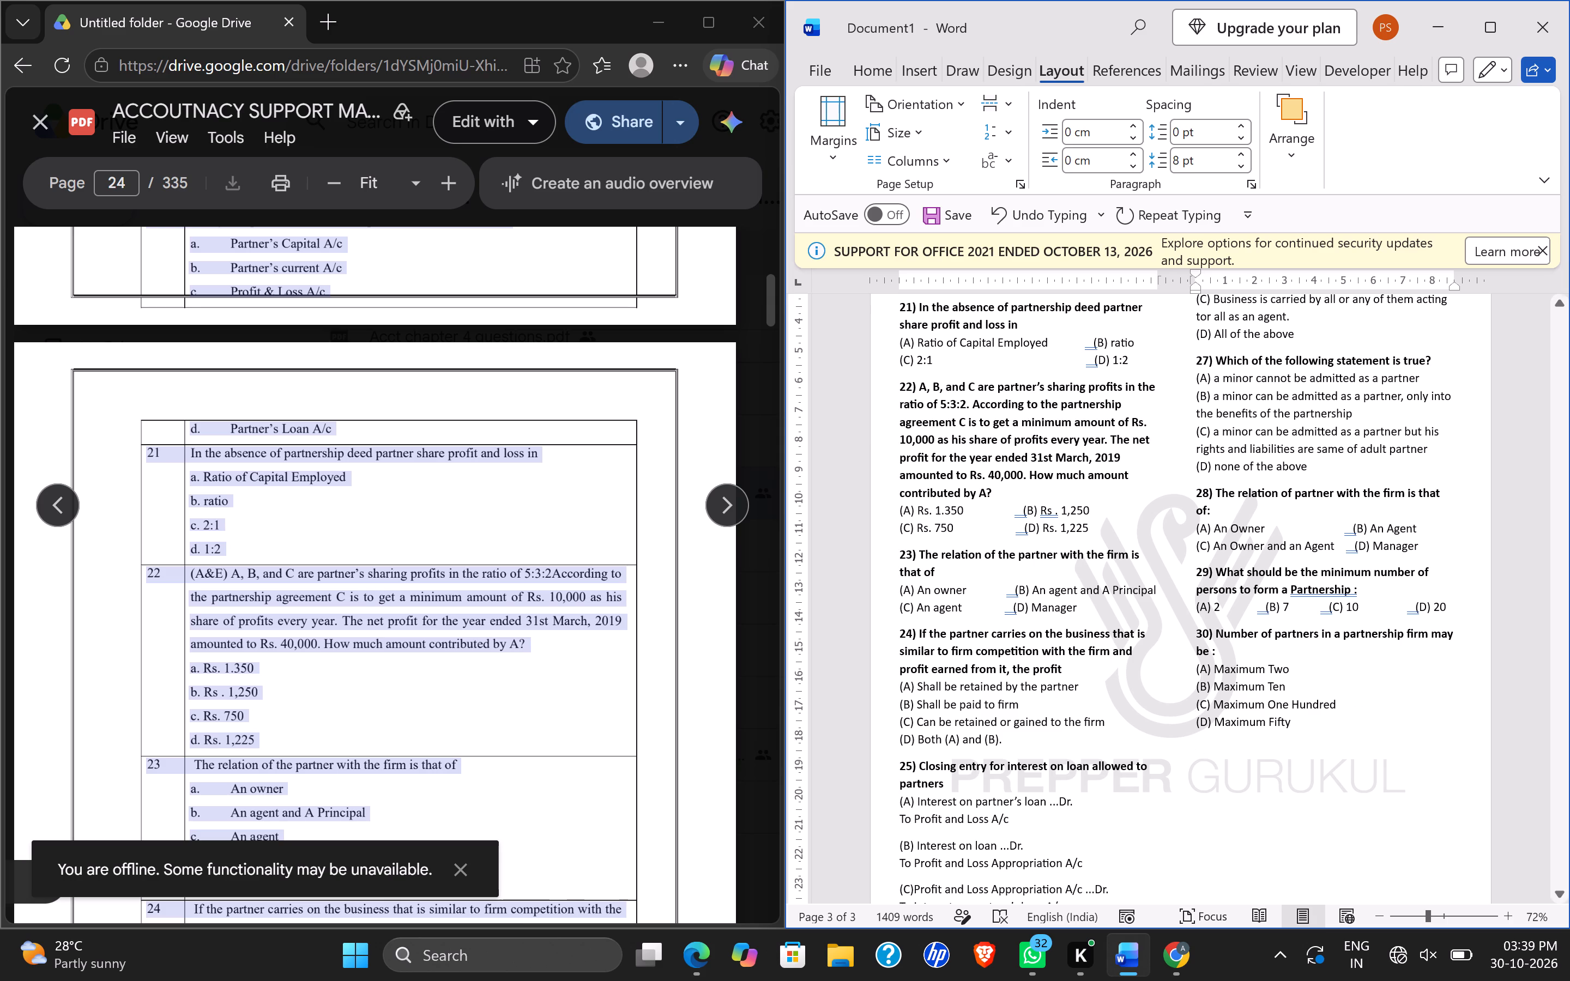
# Review the layout of the reformatted questions across the document's last two pages.
pyautogui.scroll(-2, 1088, 770)
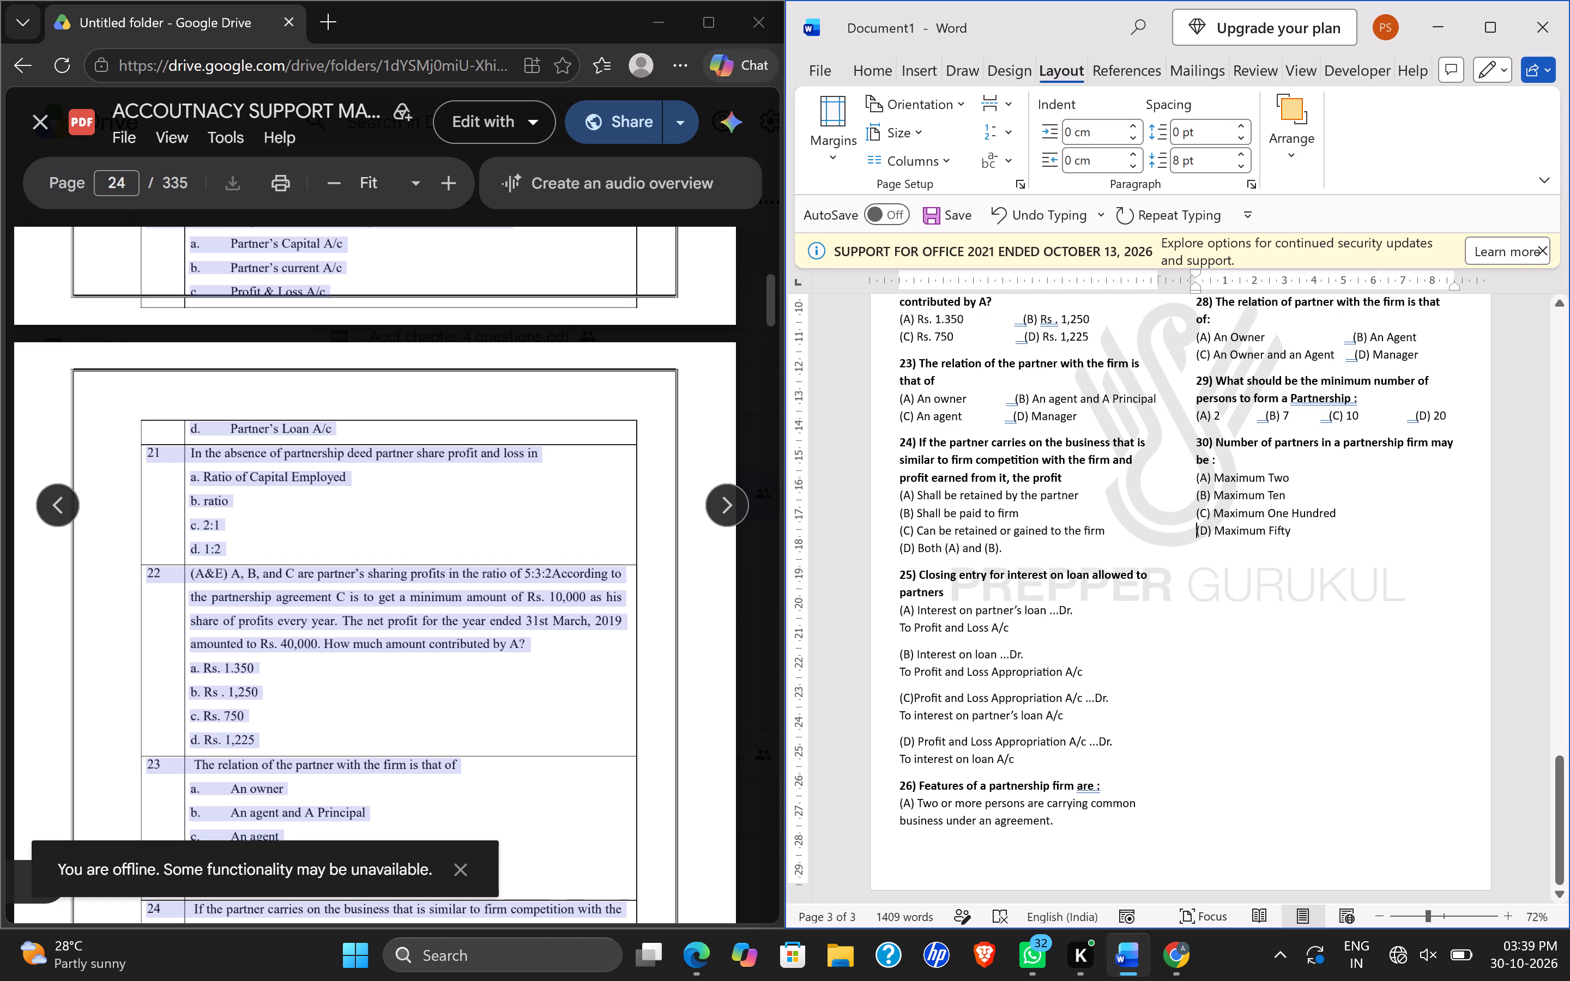
pyautogui.scroll(4, 1231, 527)
pyautogui.scroll(-5, 1231, 527)
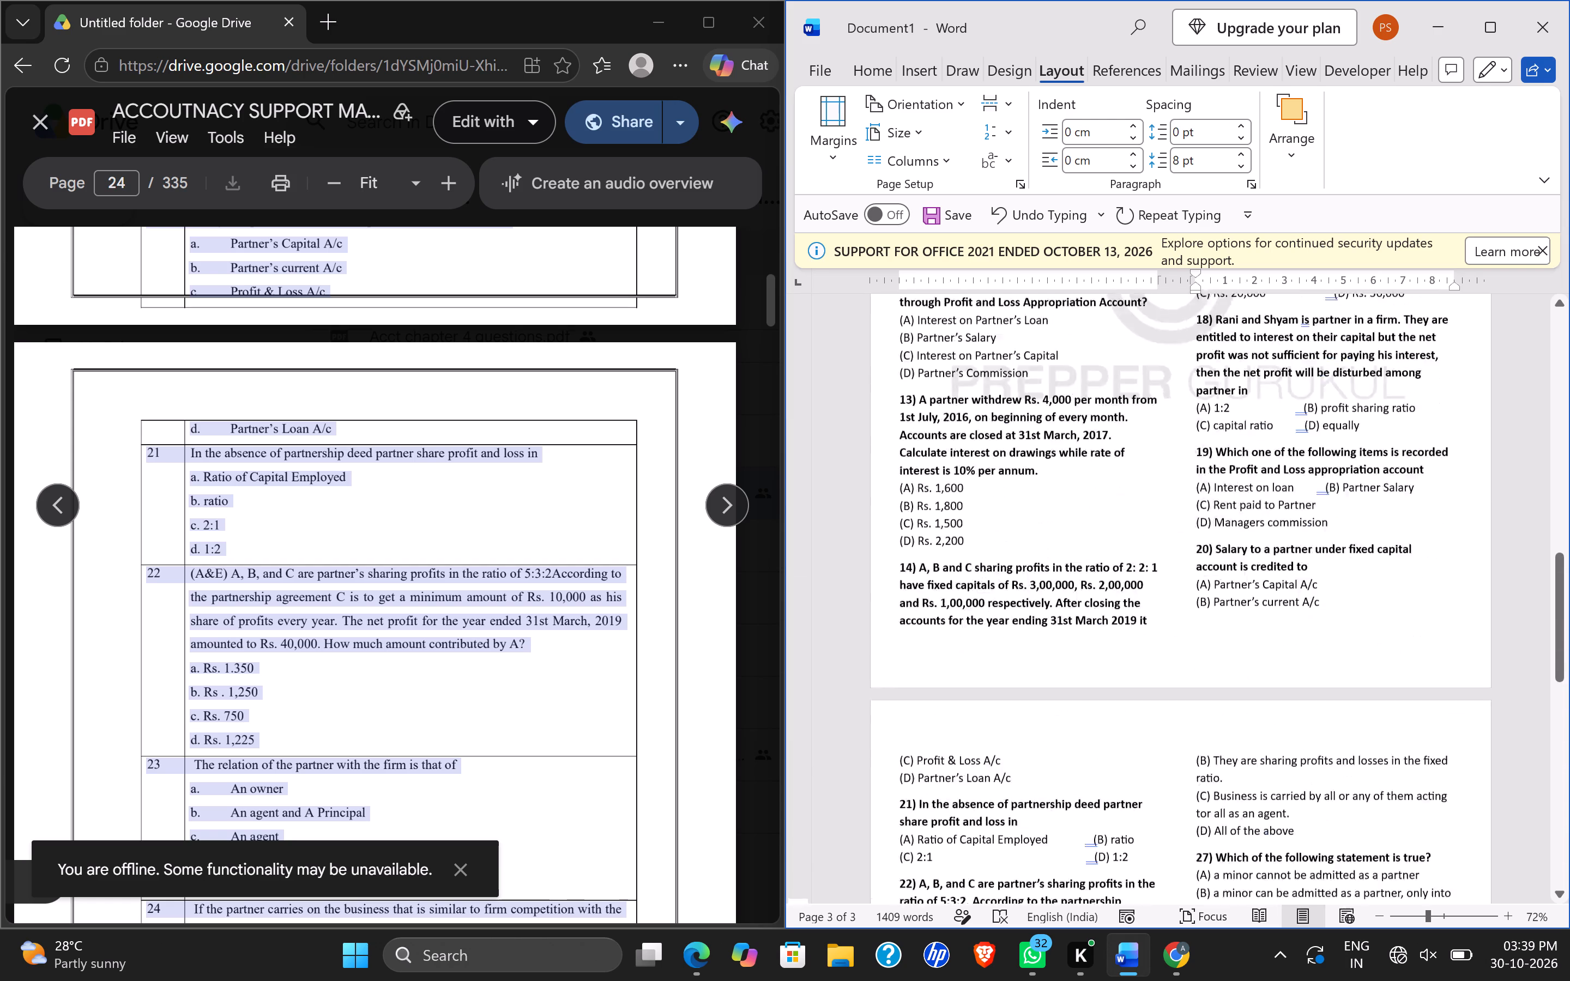
pyautogui.scroll(-2, 1231, 527)
pyautogui.scroll(5, 1231, 527)
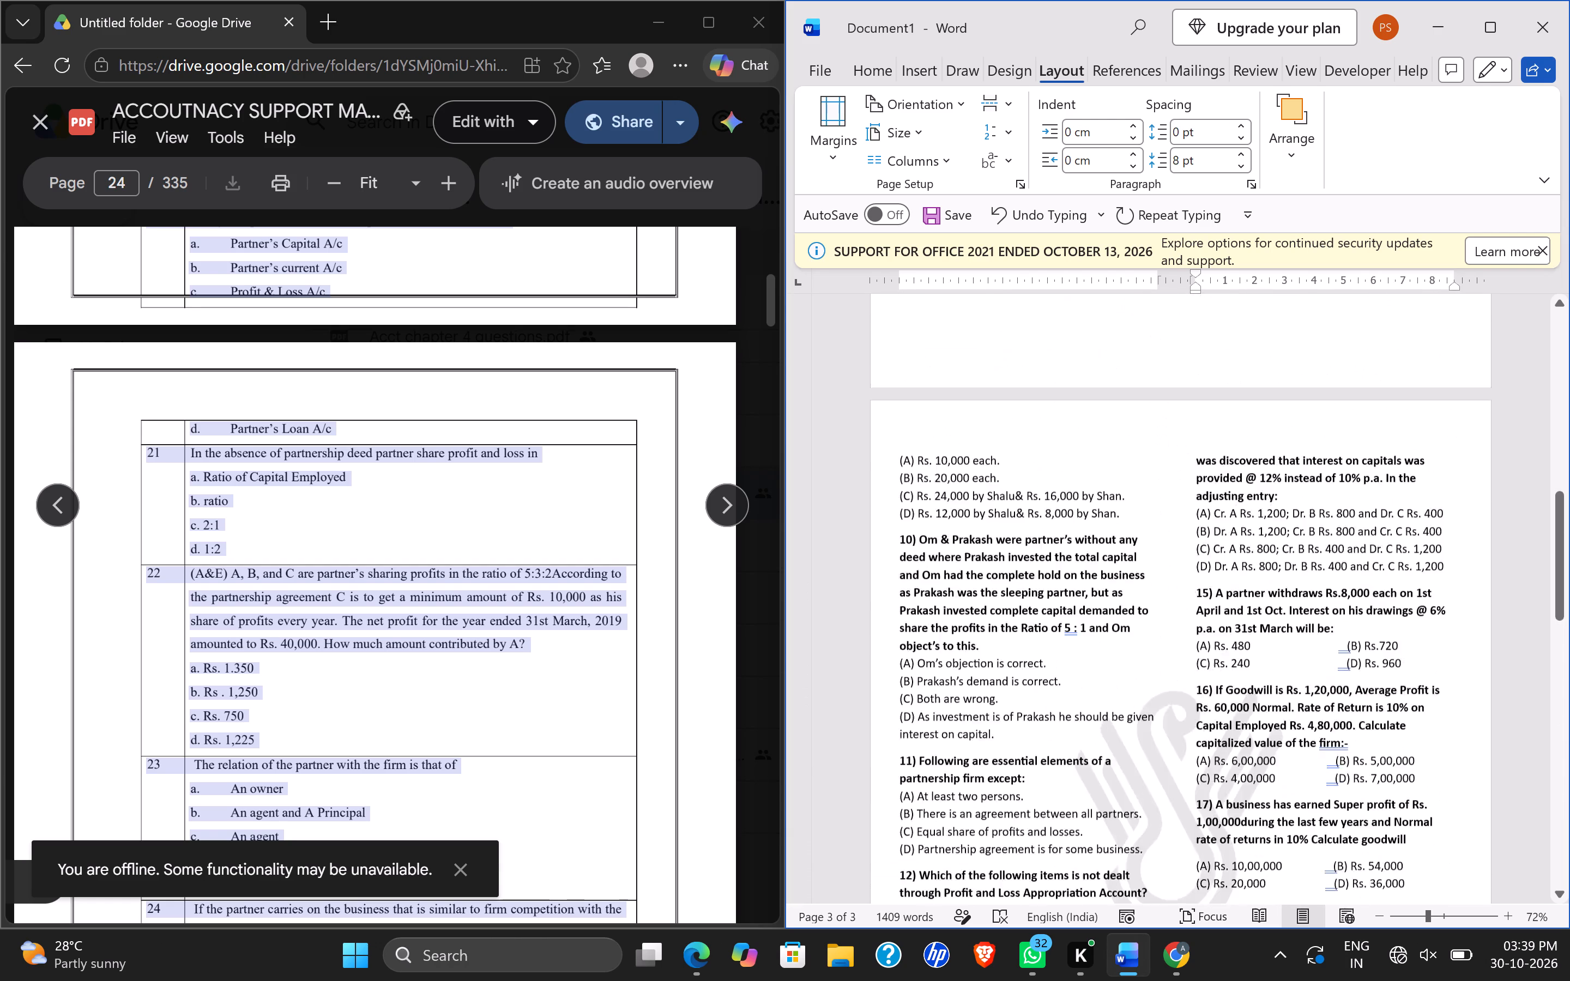
pyautogui.scroll(-5, 1231, 527)
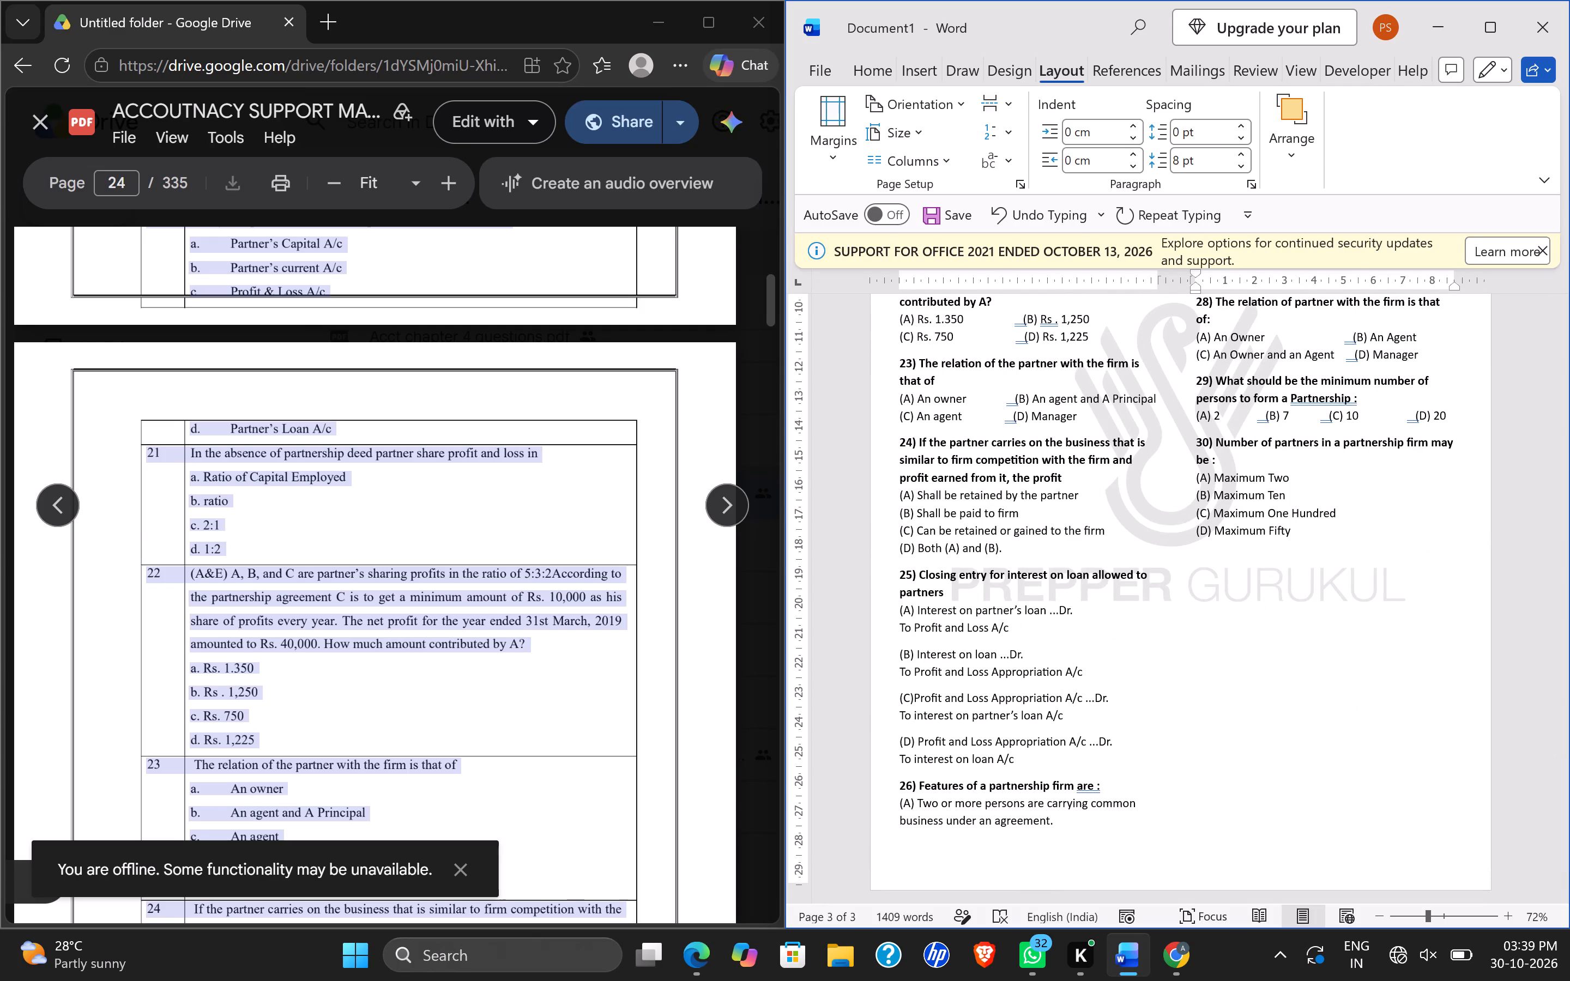
# Switch to Edge and close the accountancy support material PDF preview.
pyautogui.click(29, 135)
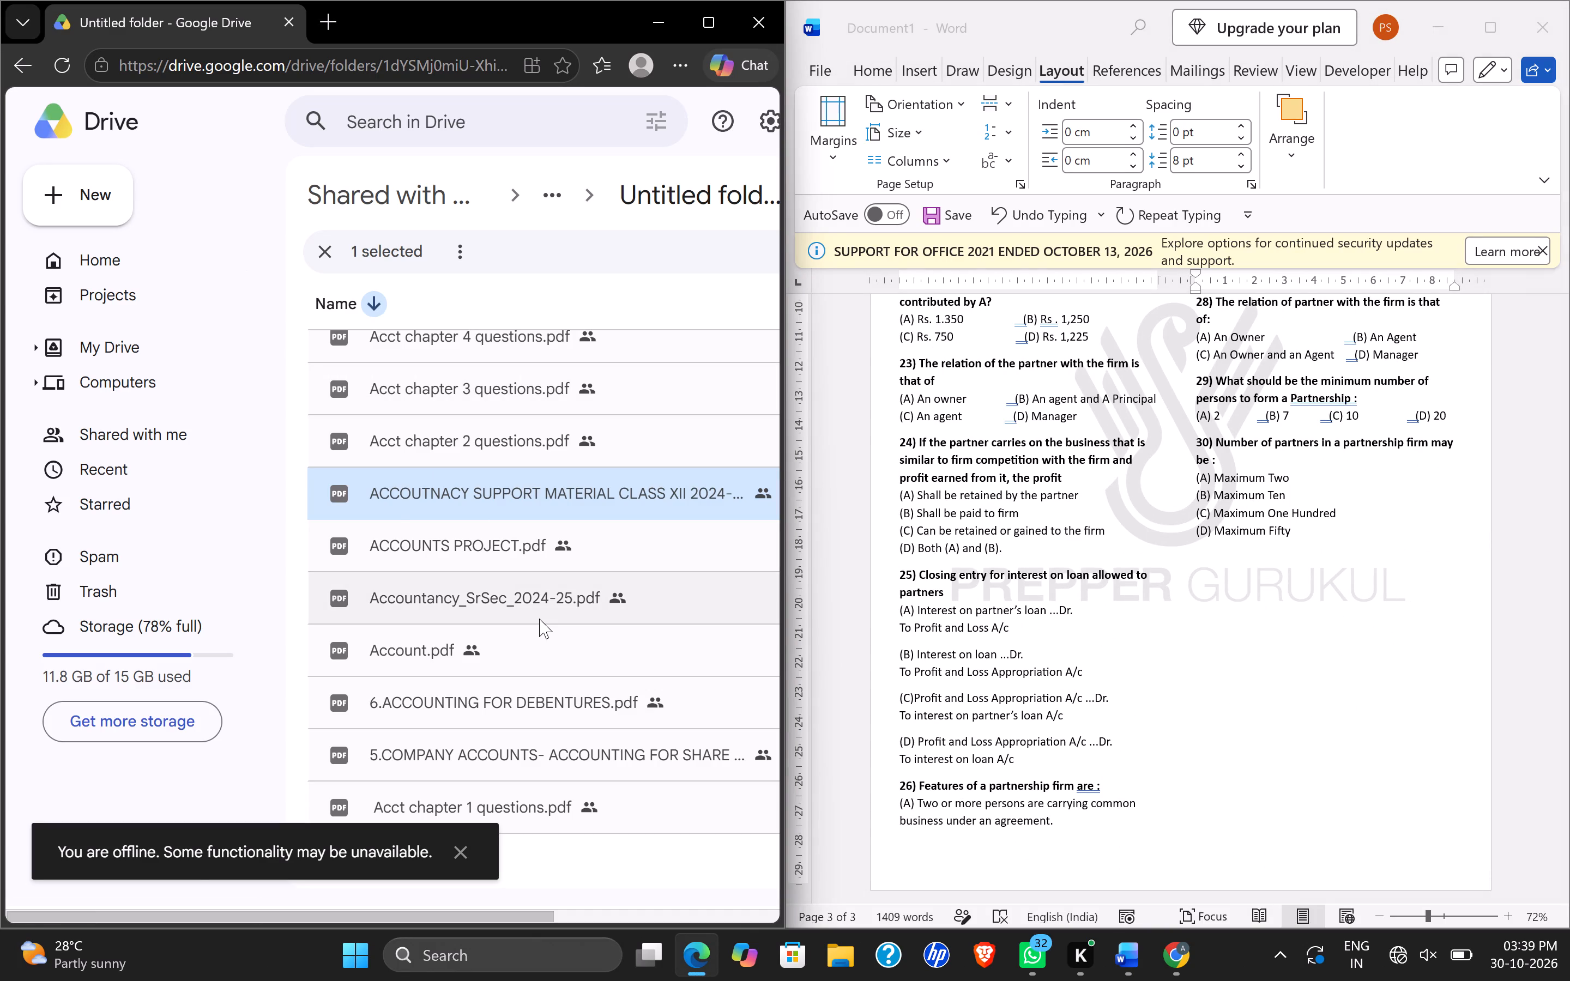
# Reconnect the computer to the Airtel_chit_0752 Wi-Fi network so the Drive folder's files can be opened online.
pyautogui.scroll(-3, 539, 619)
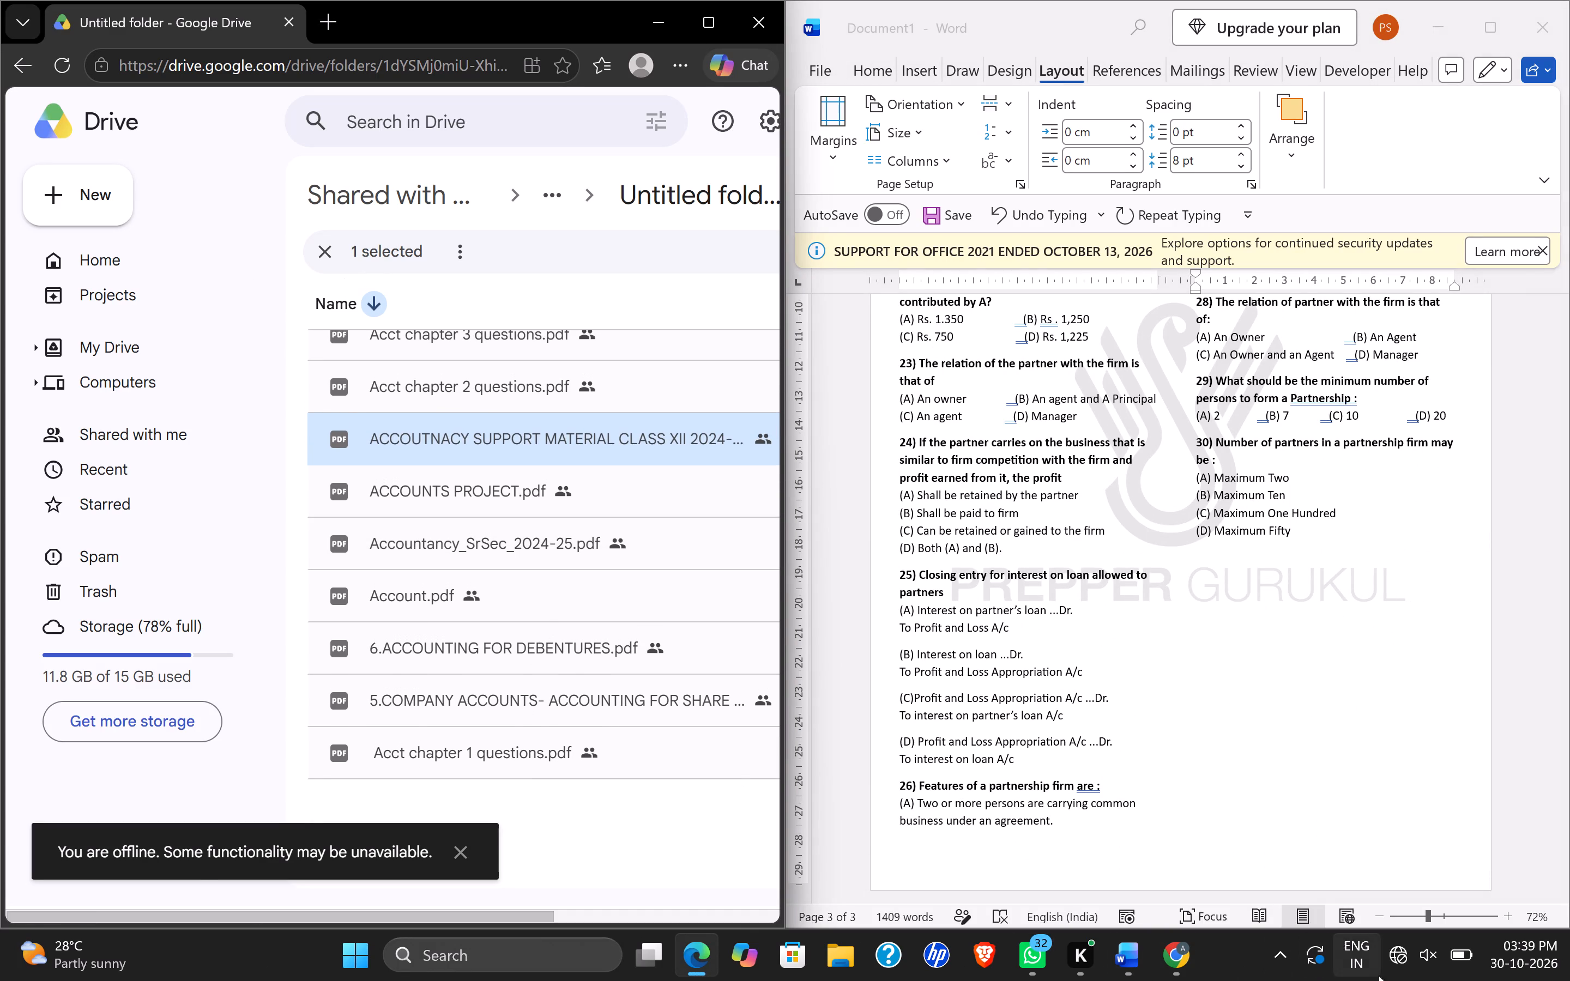
pyautogui.click(1407, 967)
pyautogui.click(1258, 559)
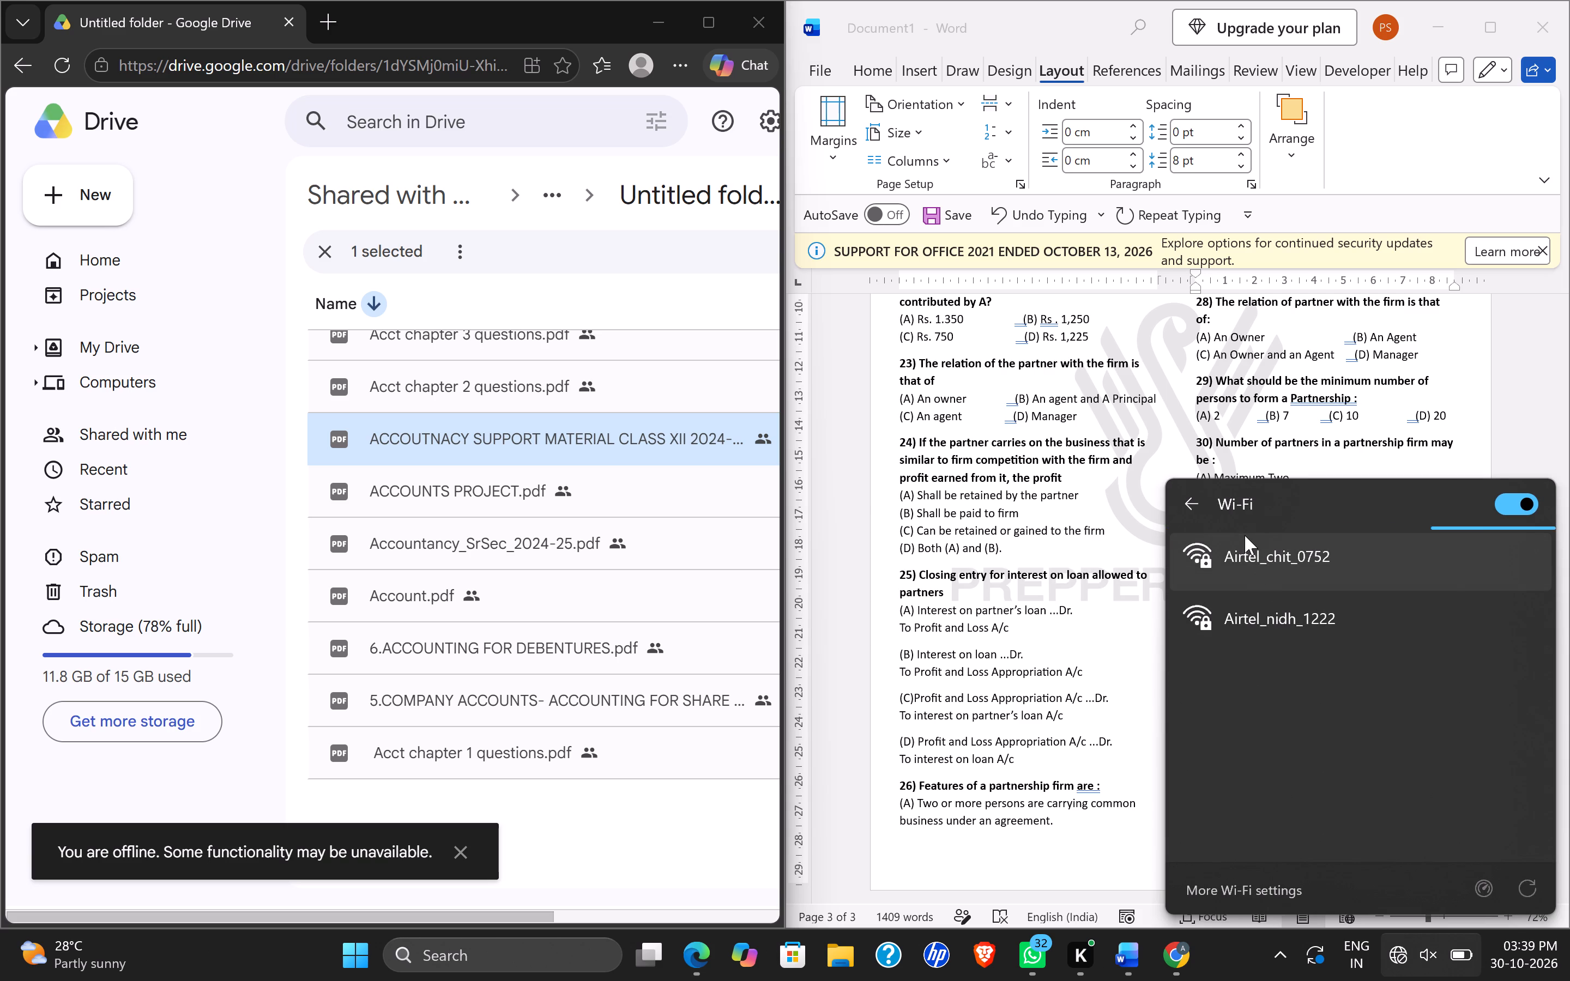
pyautogui.click(1257, 569)
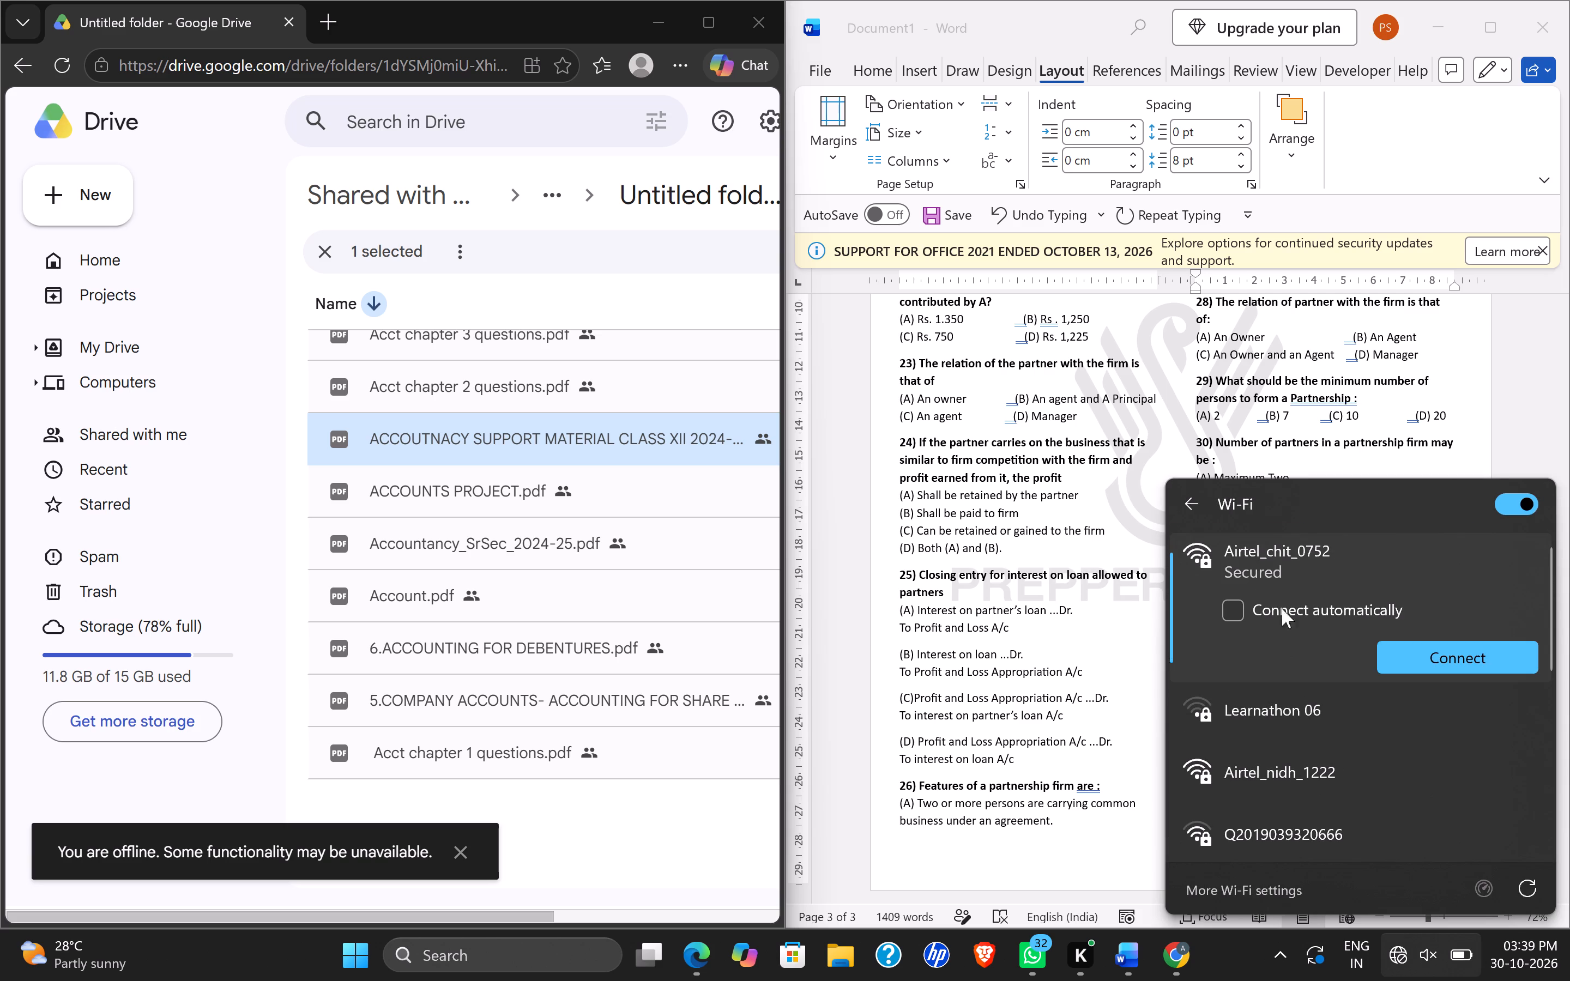
pyautogui.click(1402, 667)
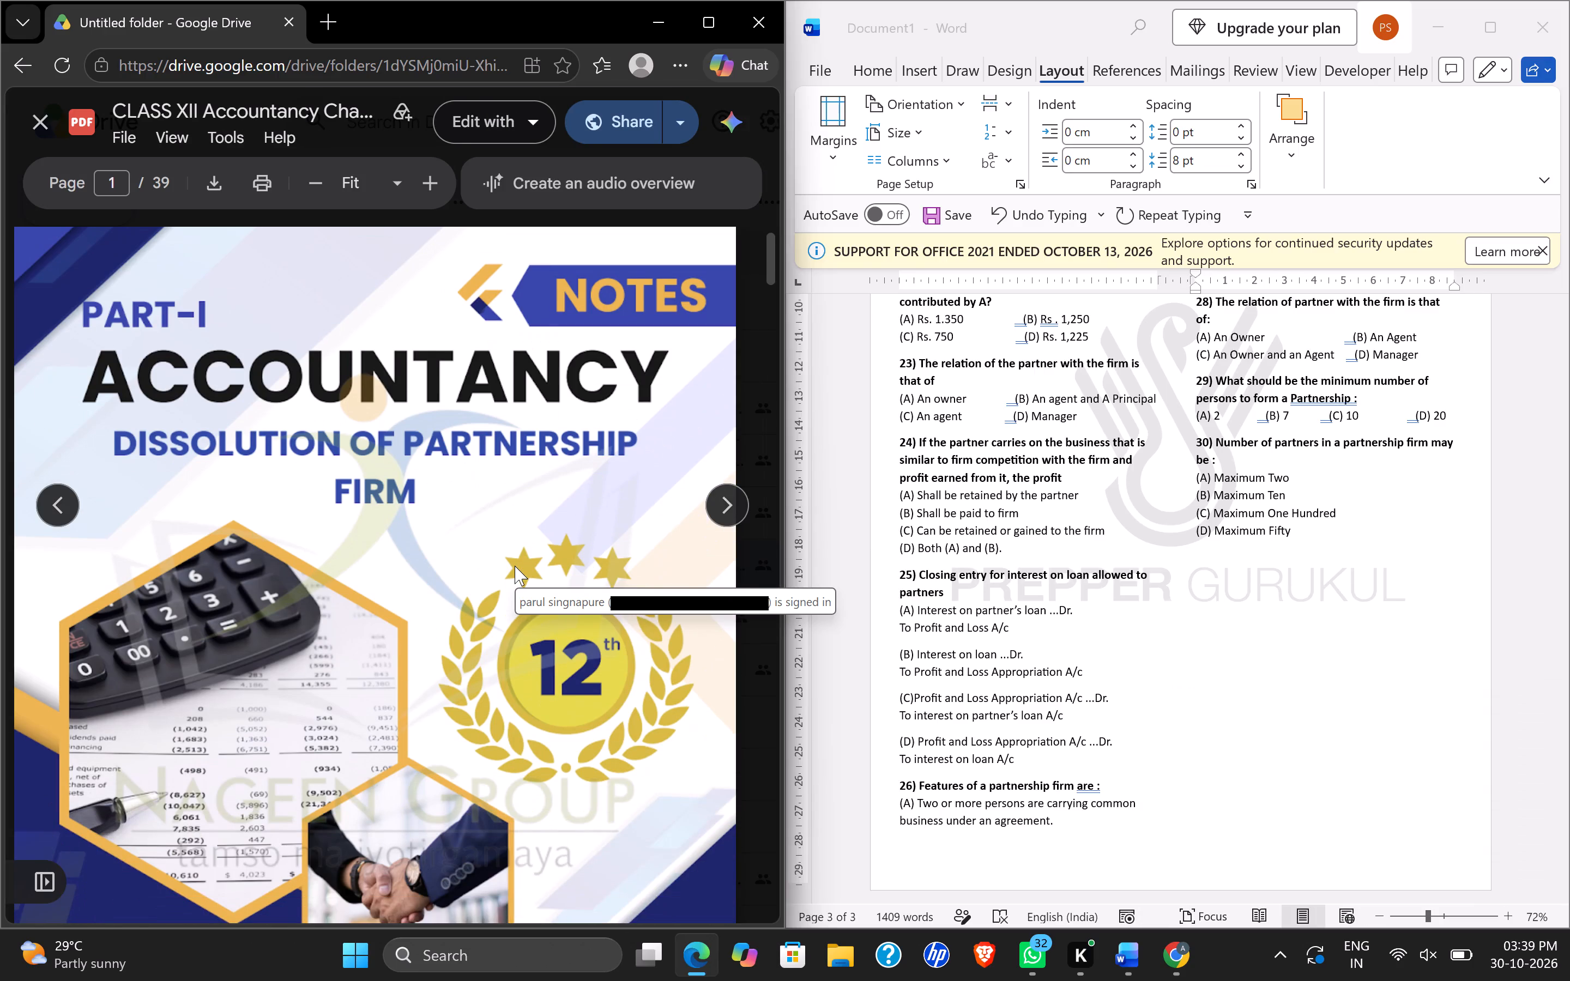
pyautogui.scroll(-4, 515, 566)
pyautogui.scroll(10, 515, 566)
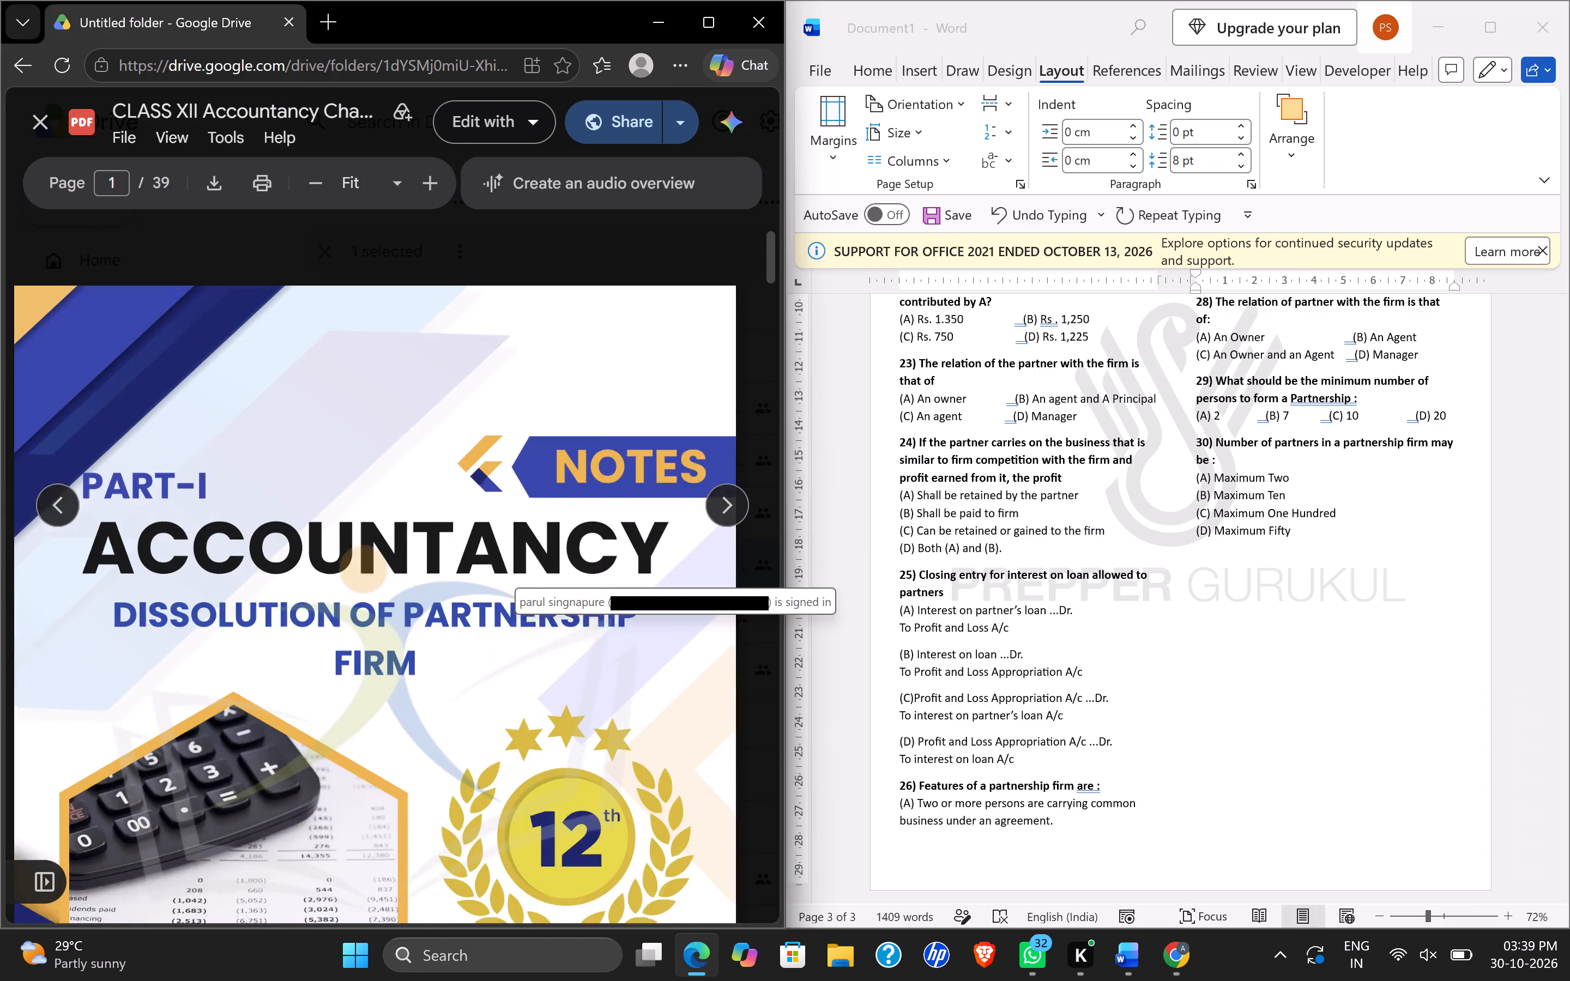
pyautogui.click(37, 116)
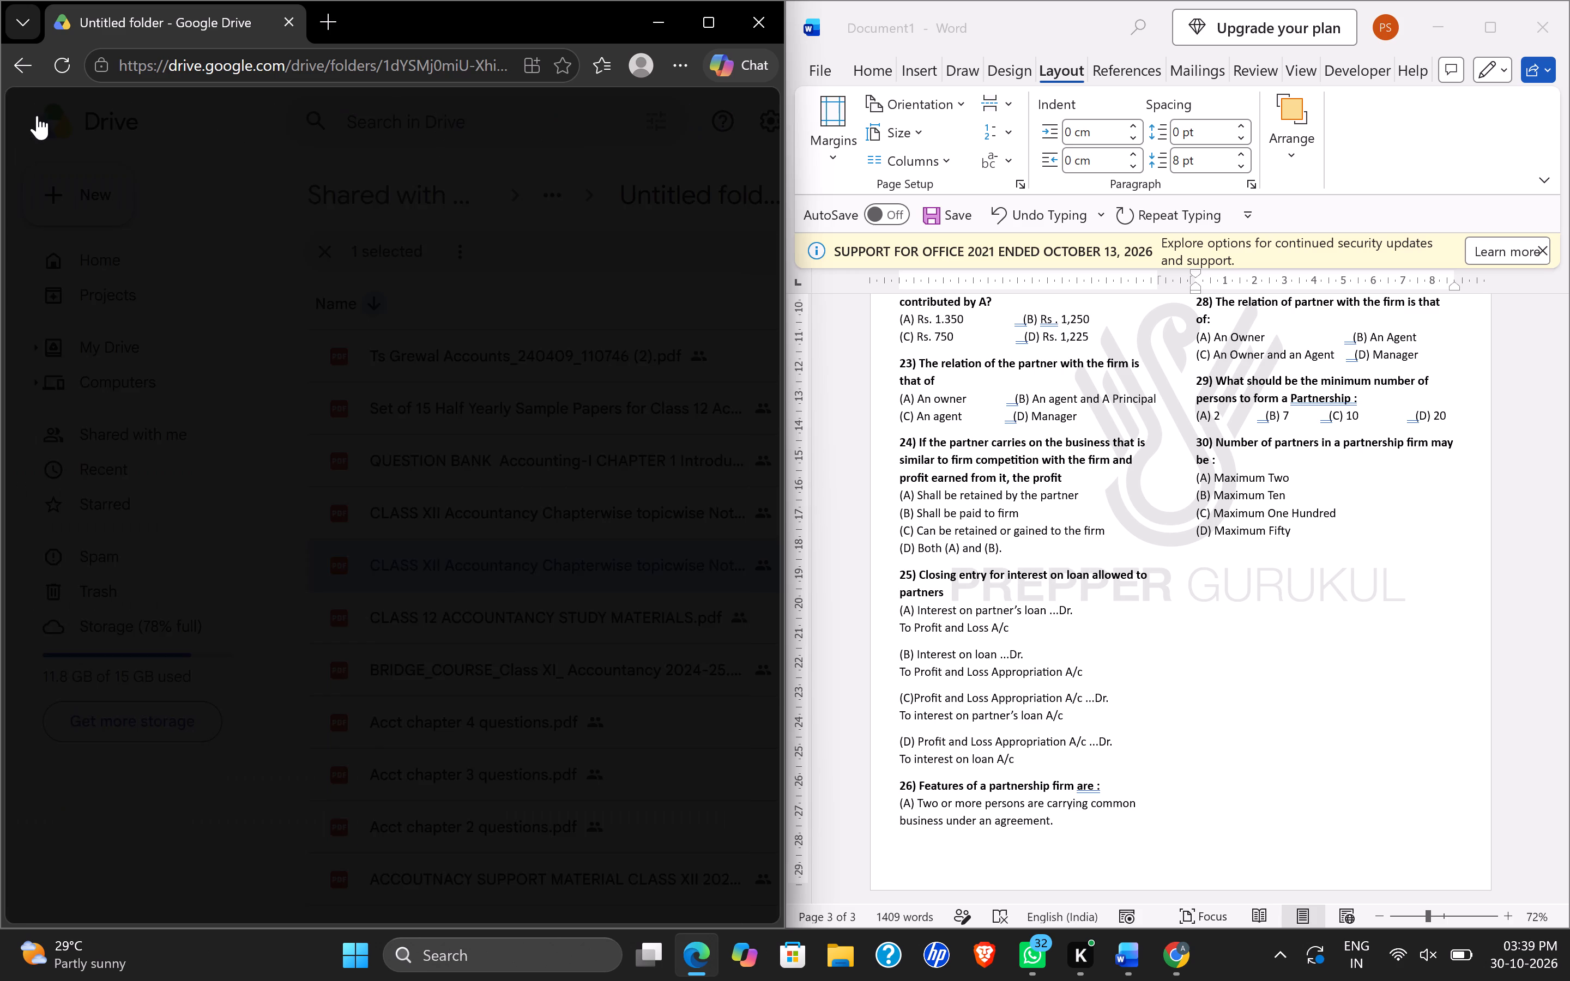